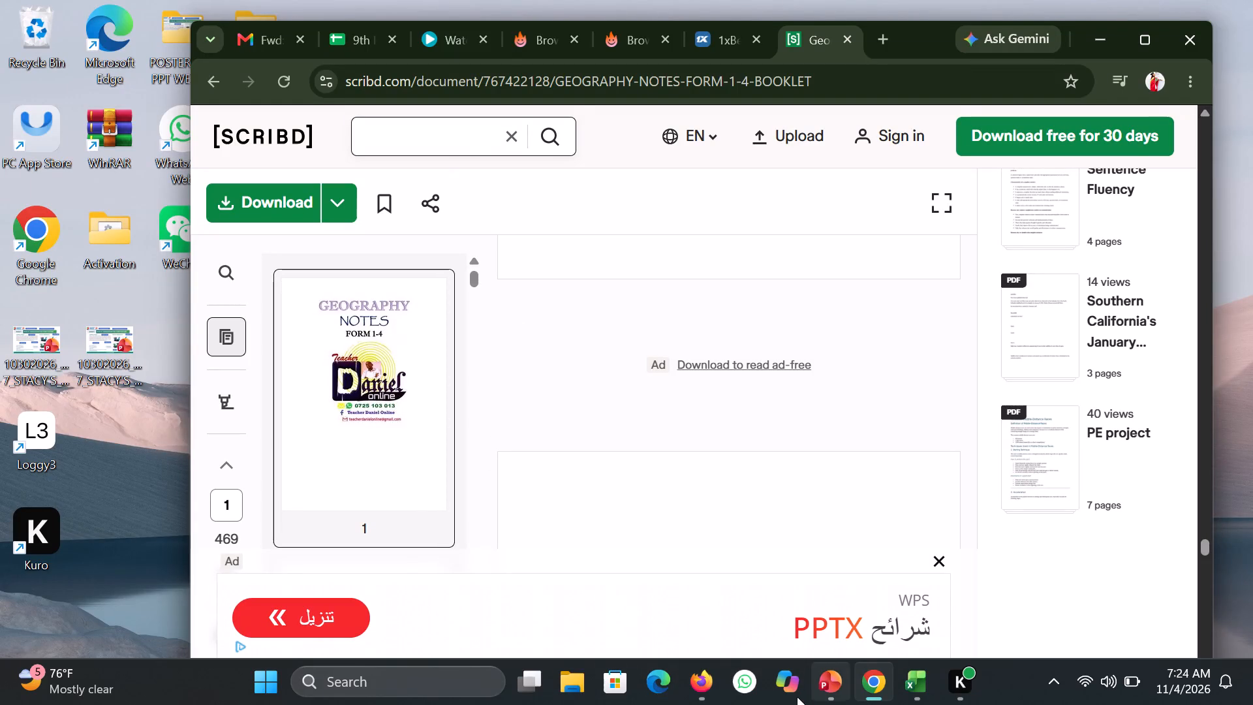
Switch from the browser to the WEEK 7 poster presentation in PowerPoint.
left_click(825, 687)
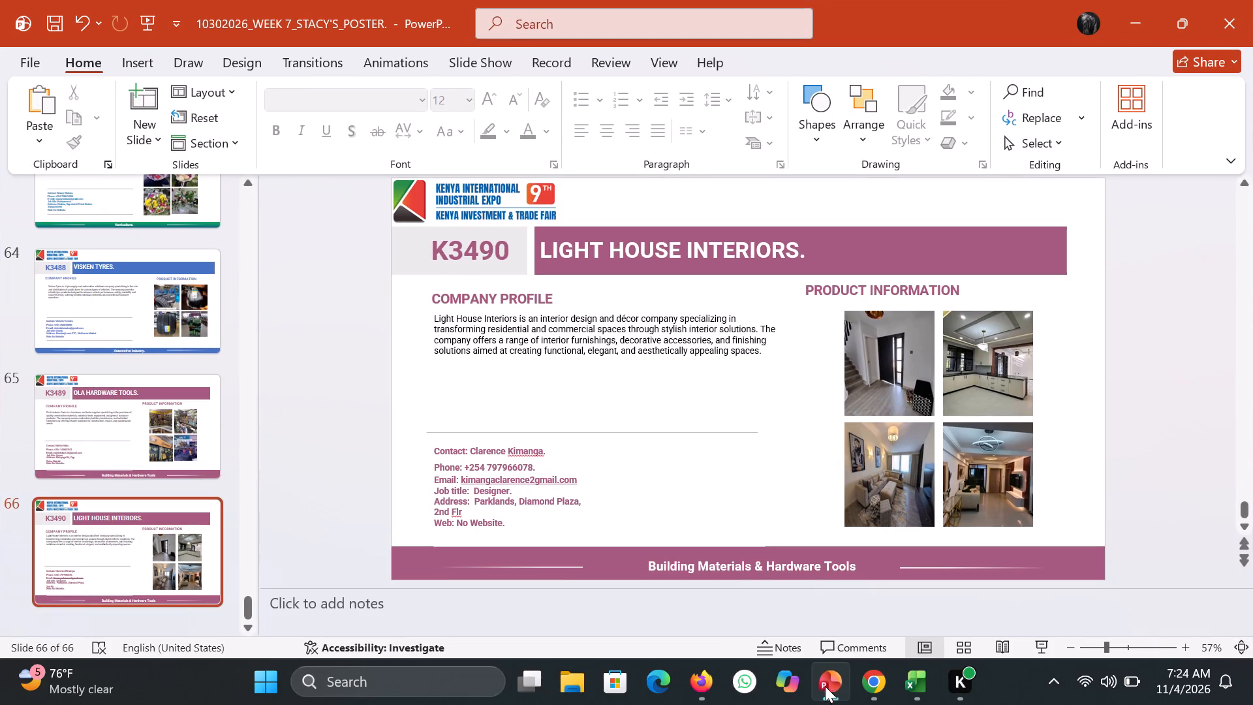
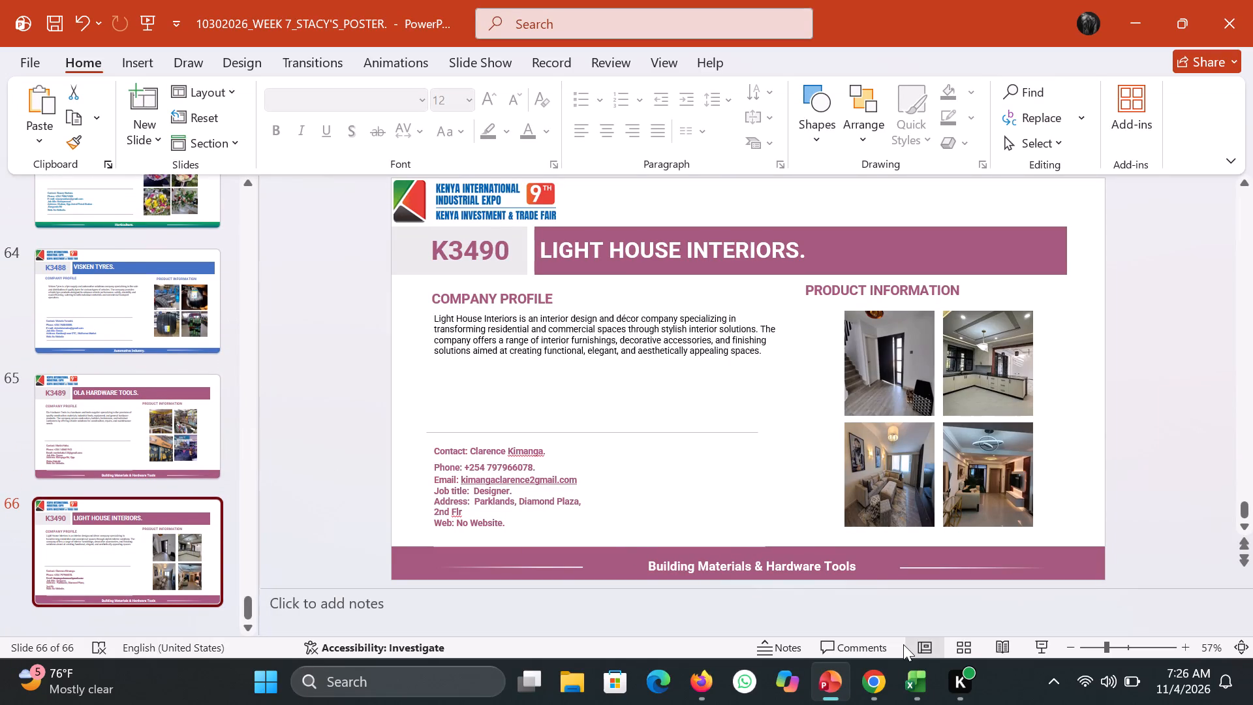
Switch to Chrome and consult the K3491 entry in the 9th Kenya International Industrial Expo buyer list spreadsheet.
left_click(880, 687)
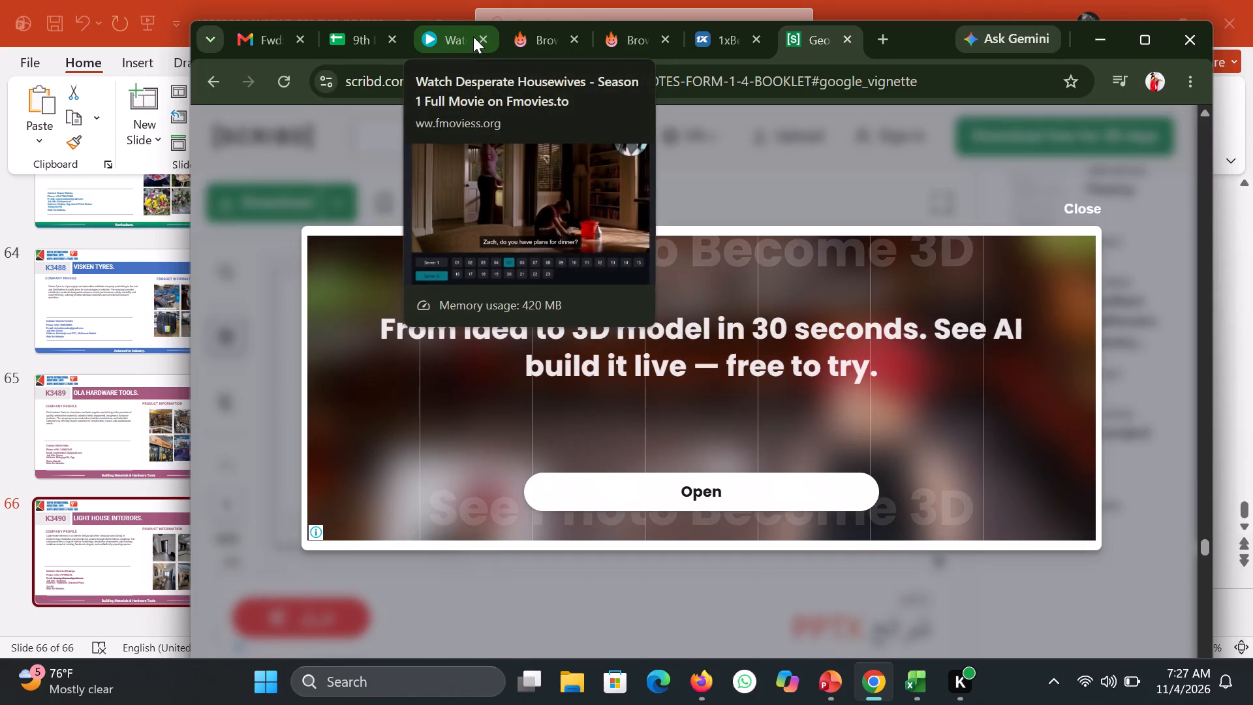
left_click(361, 33)
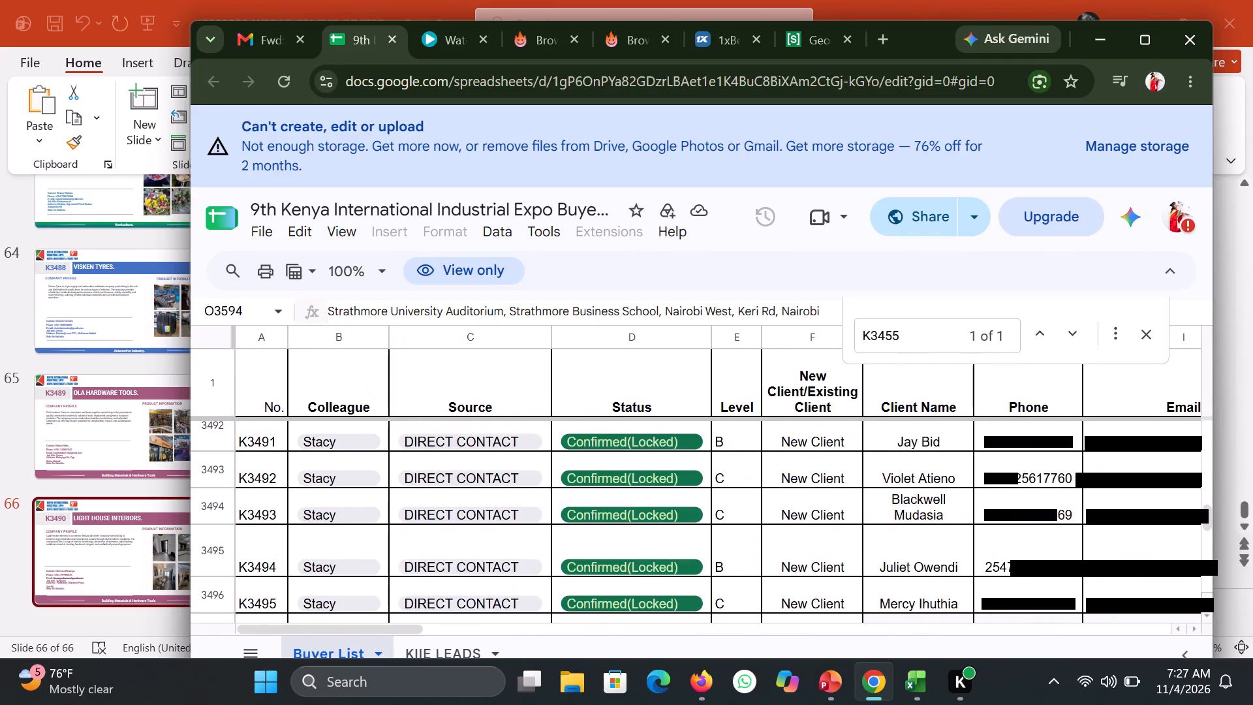
Return to the PowerPoint poster deck and duplicate the K3490 LIGHT HOUSE INTERIORS slide at the end of the deck.
left_click(824, 693)
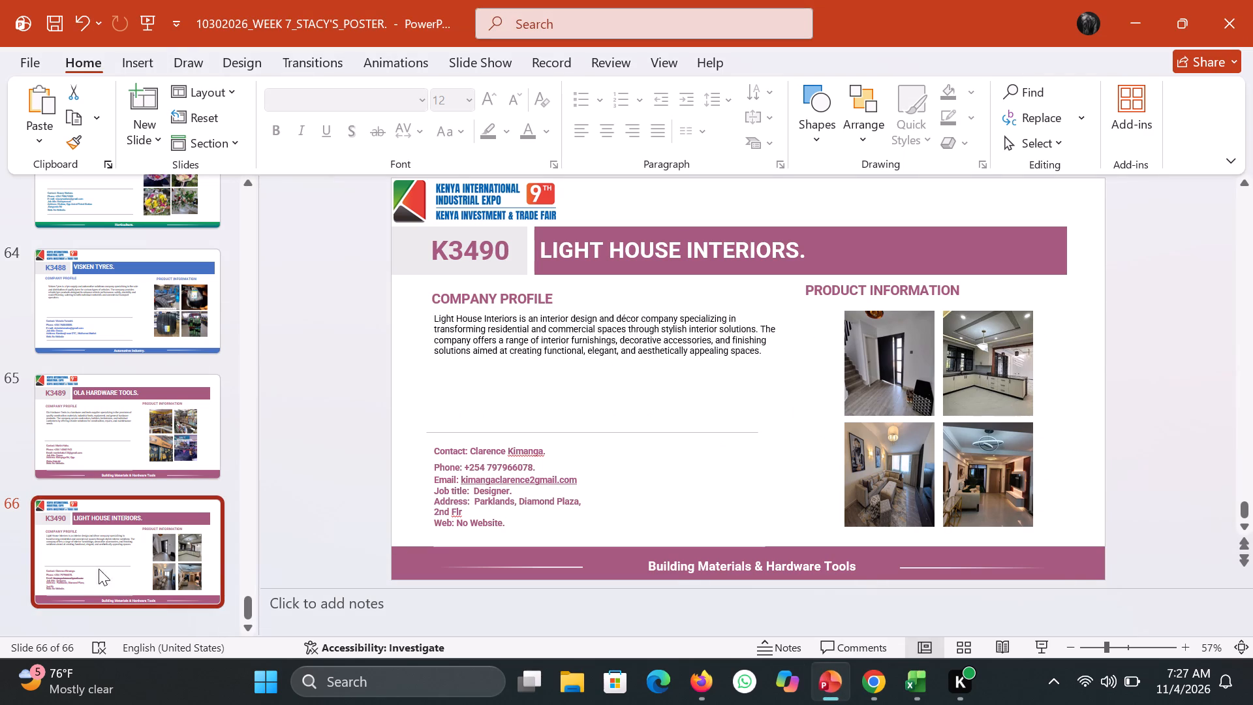
left_click(116, 566)
key("ctrl+c")
left_click(169, 625)
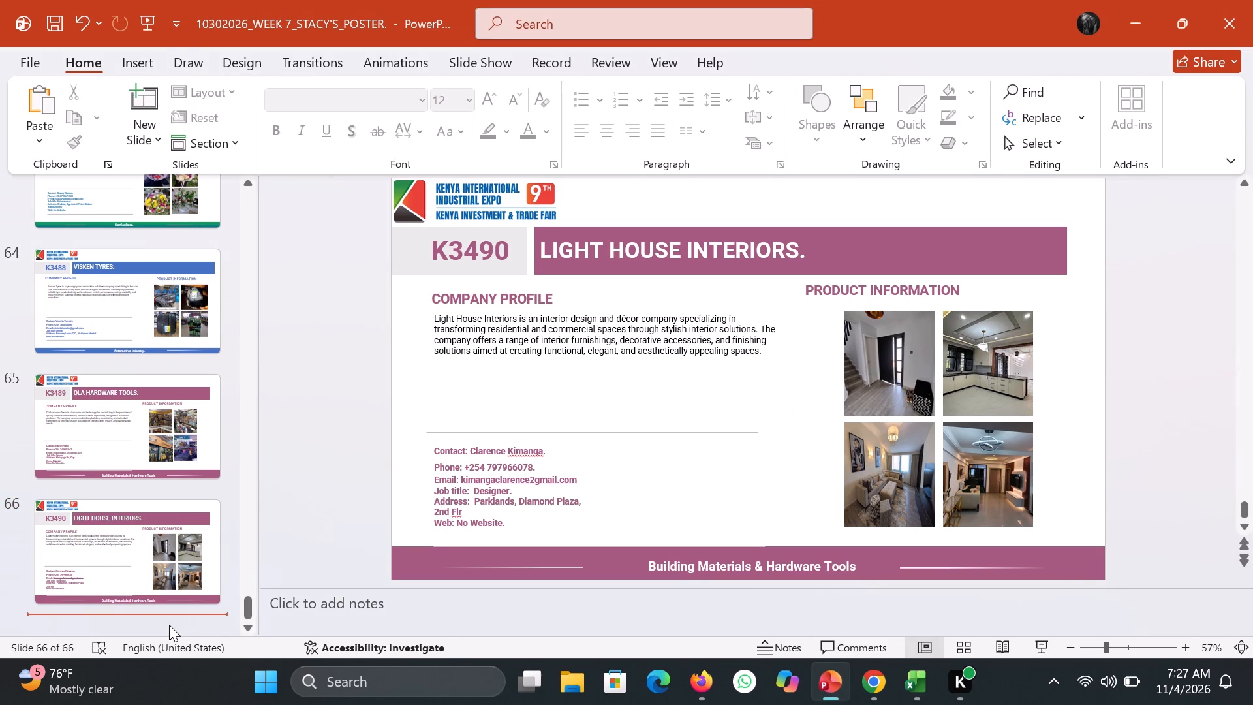
key("ctrl+v")
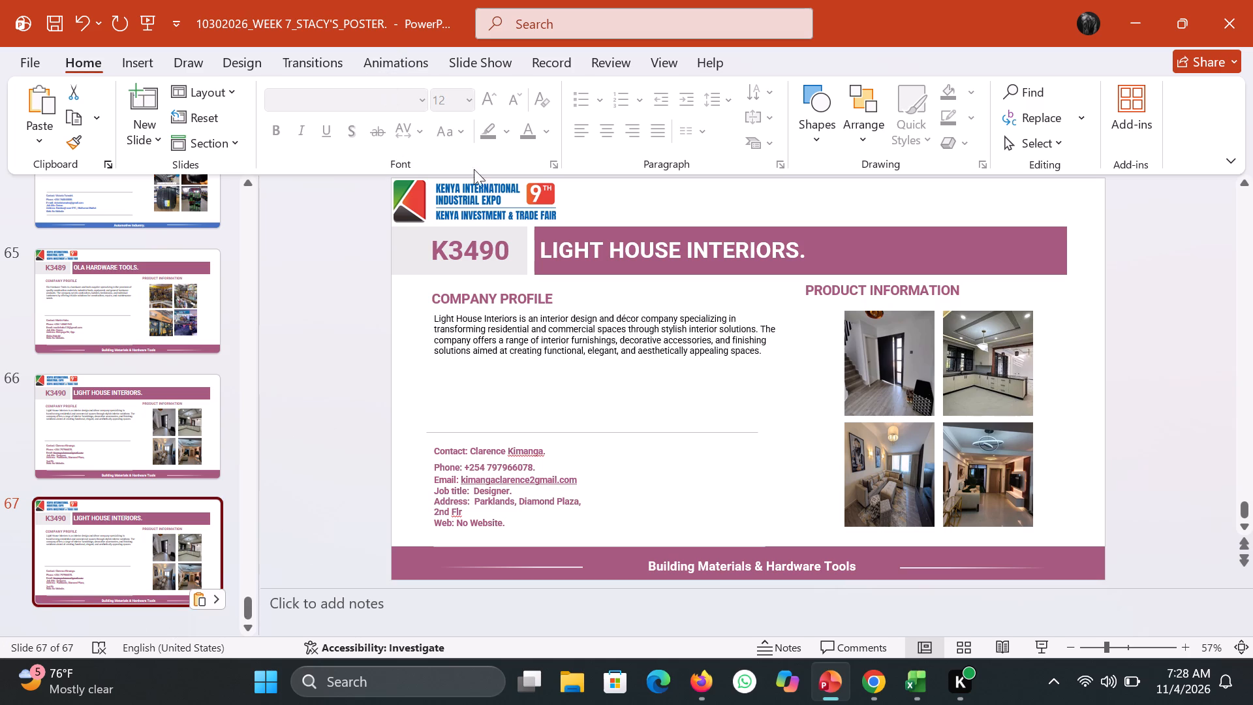
Change the company code on the duplicated slide to K3491.
left_click(506, 251)
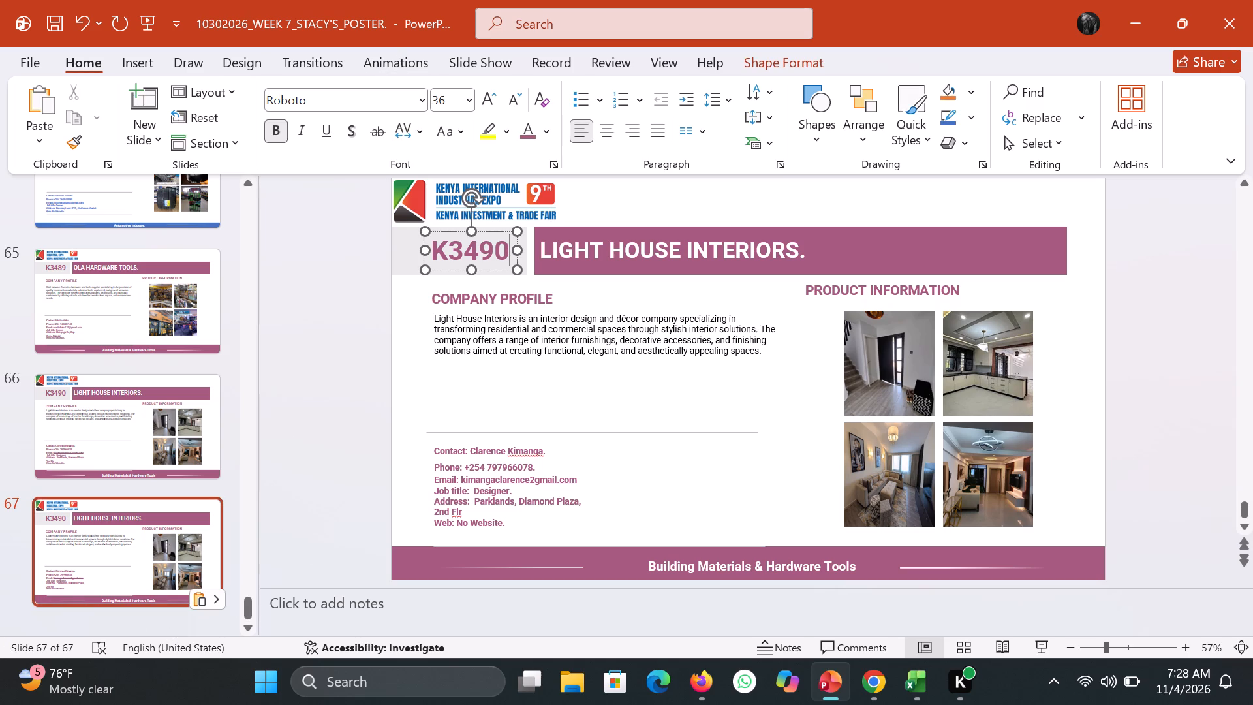
key("BackSpace")
key("1")
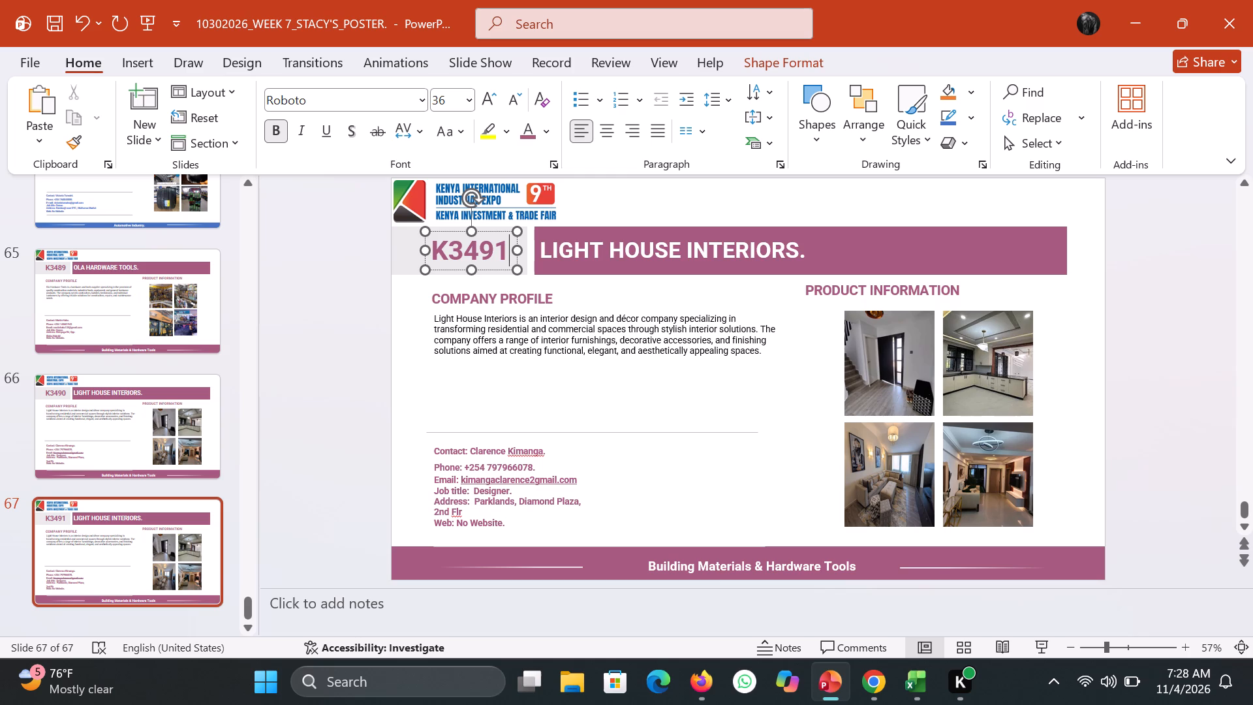
Replace the company name in the K3491 slide's title banner with SEREZONE DEVELOPERS, keeping the final full stop.
left_click(800, 250)
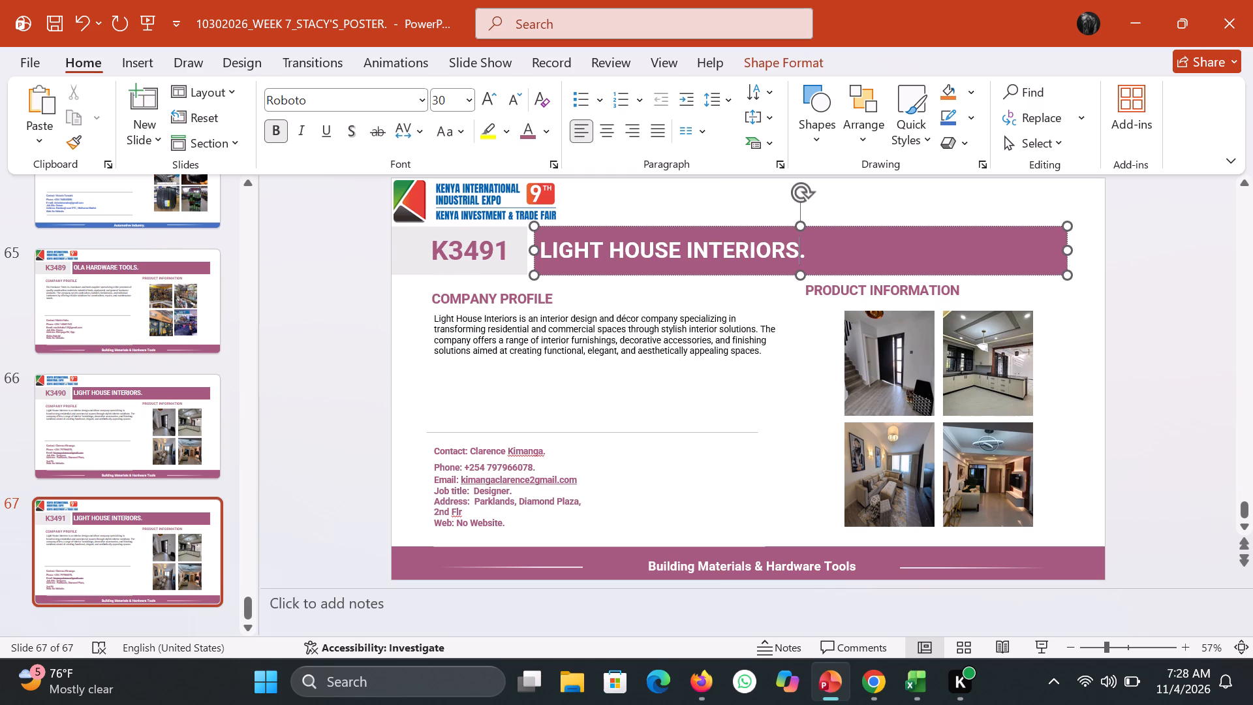
key("BackSpace")
key("BackSpace")
key("BackSpace")
key("BackSpace")
key("BackSpace")
key("BackSpace")
key("BackSpace")
key("BackSpace")
key("BackSpace")
key("BackSpace")
key("BackSpace")
key("BackSpace")
key("BackSpace")
key("BackSpace")
key("BackSpace")
key("BackSpace")
key("BackSpace")
key("BackSpace")
key("BackSpace")
key("BackSpace")
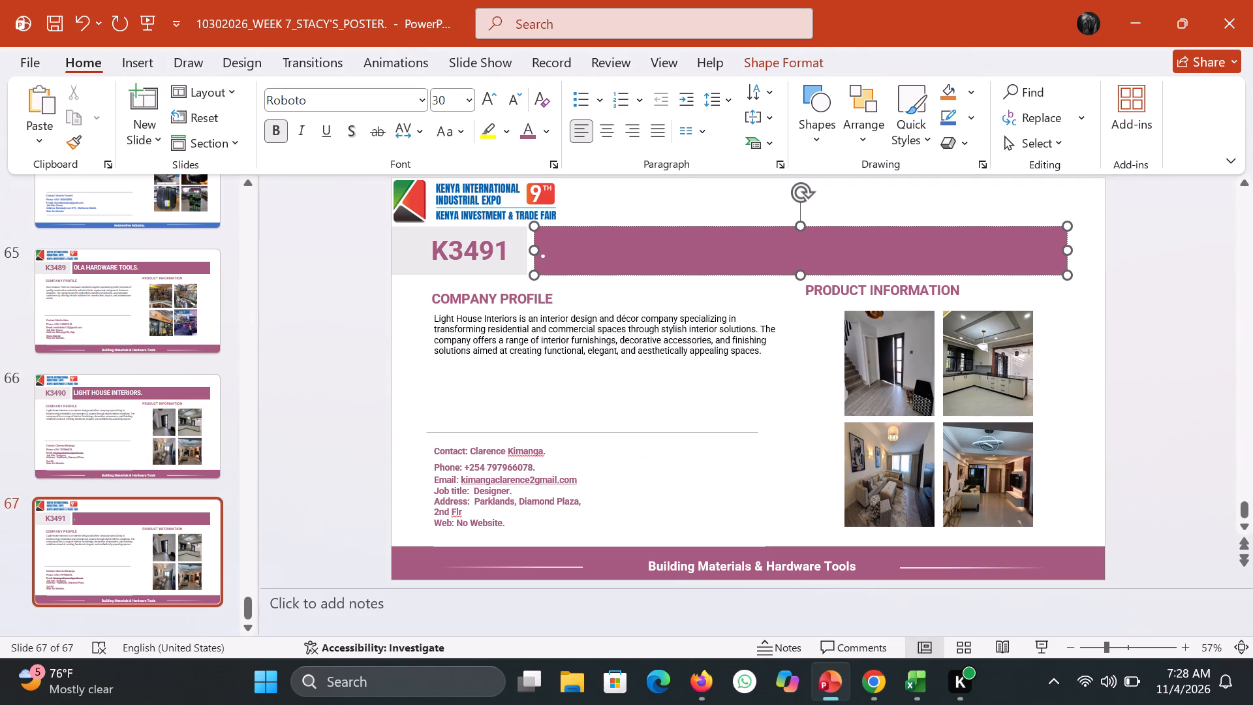
type("SEREZONE")
key("space")
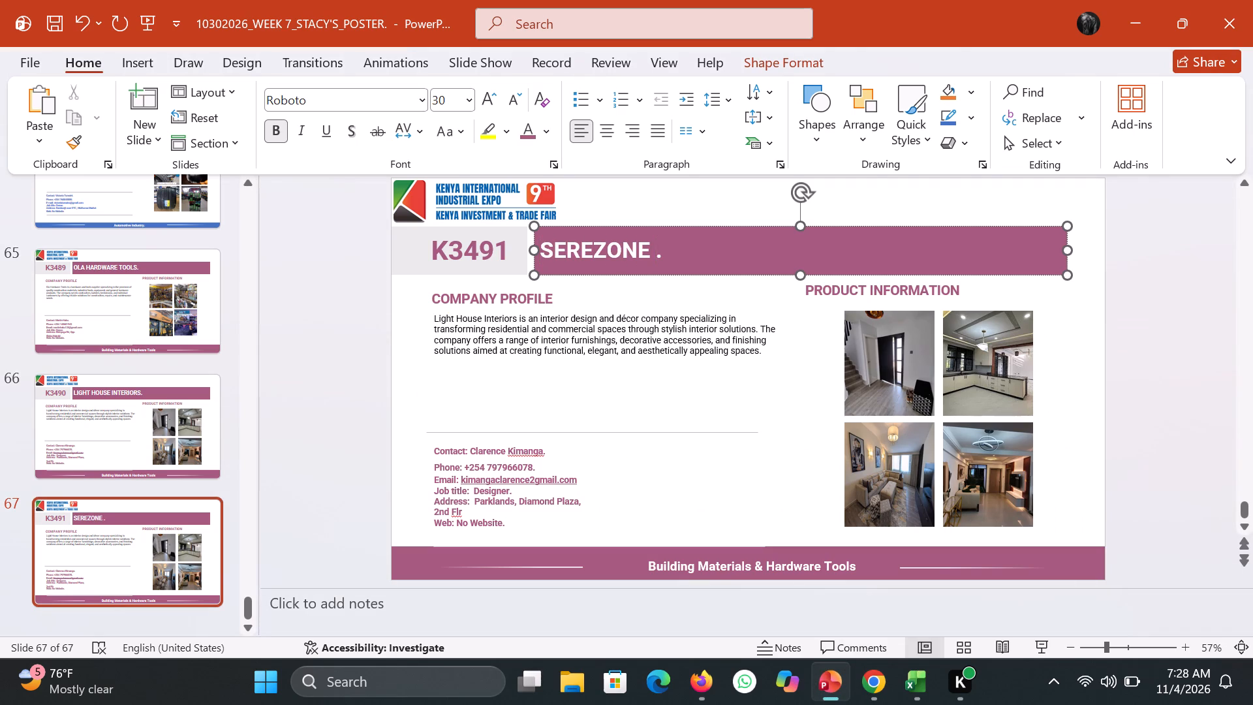
type("DE")
key("BackSpace")
type("EVELOPERS")
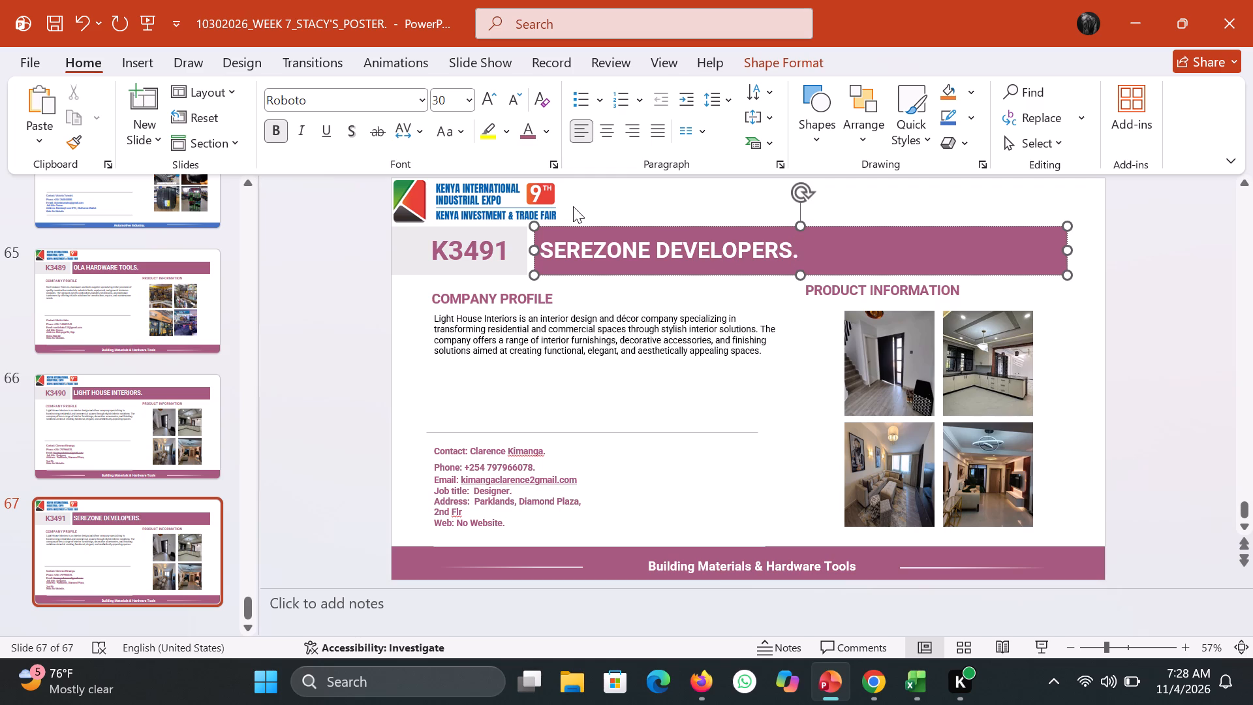
Delete the Light House Interiors description text box under COMPANY PROFILE on the K3491 slide.
left_click(550, 339)
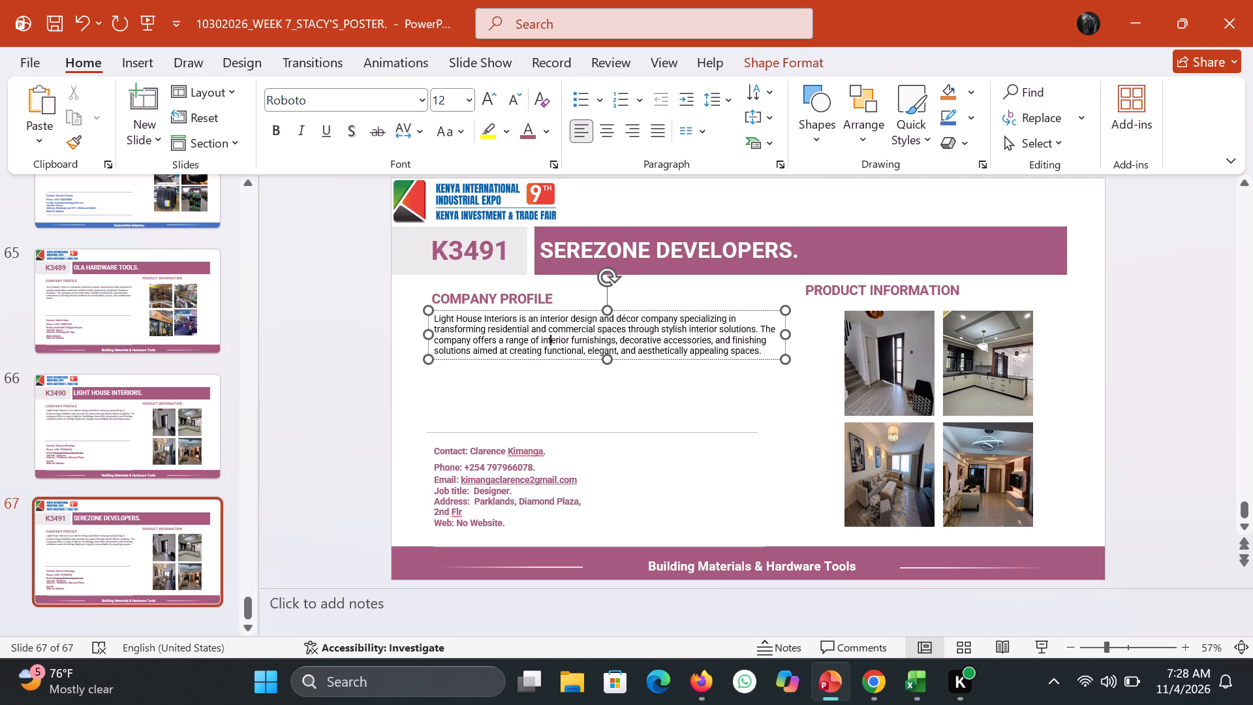
left_click(781, 345)
key("BackSpace")
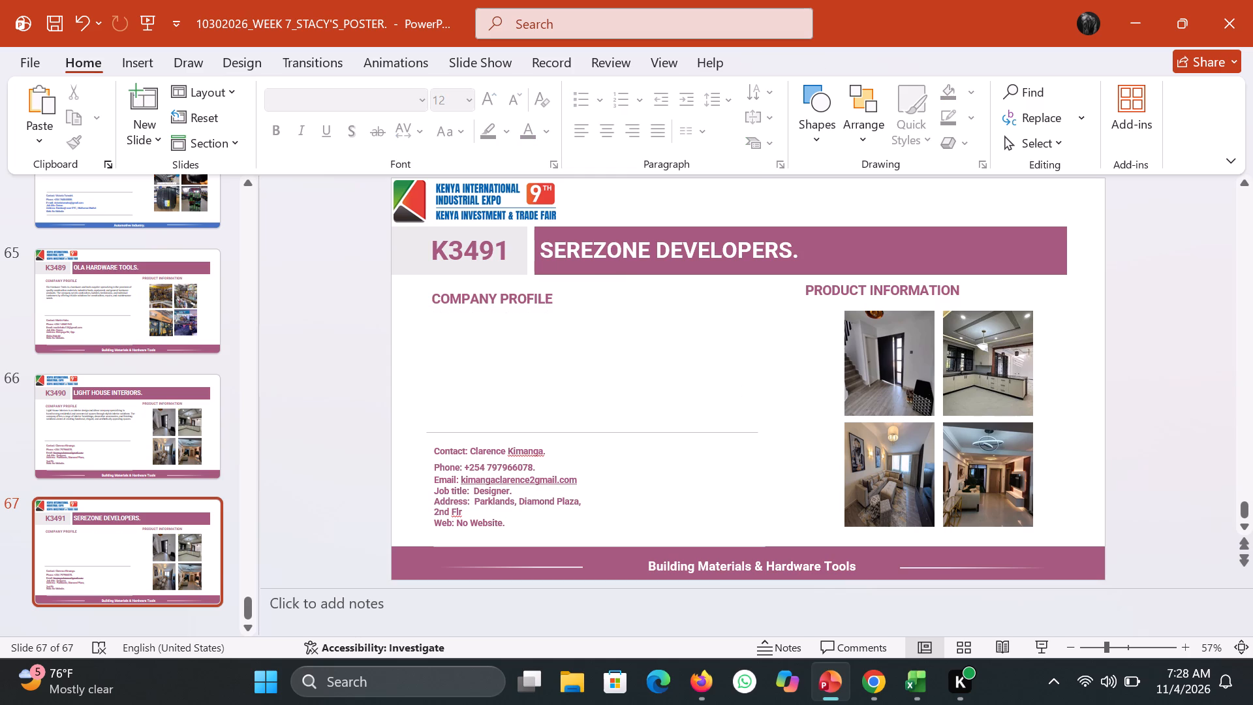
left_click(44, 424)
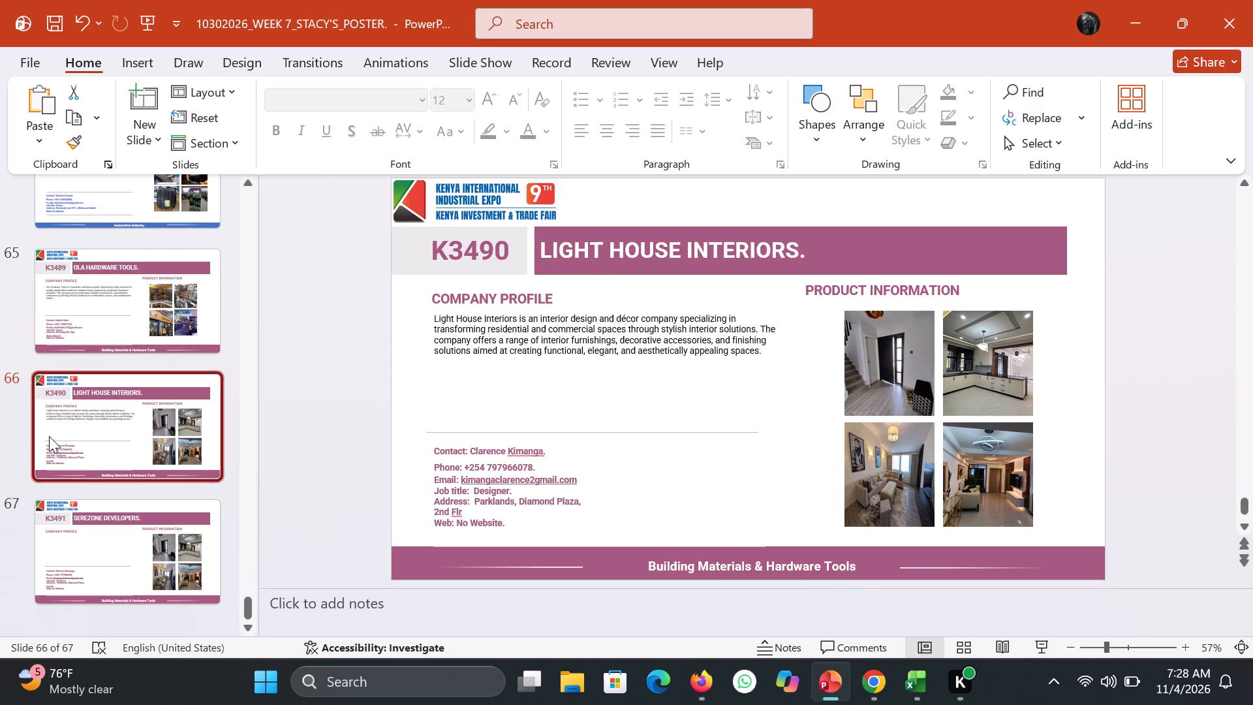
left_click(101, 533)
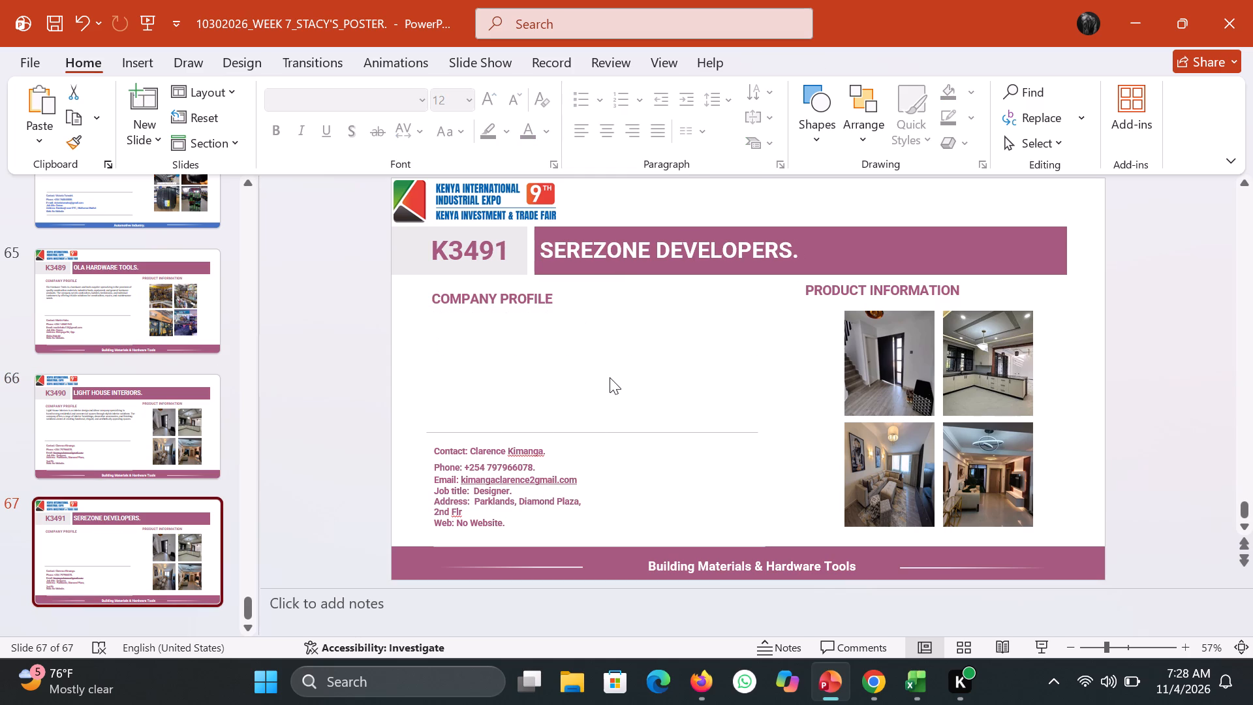
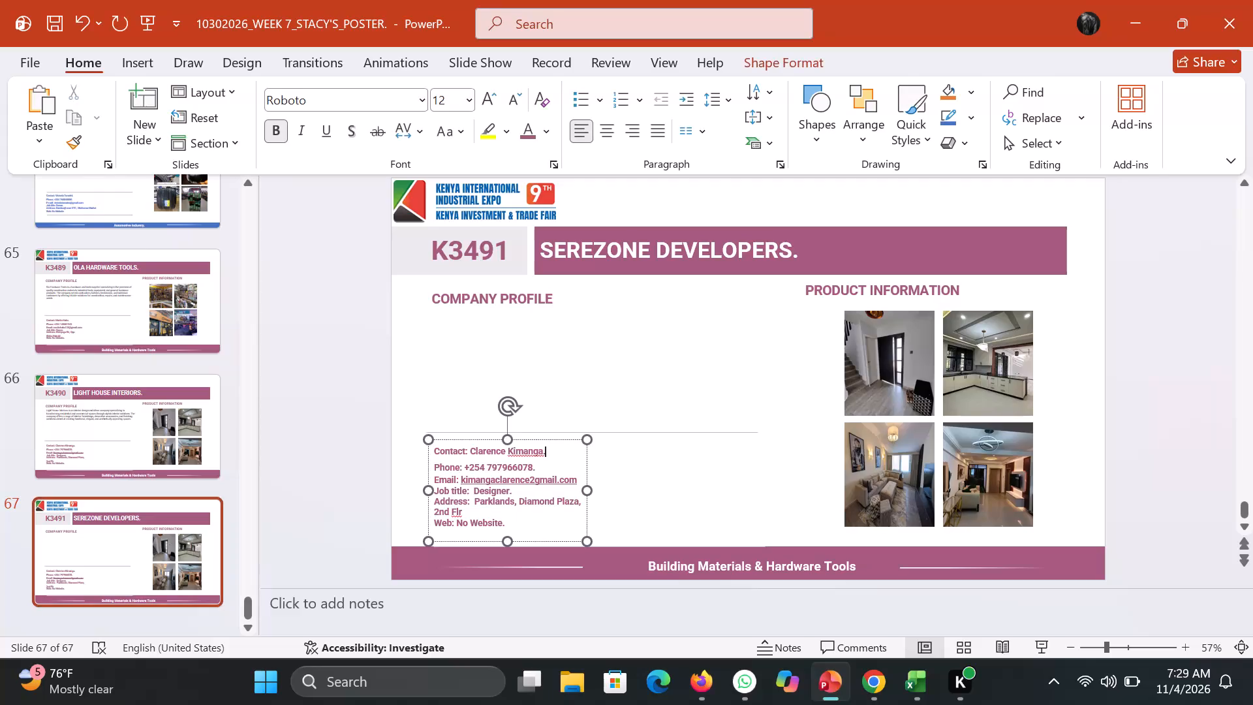
Replace the contact person's name on the K3491 slide with the Serezone Developers client's name, ending with a full stop.
key("BackSpace")
key("BackSpace")
key("BackSpace")
key("BackSpace")
key("BackSpace")
key("BackSpace")
key("BackSpace")
key("BackSpace")
key("BackSpace")
key("BackSpace")
key("BackSpace")
key("BackSpace")
key("BackSpace")
key("BackSpace")
key("BackSpace")
key("BackSpace")
key("BackSpace")
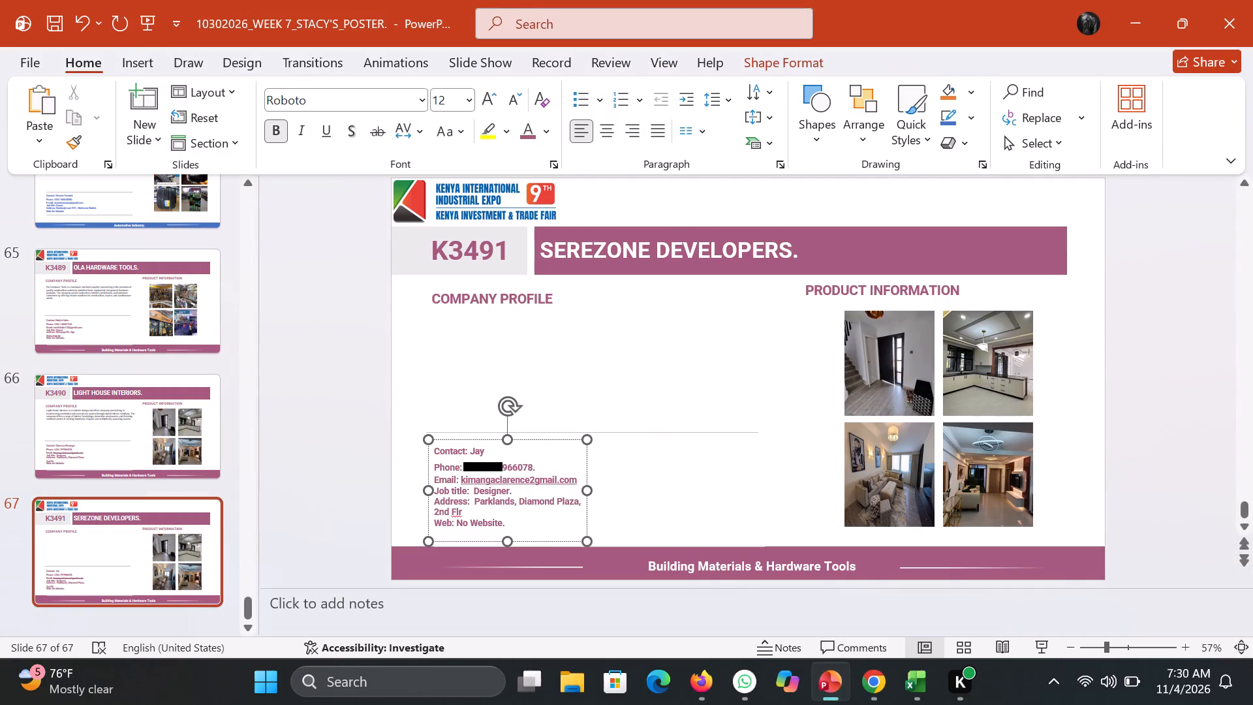
type("id")
key("period")
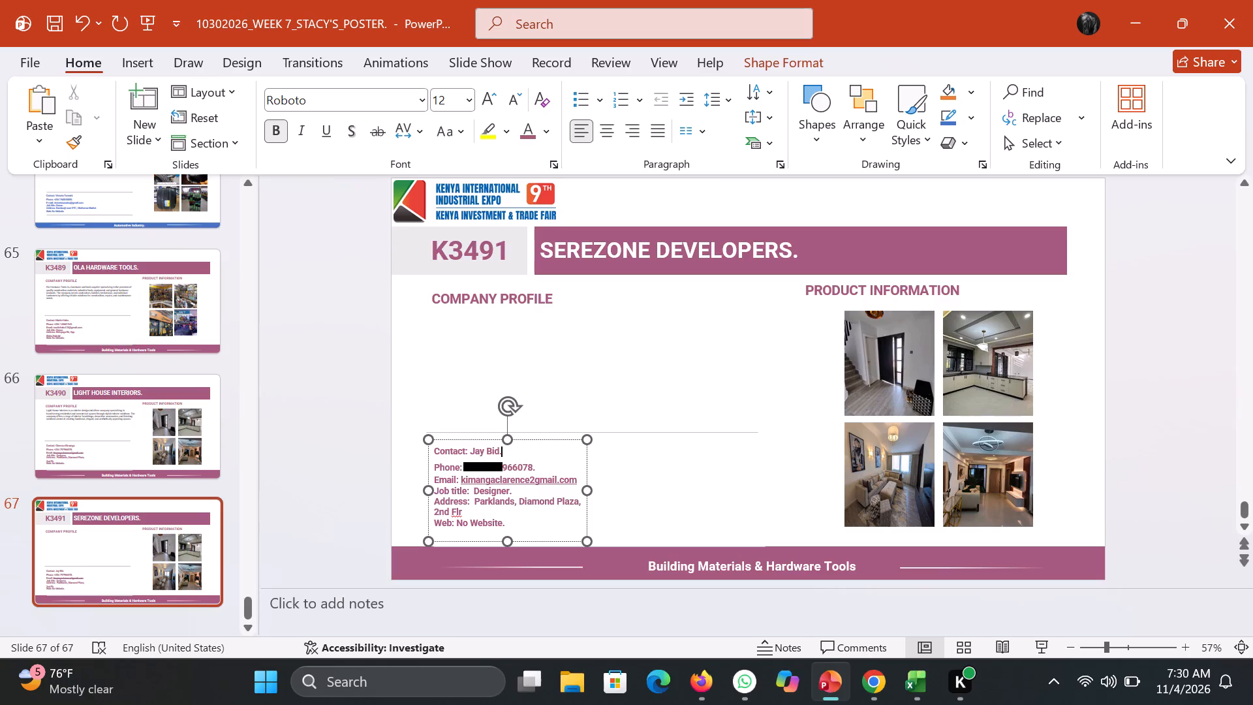
Replace the phone number in the K3491 contact details with the Serezone Developers client's number from the Buyer List sheet.
left_click(547, 465)
key("BackSpace")
key("BackSpace")
key("BackSpace")
key("BackSpace")
key("BackSpace")
key("BackSpace")
key("BackSpace")
key("BackSpace")
key("BackSpace")
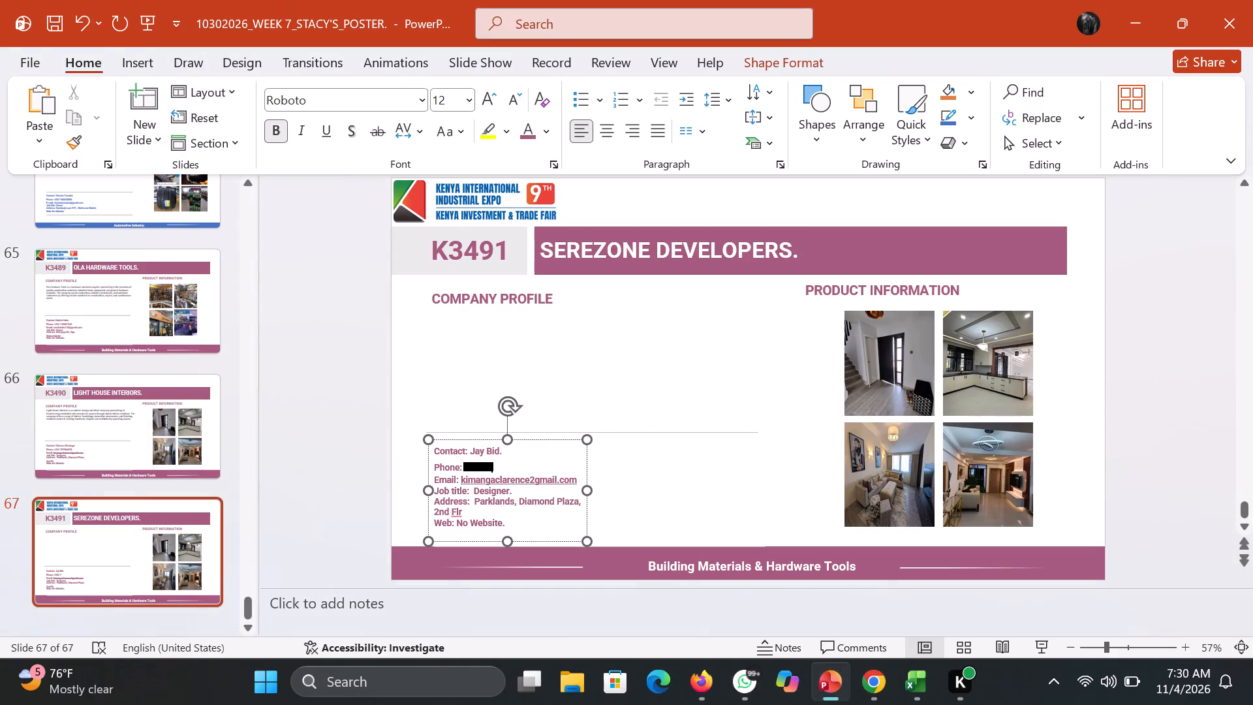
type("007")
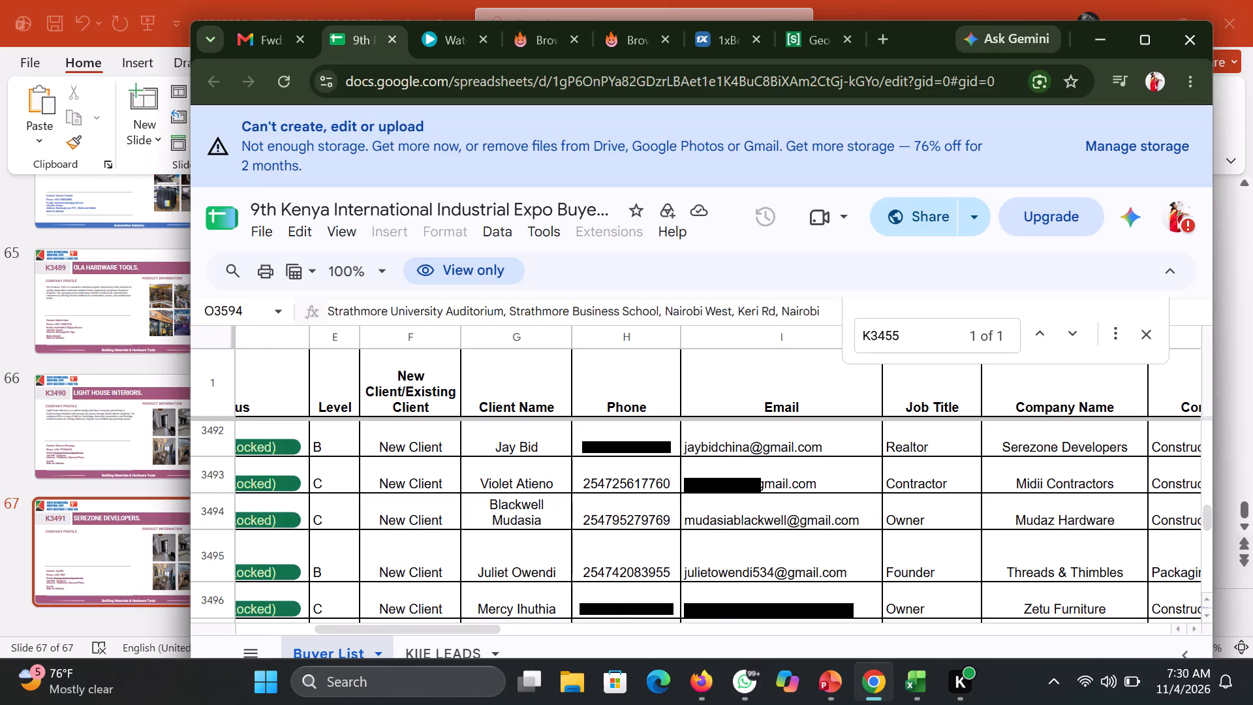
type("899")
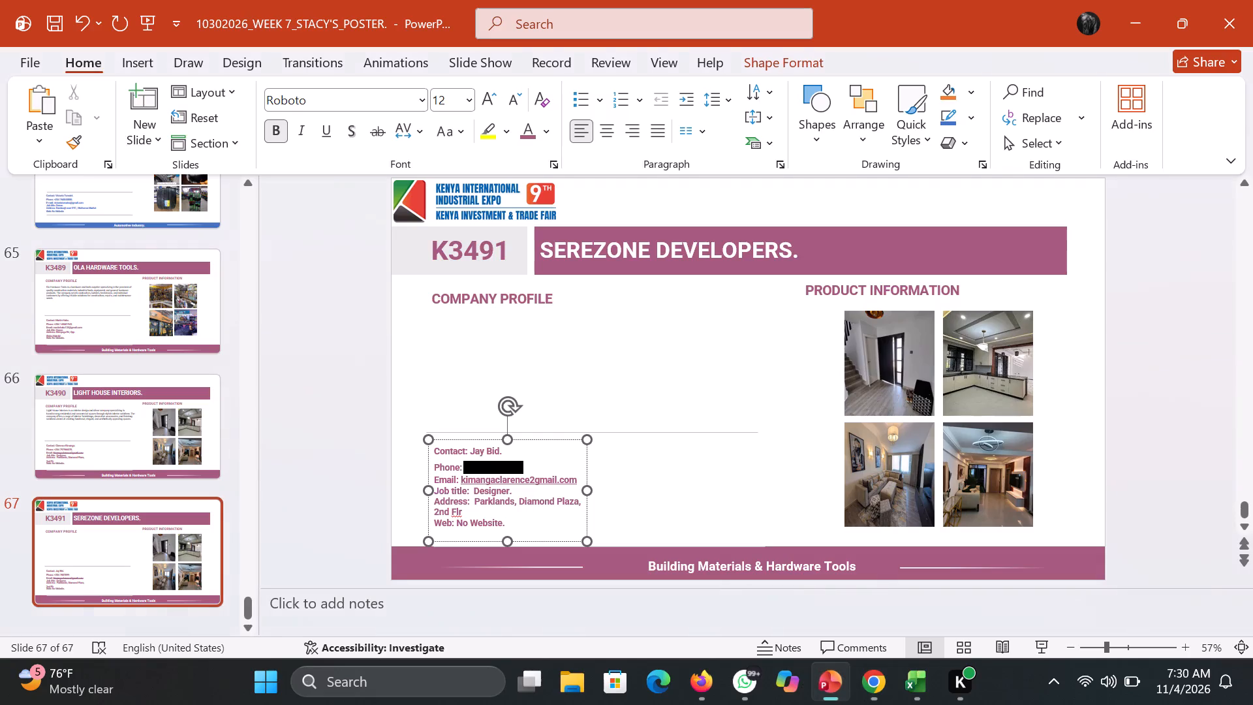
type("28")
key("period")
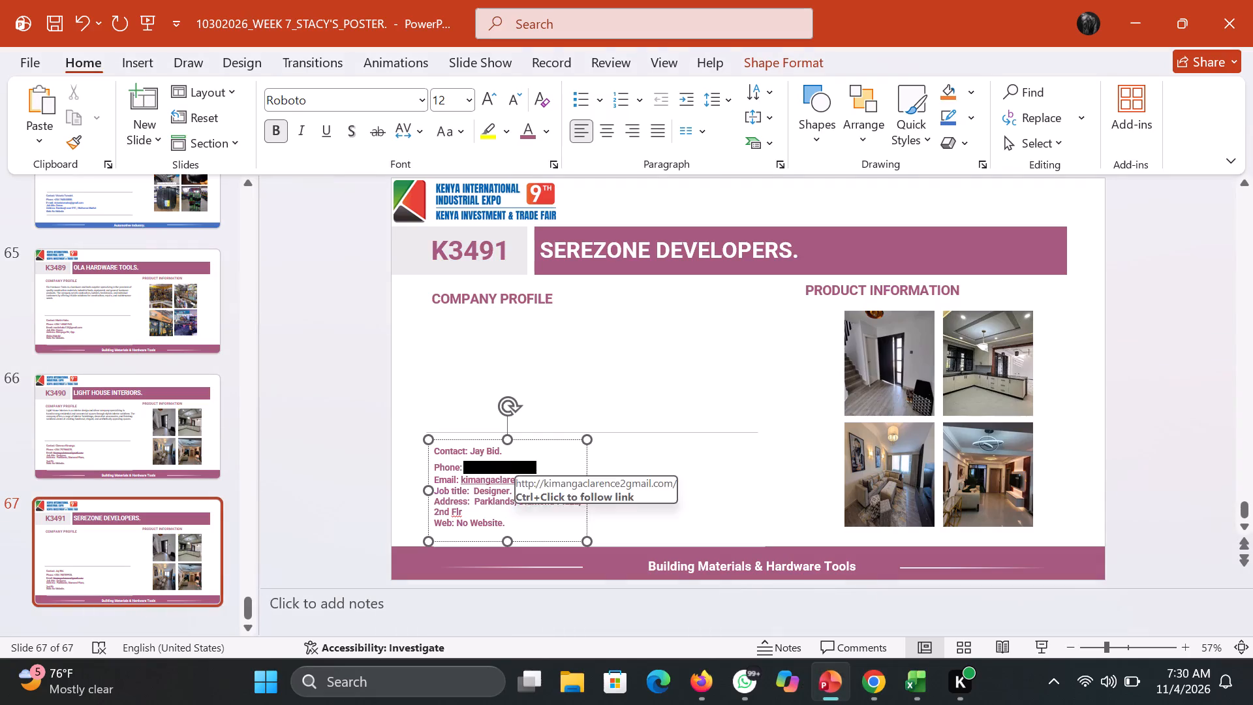
Replace the email address in the K3491 contact details with the Serezone Developers client's email from the Buyer List sheet.
left_click(577, 479)
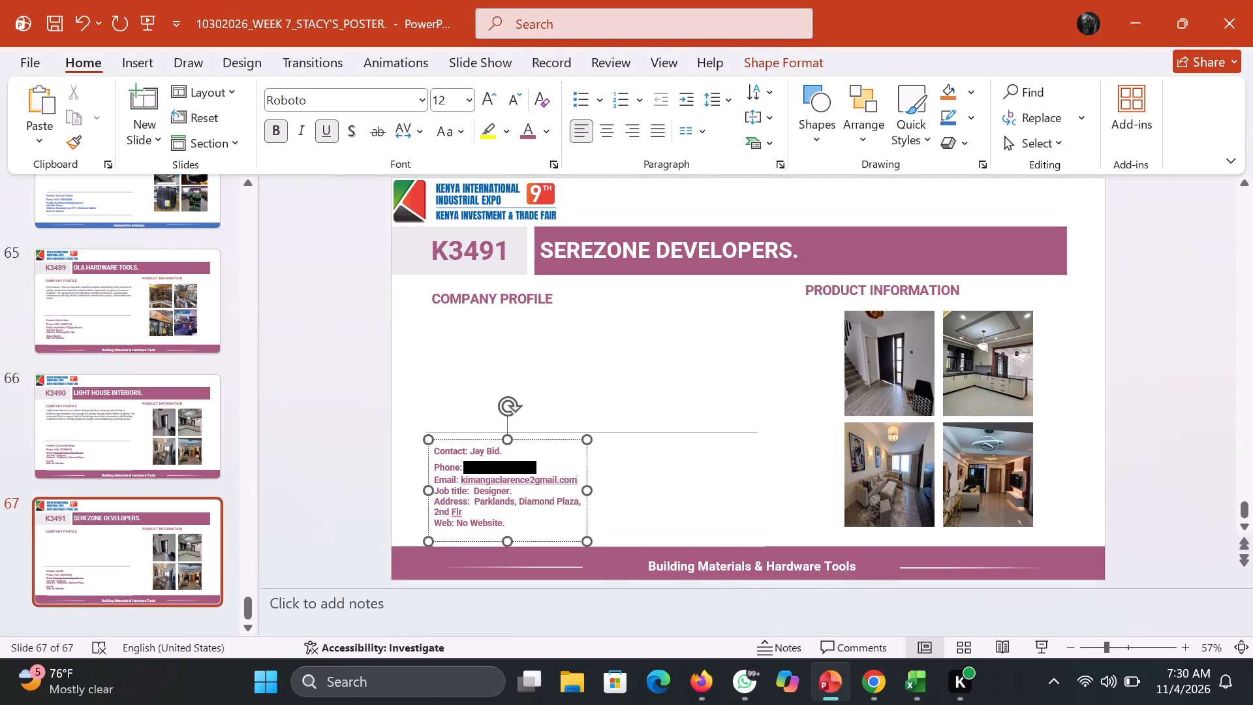
key("BackSpace")
key("BackSpace")
key("BackSpace")
key("BackSpace")
key("BackSpace")
key("BackSpace")
key("BackSpace")
key("BackSpace")
key("BackSpace")
key("BackSpace")
key("BackSpace")
key("BackSpace")
key("BackSpace")
key("BackSpace")
key("BackSpace")
key("BackSpace")
key("BackSpace")
key("BackSpace")
key("BackSpace")
key("BackSpace")
key("BackSpace")
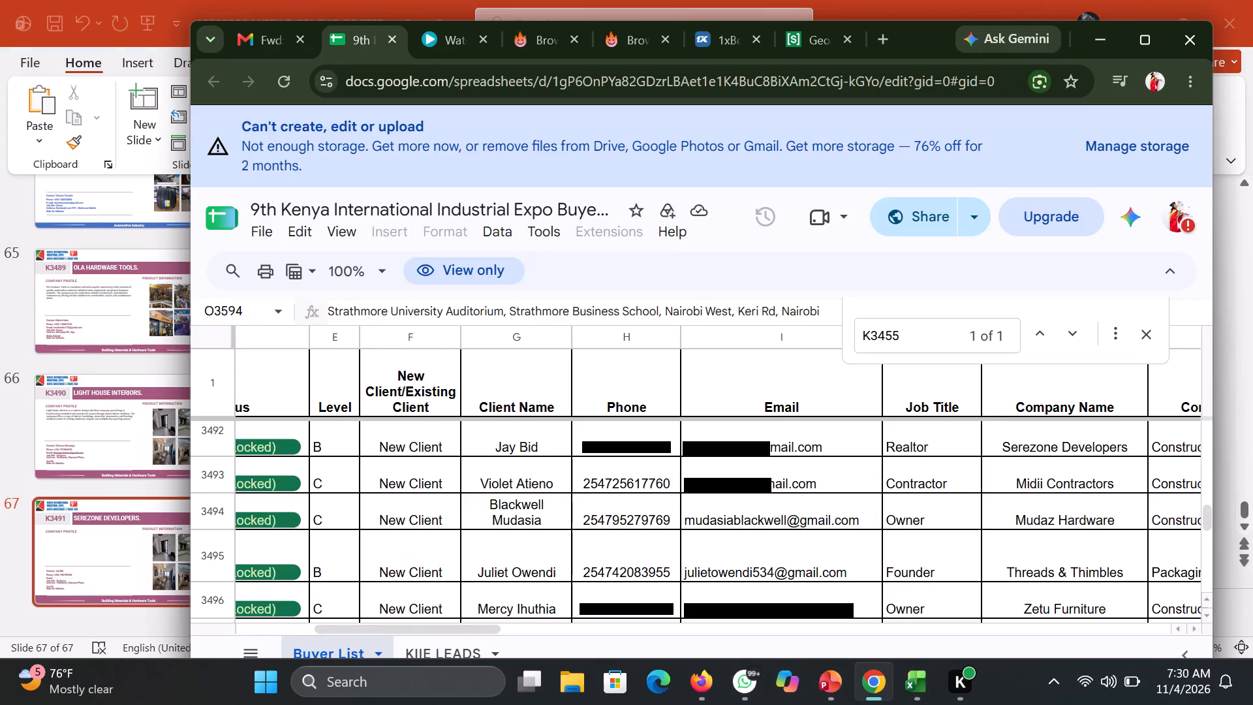
key("ctrl+c")
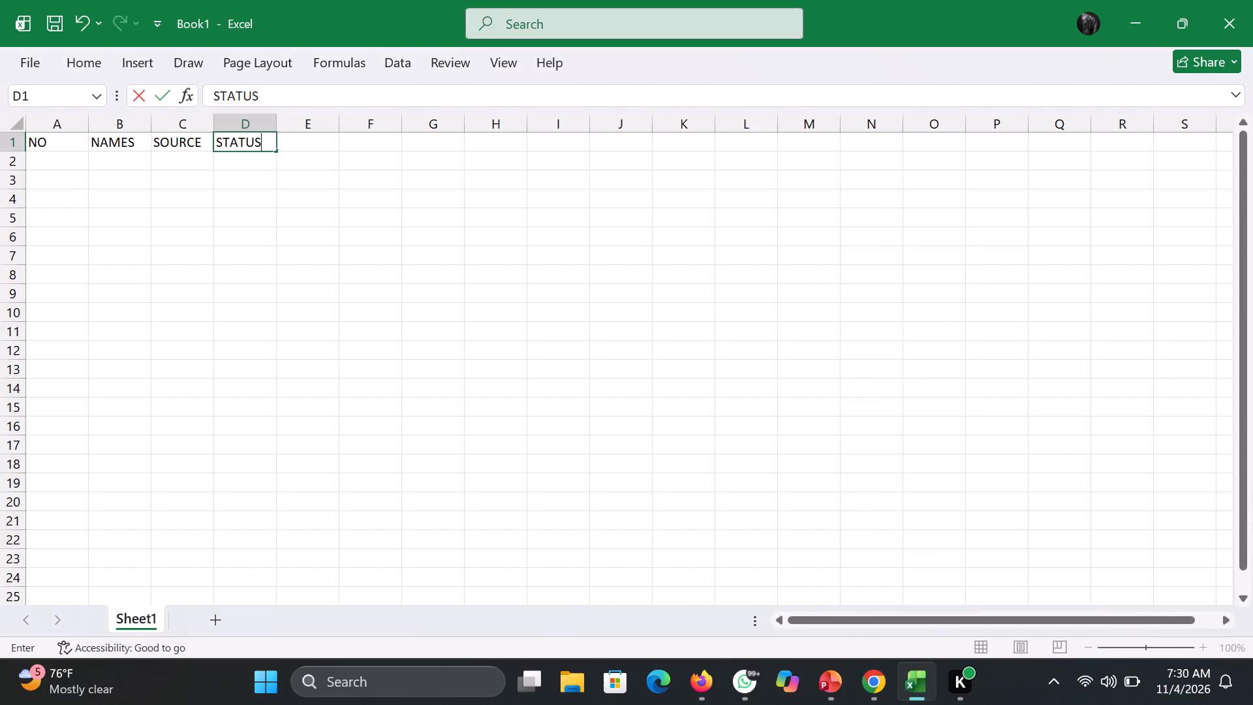
key("ctrl+v")
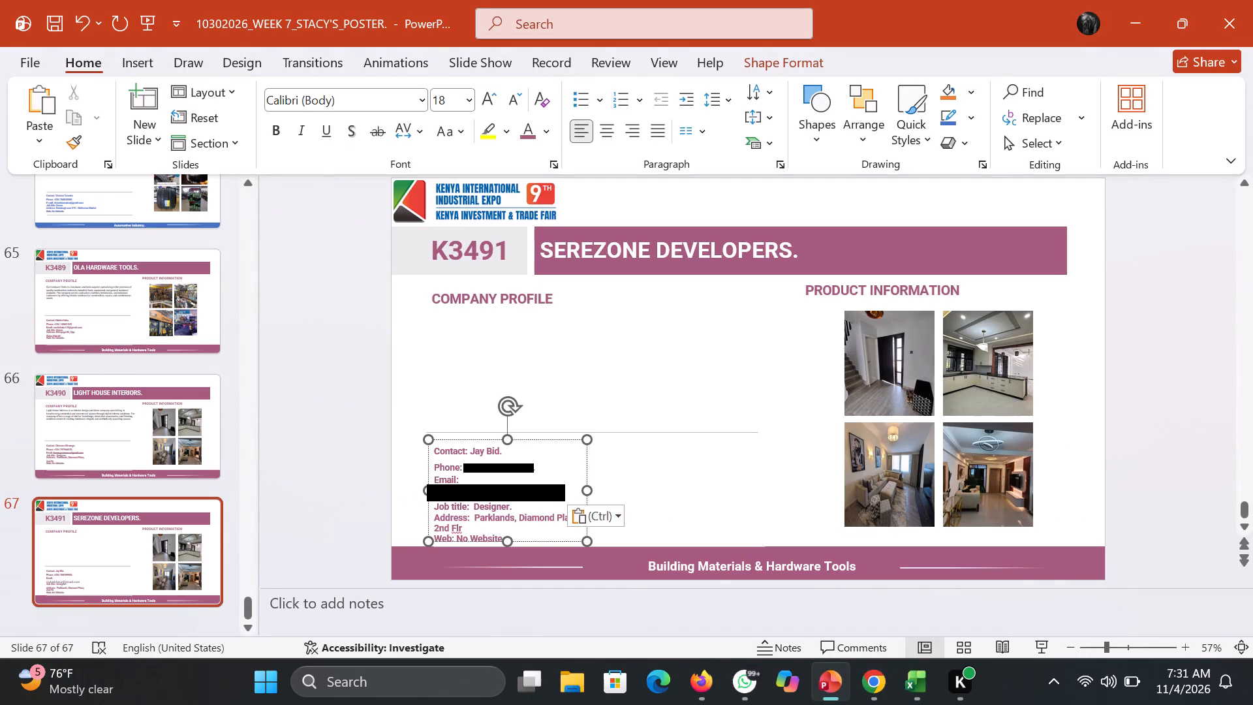
Format the pasted email address on the K3491 slide as 12 pt Roboto bold and open its font colour choices.
left_click_drag(437, 490, 561, 496)
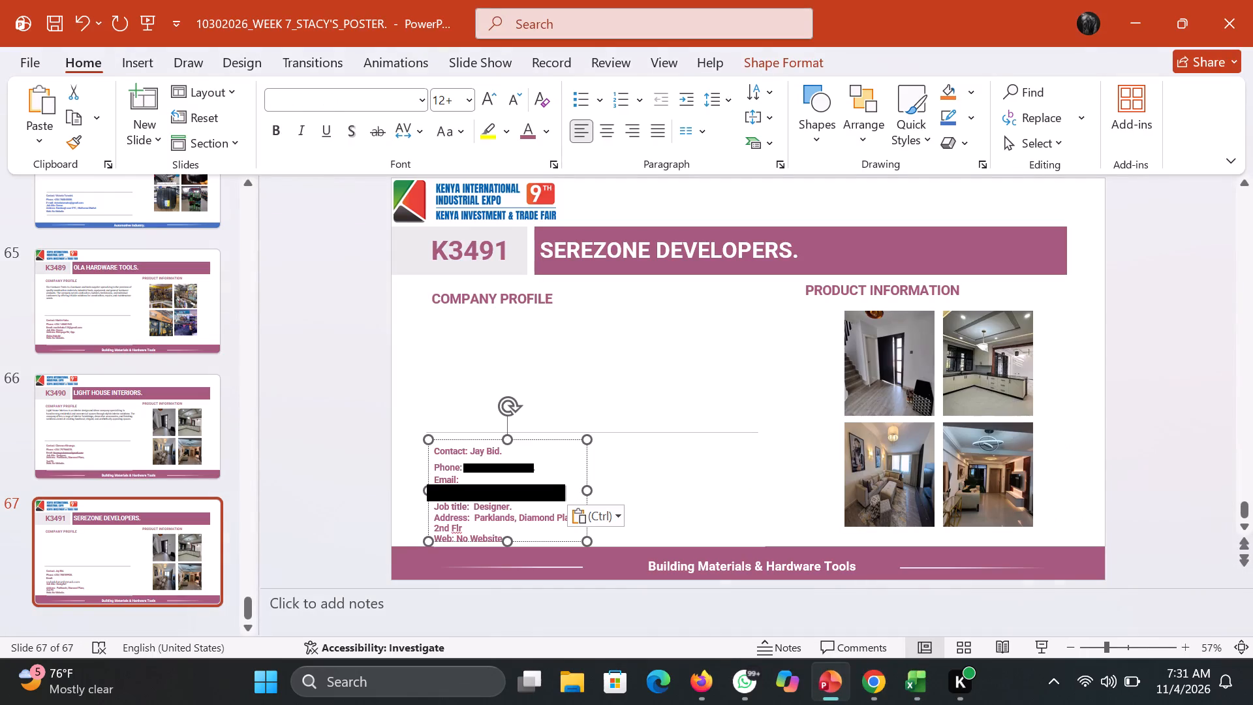
left_click(471, 100)
left_click(458, 241)
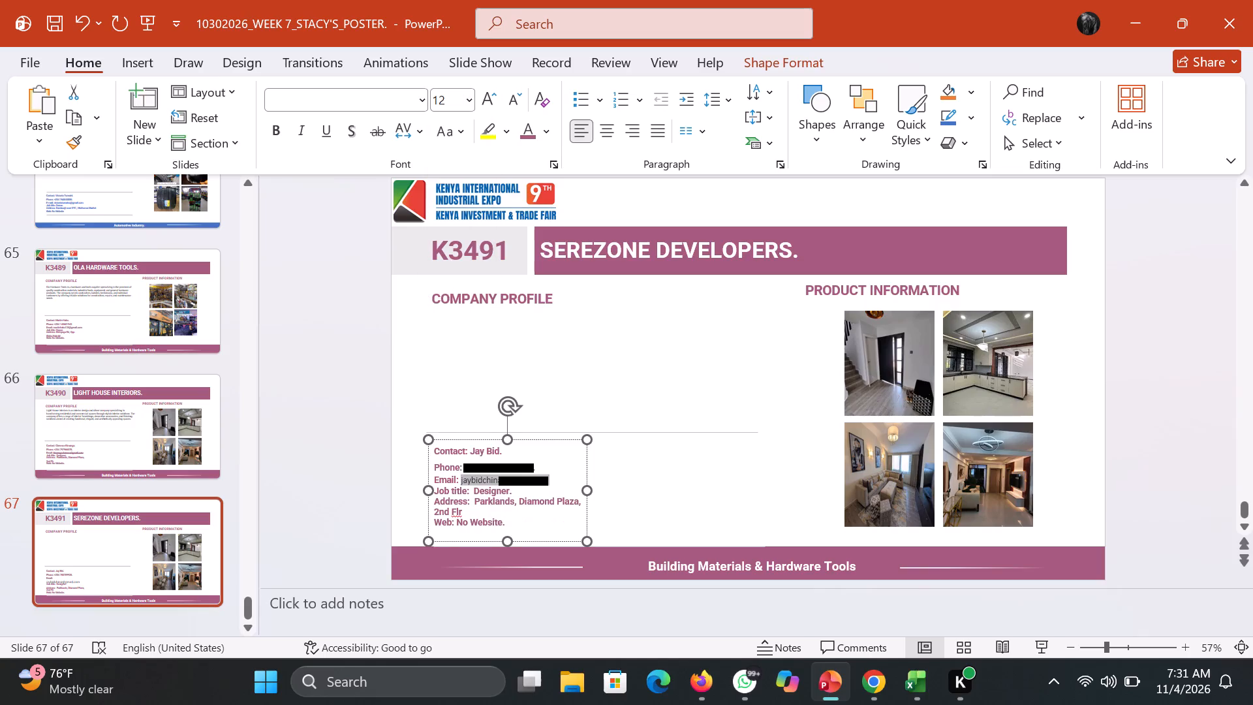
left_click(423, 103)
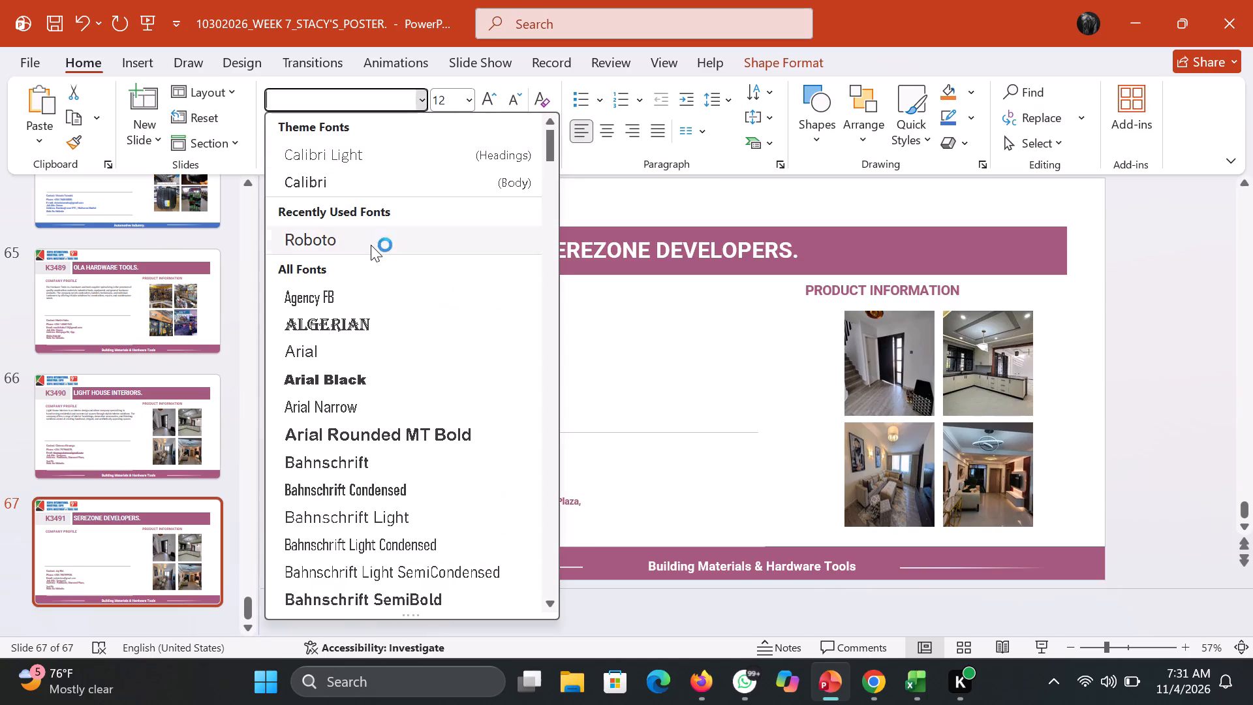
left_click(367, 241)
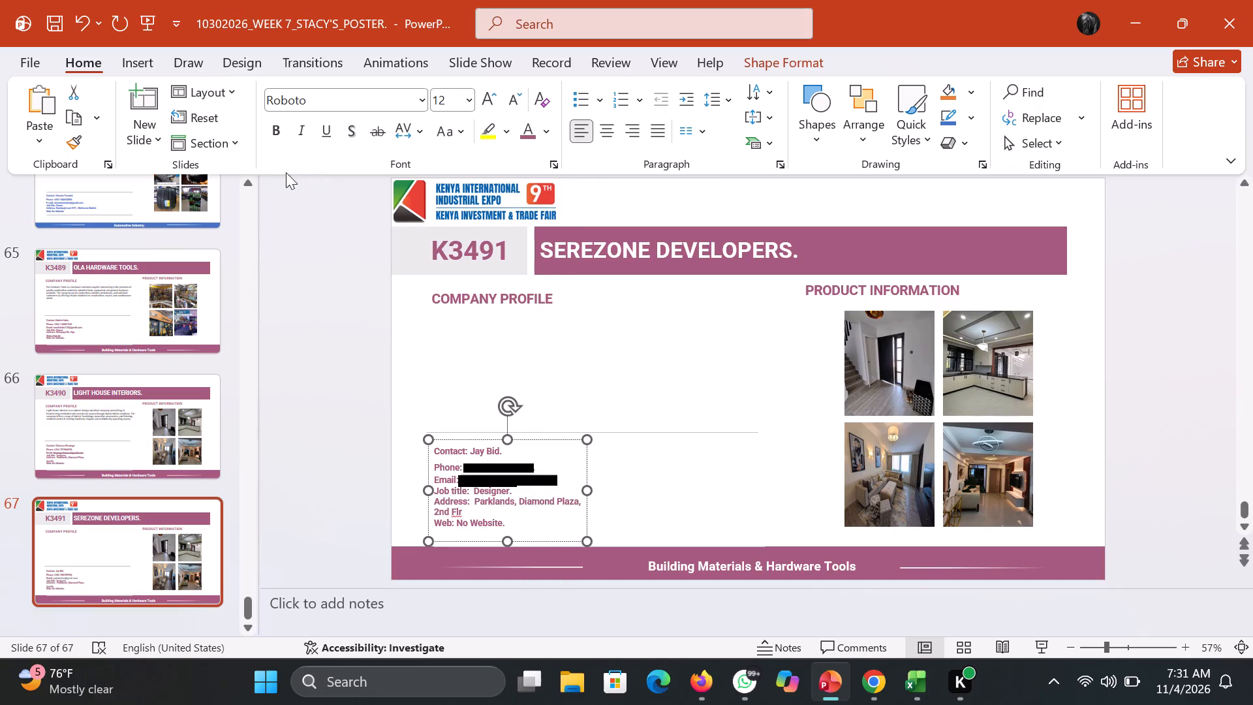
left_click(273, 130)
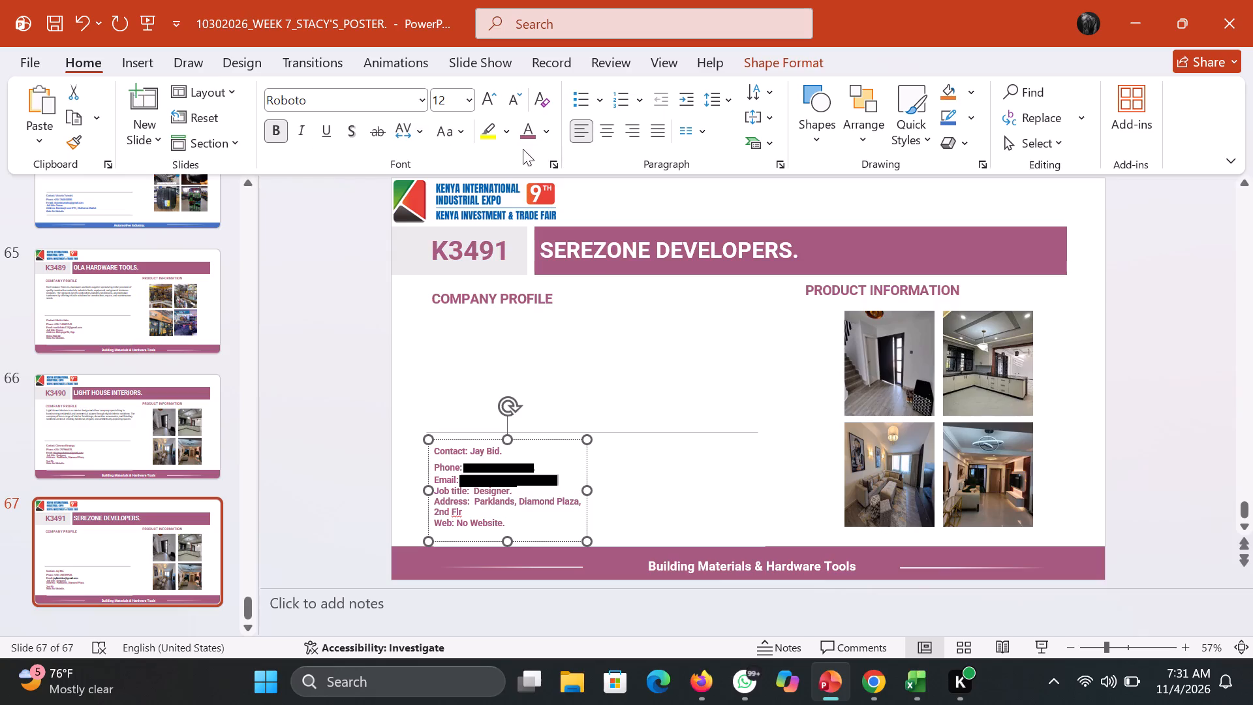
left_click(548, 135)
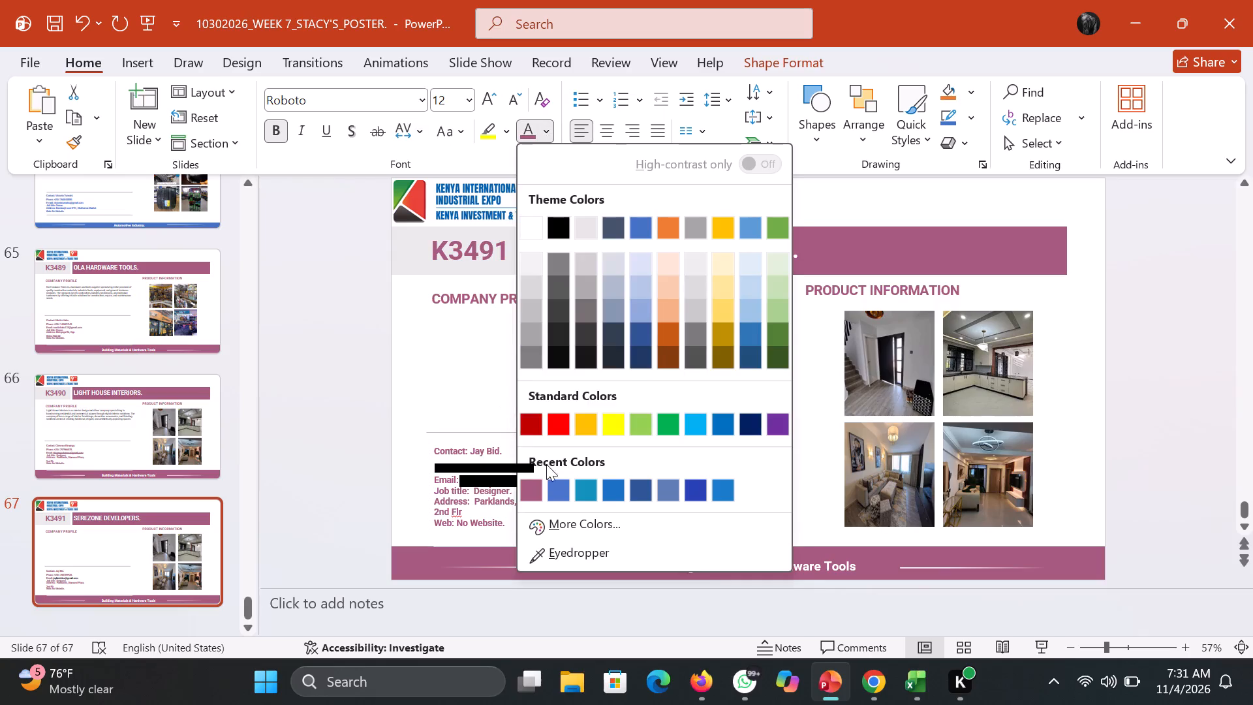
left_click(527, 484)
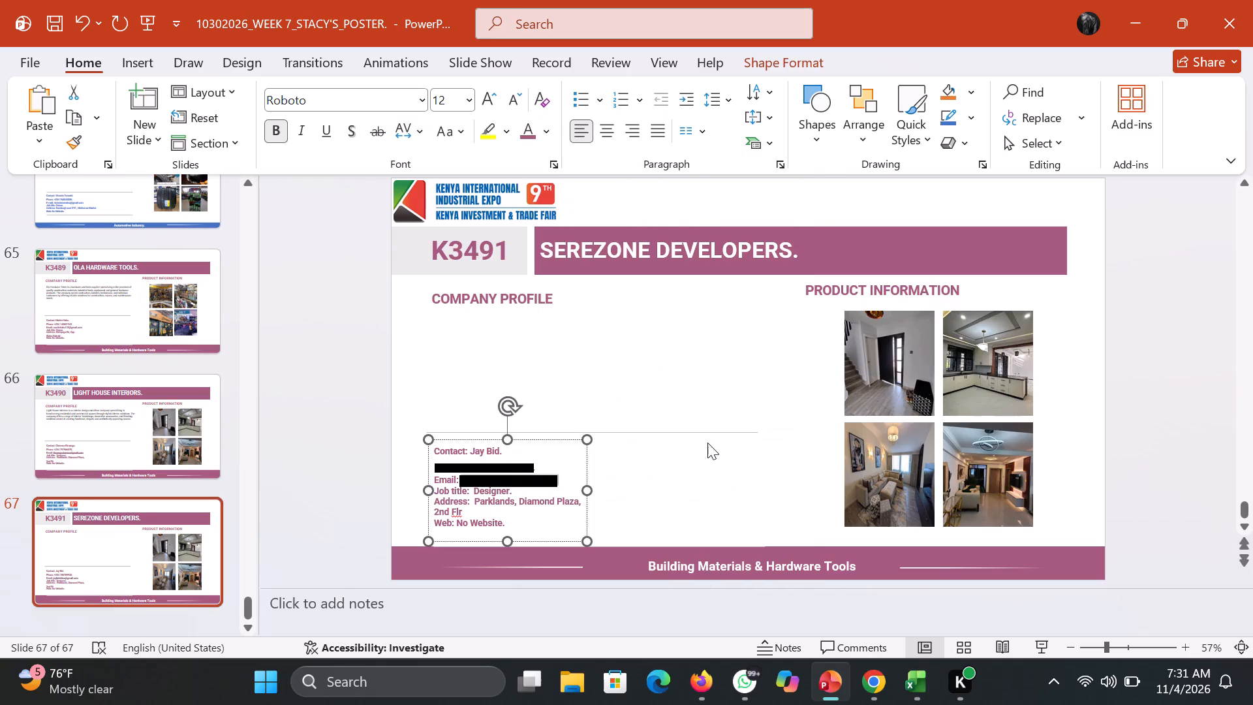
left_click(734, 457)
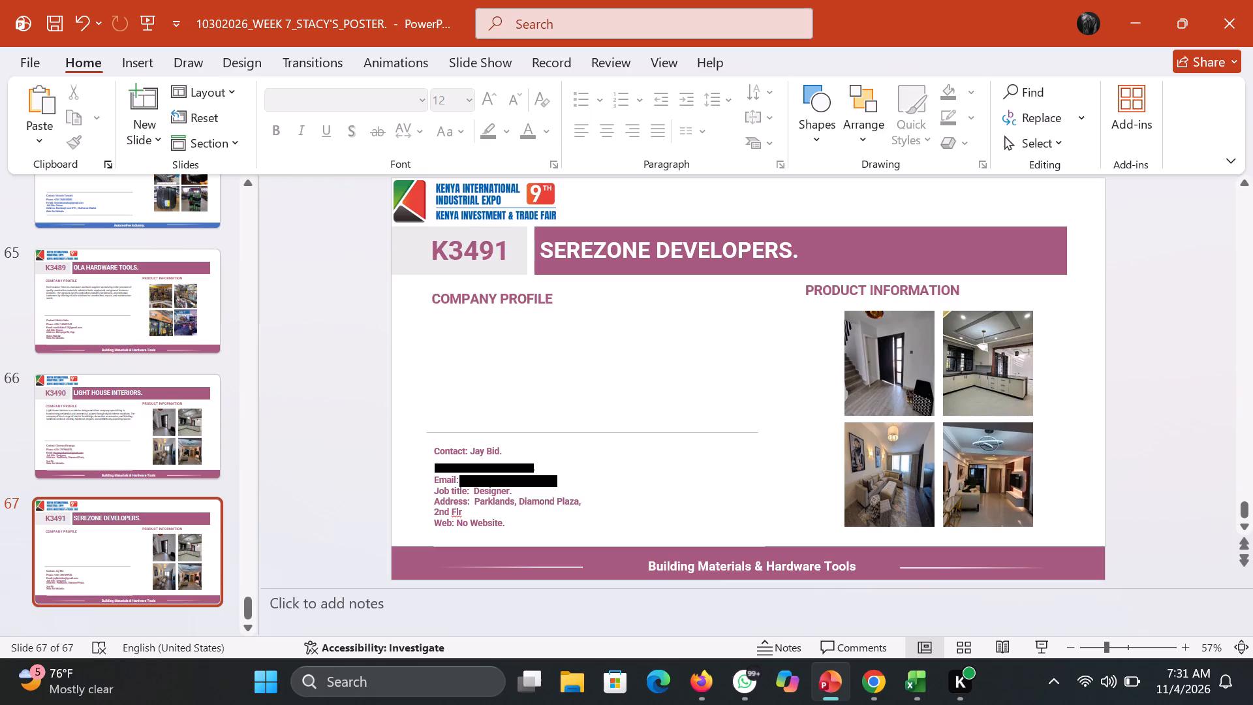
Change the job title in the K3491 contact details to Realtor, ending with a full stop.
left_click(518, 492)
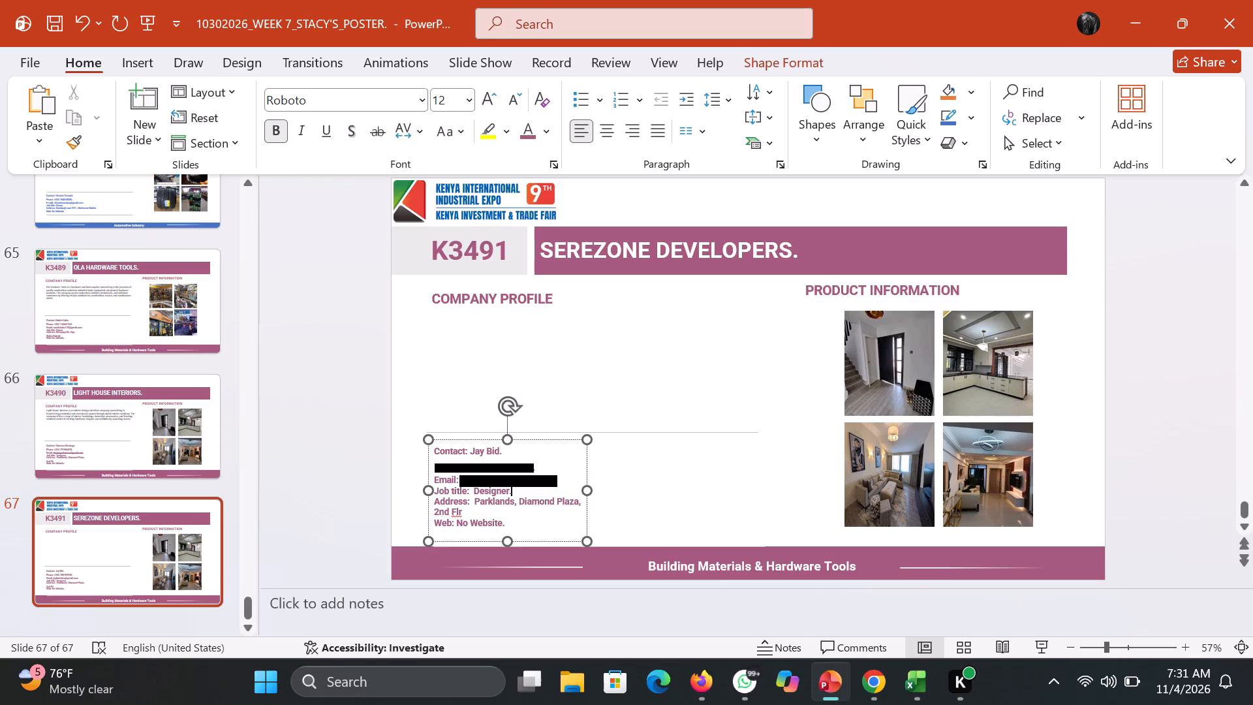
key("BackSpace")
key("BackSpace")
key("BackSpace")
key("BackSpace")
key("BackSpace")
key("BackSpace")
key("BackSpace")
key("BackSpace")
key("BackSpace")
key("BackSpace")
key("space")
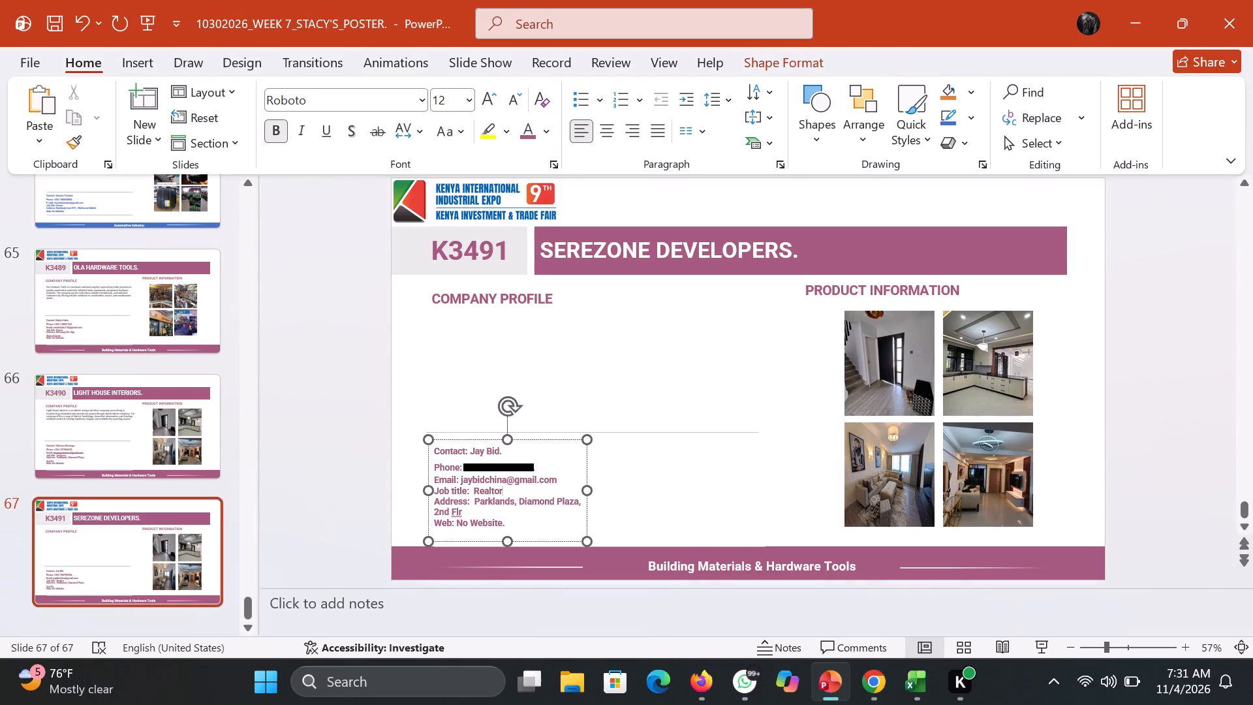
key("period")
Replace the address in the K3491 contact details with the Serezone Developers company address copied from the Buyer List sheet in Chrome.
left_click(474, 511)
key("BackSpace")
key("BackSpace")
key("BackSpace")
key("BackSpace")
key("BackSpace")
key("BackSpace")
key("BackSpace")
key("BackSpace")
key("BackSpace")
key("BackSpace")
key("BackSpace")
key("BackSpace")
key("BackSpace")
key("BackSpace")
key("BackSpace")
key("BackSpace")
key("BackSpace")
key("BackSpace")
key("BackSpace")
key("BackSpace")
key("BackSpace")
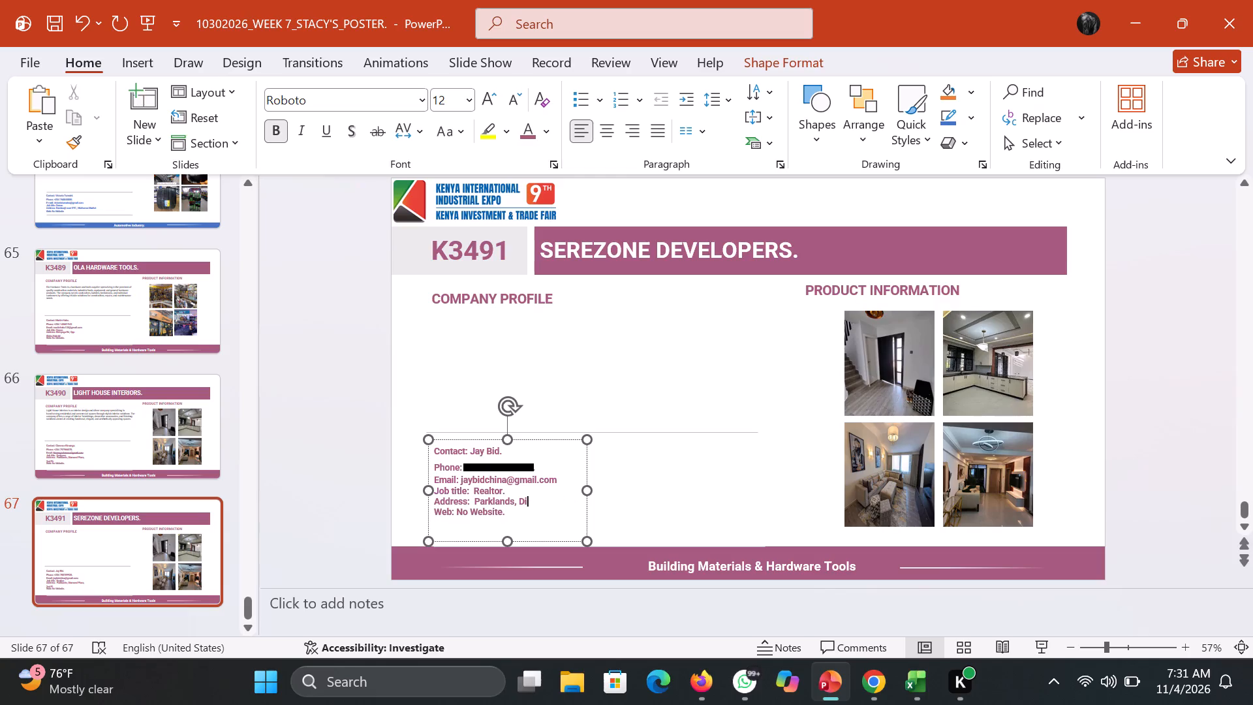
key("BackSpace")
key("BackSpace")
key("BackSpace")
key("BackSpace")
key("BackSpace")
key("BackSpace")
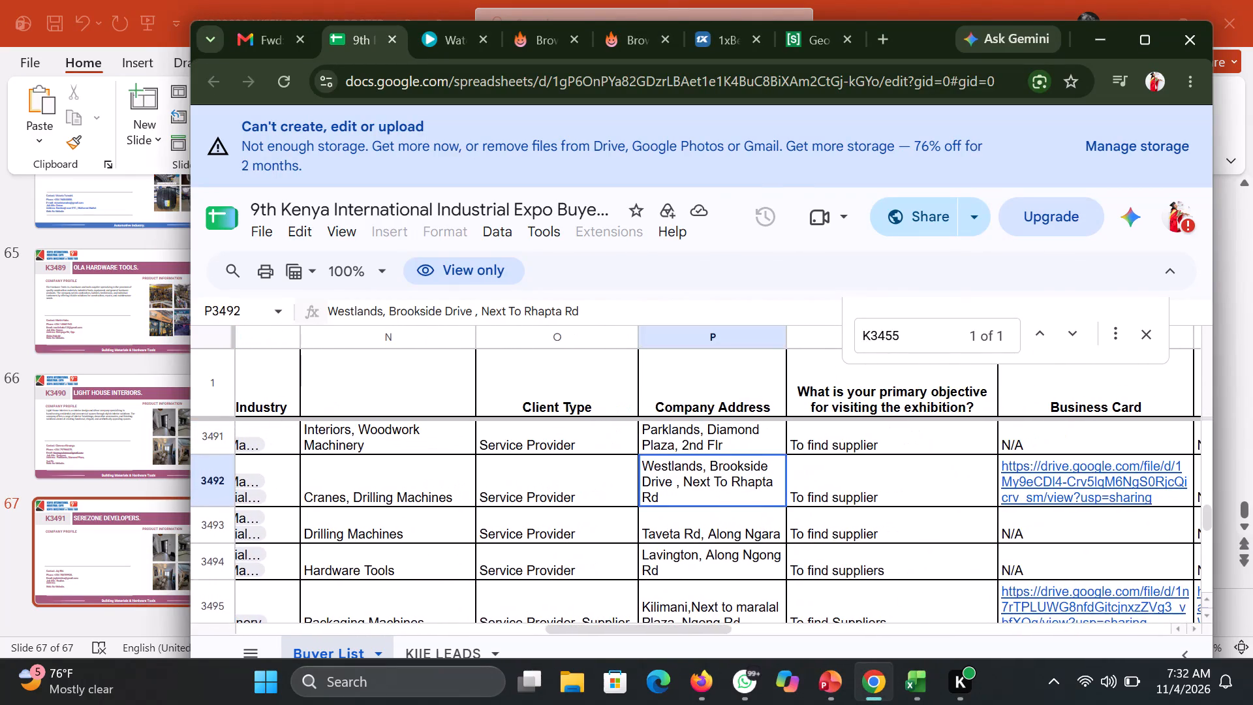
key("ctrl+c")
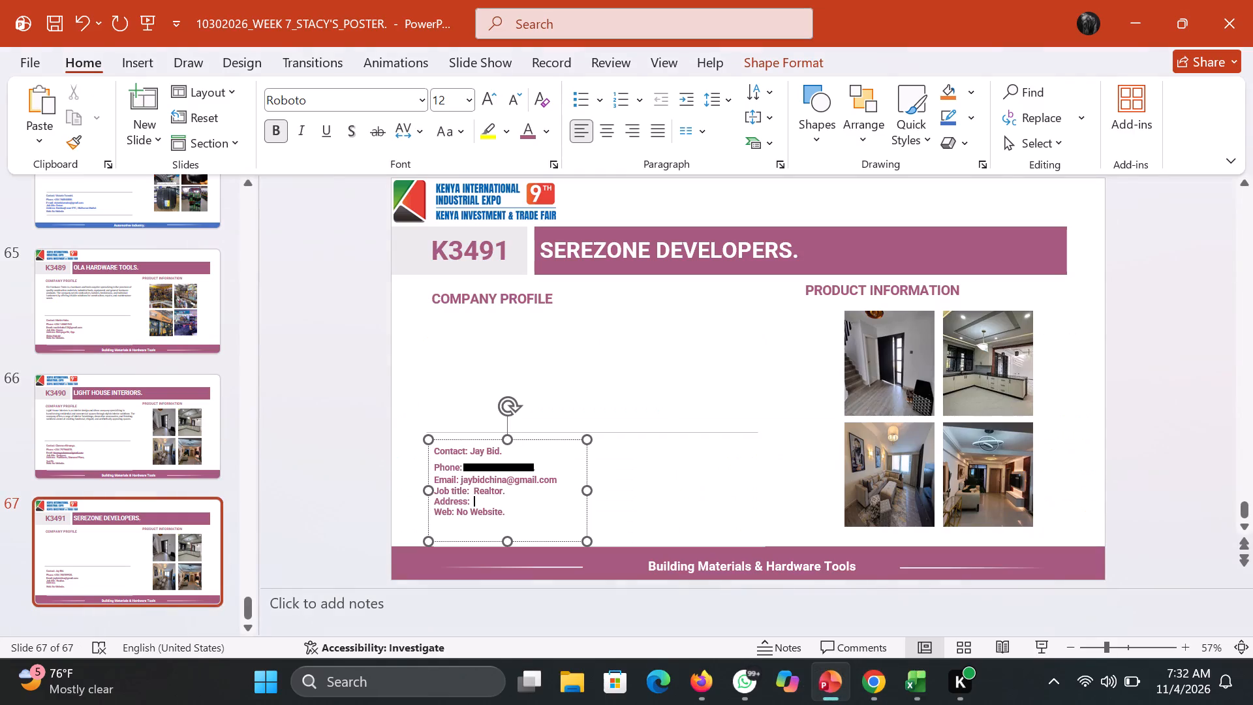
key("ctrl+v")
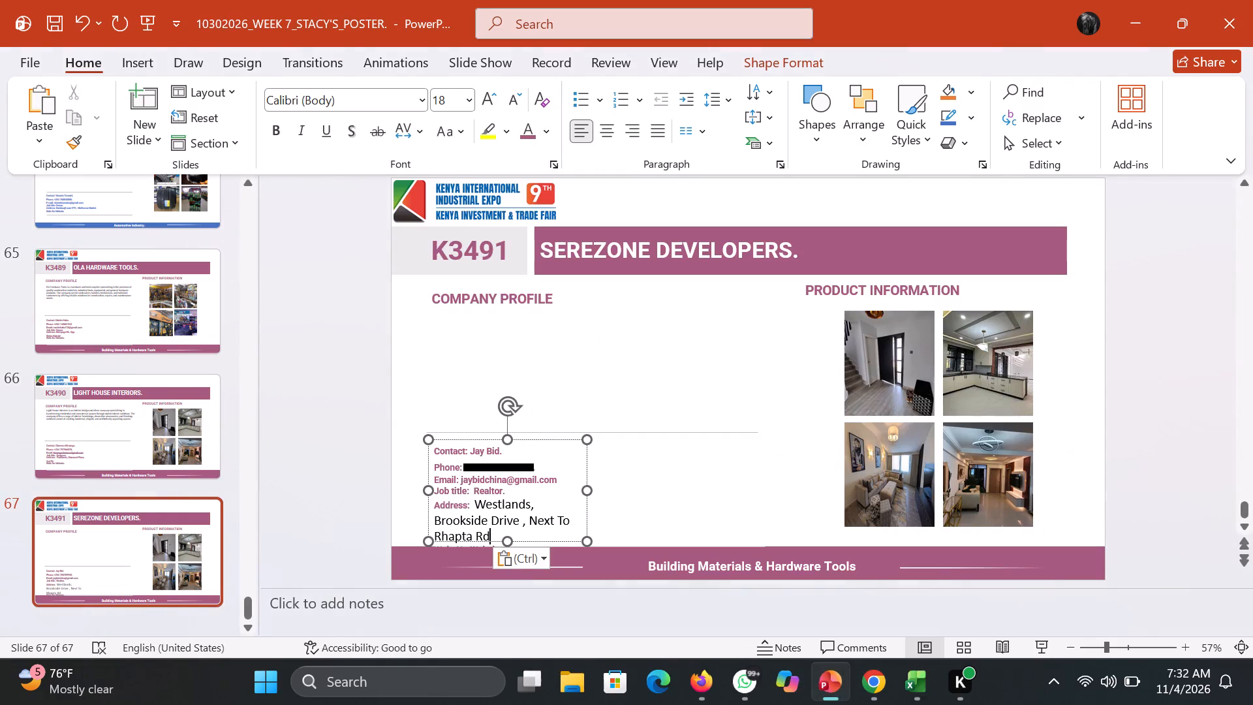
Format the pasted address on the K3491 slide as 12 pt bold Roboto in the mauve recent colour.
left_click_drag(471, 505, 489, 537)
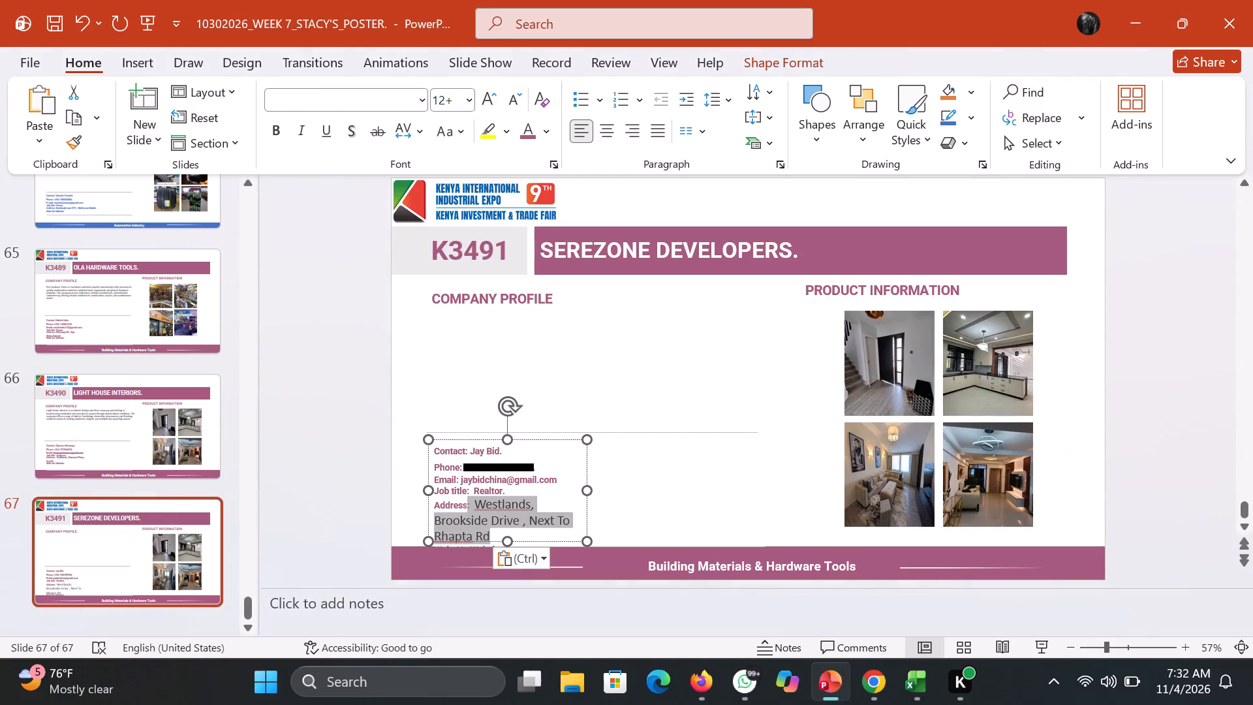
left_click_drag(489, 537, 491, 538)
left_click(469, 101)
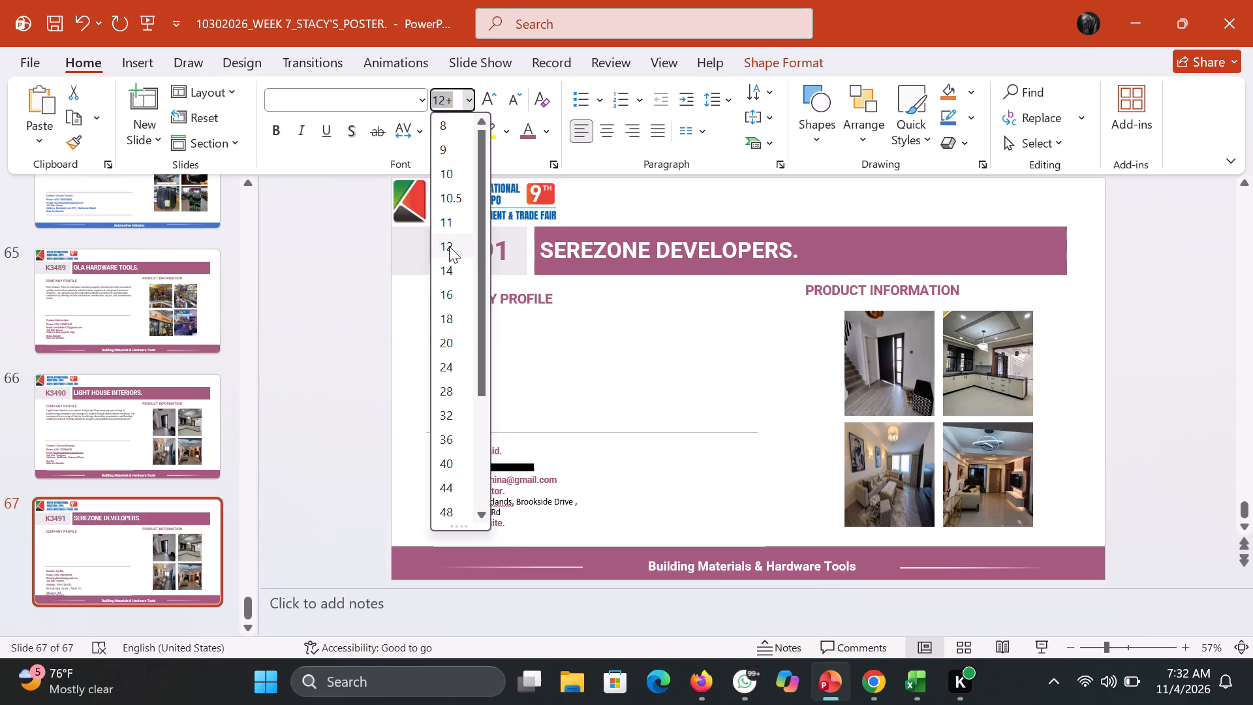
left_click(449, 246)
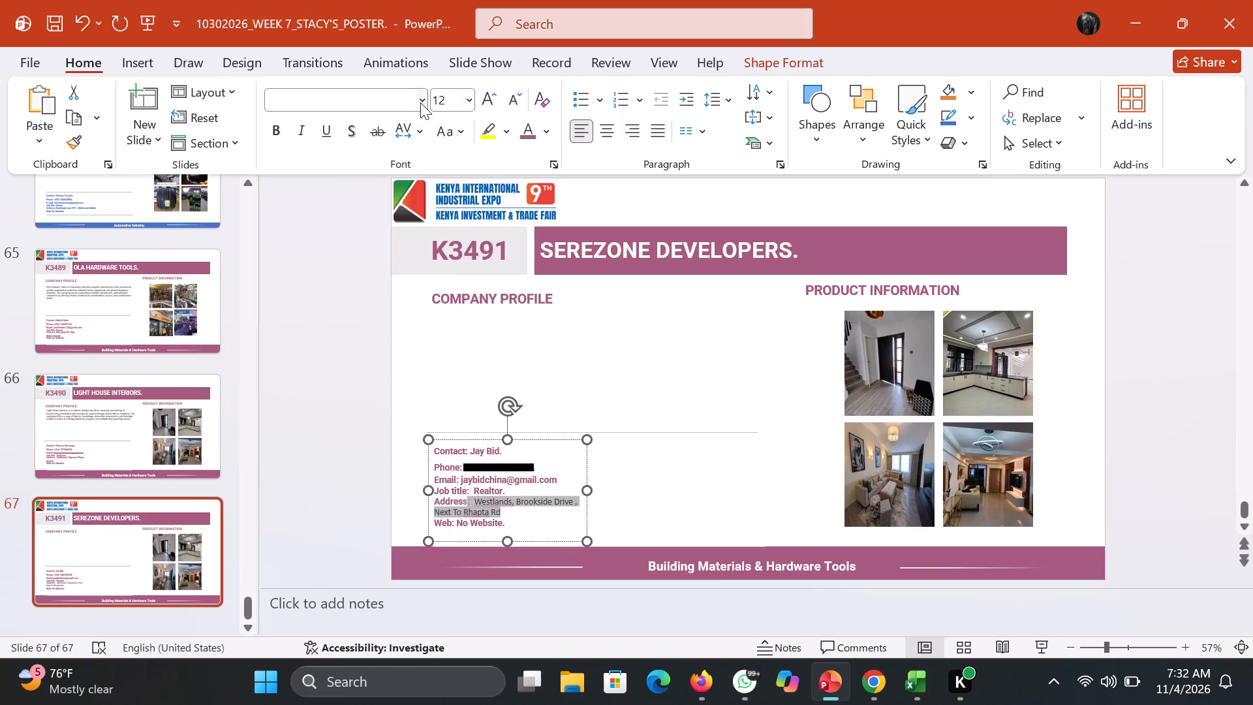
left_click(420, 102)
left_click(354, 240)
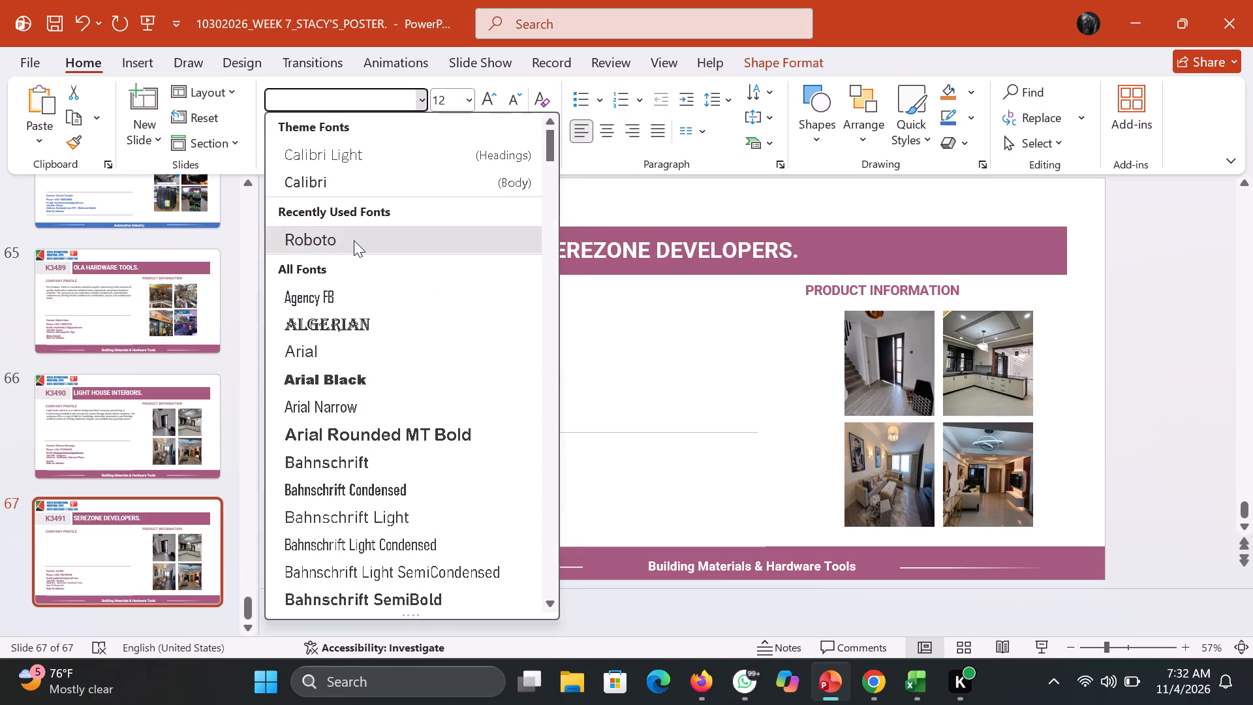
left_click(281, 136)
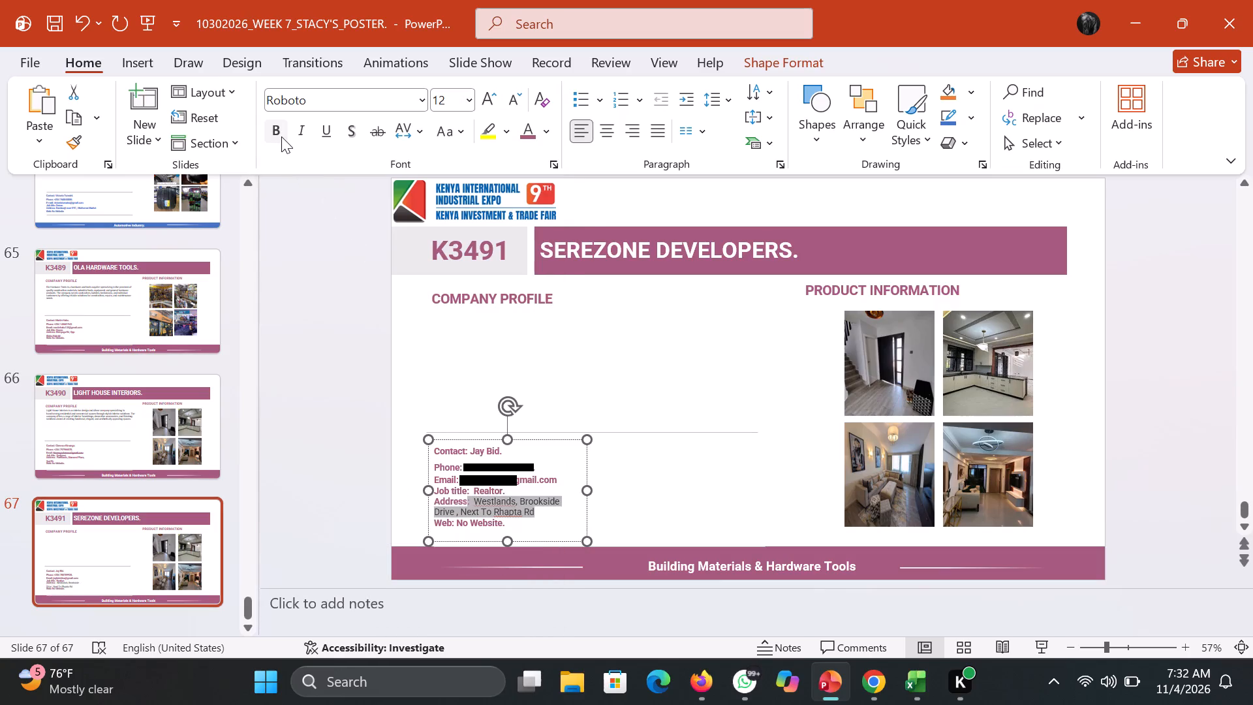
left_click(281, 136)
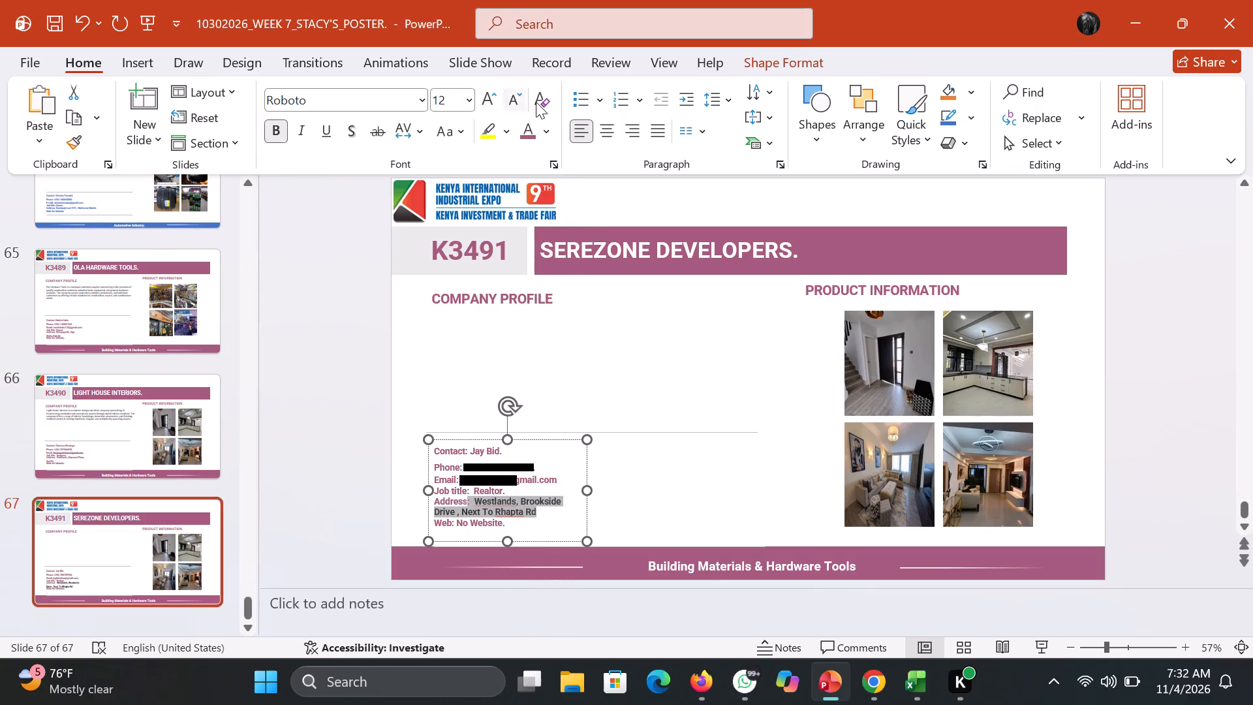
left_click(553, 131)
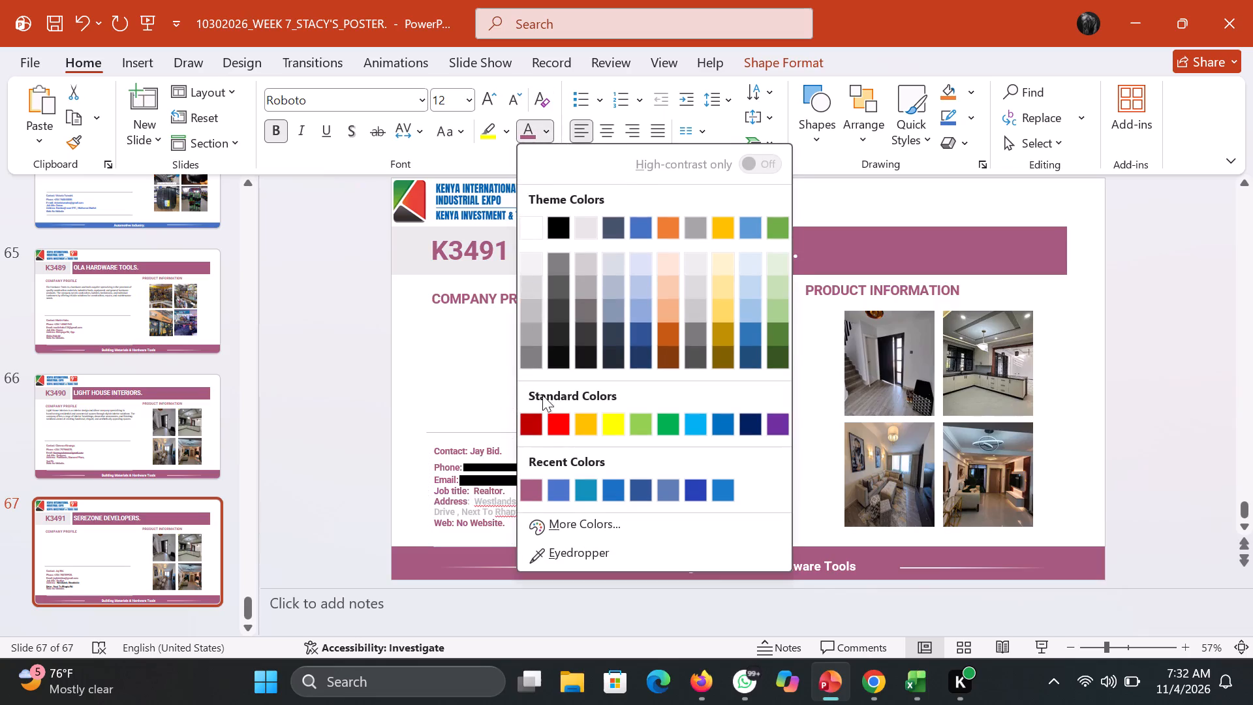
left_click(531, 488)
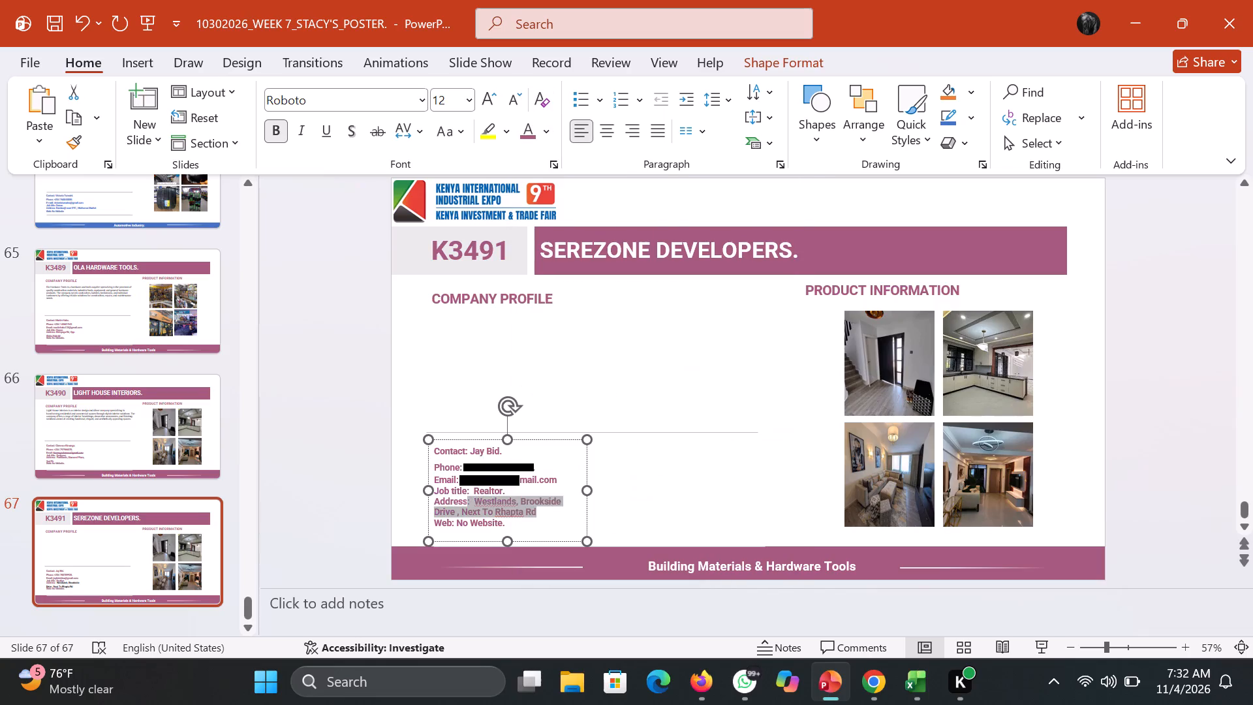
left_click(621, 489)
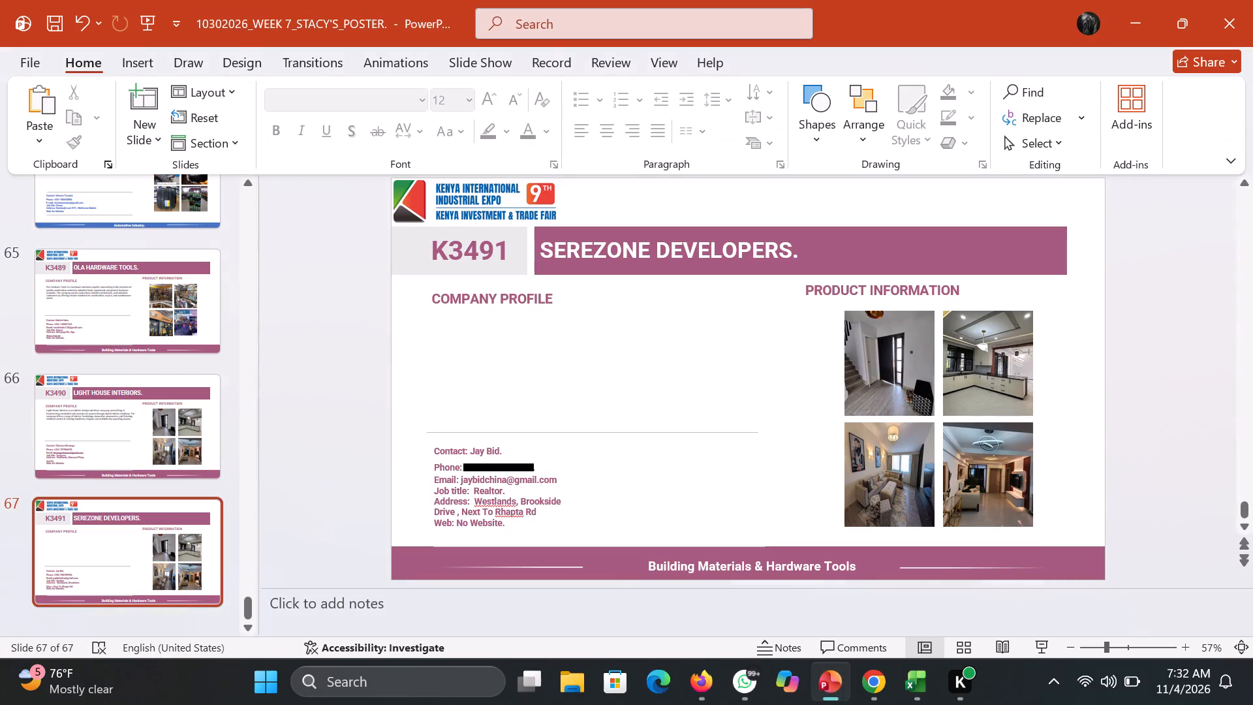
Delete the Light House Interiors photos under PRODUCT INFORMATION on the K3491 slide.
left_click(871, 396)
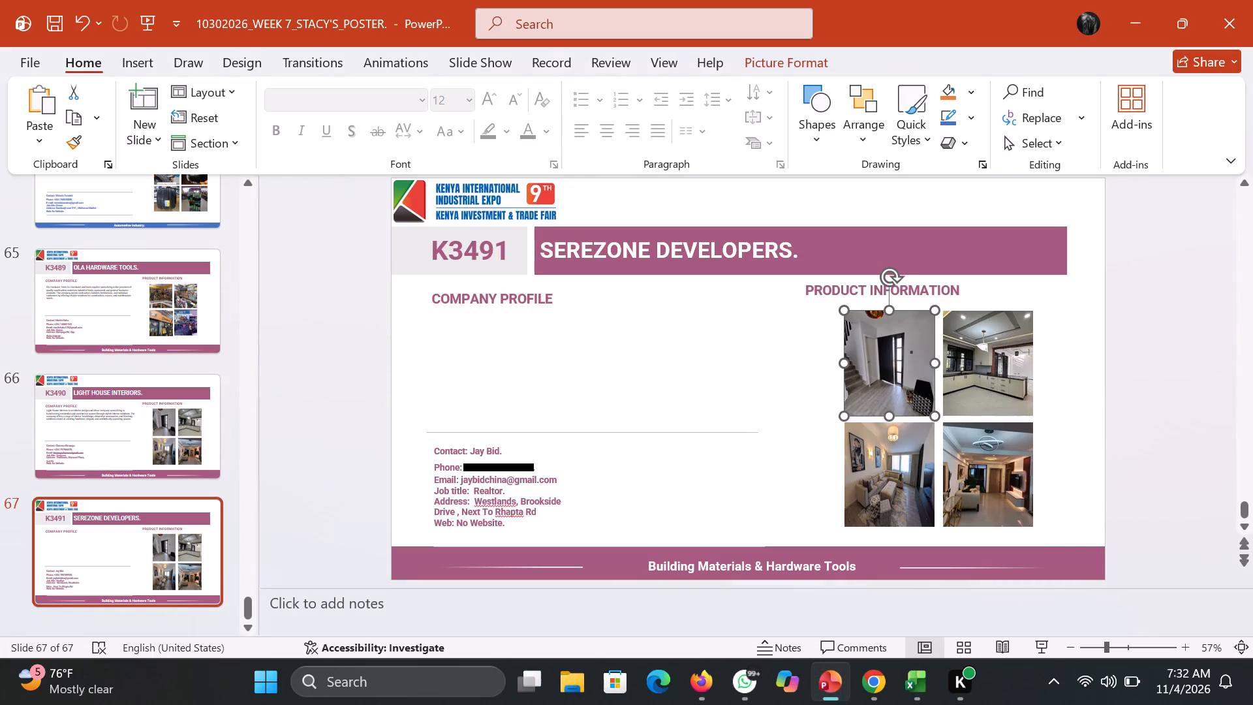
key("BackSpace")
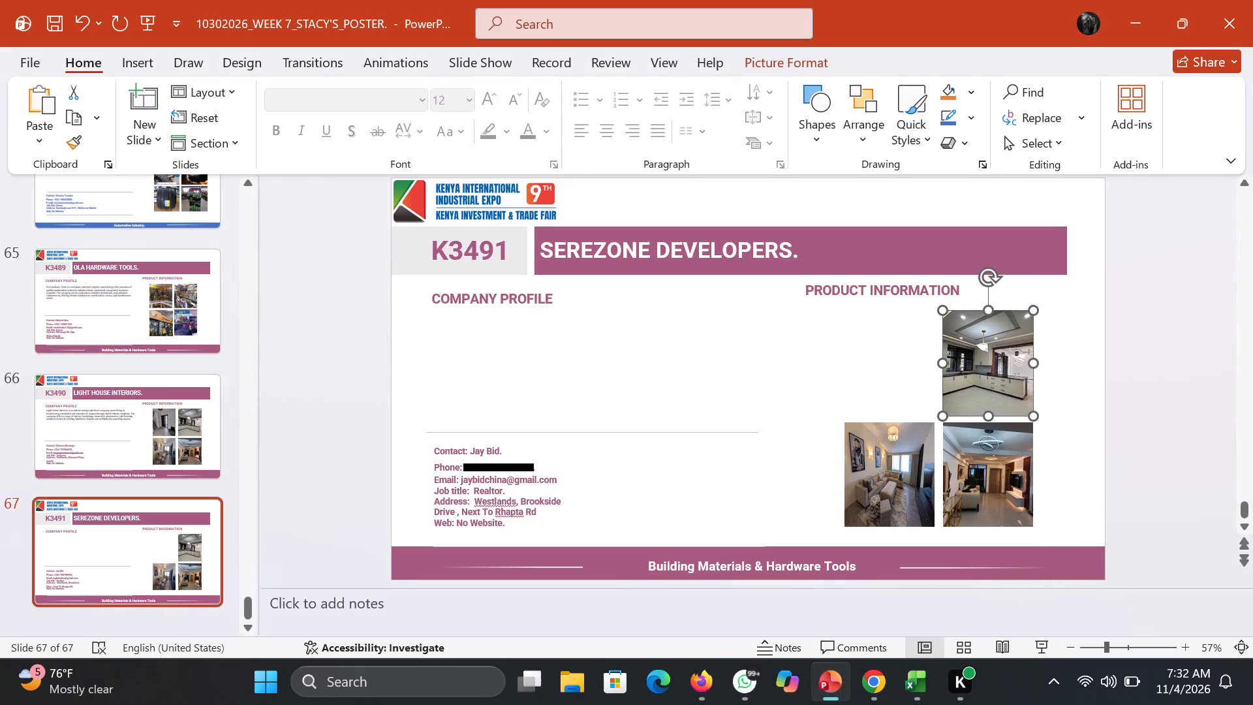
key("BackSpace")
key("BackSpace")
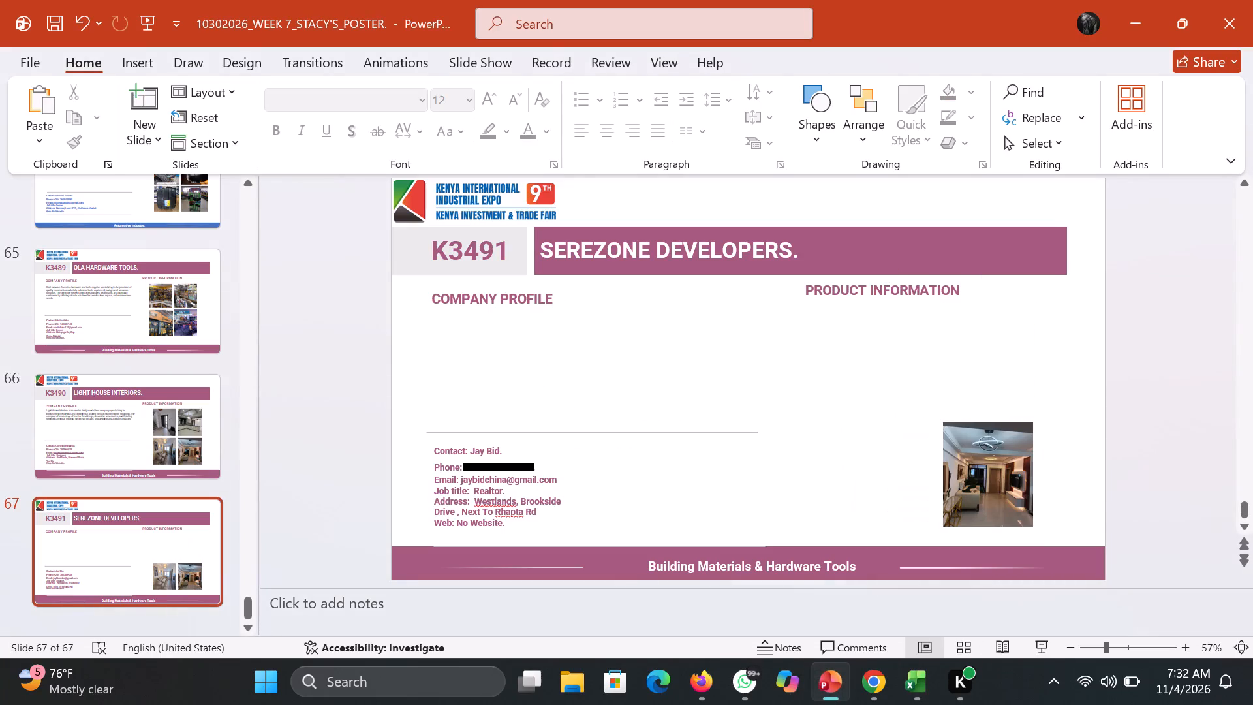
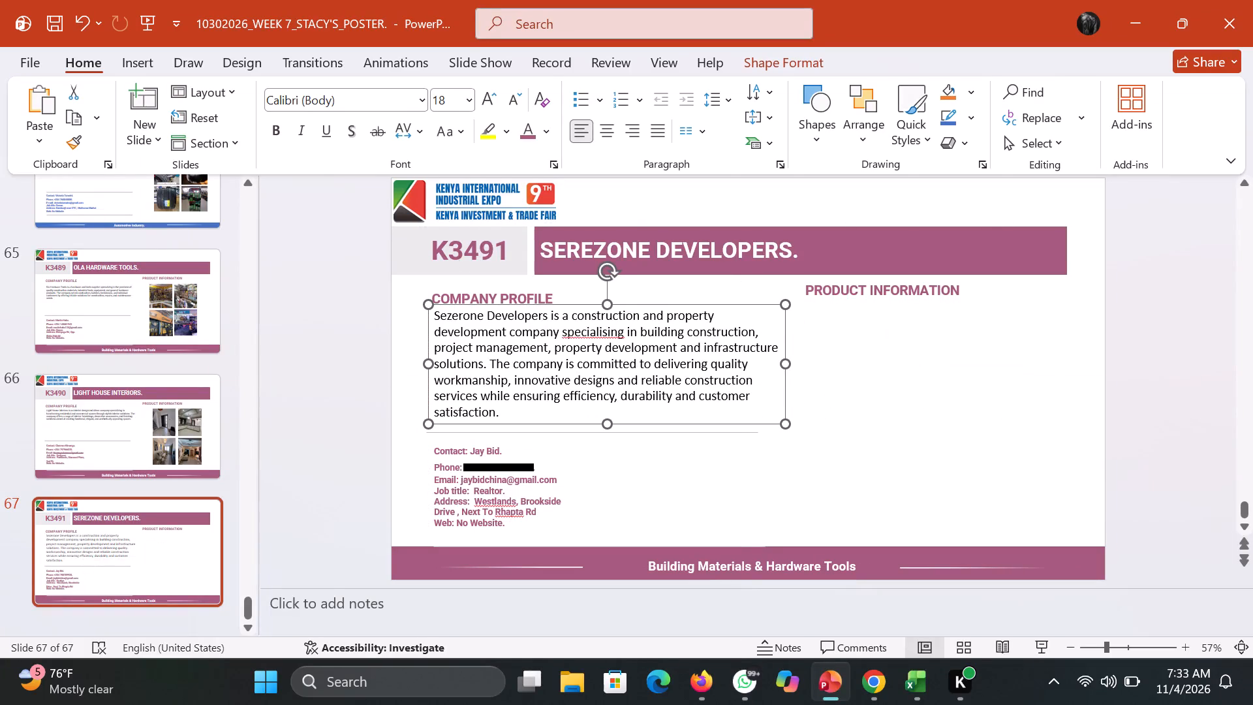
Format the company profile paragraph on the K3491 slide as 12 pt Roboto.
left_click(465, 99)
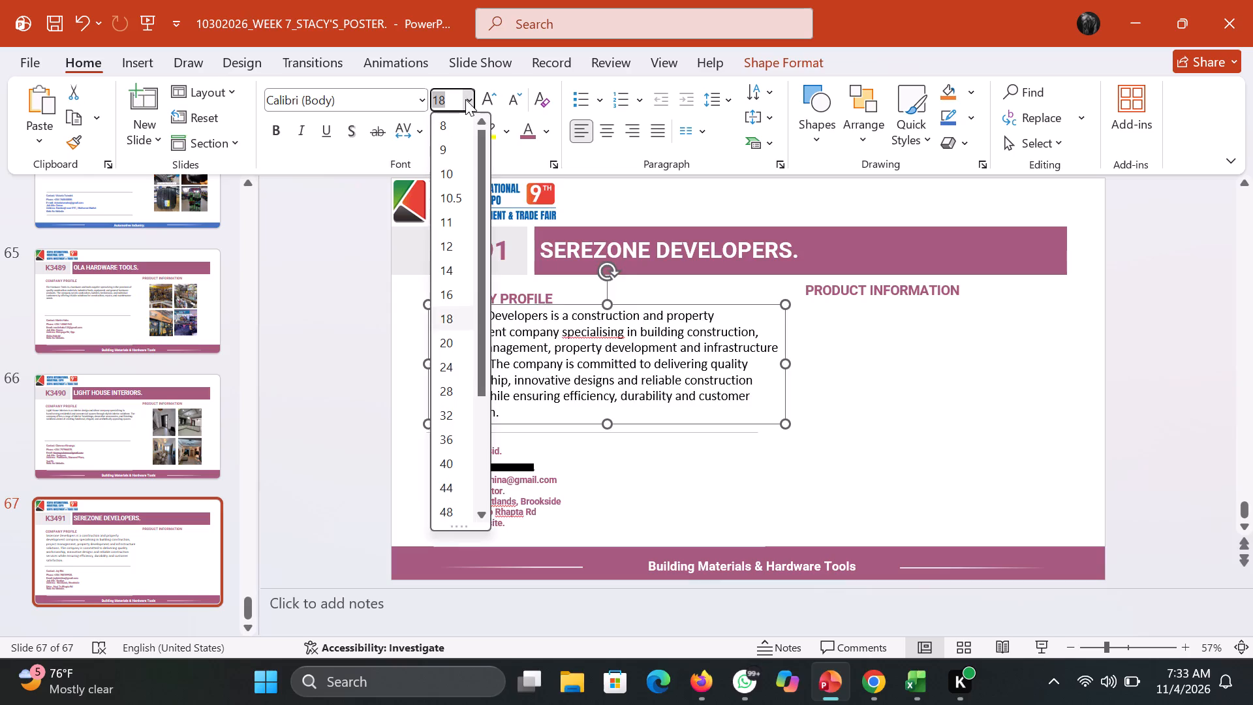
left_click(454, 249)
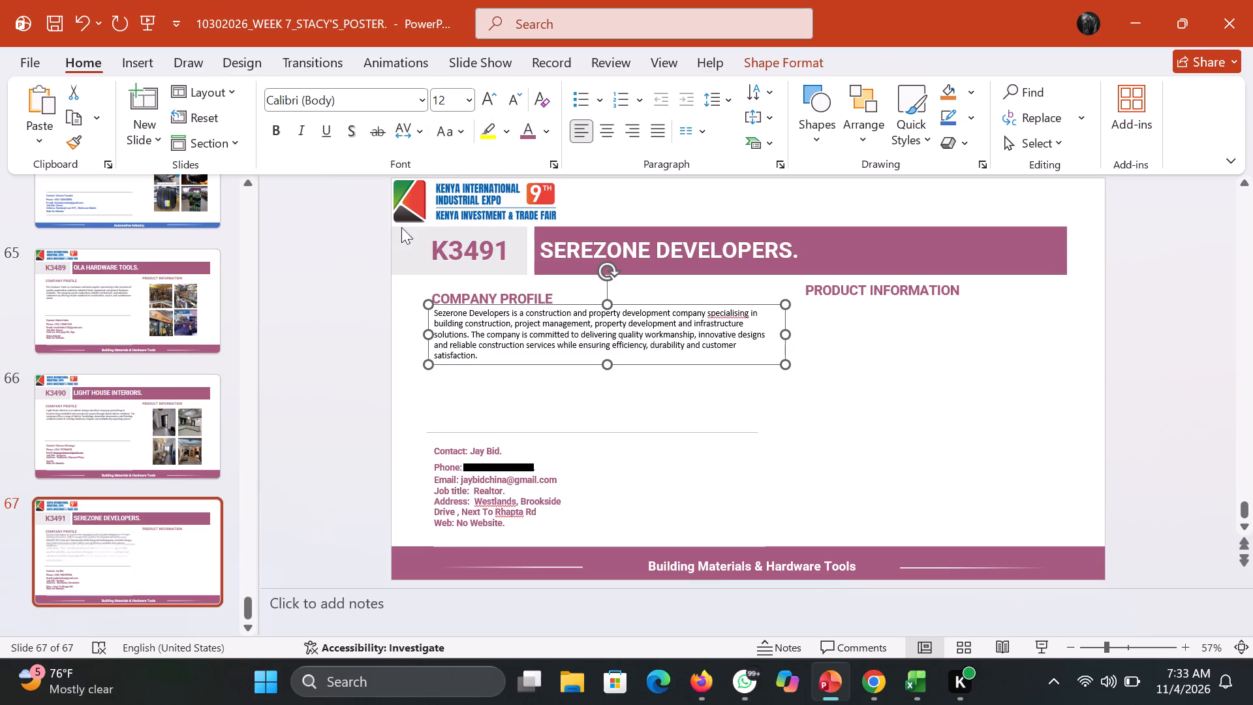
left_click(419, 101)
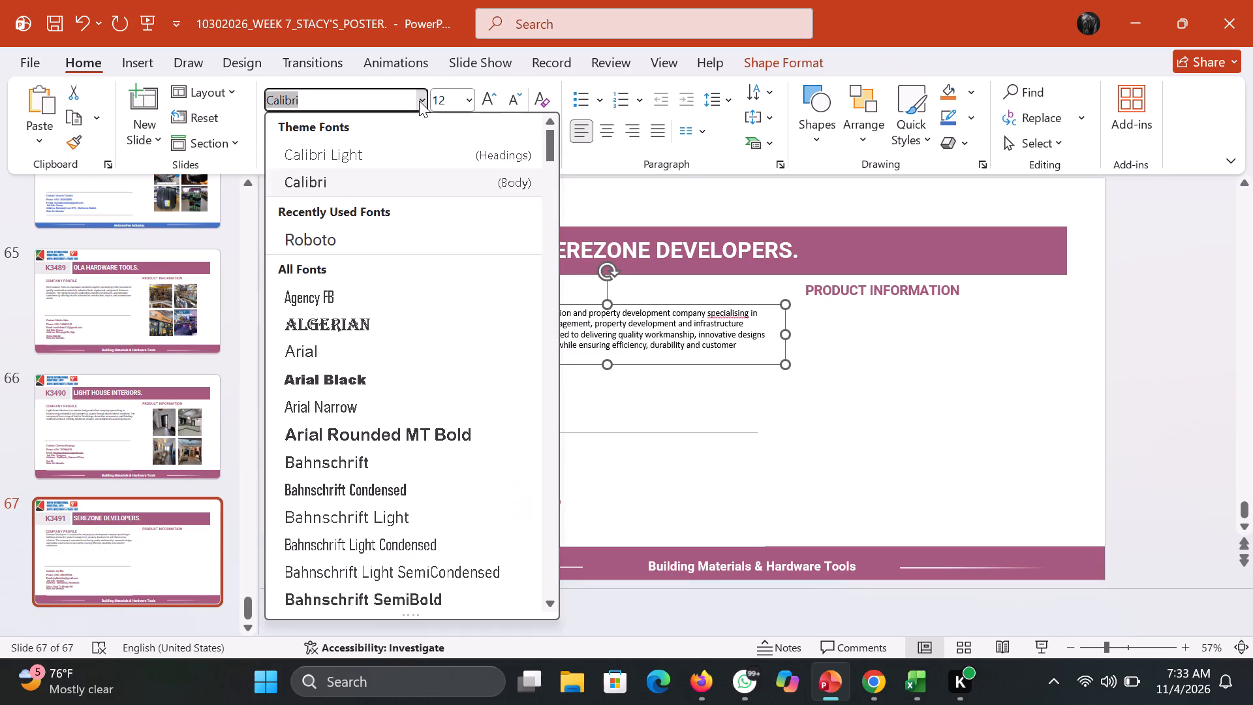
left_click(330, 237)
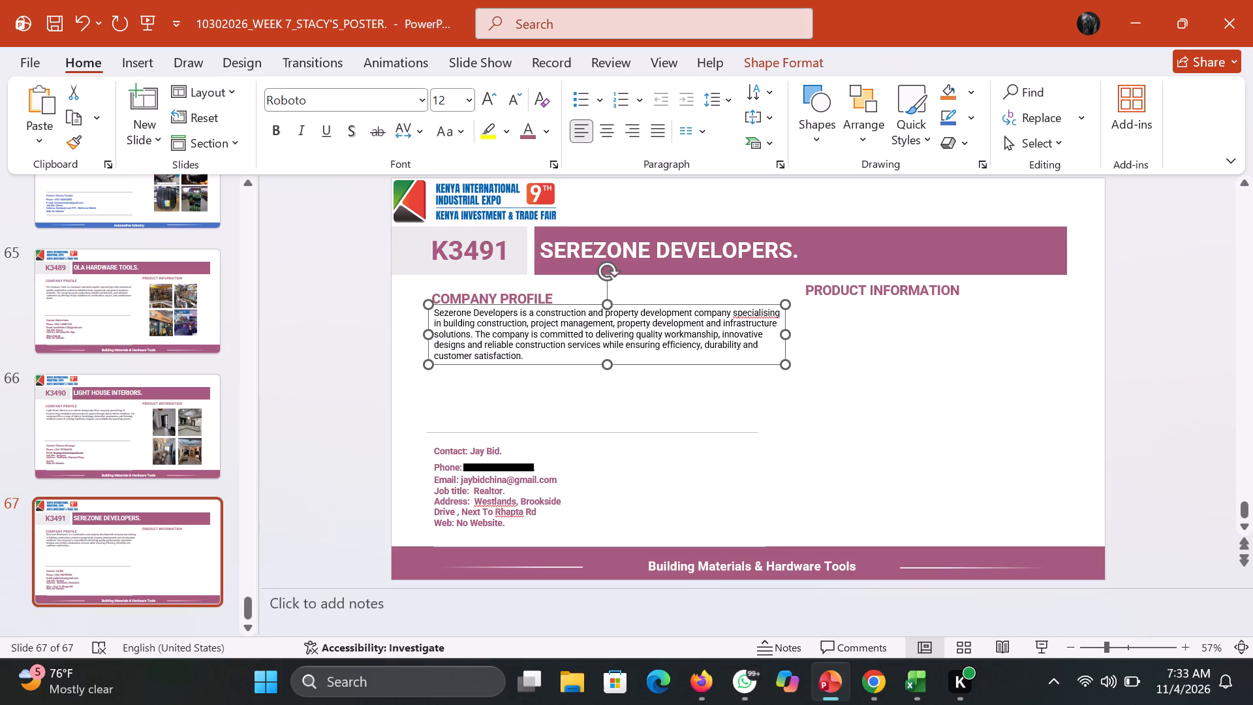
Move the company profile paragraph slightly down so it sits clear below the COMPANY PROFILE heading.
left_click_drag(781, 344, 781, 351)
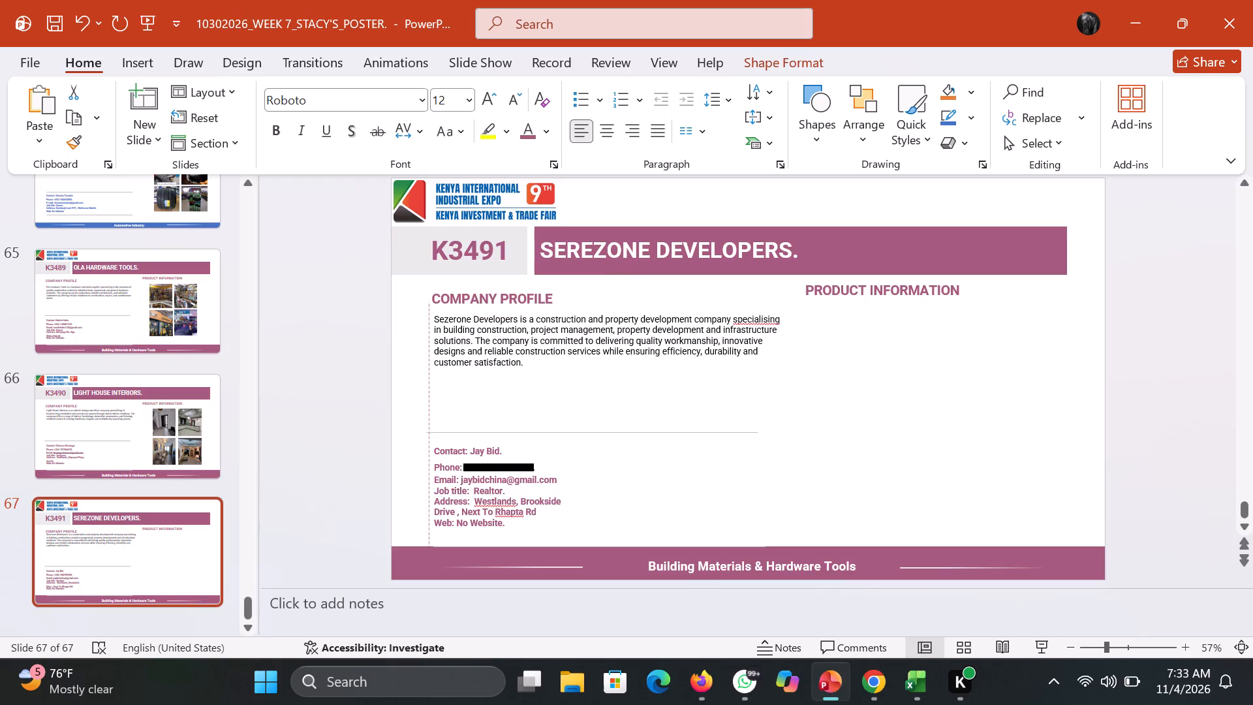
left_click_drag(781, 351, 781, 355)
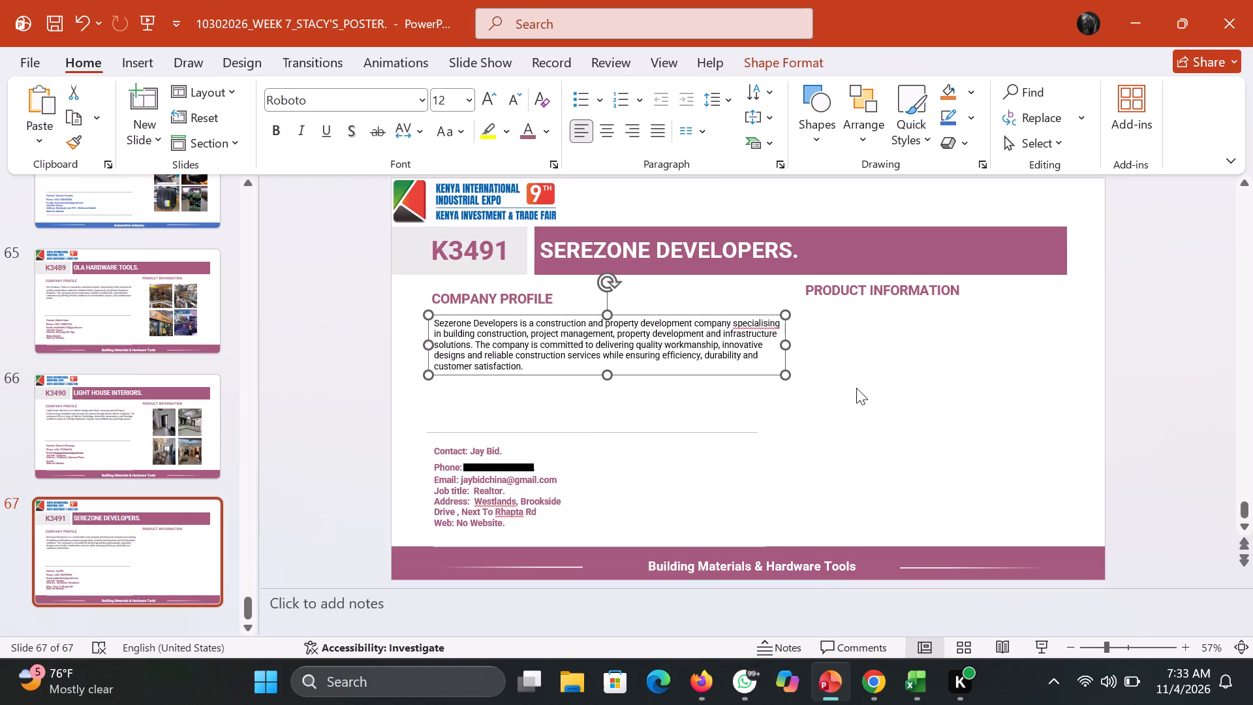
left_click(871, 392)
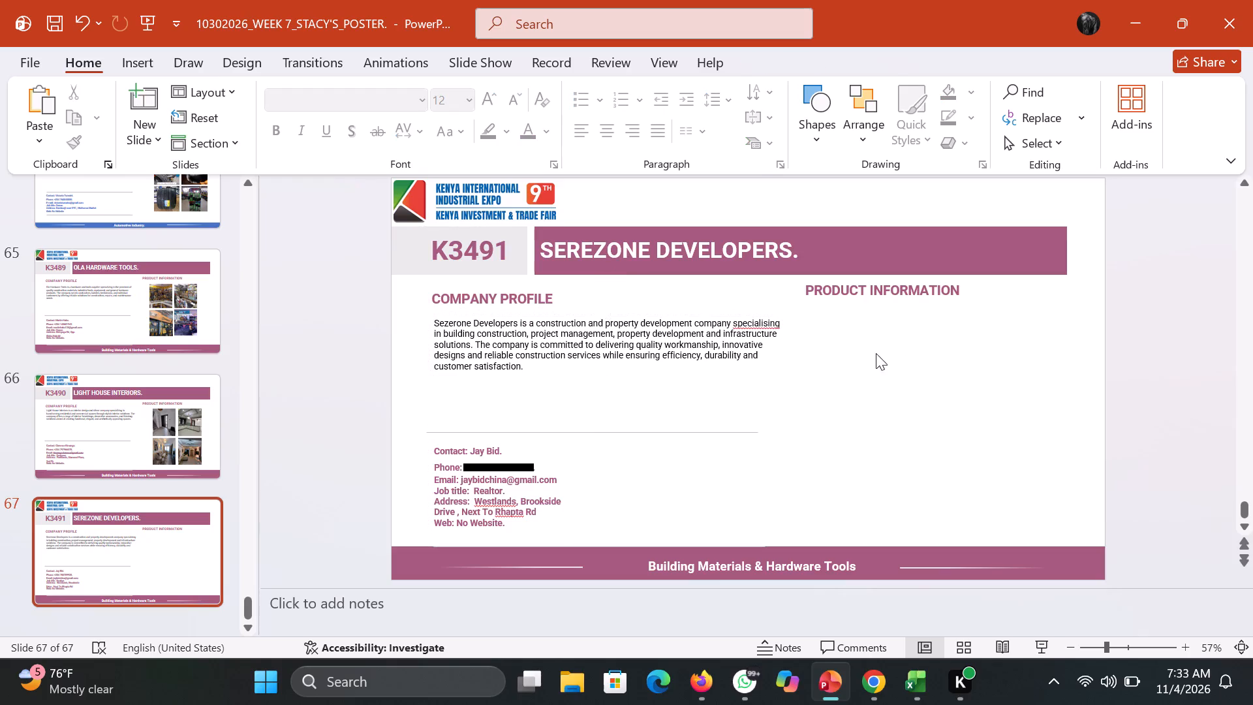
Switch to Chrome and close the two Hola browsing tabs, the 1xBet tab and the last tab after them.
left_click(868, 674)
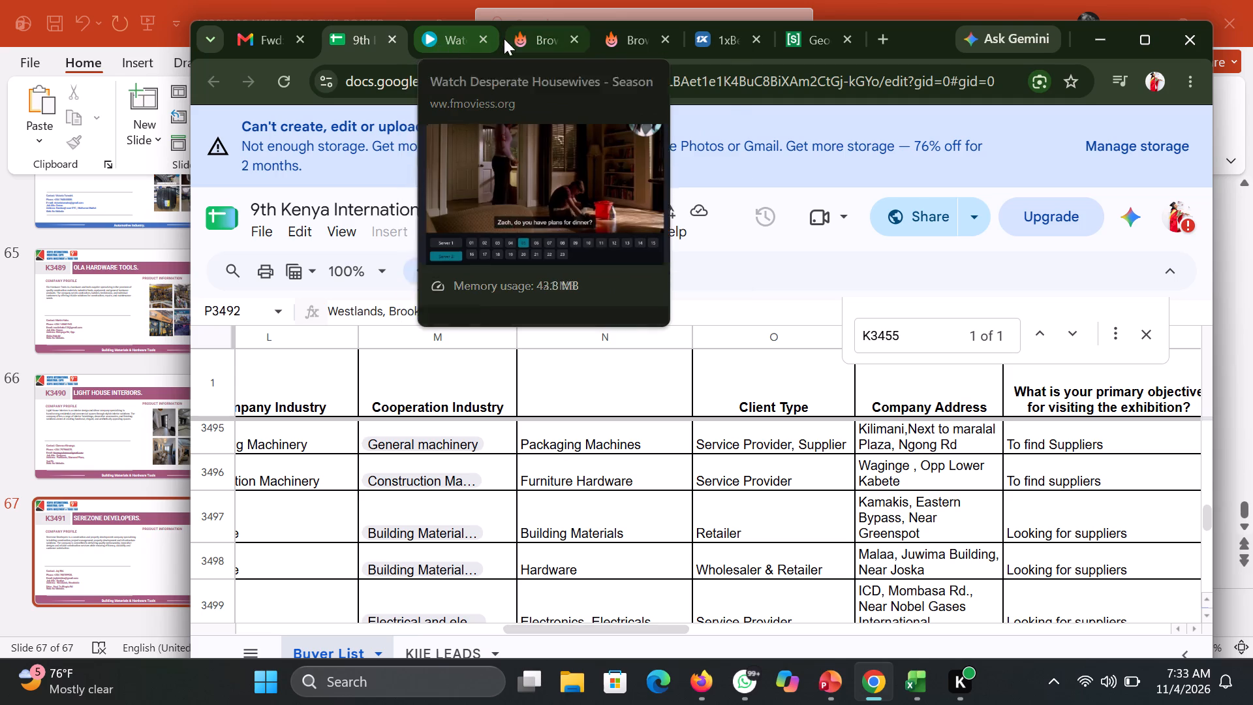
left_click(577, 39)
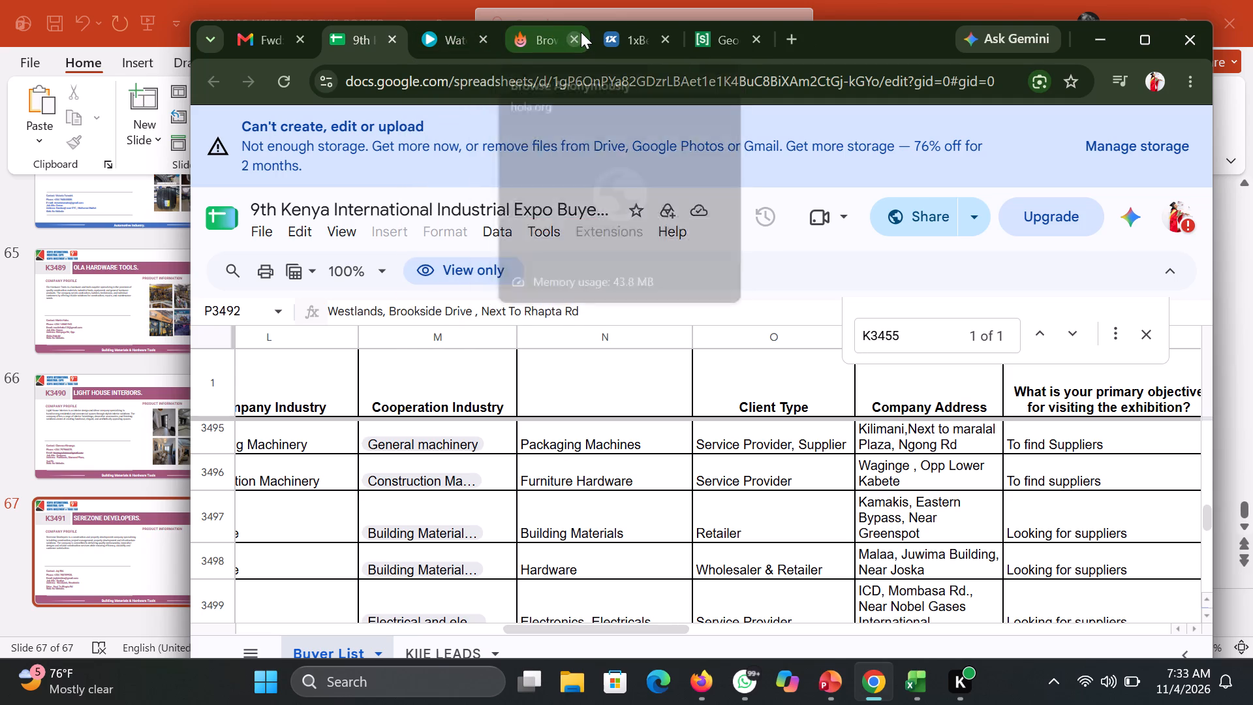
left_click(574, 31)
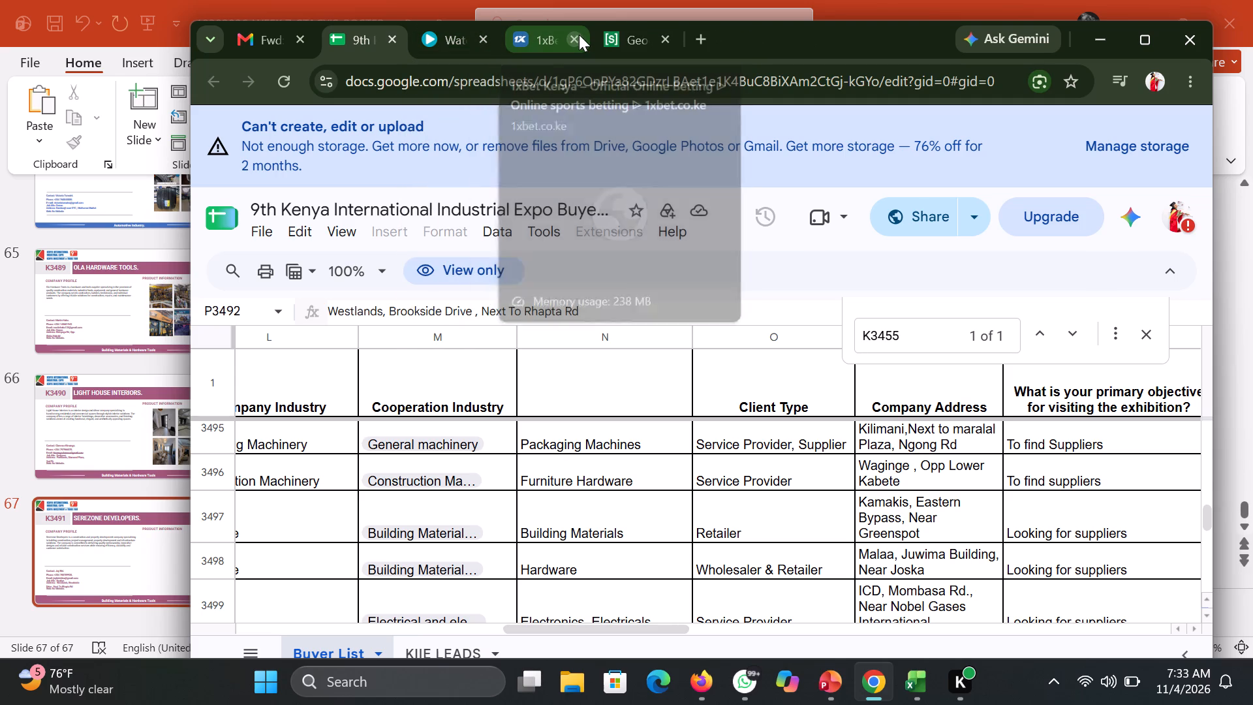
left_click(579, 35)
left_click(579, 36)
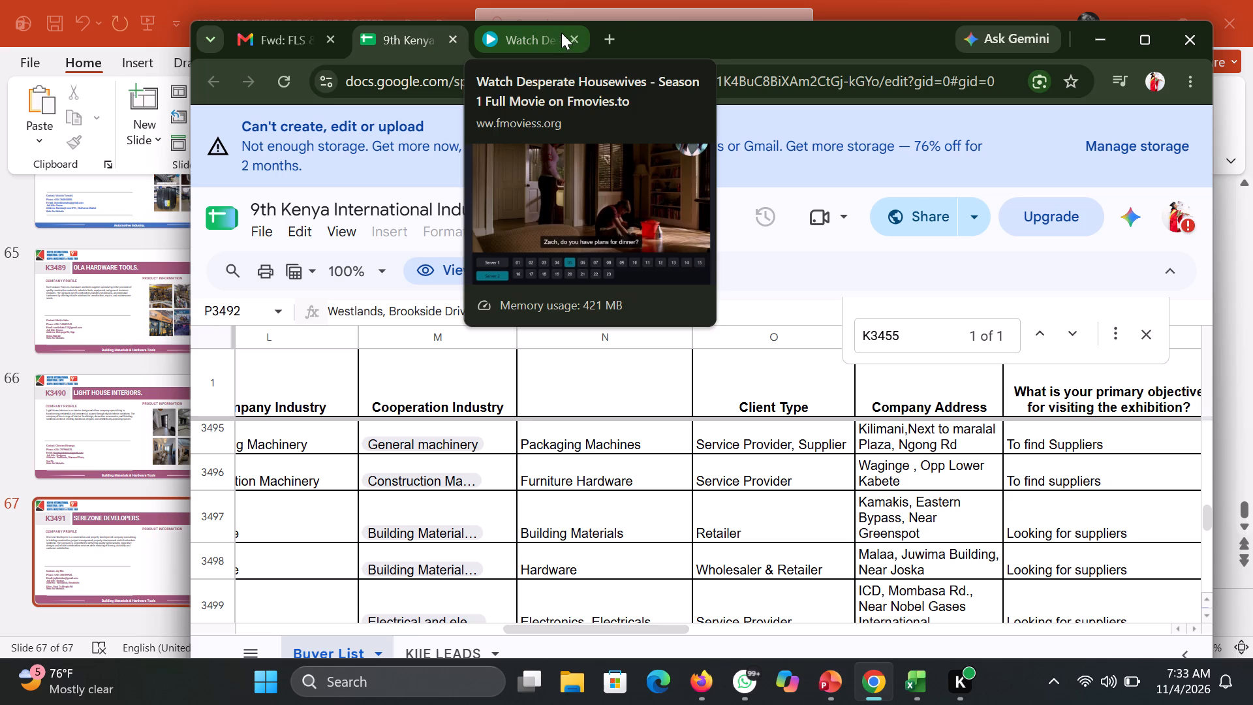
Search Google Images in a new tab for "Serezone developers logo".
left_click(607, 37)
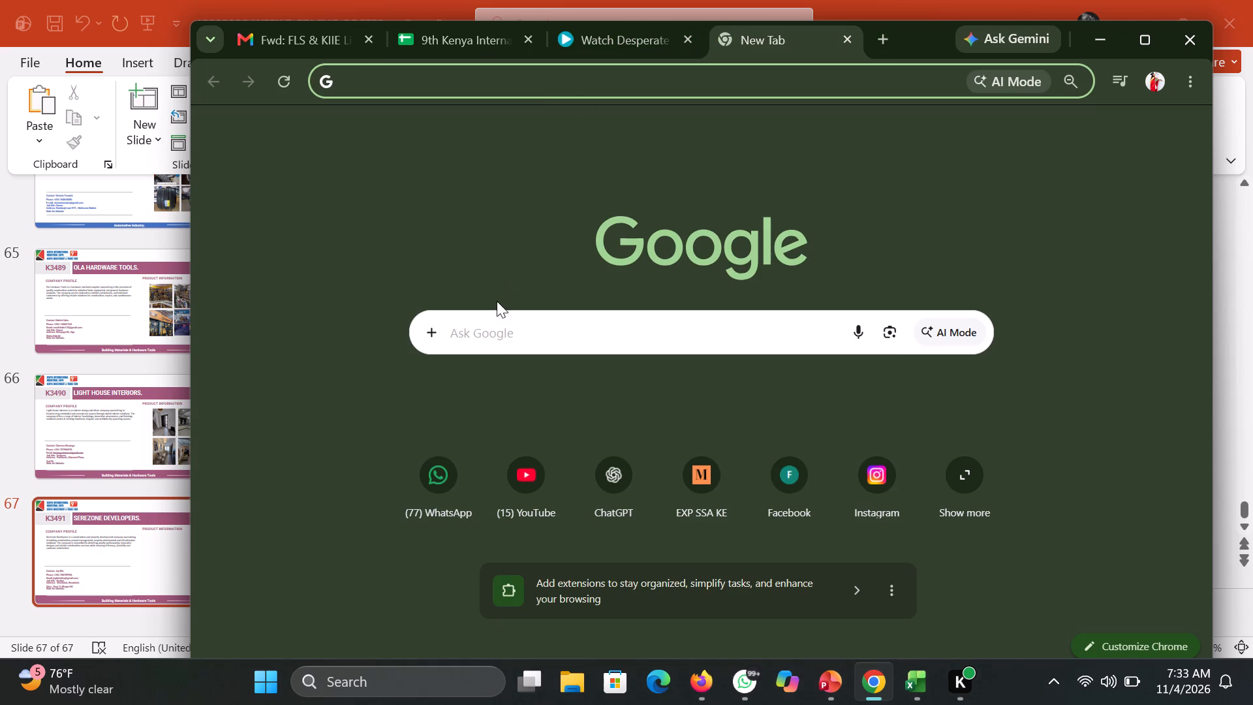
left_click(493, 324)
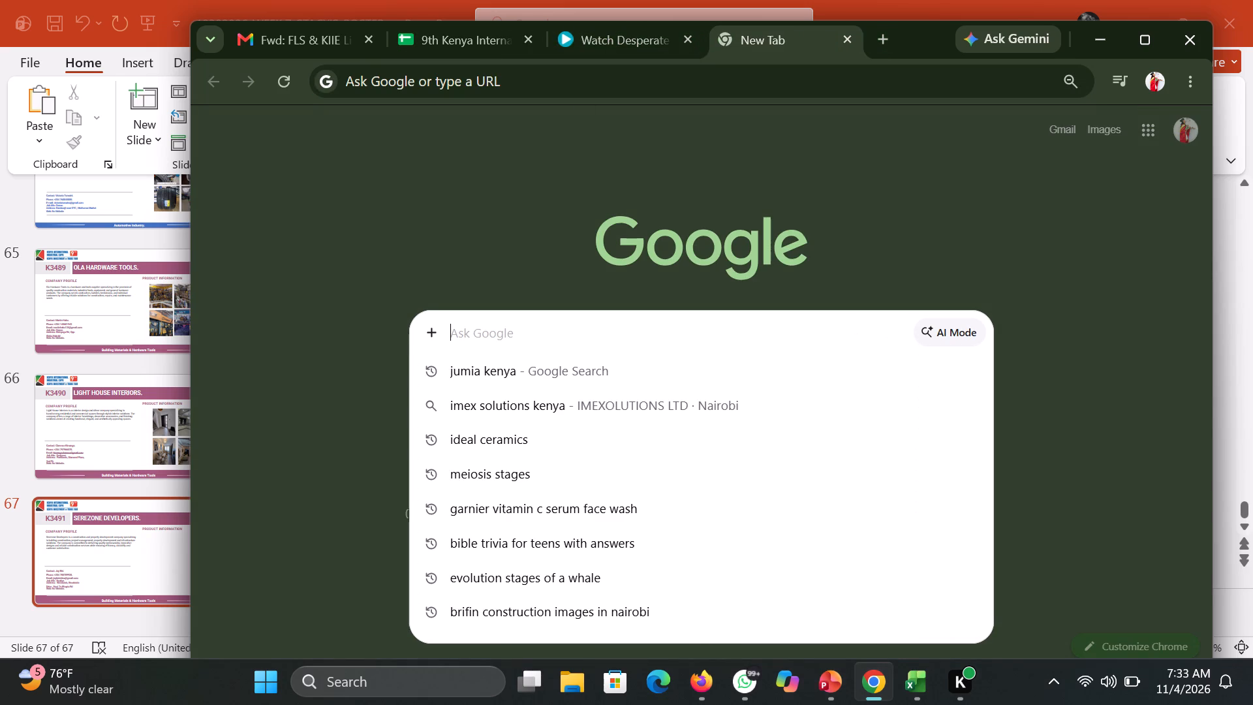
key("s")
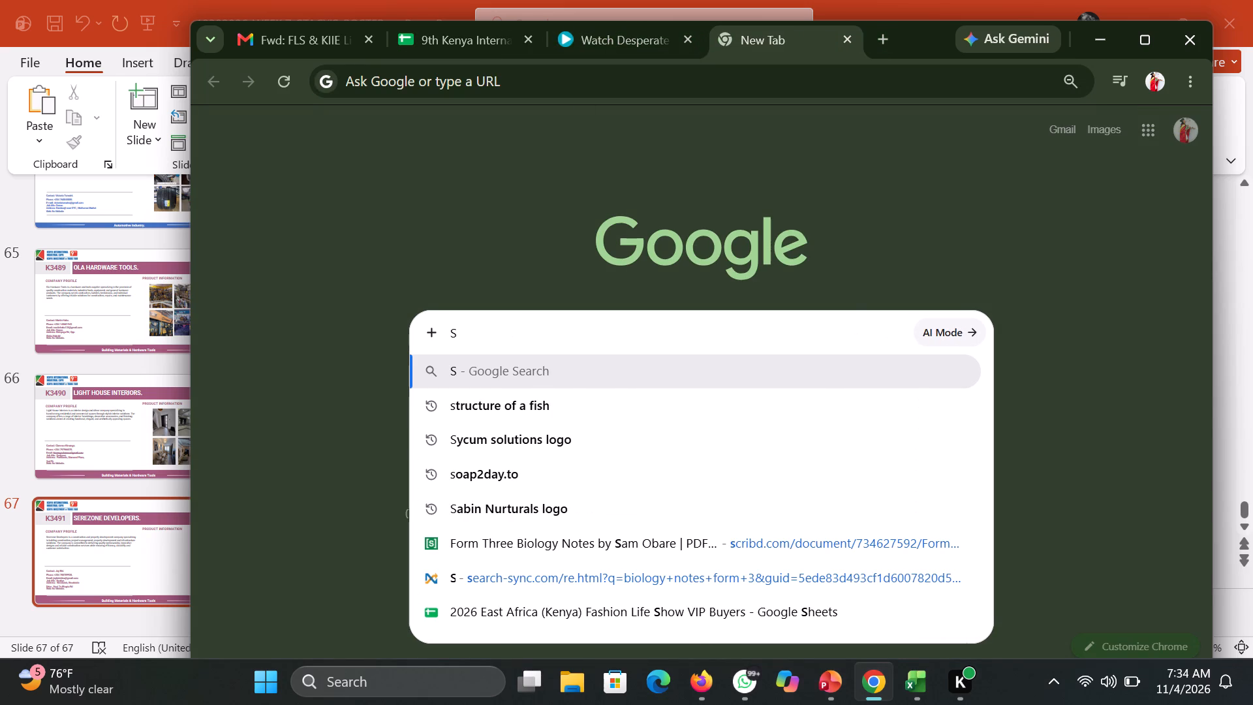
key("e")
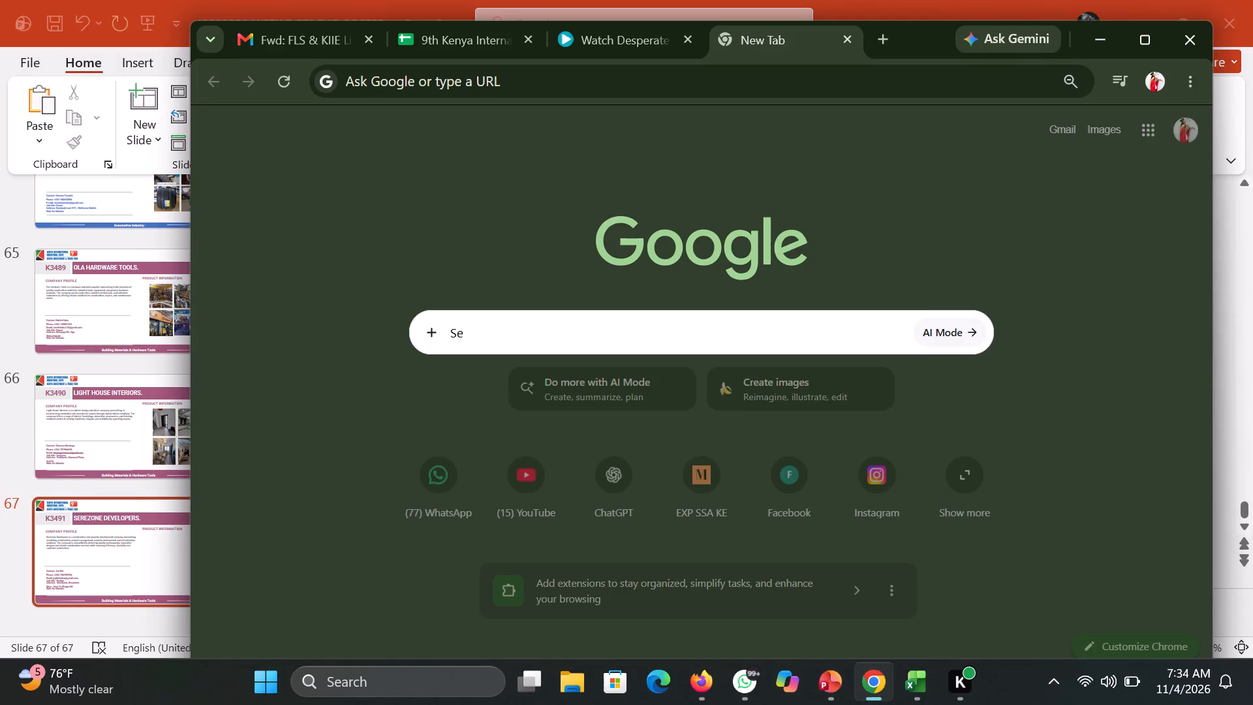
type("rezone")
key("space")
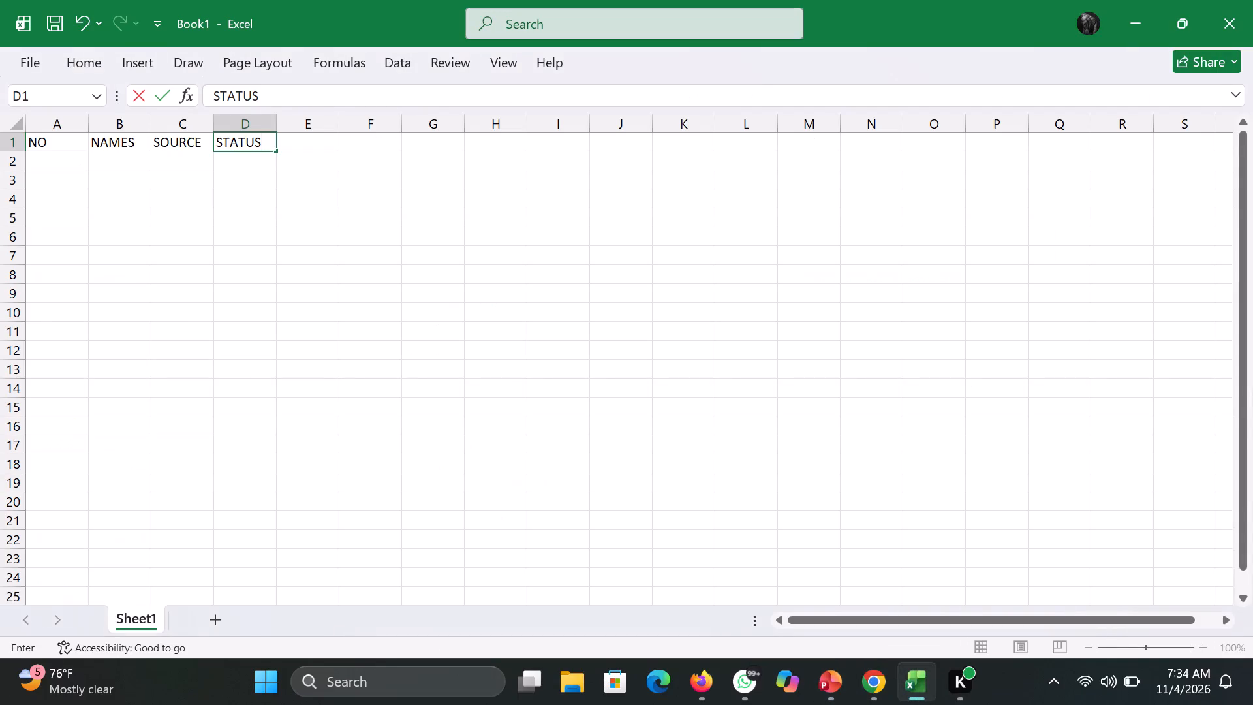
type("developers")
key("space")
type("logo")
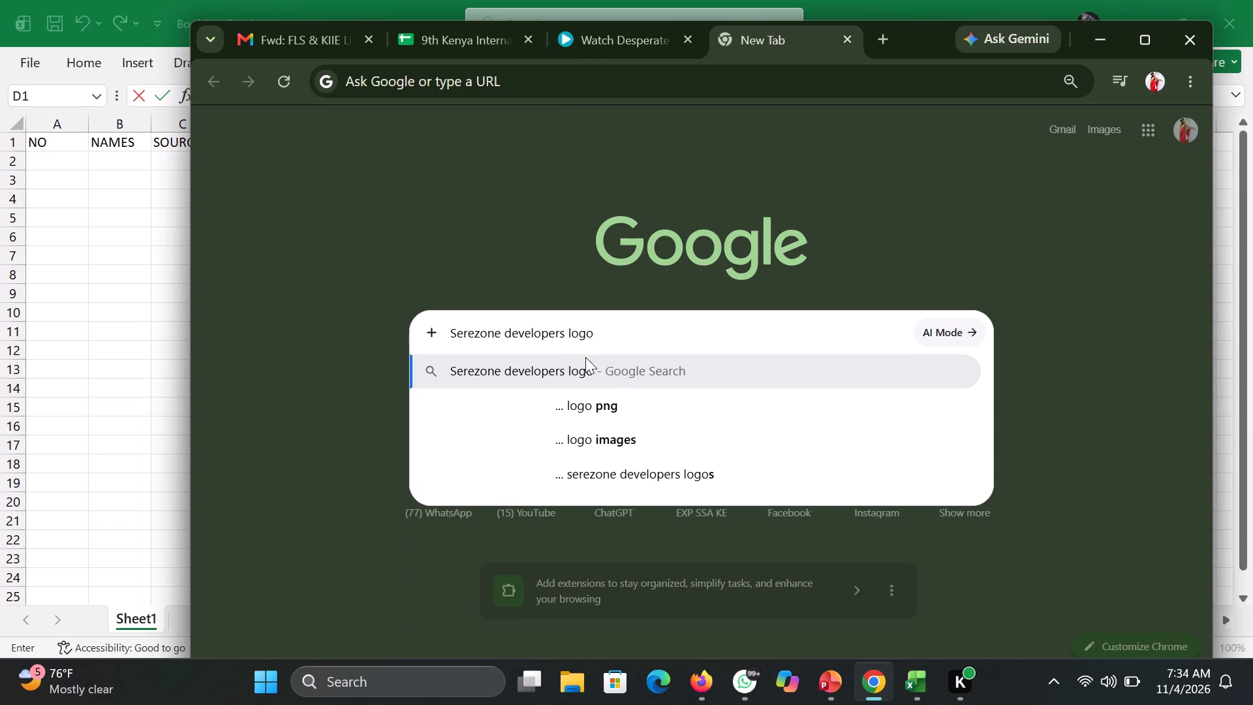
key("Return")
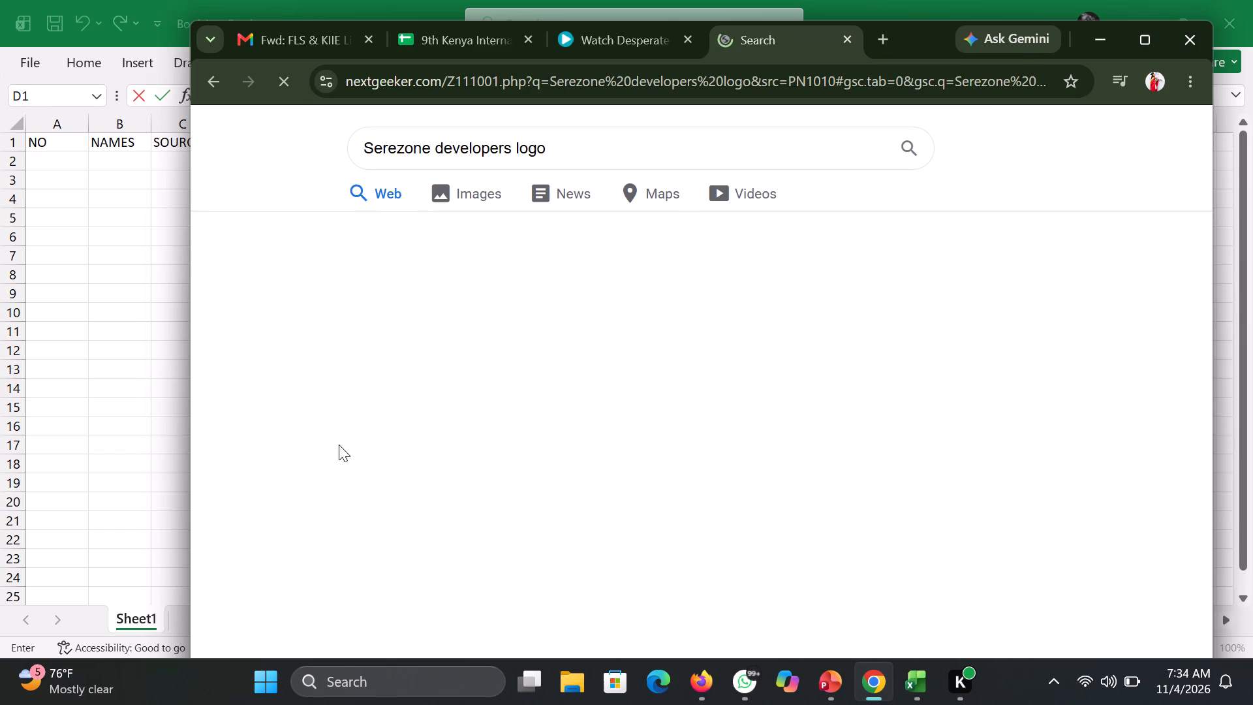
left_click(469, 190)
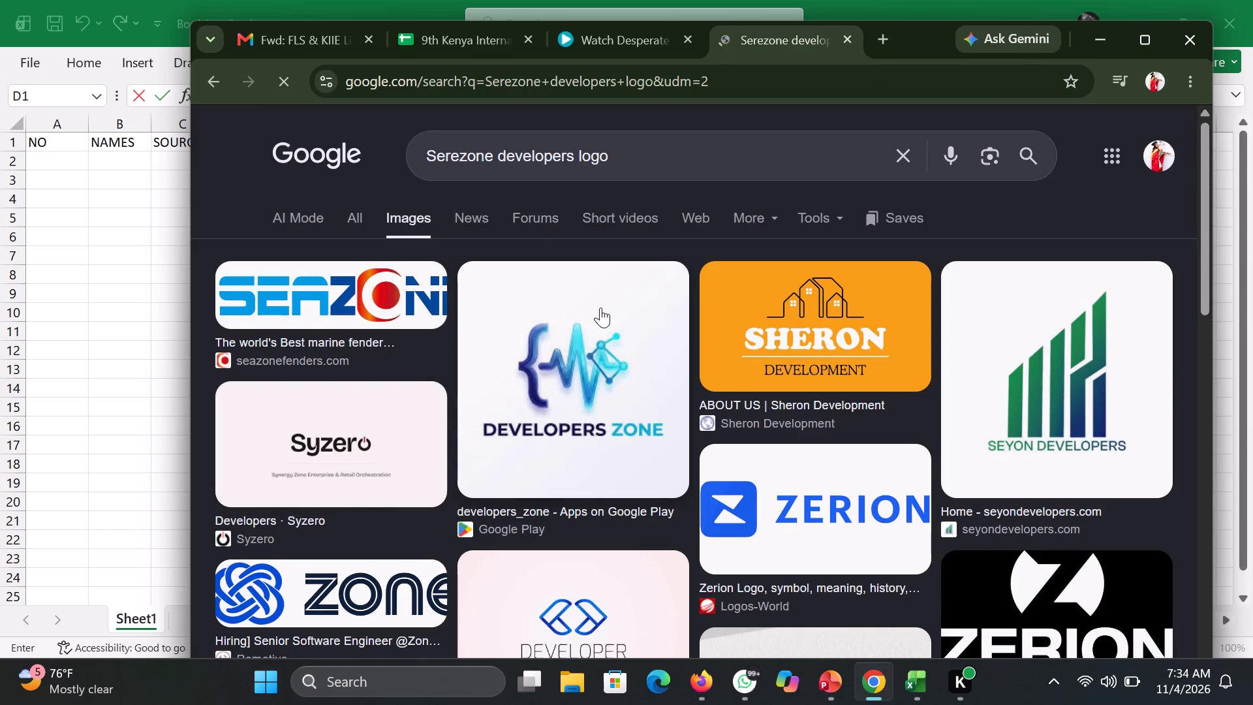
Change the image search to "Serezone developers construction images in kiambu".
left_click(660, 158)
key("BackSpace")
key("BackSpace")
key("BackSpace")
key("BackSpace")
key("BackSpace")
key("BackSpace")
key("BackSpace")
key("BackSpace")
key("BackSpace")
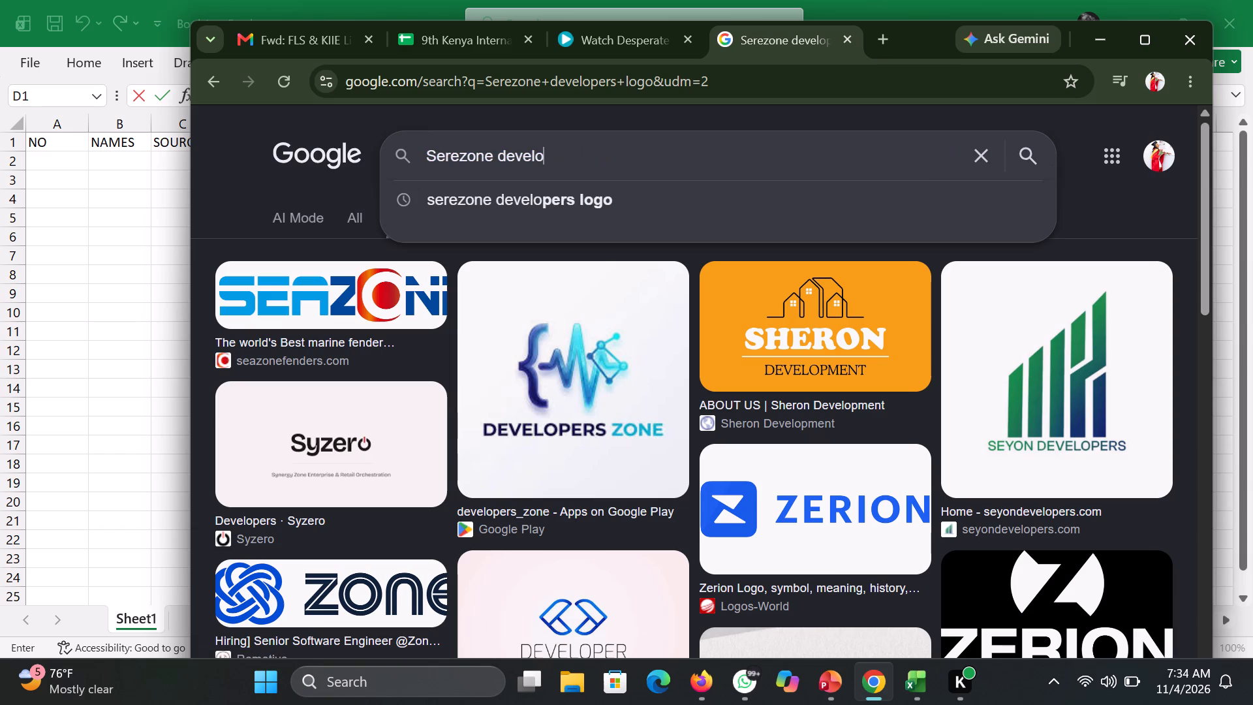
type("pers")
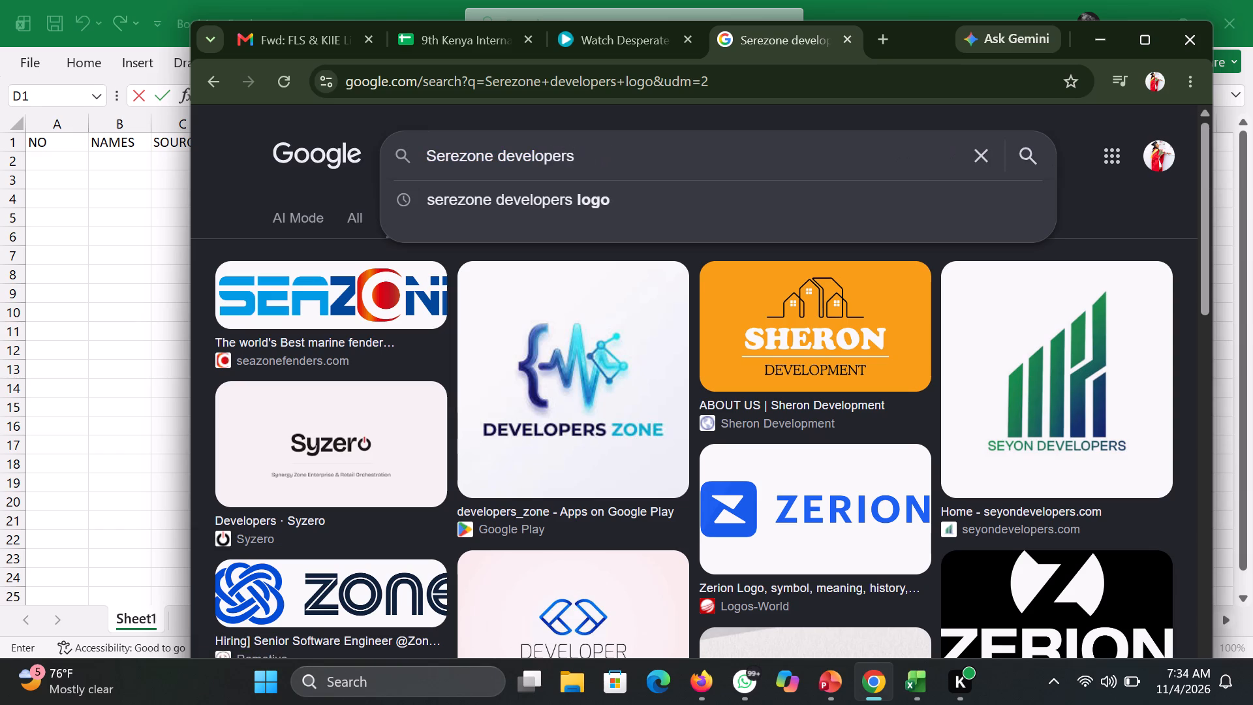
key("space")
type("construction")
key("space")
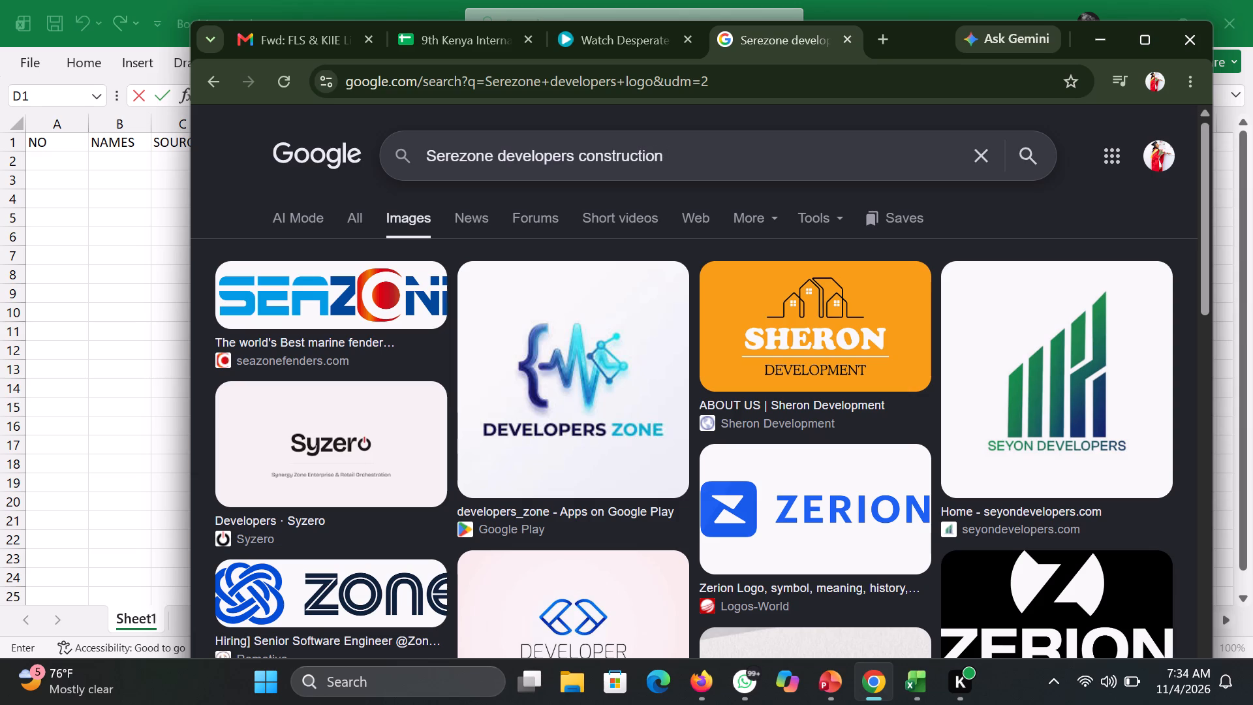
key("BackSpace")
key("space")
type("images")
key("space")
key("o")
key("BackSpace")
type("in kiambu")
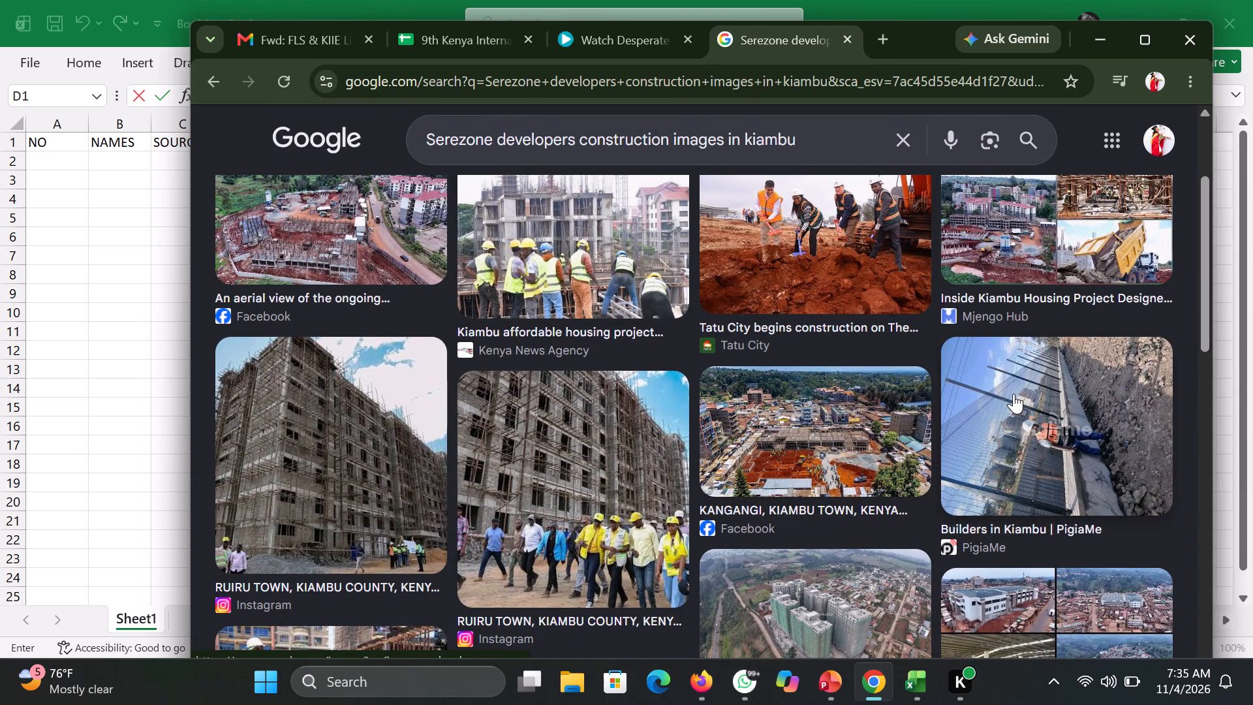
Copy the Ruiru Town photo of the scaffolded building without the walking group and paste it onto the K3491 slide in PowerPoint.
right_click(262, 424)
left_click(342, 529)
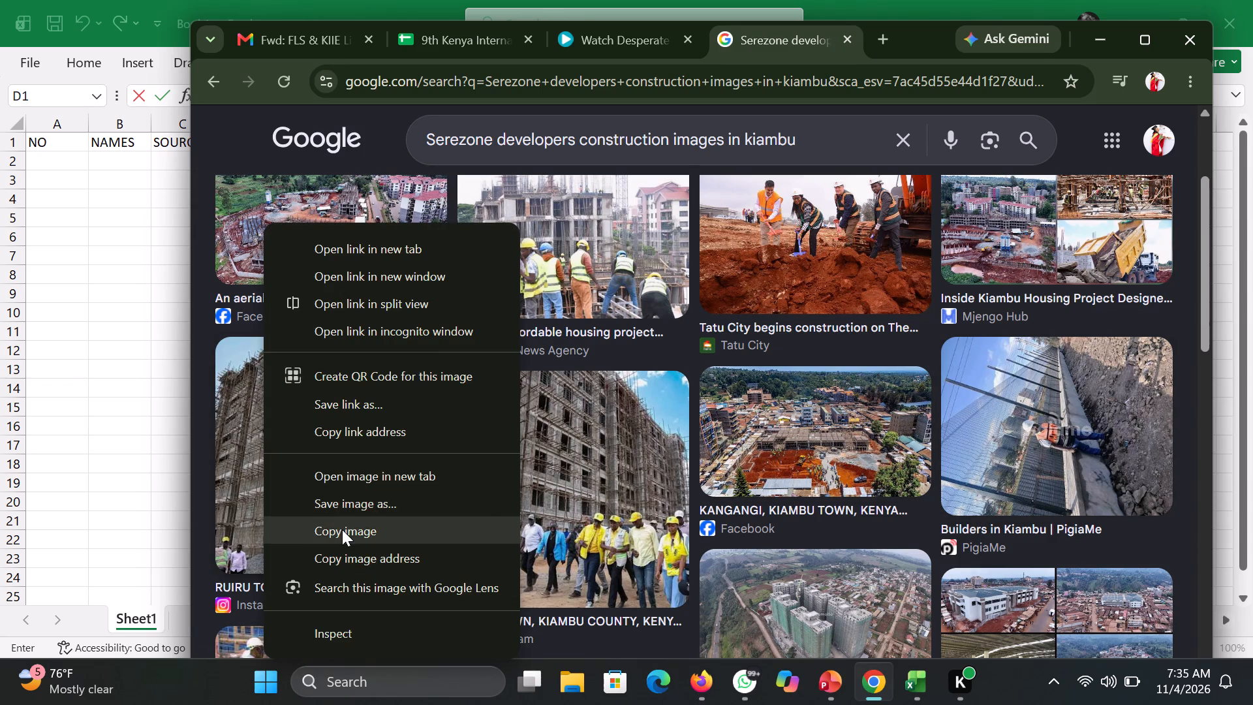
left_click(835, 682)
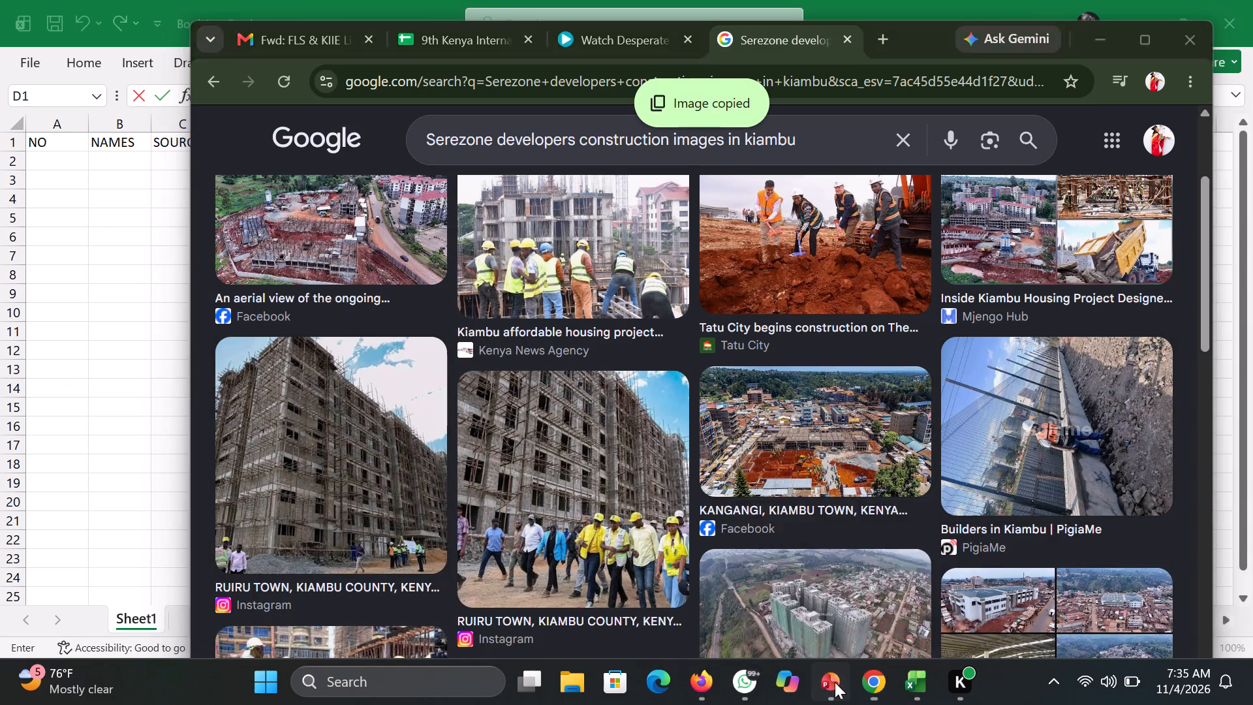
left_click(841, 359)
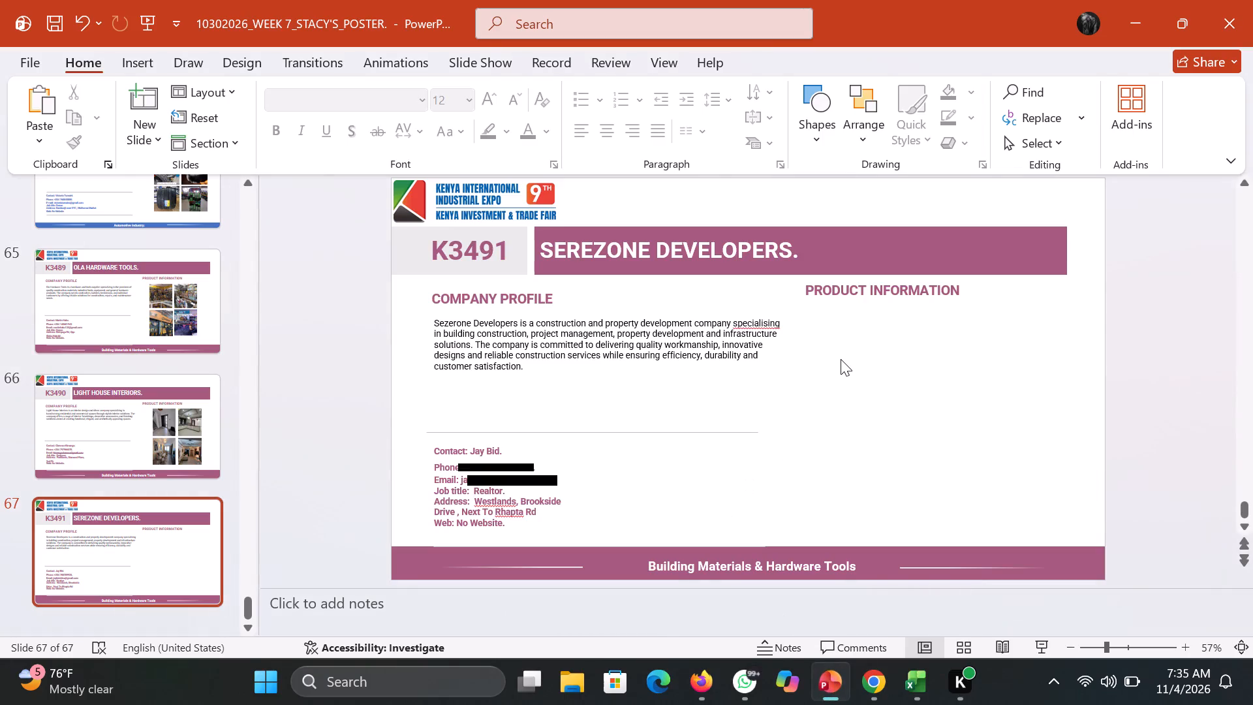
key("ctrl+v")
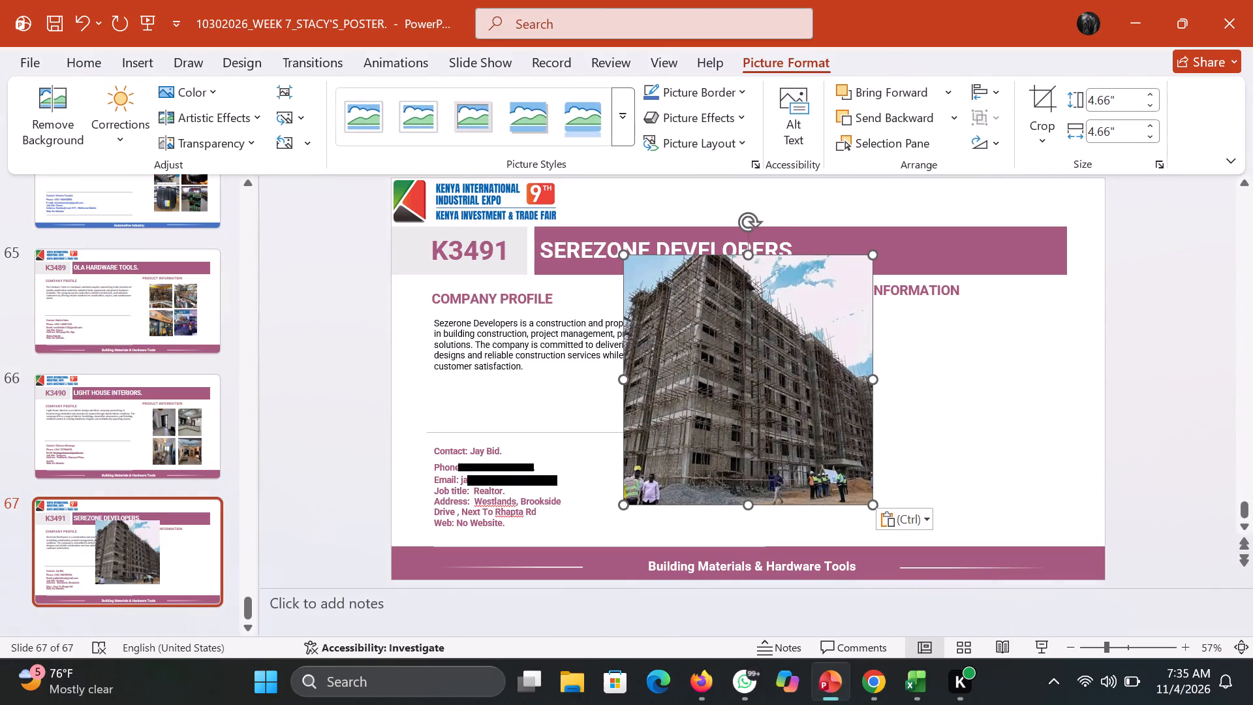
Shrink the pasted building photo to about 1.79" high by 1.62" wide and place it just under PRODUCT INFORMATION.
left_click_drag(873, 253, 747, 436)
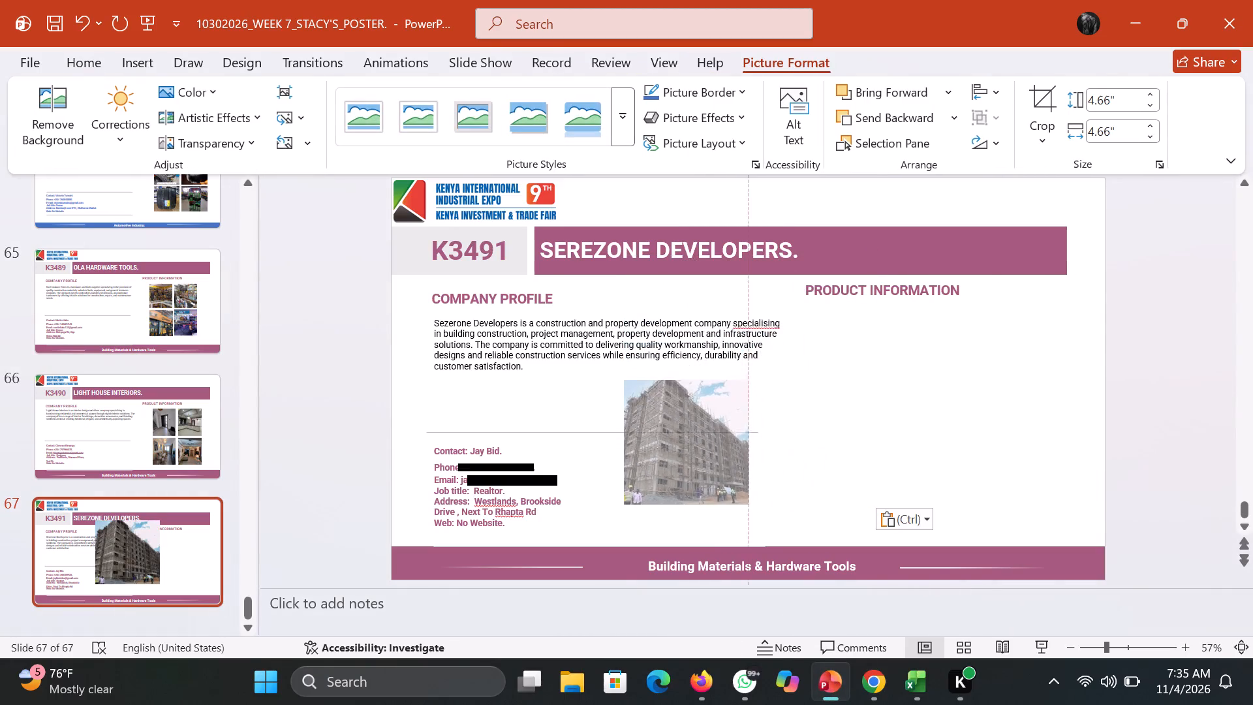
left_click_drag(747, 436, 745, 437)
left_click_drag(694, 435, 840, 406)
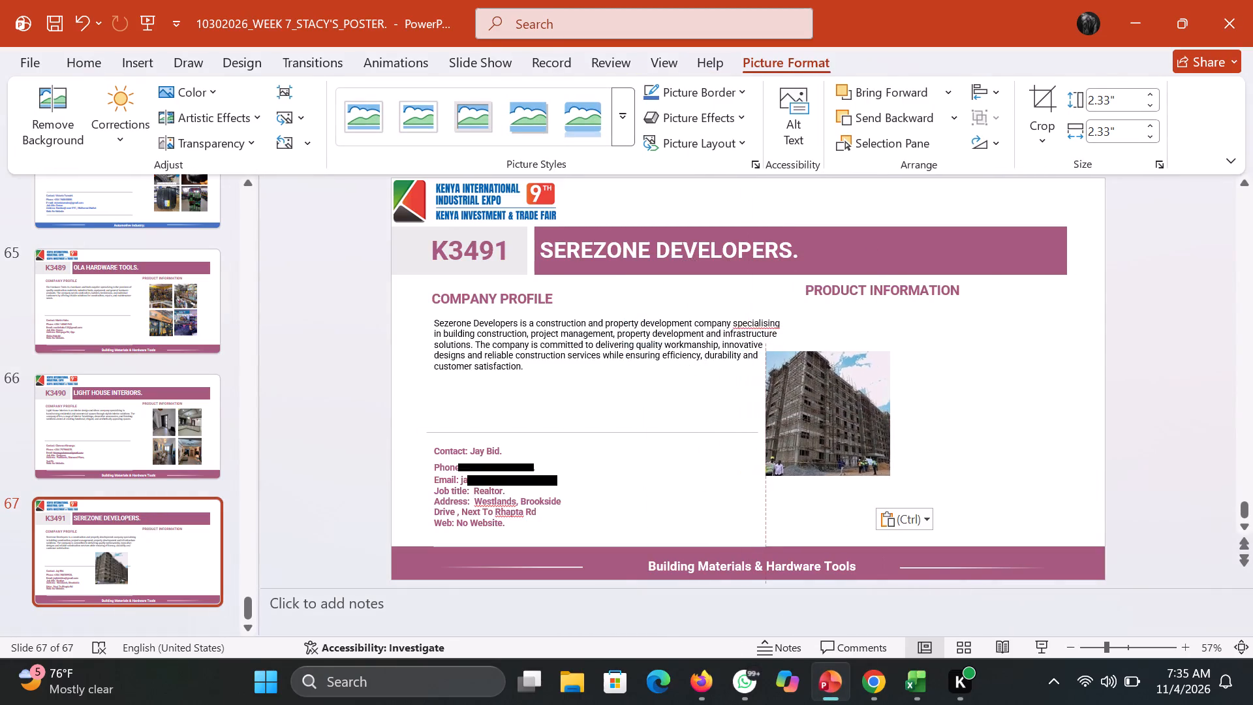
left_click_drag(840, 406, 891, 367)
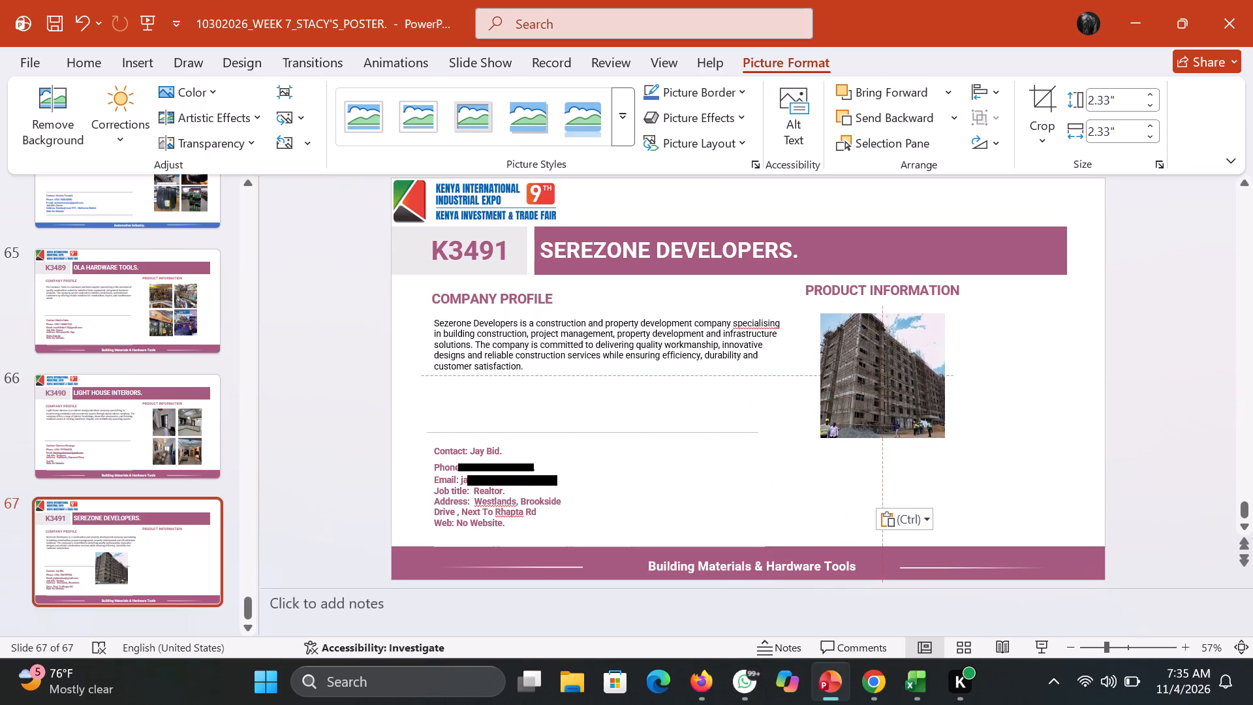
left_click_drag(891, 367, 892, 360)
left_click_drag(886, 428, 889, 402)
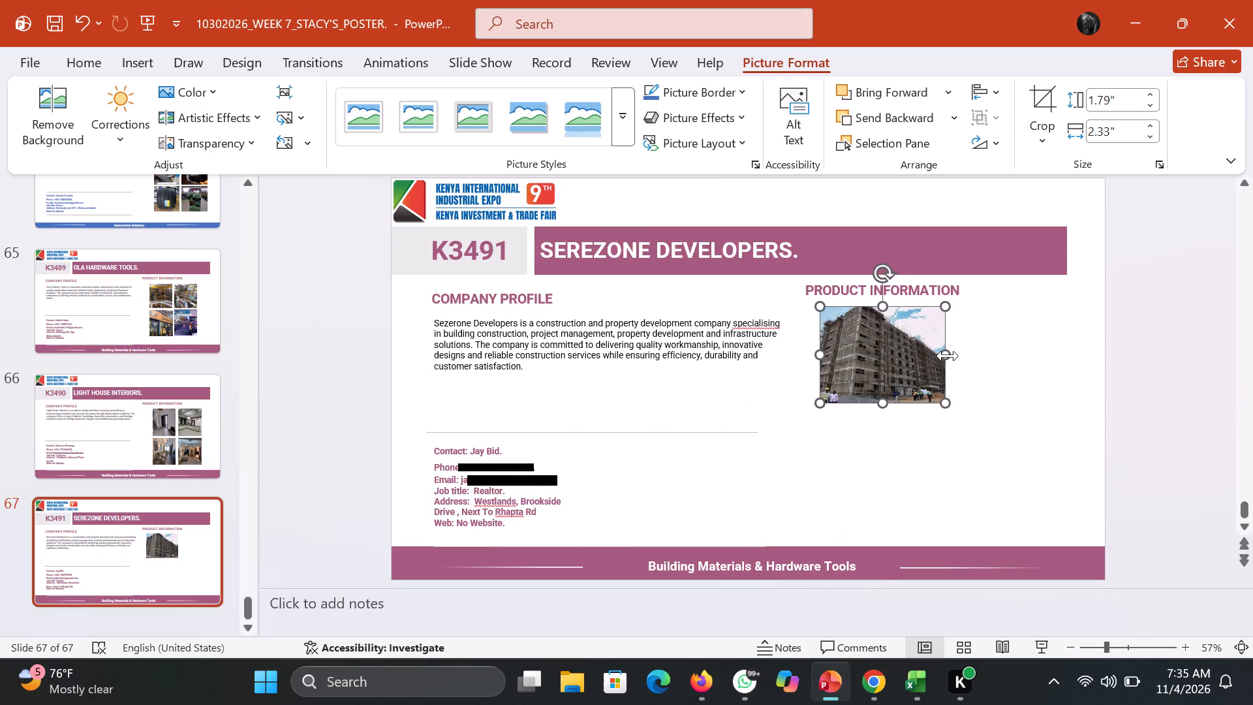
left_click_drag(948, 352, 905, 395)
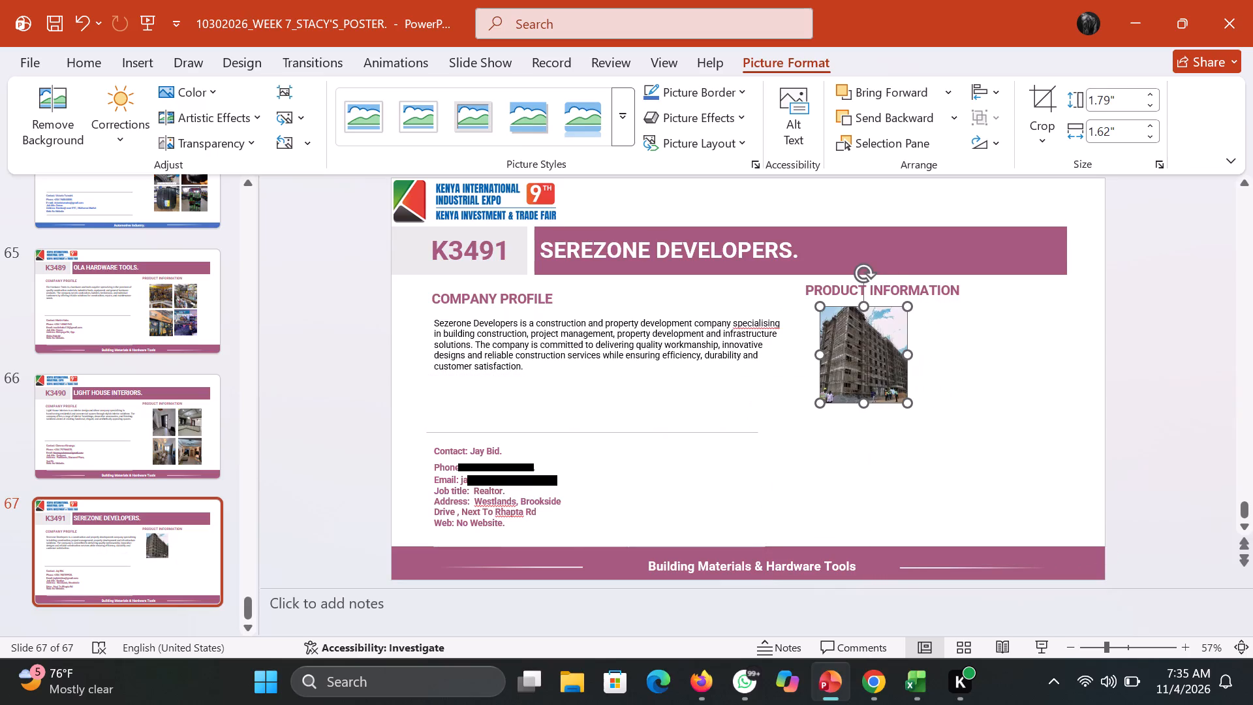
Enlarge the scaffolded building photo under PRODUCT INFORMATION to about 2.04" high by 1.9" wide.
left_click_drag(860, 403, 861, 413)
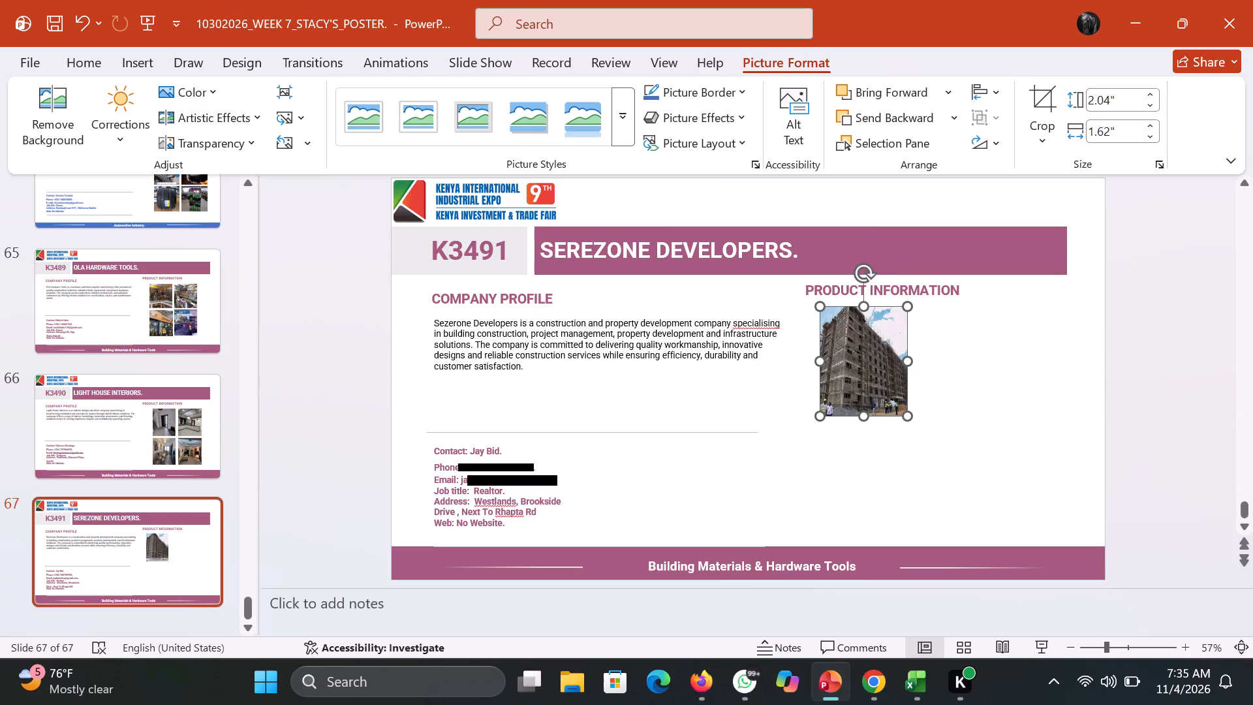
left_click_drag(867, 416, 870, 403)
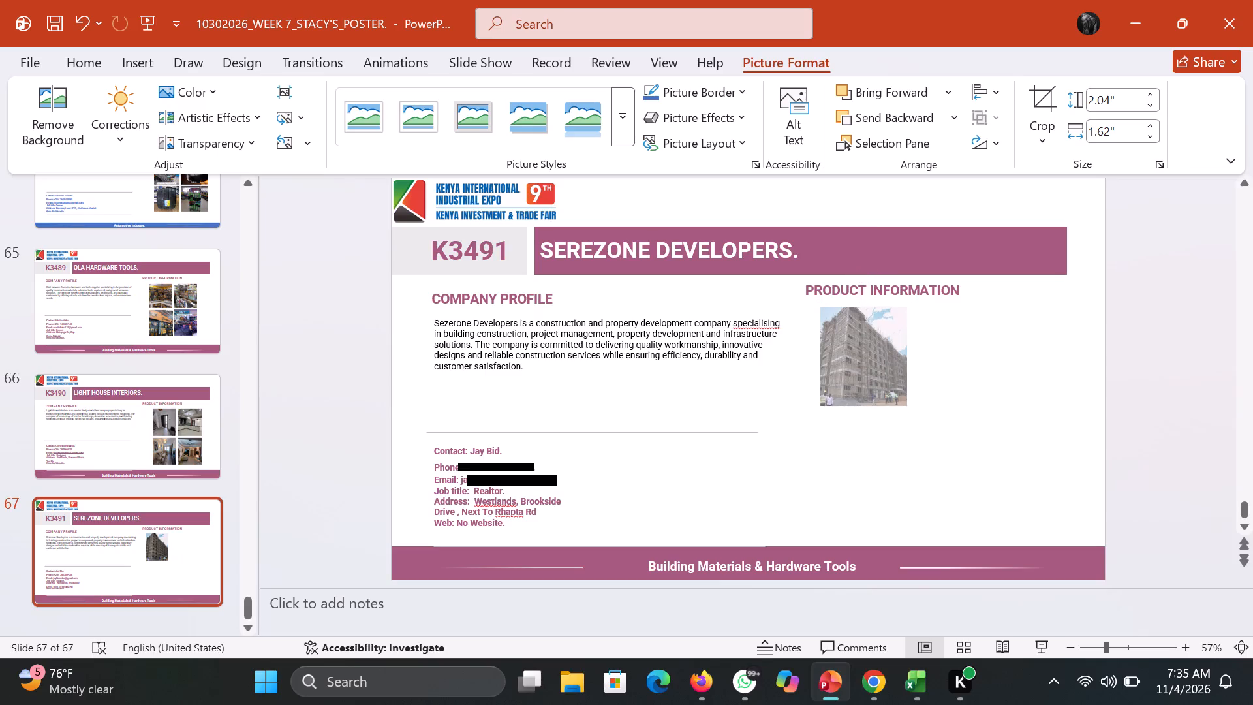
left_click_drag(870, 403, 871, 400)
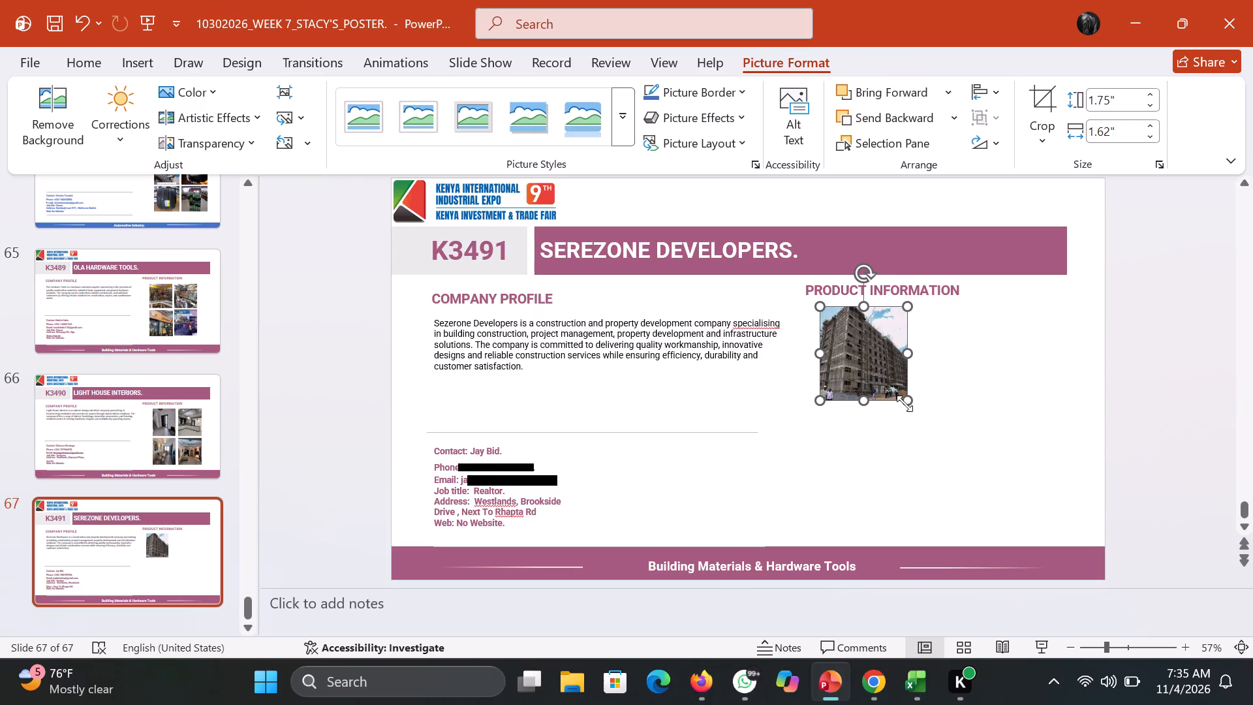
left_click_drag(905, 403, 910, 413)
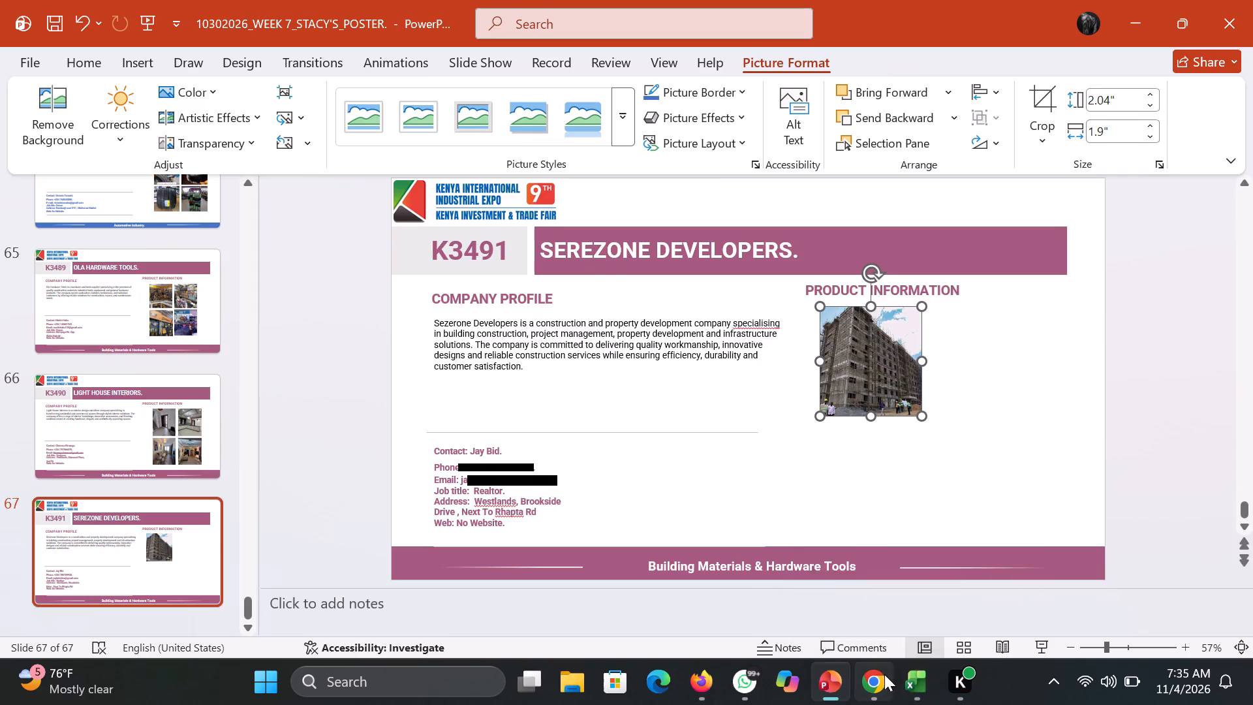
Copy the Kangangi, Kiambu Town aerial photo from the Chrome image results and paste it onto the K3491 slide in PowerPoint.
left_click(876, 588)
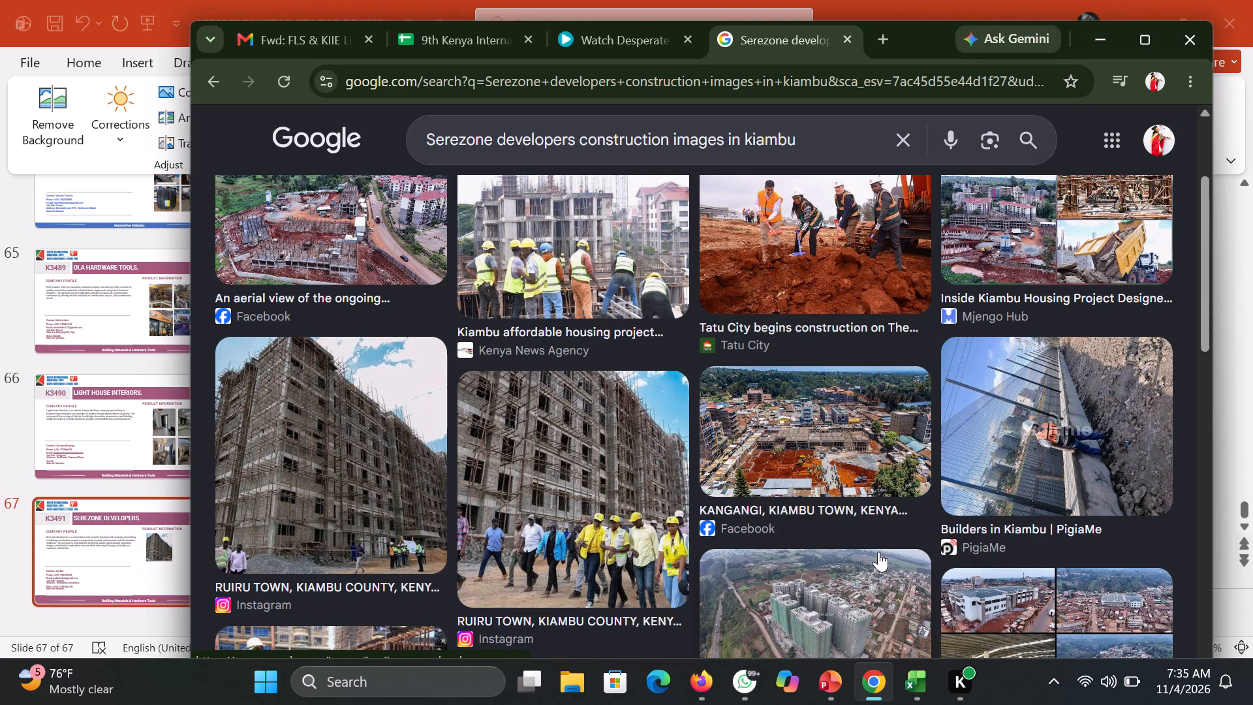
right_click(843, 445)
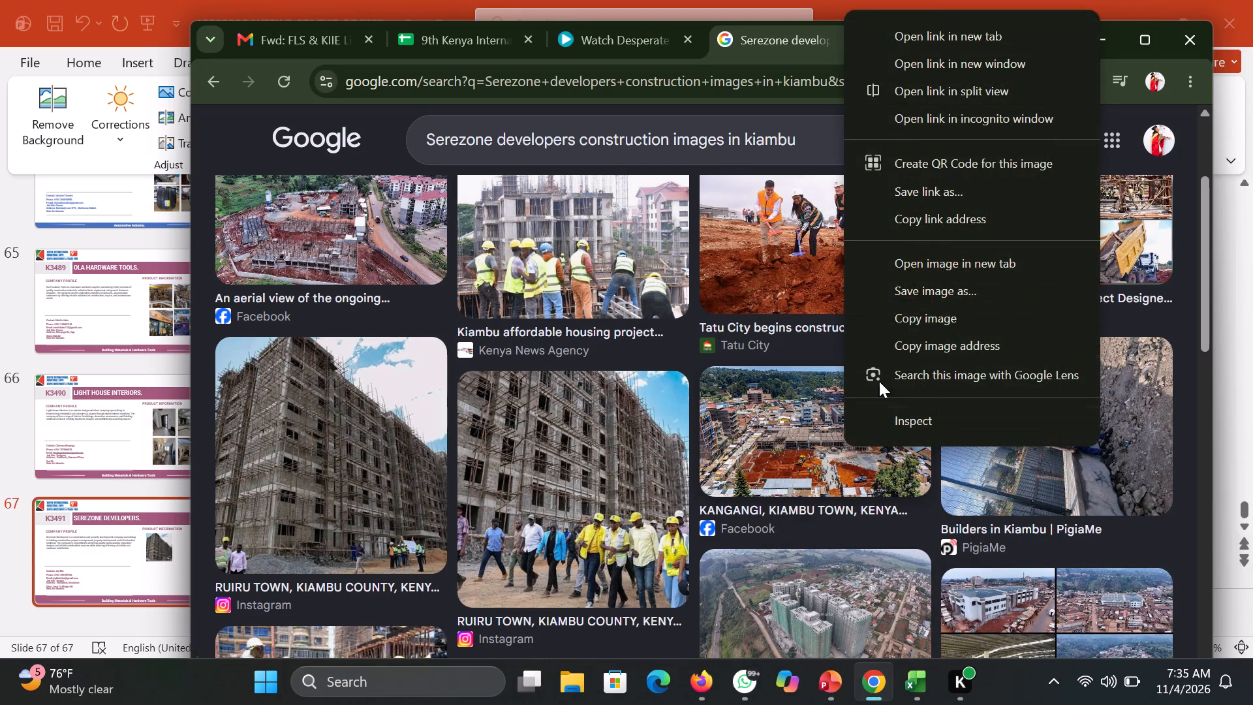
left_click(885, 320)
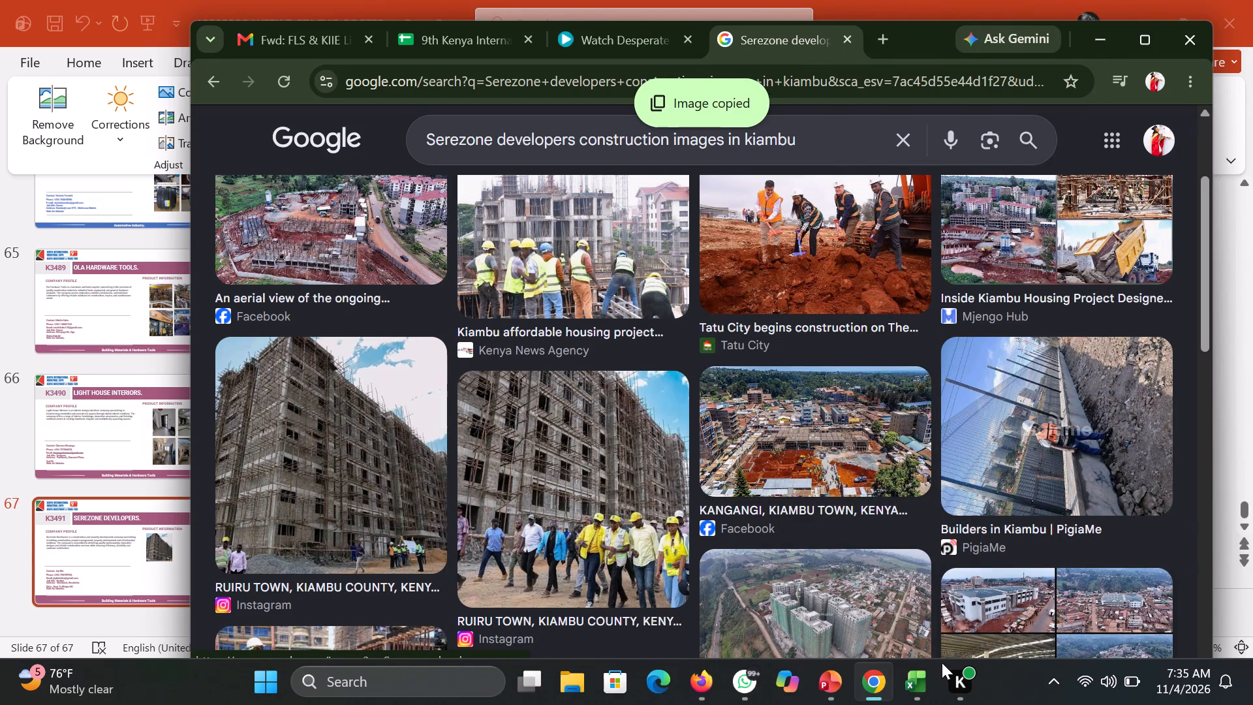
left_click(912, 679)
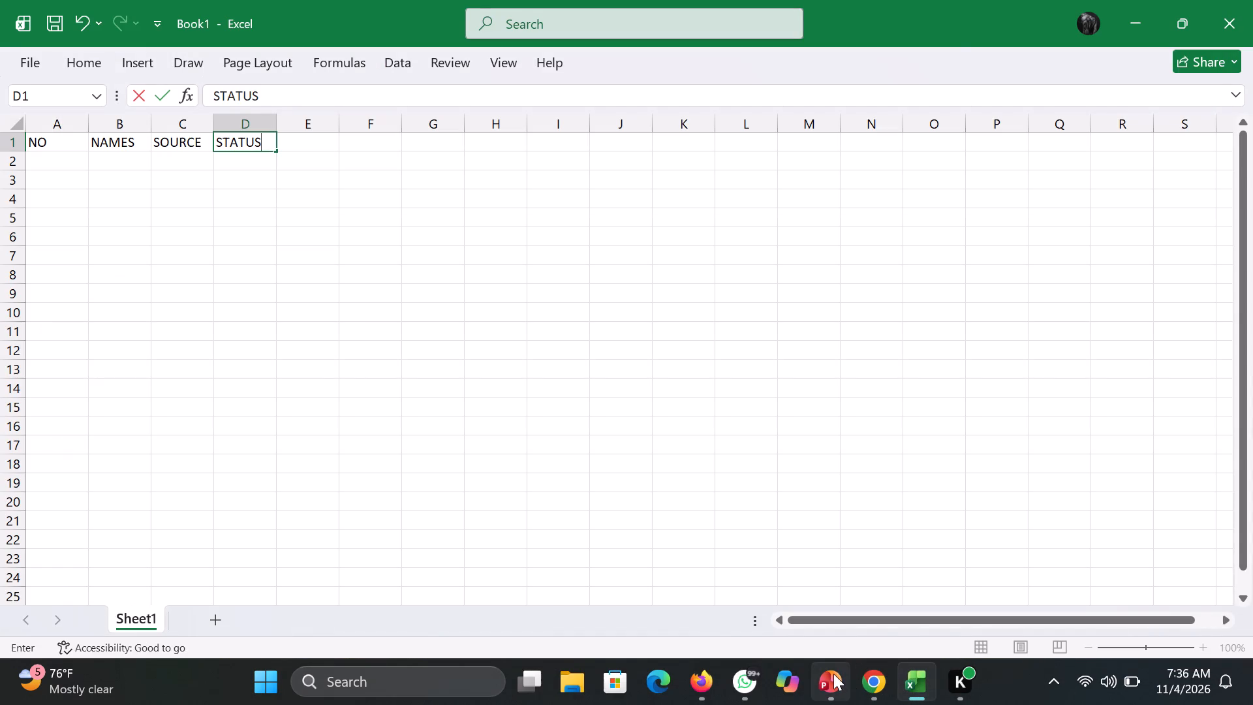
left_click(833, 674)
left_click(982, 352)
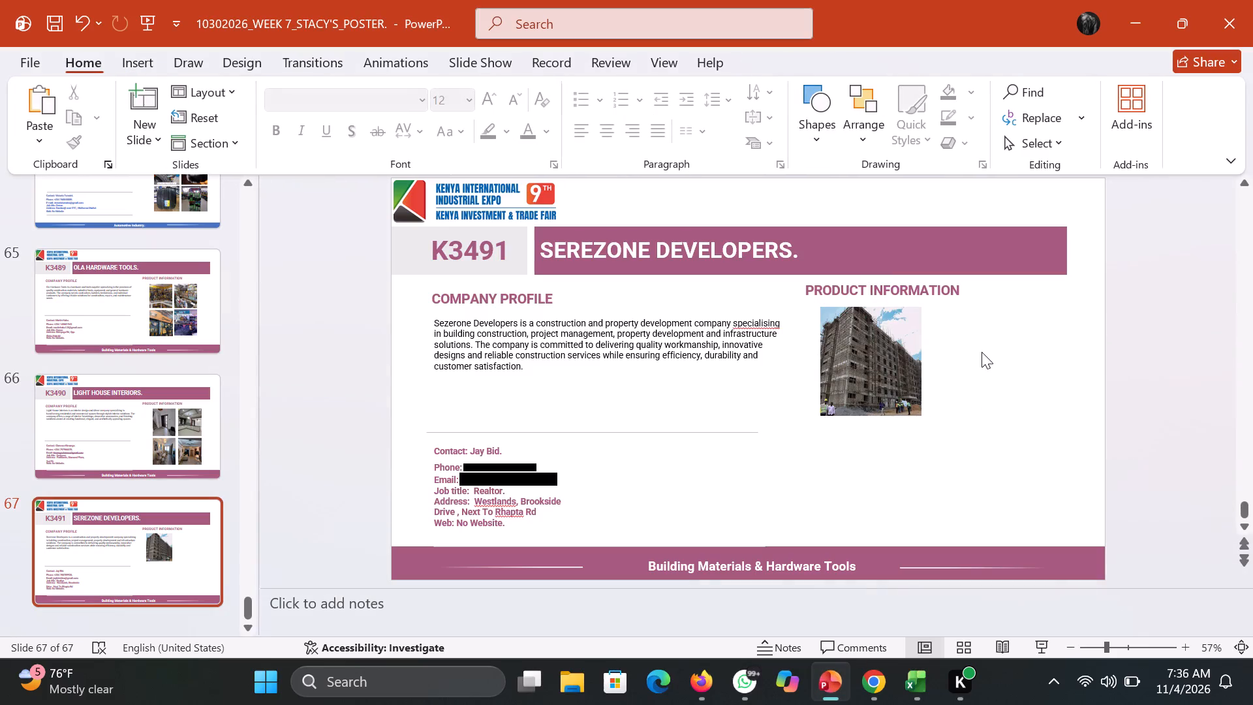
key("ctrl+v")
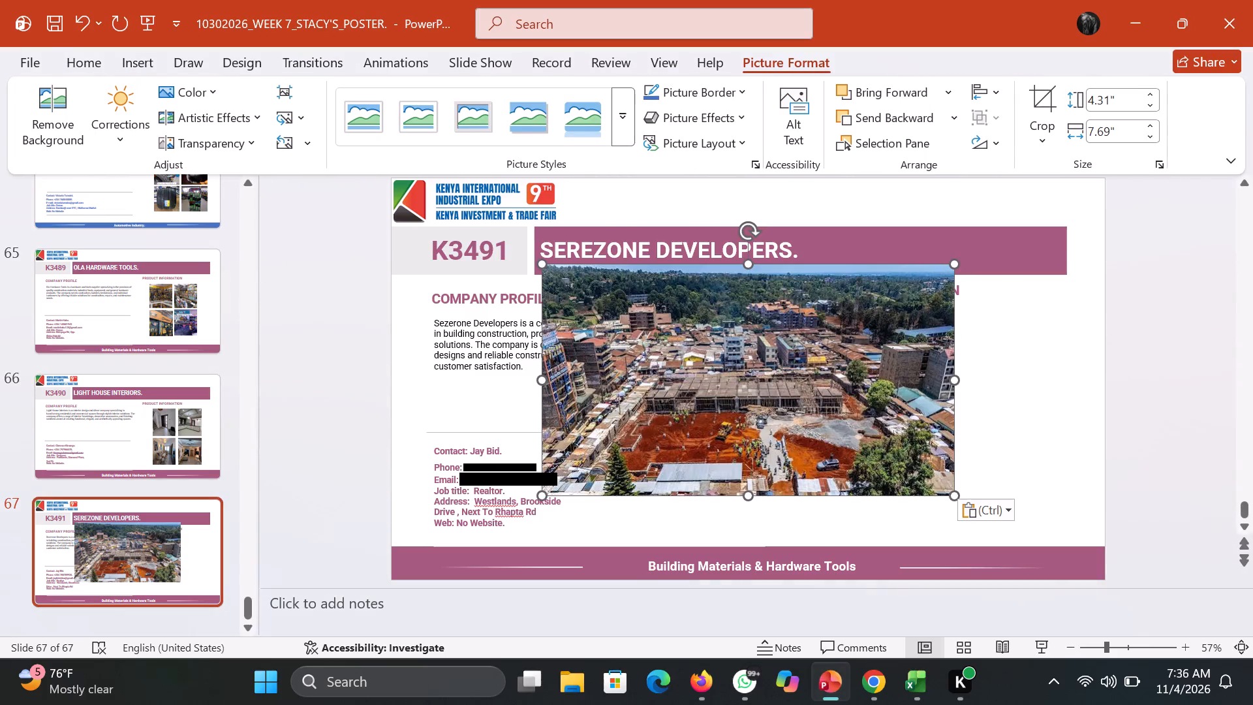
Shrink the pasted Kangangi photo to about 1.99" high by 1.9" wide and place it beside the scaffolded building photo, tops aligned.
left_click_drag(952, 264, 766, 389)
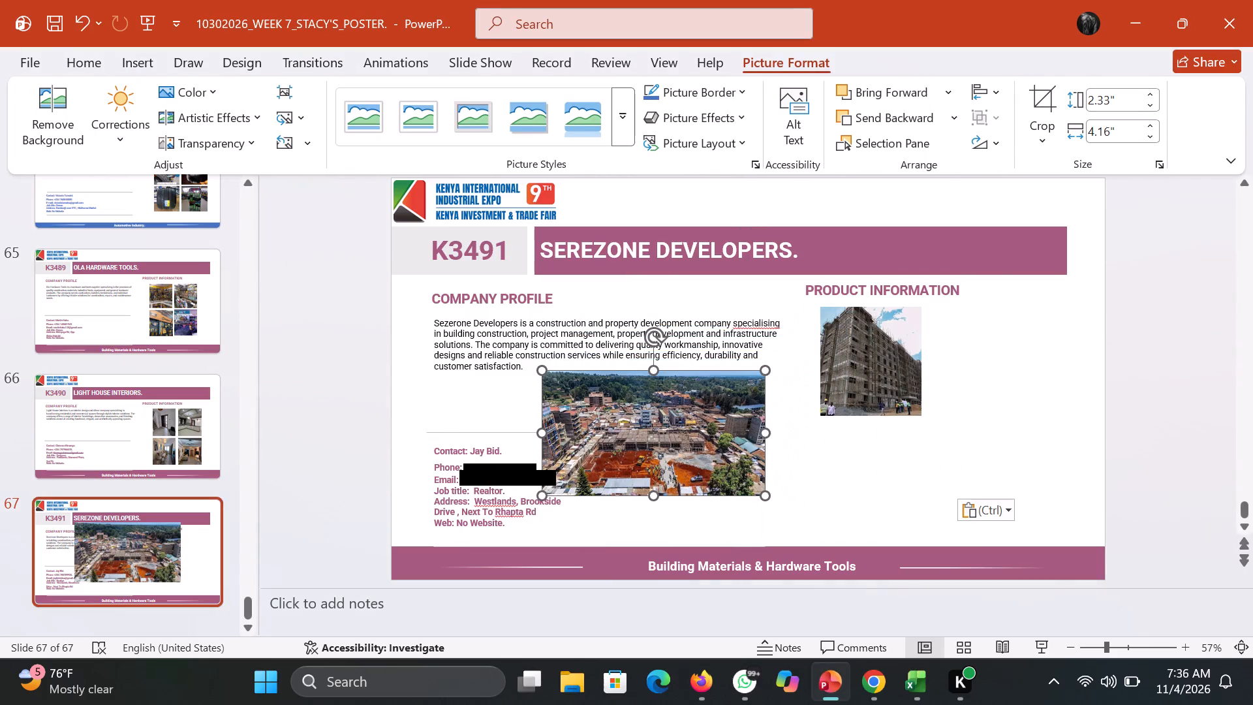
left_click_drag(766, 428, 711, 439)
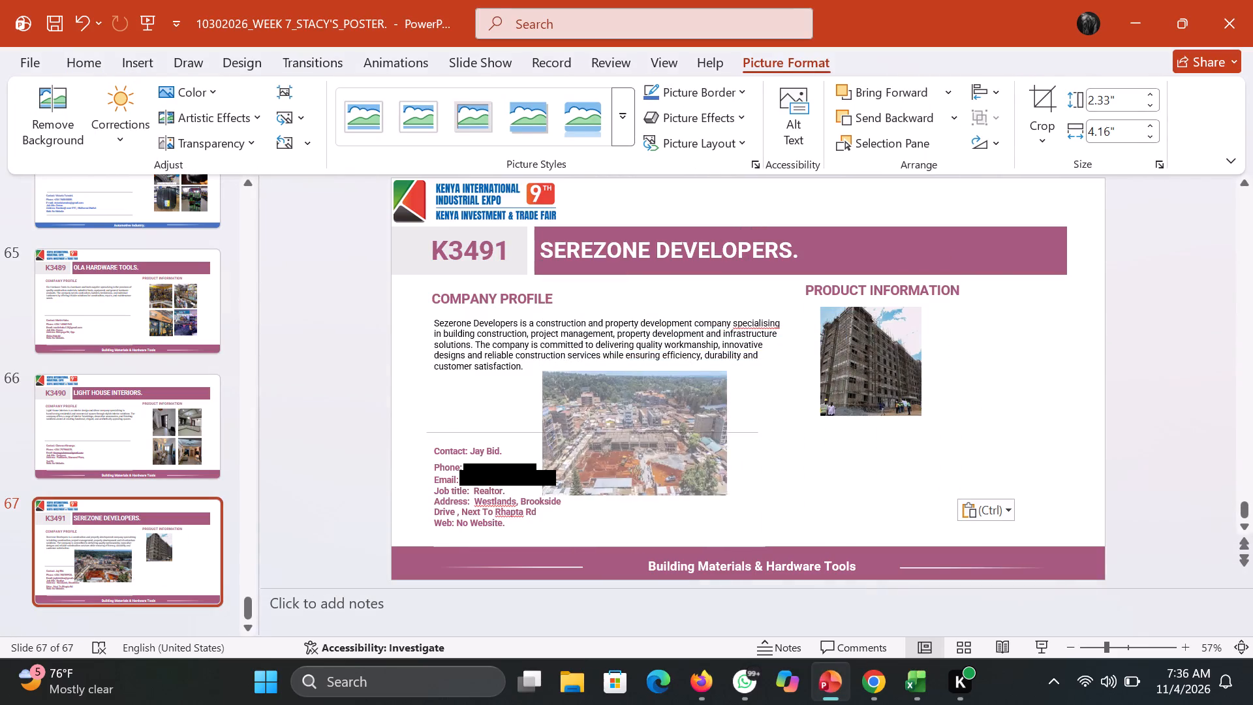
left_click_drag(711, 439, 675, 440)
left_click_drag(676, 366, 622, 422)
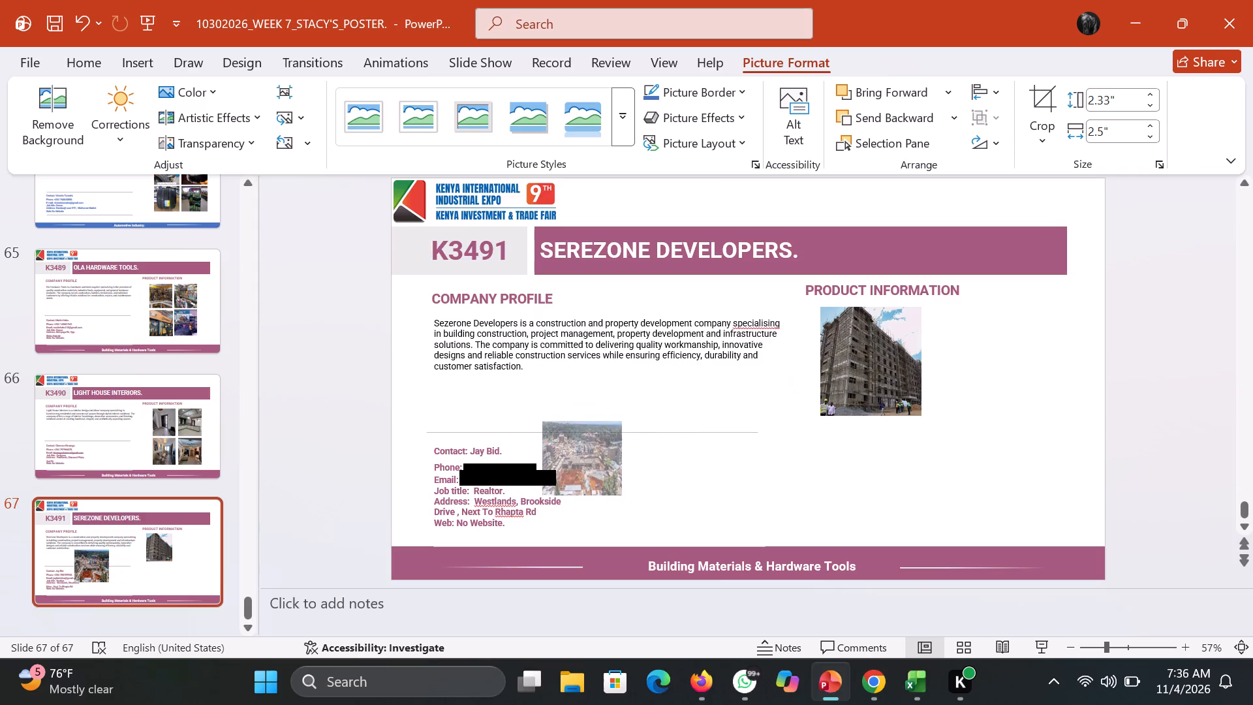
left_click_drag(622, 422, 658, 406)
left_click_drag(636, 407, 799, 421)
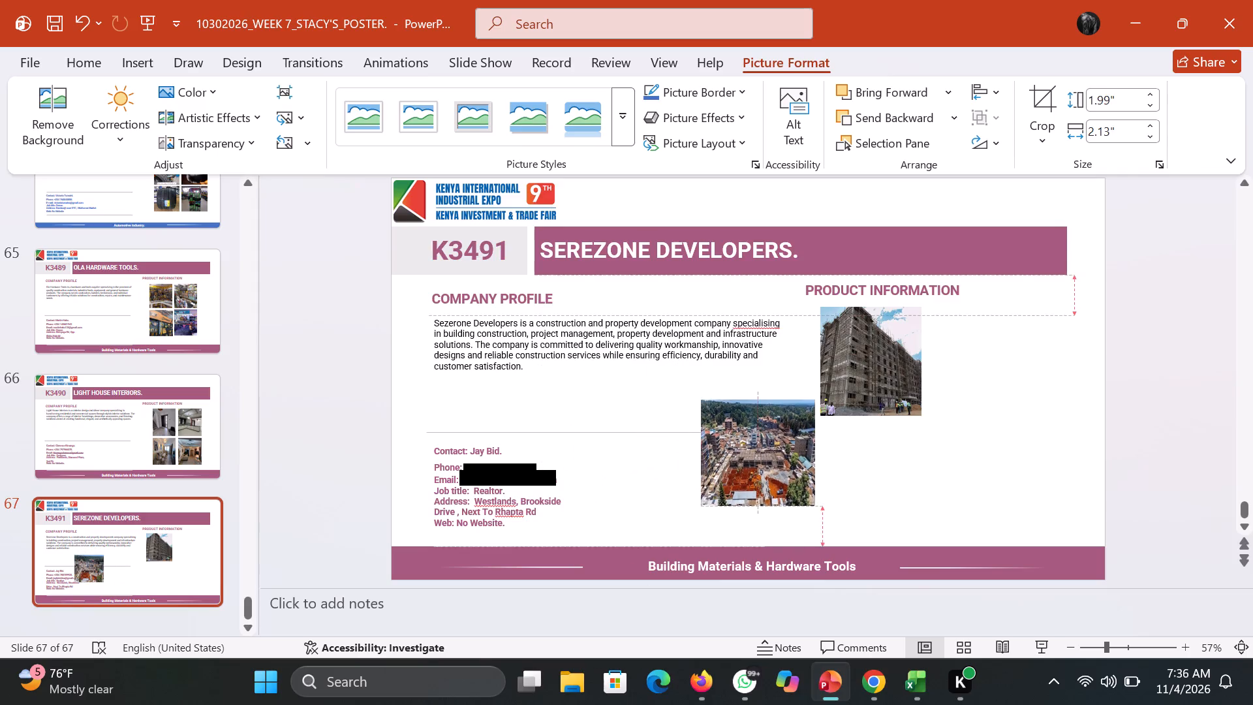
left_click_drag(799, 421, 1020, 323)
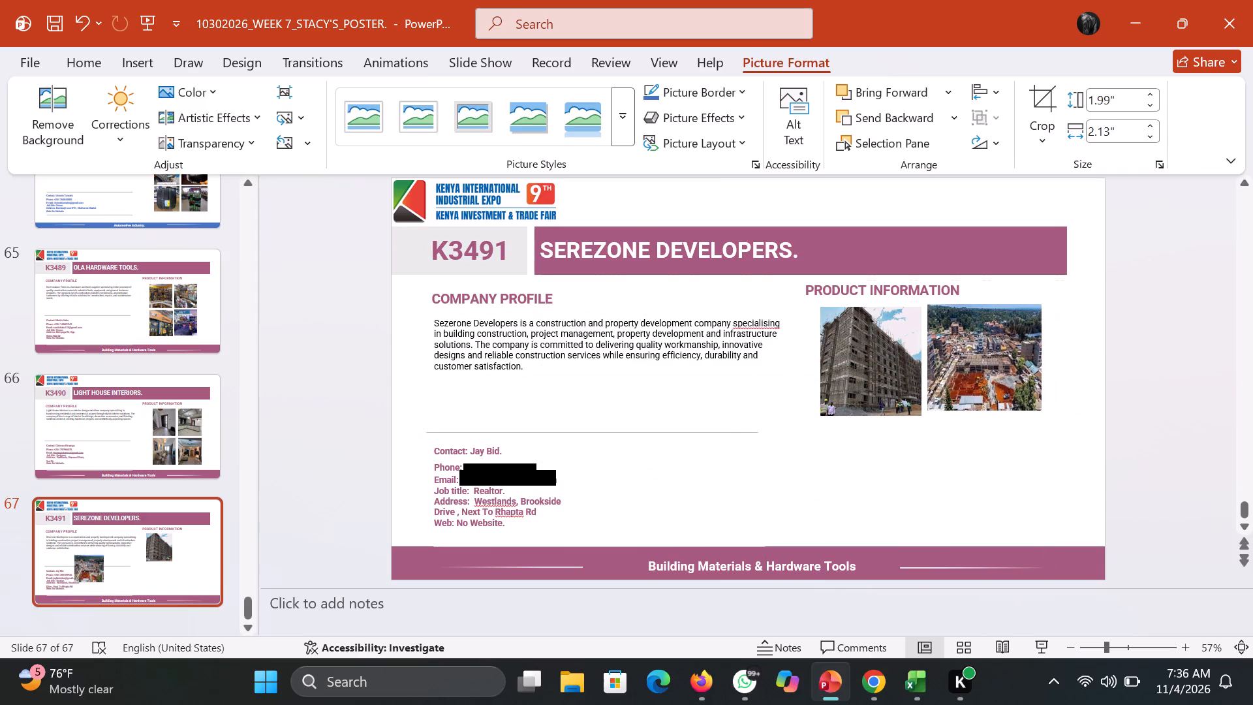
left_click_drag(1020, 323, 1023, 325)
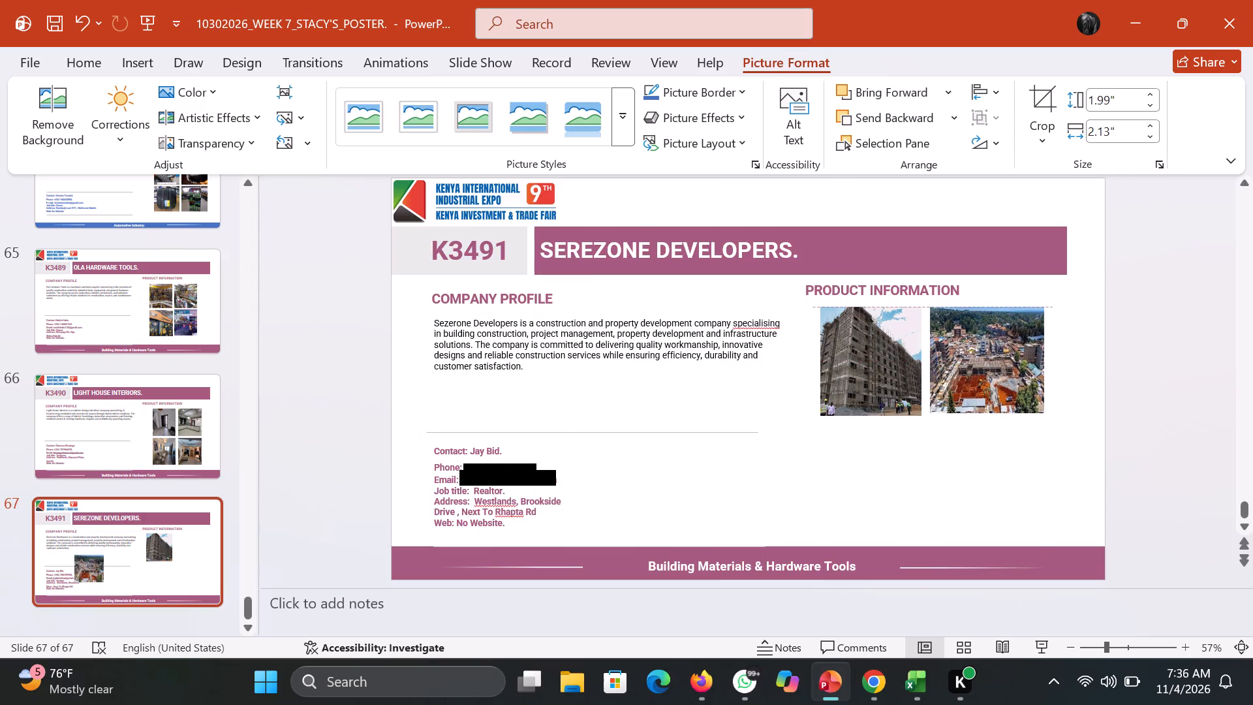
left_click_drag(1023, 325, 1023, 324)
left_click_drag(1044, 361, 1031, 364)
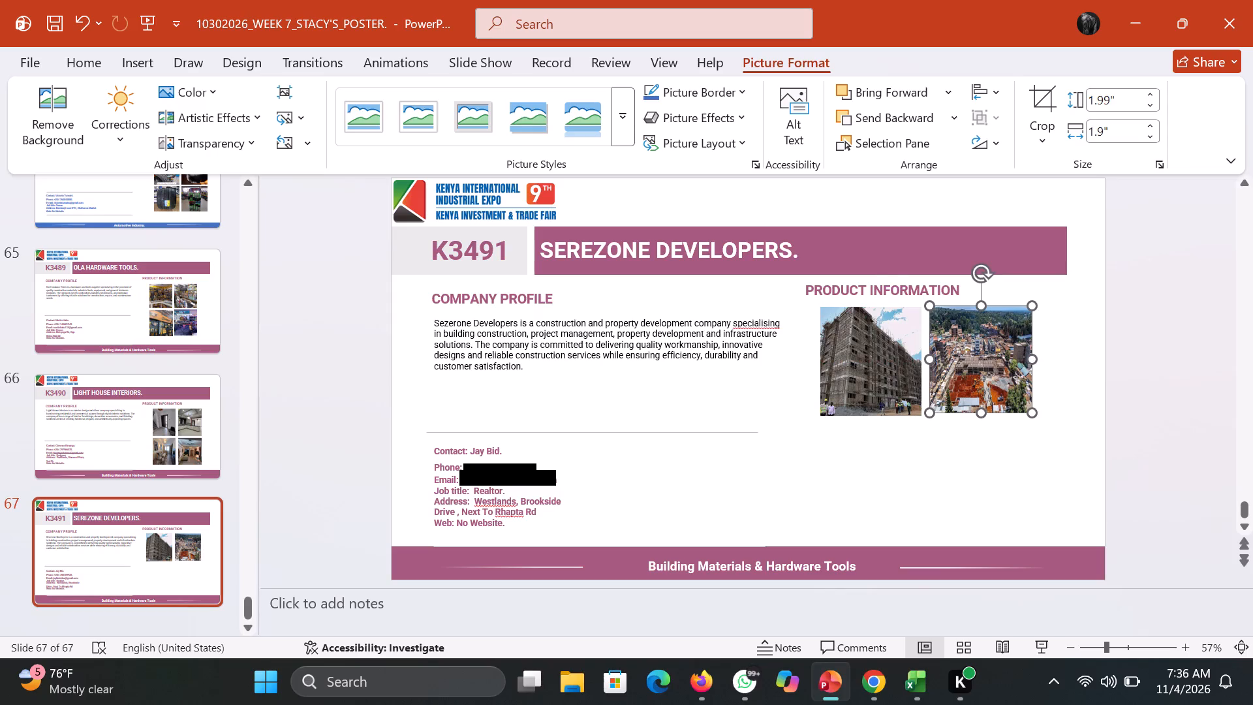
Shorten the scaffolded building photo and the Kangangi photo to a matching height of about 1.91".
left_click(899, 359)
left_click_drag(875, 416, 884, 412)
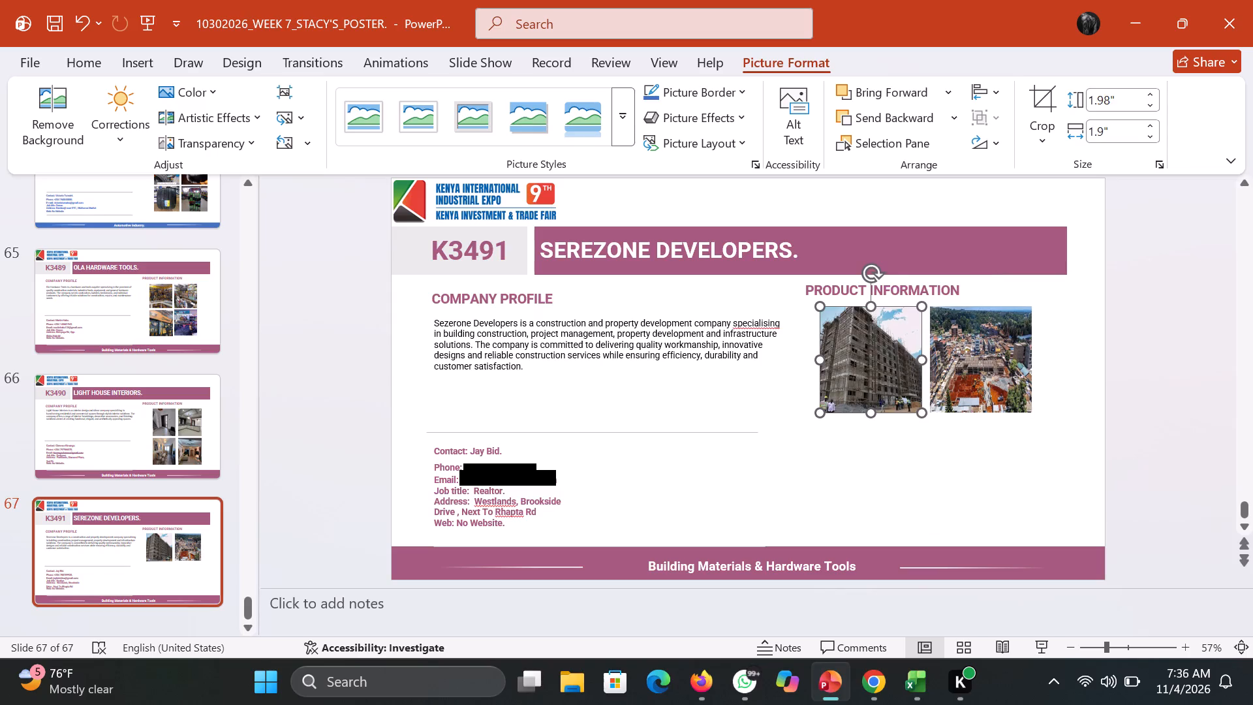
left_click(884, 412)
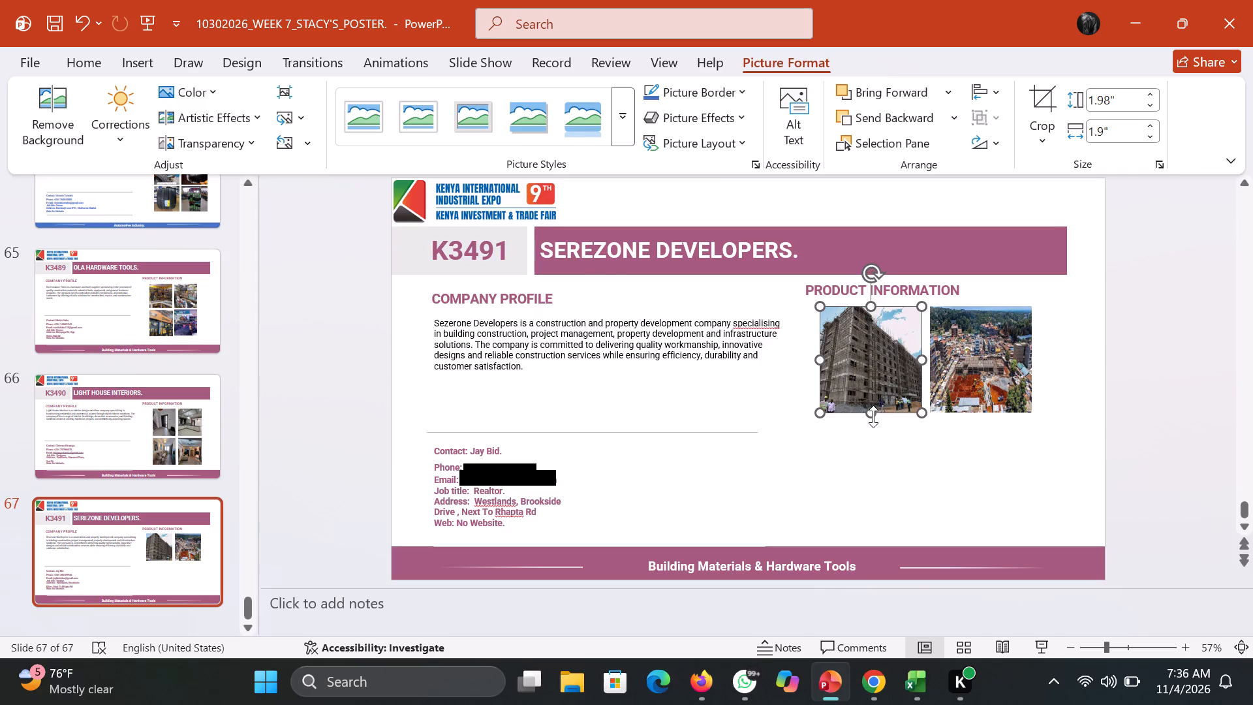
left_click_drag(873, 416, 874, 408)
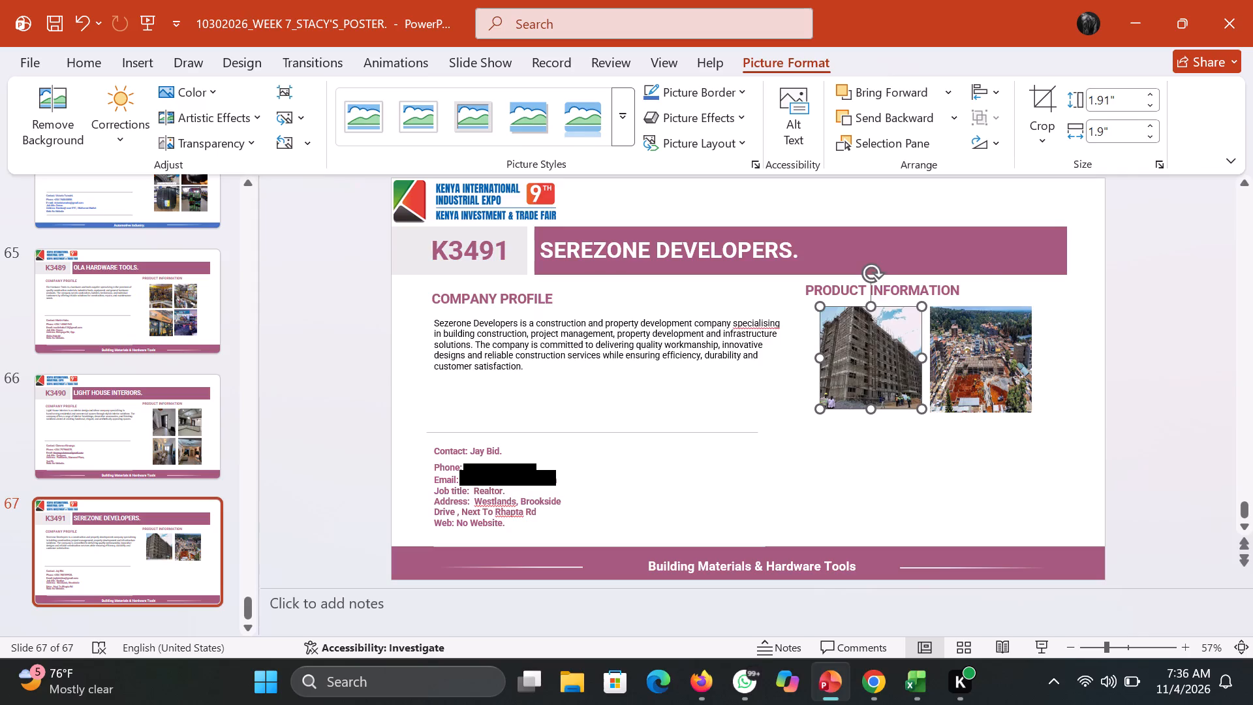
left_click(959, 385)
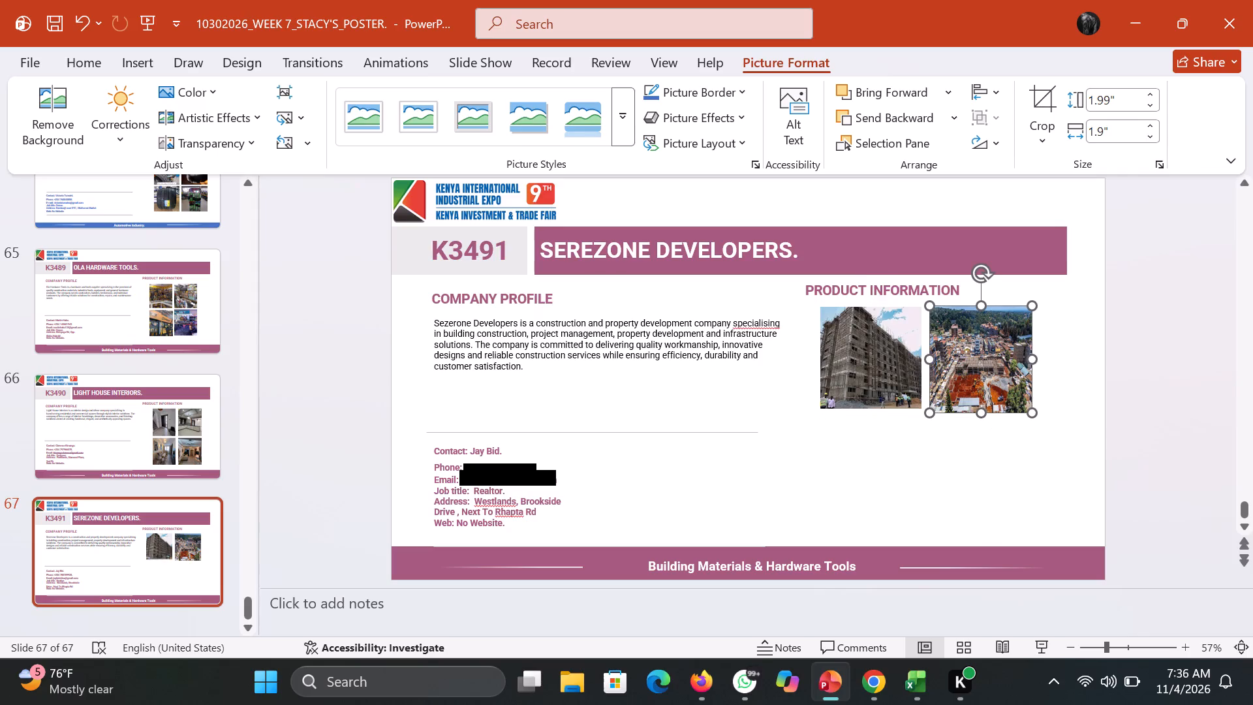
left_click(980, 410)
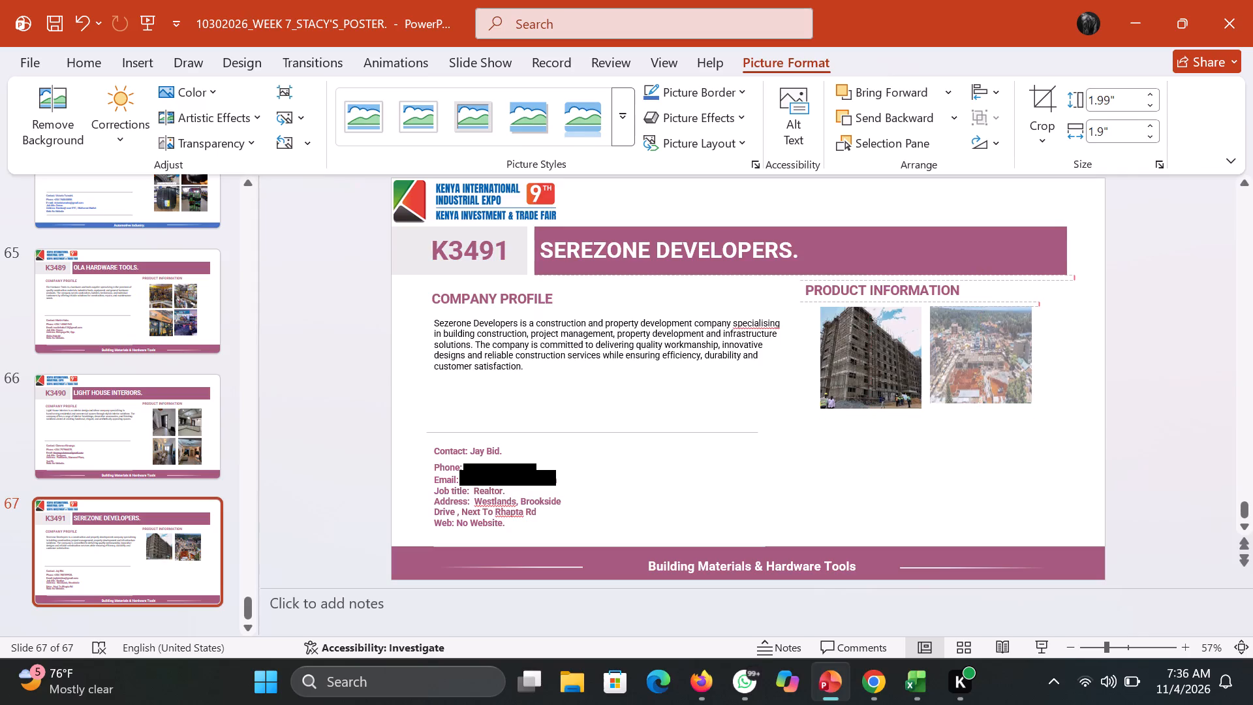
left_click(964, 465)
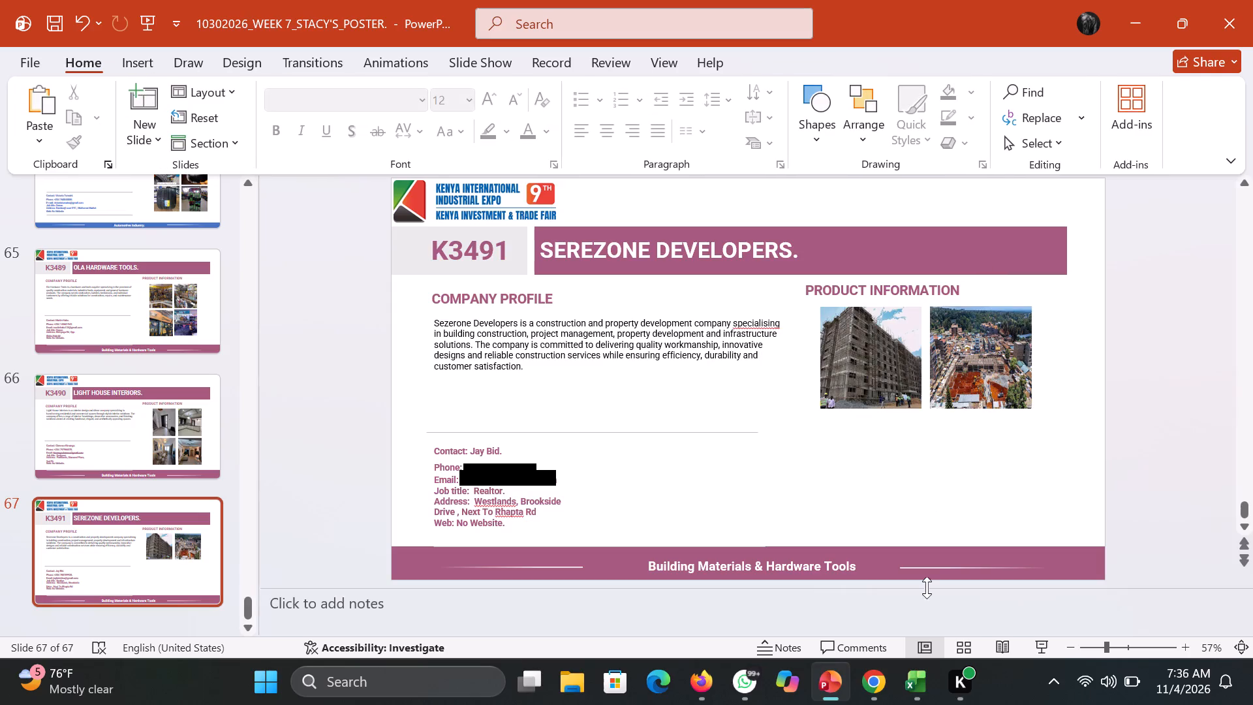
Copy the "Builders in Kiambu" PigiaMe photo of the unfinished brick building from Chrome and paste it onto the K3491 slide in PowerPoint.
left_click(872, 684)
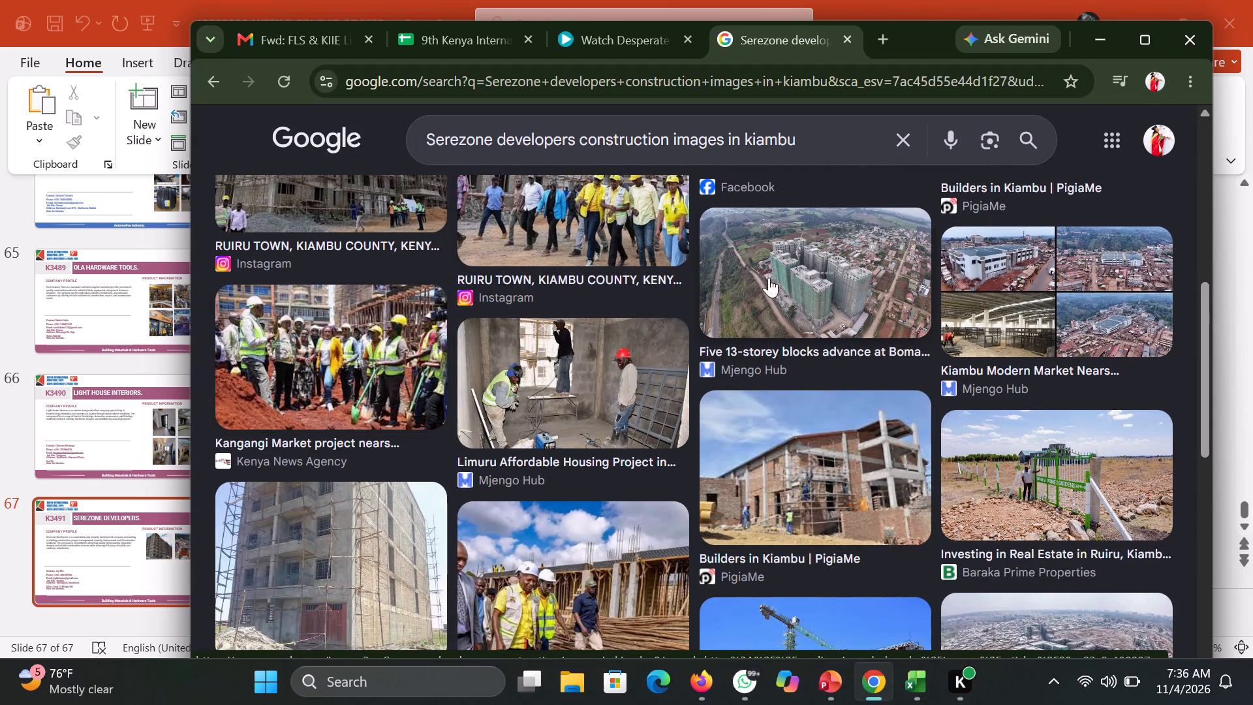
right_click(822, 469)
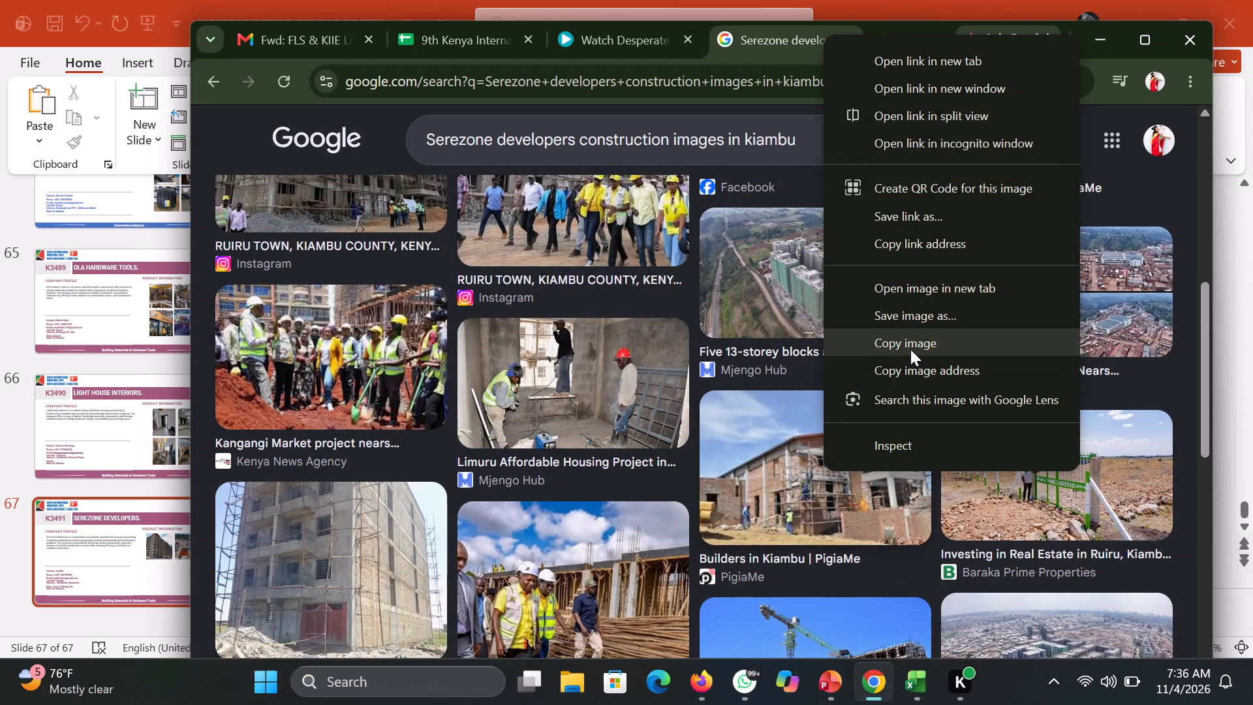
left_click(910, 349)
left_click(919, 684)
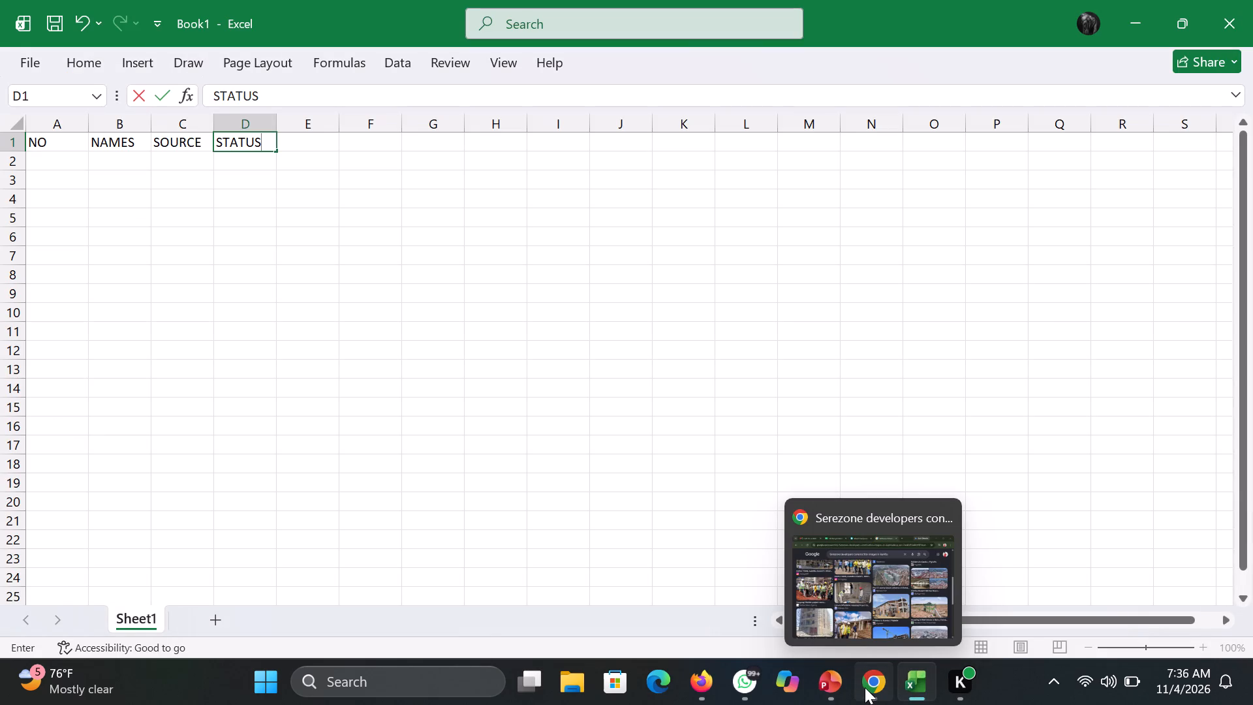
left_click(828, 687)
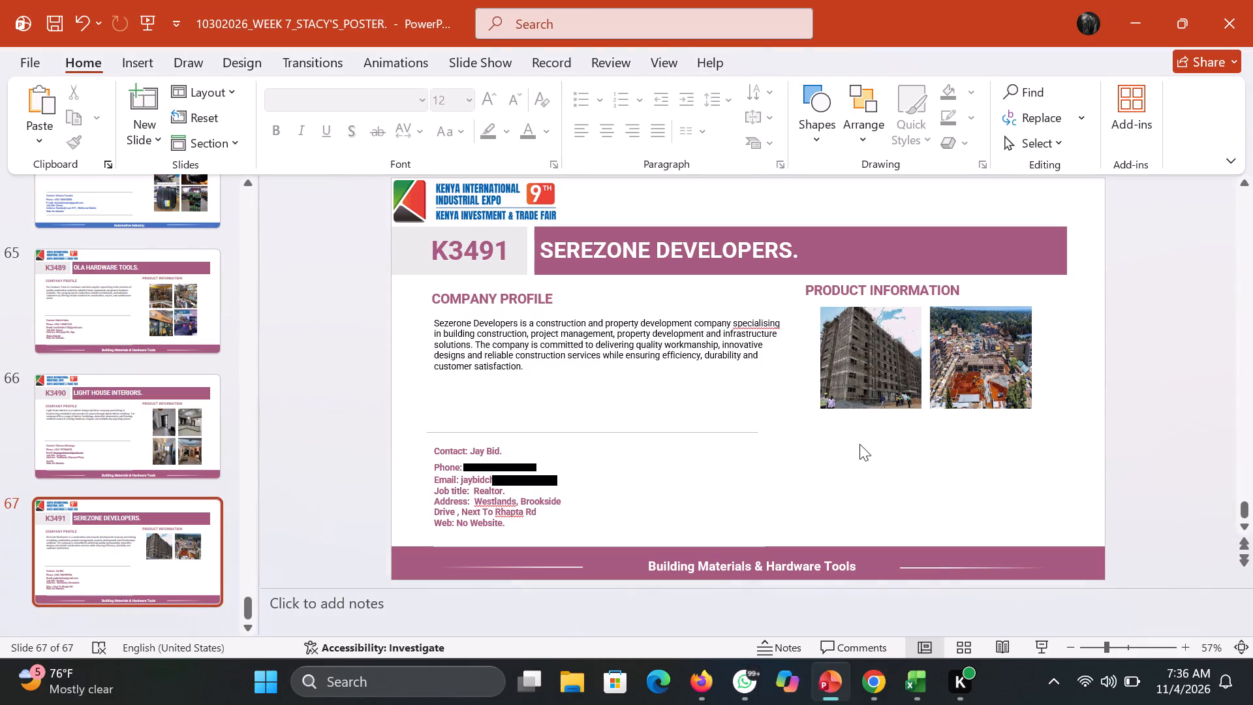
key("ctrl+v")
Place the brick building photo directly below the scaffolded building photo and narrow it to the same width, keeping its height about 1.91".
left_click_drag(790, 379, 928, 462)
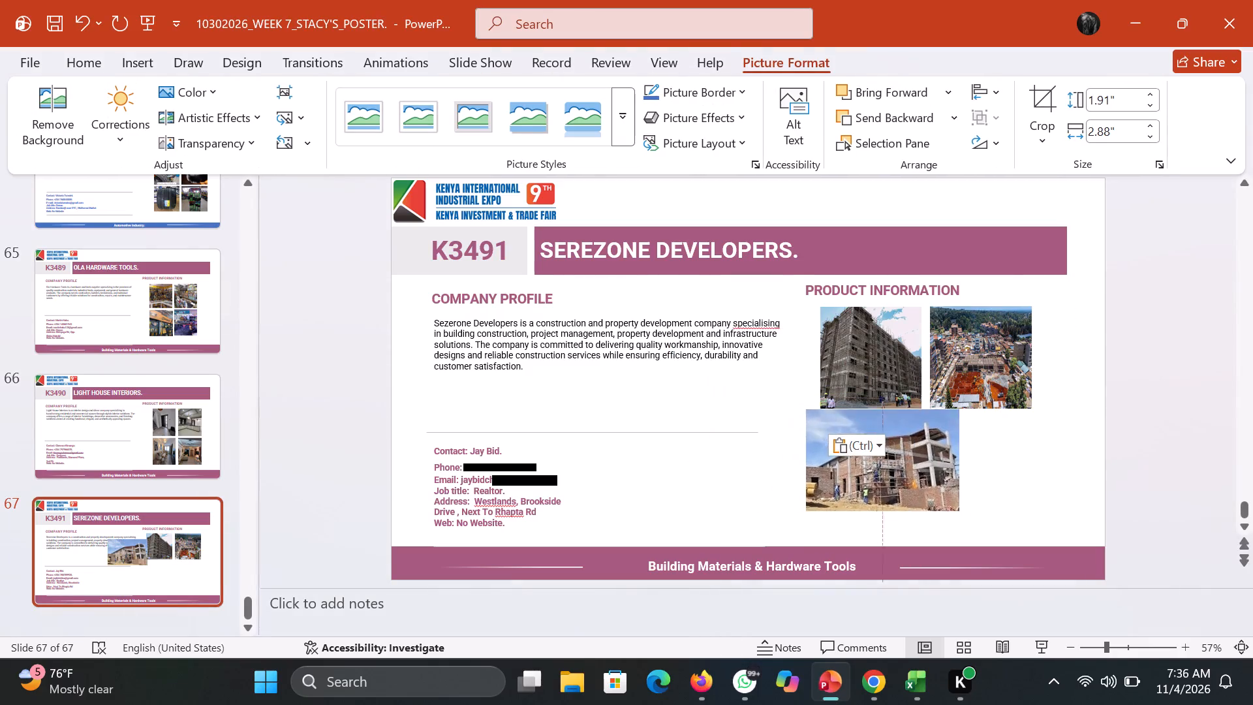
left_click_drag(928, 462, 938, 467)
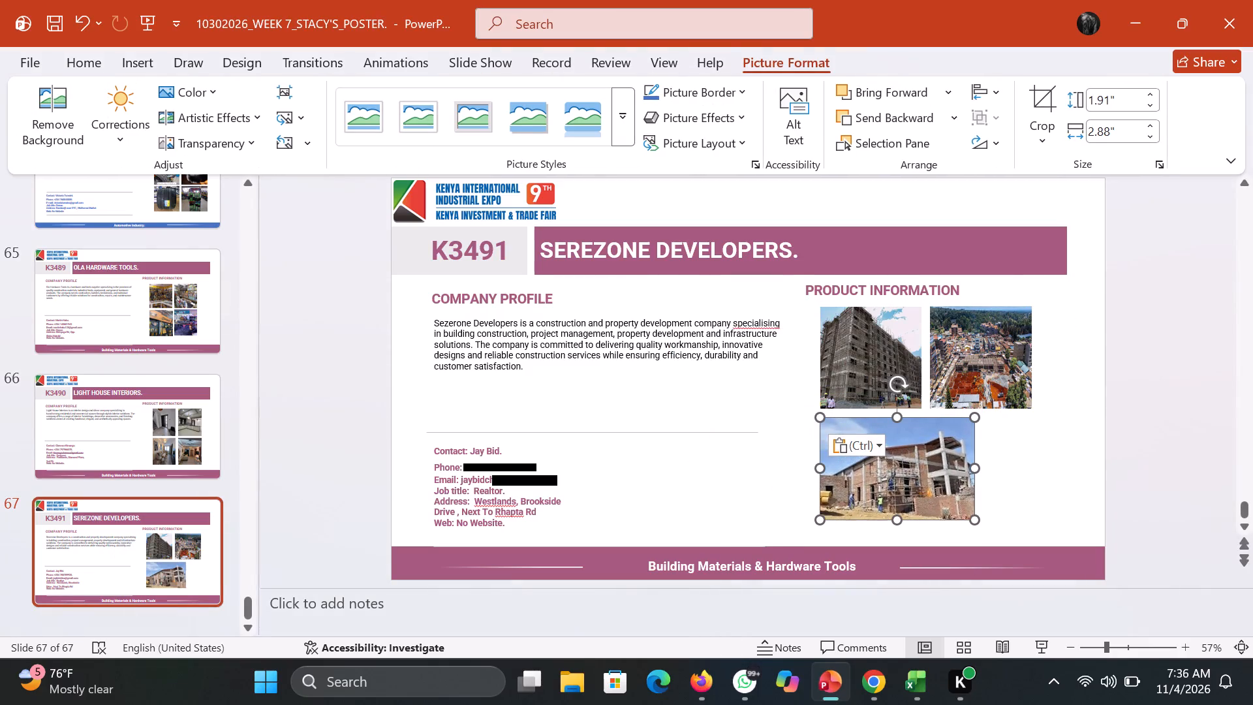
left_click(957, 462)
left_click_drag(976, 467, 925, 458)
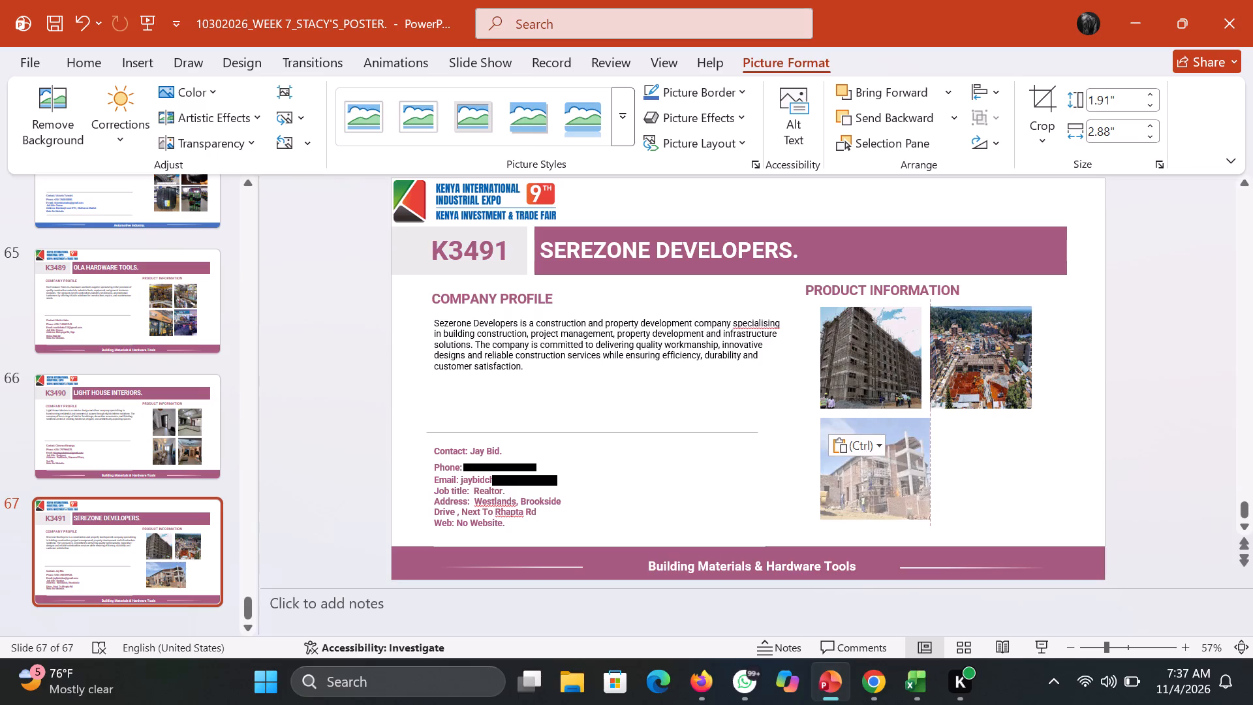
left_click_drag(925, 458, 920, 456)
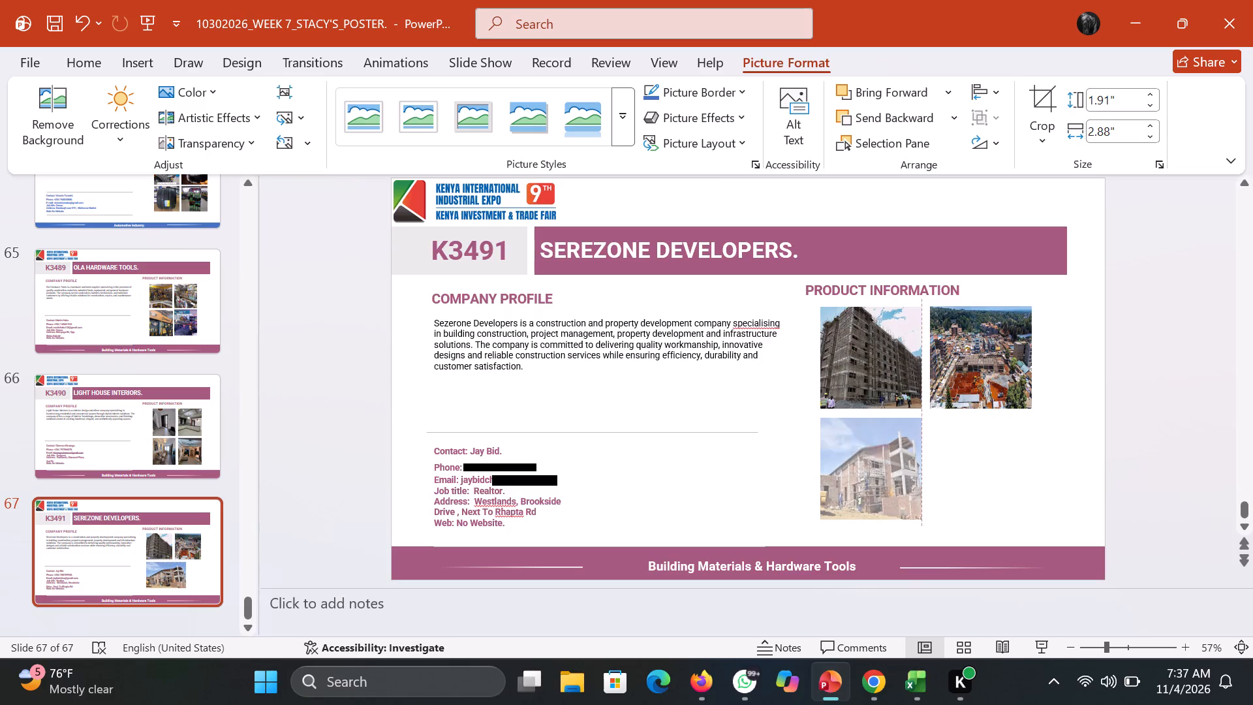
Shorten the scaffolded building photo to about 1.76" high and move it down slightly, close to the brick building photo.
left_click(895, 343)
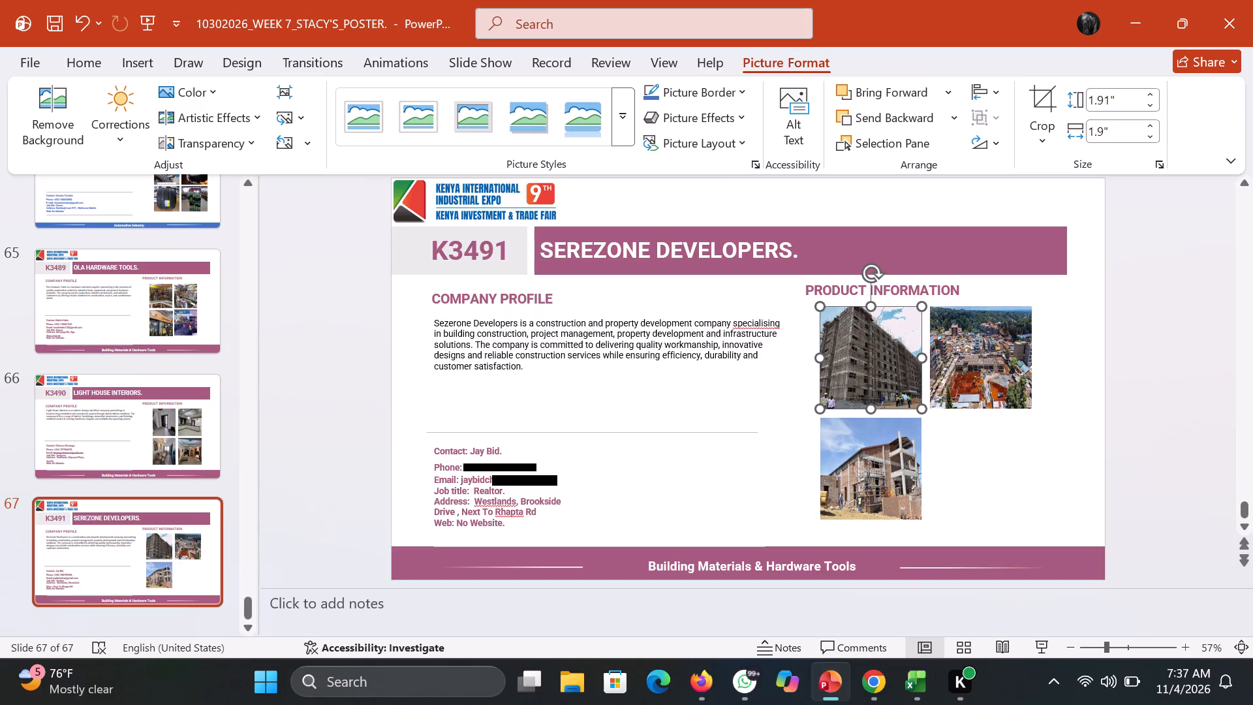
left_click_drag(866, 415, 866, 407)
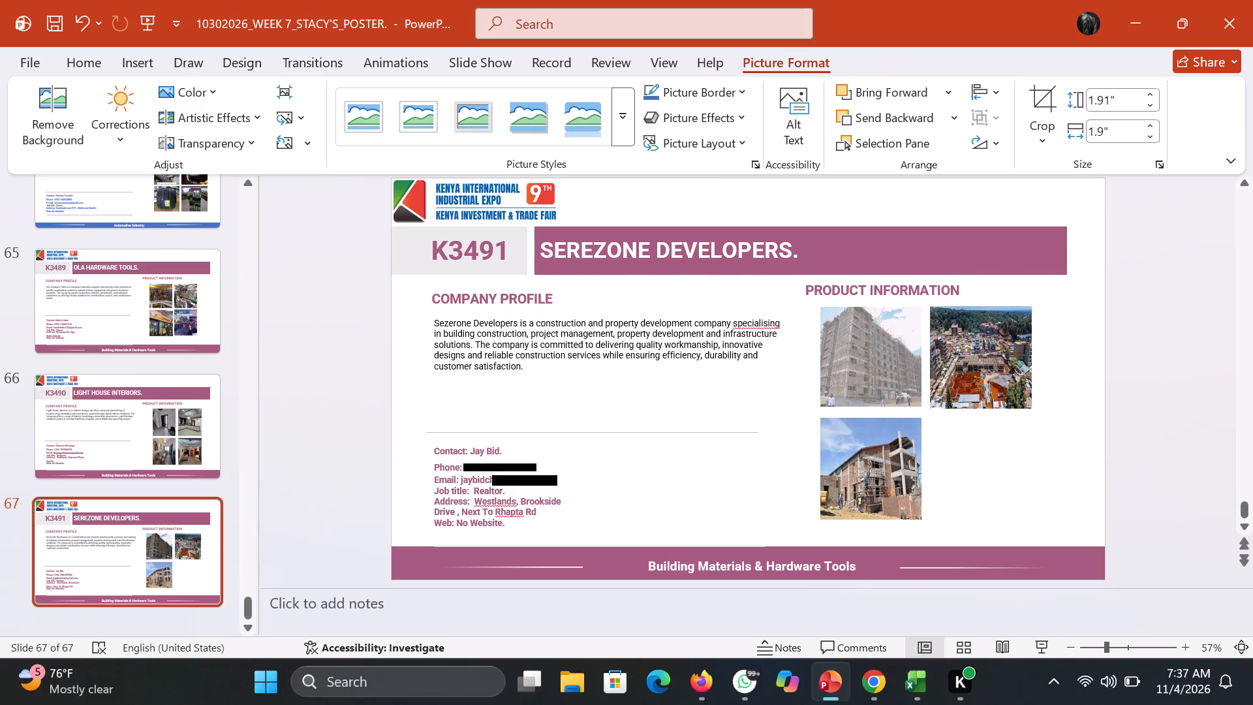
left_click_drag(866, 407, 867, 401)
left_click_drag(876, 364, 878, 373)
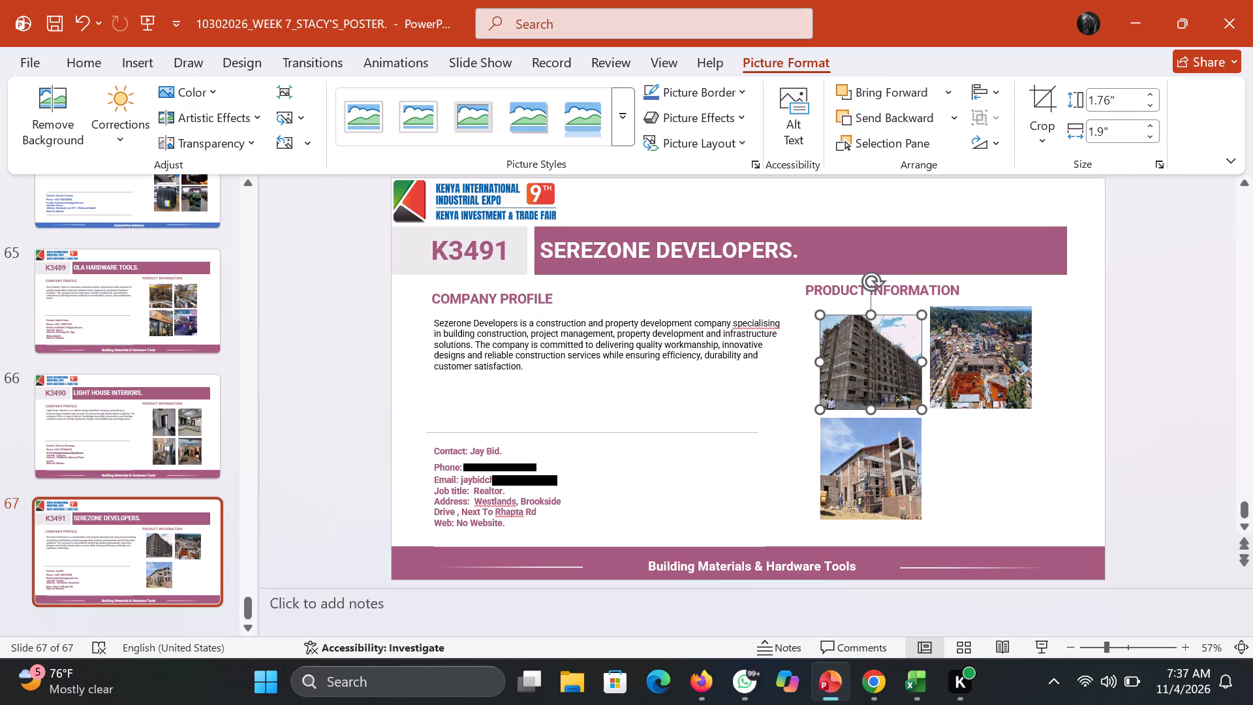
Shorten the Kangangi photo to about 1.74" high, lowering its top edge level with the scaffolded building photo.
left_click(974, 333)
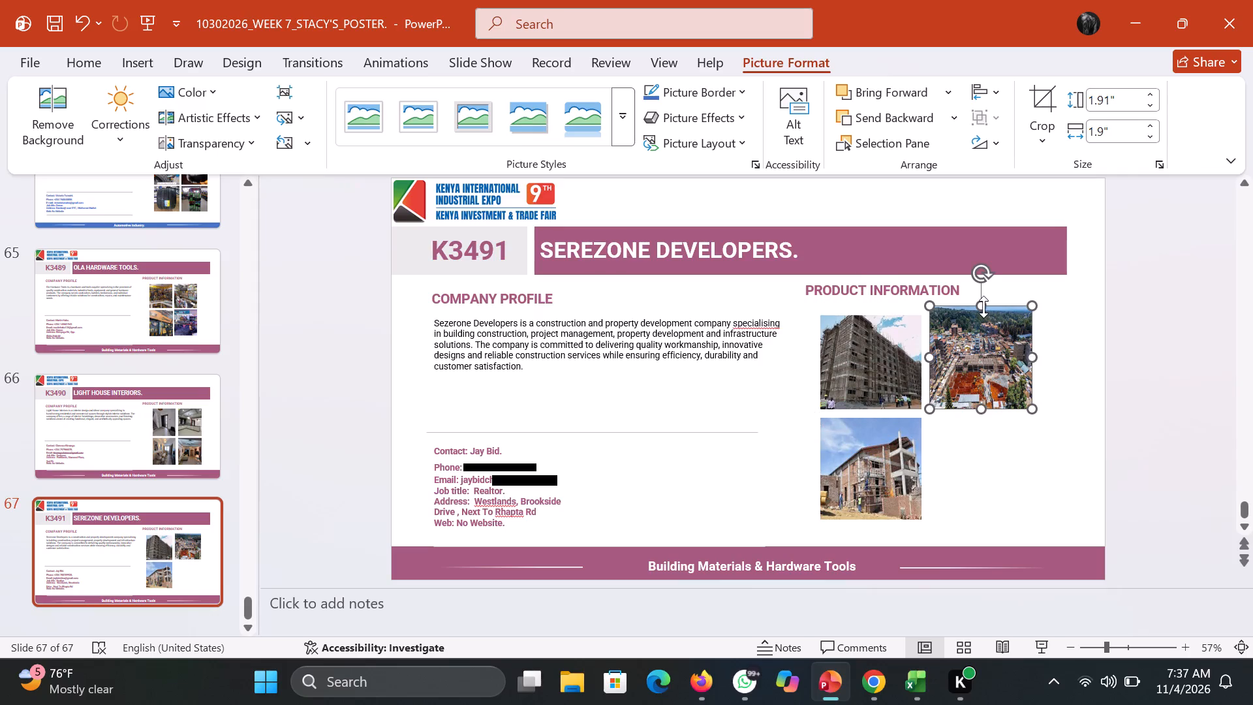
left_click_drag(983, 307, 983, 317)
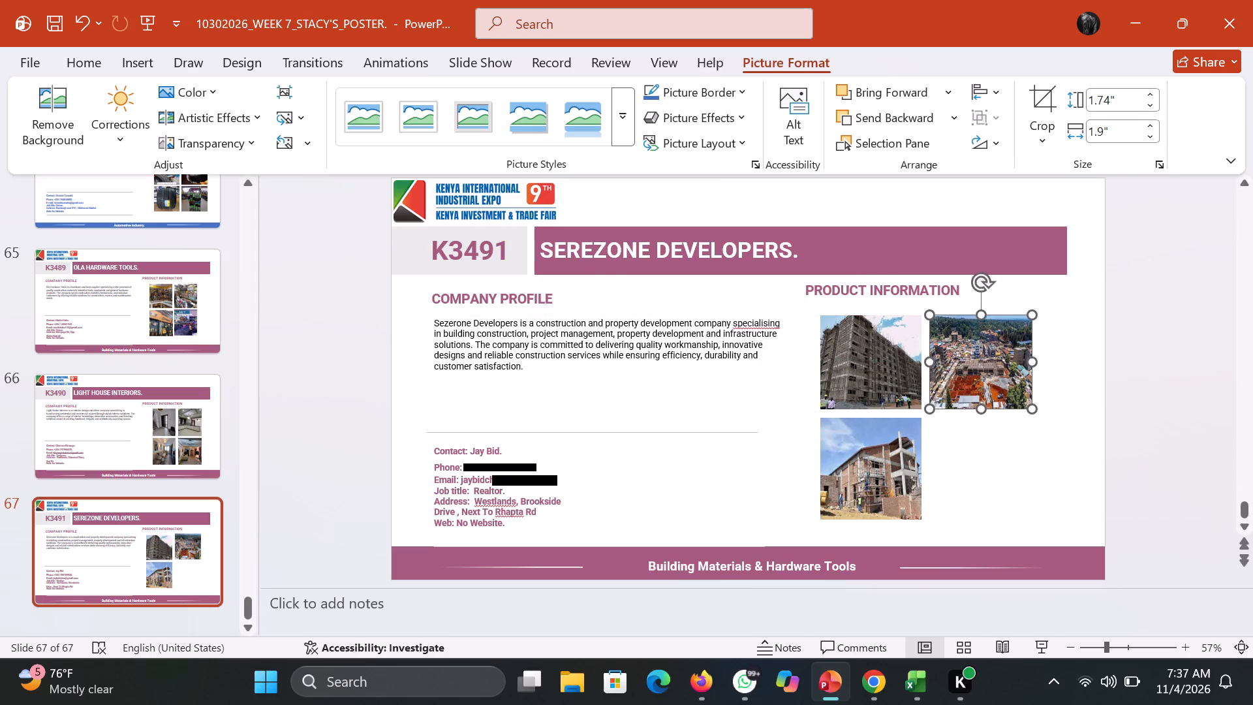
left_click(1029, 360)
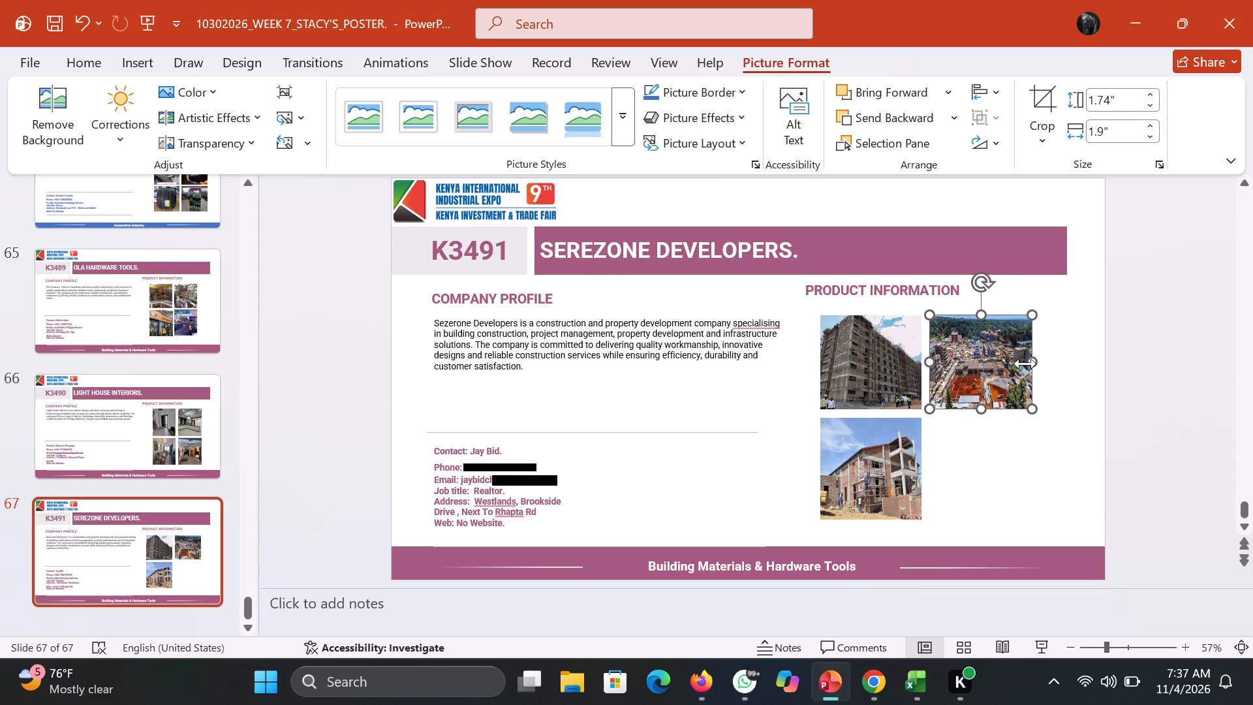
Move the brick building photo up slightly, closer to the scaffolded building photo, and shorten it from its bottom edge to roughly the same height.
left_click(883, 469)
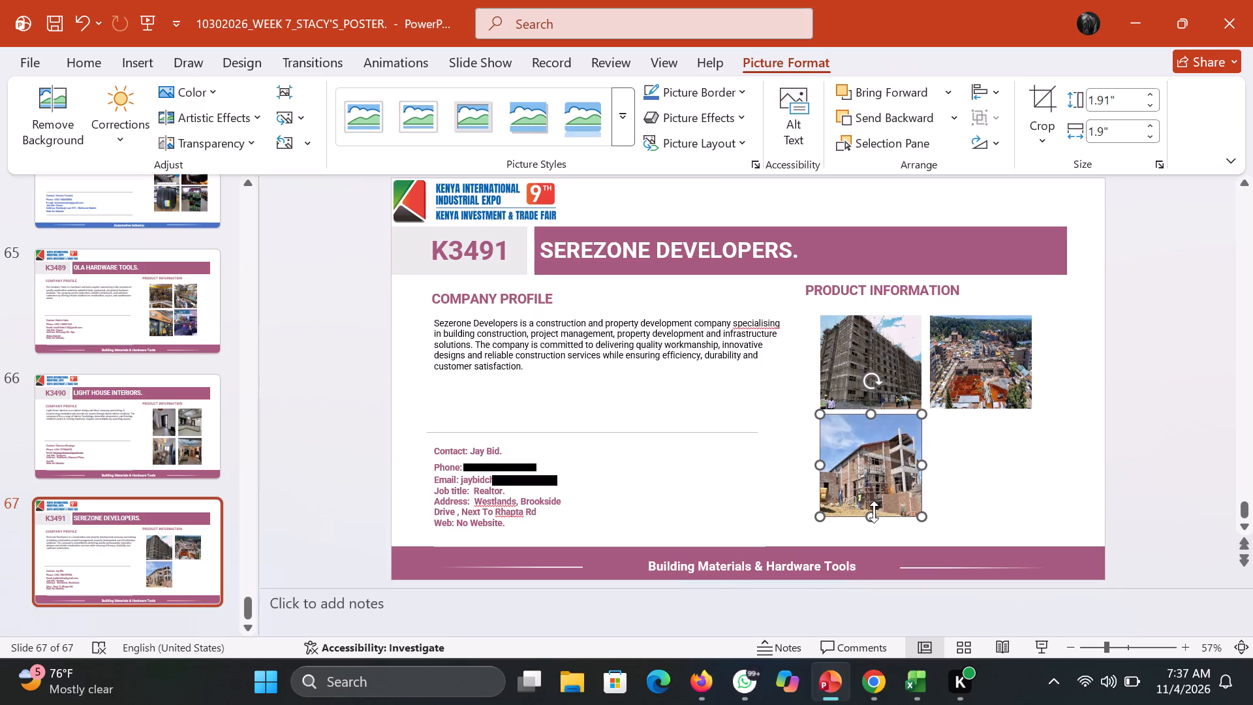
left_click_drag(869, 518, 870, 506)
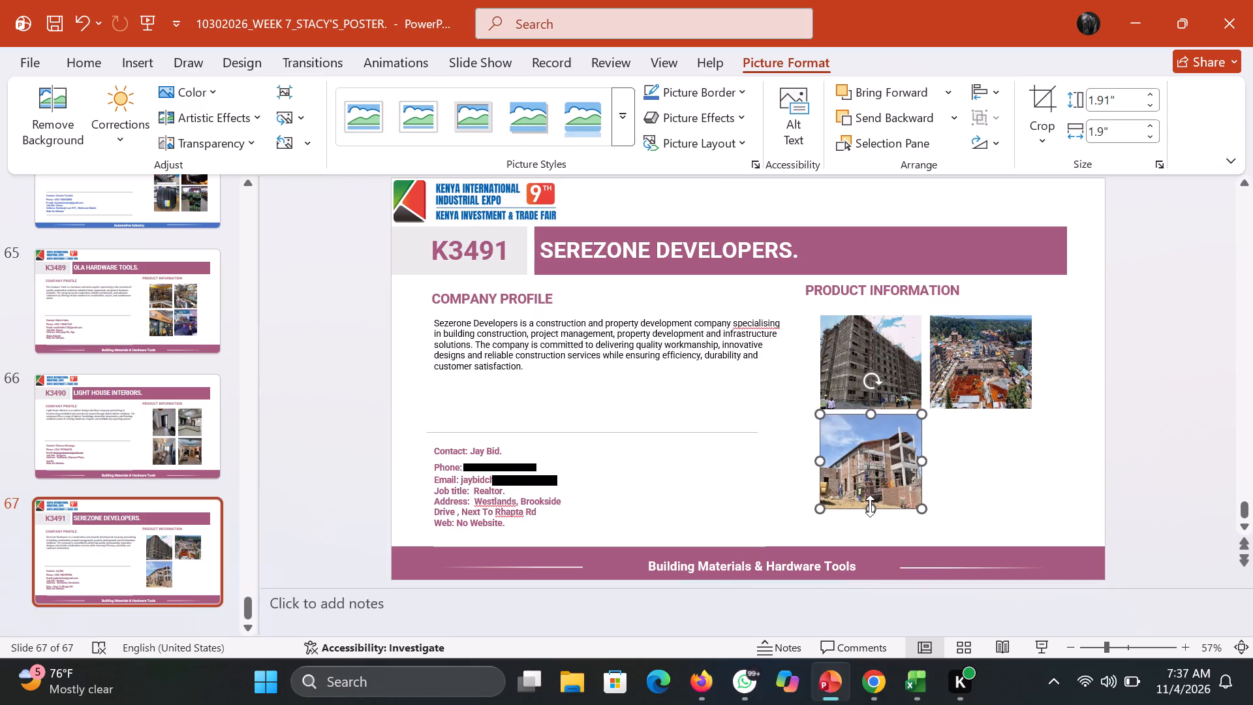
left_click(972, 499)
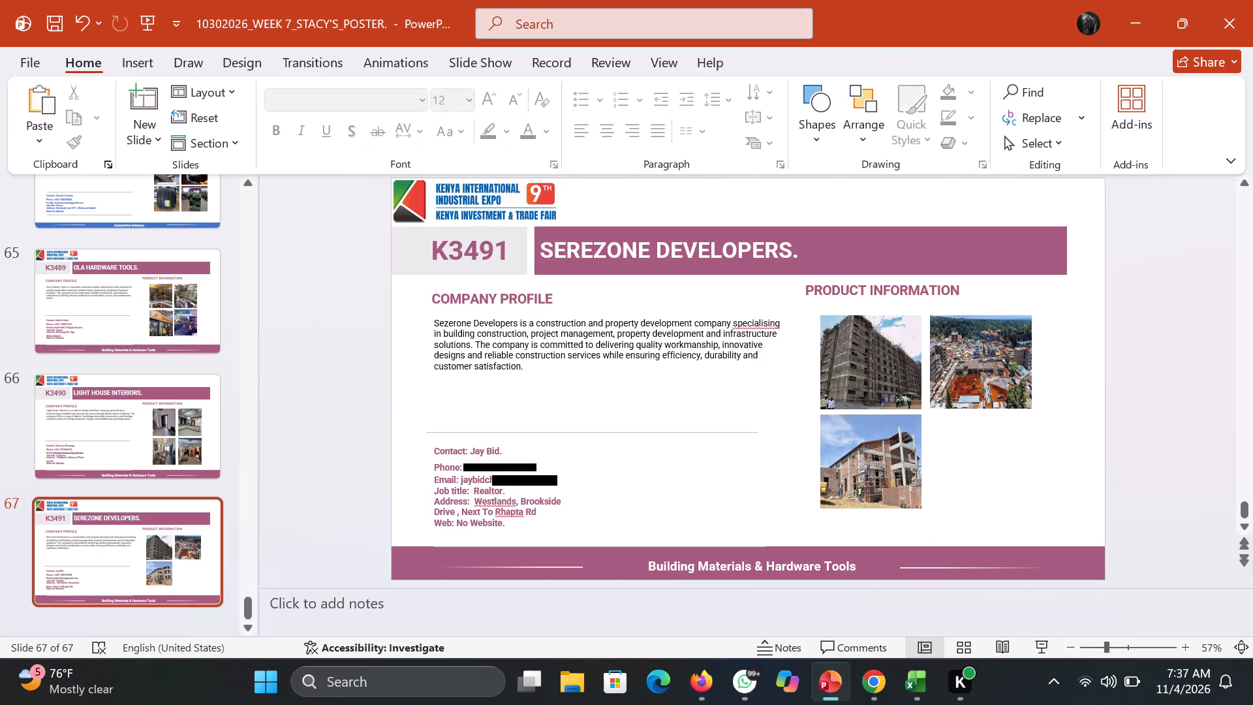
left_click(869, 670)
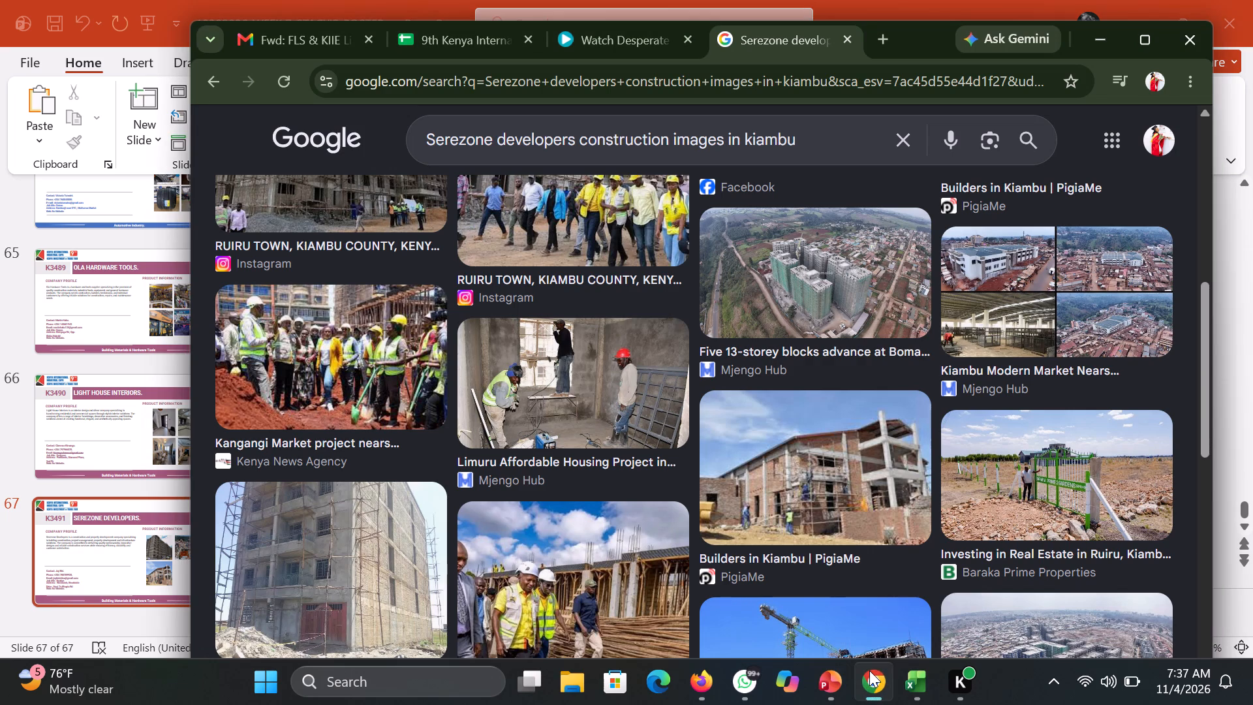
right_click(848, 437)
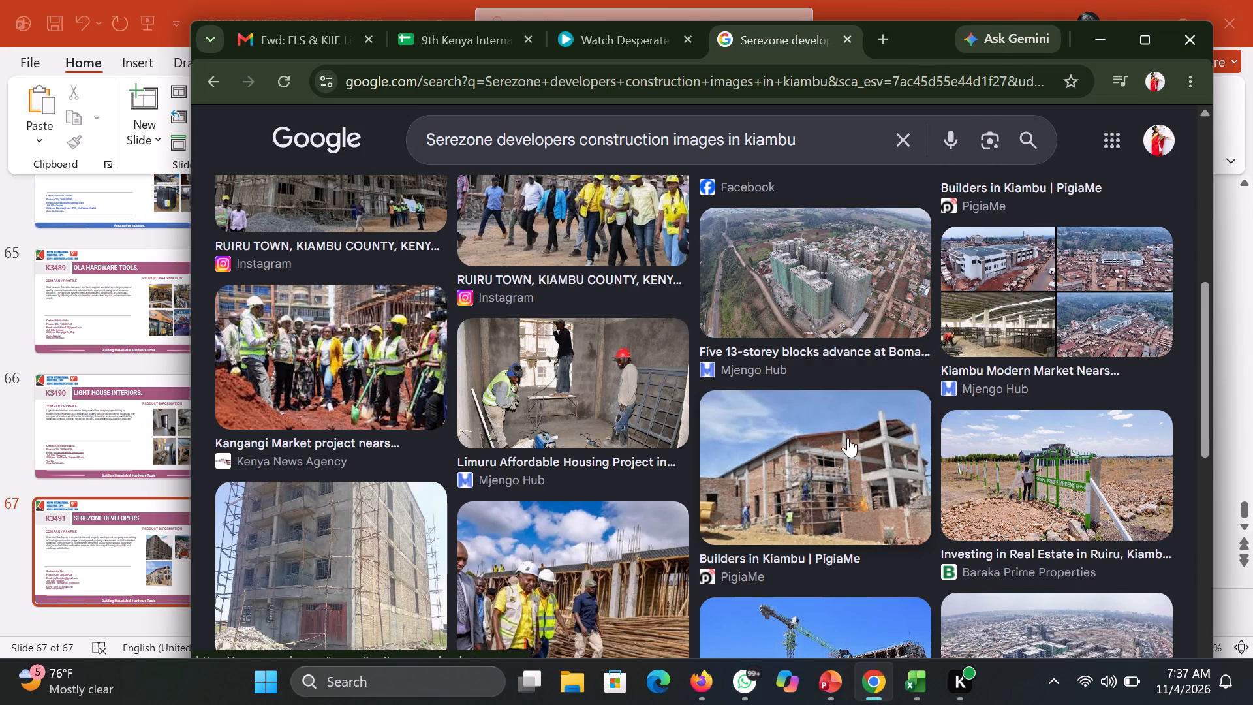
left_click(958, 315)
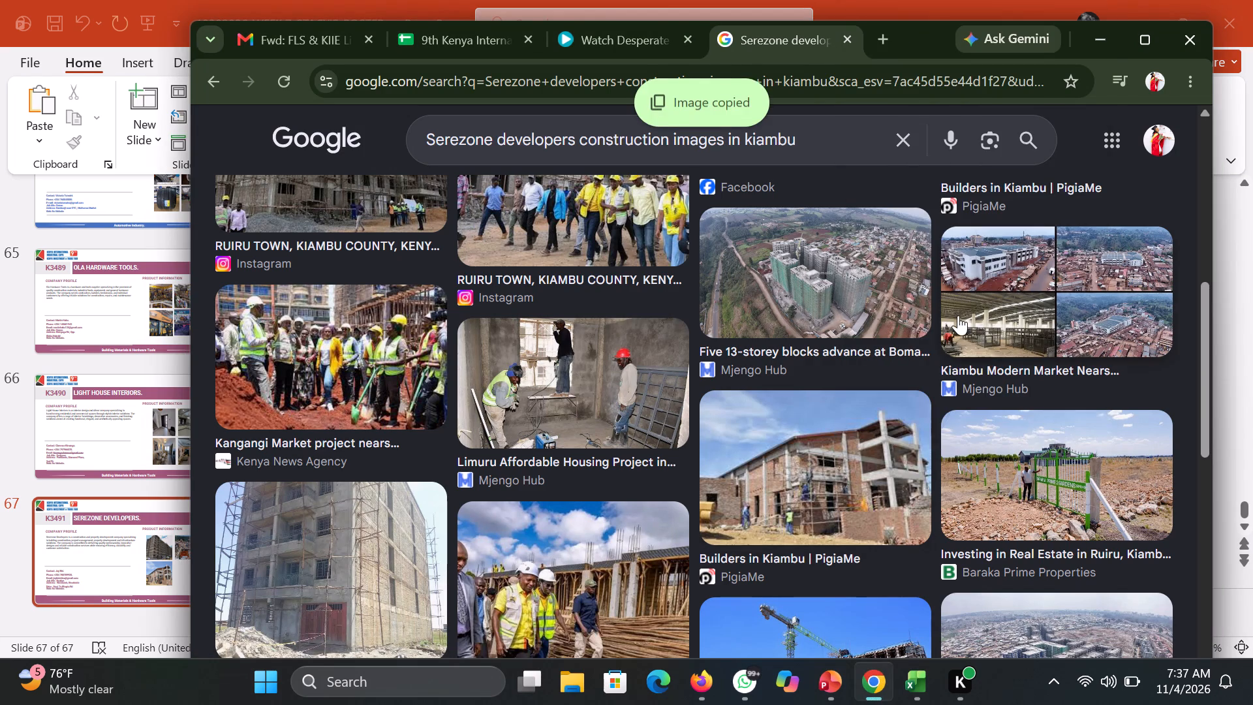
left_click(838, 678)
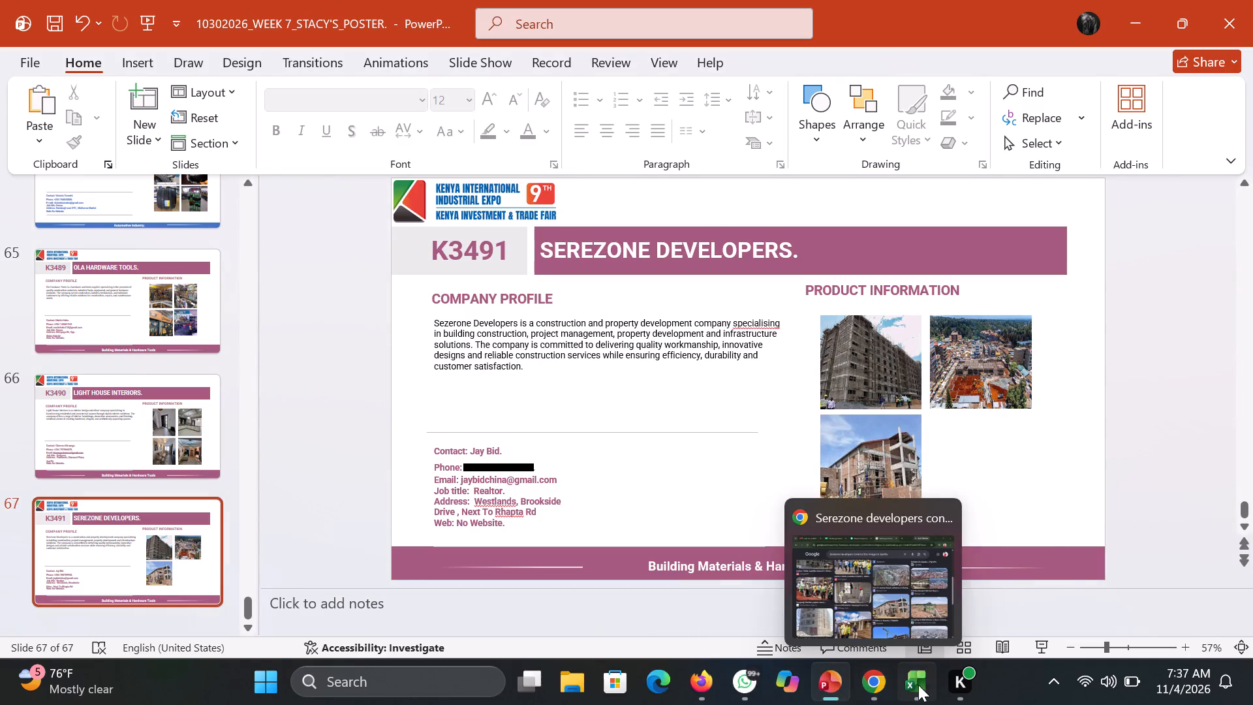
Copy the "Limuru Affordable Housing Project" Mjengo Hub photo of indoor workers from Chrome and paste it onto the K3491 slide in PowerPoint.
left_click(876, 678)
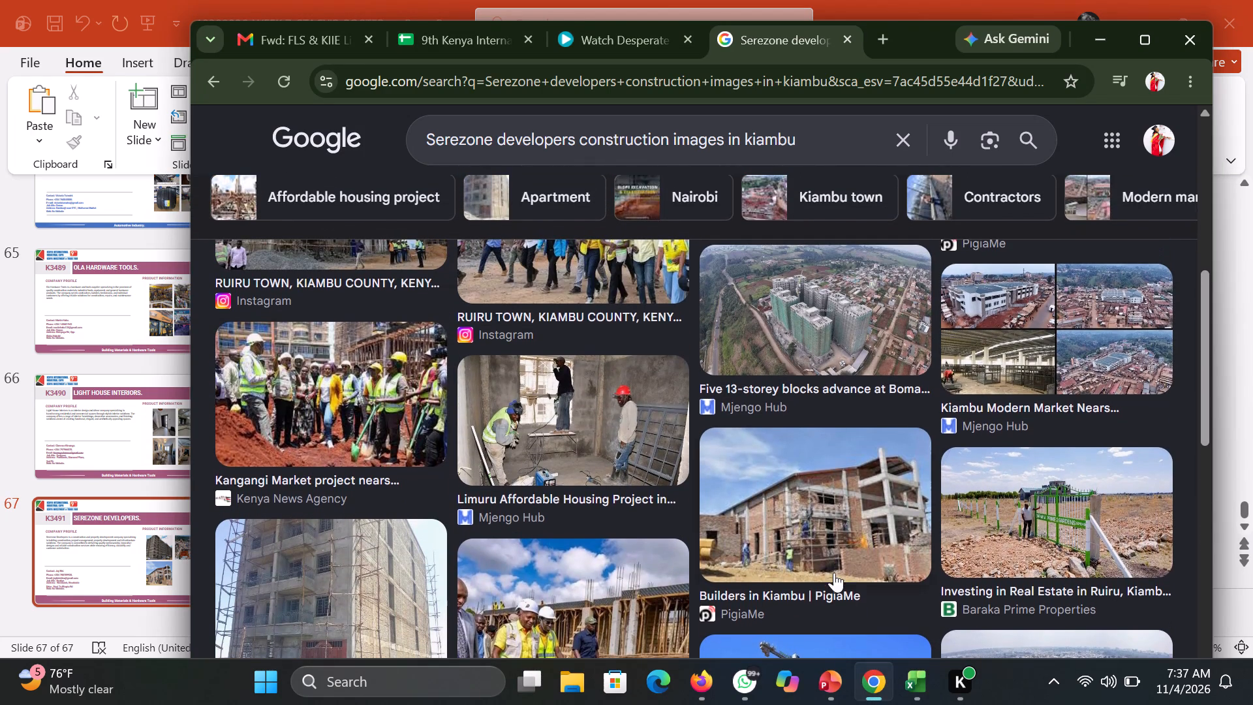
right_click(595, 448)
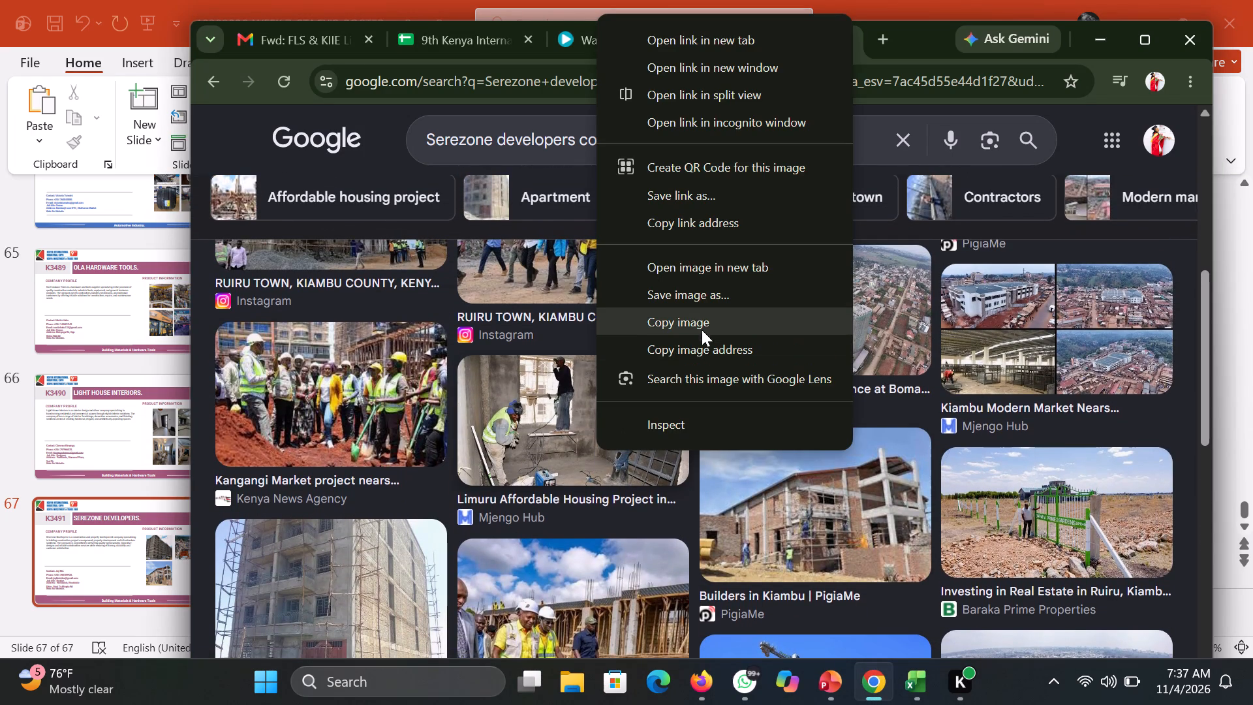
left_click(702, 318)
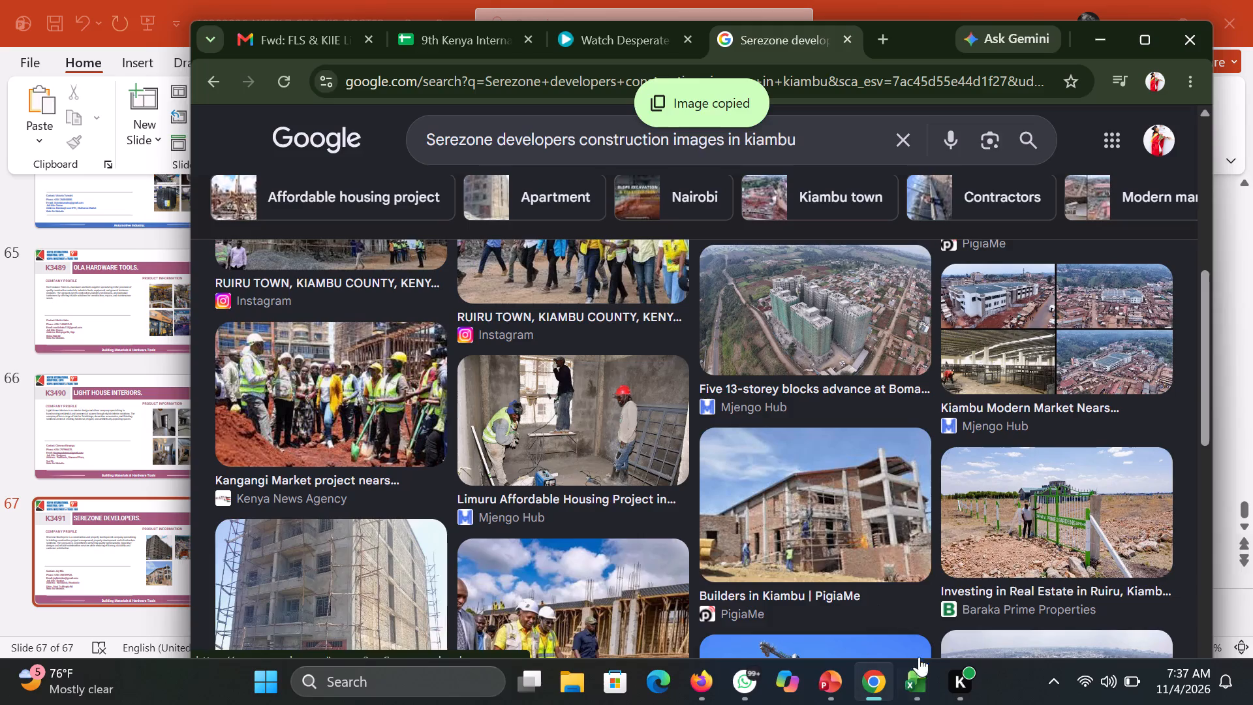
left_click(818, 690)
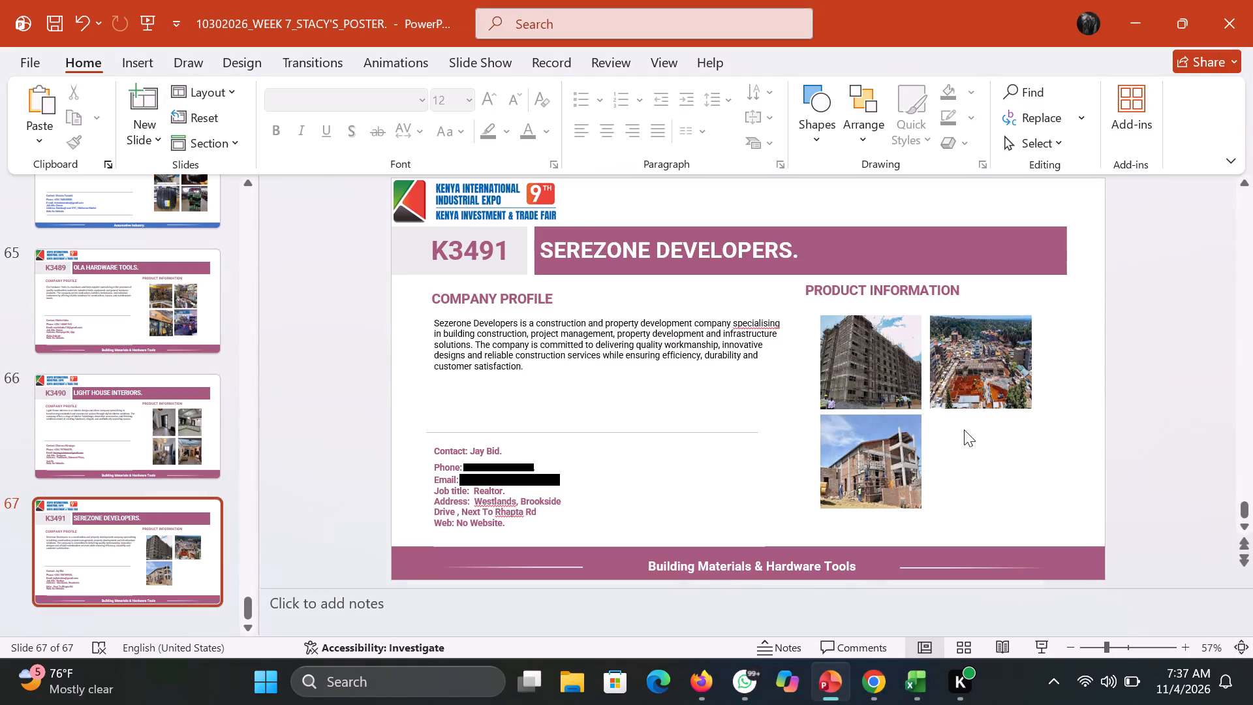
left_click(964, 430)
key("ctrl+v")
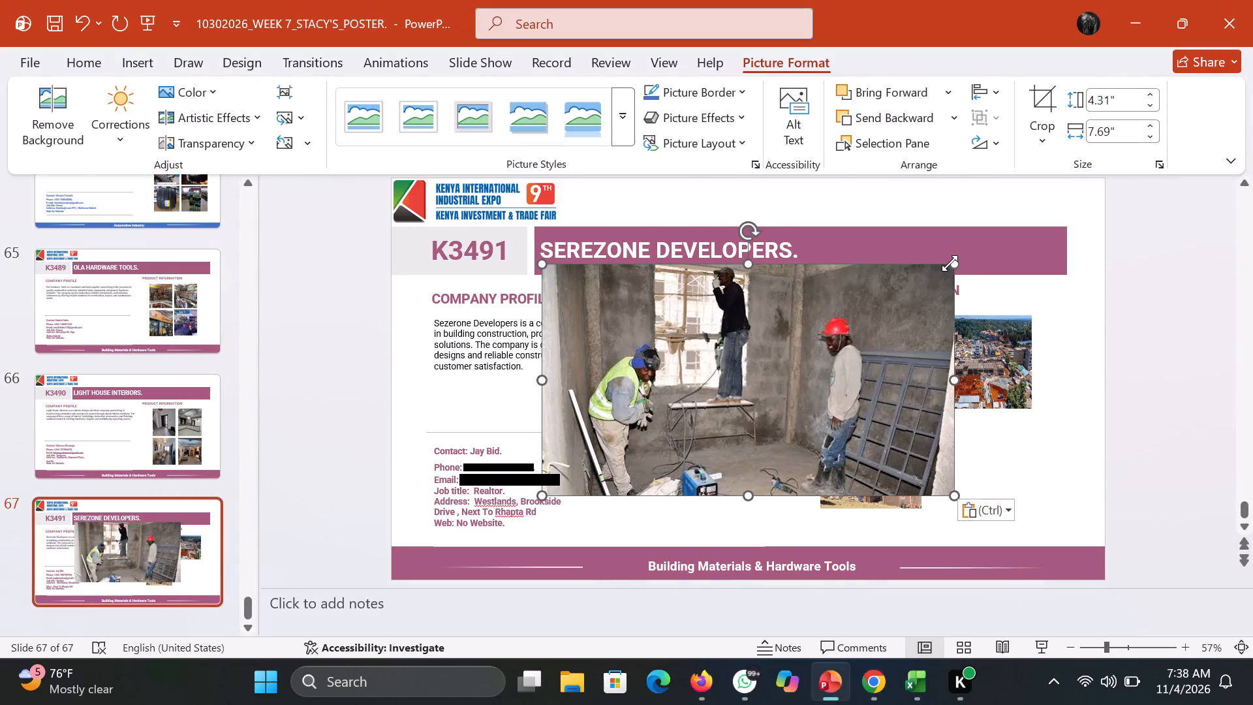
Reduce the workers photo to about 2.71" high by 3.48" wide and place it below the Kangangi photo, beside the brick building photo.
left_click_drag(950, 263, 803, 354)
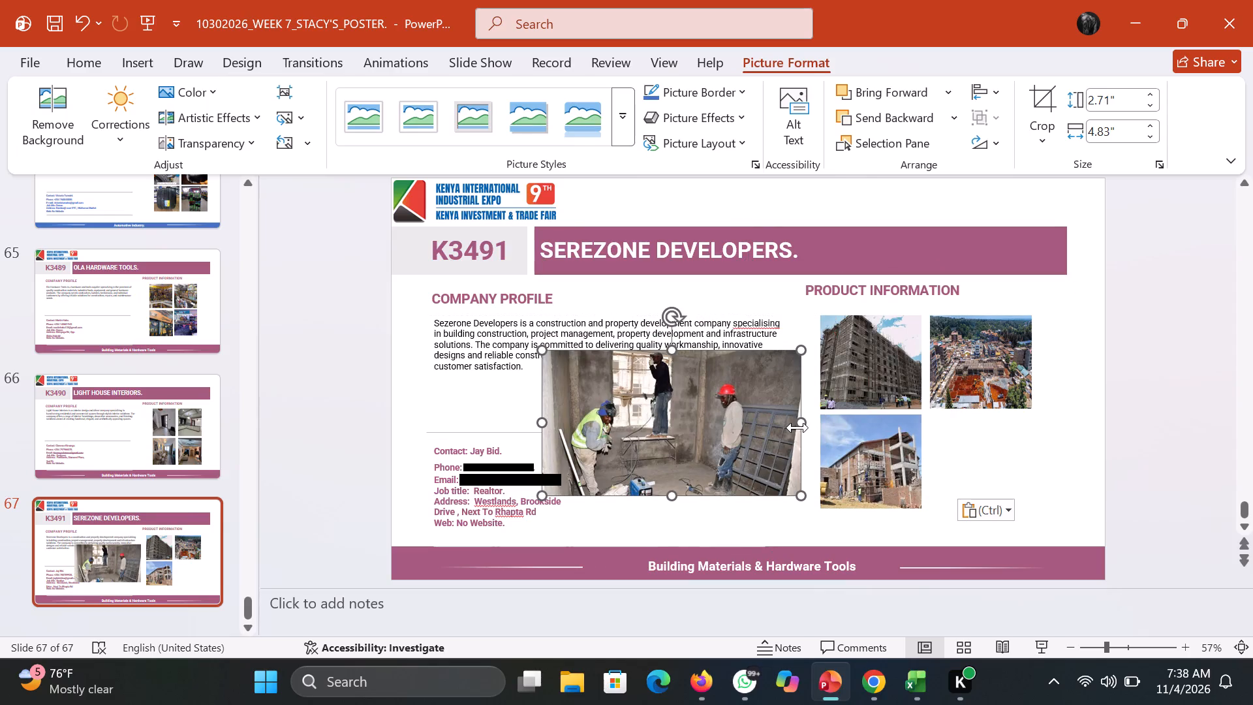
left_click_drag(797, 427, 729, 435)
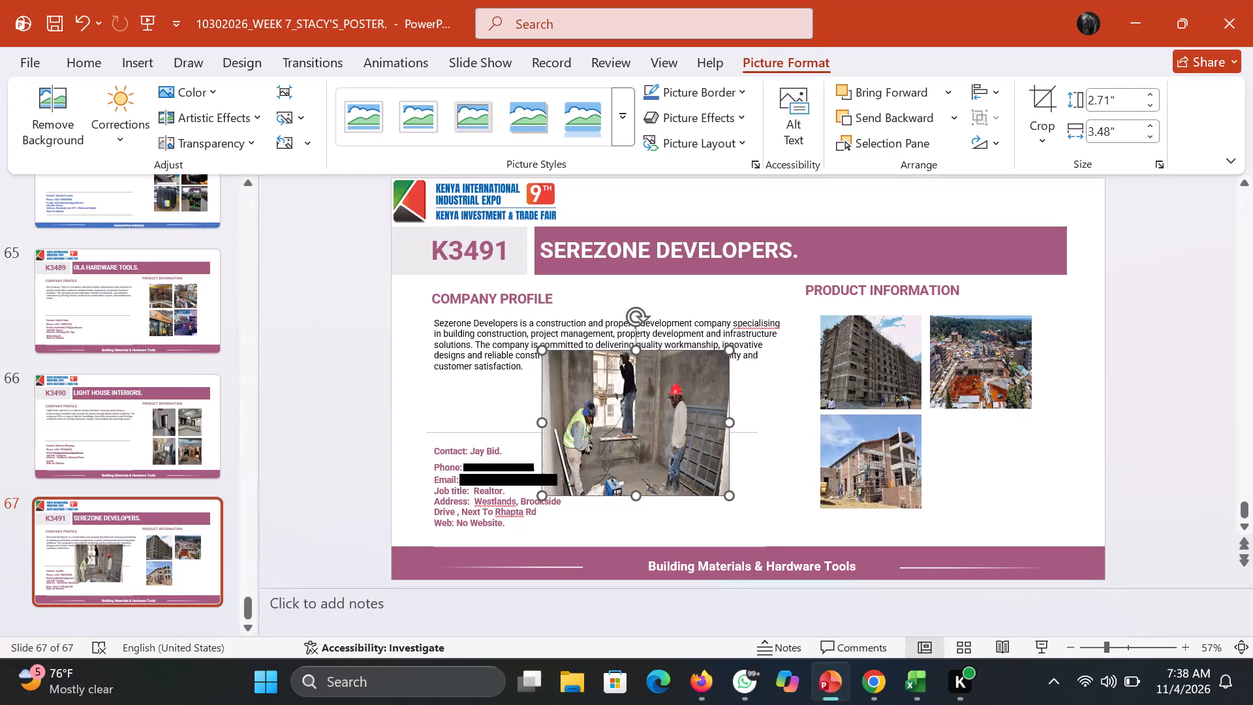
left_click_drag(681, 413, 908, 452)
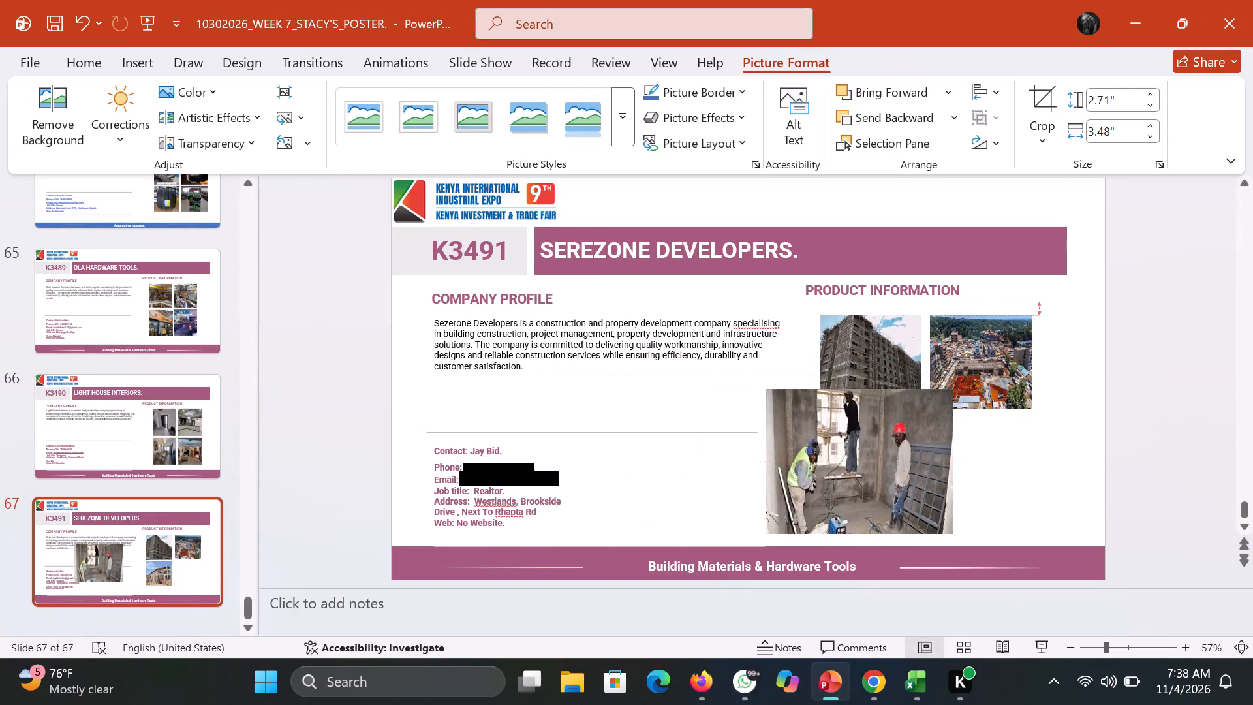
left_click_drag(908, 452, 1064, 477)
left_click_drag(1068, 477, 1079, 478)
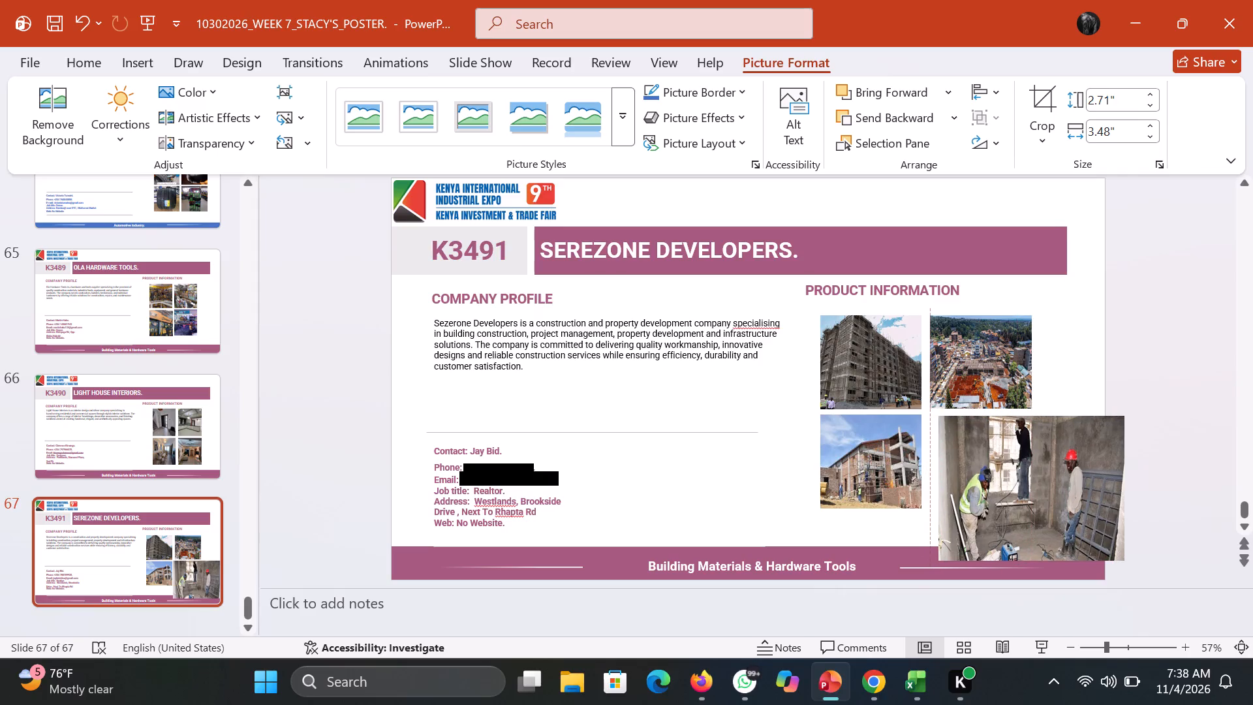
left_click_drag(1079, 478, 1076, 475)
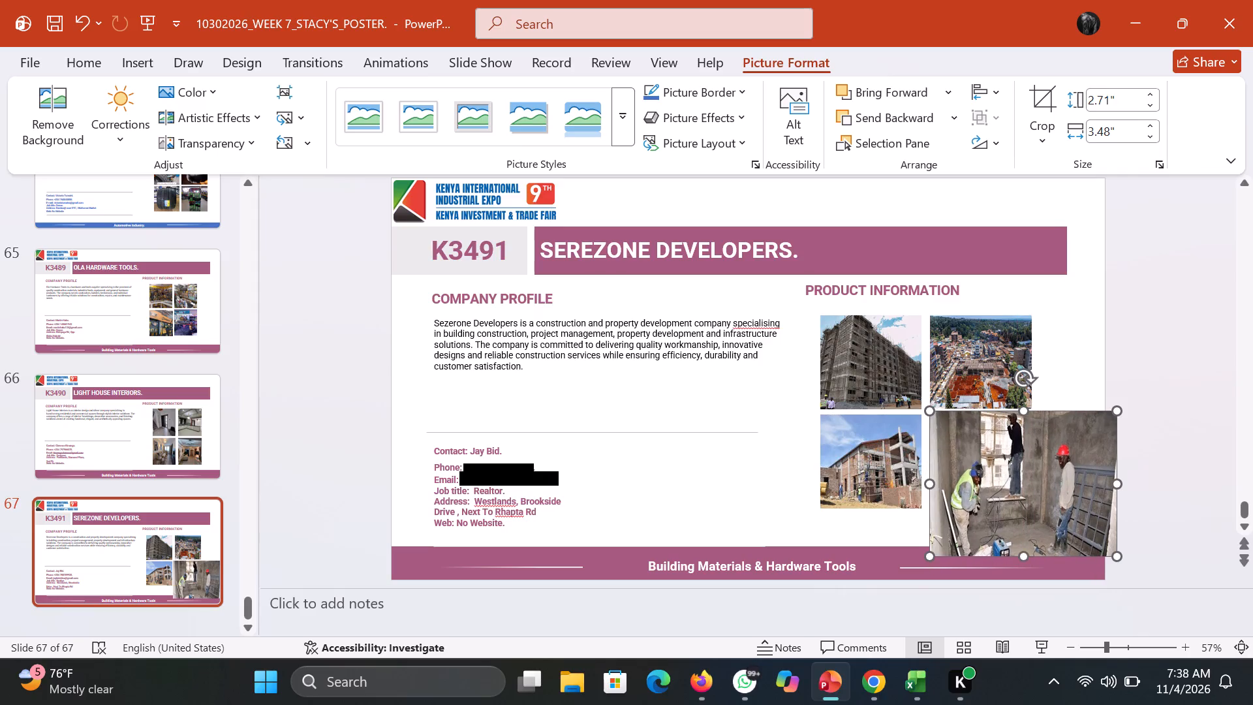
left_click(1076, 475)
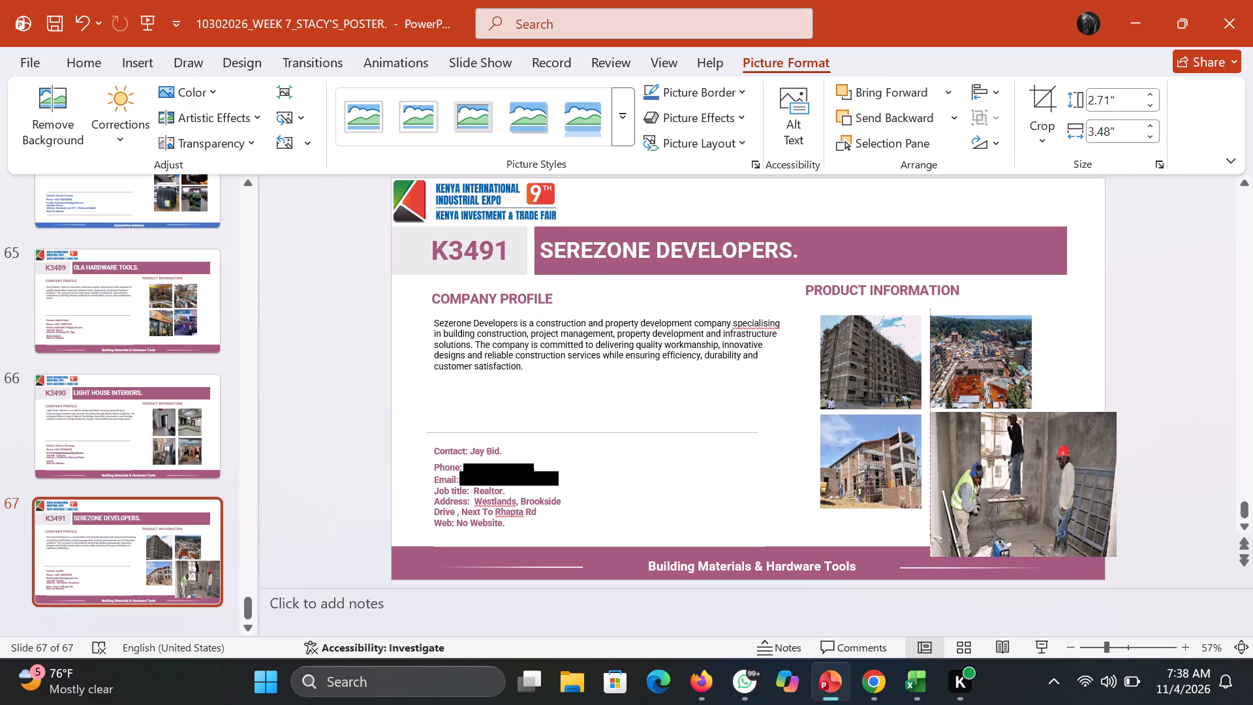
left_click(1074, 479)
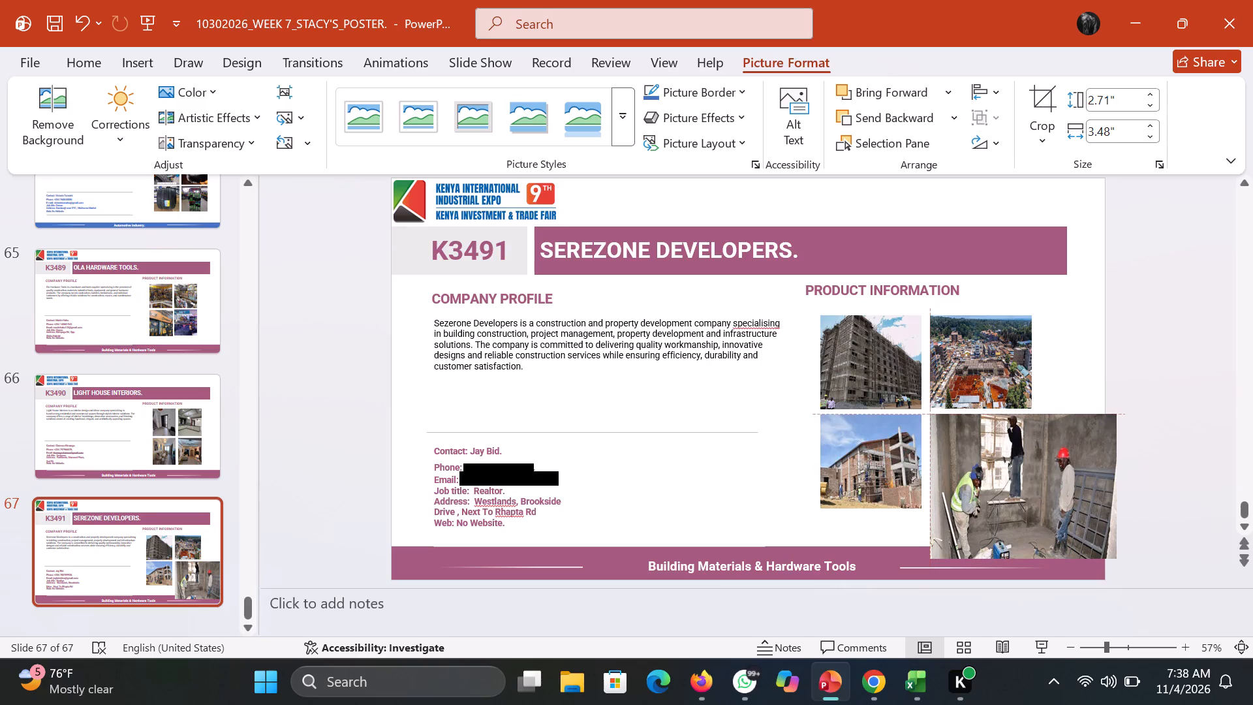
Narrow the workers photo to 1.9" wide and shorten it to about 1.76" high, matching the neighbouring photos.
left_click_drag(1113, 489, 1091, 490)
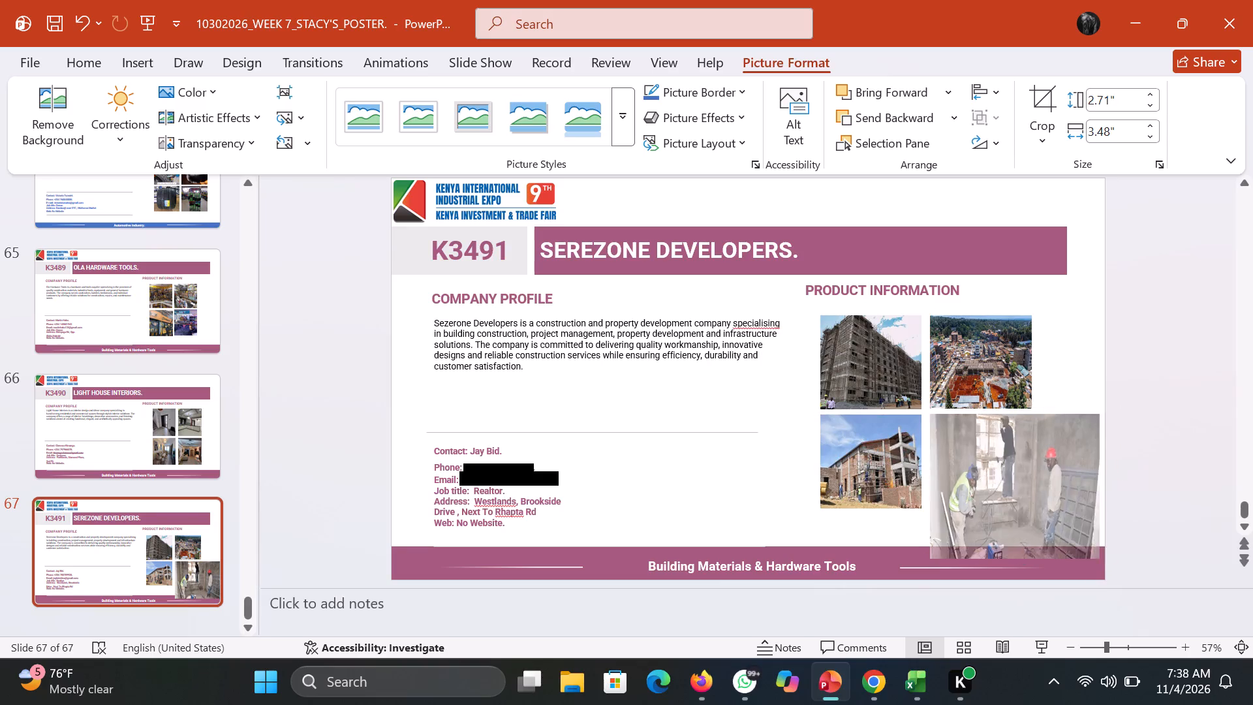
left_click_drag(1091, 490, 1033, 494)
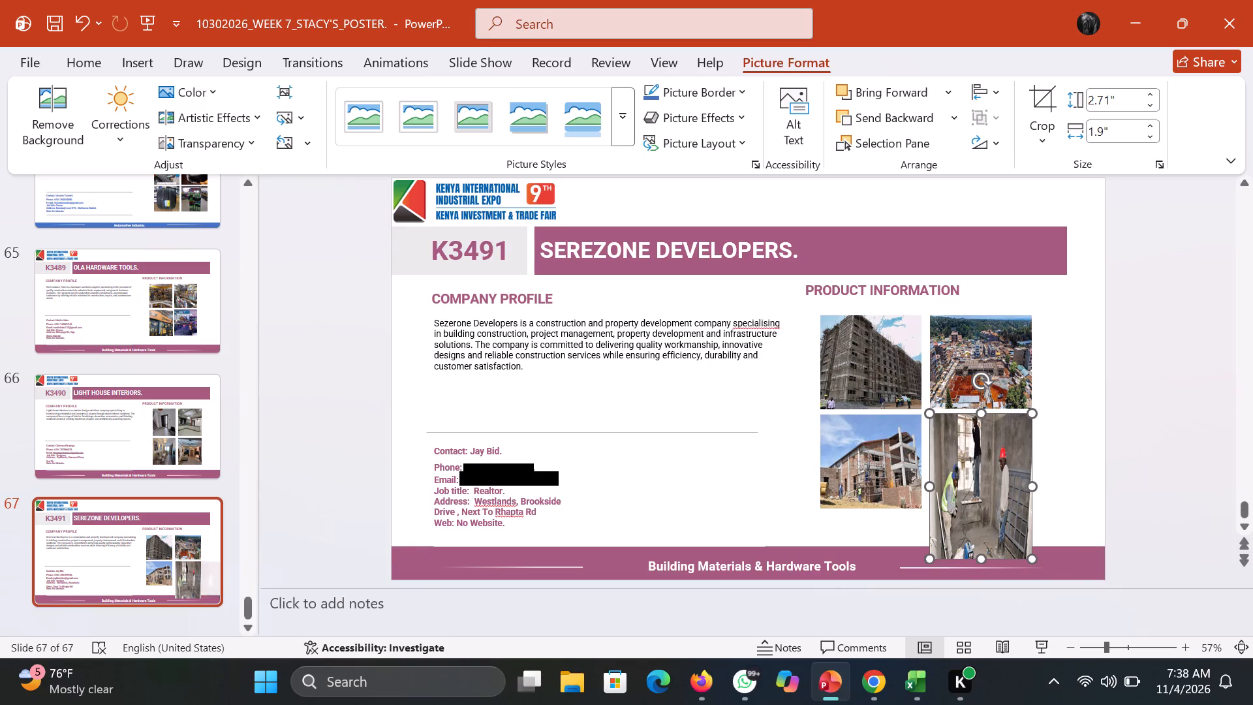
left_click_drag(983, 556, 986, 506)
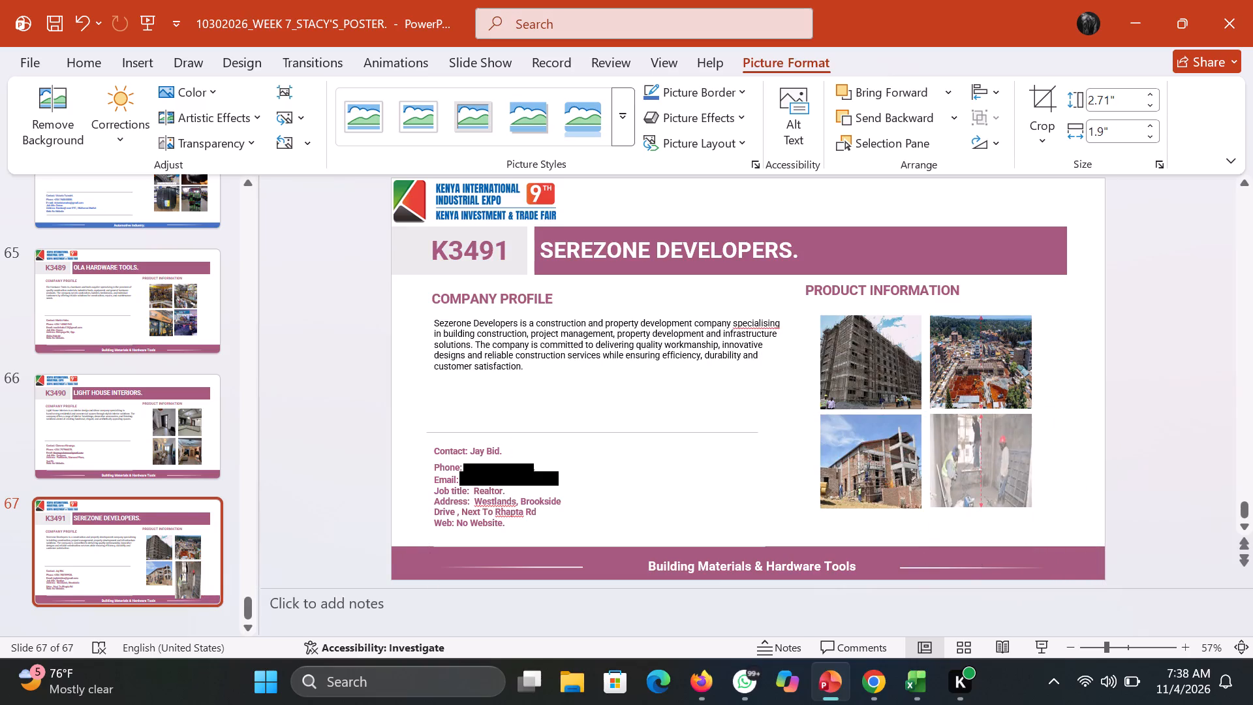
left_click_drag(986, 506, 987, 506)
left_click_drag(987, 506, 989, 504)
left_click_drag(989, 504, 989, 510)
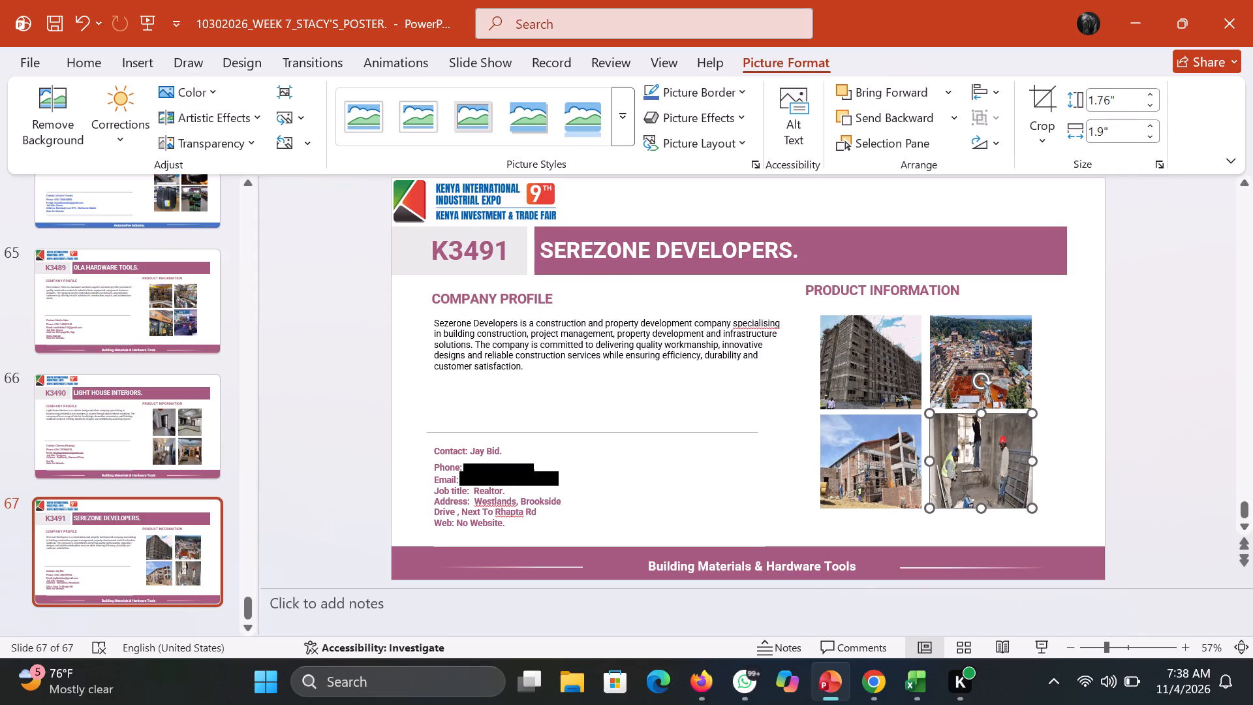
left_click(980, 506)
left_click(1059, 478)
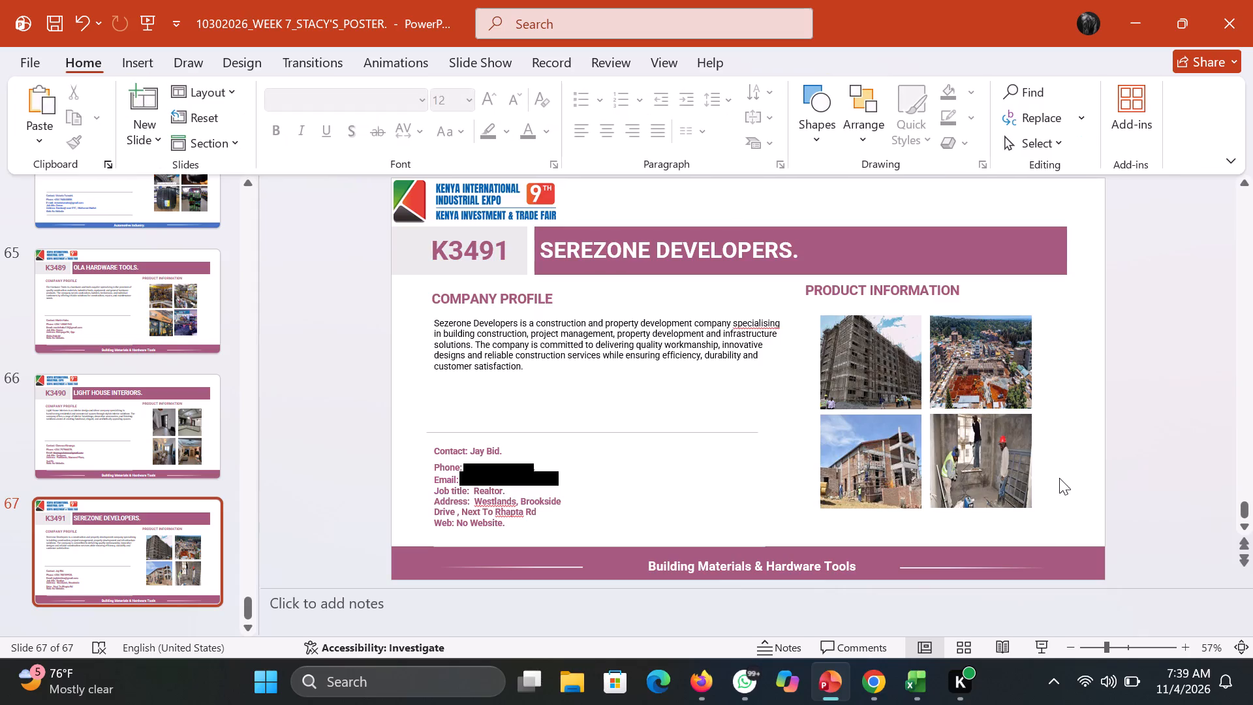
Fine-tune the workers photo's top edge to line up with the brick building photo, at about 1.76" high by 1.9" wide.
left_click(1012, 444)
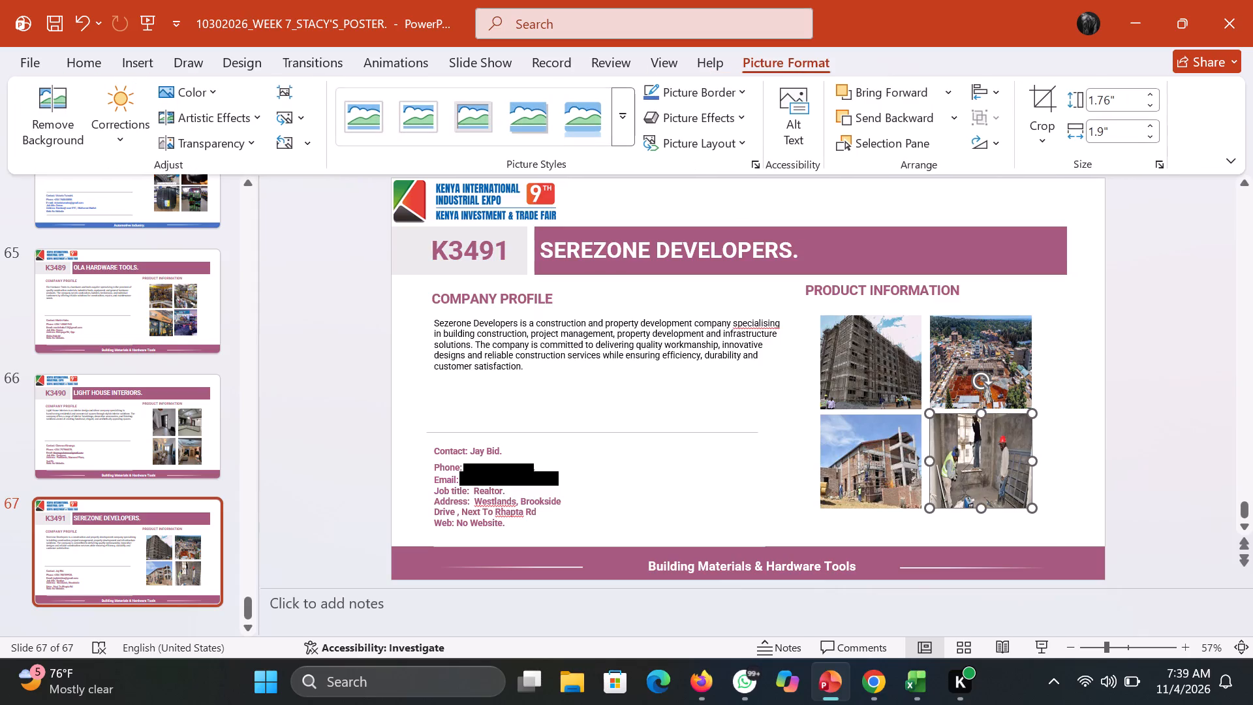
left_click(978, 413)
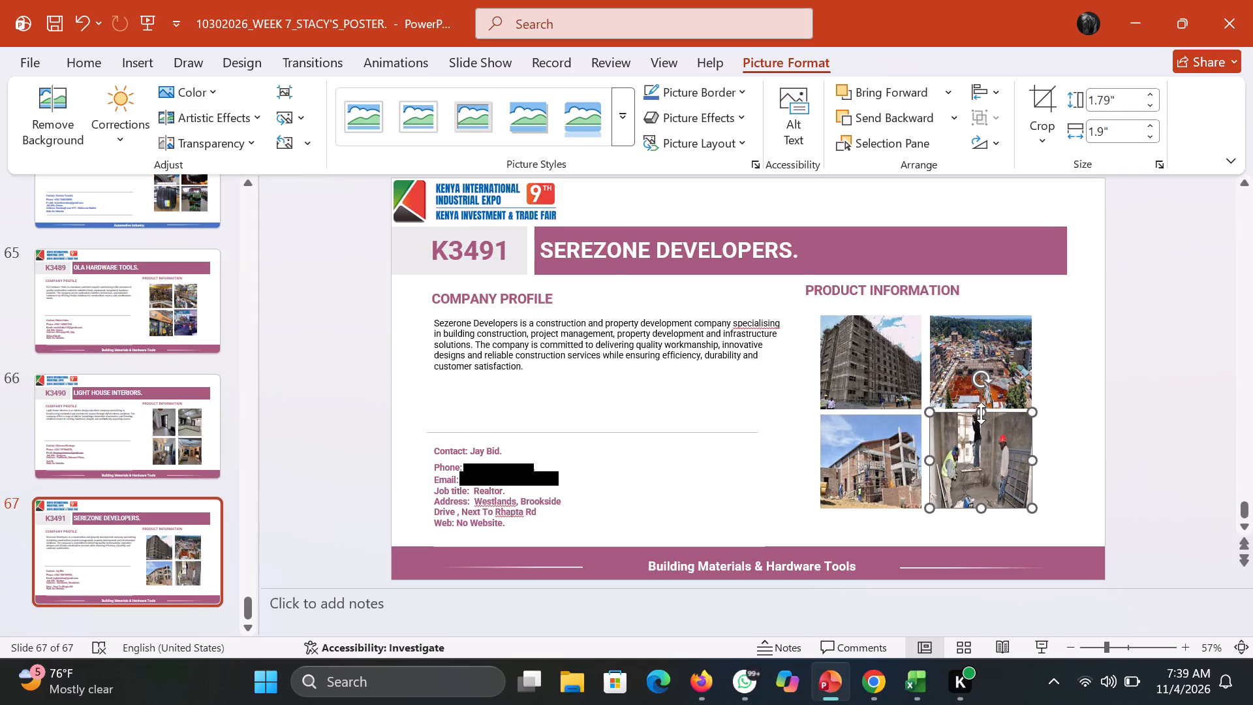
left_click_drag(981, 413, 981, 417)
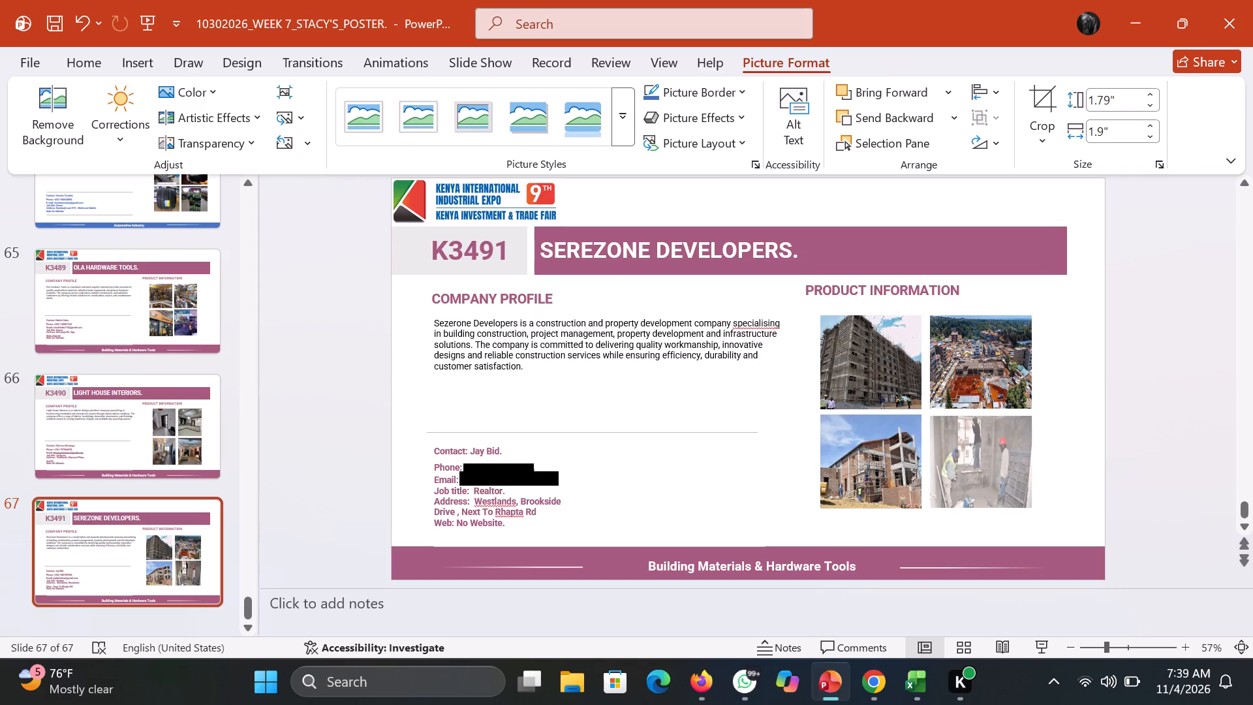
left_click_drag(981, 417, 981, 413)
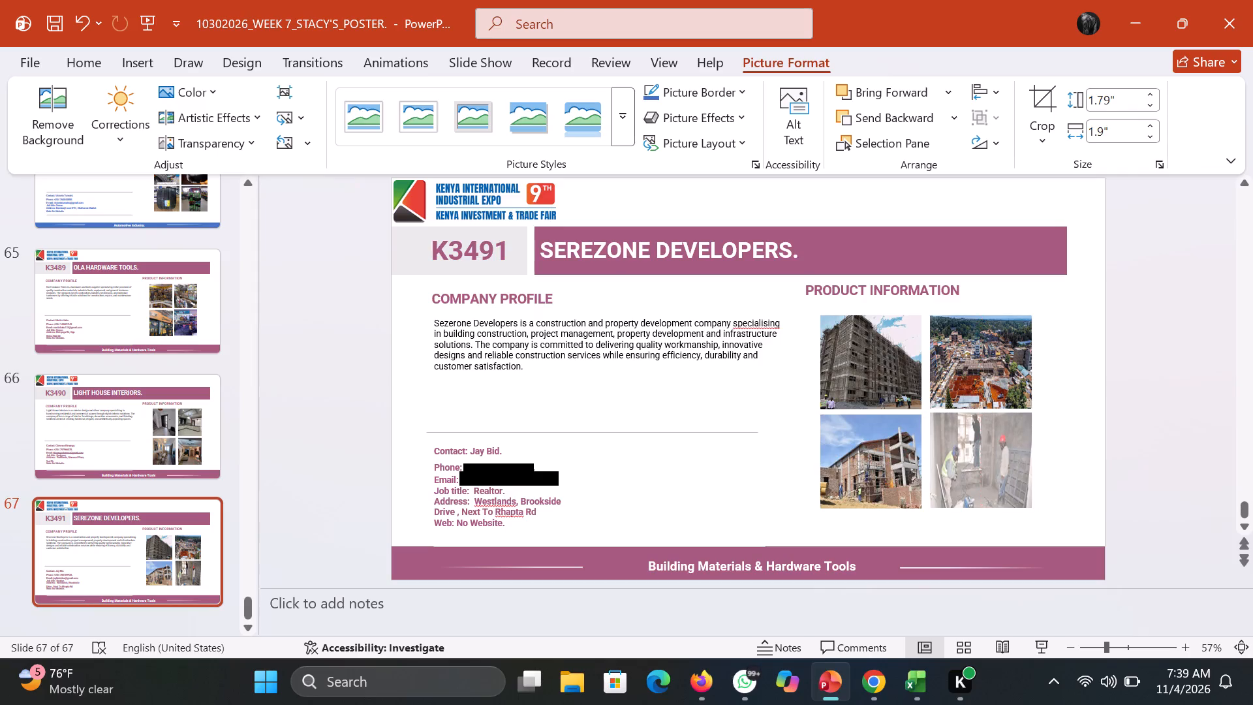
left_click_drag(981, 413, 981, 419)
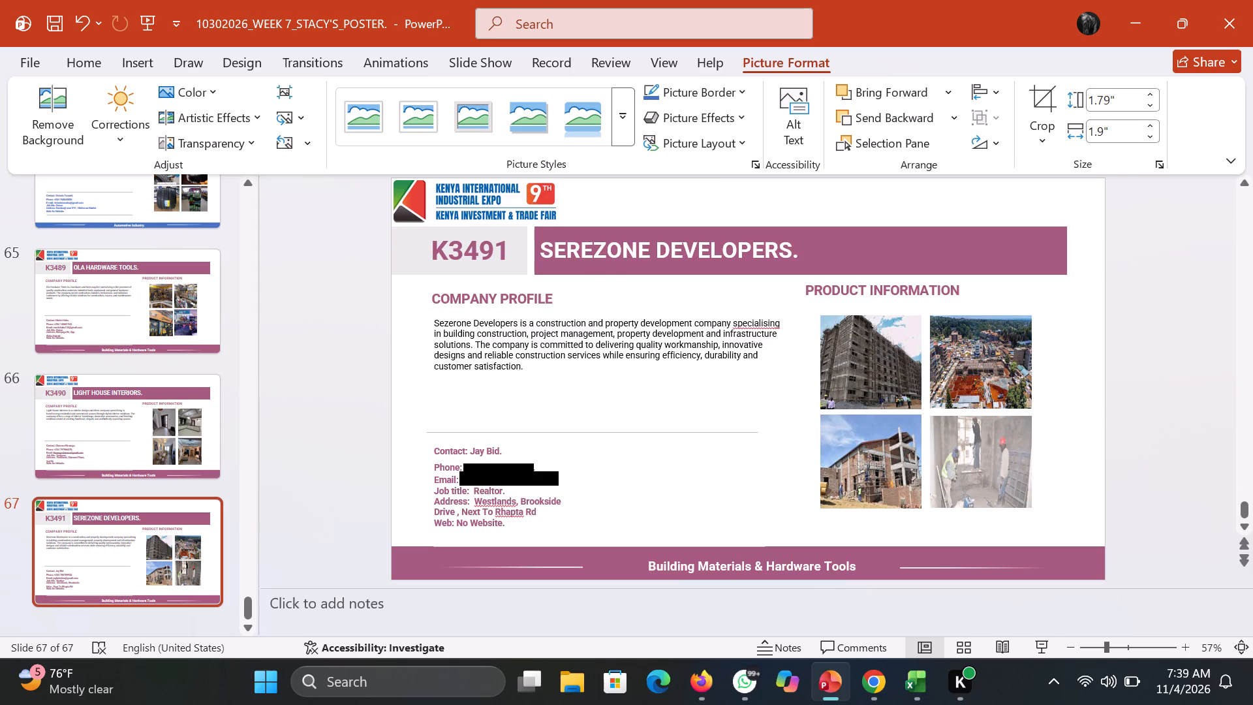
left_click_drag(981, 419, 983, 416)
left_click_drag(983, 416, 984, 413)
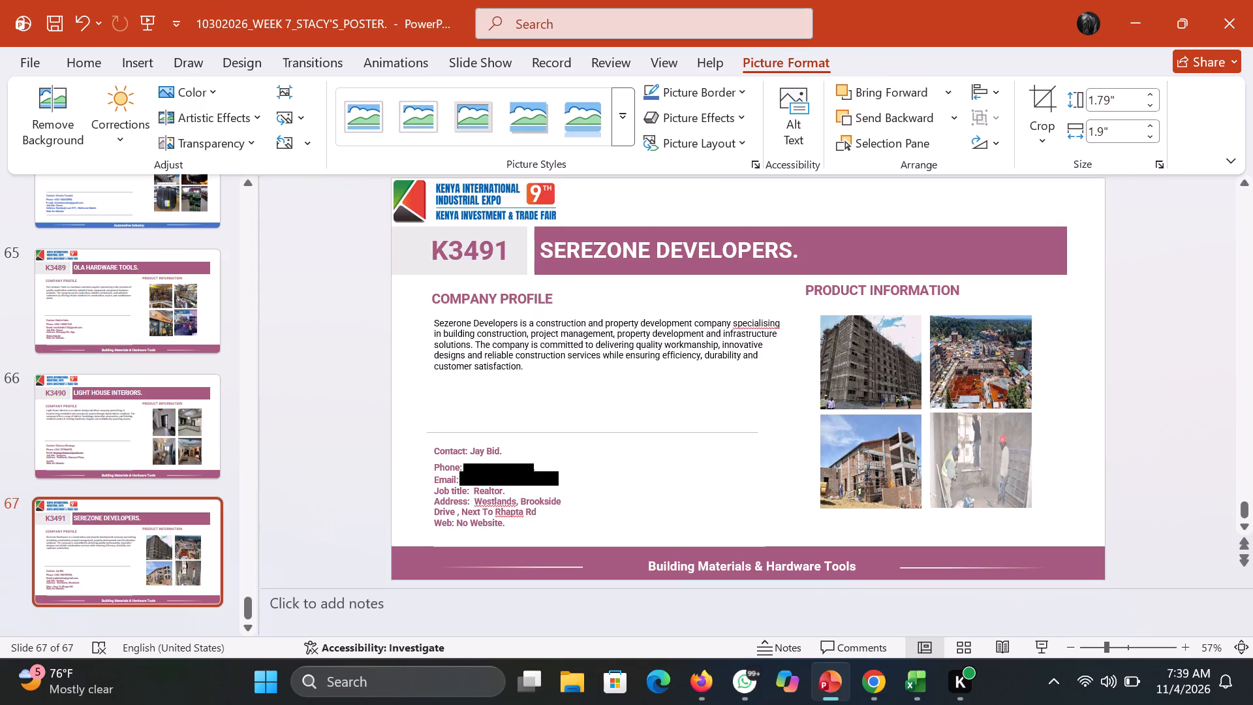
left_click_drag(984, 413, 985, 422)
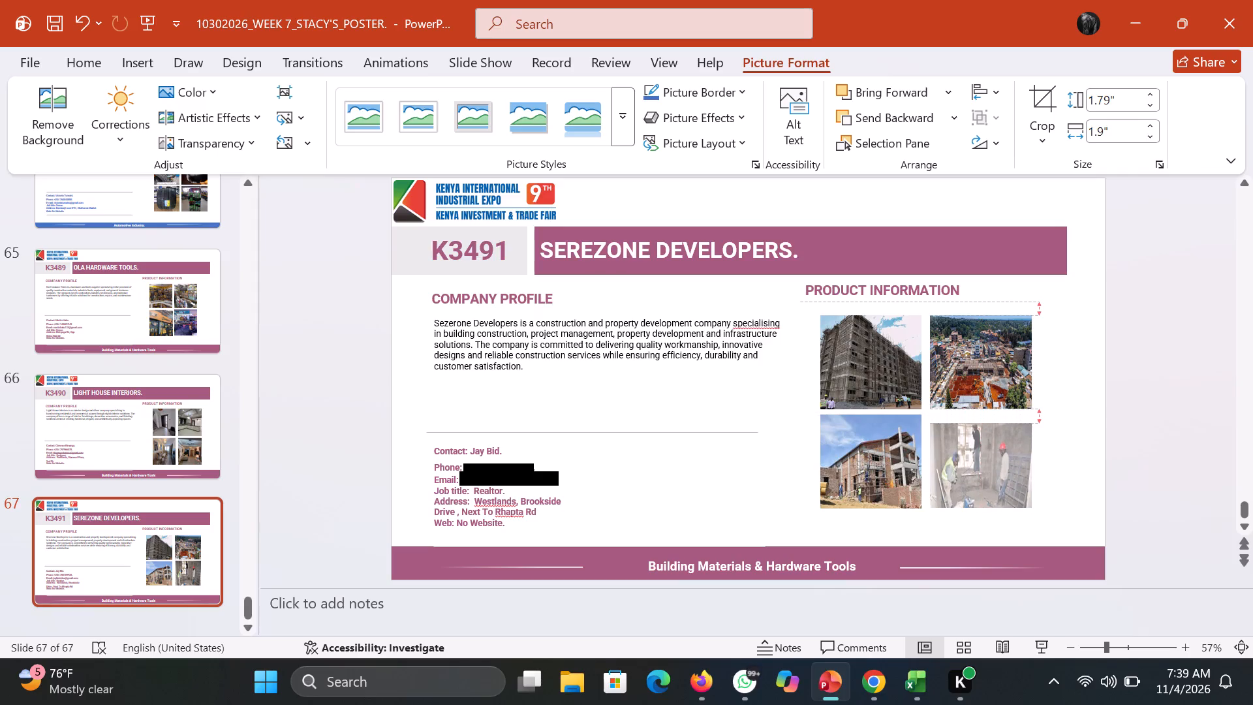
left_click_drag(985, 422, 988, 413)
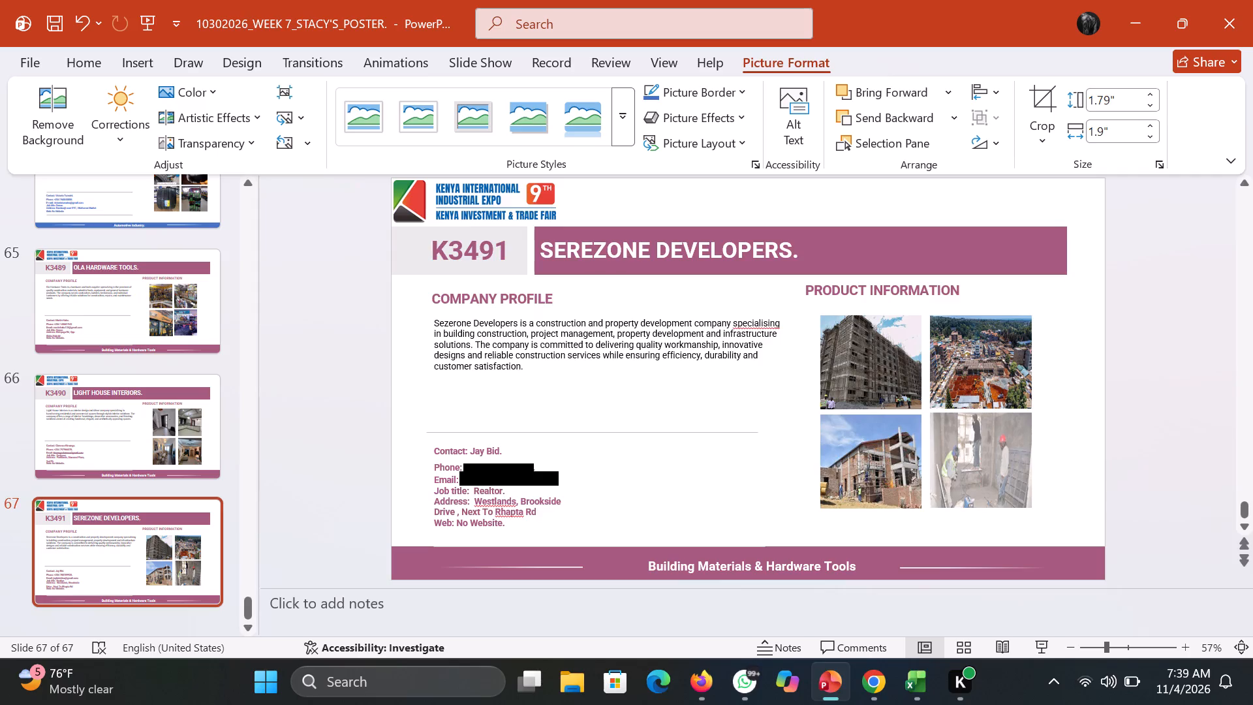
left_click_drag(988, 413, 988, 422)
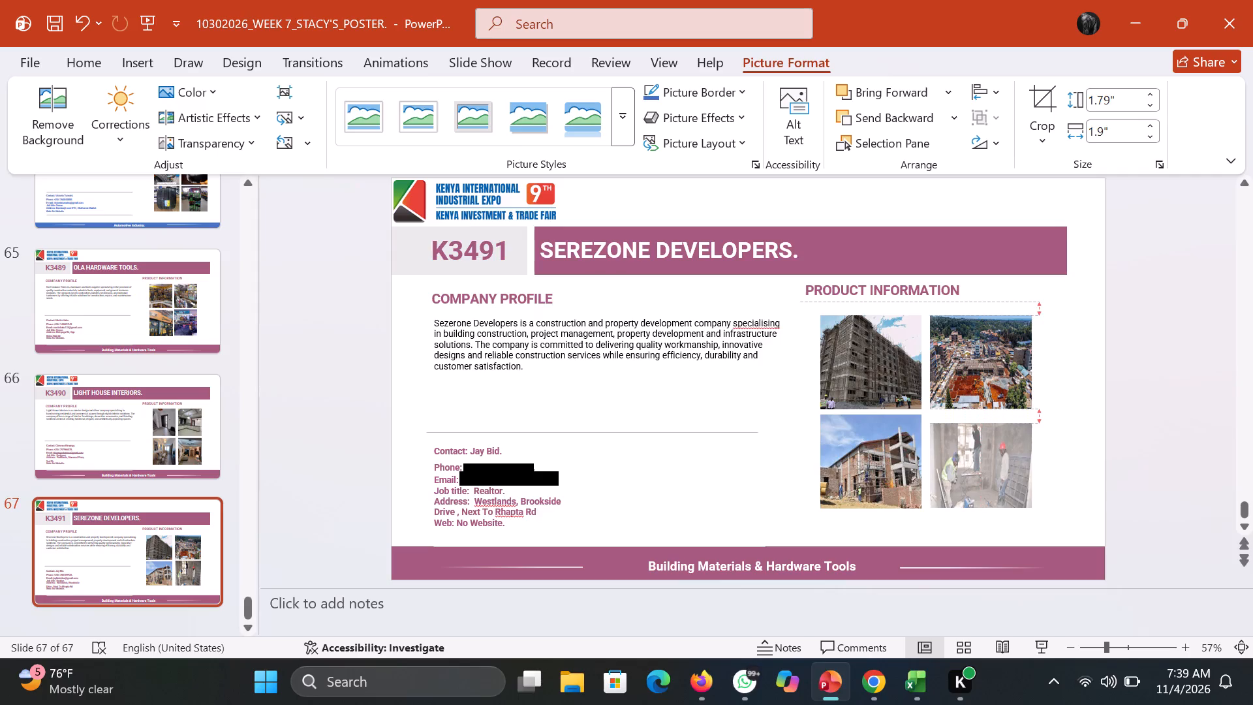
left_click_drag(988, 422, 989, 412)
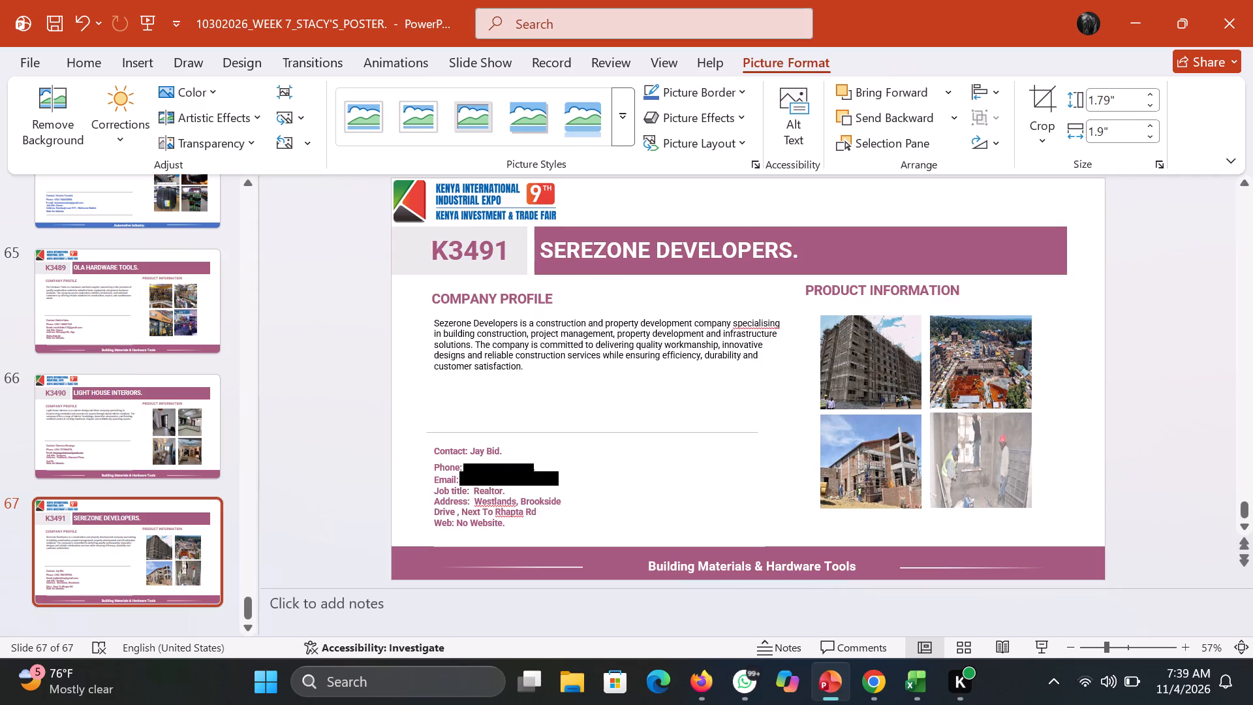
left_click_drag(989, 412, 989, 419)
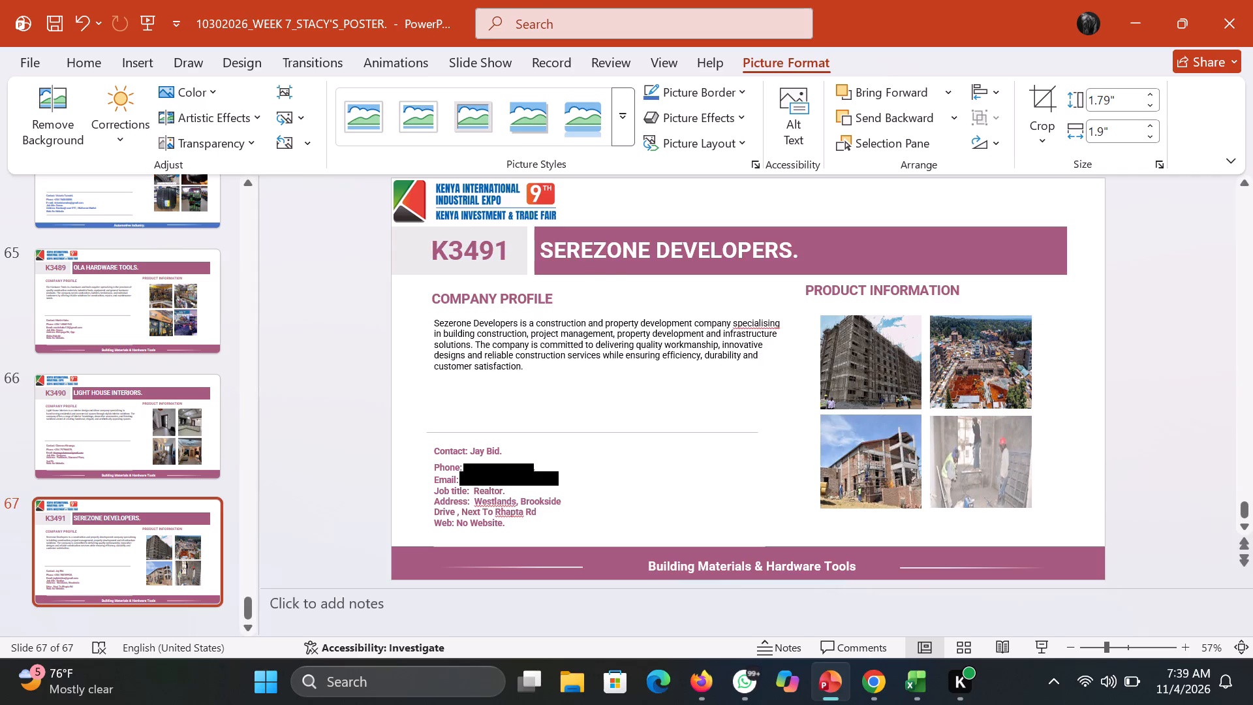
left_click_drag(989, 419, 991, 410)
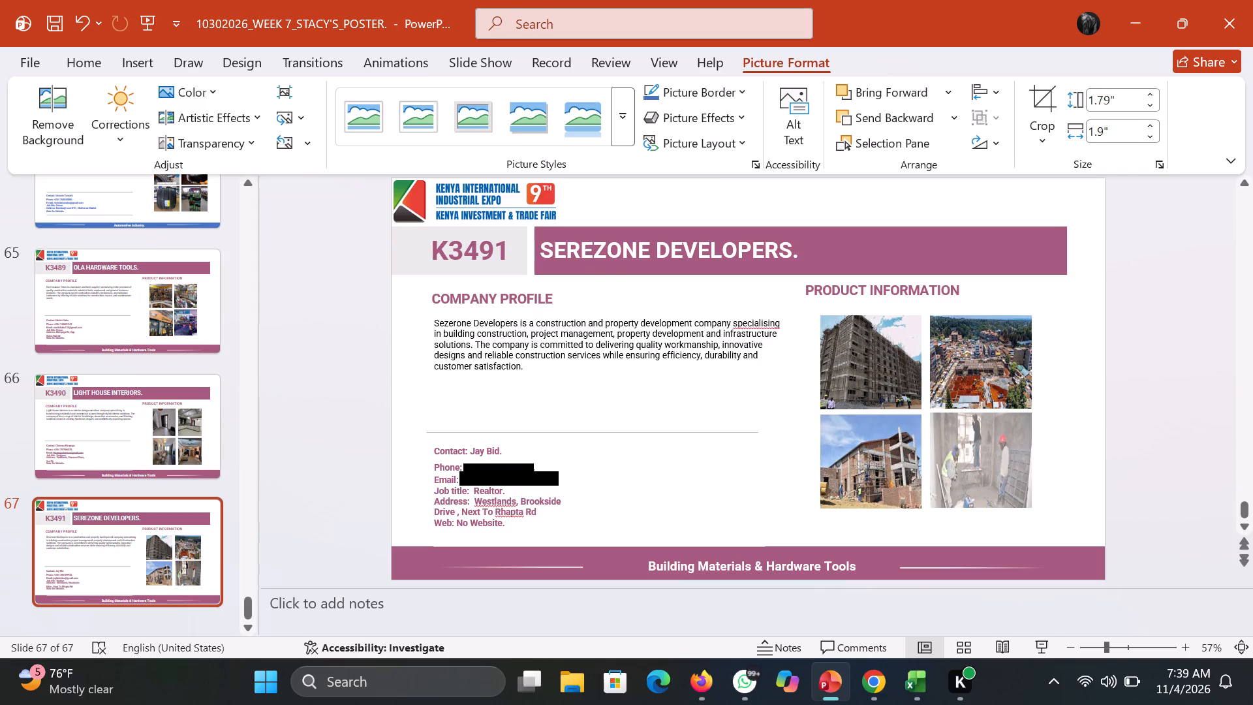
left_click_drag(991, 410, 992, 415)
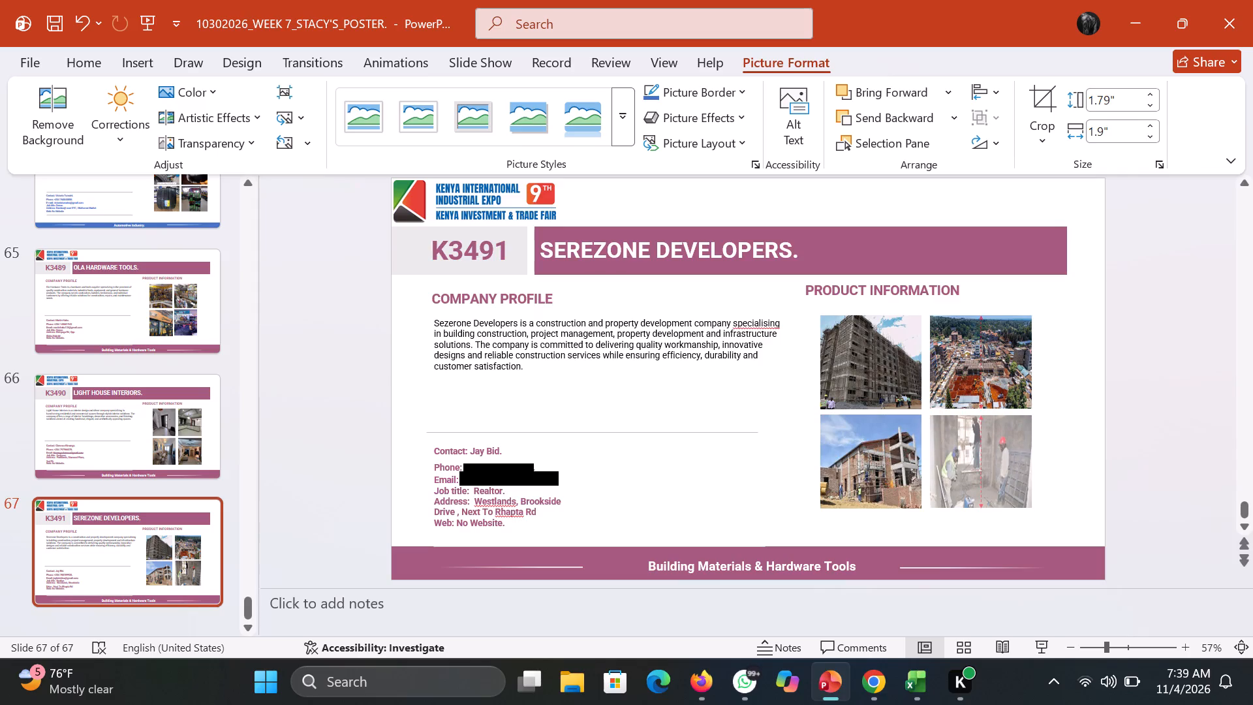
left_click_drag(992, 415, 994, 415)
left_click_drag(994, 415, 997, 414)
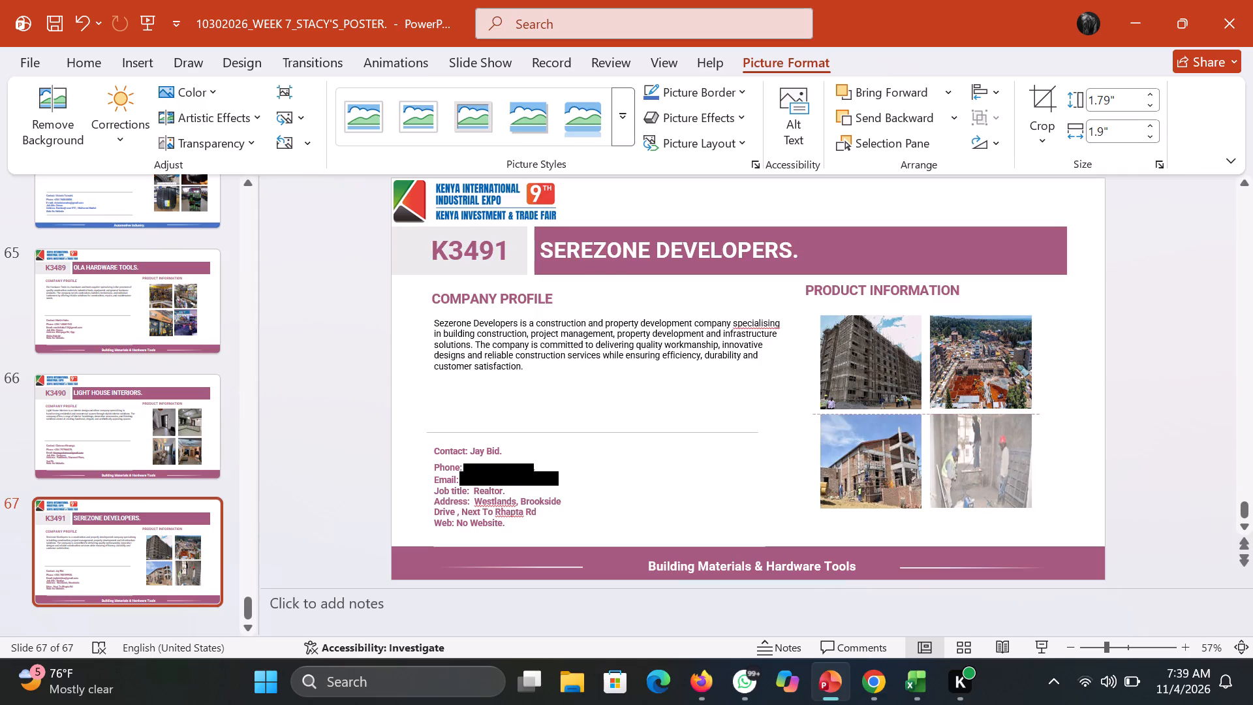
left_click_drag(997, 414, 997, 415)
left_click(1057, 396)
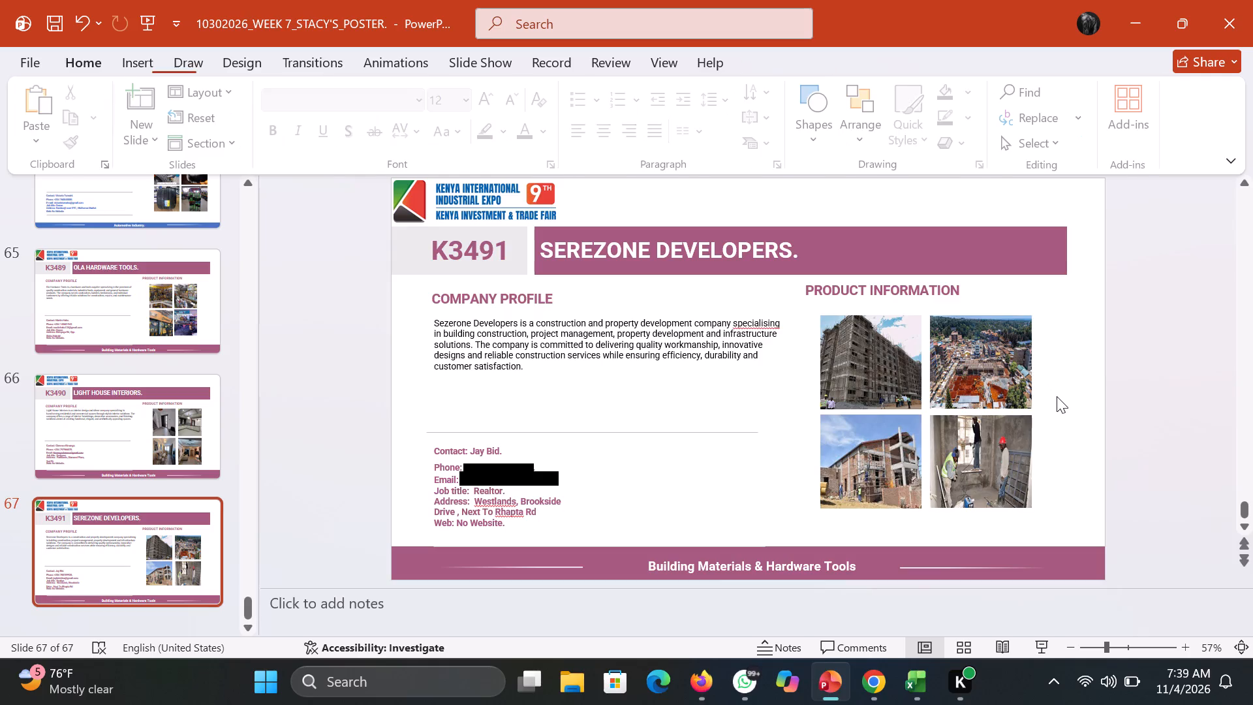
left_click(979, 433)
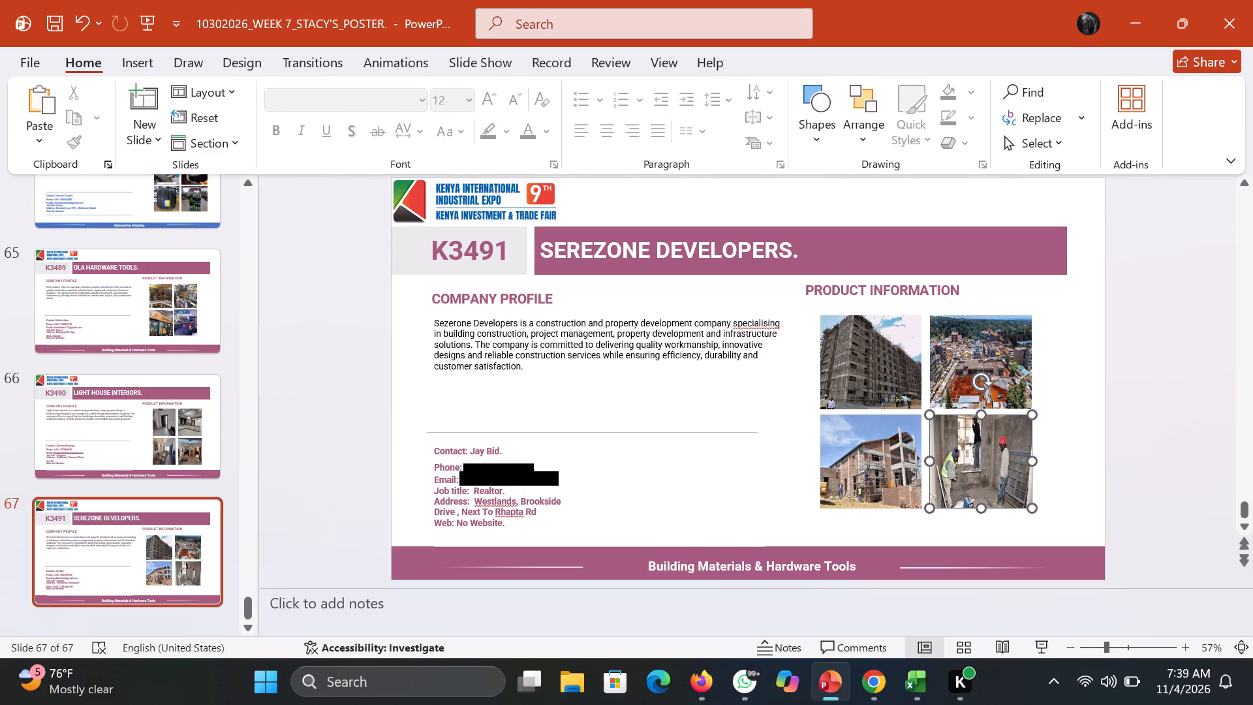
left_click(981, 418)
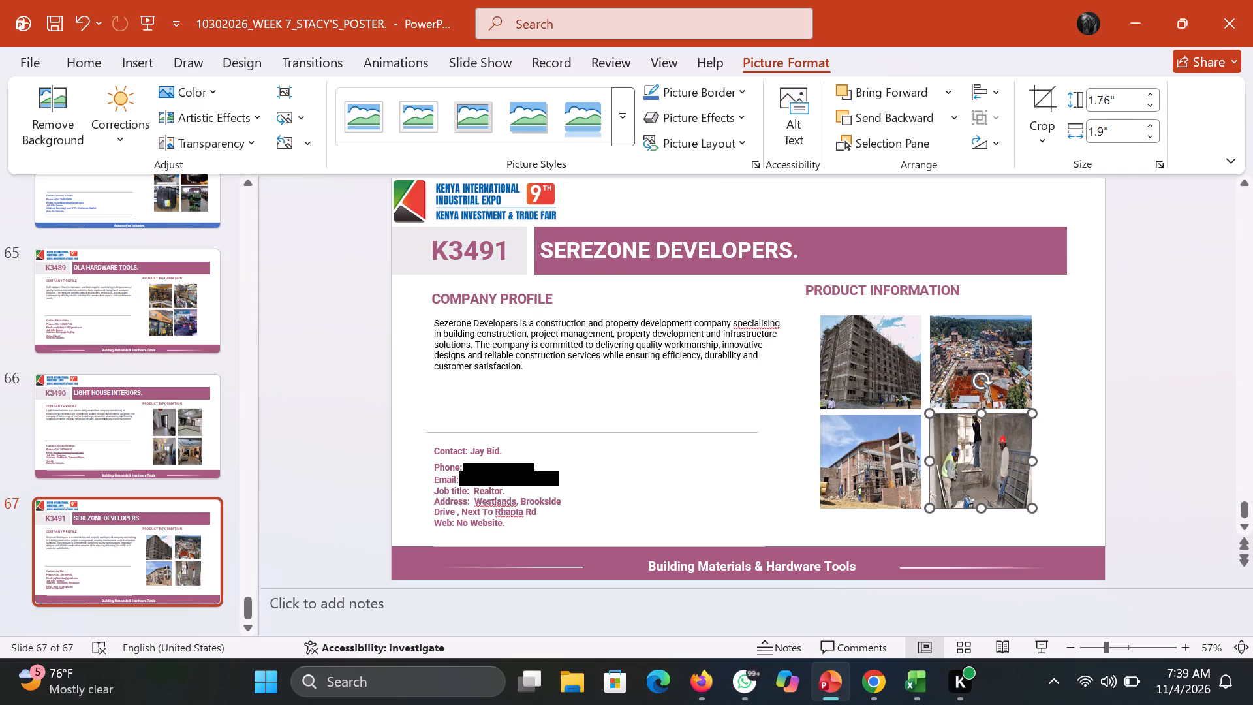
left_click(1033, 463)
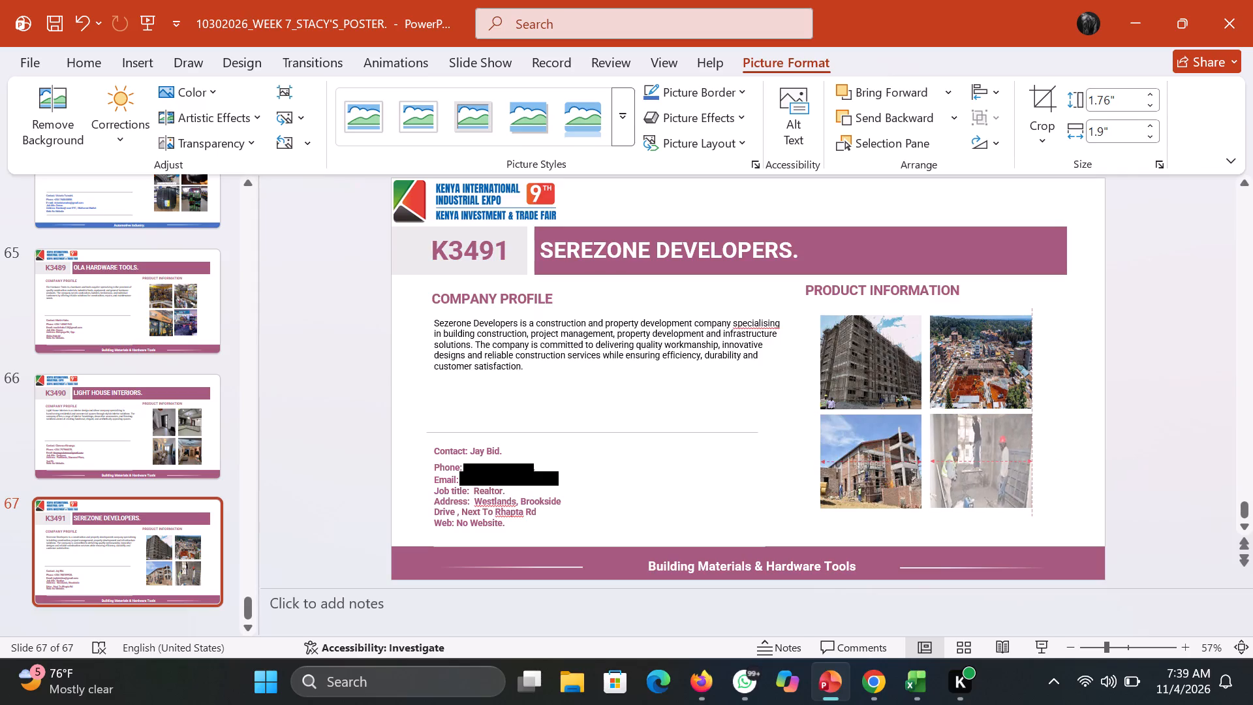
left_click(1065, 431)
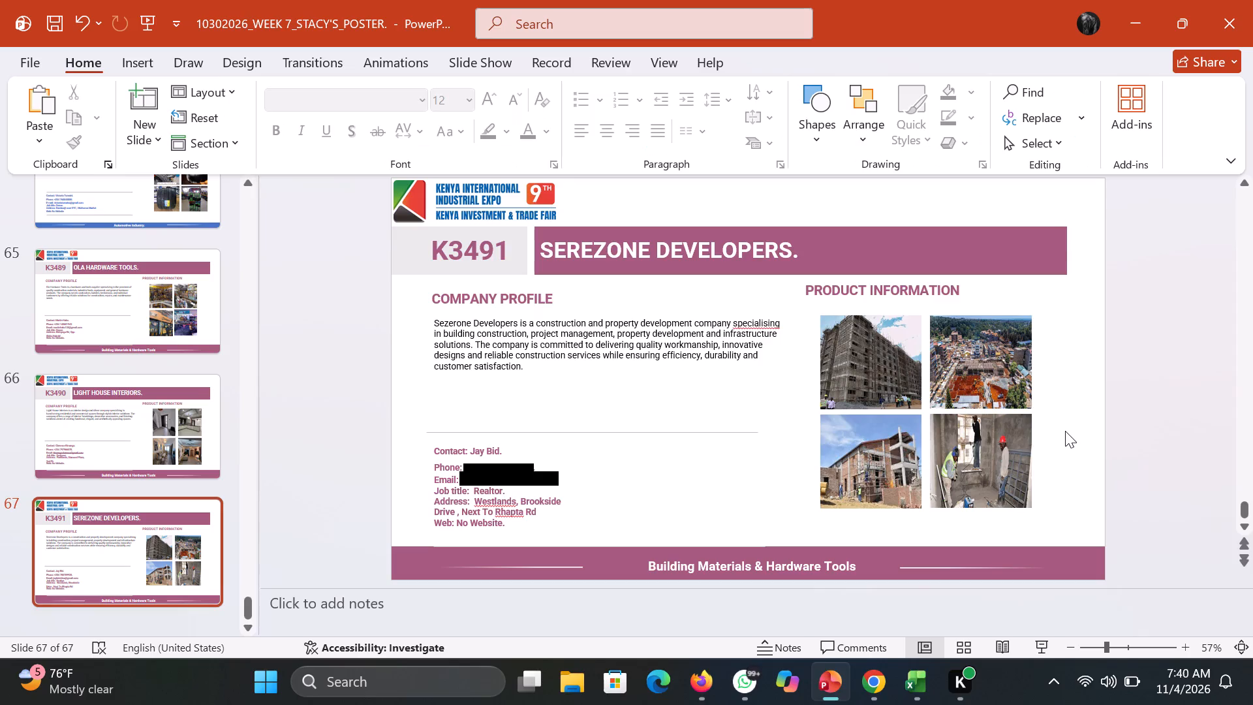
Check the Serezone Developers row and neighbouring clients in the Expo buyer list spreadsheet in Chrome, and return to PowerPoint.
left_click(735, 512)
left_click(866, 680)
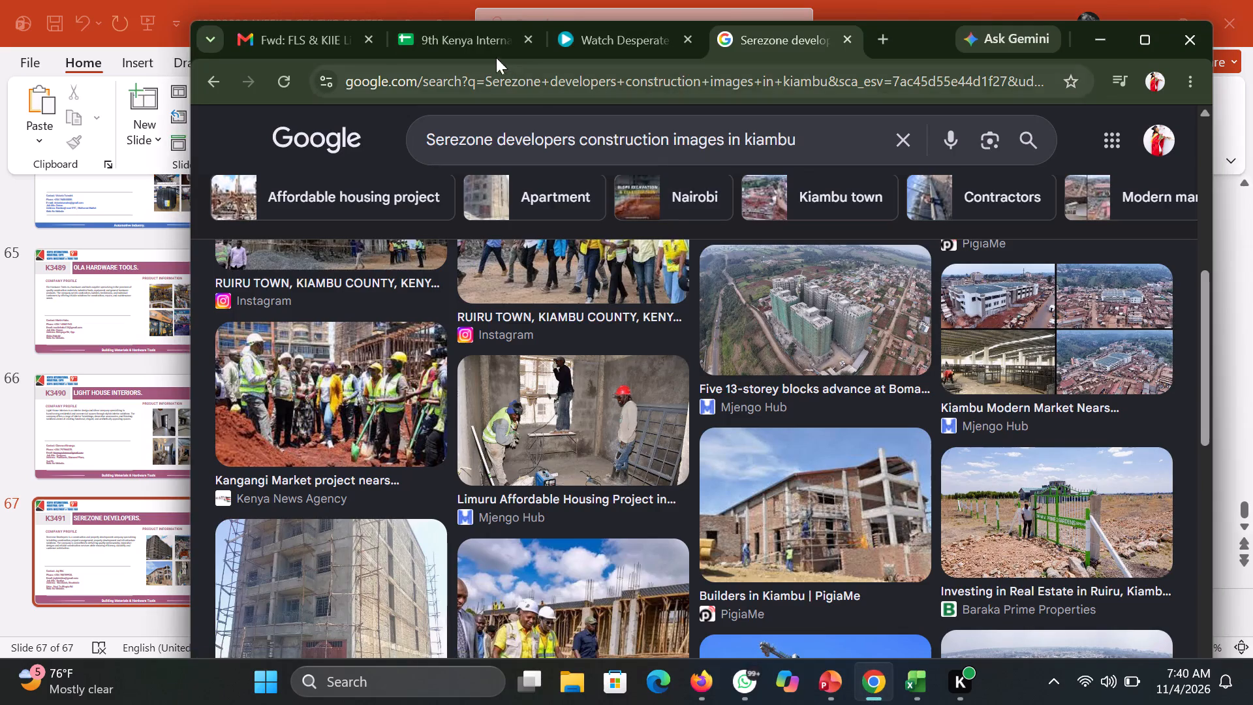
left_click(482, 42)
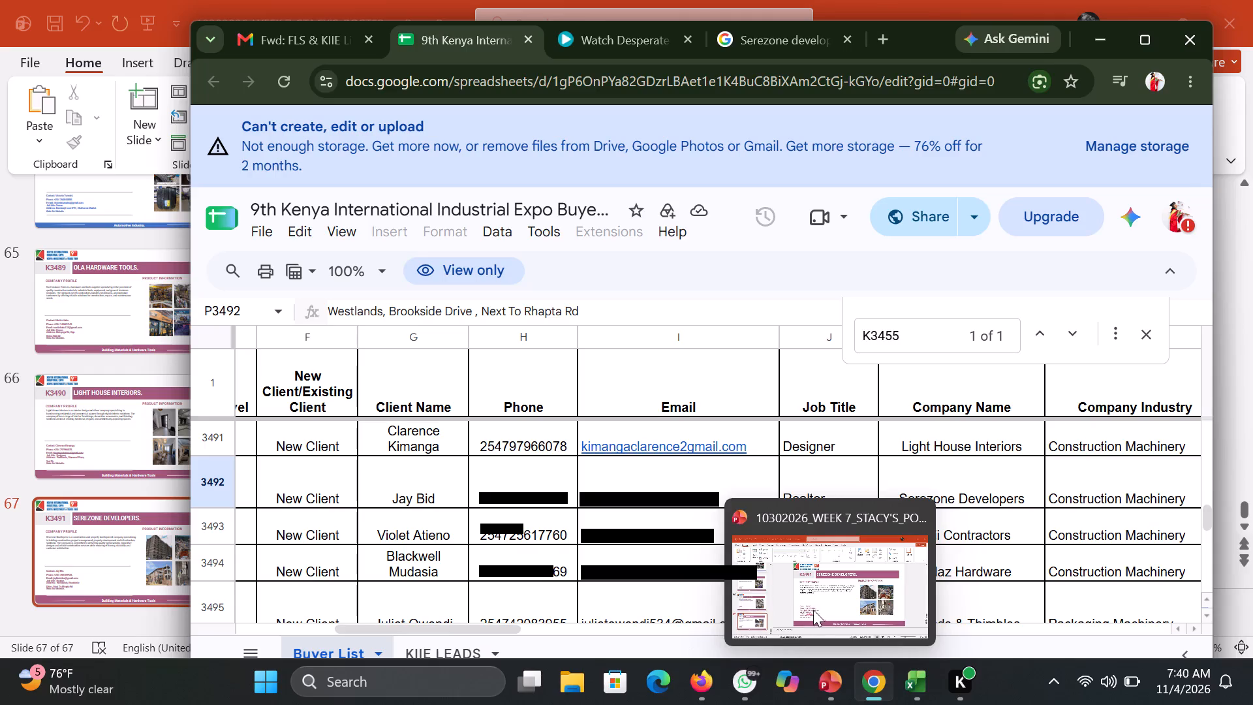
left_click(824, 689)
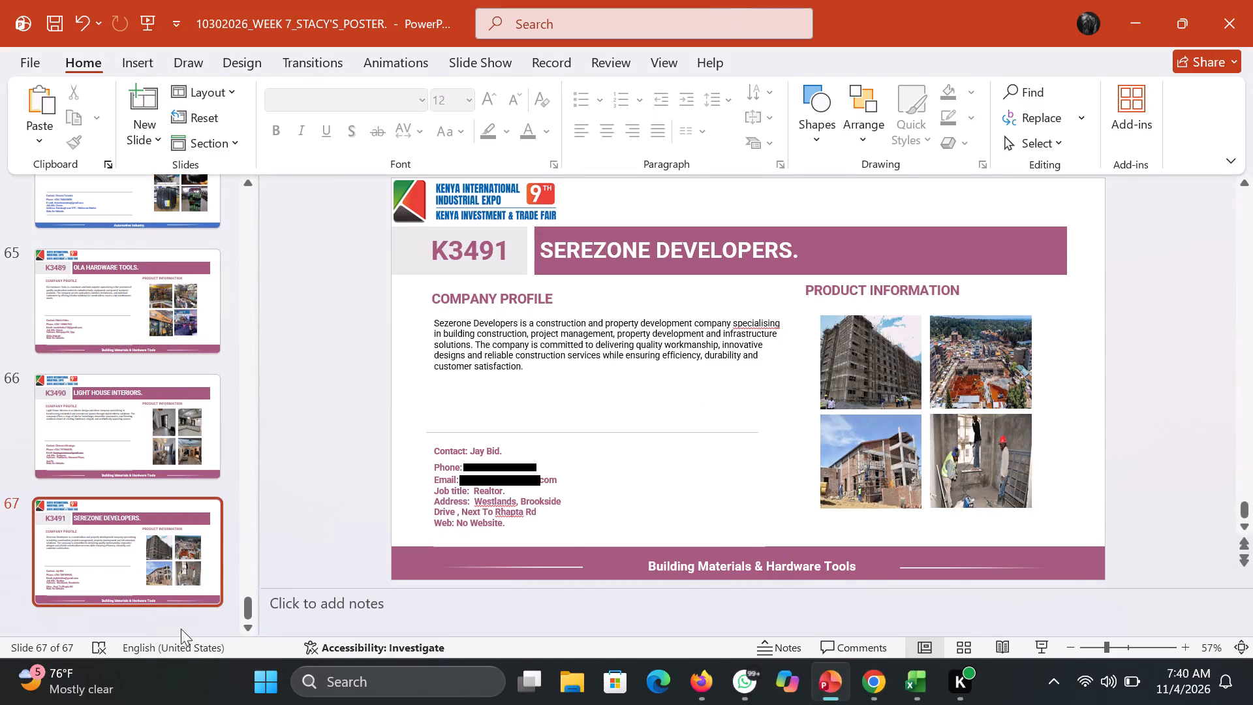
Copy the K3491 SEREZONE DEVELOPERS slide and paste the duplicate after it at the end of the deck.
left_click(112, 554)
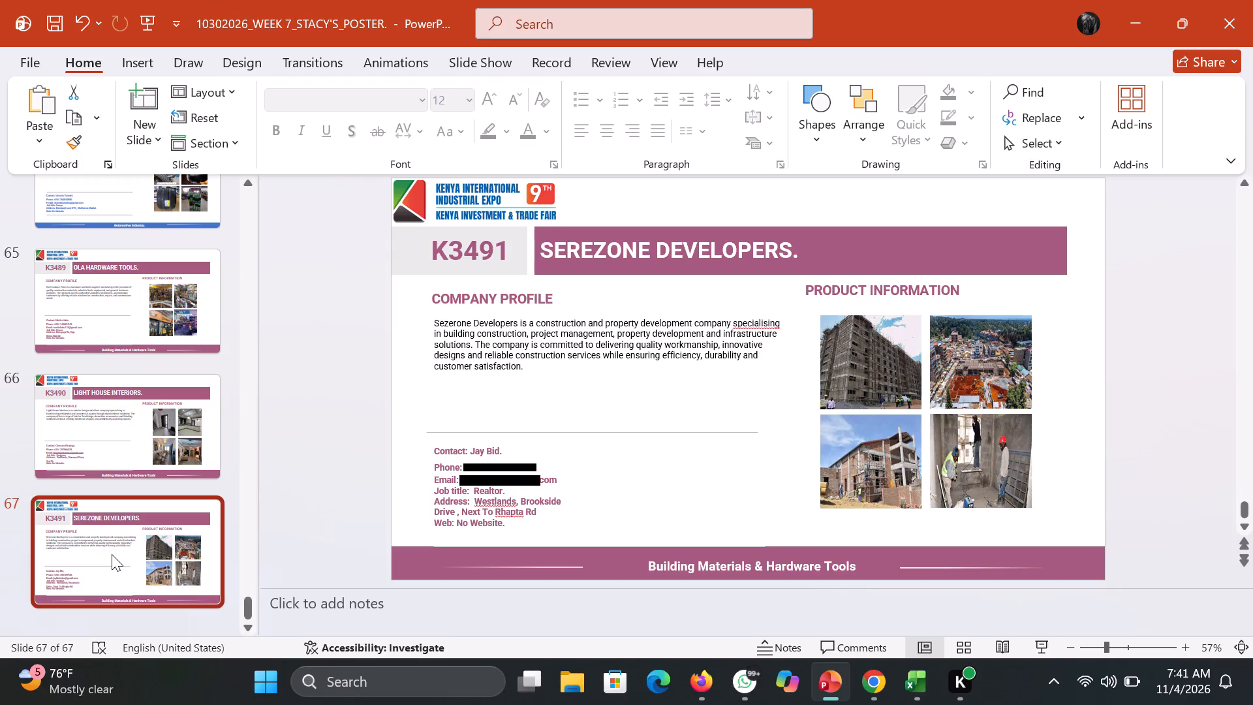
left_click(112, 554)
key("ctrl+c")
left_click(132, 621)
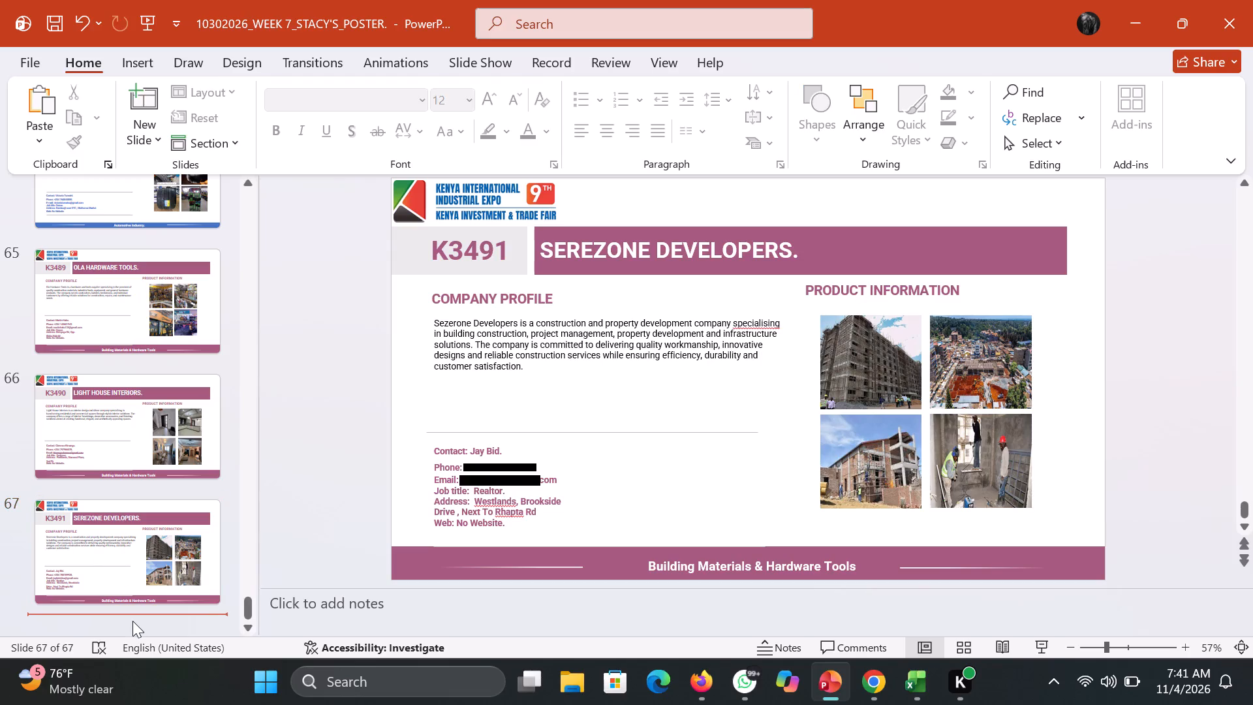
key("ctrl+v")
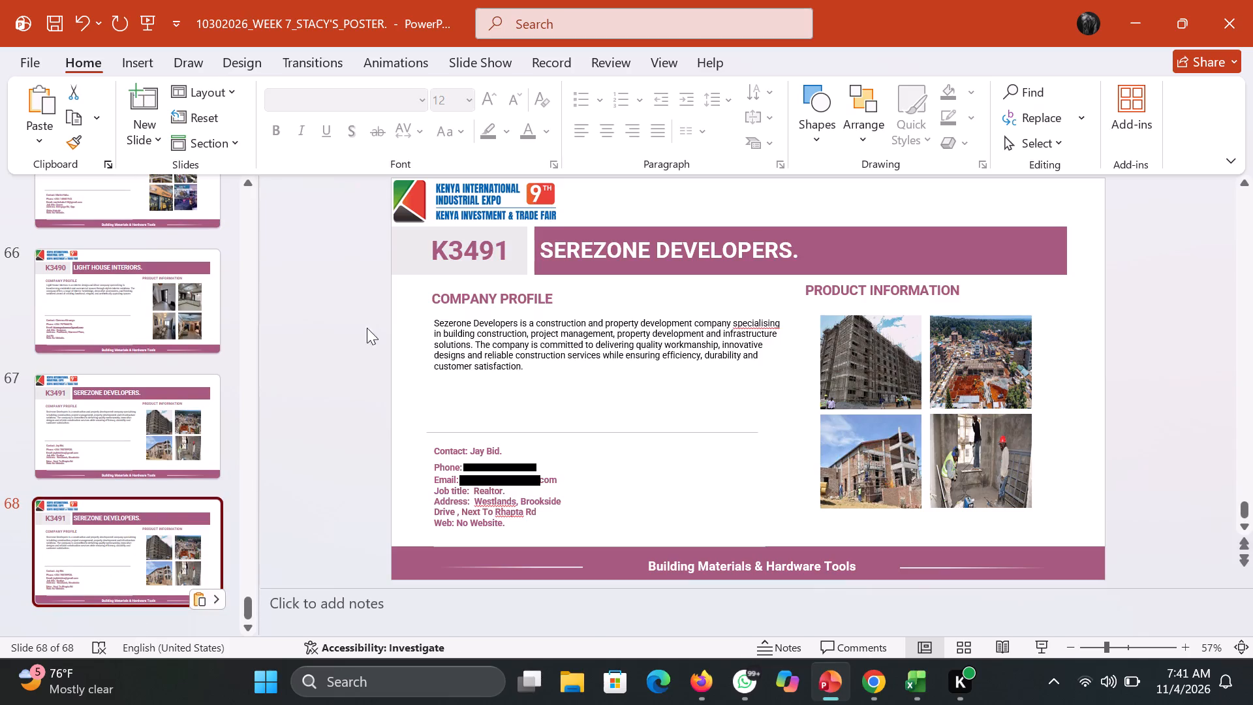
Change the duplicated slide's code to K3492 and compare it with the original K3491 slide.
left_click(507, 248)
key("BackSpace")
key("2")
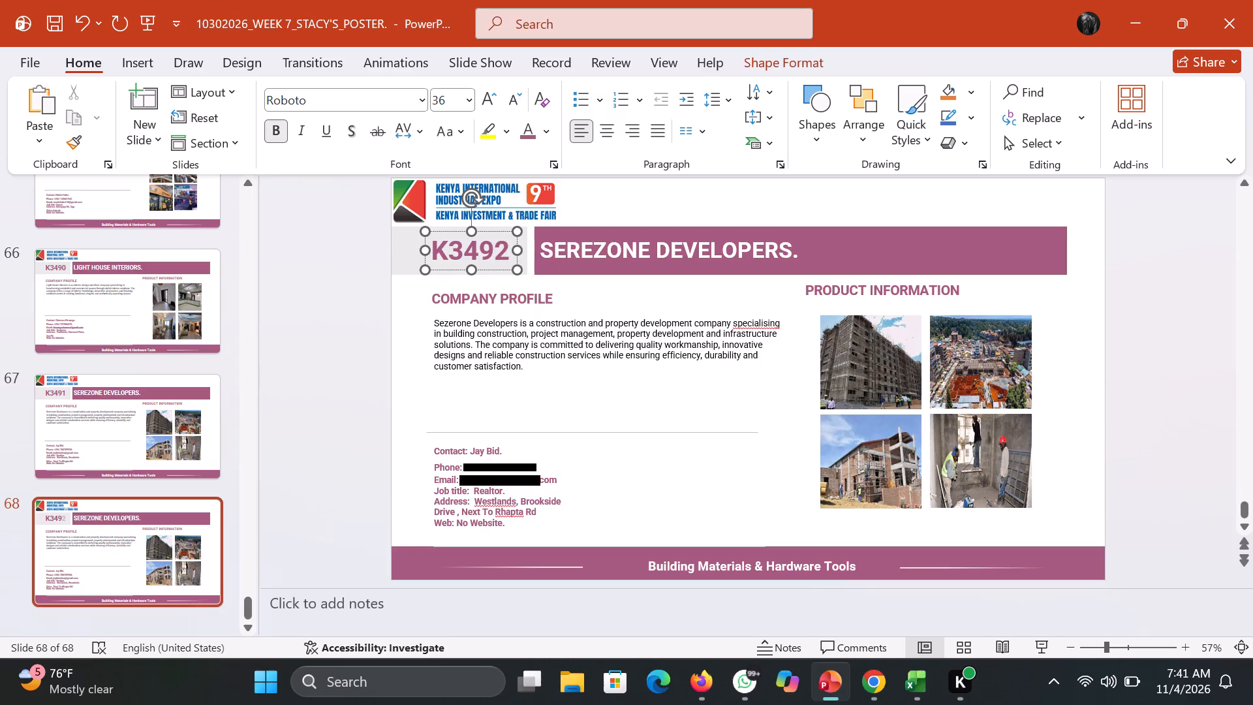
left_click(91, 428)
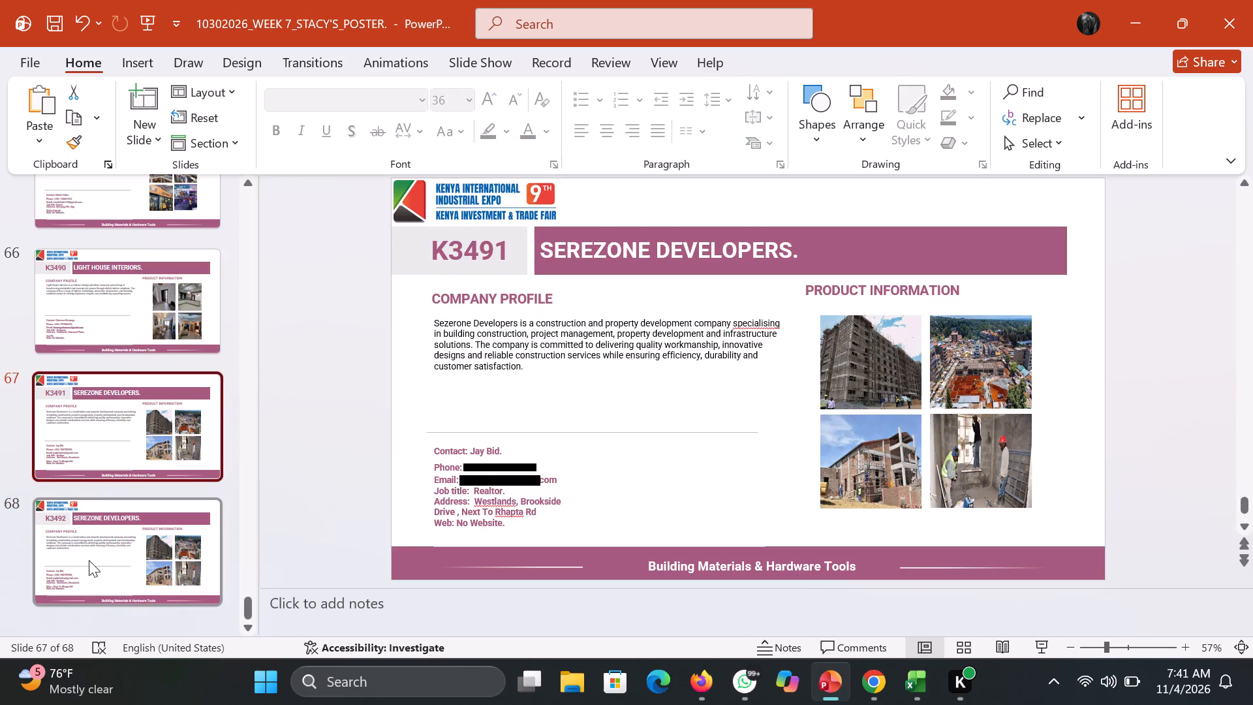
left_click(99, 560)
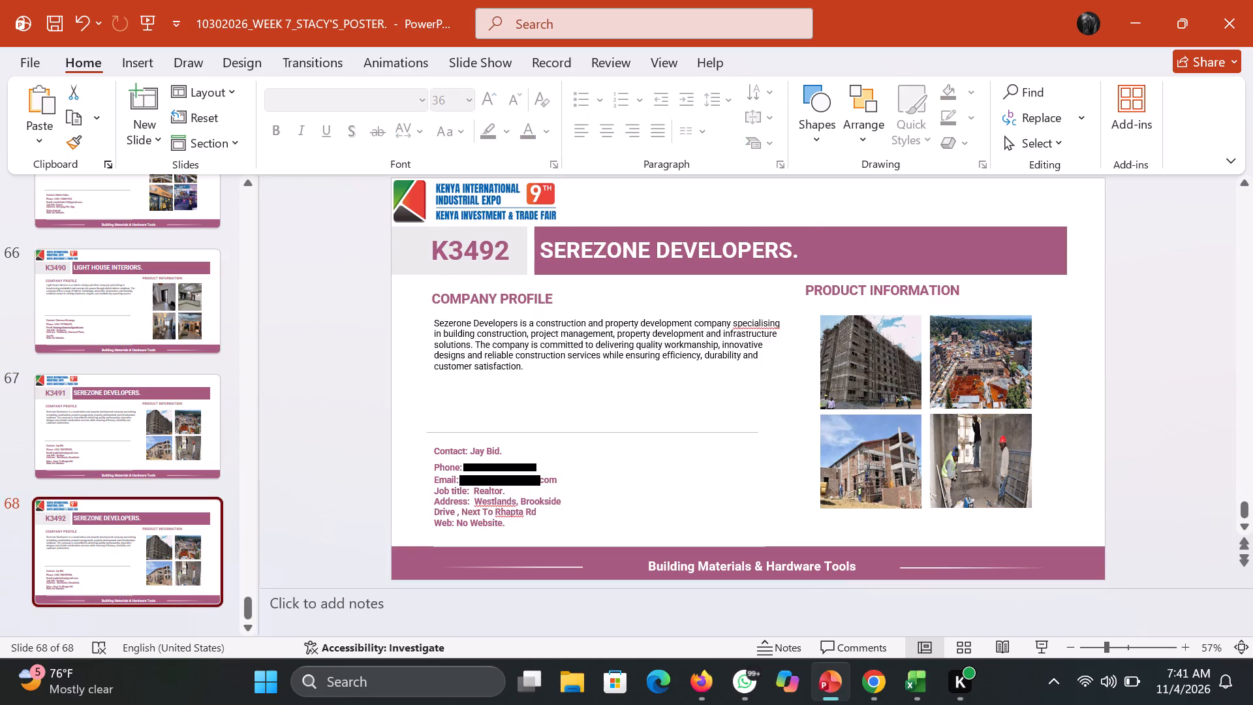
Clear the company name SEREZONE DEVELOPERS from the K3492 slide's title bar, keeping only the closing period.
left_click(791, 253)
key("BackSpace")
key("BackSpace")
key("BackSpace")
key("BackSpace")
key("BackSpace")
key("BackSpace")
key("BackSpace")
key("BackSpace")
key("BackSpace")
key("BackSpace")
key("BackSpace")
key("BackSpace")
key("BackSpace")
key("BackSpace")
key("BackSpace")
key("BackSpace")
key("BackSpace")
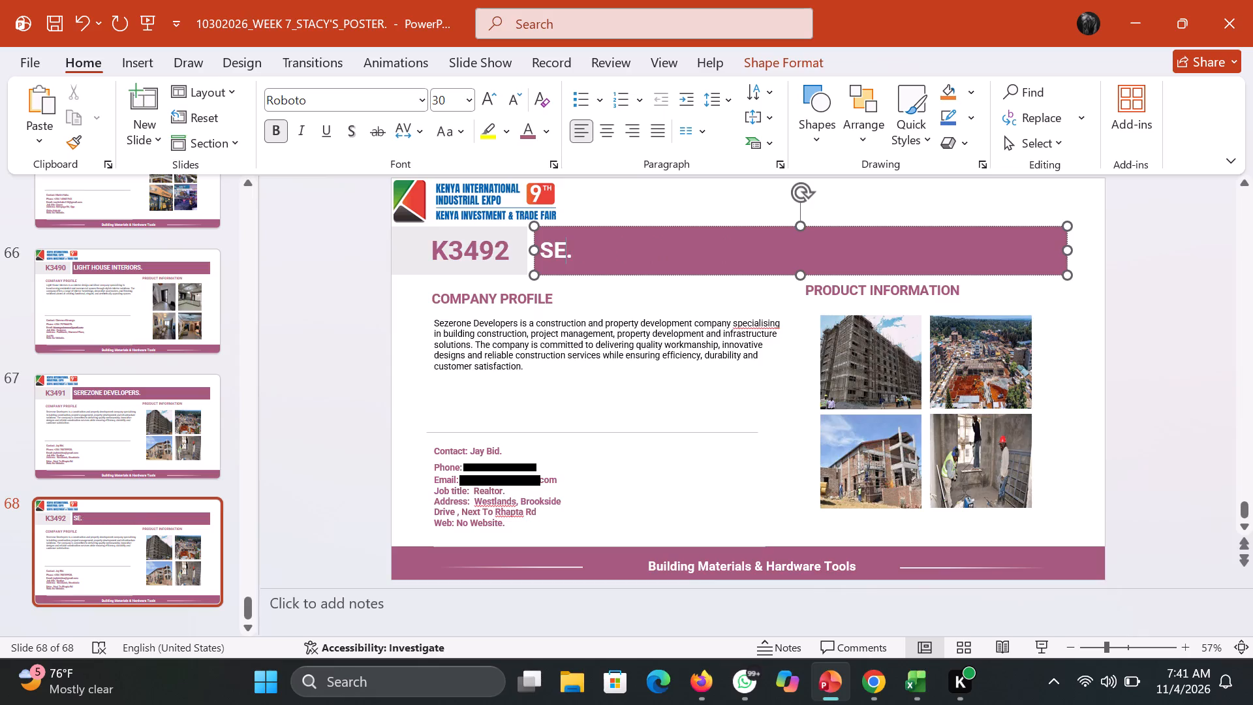
key("BackSpace")
key("BackSpace")
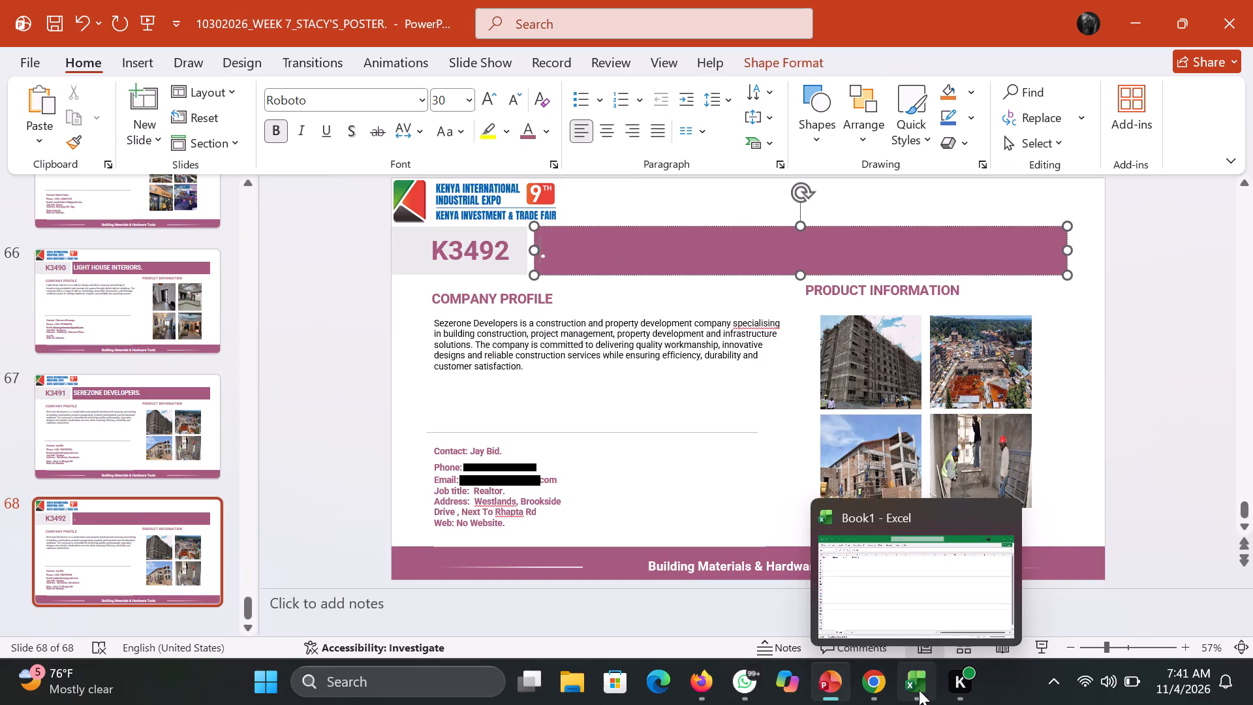
Check the next client's company name in the buyer list in Chrome and enter MIDII CONTRACTORS before the period in the K3492 slide's title bar.
left_click(878, 693)
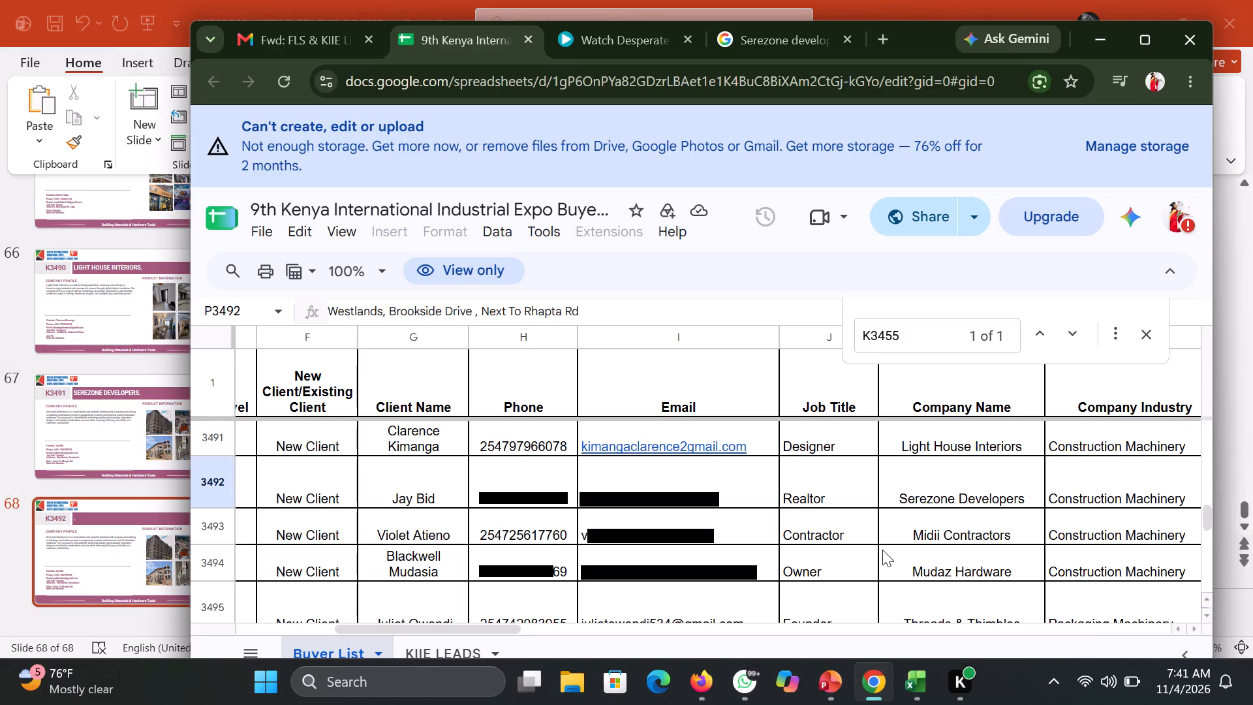
left_click(831, 683)
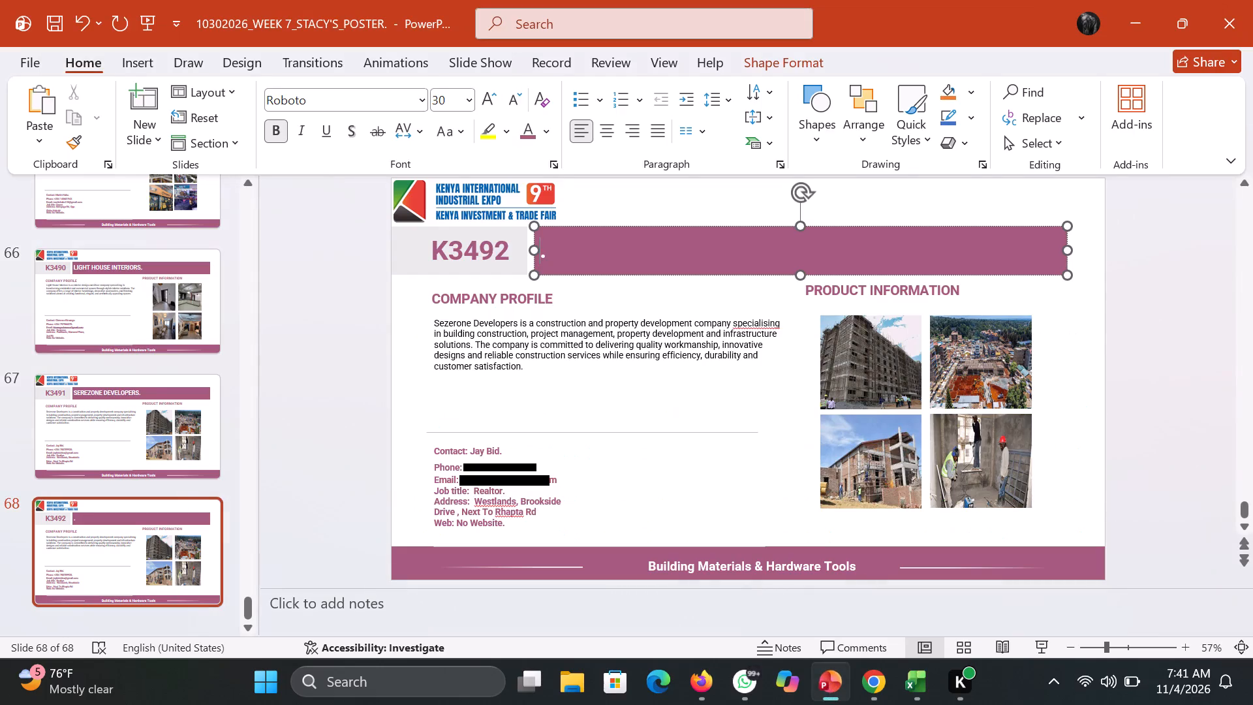
type("MI")
type("DII")
key("space")
type("CONTRACTORS")
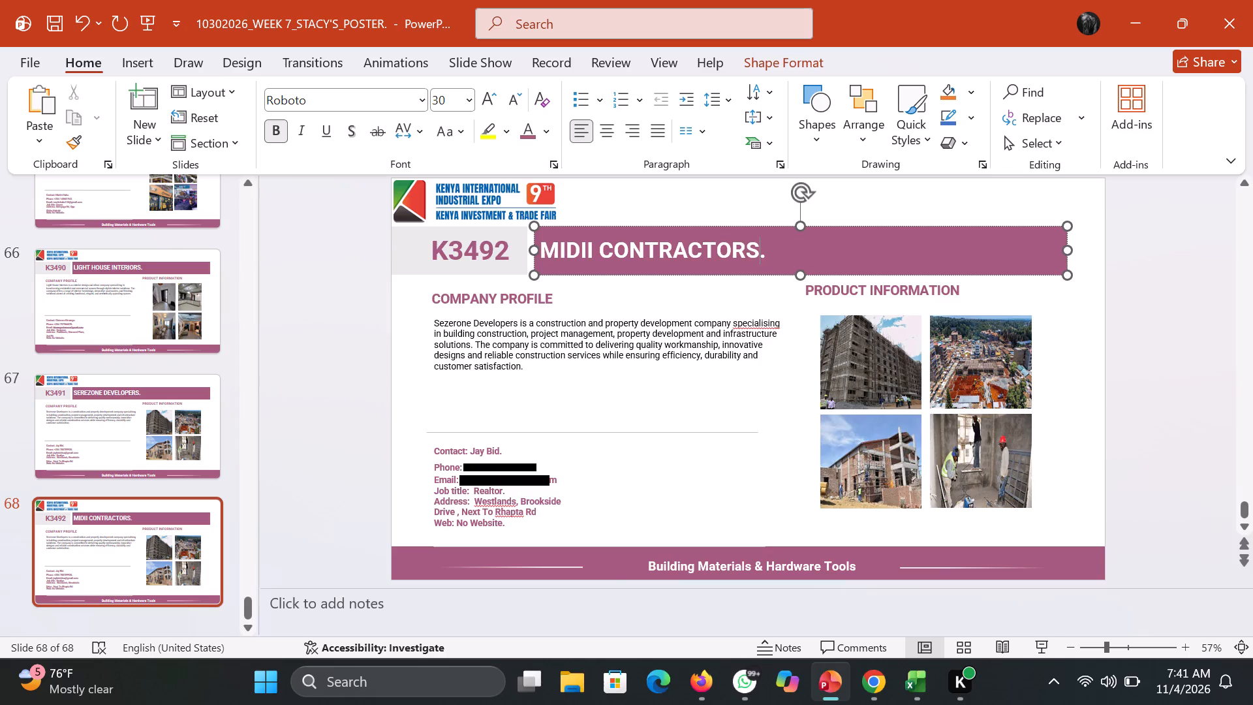
Delete the text box holding the old Sezerone Developers description under COMPANY PROFILE on the K3492 slide.
left_click(505, 333)
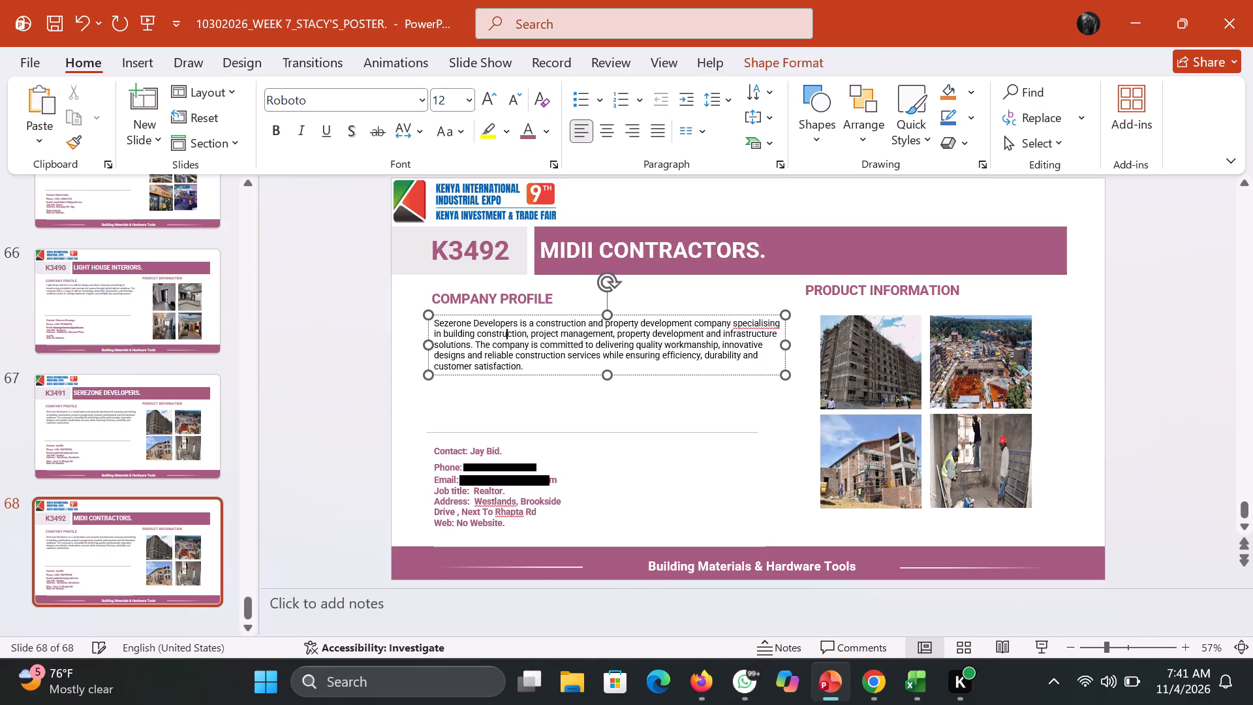
left_click(773, 360)
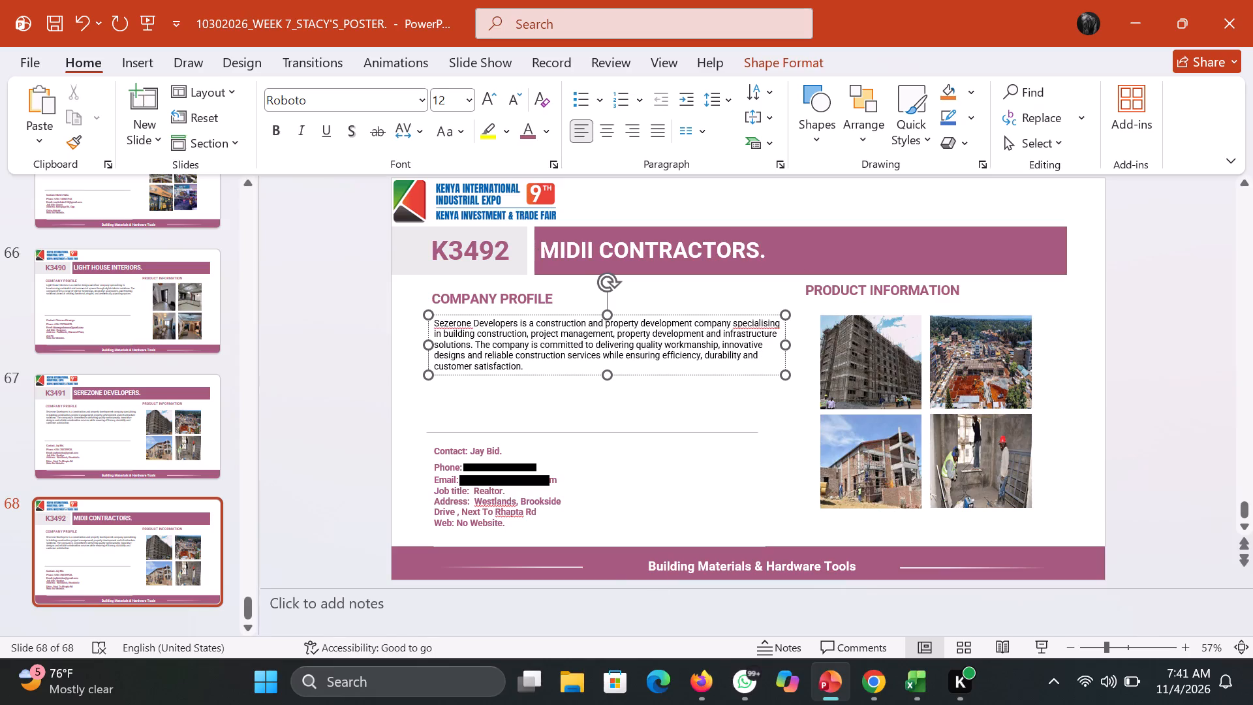
left_click(782, 360)
key("BackSpace")
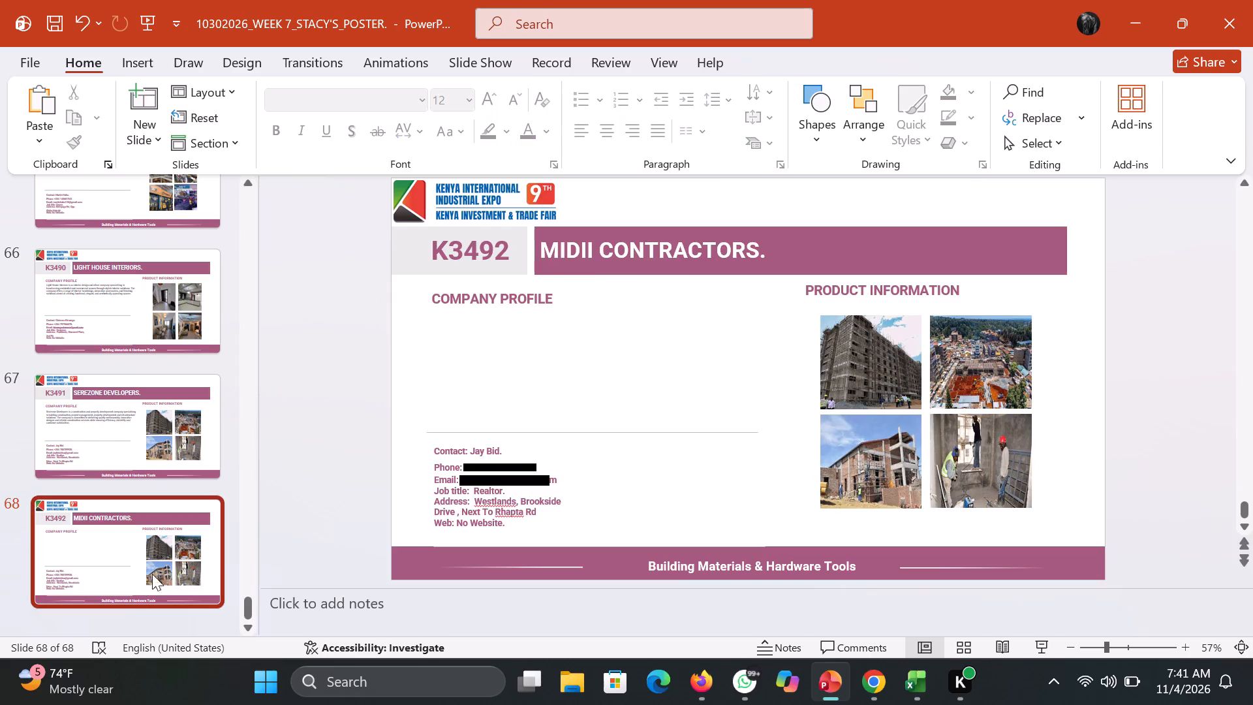
left_click(505, 374)
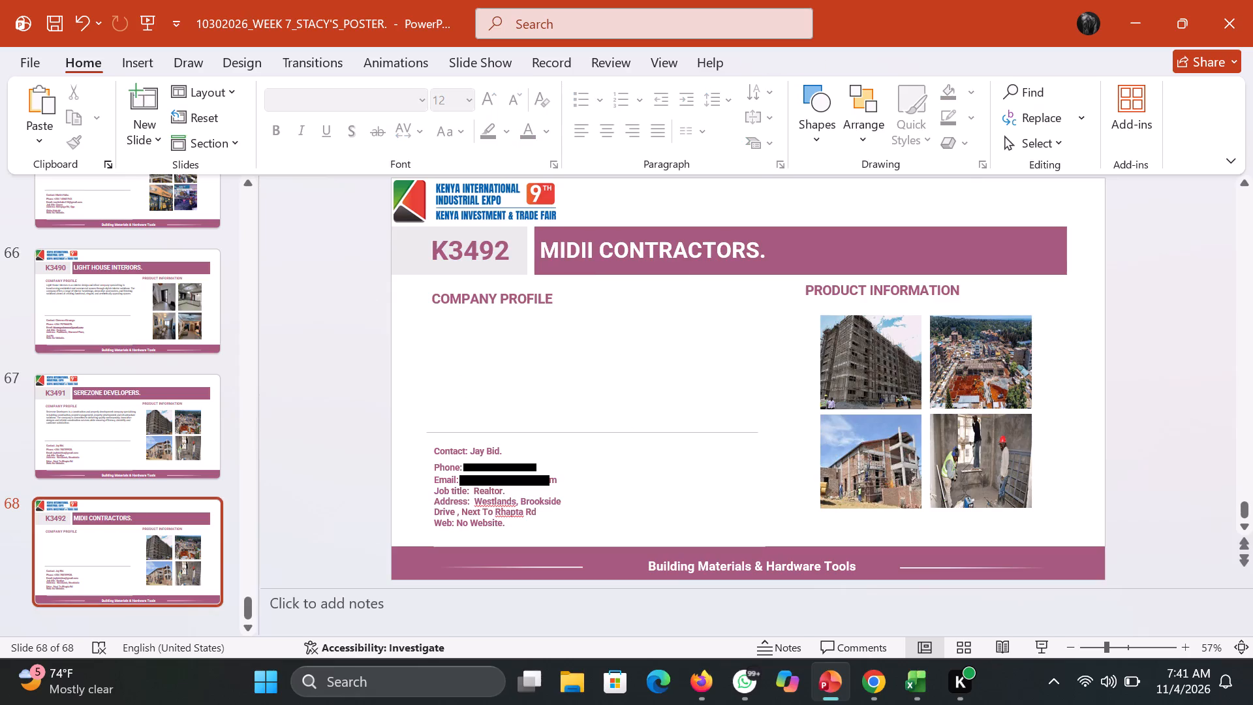
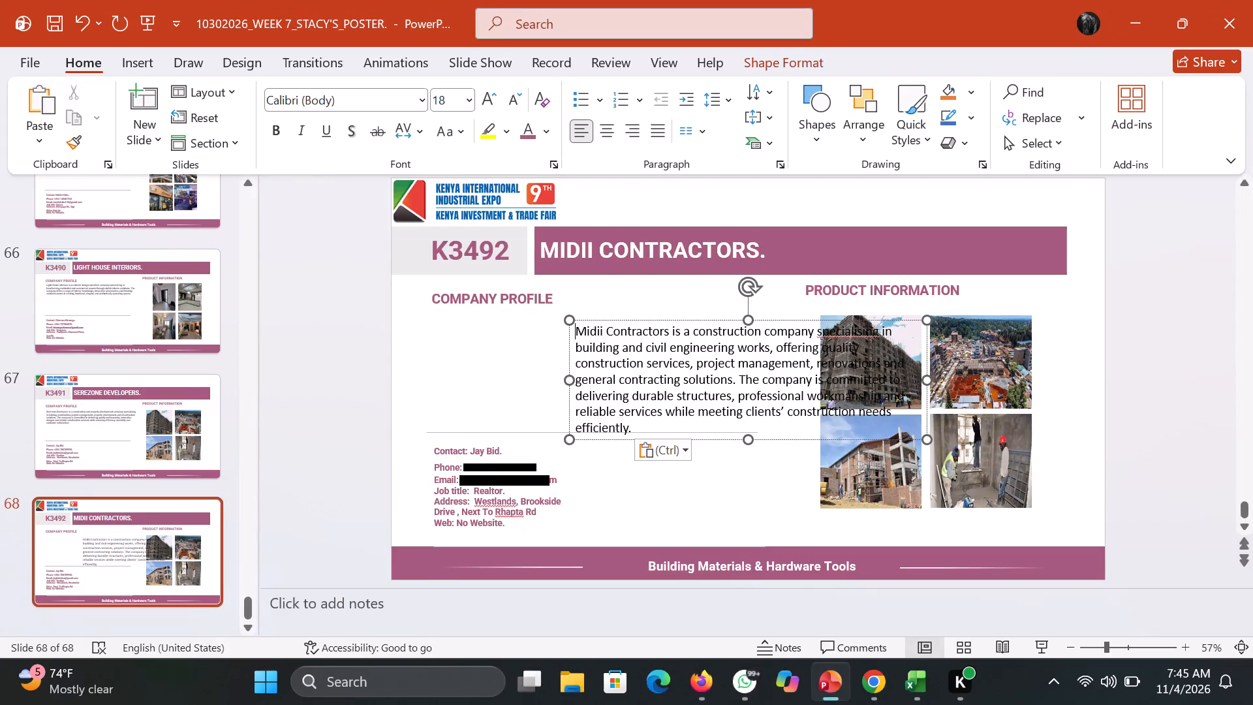
Position the Midii Contractors description text box directly beneath the COMPANY PROFILE heading, clear of the photos.
left_click_drag(910, 416, 760, 398)
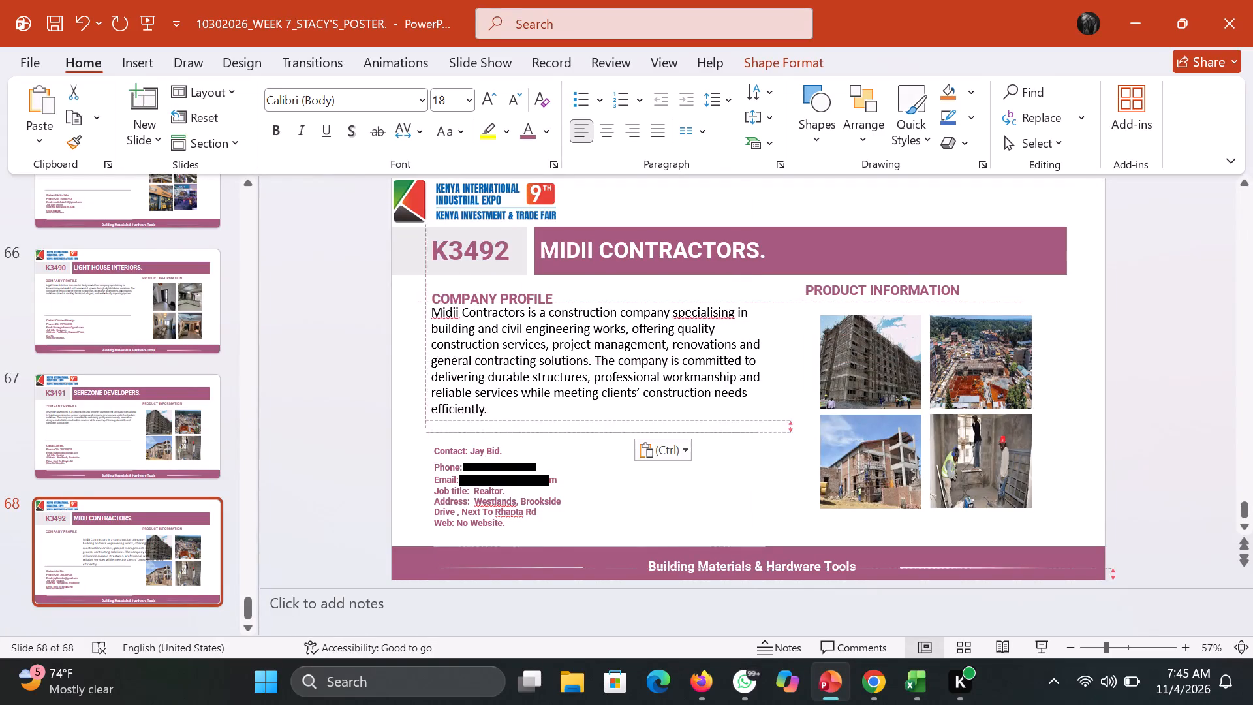
left_click_drag(760, 398, 769, 411)
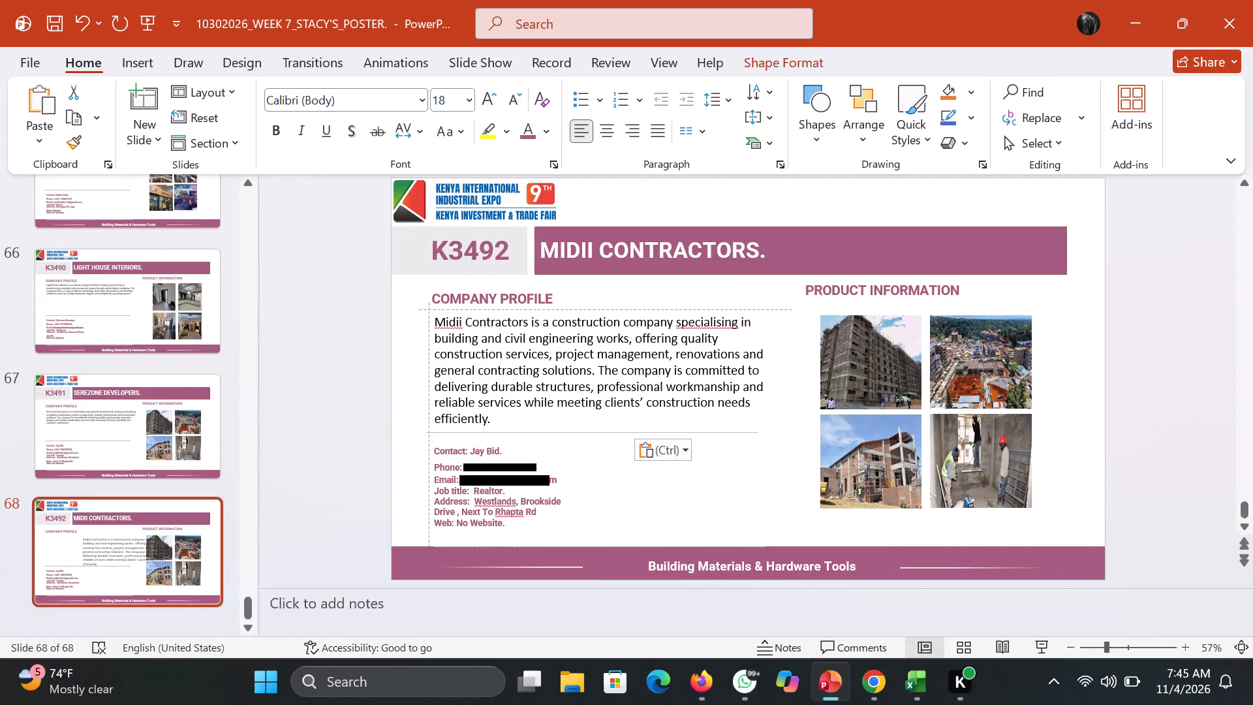
left_click_drag(769, 411, 769, 407)
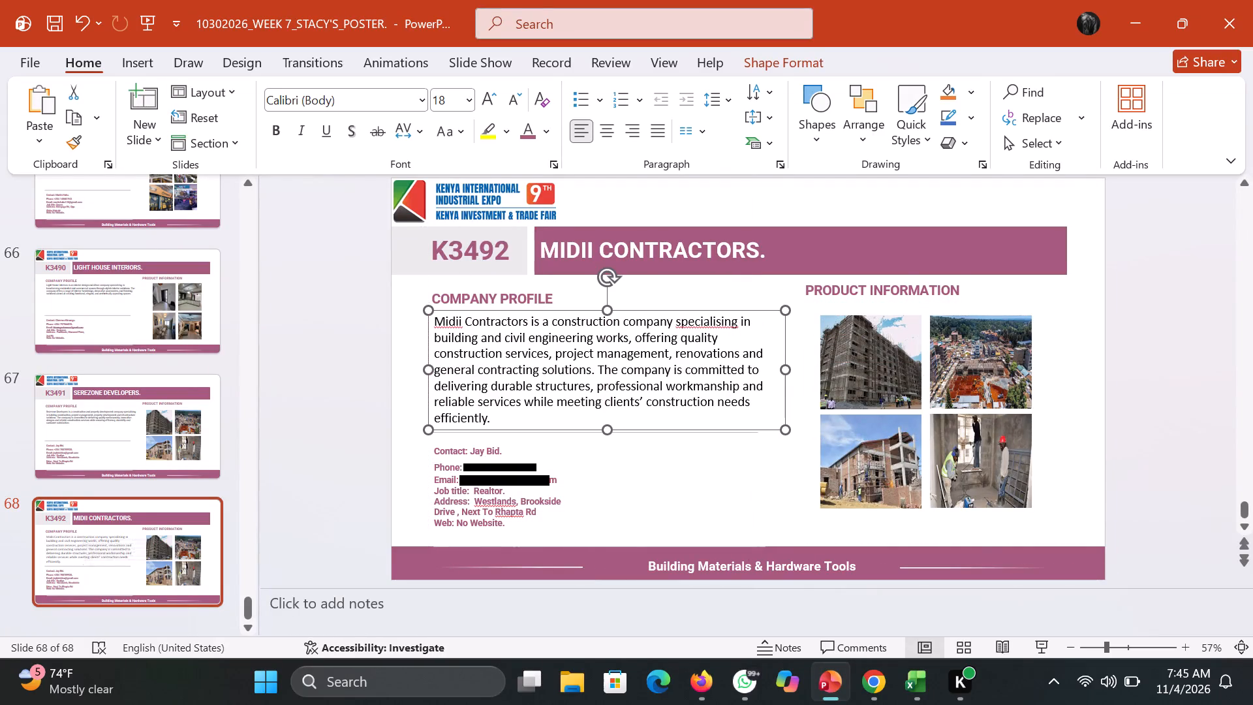
left_click_drag(769, 407, 768, 407)
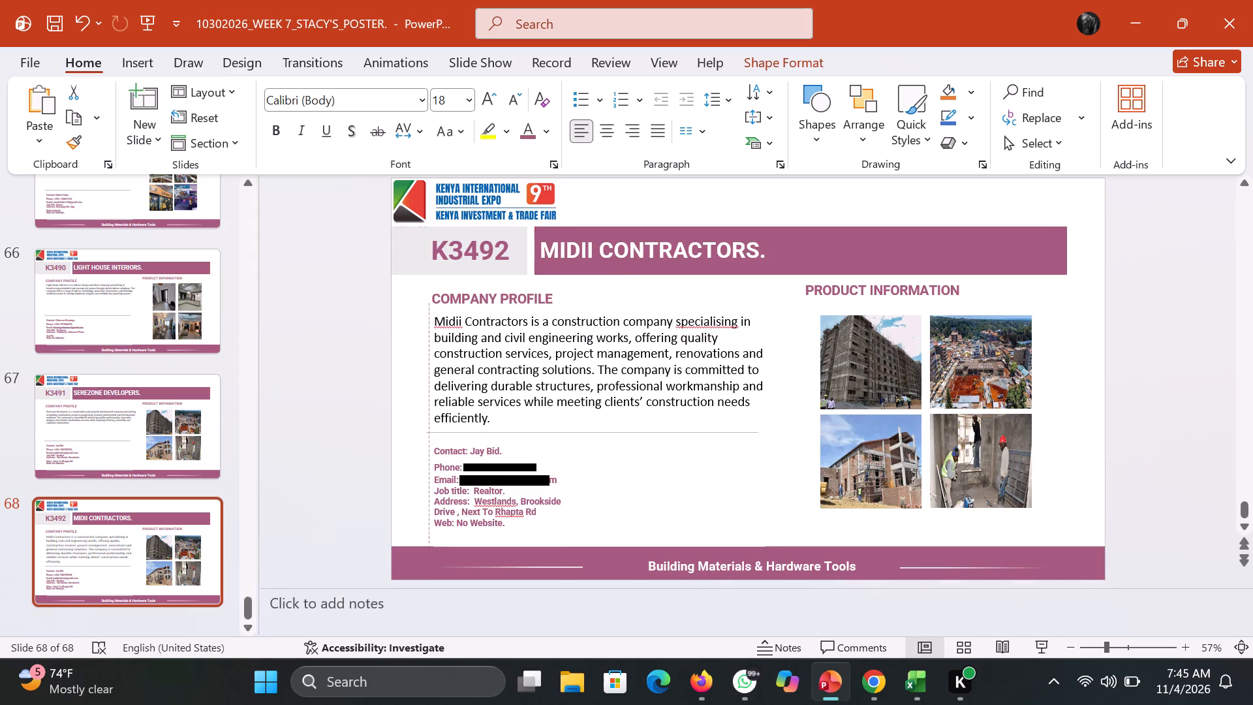
left_click_drag(768, 407, 766, 411)
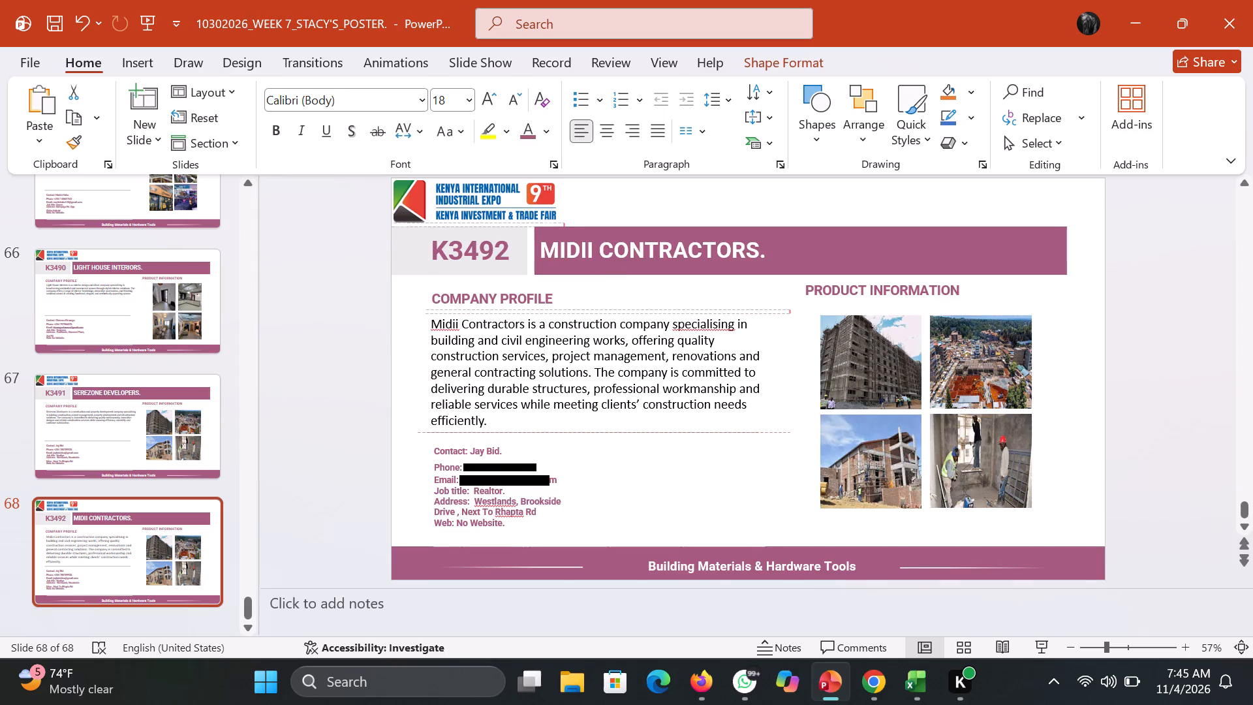
left_click_drag(766, 411, 763, 408)
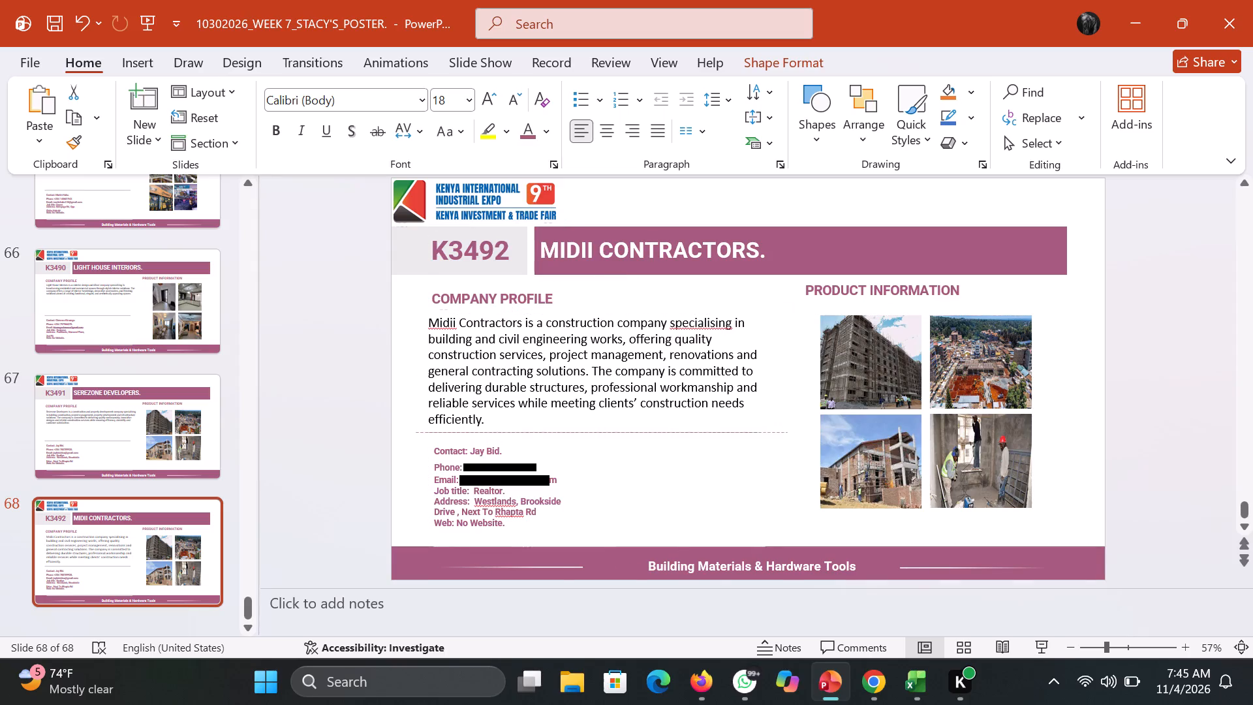
left_click_drag(763, 408, 762, 411)
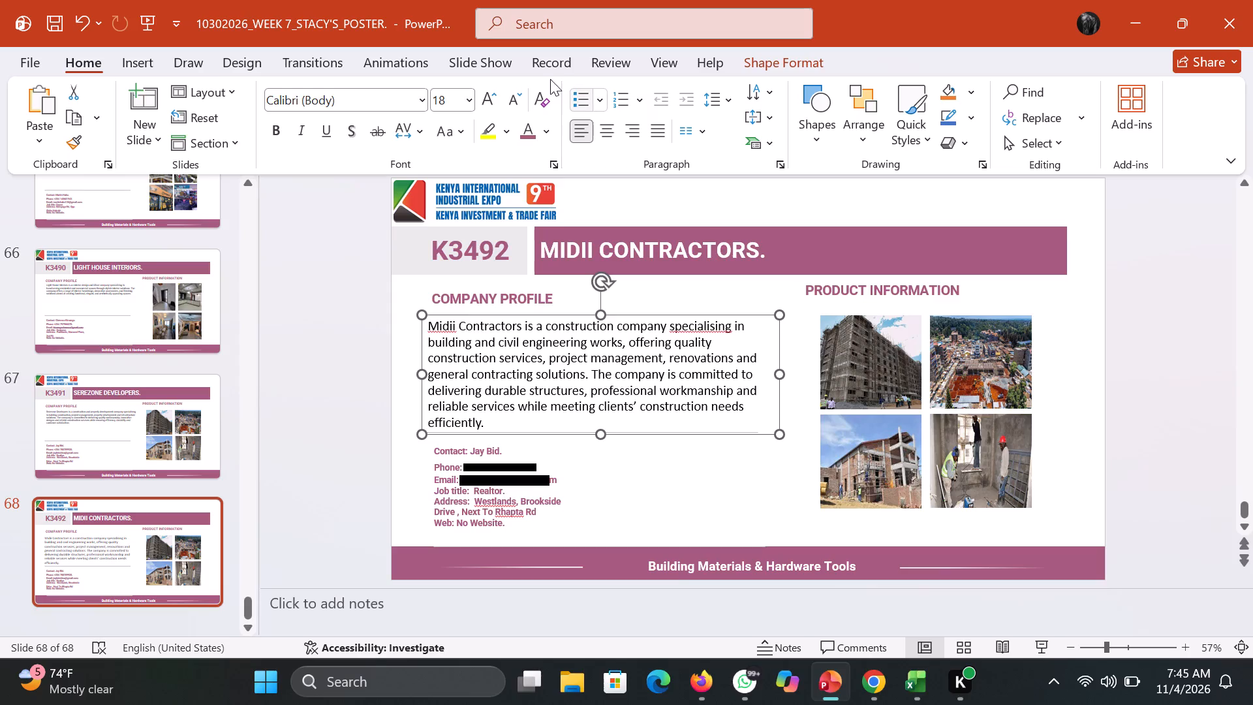
Format the Midii Contractors description in 12 pt Roboto.
left_click(467, 99)
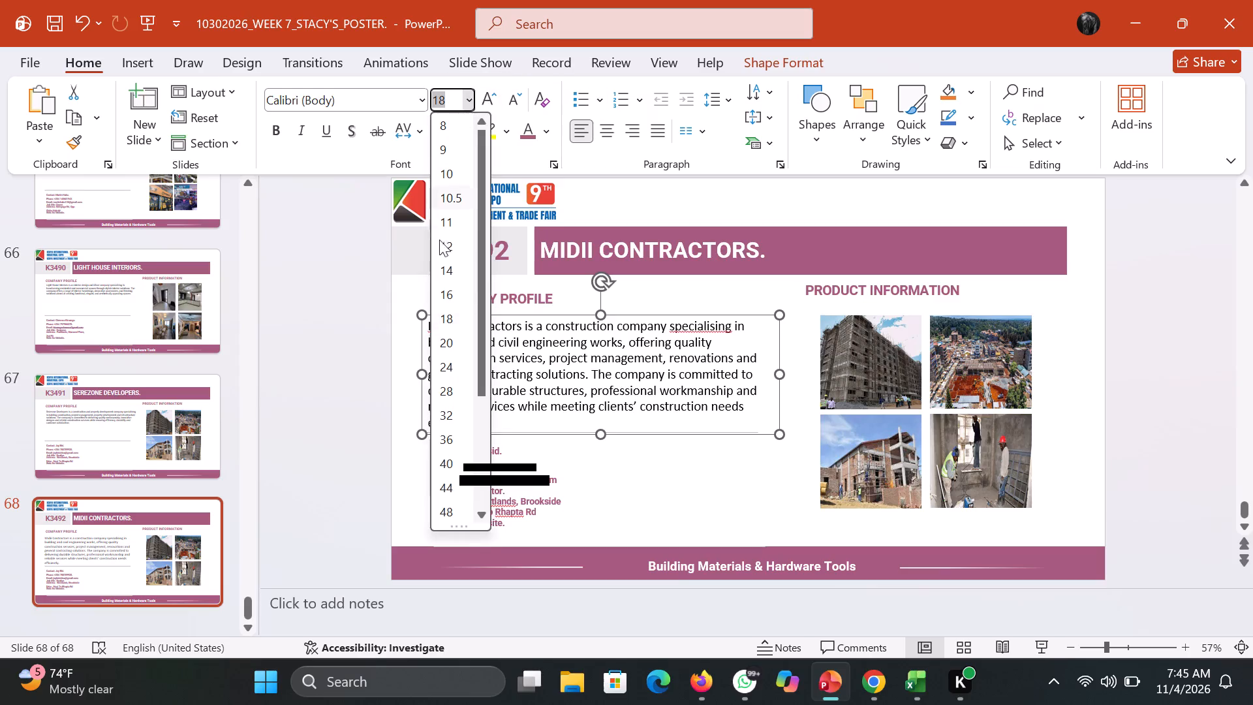
left_click(458, 249)
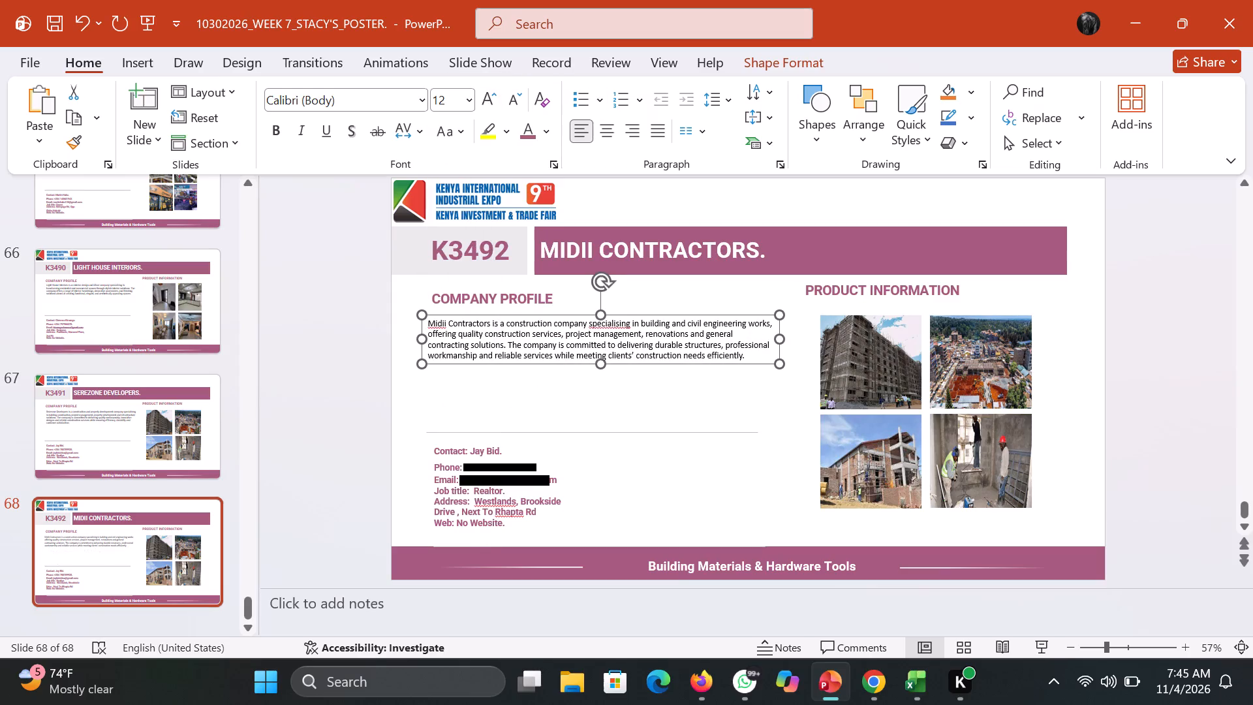
left_click(418, 104)
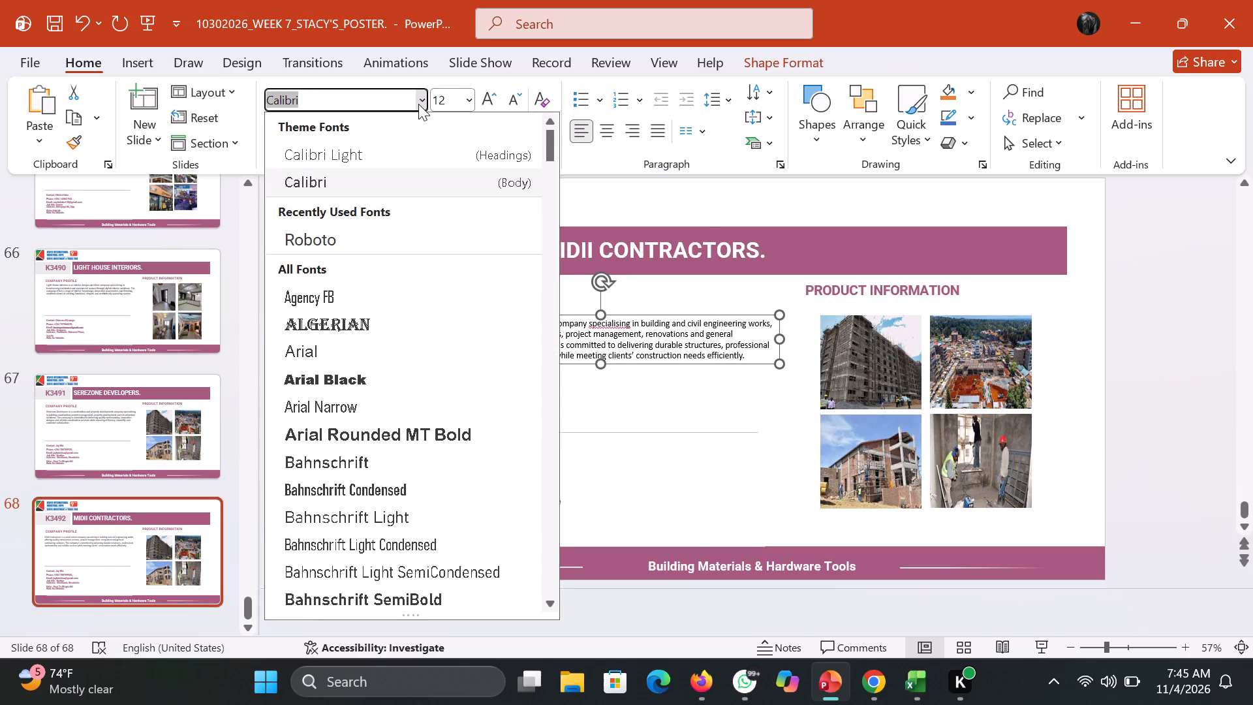
left_click(409, 244)
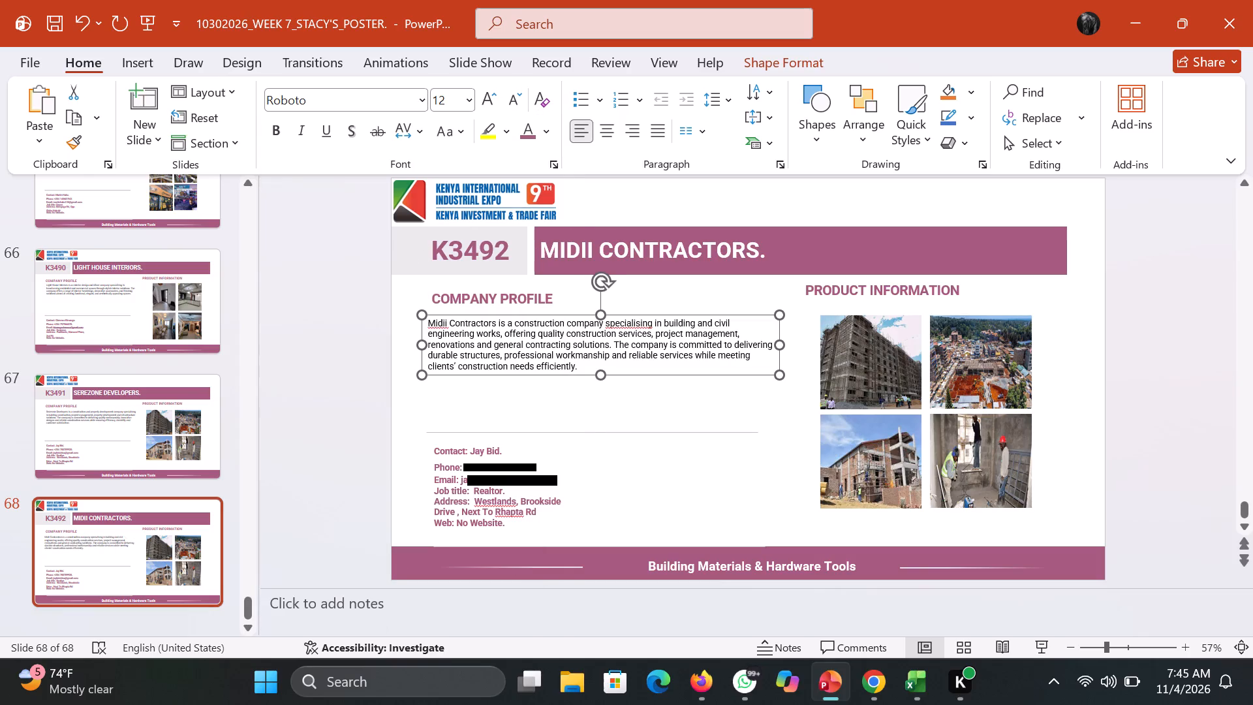
Delete the four old construction photos under PRODUCT INFORMATION on the K3492 slide.
left_click(857, 349)
key("BackSpace")
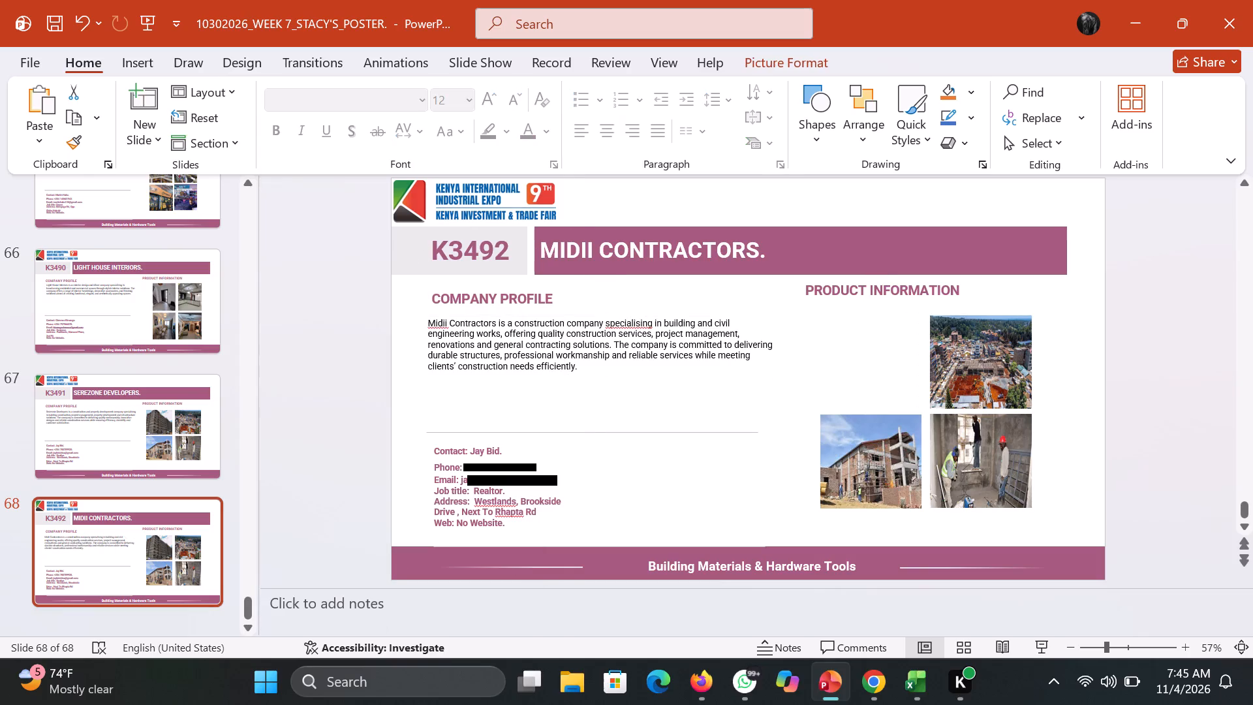
left_click(891, 493)
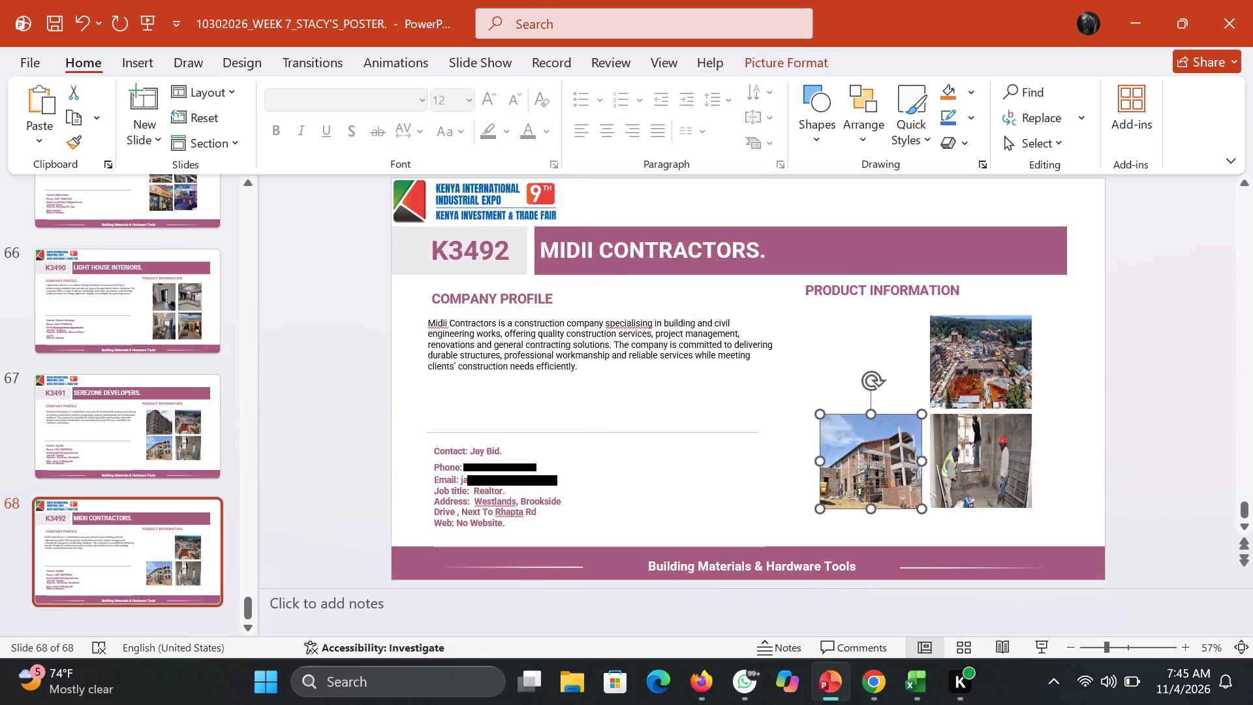
key("BackSpace")
left_click(991, 478)
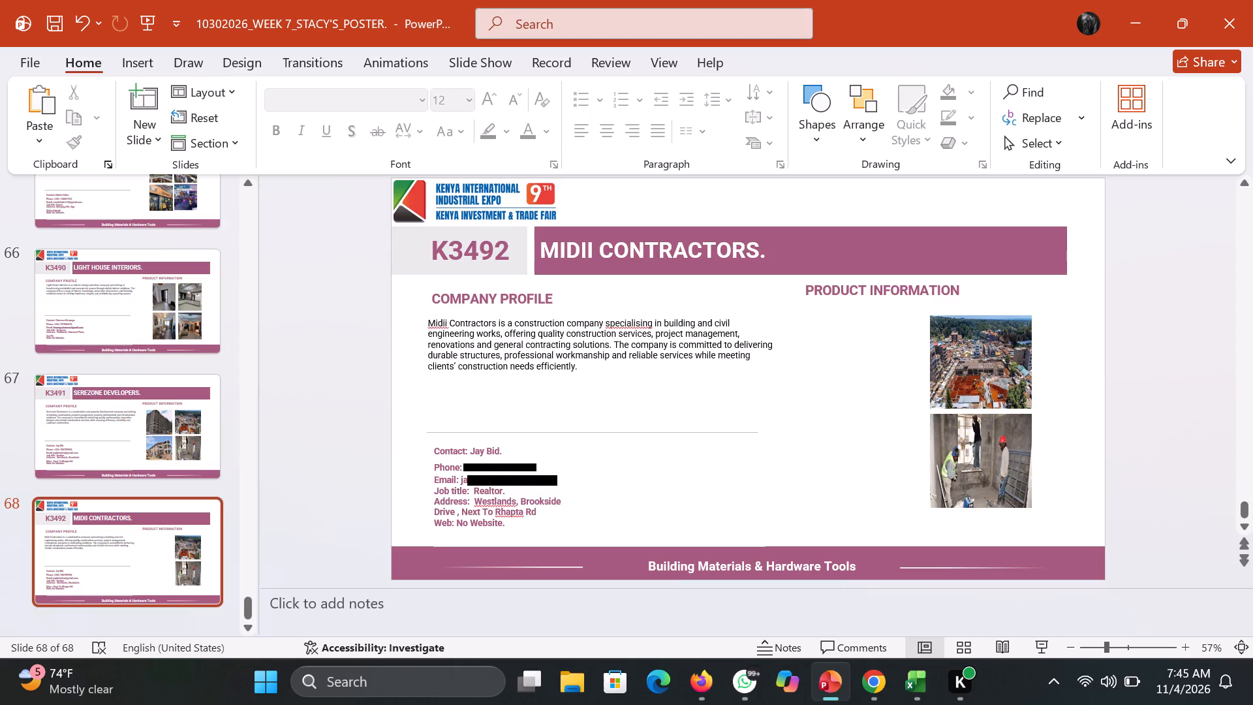
key("BackSpace")
left_click(992, 388)
key("BackSpace")
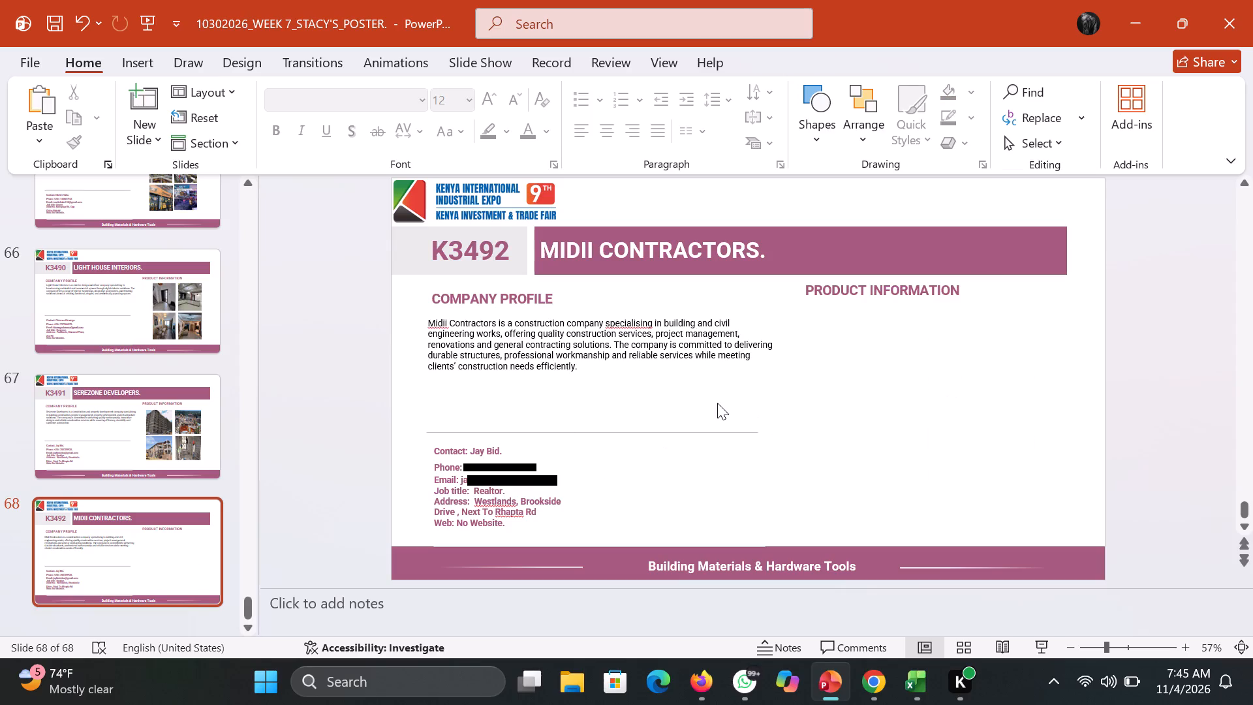
Replace the contact name on the Contact line with the Midii Contractors client's name, ending with a period.
left_click(517, 448)
key("BackSpace")
key("BackSpace")
key("BackSpace")
key("BackSpace")
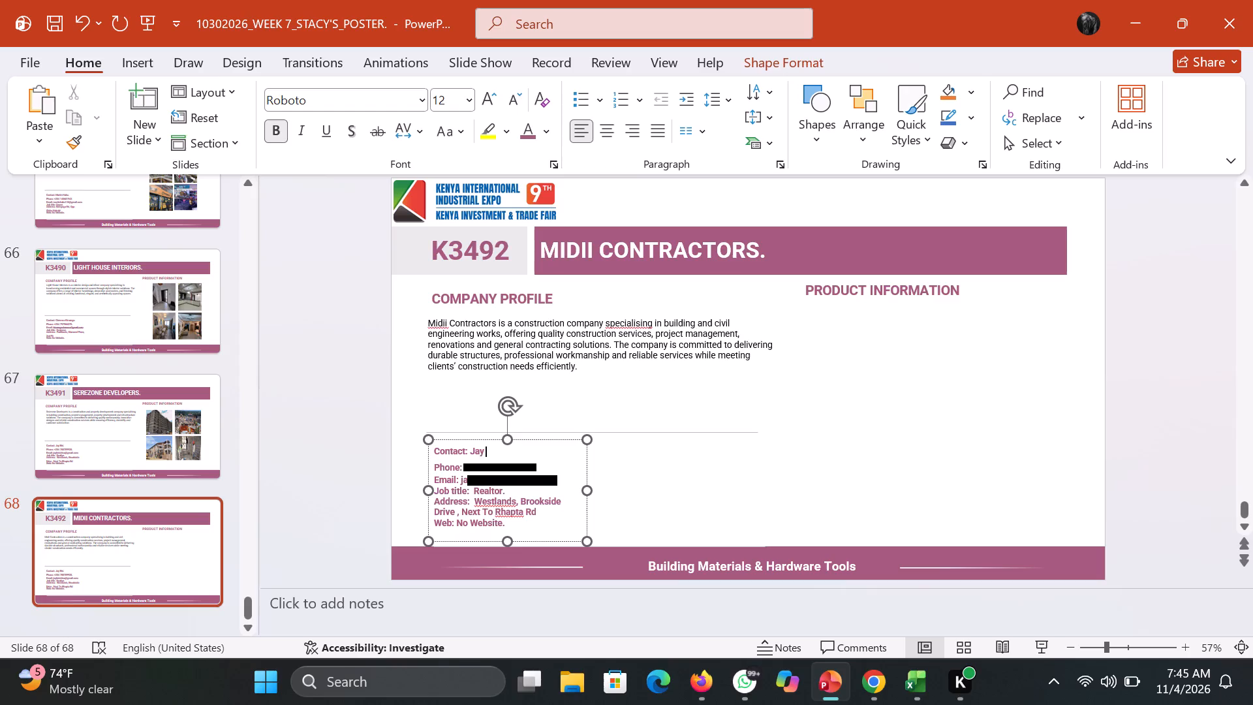
key("BackSpace")
key("BackSpace")
key("BackSpace")
key("BackSpace")
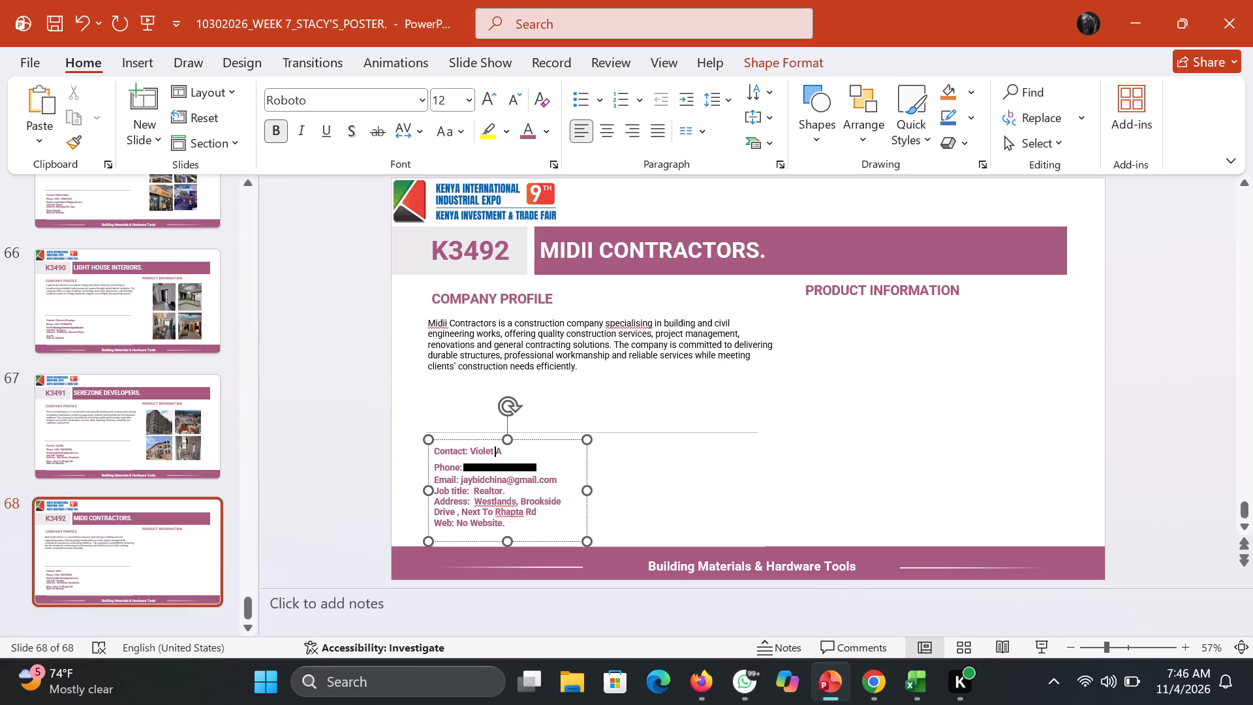
type("tieno")
key("period")
Replace the old phone number and email in the contact block with the Midii Contractors client's details from the buyer list.
left_click(543, 470)
key("BackSpace")
key("BackSpace")
key("BackSpace")
key("BackSpace")
key("BackSpace")
key("BackSpace")
key("BackSpace")
key("BackSpace")
key("BackSpace")
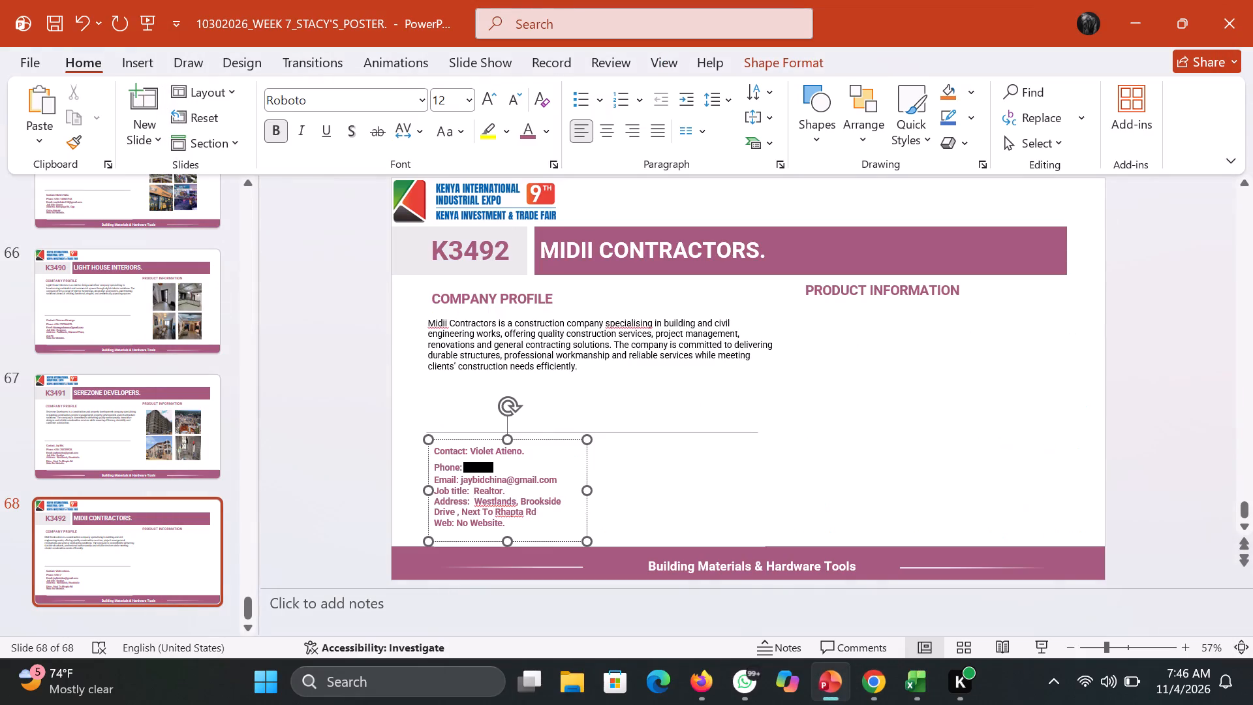
Complete the Phone line with the remaining digits of the Midii Contractors client's number, ending with a period.
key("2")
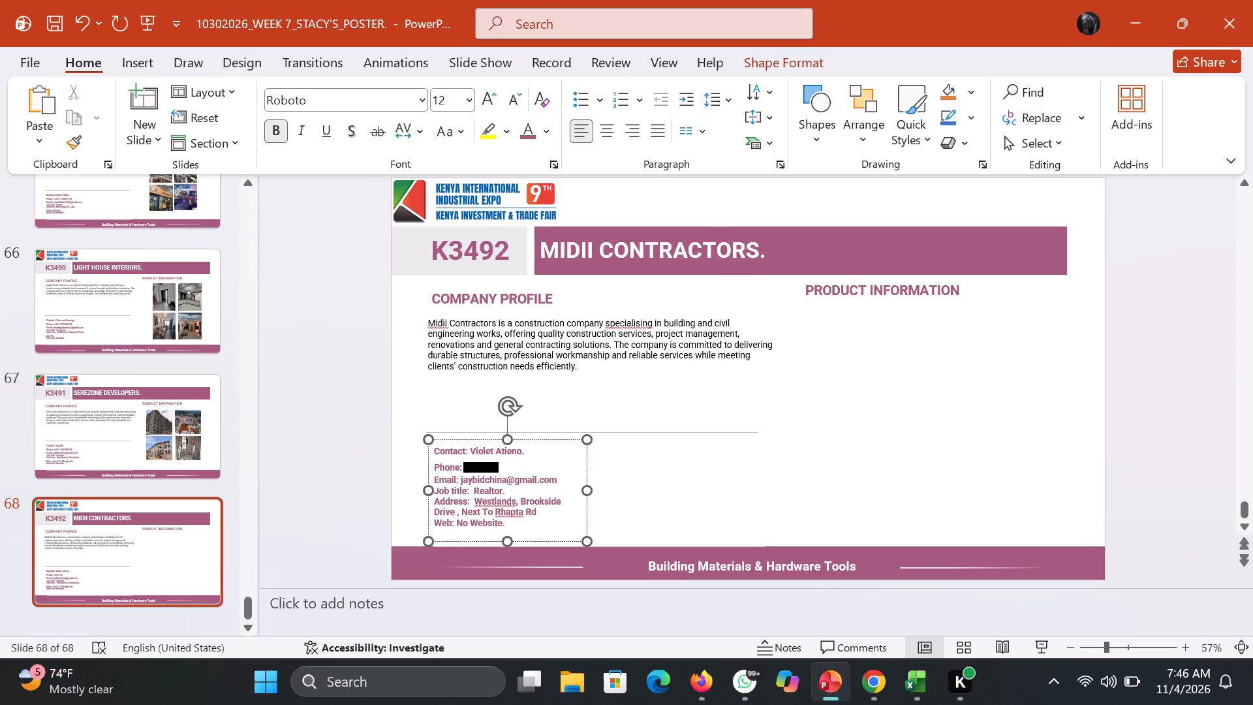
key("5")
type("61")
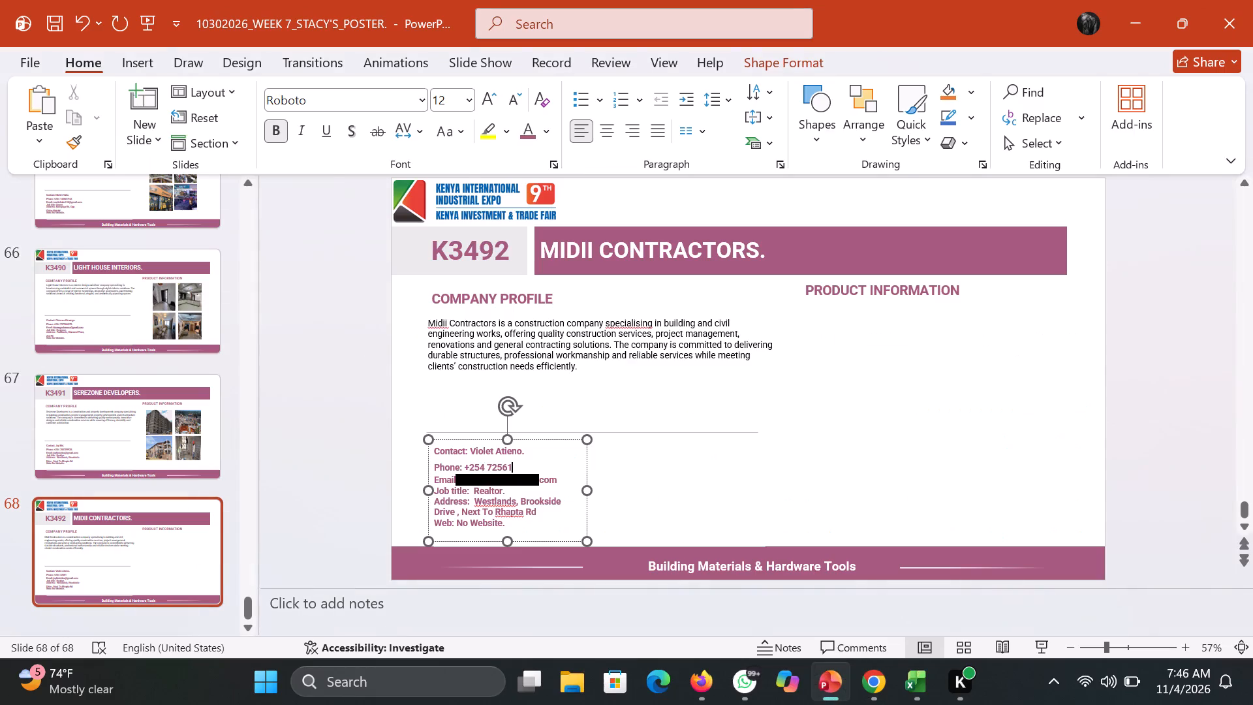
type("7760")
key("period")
Delete the old email address from the Email line of the K3492 contact block, keeping the label.
left_click(561, 476)
key("BackSpace")
key("BackSpace")
key("BackSpace")
key("BackSpace")
key("BackSpace")
key("BackSpace")
key("BackSpace")
key("BackSpace")
key("BackSpace")
key("BackSpace")
key("BackSpace")
key("BackSpace")
key("BackSpace")
key("BackSpace")
key("BackSpace")
key("BackSpace")
key("BackSpace")
key("BackSpace")
key("BackSpace")
key("BackSpace")
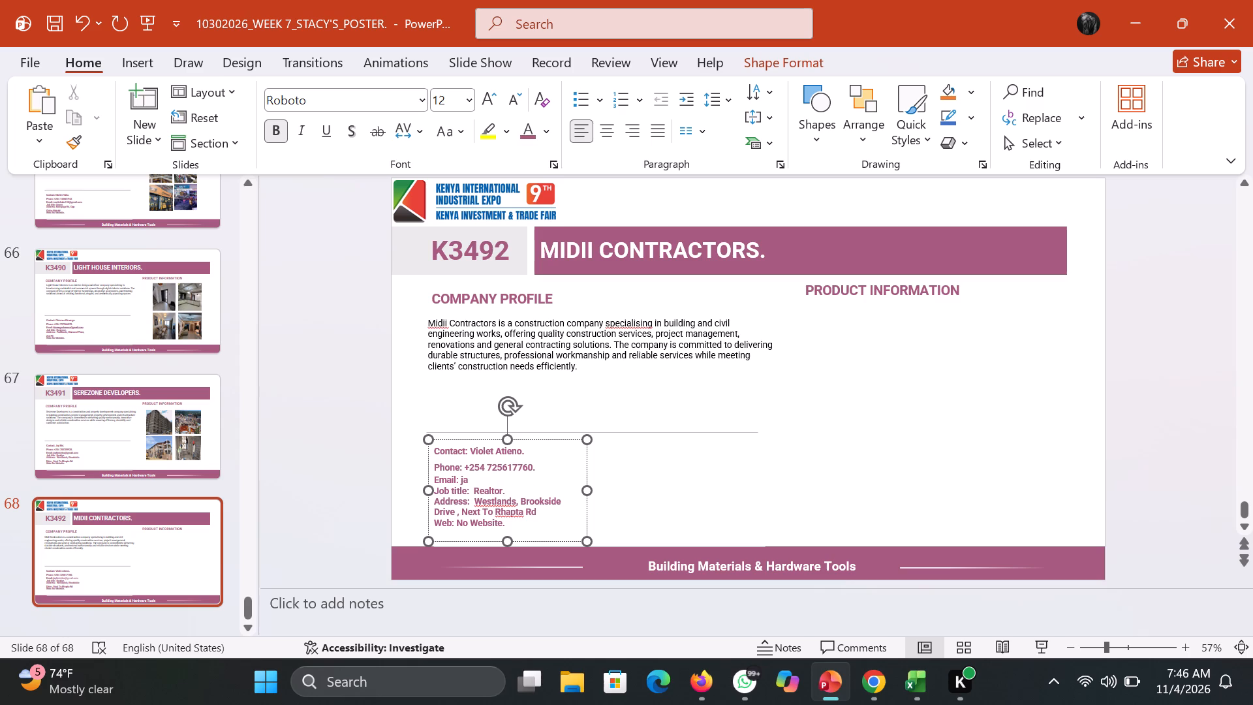
key("BackSpace")
key("BackSpace")
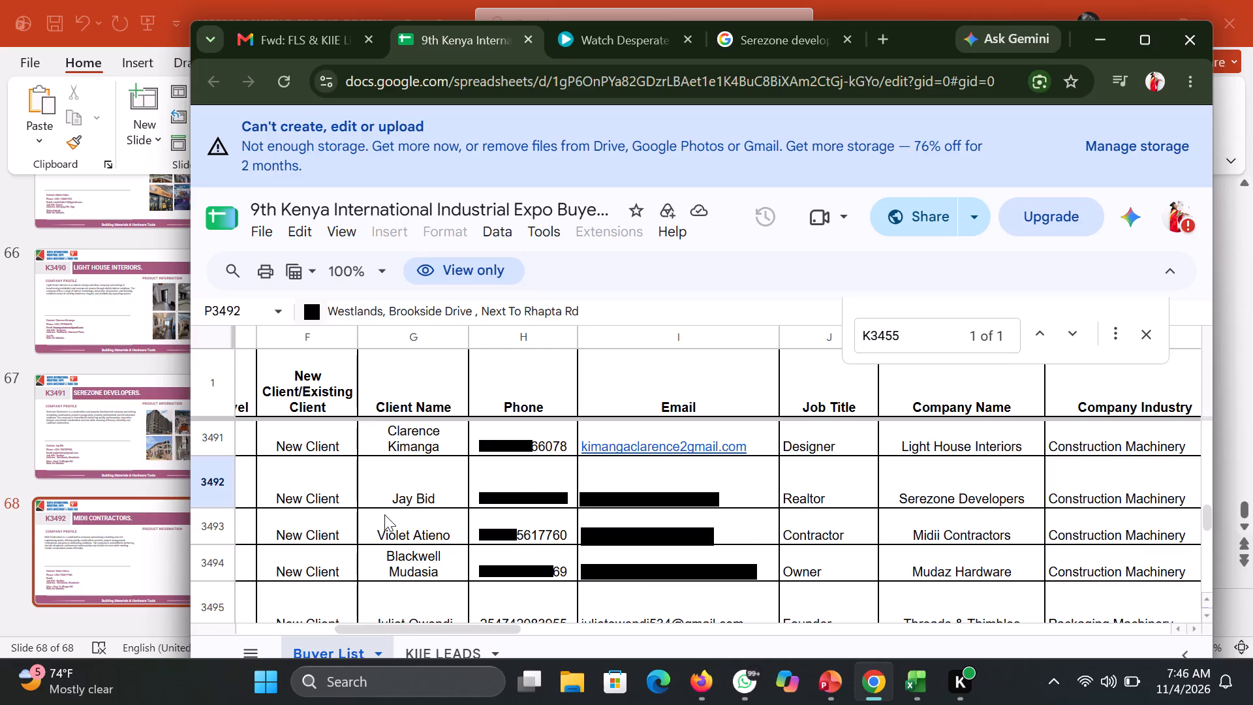
Copy the Midii Contractors client's email from the Buyer List sheet in Chrome and paste it after the Email label in PowerPoint.
left_click(625, 518)
left_click(625, 518)
left_click(554, 547)
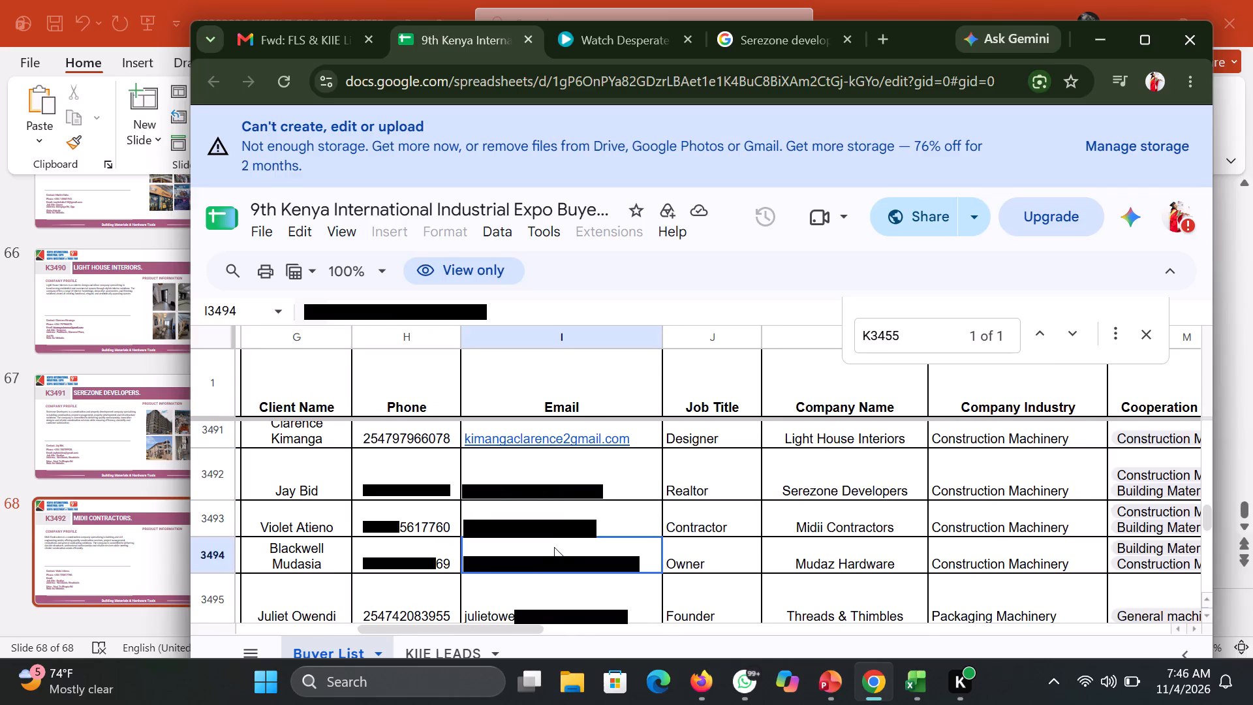
left_click(570, 520)
key("ctrl+c")
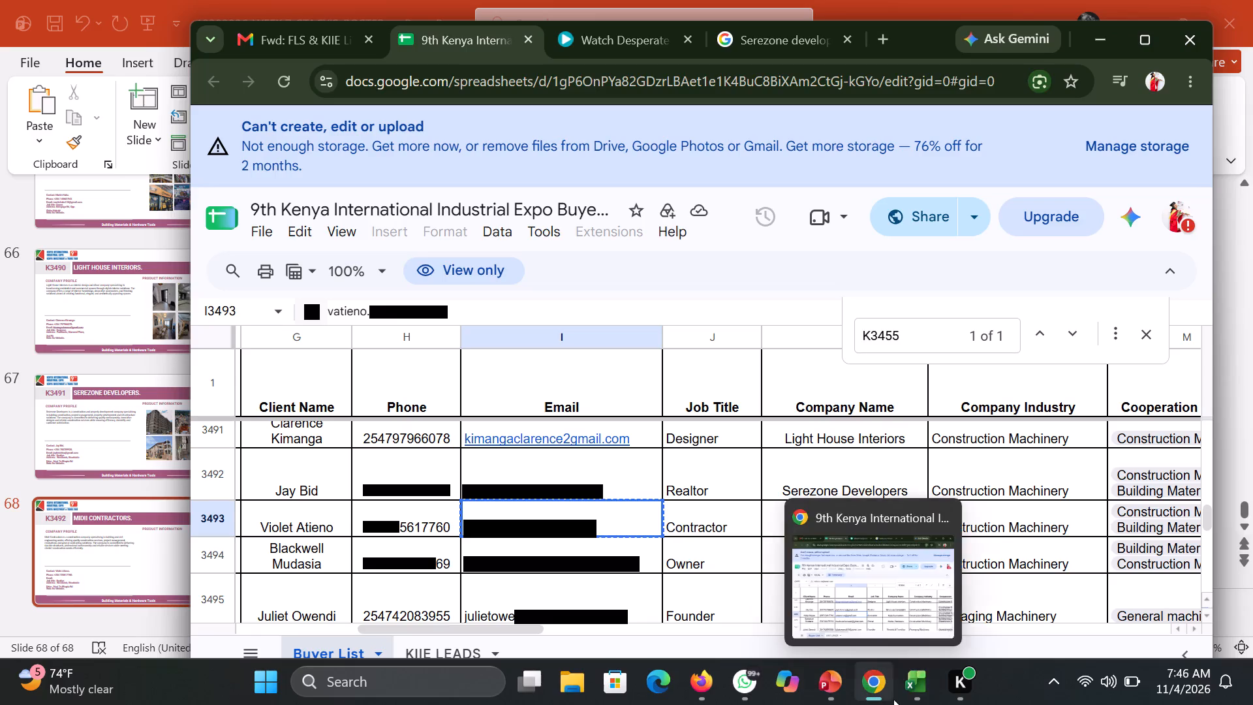
left_click(824, 687)
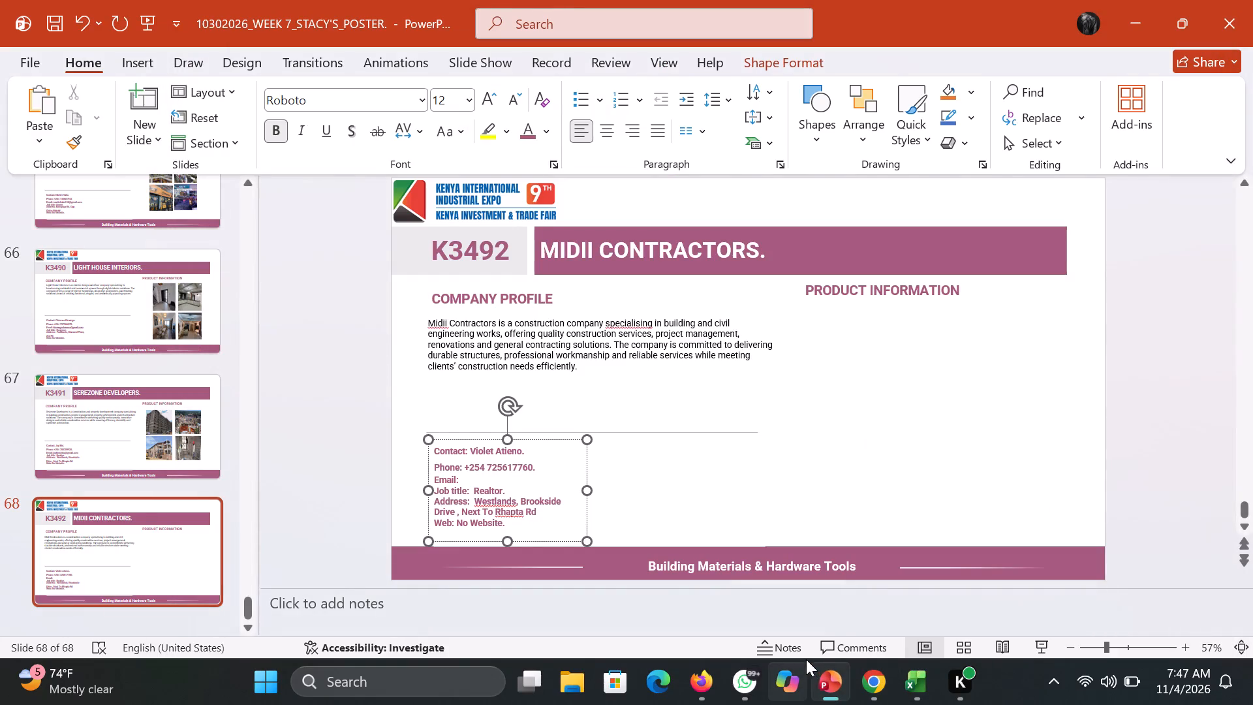
key("ctrl+v")
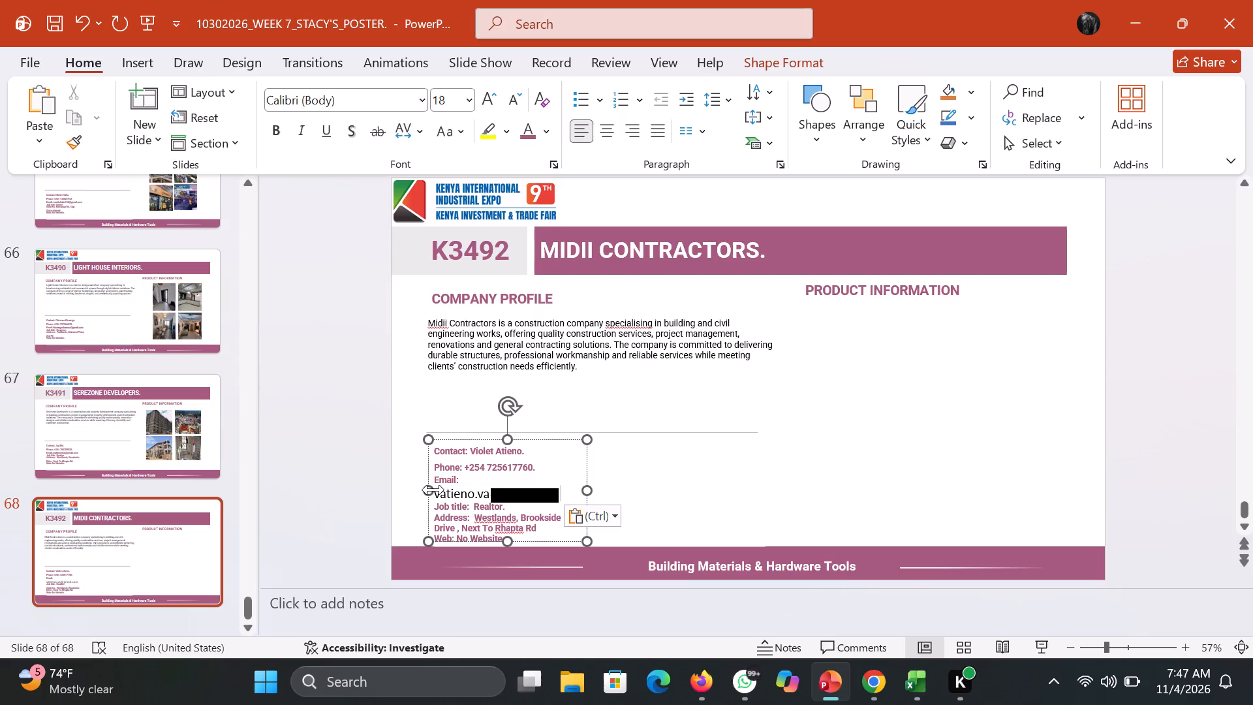
Select the whole pasted email address in the contact block for reformatting.
left_click_drag(437, 495, 479, 488)
left_click_drag(479, 488, 559, 491)
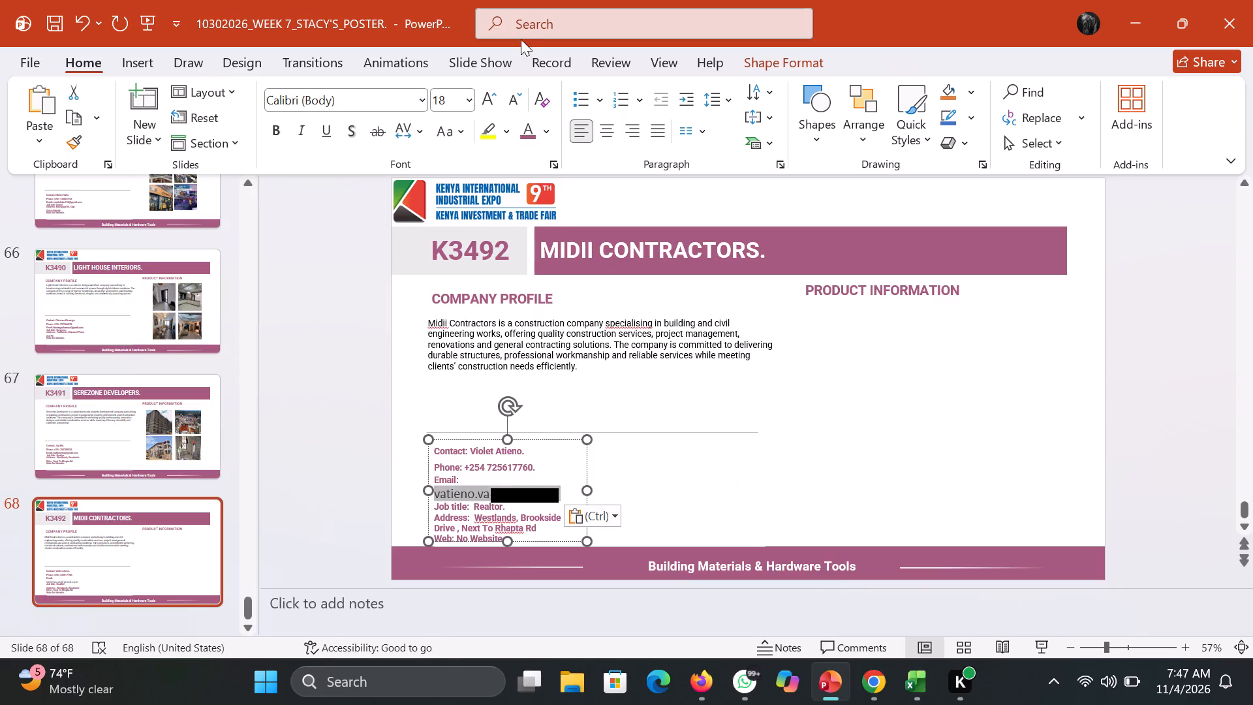
Format the pasted email address as 12 pt bold Roboto in the slide's purple to match the contact block.
left_click(468, 99)
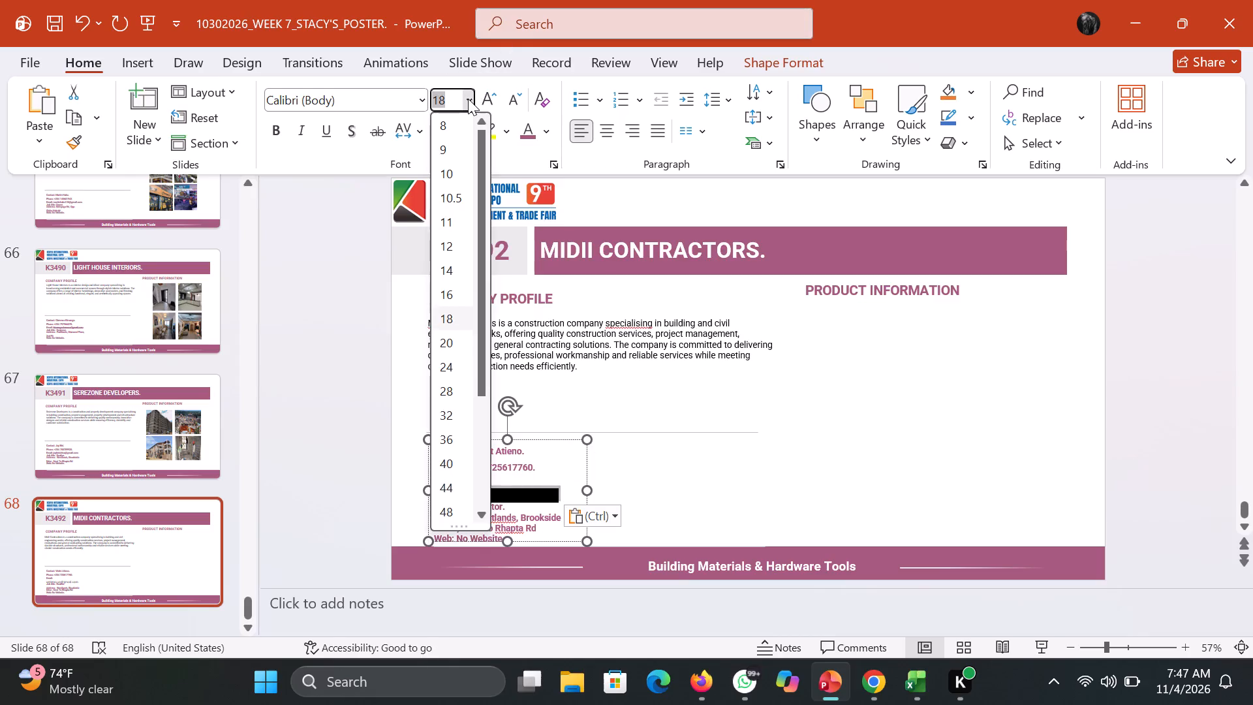
left_click(452, 251)
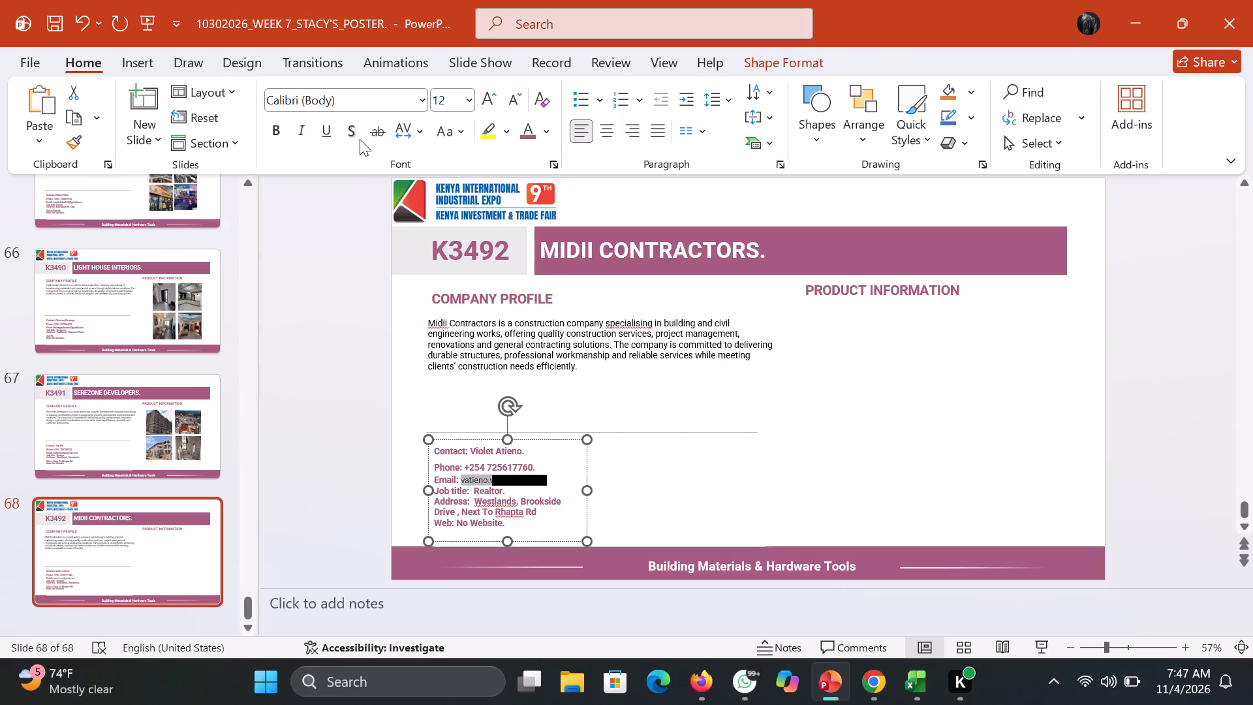
left_click(275, 135)
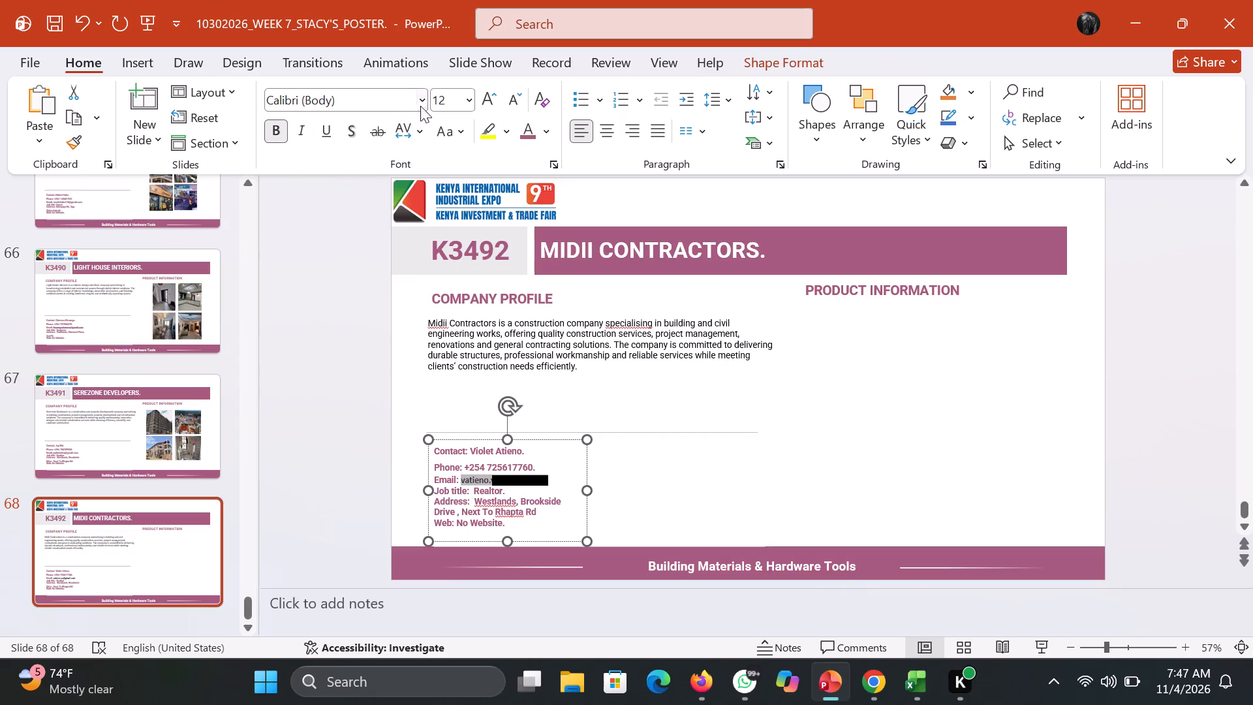
left_click(420, 102)
left_click(339, 243)
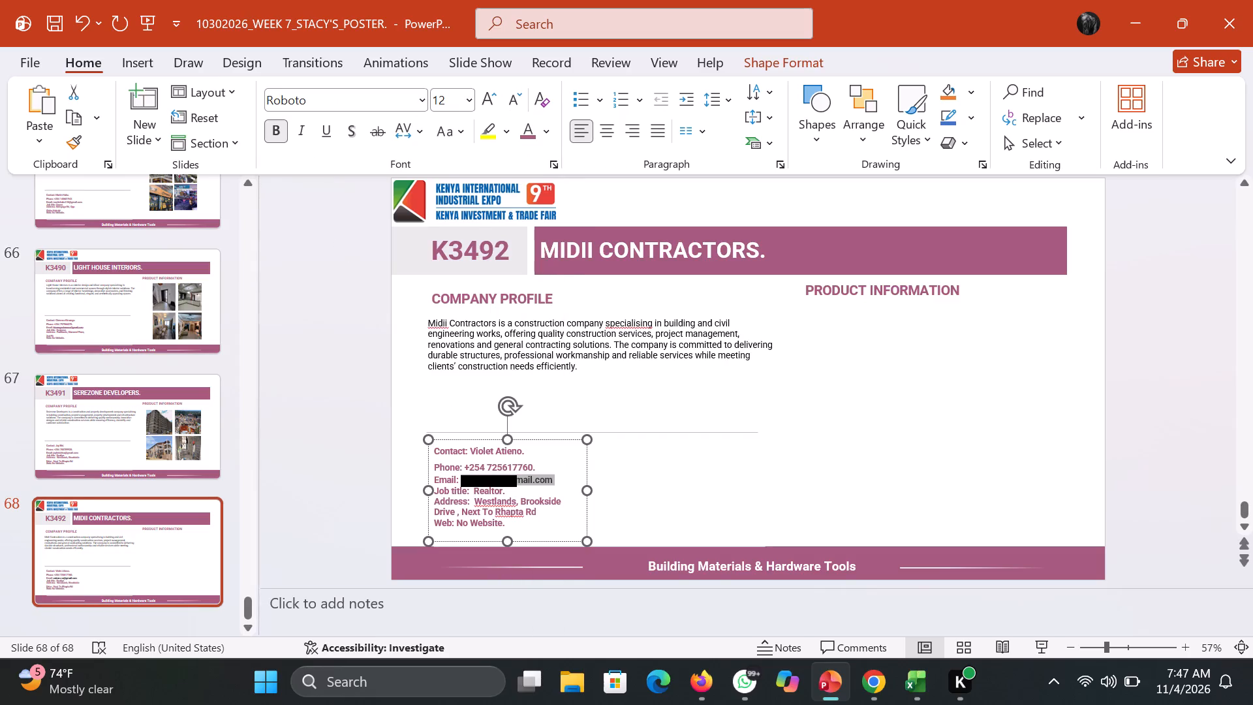
left_click(550, 129)
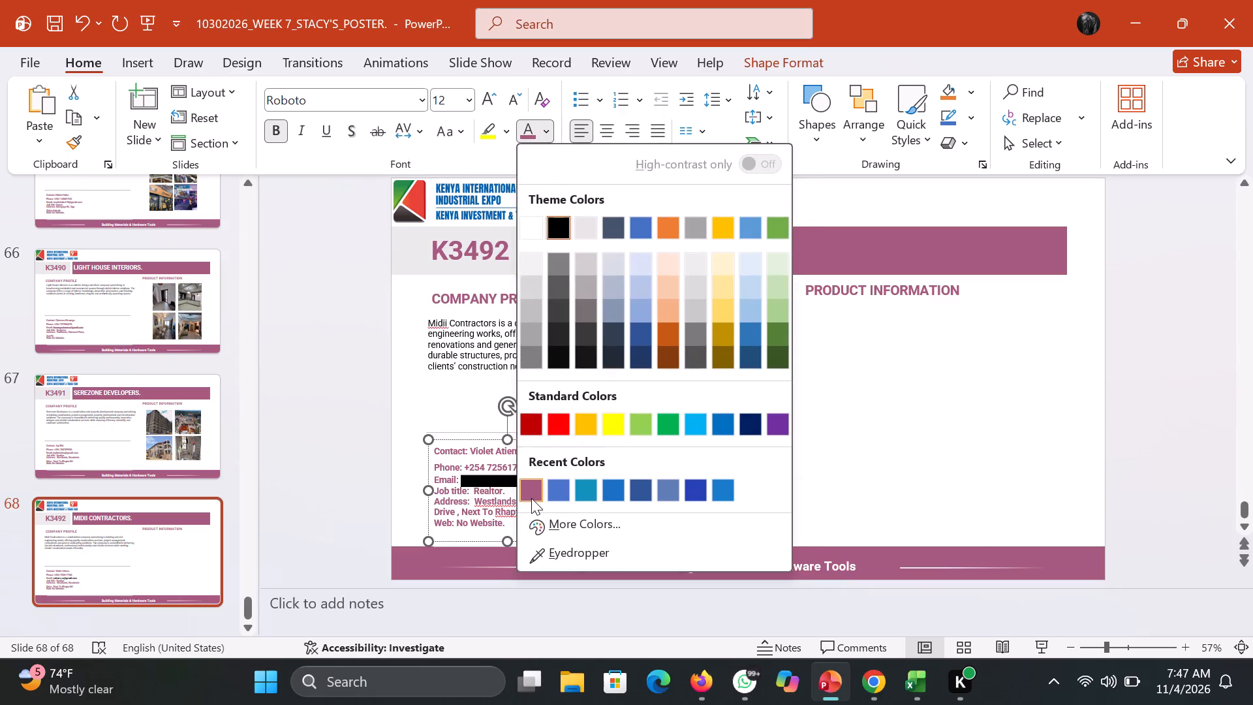
left_click(531, 498)
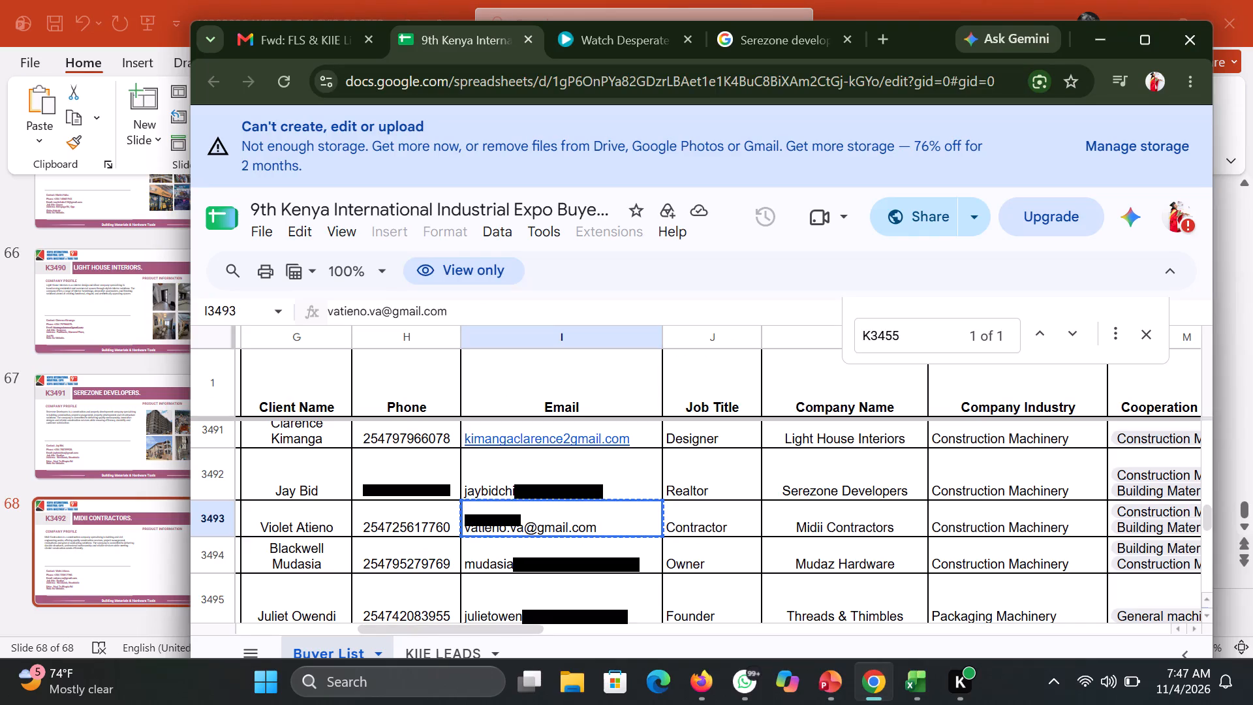
Replace the job title Realtor with Contractor in the K3492 slide's contact block.
left_click(833, 676)
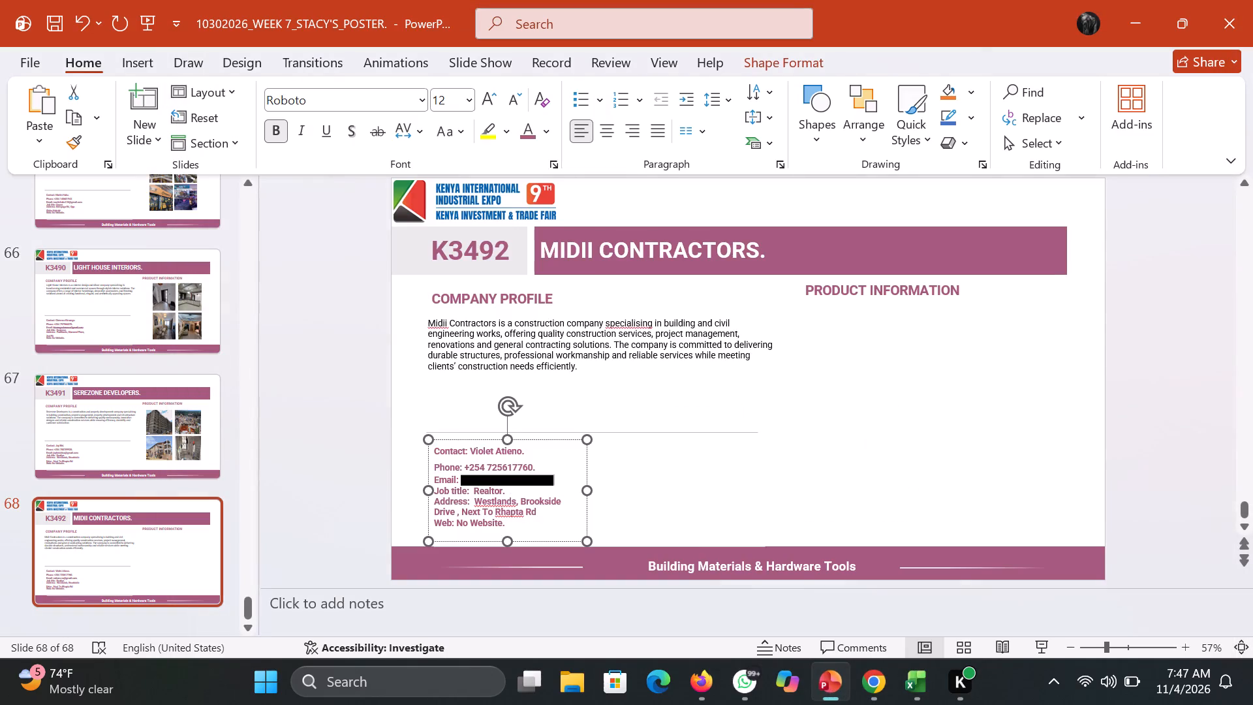
left_click(501, 488)
key("BackSpace")
key("BackSpace")
key("BackSpace")
key("BackSpace")
key("BackSpace")
key("BackSpace")
key("BackSpace")
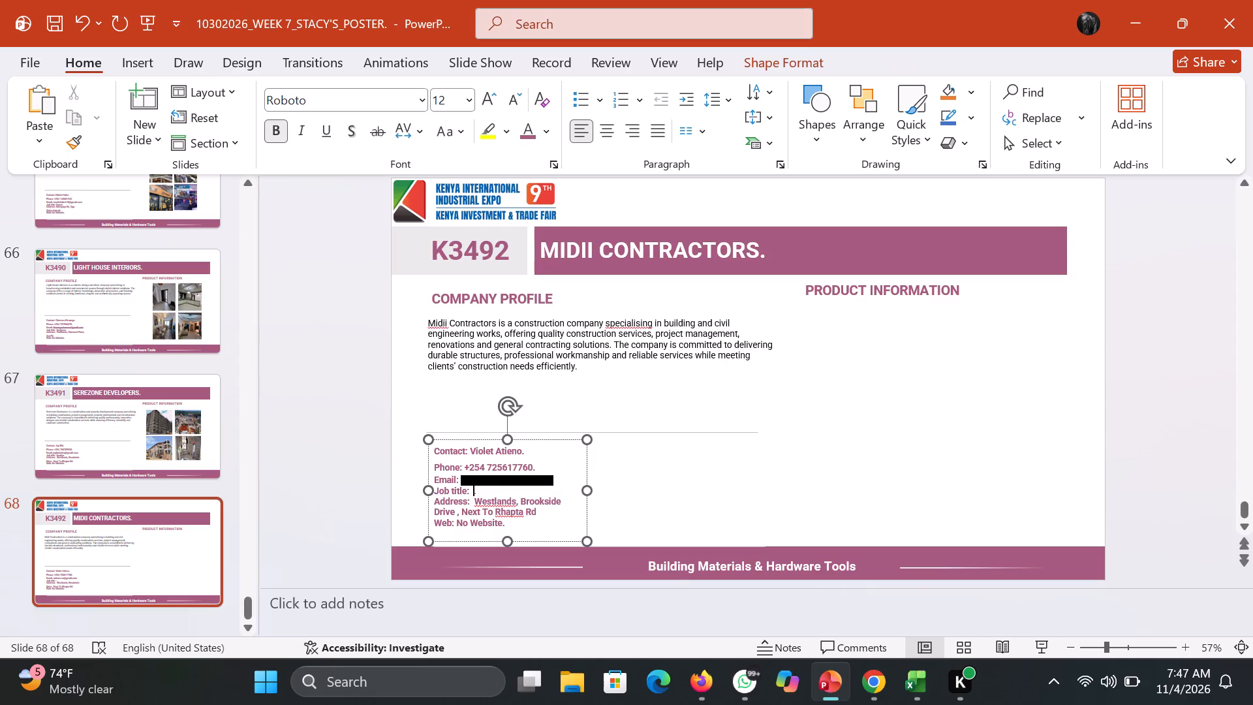
type("ontractor")
Replace the old address on the Address line with the Midii Contractors company address copied from the buyer list in Chrome.
left_click(540, 510)
key("BackSpace")
key("BackSpace")
key("BackSpace")
key("BackSpace")
key("BackSpace")
key("BackSpace")
key("BackSpace")
key("BackSpace")
key("BackSpace")
key("BackSpace")
key("BackSpace")
key("BackSpace")
key("BackSpace")
key("BackSpace")
key("BackSpace")
key("BackSpace")
key("BackSpace")
key("BackSpace")
key("BackSpace")
key("BackSpace")
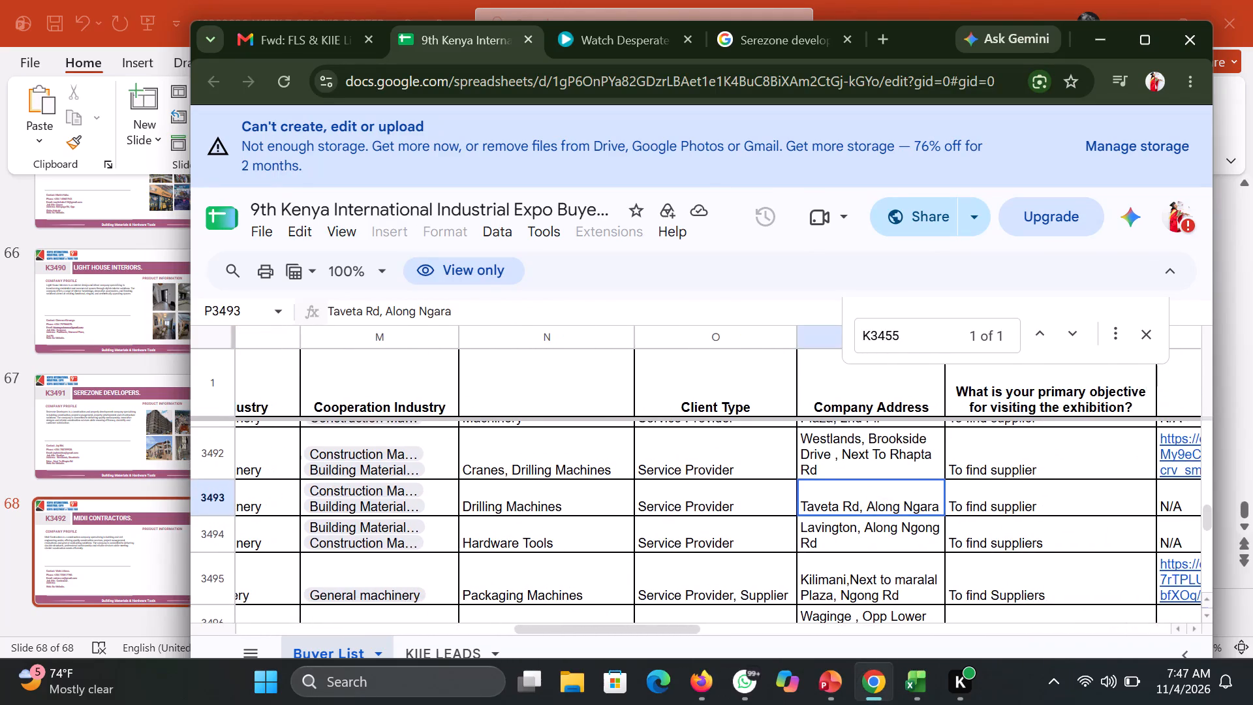
key("ctrl+c")
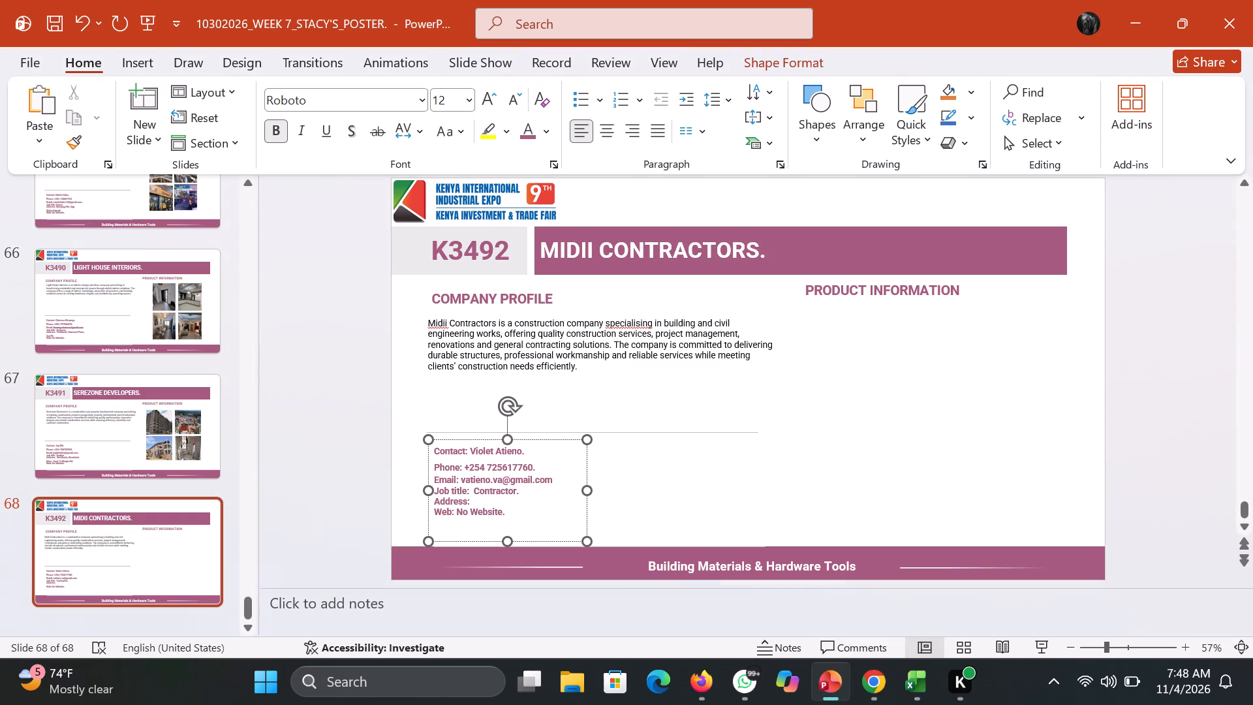
key("ctrl+v")
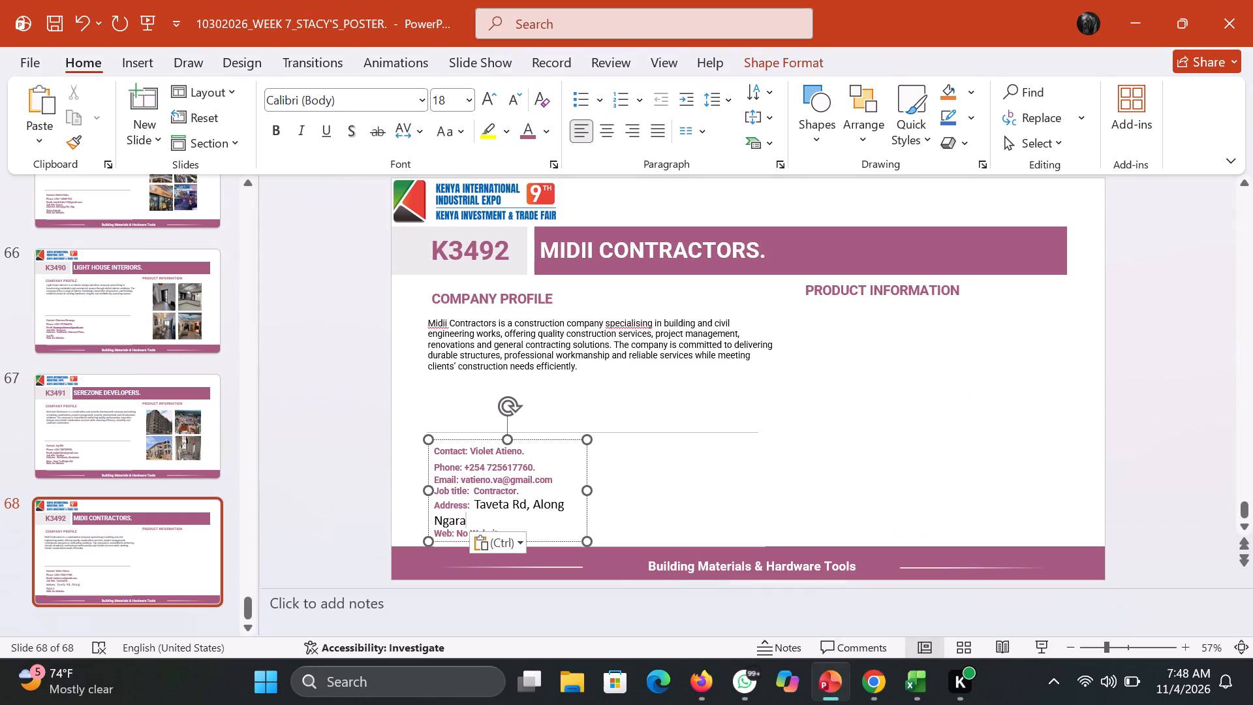
Remove the extra space before the pasted address and format the address as 12 pt bold Roboto in the slide's purple.
left_click(473, 503)
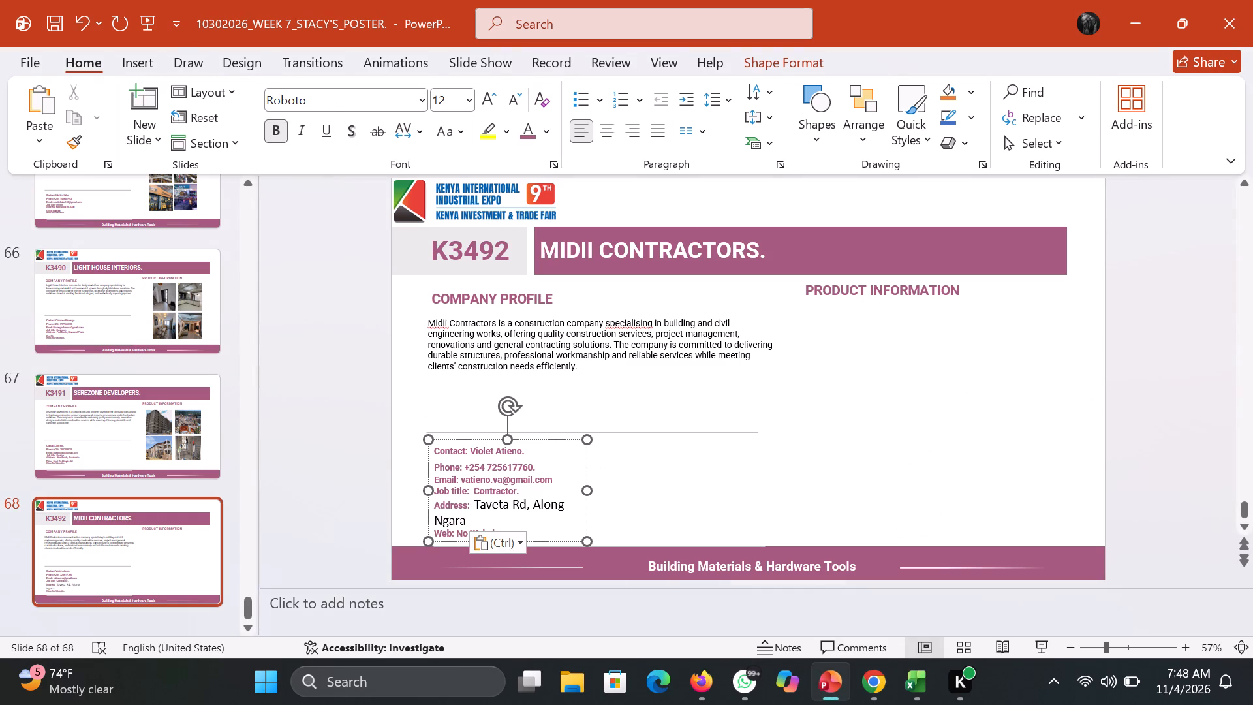
key("BackSpace")
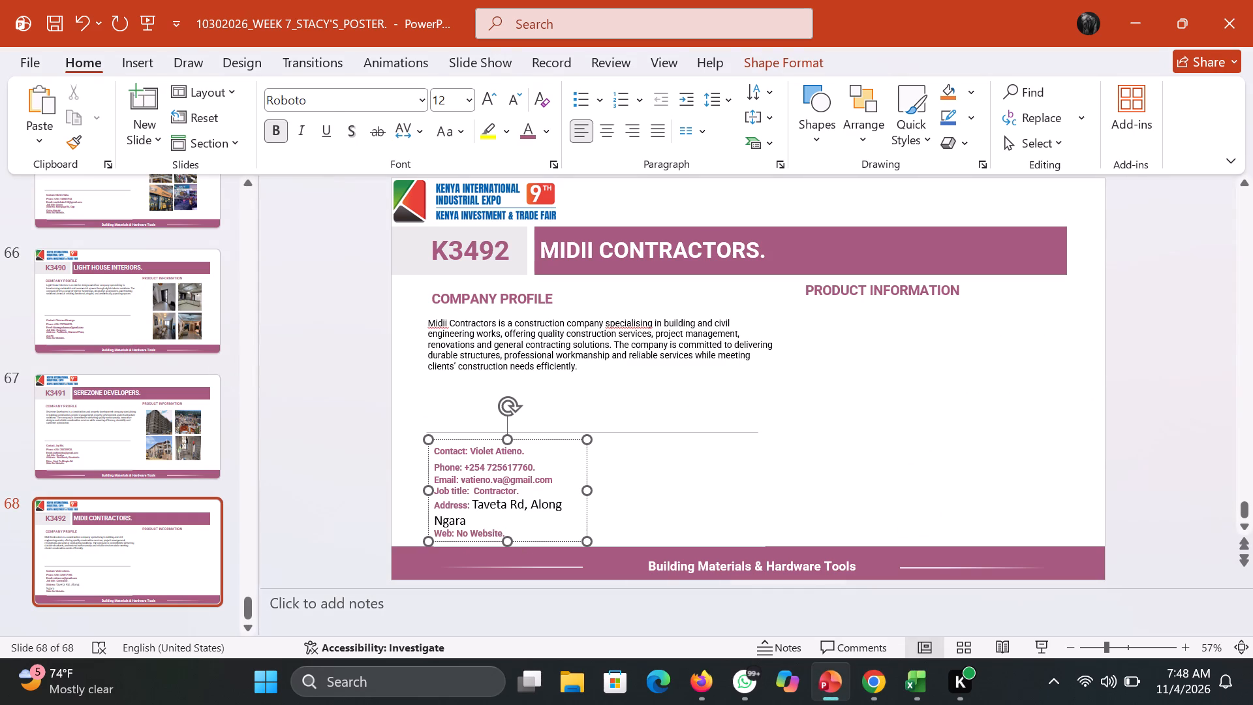
left_click_drag(476, 499, 498, 519)
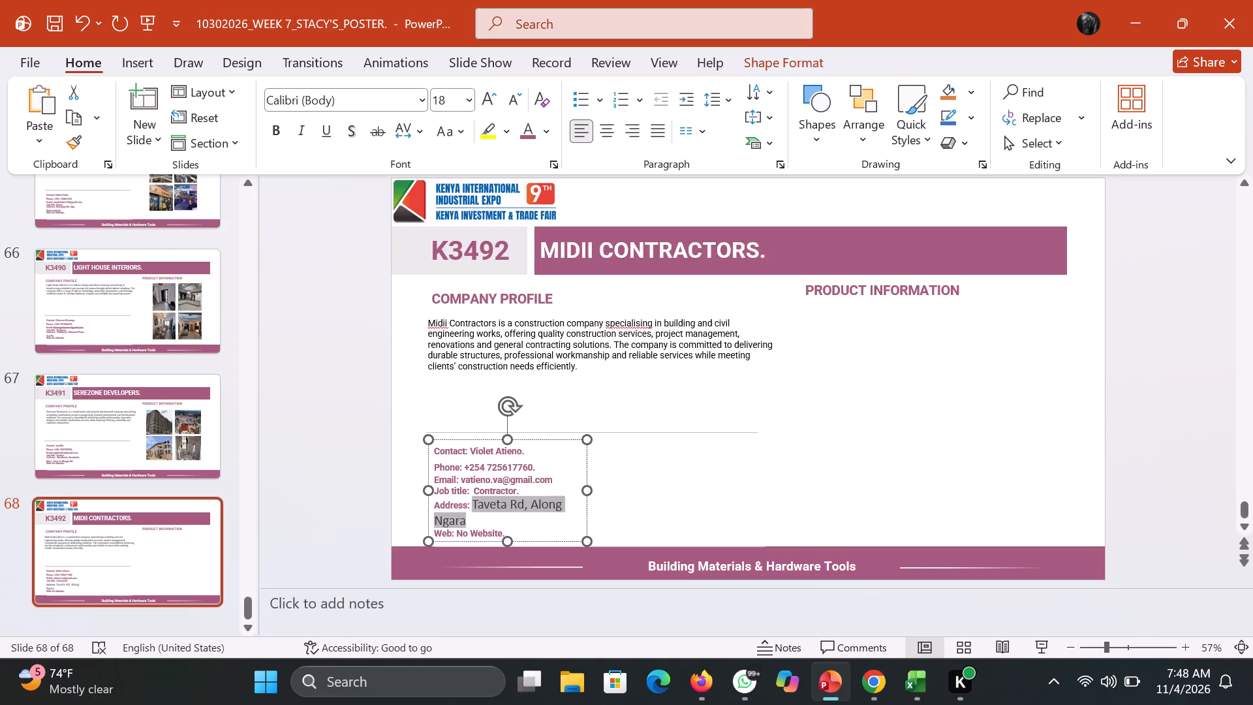
left_click(471, 98)
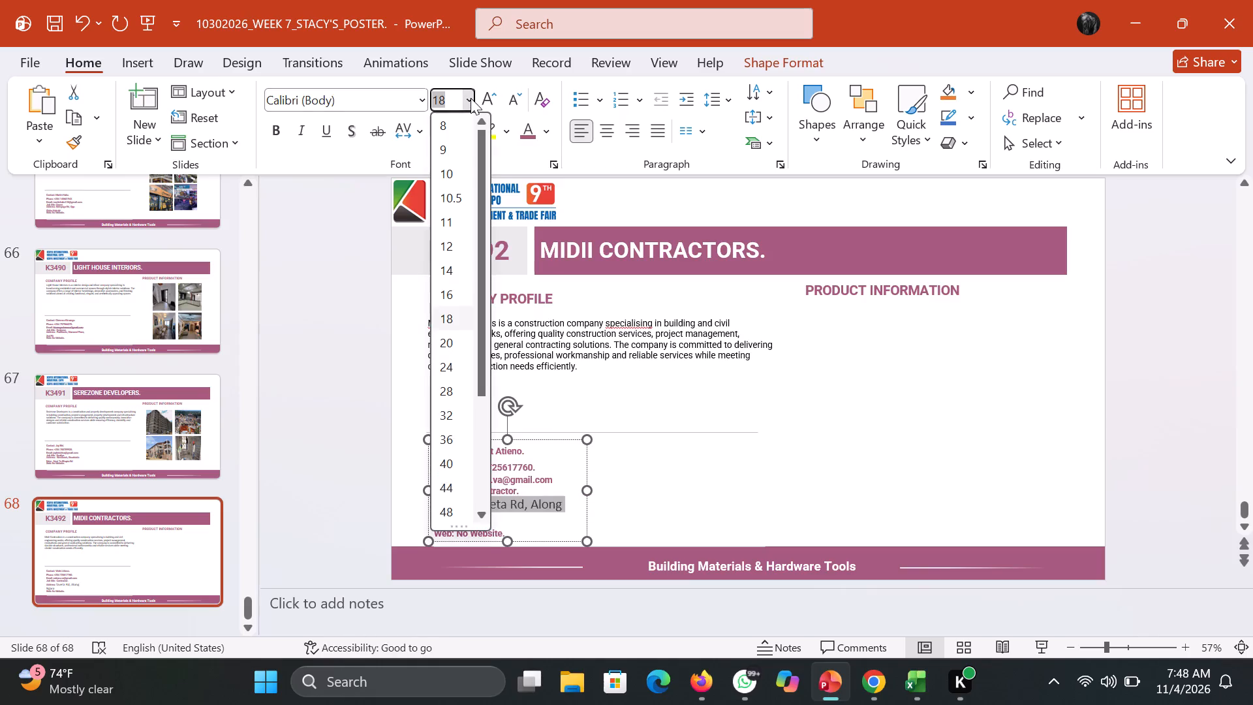
left_click(449, 249)
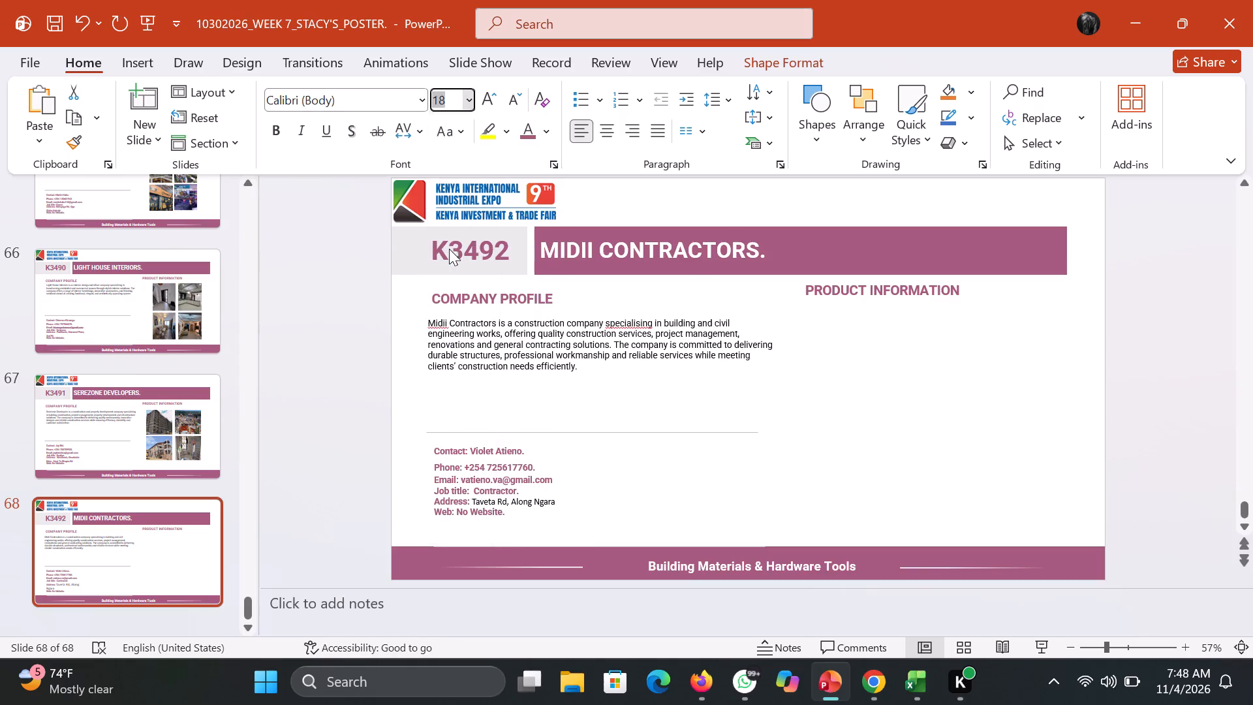
left_click(420, 102)
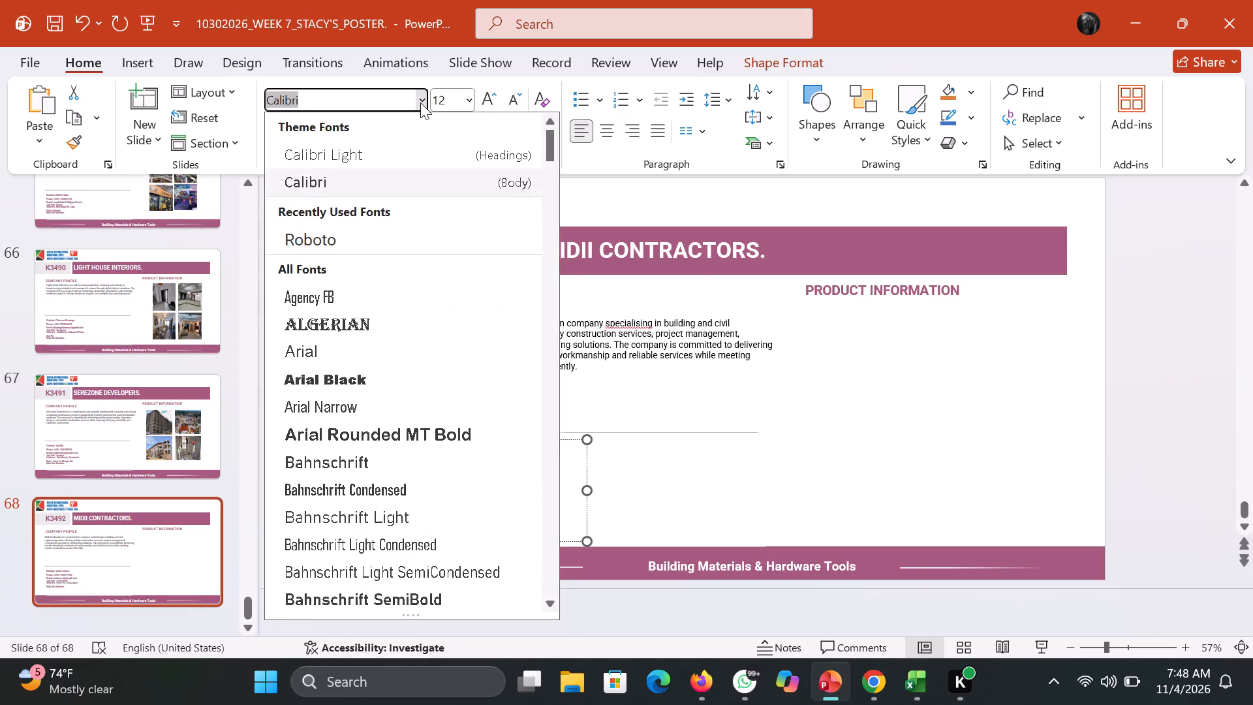
left_click(381, 242)
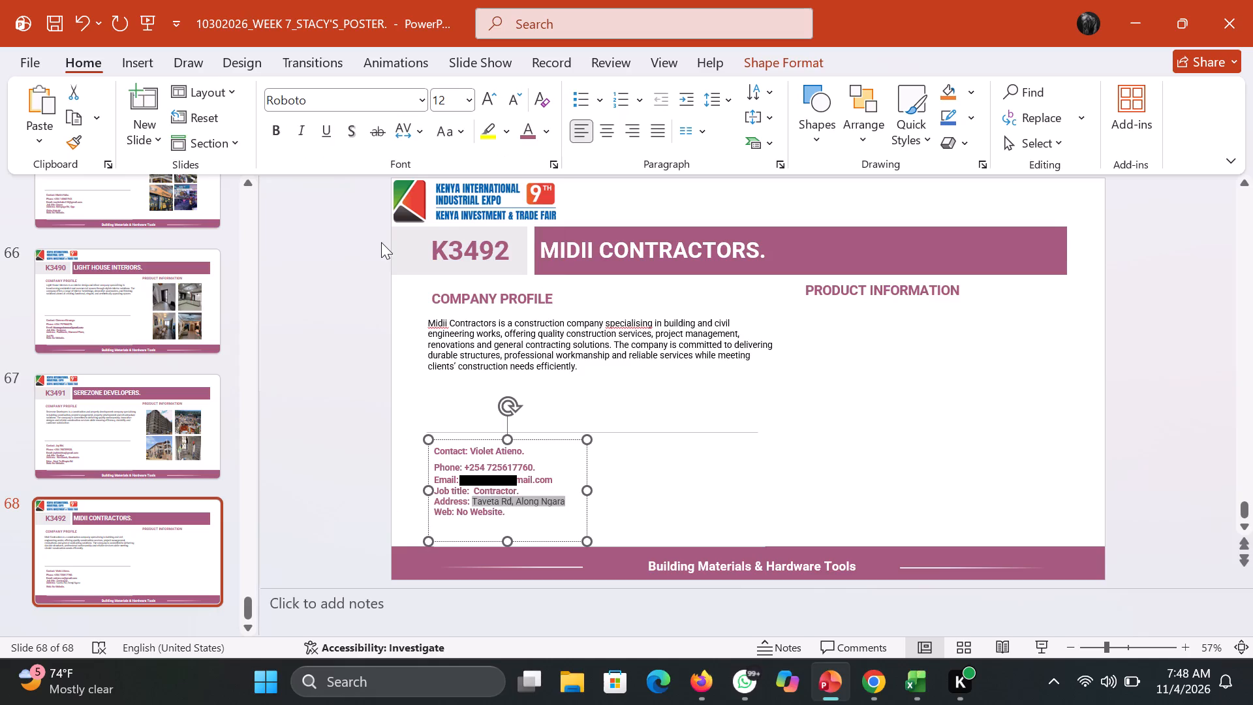
left_click(288, 133)
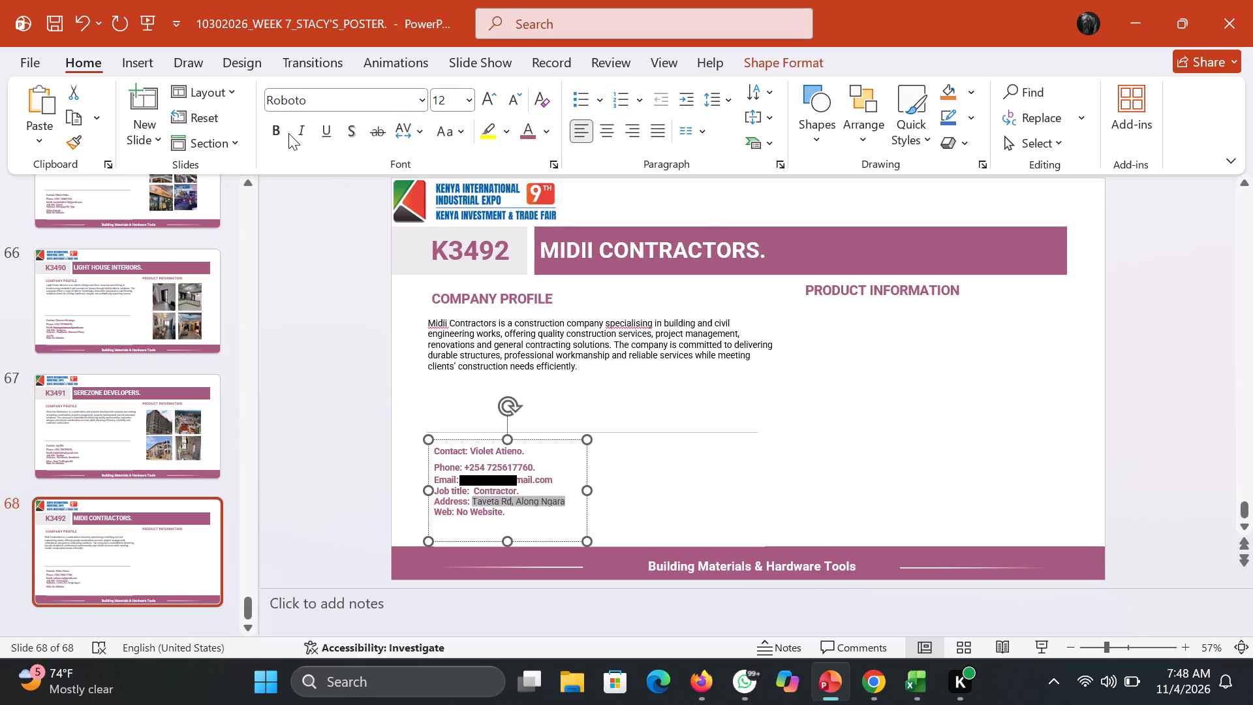
left_click(277, 130)
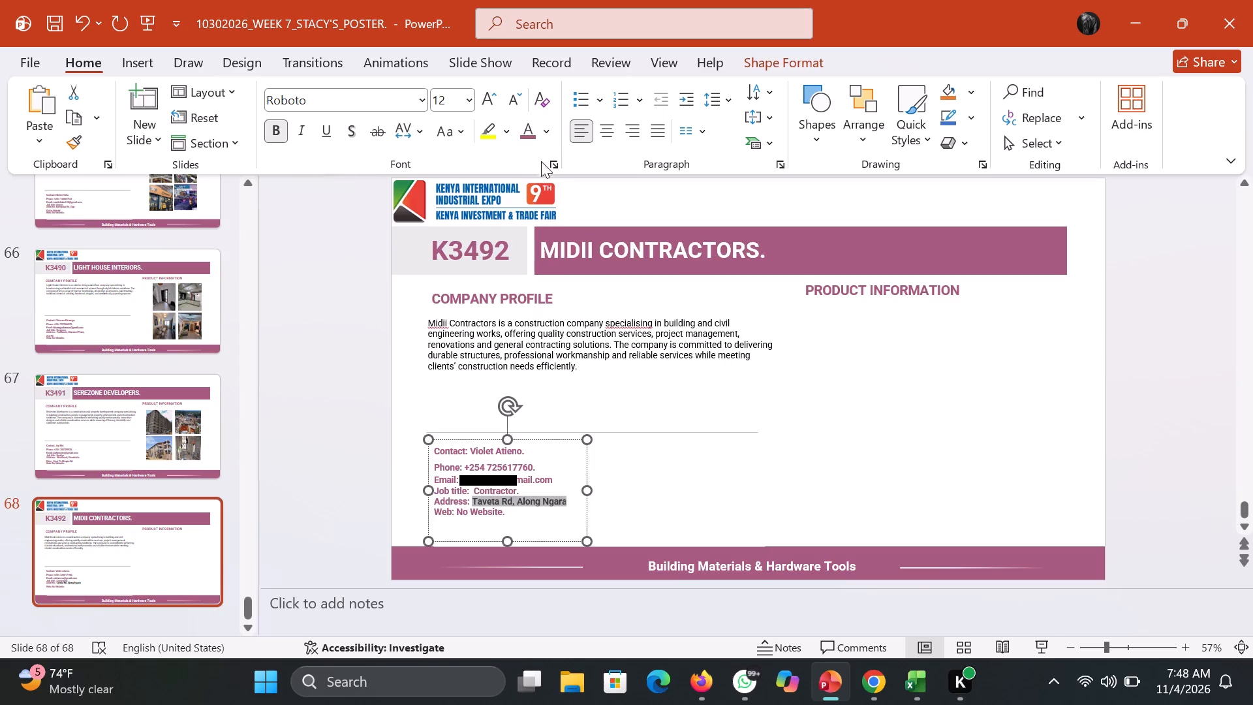
left_click(548, 136)
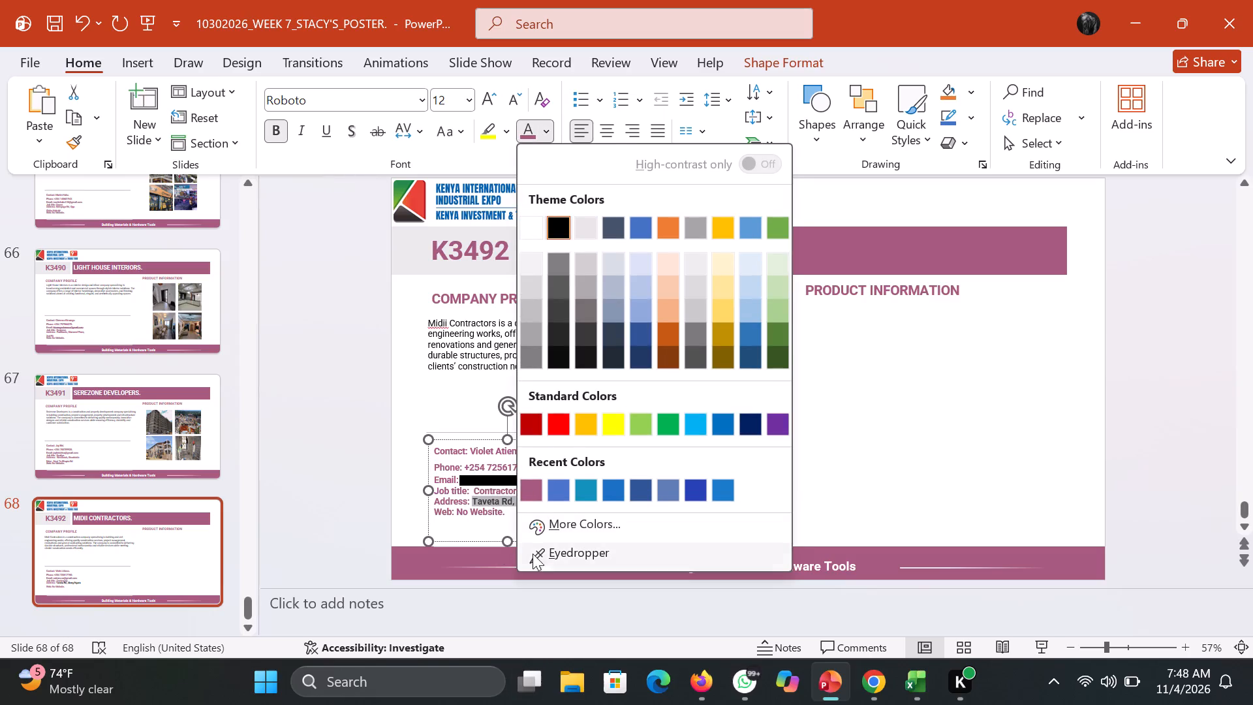
left_click(532, 490)
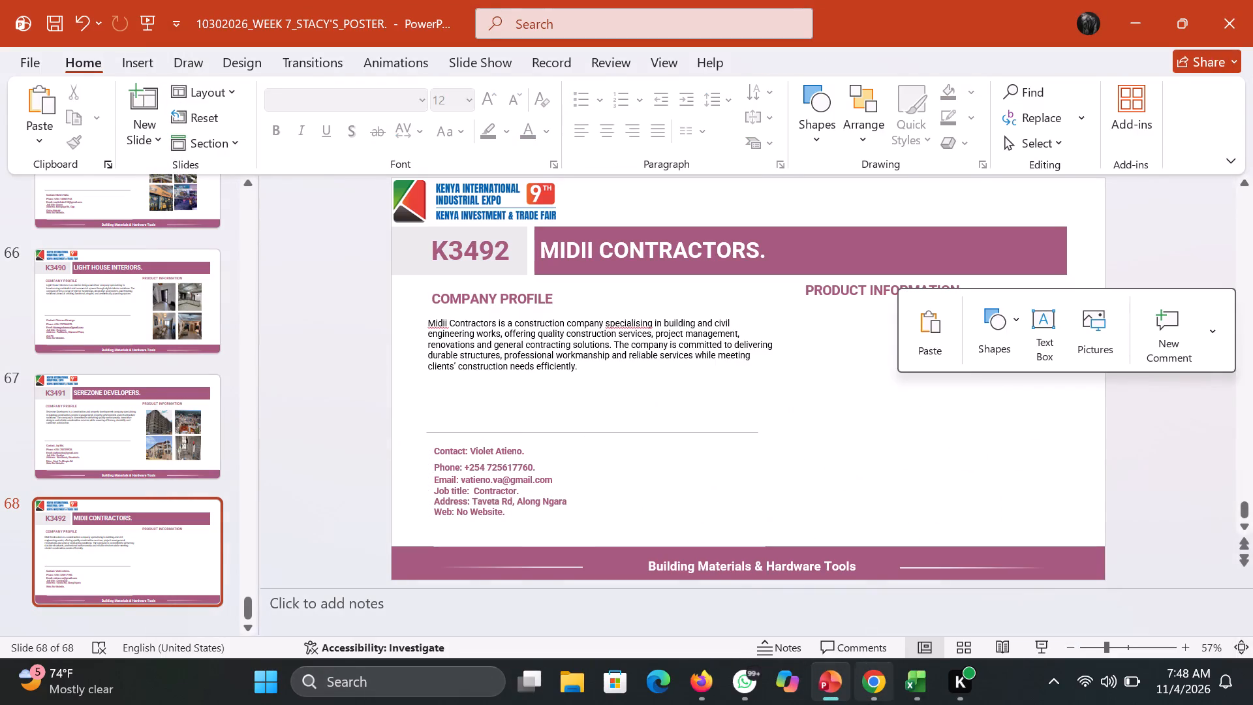
In Chrome, replace the old Serezone image search with a Google Images search for "Contractors images in kenya".
left_click(879, 674)
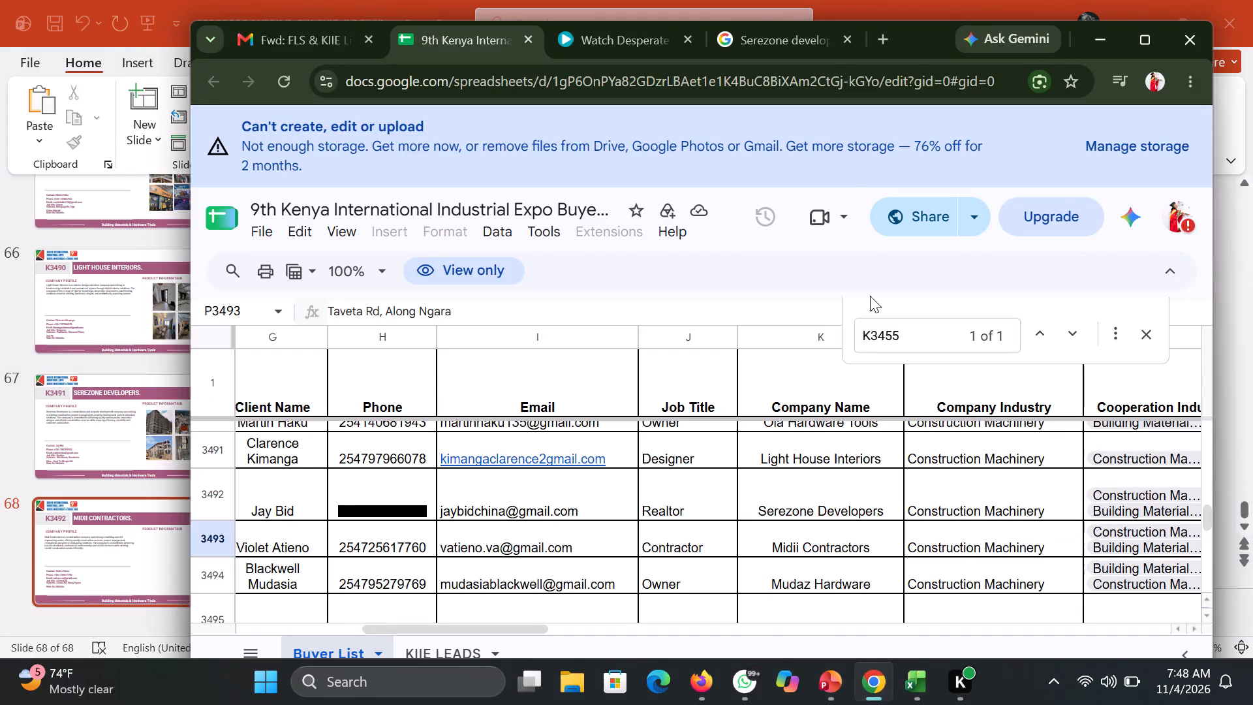
left_click(786, 33)
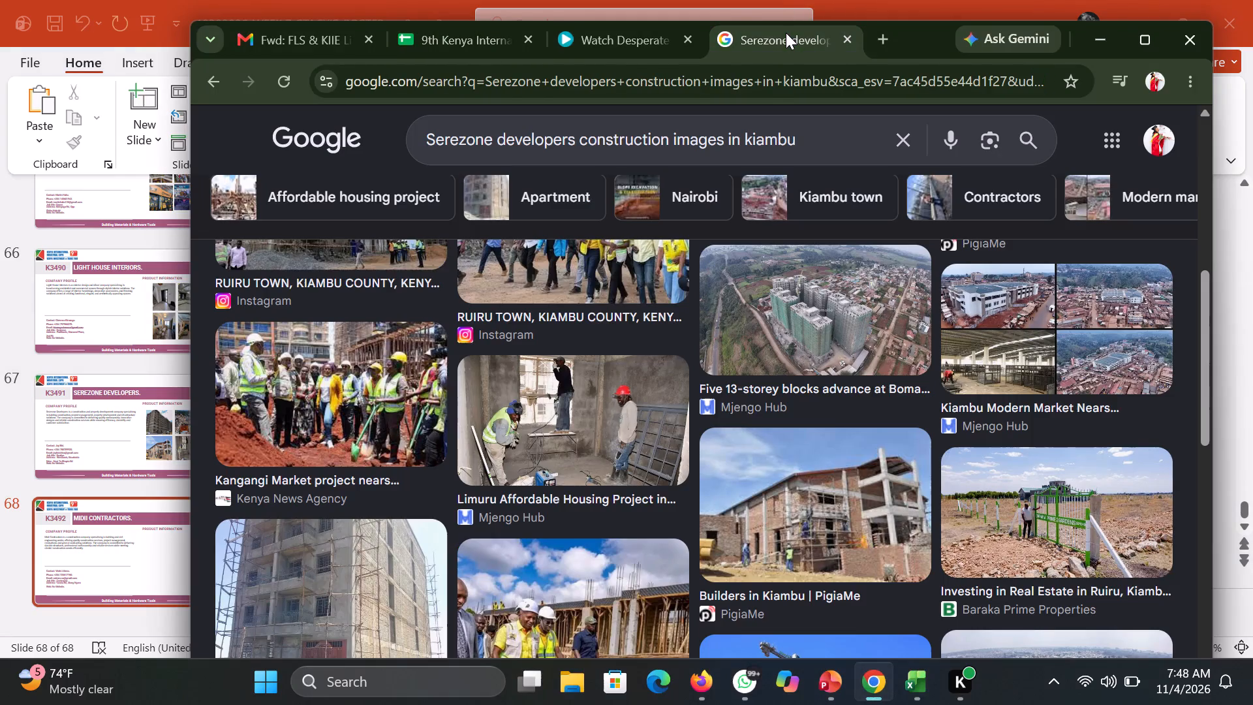
left_click(803, 138)
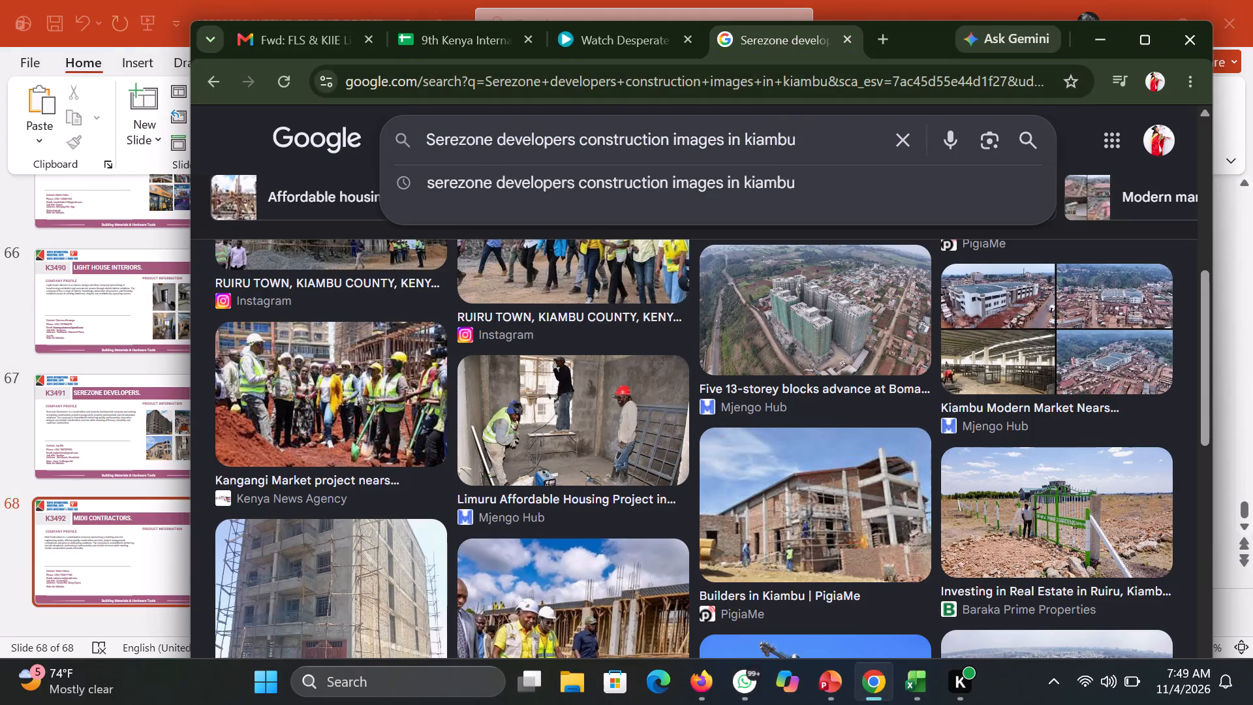
key("BackSpace")
key("BackSpace")
key("BackSpace")
key("BackSpace")
key("BackSpace")
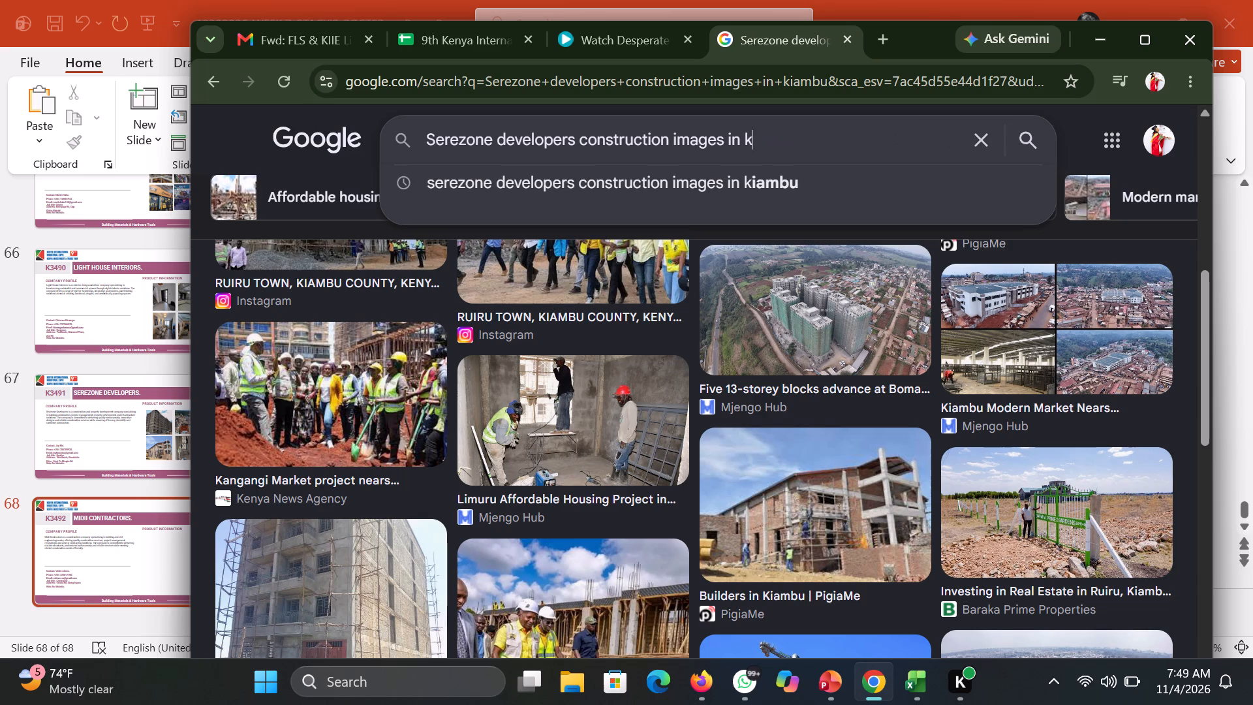
key("BackSpace")
key("BackSpace")
key("BackSpace")
key("BackSpace")
key("BackSpace")
key("BackSpace")
key("BackSpace")
key("BackSpace")
key("BackSpace")
key("BackSpace")
key("BackSpace")
key("BackSpace")
key("BackSpace")
key("BackSpace")
key("BackSpace")
key("BackSpace")
key("BackSpace")
key("BackSpace")
key("BackSpace")
key("BackSpace")
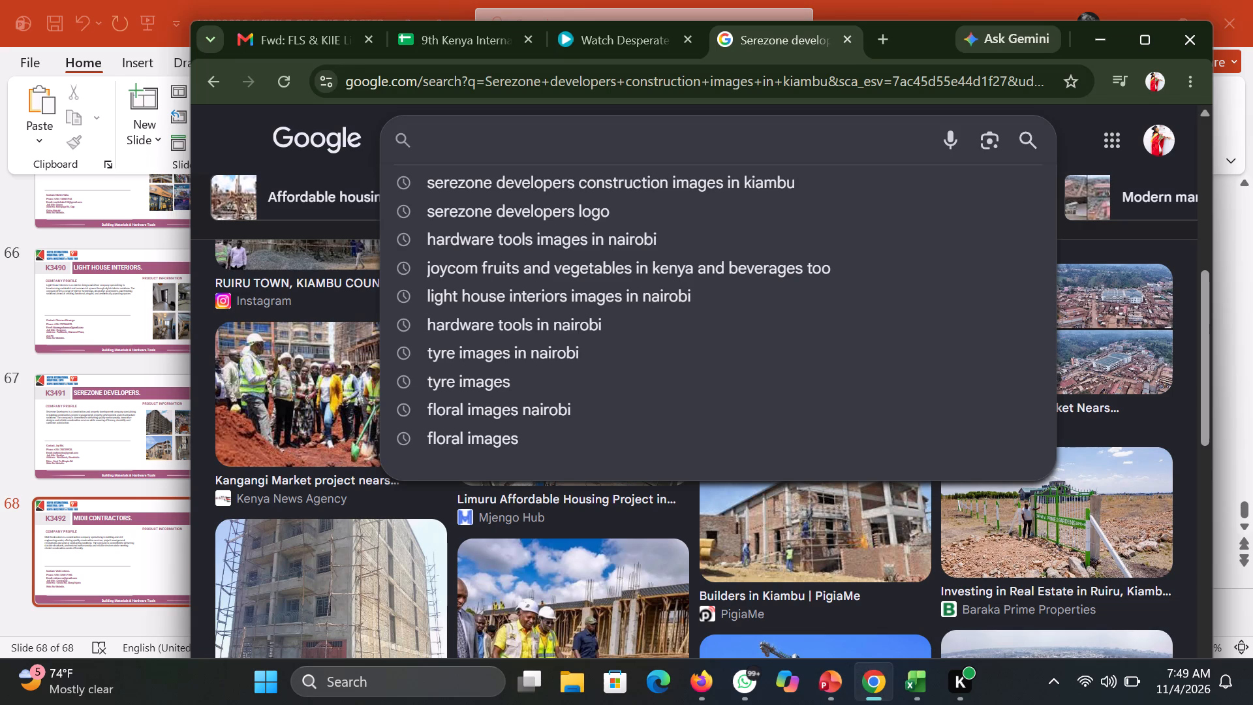
key("m")
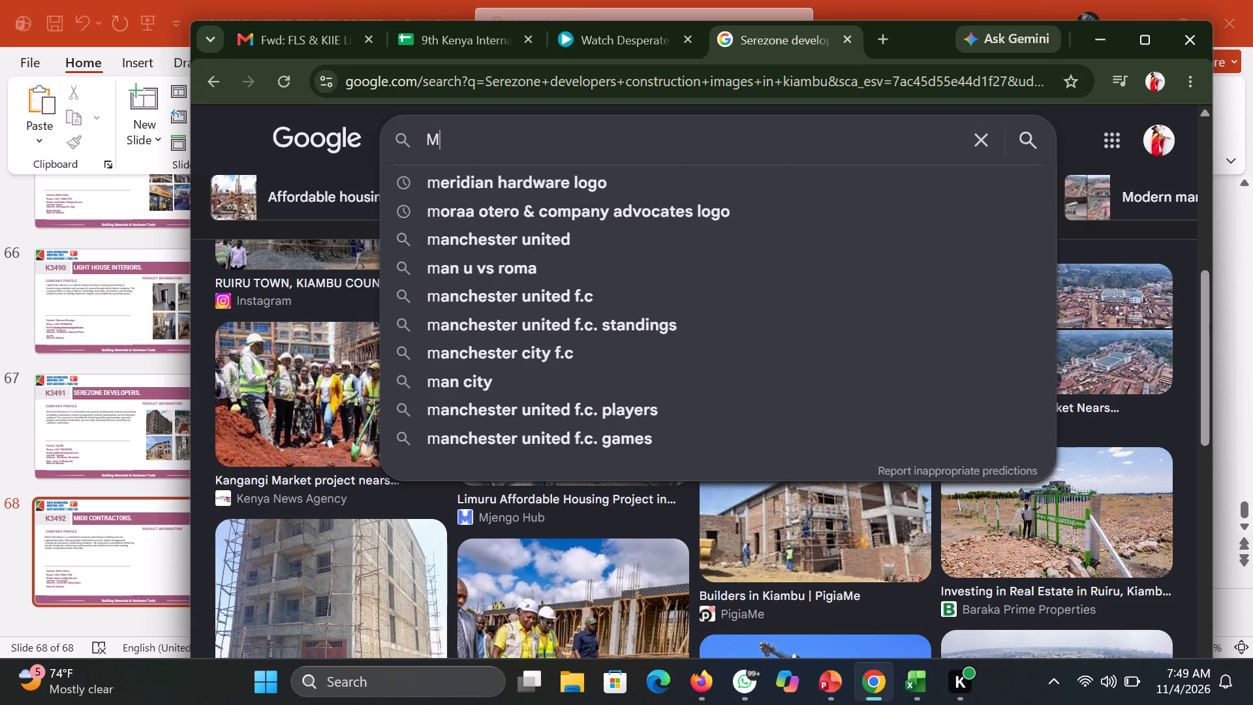
key("BackSpace")
key("c")
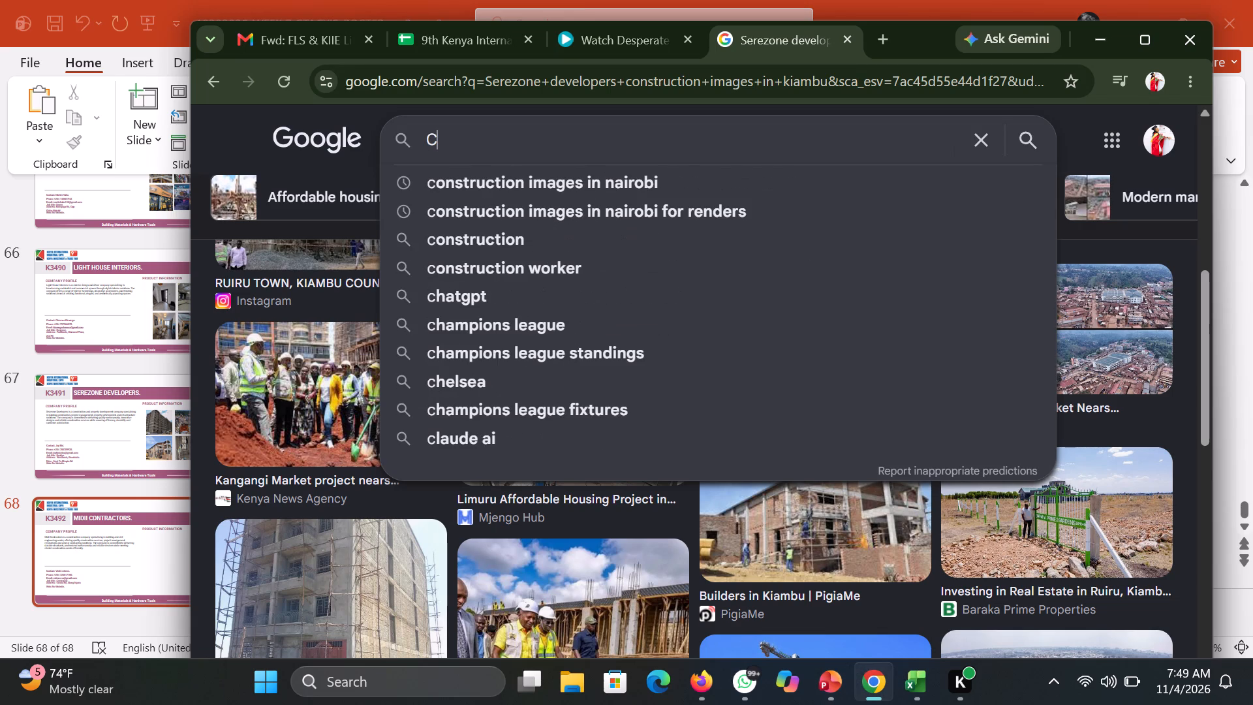
type("ontractors")
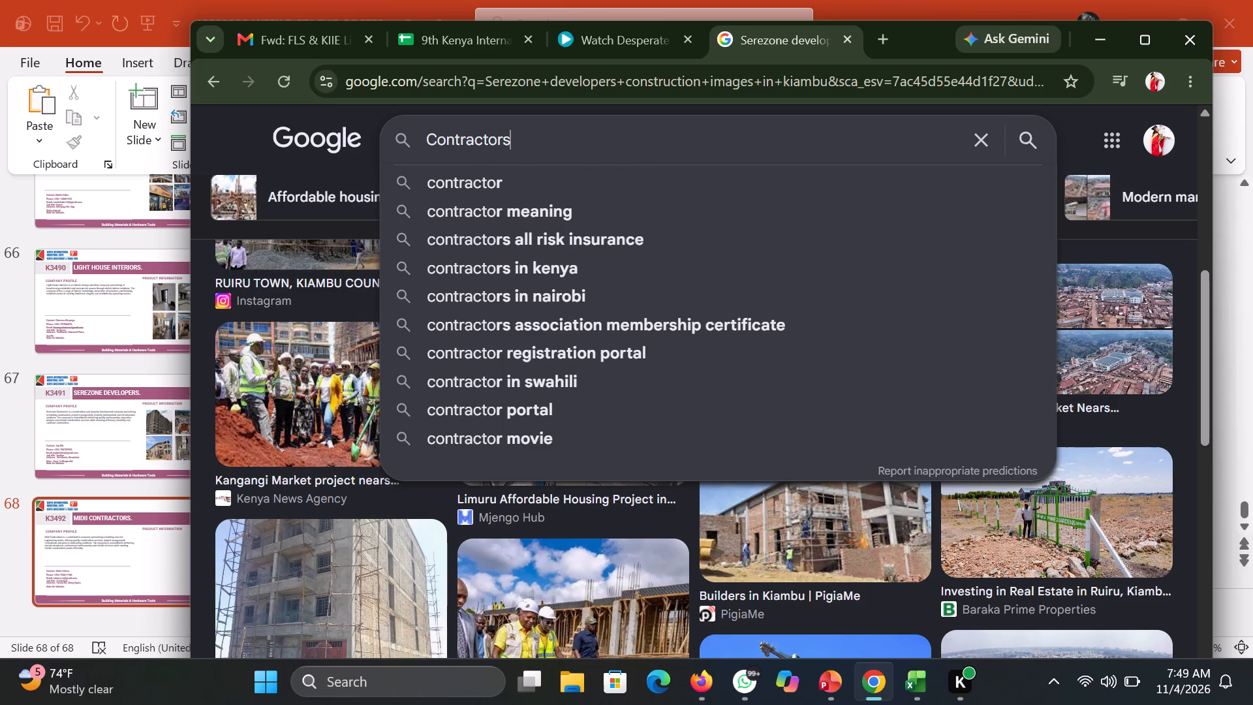
key("space")
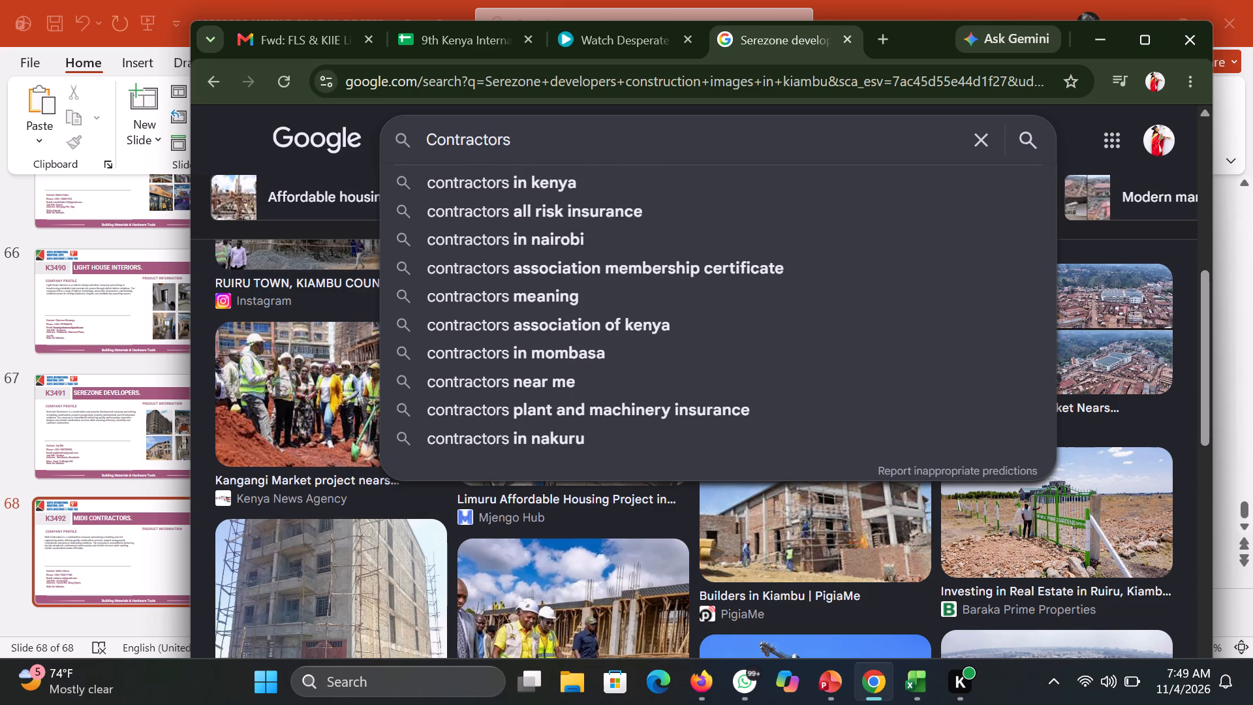
type("images")
key("space")
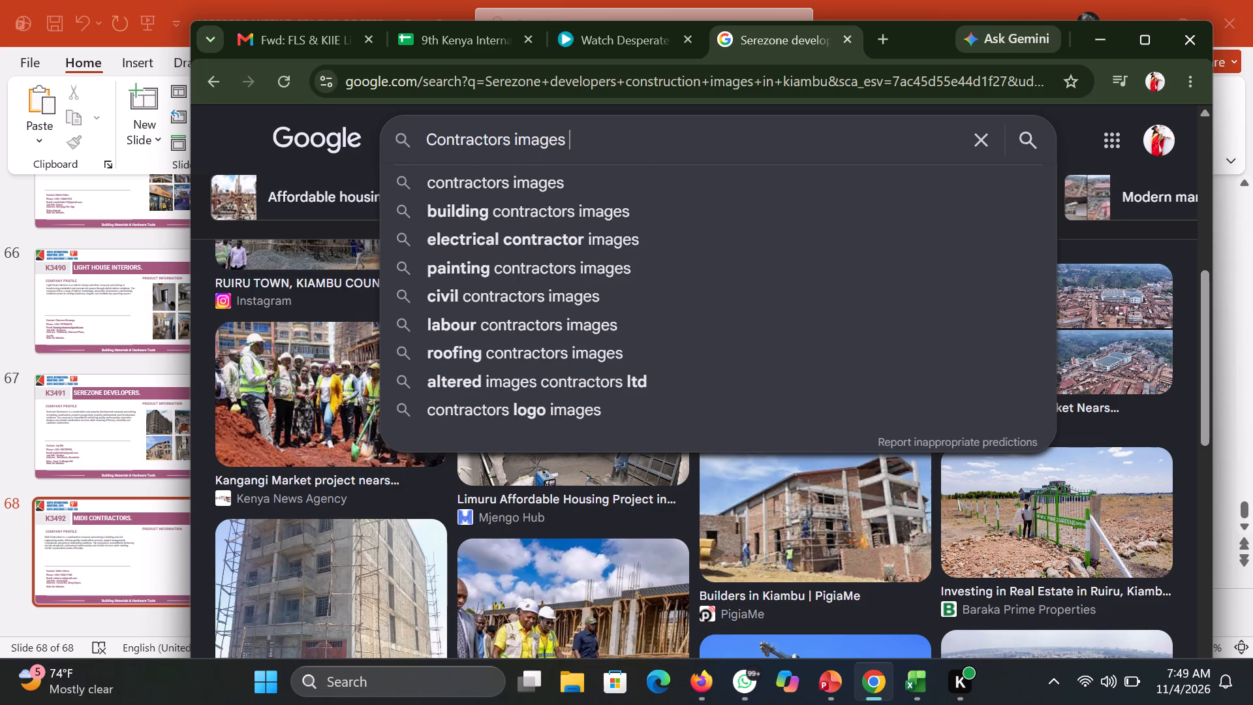
left_click(1035, 144)
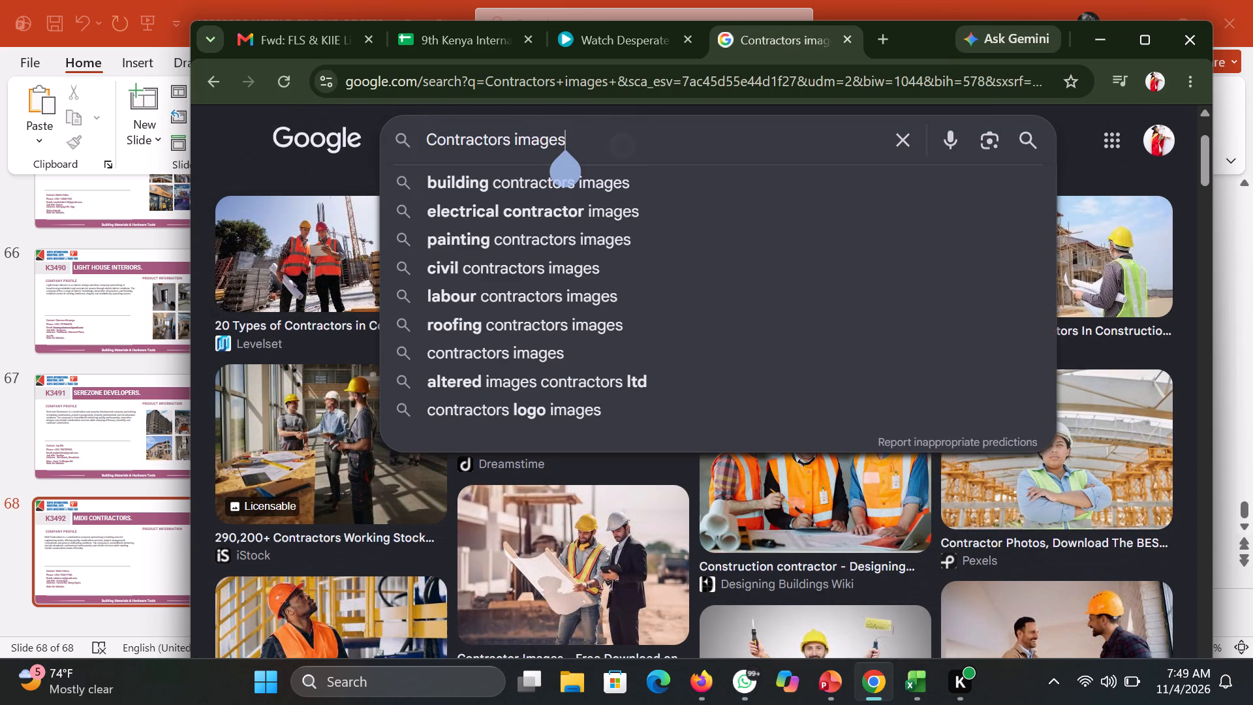
key("space")
type("in keny")
key("a")
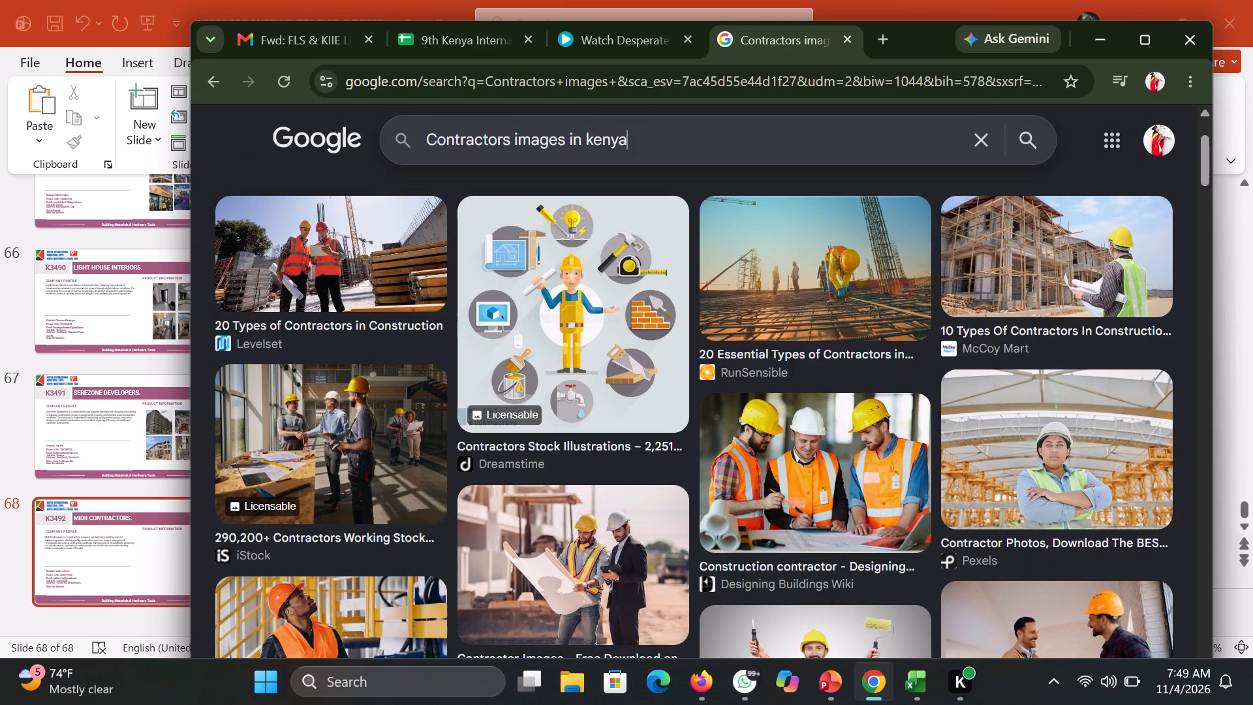
left_click(1032, 149)
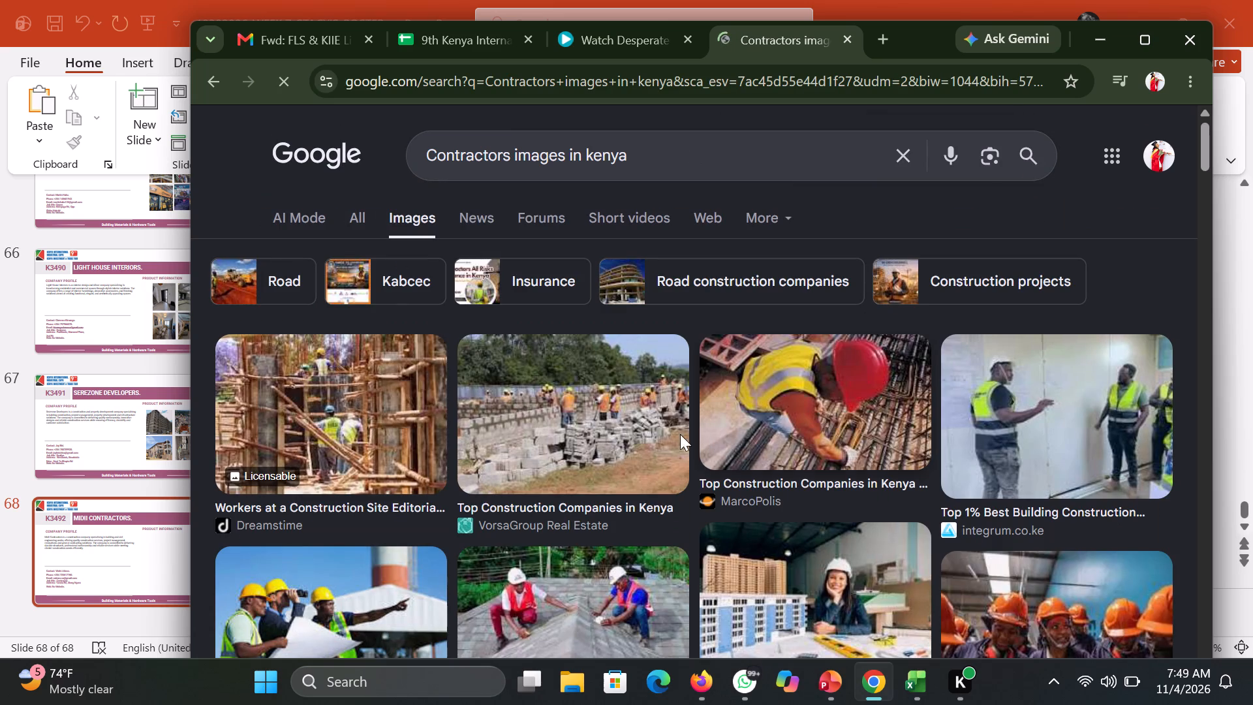
Copy the integrum.co.ke photo of workers in yellow vests indoors and paste it onto the K3492 slide in PowerPoint.
right_click(997, 433)
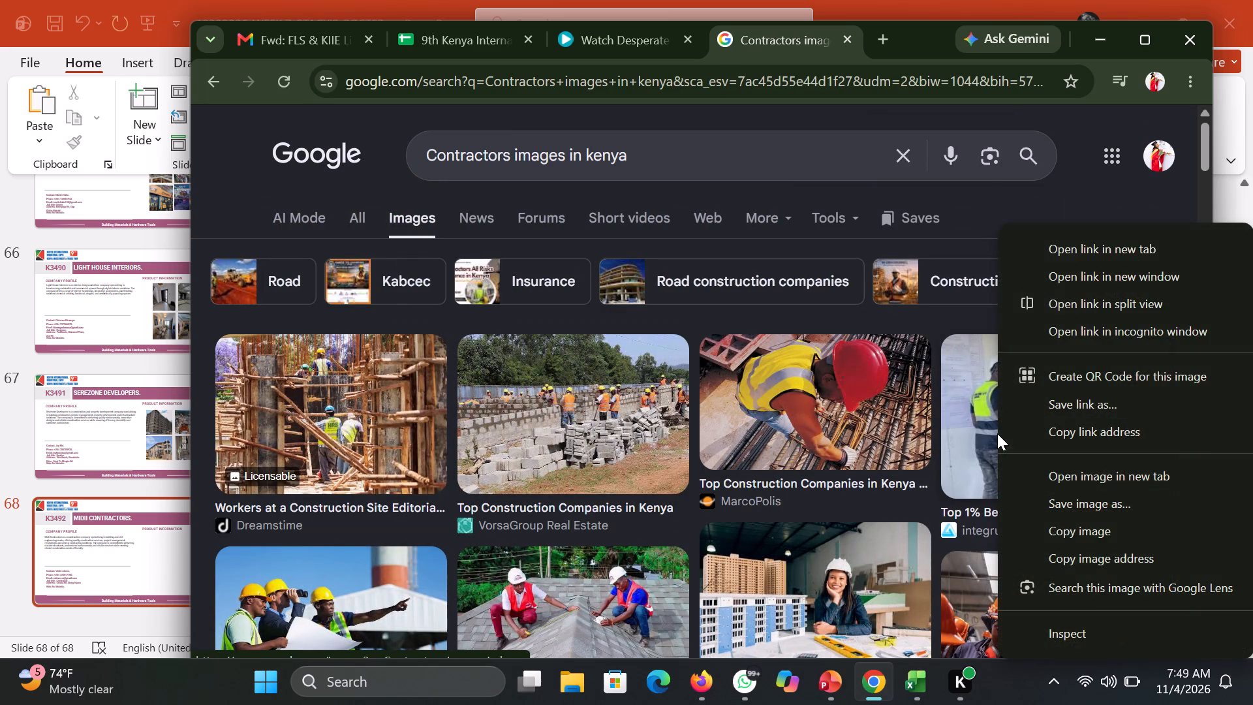
left_click(1085, 535)
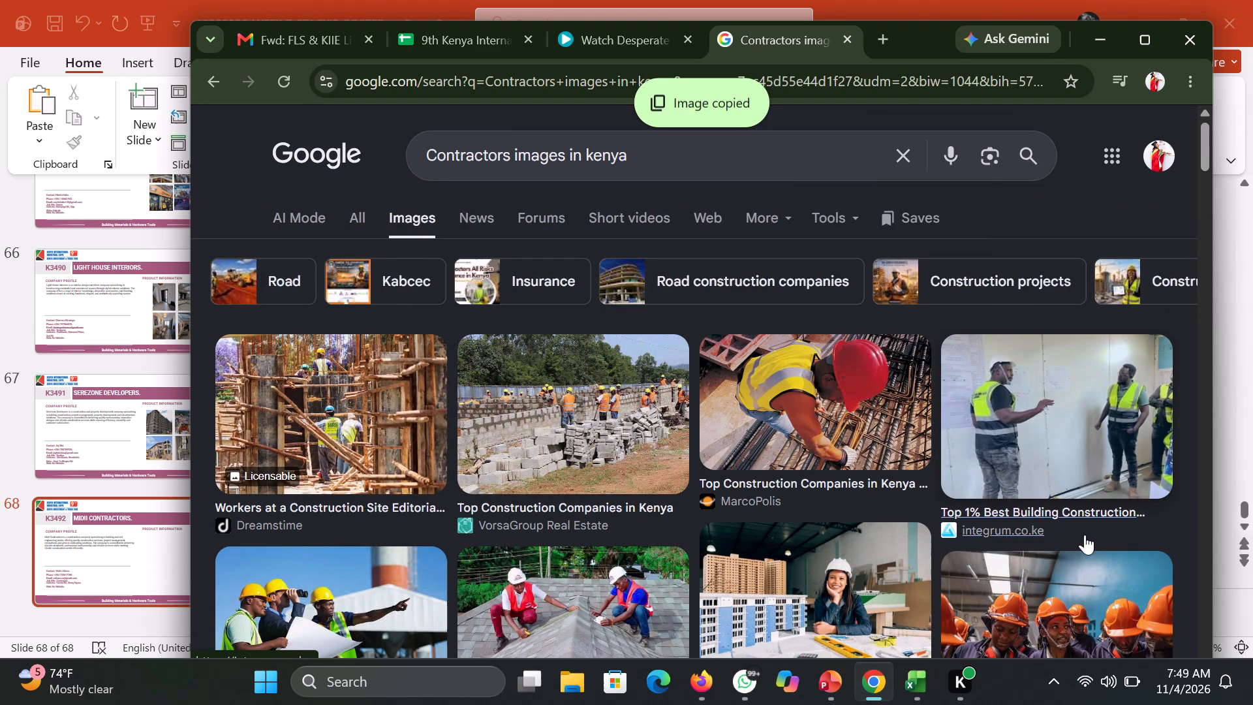
left_click(826, 686)
left_click(848, 358)
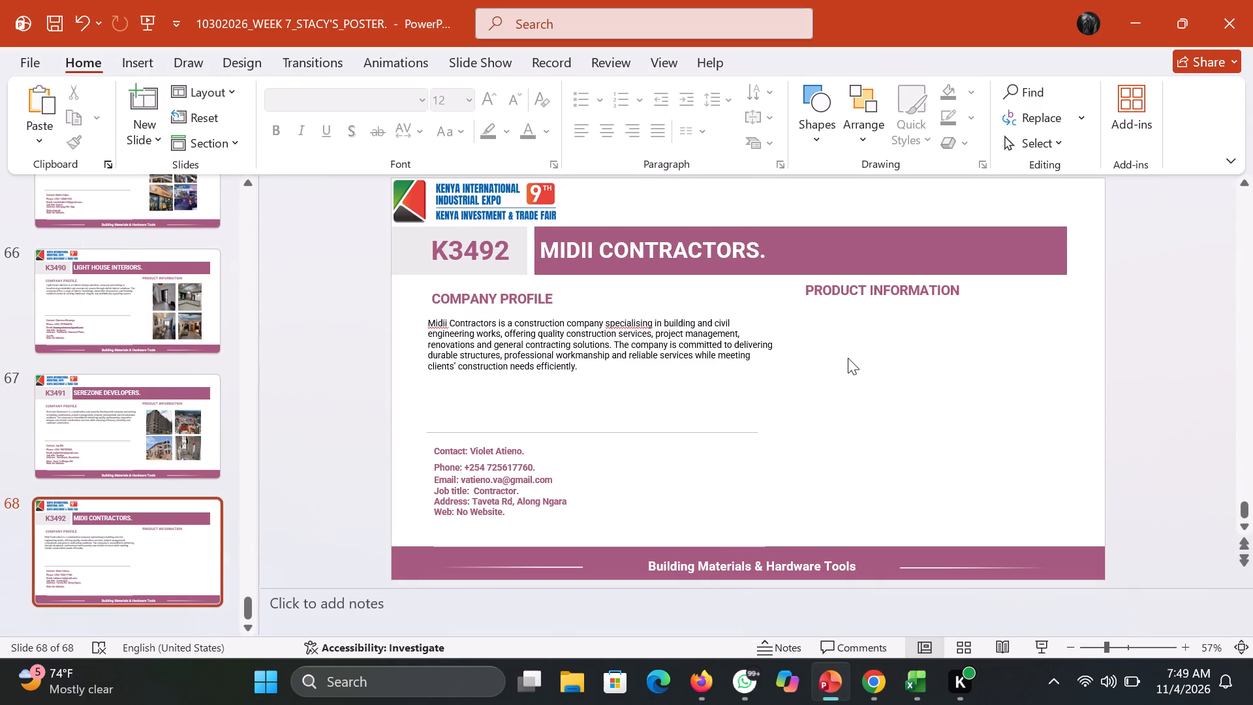
key("ctrl+v")
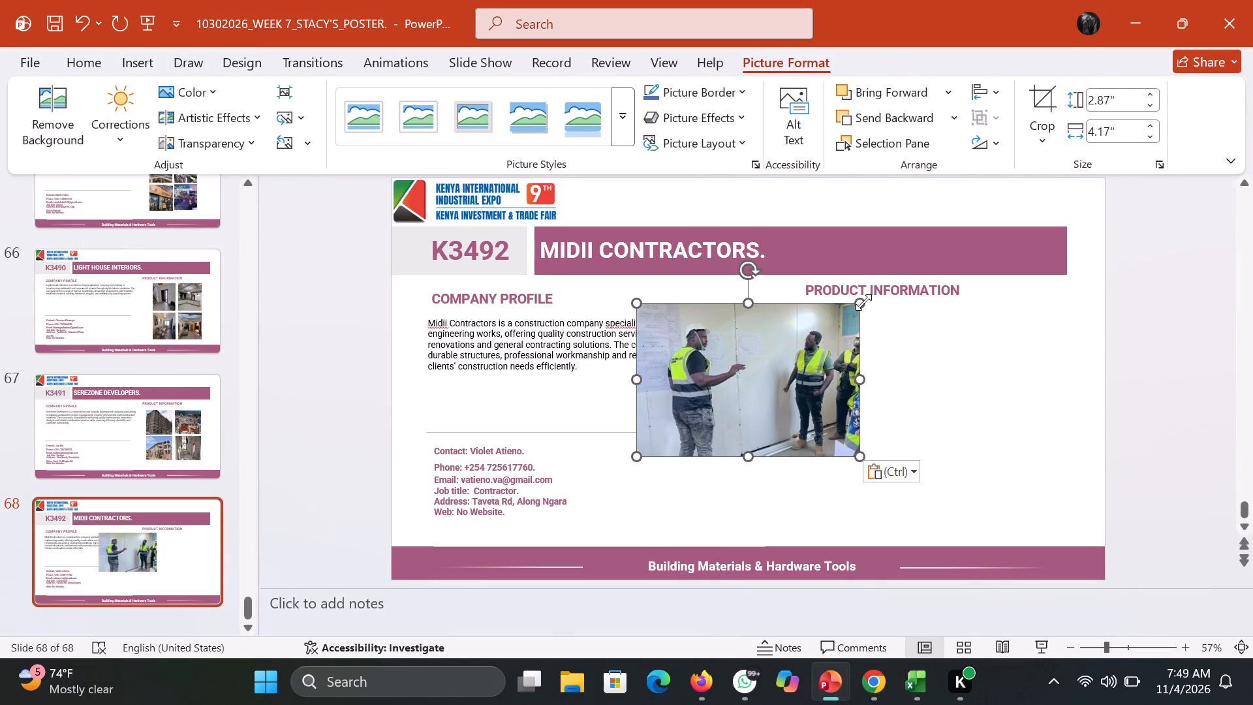
Shrink the pasted workers photo to about 2.03" high, place it directly under the PRODUCT INFORMATION heading, and narrow its width.
left_click_drag(863, 302, 793, 366)
left_click_drag(704, 399, 810, 381)
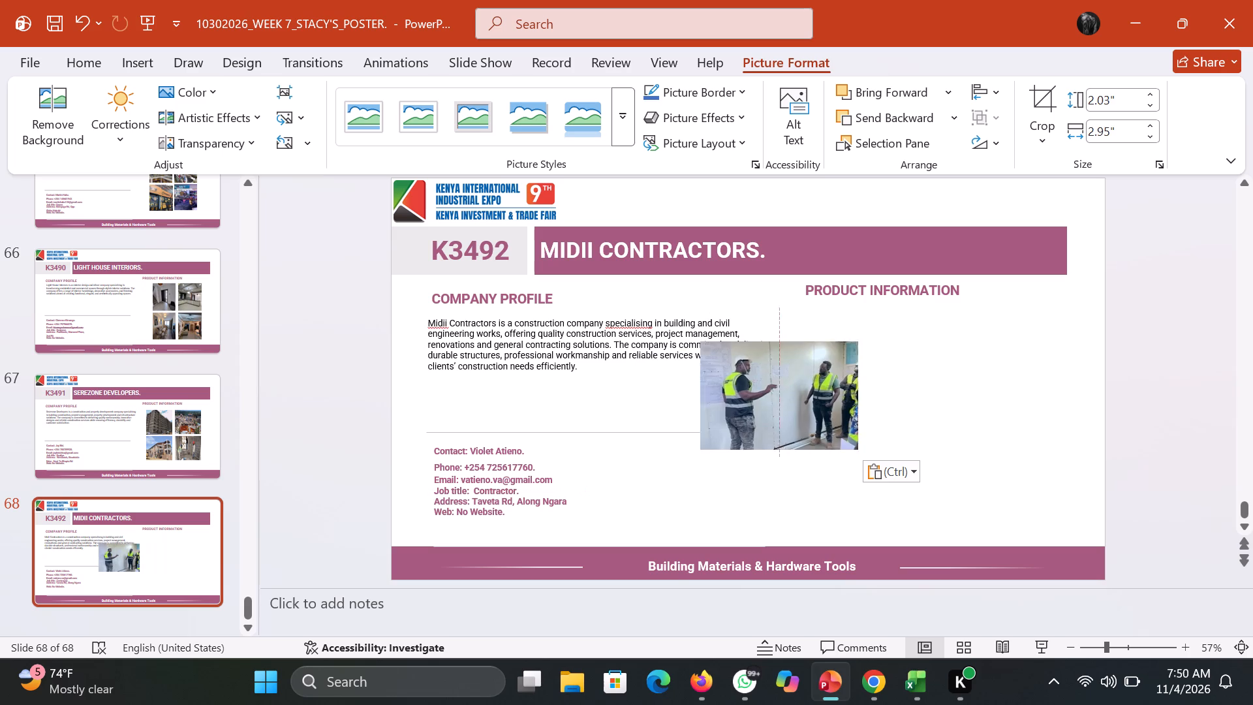
left_click_drag(810, 381, 874, 358)
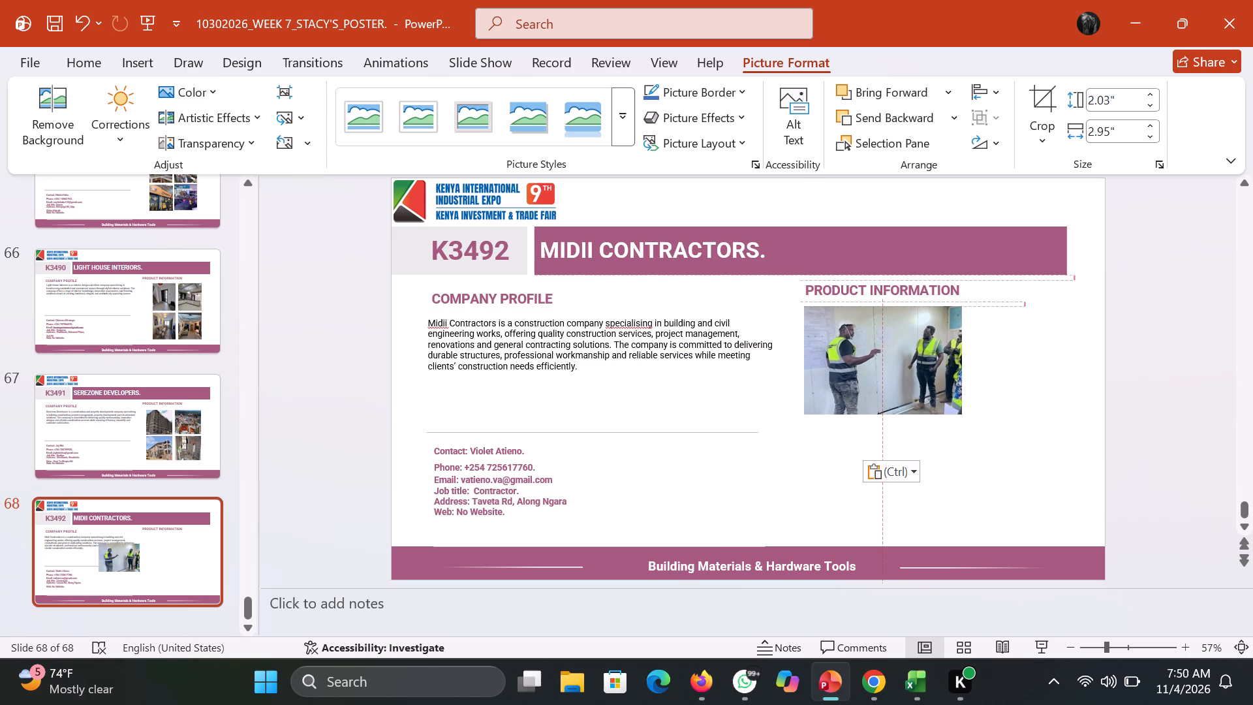
left_click_drag(874, 358, 874, 356)
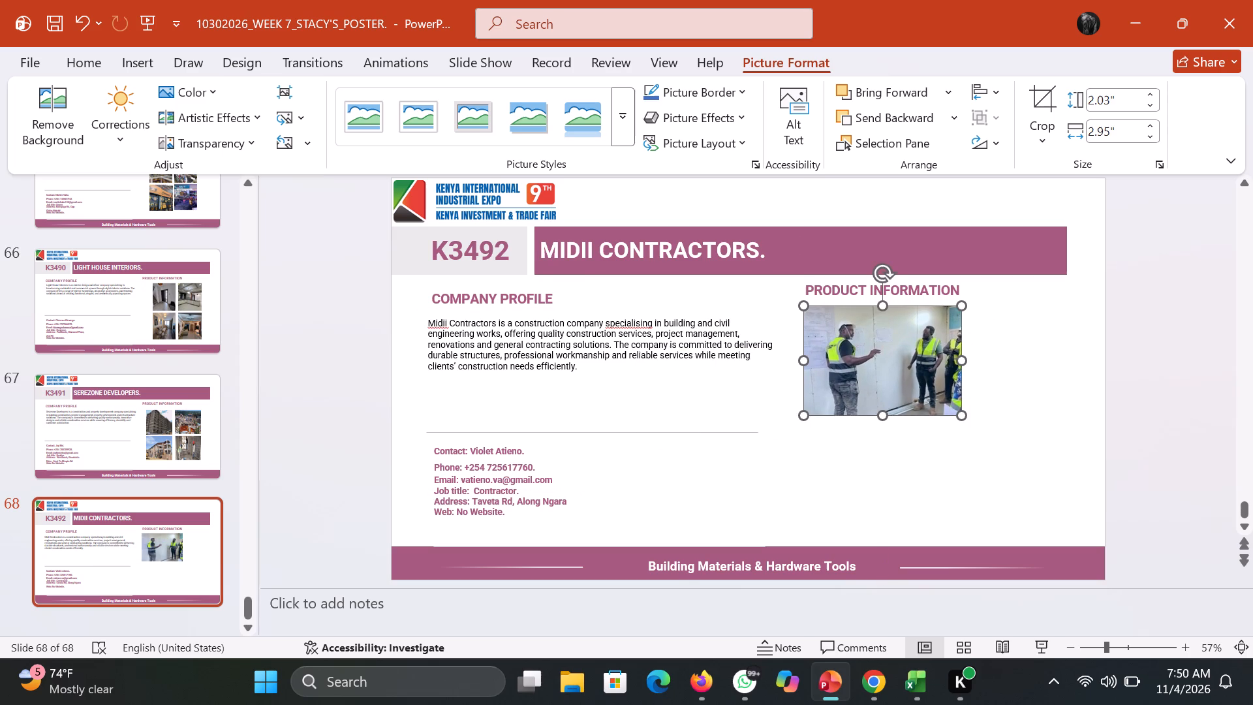
left_click(957, 363)
left_click_drag(957, 363, 924, 372)
left_click(1004, 379)
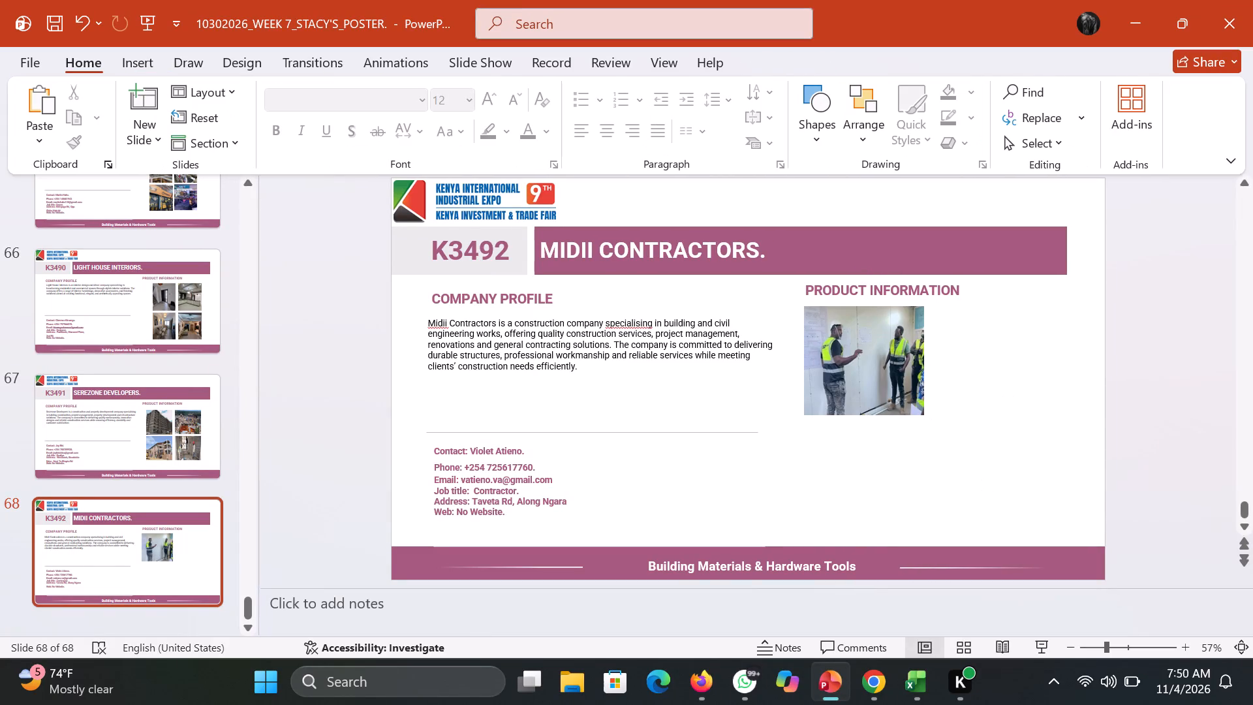
Copy the REXE Roofing photo of two workers on a roof from the Chrome image results and paste it onto the K3492 slide in PowerPoint.
left_click(885, 683)
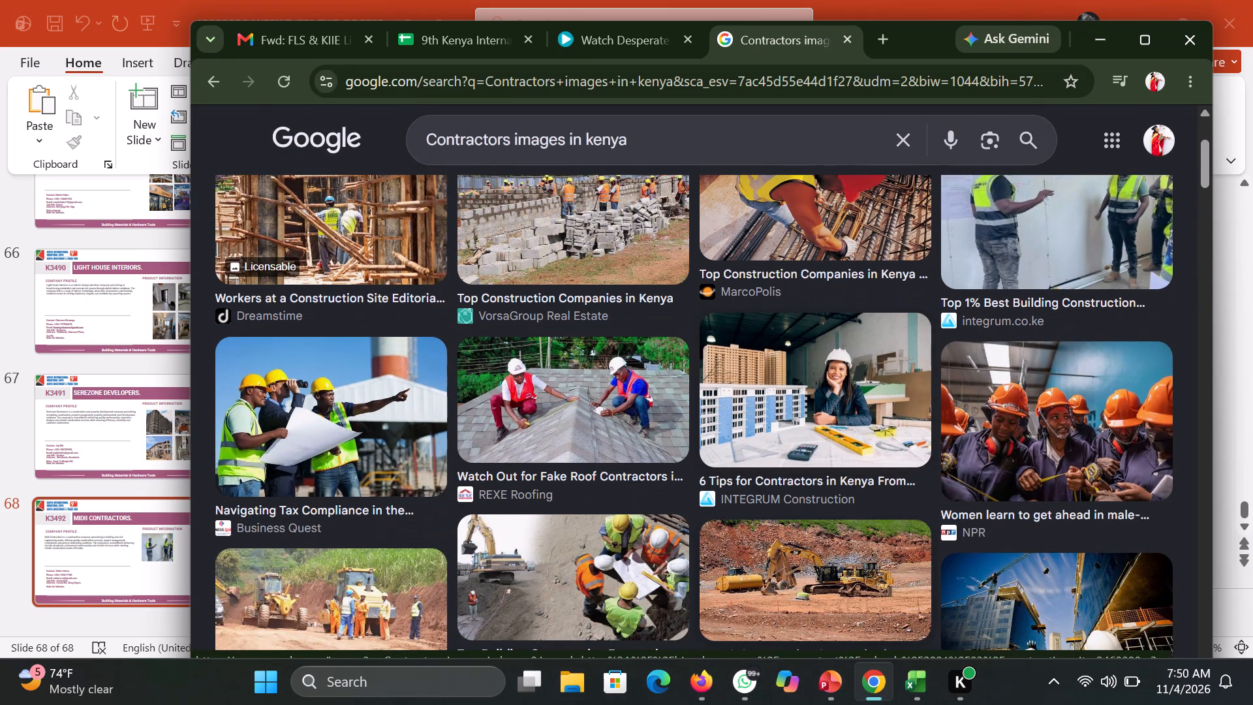
right_click(615, 407)
left_click(698, 539)
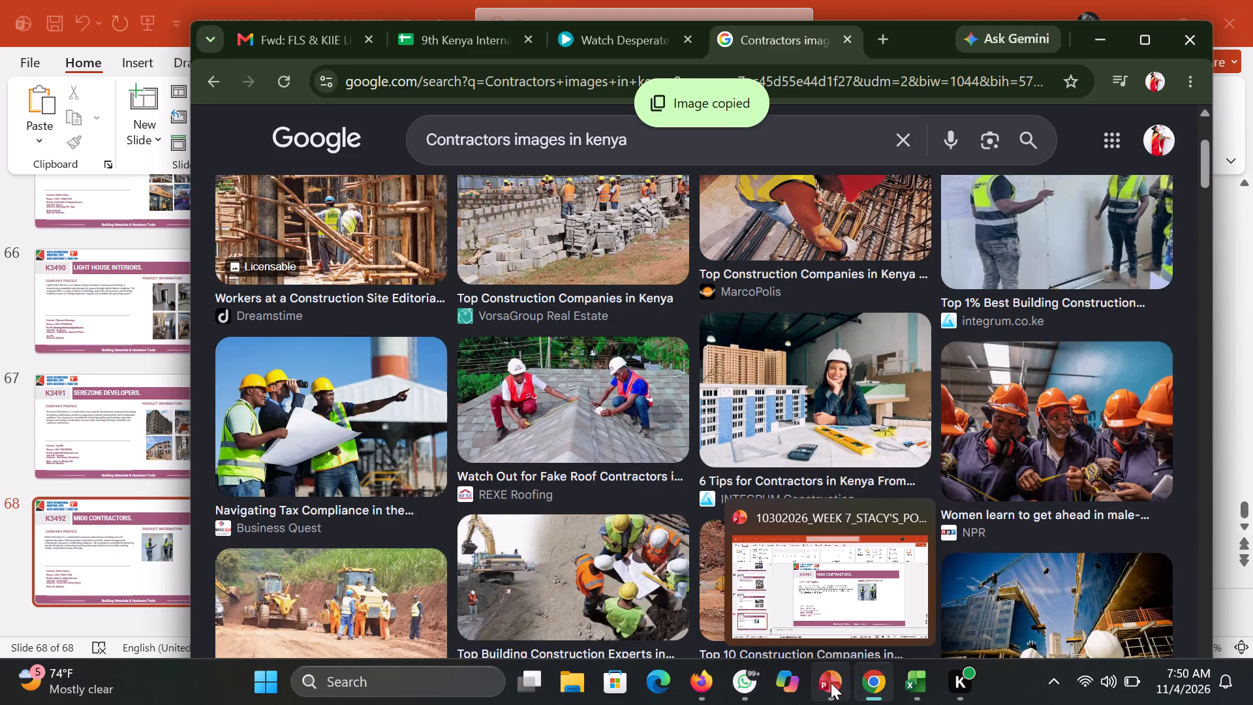
left_click(831, 683)
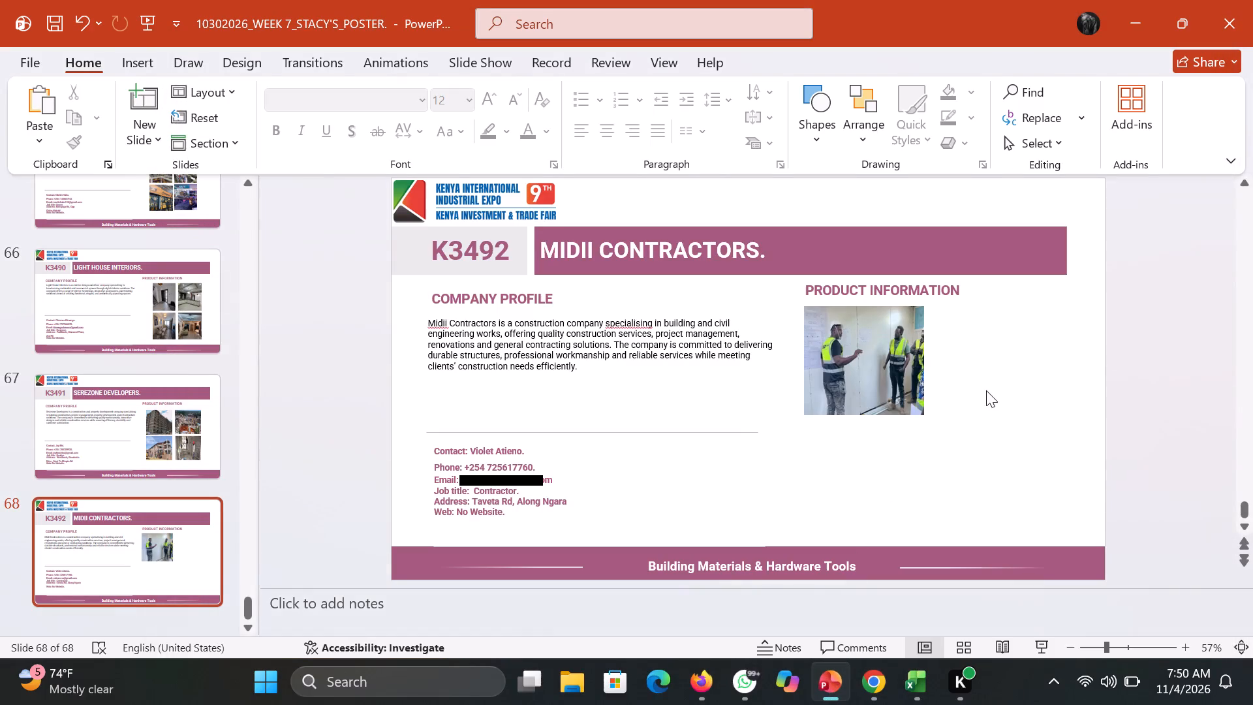
left_click(984, 377)
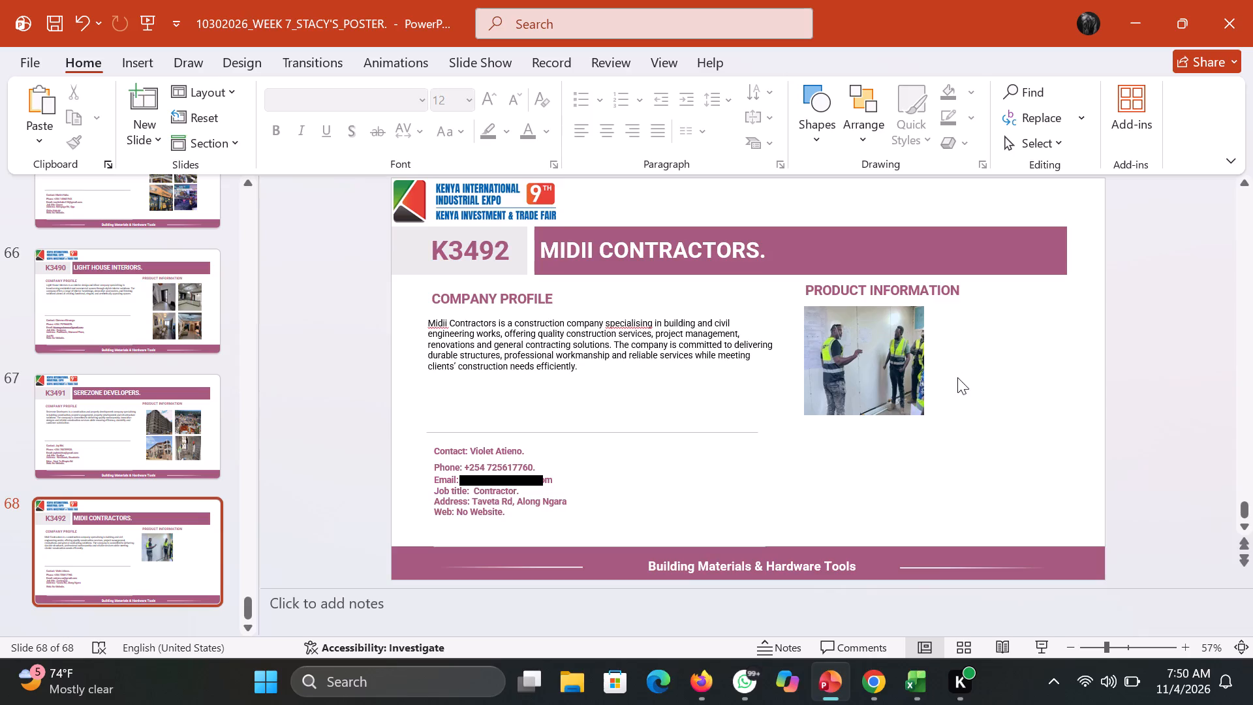
left_click(958, 377)
key("ctrl+v")
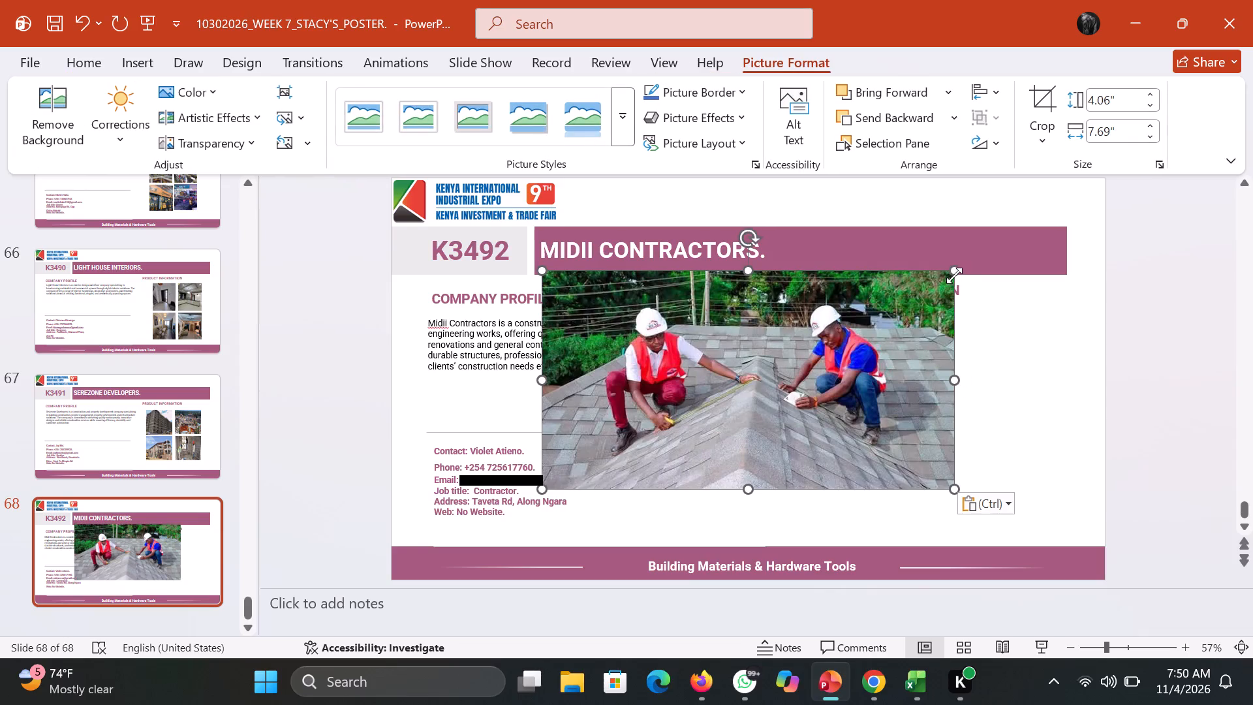
Resize the roof workers photo to about 2.02" high by 1.89" wide and place it beside the indoor workers photo, tops aligned.
left_click_drag(953, 275, 751, 365)
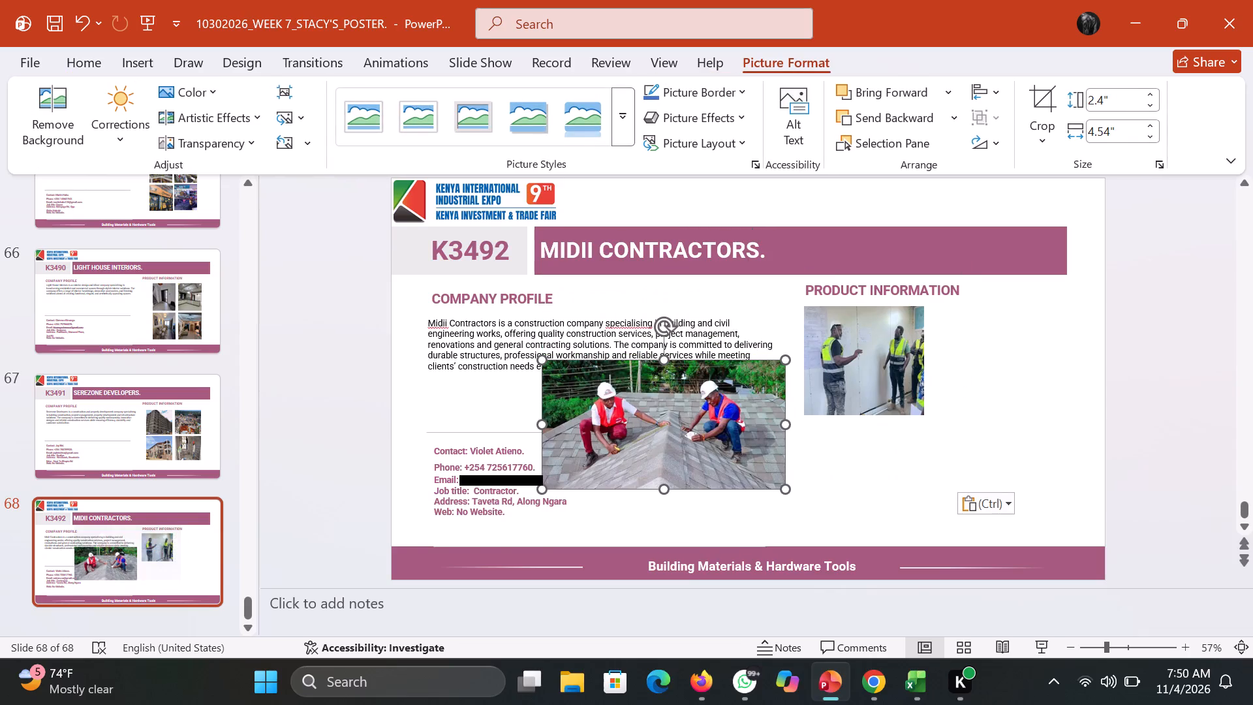
left_click_drag(786, 421, 676, 417)
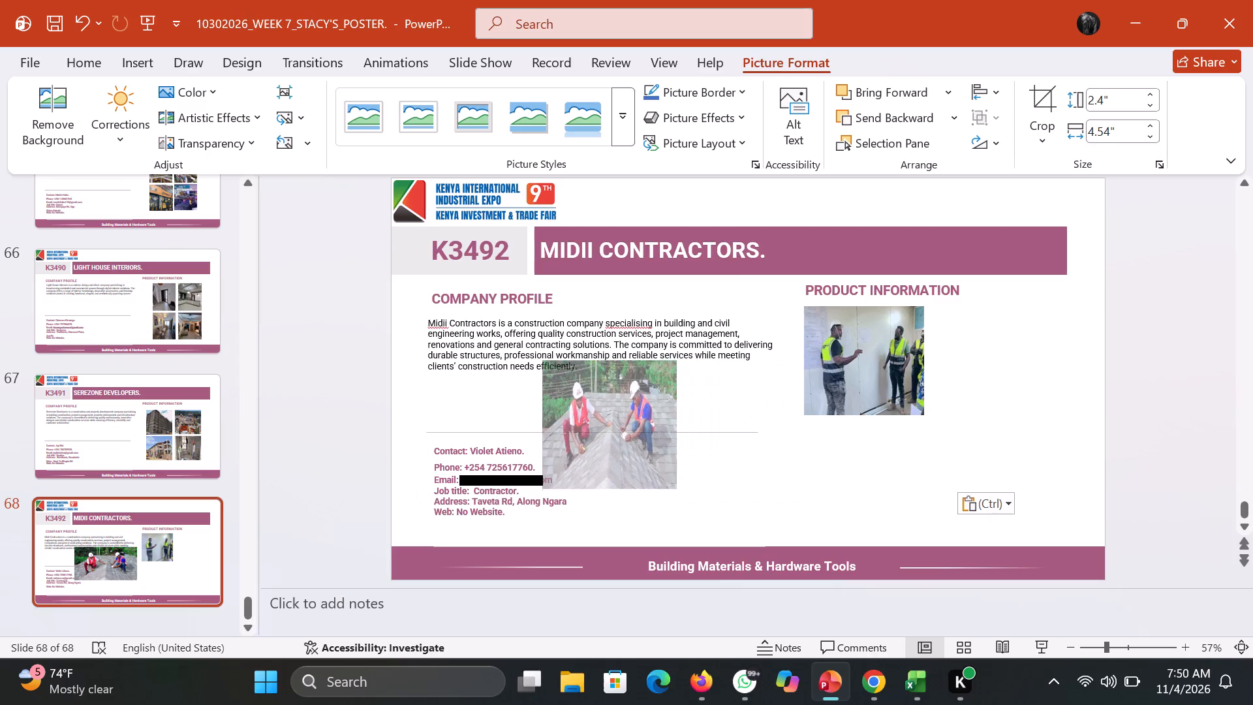
left_click_drag(676, 417, 662, 420)
left_click_drag(601, 415, 974, 385)
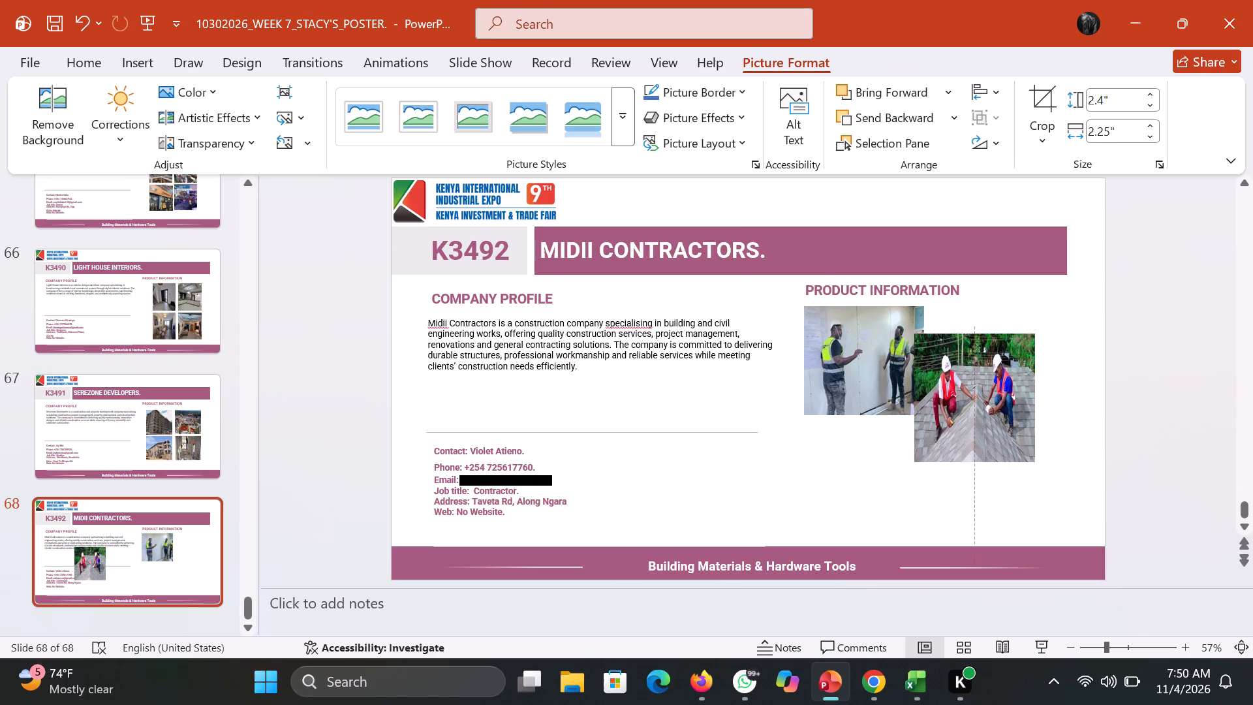
left_click_drag(974, 385, 990, 360)
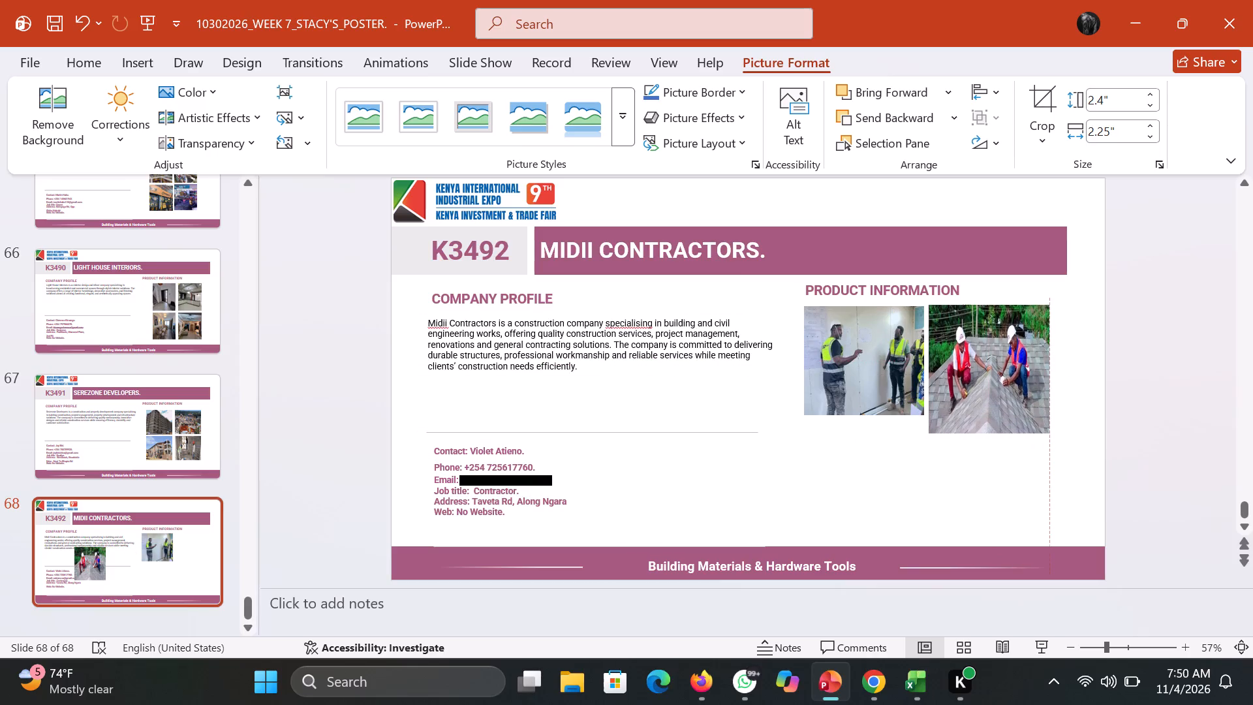
left_click_drag(990, 360, 990, 363)
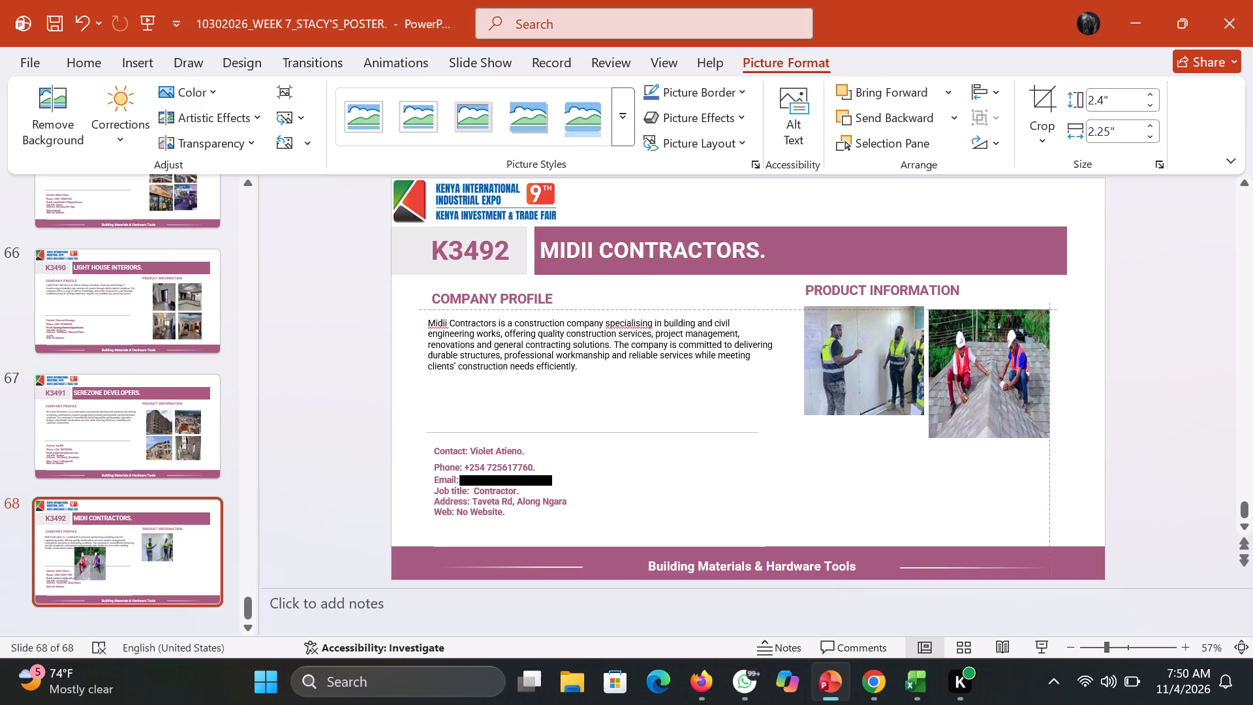
left_click_drag(990, 363, 993, 361)
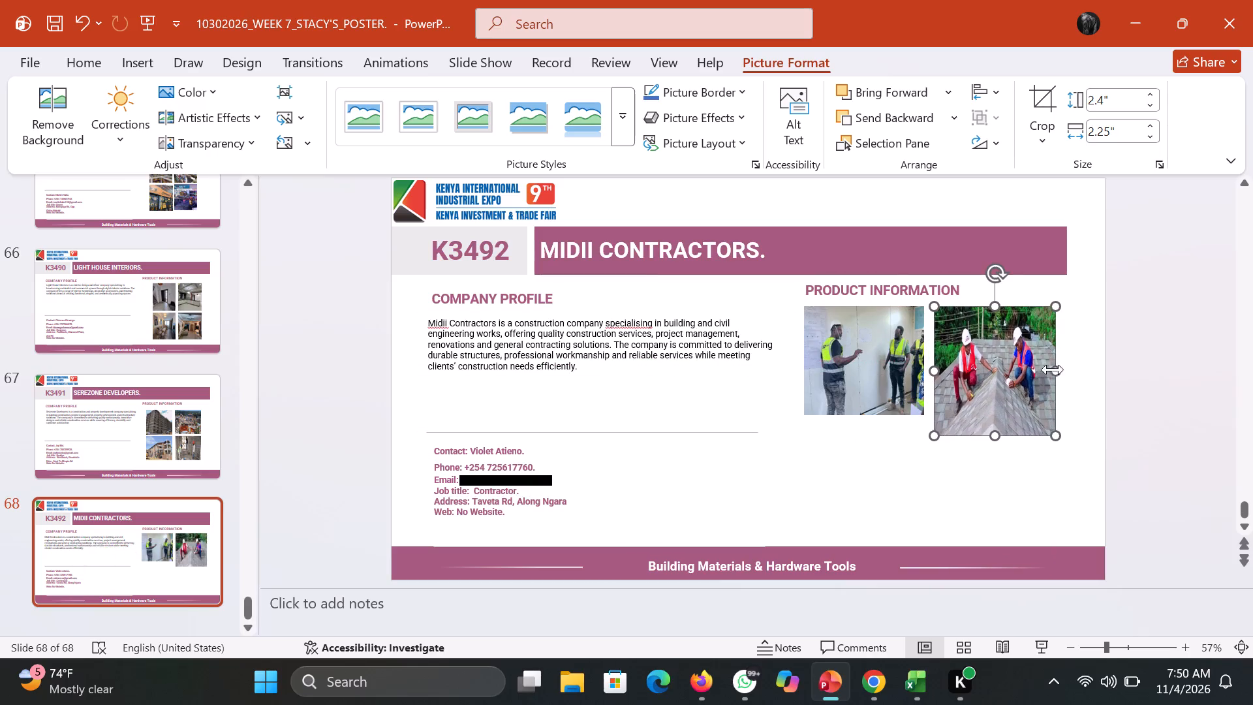
left_click_drag(1055, 370, 1035, 369)
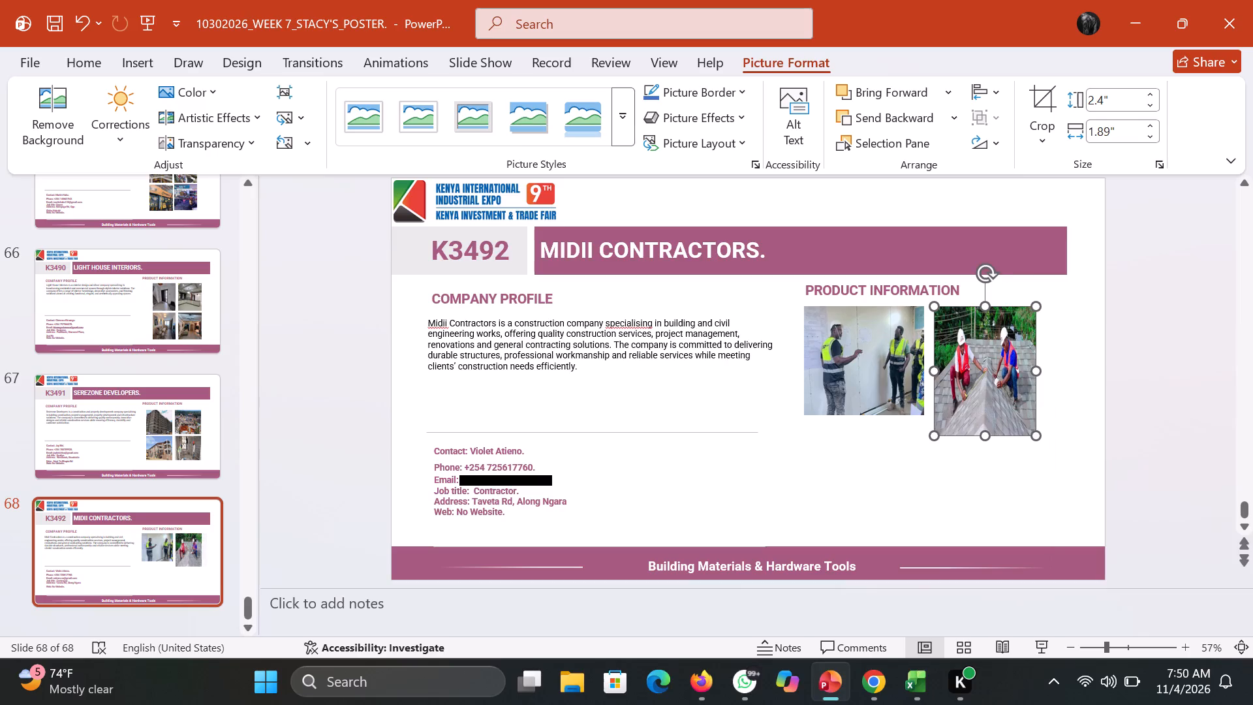
left_click_drag(981, 438, 981, 416)
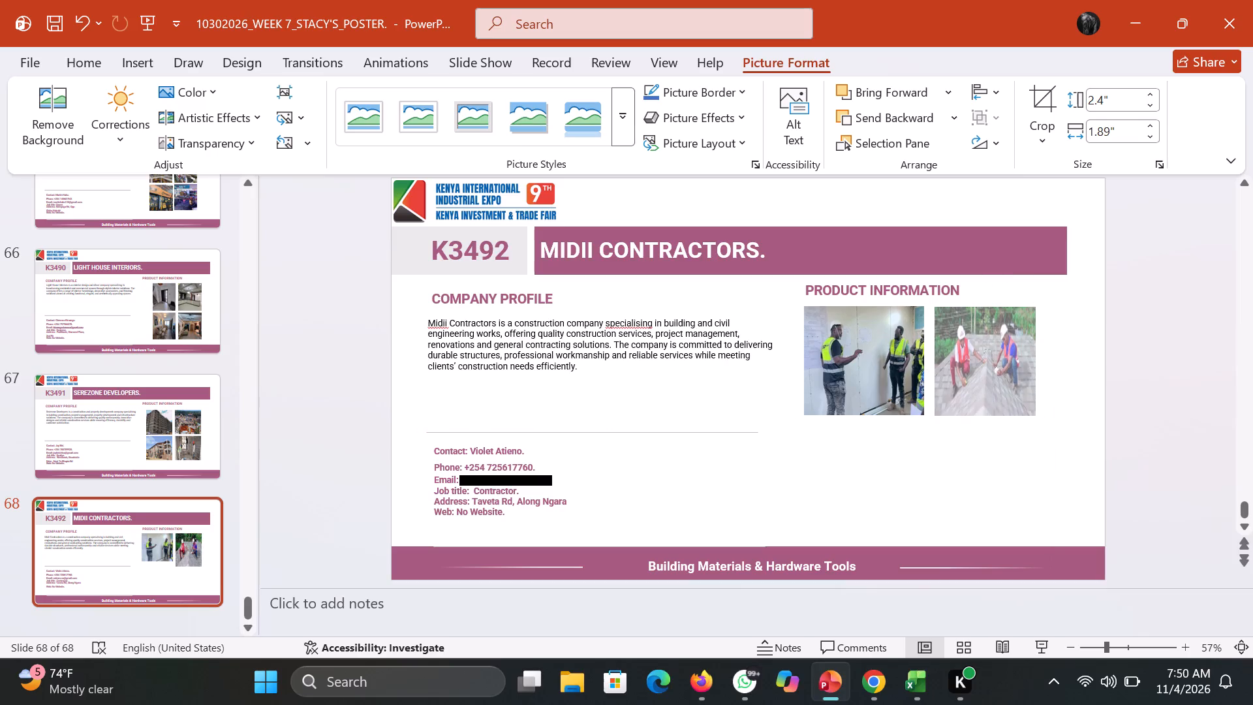
left_click_drag(981, 416, 981, 415)
Narrow the indoor workers photo to about 1.89" and move the roof photo closer, leaving a small gap between them.
left_click(869, 369)
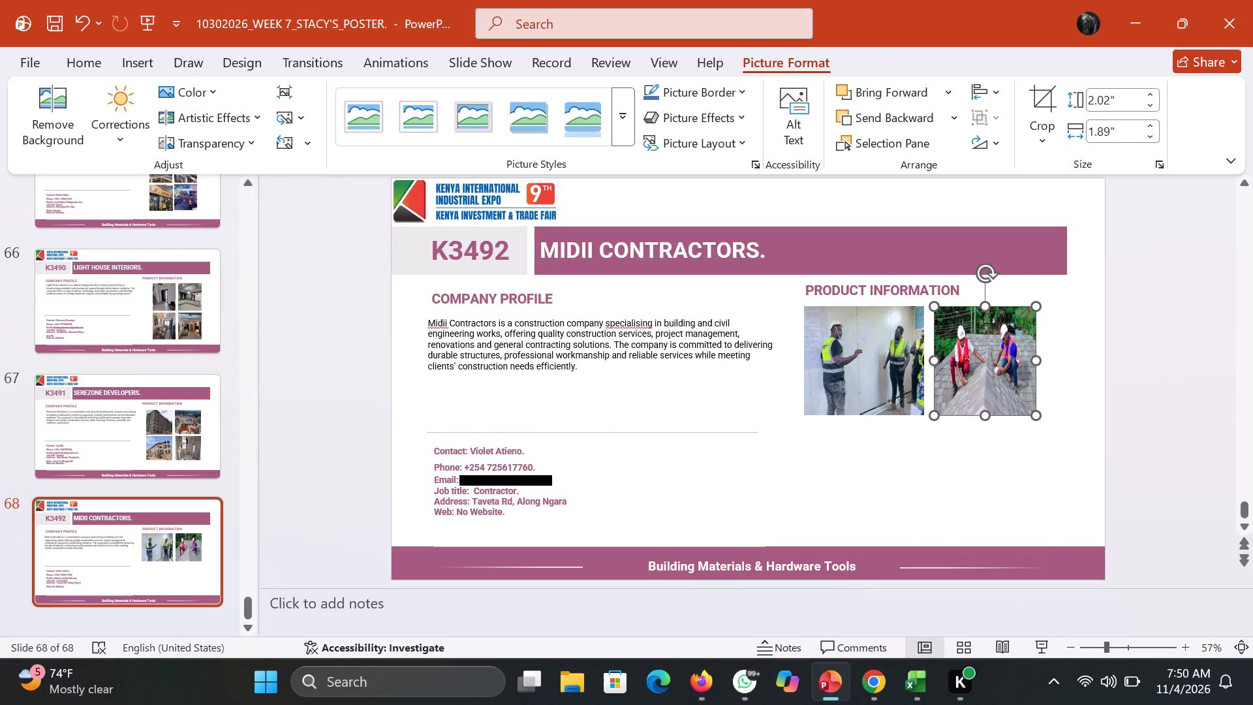
left_click_drag(921, 359, 915, 359)
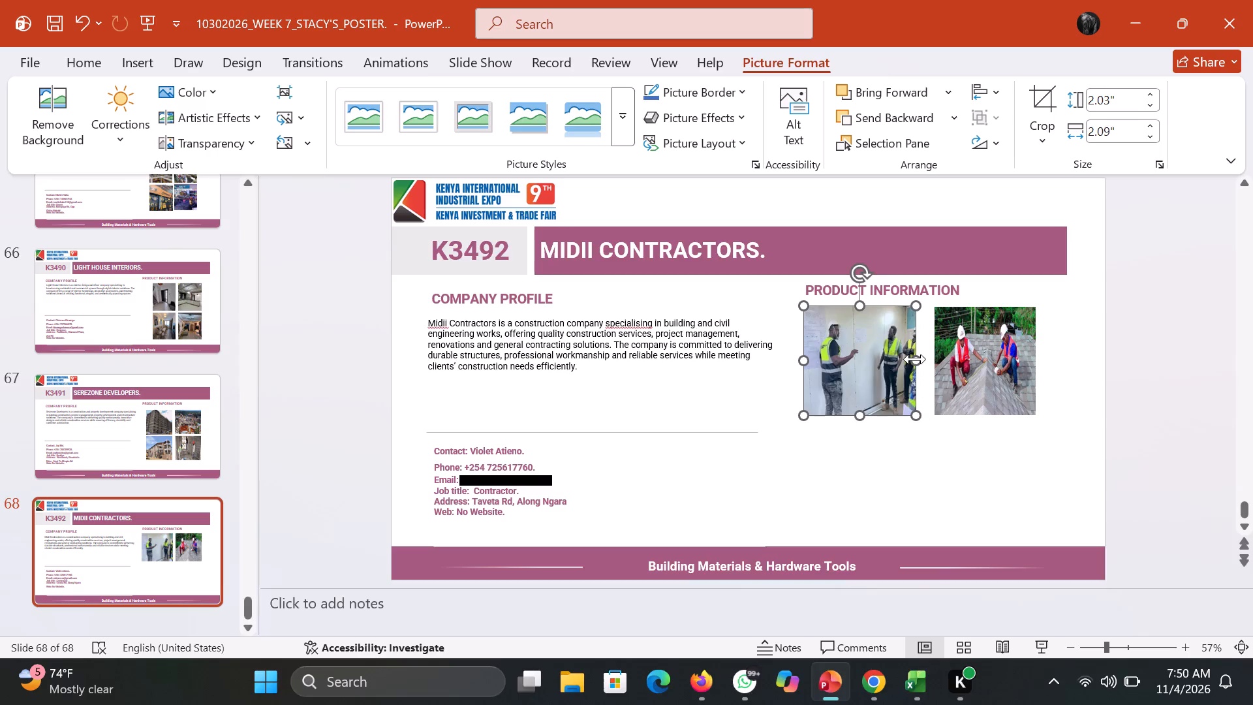
left_click(876, 363)
left_click_drag(1006, 362, 991, 363)
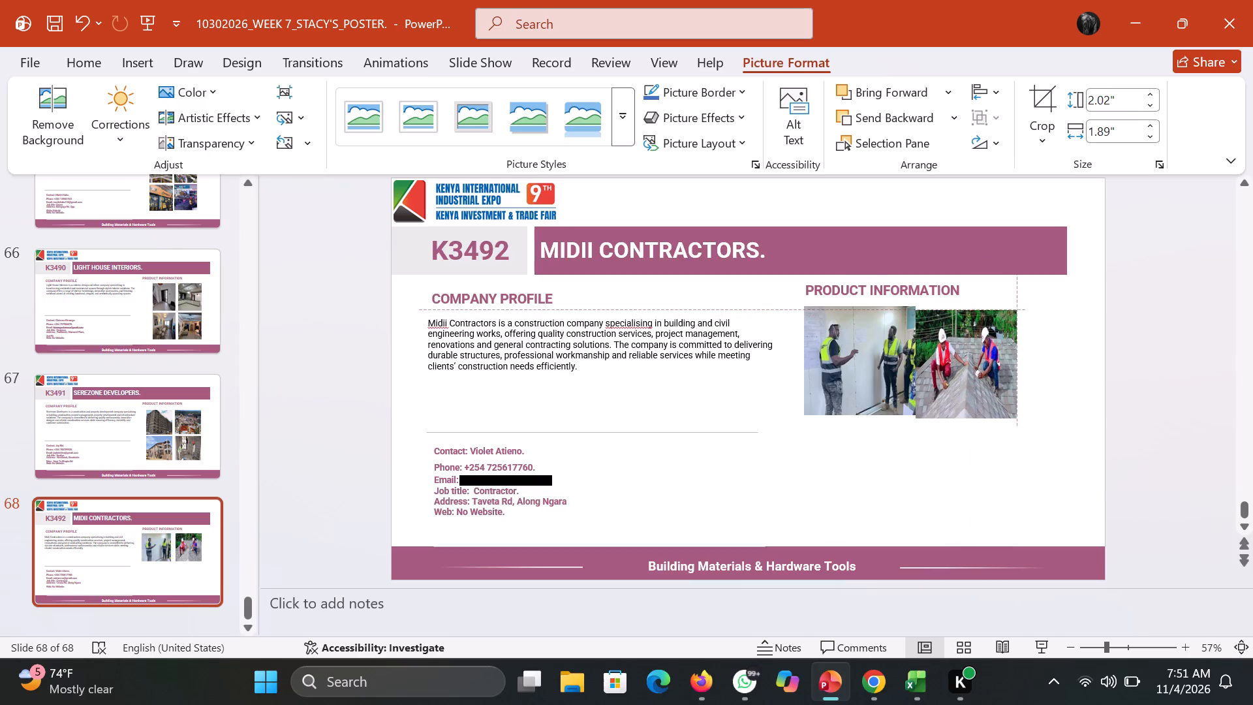
left_click_drag(991, 363, 995, 362)
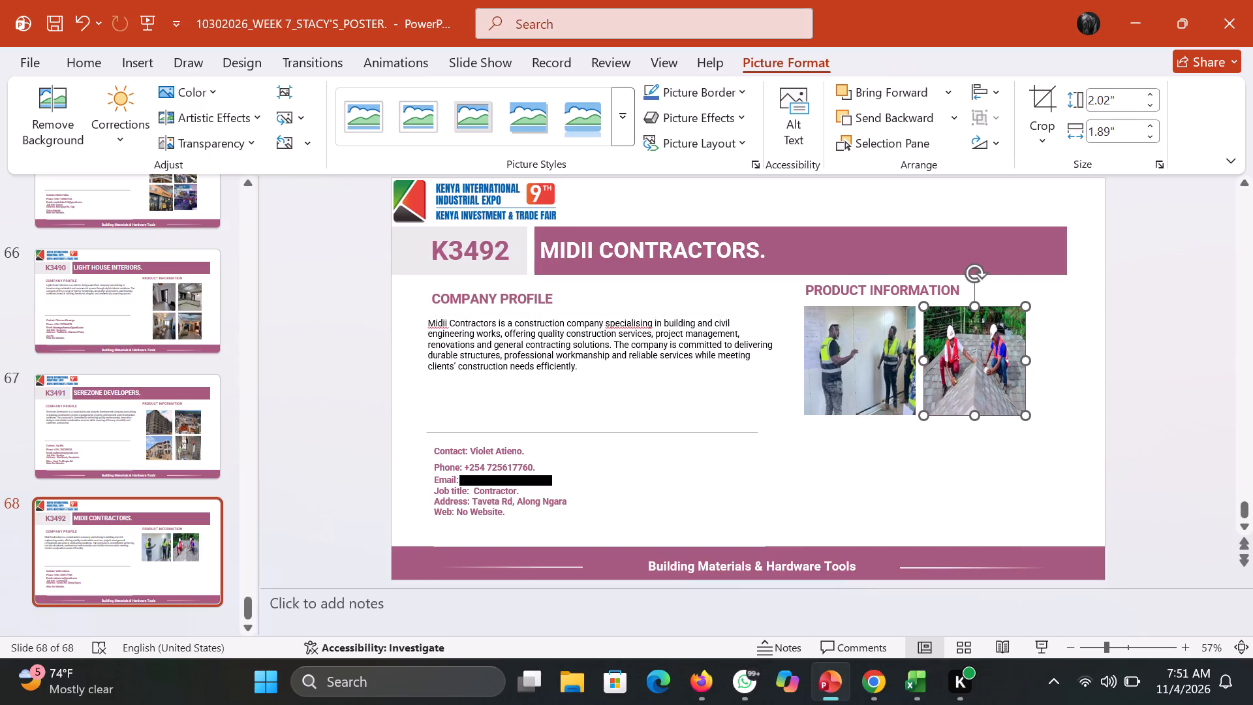
left_click(873, 354)
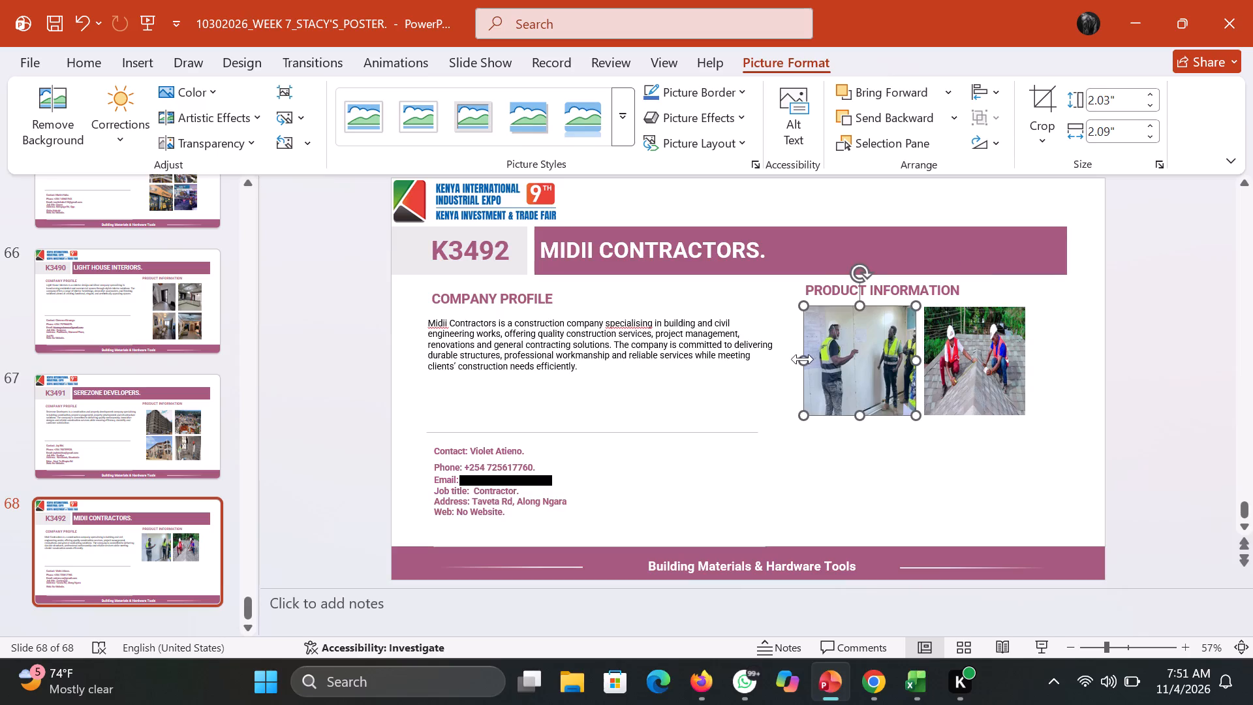
left_click_drag(803, 359, 817, 360)
left_click(849, 443)
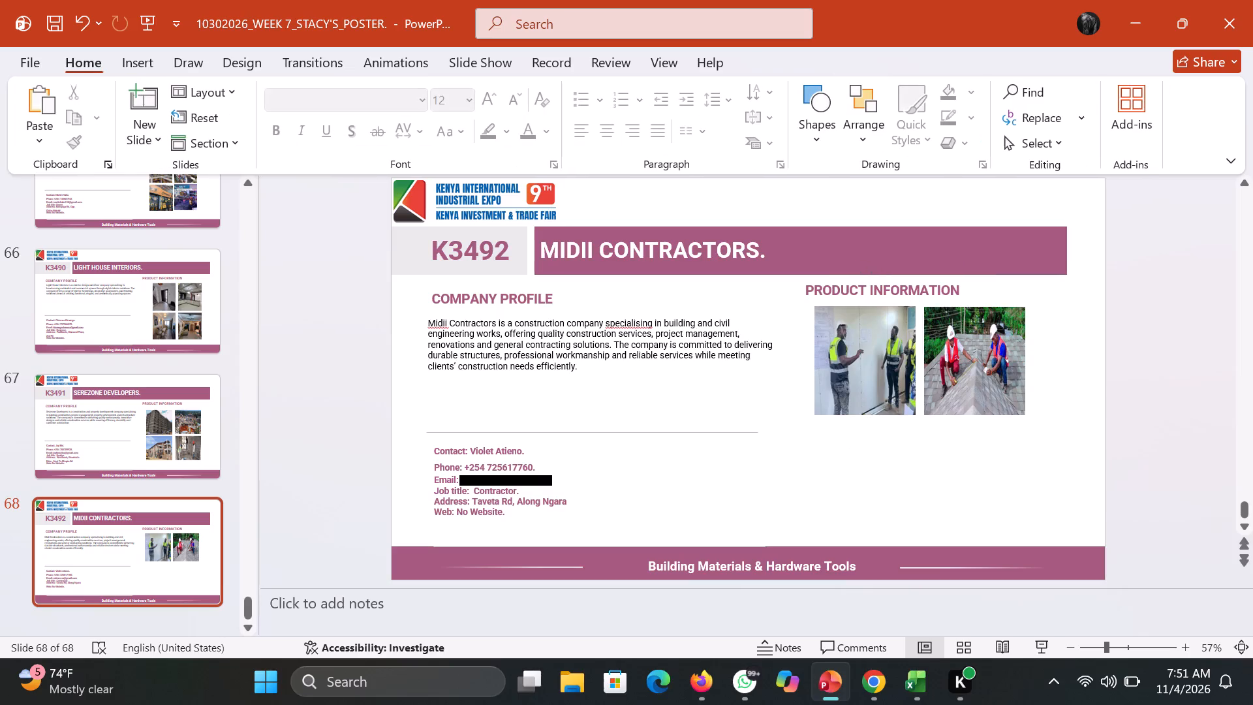
Reduce the height of both the indoor workers photo and the roof workers photo to about 1.87".
left_click(848, 375)
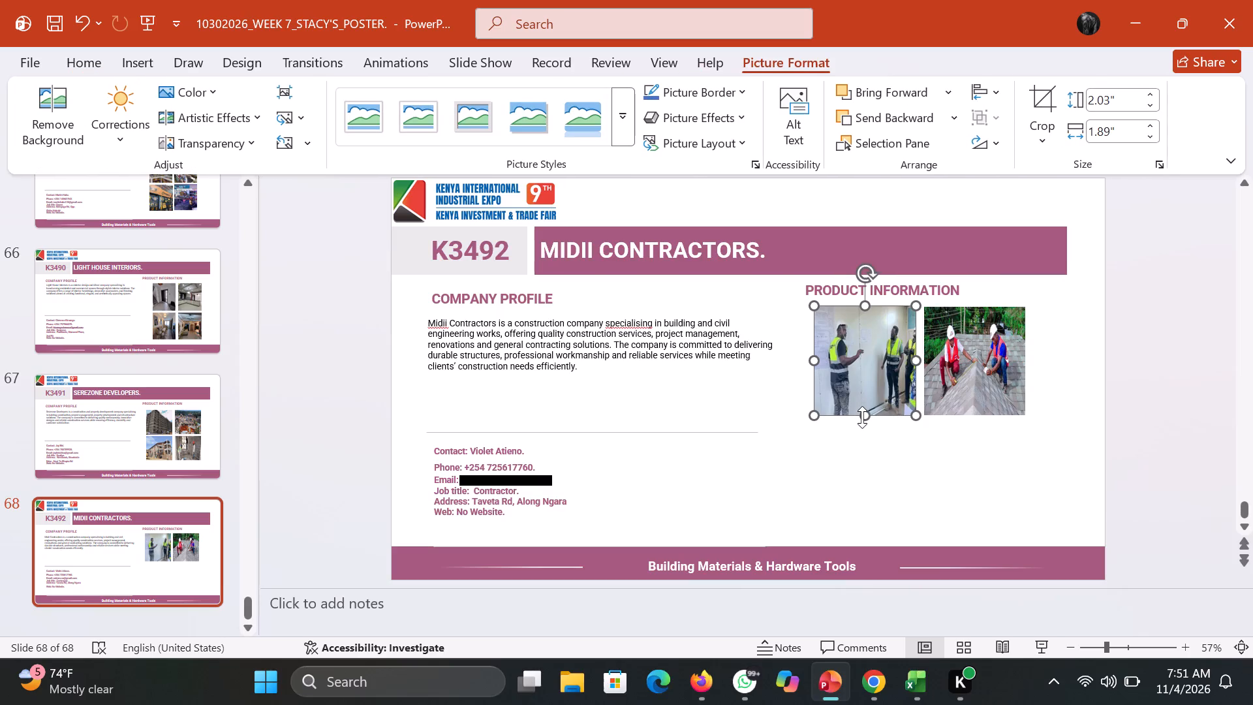
left_click_drag(862, 417, 863, 411)
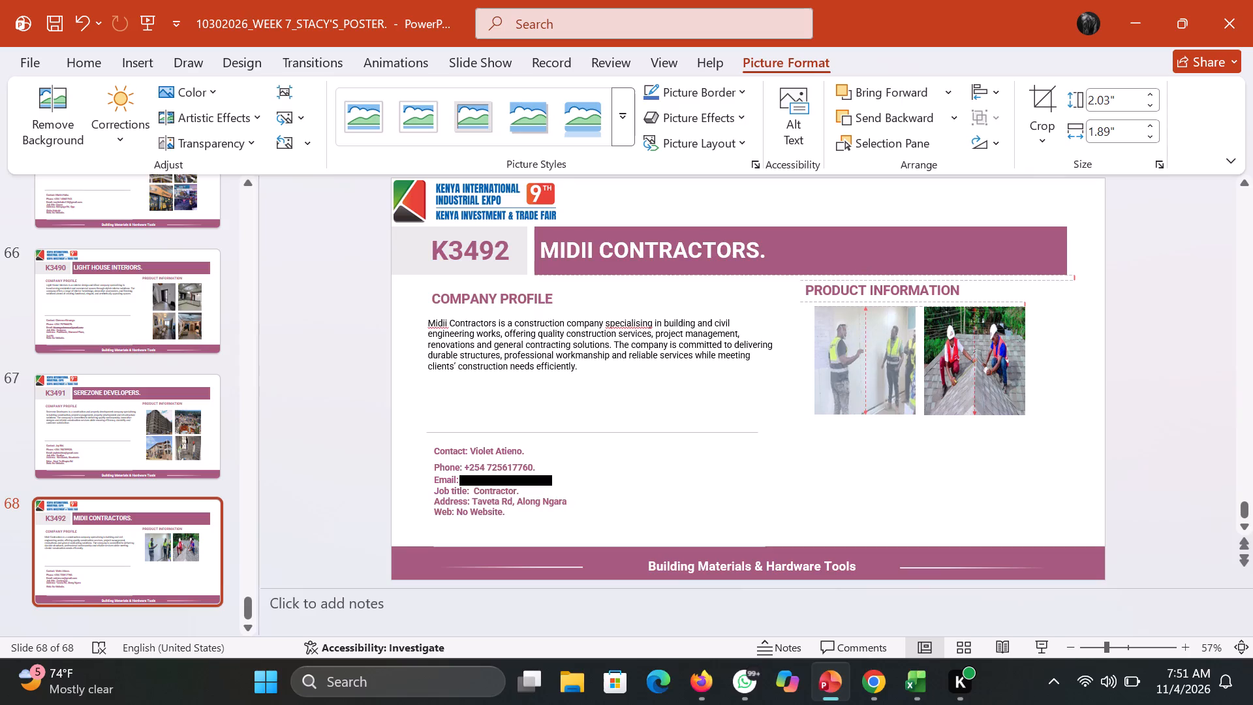
left_click_drag(863, 411, 864, 406)
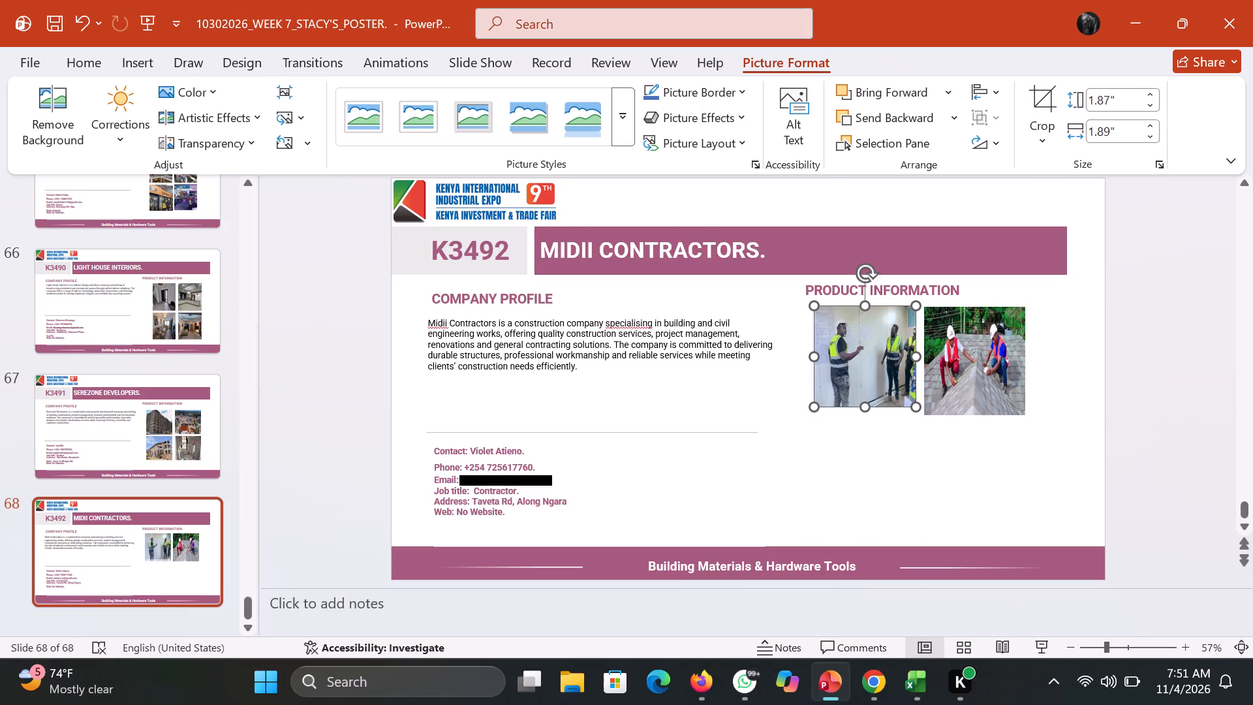
left_click(960, 384)
left_click_drag(974, 419, 974, 406)
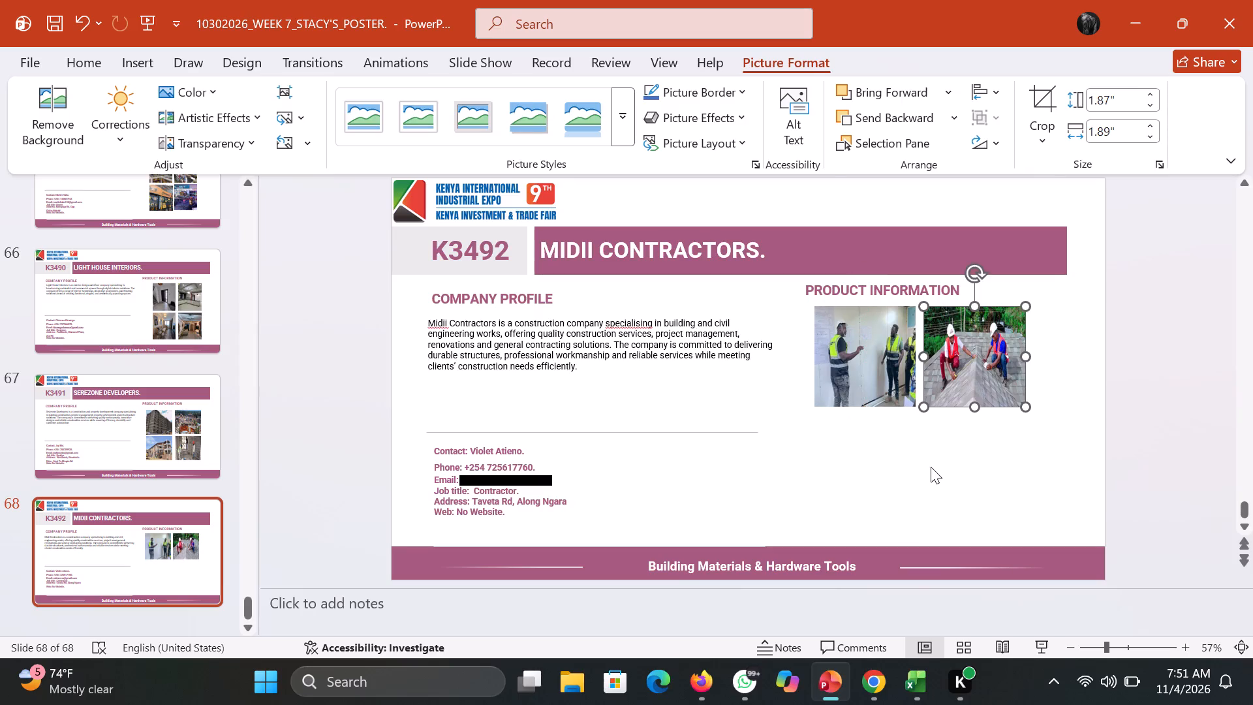
left_click(931, 467)
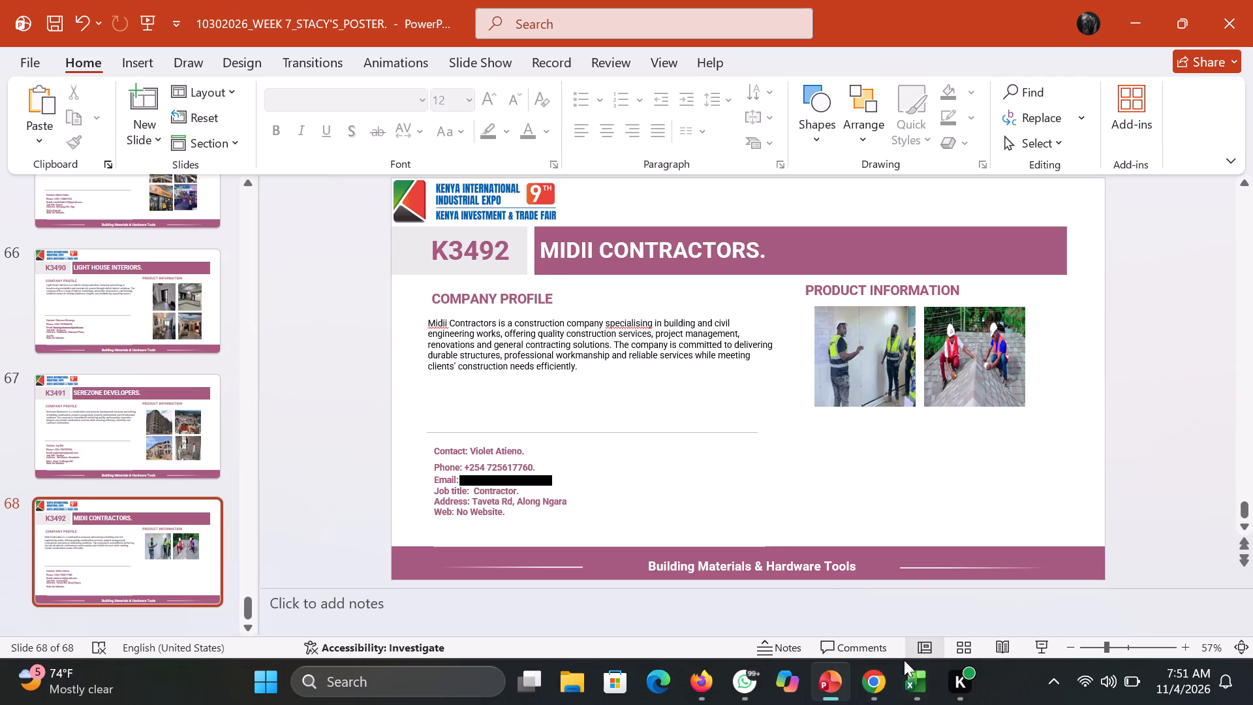
In Chrome, copy the Bizna Kenya photo of excavators on a red-earth site and paste it onto the K3492 slide in PowerPoint.
left_click(874, 623)
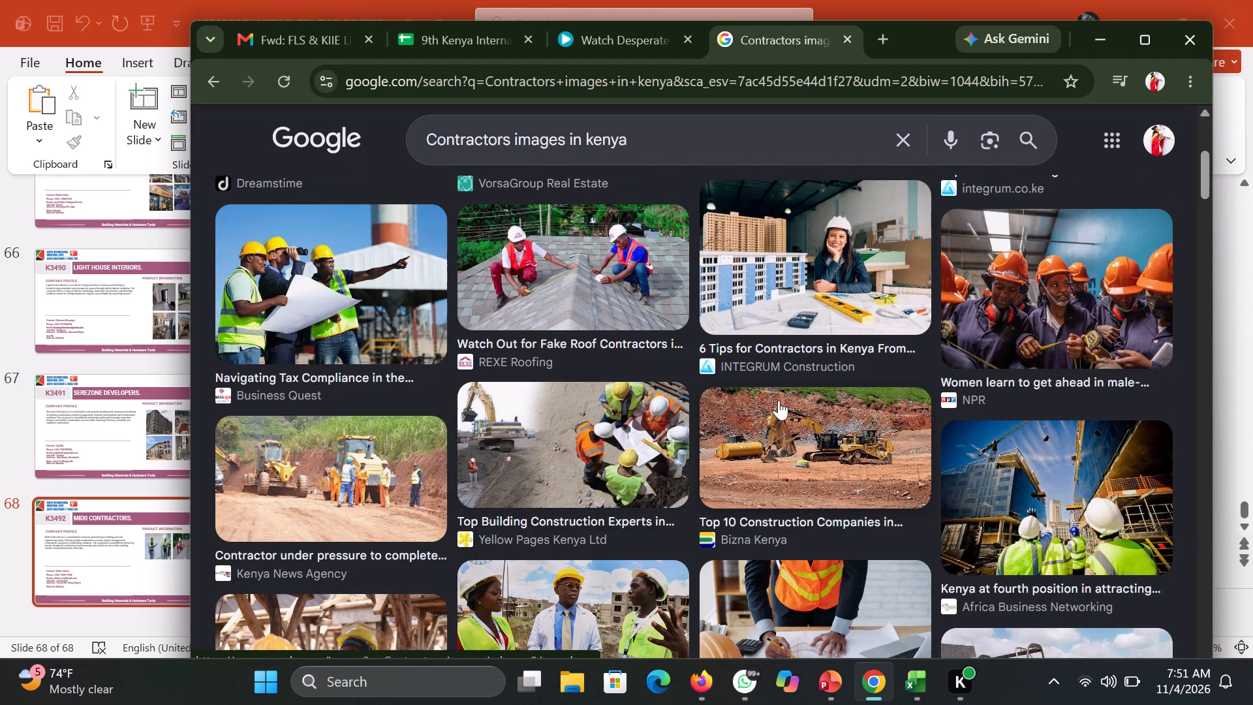
left_click(760, 448)
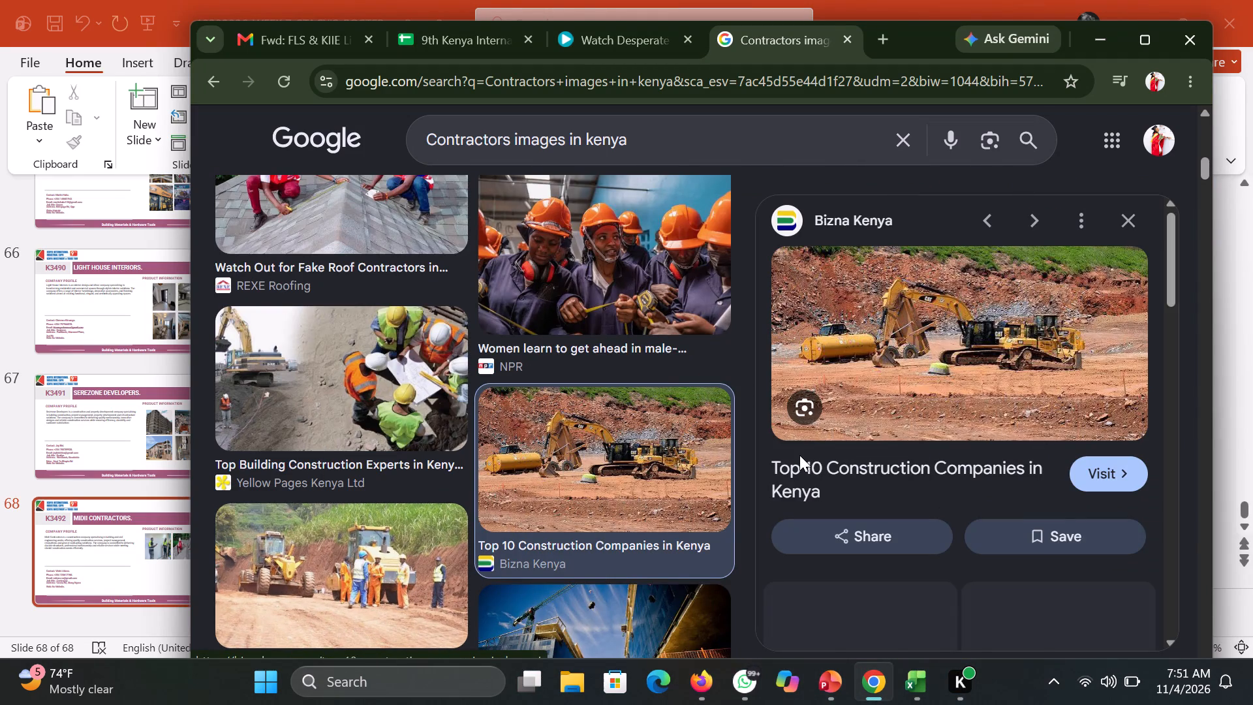
right_click(647, 471)
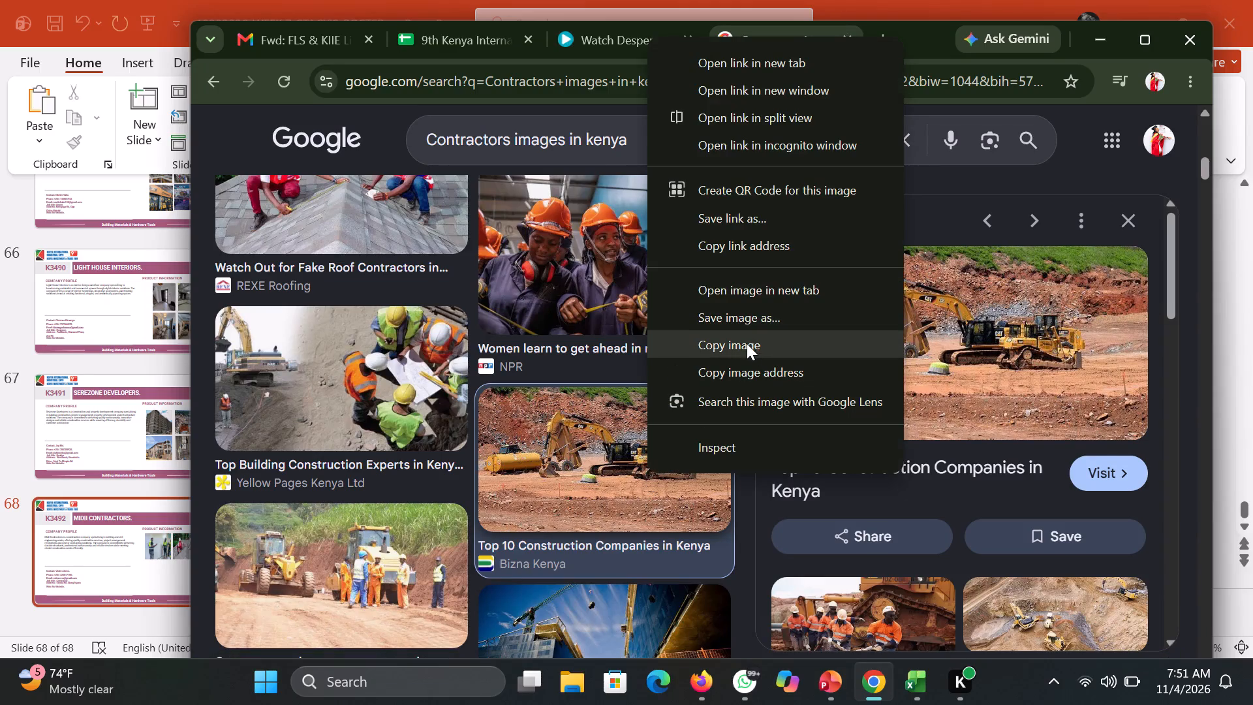
left_click(747, 343)
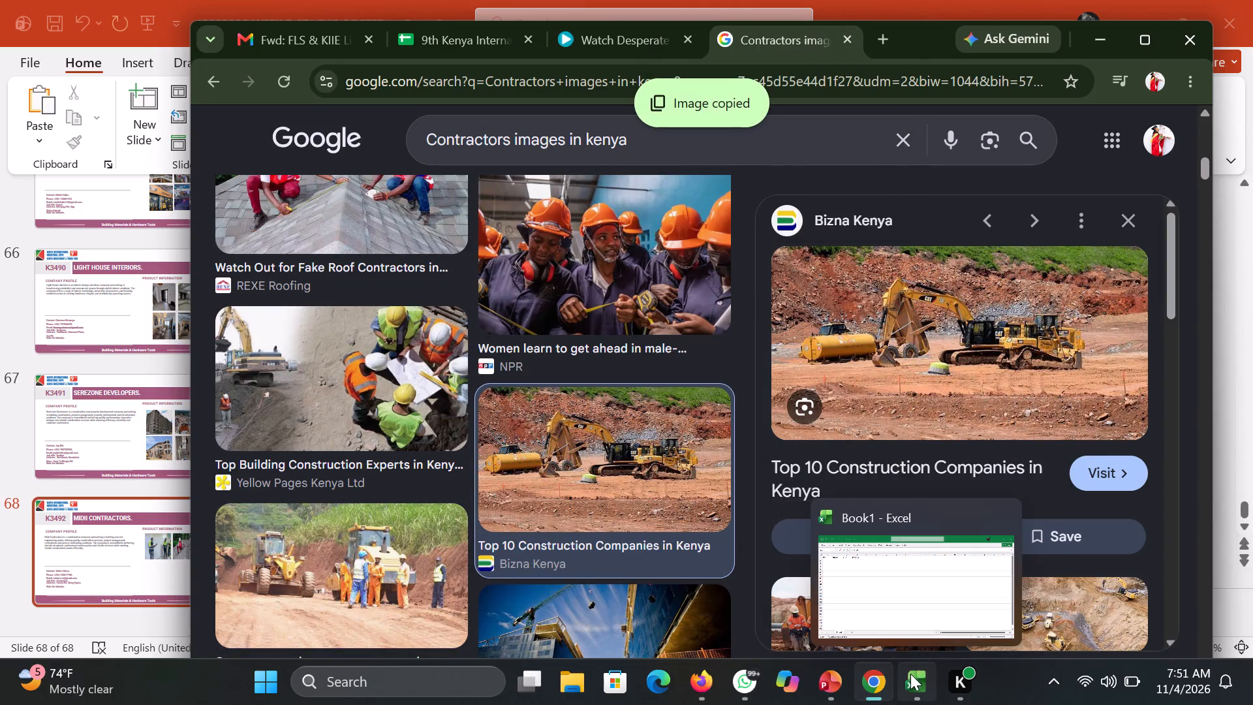
left_click(835, 681)
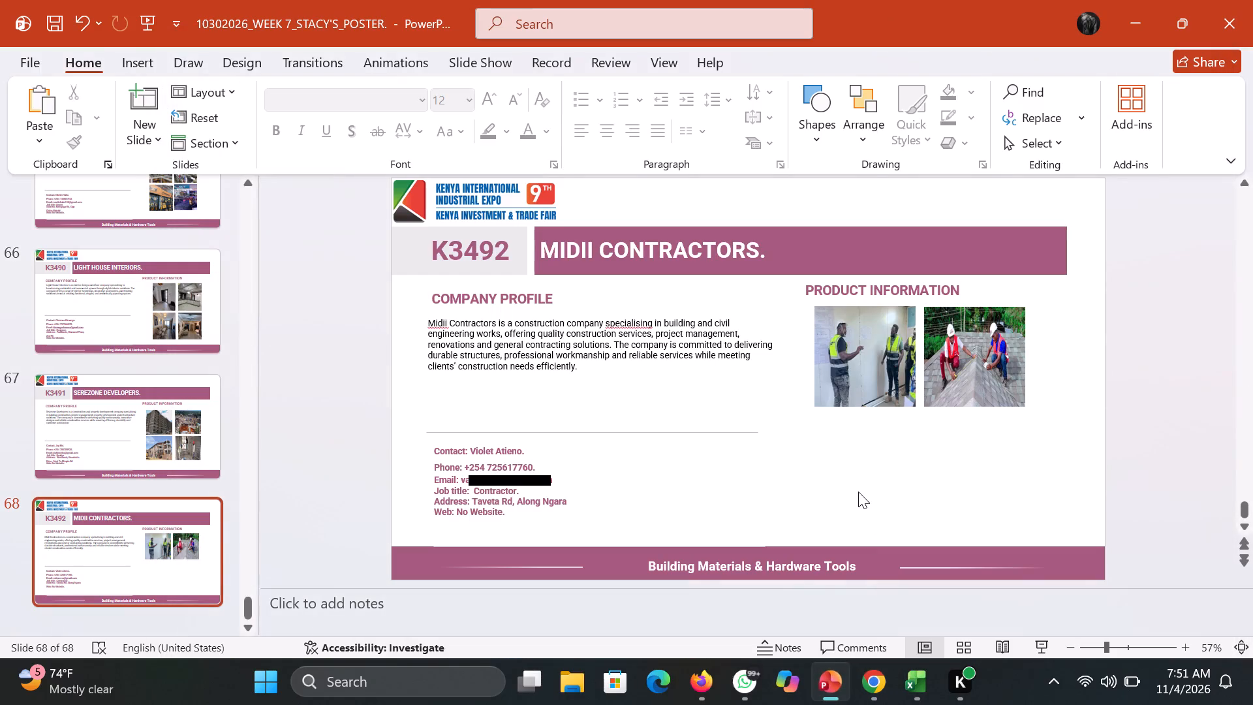
left_click(858, 492)
key("ctrl+v")
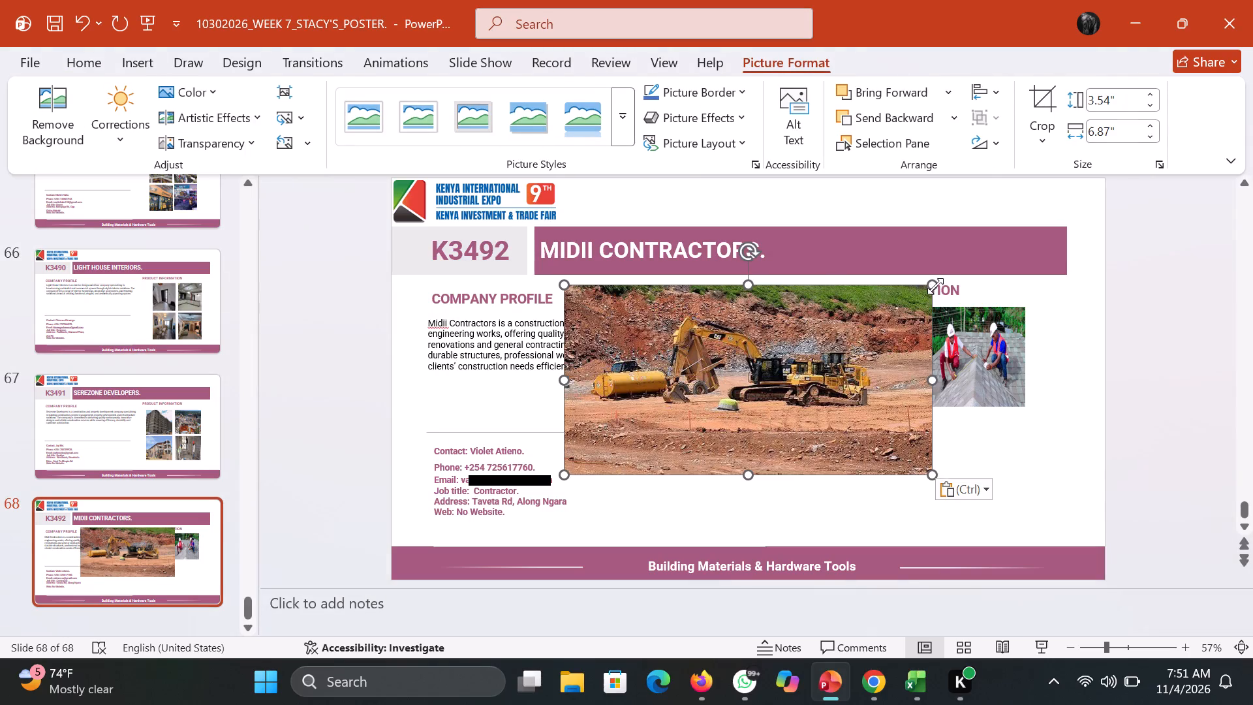
Resize the excavator photo to about 1.87" high by 1.89" wide and place it directly below the indoor workers photo, side edges aligned.
left_click_drag(932, 285, 782, 362)
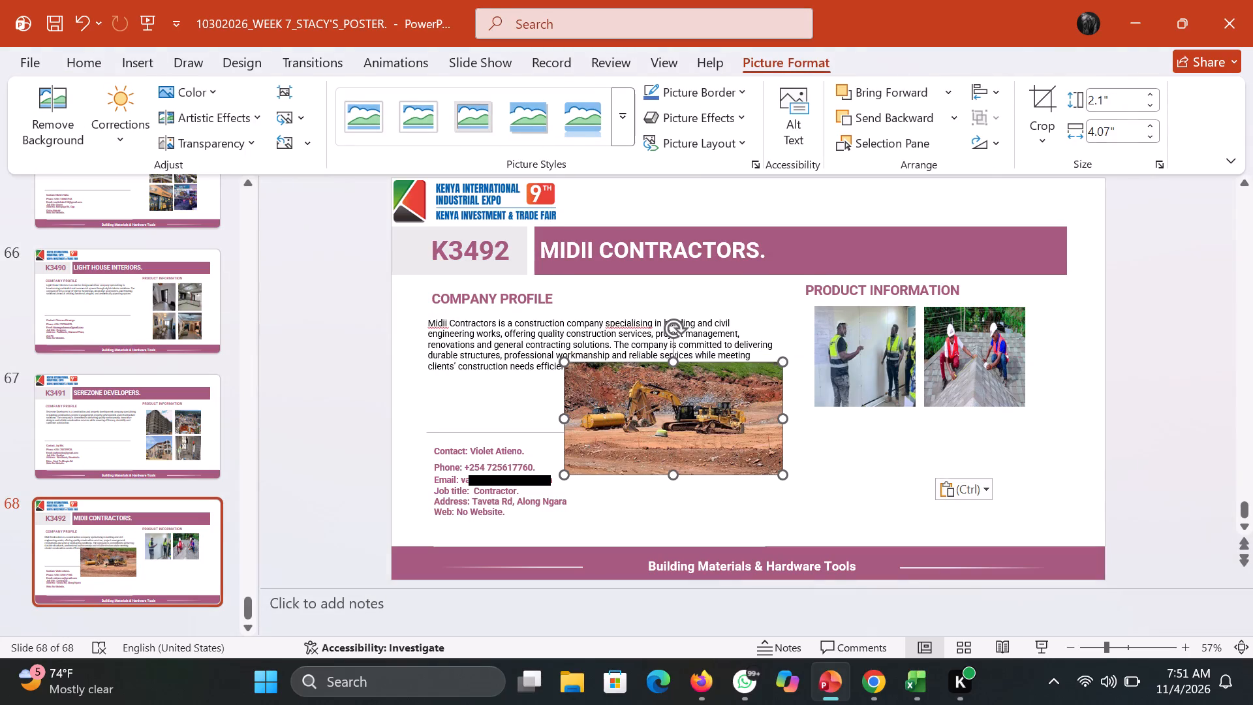
left_click_drag(787, 420, 660, 413)
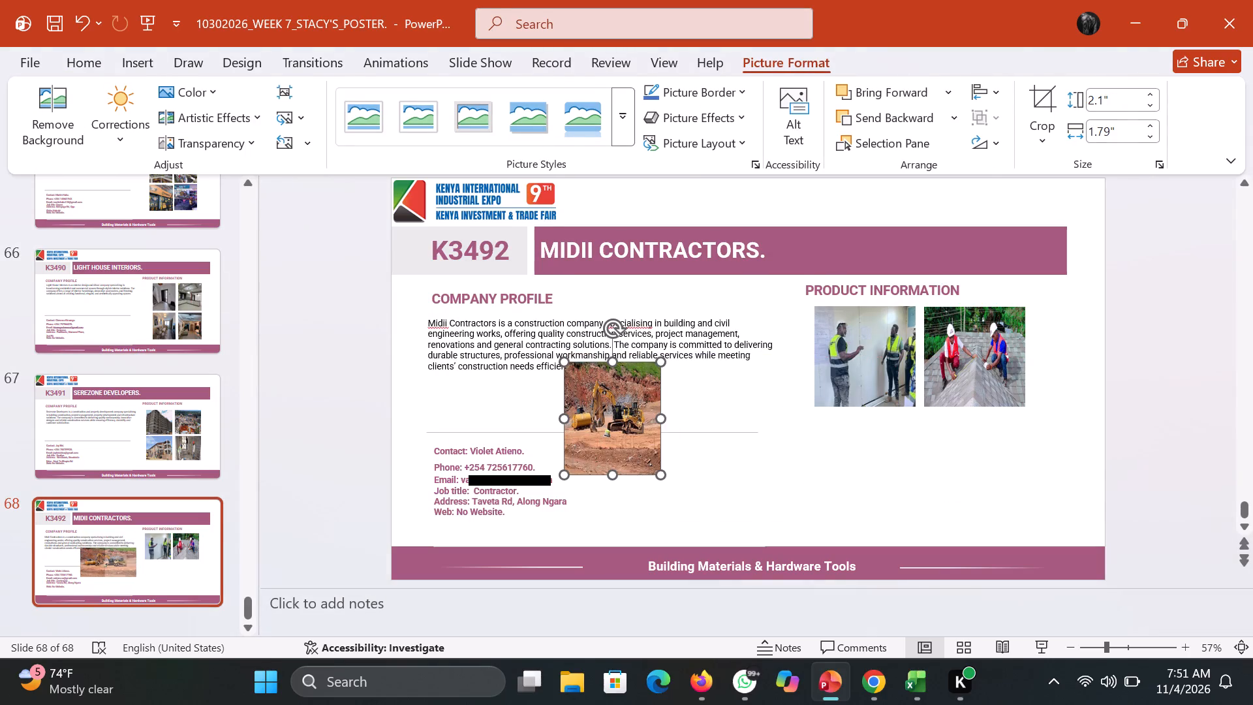
left_click_drag(662, 420, 670, 420)
left_click_drag(599, 405, 844, 460)
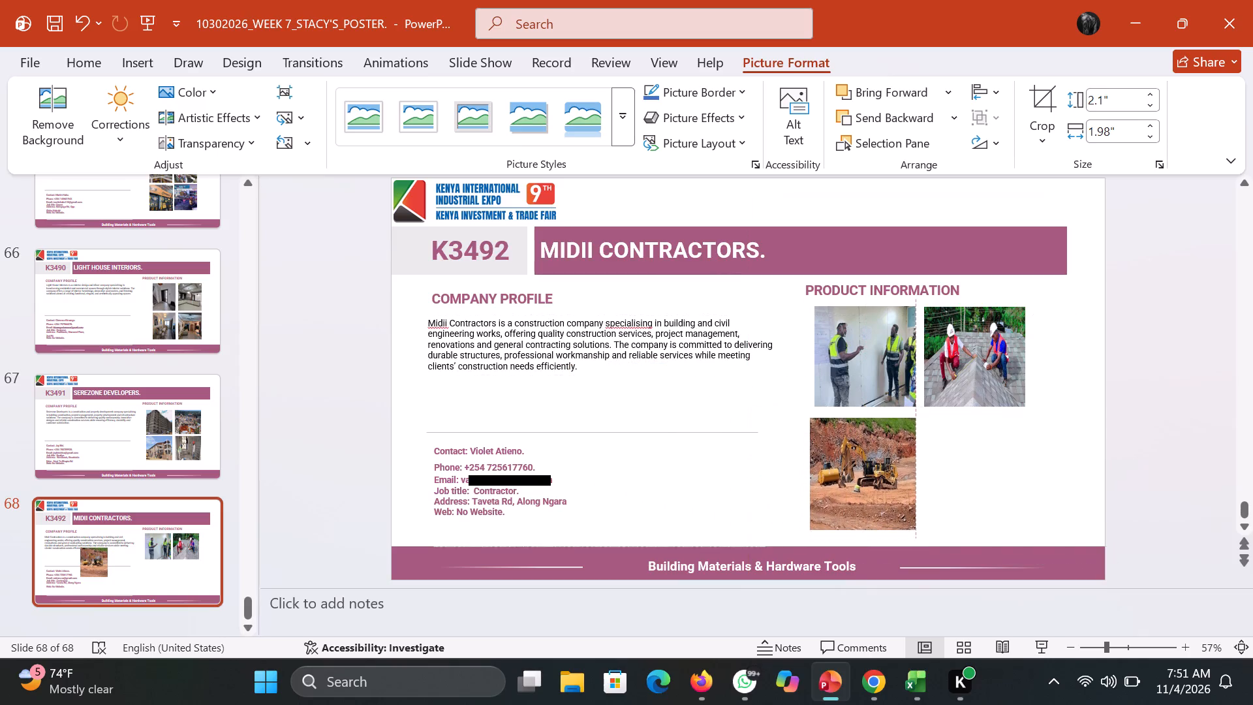
left_click_drag(844, 460, 844, 456)
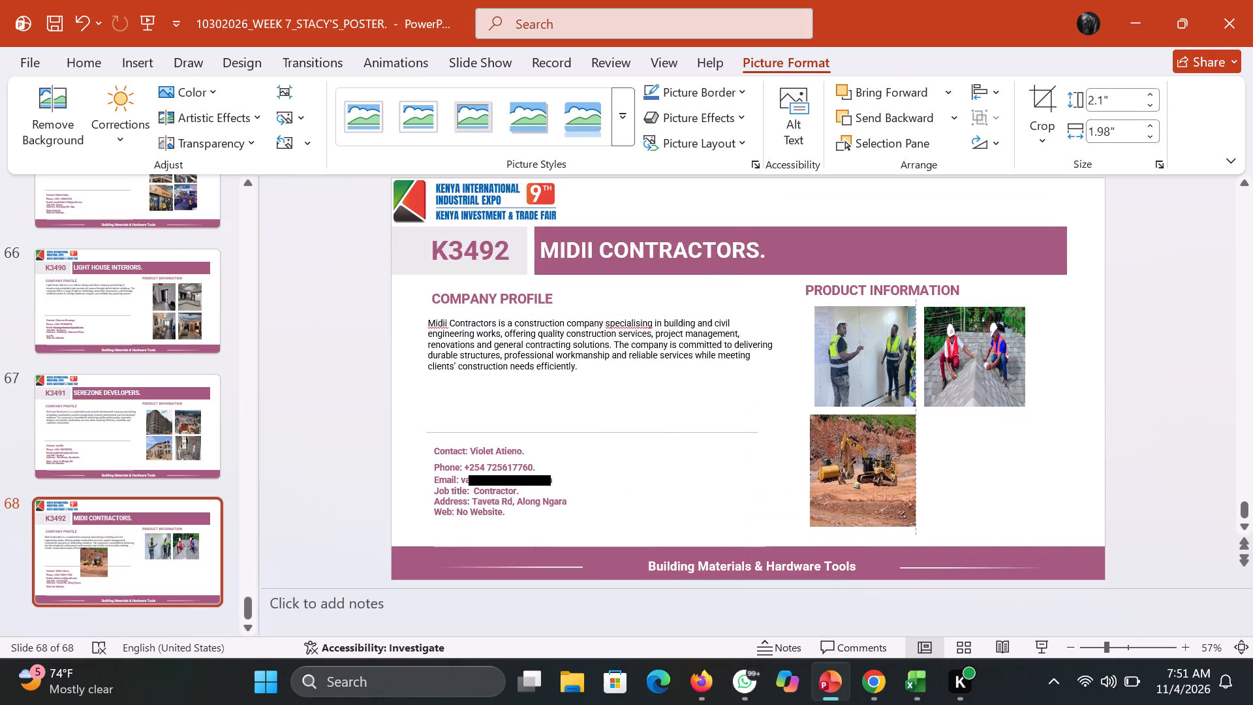
left_click_drag(844, 456, 850, 455)
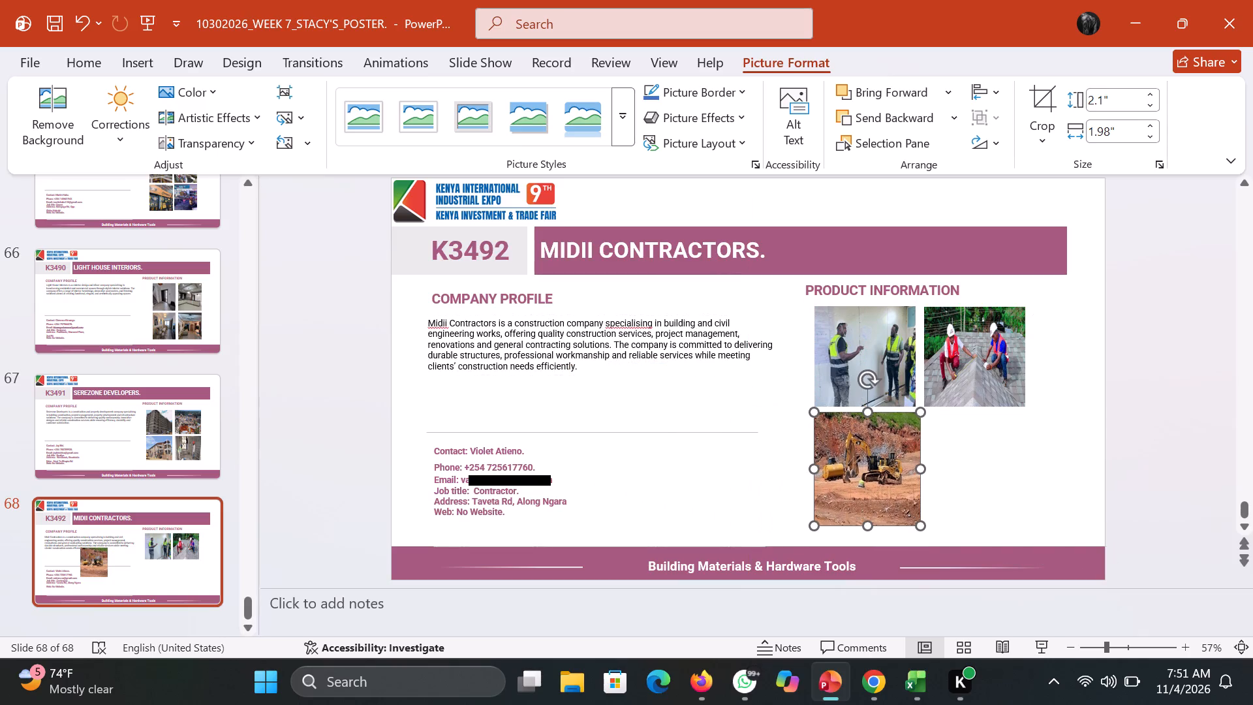
left_click_drag(921, 470, 914, 469)
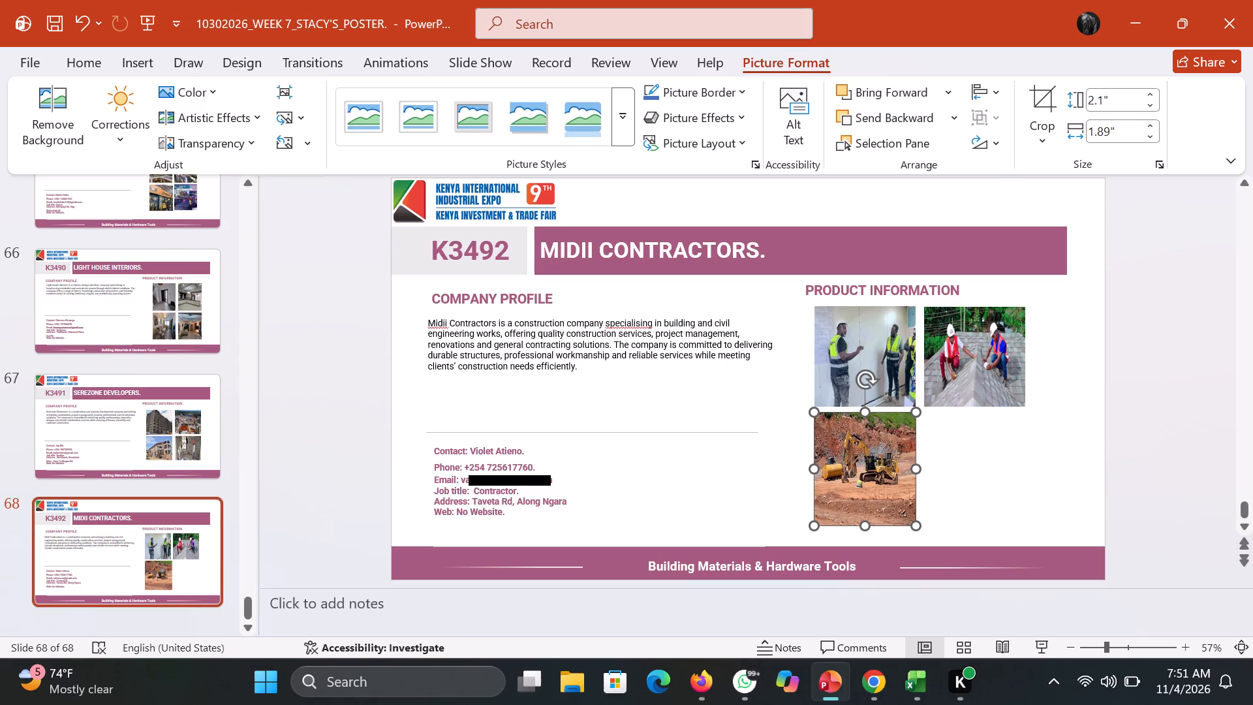
left_click_drag(863, 526, 865, 510)
left_click(964, 494)
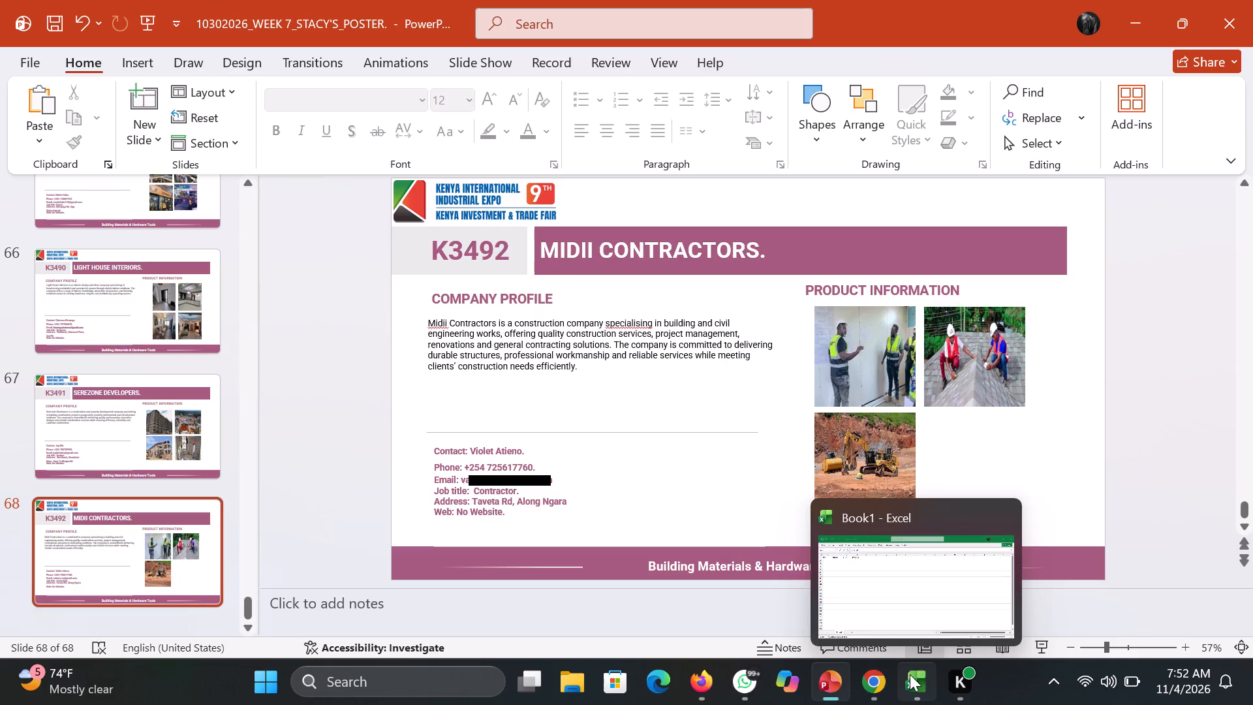
In Chrome, copy the Kenya News Agency photo of road workers beside yellow machinery and paste it onto the K3492 slide in PowerPoint.
left_click(871, 681)
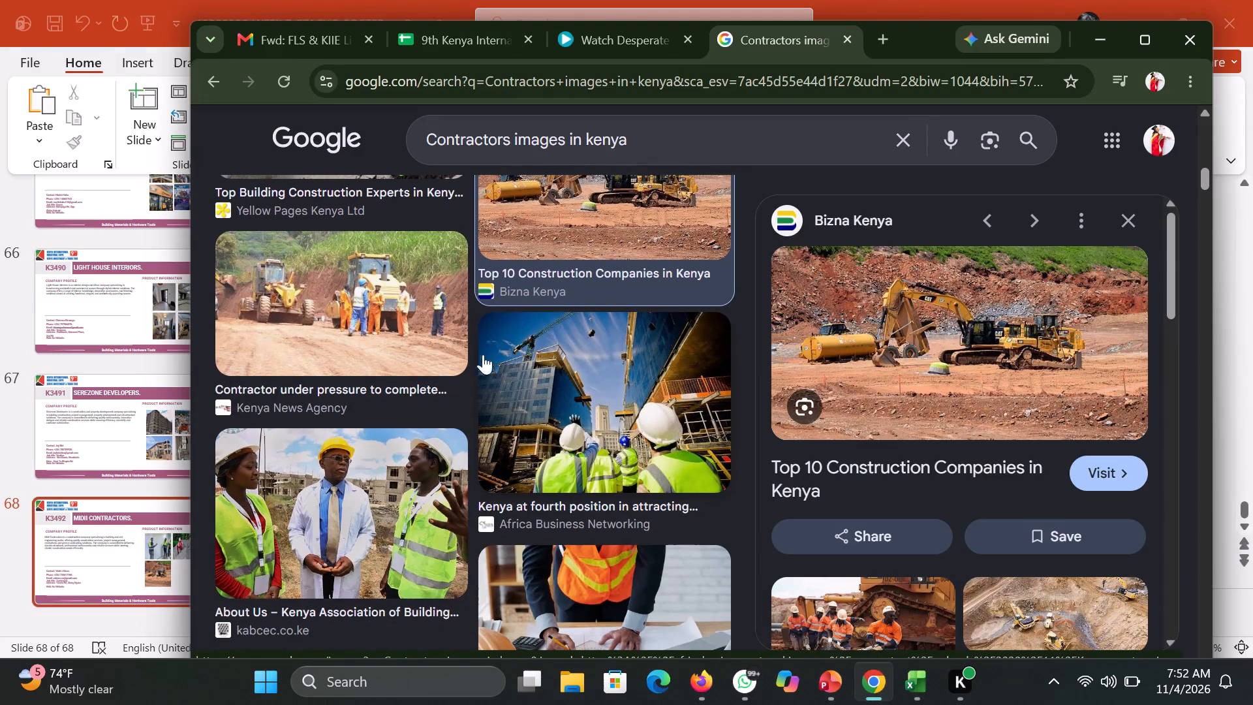
right_click(429, 317)
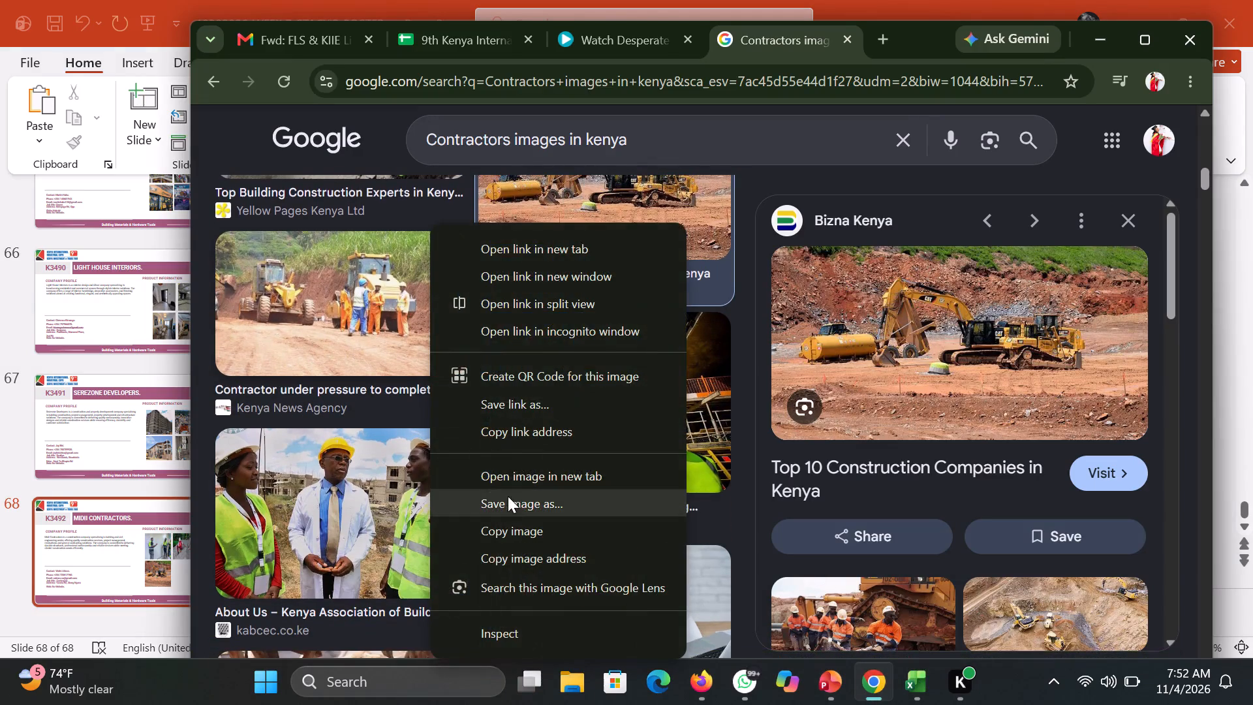
left_click(510, 527)
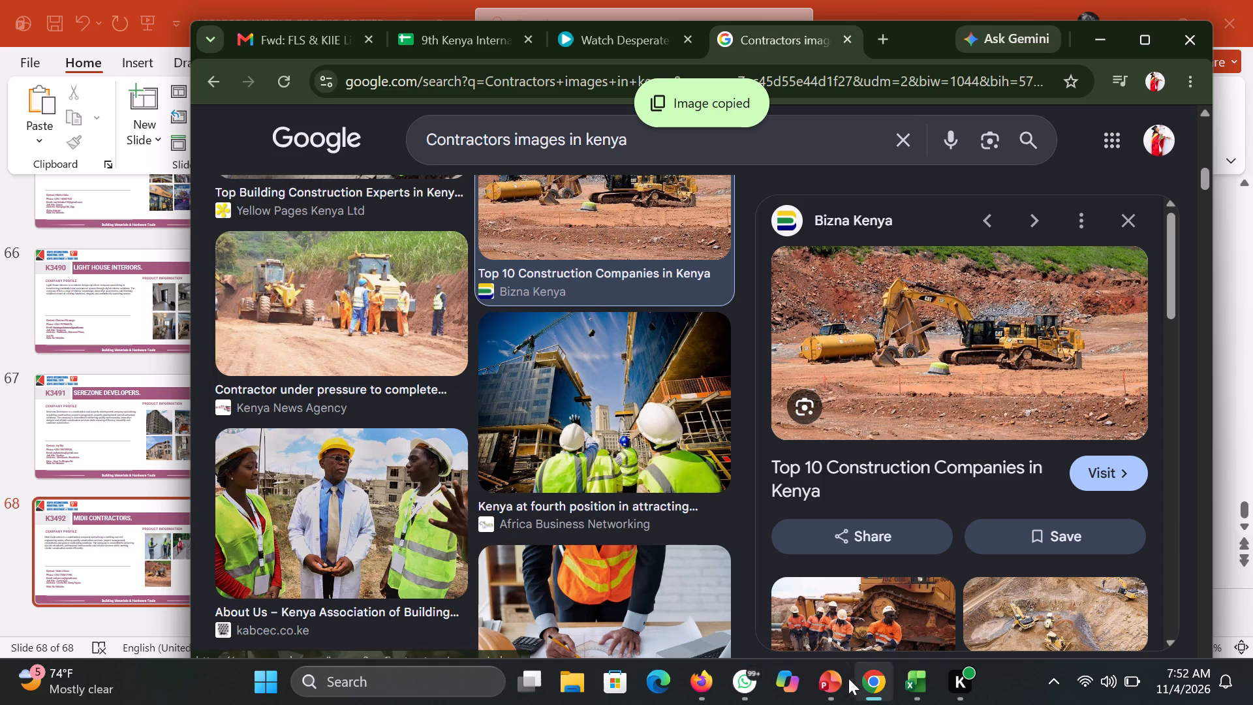
left_click(831, 681)
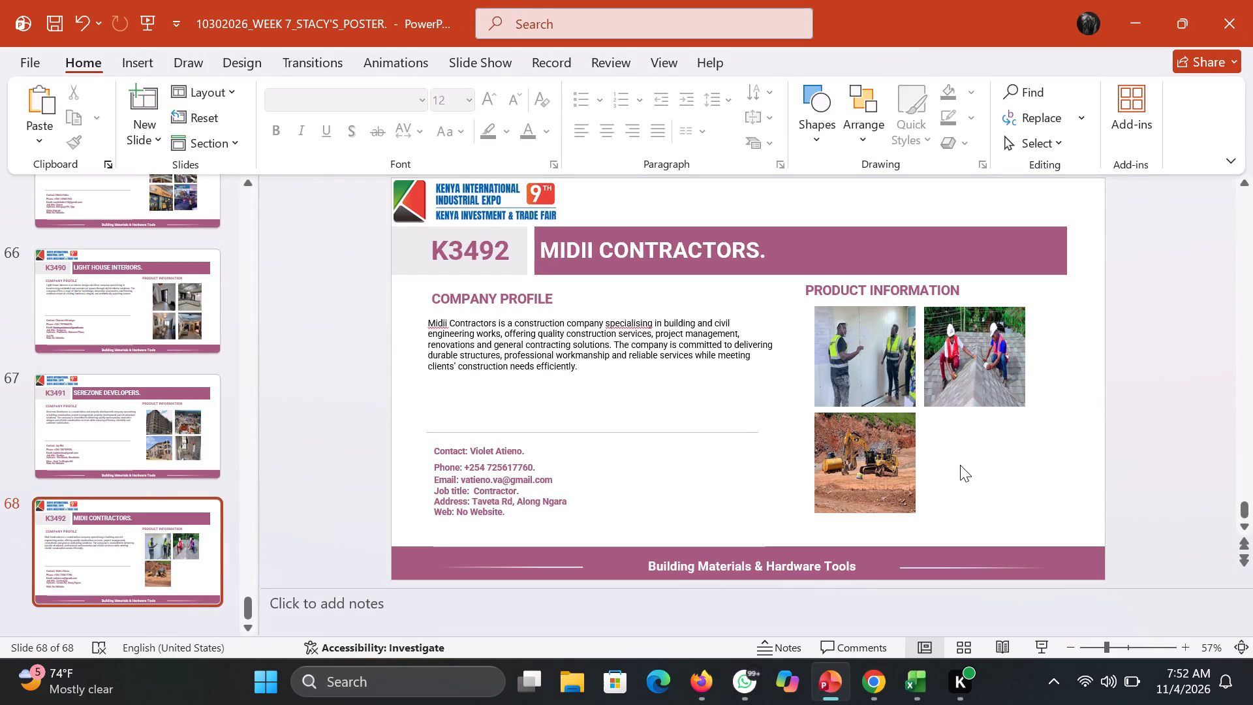
key("ctrl+v")
left_click(960, 465, "ctrl")
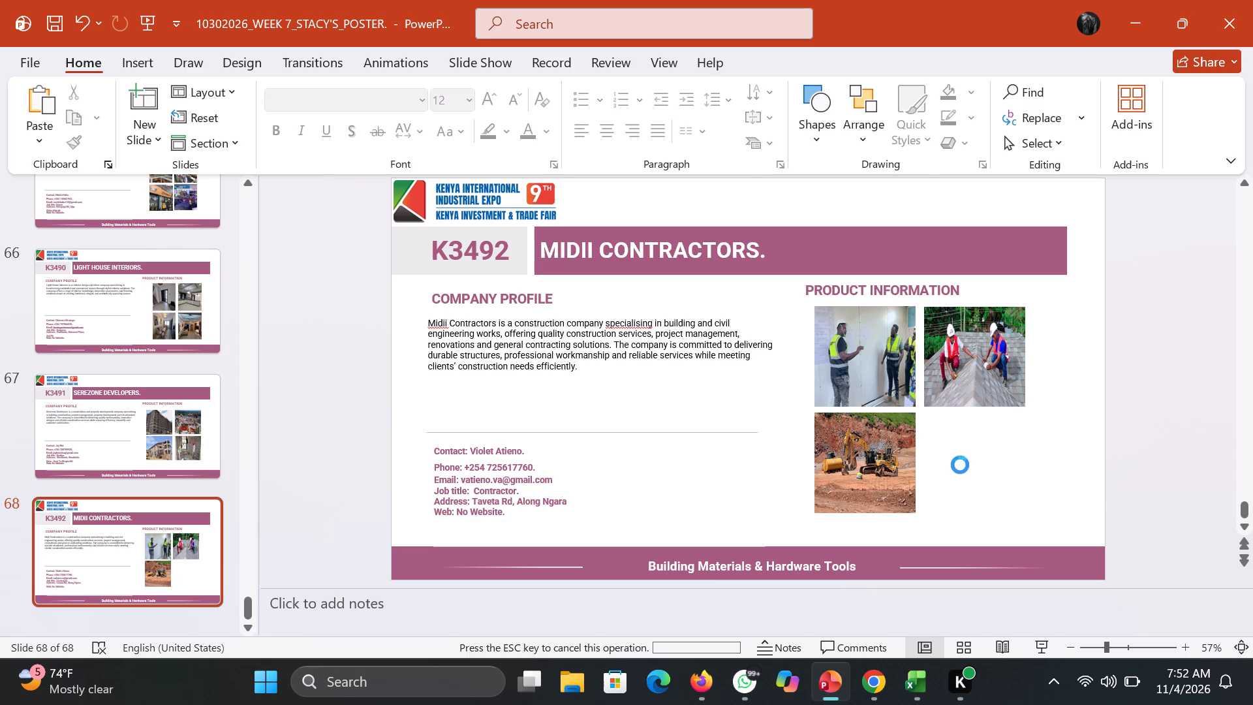
Resize the road workers photo to about 1.87" high by 1.89" wide and place it below the roof photo, level with the excavator photo.
left_click_drag(918, 289, 775, 388)
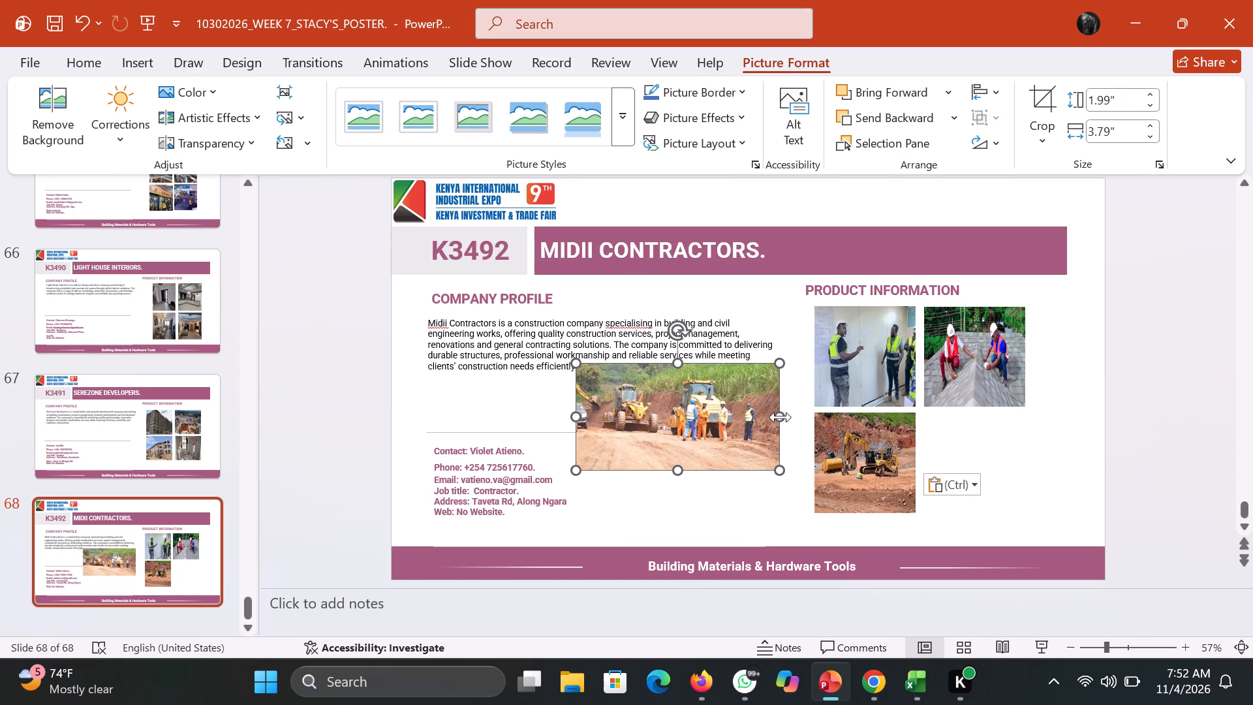
left_click_drag(781, 417, 683, 426)
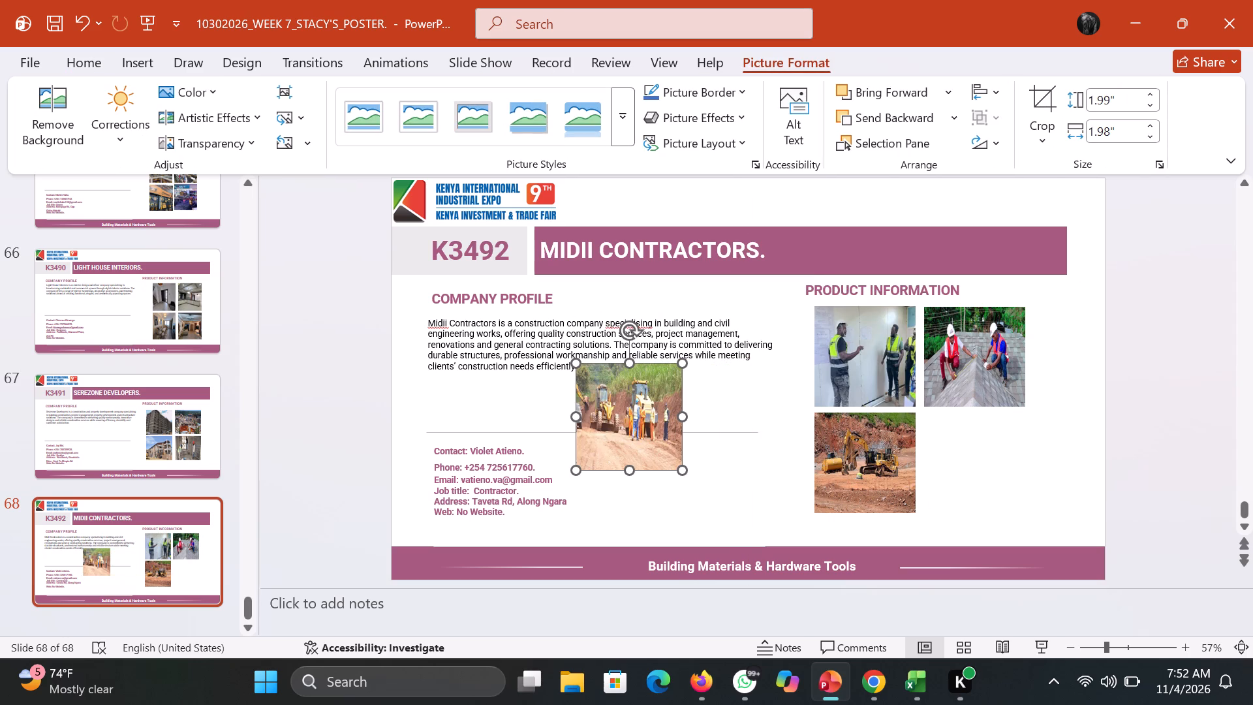
left_click_drag(611, 405, 1016, 449)
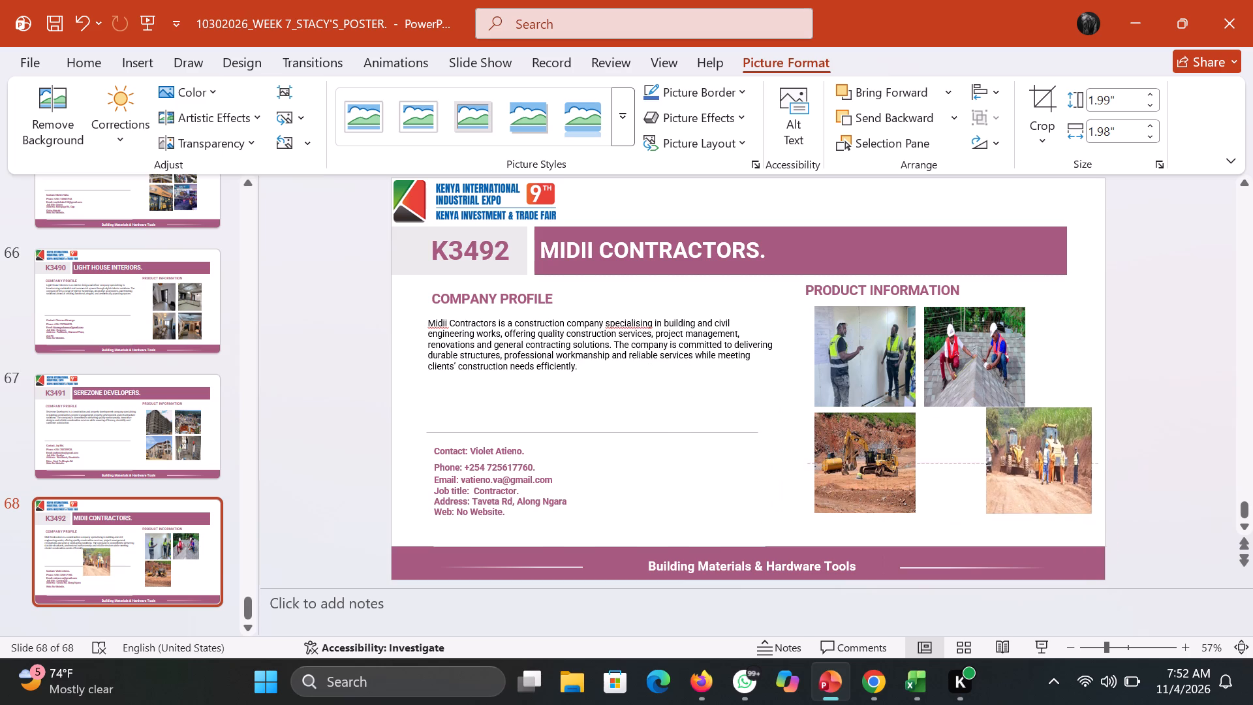
left_click_drag(1016, 449, 962, 454)
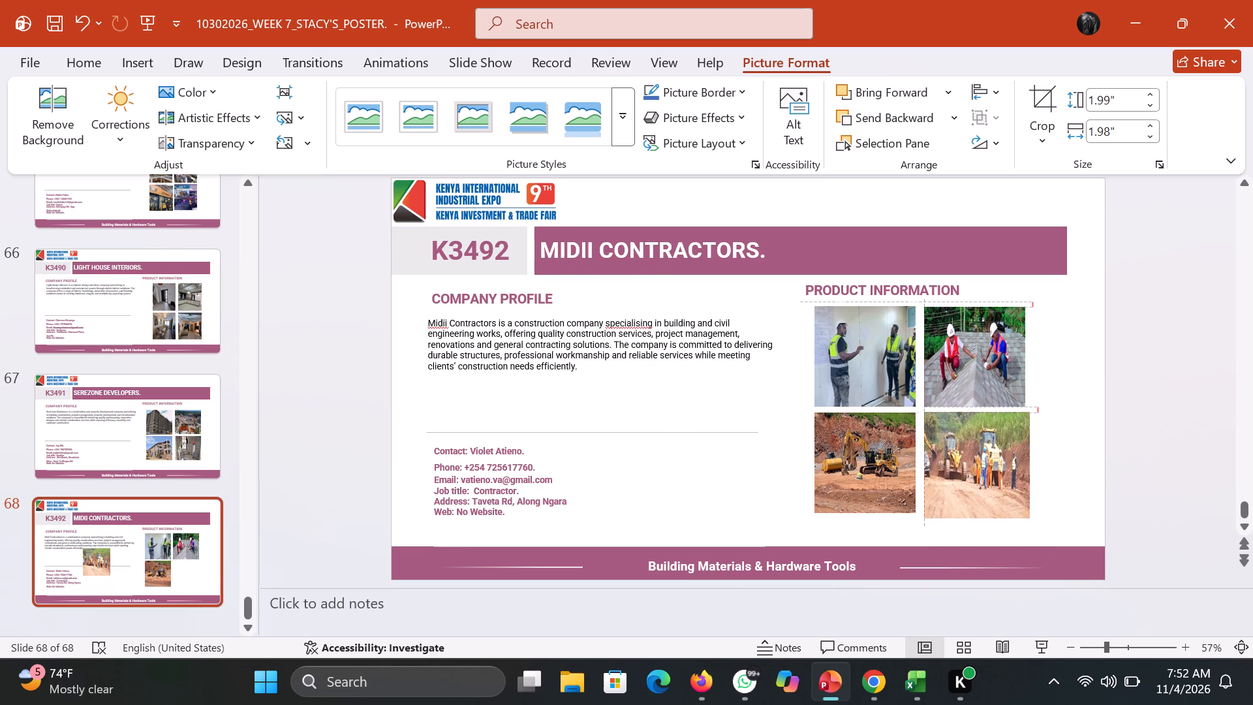
left_click_drag(962, 454, 961, 458)
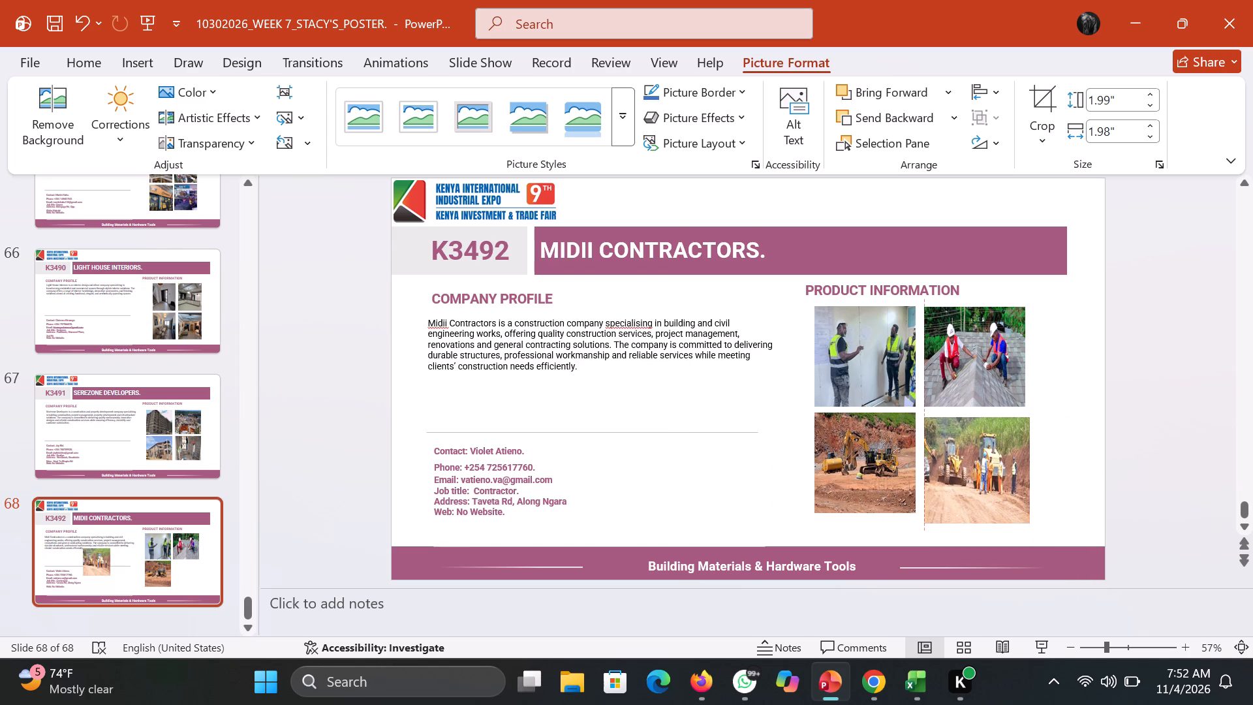
left_click_drag(961, 458, 960, 454)
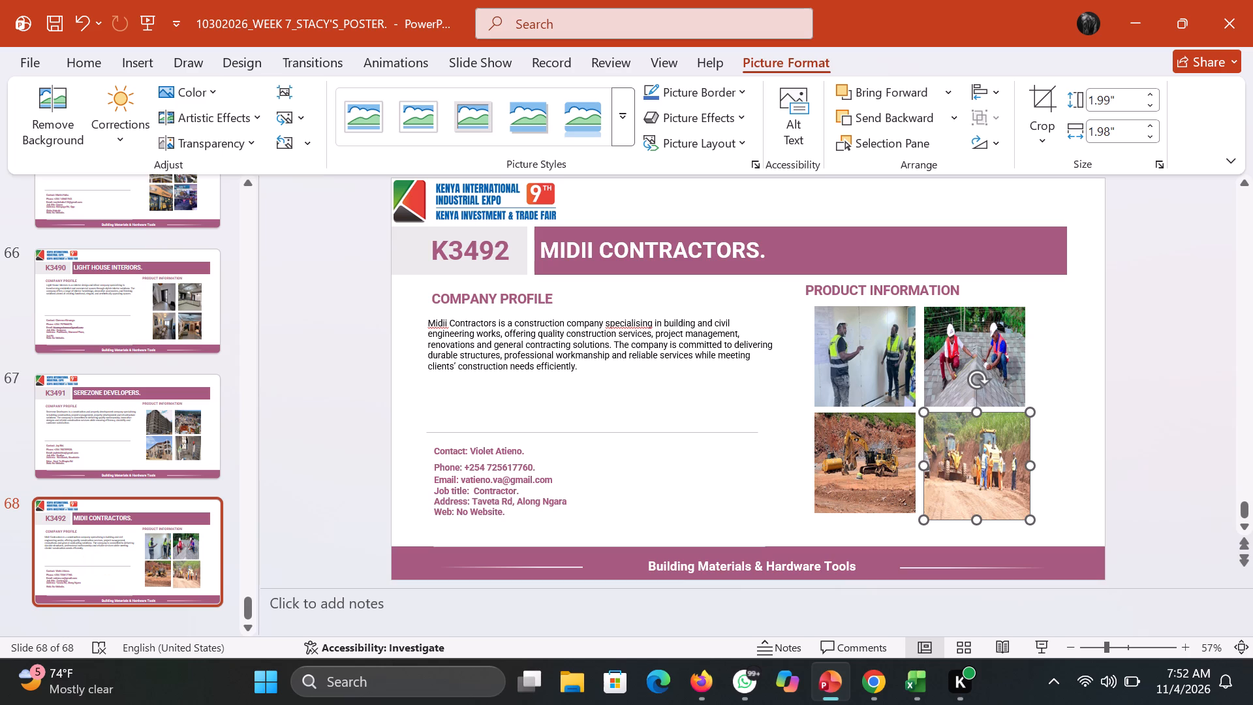
left_click_drag(1032, 464, 1026, 463)
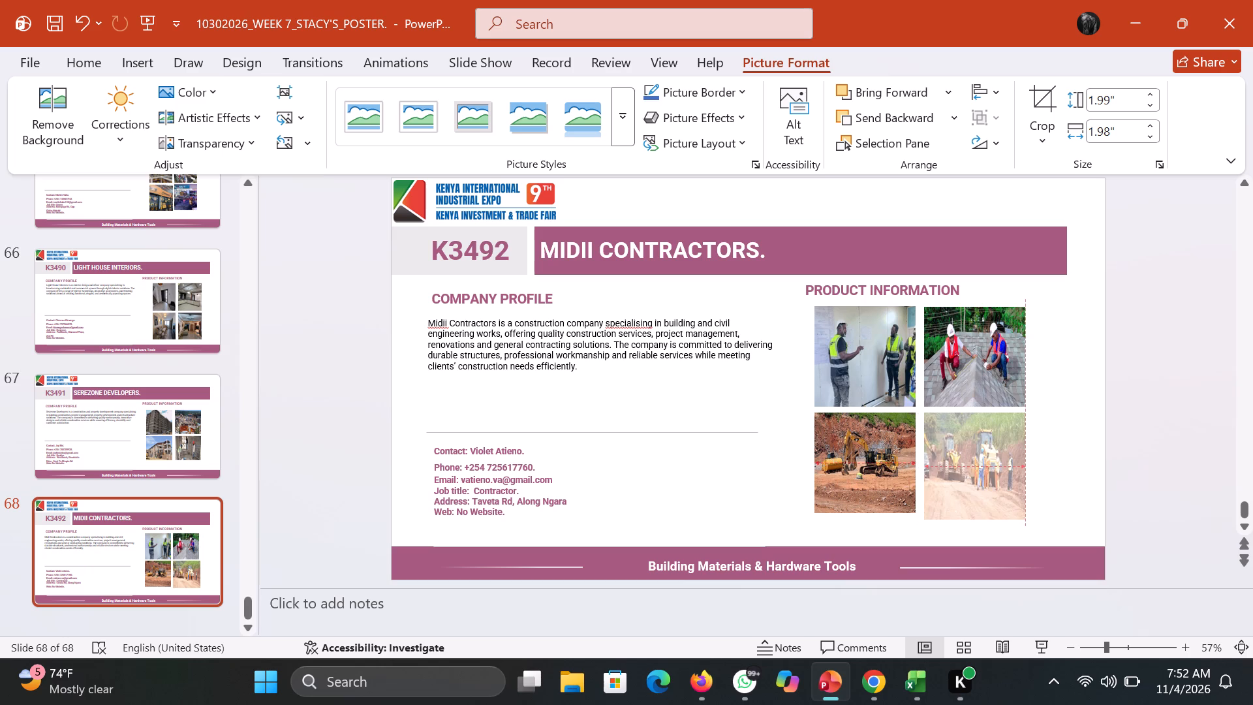
left_click_drag(1026, 463, 1023, 463)
left_click(976, 517)
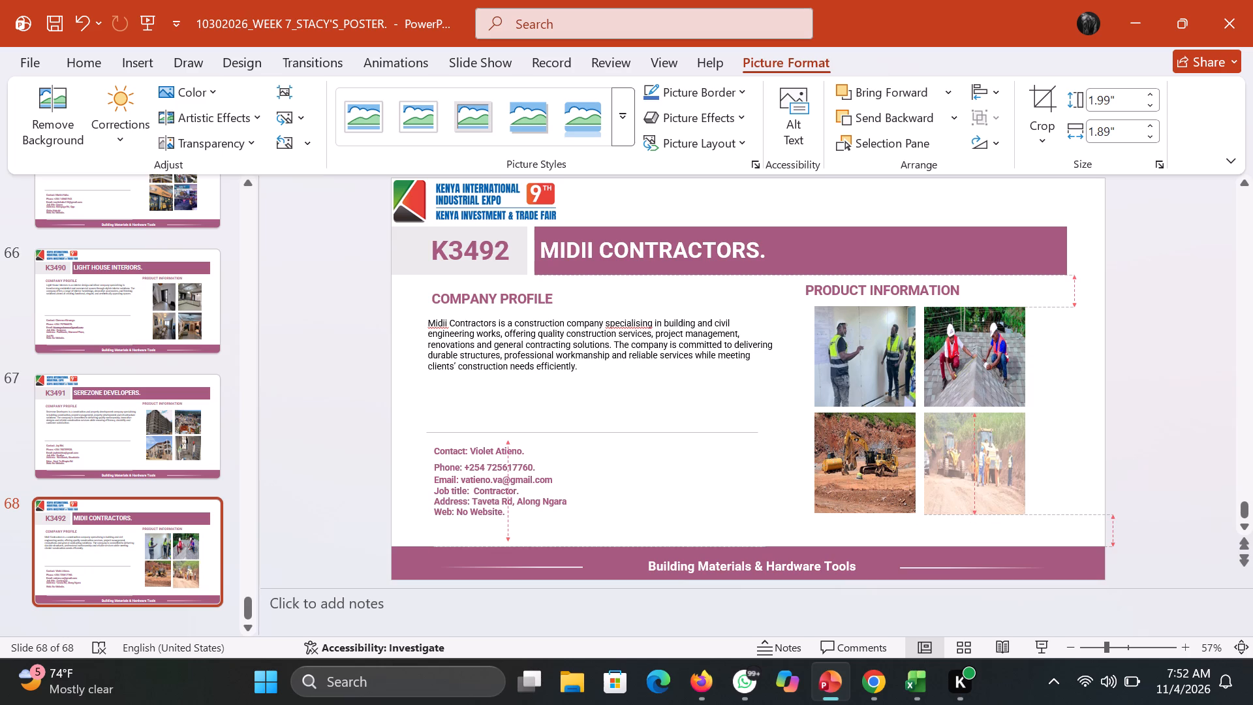
left_click(1058, 491)
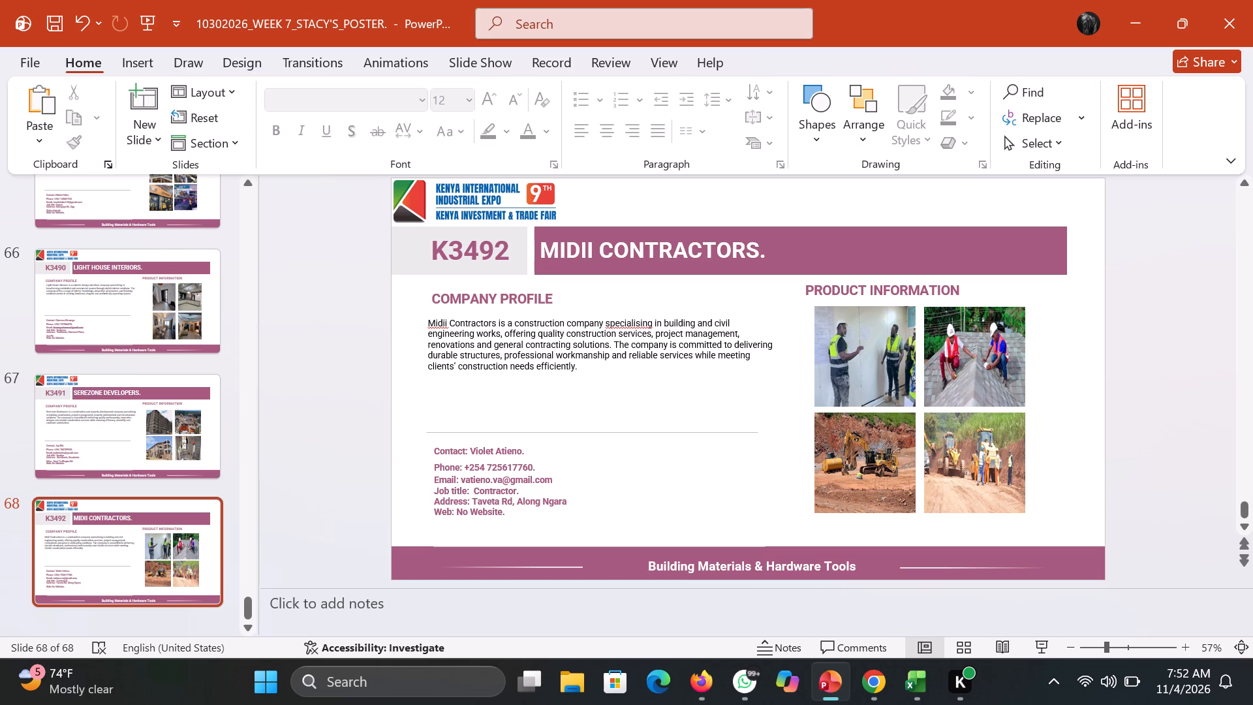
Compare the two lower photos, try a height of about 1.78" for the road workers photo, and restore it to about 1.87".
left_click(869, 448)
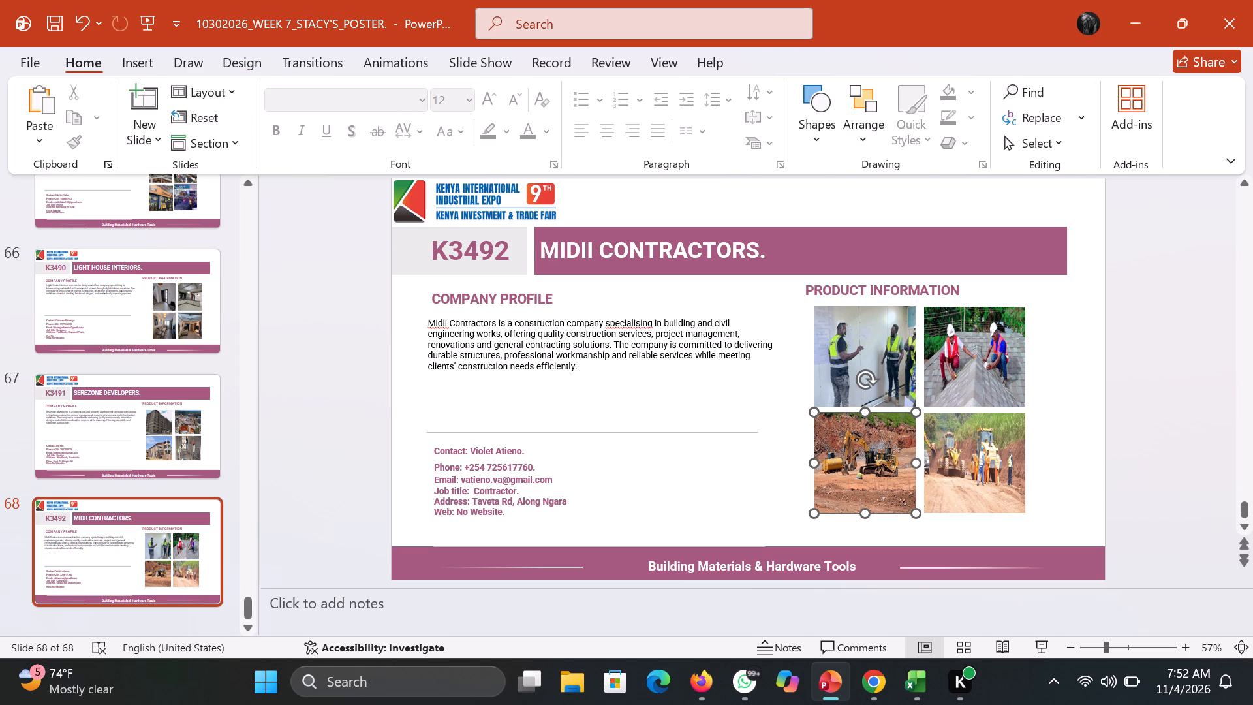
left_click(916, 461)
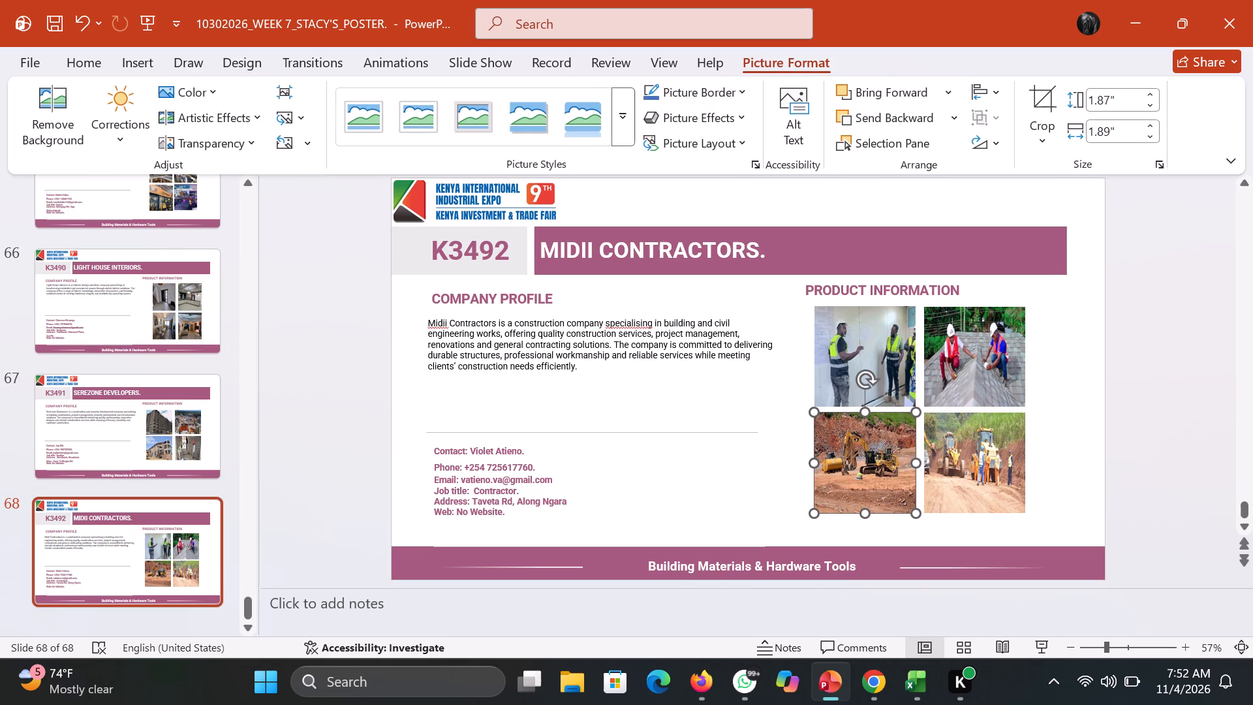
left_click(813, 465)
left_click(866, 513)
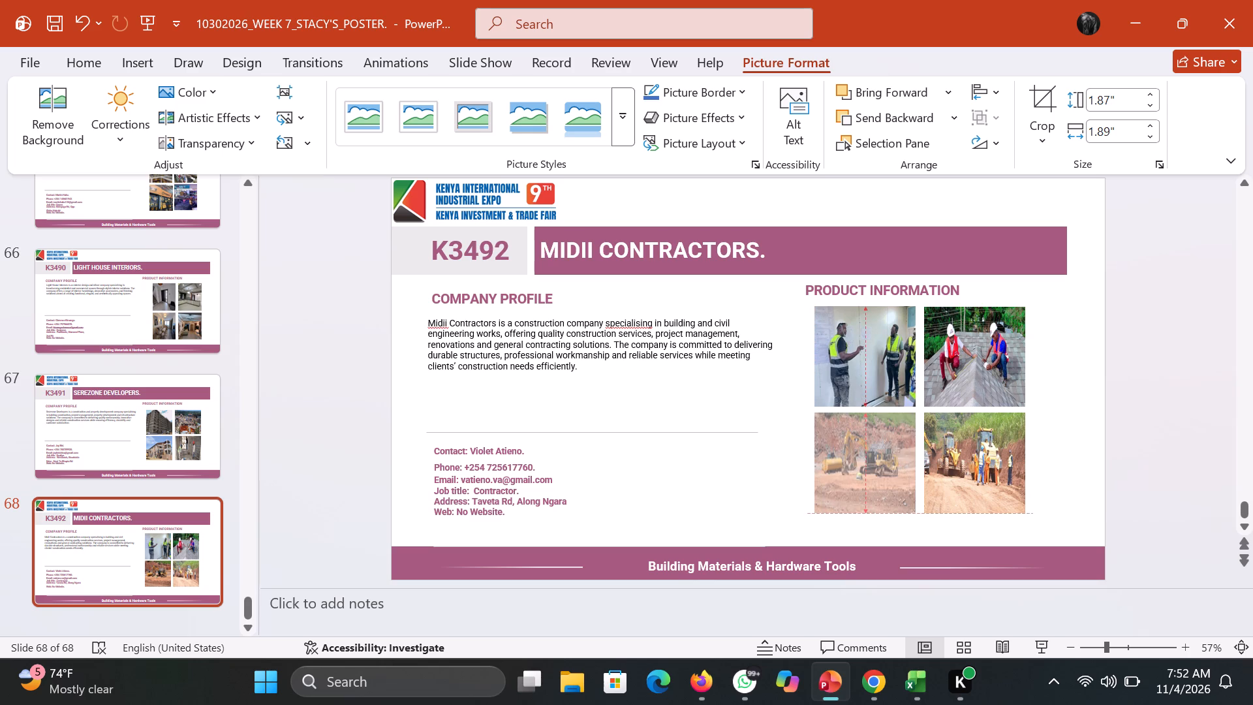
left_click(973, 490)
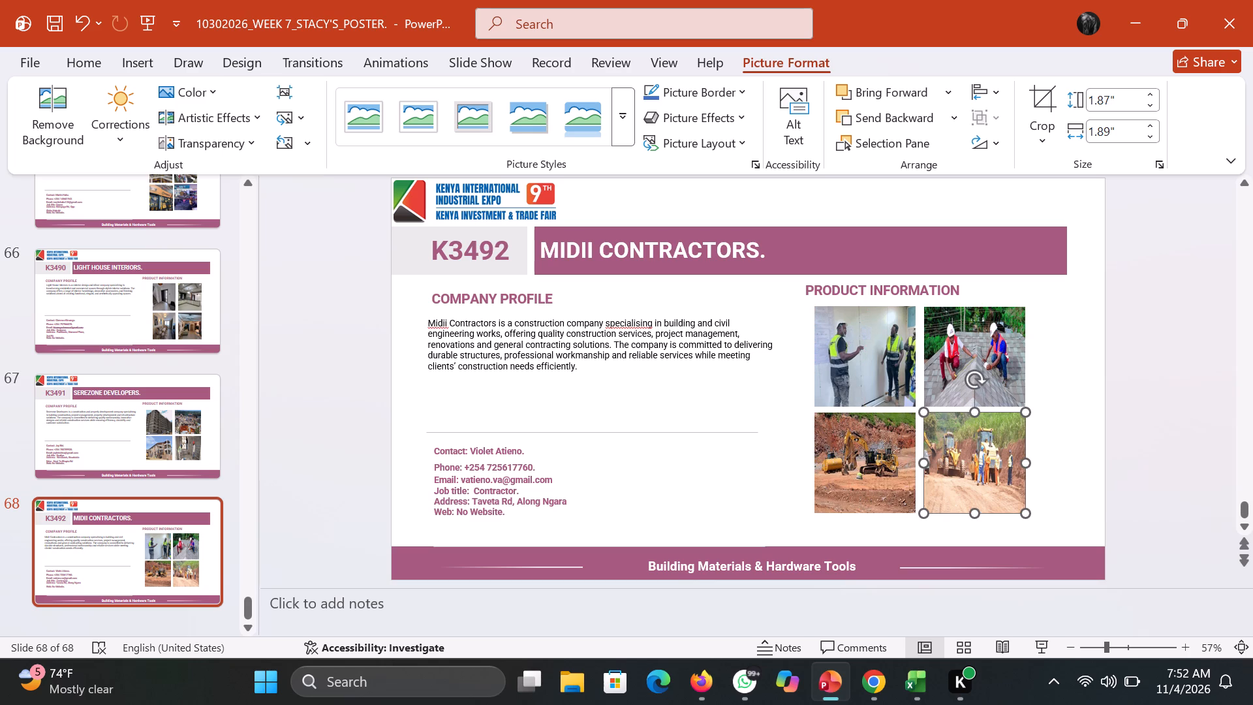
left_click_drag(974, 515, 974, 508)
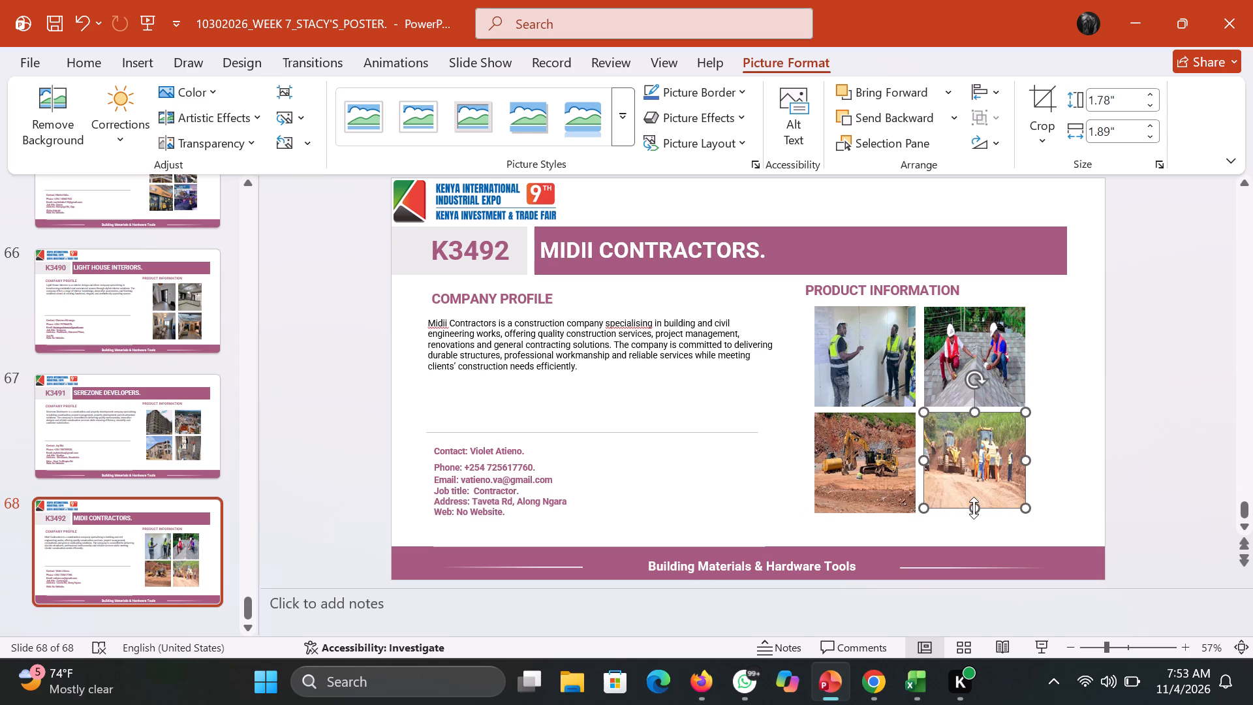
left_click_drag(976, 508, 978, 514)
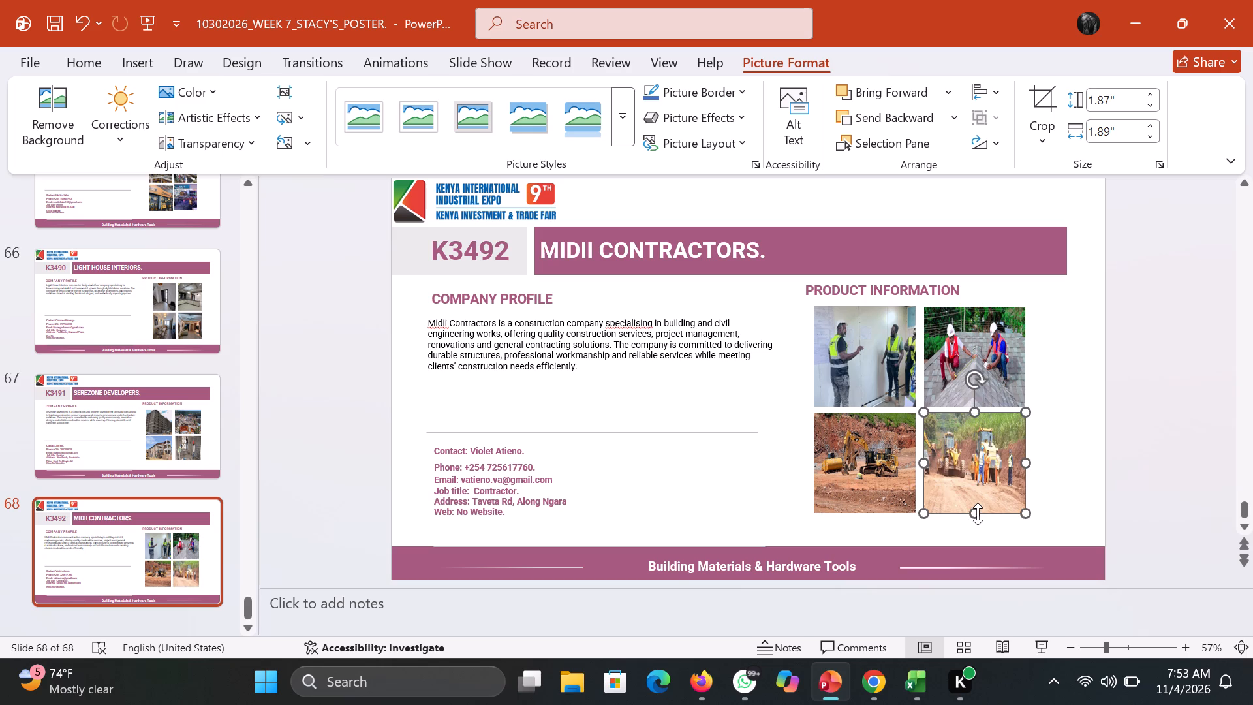
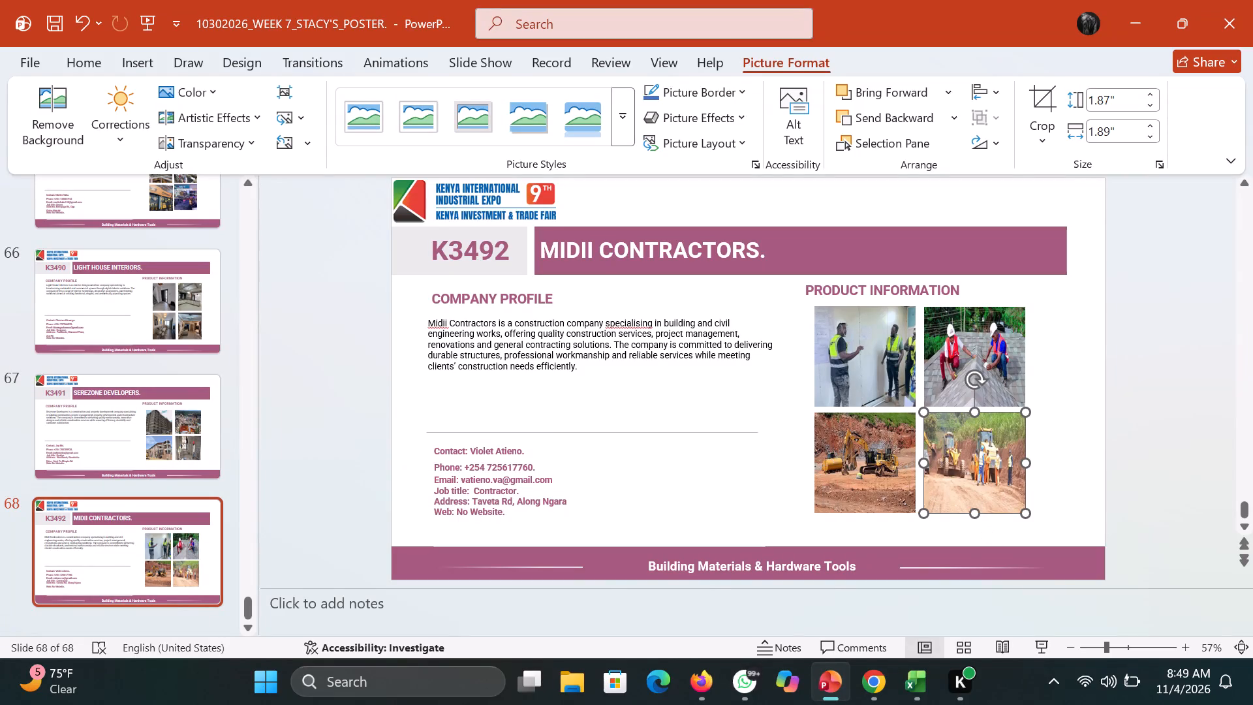
Check the size and alignment of the roof and road workers photos in the product photo grid.
left_click(963, 453)
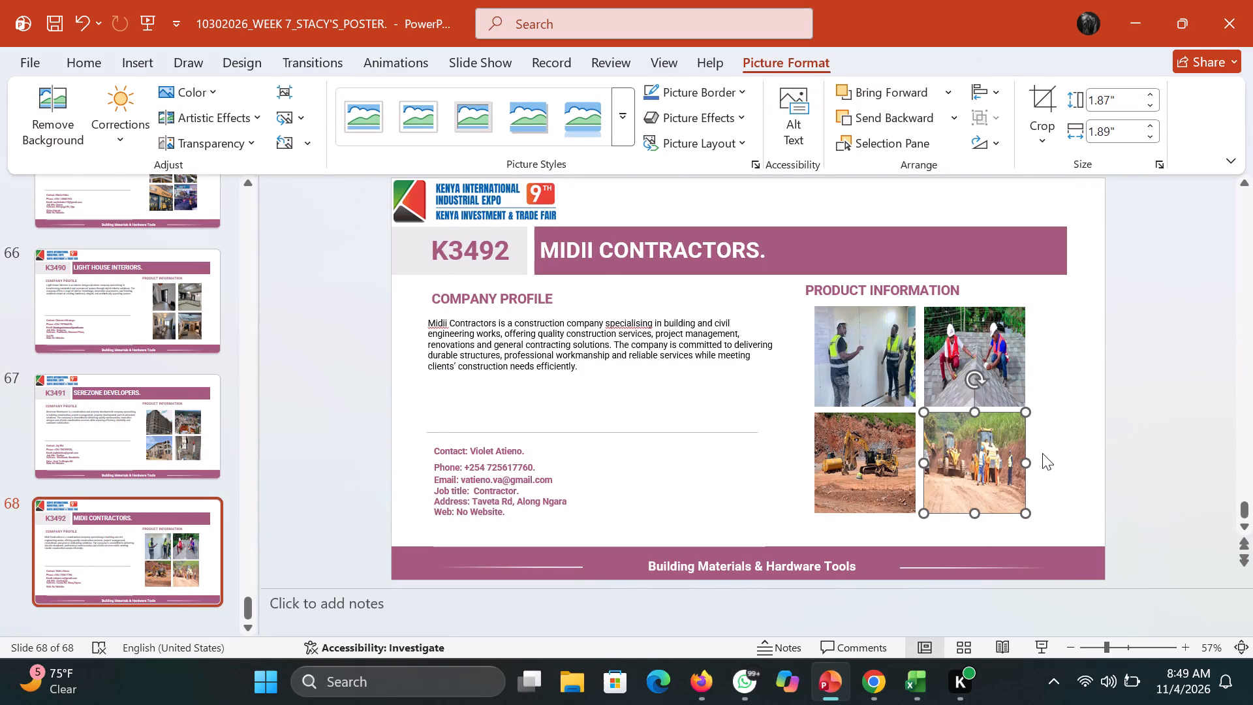
left_click(1042, 453)
left_click(1004, 441)
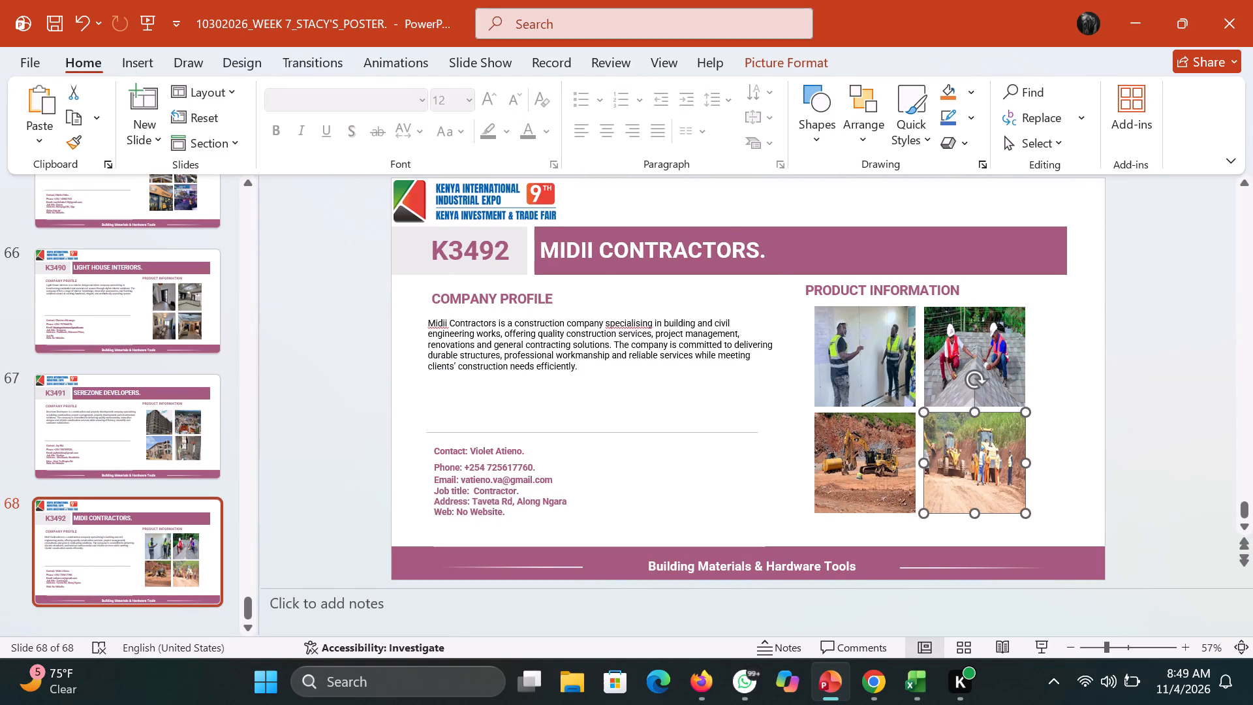
left_click(1002, 360)
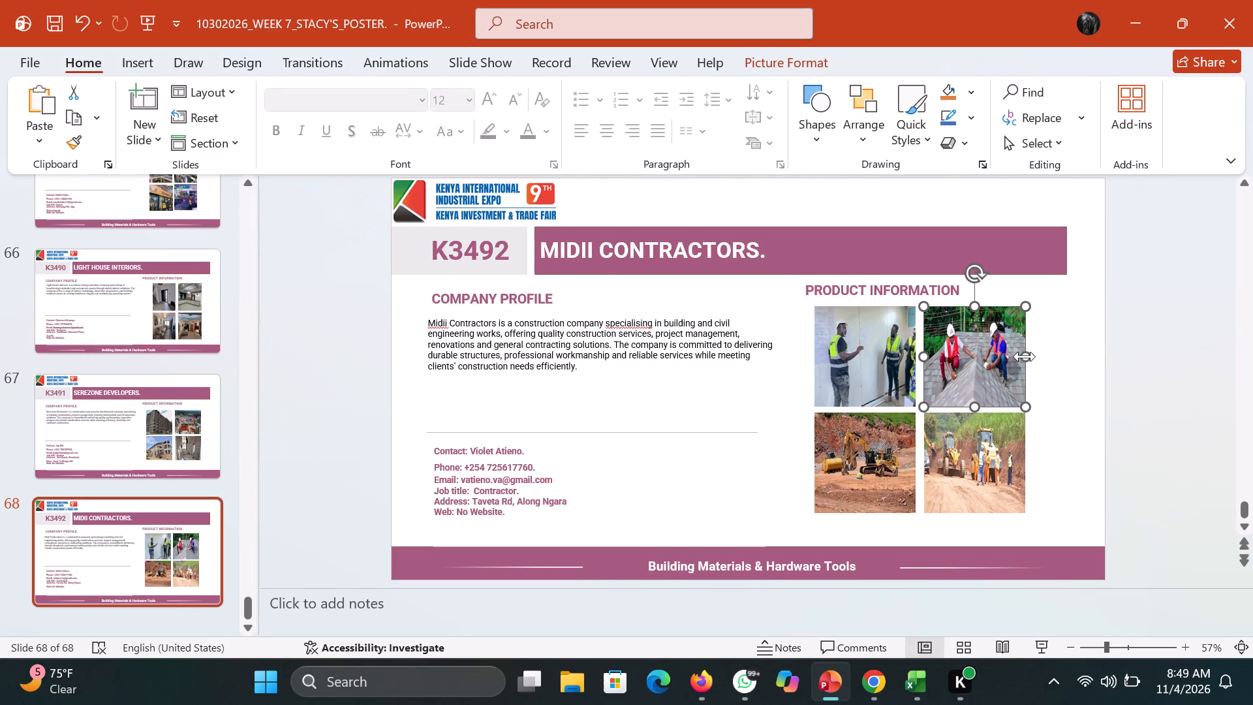
left_click(1025, 356)
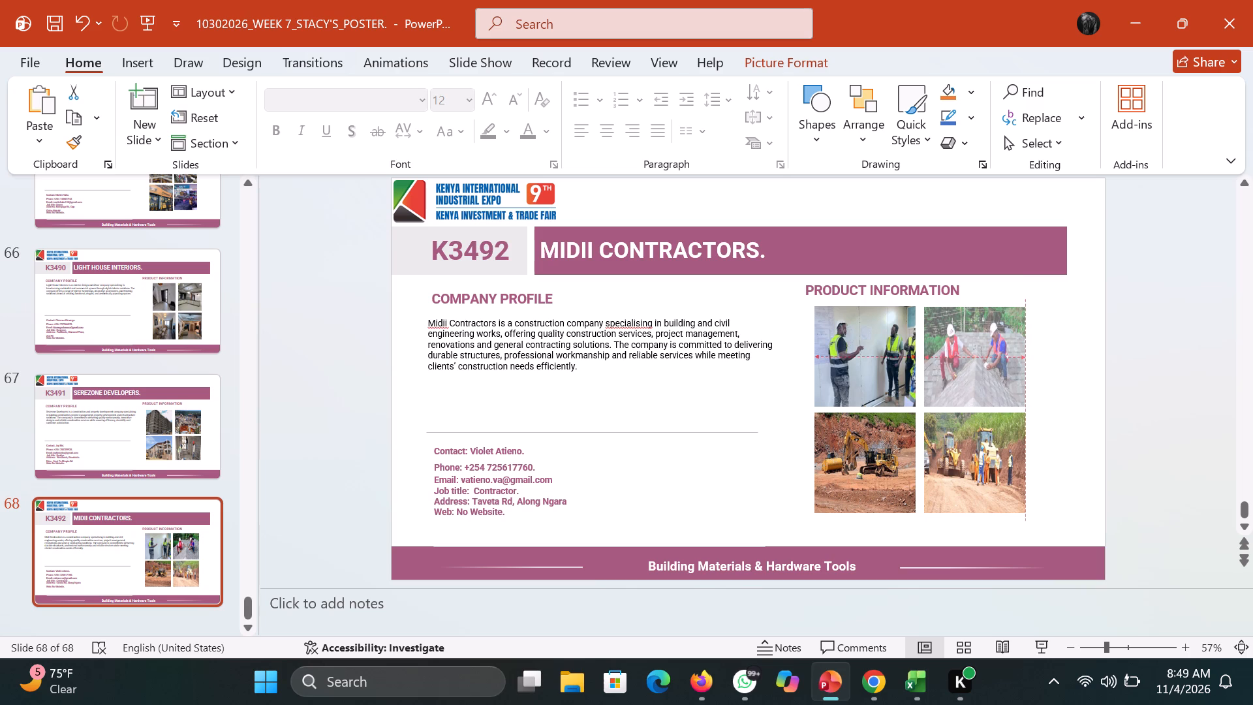
left_click(967, 469)
left_click(925, 463)
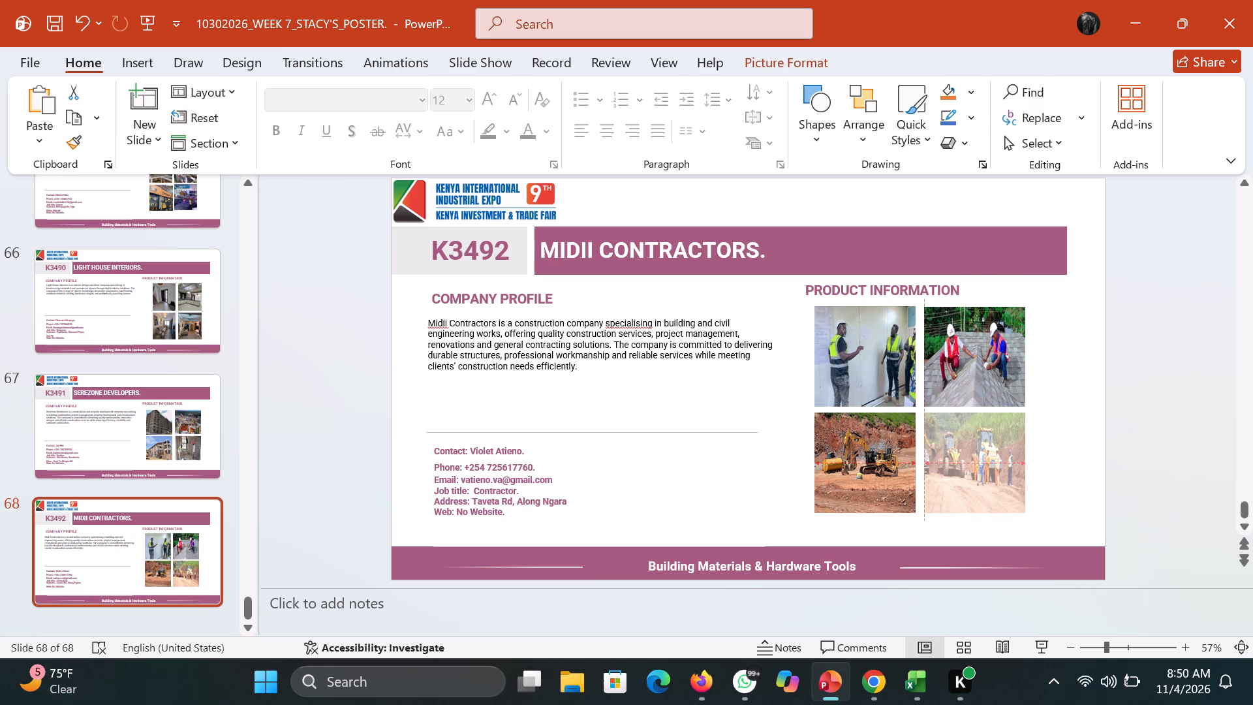
left_click(773, 492)
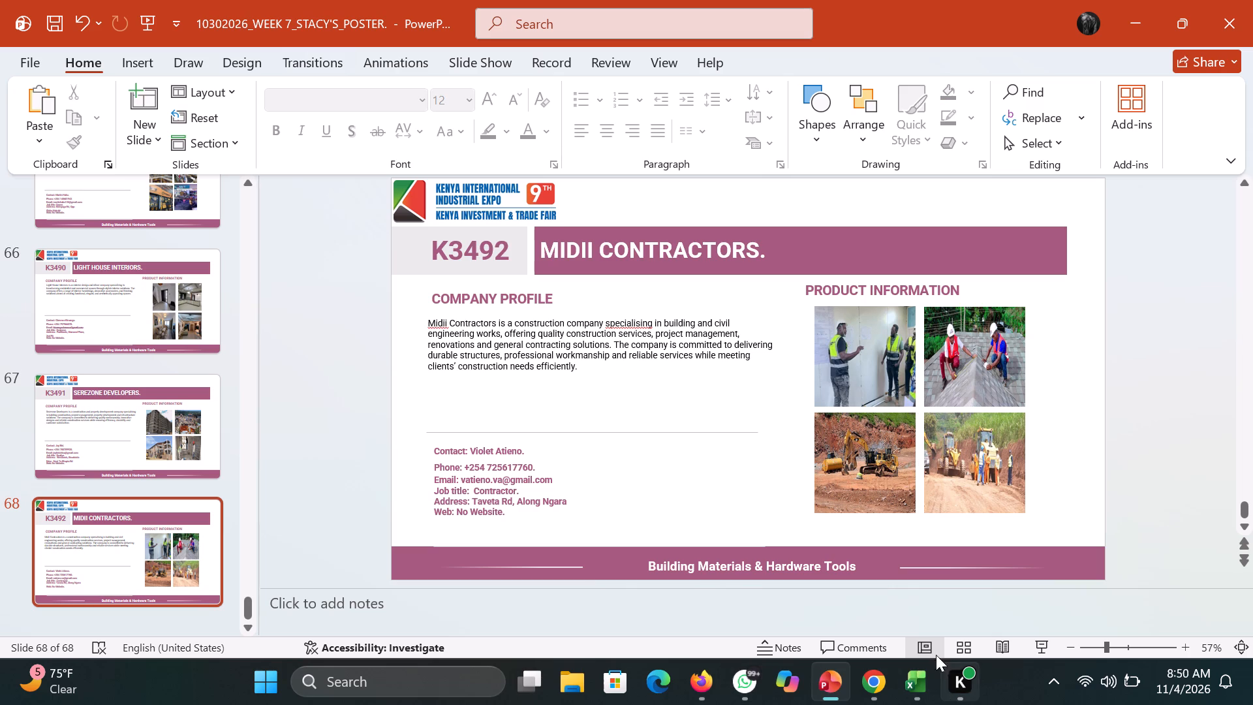
Look up the next company in the expo Buyer List in Chrome and duplicate the K3492 slide in PowerPoint at the end of the deck.
left_click(866, 683)
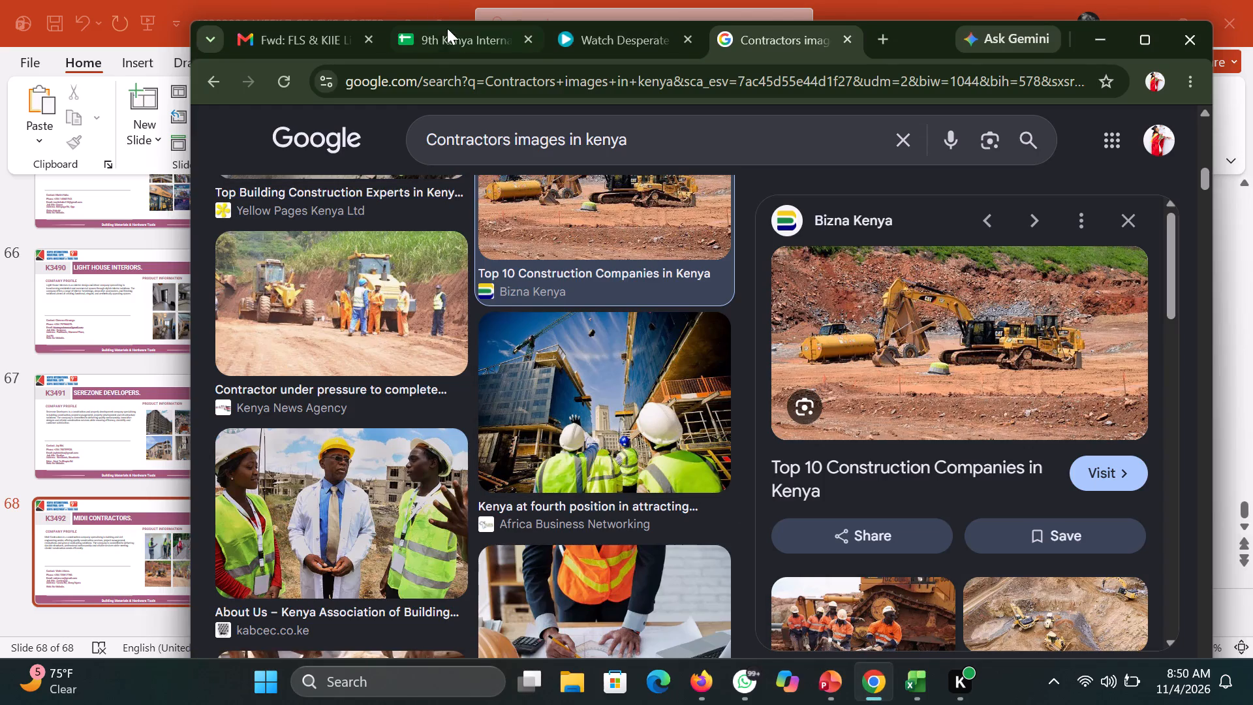
left_click(450, 43)
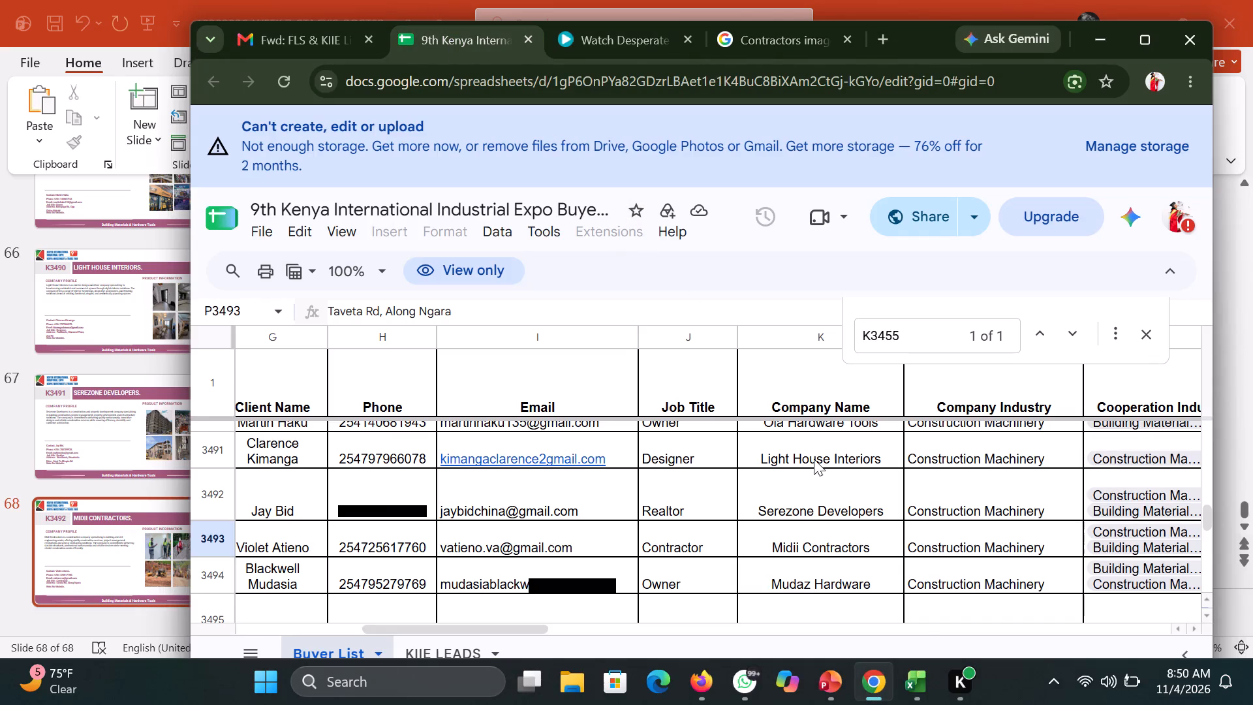
left_click(820, 690)
left_click(131, 531)
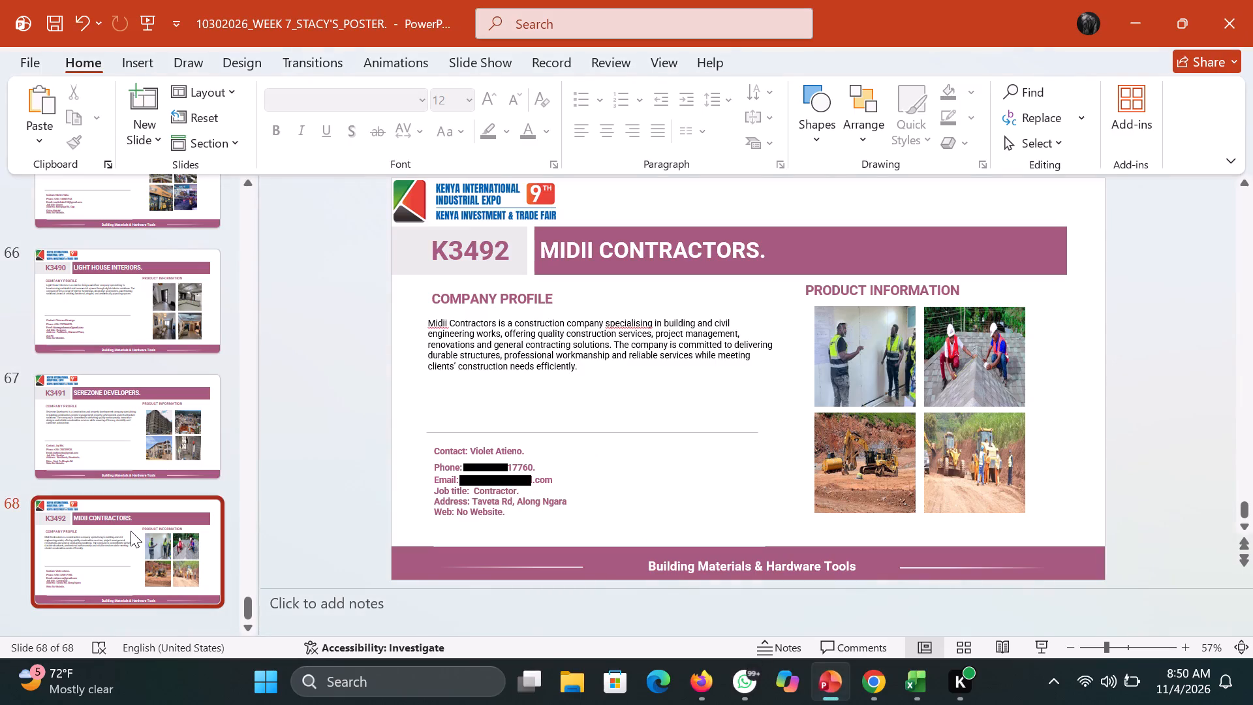
key("ctrl+c")
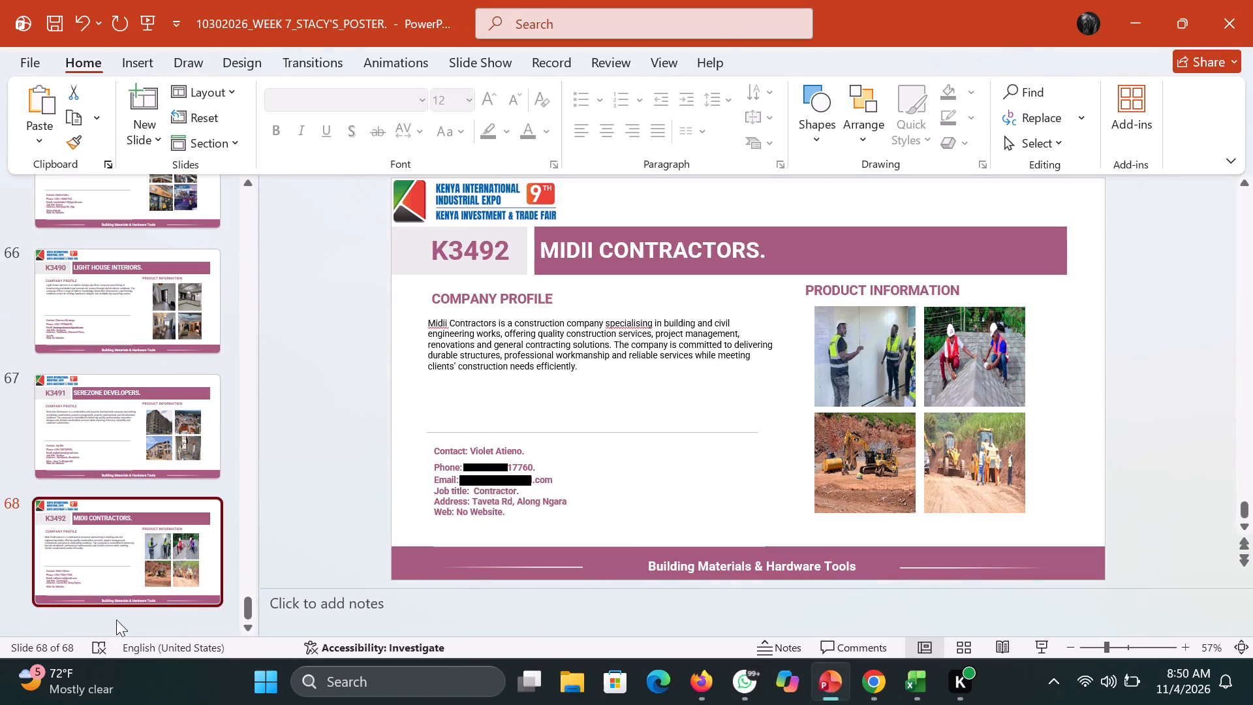
left_click(116, 623)
key("ctrl+v")
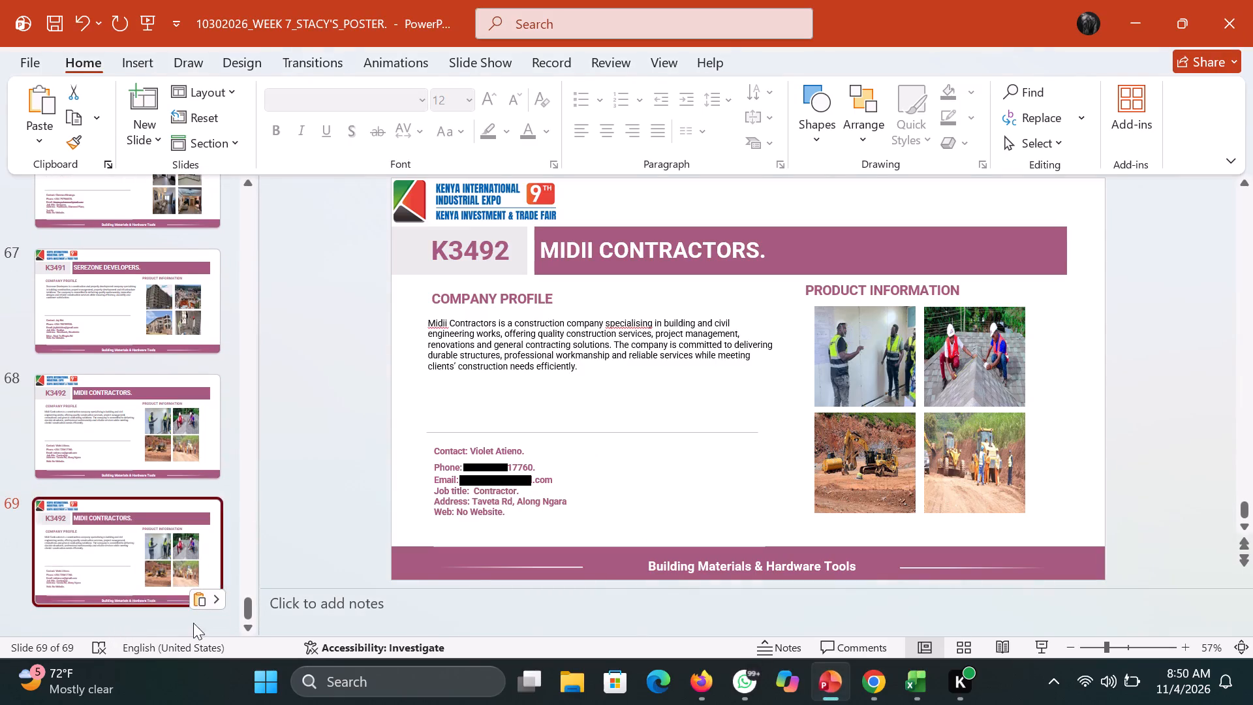
left_click(166, 413)
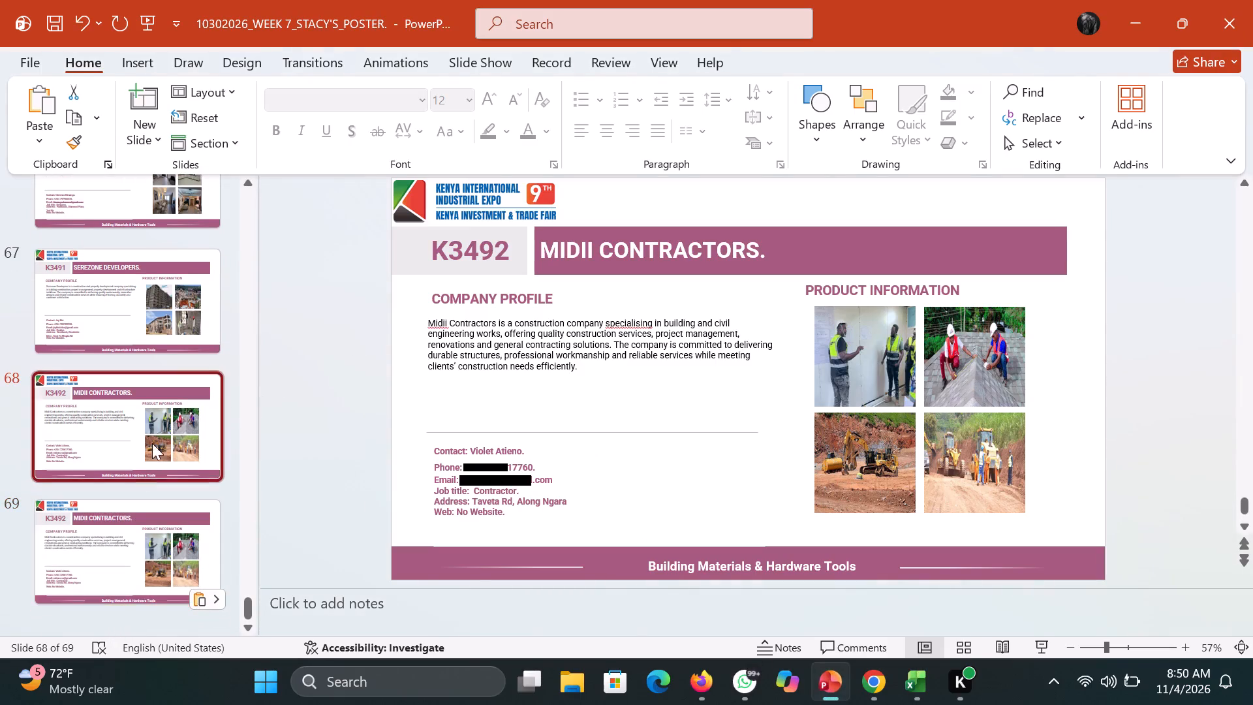
Change the buyer code on the duplicated last slide to K3493.
left_click(115, 527)
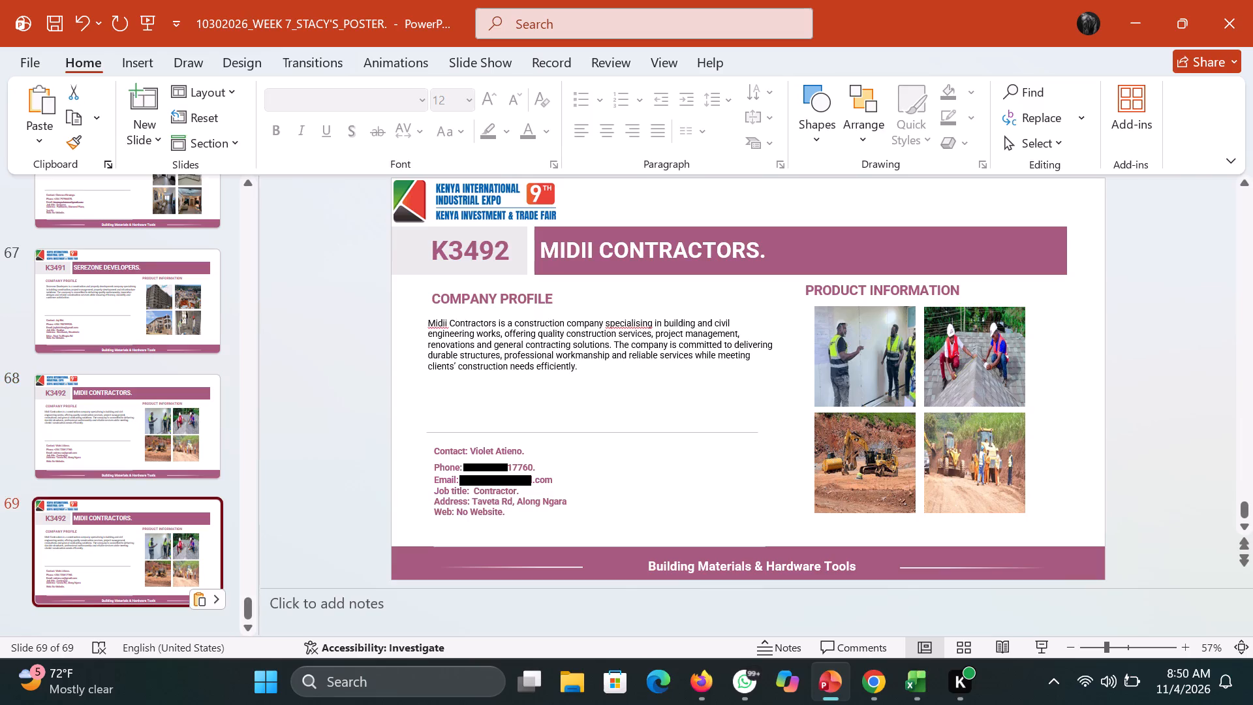
left_click(505, 249)
key("BackSpace")
key("3")
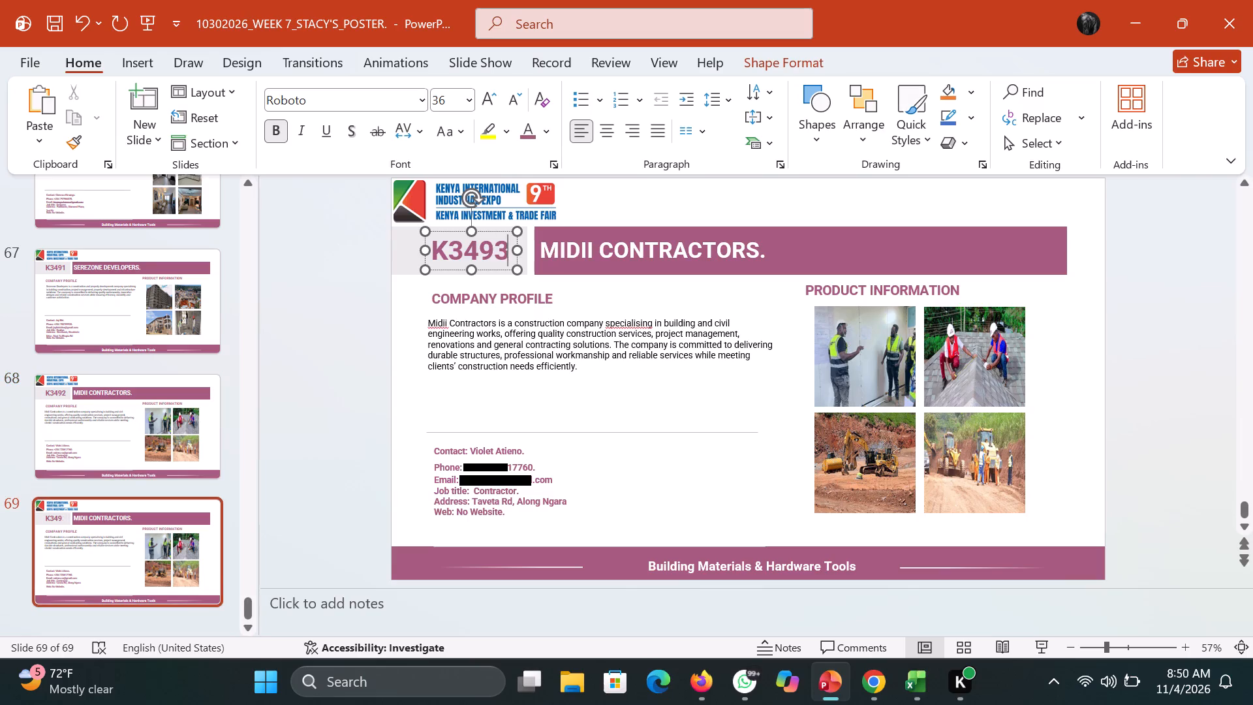
Replace the company name in the K3493 slide's title bar with MUDAZ HARDWARE, keeping the final full stop.
left_click(756, 251)
key("BackSpace")
key("BackSpace")
key("BackSpace")
key("BackSpace")
key("BackSpace")
key("BackSpace")
key("BackSpace")
key("BackSpace")
key("BackSpace")
key("BackSpace")
key("BackSpace")
key("BackSpace")
key("BackSpace")
key("BackSpace")
key("BackSpace")
key("BackSpace")
key("BackSpace")
key("BackSpace")
key("BackSpace")
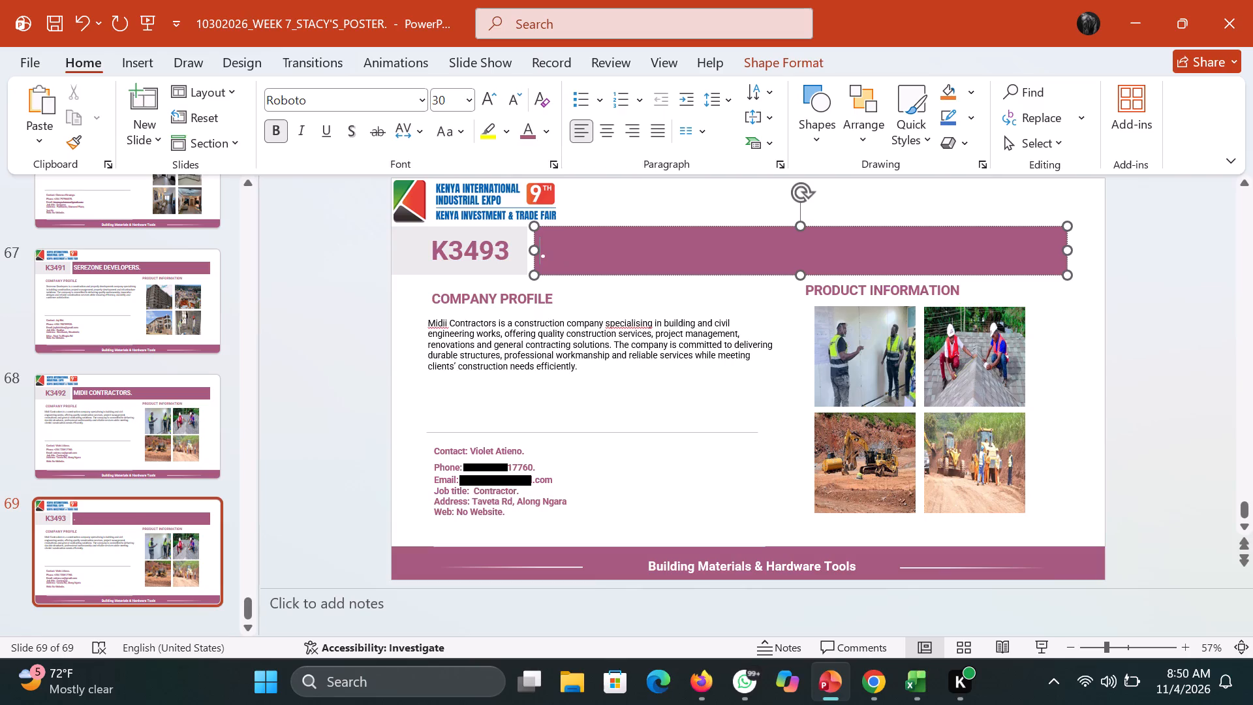
type("MU")
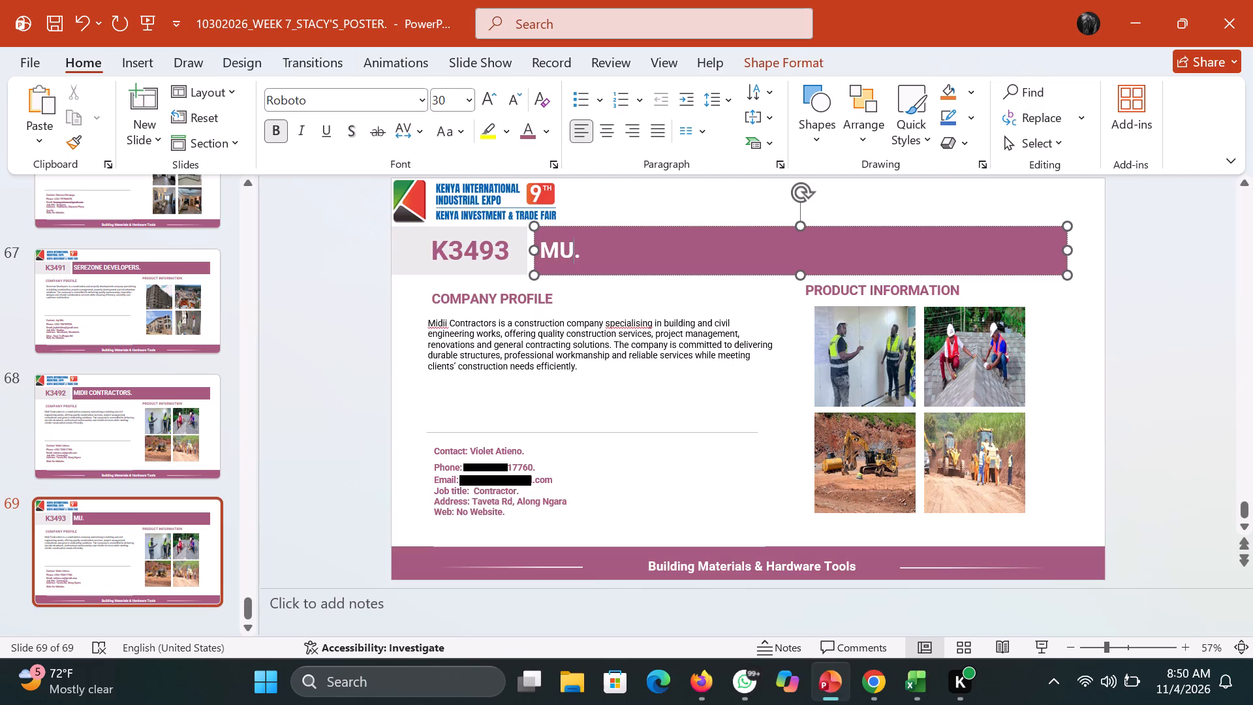
type("DAZ")
key("space")
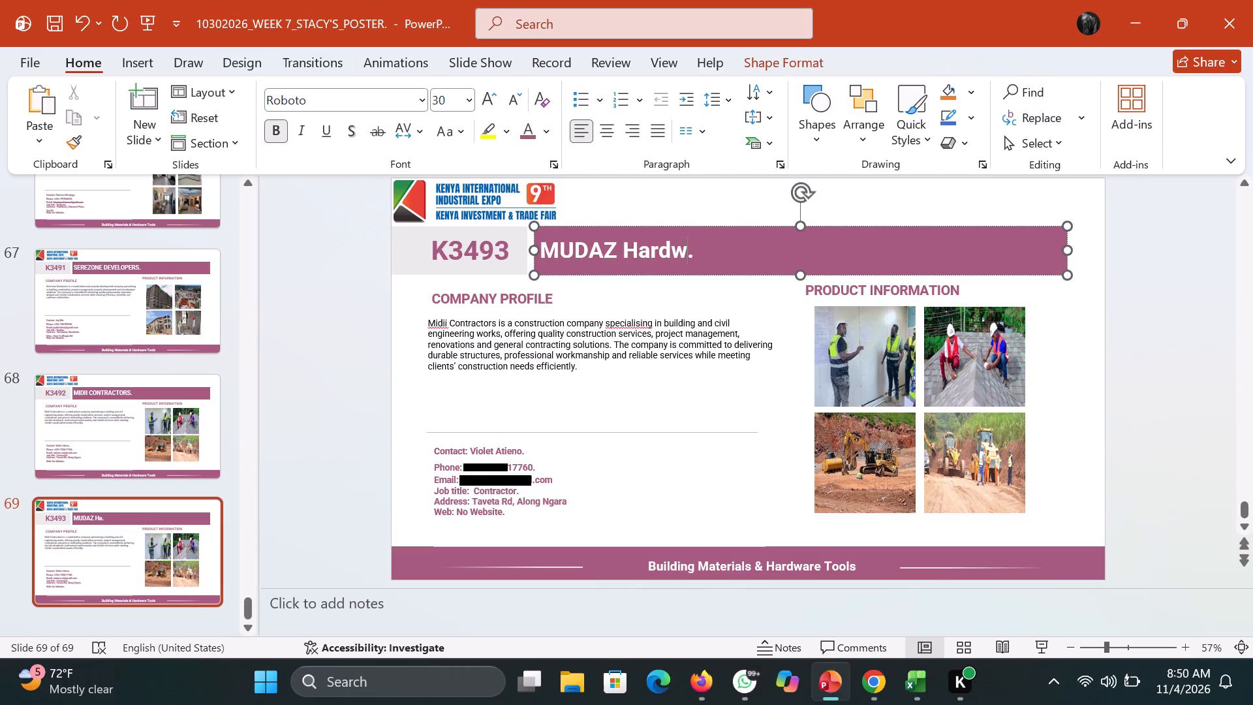
key("BackSpace")
key("BackSpace")
key("BackSpace")
key("BackSpace")
key("BackSpace")
key("BackSpace")
key("BackSpace")
key("a")
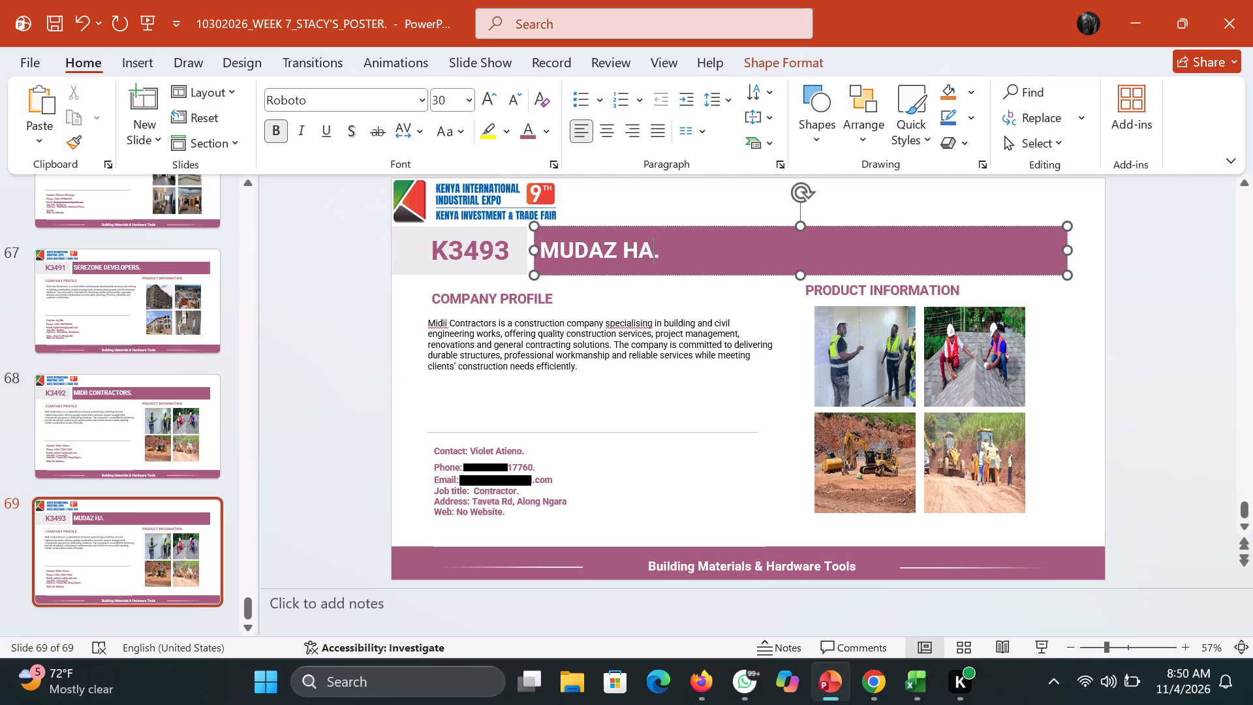
type("RDWARE")
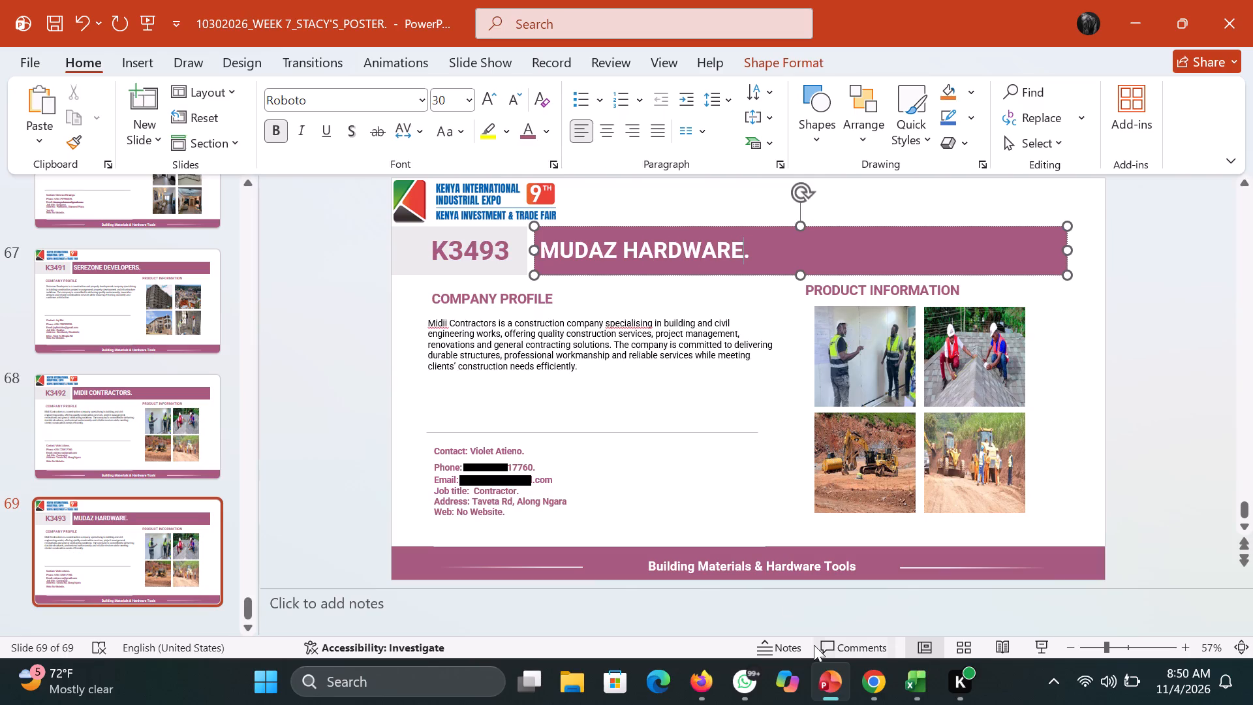
Check the Mudaz Hardware row in Chrome's Buyer List and open the K3493 slide's company profile paragraph for editing in PowerPoint.
left_click(880, 680)
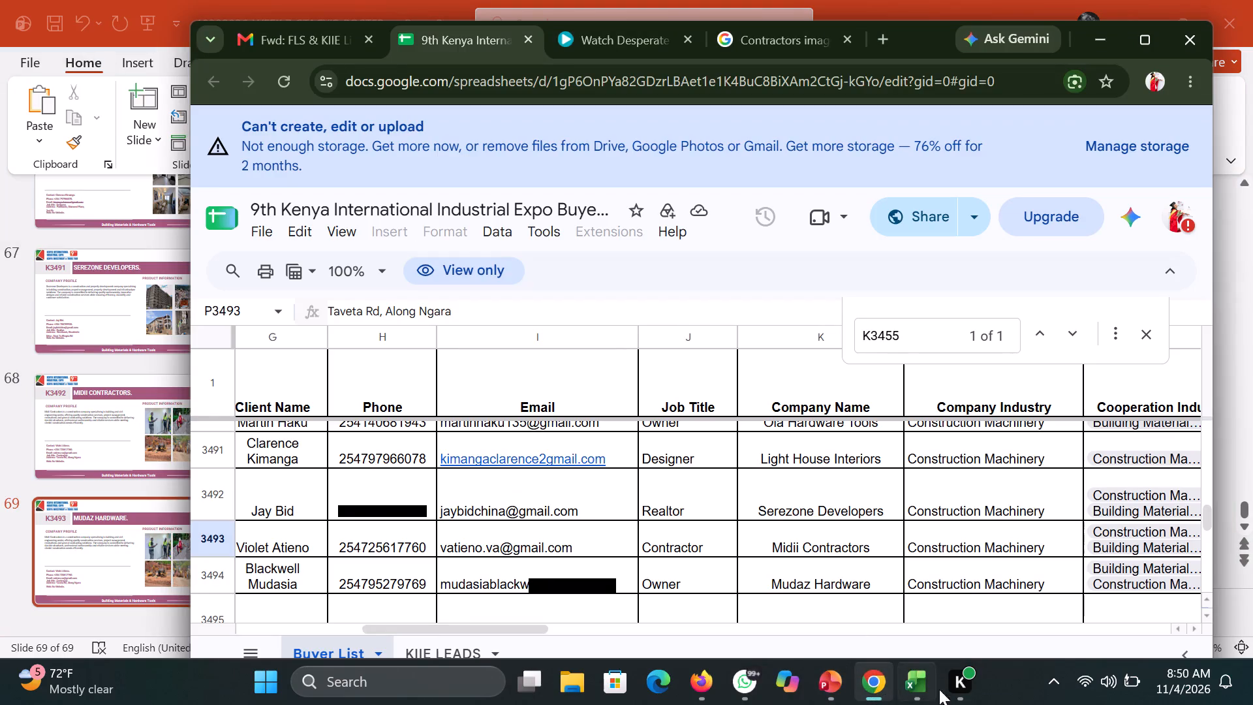
left_click(912, 673)
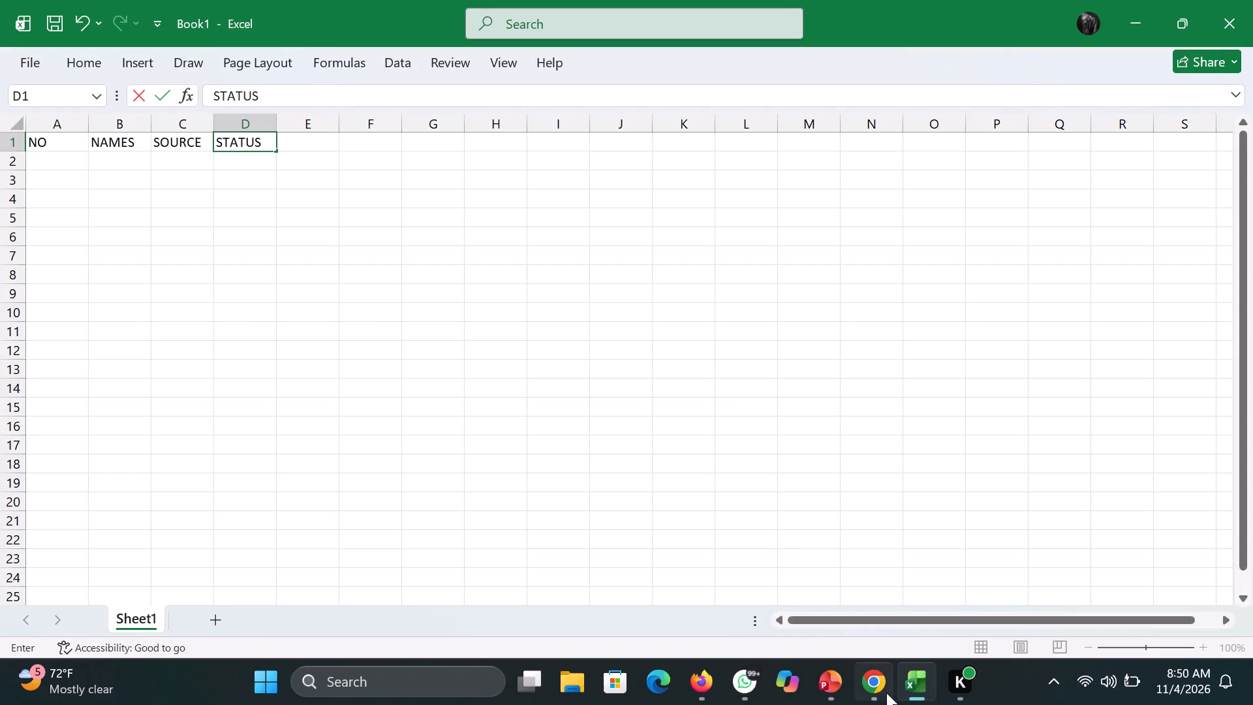
left_click(823, 691)
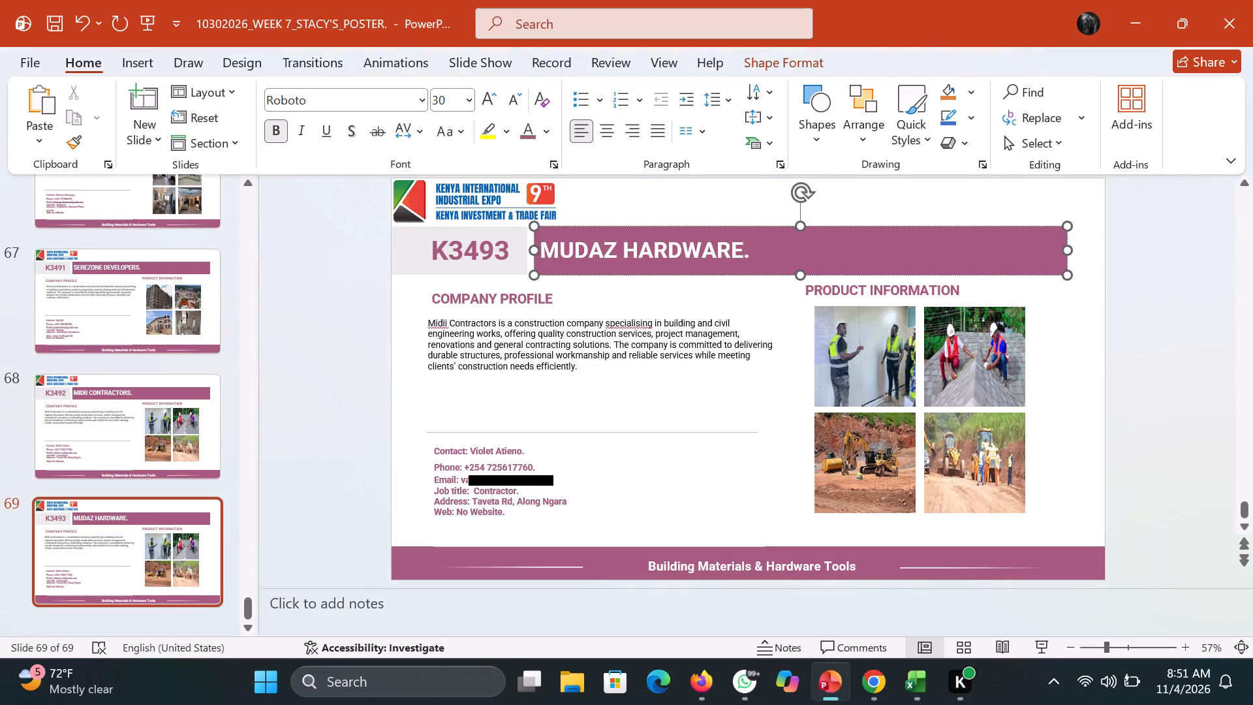
left_click(667, 352)
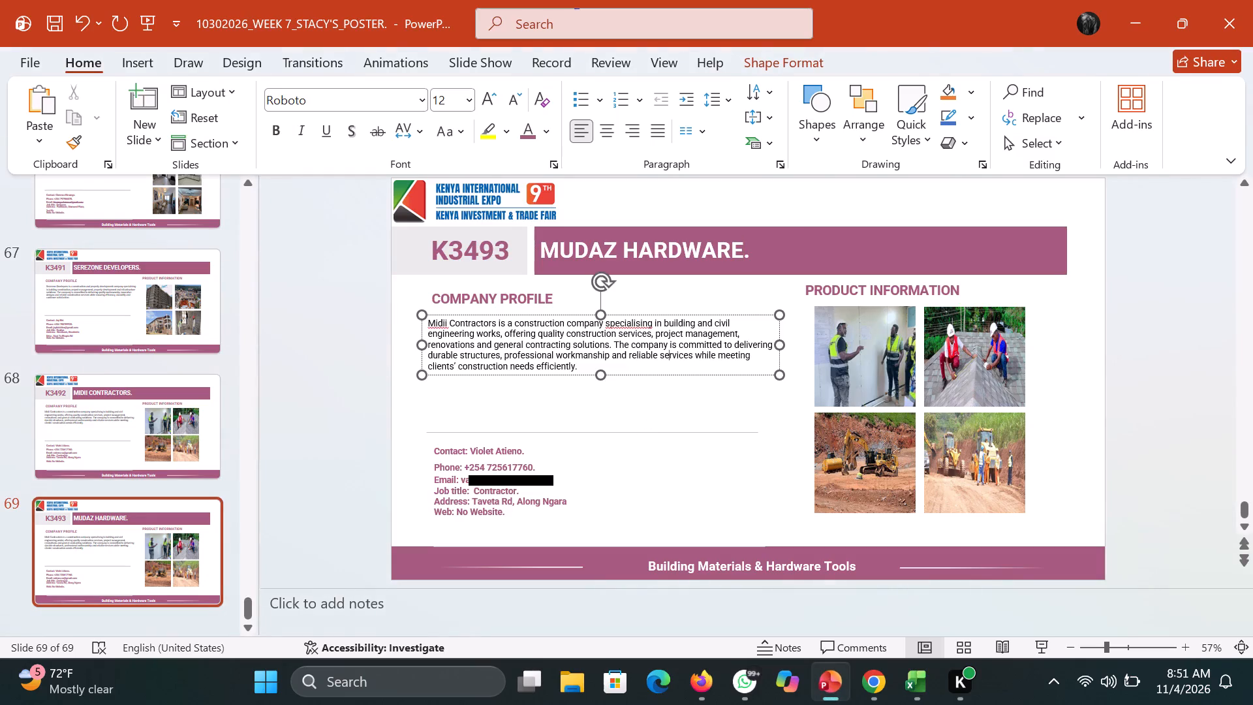
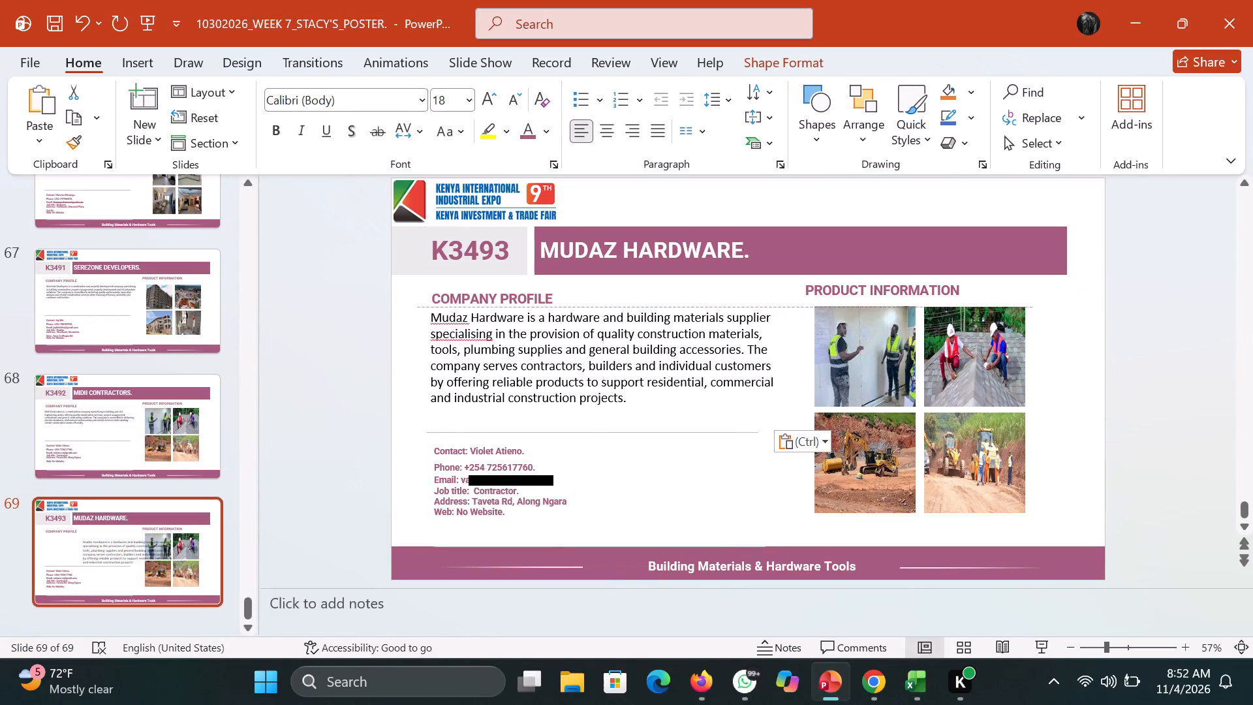
Position the pasted Mudaz Hardware profile paragraph below the COMPANY PROFILE heading and format it in 12-point Roboto.
left_click_drag(771, 404, 778, 412)
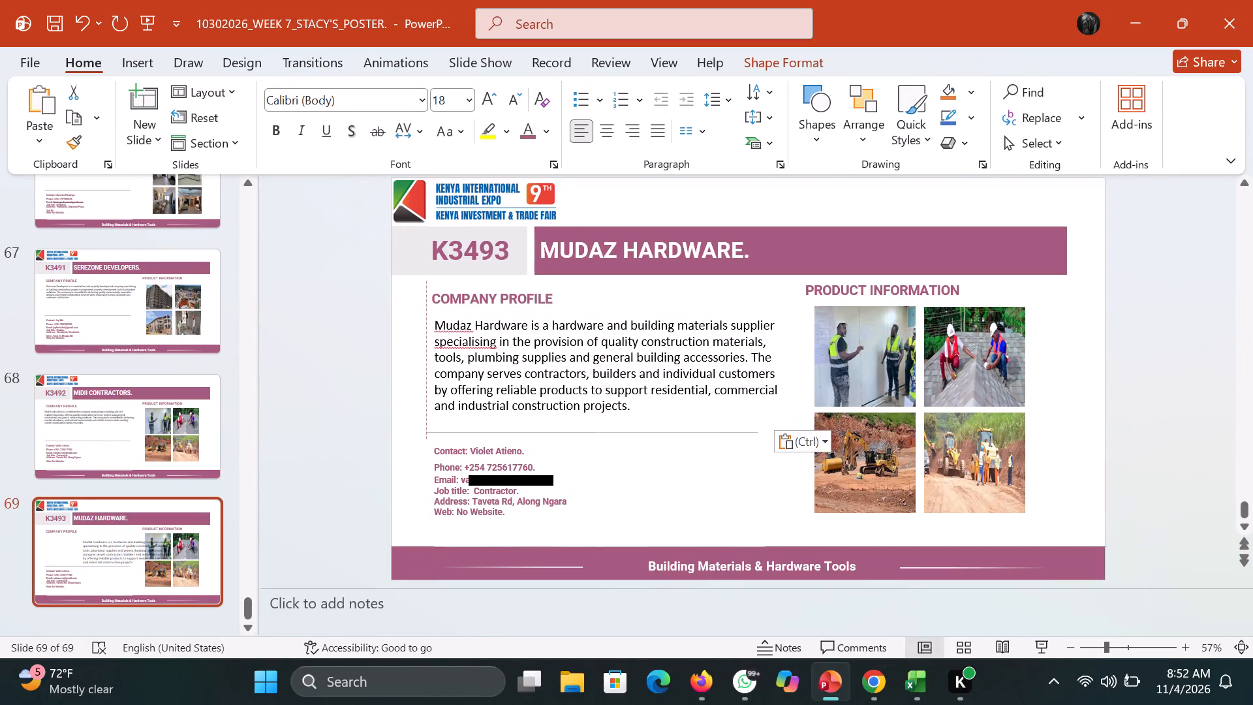
left_click_drag(778, 412, 784, 415)
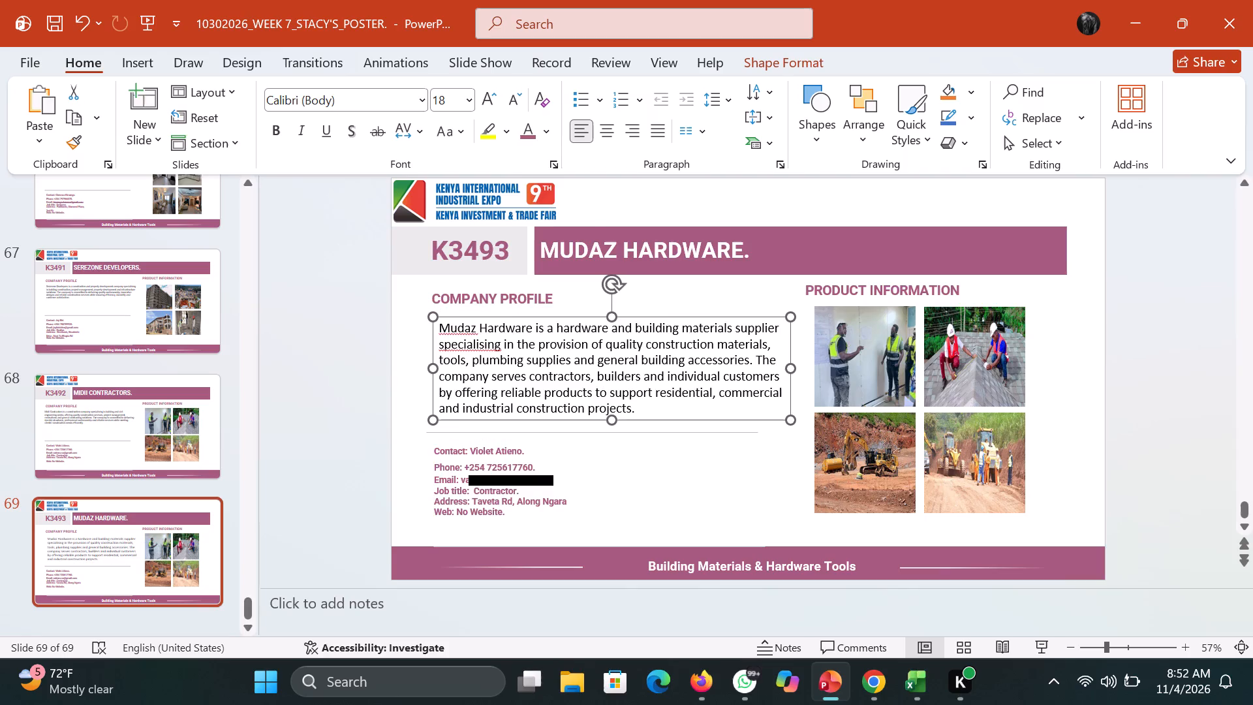
left_click(470, 104)
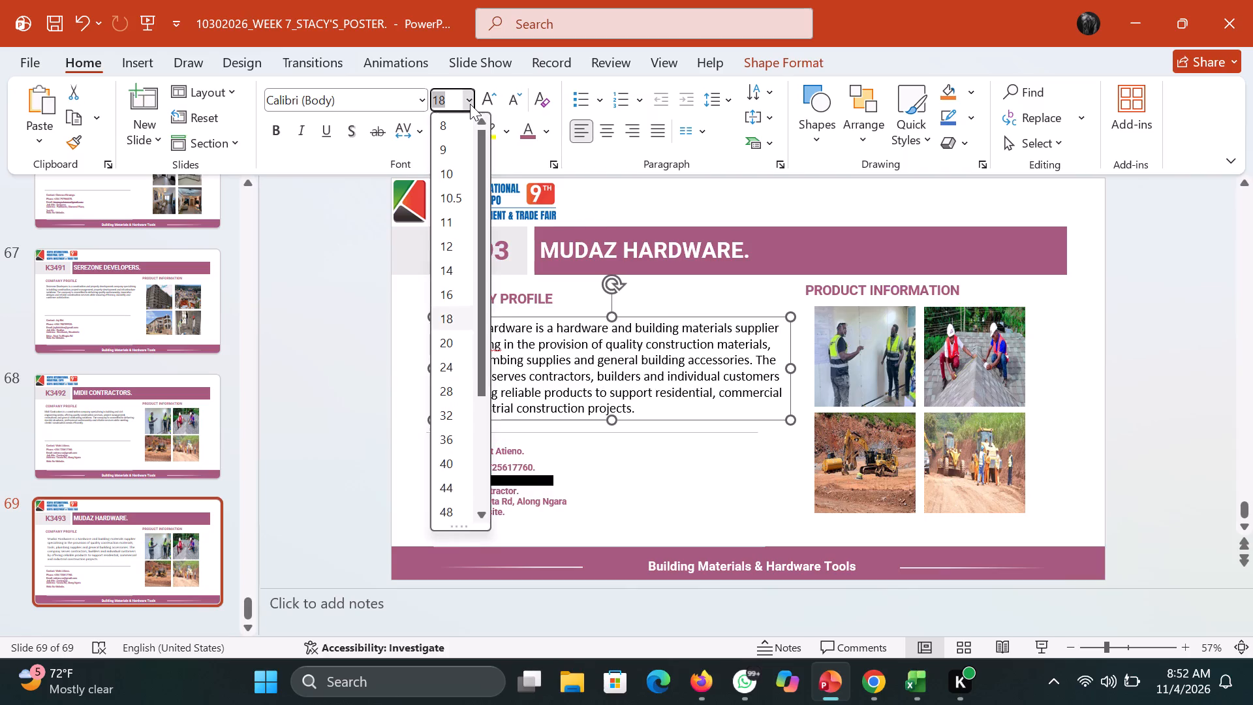
left_click(444, 244)
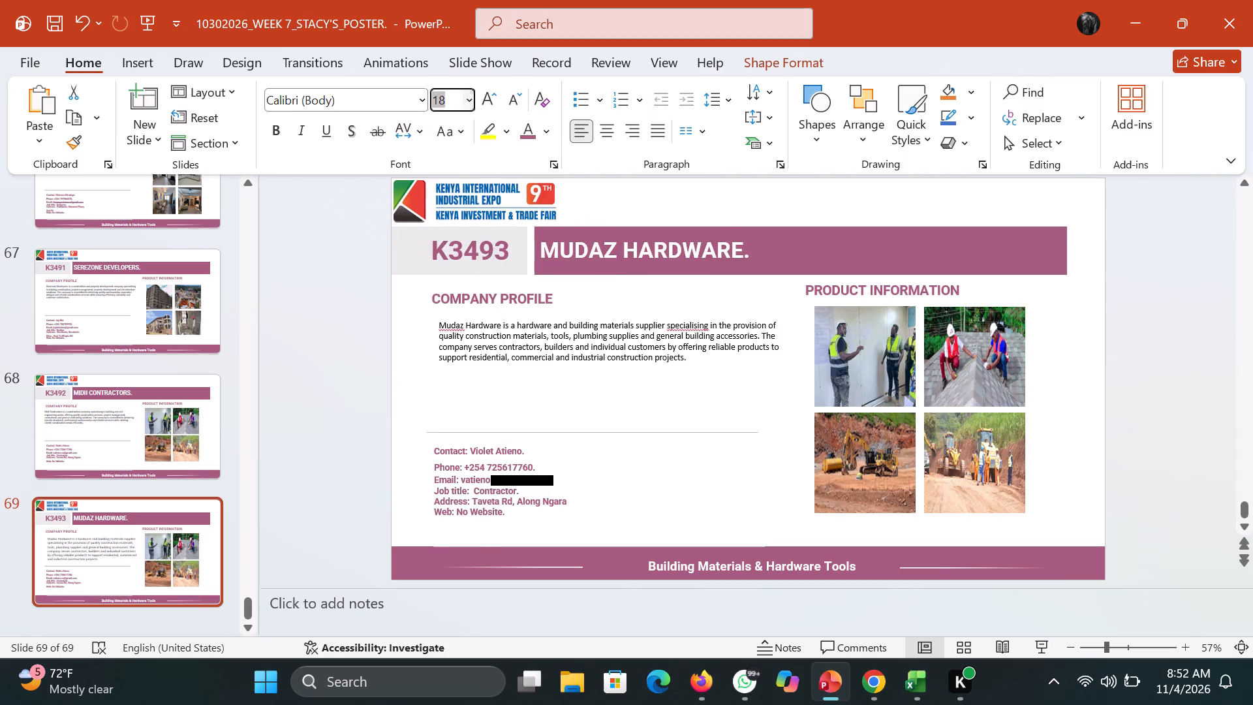
left_click(426, 97)
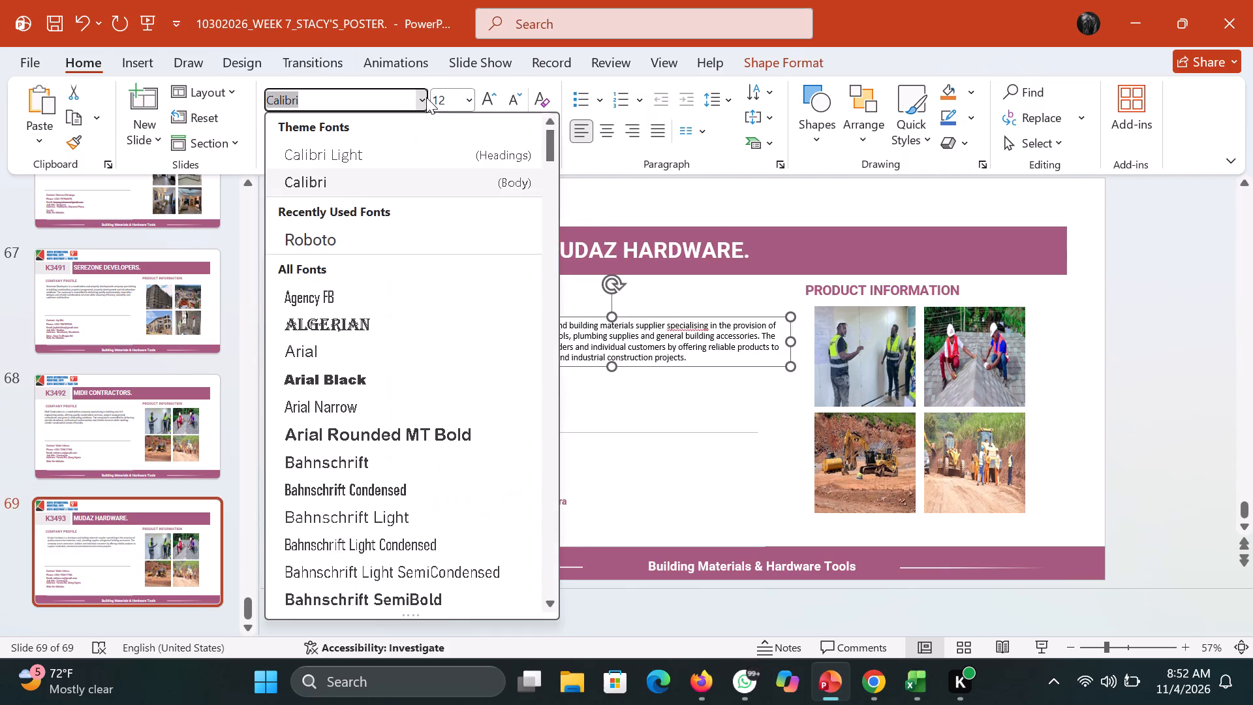
left_click(358, 243)
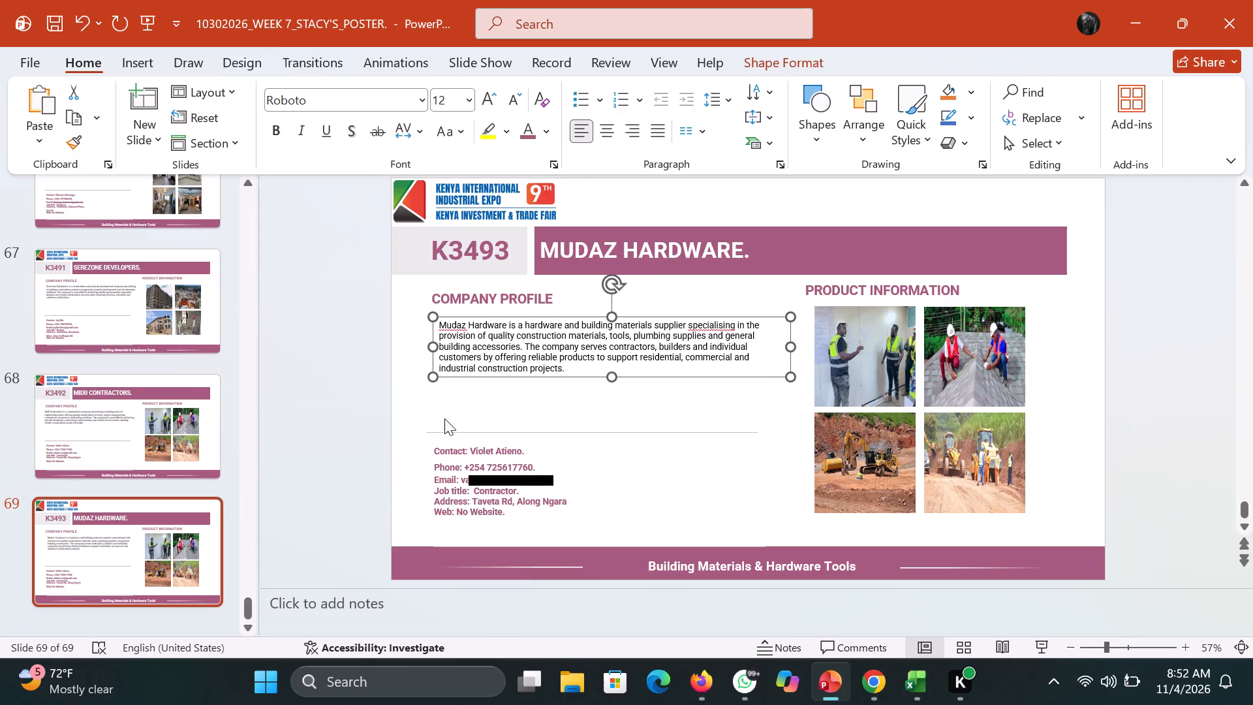
left_click(503, 415)
Replace the contact name on the K3493 slide with Mudaz Hardware's client name from Chrome's Buyer List, ending with a full stop.
left_click(532, 454)
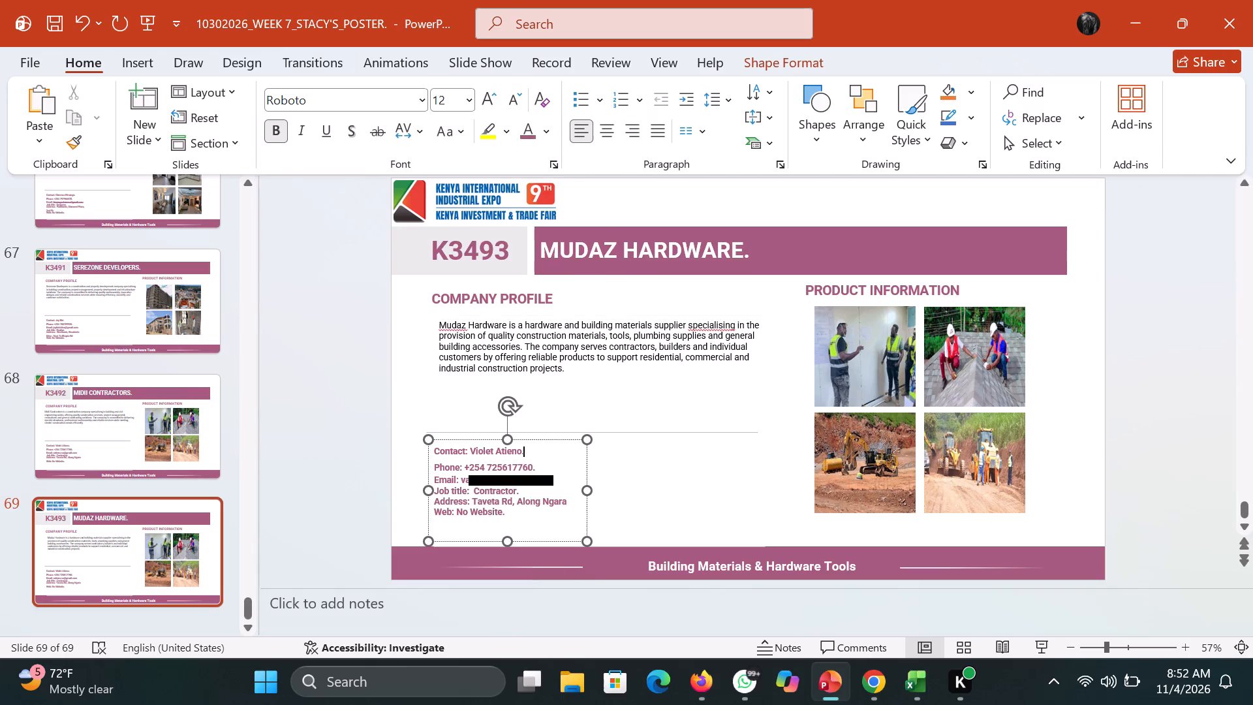
key("BackSpace")
key("BackSpace")
key("BackSpace")
key("BackSpace")
key("BackSpace")
key("BackSpace")
key("BackSpace")
key("BackSpace")
key("BackSpace")
key("BackSpace")
key("BackSpace")
key("BackSpace")
key("BackSpace")
key("BackSpace")
left_click(878, 682)
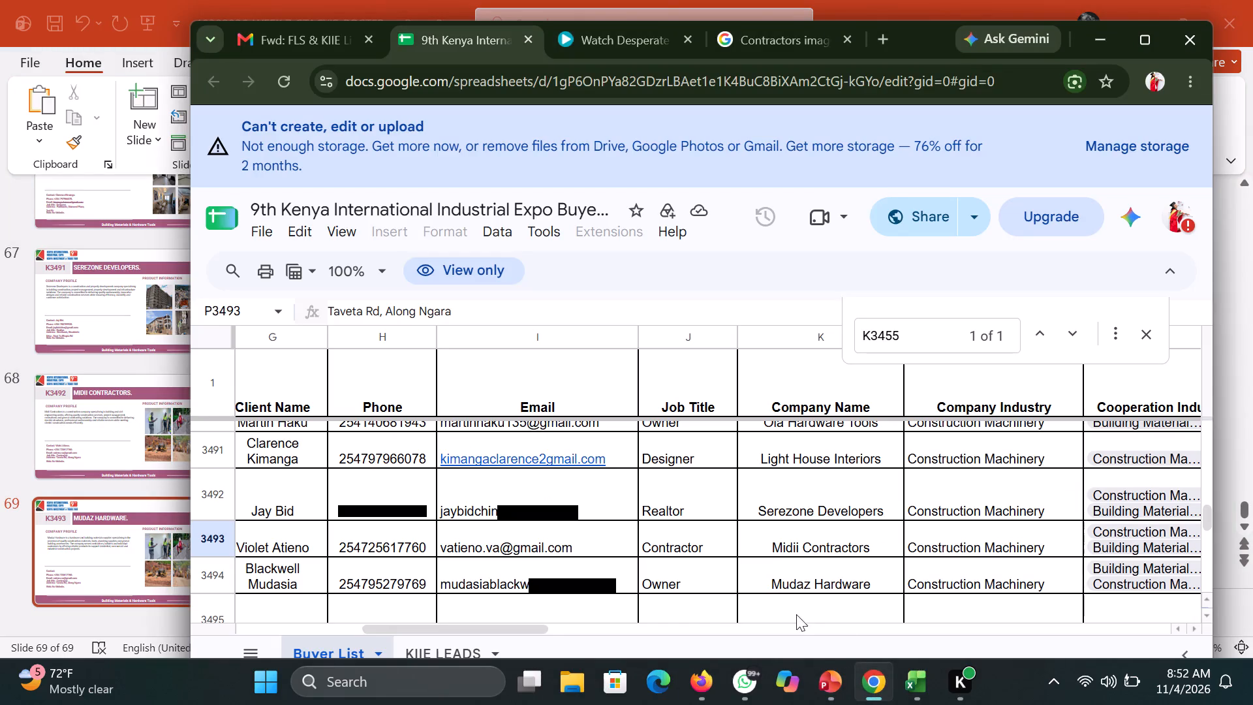
left_click(837, 684)
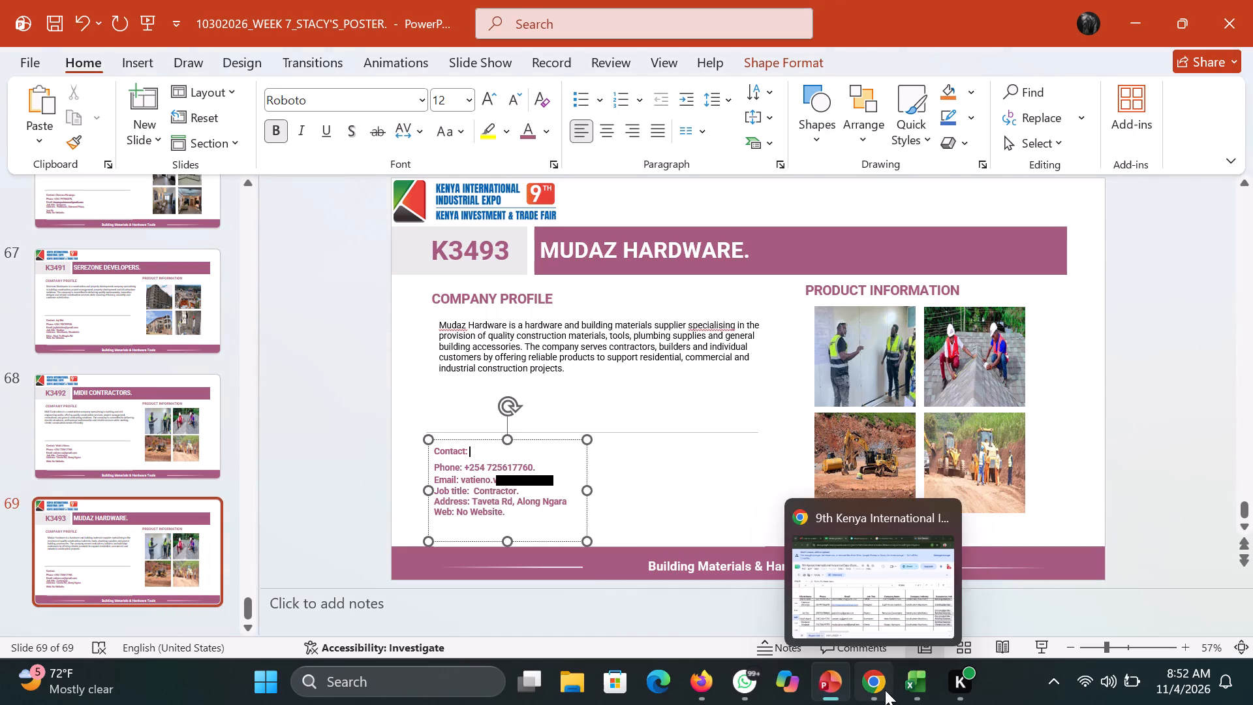
left_click(880, 690)
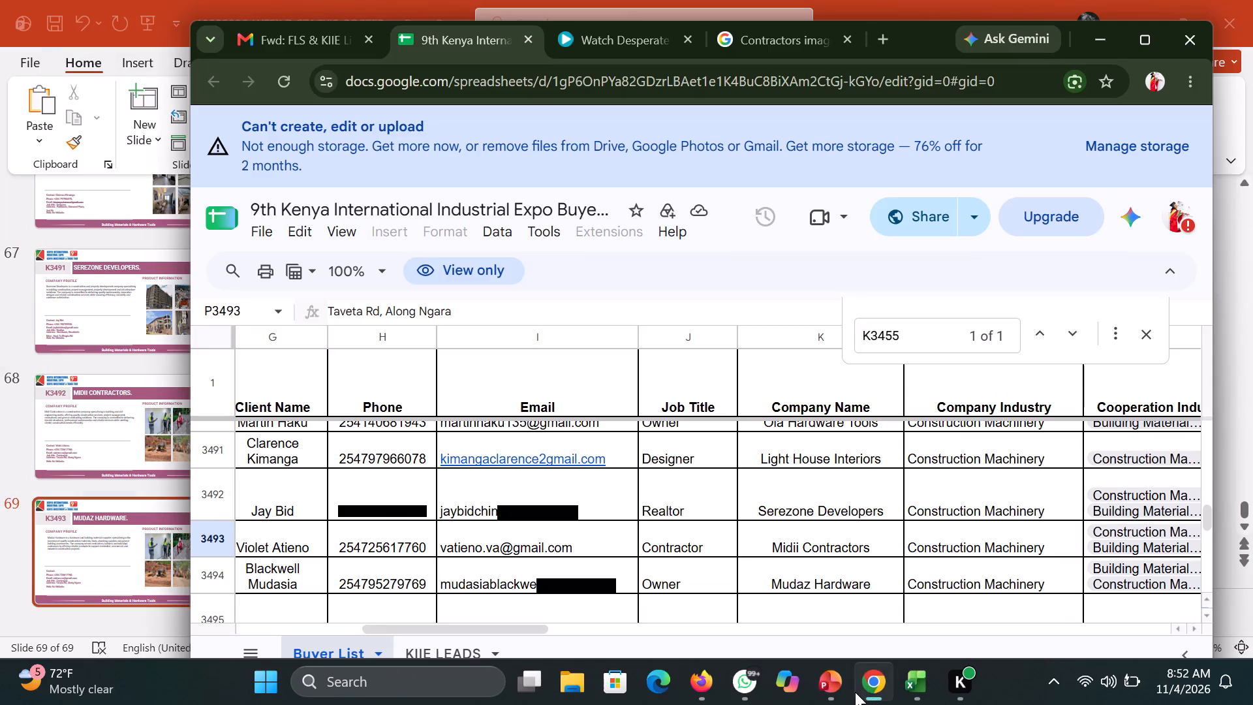
left_click(843, 692)
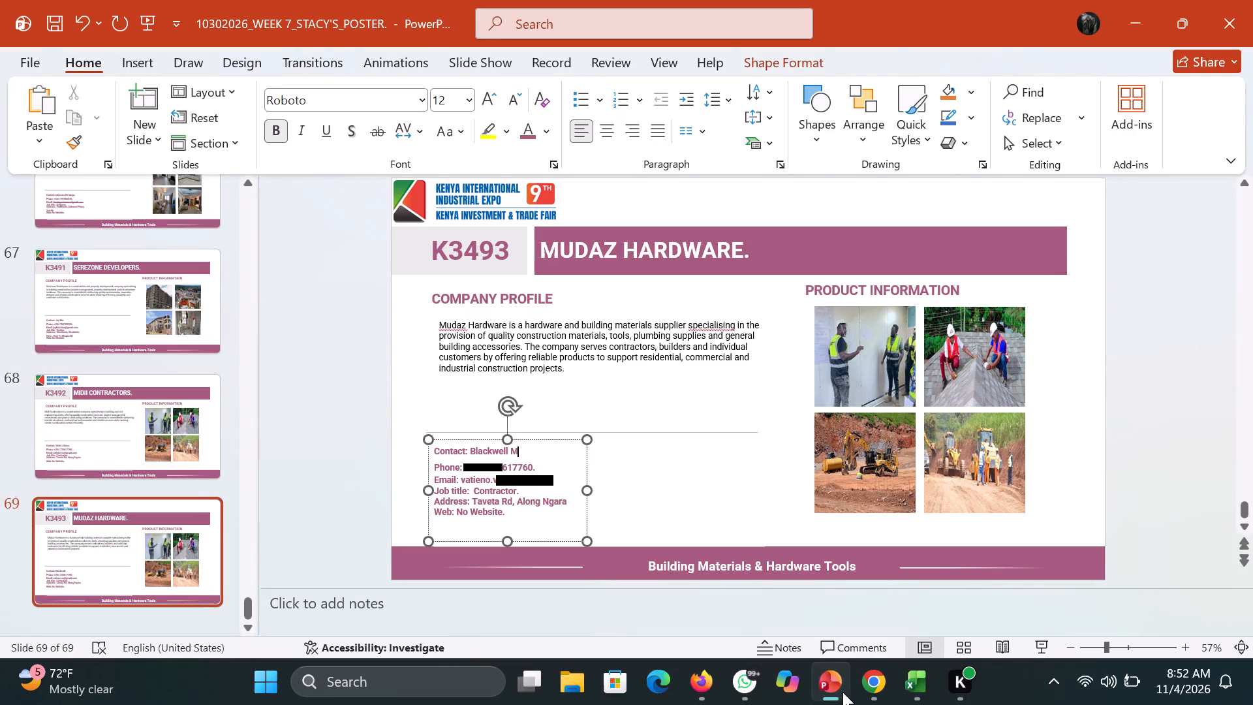
type("udasia")
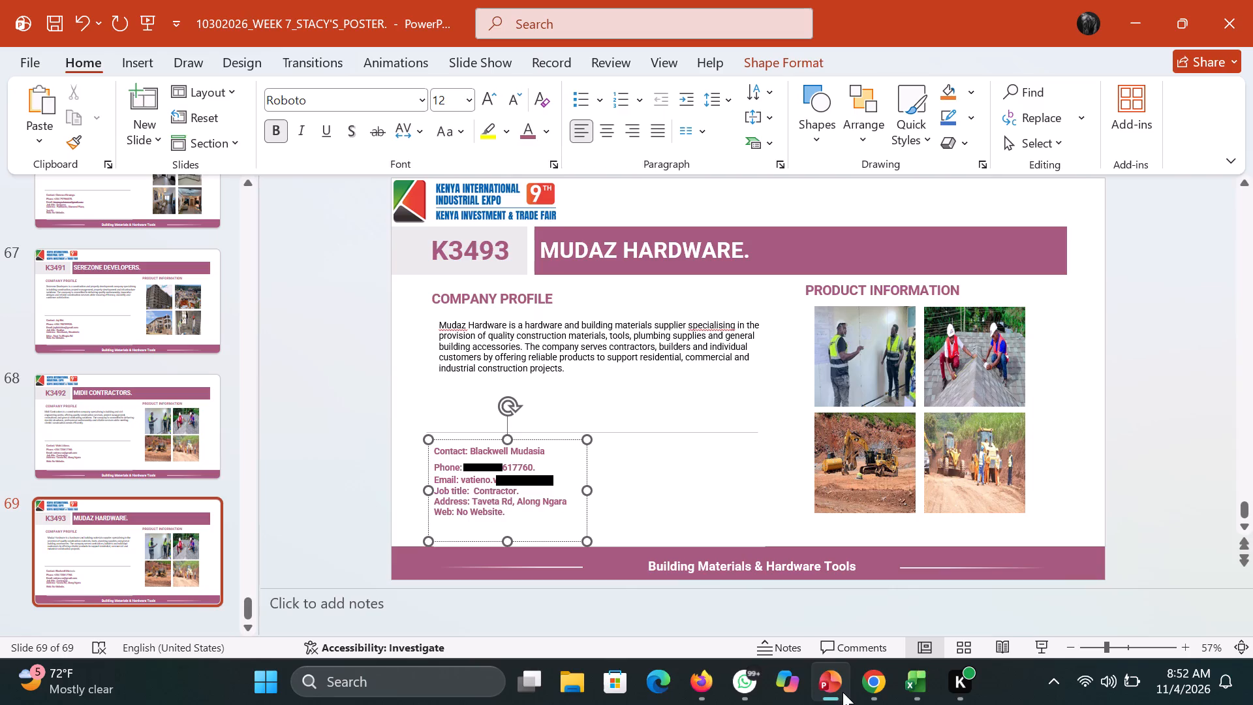
key("period")
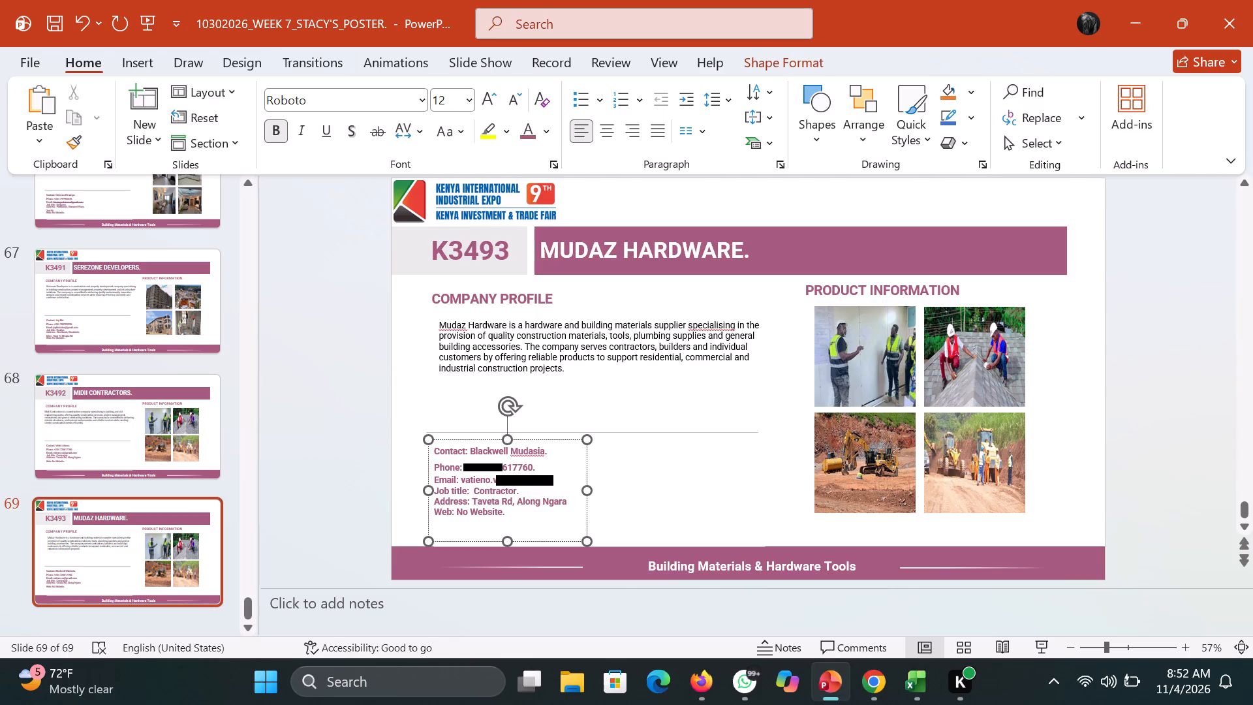
Replace the phone number in the K3493 contact block with the one in the Mudaz Hardware row of Chrome's Buyer List.
left_click(554, 471)
key("BackSpace")
key("BackSpace")
key("BackSpace")
key("BackSpace")
key("BackSpace")
key("BackSpace")
key("BackSpace")
key("BackSpace")
key("BackSpace")
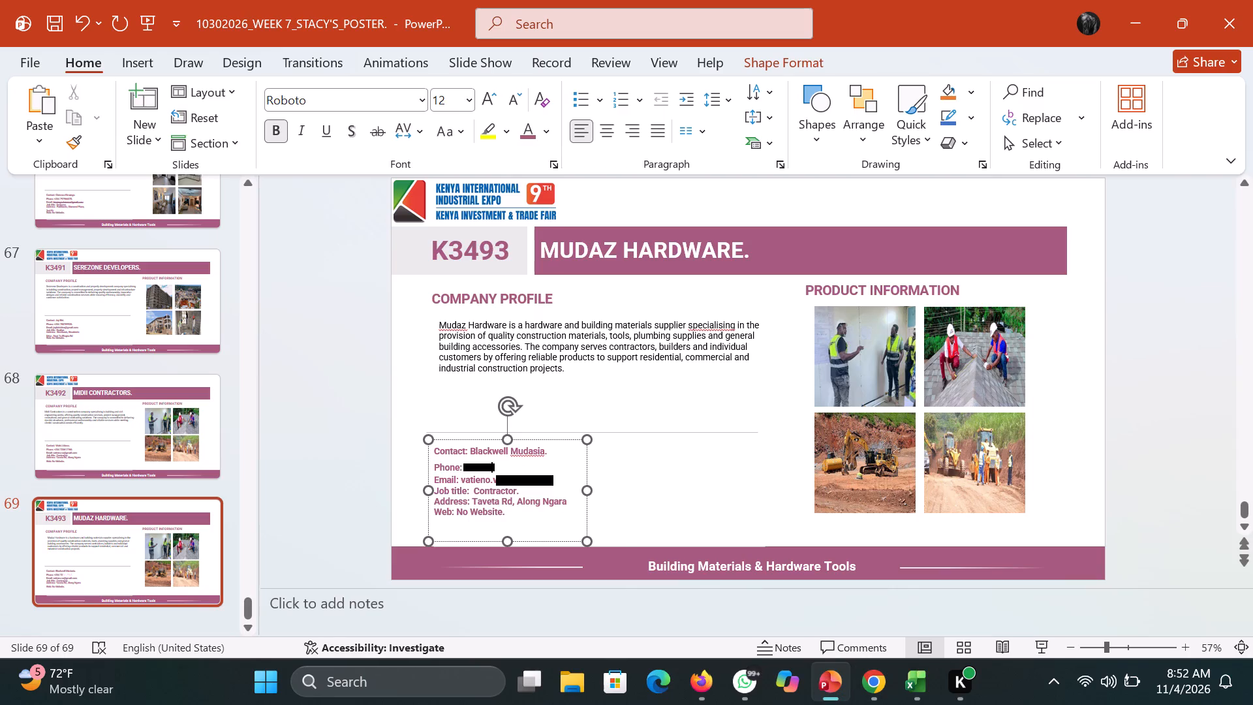
left_click(870, 678)
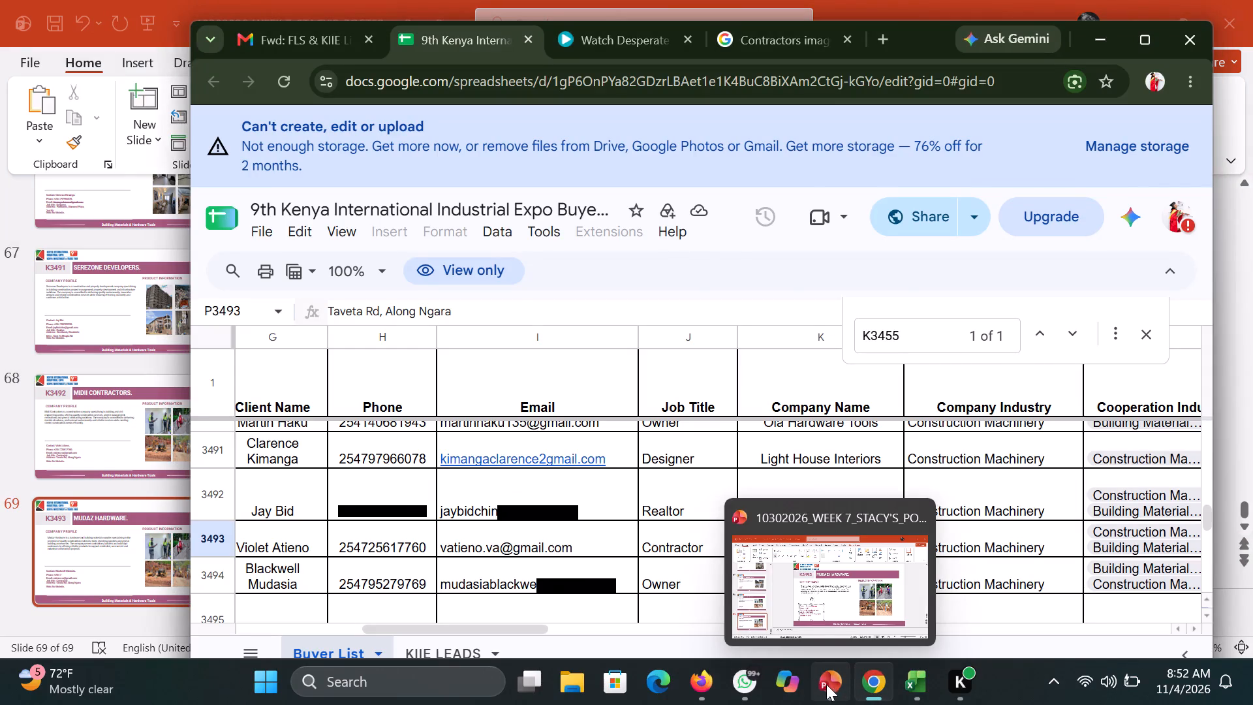
left_click(824, 682)
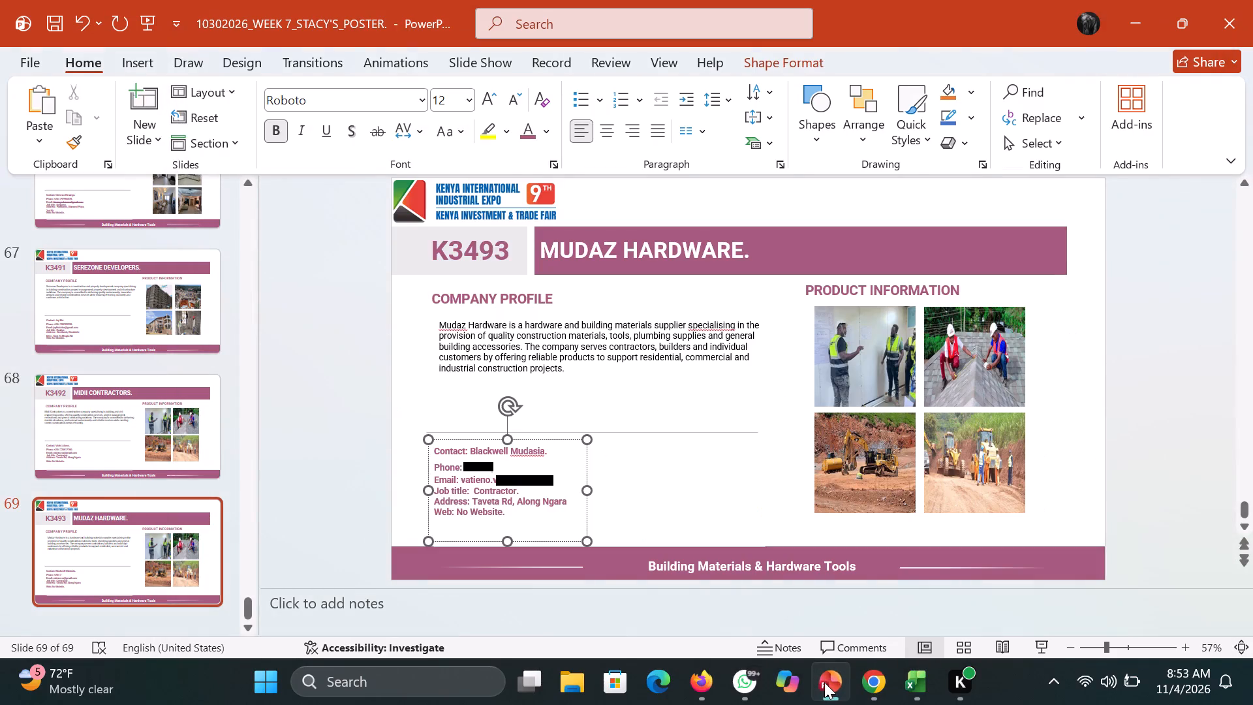
type("9527")
left_click(886, 683)
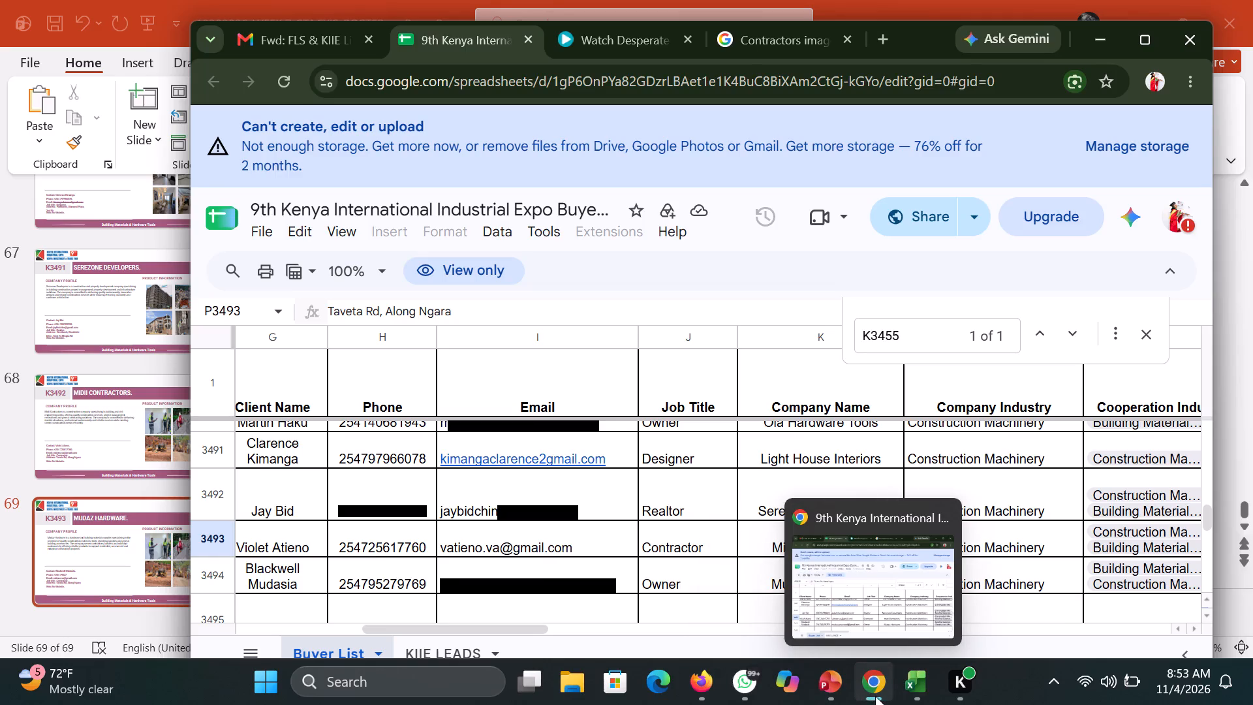
left_click(837, 685)
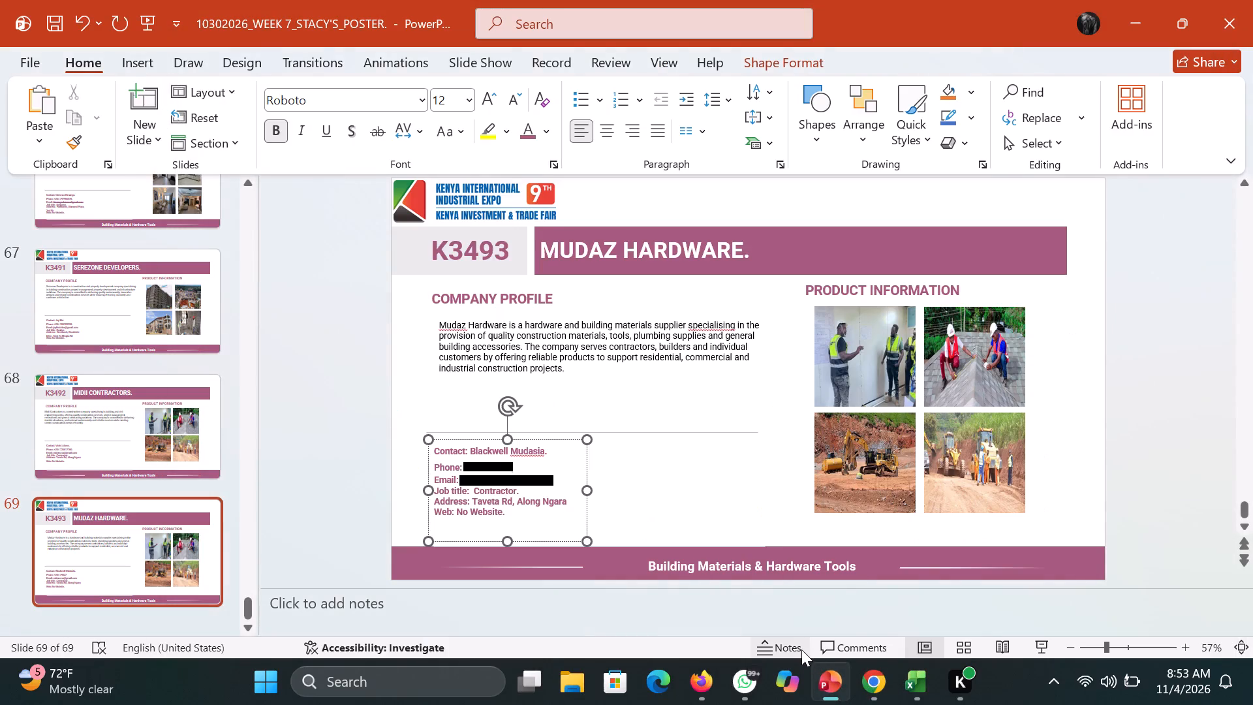
Finish entering the client's phone number in the K3493 contact block, ending with a full stop.
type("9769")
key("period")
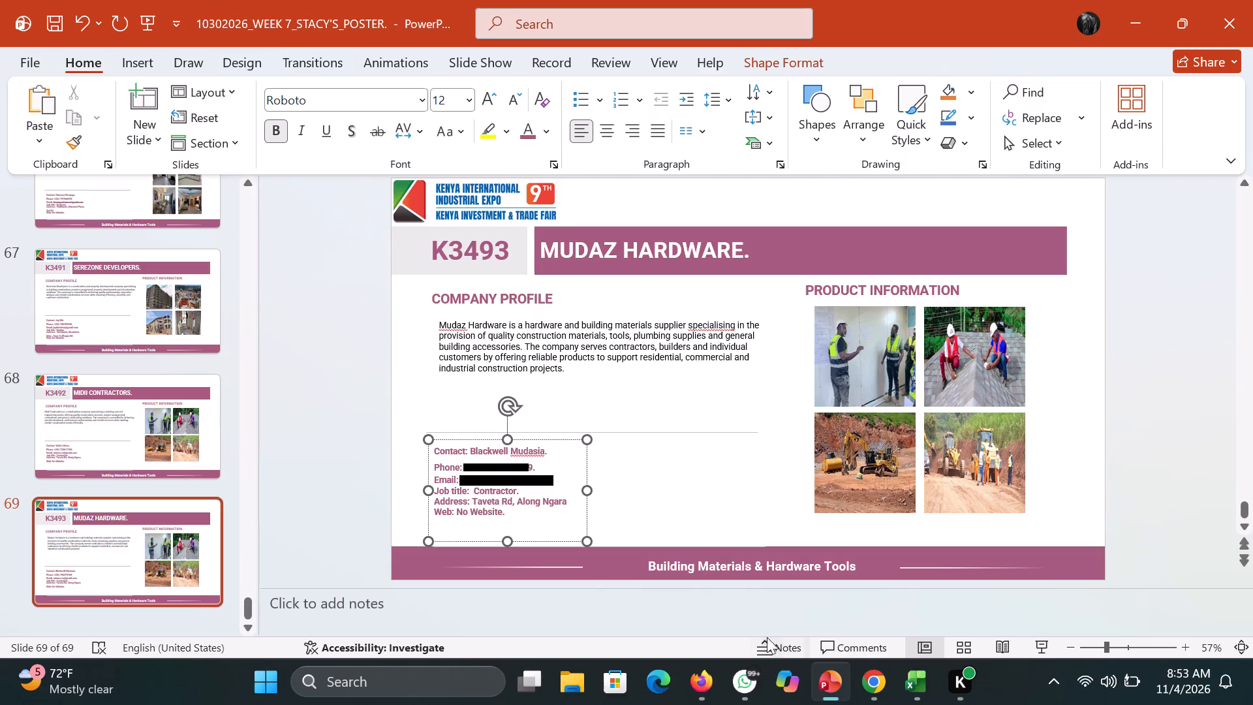
Replace the email address in the K3493 contact block with the one copied from the Mudaz Hardware row of Chrome's Buyer List.
left_click(560, 478)
key("BackSpace")
key("BackSpace")
key("BackSpace")
key("BackSpace")
key("BackSpace")
key("BackSpace")
key("BackSpace")
key("BackSpace")
key("BackSpace")
key("BackSpace")
key("BackSpace")
key("BackSpace")
key("BackSpace")
key("BackSpace")
key("BackSpace")
key("BackSpace")
key("BackSpace")
key("BackSpace")
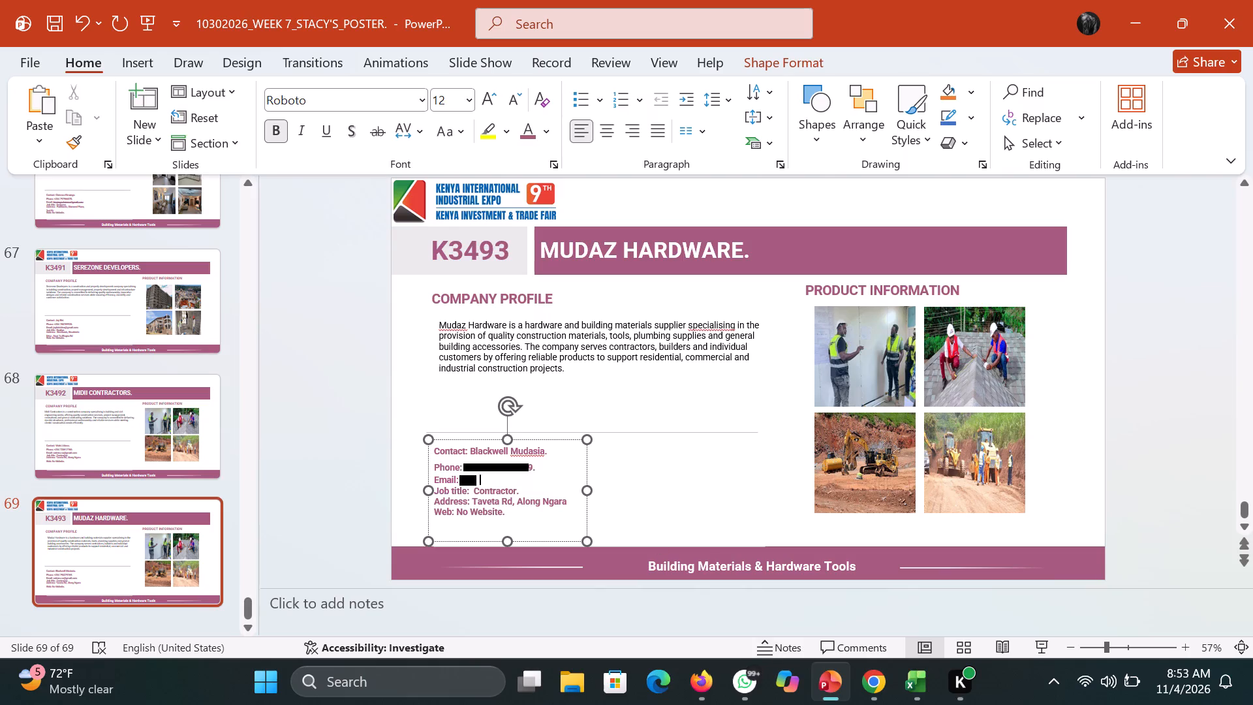
key("BackSpace")
key("BackSpace")
key("BackSpace")
left_click(871, 680)
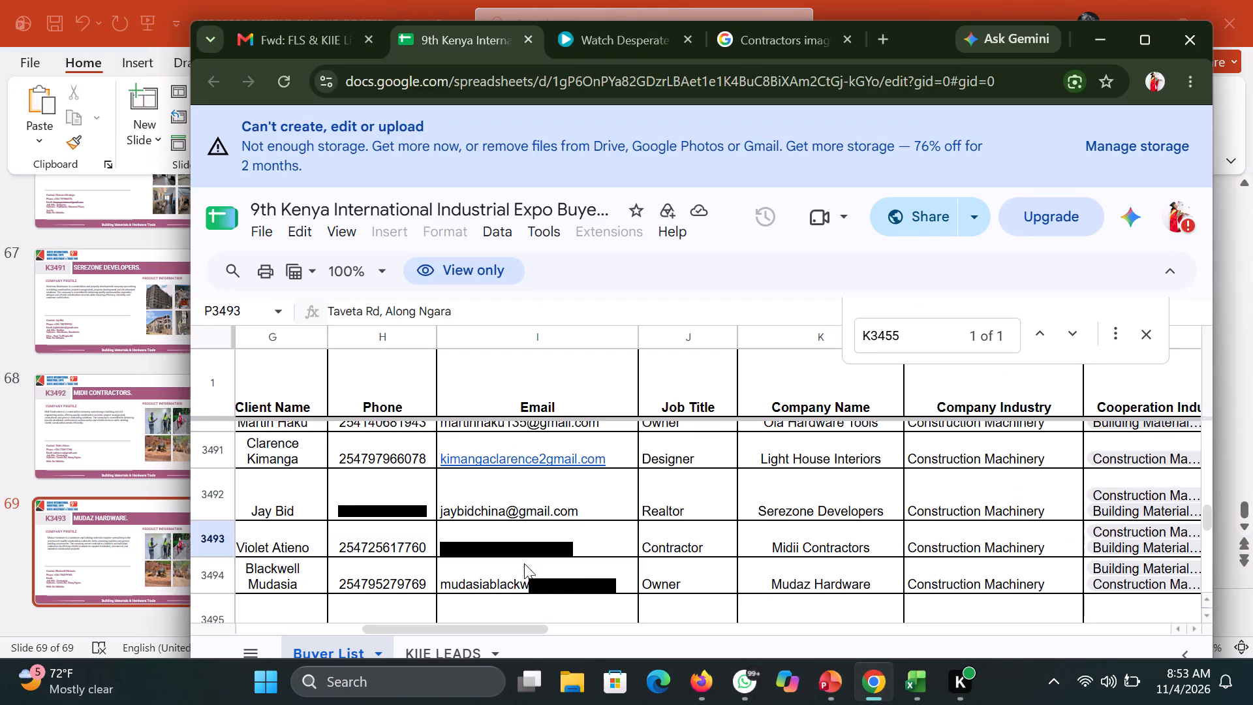
left_click(522, 589)
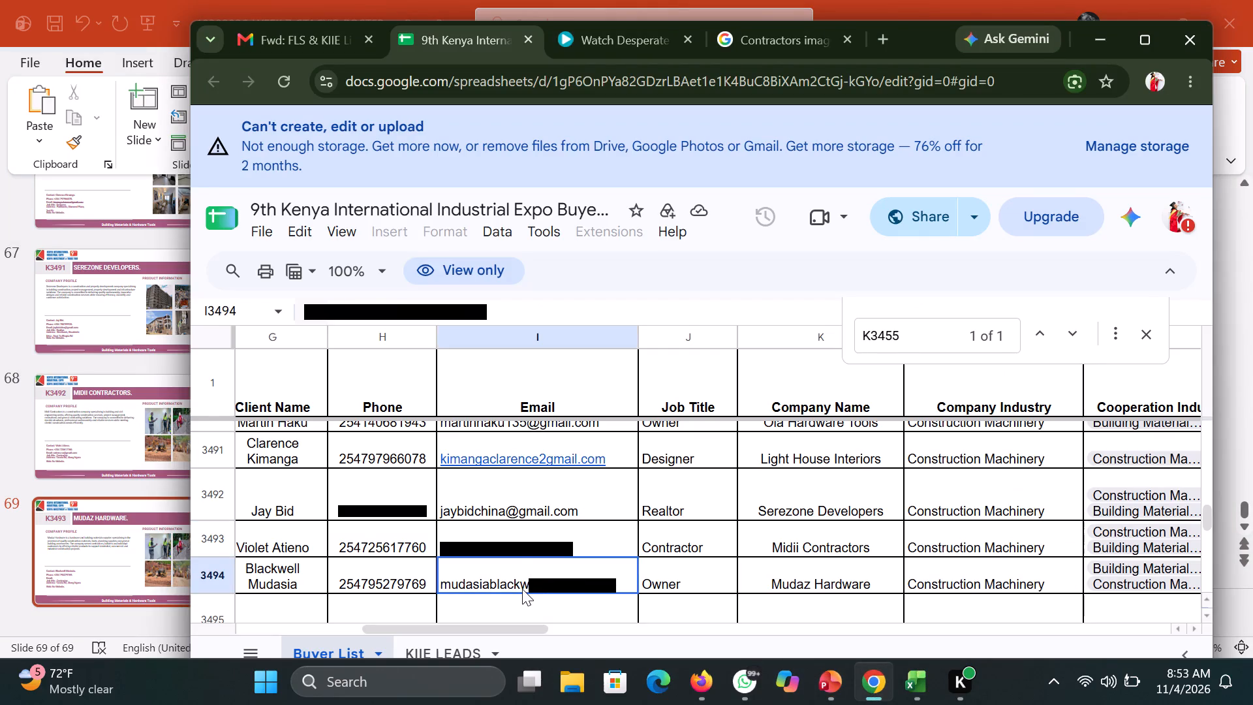
key("ctrl+c")
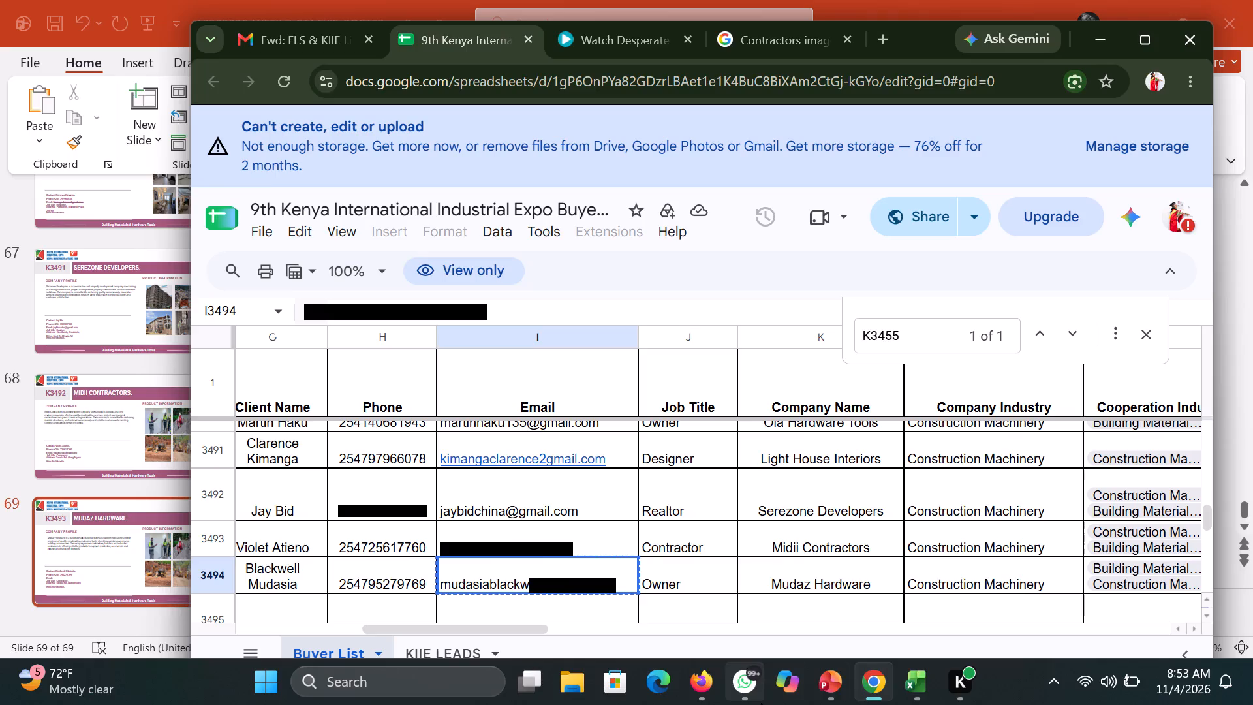
left_click(827, 680)
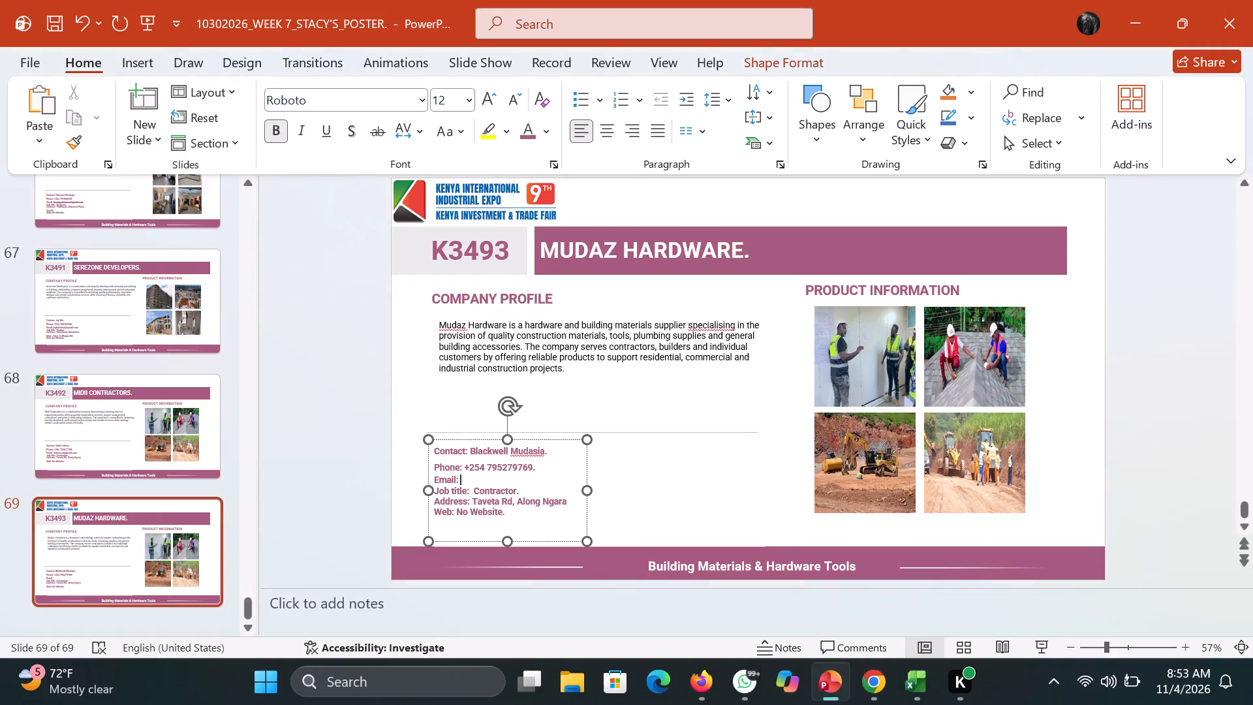
key("ctrl+v")
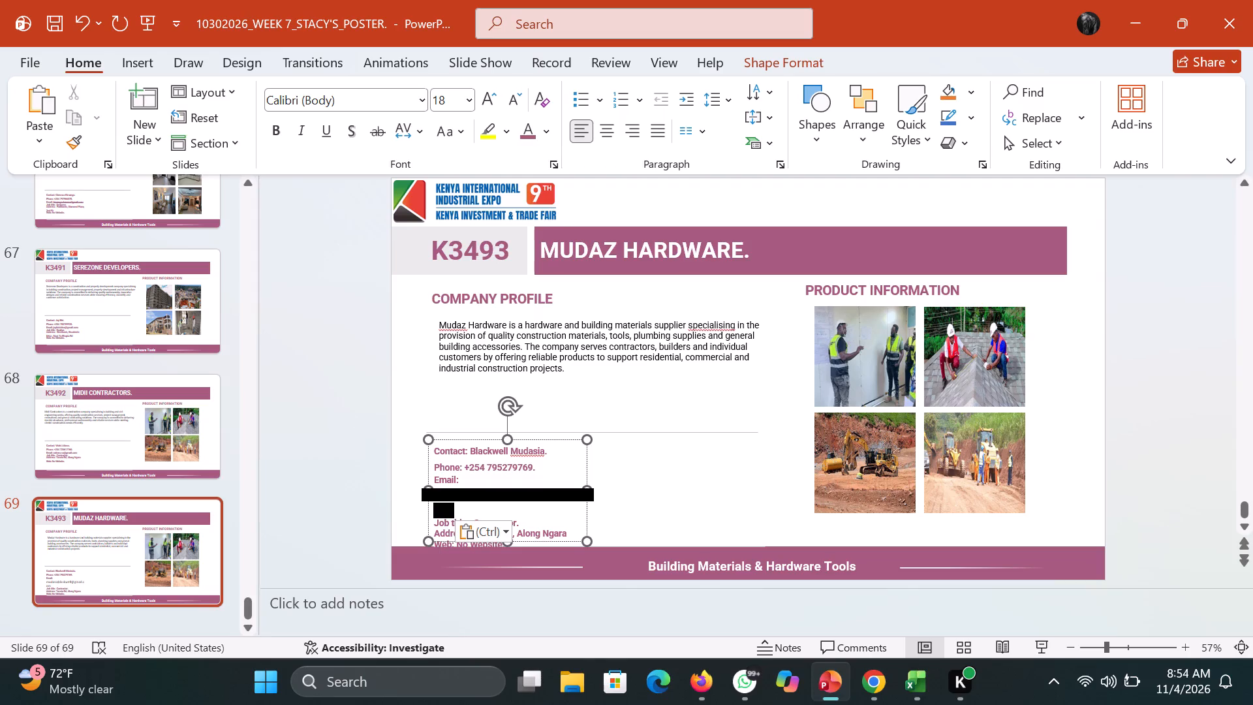
Format the pasted email address as 12-point bold Roboto in the recently used plum colour of the contact block.
left_click_drag(436, 495, 456, 510)
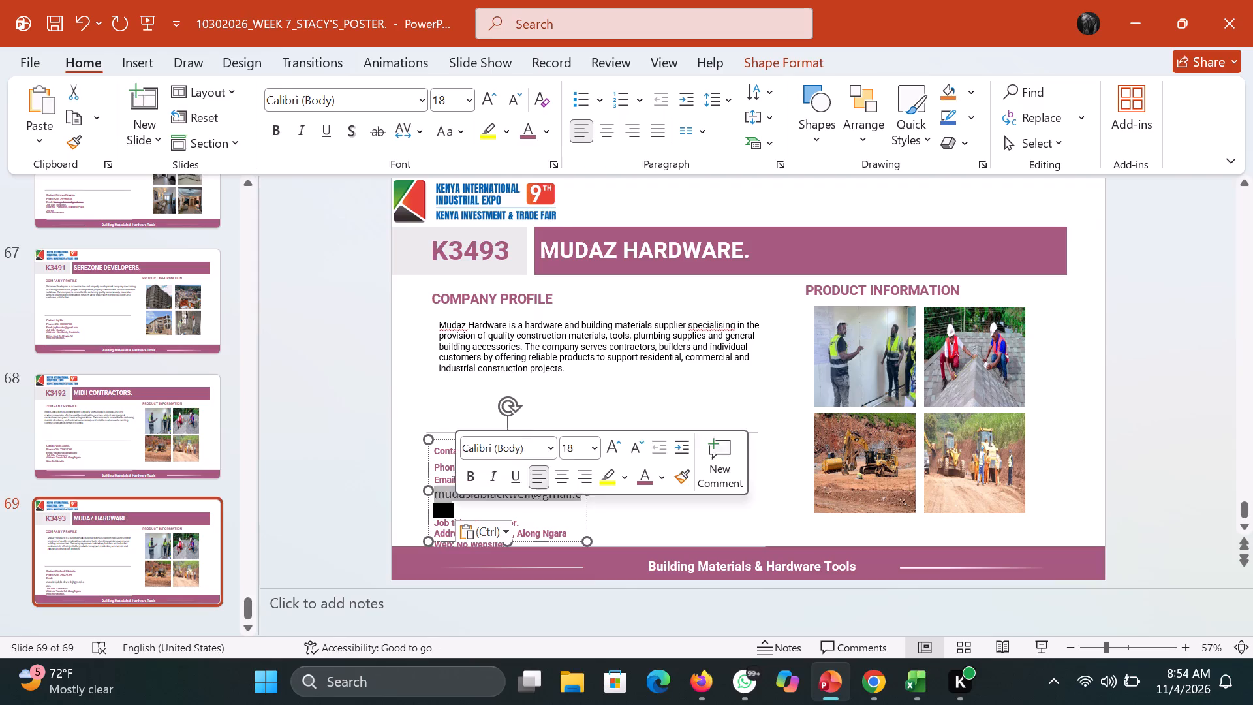
left_click(468, 102)
left_click(451, 242)
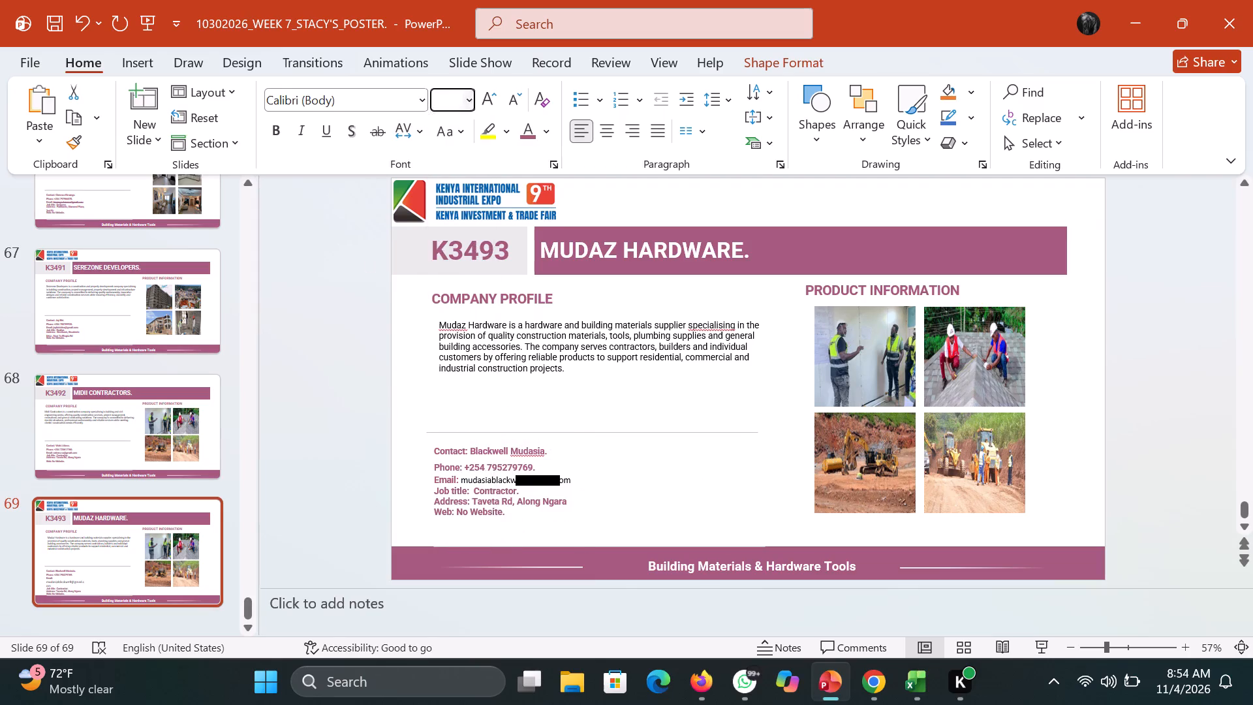
left_click(423, 97)
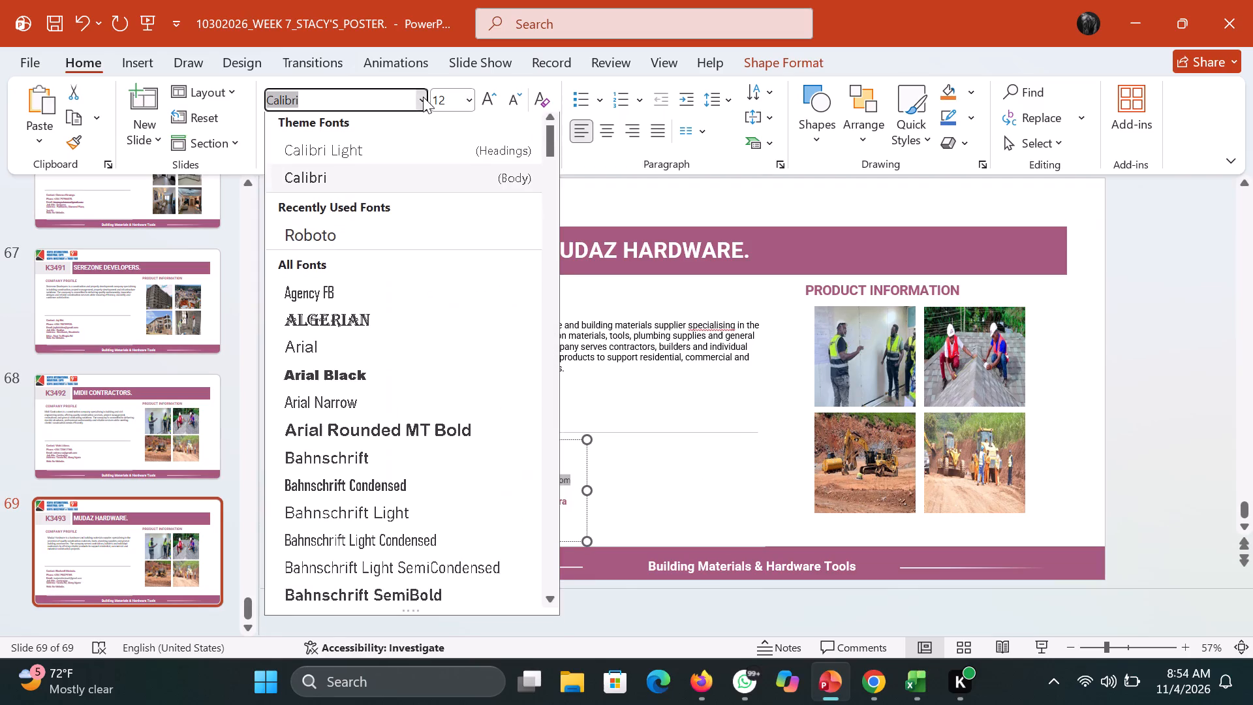
left_click(351, 235)
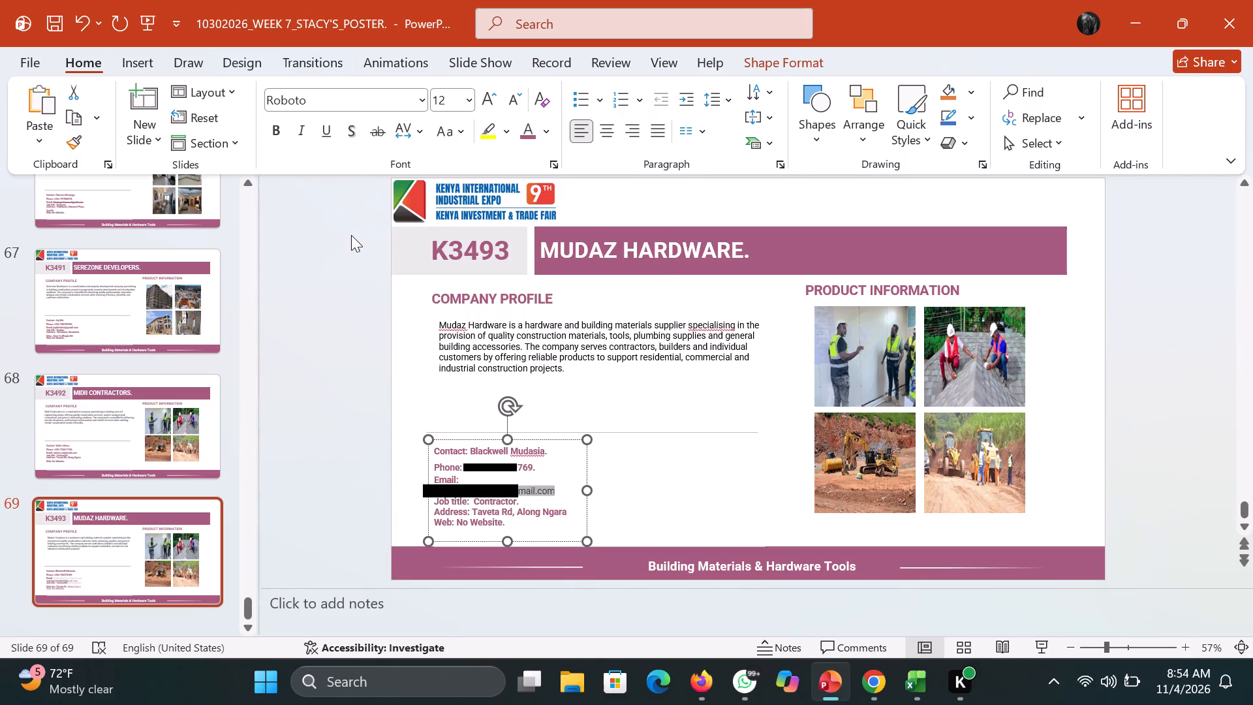
left_click(279, 130)
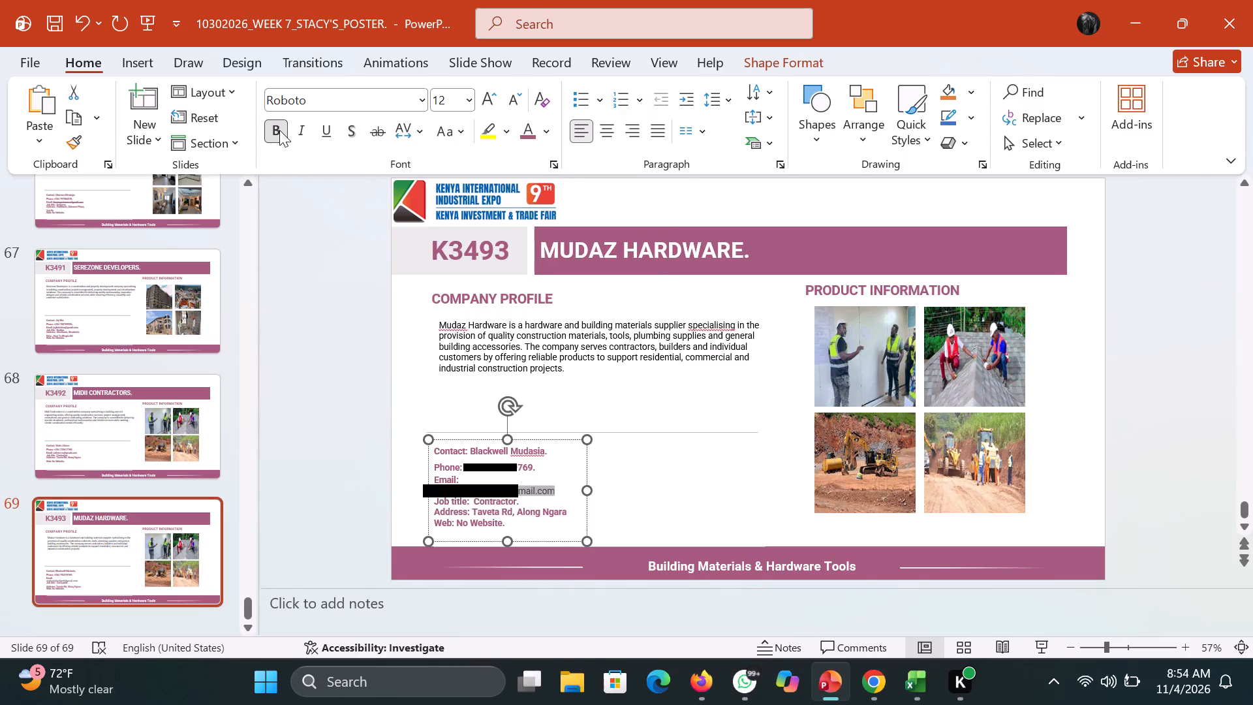
left_click(555, 131)
left_click(546, 129)
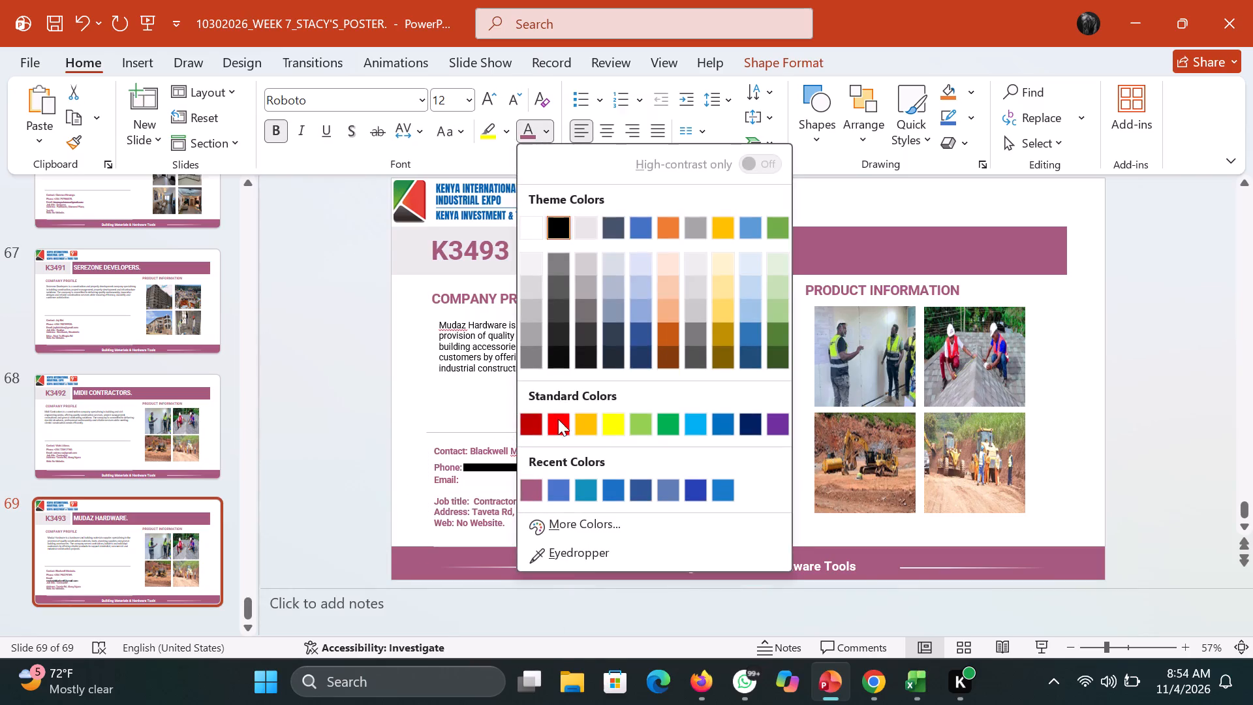
left_click(525, 483)
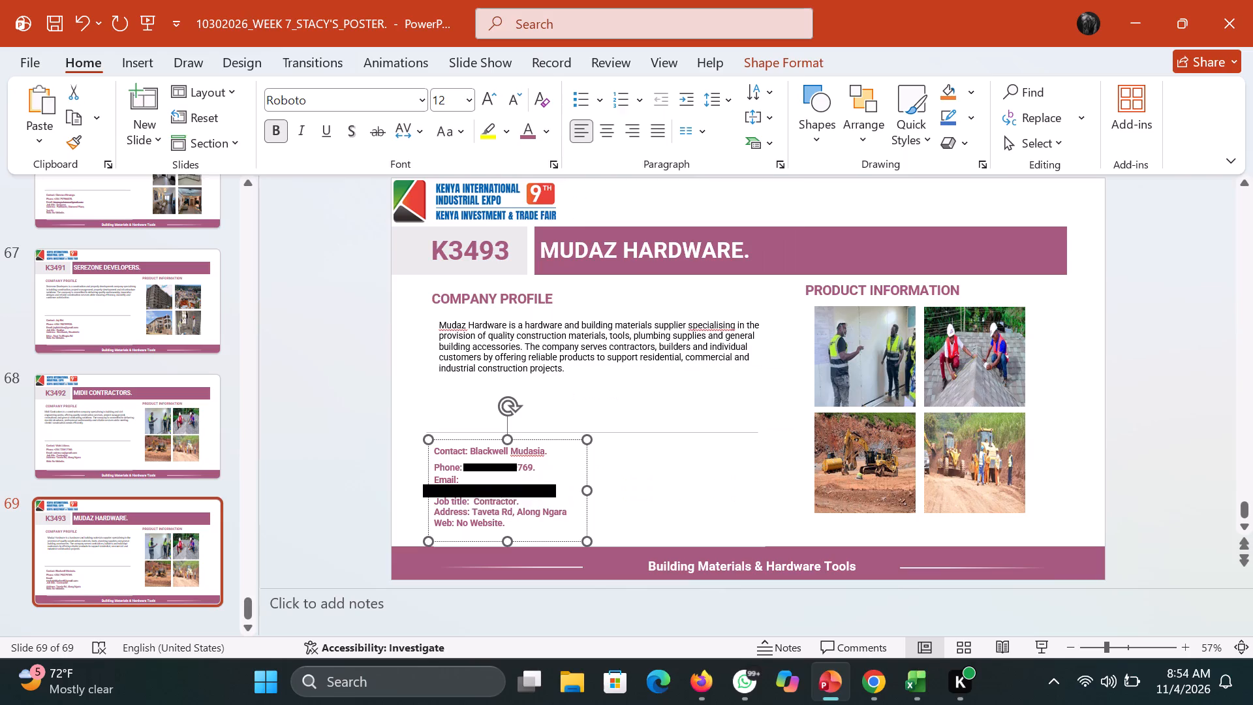
Replace the job title in the K3493 contact block with "Owner.", checking the Mudaz Hardware row in Chrome's Buyer List.
left_click(522, 500)
key("BackSpace")
key("BackSpace")
key("BackSpace")
key("BackSpace")
key("BackSpace")
key("BackSpace")
key("BackSpace")
key("BackSpace")
key("BackSpace")
key("BackSpace")
key("BackSpace")
left_click(878, 666)
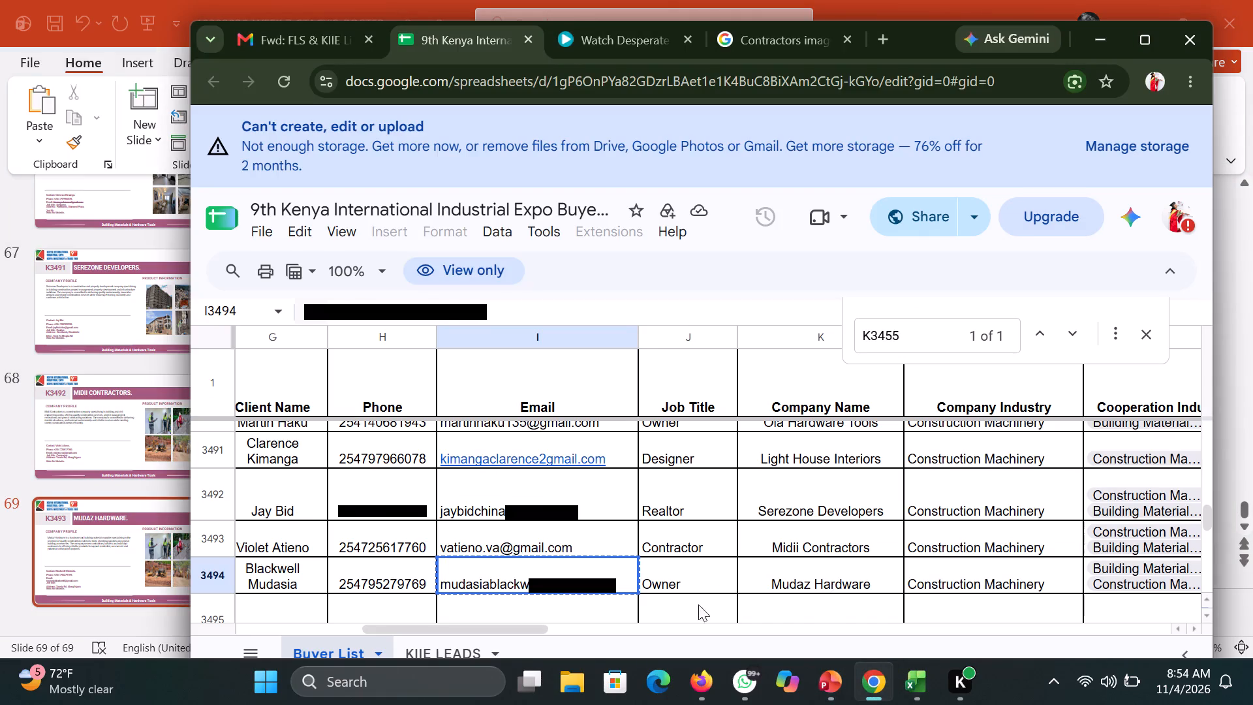
left_click(829, 682)
left_click(829, 682)
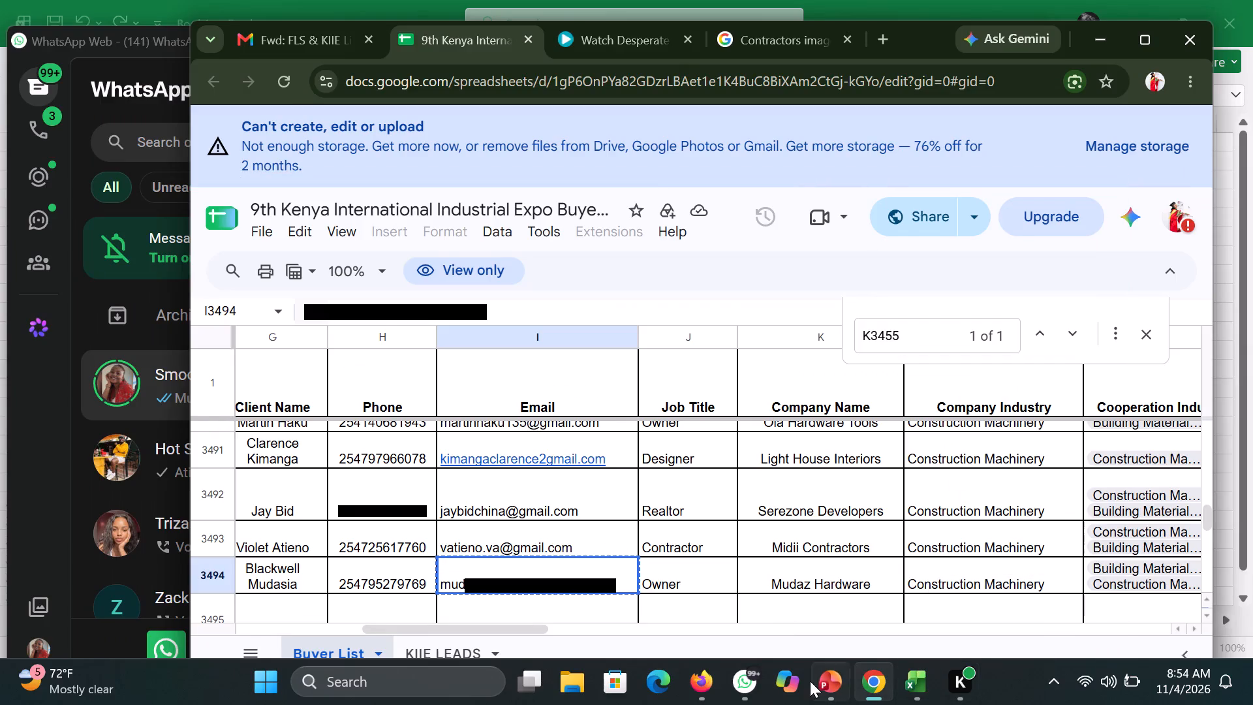
left_click(828, 682)
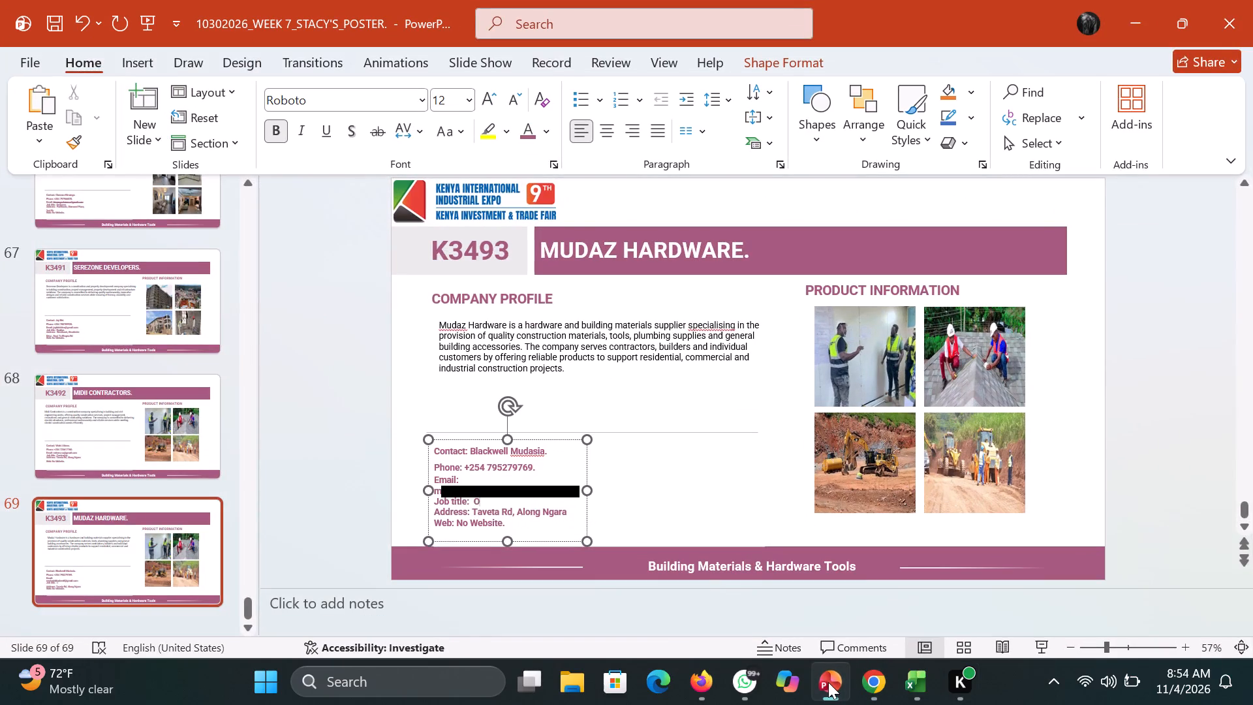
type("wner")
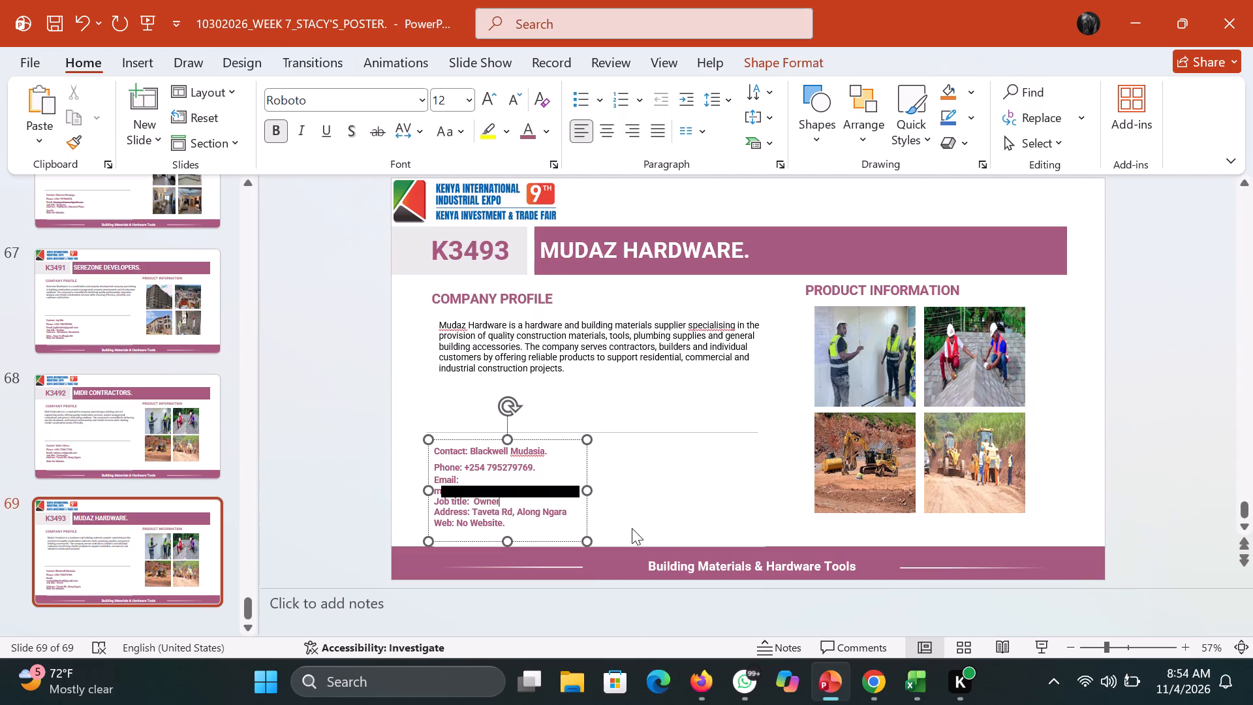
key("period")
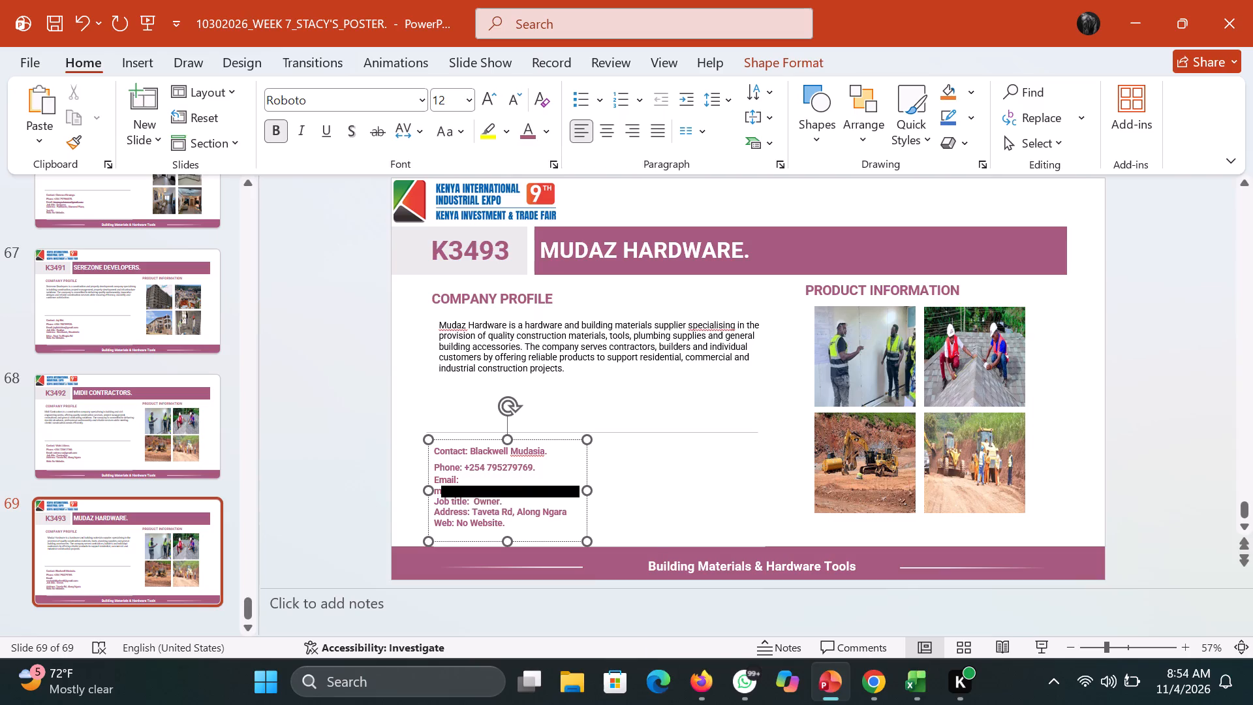
Clear the copied address in the K3493 contact block and switch to Chrome's Buyer List for Mudaz Hardware's company address.
left_click(566, 512)
key("BackSpace")
key("BackSpace")
key("BackSpace")
key("BackSpace")
key("BackSpace")
key("BackSpace")
key("BackSpace")
key("BackSpace")
key("BackSpace")
key("BackSpace")
key("BackSpace")
key("BackSpace")
key("BackSpace")
key("BackSpace")
key("BackSpace")
key("BackSpace")
key("BackSpace")
key("BackSpace")
key("BackSpace")
key("BackSpace")
key("BackSpace")
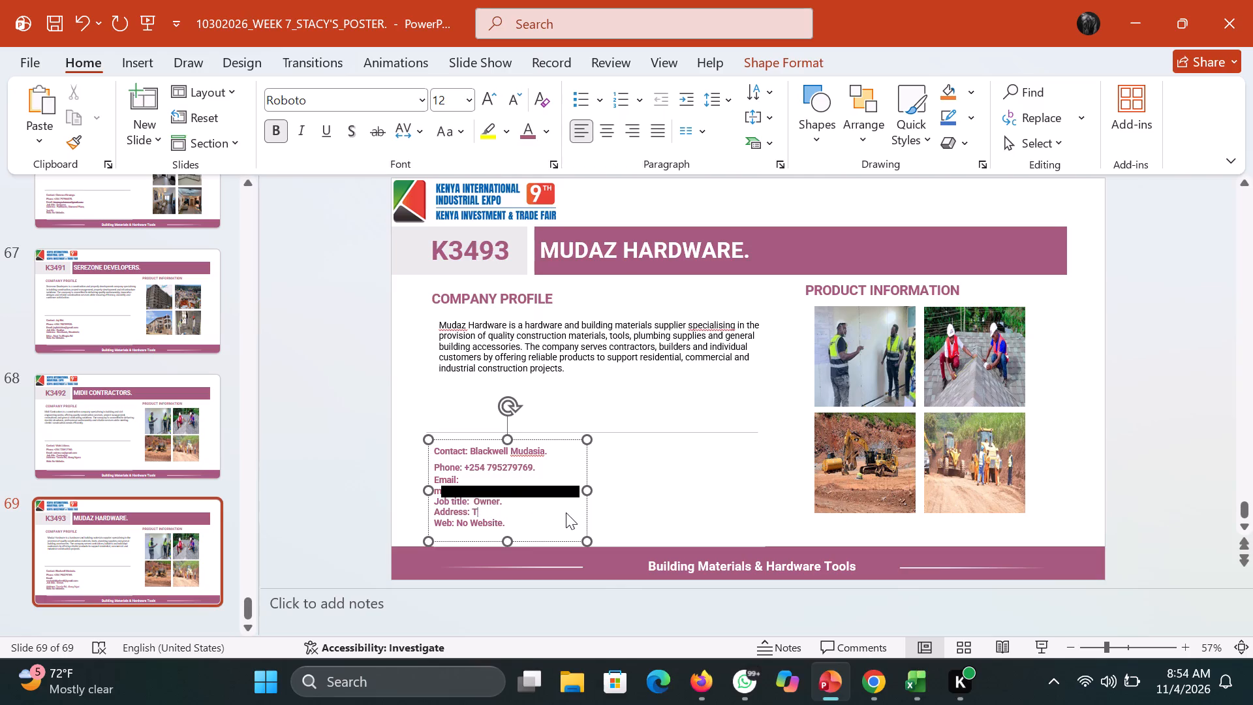
key("BackSpace")
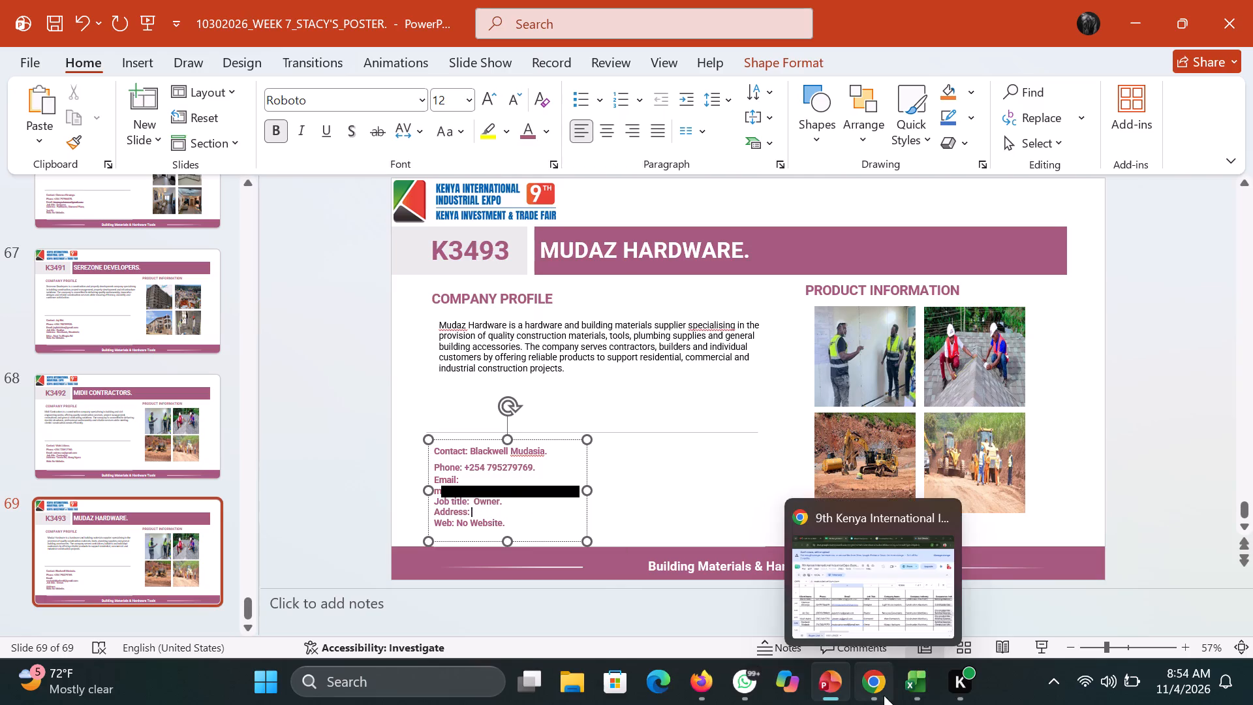
left_click(873, 697)
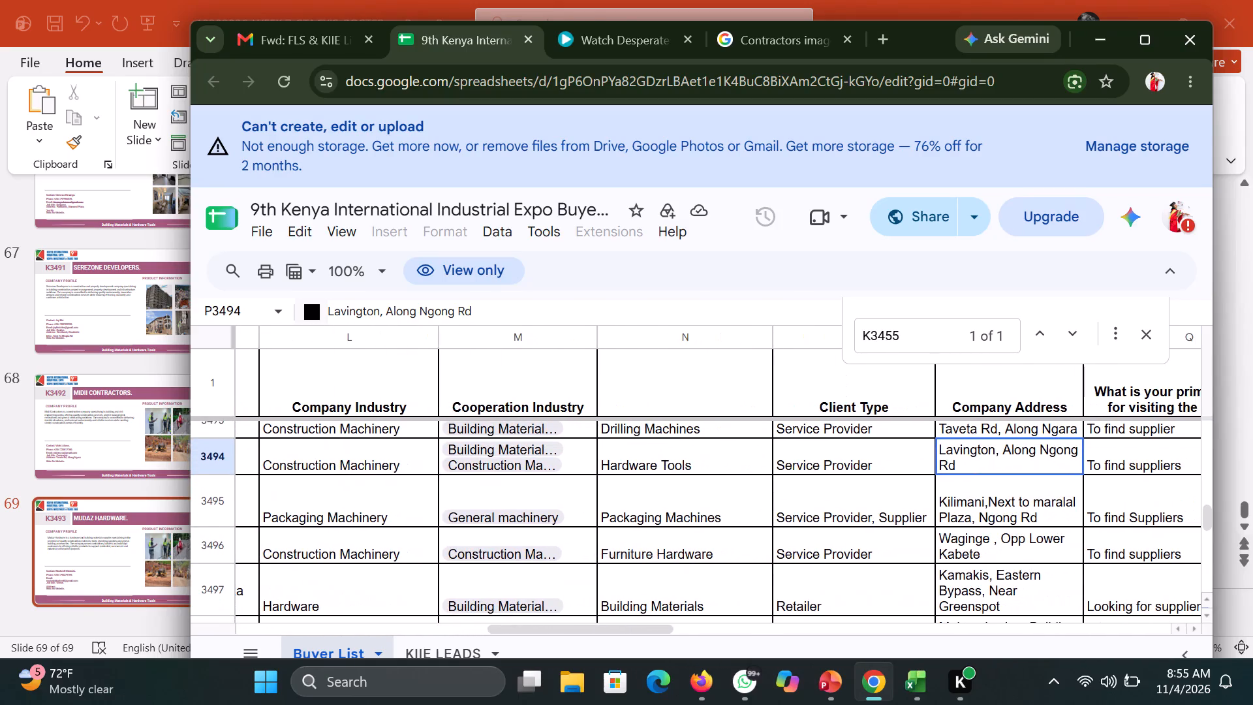
Copy Mudaz Hardware's company address from the Buyer List in Chrome into the Address line of the K3493 slide in PowerPoint.
key("ctrl+c")
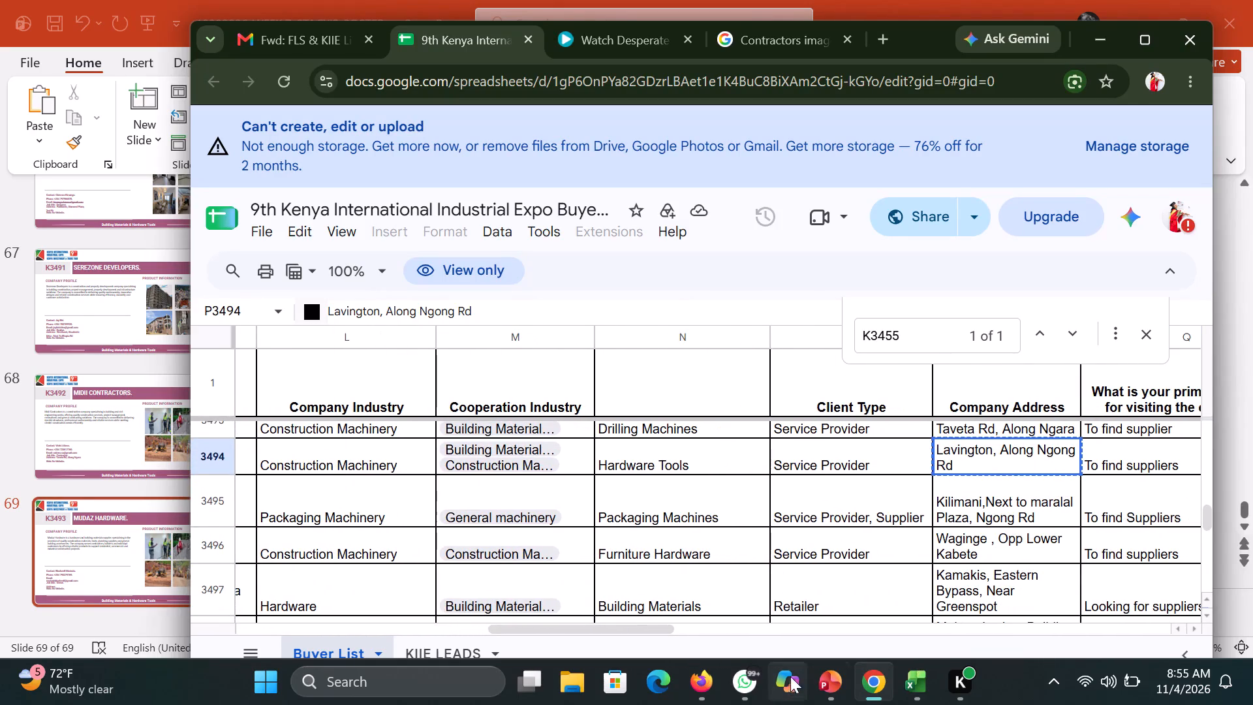
left_click(829, 676)
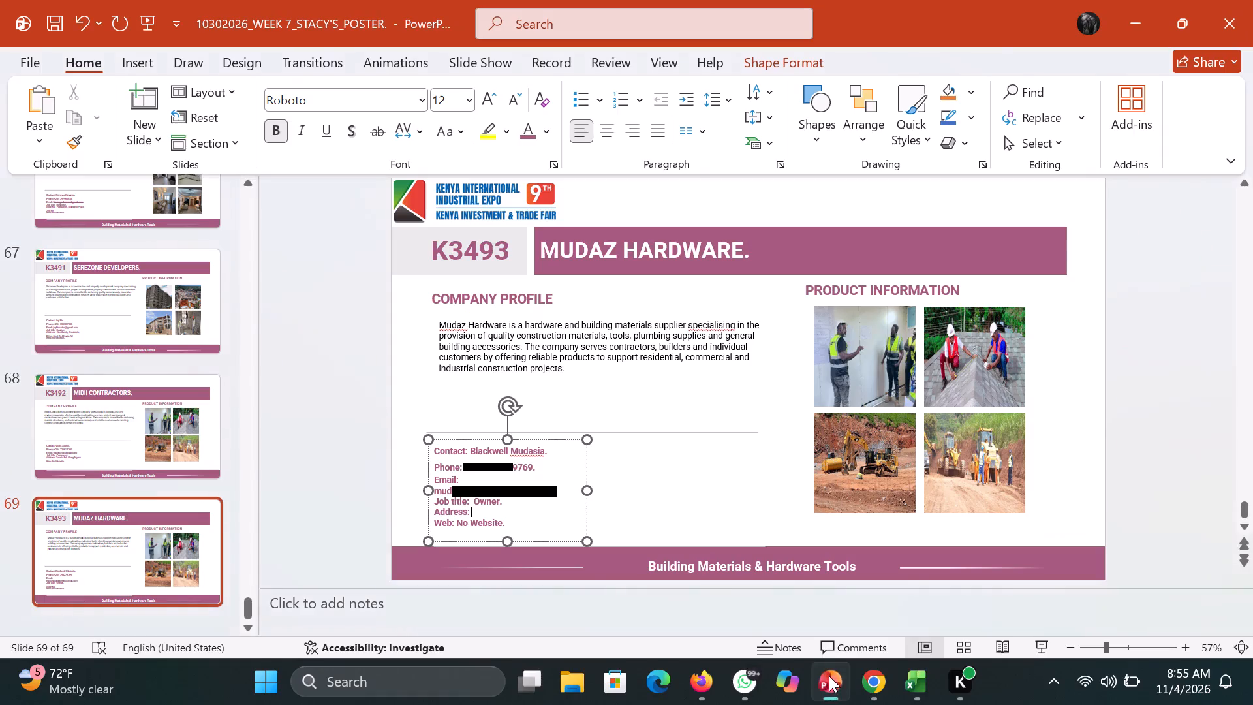
left_click(480, 514)
key("ctrl+v")
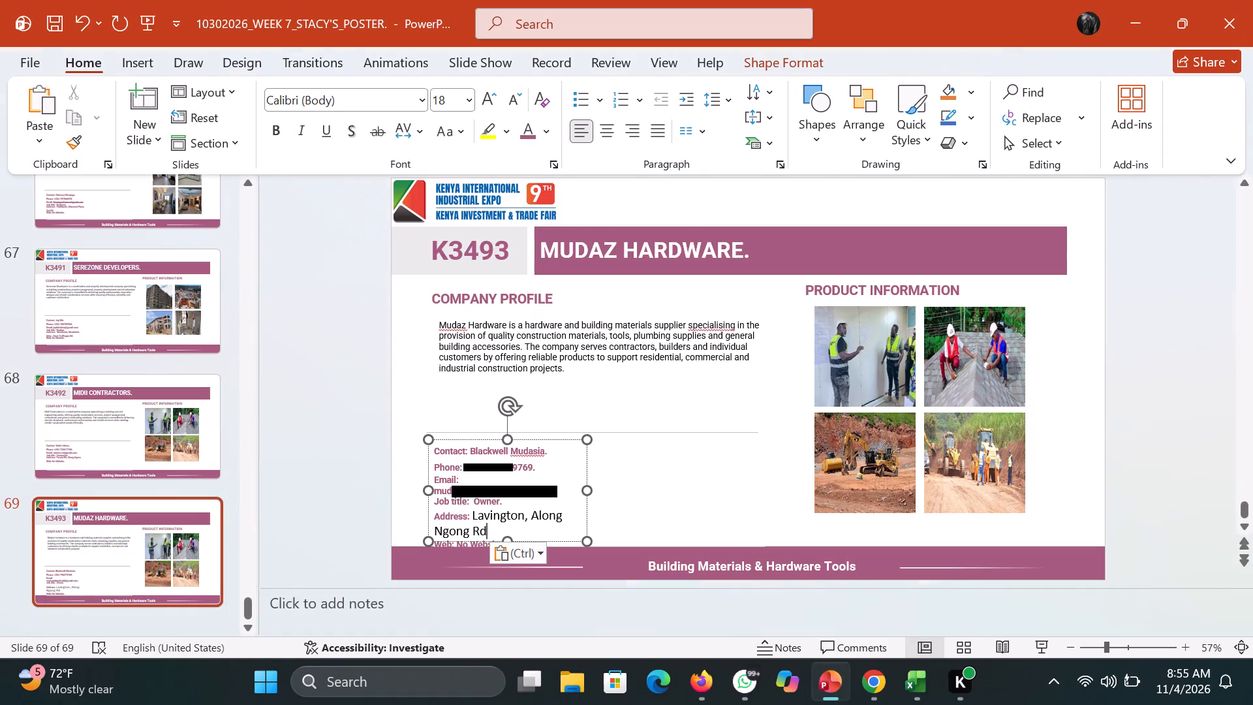
Format the pasted company address on the K3493 slide in bold 12-point Roboto with the plum colour of the other contact lines.
left_click_drag(469, 512, 482, 524)
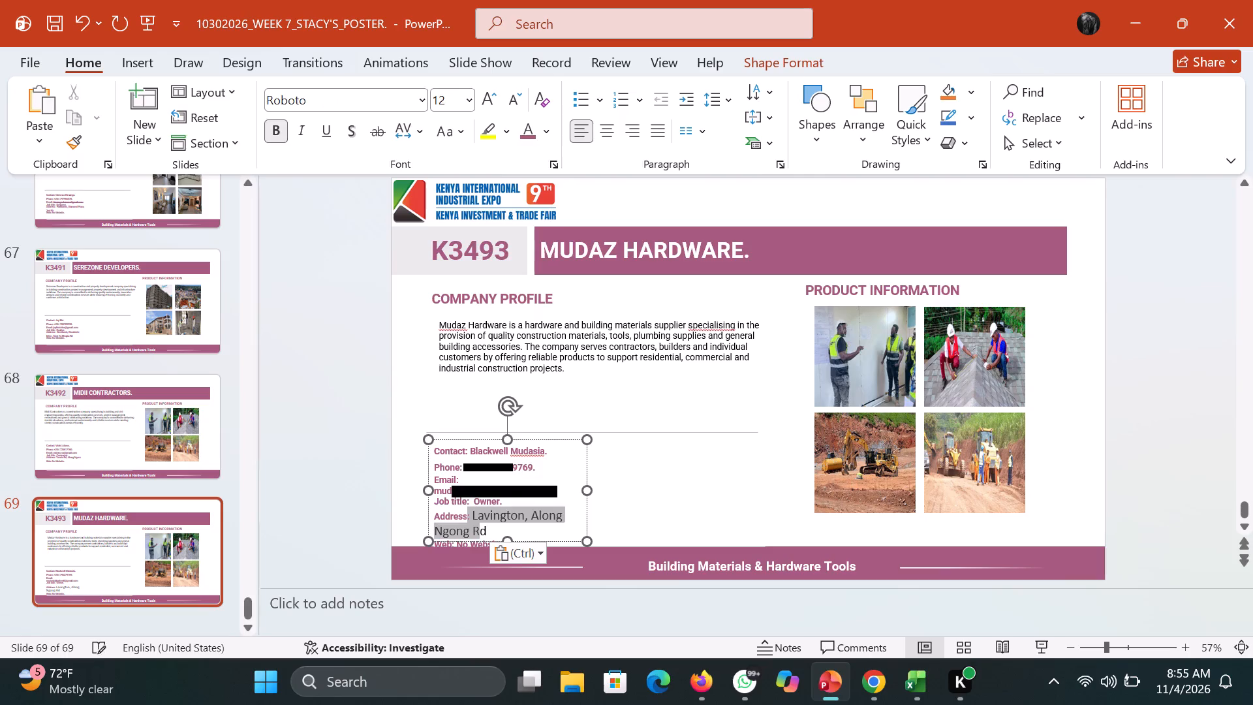
left_click_drag(482, 524, 483, 526)
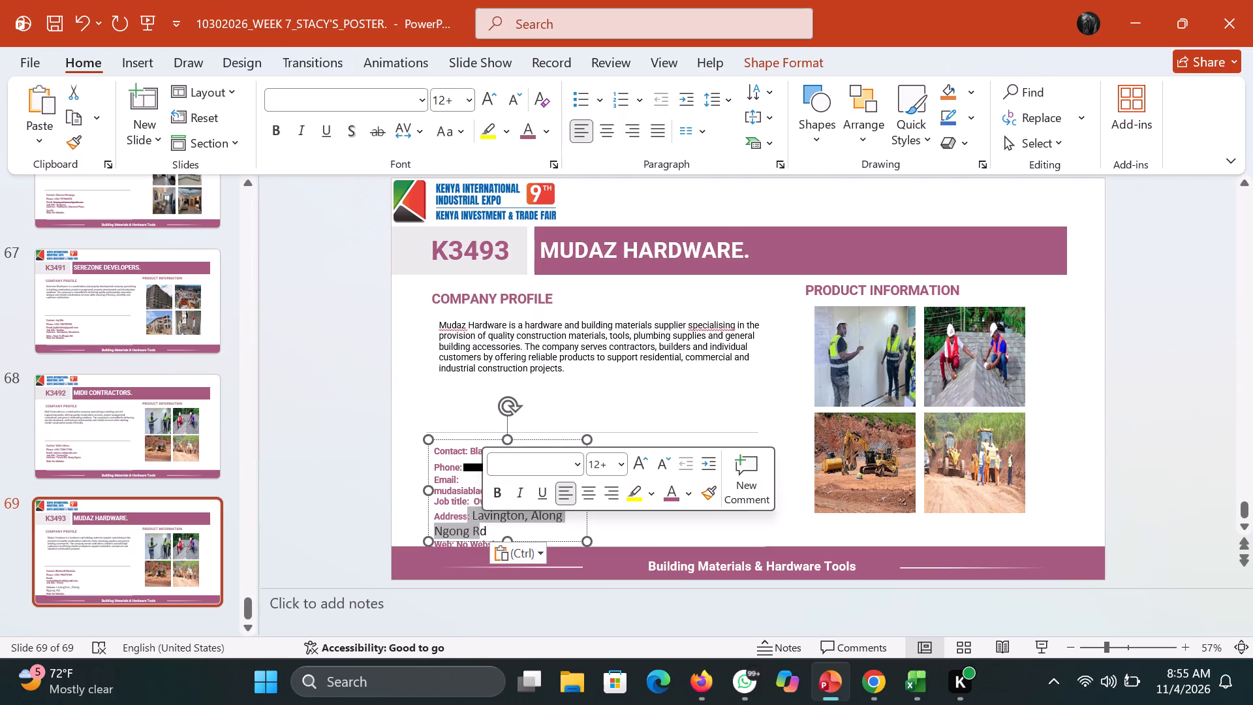
left_click(496, 492)
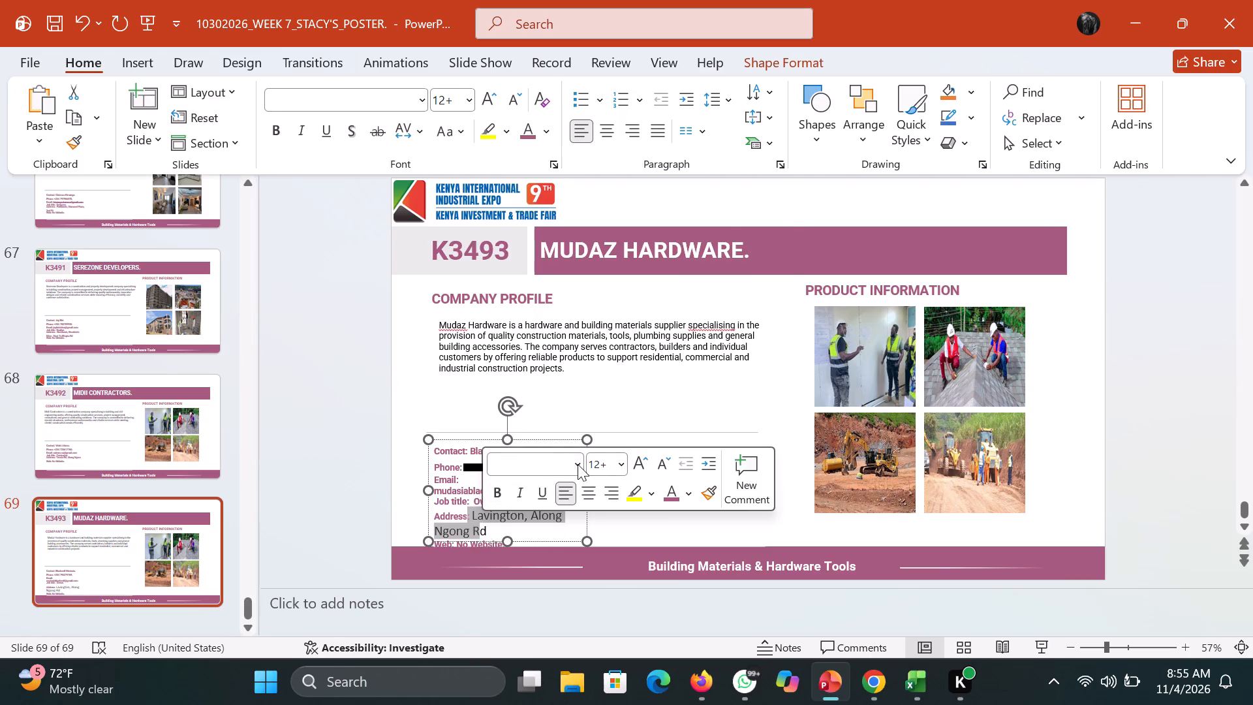
left_click(578, 463)
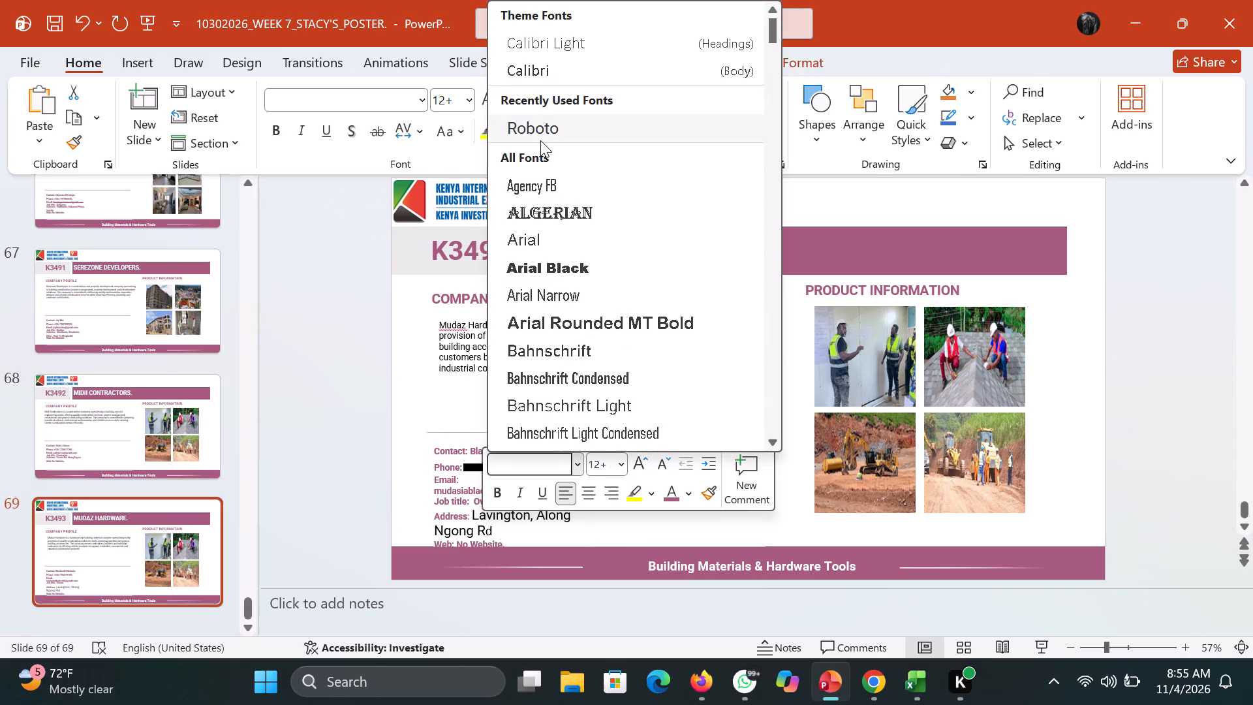
left_click(540, 140)
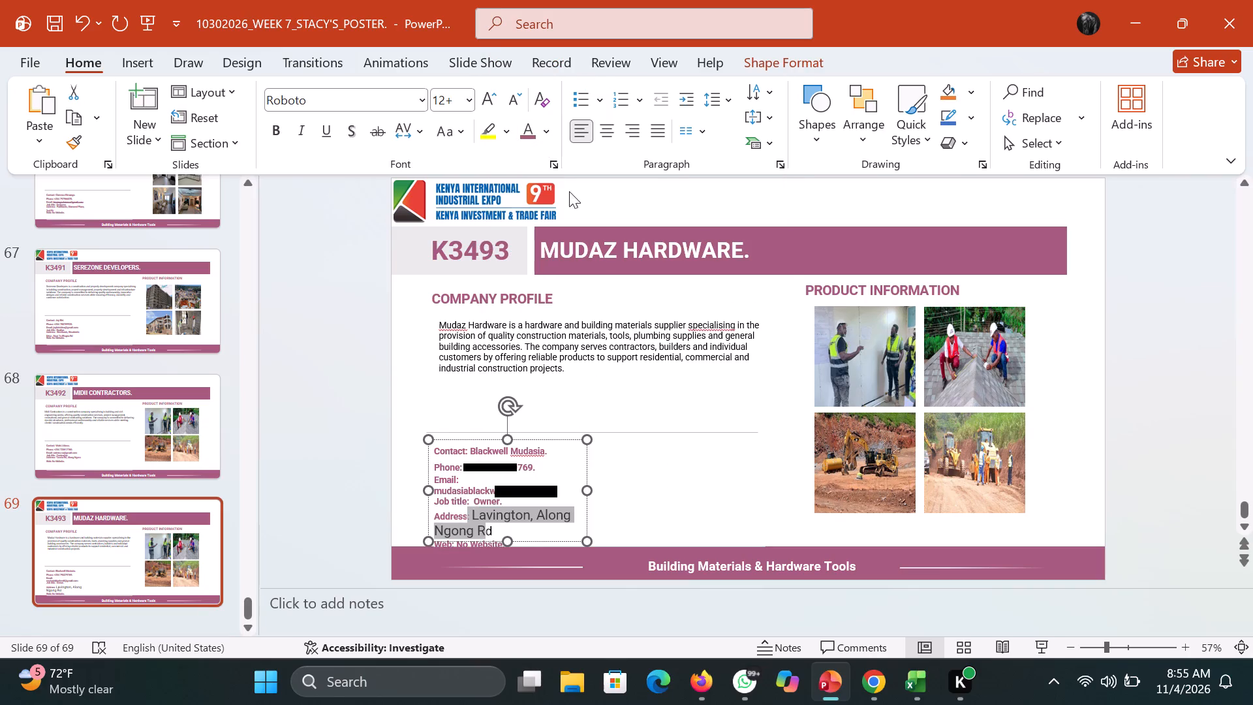
left_click(471, 102)
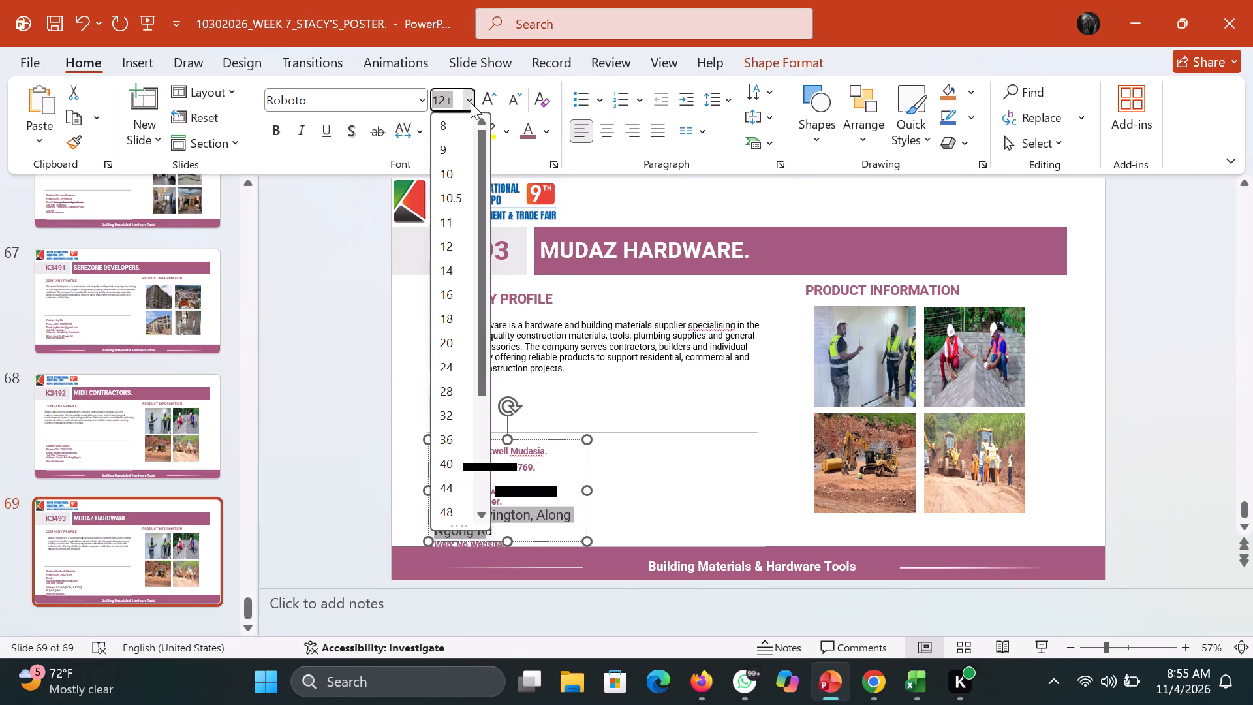
left_click(453, 249)
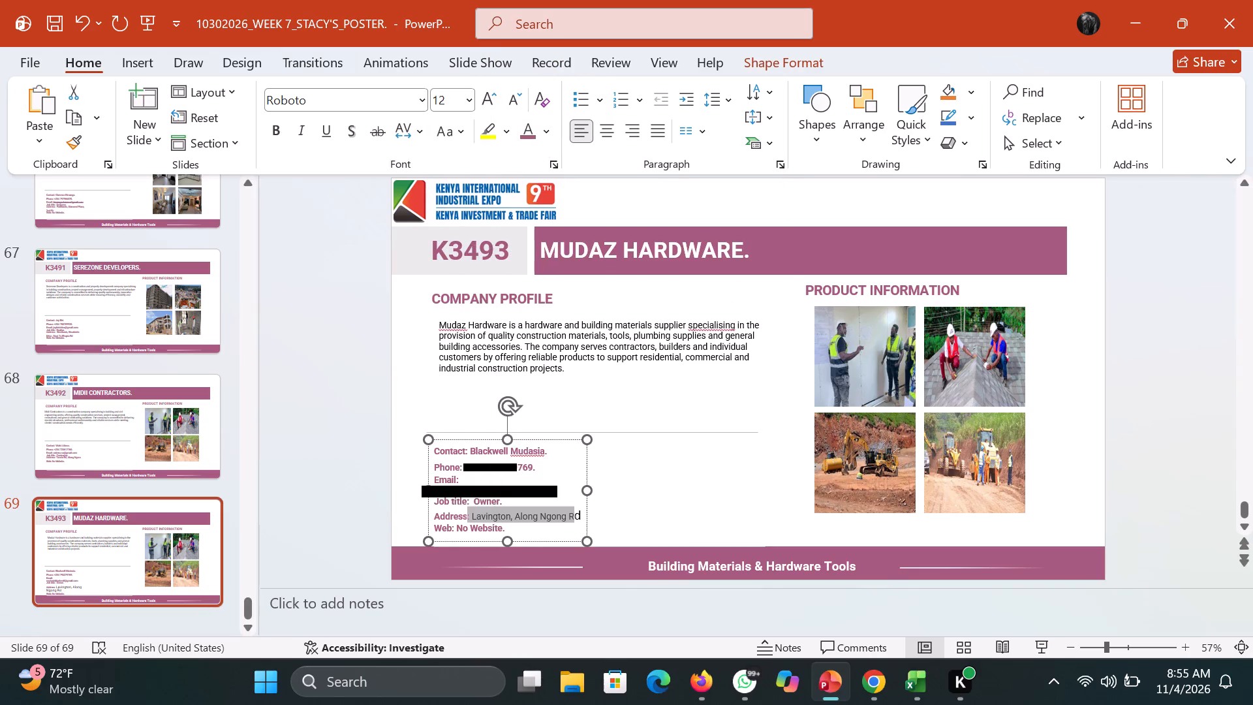
left_click(281, 121)
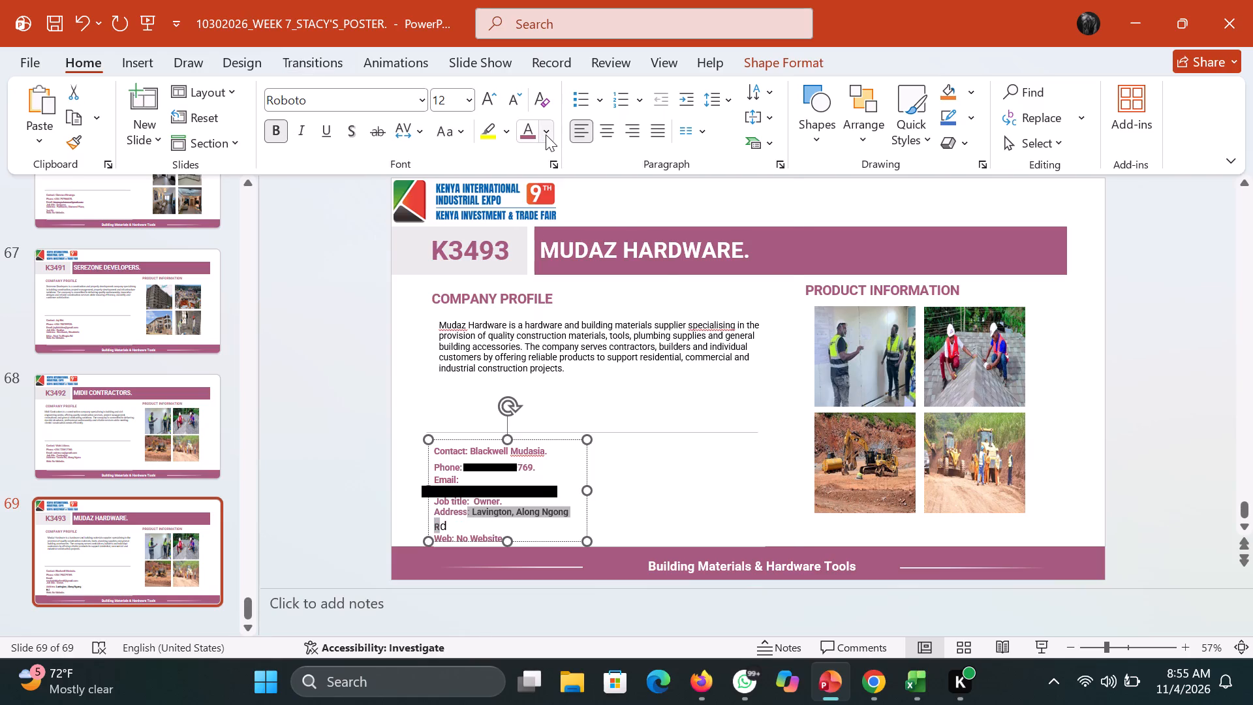
left_click(546, 134)
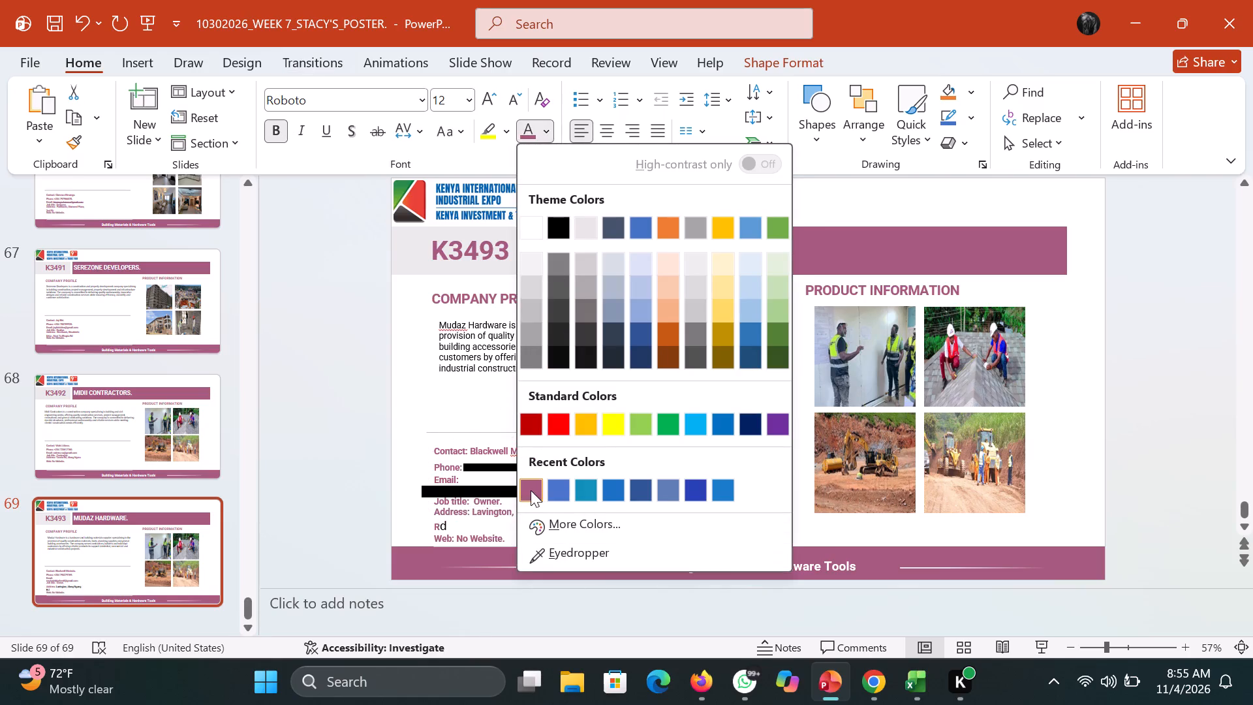
left_click(531, 490)
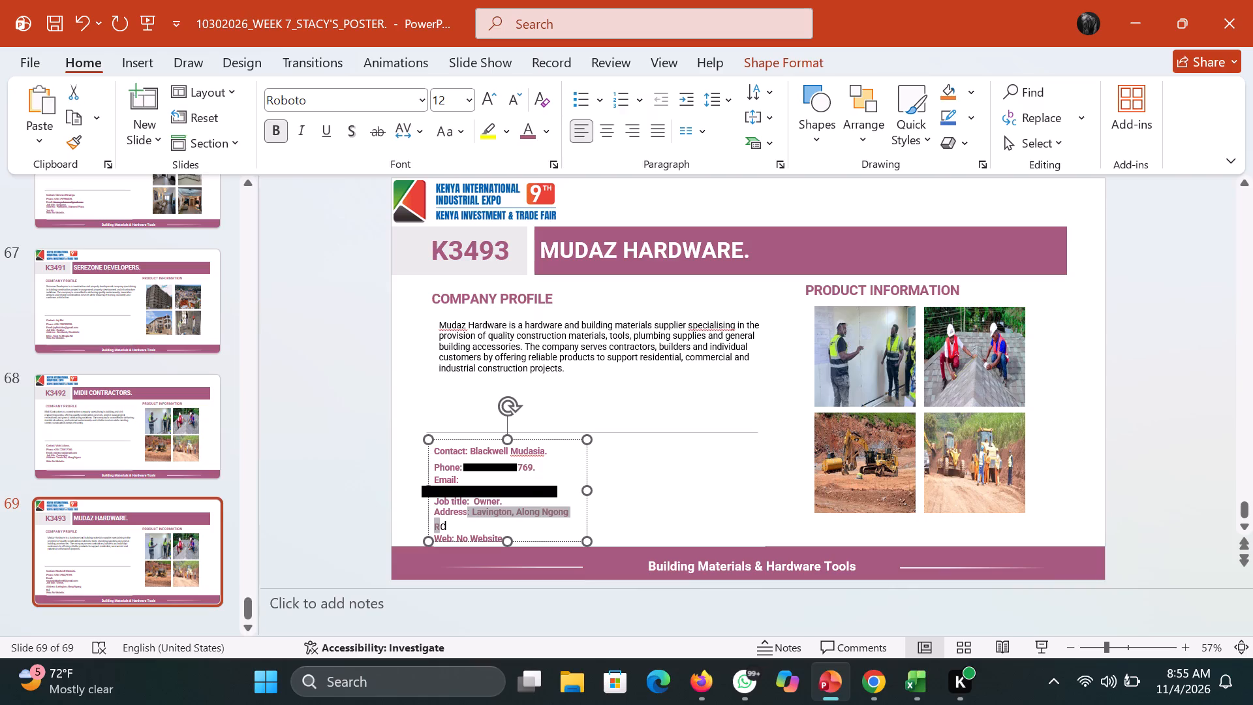
Set the leftover "Rd" at the end of the address to bold 12-point Roboto.
left_click_drag(461, 527, 435, 528)
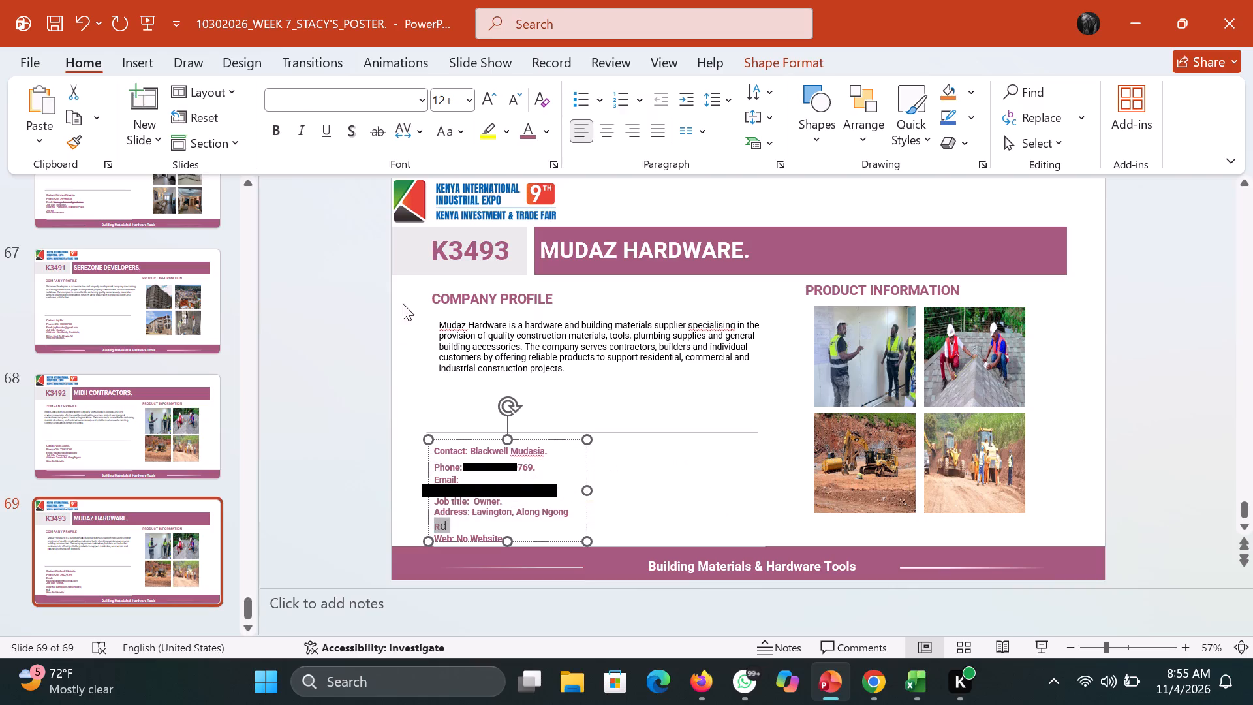
left_click(470, 93)
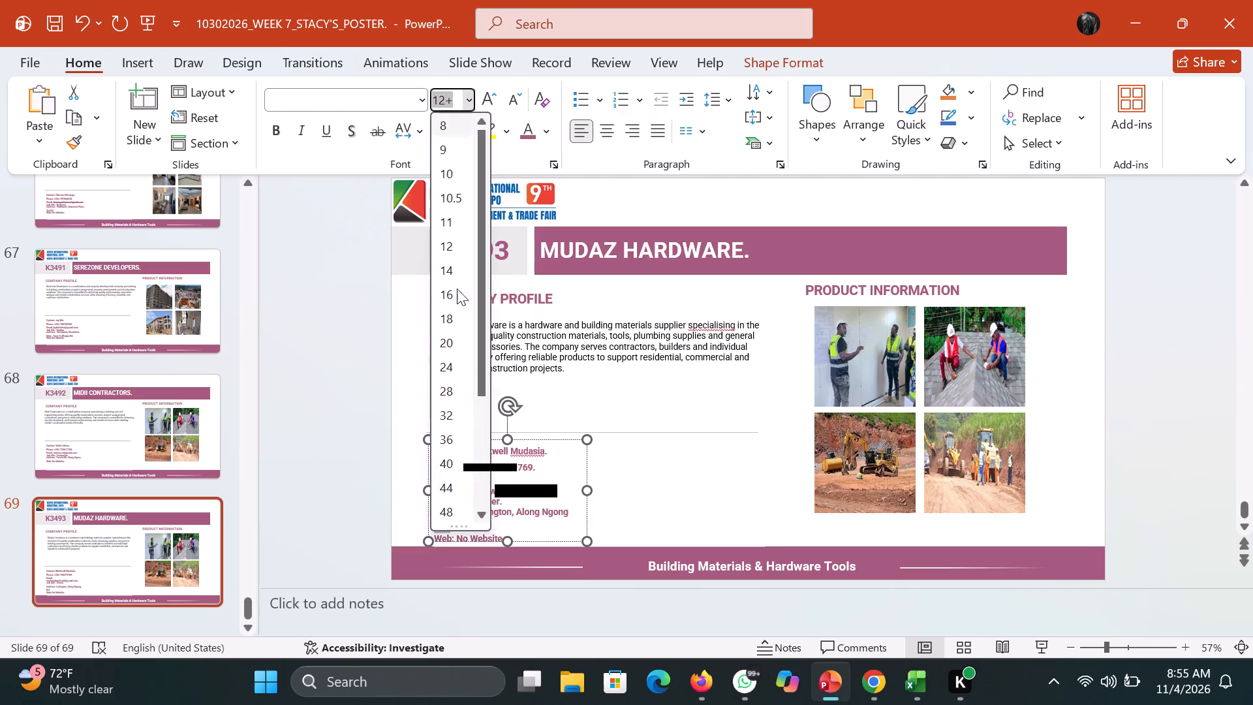
left_click(445, 247)
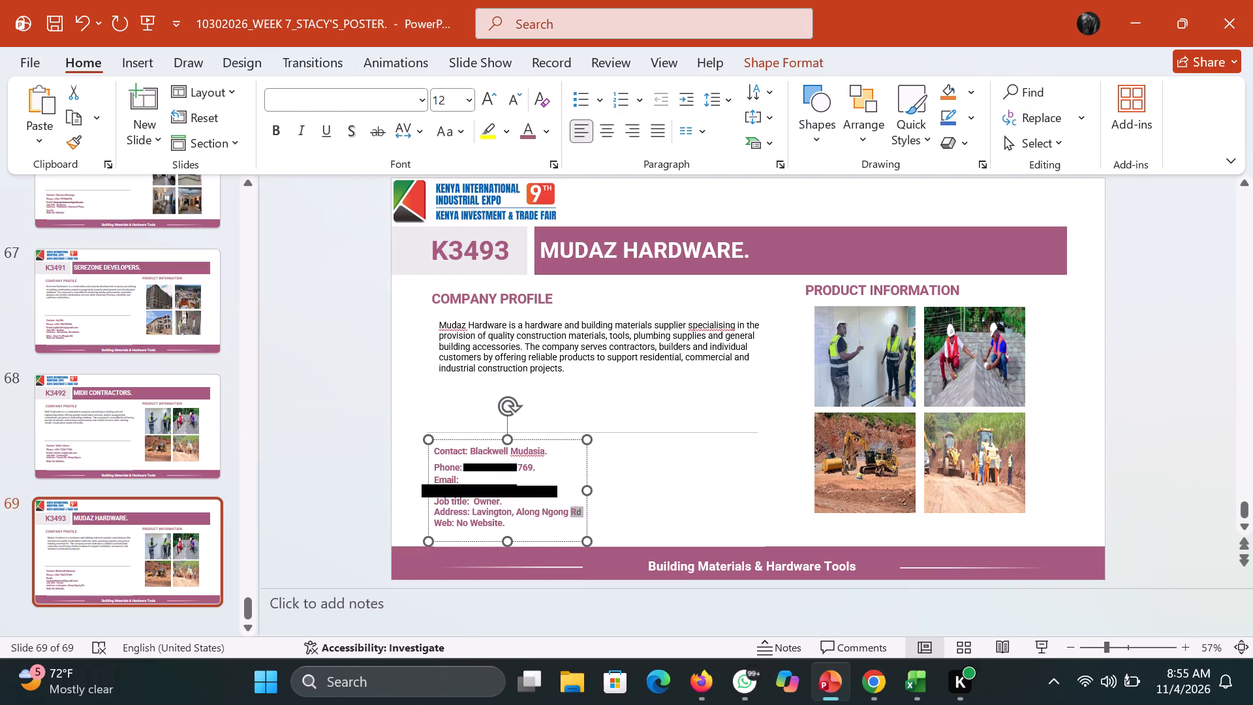
left_click(279, 132)
left_click(279, 132)
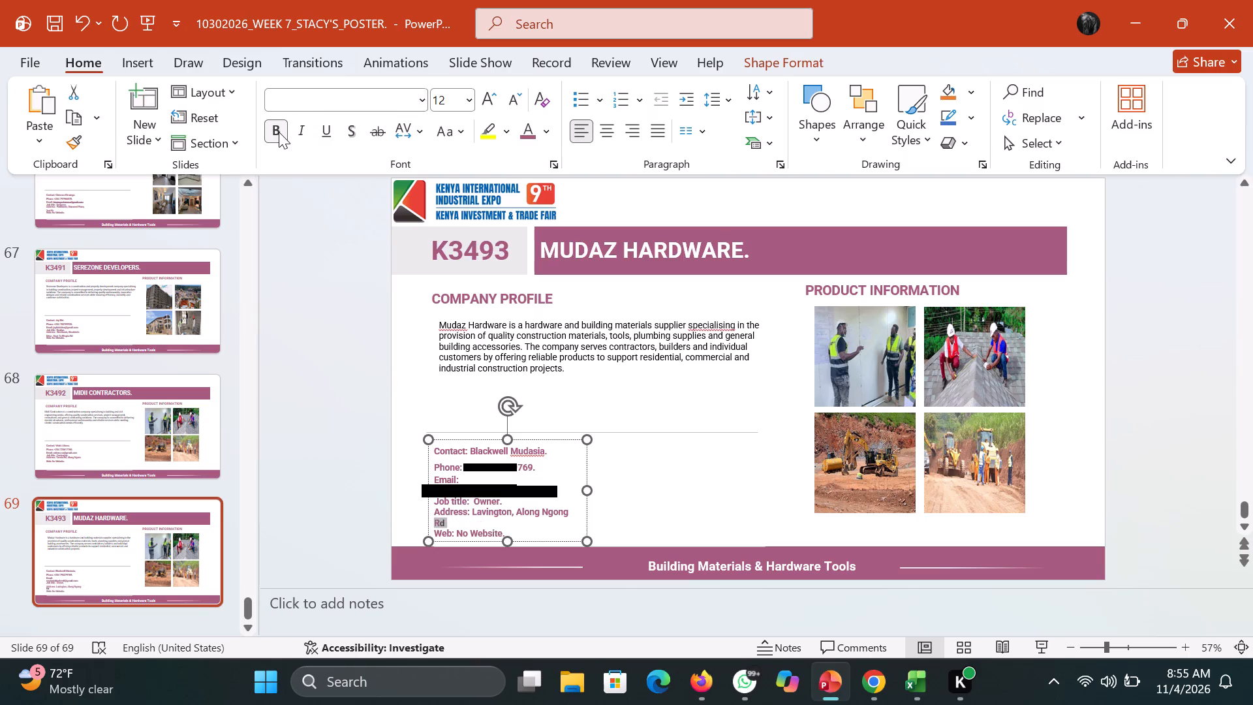
left_click(423, 102)
left_click(364, 238)
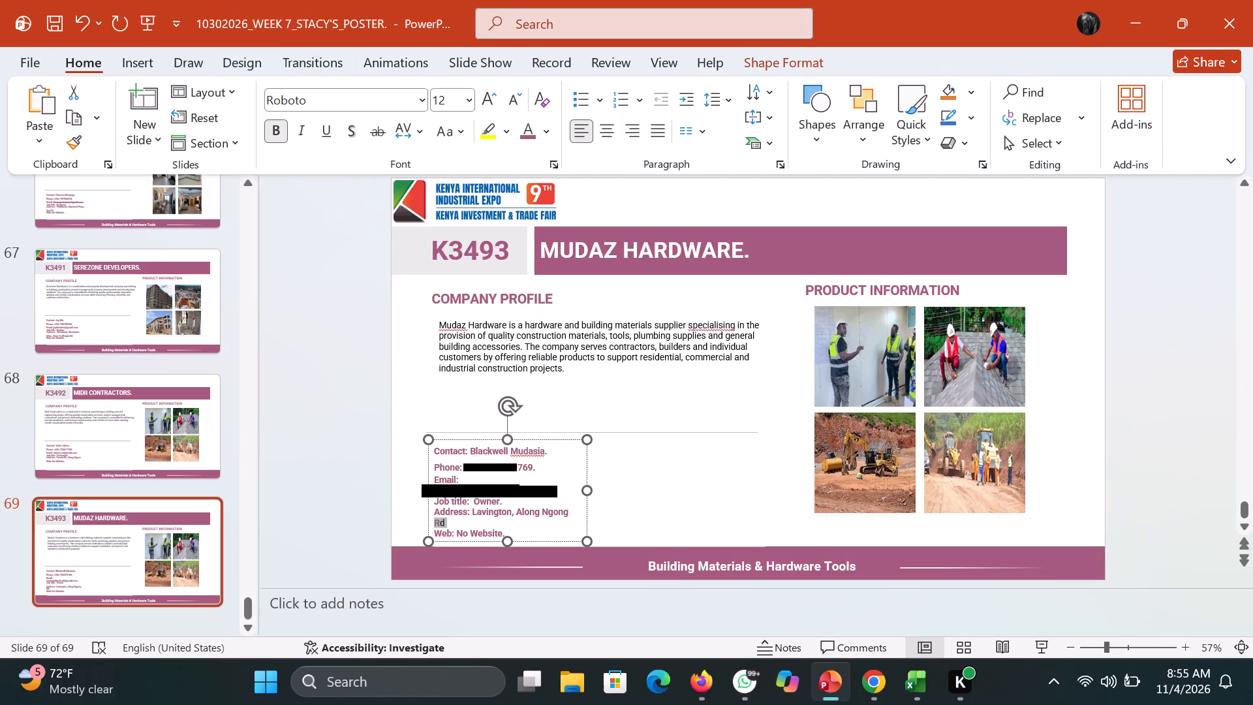
Apply the recently used plum font colour to the whole Address line, keeping it bold.
left_click(528, 527)
left_click_drag(490, 520, 441, 517)
left_click_drag(441, 517, 434, 516)
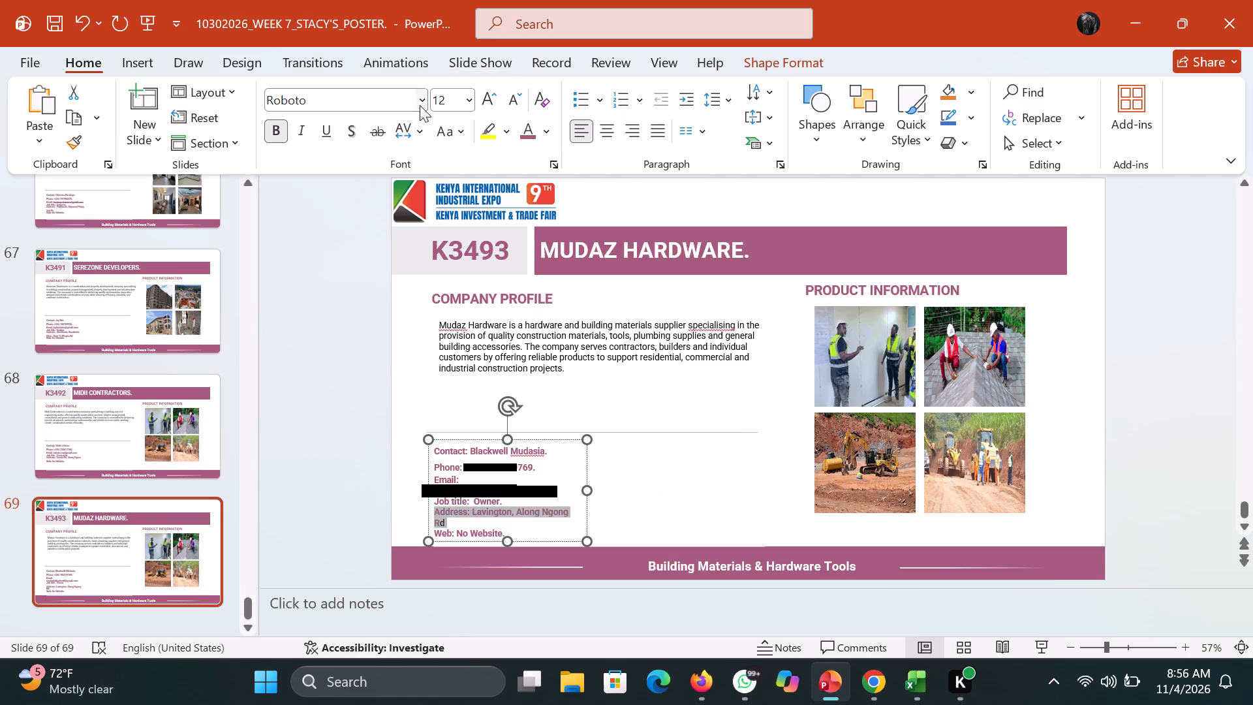
left_click(279, 136)
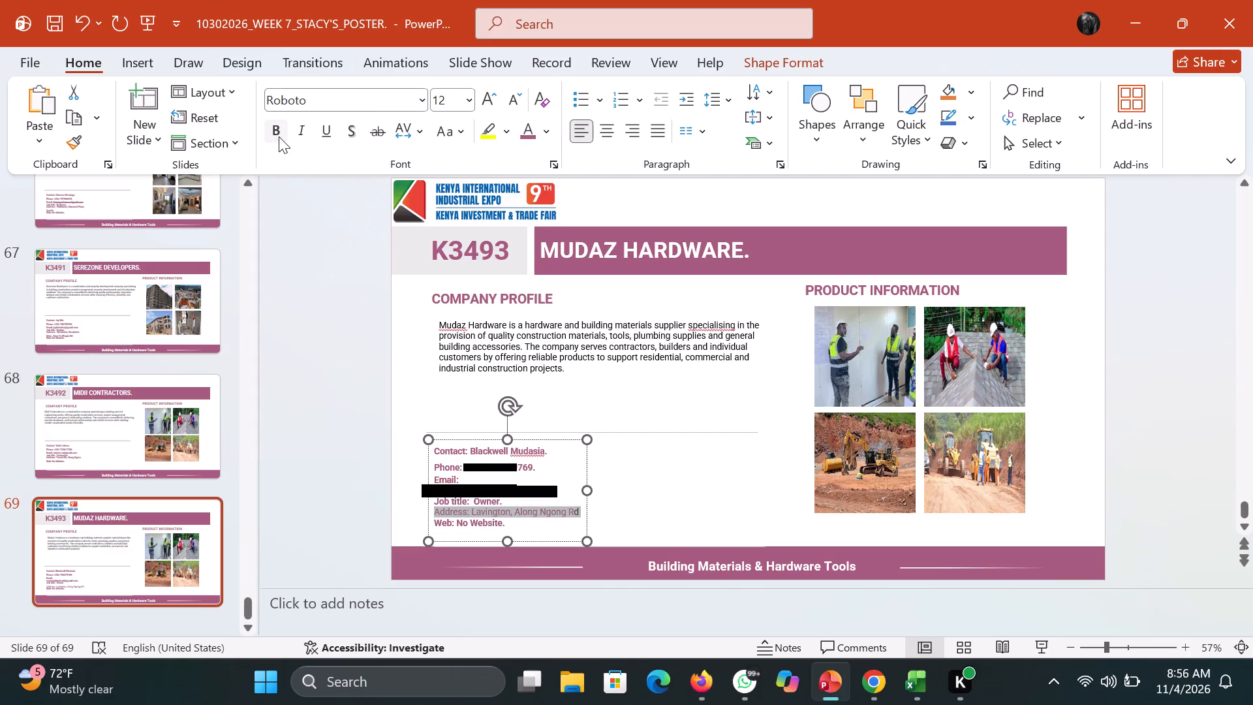
left_click(279, 136)
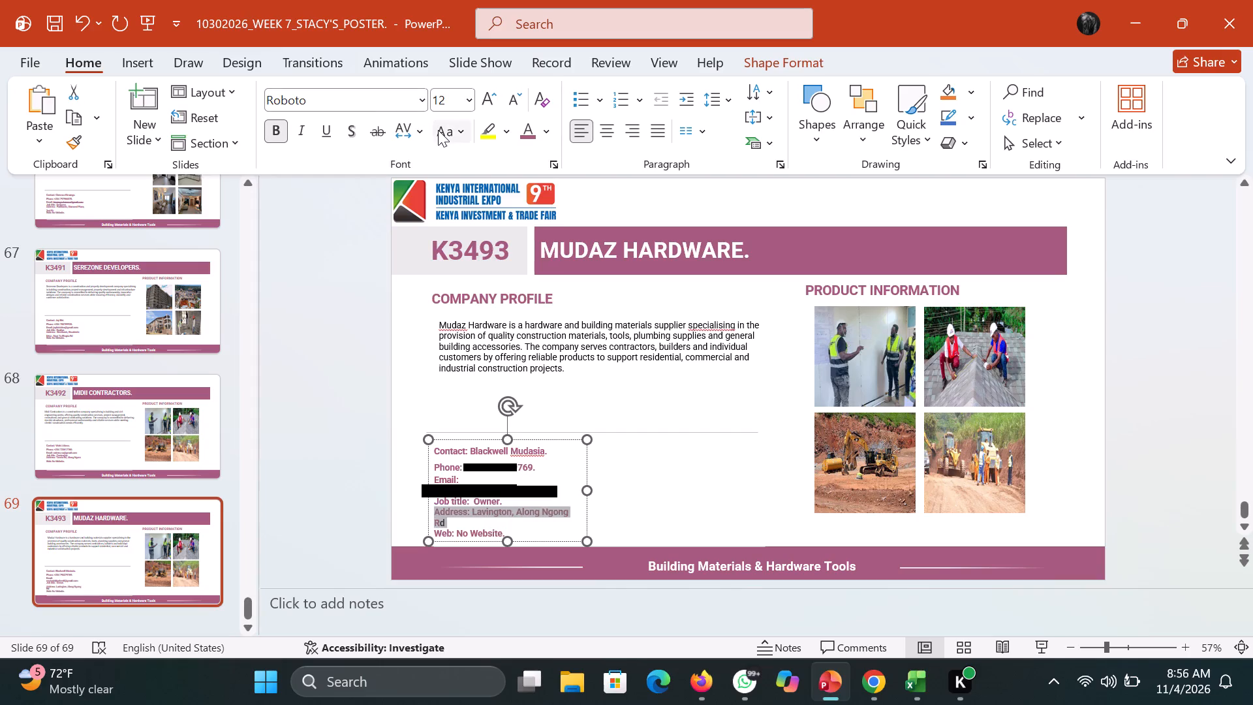
left_click(547, 130)
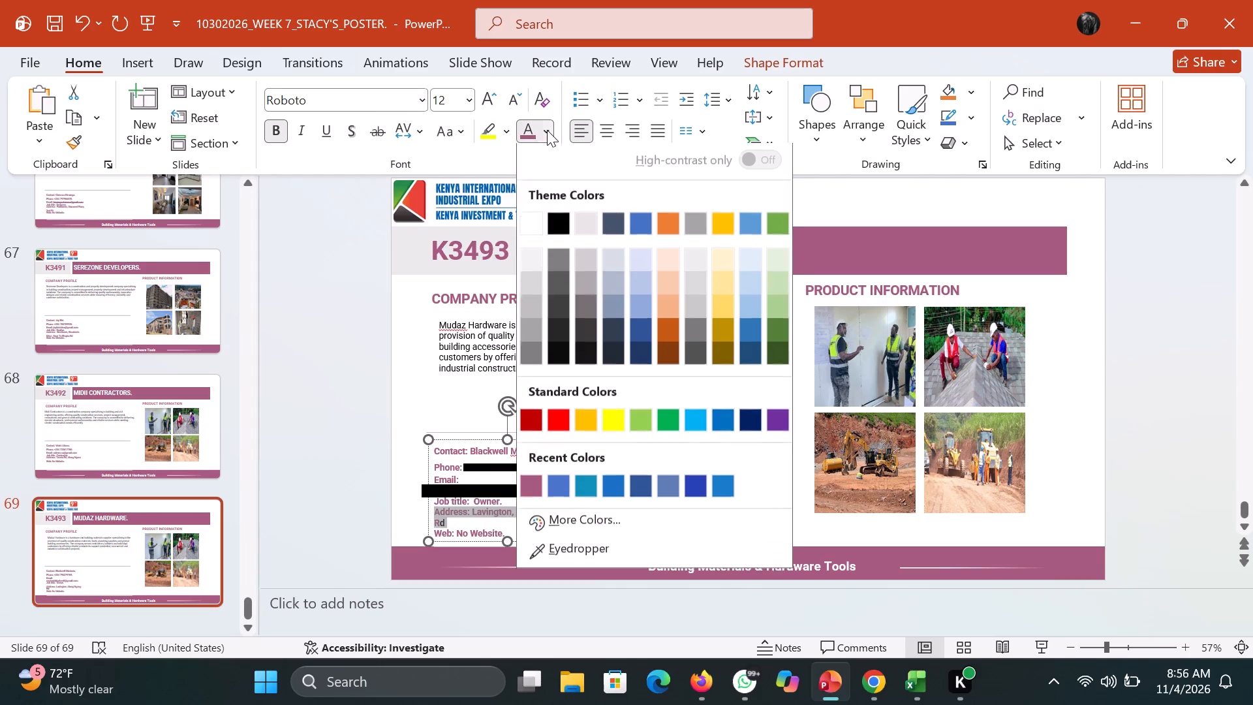
left_click(529, 491)
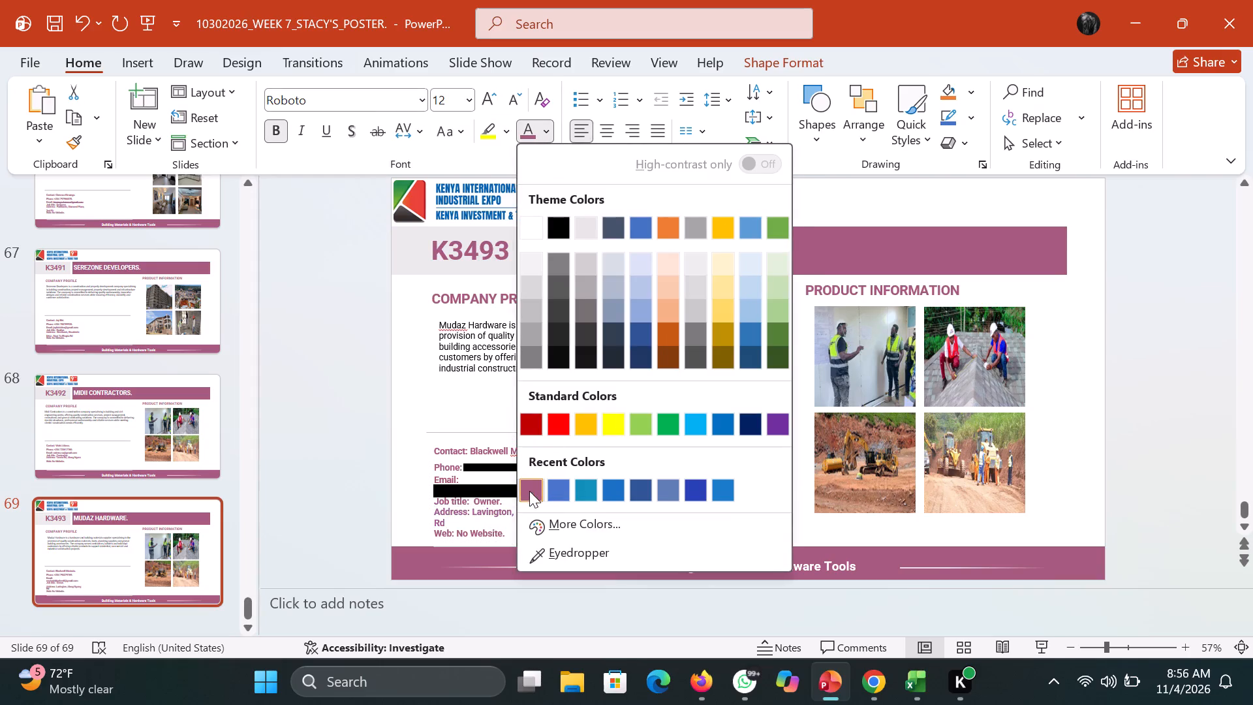
End the address in the K3493 contact block with a full stop.
left_click(461, 528)
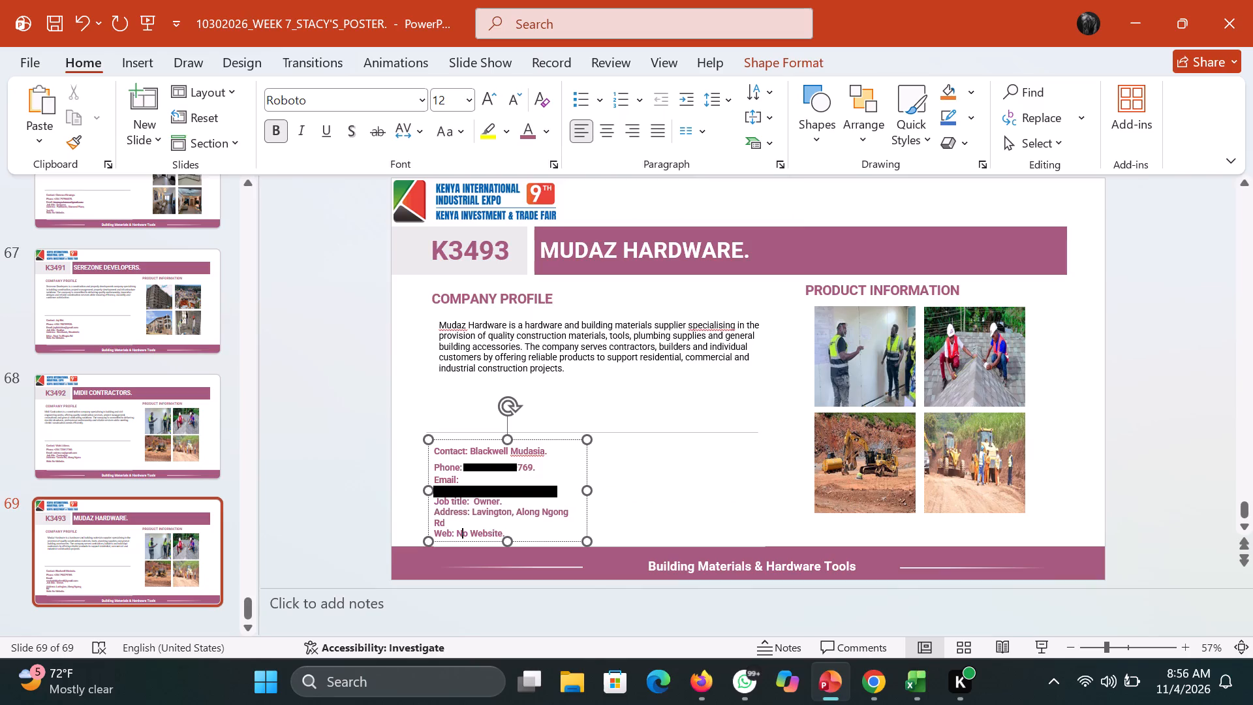
left_click(453, 520)
key("period")
left_click(651, 506)
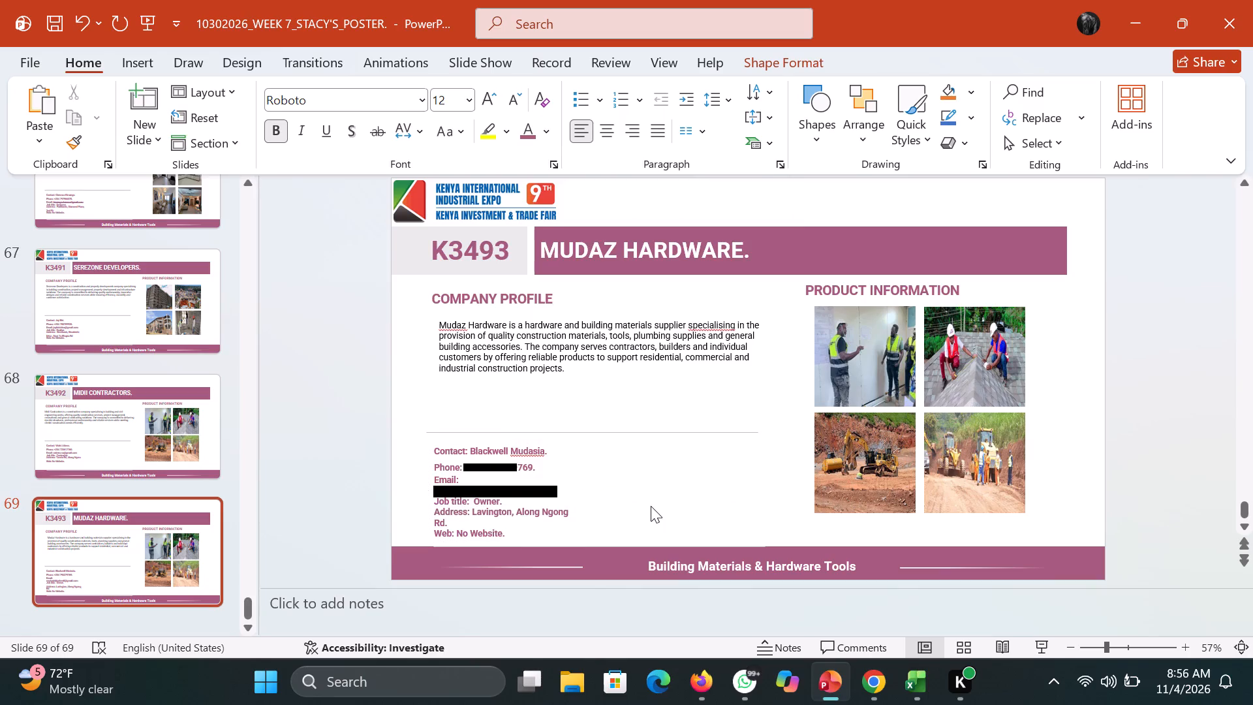
Delete the four construction pictures under the PRODUCT INFORMATION heading on the K3493 slide.
left_click(898, 380)
key("BackSpace")
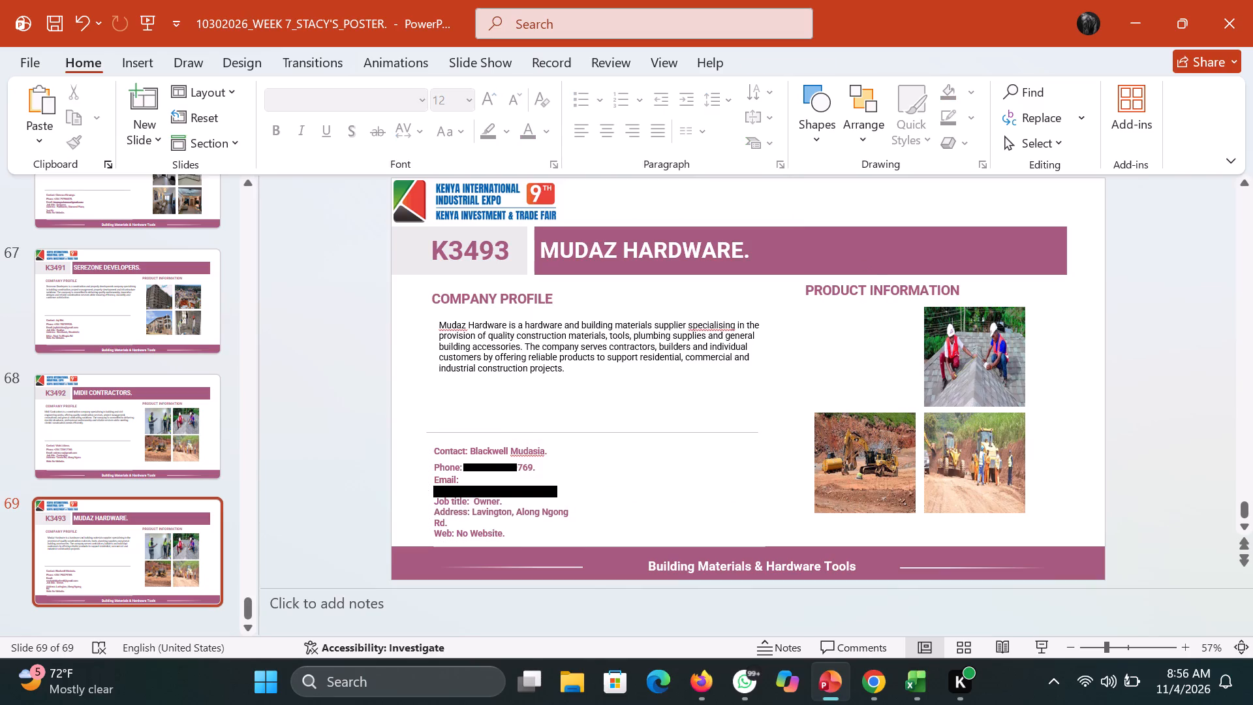
left_click(839, 477)
key("BackSpace")
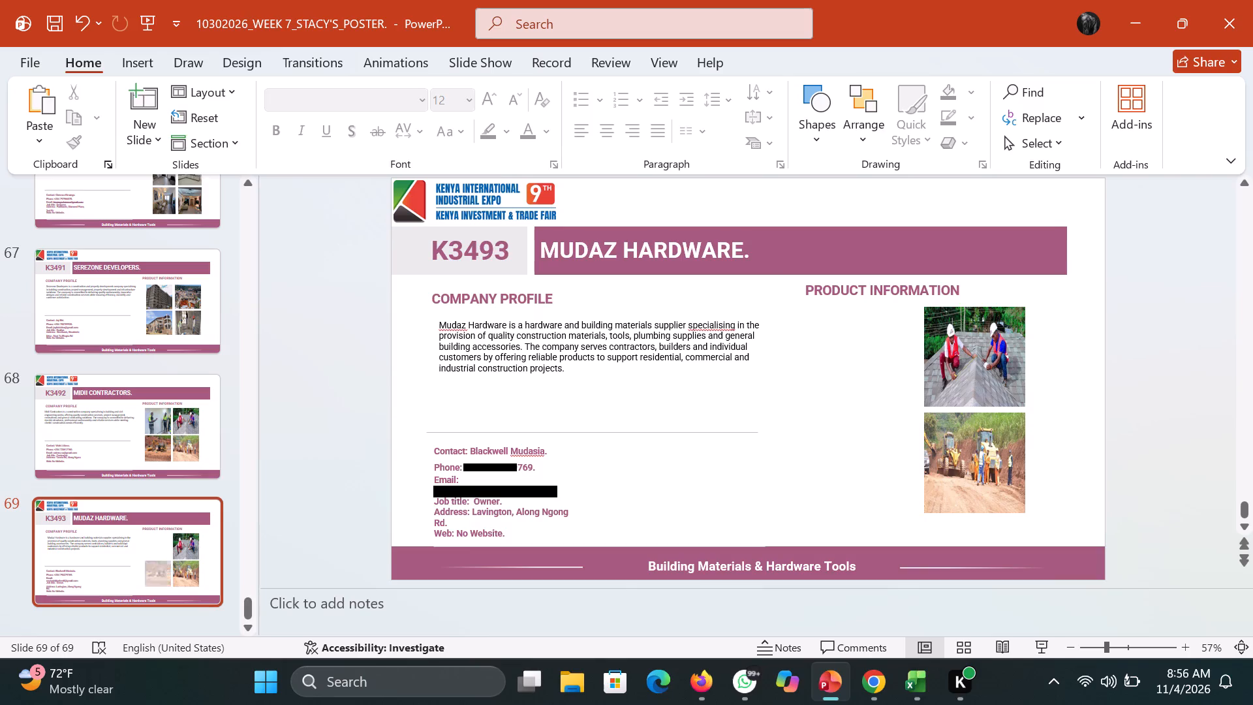
left_click(983, 401)
key("BackSpace")
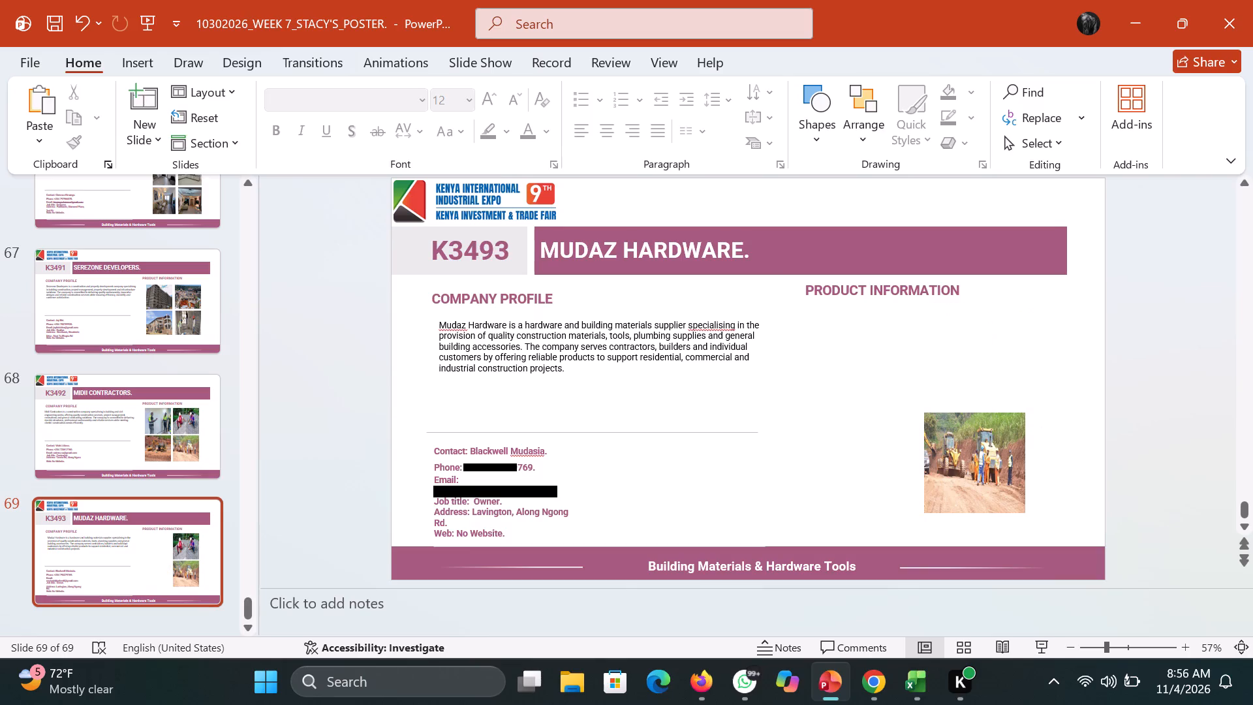
left_click(1002, 460)
key("BackSpace")
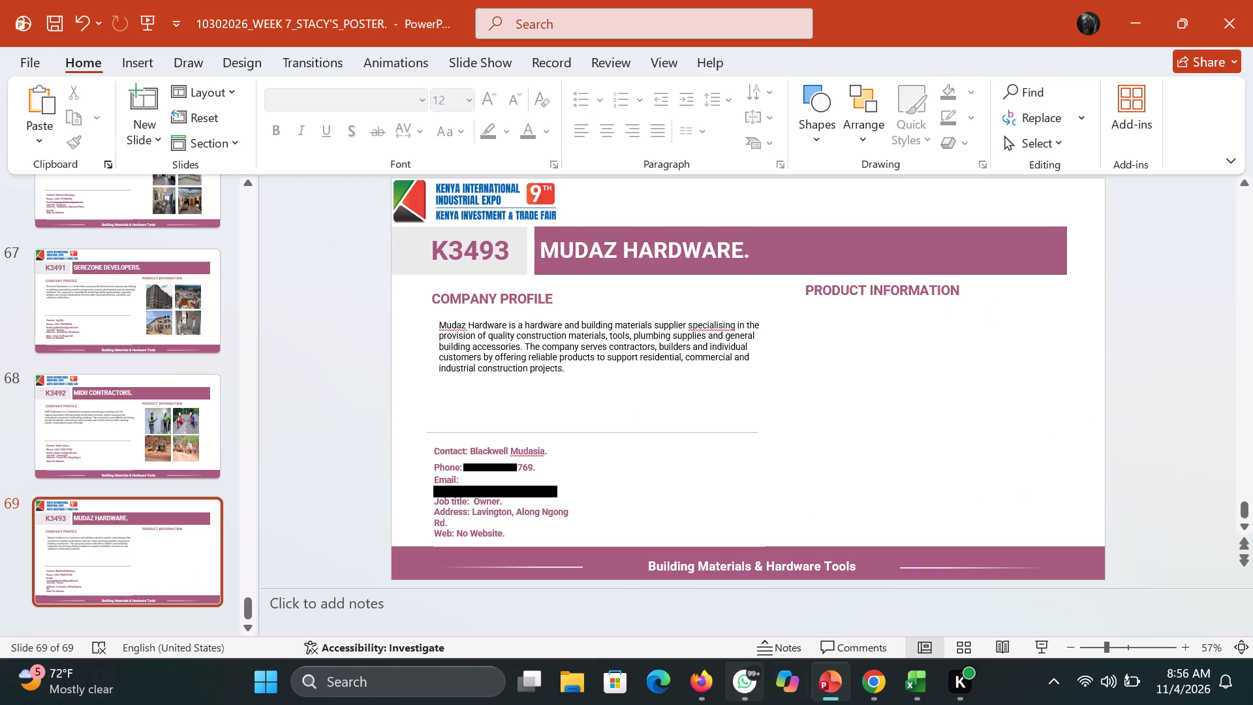
Switch to Chrome and replace the contractors query in the Google Images search with "Mudaz hardware logo".
left_click(871, 683)
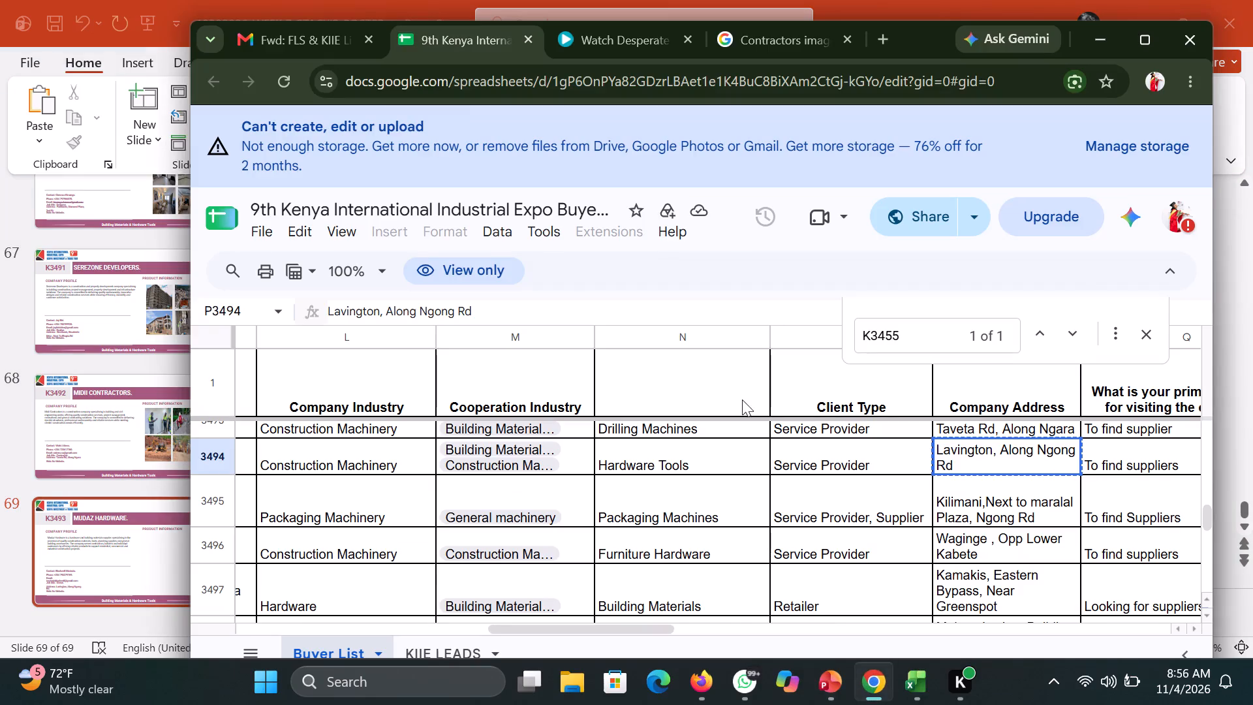
left_click(750, 40)
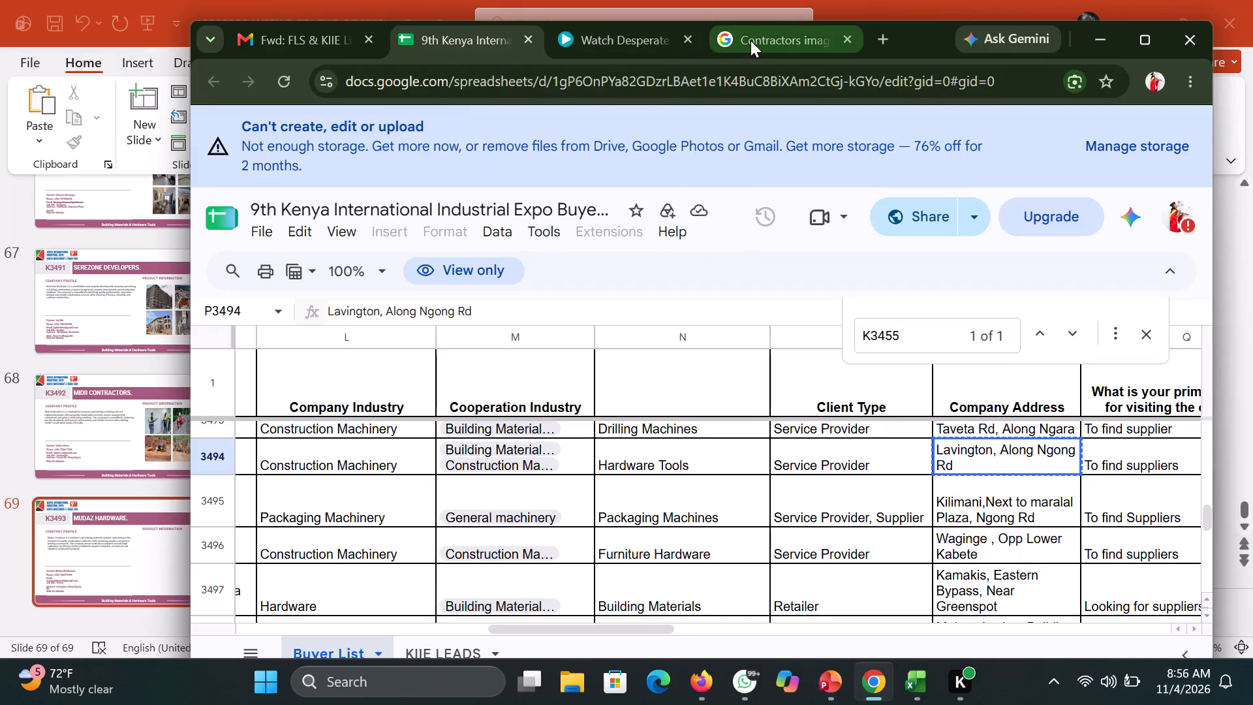
left_click(647, 145)
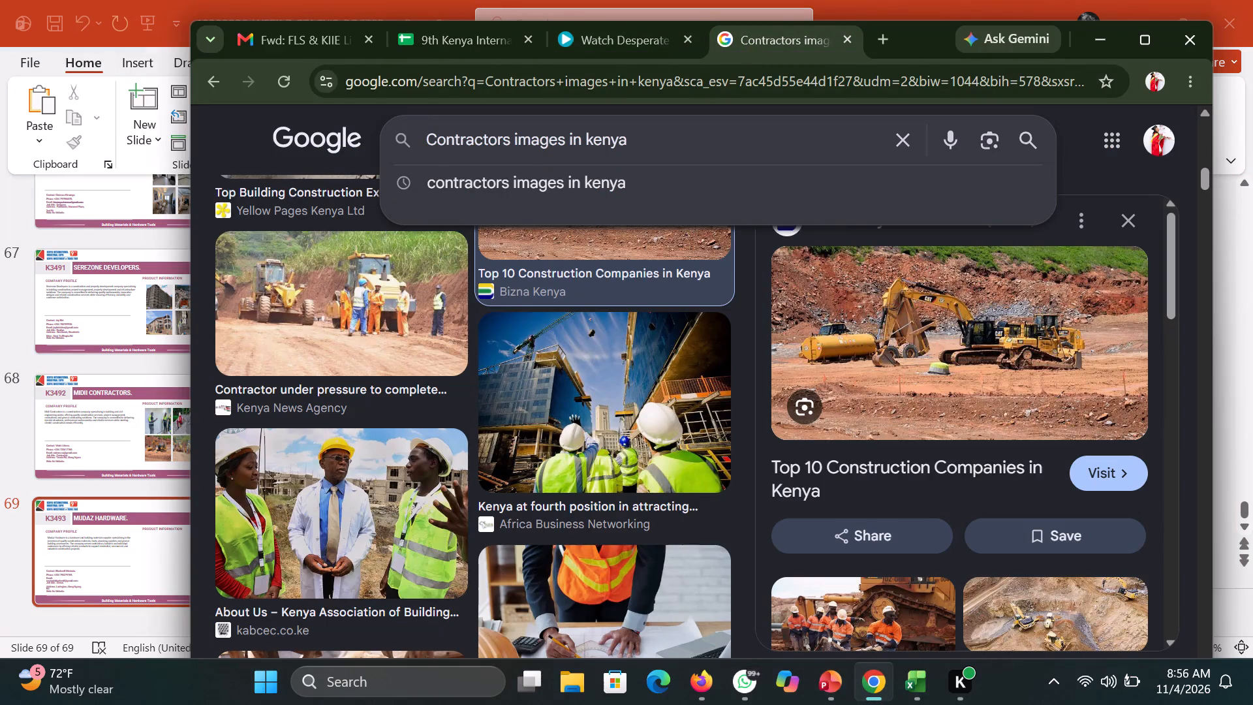
key("BackSpace")
key("BackSpace")
key("BackSpace")
key("BackSpace")
key("BackSpace")
key("BackSpace")
key("BackSpace")
key("BackSpace")
key("BackSpace")
key("BackSpace")
key("BackSpace")
key("BackSpace")
key("BackSpace")
key("BackSpace")
key("BackSpace")
key("BackSpace")
key("BackSpace")
key("BackSpace")
key("BackSpace")
key("BackSpace")
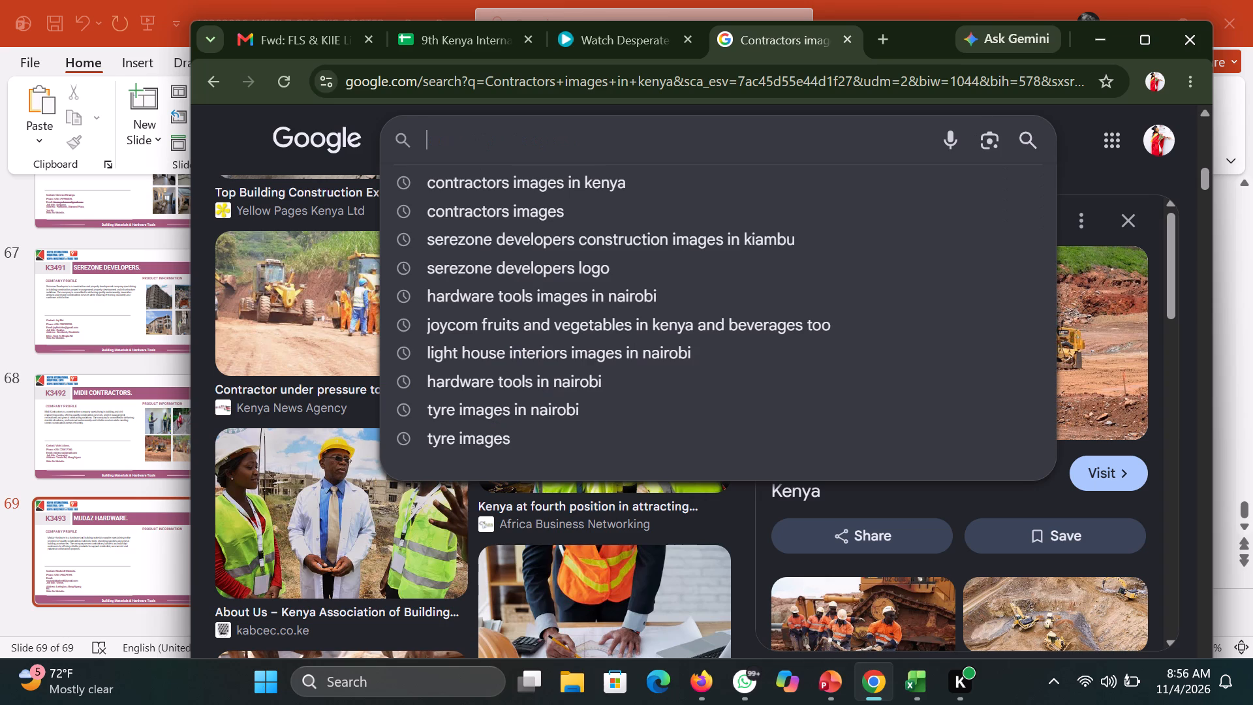
key("m")
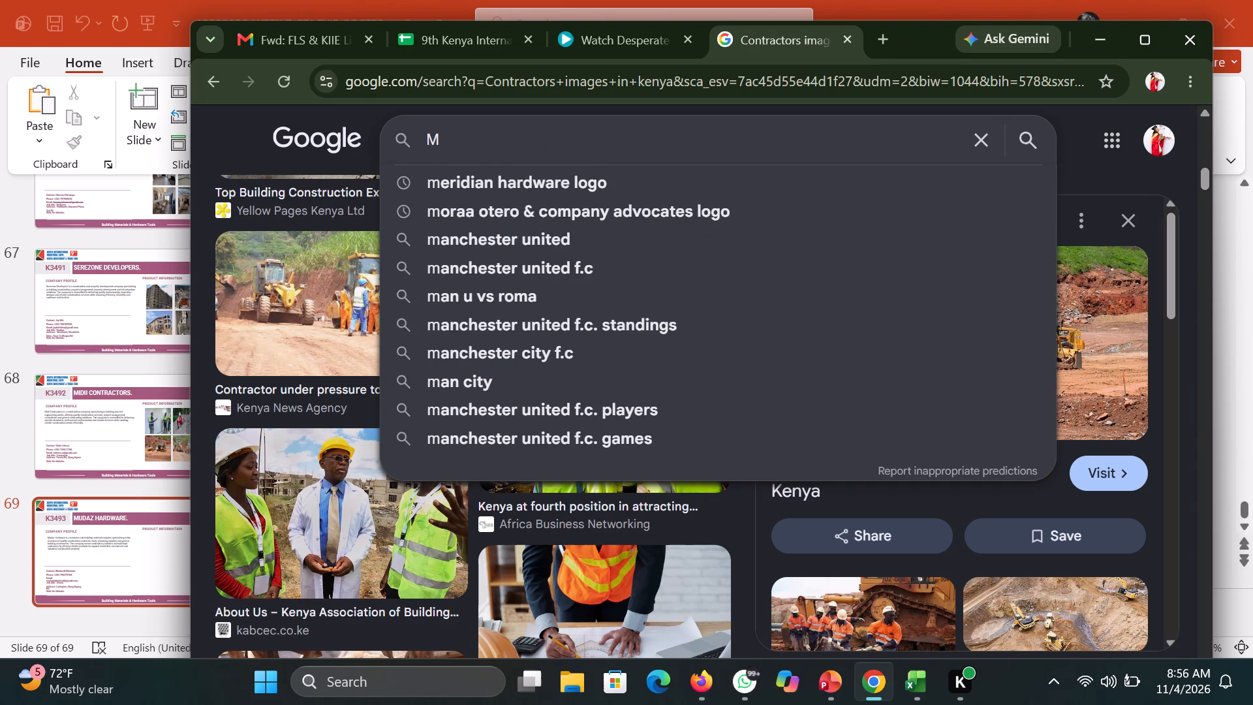
type("udaz")
key("space")
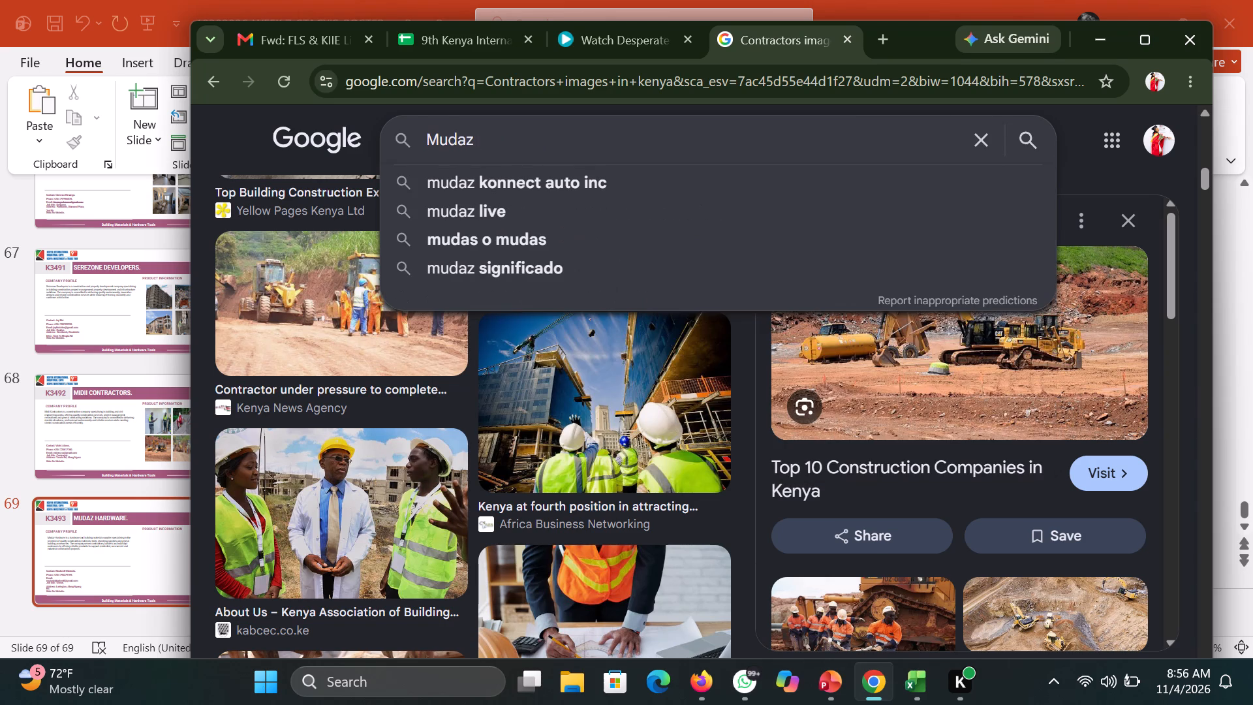
type("hardwar")
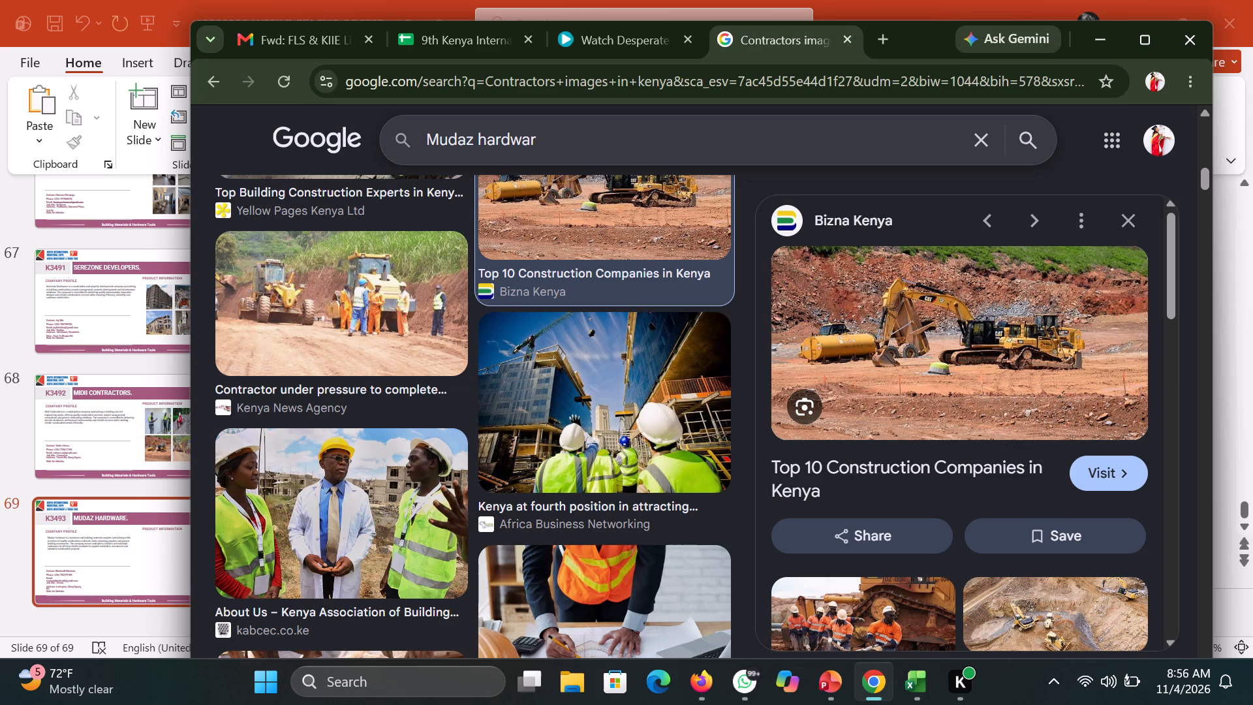
type("w")
key("space")
key("BackSpace")
key("BackSpace")
key("w")
key("BackSpace")
type("e")
key("space")
type("phot")
key("BackSpace")
key("BackSpace")
key("BackSpace")
key("BackSpace")
type("logo")
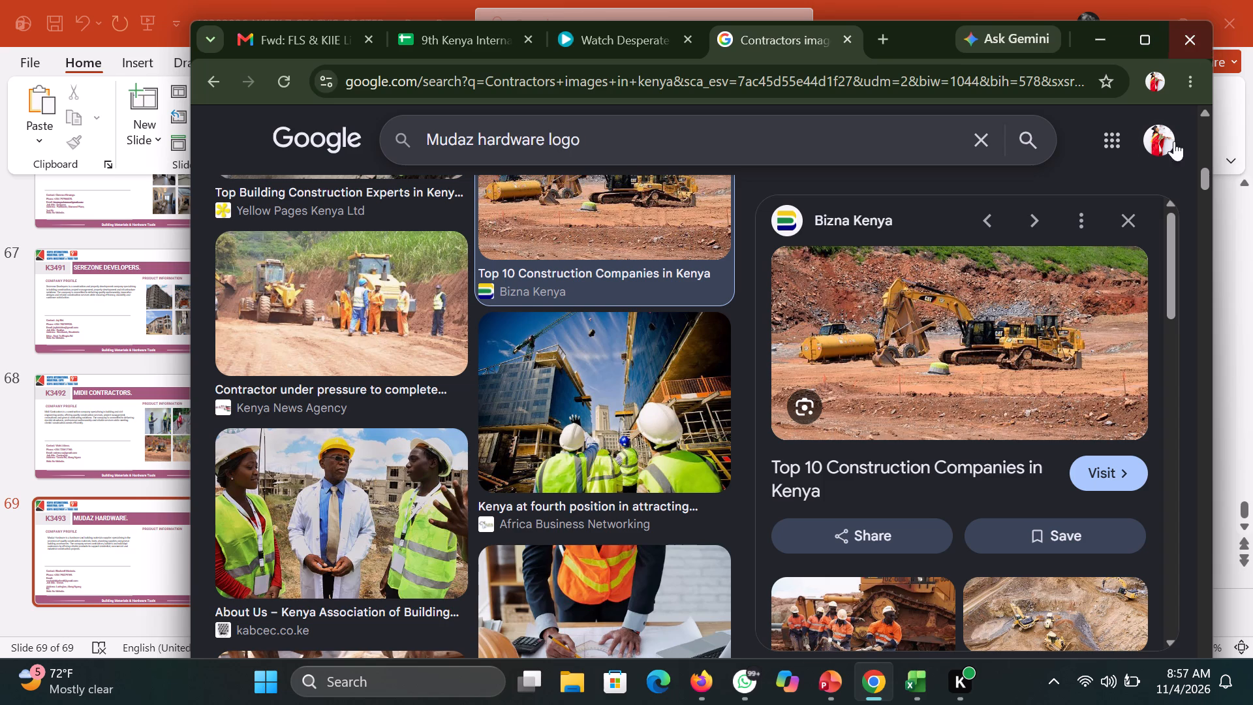
left_click(1030, 134)
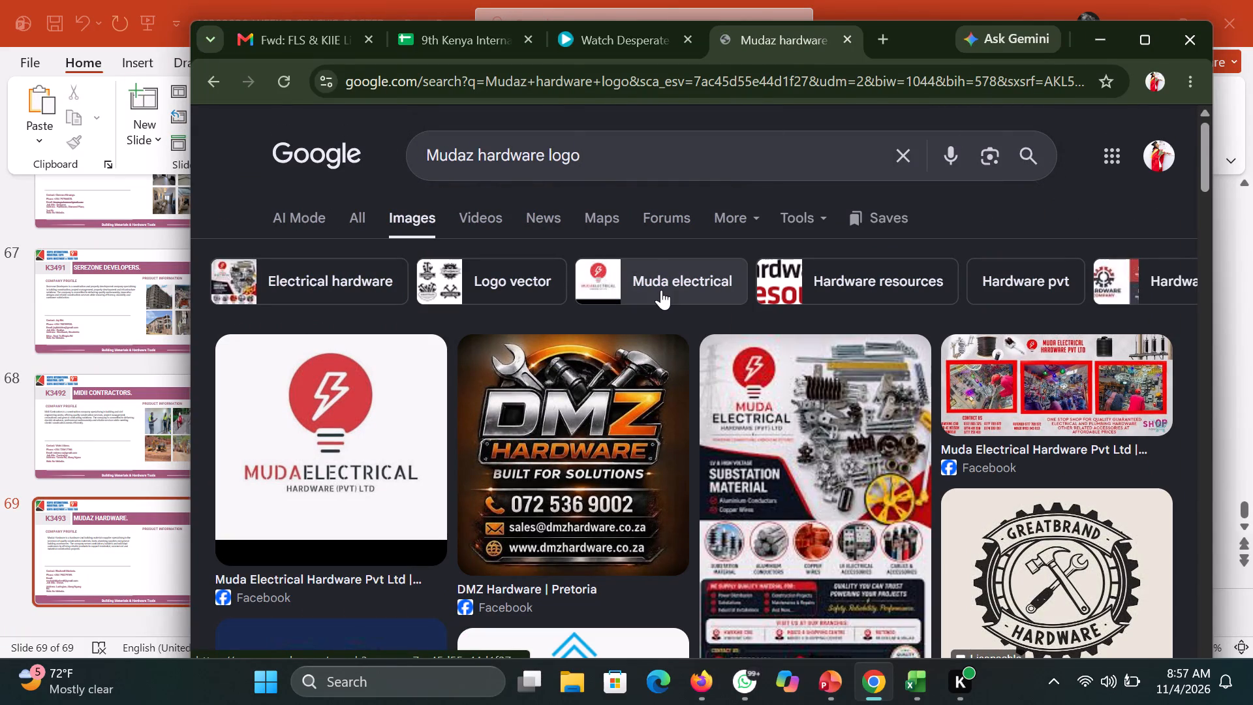
Change the Google Images query to "Mudaz hardware images" and look through the results for a usable product picture.
left_click(585, 165)
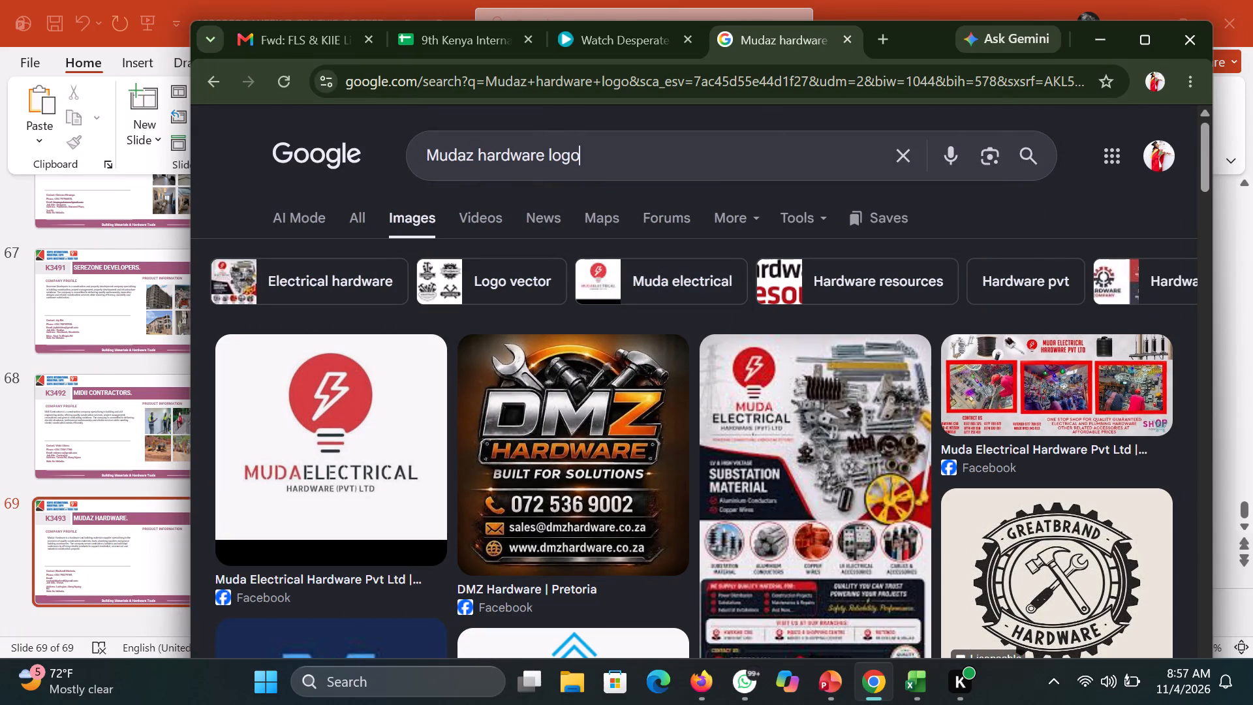
key("BackSpace")
key("BackSpace")
key("BackSpace")
key("BackSpace")
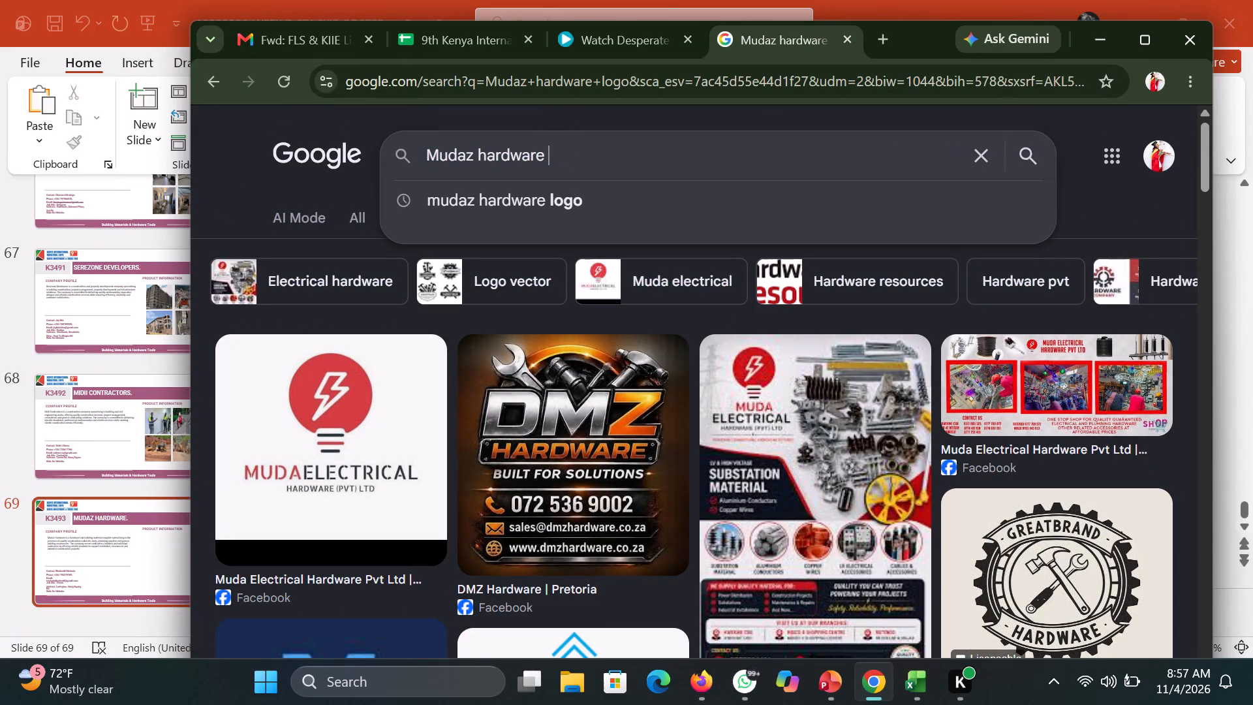
type("images")
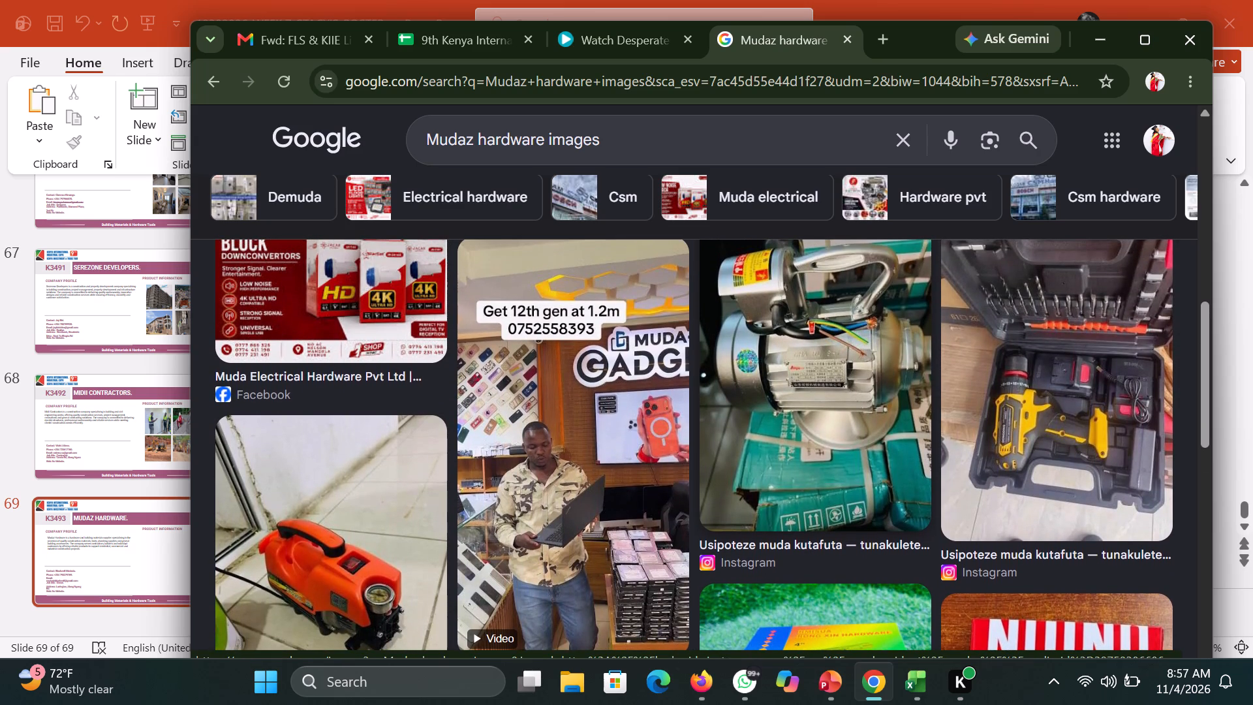
Copy the electric motor picture from the image results and paste it onto the K3493 slide in PowerPoint.
right_click(823, 336)
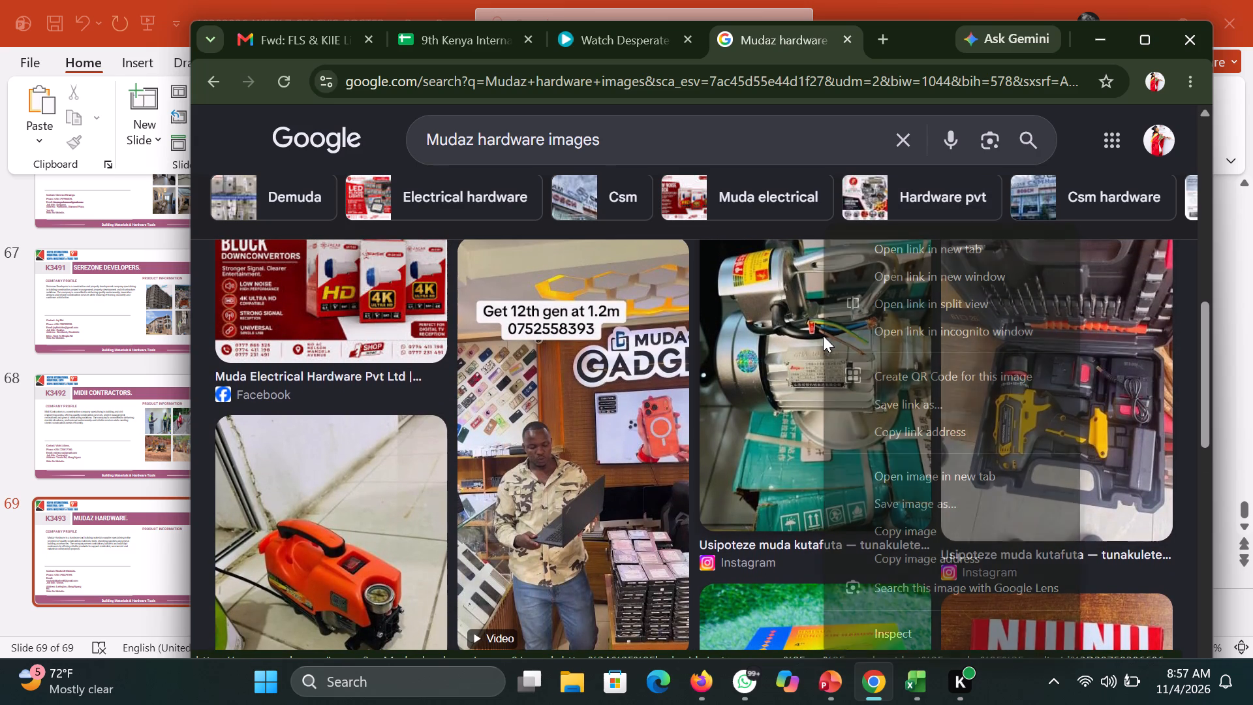
left_click(893, 529)
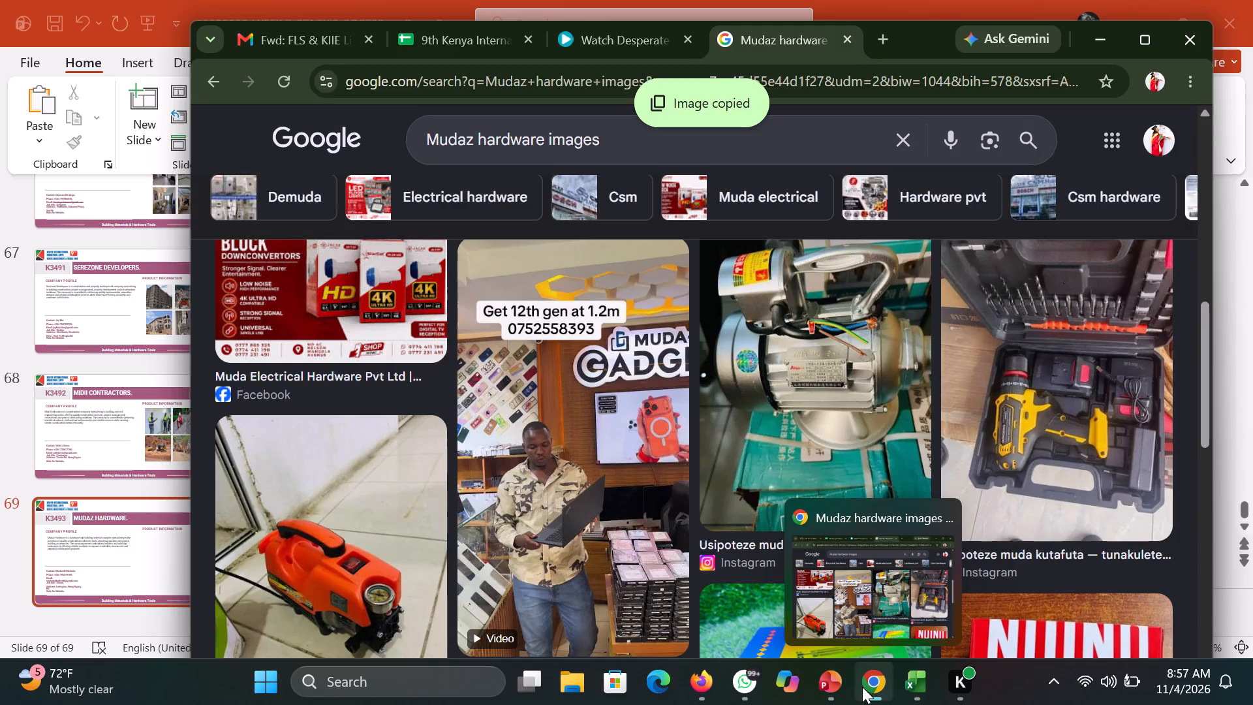
left_click(827, 678)
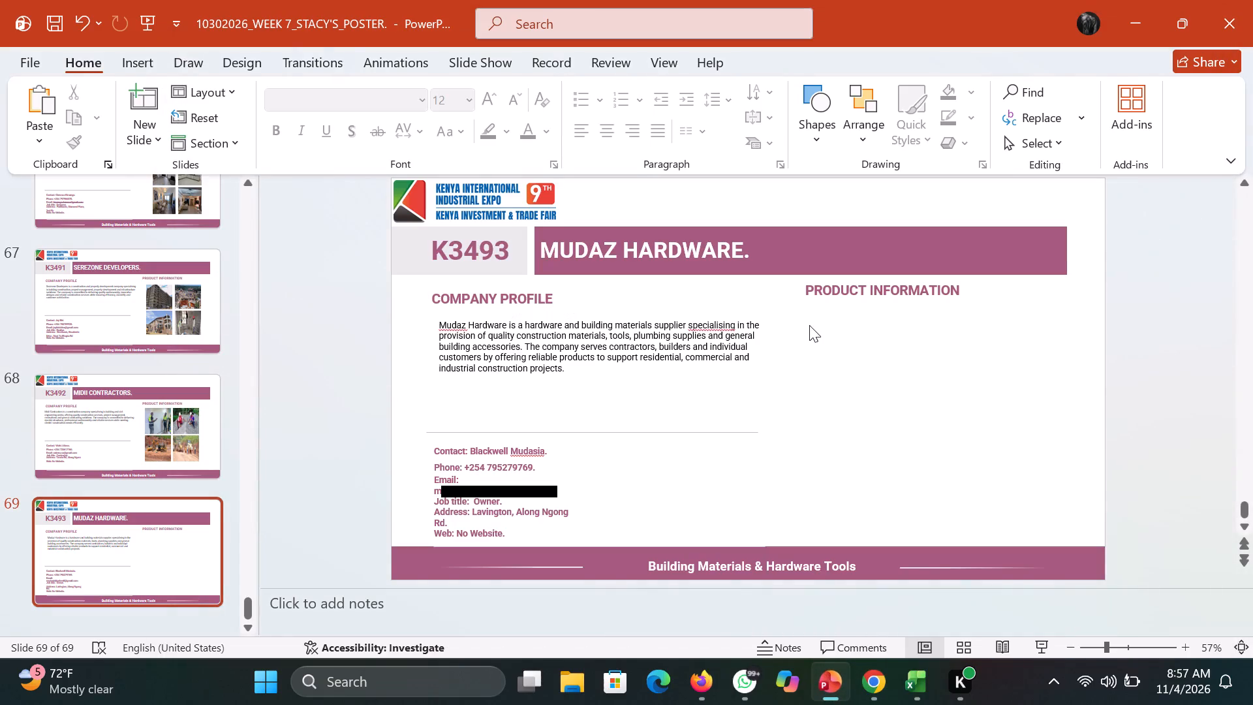
left_click(809, 325)
key("ctrl+v")
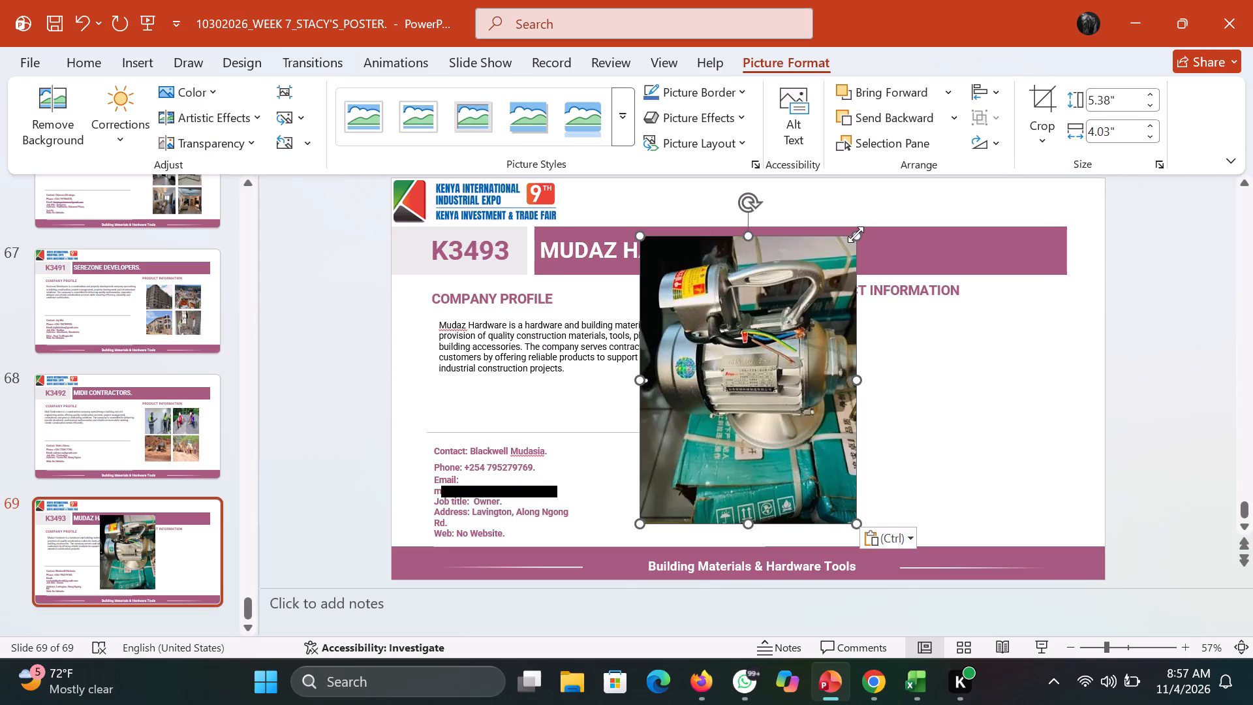
Shrink the motor picture proportionally to about 2.99" high by 2.24" wide and place it under the PRODUCT INFORMATION heading.
left_click_drag(856, 234, 795, 486)
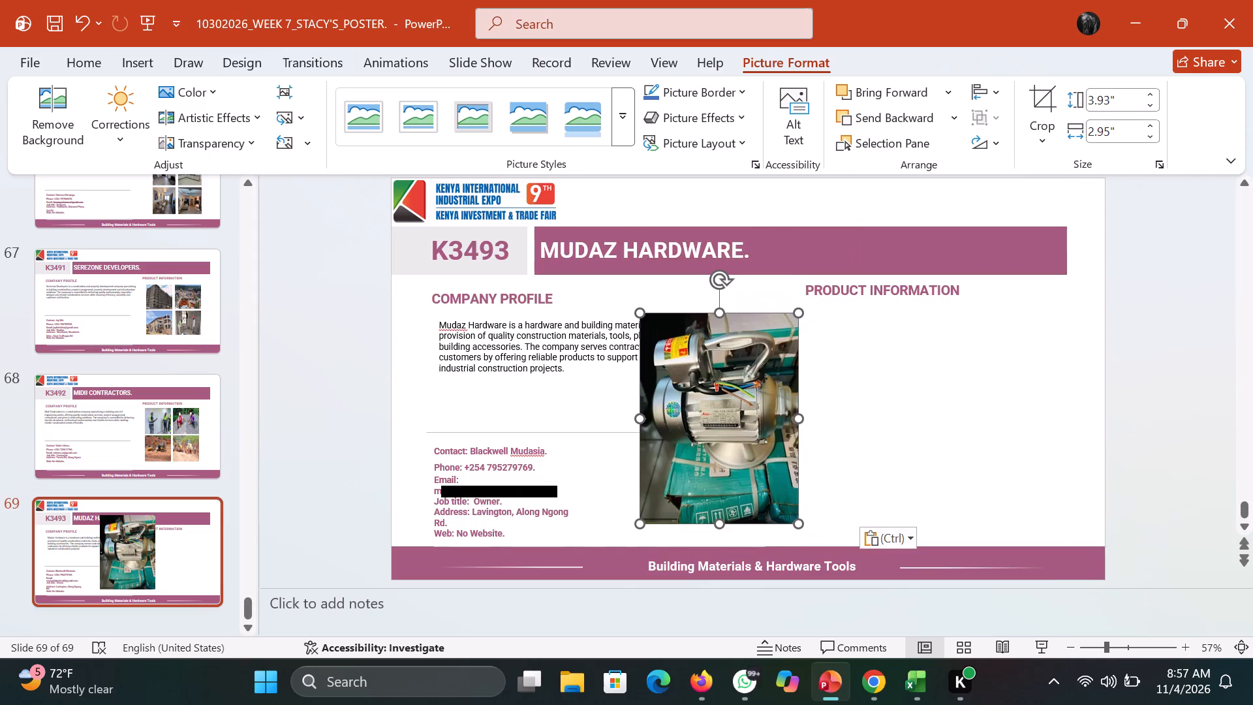
left_click_drag(772, 429, 910, 427)
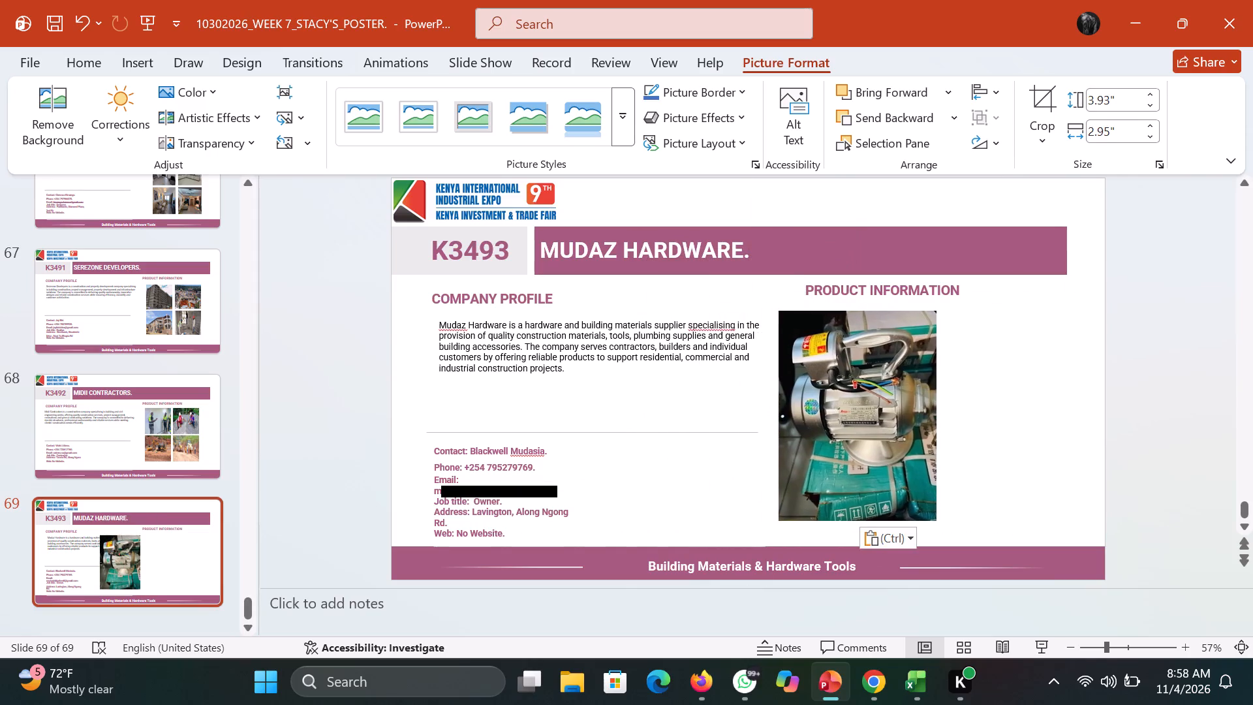
left_click_drag(910, 427, 930, 424)
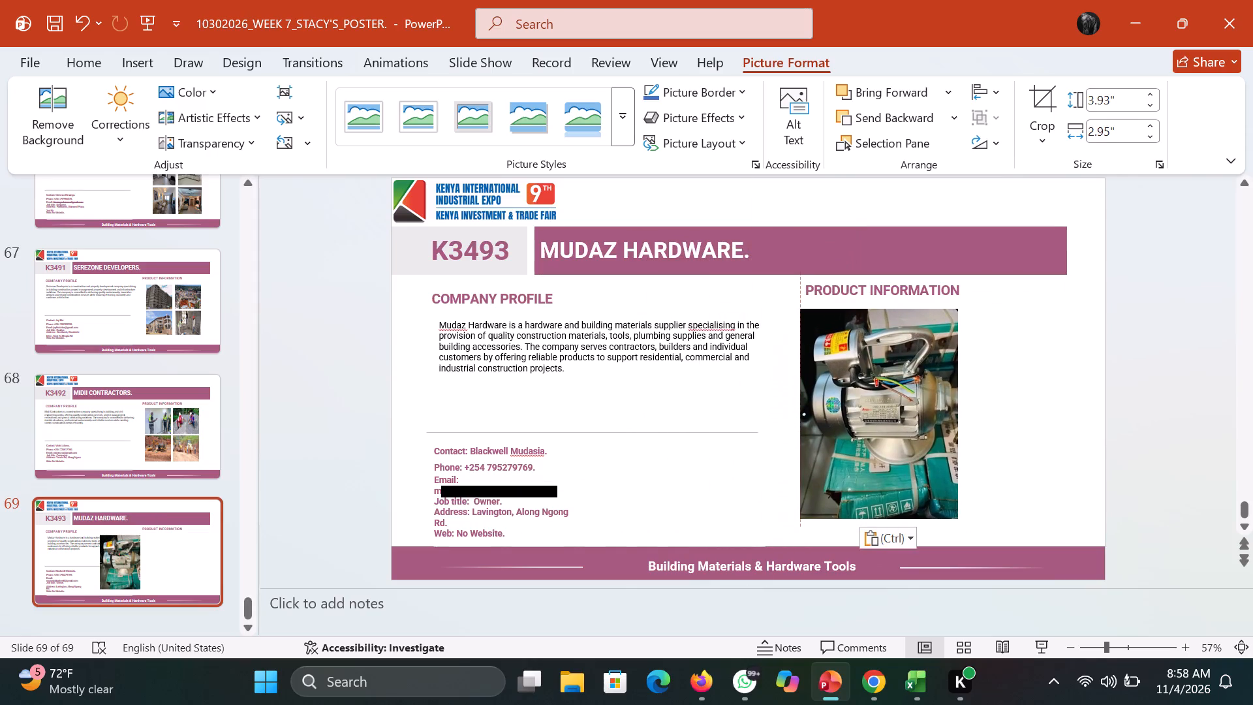
left_click_drag(930, 424, 924, 420)
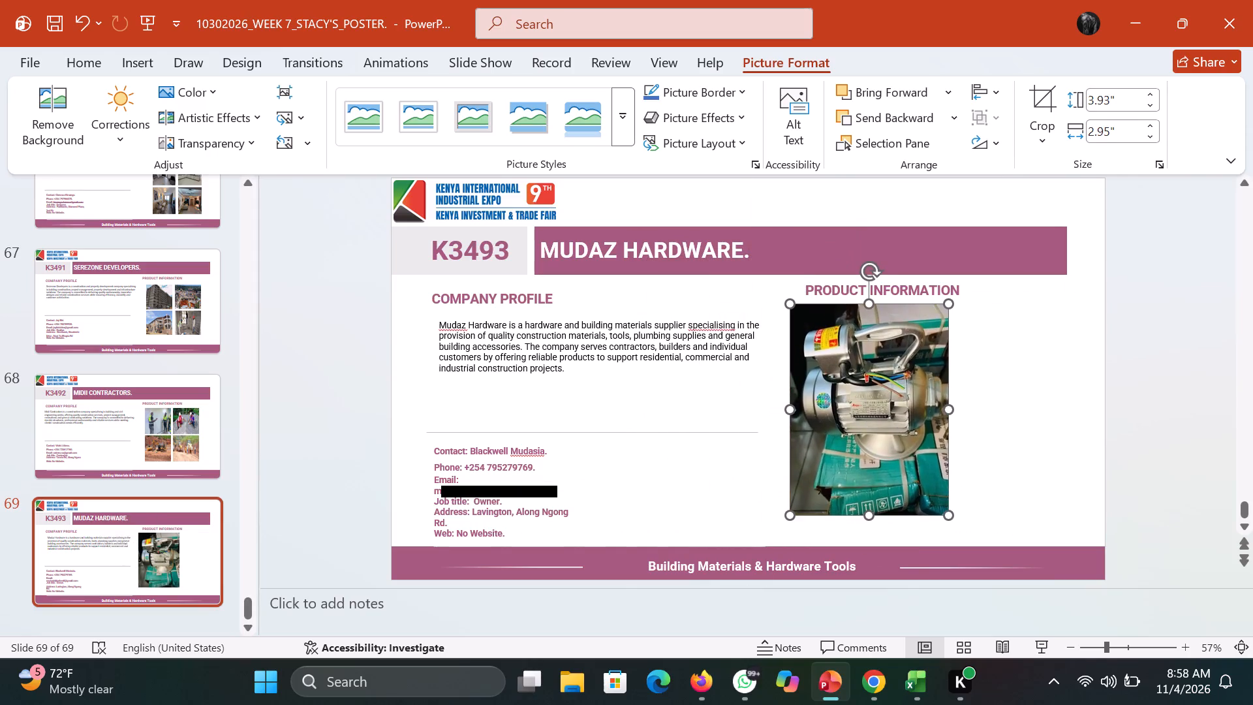
left_click_drag(951, 304, 908, 391)
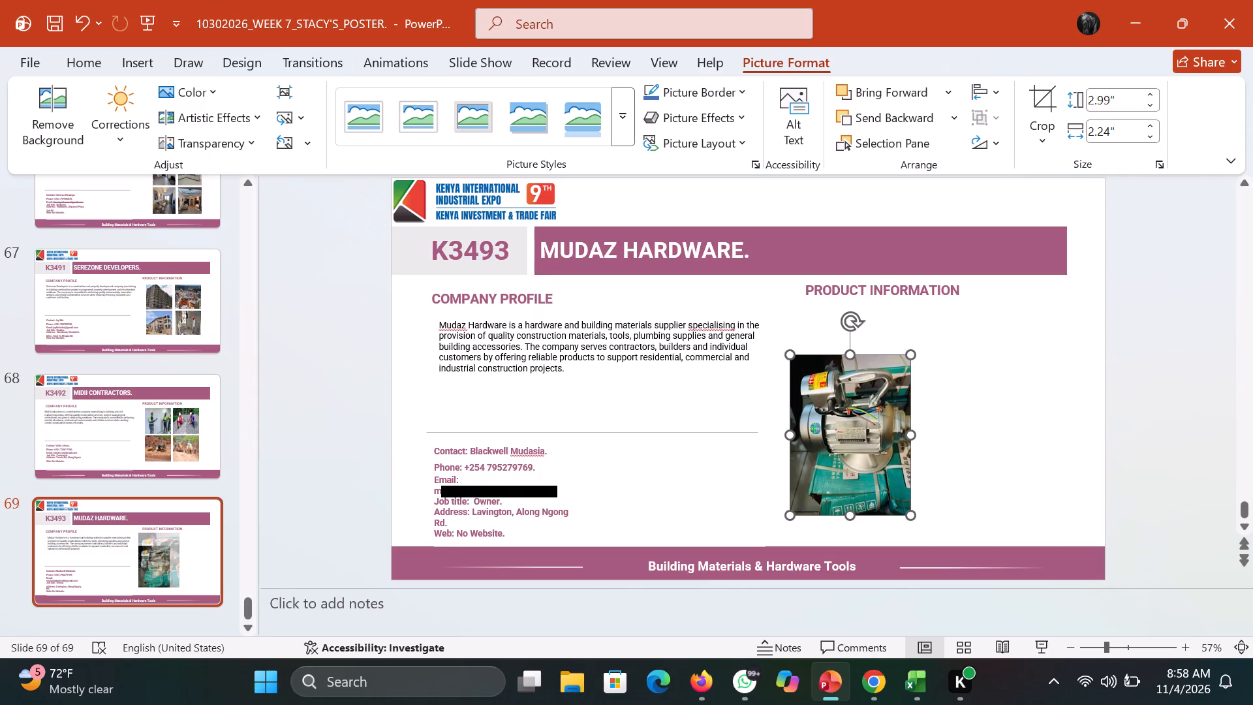
left_click_drag(845, 441, 856, 399)
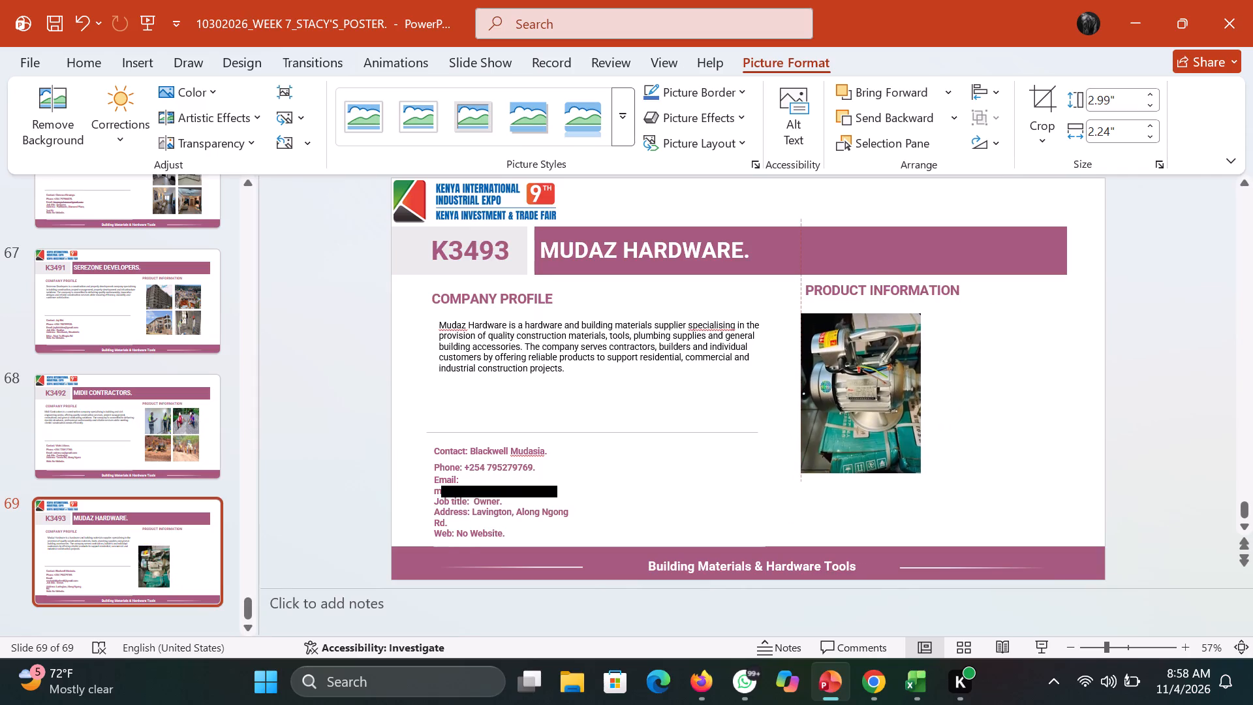
left_click_drag(856, 399, 847, 394)
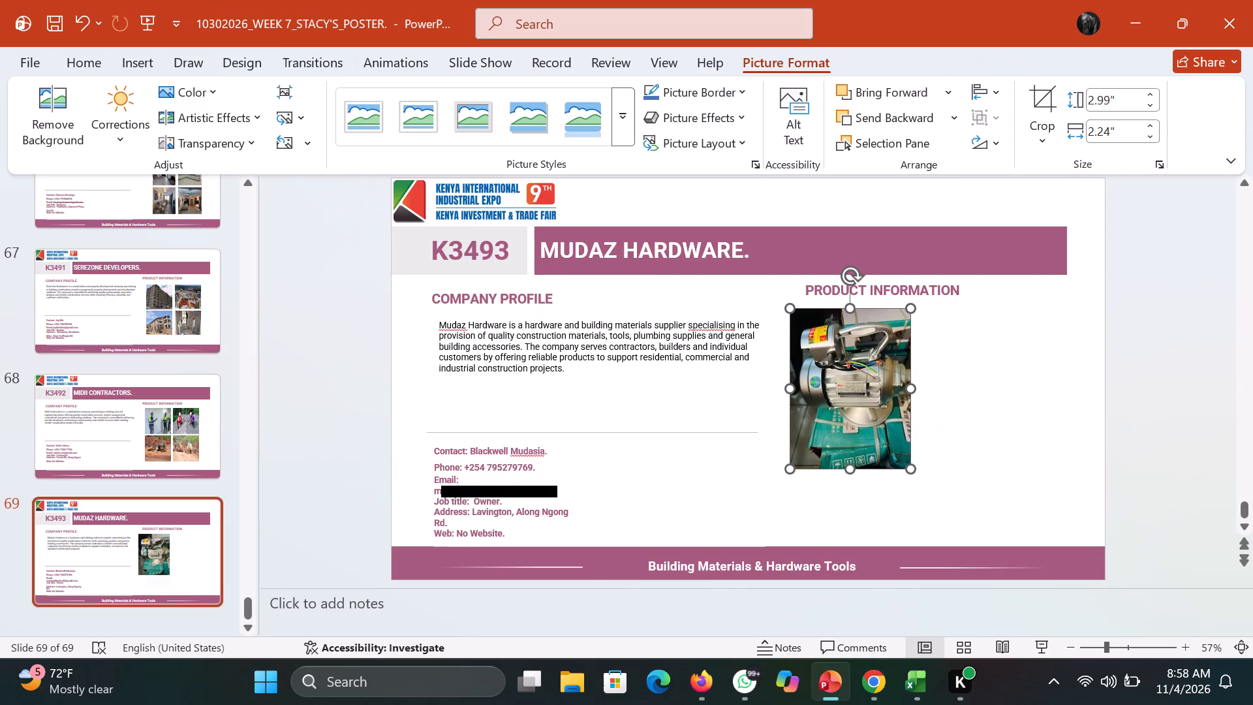
Squash and shrink the motor picture to about 1.99" high by 2.1" wide, positioned just below the start of the PRODUCT INFORMATION heading.
left_click_drag(848, 469, 850, 431)
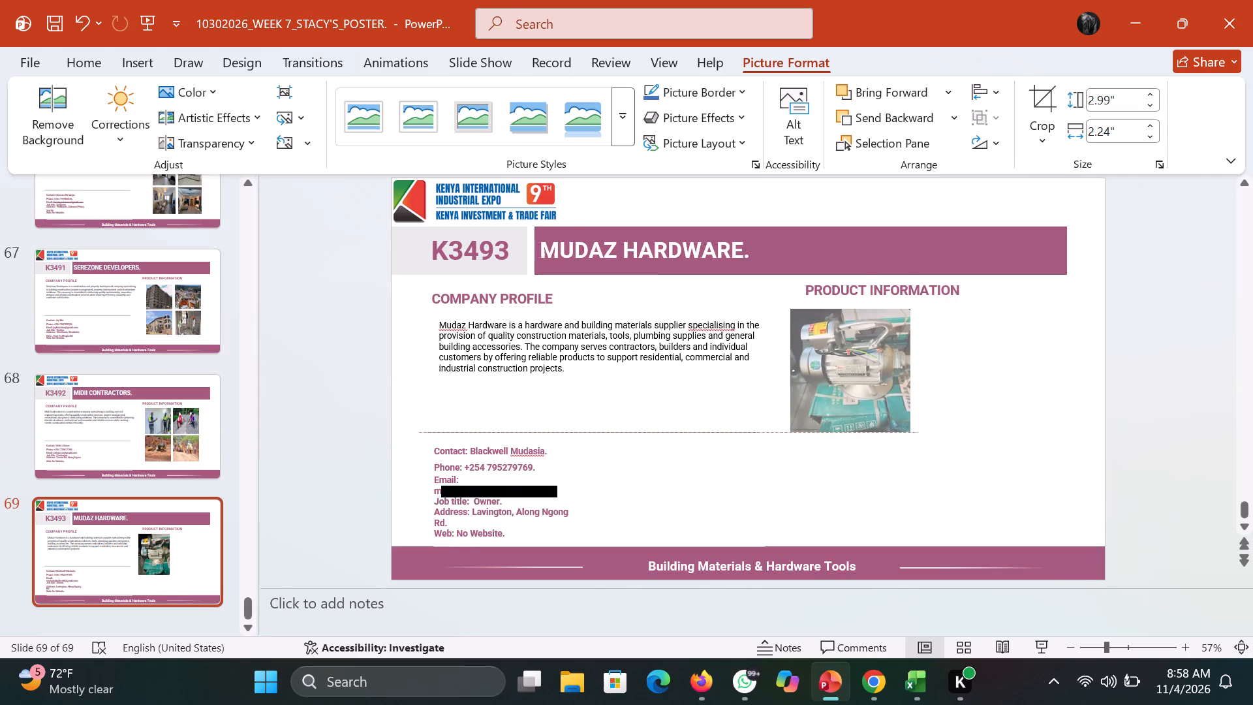
left_click_drag(850, 431, 852, 423)
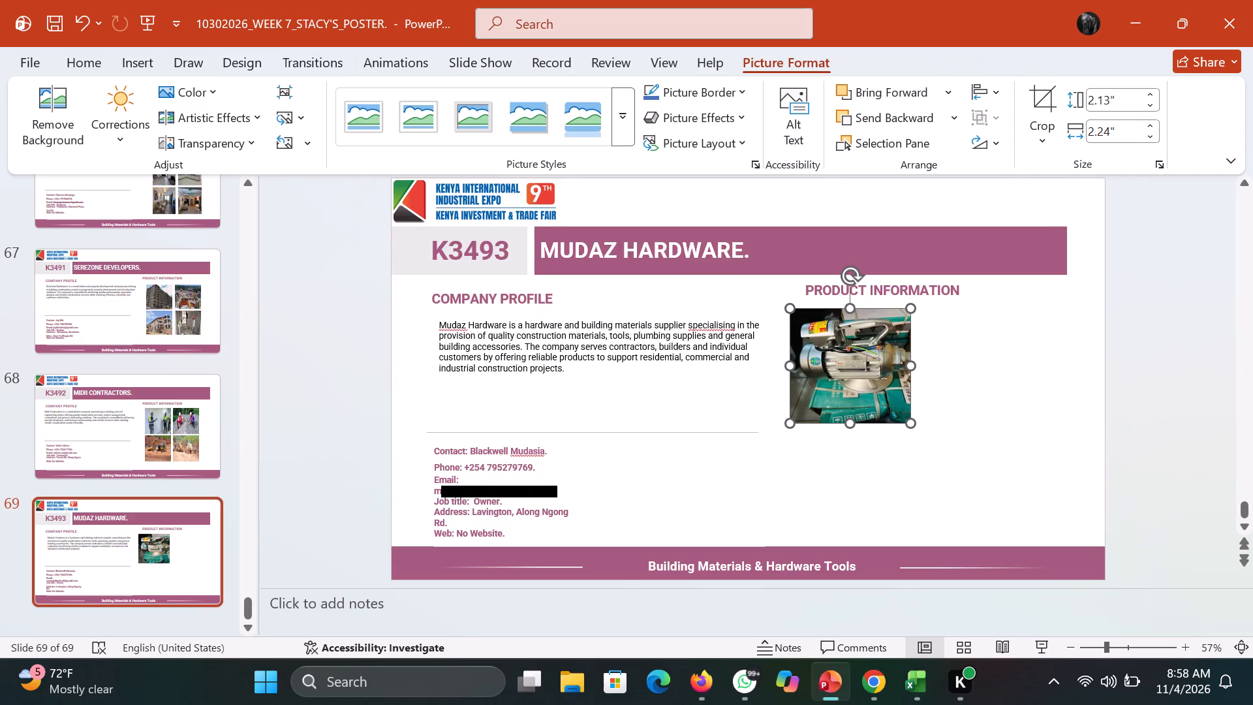
left_click_drag(856, 360, 870, 360)
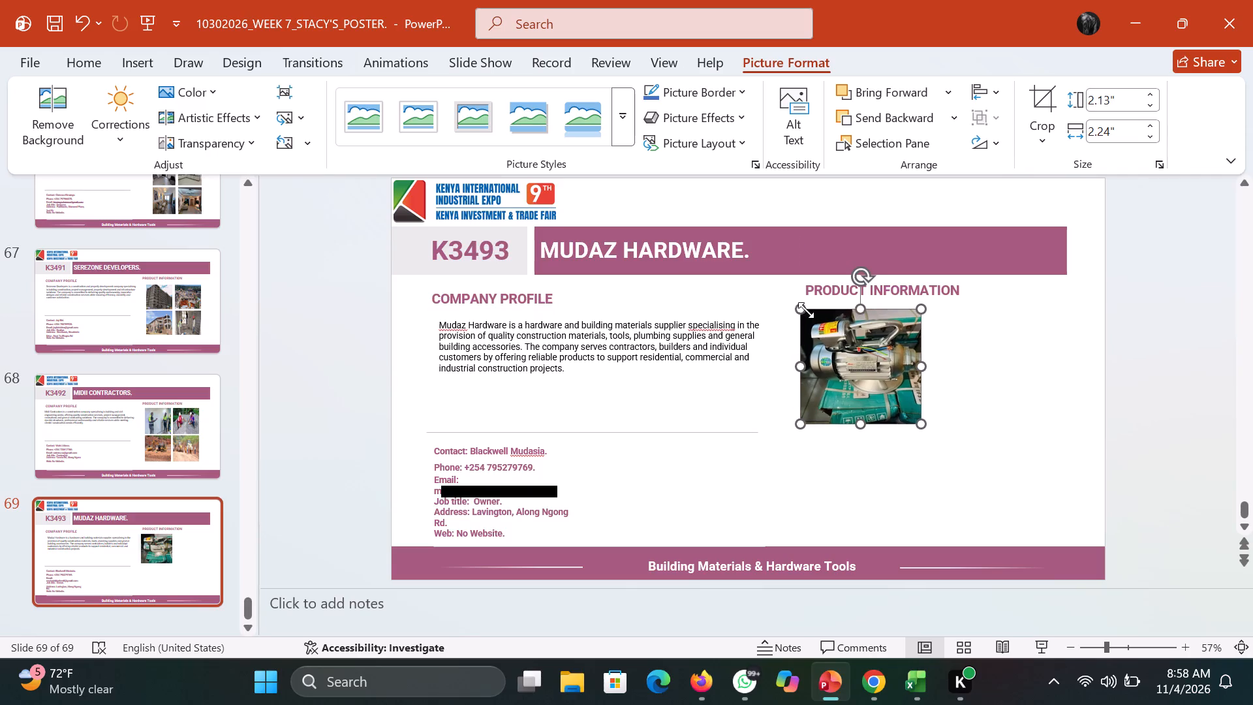
left_click_drag(803, 307, 820, 314)
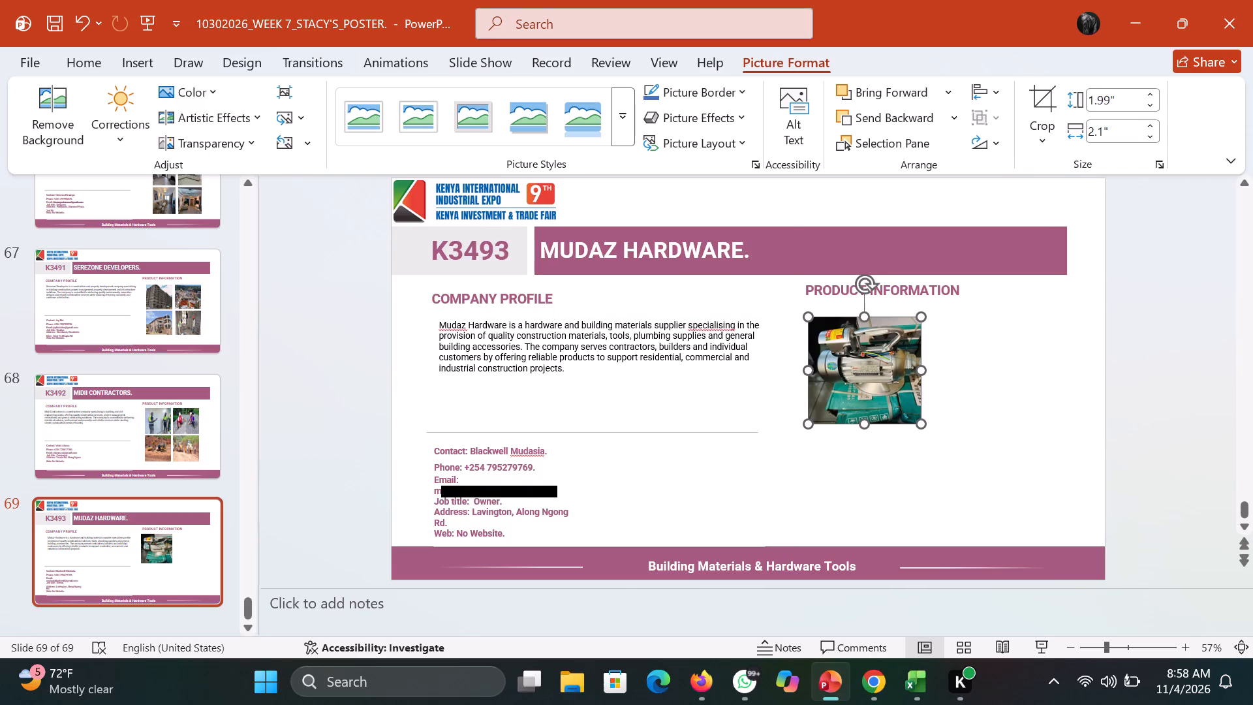
left_click_drag(861, 371, 865, 357)
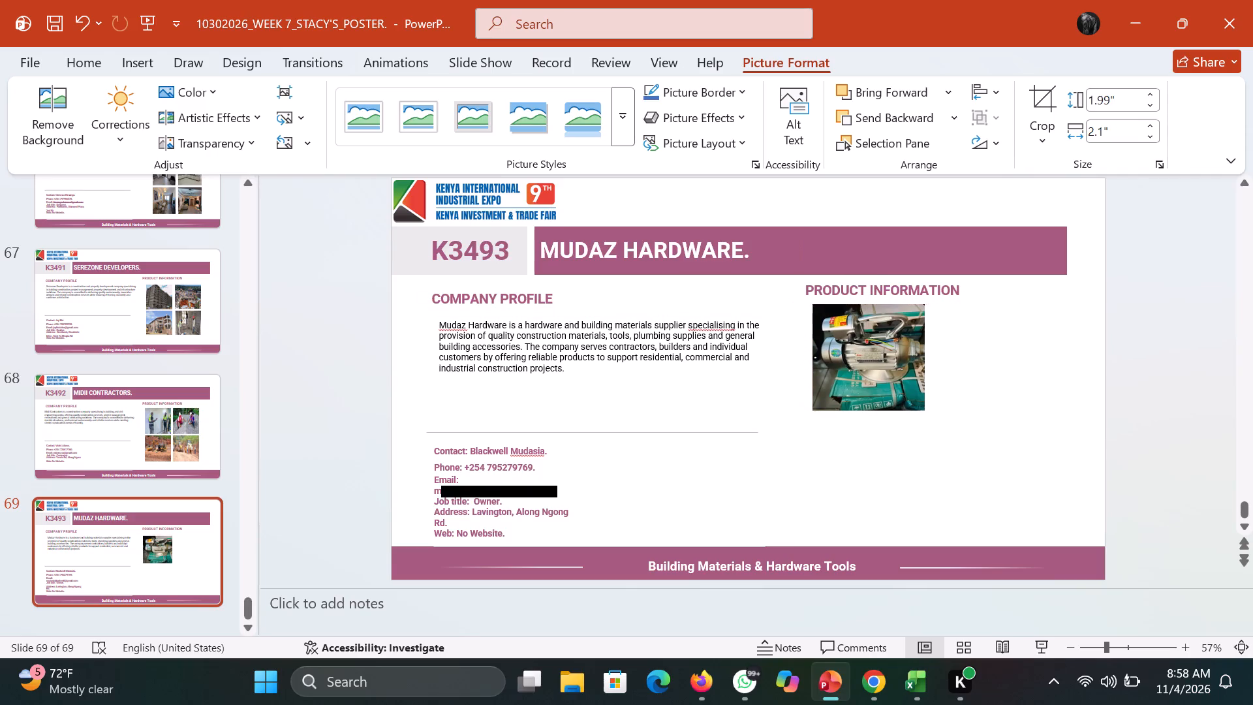
left_click_drag(865, 357, 865, 358)
left_click(865, 358)
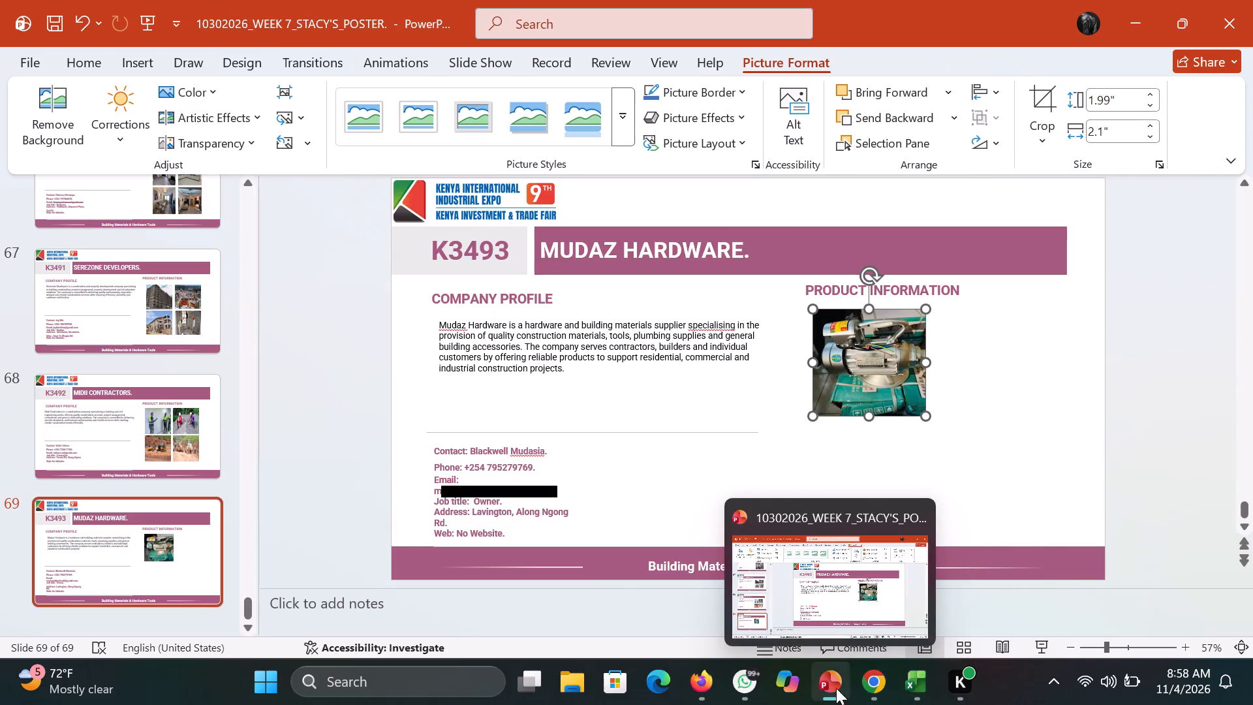
Copy the gold furniture brackets picture from the Google Images results and paste it onto the K3493 slide in PowerPoint.
left_click(876, 687)
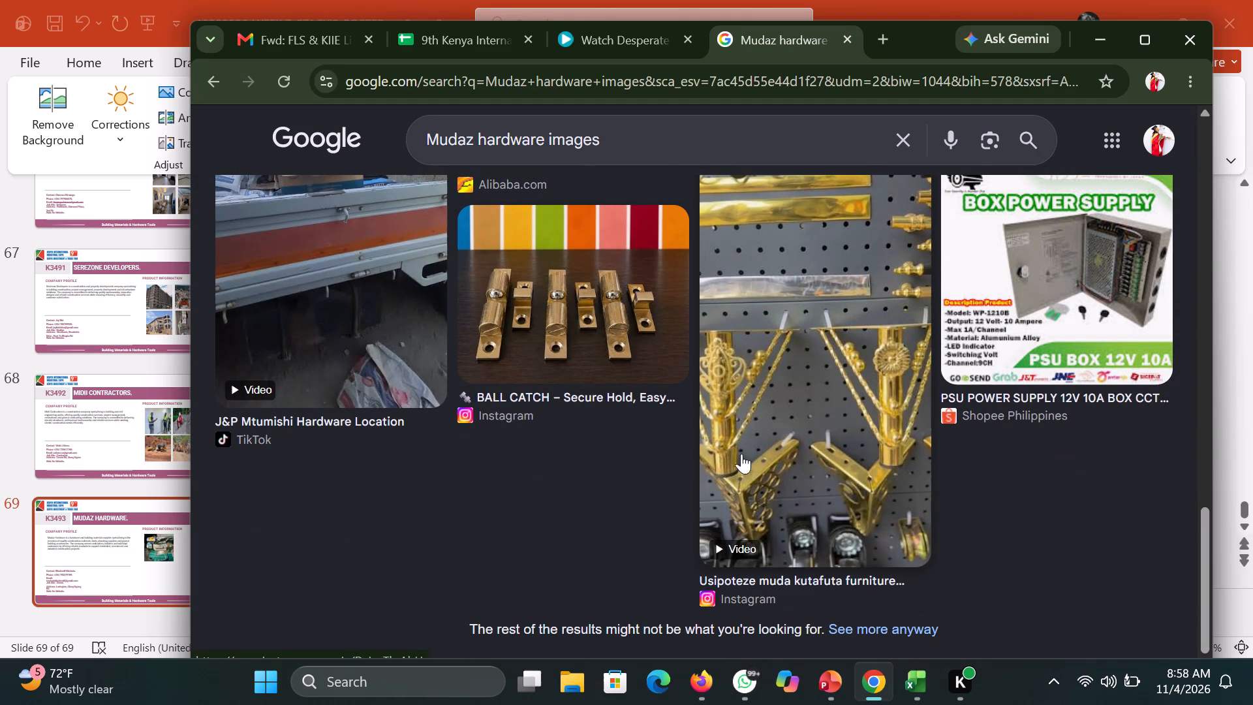
right_click(801, 388)
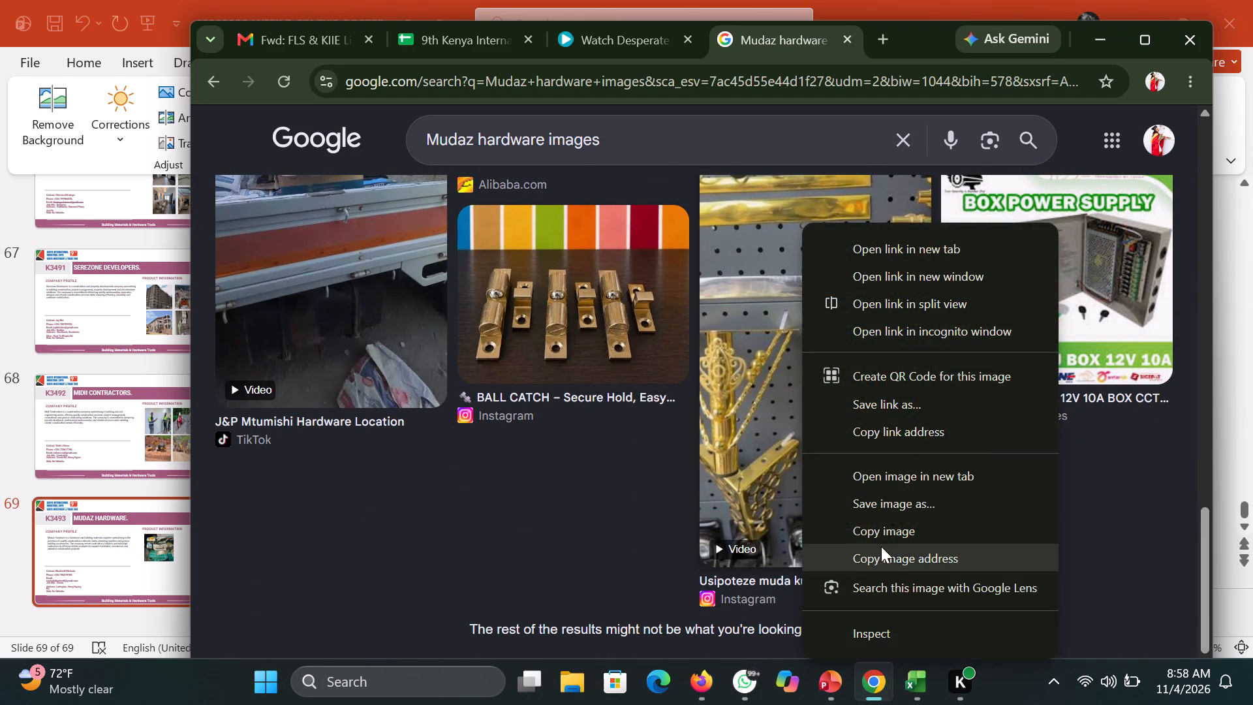
left_click(889, 533)
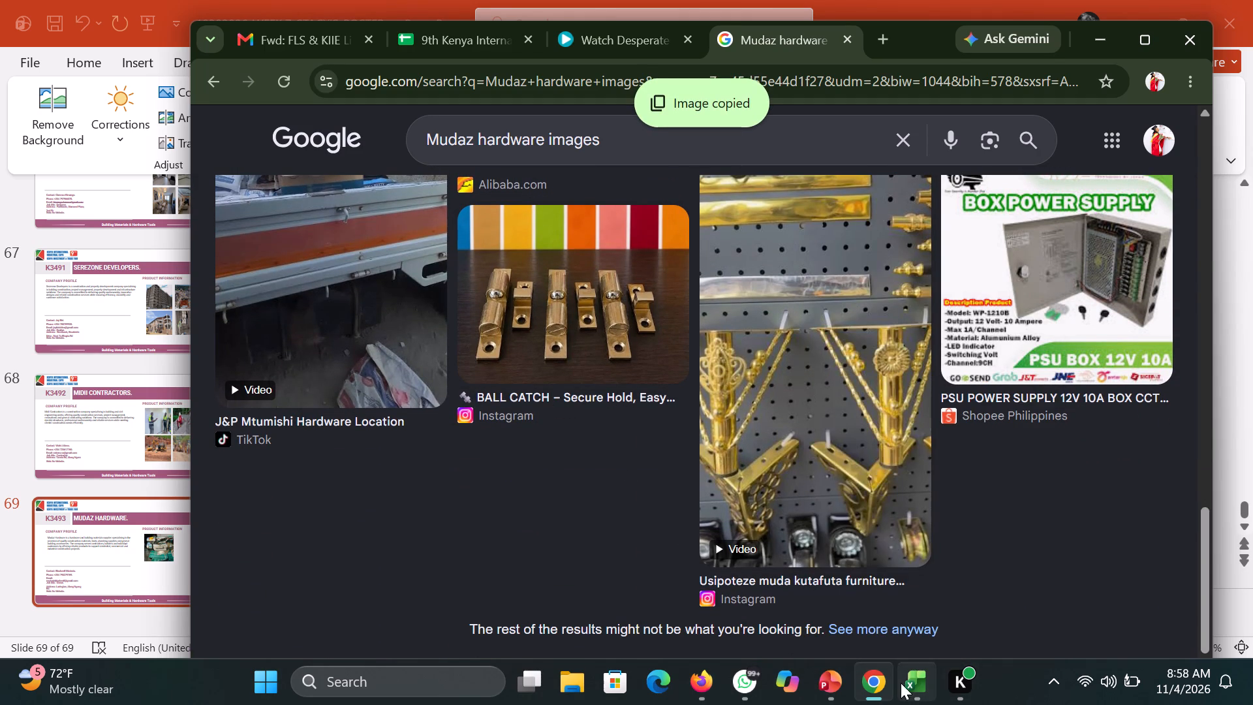
left_click(820, 683)
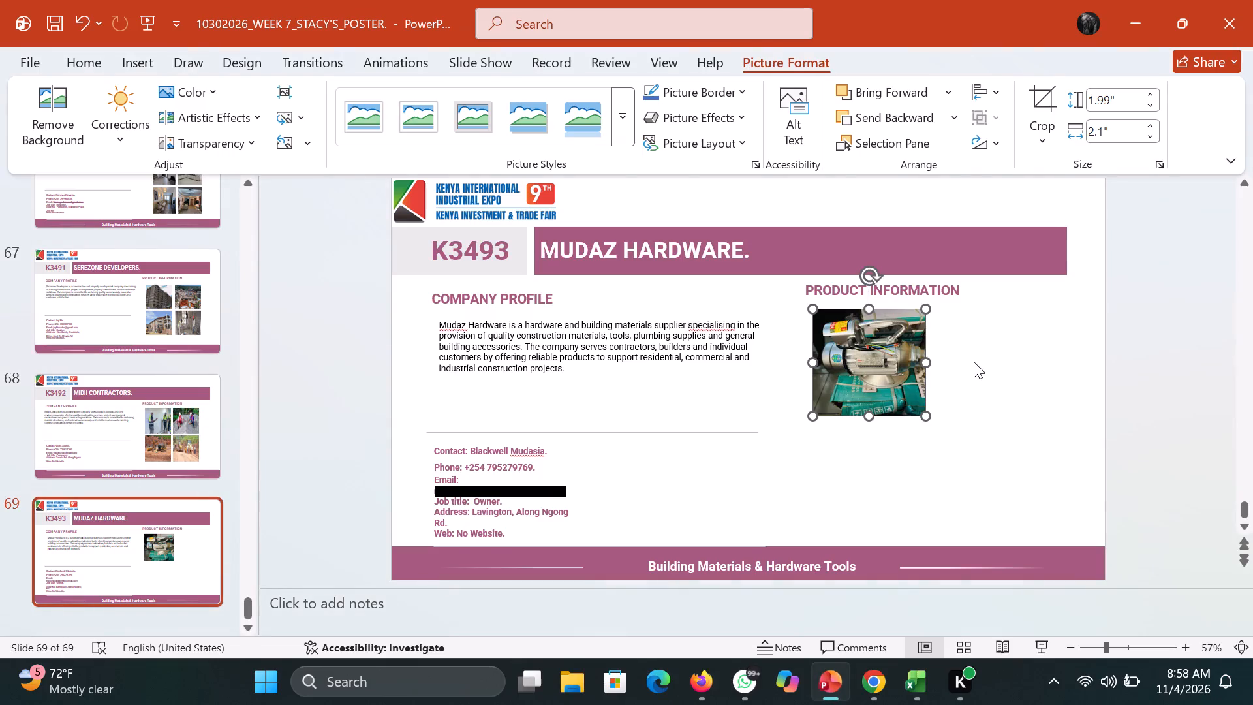
left_click(974, 362)
key("ctrl+v")
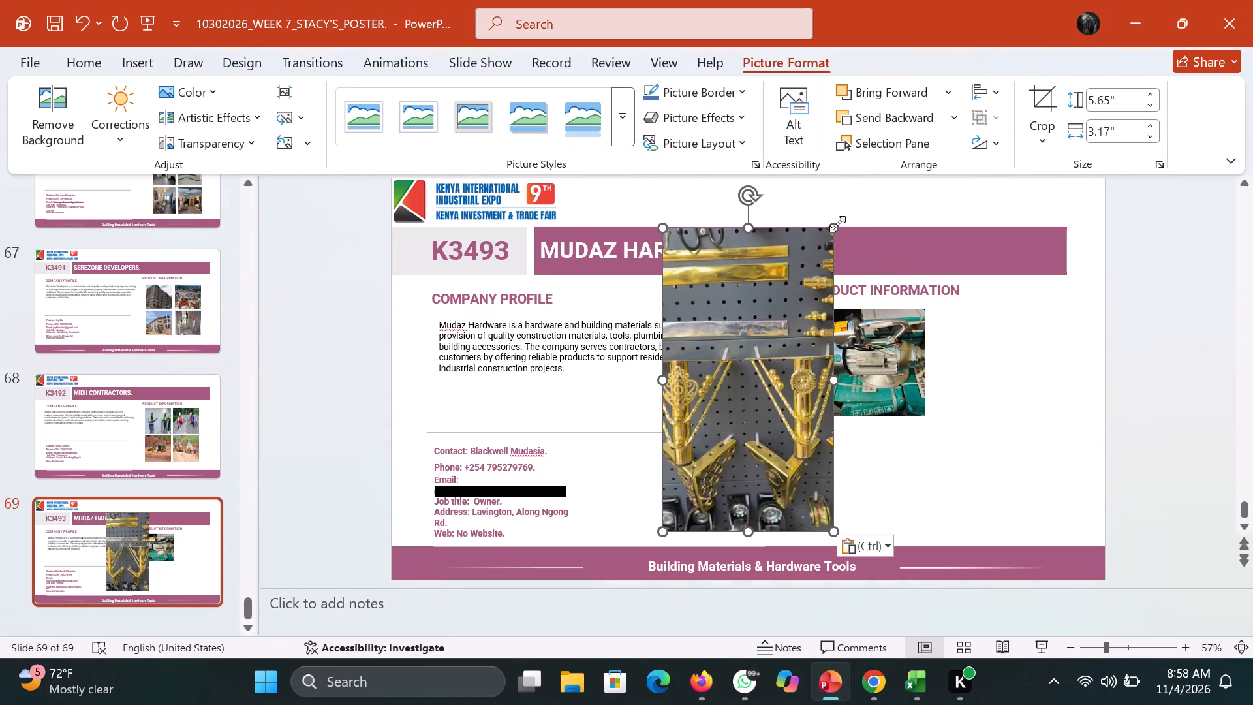
Shrink the gold brackets picture to about 1.98" high by 1.9" wide and place it beside the motor picture with their tops aligned.
left_click_drag(837, 224, 764, 413)
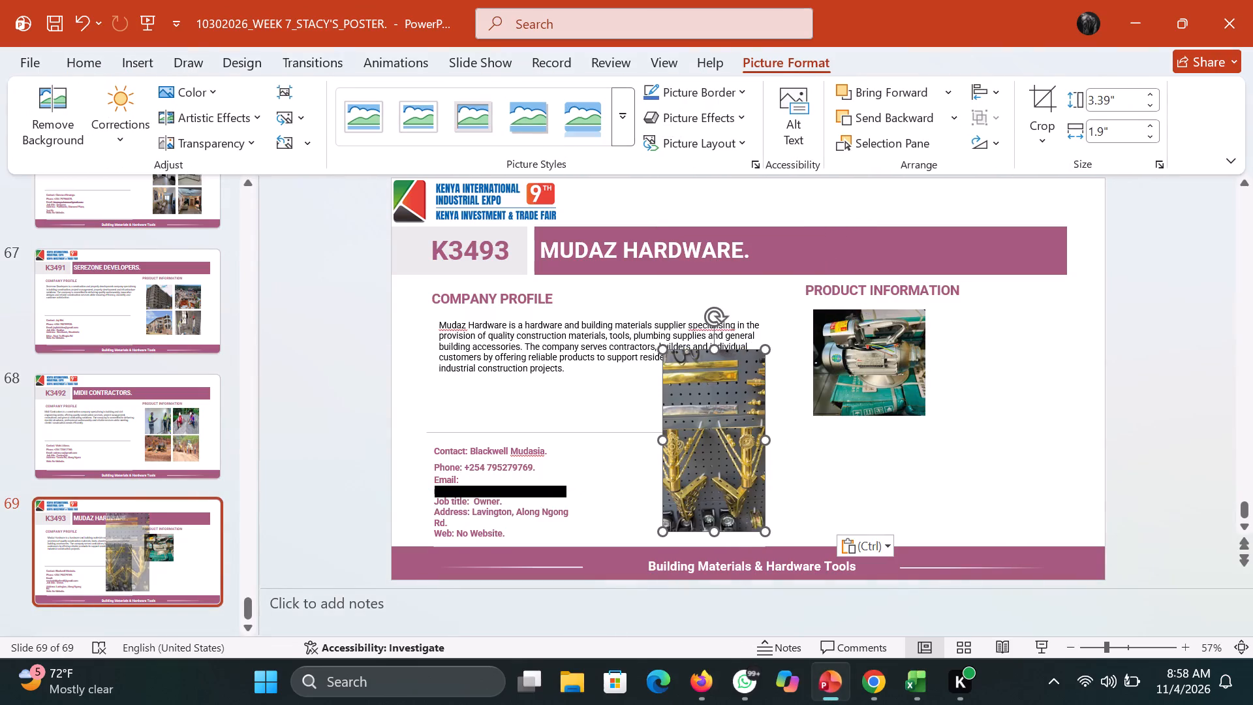
left_click_drag(694, 448, 963, 412)
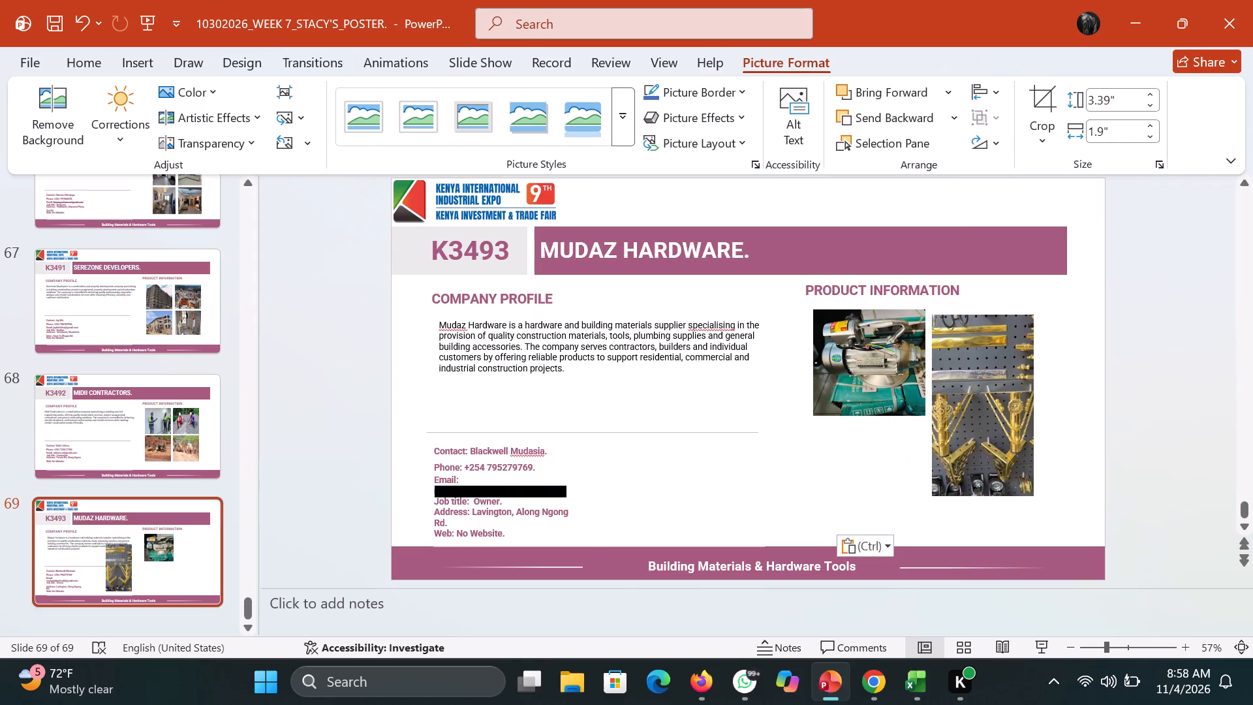
left_click_drag(963, 412, 963, 410)
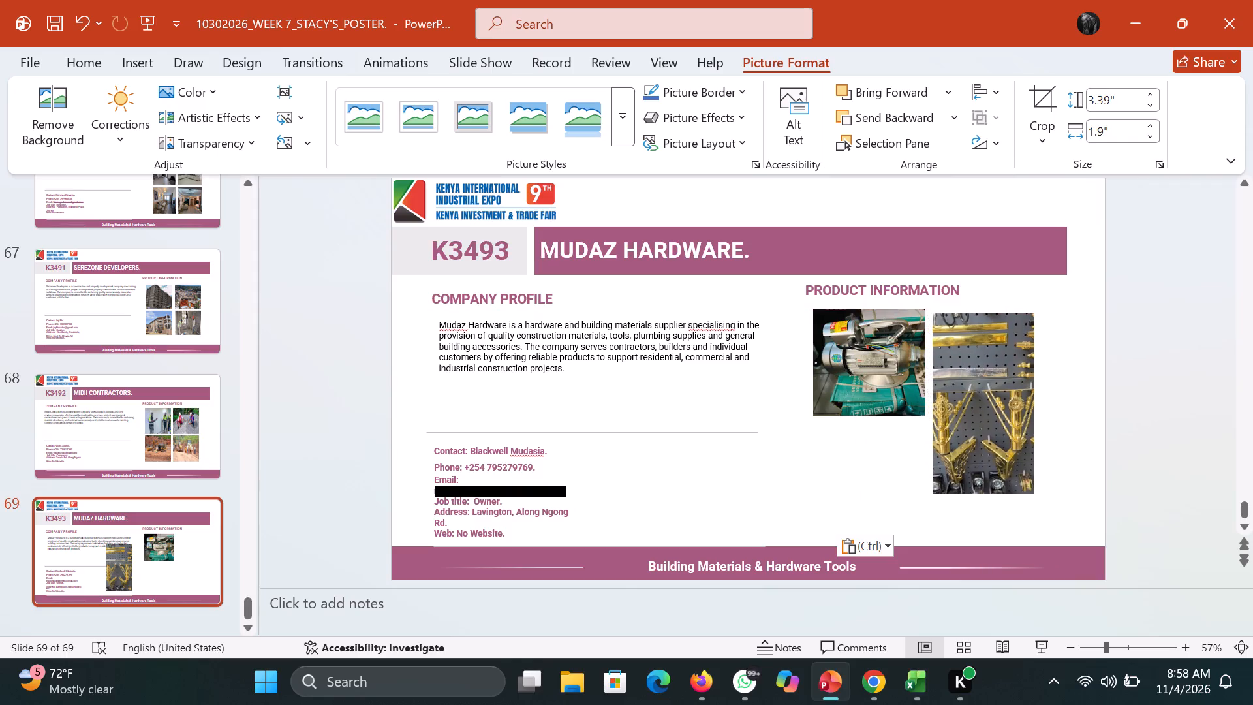
left_click_drag(963, 410, 965, 406)
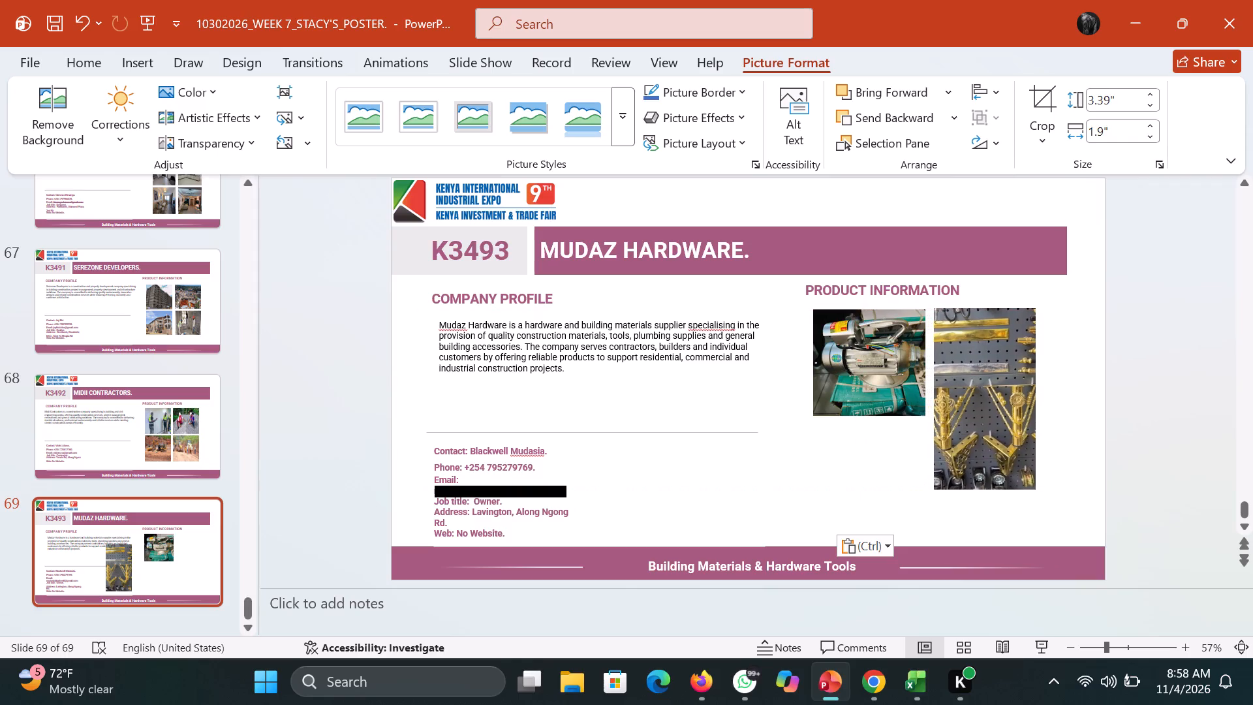
left_click_drag(965, 406, 966, 407)
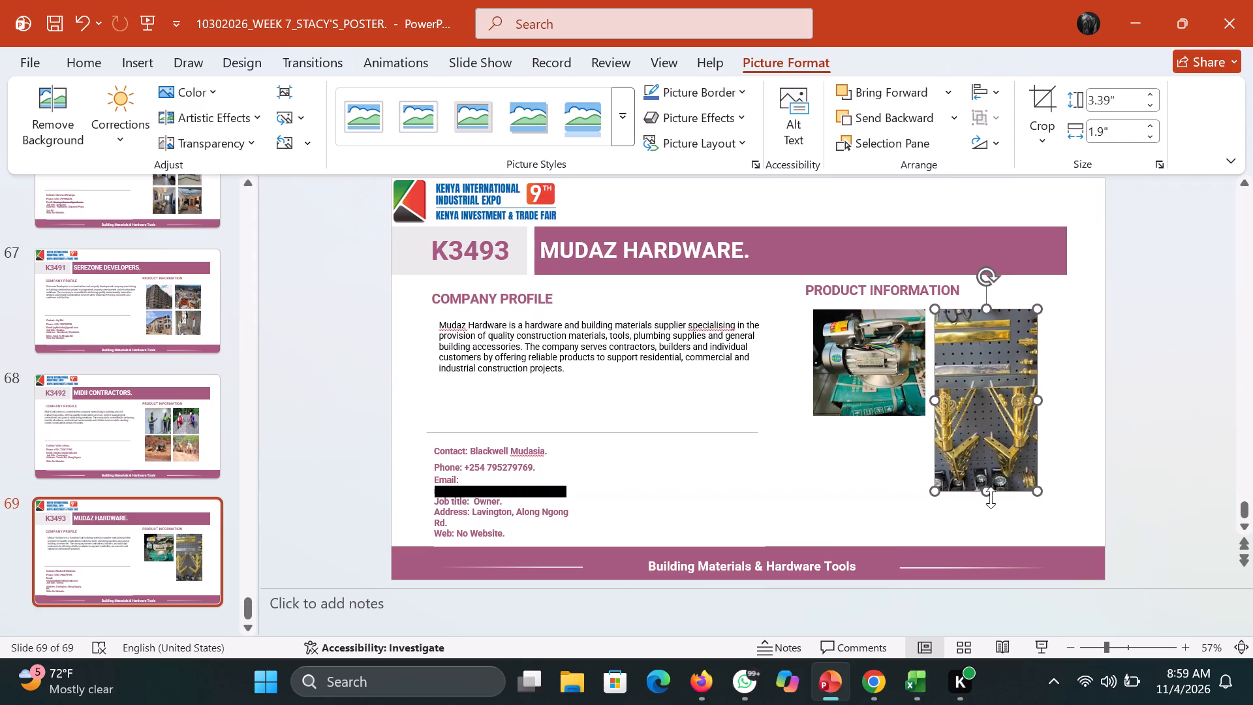
left_click_drag(987, 492, 983, 409)
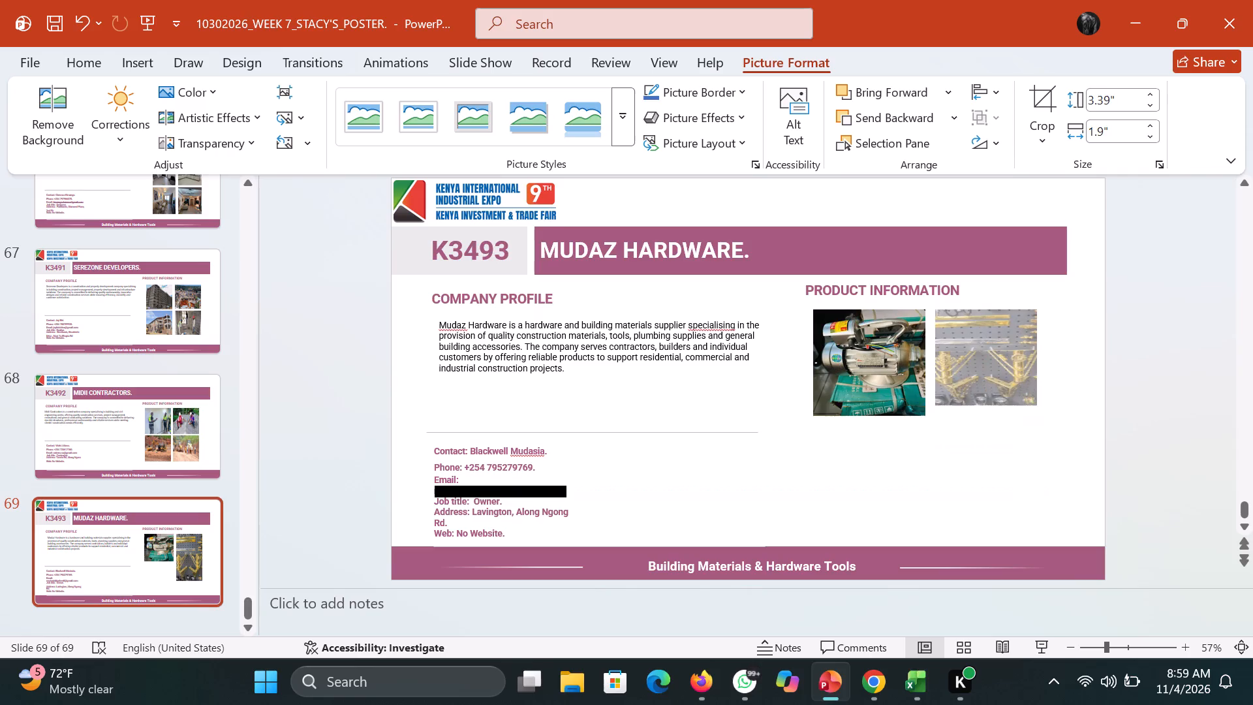
left_click_drag(983, 409, 989, 415)
Narrow the motor picture to about 1.9" wide, keeping its outer edge under the start of the PRODUCT INFORMATION heading.
left_click(894, 384)
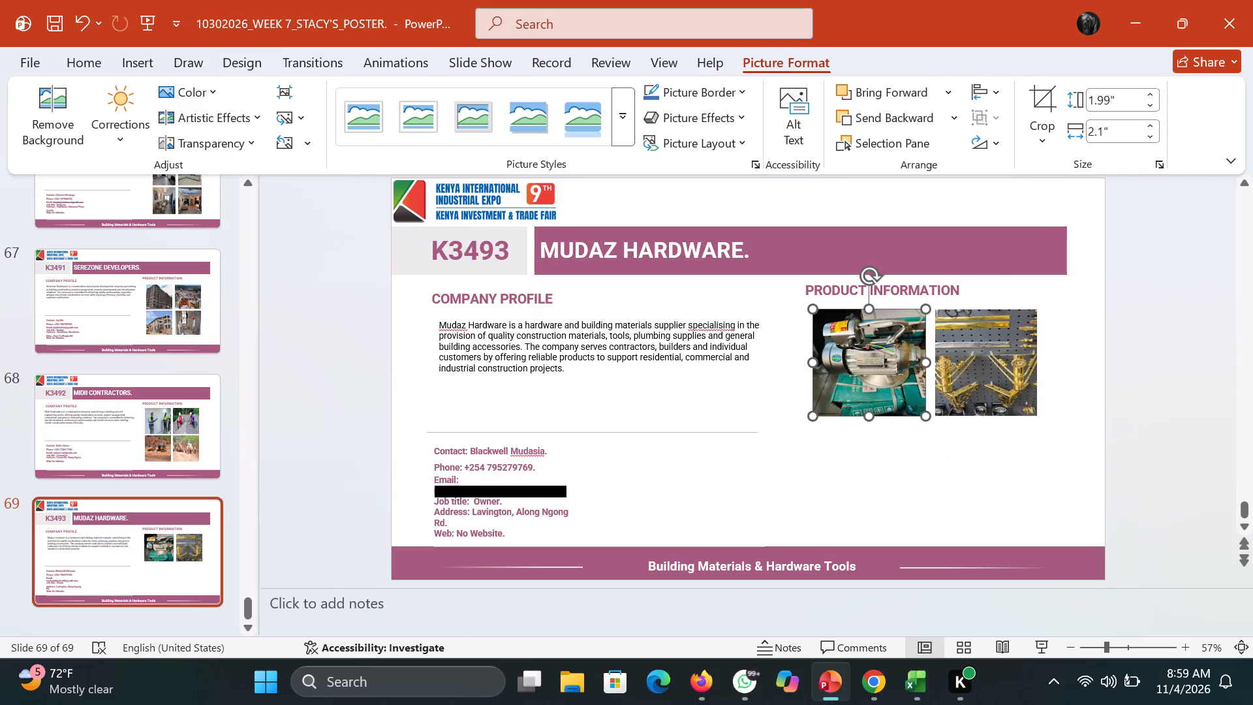
left_click_drag(927, 360, 921, 363)
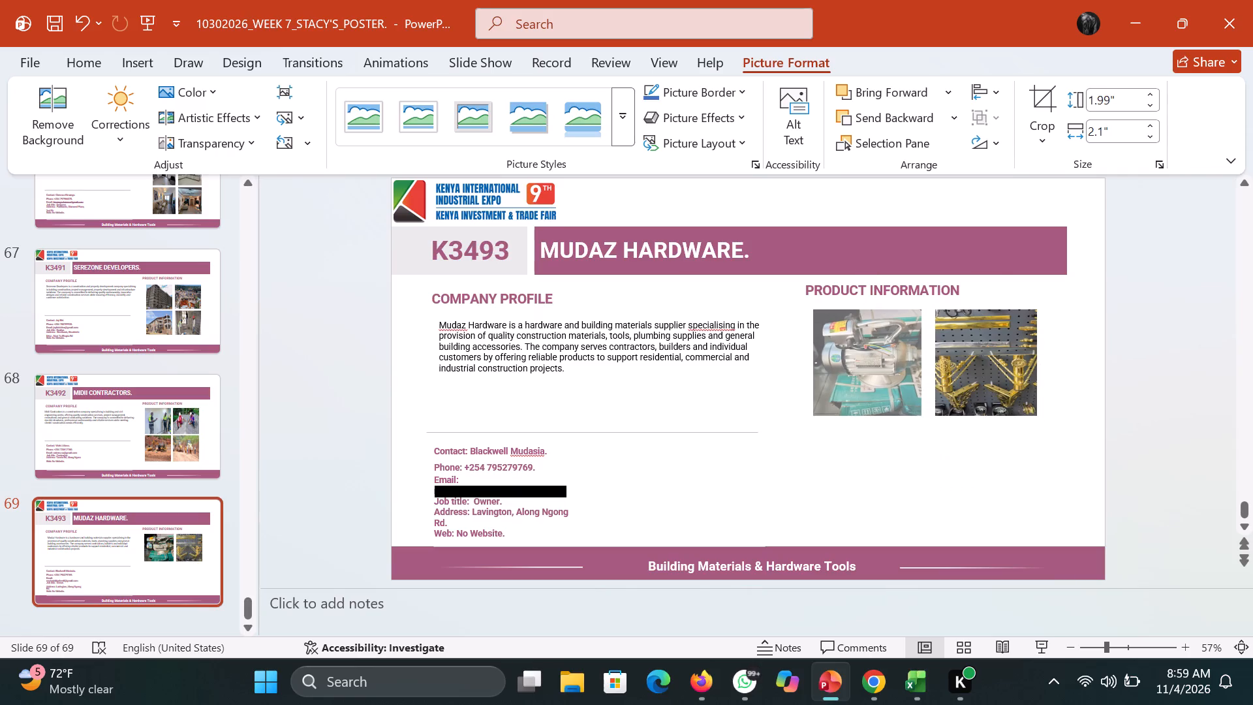
left_click_drag(921, 363, 919, 365)
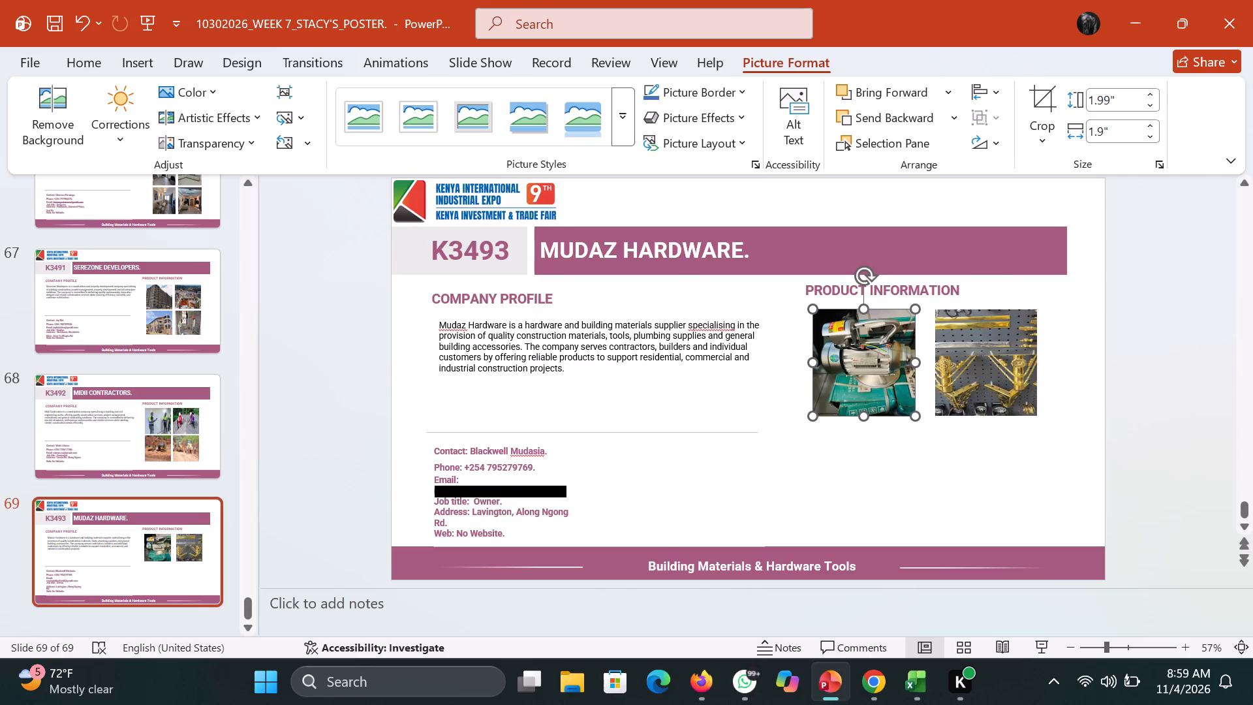
Move the gold brackets picture closer to the motor picture, leaving a narrow gap and keeping their tops aligned.
left_click_drag(991, 363, 980, 364)
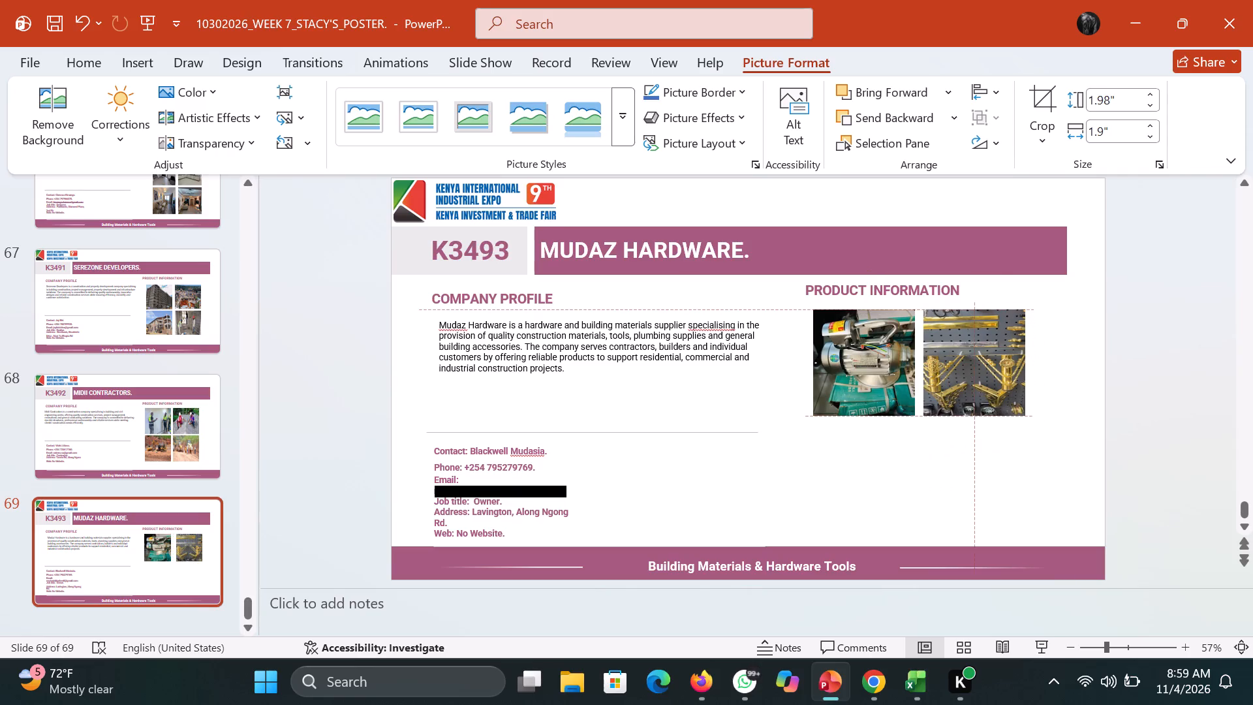
left_click_drag(980, 364, 974, 364)
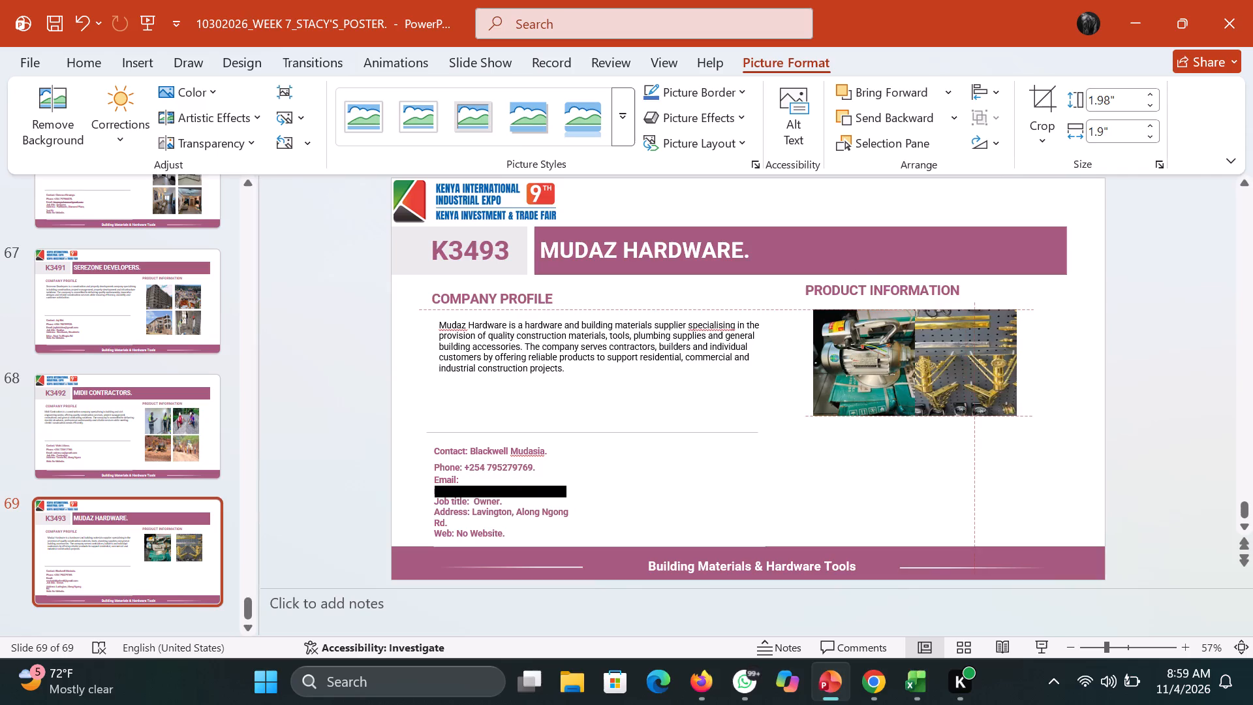
left_click_drag(974, 364, 980, 364)
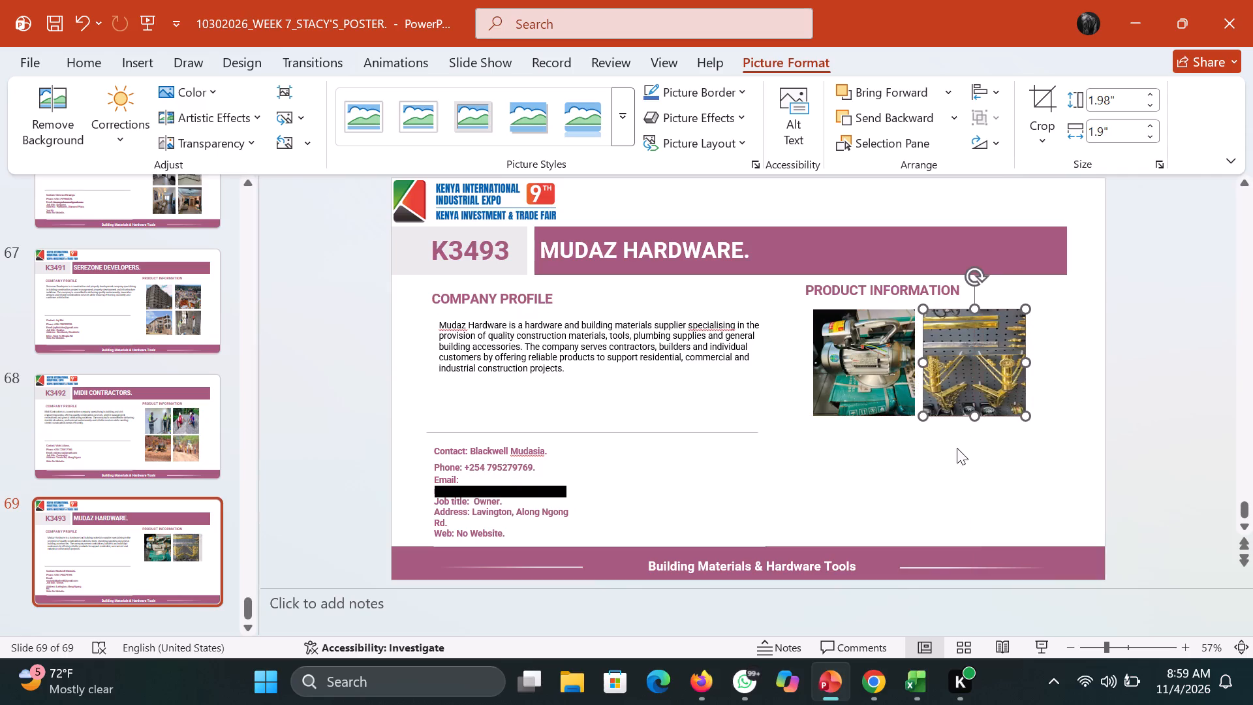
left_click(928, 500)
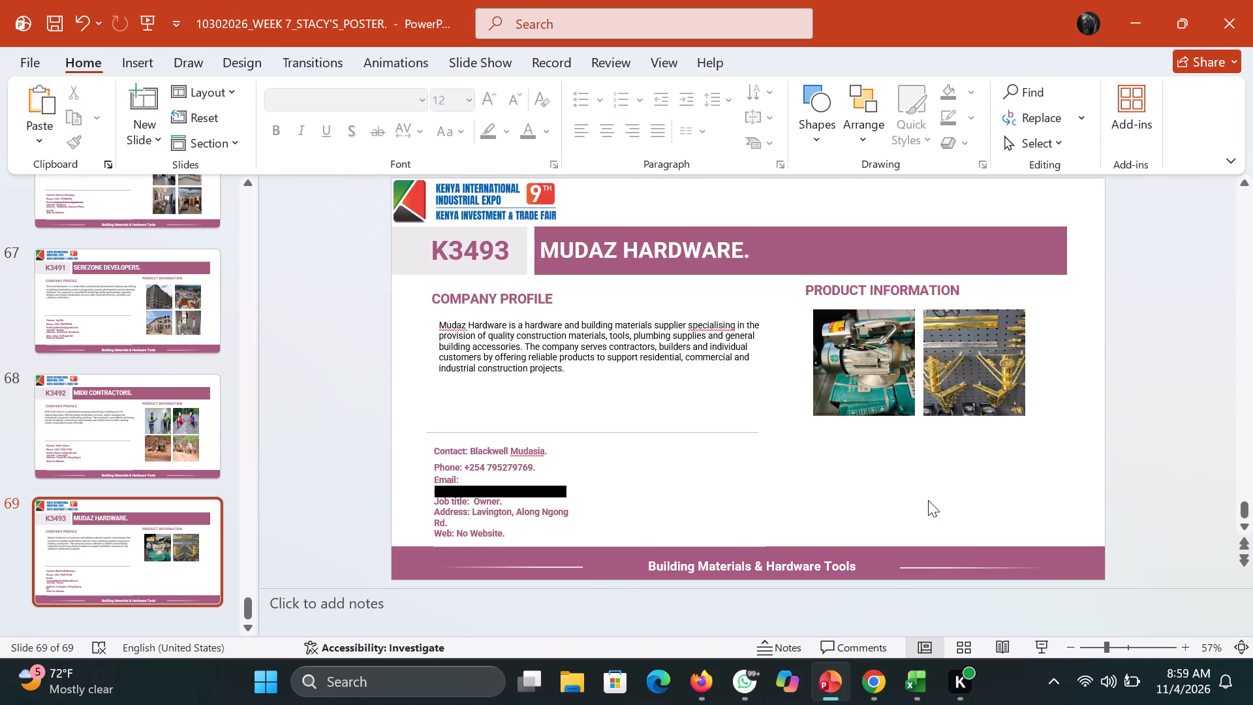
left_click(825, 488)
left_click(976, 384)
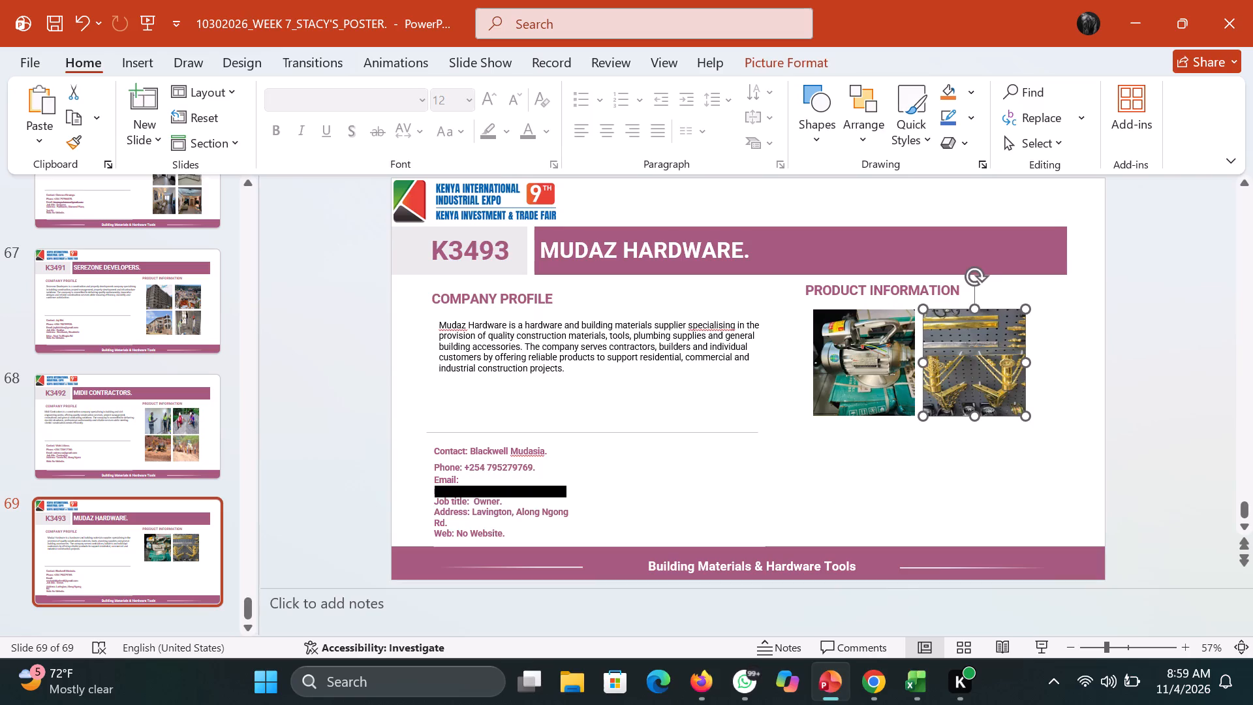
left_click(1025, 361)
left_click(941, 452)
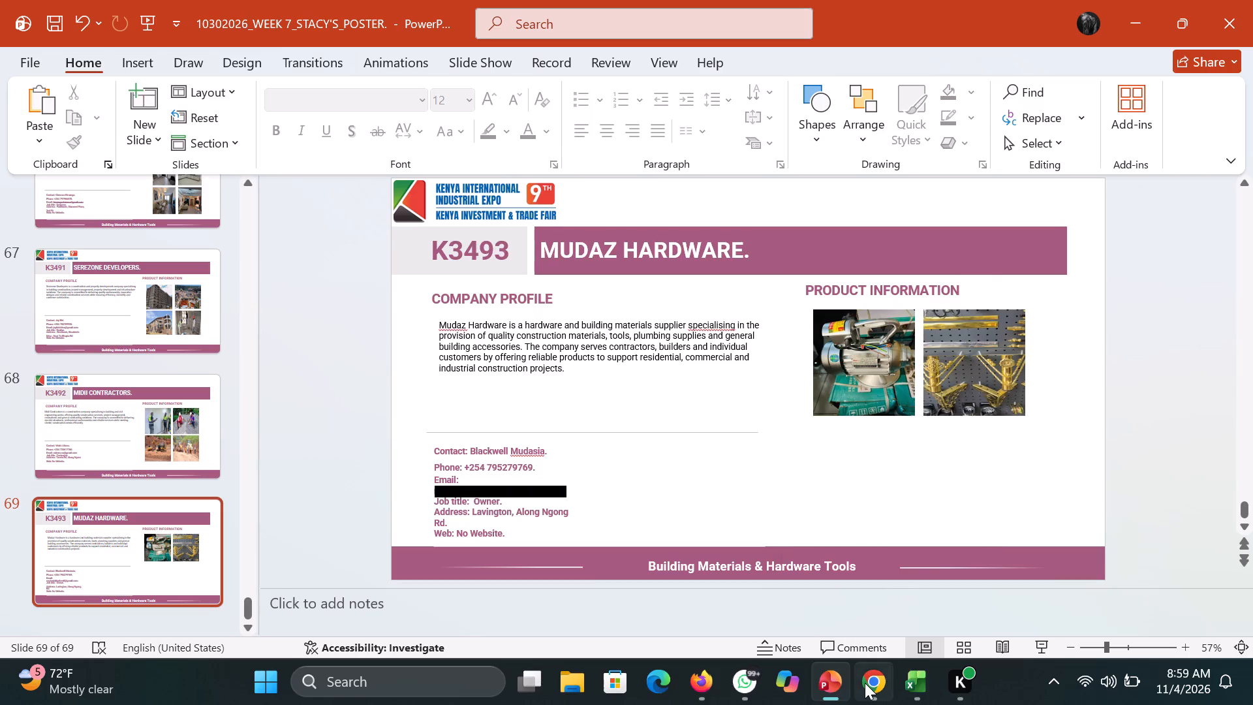
Load more Google Images results, copy the hardware shopfront picture with coloured hoses, and paste it onto the K3493 slide in PowerPoint.
left_click(865, 683)
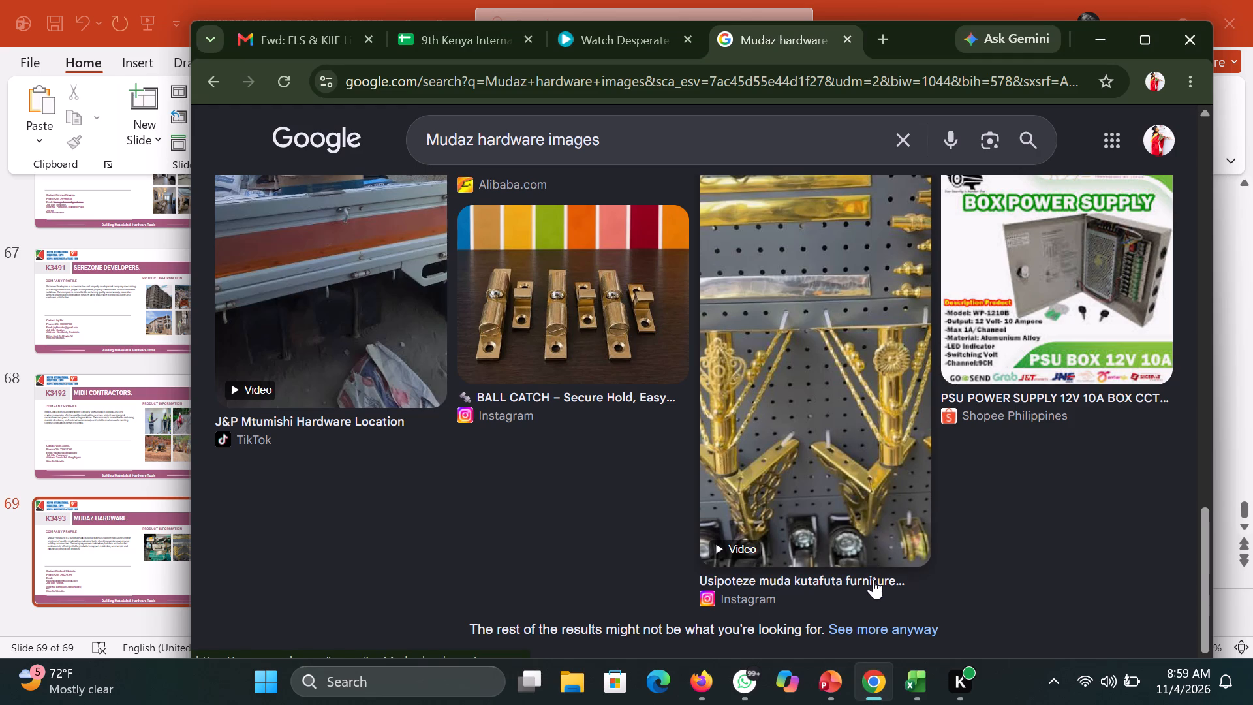
left_click(874, 626)
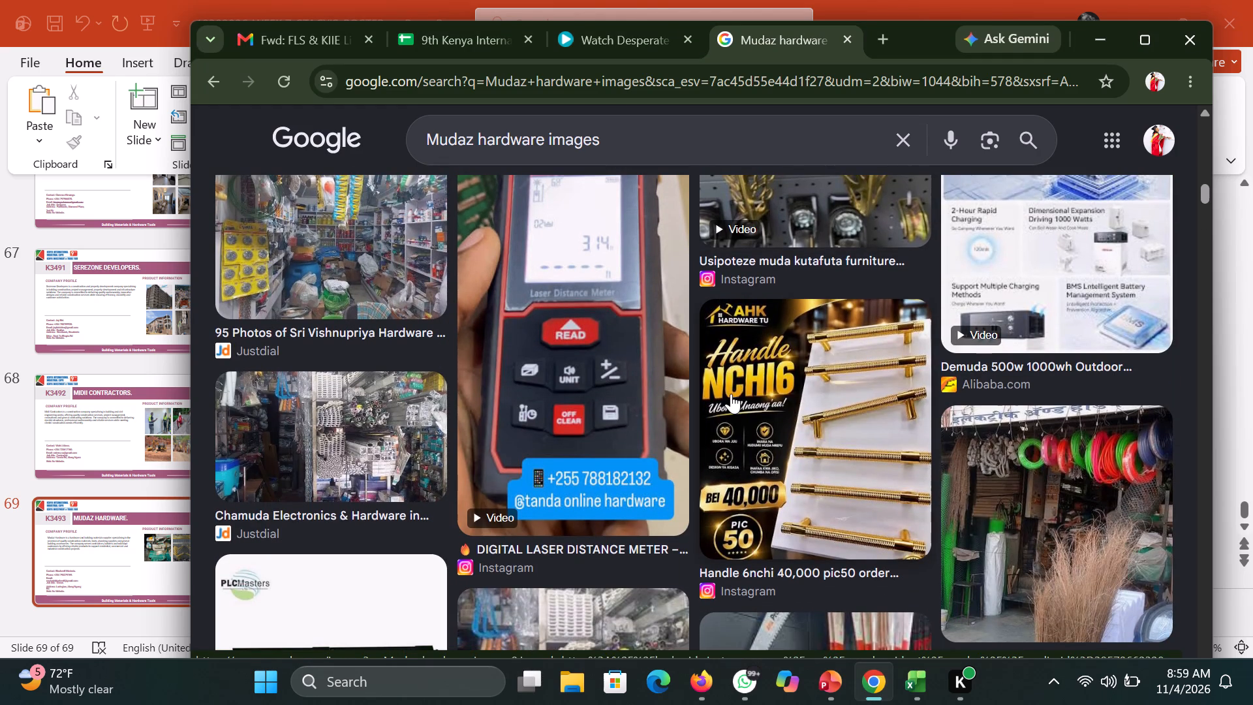
right_click(978, 444)
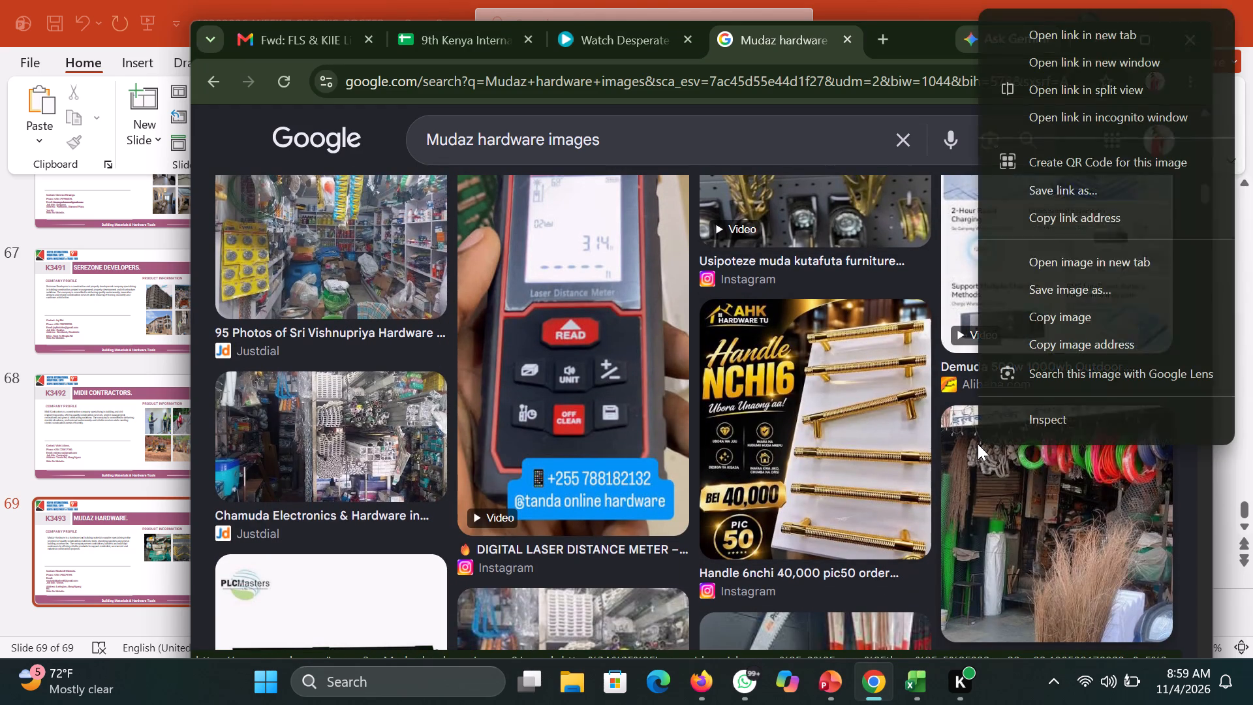
left_click(1047, 316)
left_click(826, 668)
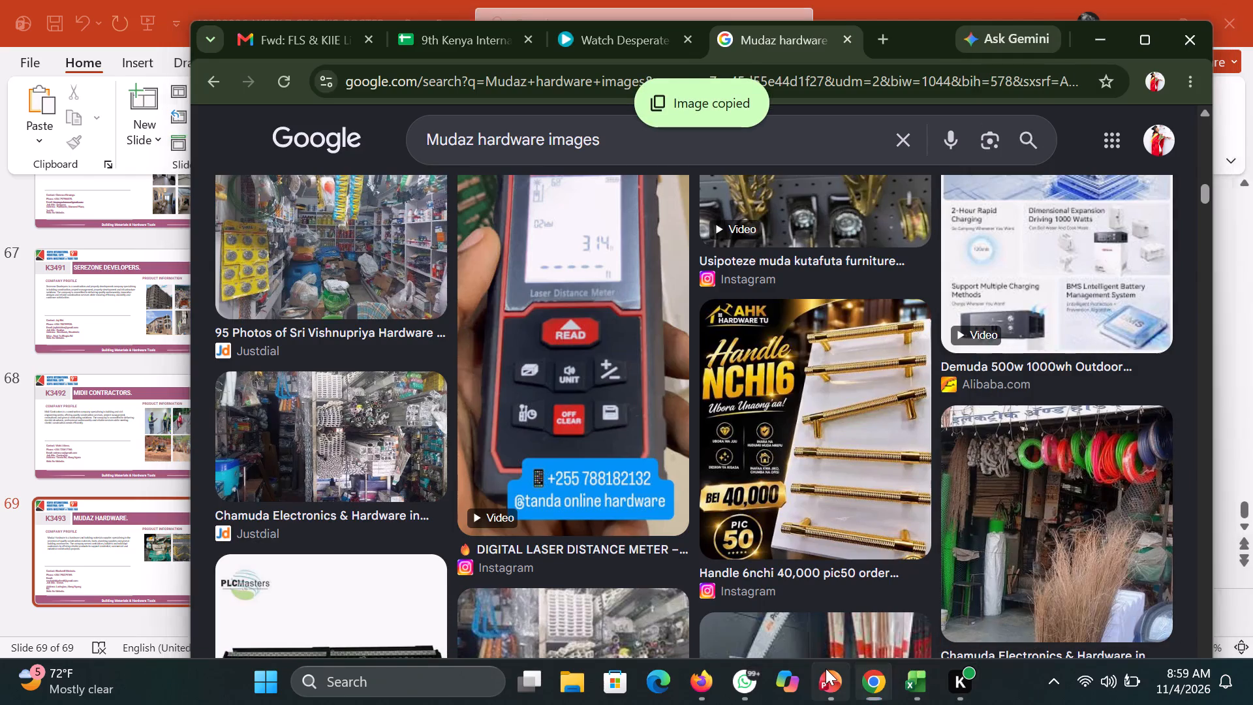
left_click(832, 469)
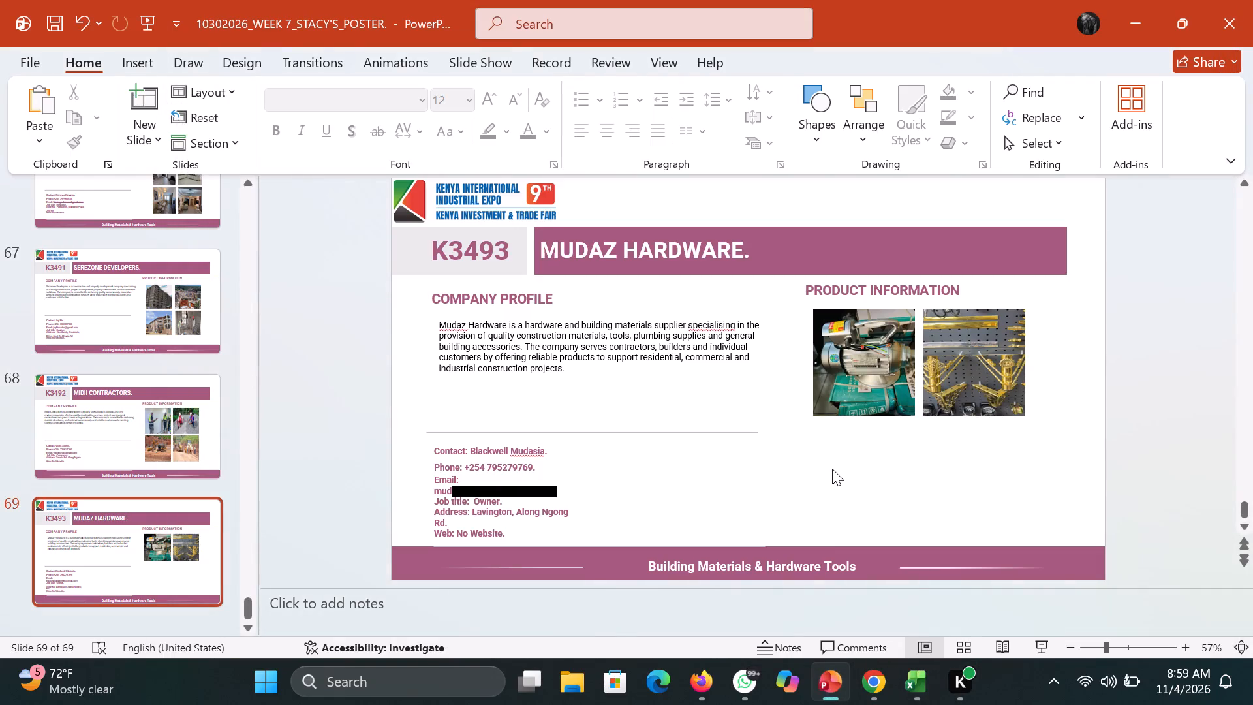
key("ctrl+v")
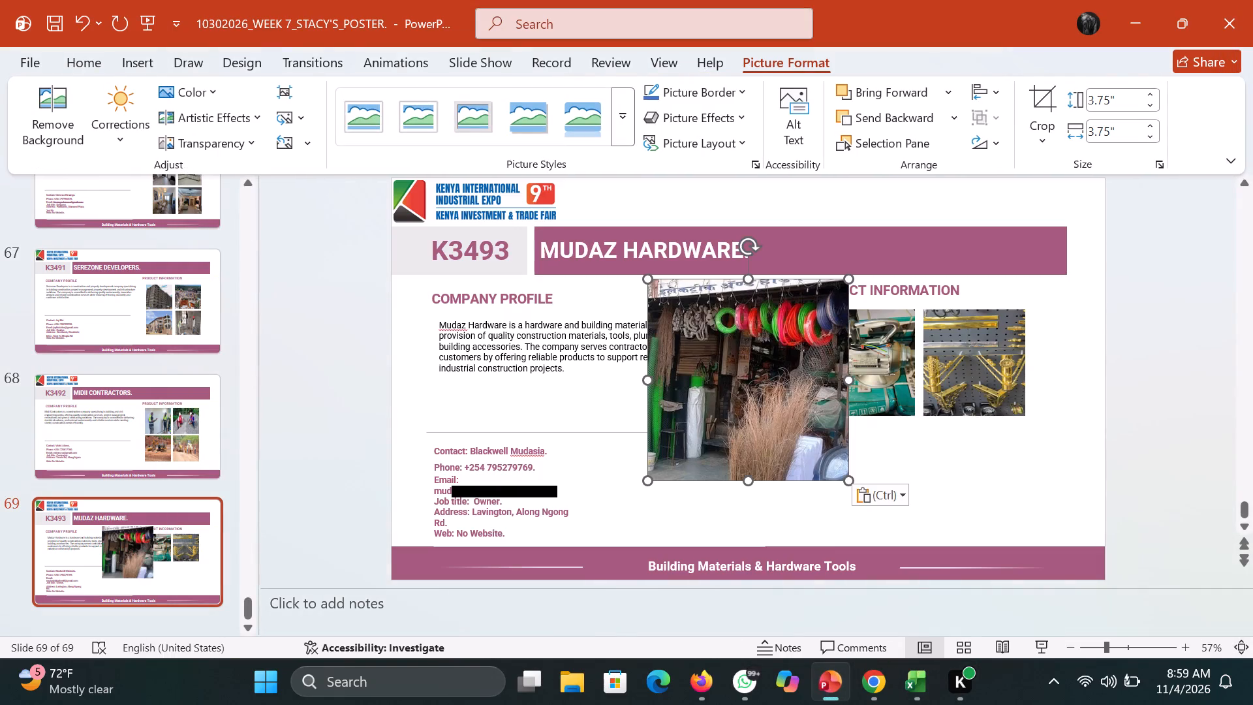
Shrink the shopfront picture to about 1.9" high by 1.9" wide and place it below the motor picture with their sides aligned.
left_click_drag(848, 282, 775, 377)
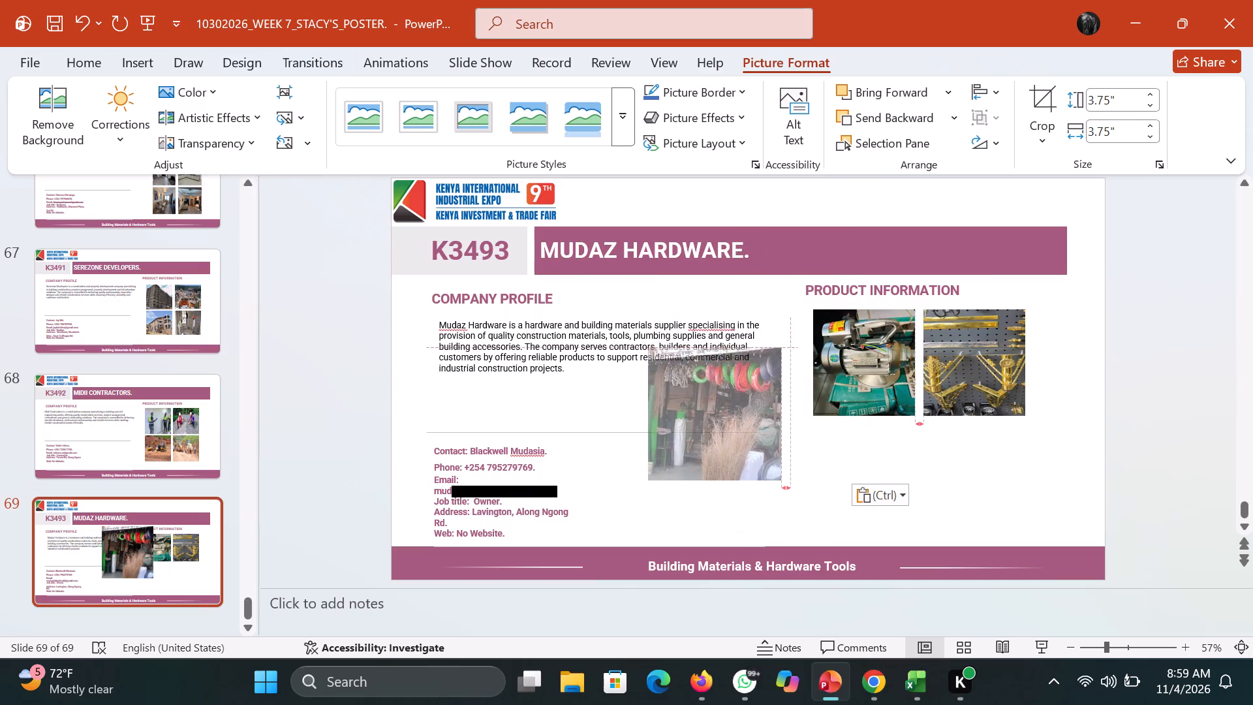
left_click_drag(775, 377, 773, 379)
left_click_drag(713, 393, 880, 458)
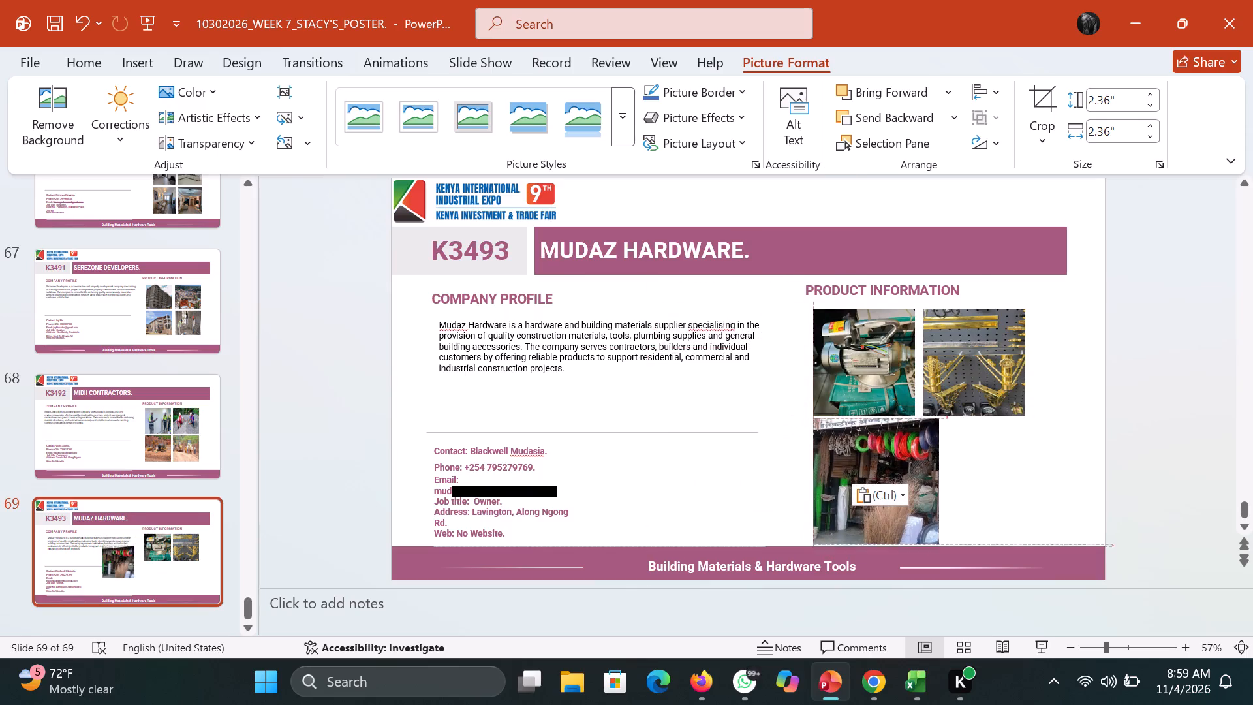
left_click_drag(880, 458, 882, 462)
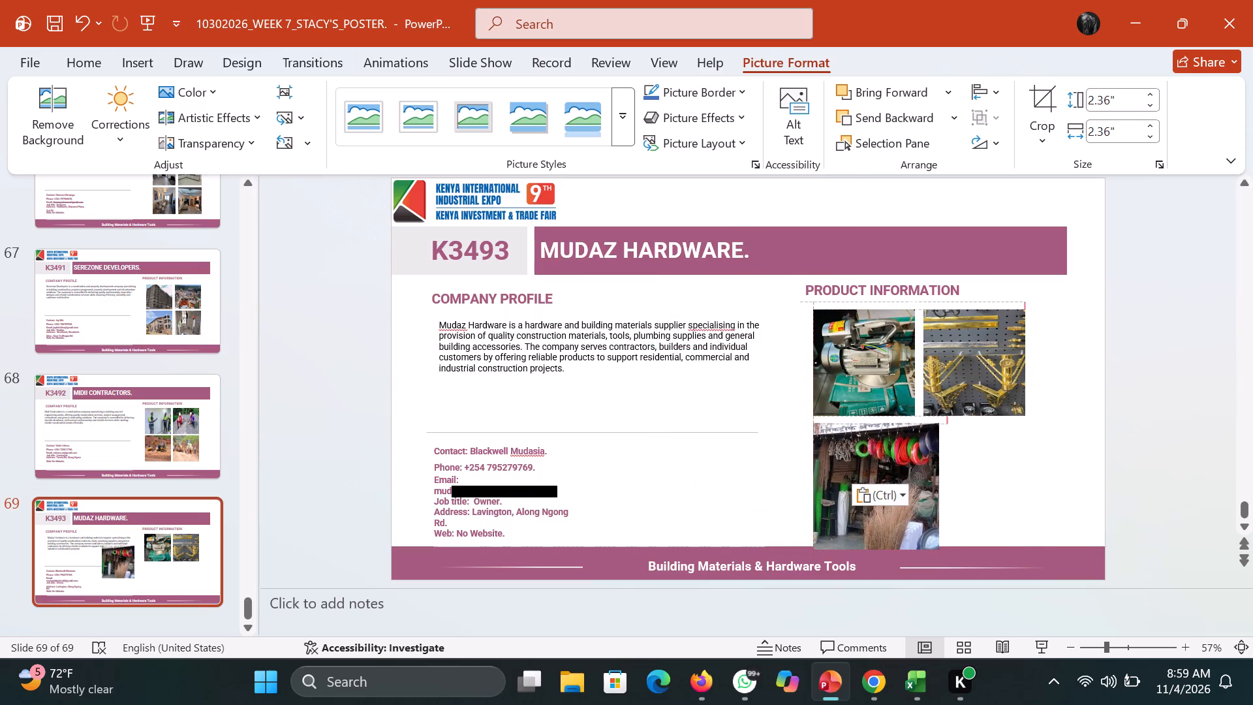
left_click_drag(882, 462, 882, 463)
left_click_drag(939, 487, 915, 480)
left_click_drag(865, 552, 871, 531)
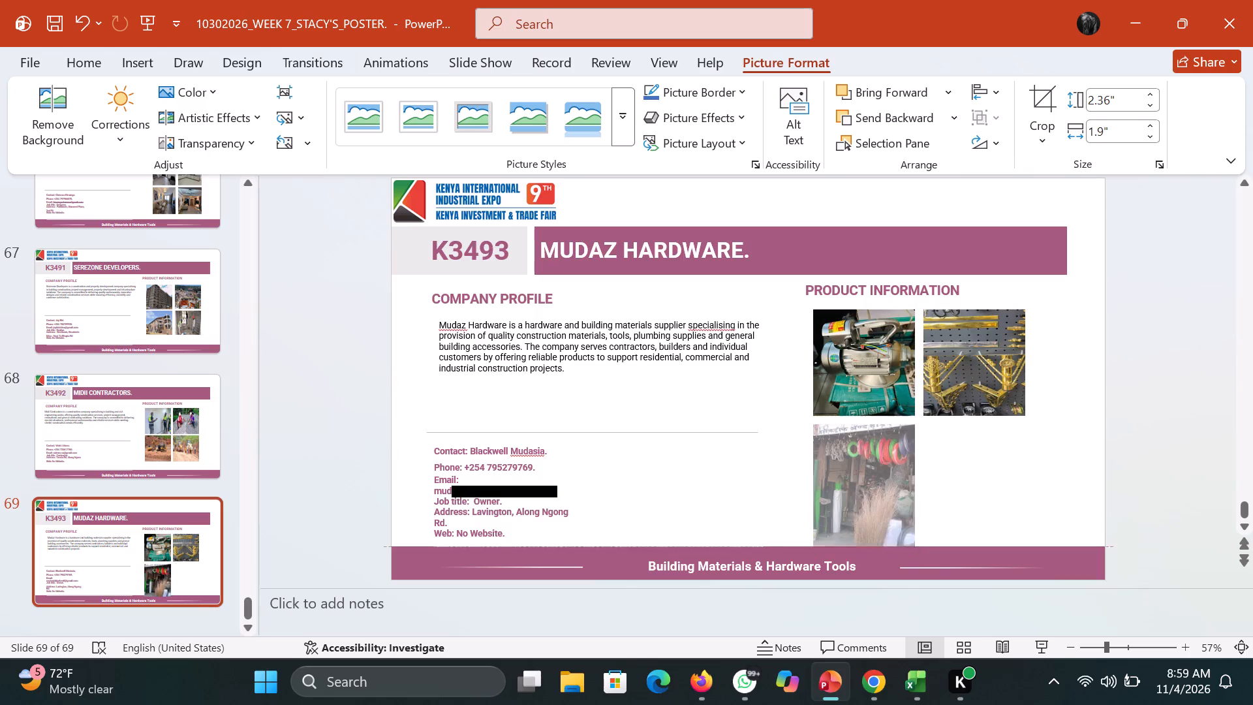
left_click_drag(871, 531, 871, 526)
Shorten the motor picture from its bottom edge to about 1.9" high.
left_click(910, 378)
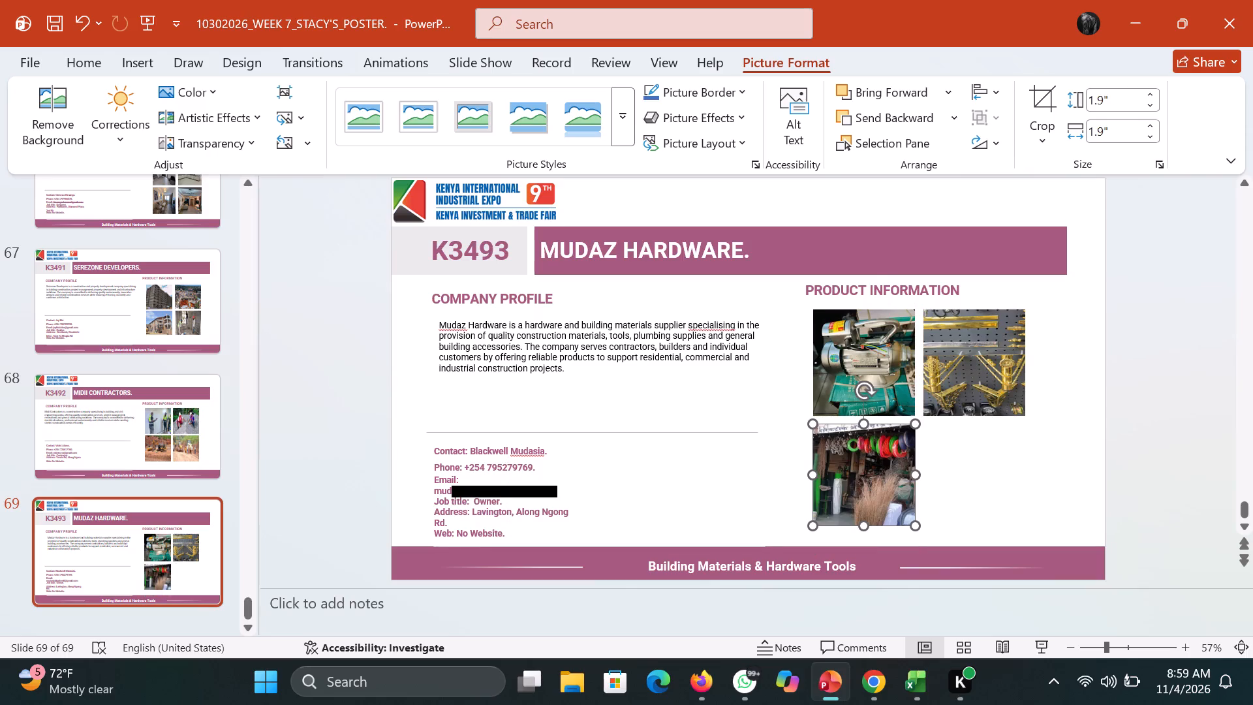
left_click_drag(862, 415, 863, 407)
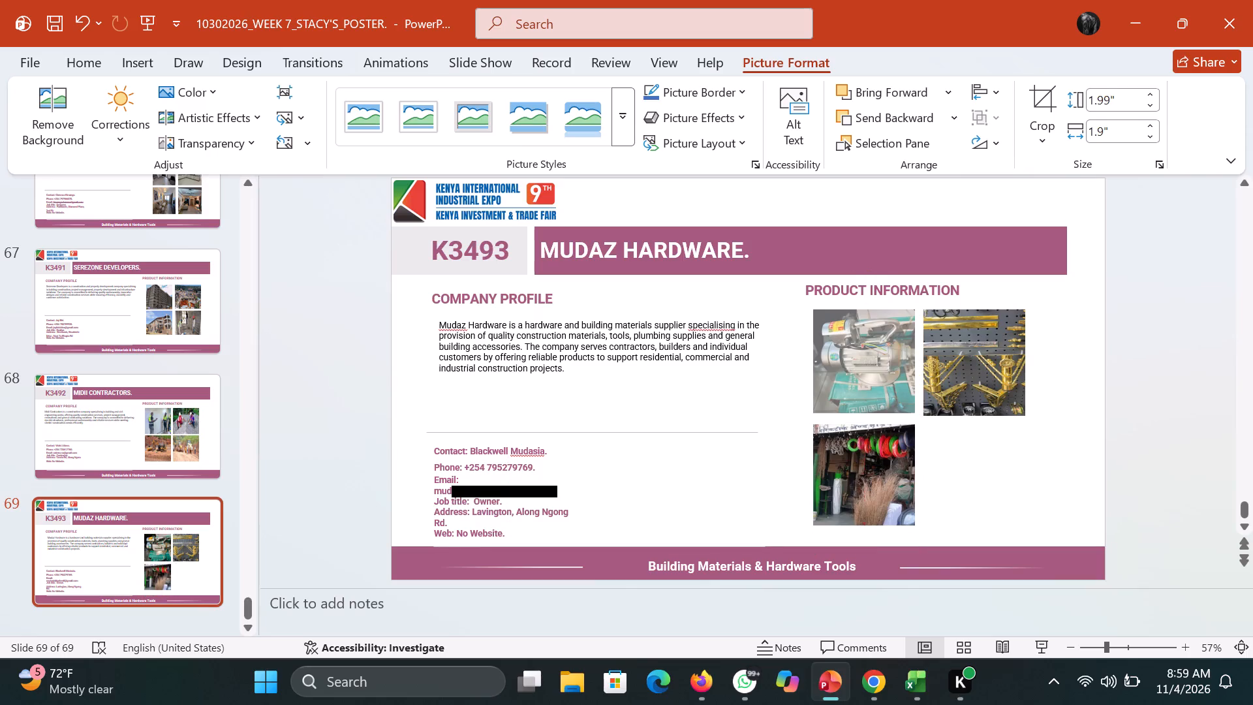
left_click_drag(863, 407, 863, 406)
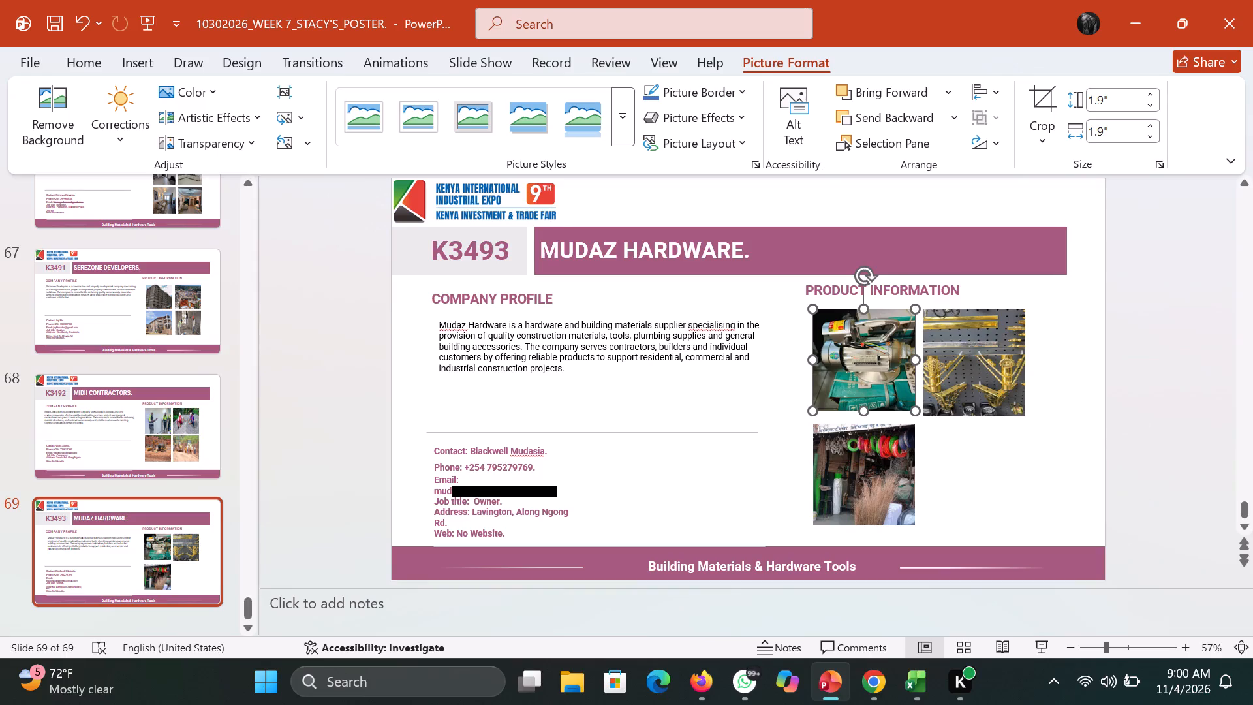
Move the shopfront picture up to sit just below the motor picture with a narrow gap between them.
left_click_drag(859, 483, 861, 475)
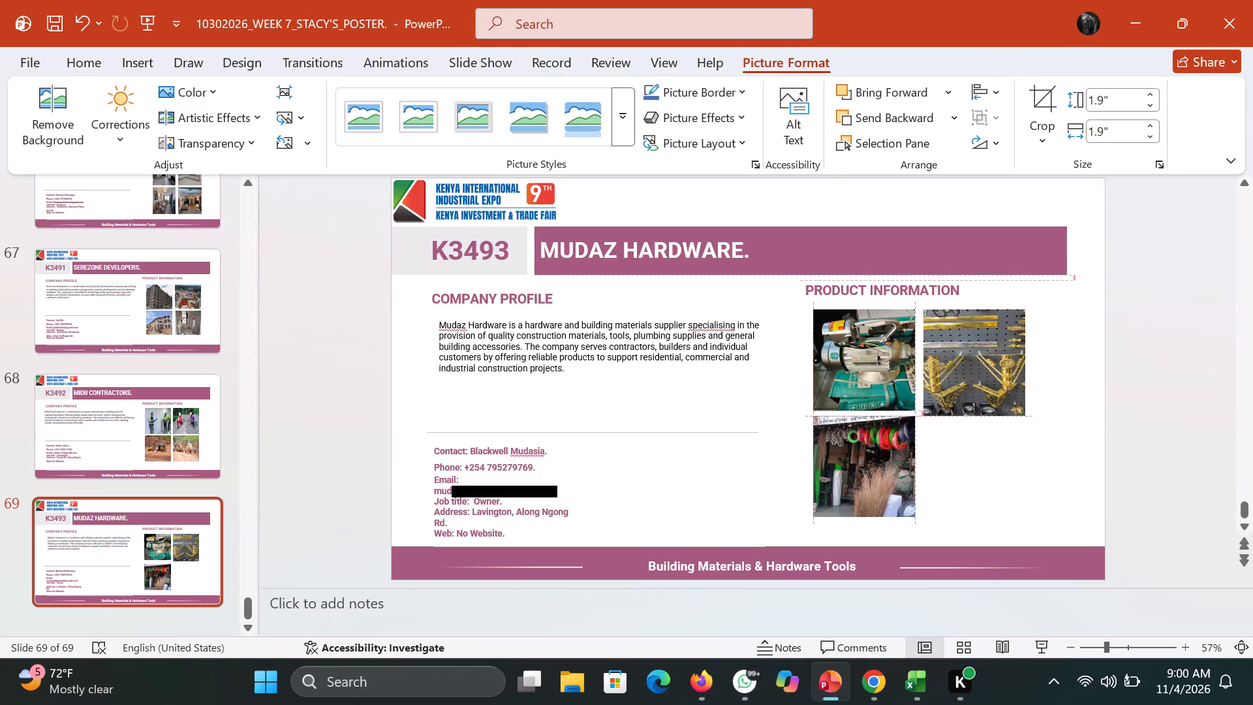
left_click_drag(861, 475, 863, 475)
left_click(863, 475)
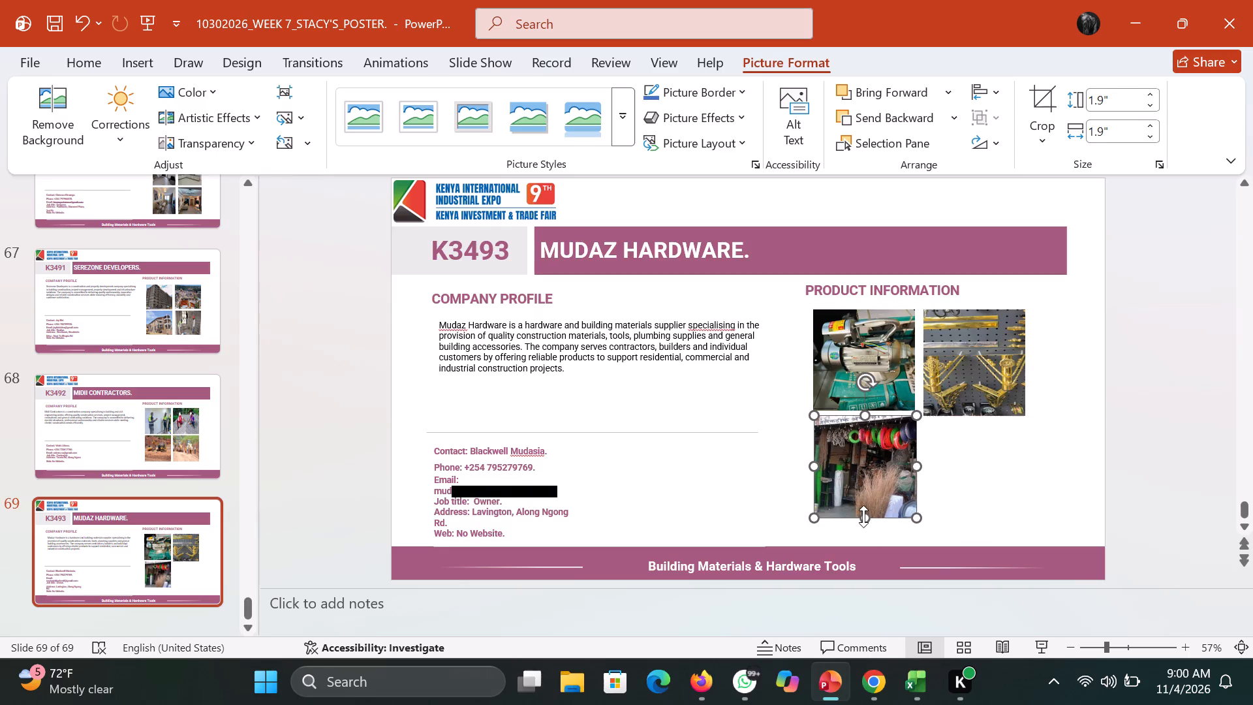
left_click(863, 516)
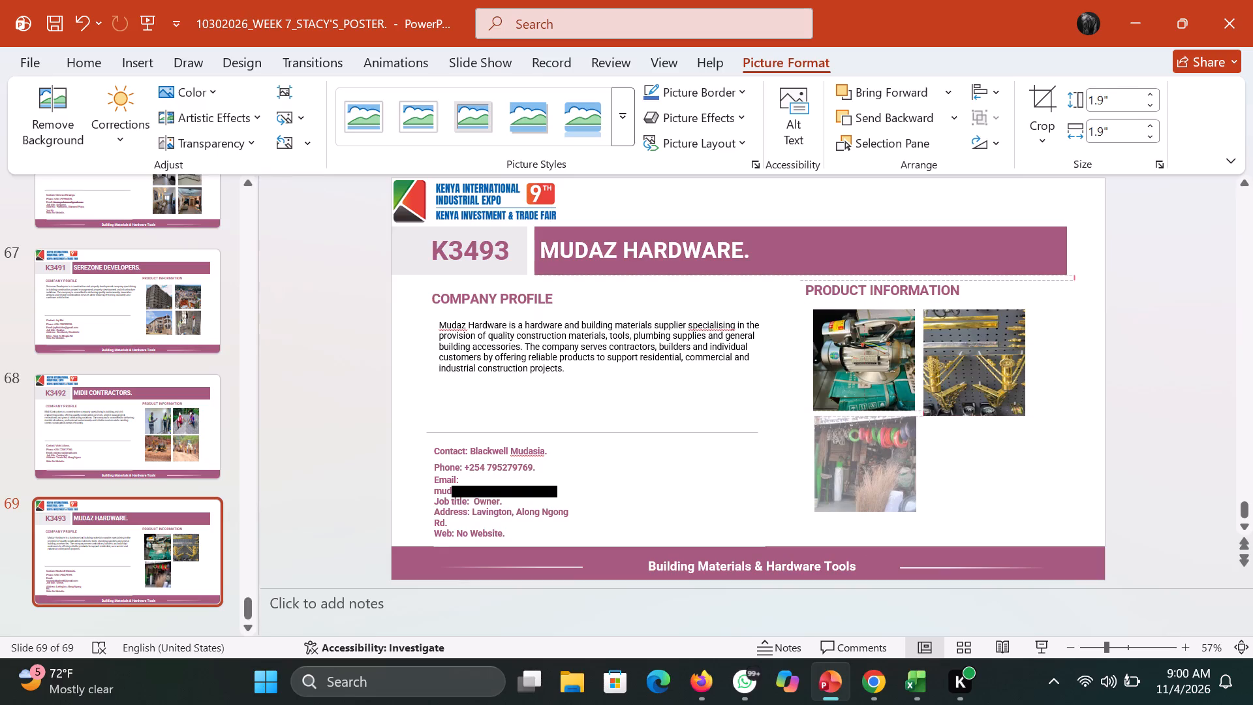
left_click(968, 477)
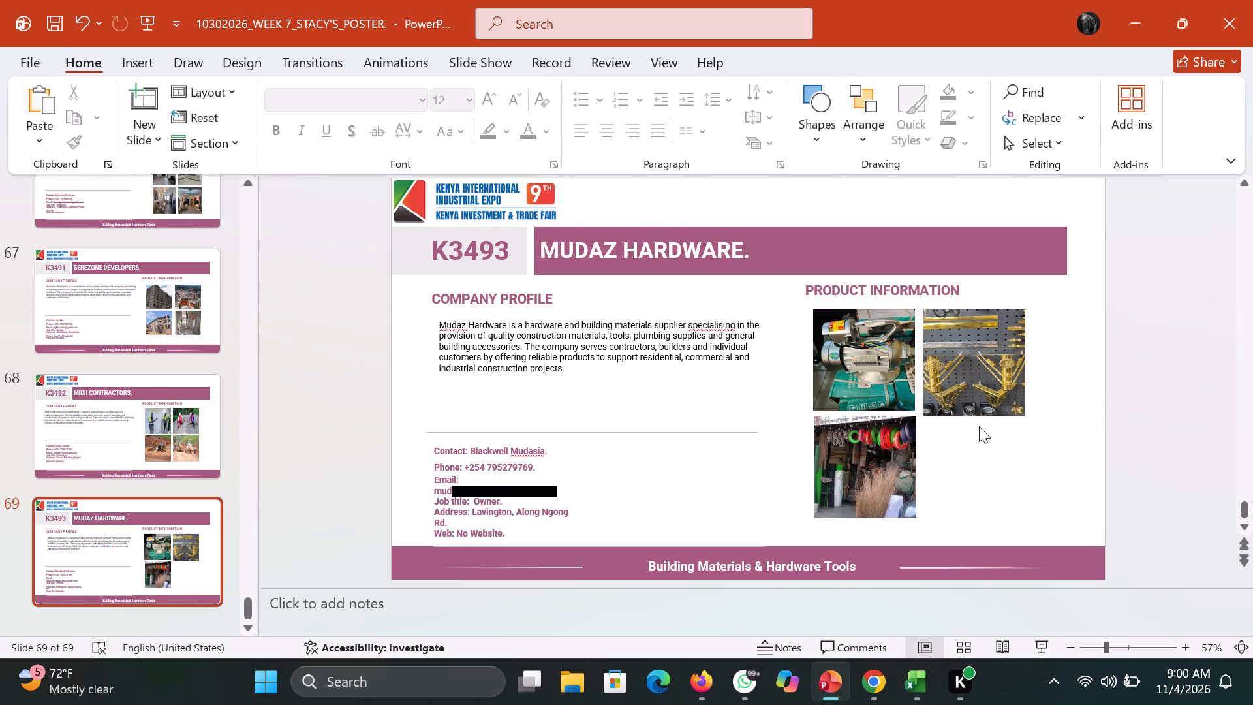
Nudge the gold brackets picture slightly toward the motor picture and shorten it from its bottom edge to about 1.89" high.
left_click(976, 397)
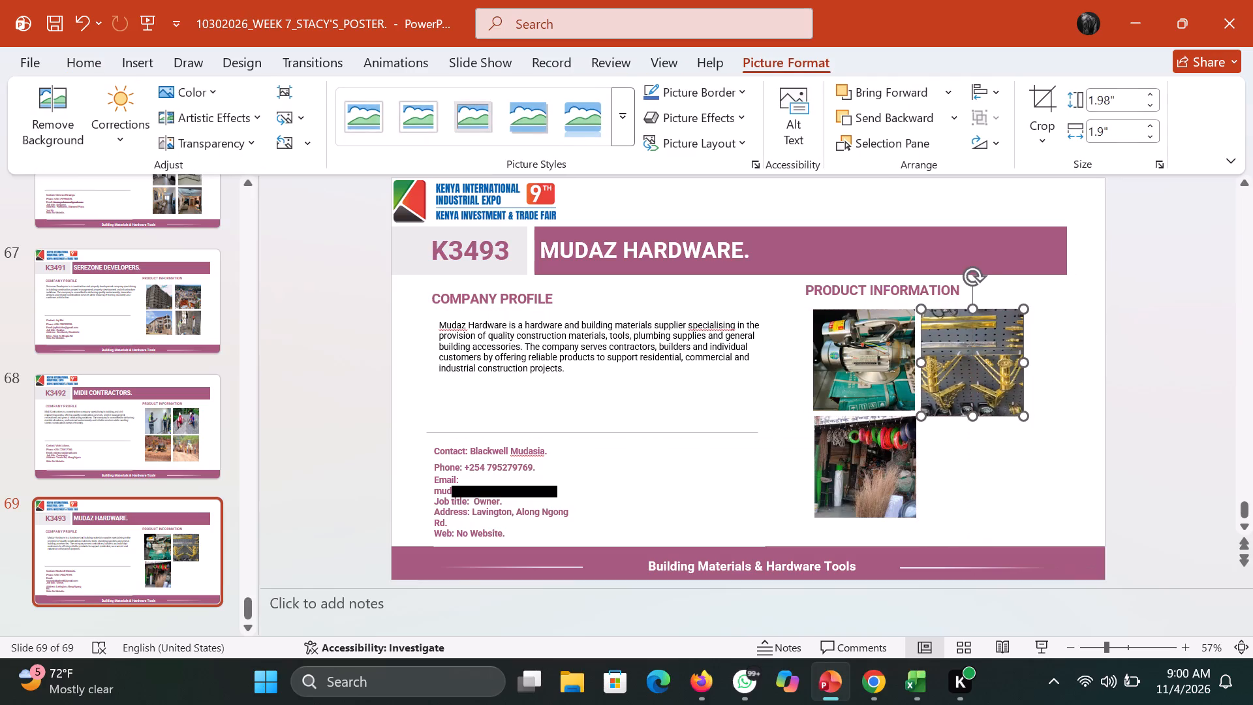
left_click_drag(972, 416, 974, 405)
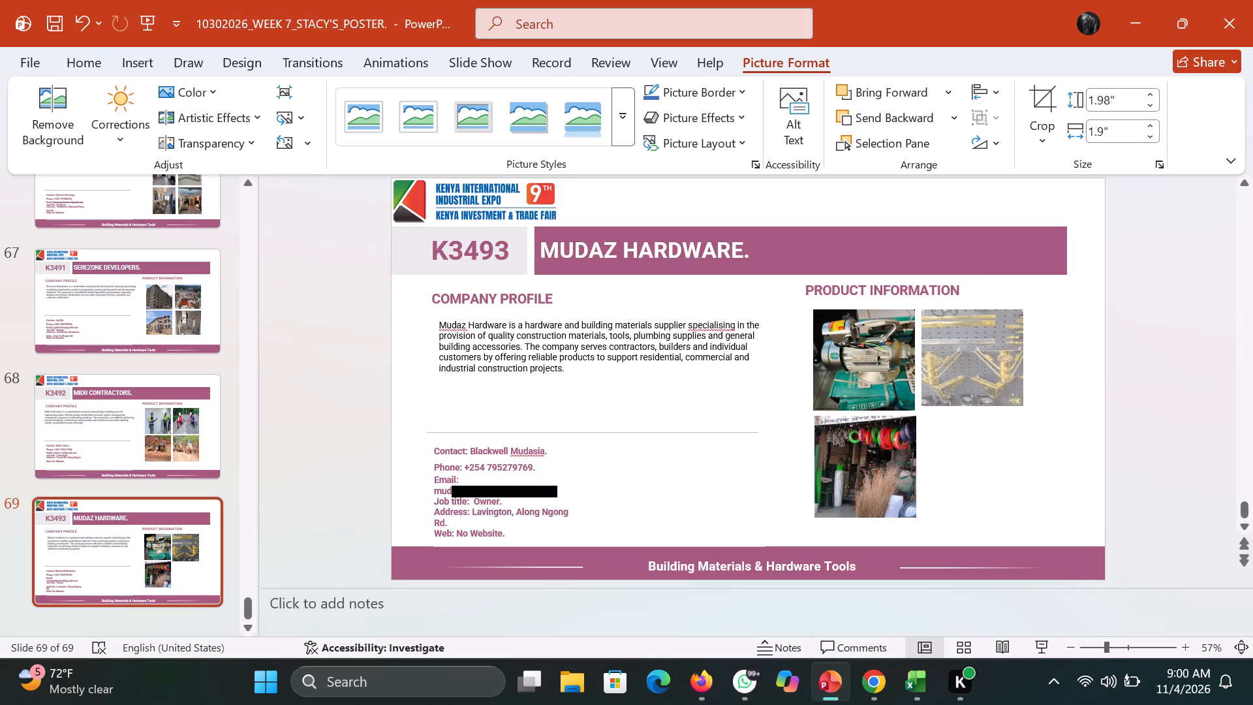
left_click_drag(974, 405, 975, 407)
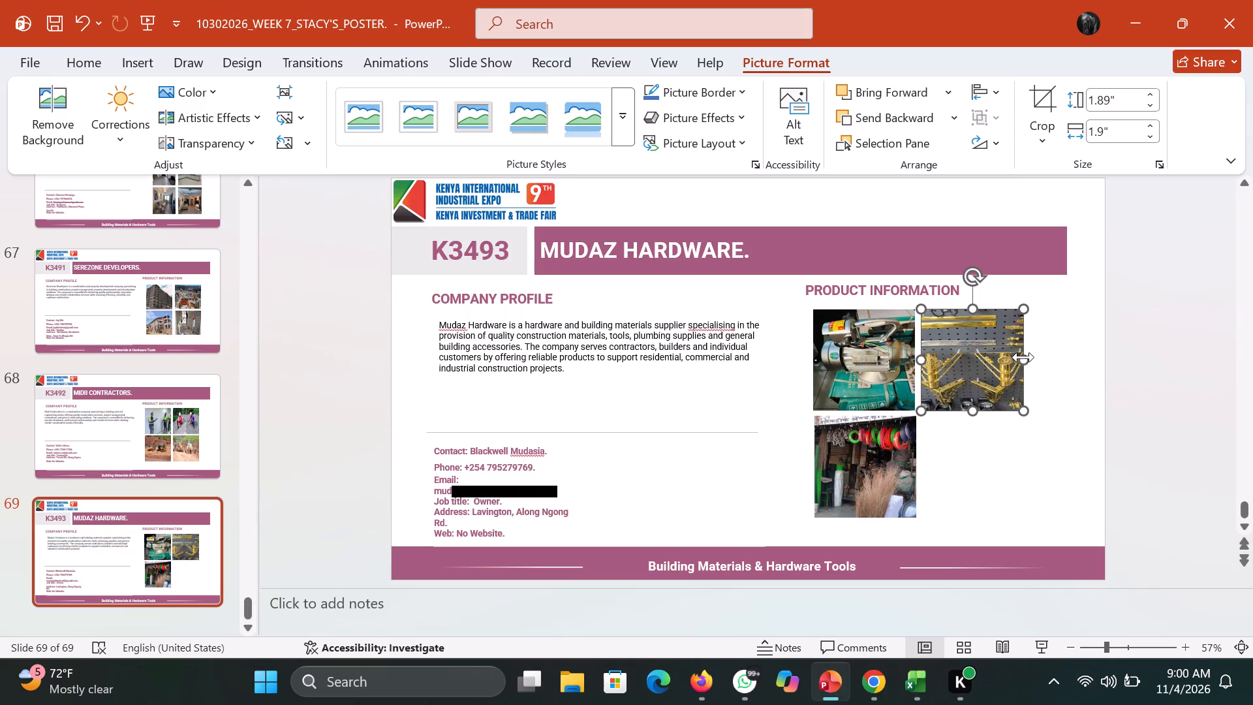
left_click(1023, 357)
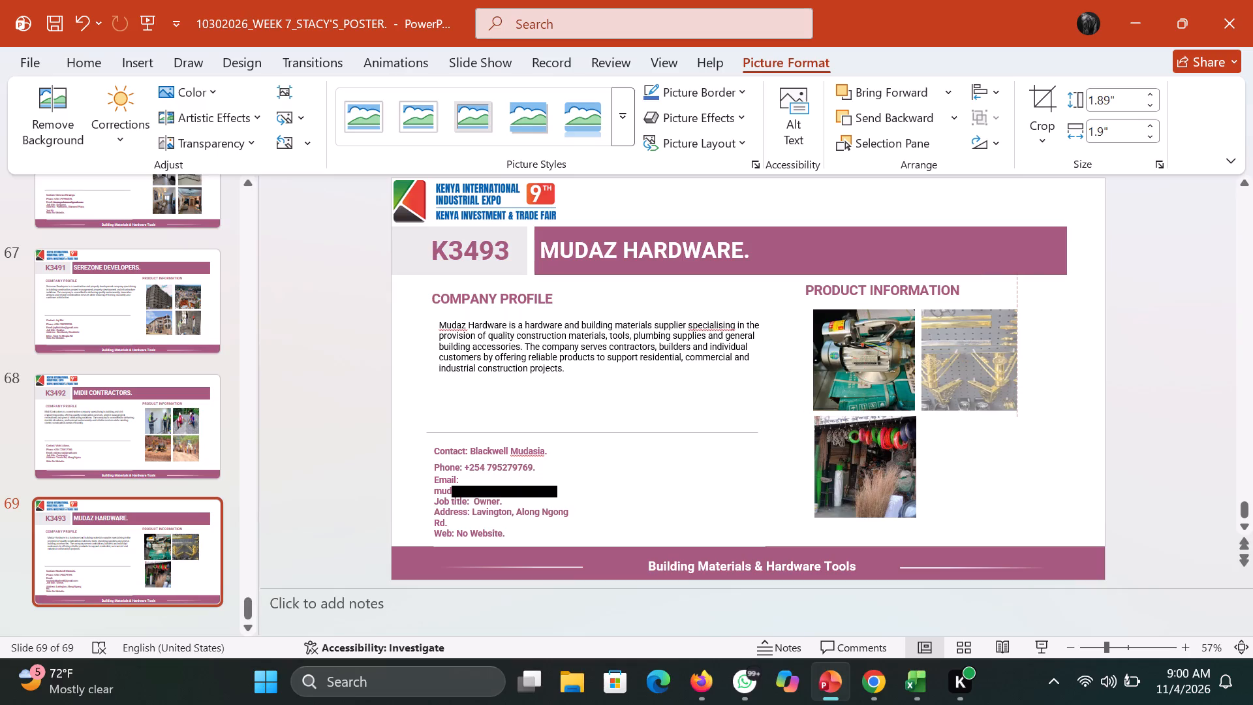
left_click(882, 504)
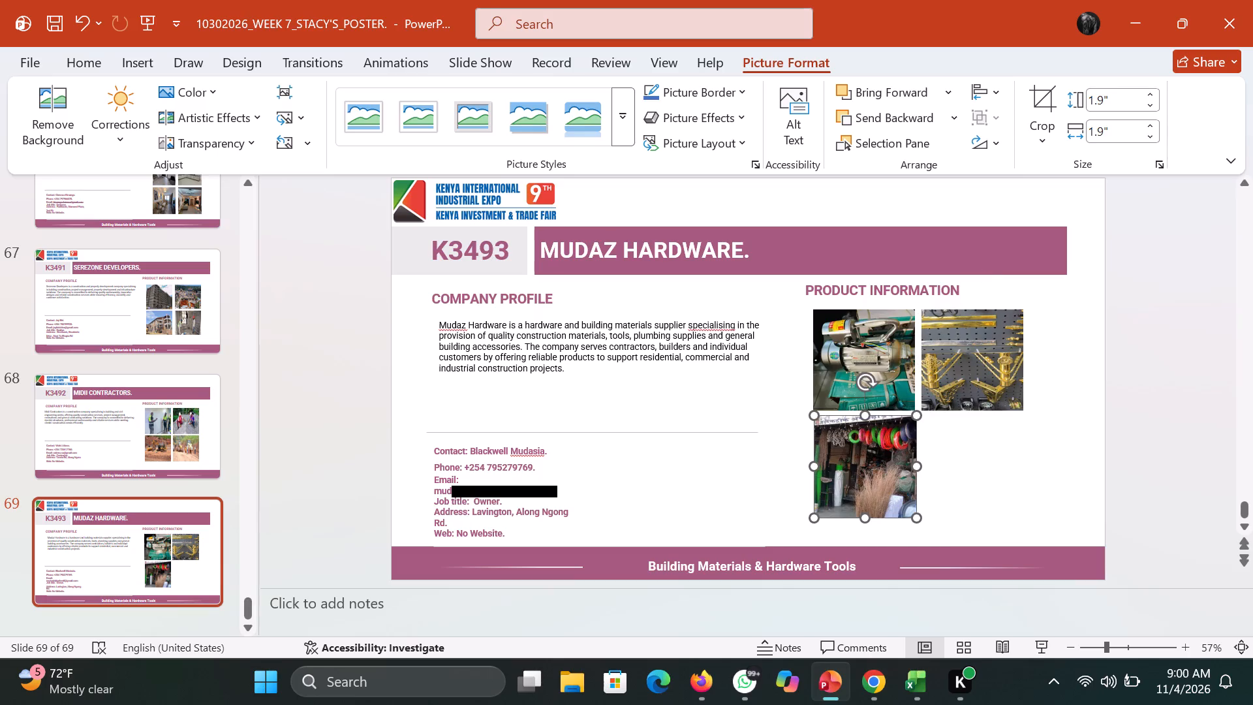
Copy the stocked shop shelves picture from Google Images in Chrome and paste it onto the K3493 slide in PowerPoint.
left_click(872, 670)
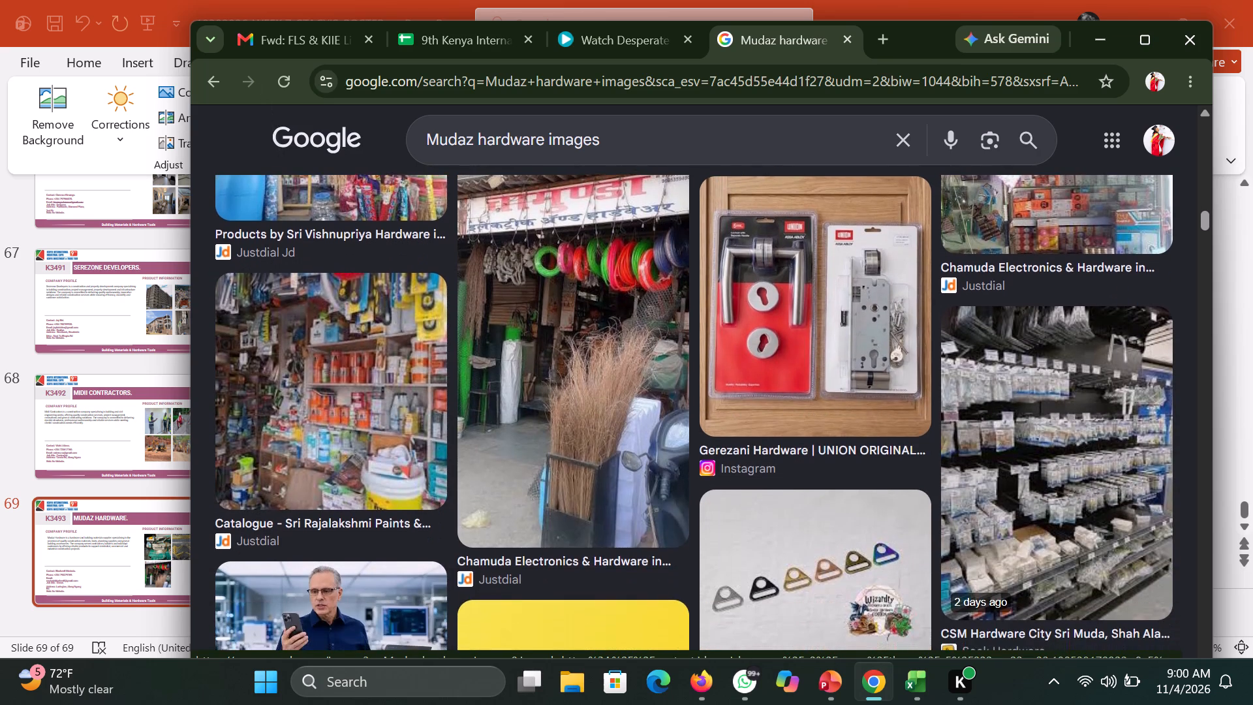
right_click(286, 406)
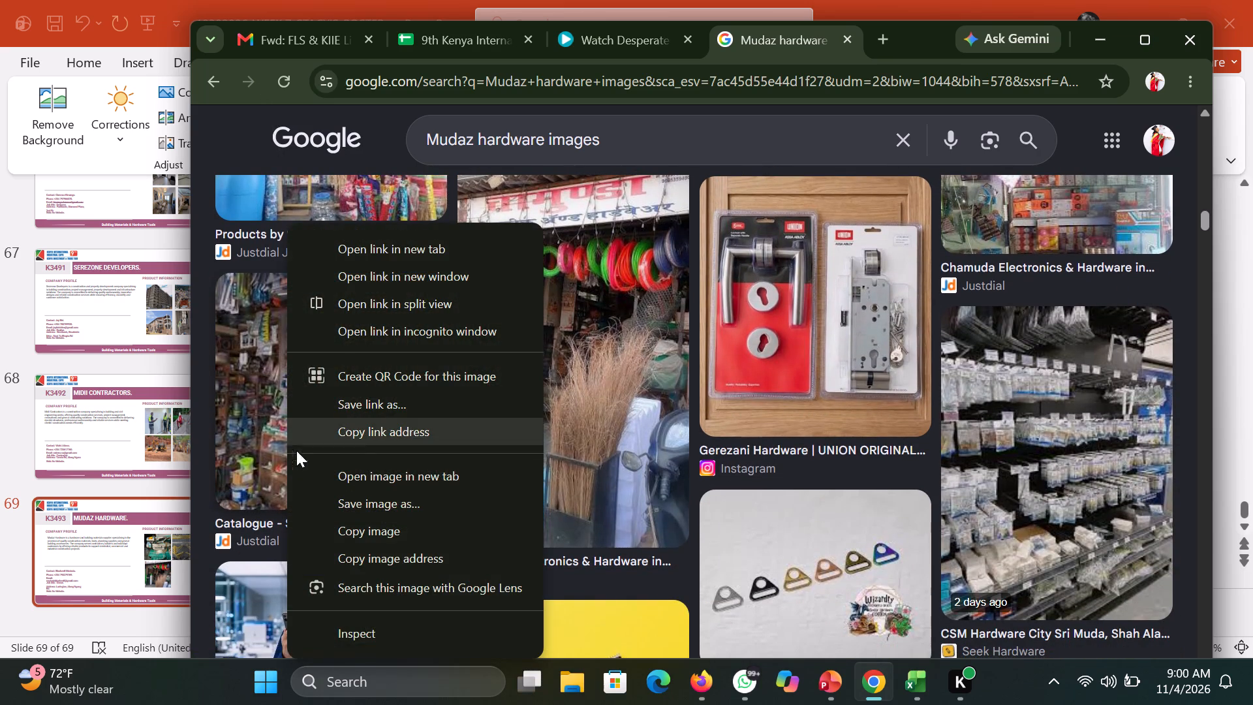
left_click(382, 541)
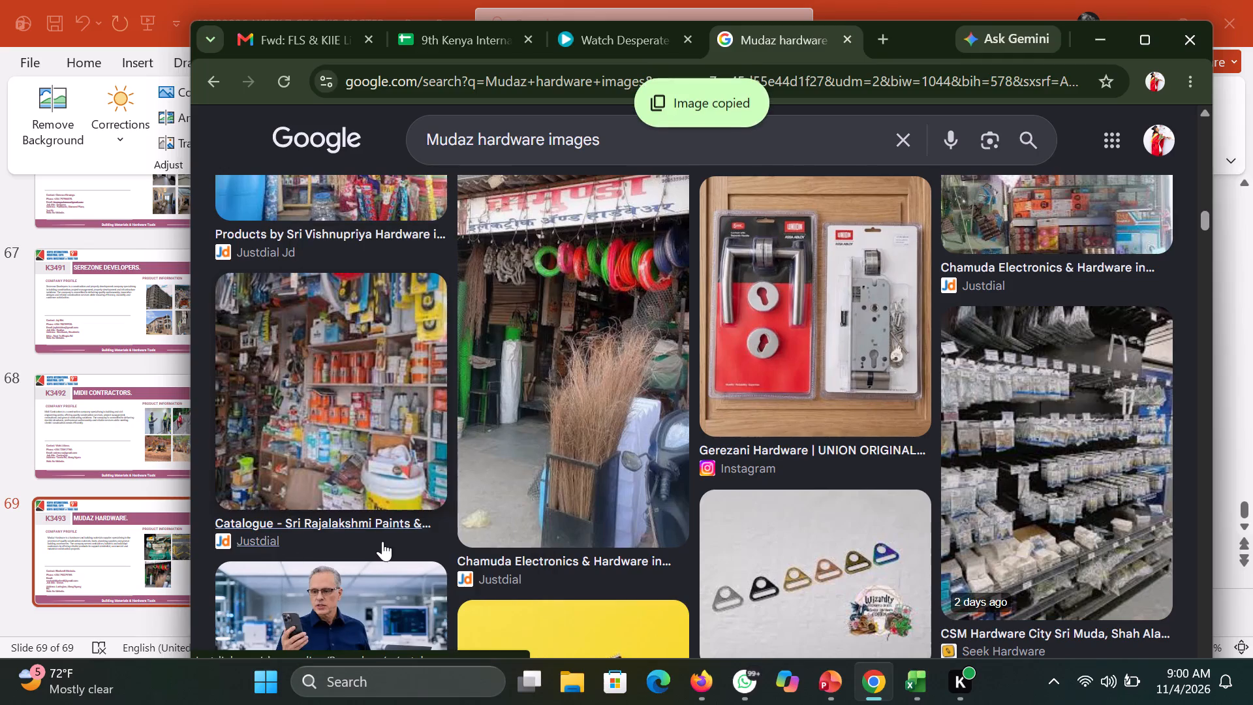
left_click(829, 682)
left_click(988, 470)
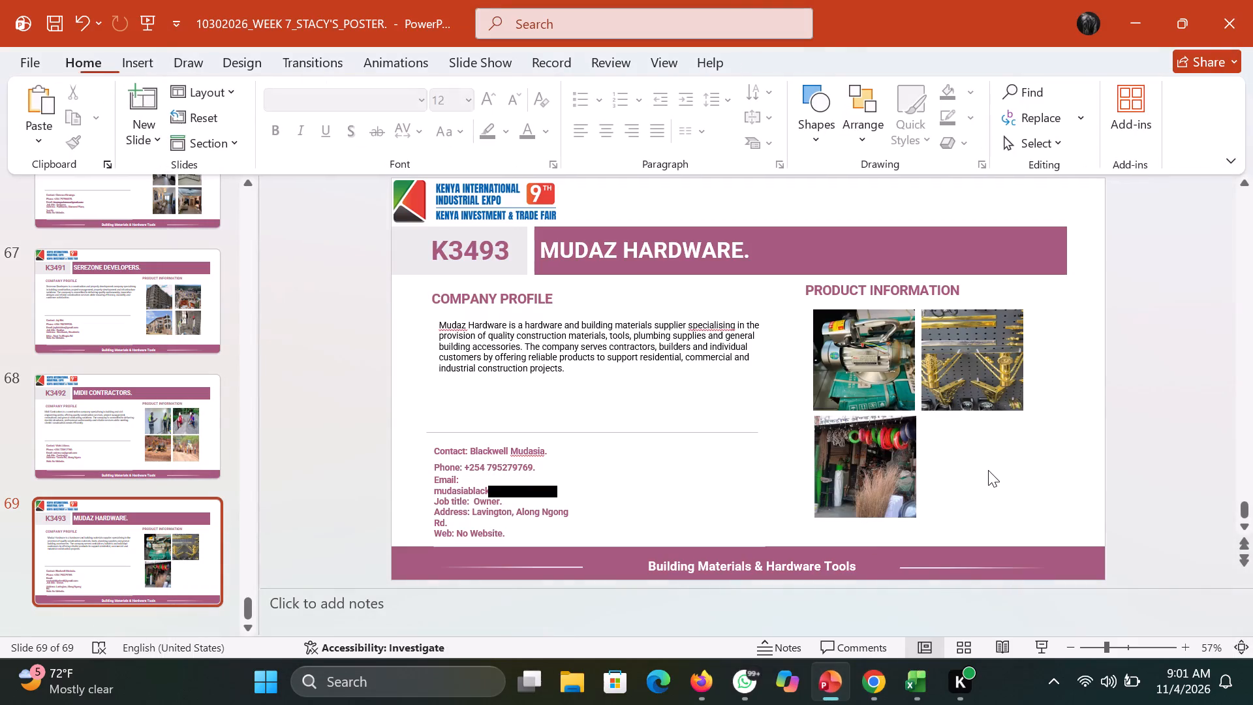
key("ctrl+v")
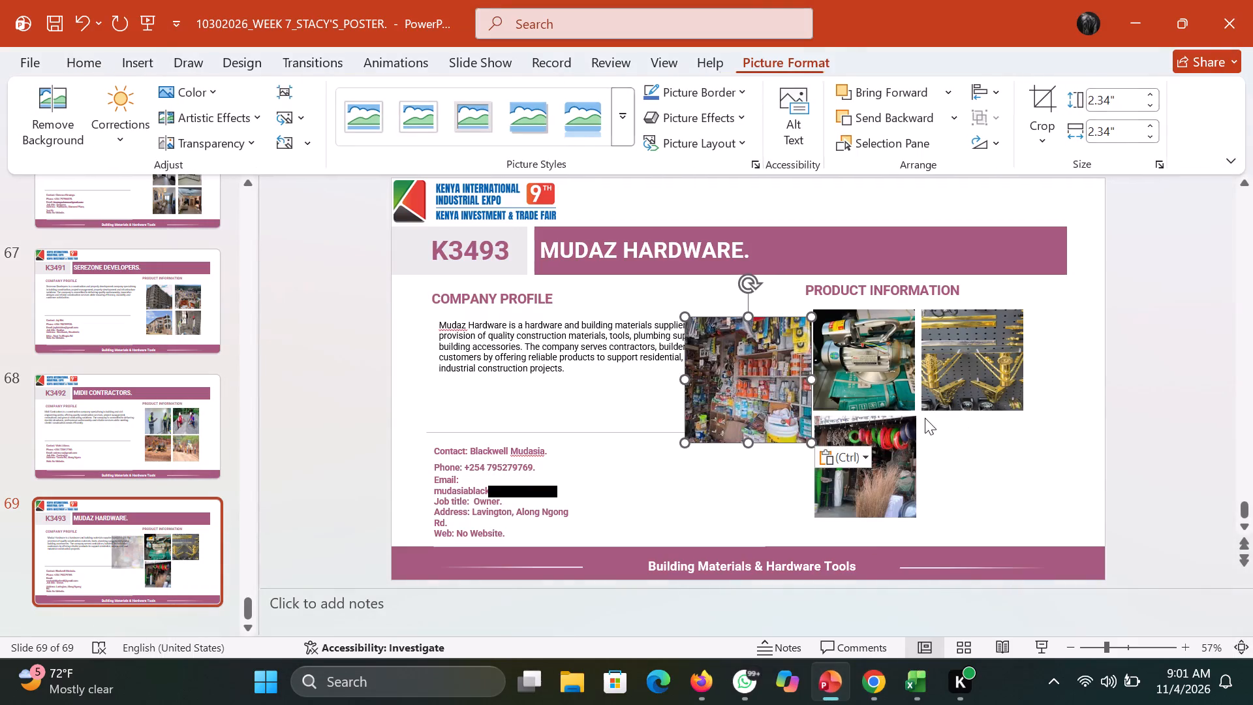
Move the shop shelves picture below the gold brackets picture, beside the shopfront picture with their tops aligned.
left_click_drag(772, 371, 1006, 458)
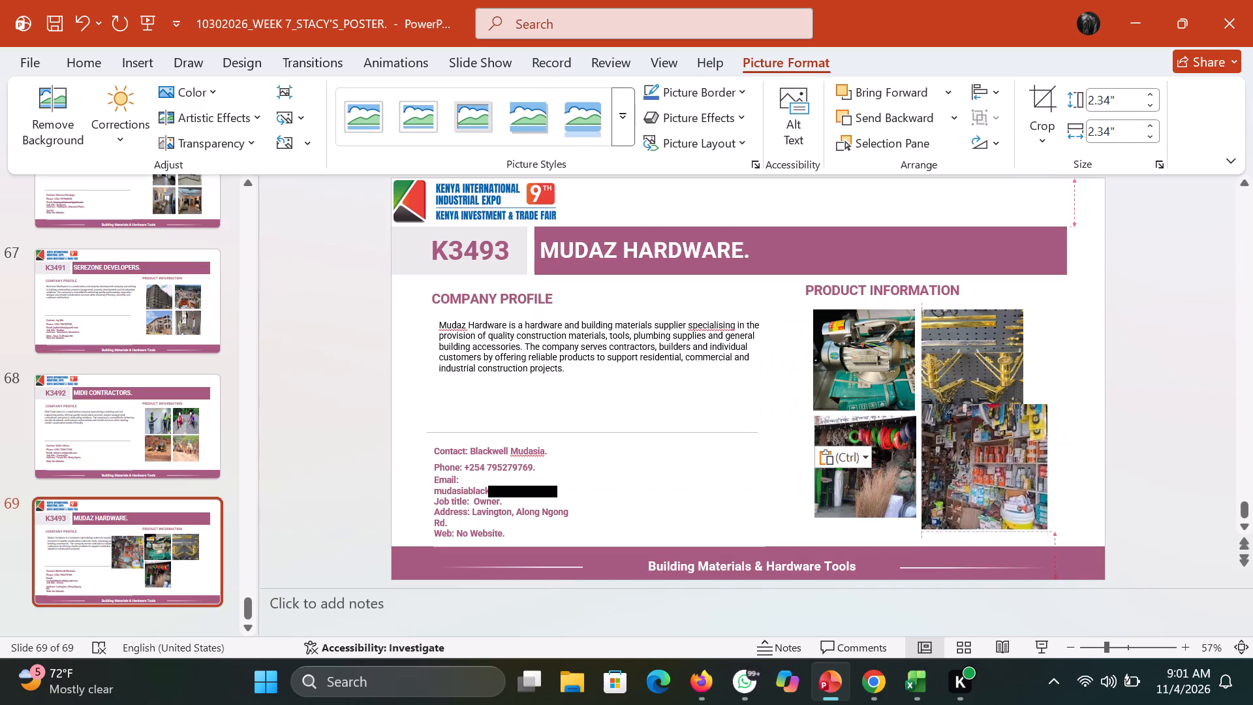
left_click_drag(1006, 458, 1012, 471)
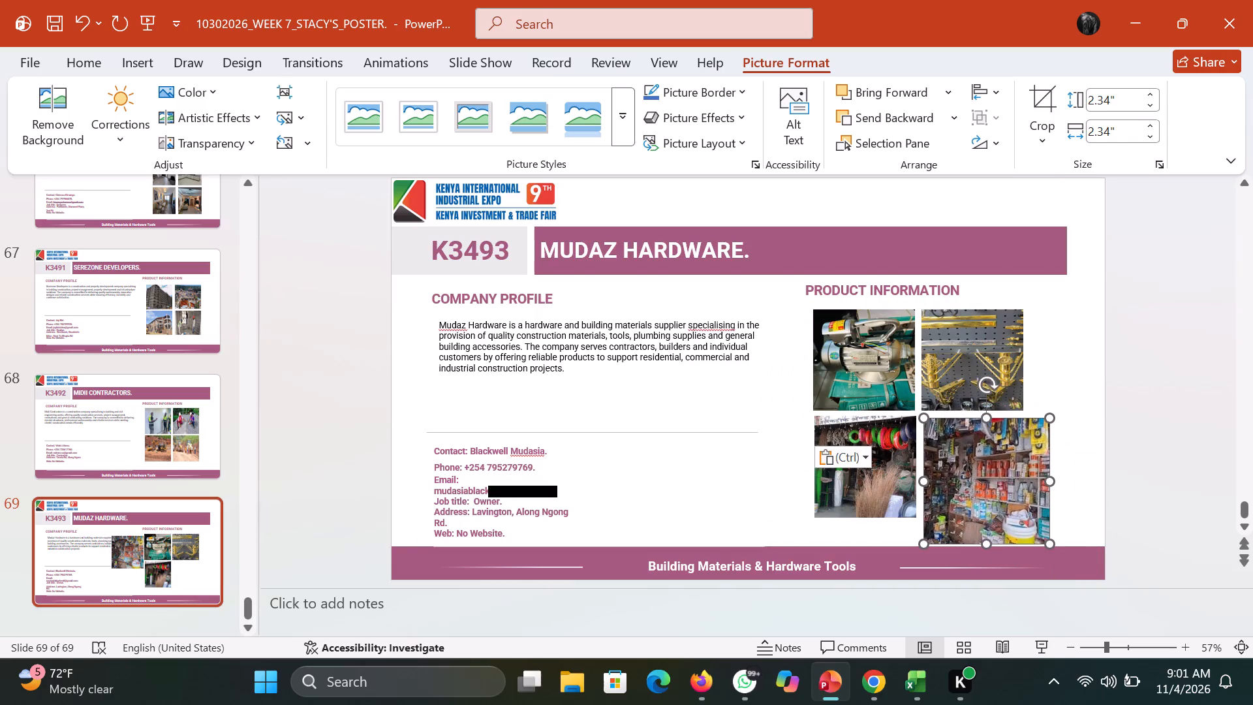
left_click(1012, 471)
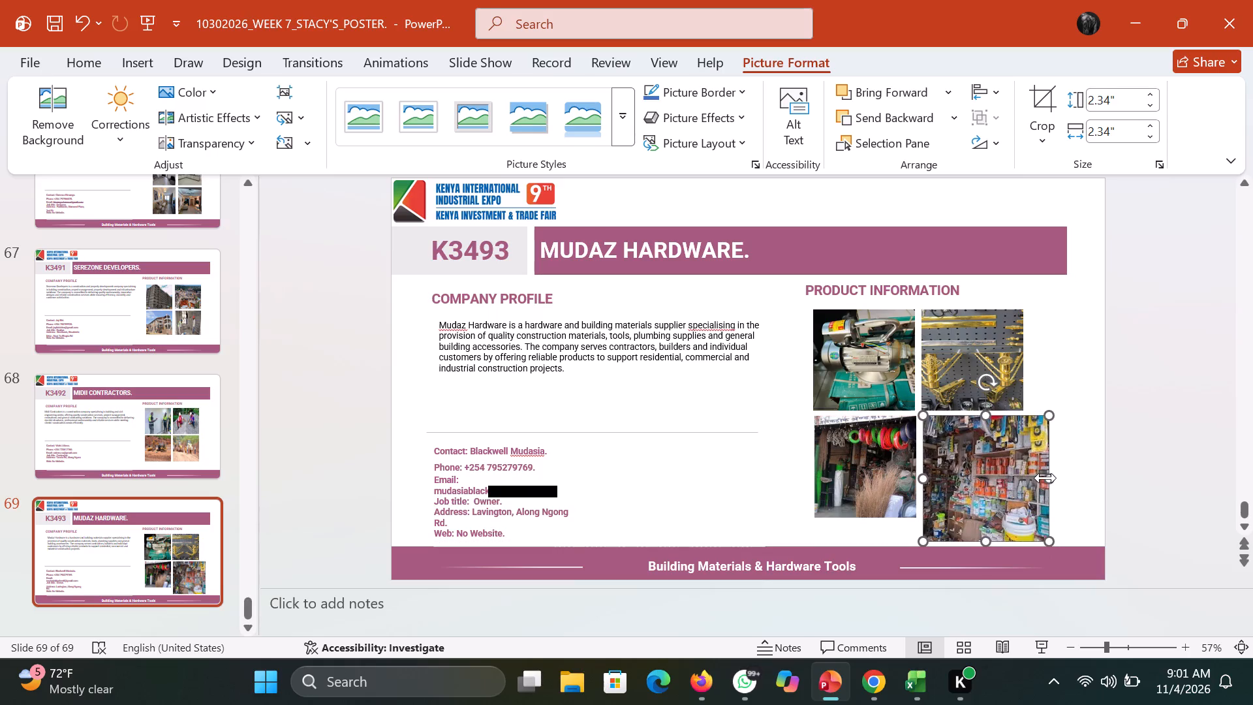
Shrink the shop shelves picture from its outer side and bottom edge to about 1.79" high by 1.87" wide.
left_click_drag(1045, 478, 1022, 478)
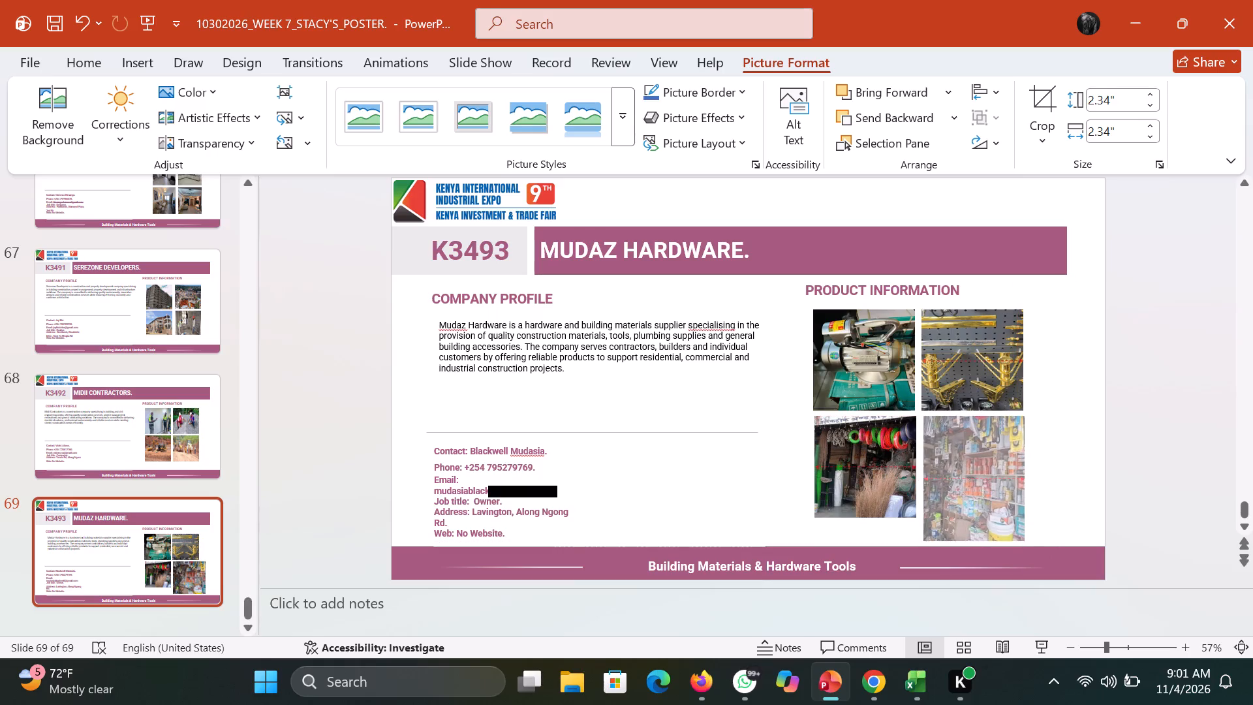
left_click_drag(1022, 478, 1021, 478)
left_click_drag(974, 538, 974, 516)
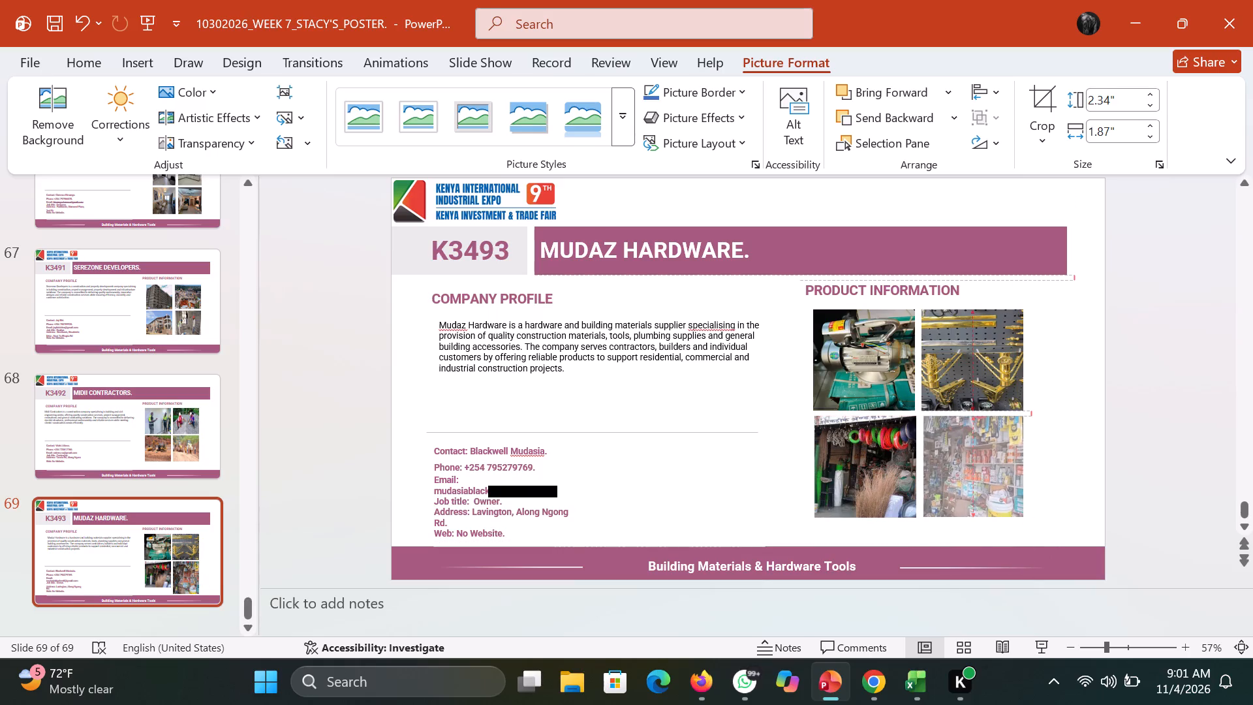
left_click_drag(974, 516, 976, 516)
left_click_drag(976, 516, 978, 516)
left_click_drag(978, 516, 980, 522)
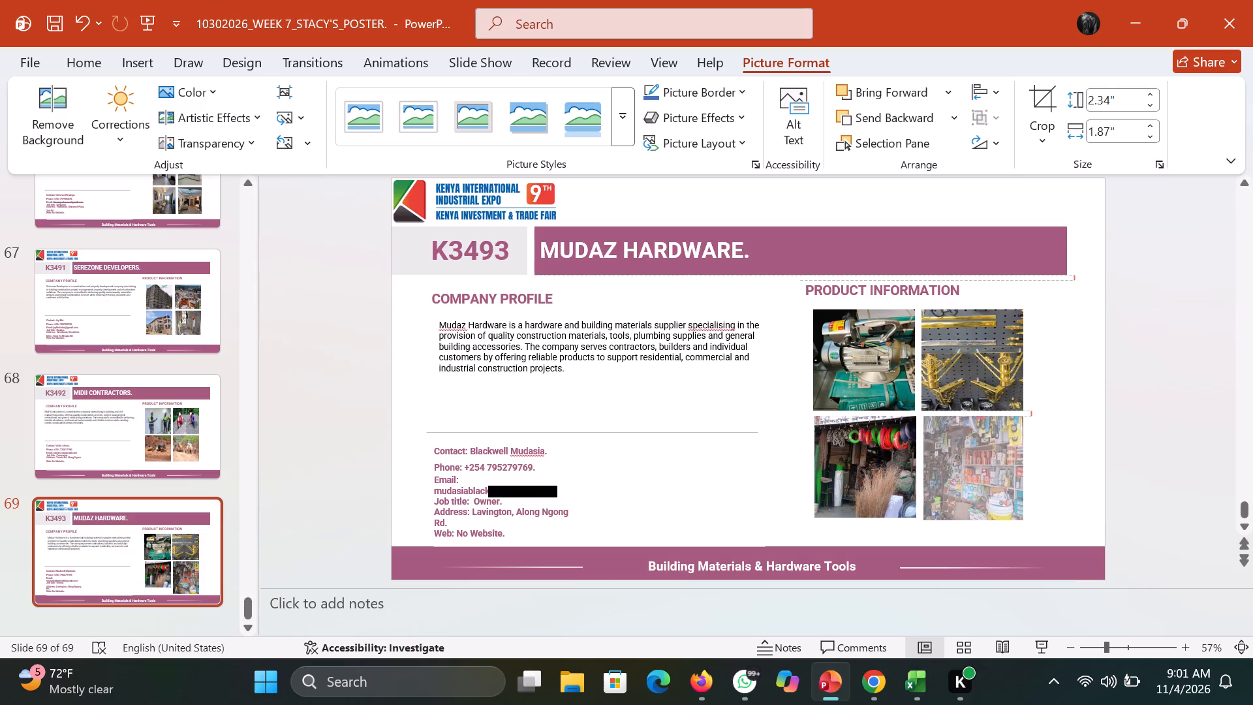
left_click_drag(980, 522, 980, 510)
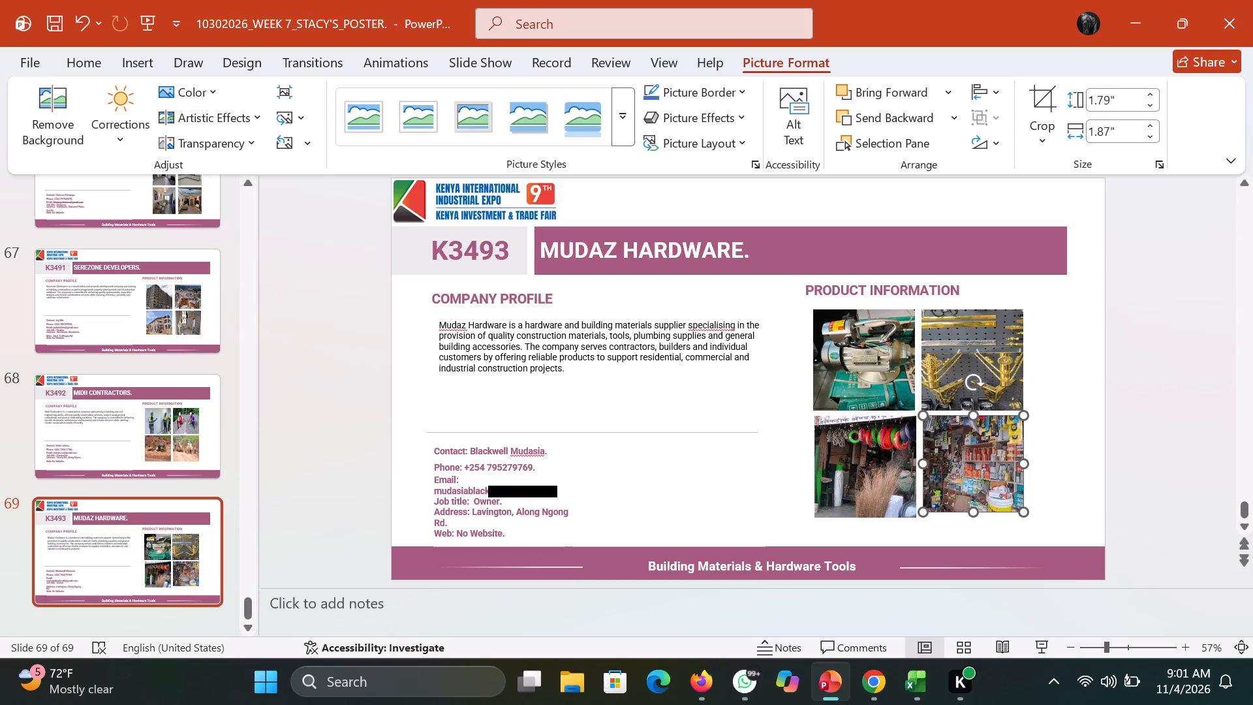
Shorten the shopfront picture from its bottom edge to line up with the bottom of the shop shelves picture.
left_click(866, 476)
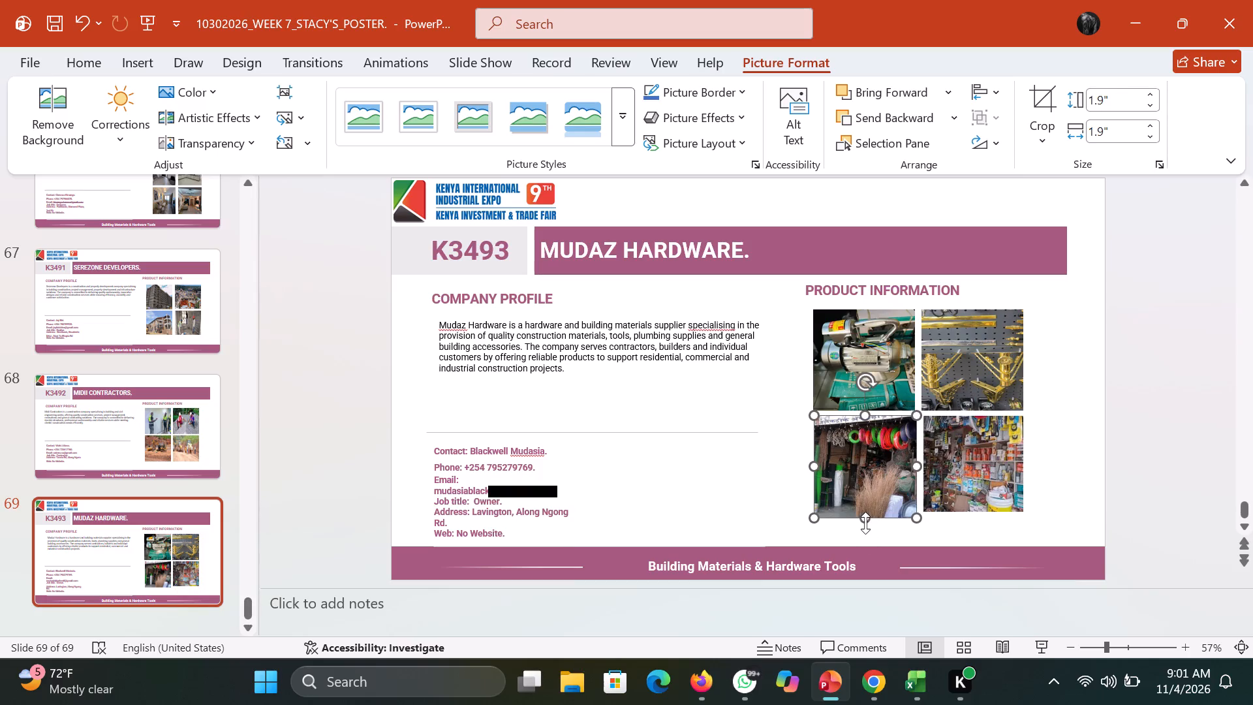
left_click_drag(865, 523, 869, 507)
Widen the shop shelves picture from its outer side to about 1.9".
left_click(998, 440)
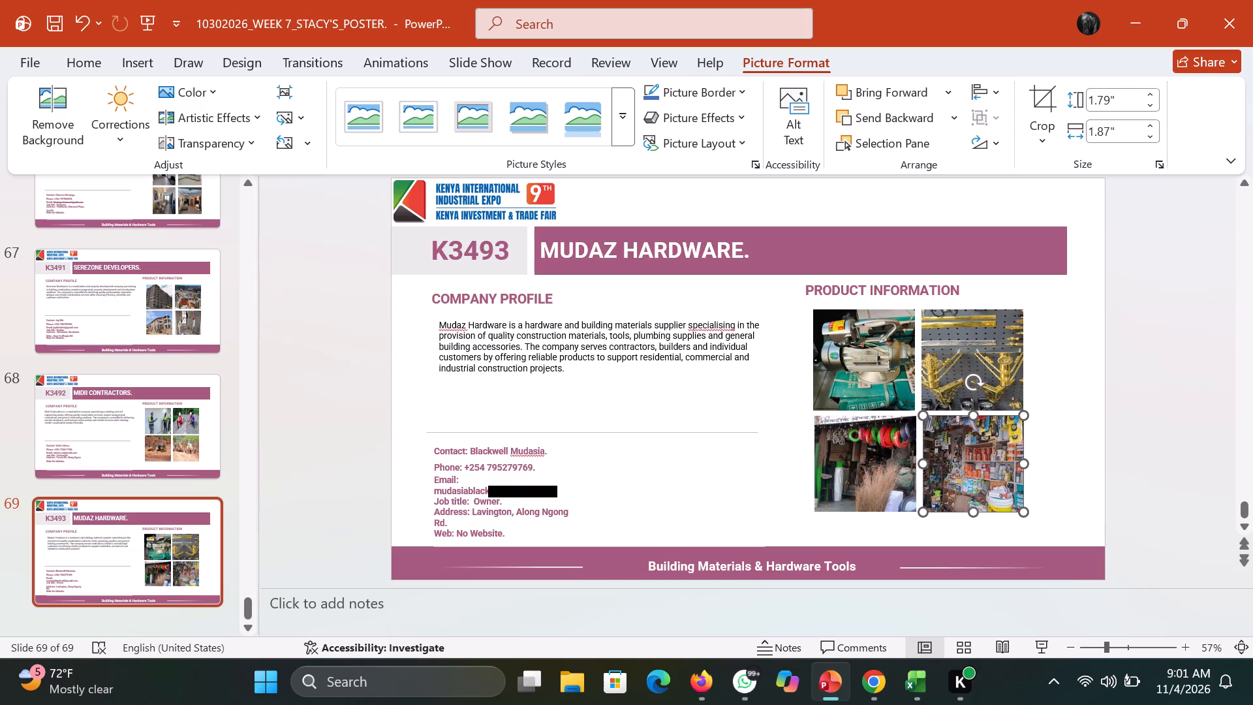
left_click_drag(1023, 462, 1036, 462)
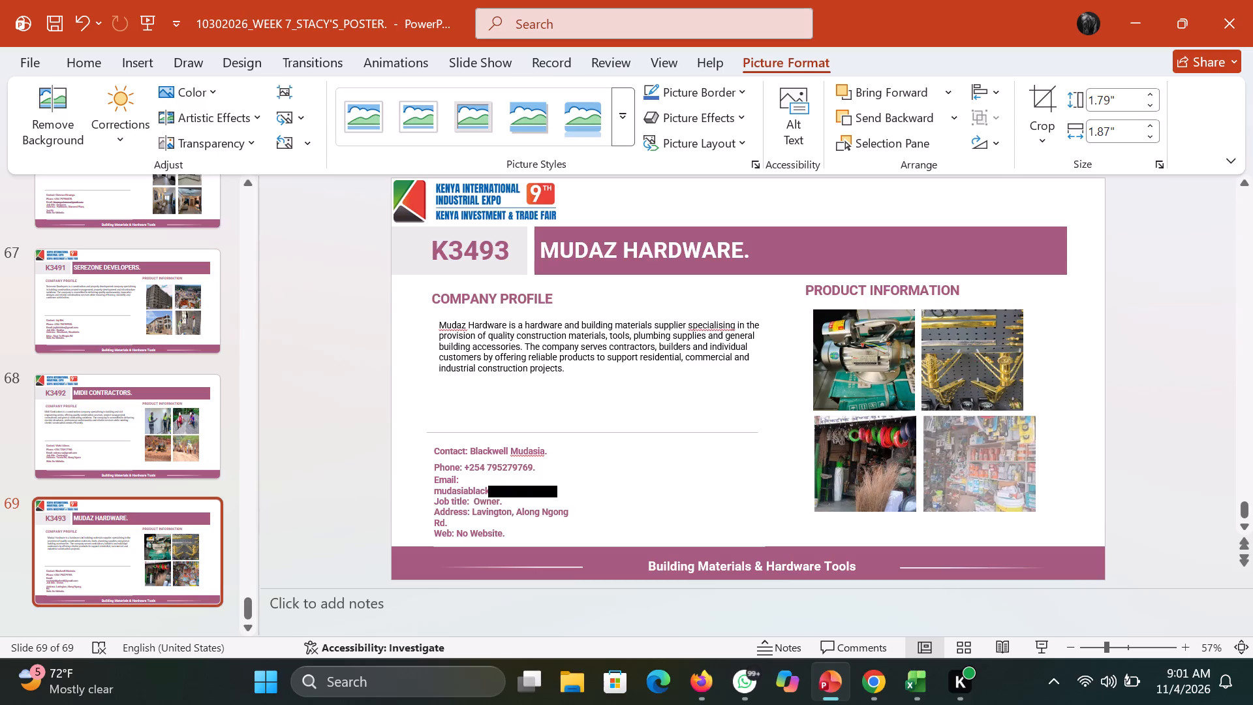
left_click_drag(1036, 462, 1022, 461)
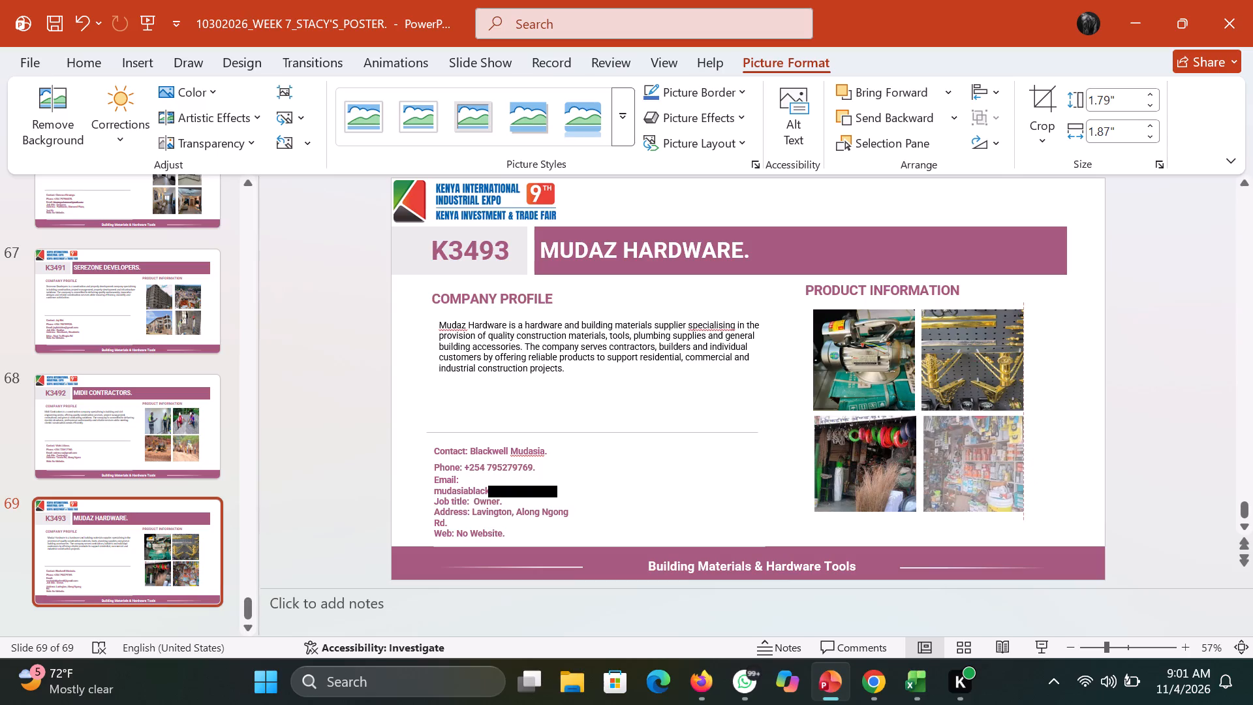
left_click_drag(1022, 461, 1029, 460)
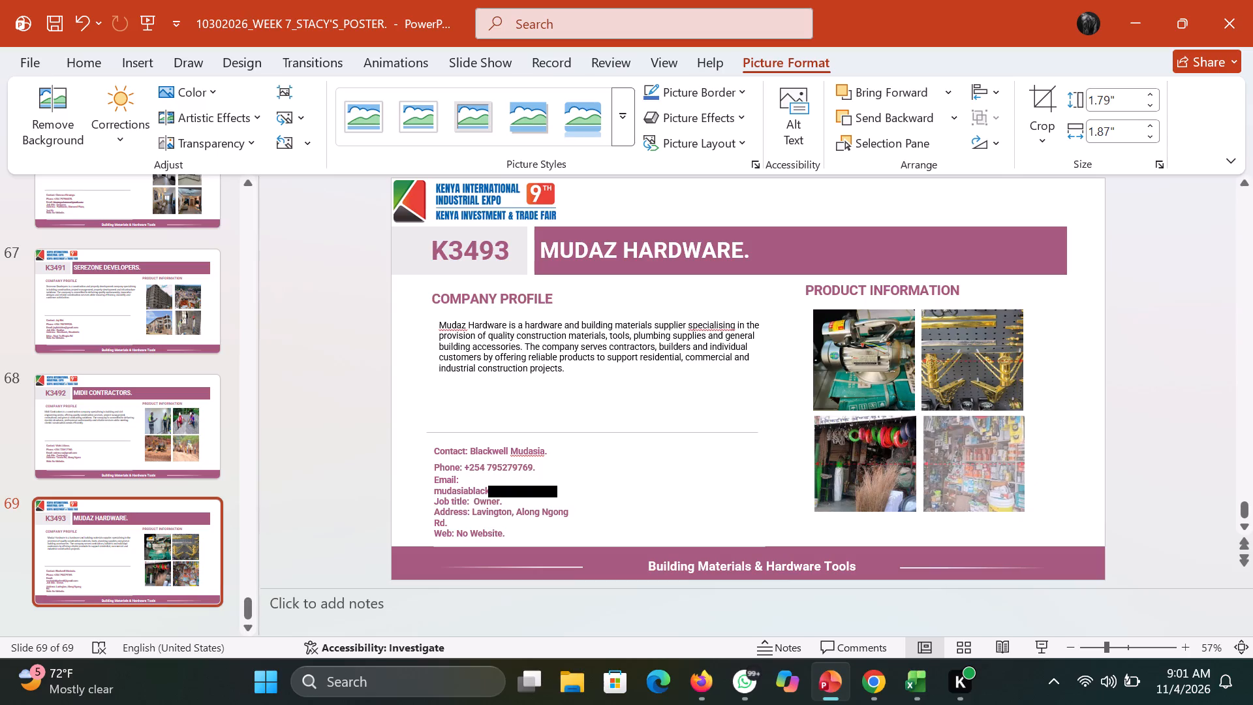
left_click_drag(1029, 460, 1029, 461)
left_click(1051, 465)
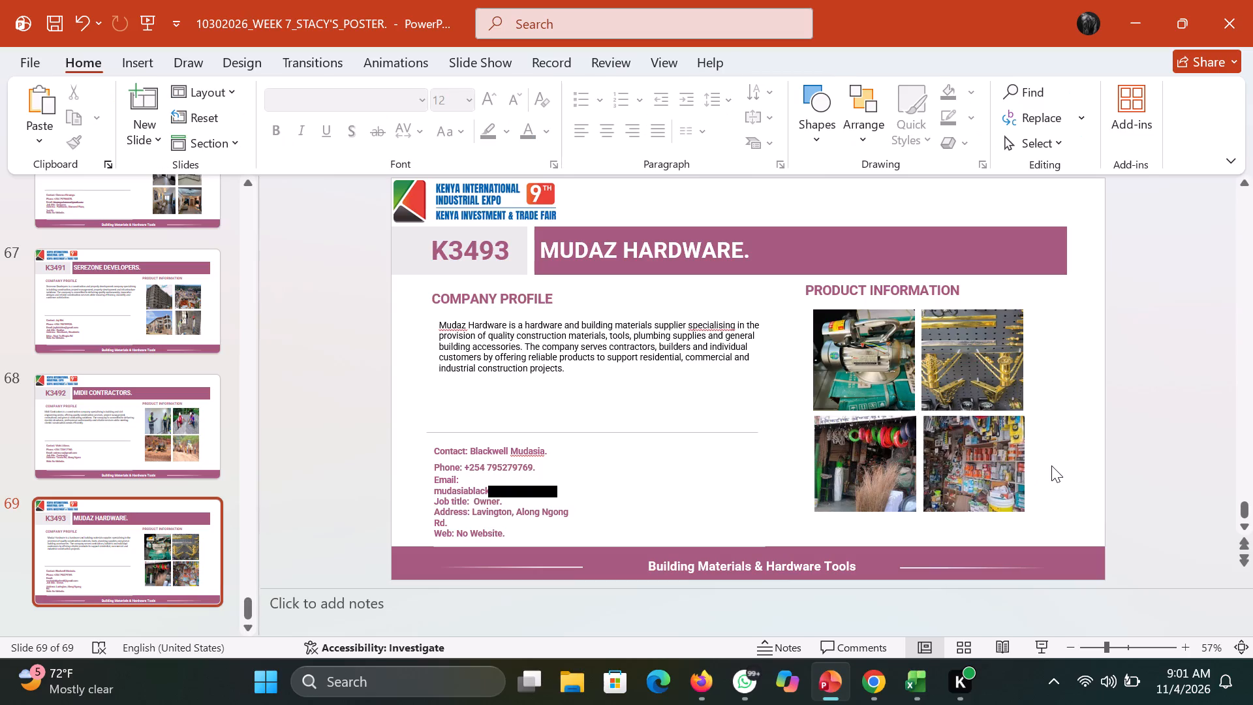
left_click(959, 469)
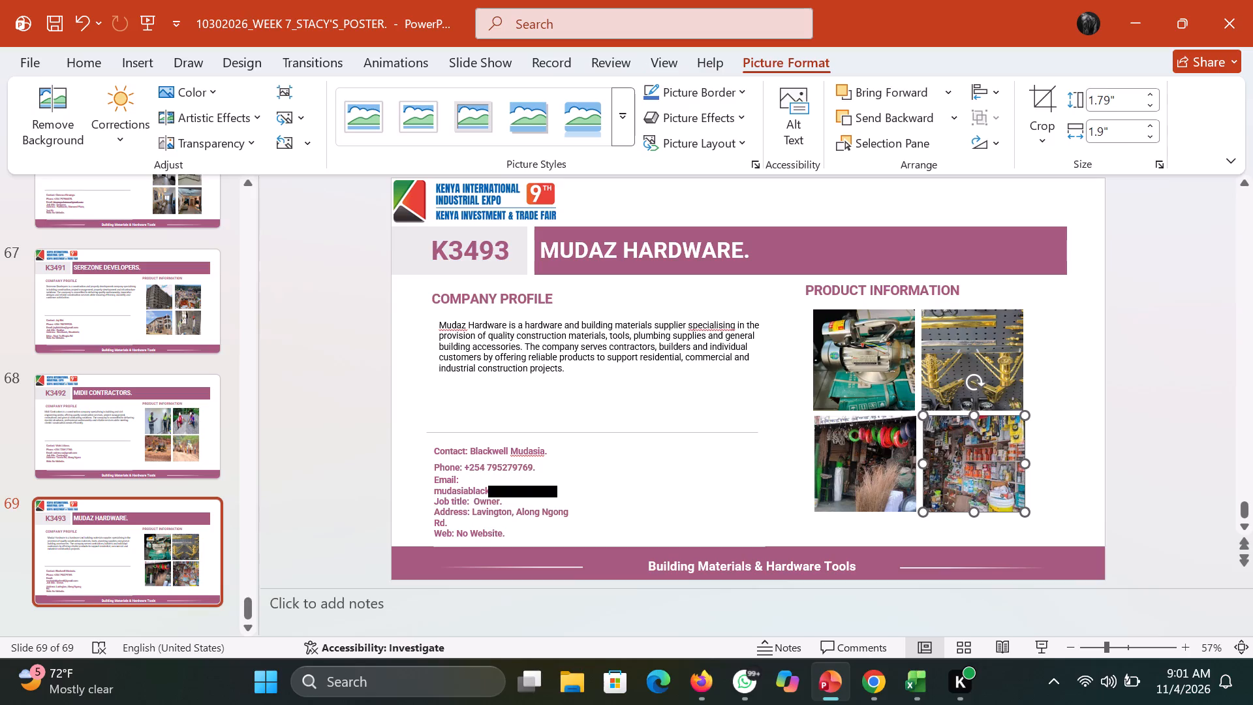
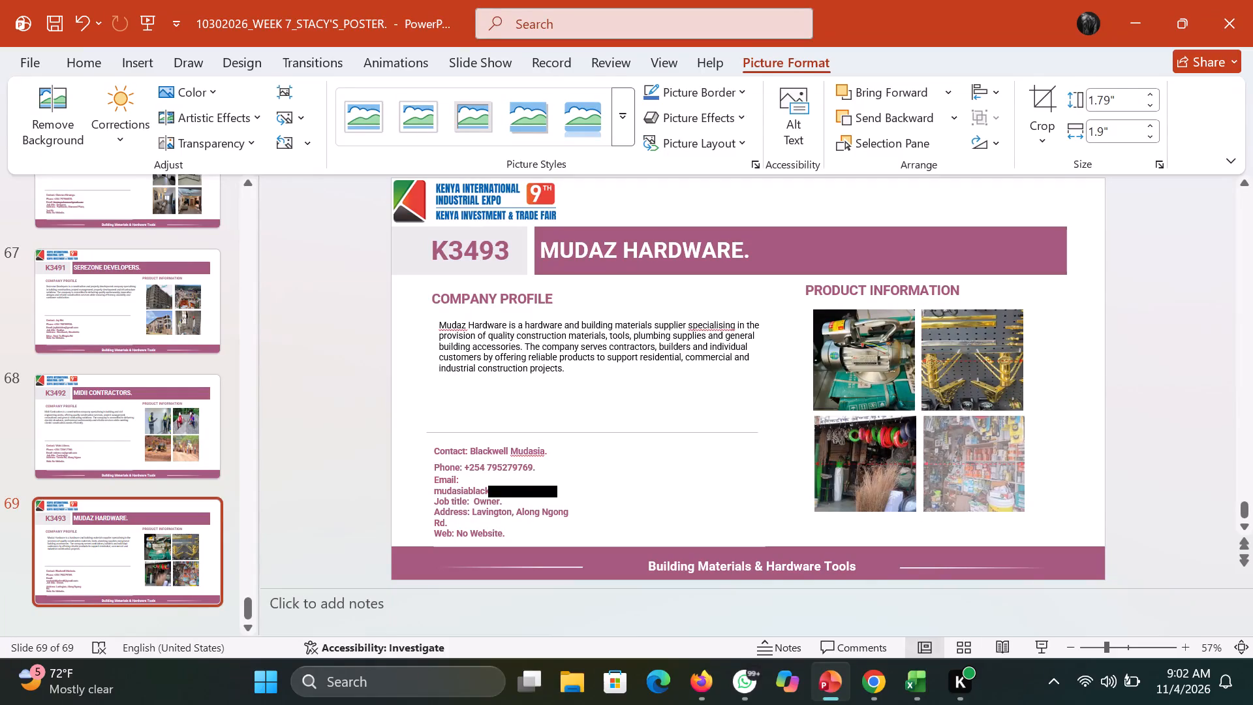
Narrow the shopfront picture slightly from its inner side to about 1.88" wide.
left_click(893, 460)
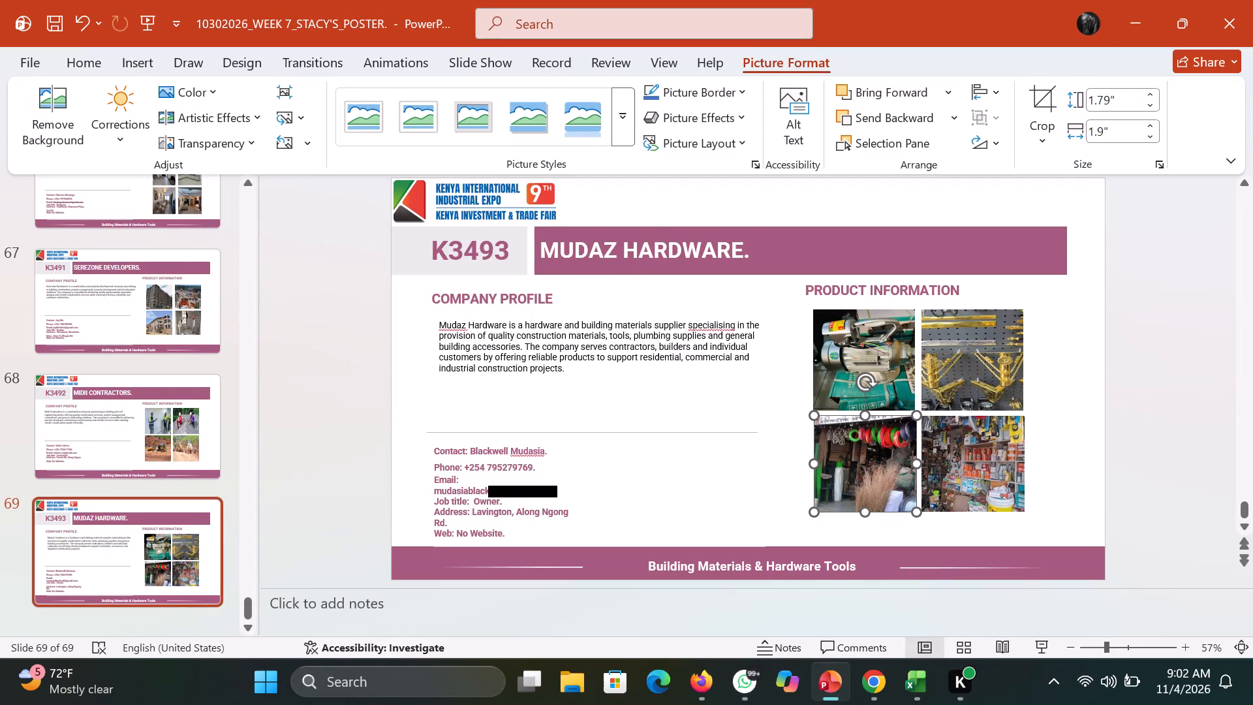
left_click(918, 464)
left_click(1064, 456)
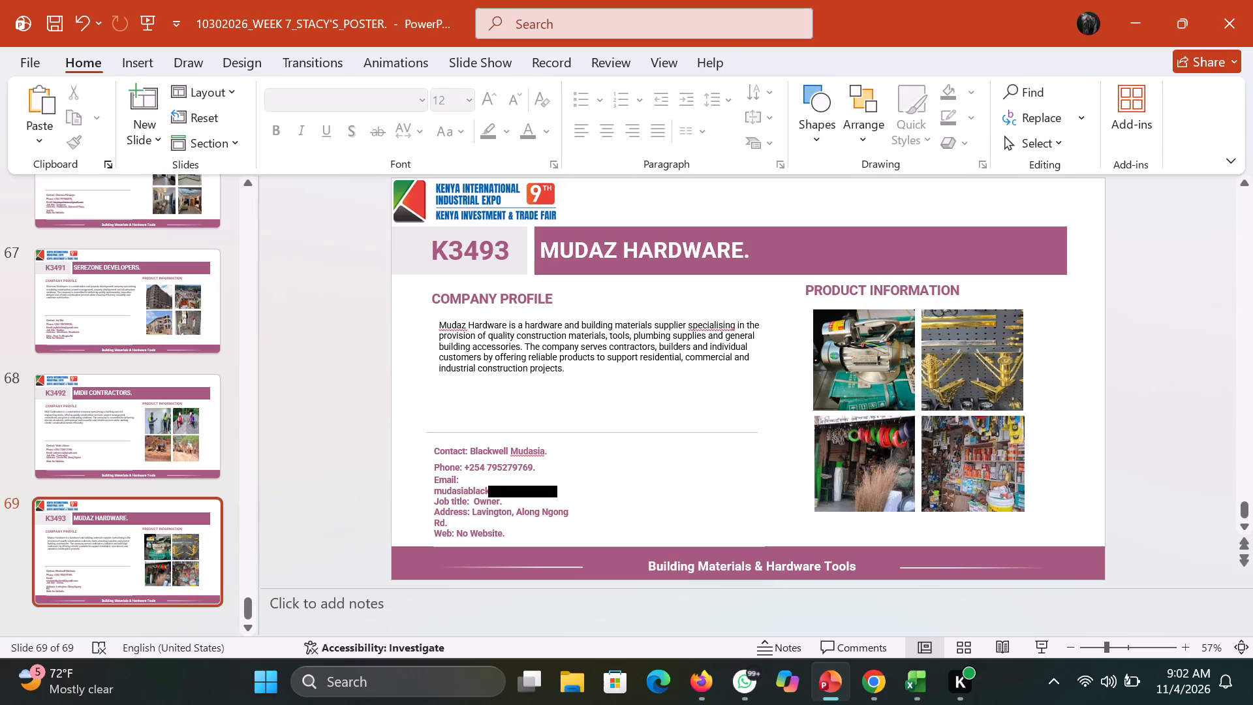
Shorten the green machine picture above the shopfront from its top edge to about 1.79" high.
left_click(863, 367)
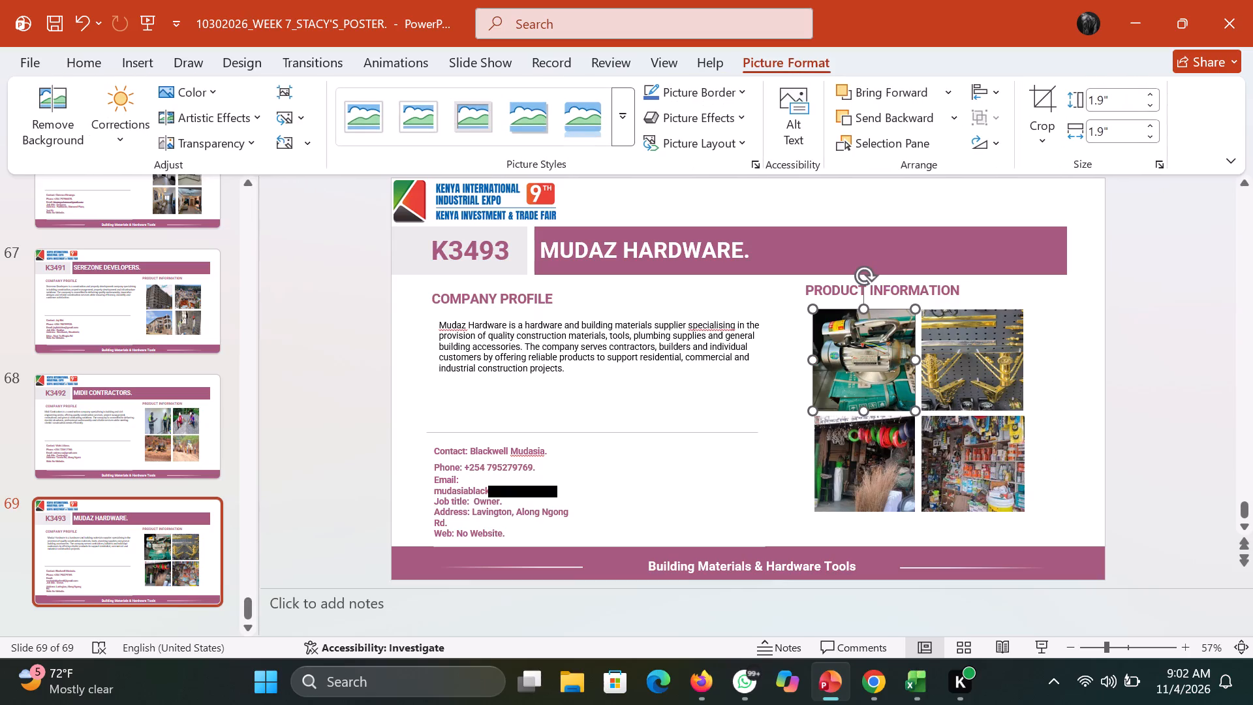
left_click_drag(861, 305, 861, 308)
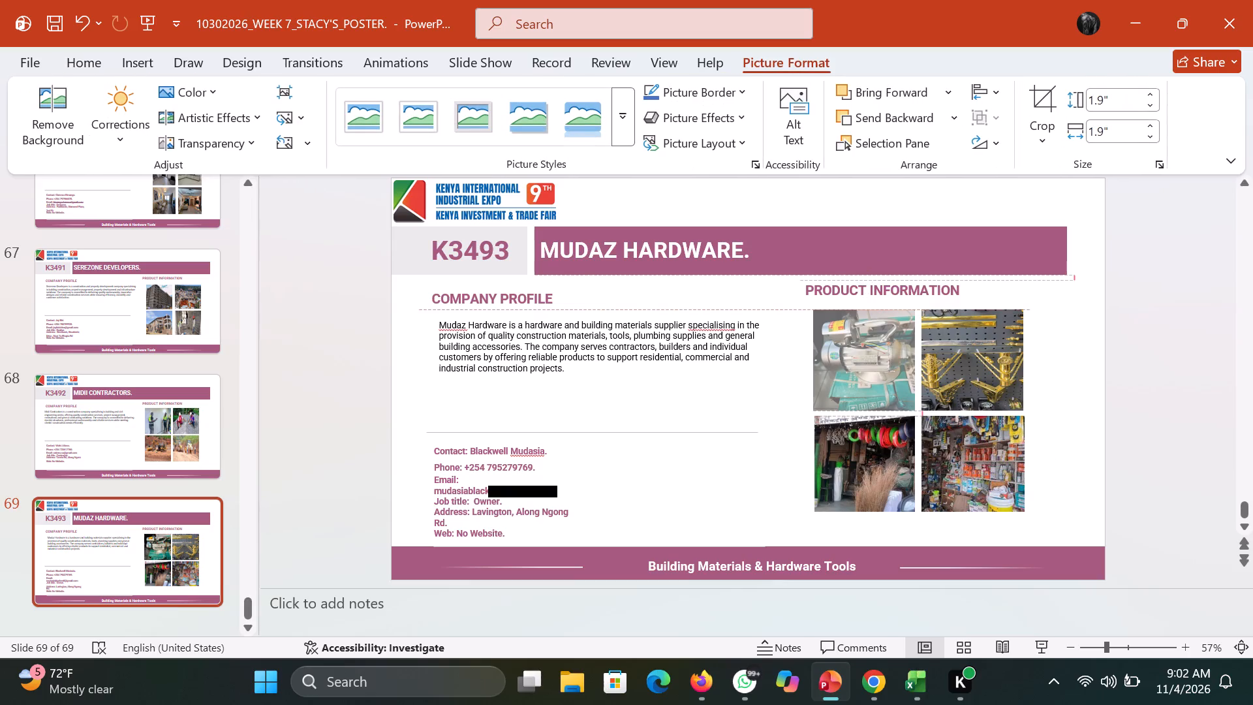
left_click_drag(861, 308, 863, 313)
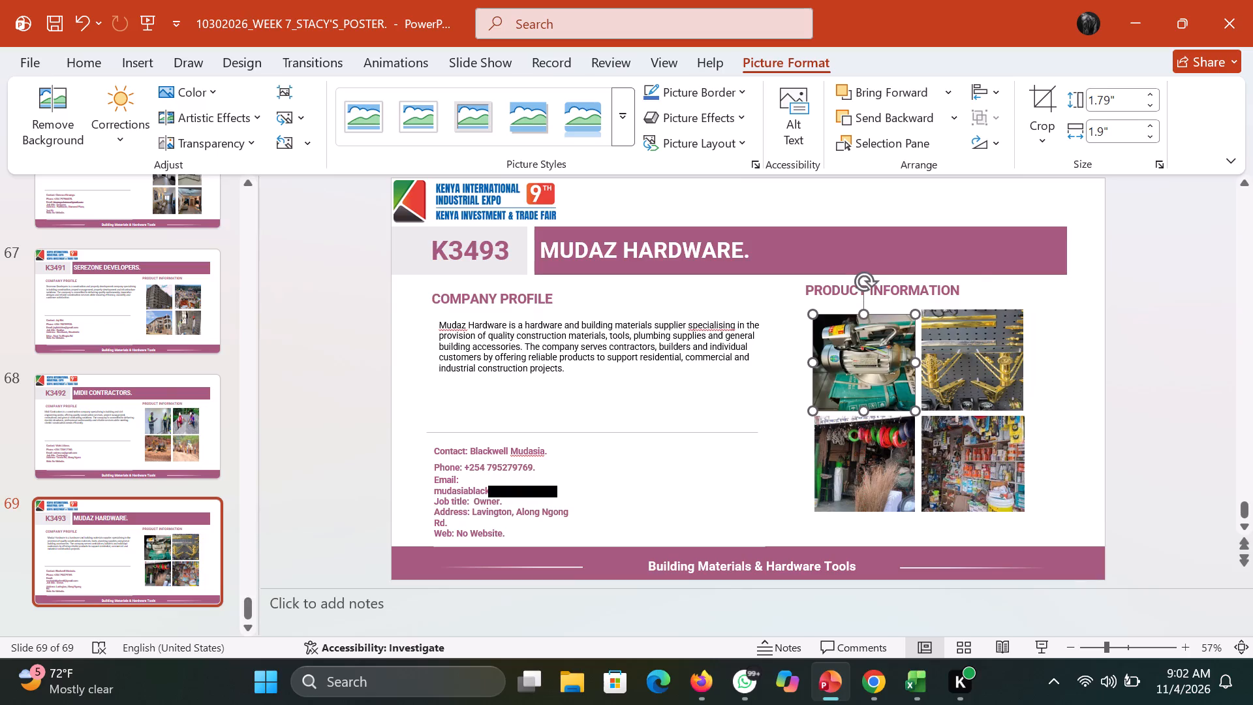
Shorten the gold brackets picture from its top edge to about 1.76" high, level with the machine picture's top.
left_click(948, 346)
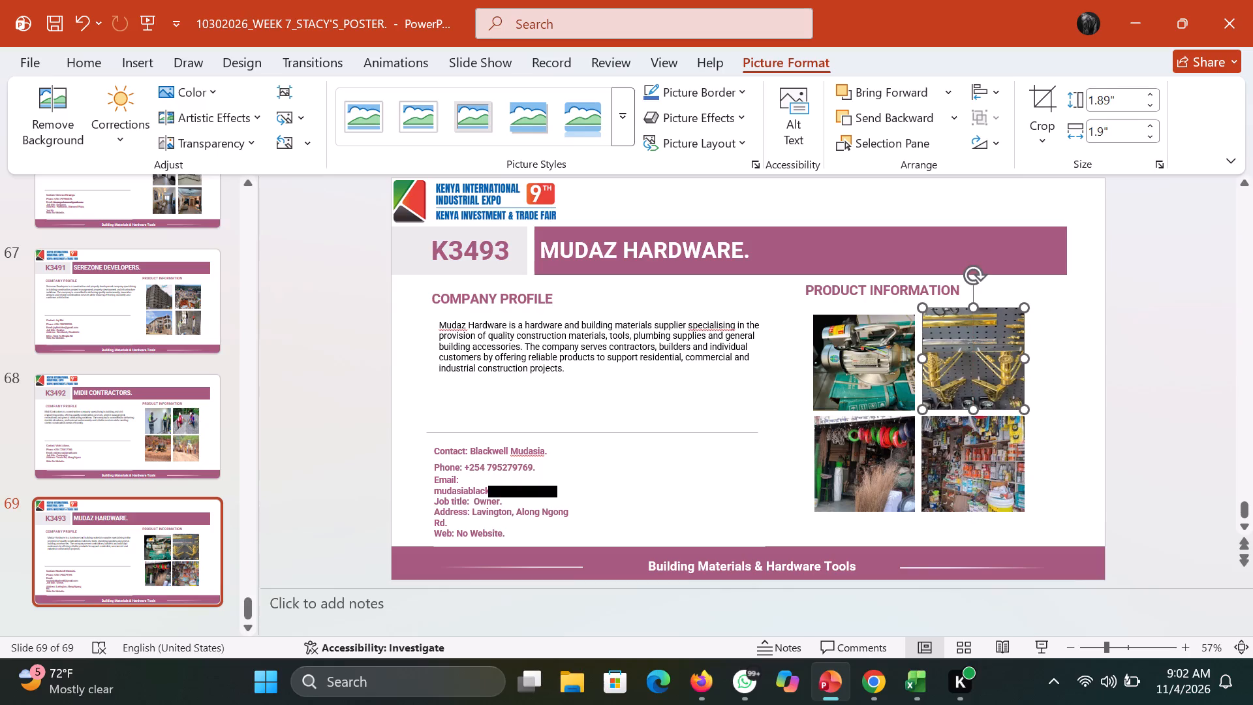
left_click_drag(972, 309, 974, 316)
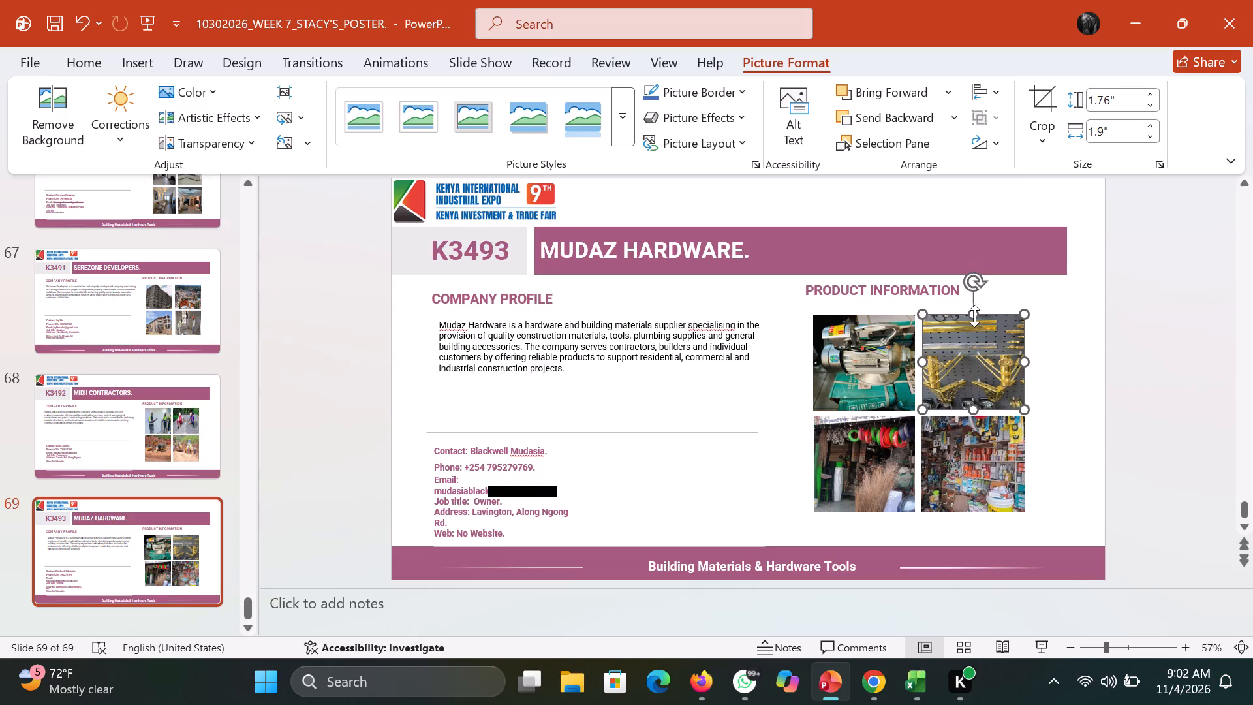
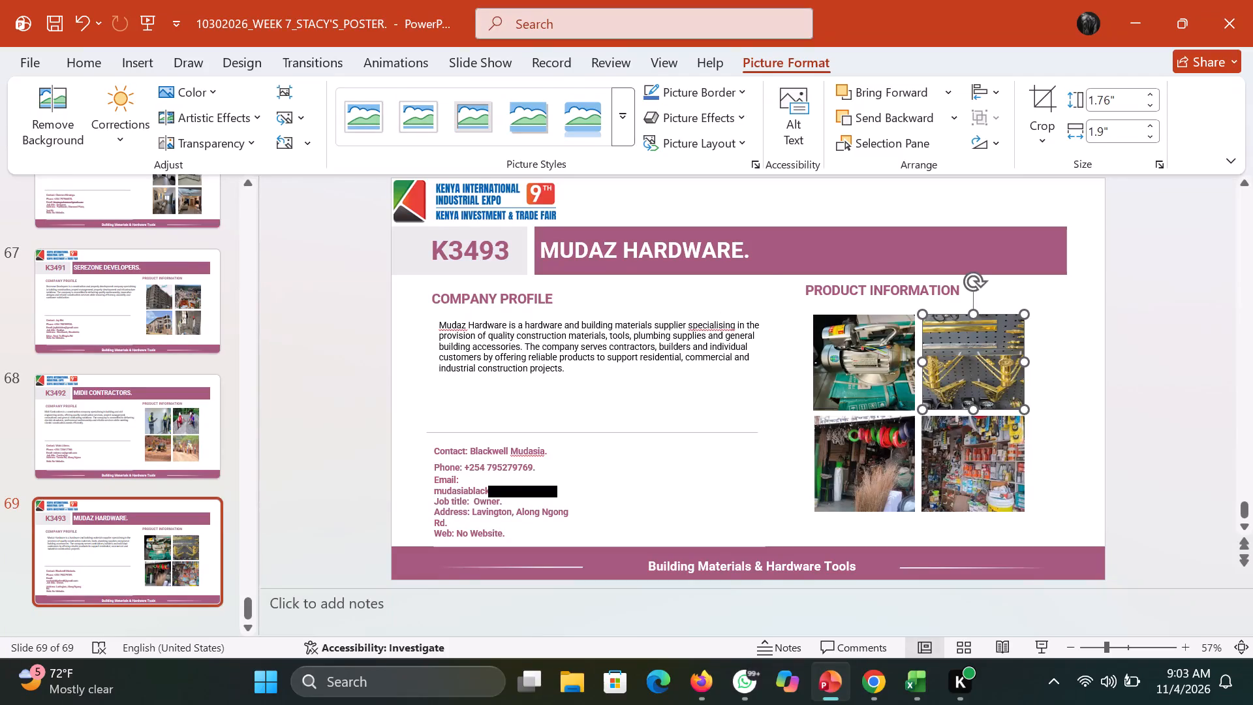
Copy the blue K3488 VISKEN TYRES slide and paste it after the K3493 MUDAZ HARDWARE slide at the end of the deck.
left_click(675, 476)
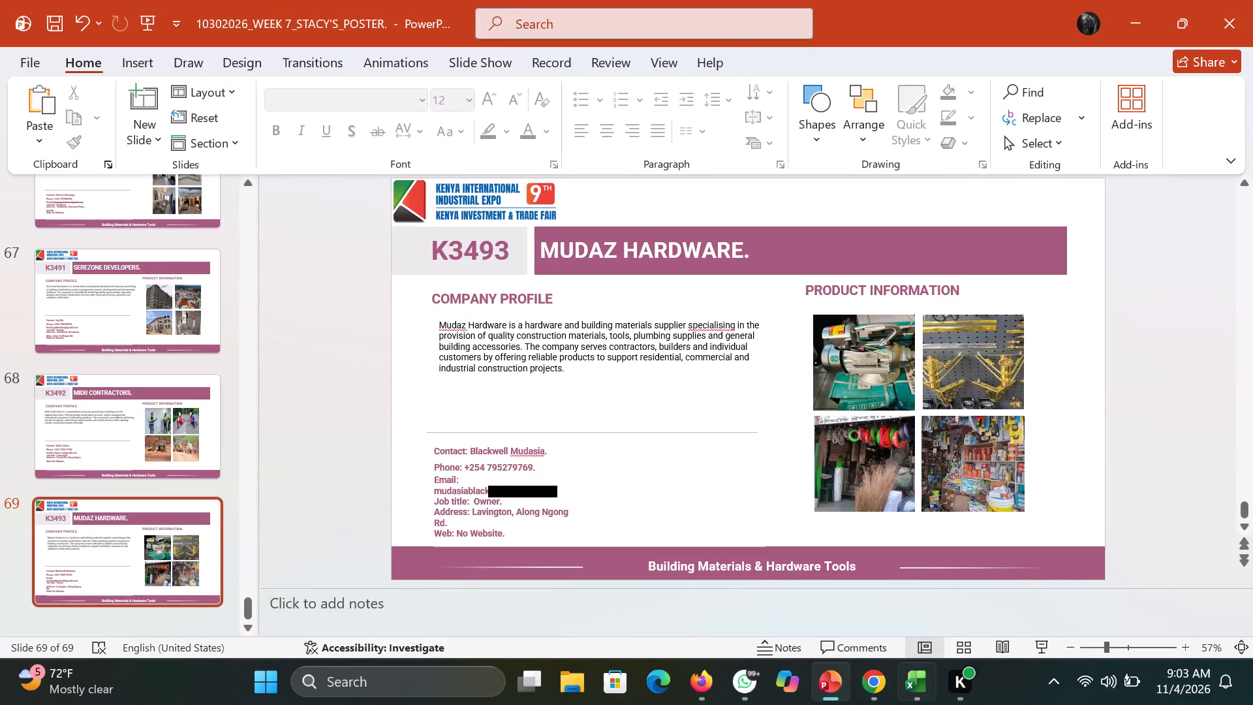
left_click(872, 674)
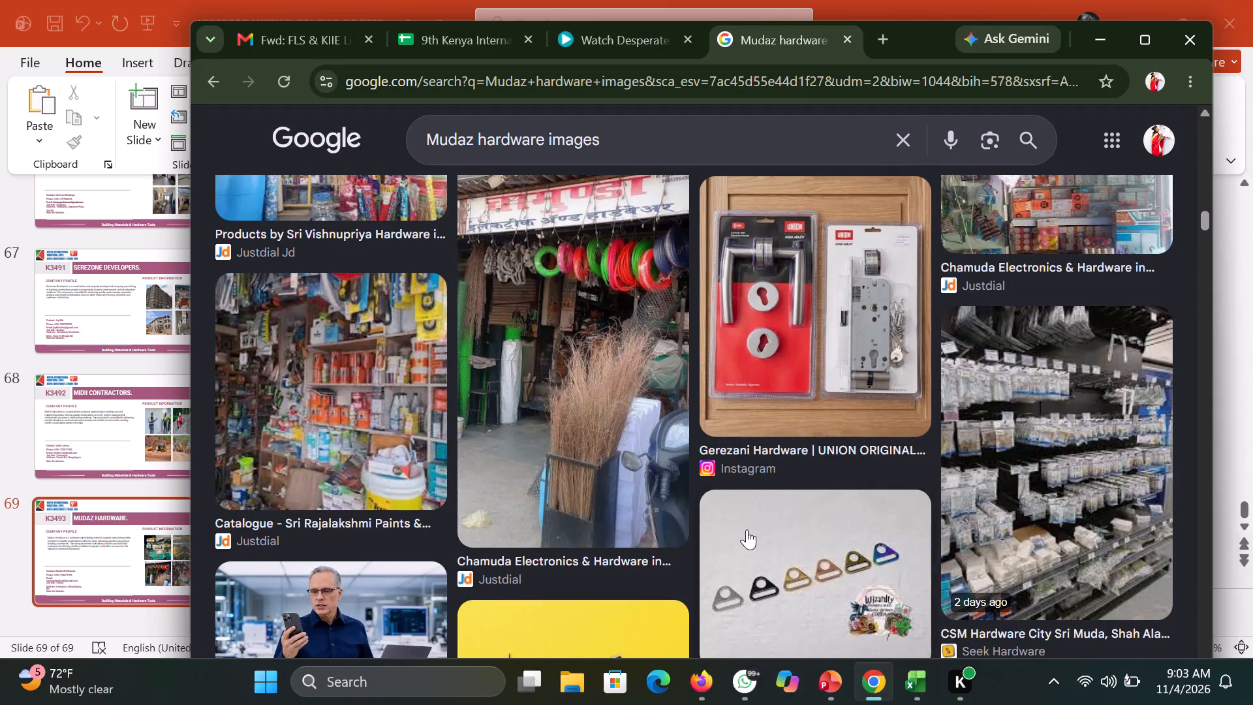
left_click(465, 40)
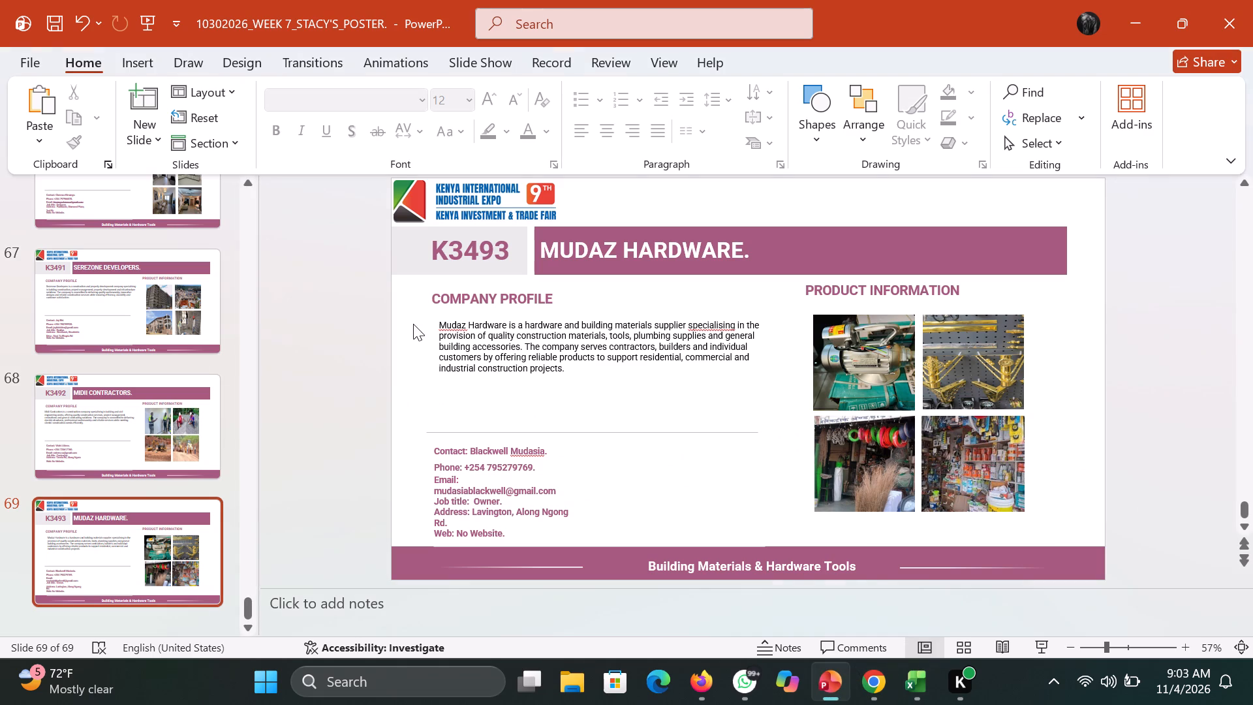
double_click(247, 183)
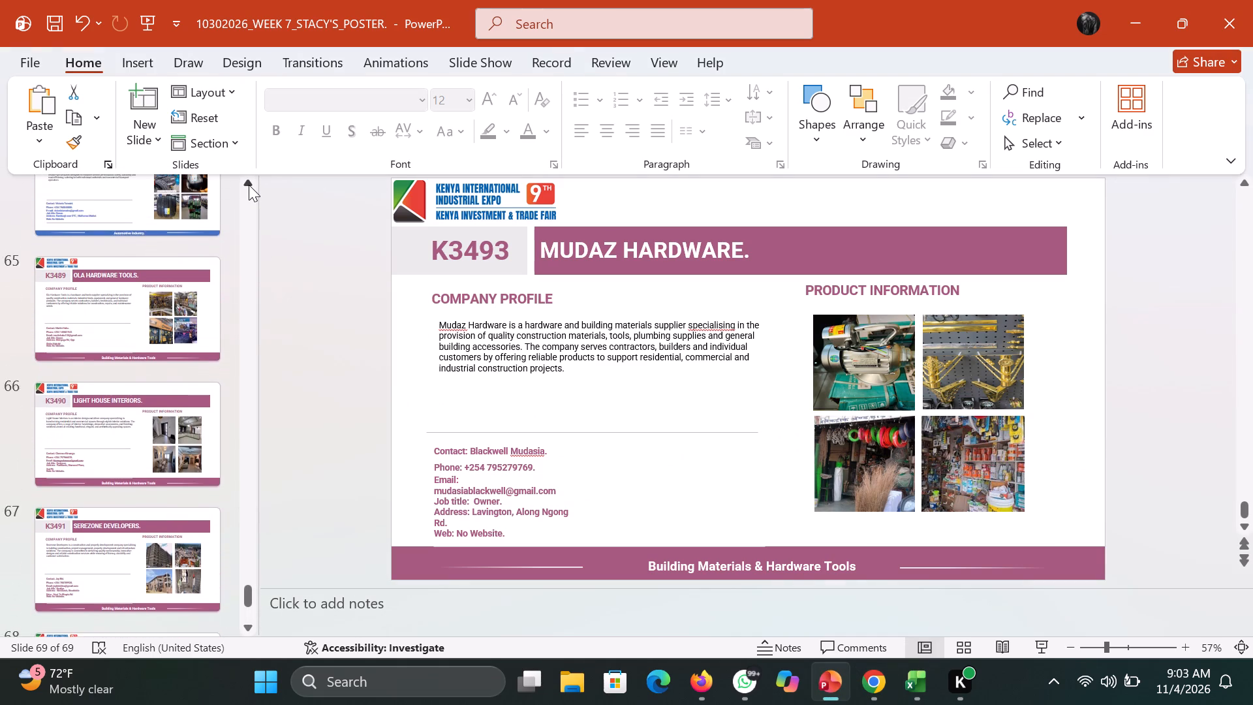
left_click(249, 185)
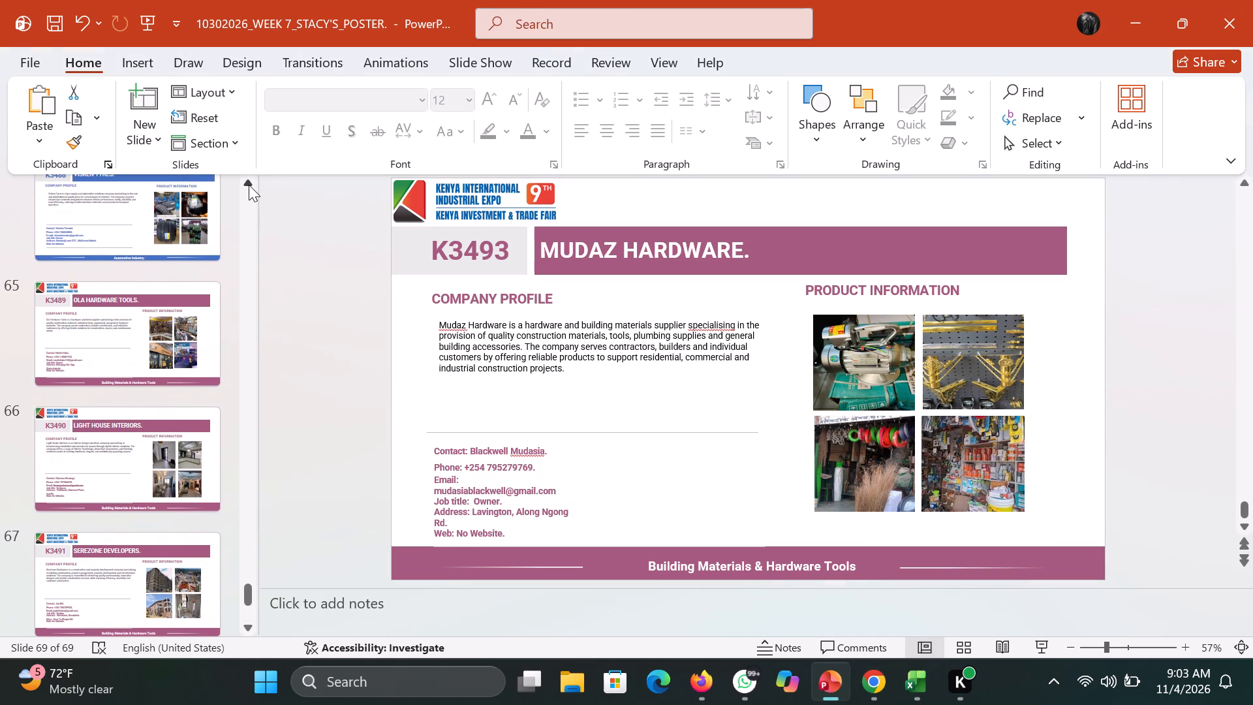
left_click(117, 190)
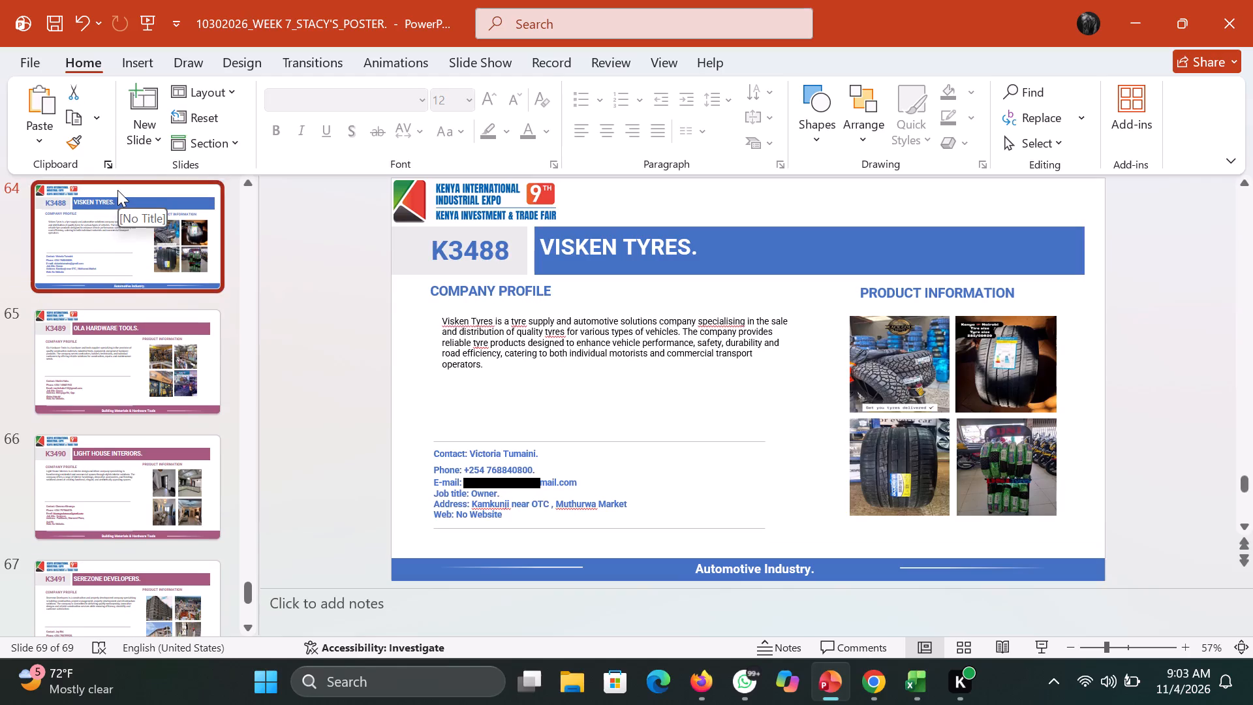
key("ctrl+c")
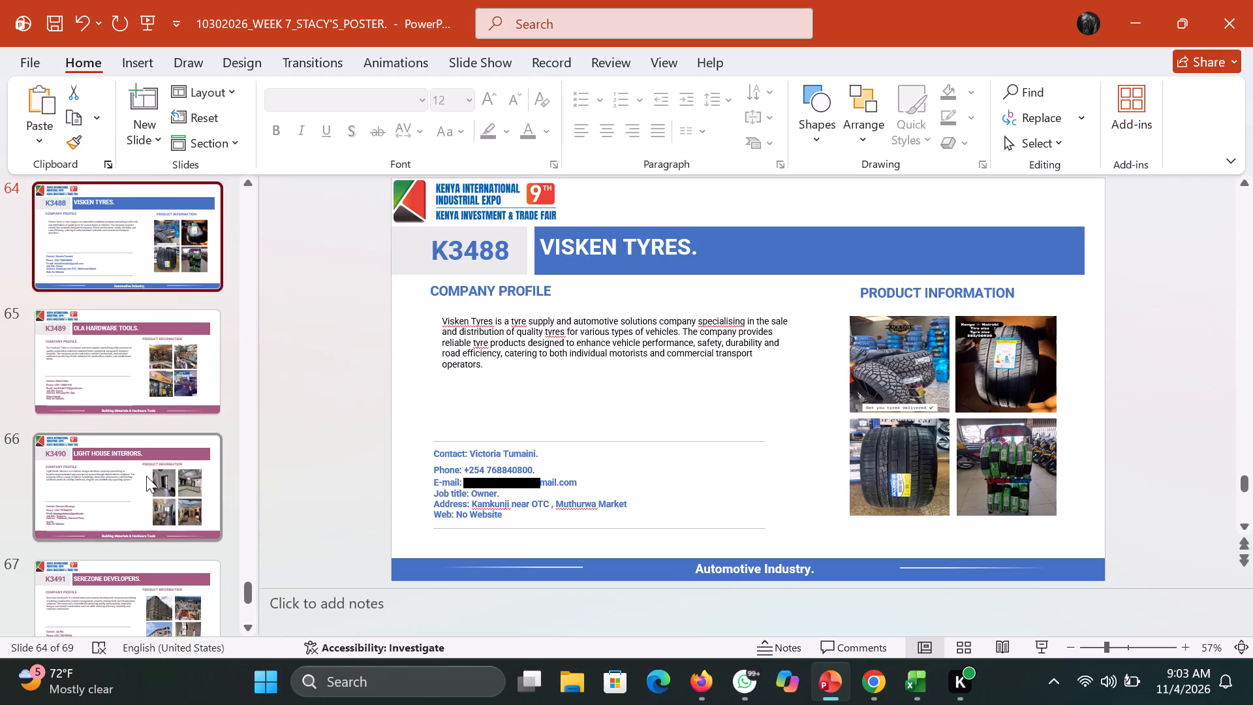
left_click(248, 636)
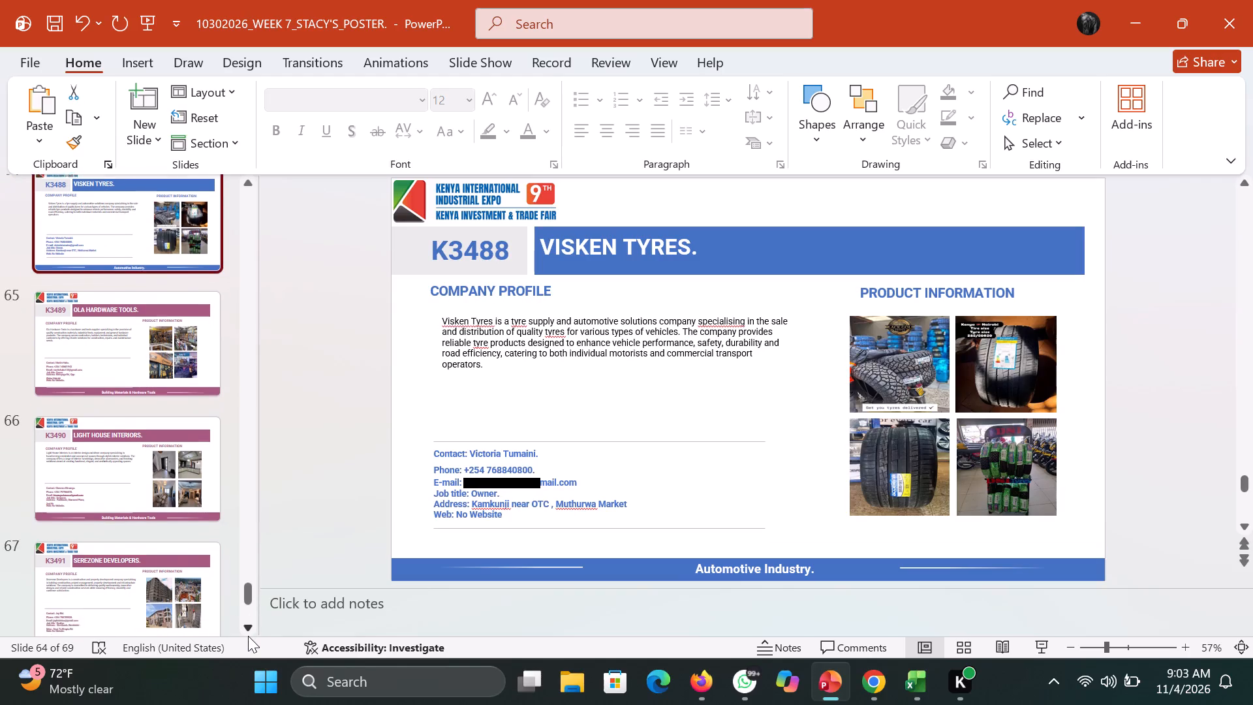
triple_click(249, 638)
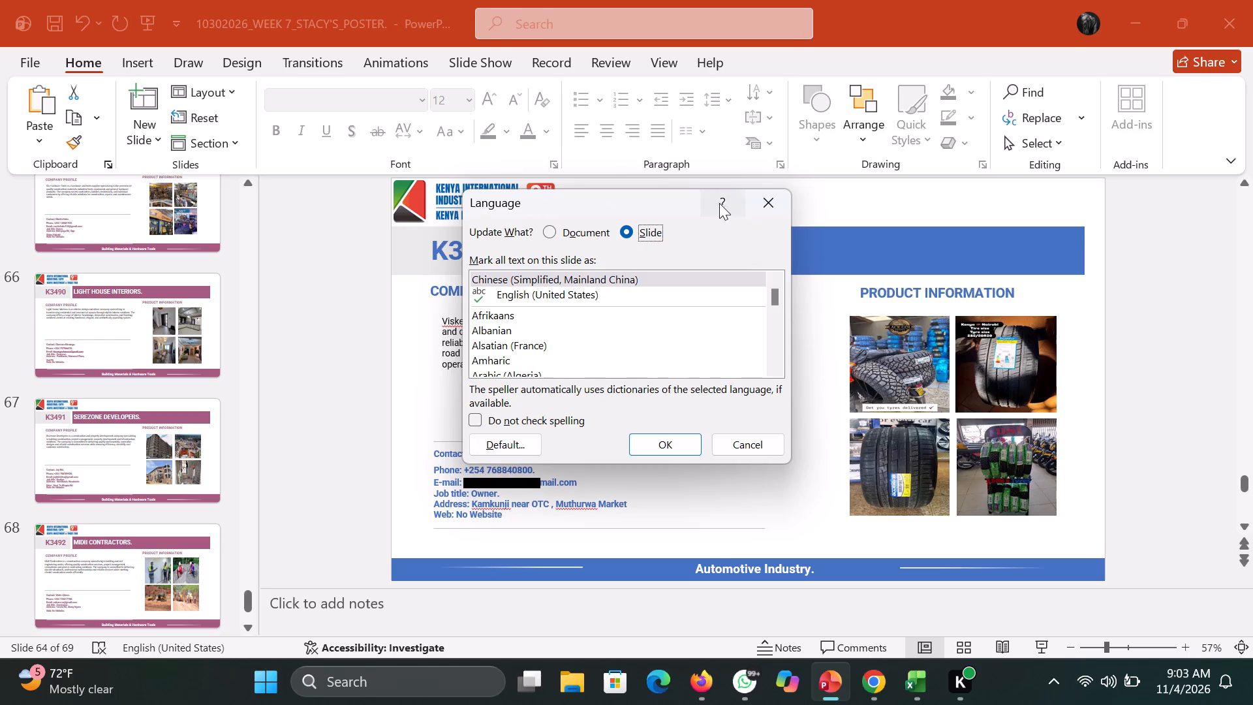
left_click(773, 202)
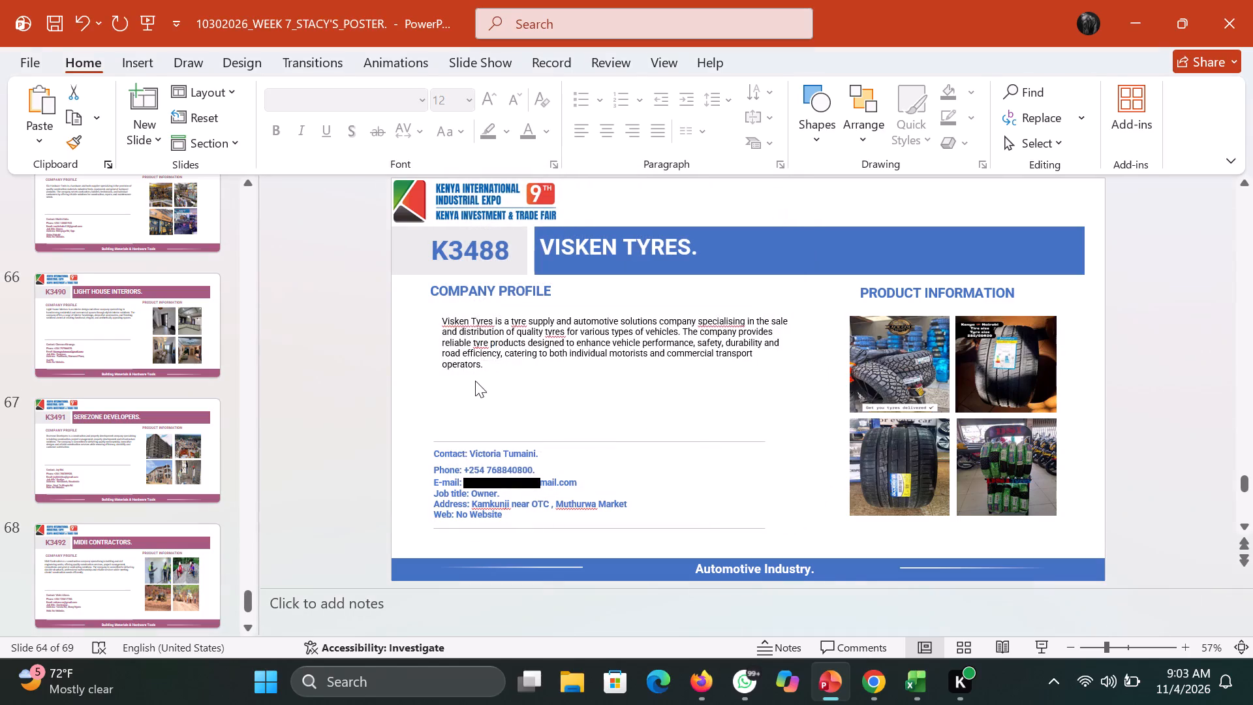
triple_click(249, 631)
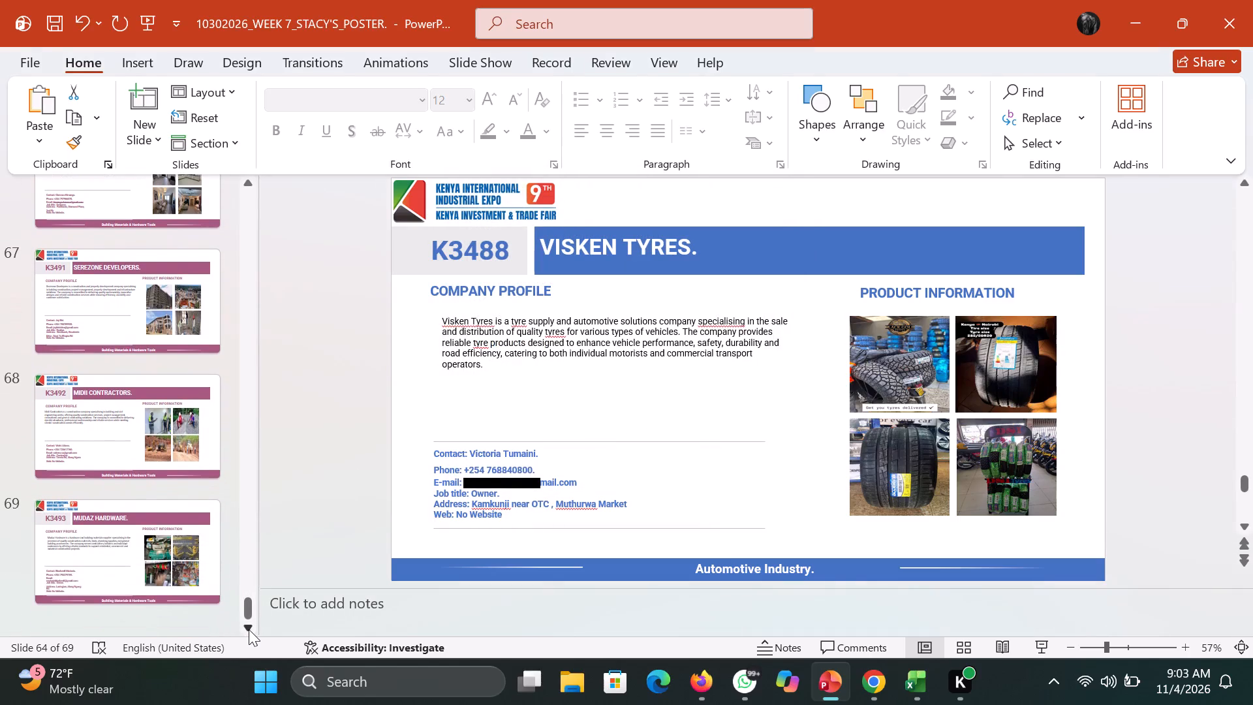
left_click(140, 627)
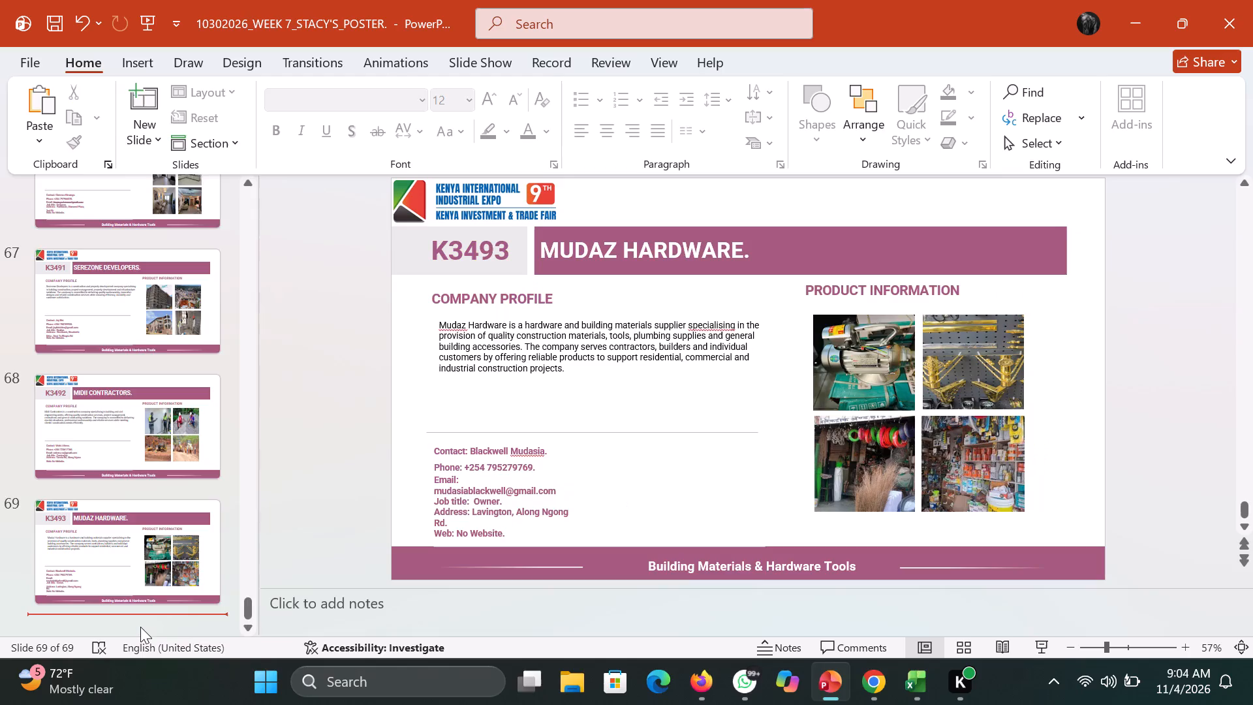
key("ctrl+v")
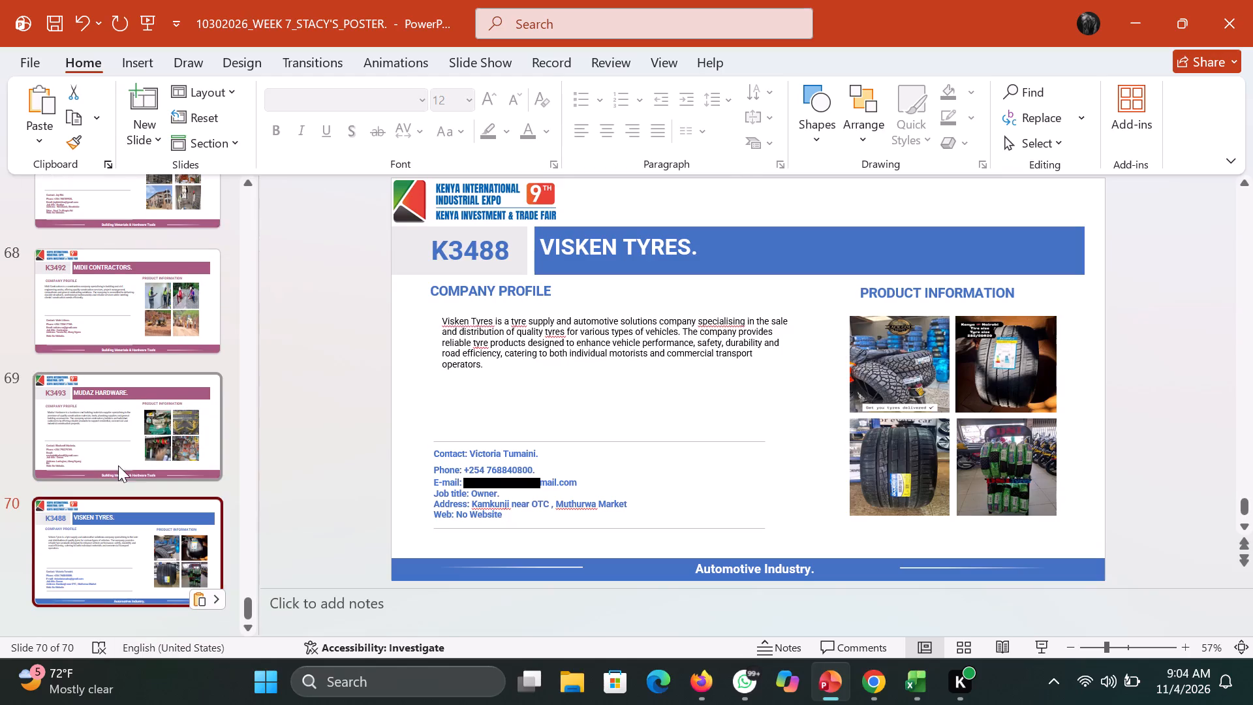
left_click(133, 460)
left_click(119, 531)
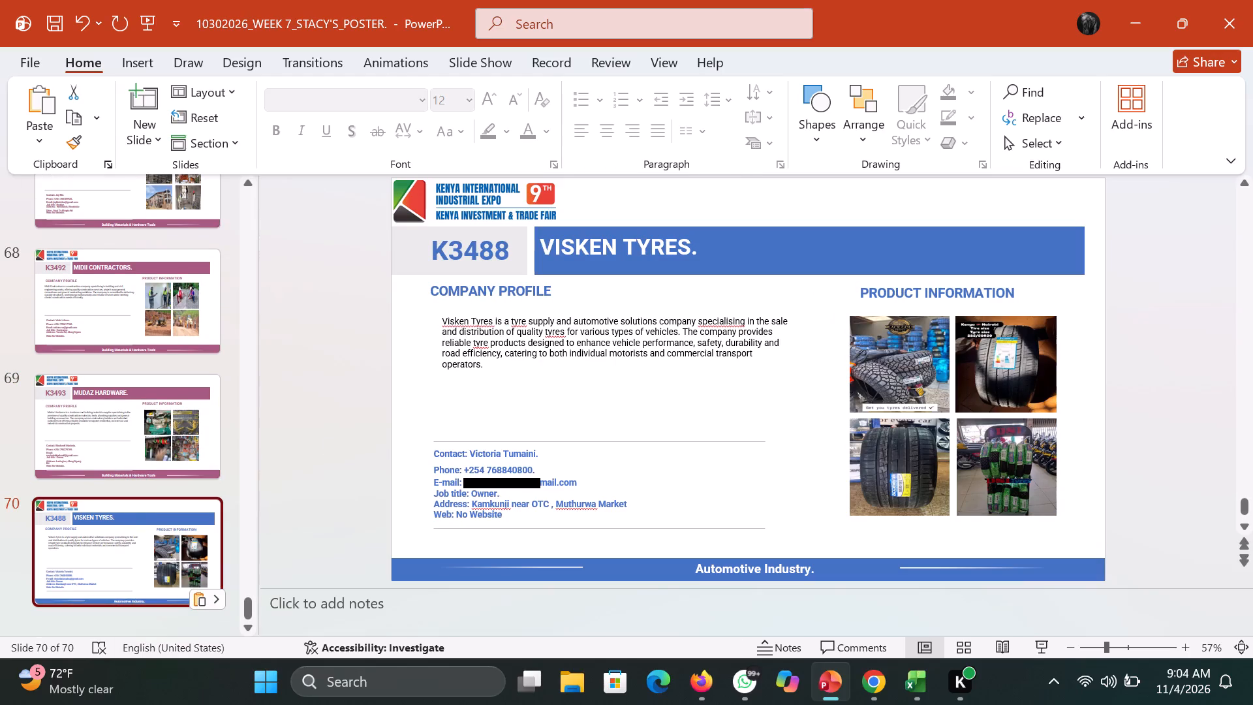
Change the buyer code on the pasted slide to K3494.
left_click(506, 248)
key("BackSpace")
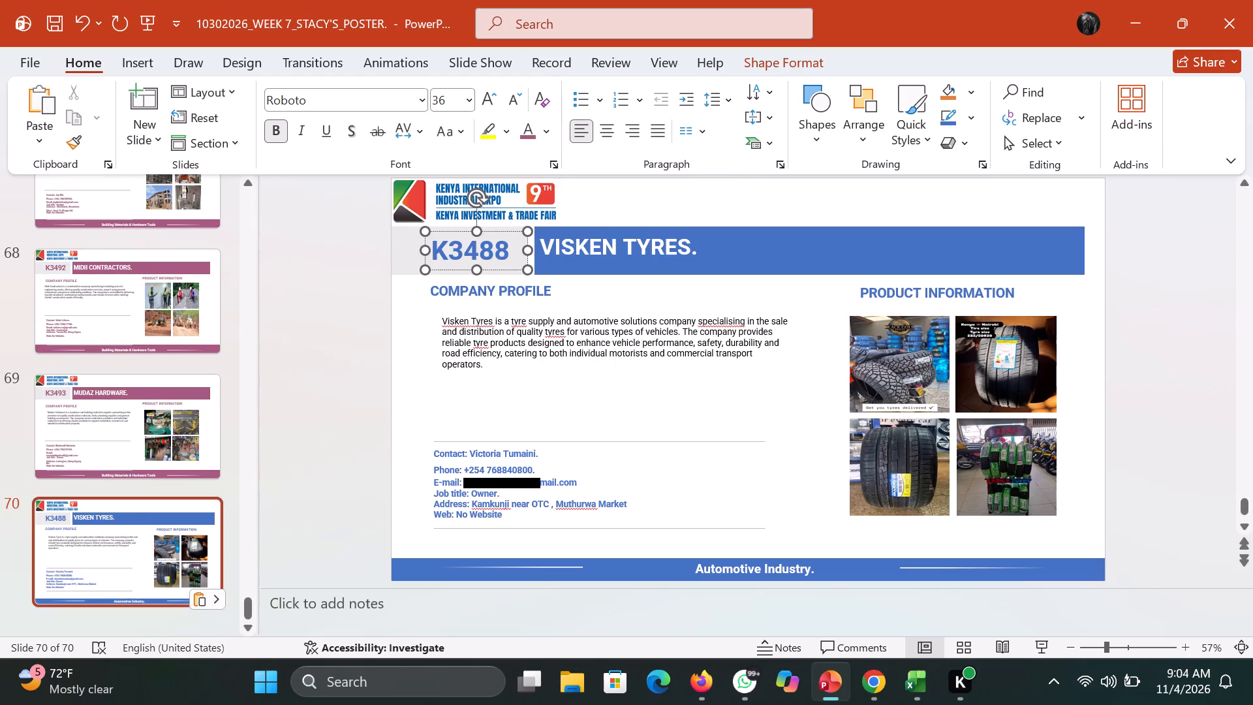
key("BackSpace")
type("94")
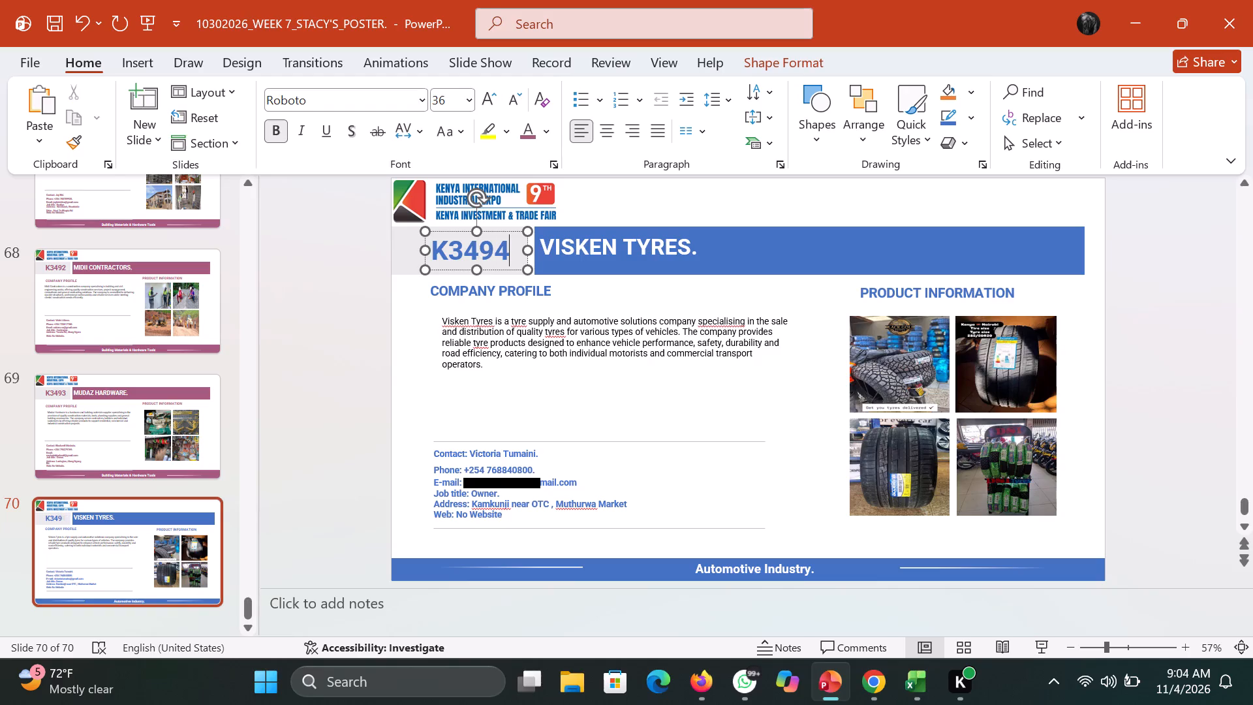
Replace the company name in the K3494 slide's title bar with "THREADS & THIMBLES.", taken from the online buyer list.
left_click(694, 249)
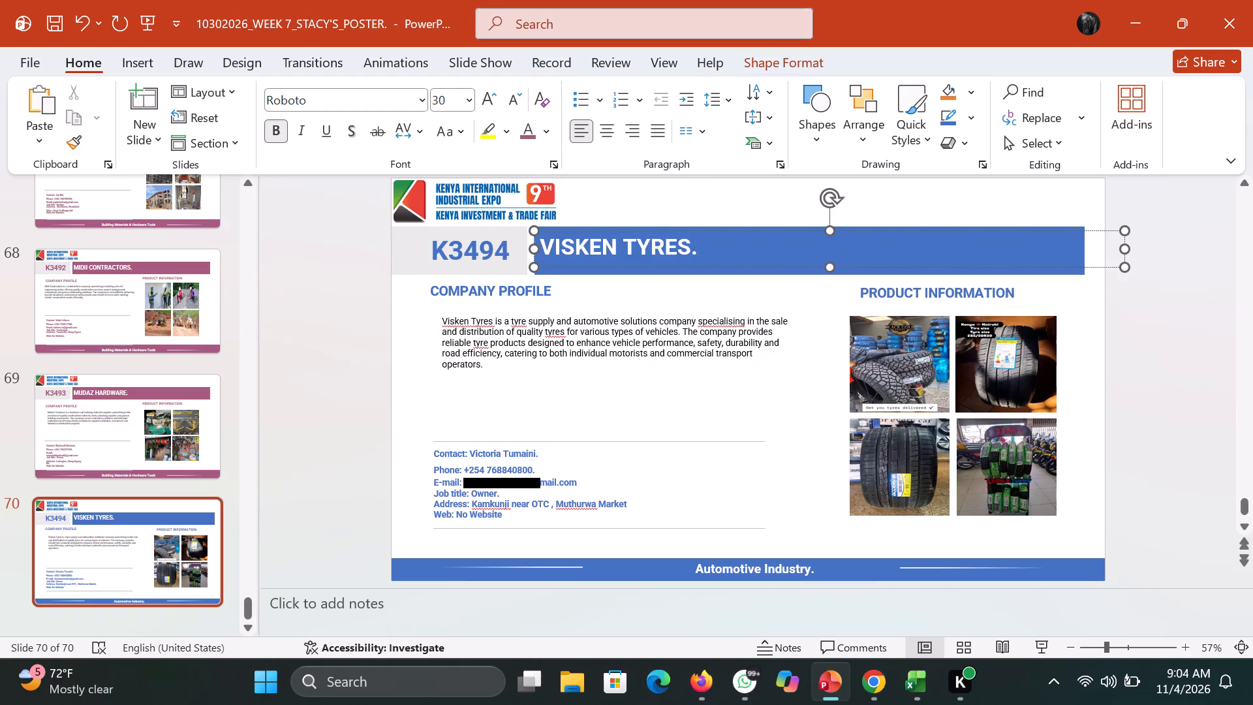
key("BackSpace")
key("BackSpace")
key("BackSpace")
key("BackSpace")
key("BackSpace")
key("BackSpace")
key("BackSpace")
key("BackSpace")
key("BackSpace")
key("BackSpace")
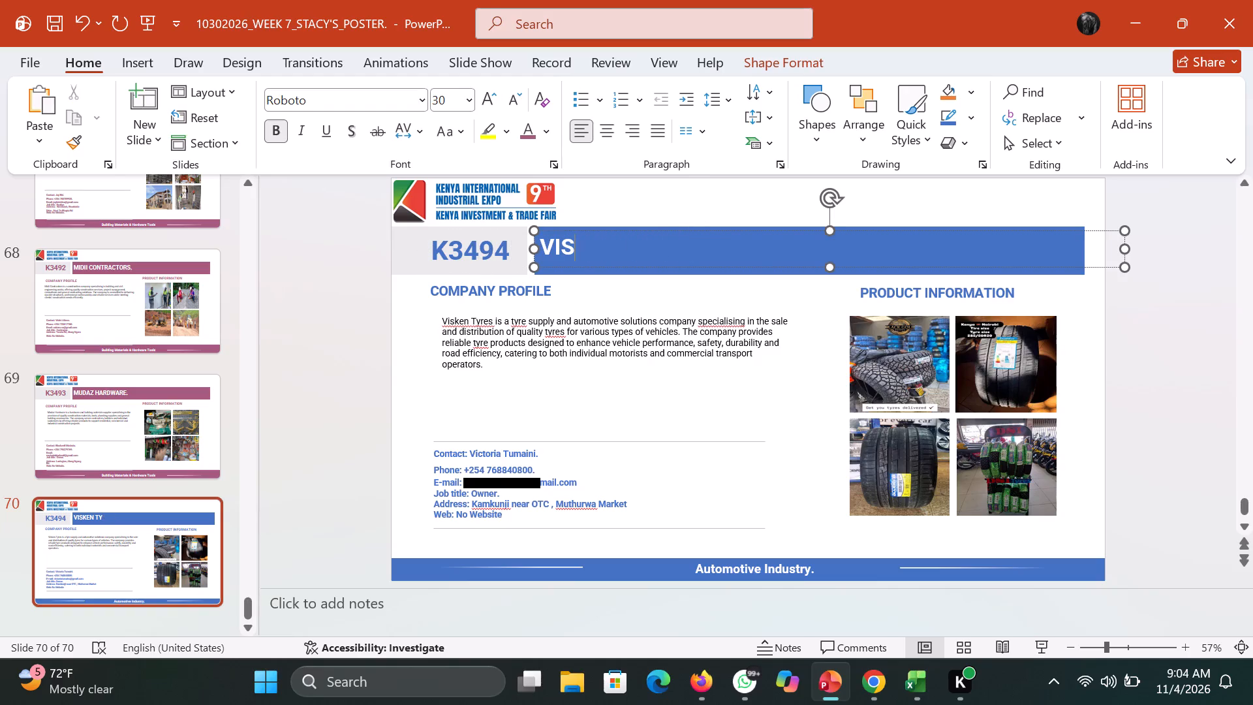
key("BackSpace")
key("BackSpace")
key("BackSpace")
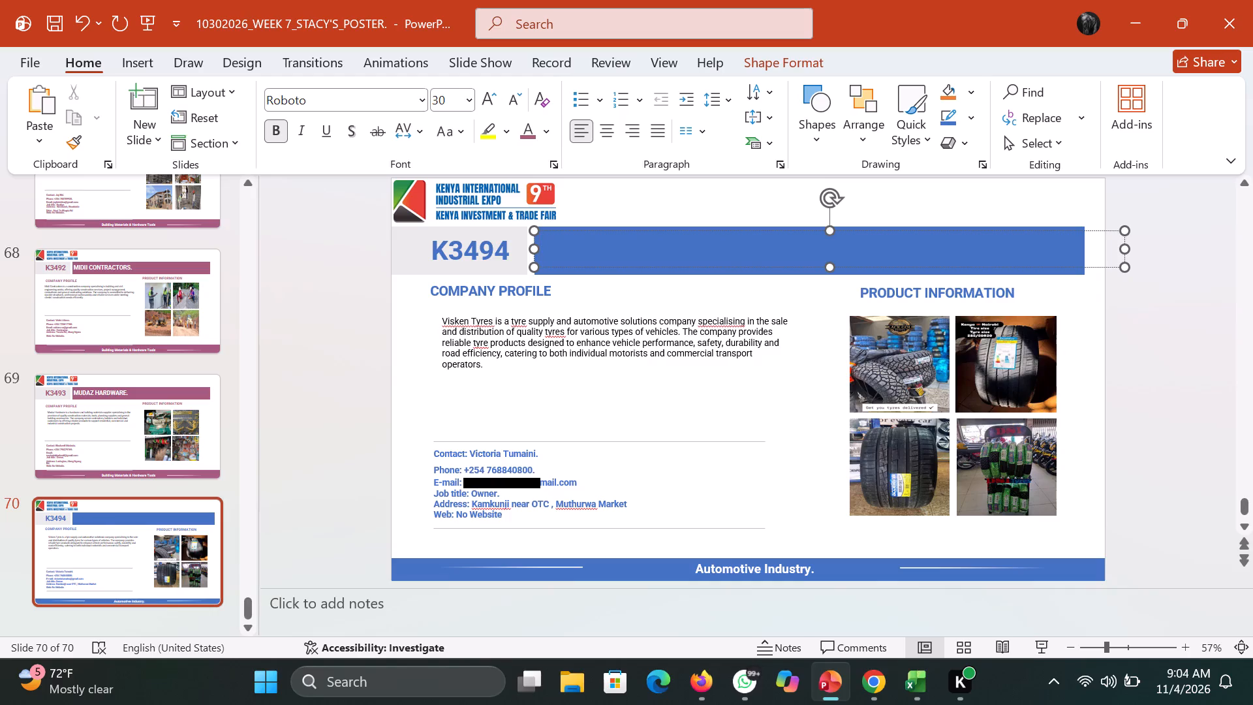
left_click(918, 680)
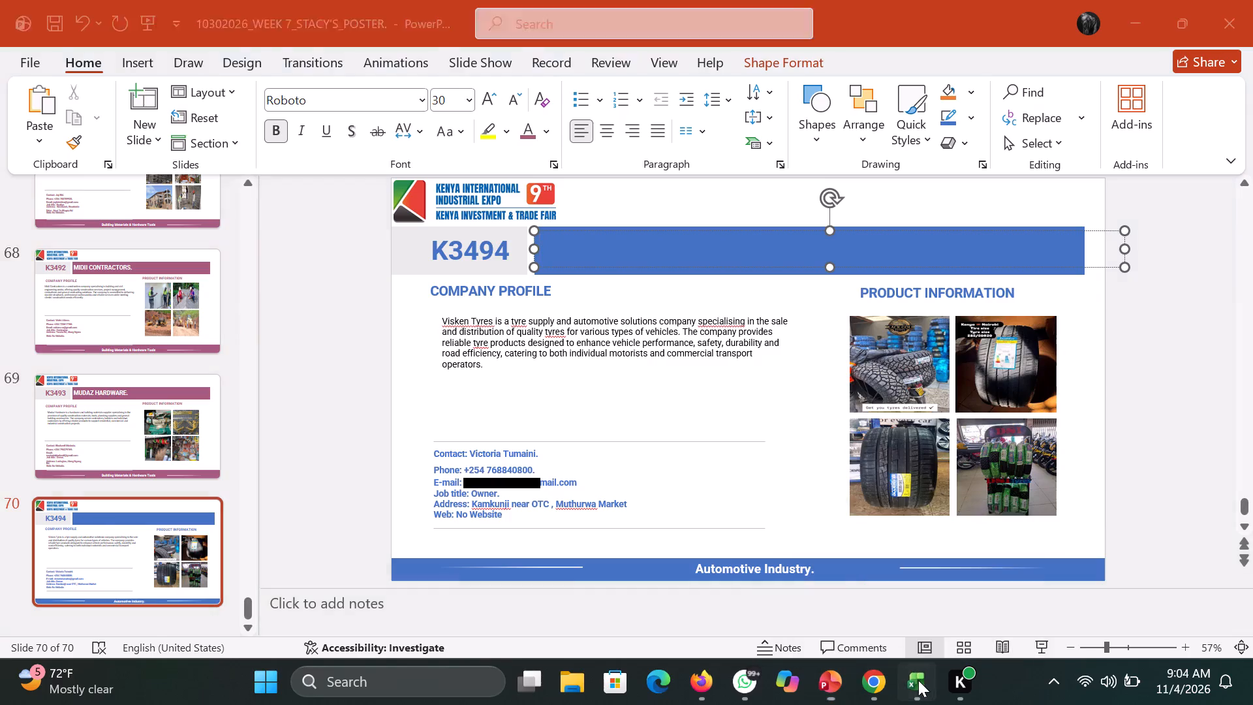
left_click(868, 683)
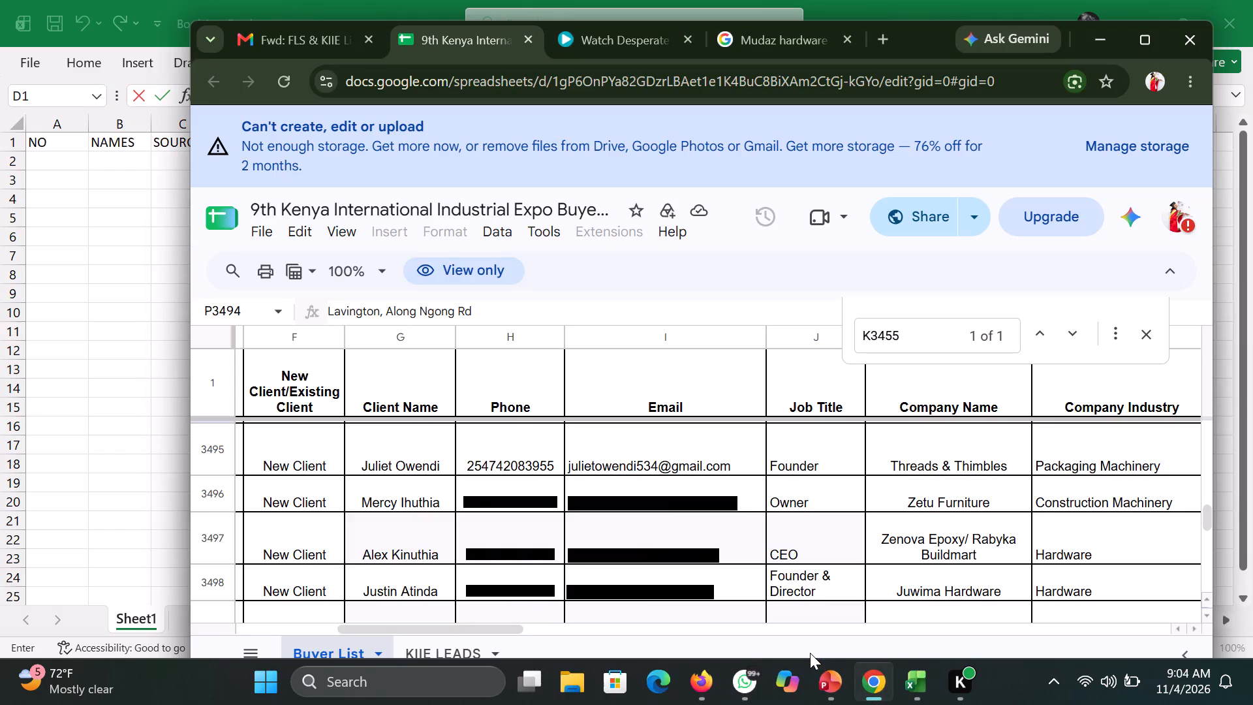
left_click(820, 689)
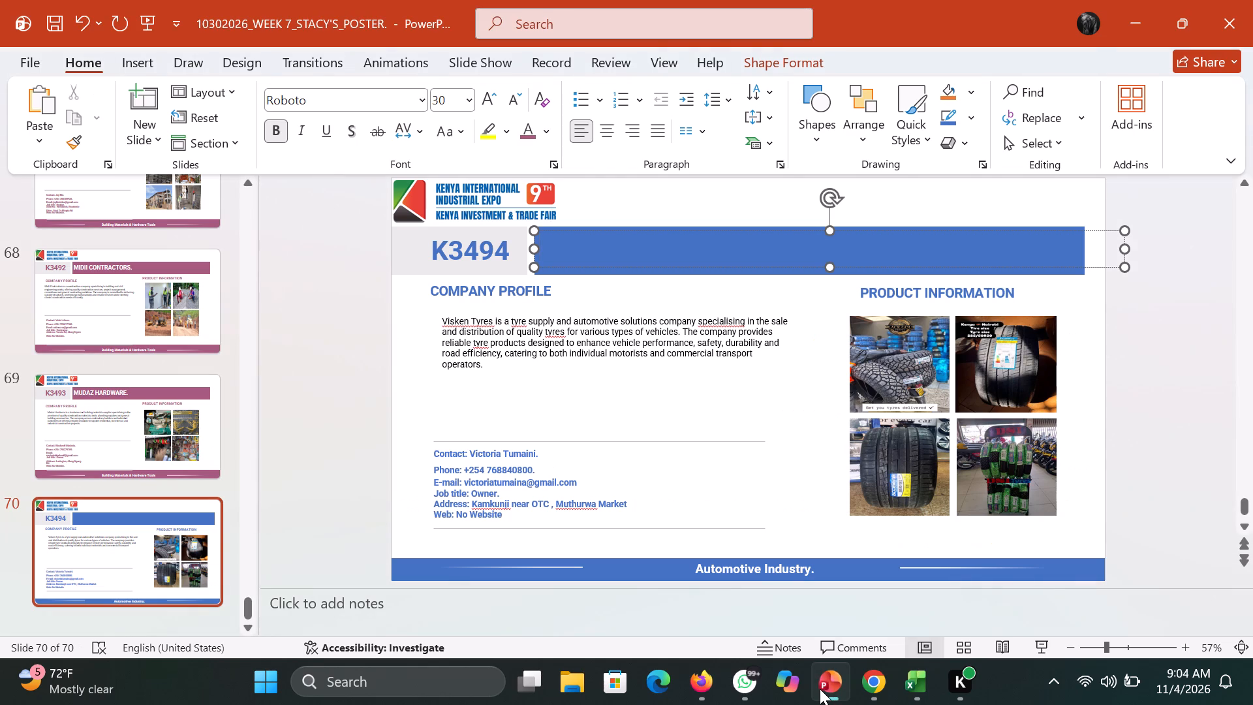
type("THREADS")
key("space")
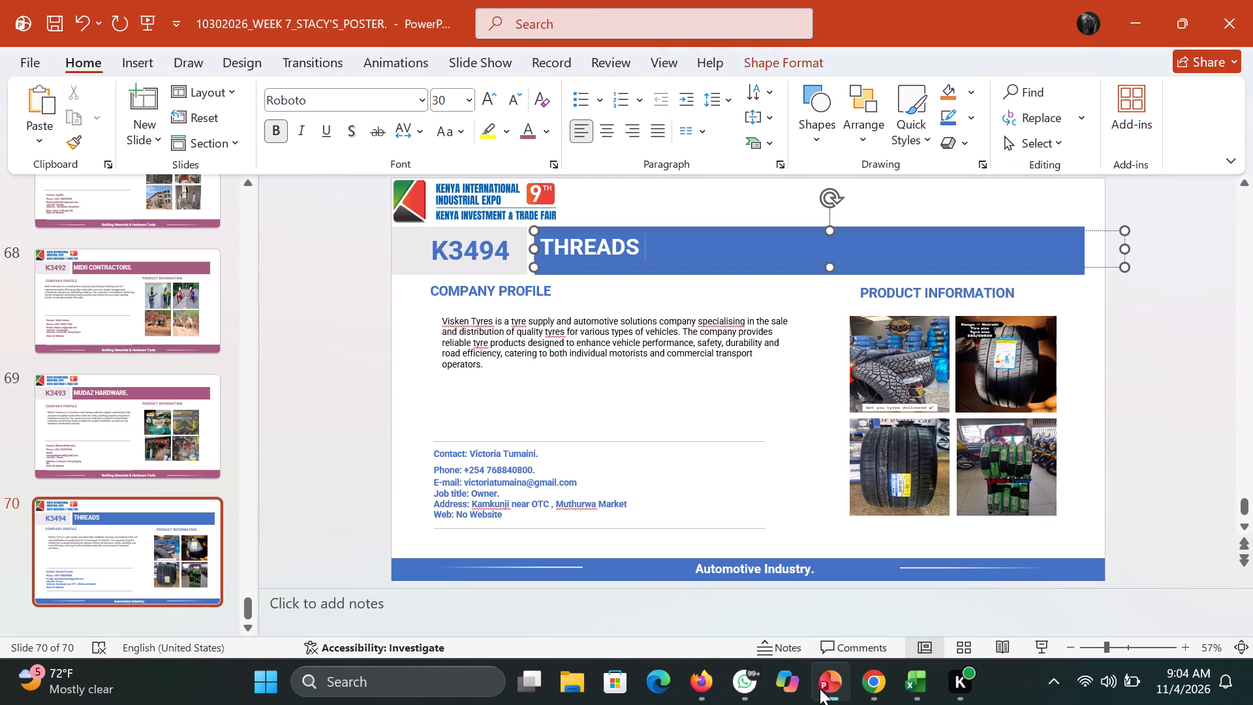
type("&")
key("space")
type("THIMBLES.")
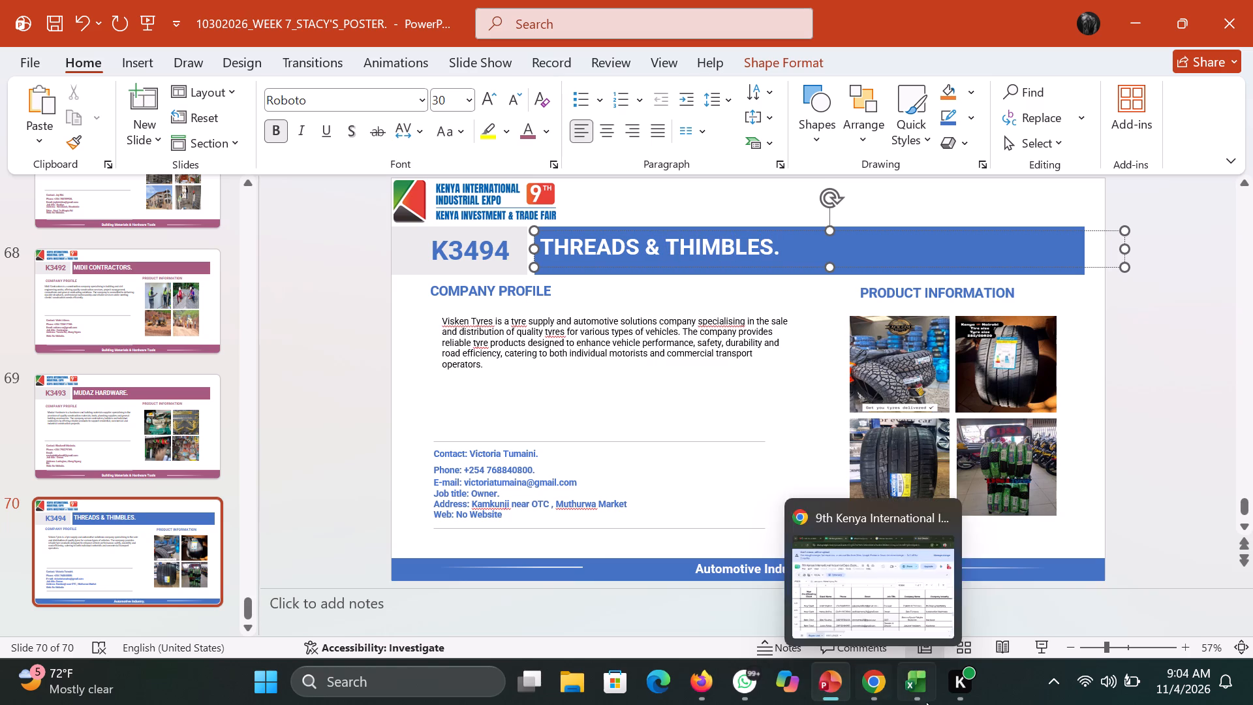
Delete the Visken Tyres company profile text box from the K3494 slide.
left_click(876, 682)
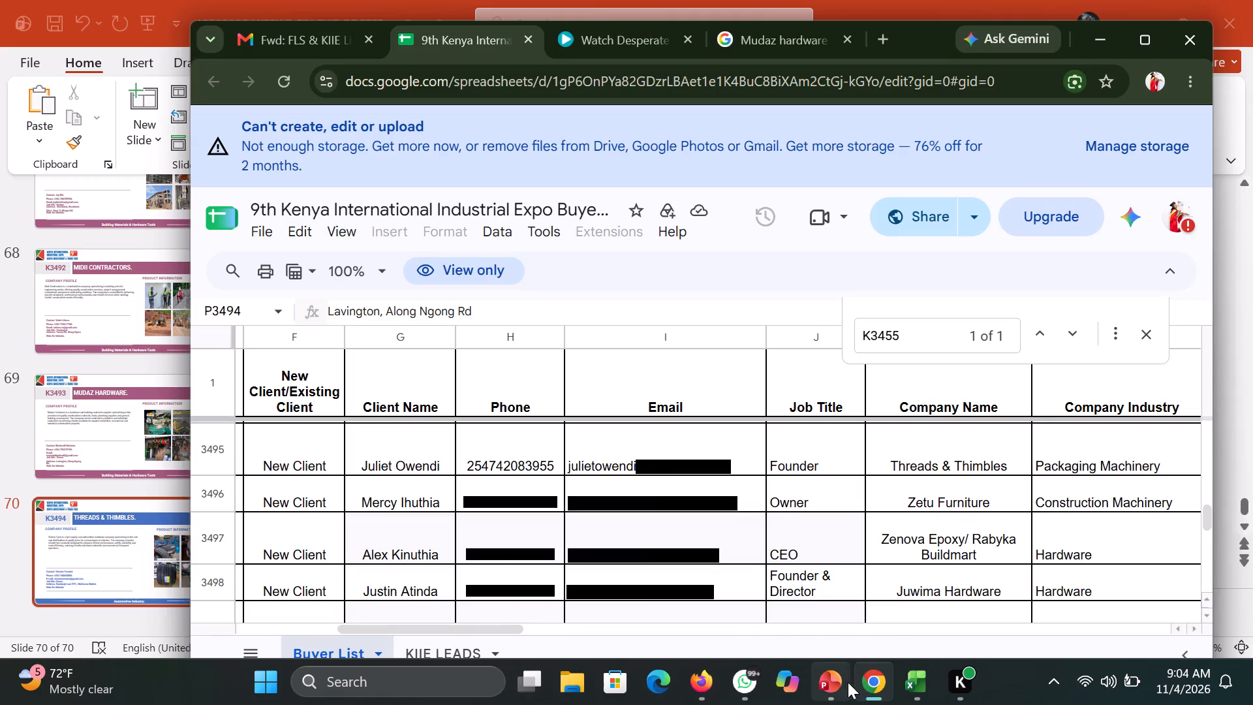
left_click(822, 693)
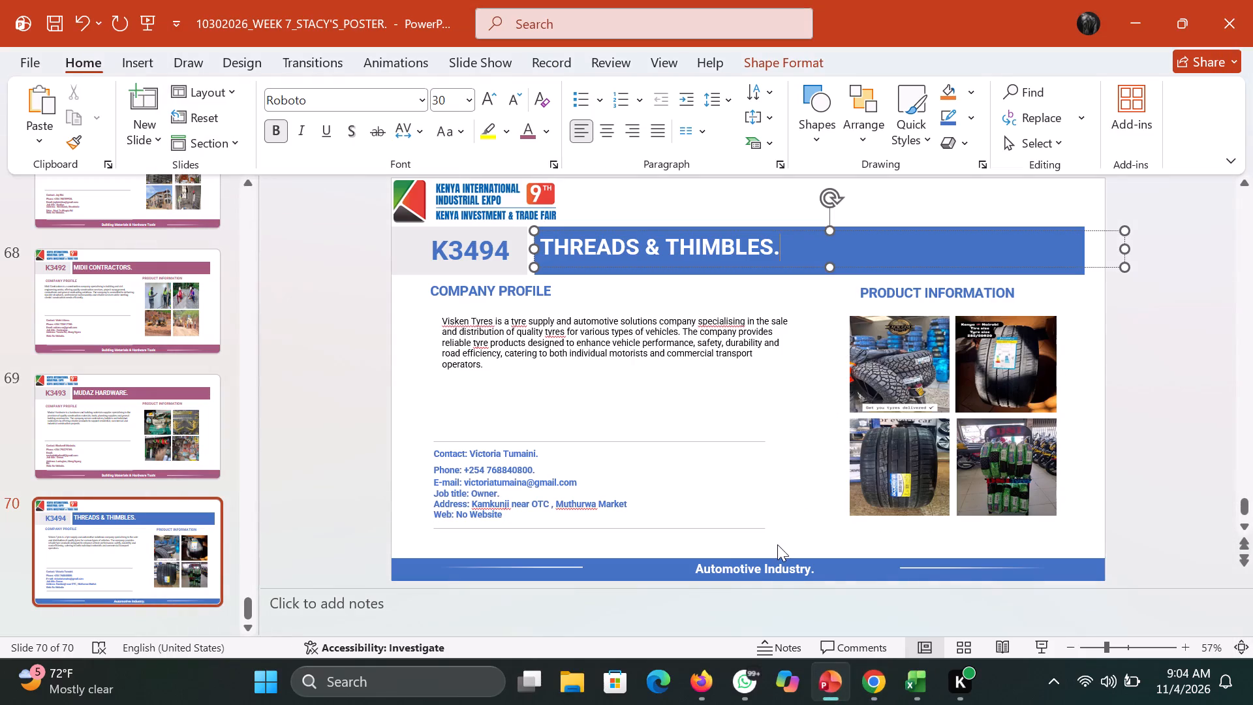
left_click(603, 342)
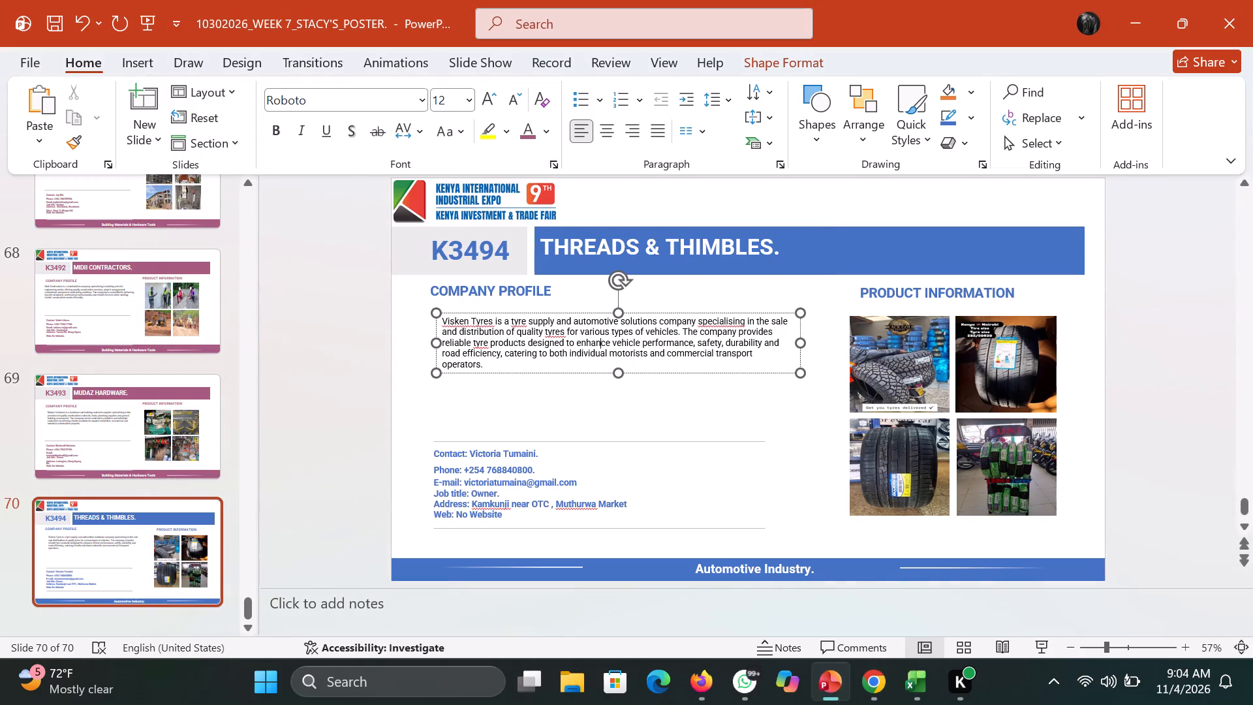
left_click(794, 358)
key("BackSpace")
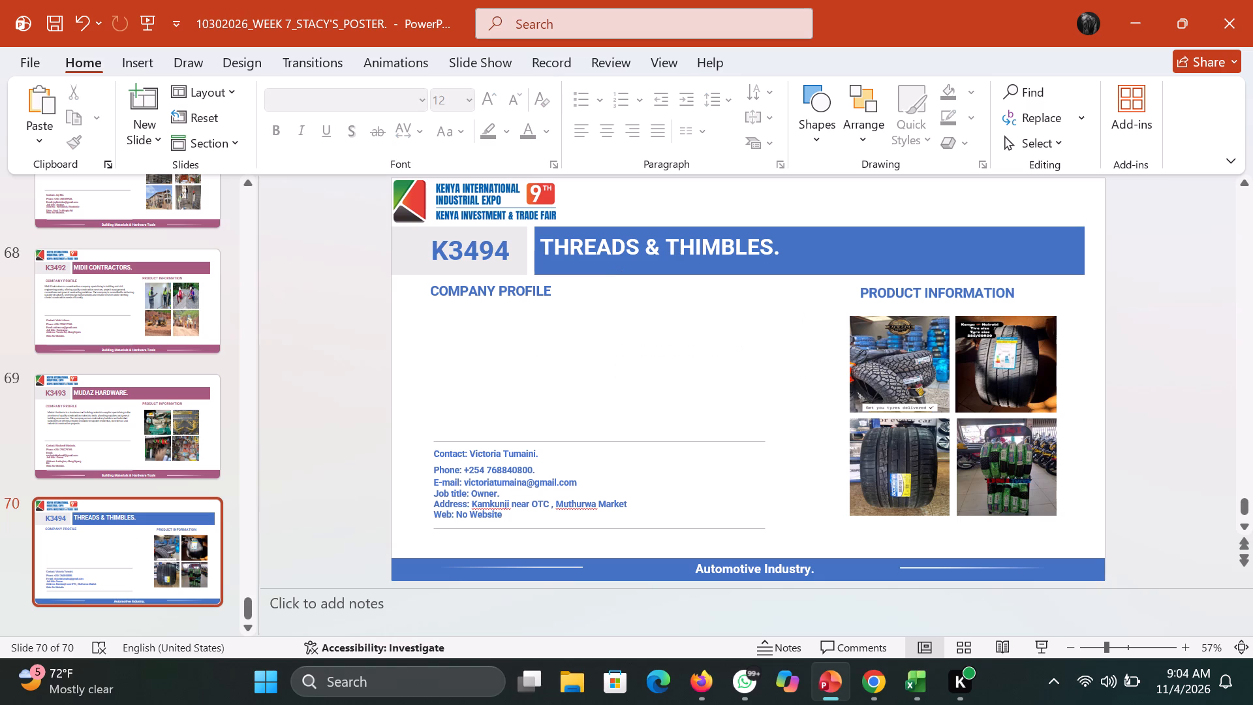
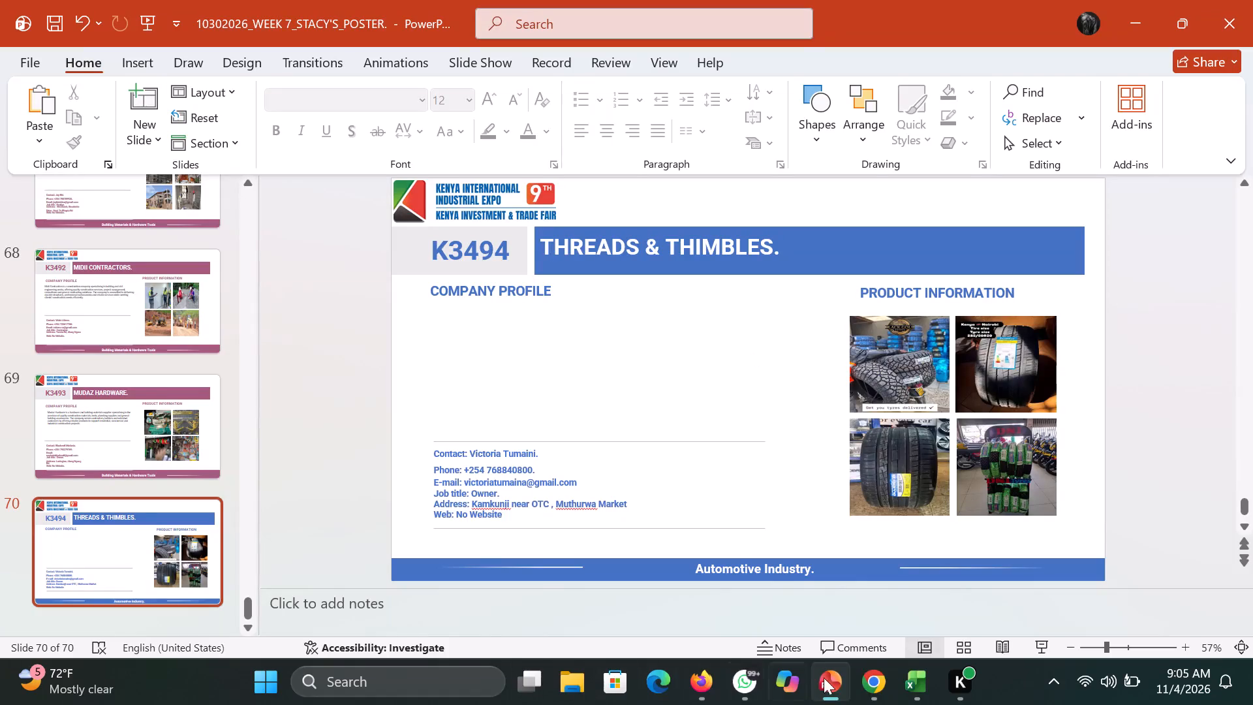
Switch to the online buyer list in Chrome at the Threads & Thimbles entry.
left_click(882, 689)
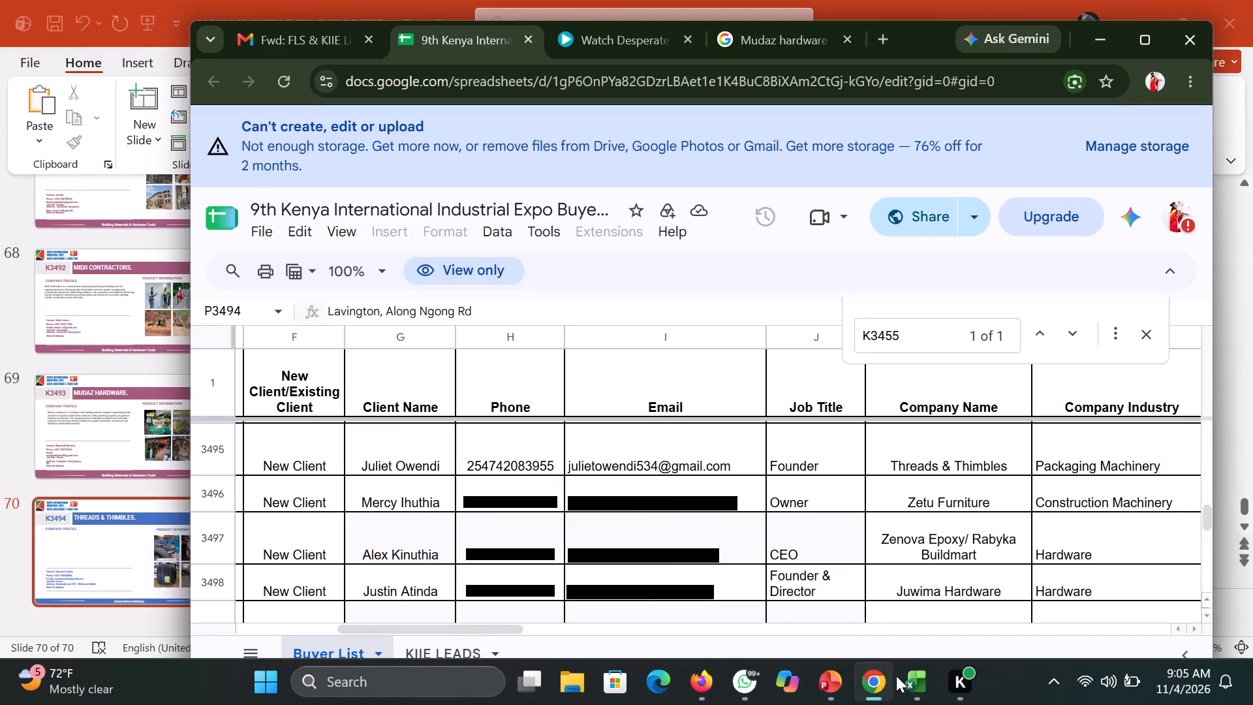
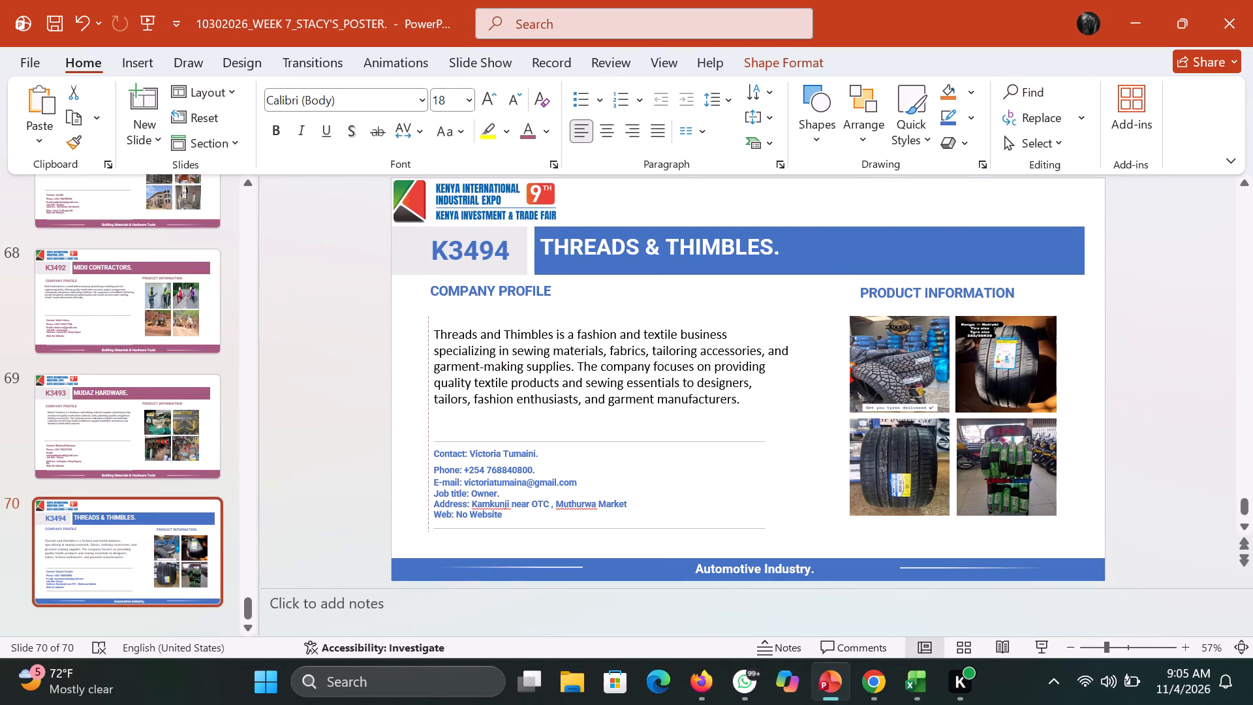
Move the company description text box up so it sits directly beneath the COMPANY PROFILE heading.
left_click_drag(789, 375, 789, 374)
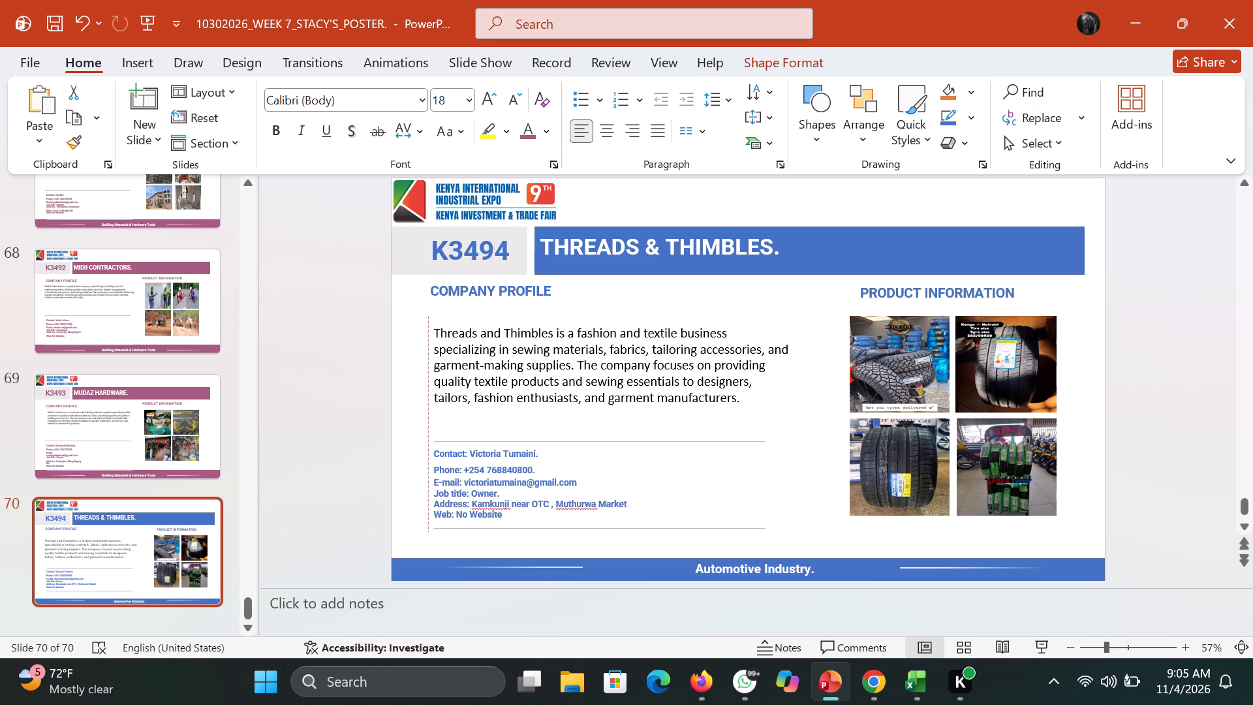
left_click_drag(789, 374, 786, 356)
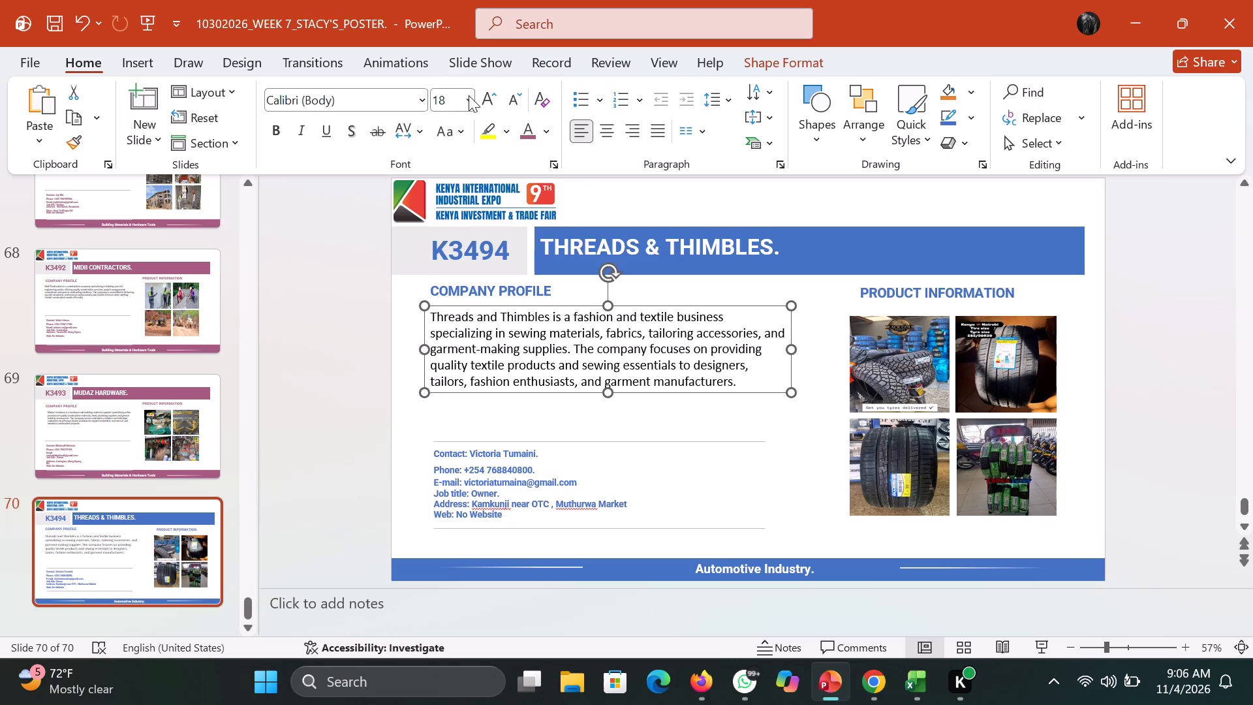
Format the company description text as 12 pt Roboto.
left_click(467, 97)
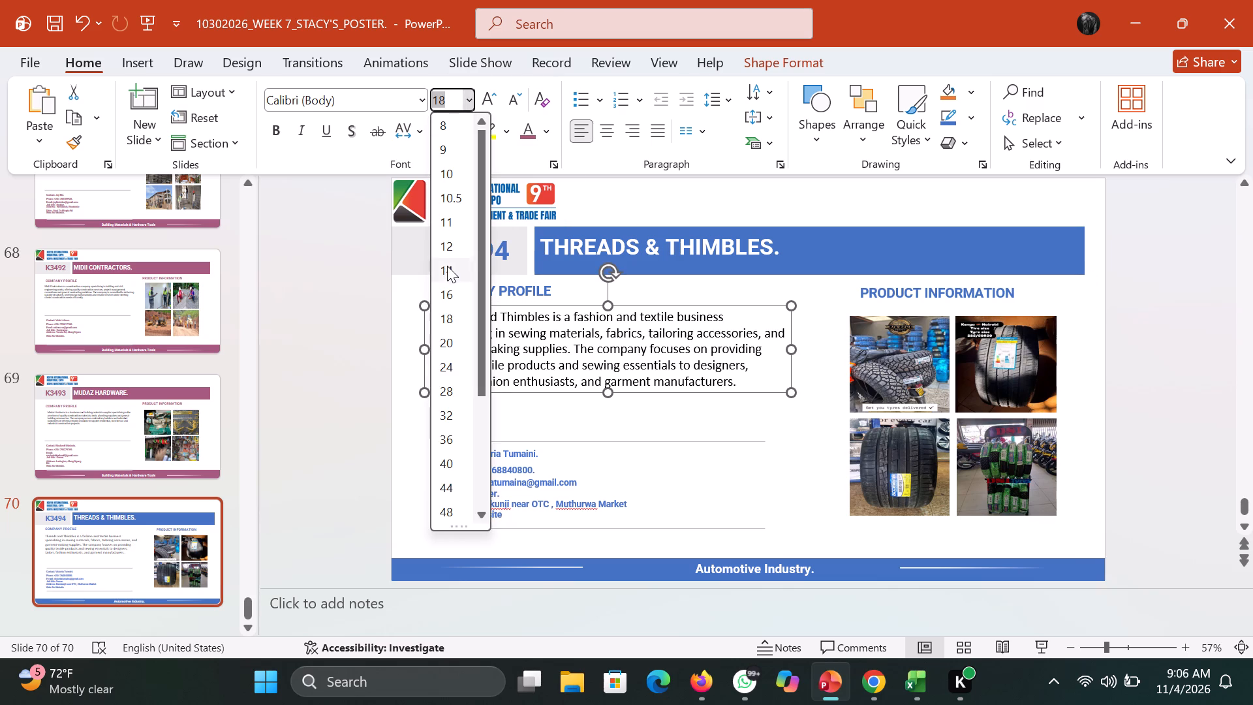
left_click(446, 257)
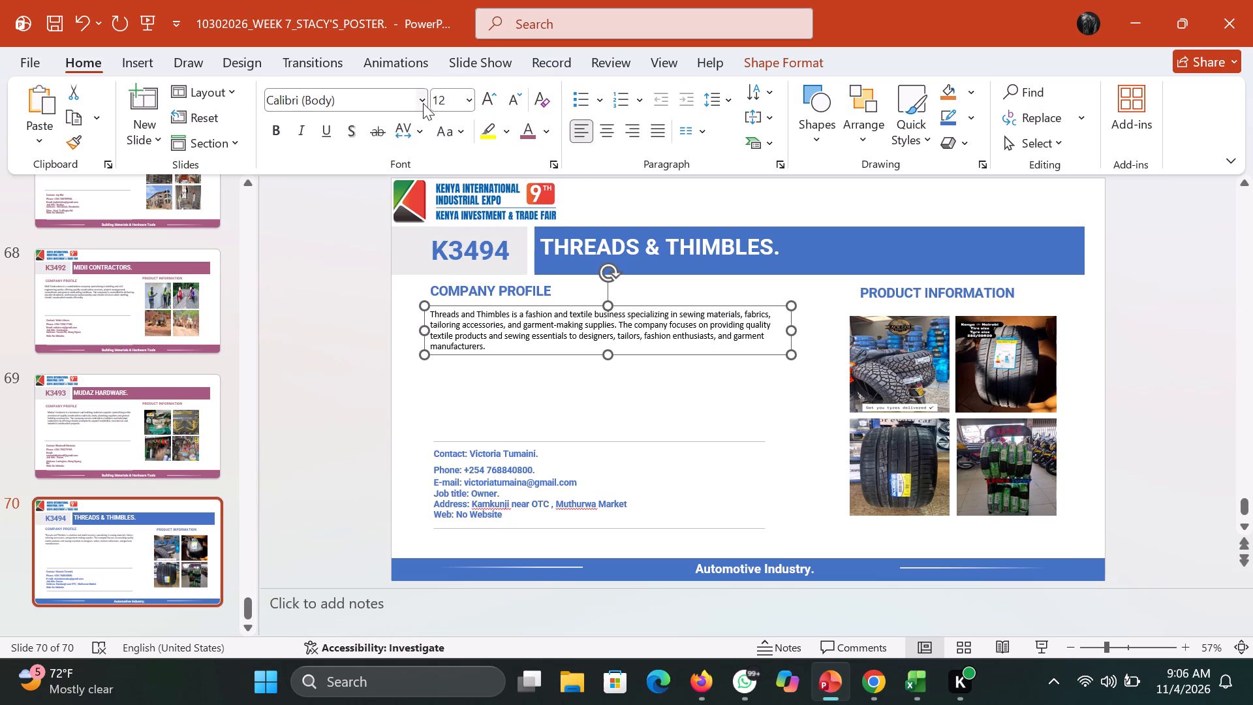
left_click(423, 99)
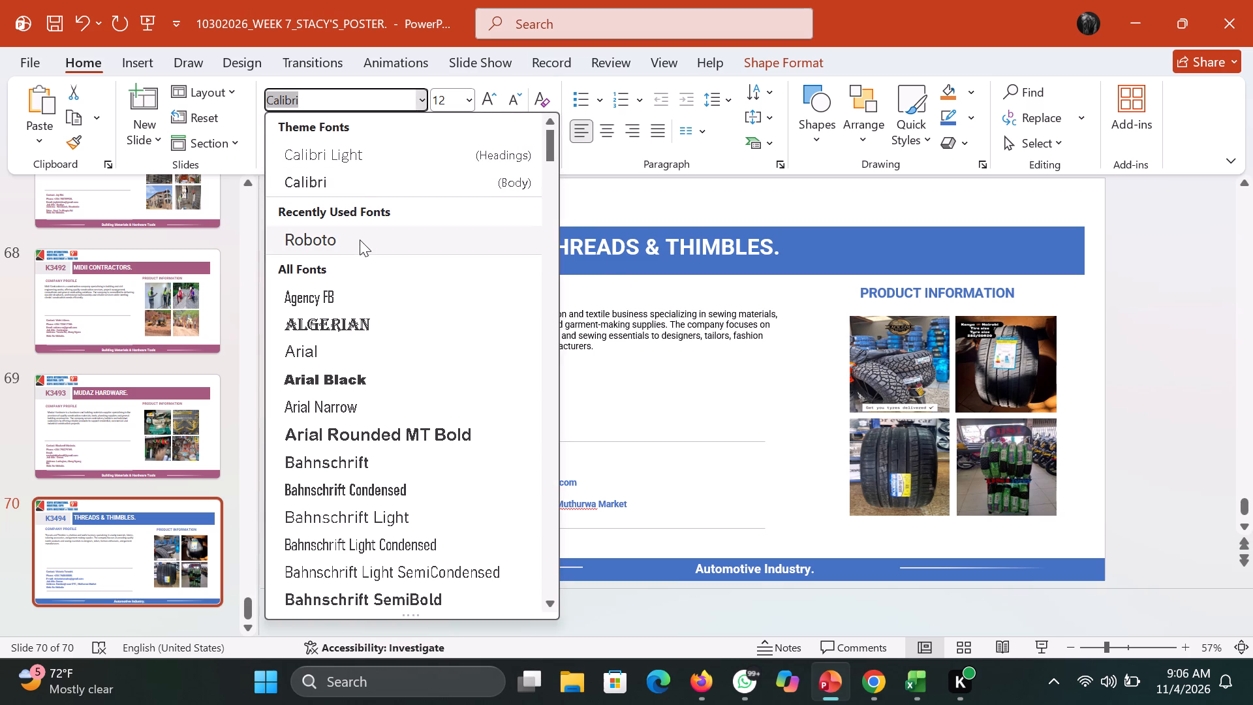
left_click(360, 240)
left_click(320, 404)
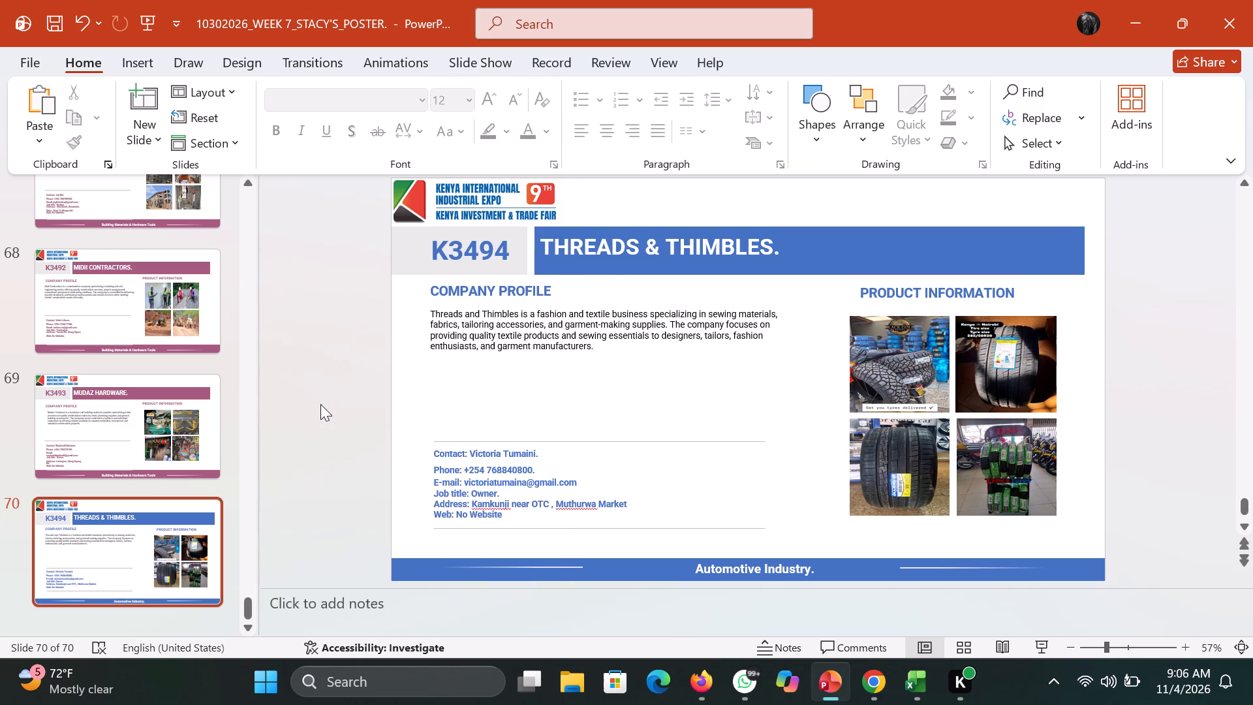
Replace the contact name on the K3494 slide with the Threads & Thimbles client's name from the online buyer list.
left_click(539, 451)
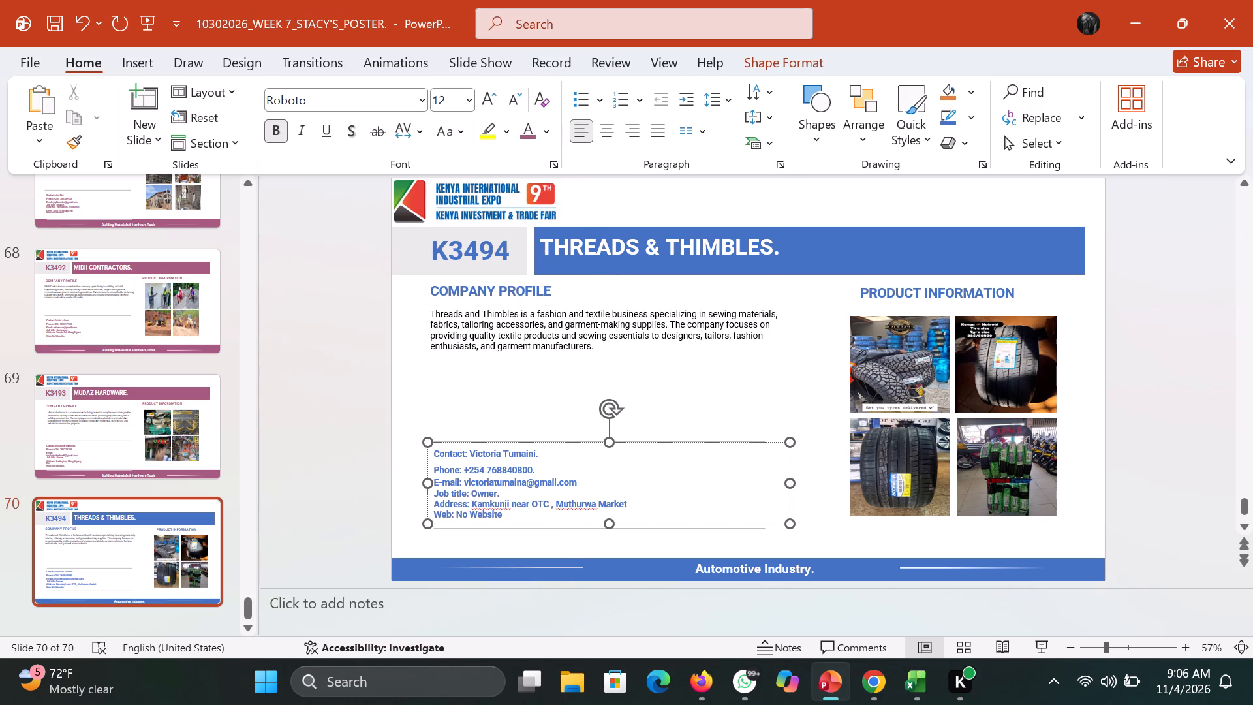
key("BackSpace")
key("BackSpace")
key("BackSpace")
key("BackSpace")
key("BackSpace")
key("BackSpace")
key("BackSpace")
key("BackSpace")
key("BackSpace")
key("BackSpace")
key("BackSpace")
key("BackSpace")
key("BackSpace")
key("BackSpace")
key("BackSpace")
key("BackSpace")
key("BackSpace")
left_click(923, 688)
left_click(822, 685)
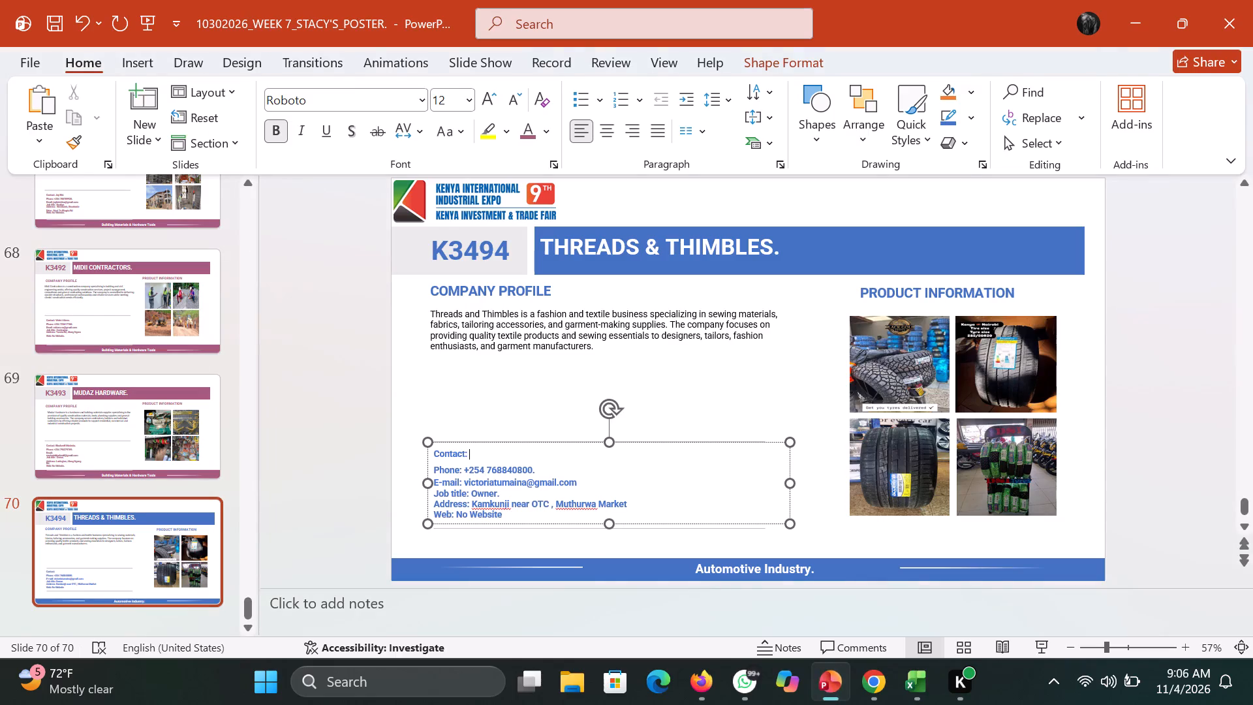
left_click(871, 693)
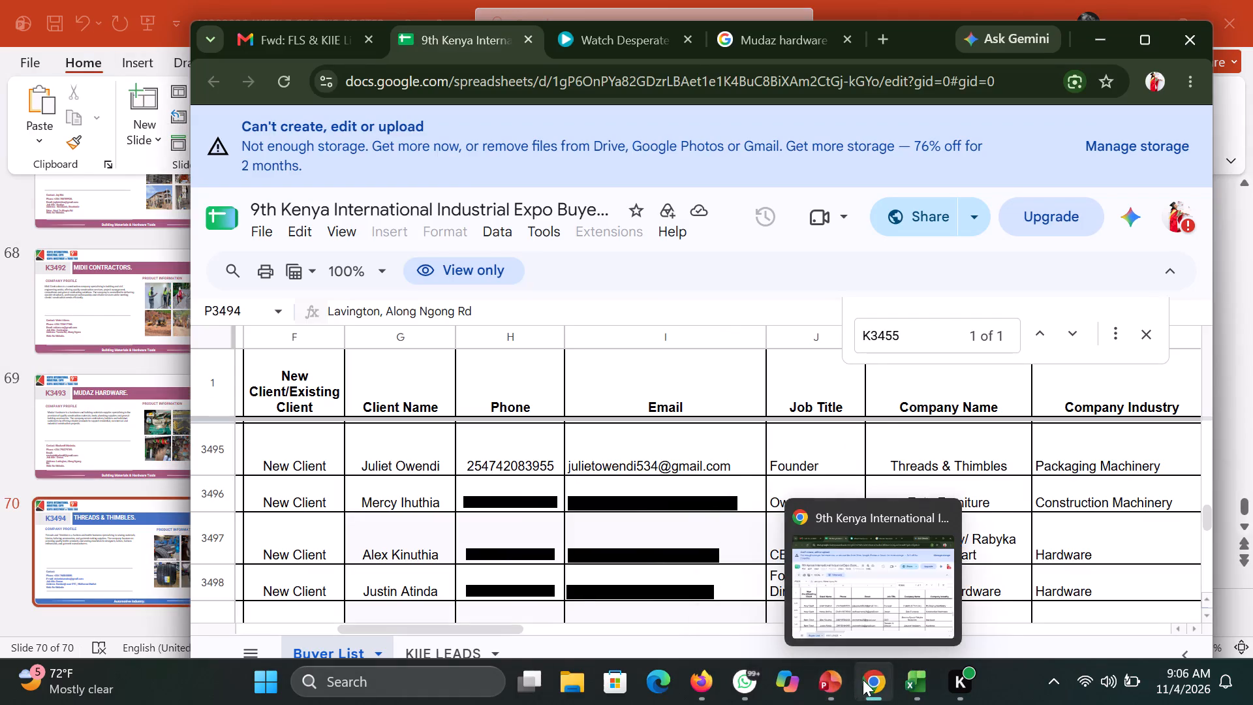
left_click(834, 681)
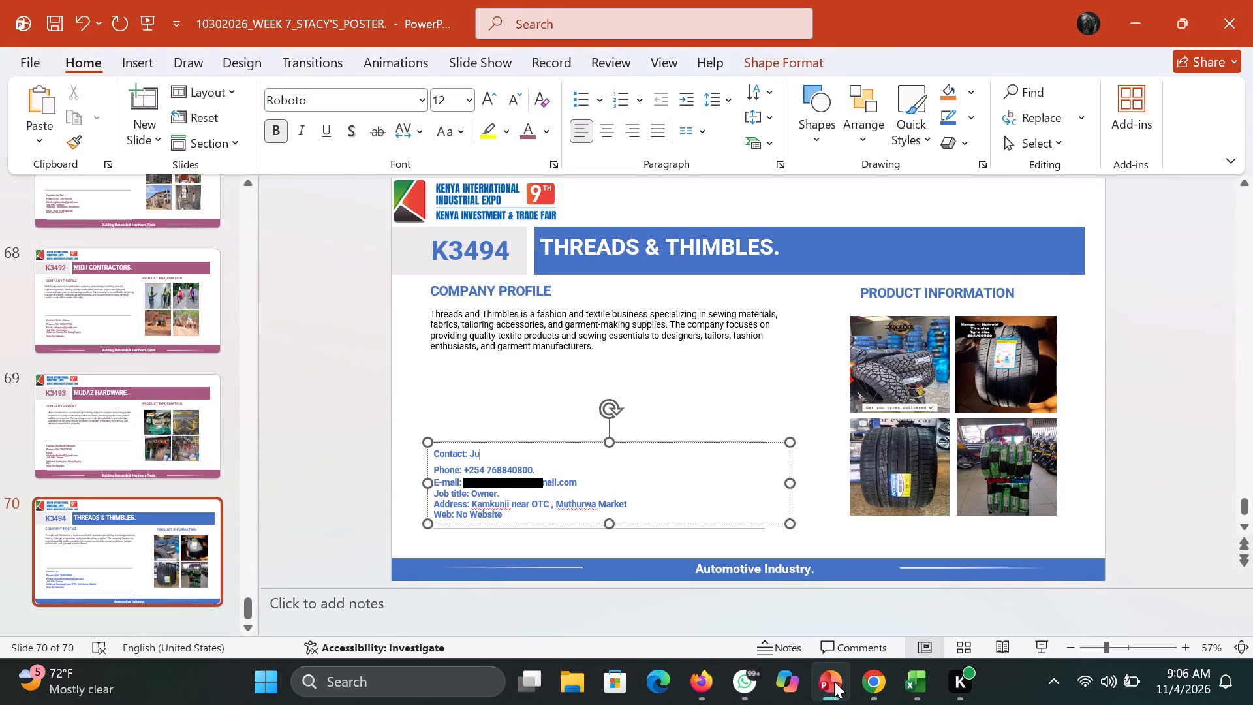
type("lient")
key("space")
type("wendi")
key("period")
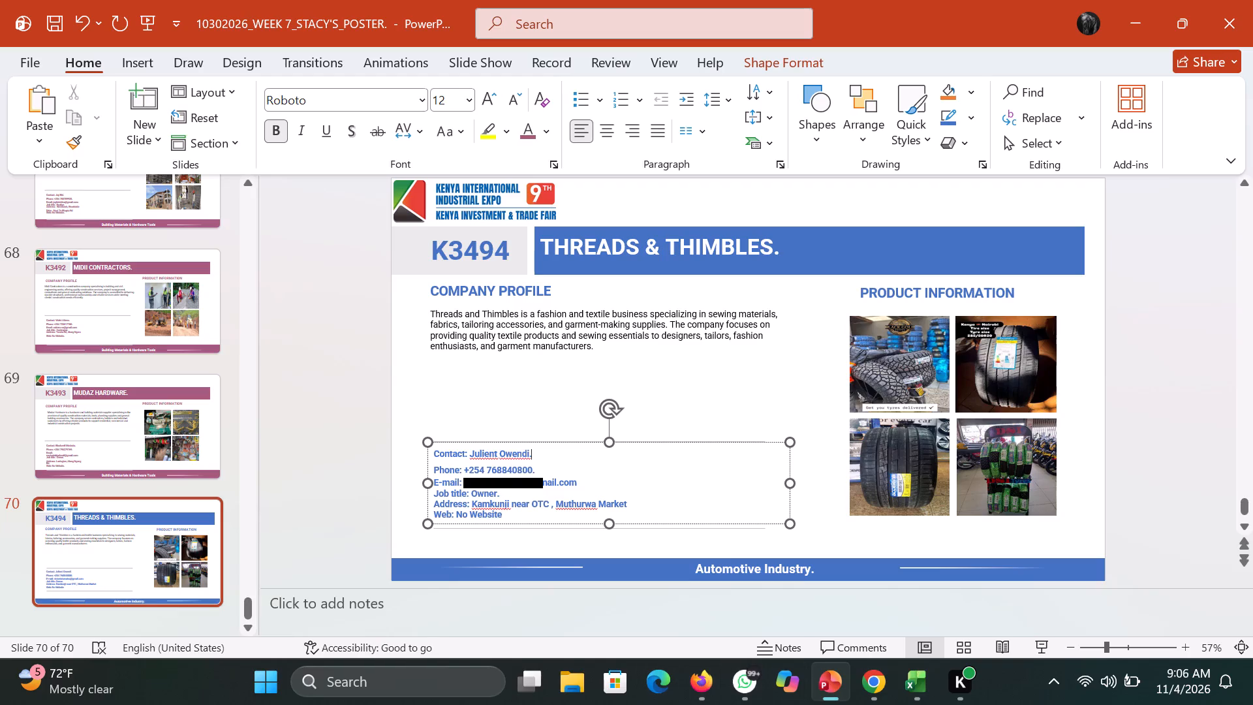
Replace the phone number after the +254 prefix with the Threads & Thimbles client's number from the online buyer list.
left_click(549, 465)
key("BackSpace")
key("BackSpace")
key("BackSpace")
key("BackSpace")
key("BackSpace")
key("BackSpace")
key("BackSpace")
key("BackSpace")
key("BackSpace")
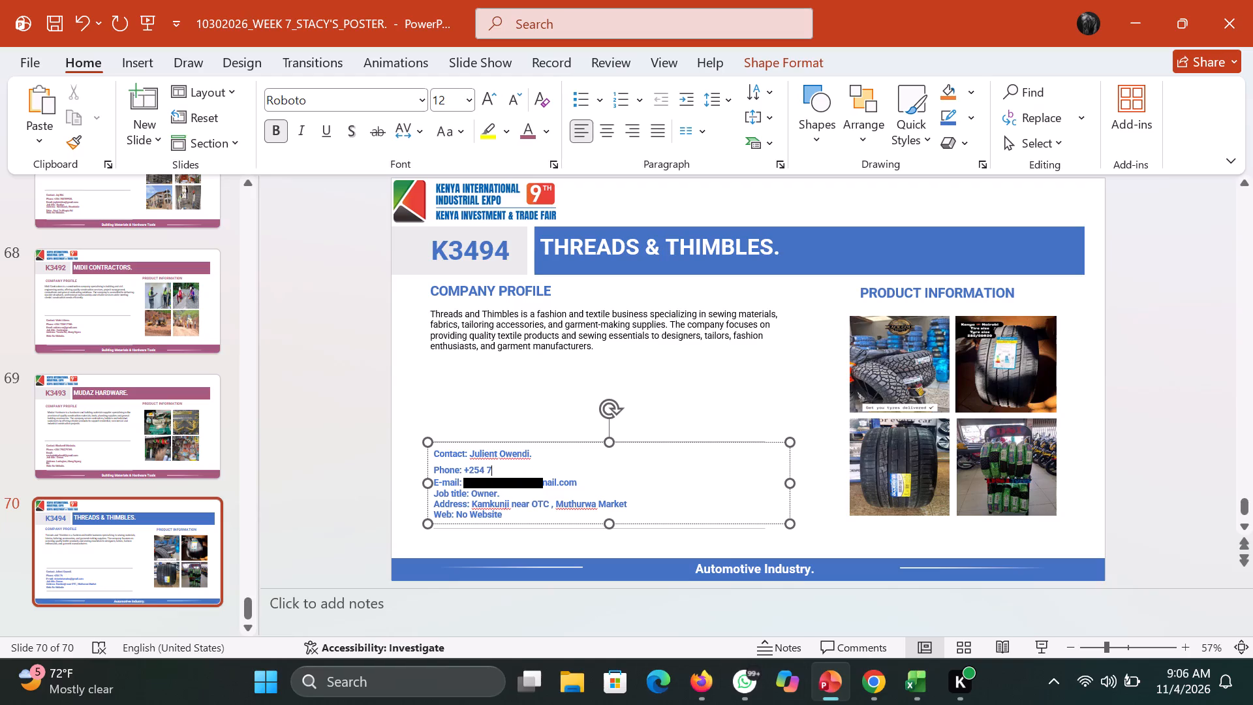
left_click(875, 682)
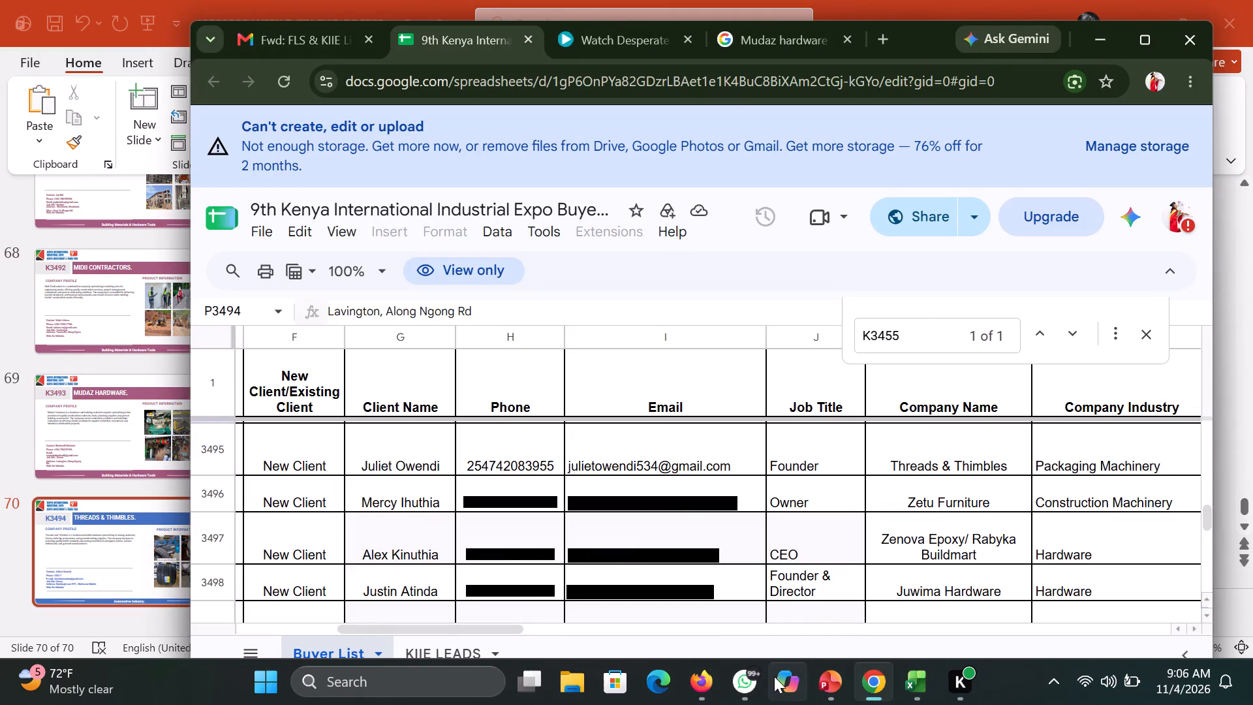
left_click(824, 685)
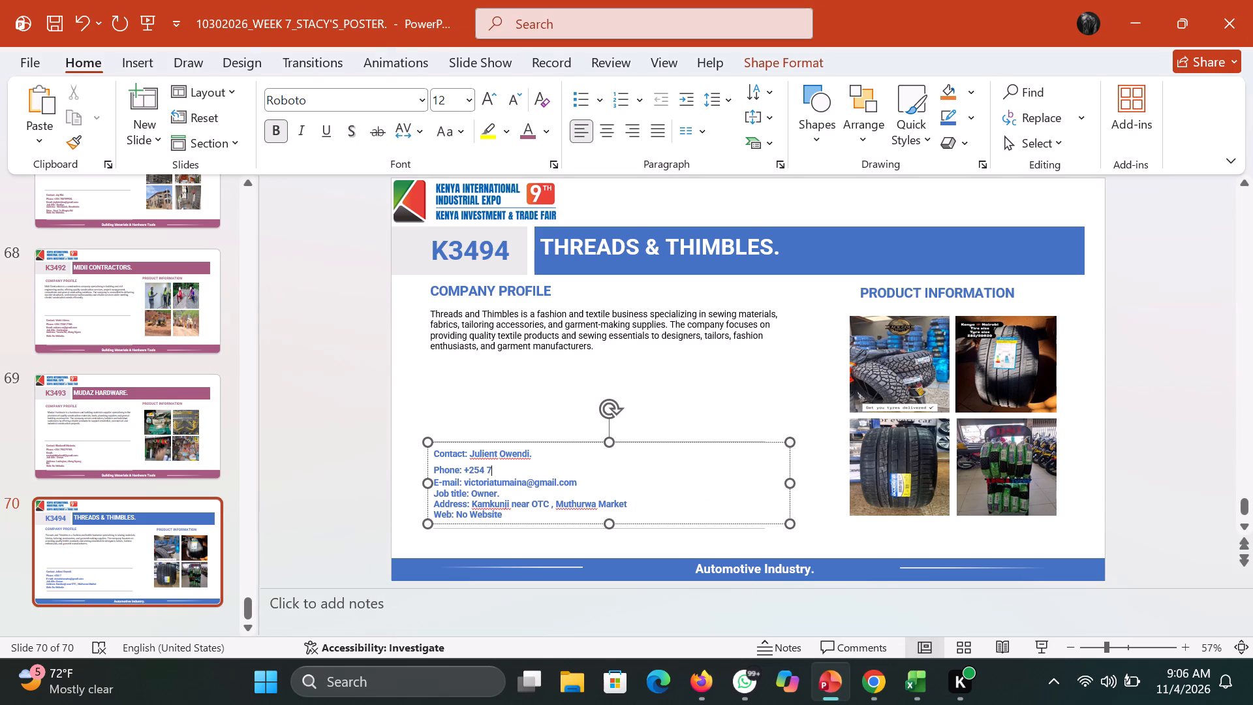
left_click(536, 473)
type("420")
left_click(875, 675)
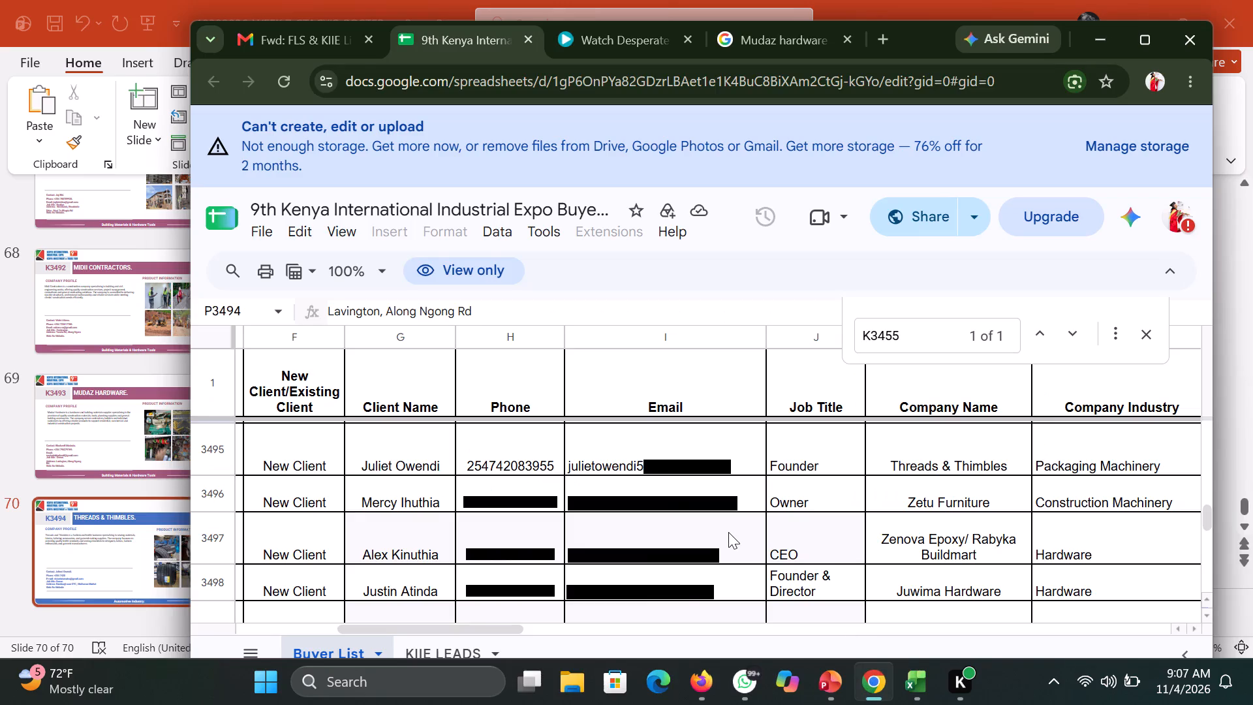
left_click(831, 684)
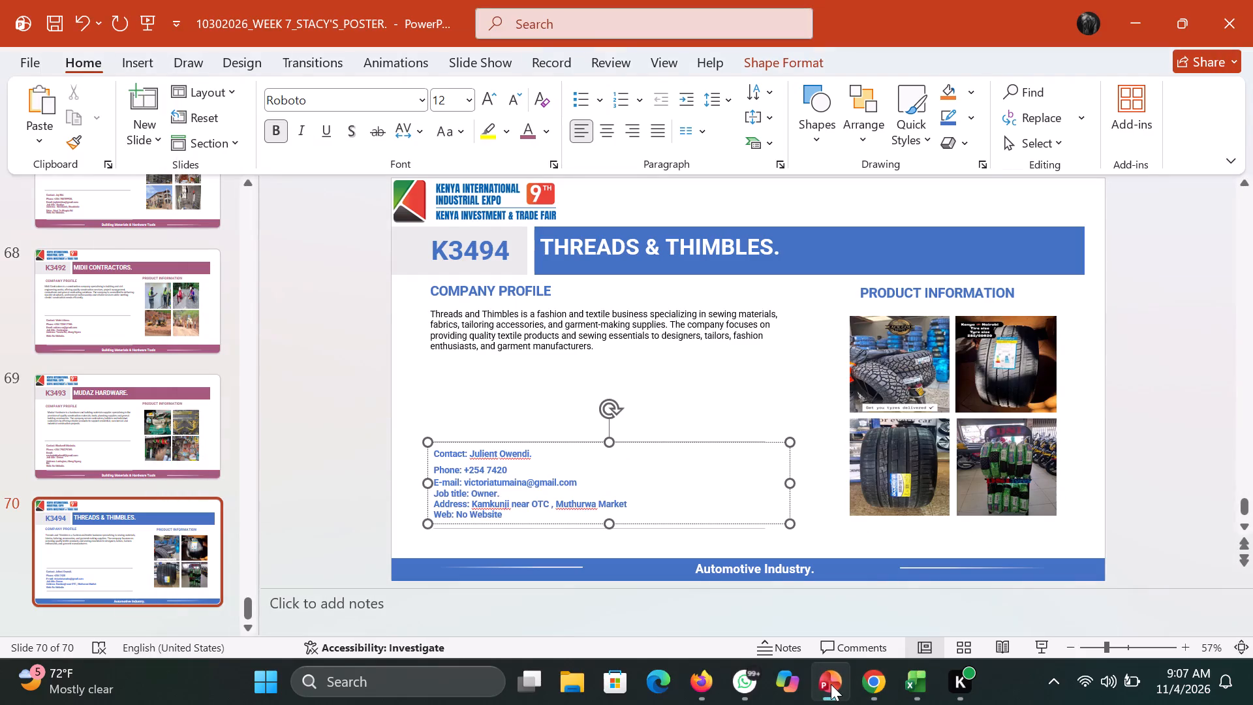
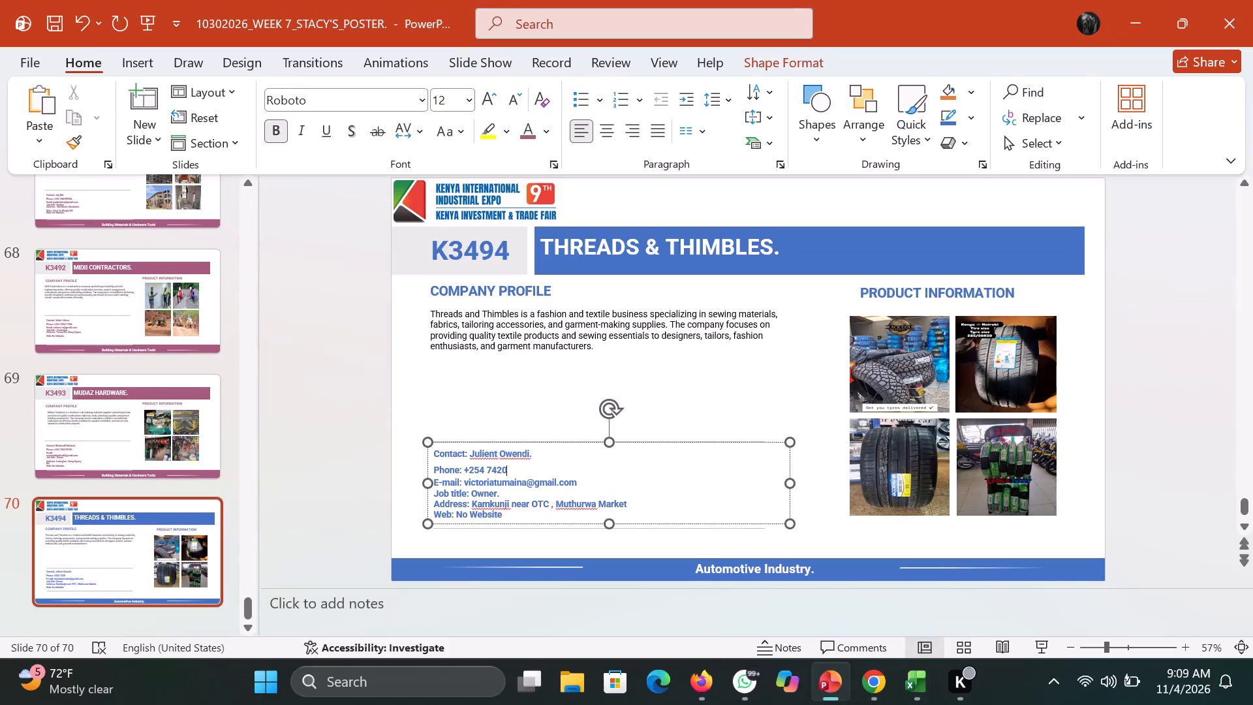
Continue entering the Threads & Thimbles client's phone number on the K3494 slide from the online buyer list.
left_click(895, 699)
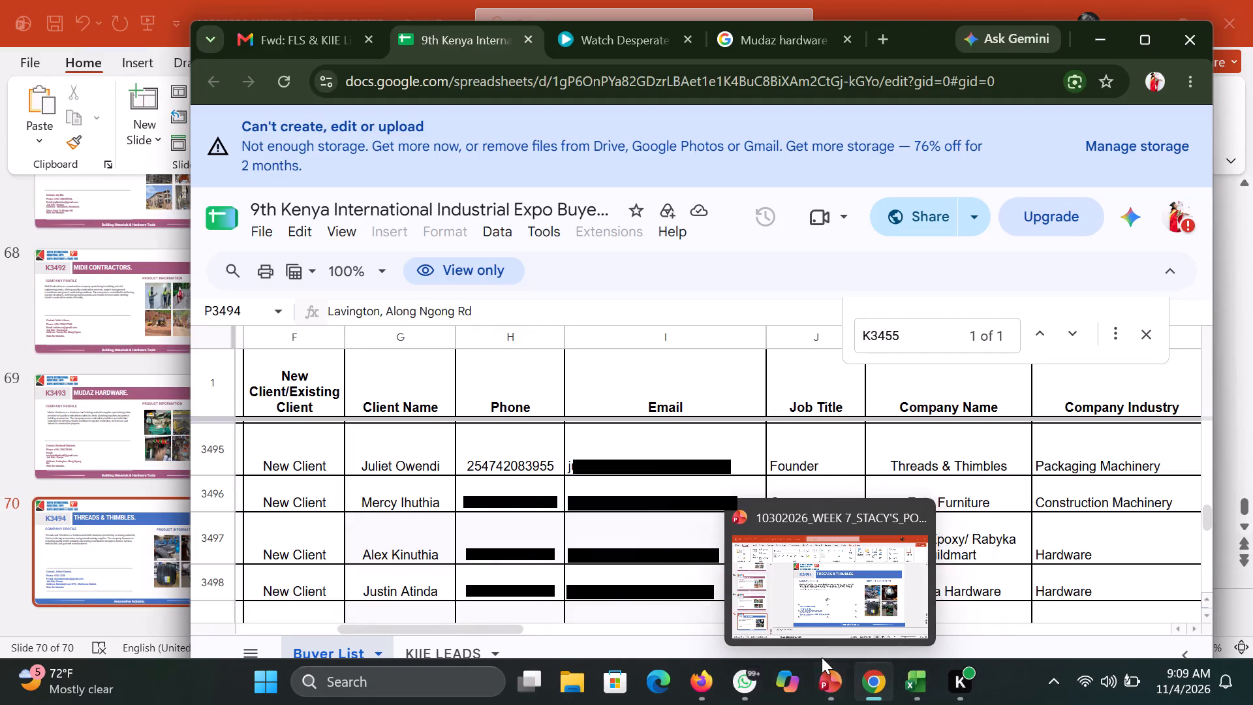
left_click(832, 681)
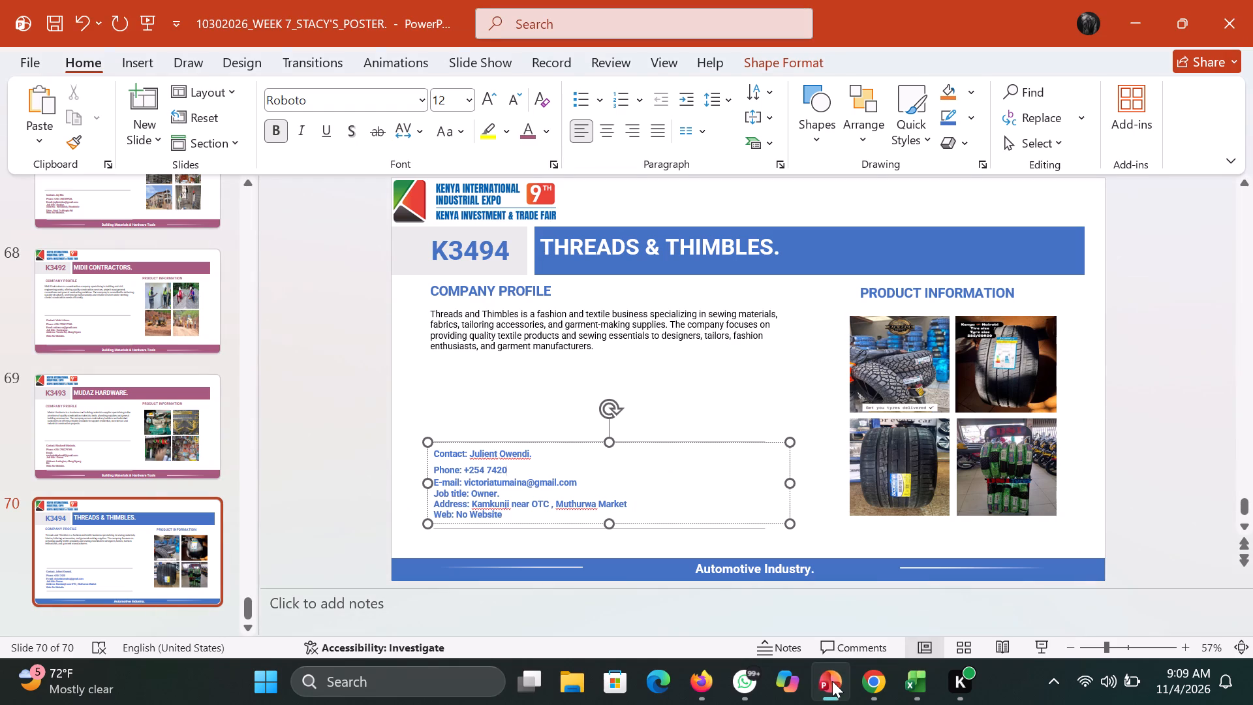
type("83")
Complete the phone number on the K3494 slide from the Threads & Thimbles row of the online buyer list, ending with a period.
left_click(869, 674)
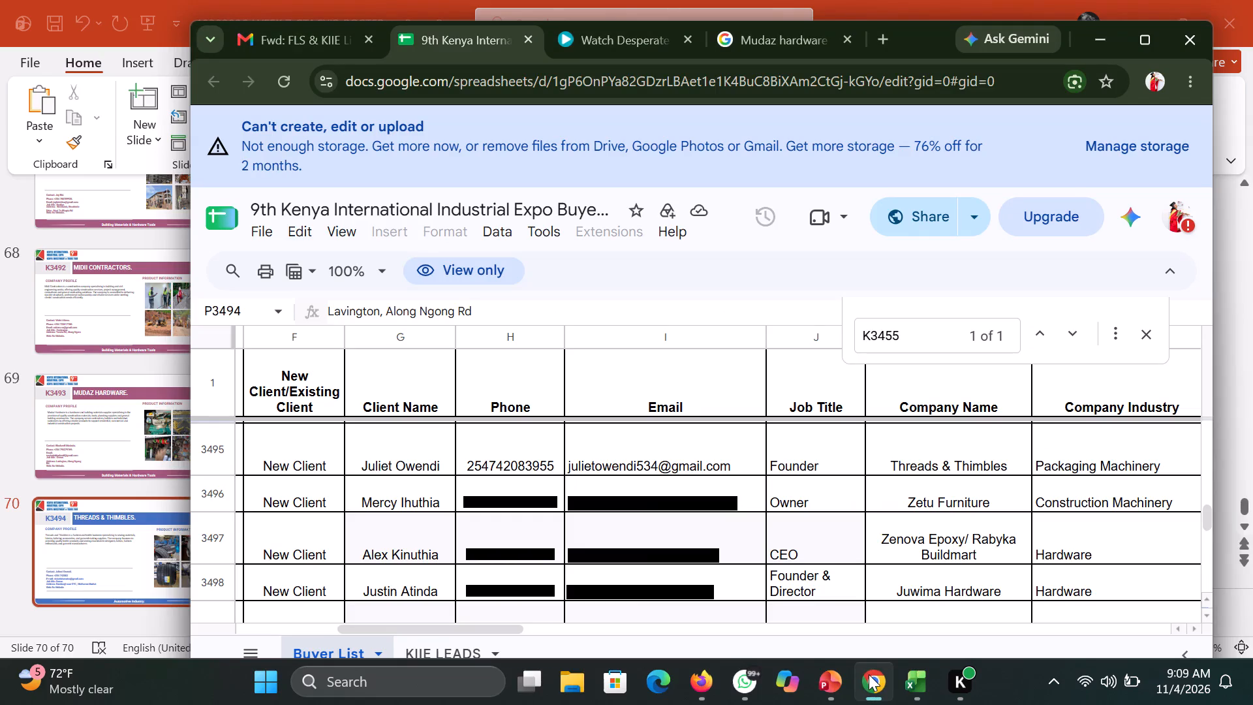
left_click(821, 683)
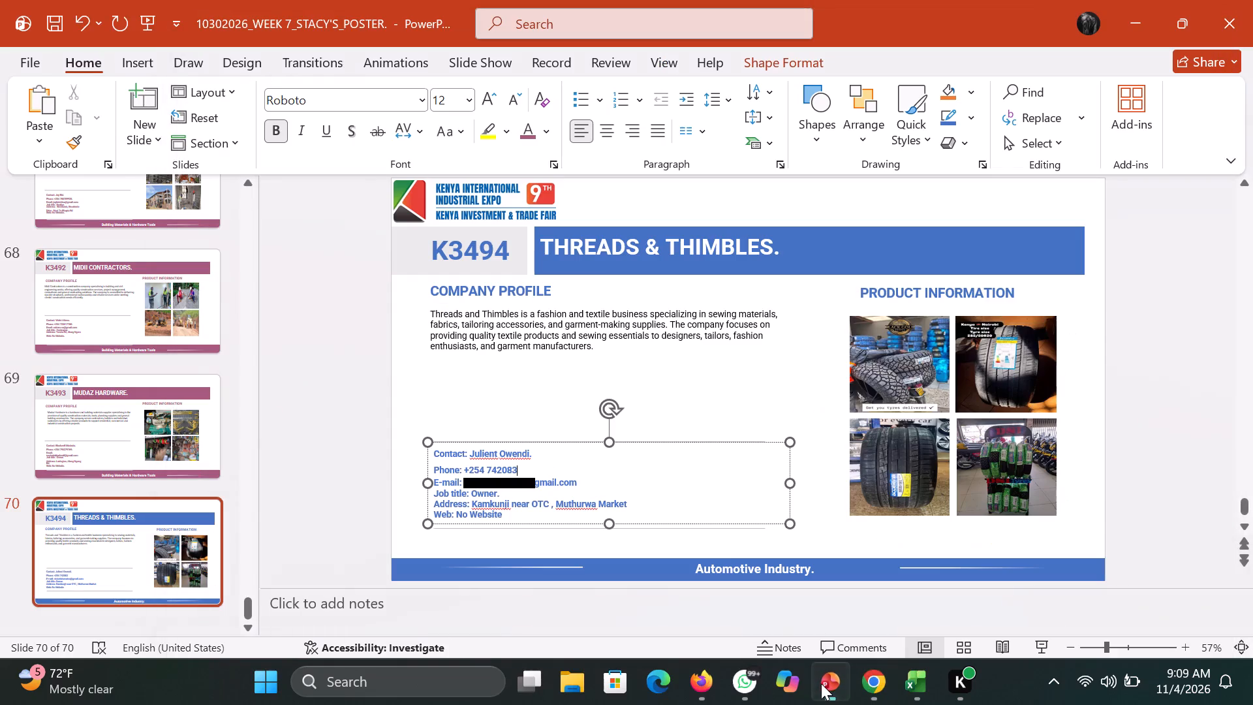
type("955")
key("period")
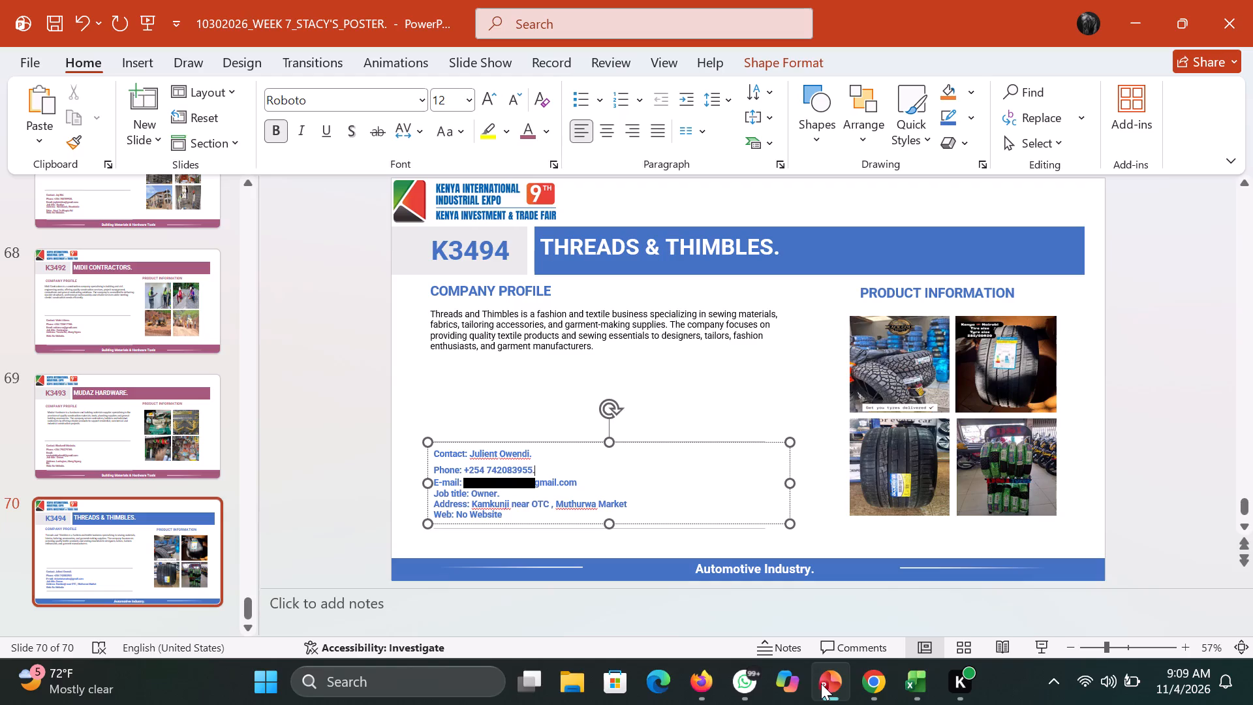
Replace the e-mail address on the K3494 slide with the Threads & Thimbles client's e-mail copied from the online buyer list.
left_click(594, 482)
key("BackSpace")
key("BackSpace")
key("BackSpace")
key("BackSpace")
key("BackSpace")
key("BackSpace")
key("BackSpace")
key("BackSpace")
key("BackSpace")
key("BackSpace")
key("BackSpace")
key("BackSpace")
key("BackSpace")
key("BackSpace")
key("BackSpace")
key("BackSpace")
key("BackSpace")
key("BackSpace")
key("BackSpace")
key("BackSpace")
key("BackSpace")
key("BackSpace")
key("BackSpace")
key("BackSpace")
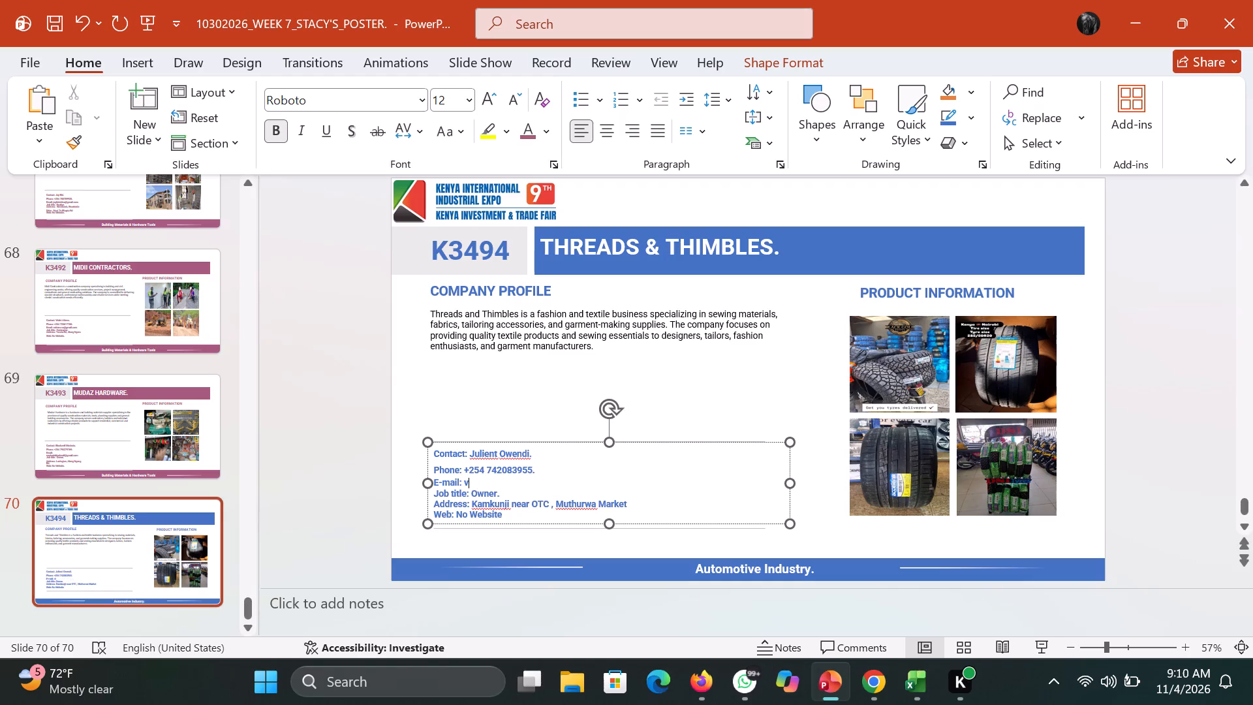
key("BackSpace")
left_click(876, 683)
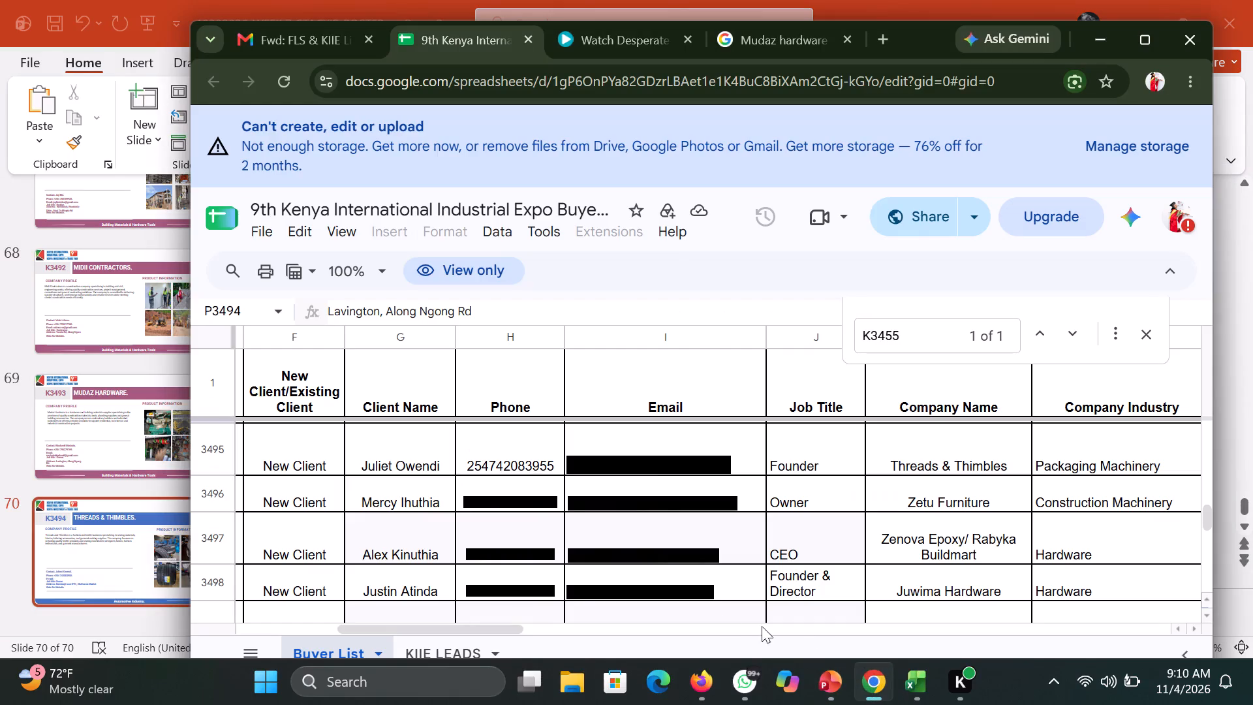
left_click(614, 449)
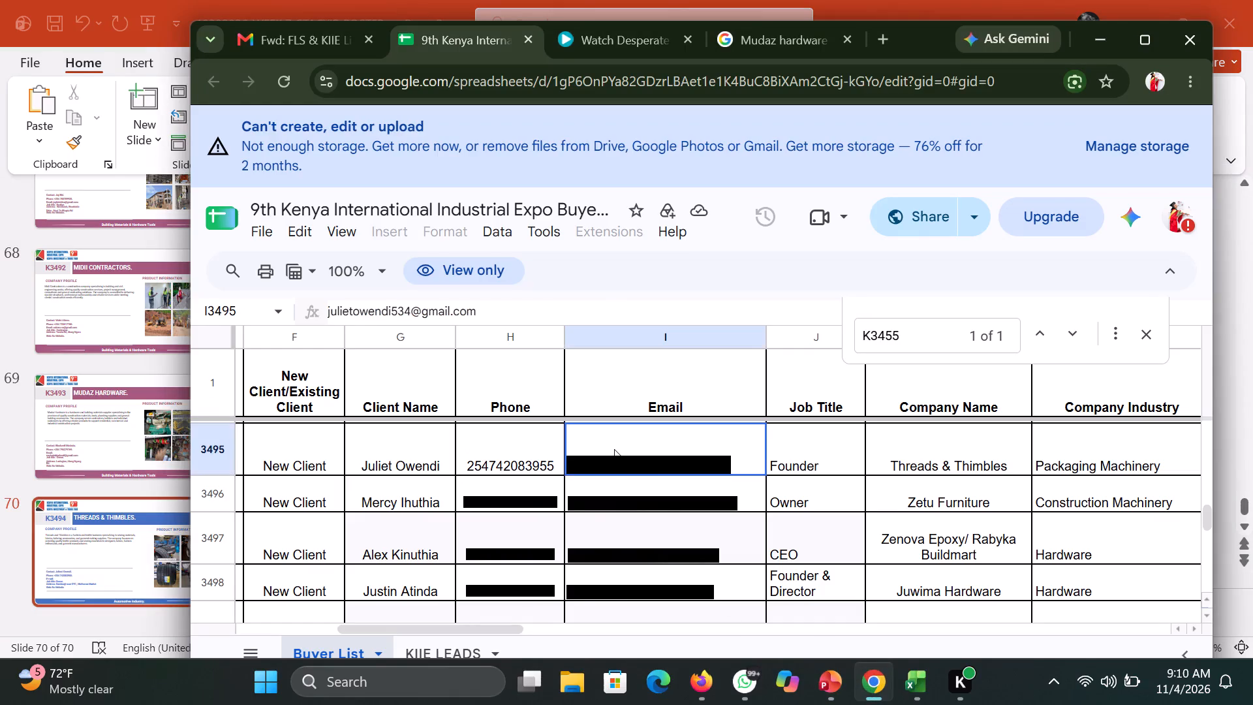
key("ctrl+c")
left_click(614, 449)
left_click(833, 681)
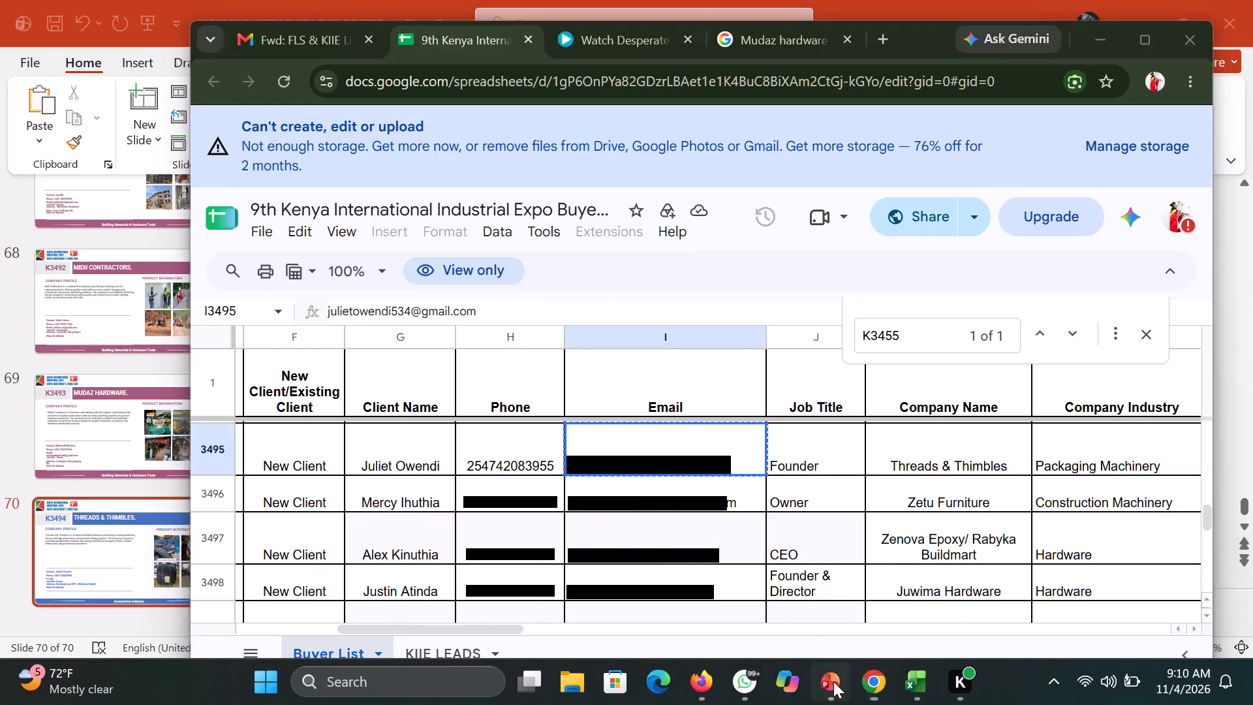
key("ctrl+v")
left_click(833, 681)
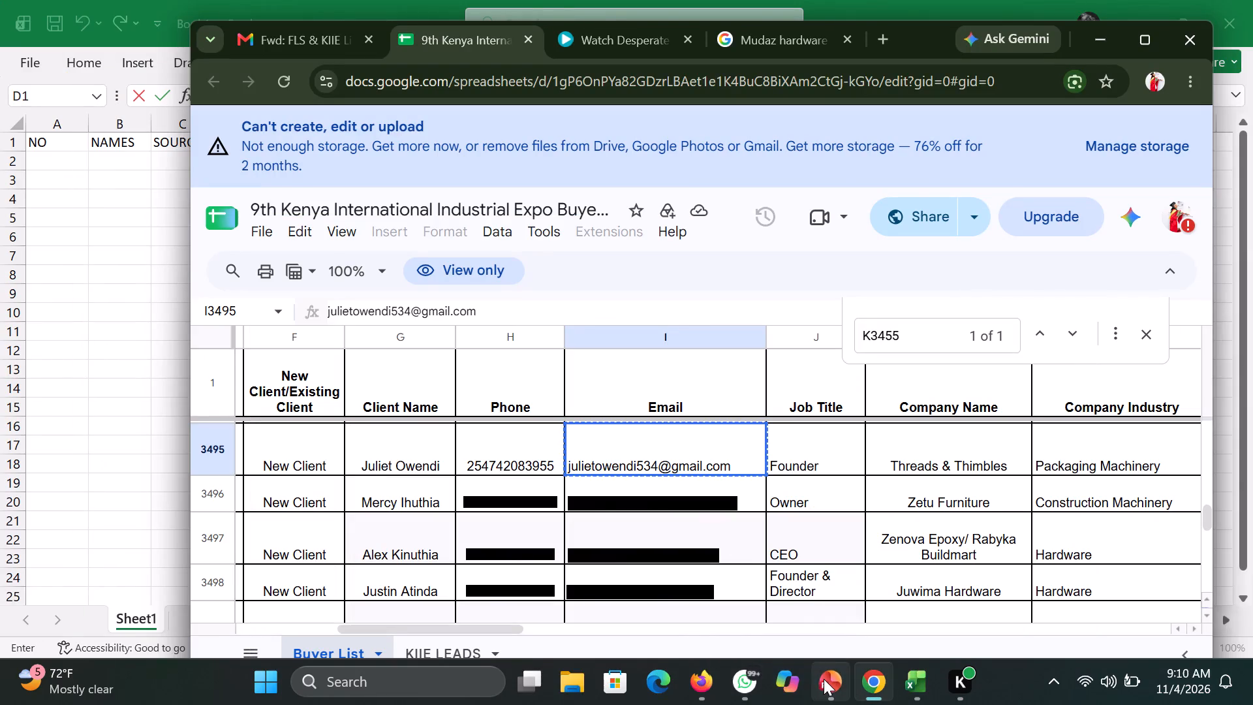
left_click(824, 679)
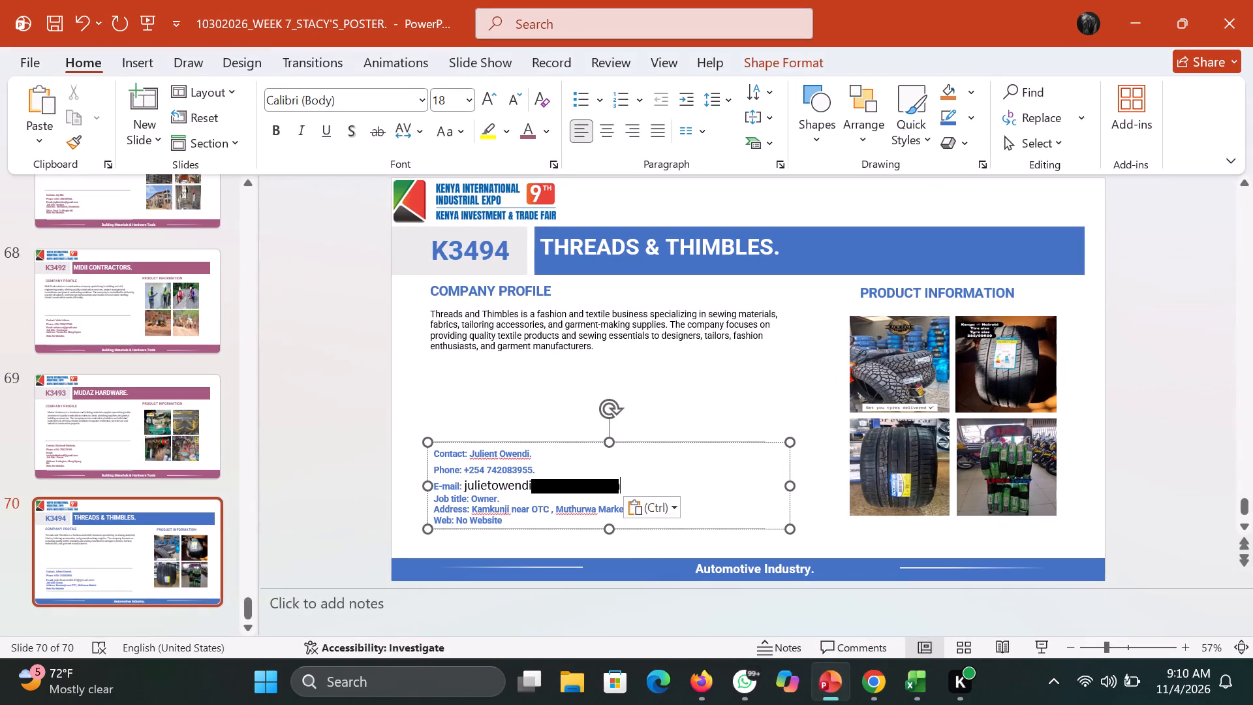
Format the pasted e-mail address as 12 pt bold Roboto in the recently used blue of the other contact lines.
left_click_drag(465, 480, 634, 481)
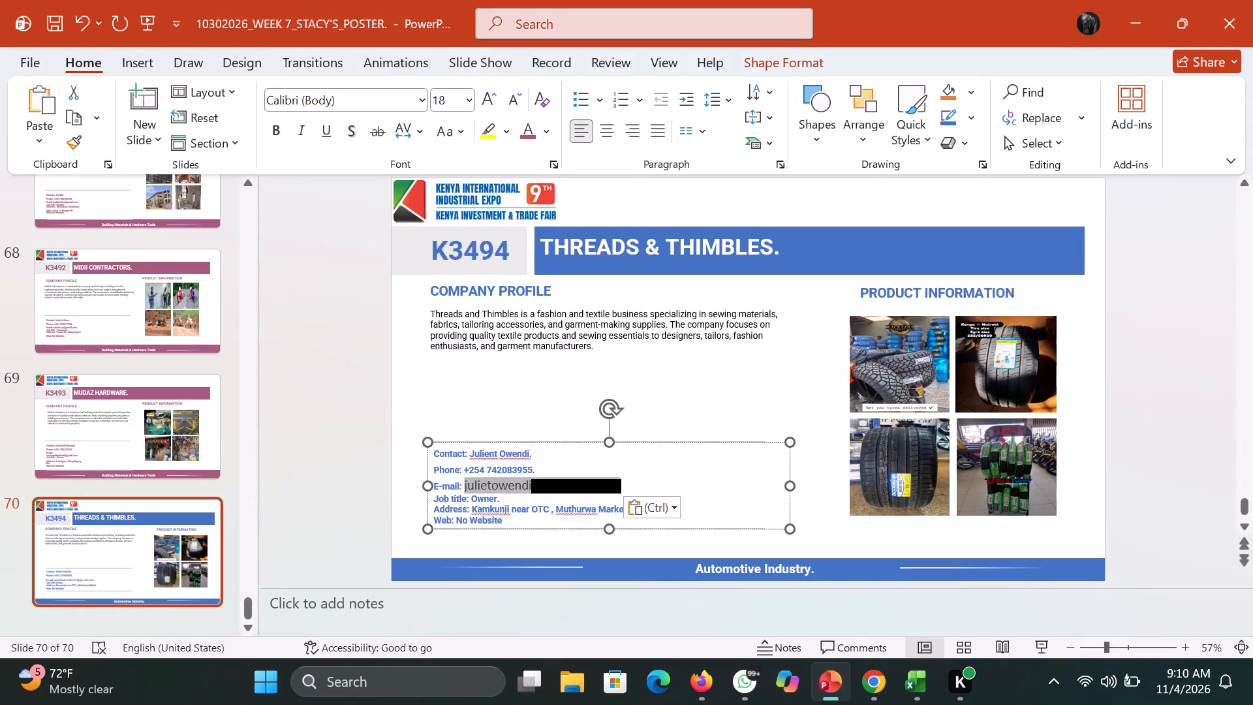
left_click(469, 99)
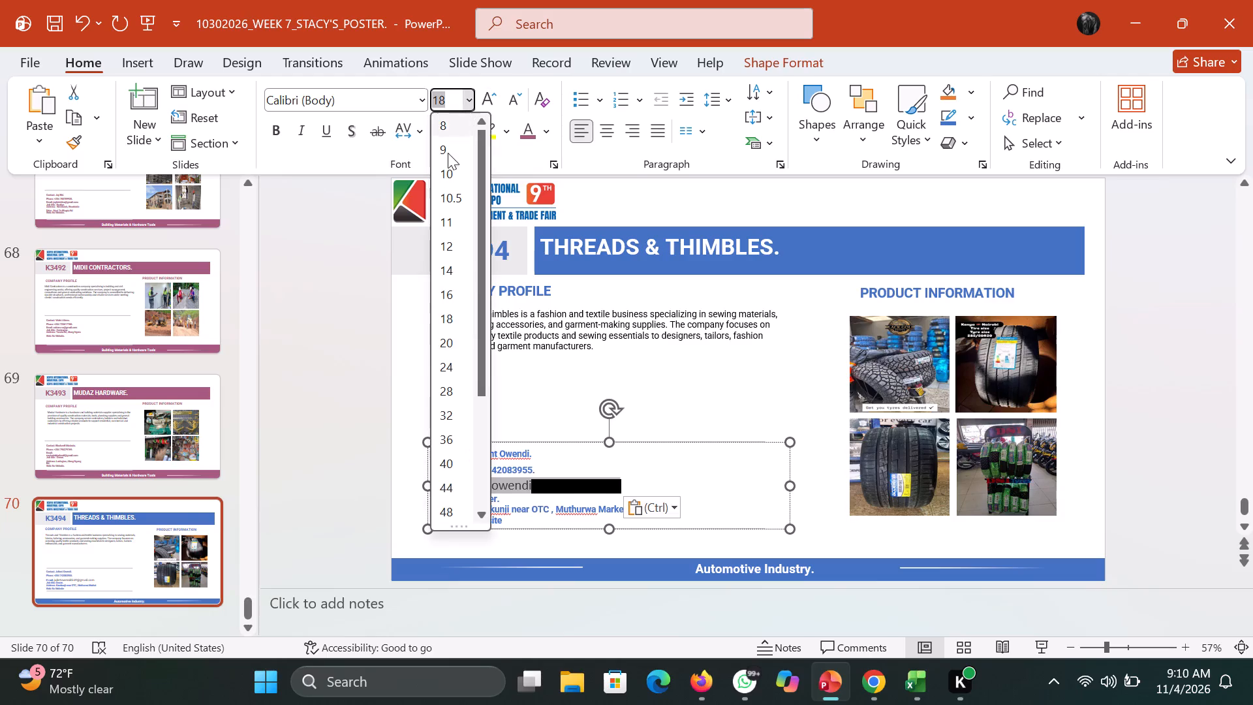
left_click(448, 241)
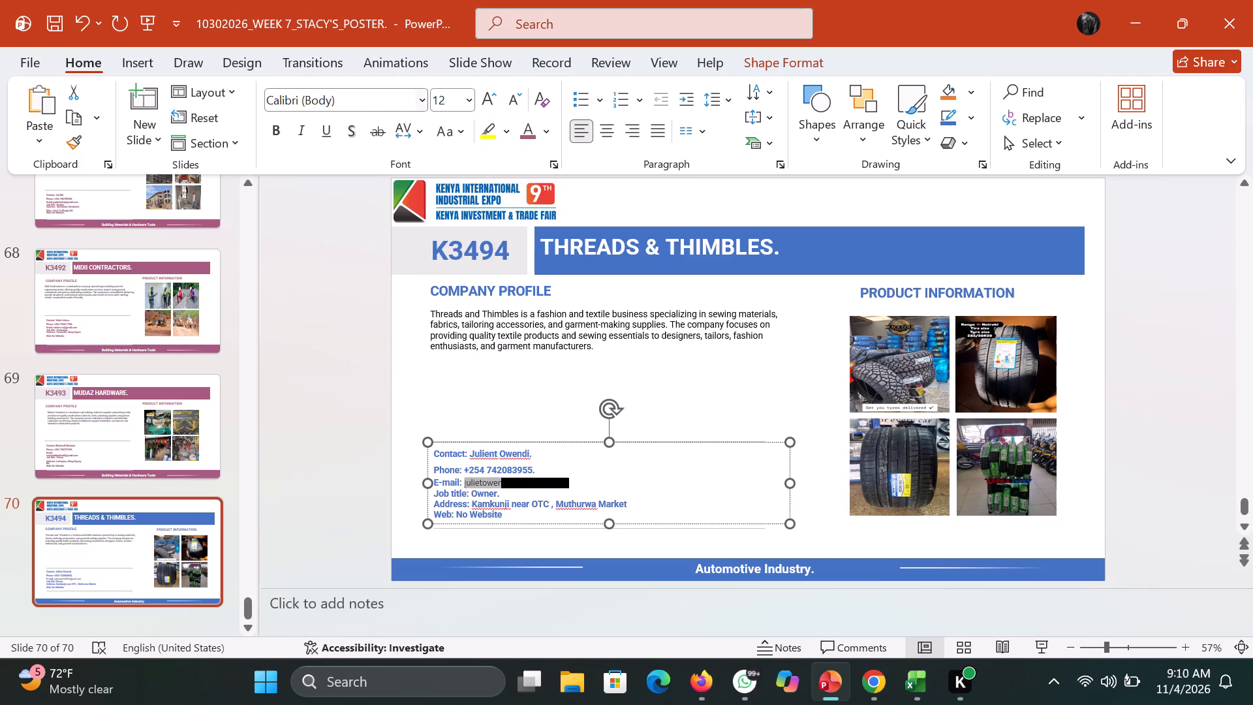
left_click(422, 103)
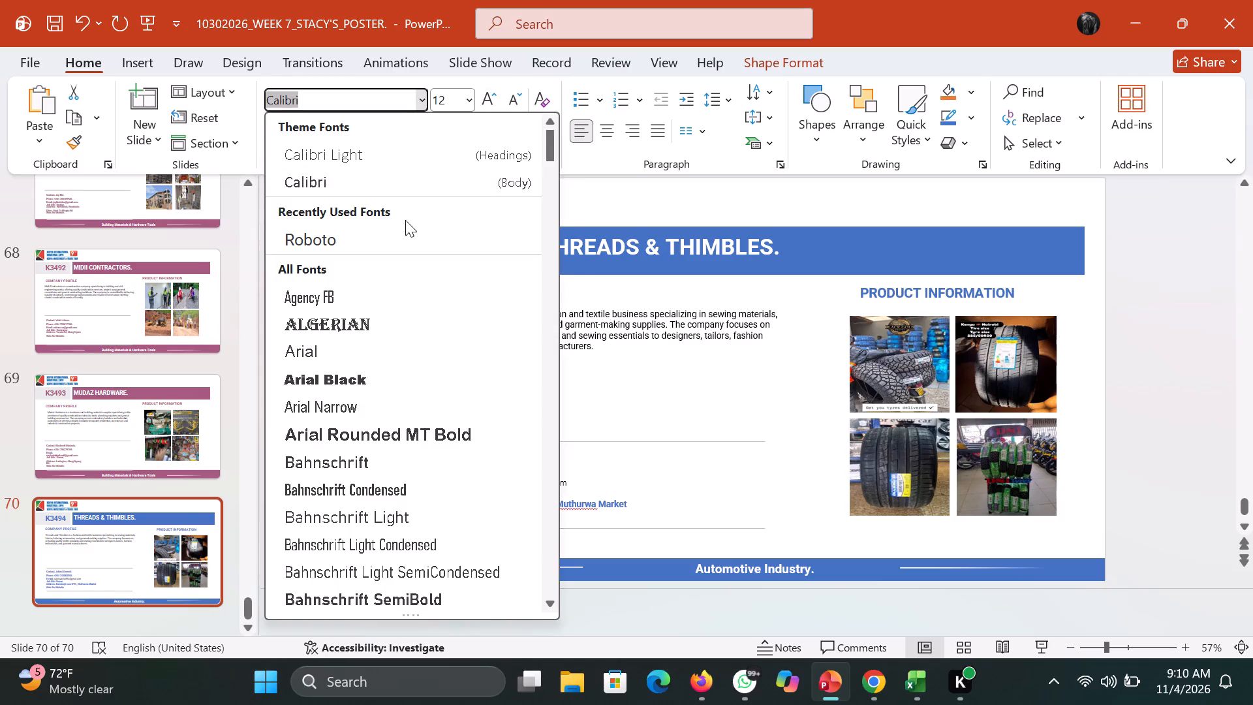
left_click(387, 239)
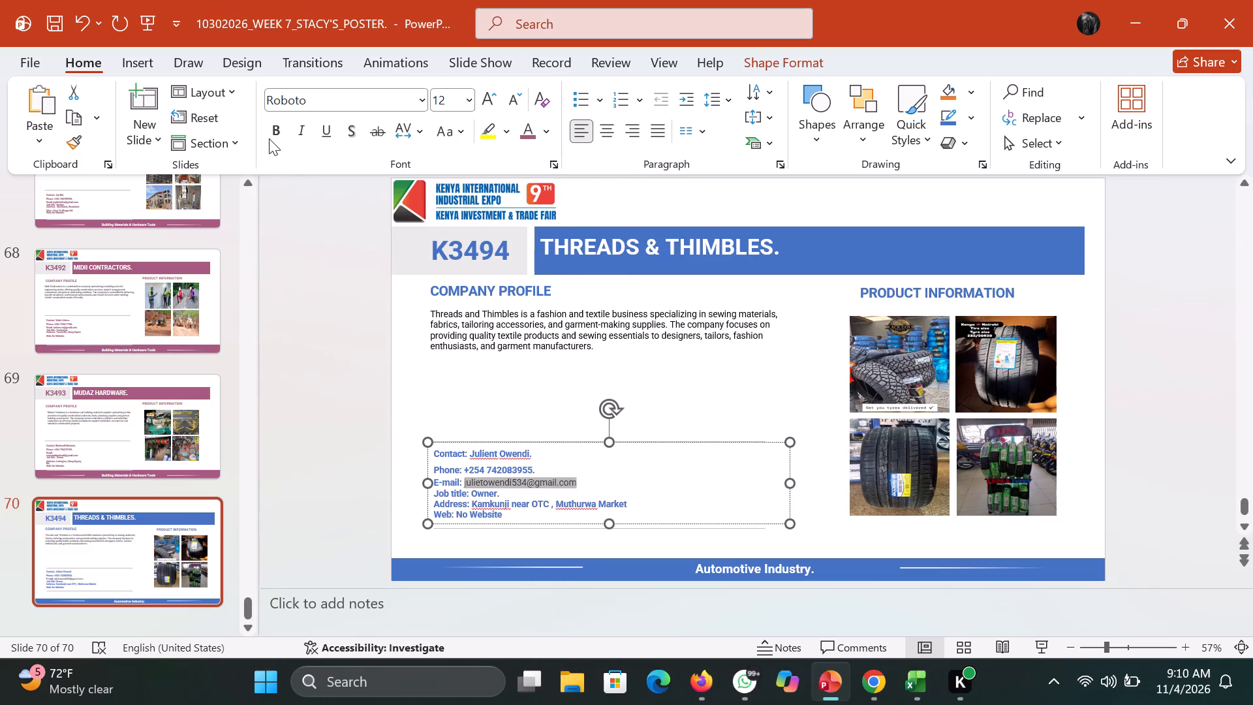
left_click(272, 133)
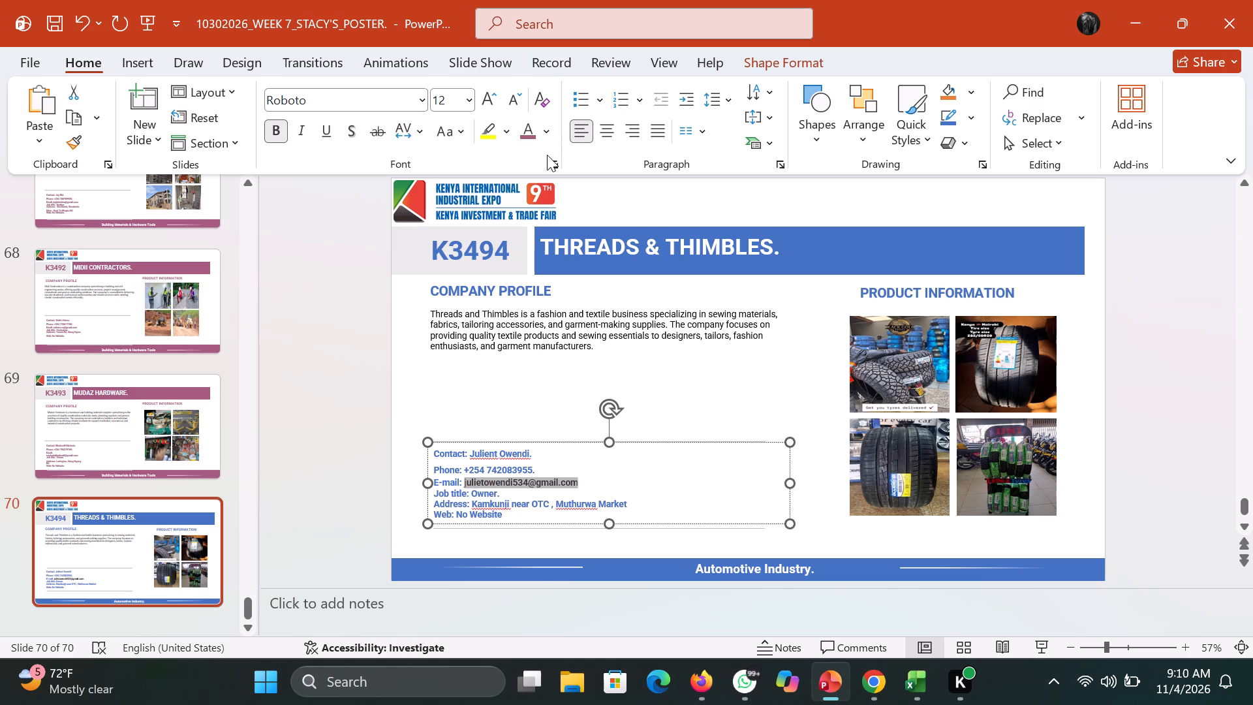
left_click(546, 126)
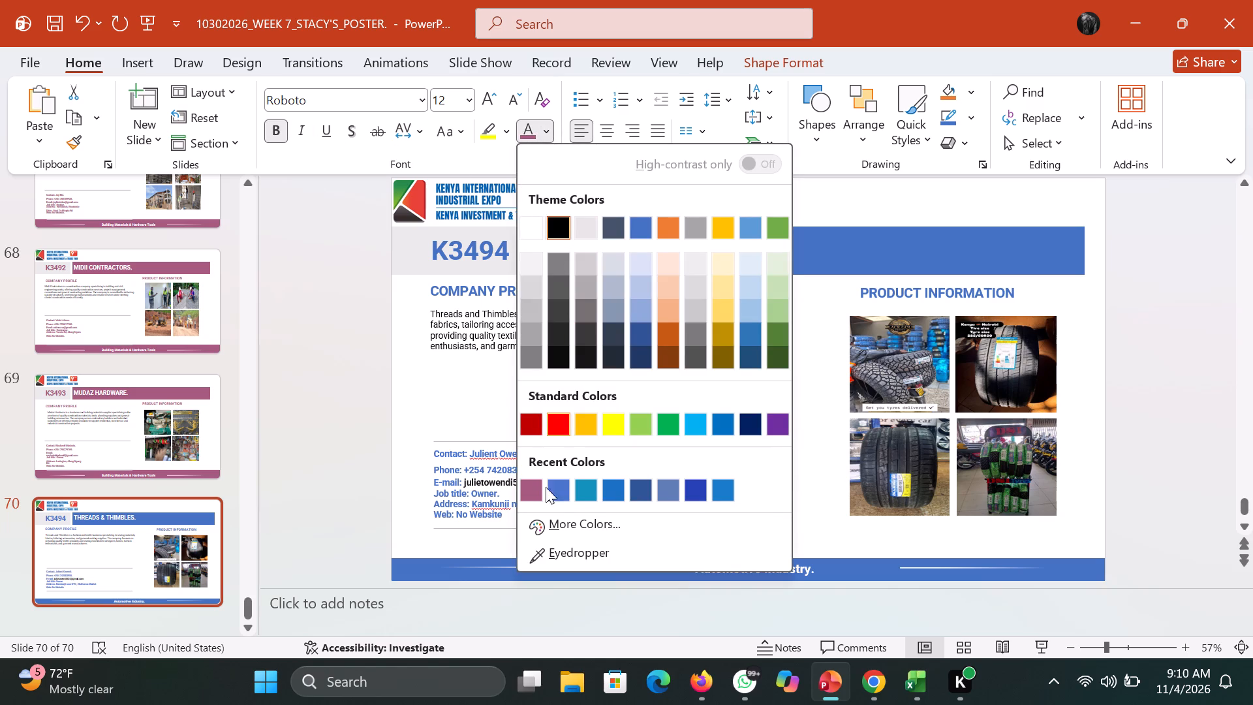
left_click(555, 501)
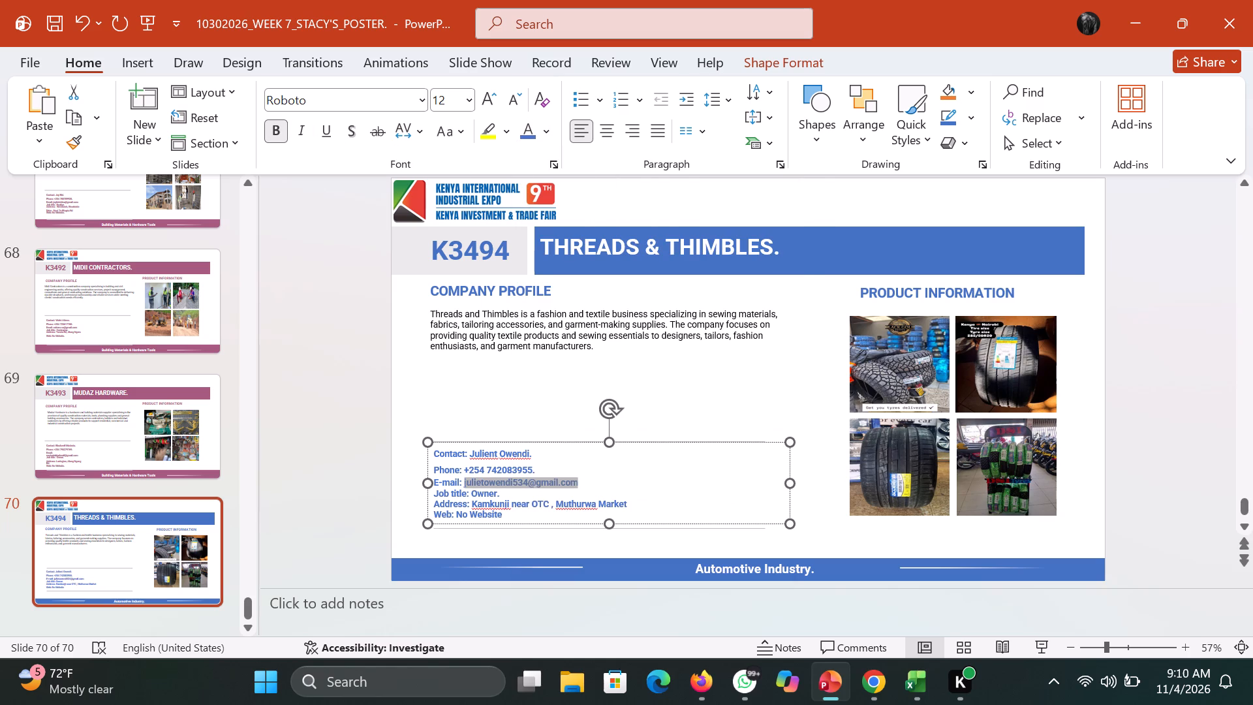
Check the client's job title in the online buyer list and change the slide's job title to "Founder.".
left_click(874, 681)
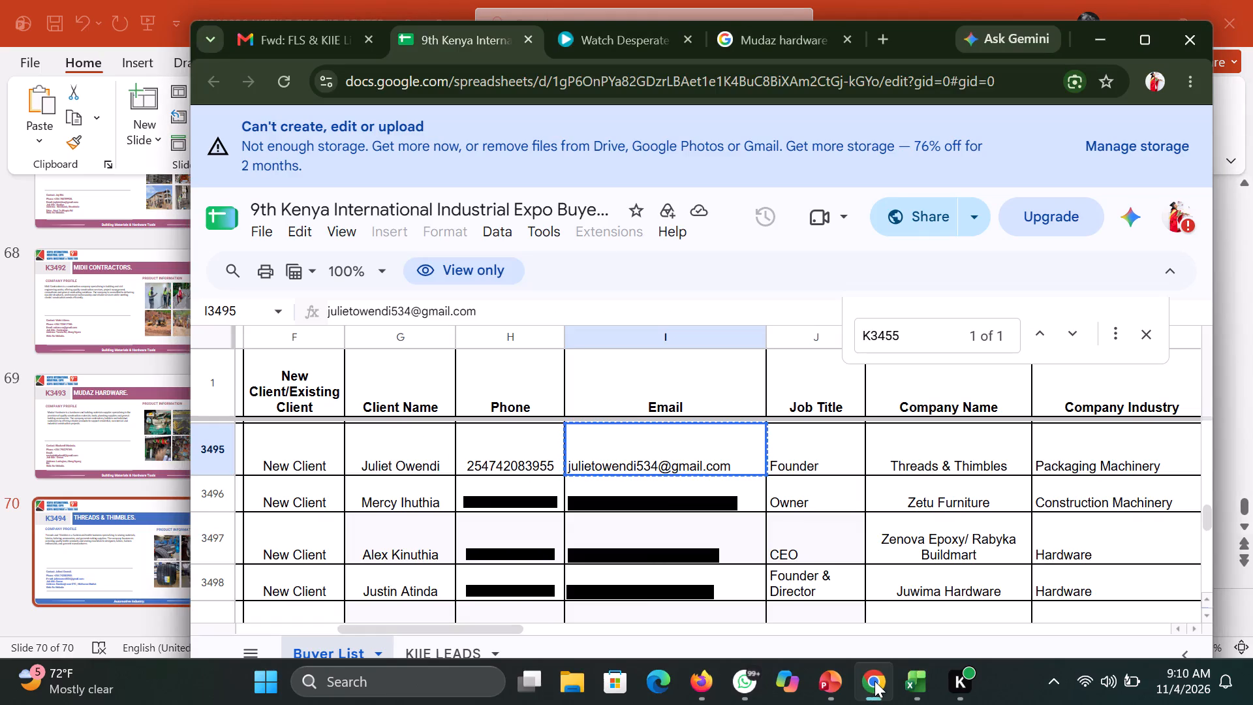
left_click(819, 685)
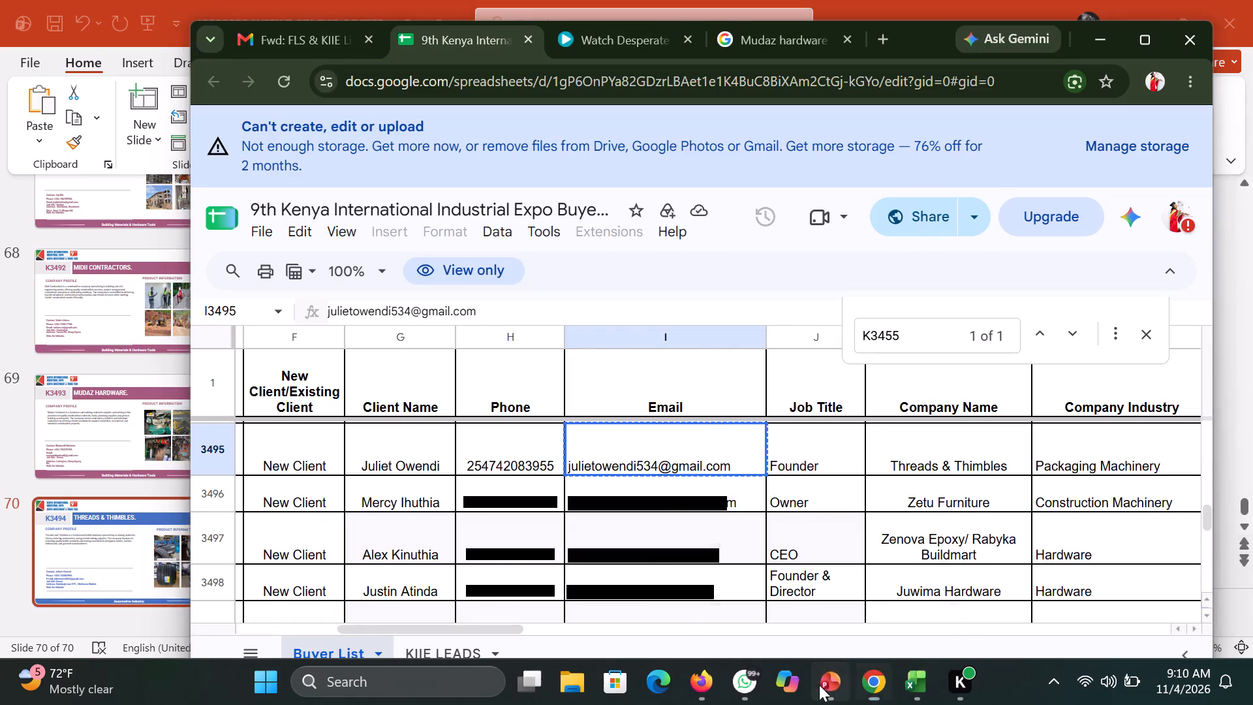
left_click(510, 495)
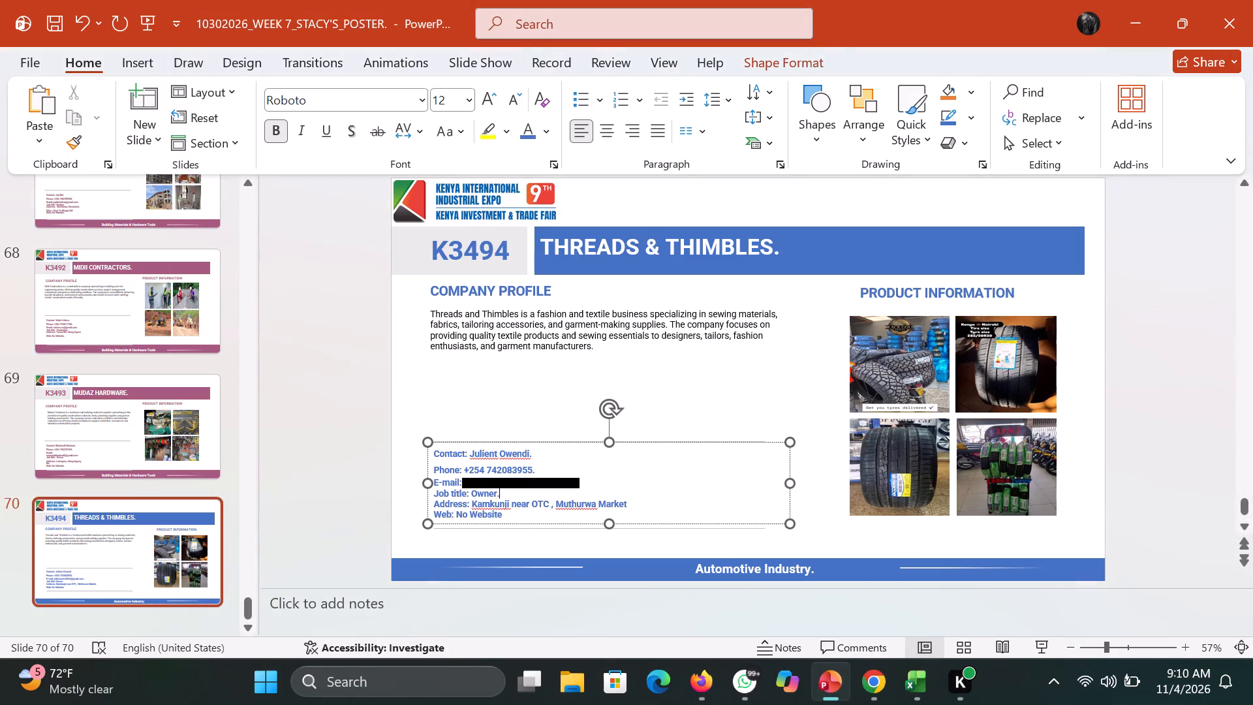
key("BackSpace")
key("BackSpace")
key("BackSpace")
key("BackSpace")
key("BackSpace")
key("BackSpace")
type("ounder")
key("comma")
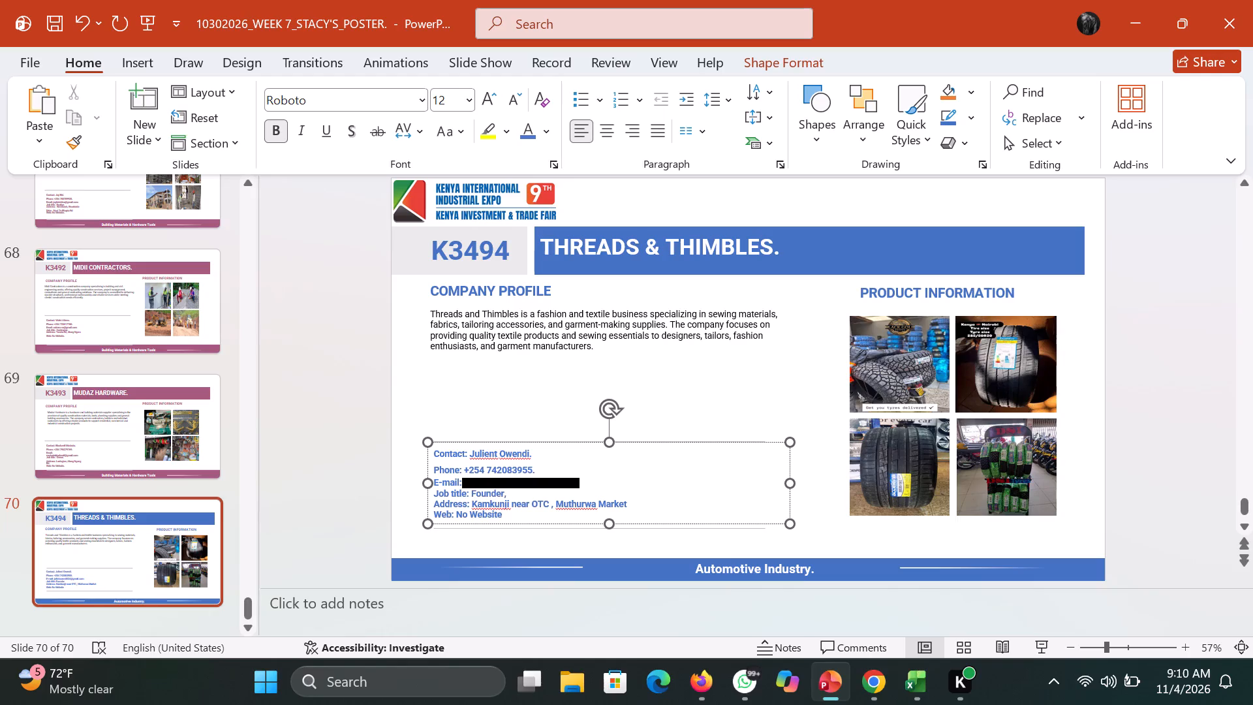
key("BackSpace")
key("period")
Replace the address on the K3494 slide with the Threads & Thimbles company address copied from the online buyer list.
left_click(629, 505)
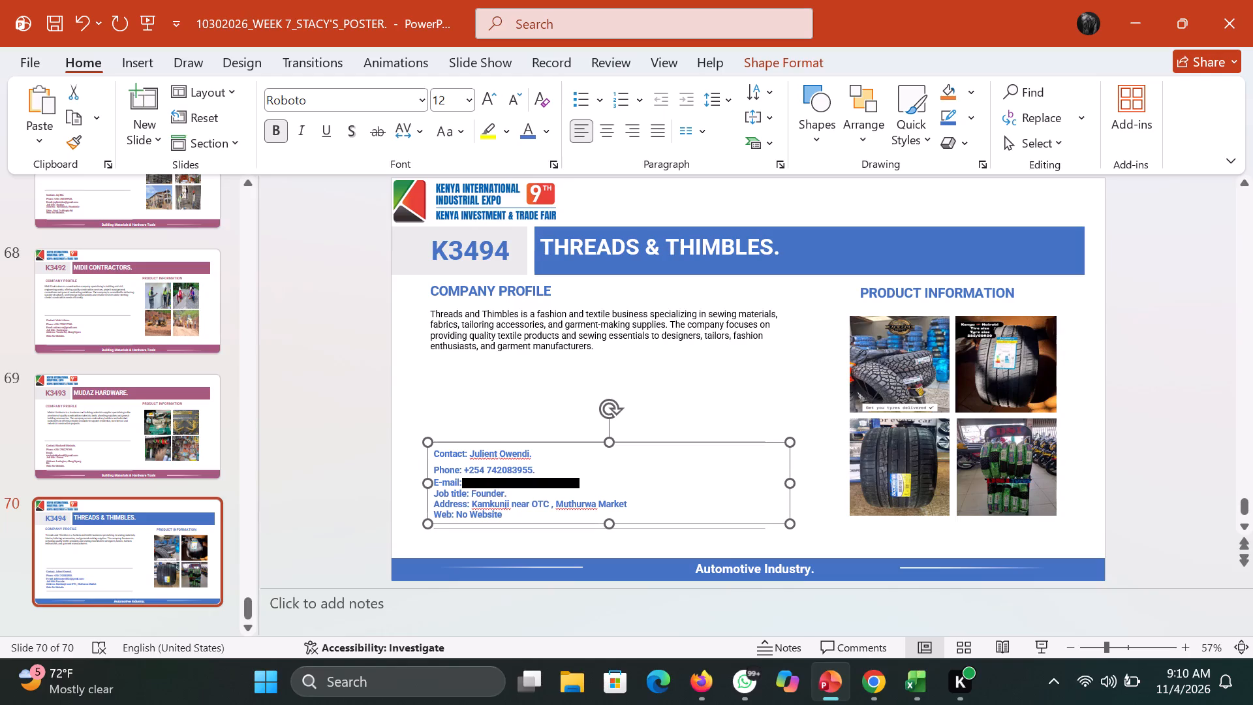
left_click(628, 504)
key("BackSpace")
key("BackSpace")
key("BackSpace")
key("BackSpace")
key("BackSpace")
key("BackSpace")
key("BackSpace")
key("BackSpace")
key("BackSpace")
key("BackSpace")
key("BackSpace")
key("BackSpace")
key("BackSpace")
key("BackSpace")
key("BackSpace")
key("BackSpace")
key("BackSpace")
key("BackSpace")
key("BackSpace")
key("BackSpace")
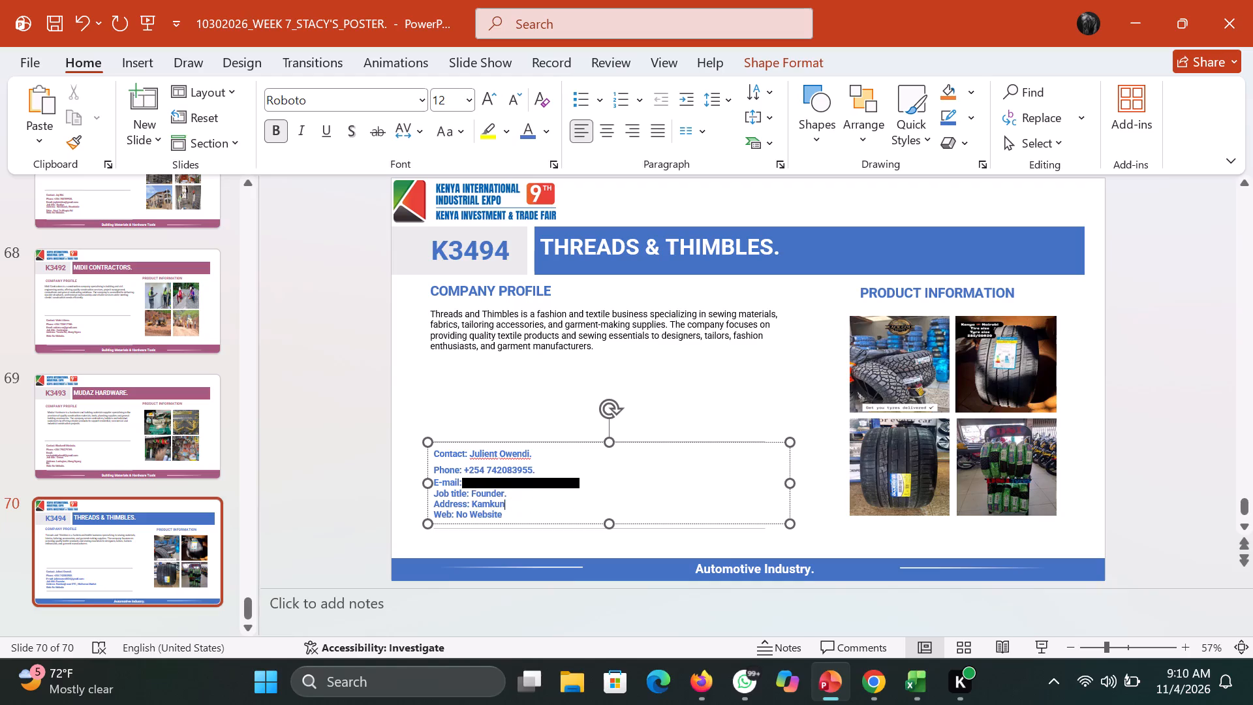
key("BackSpace")
key("BackSpace")
key("BackSpace")
key("BackSpace")
key("BackSpace")
key("BackSpace")
left_click(878, 686)
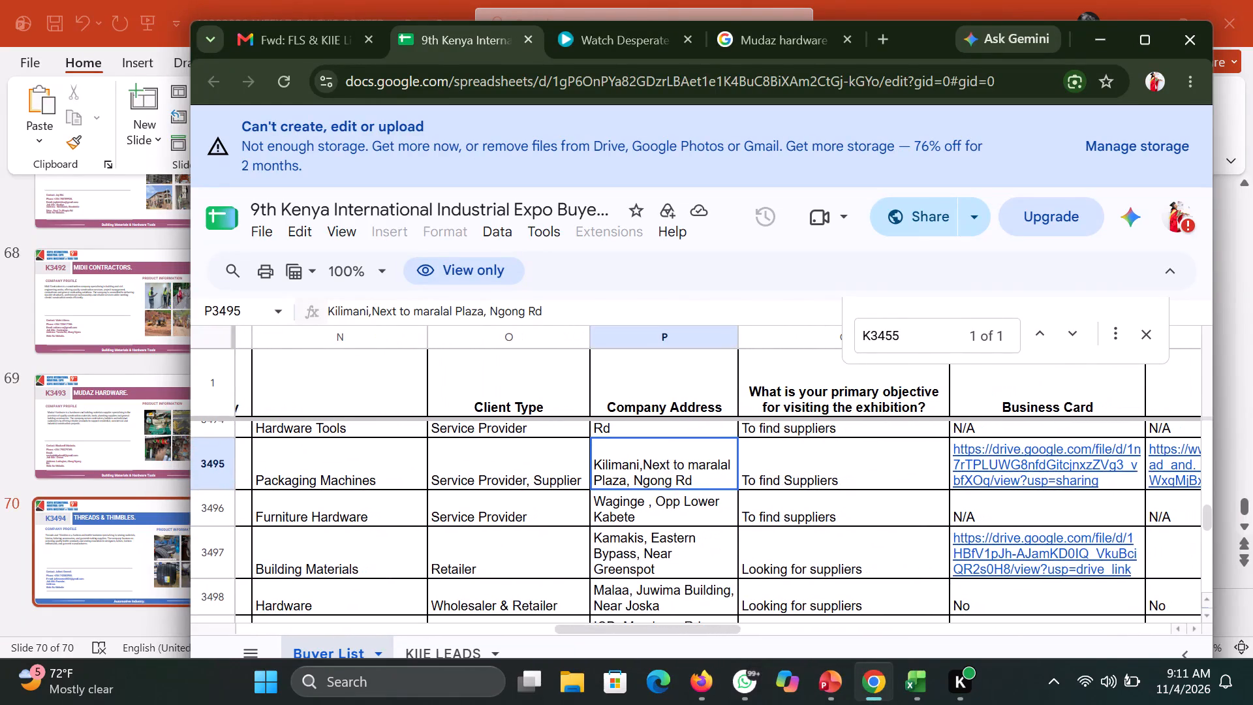
key("ctrl+c")
left_click(760, 554, "ctrl")
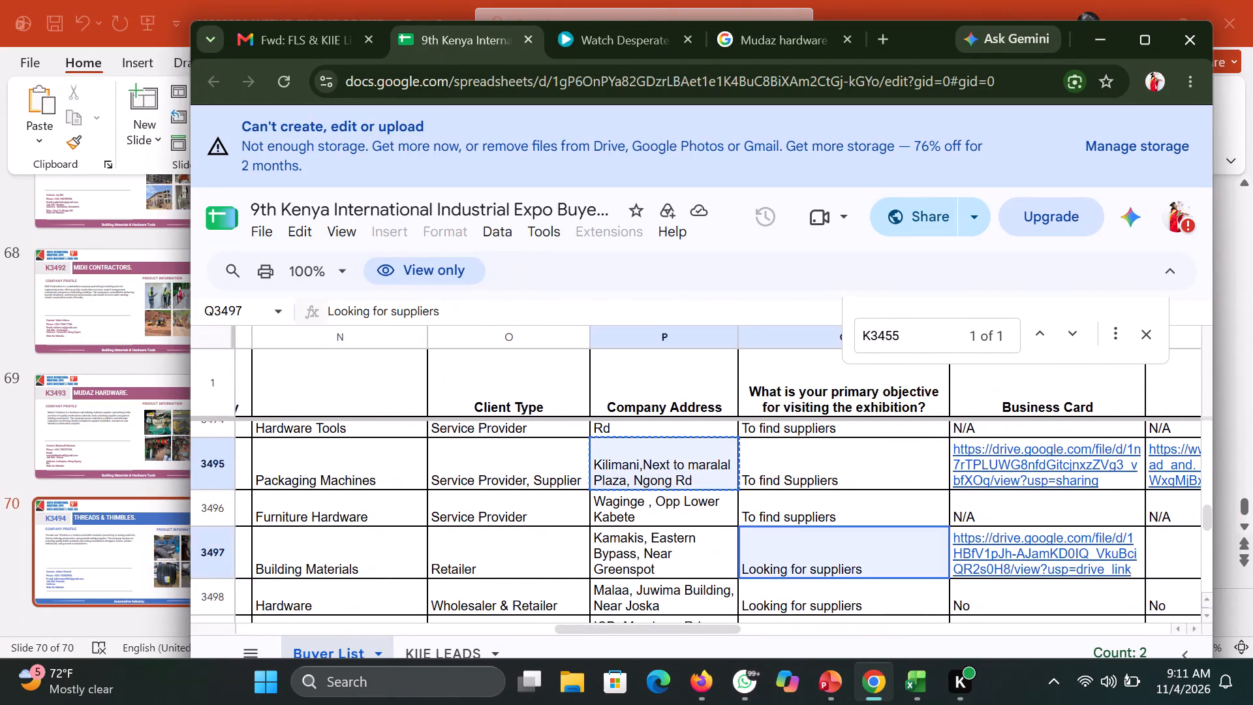
left_click(701, 467)
left_click(708, 472)
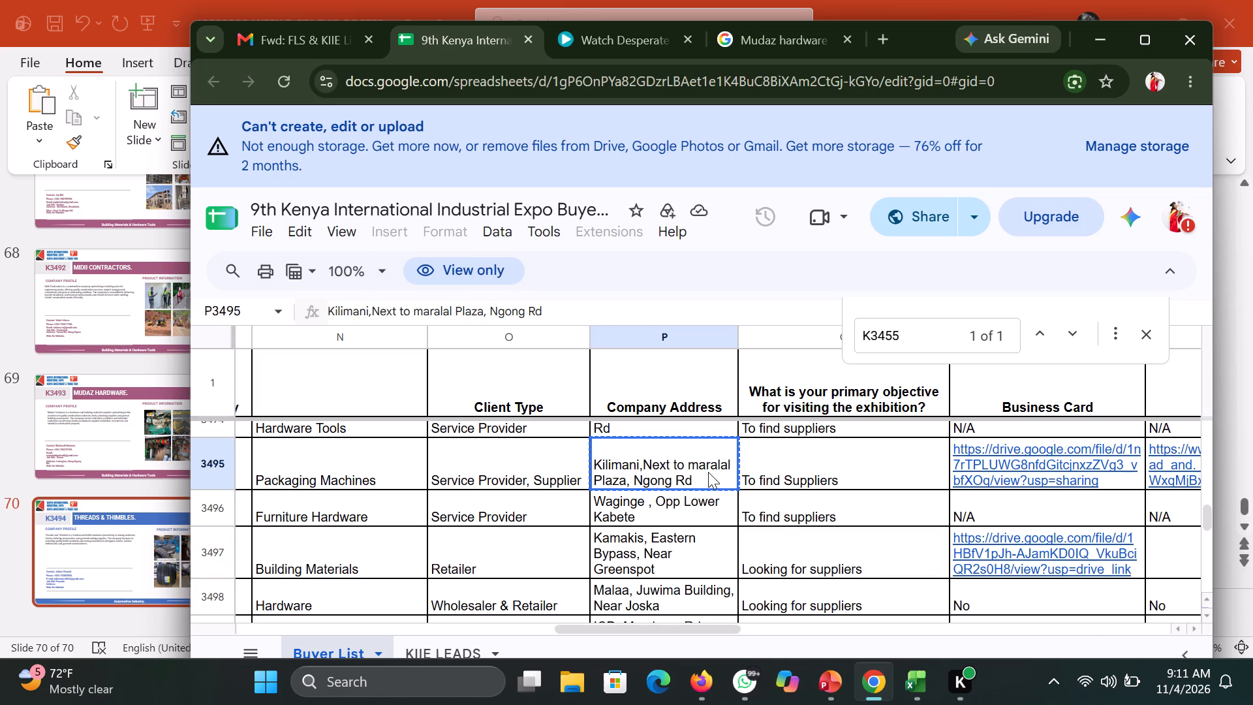
key("ctrl+c")
left_click(705, 467)
left_click(823, 684)
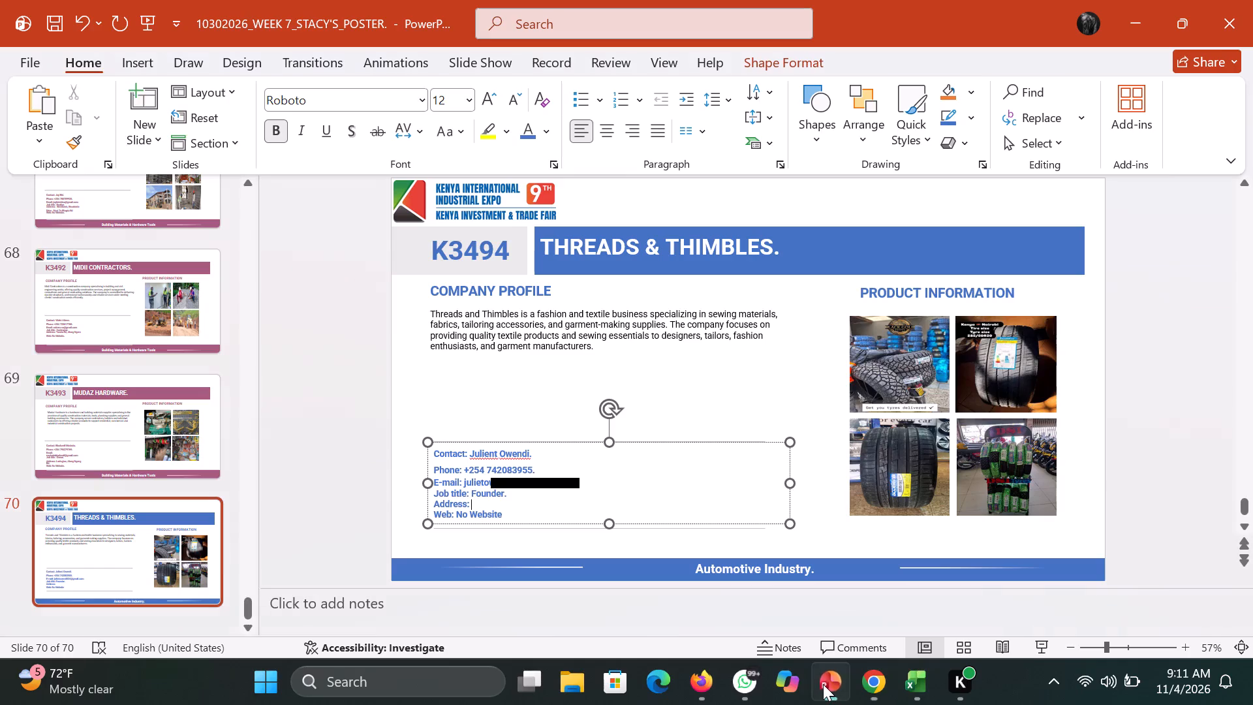
key("ctrl+v")
left_click(704, 629)
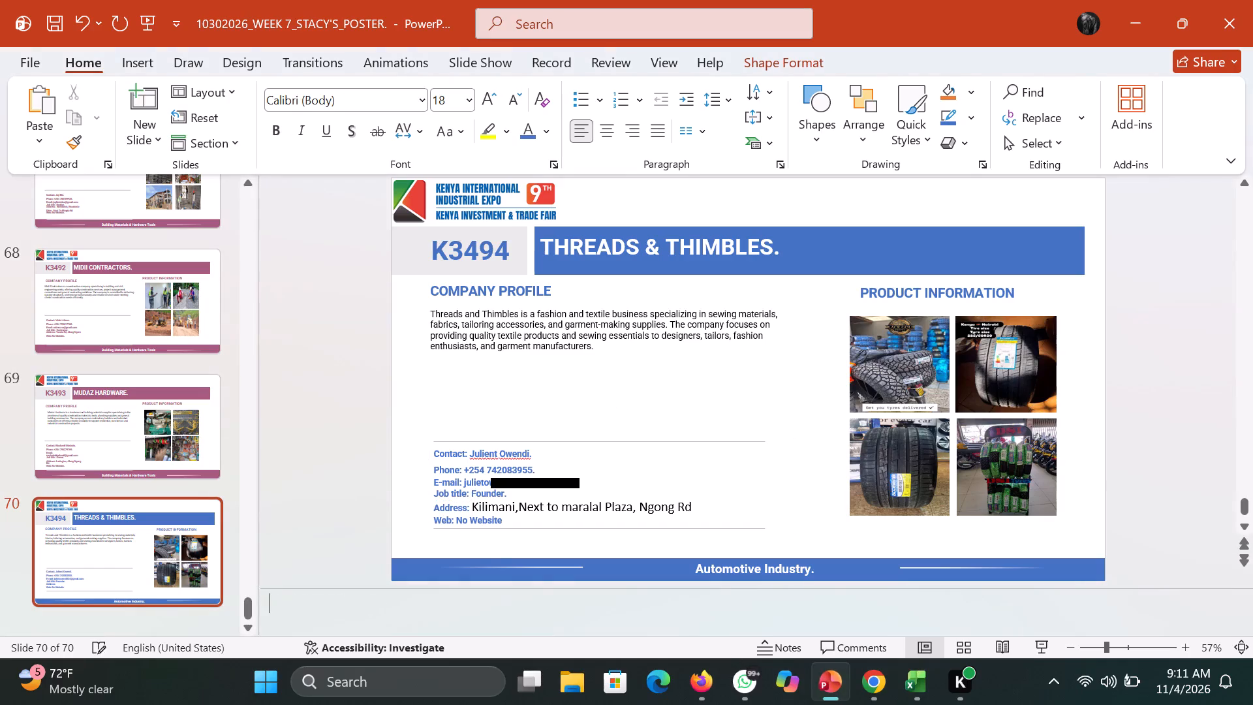
Format the pasted address as bold 12 pt Roboto in the same blue as the other contact details.
left_click_drag(471, 502, 704, 505)
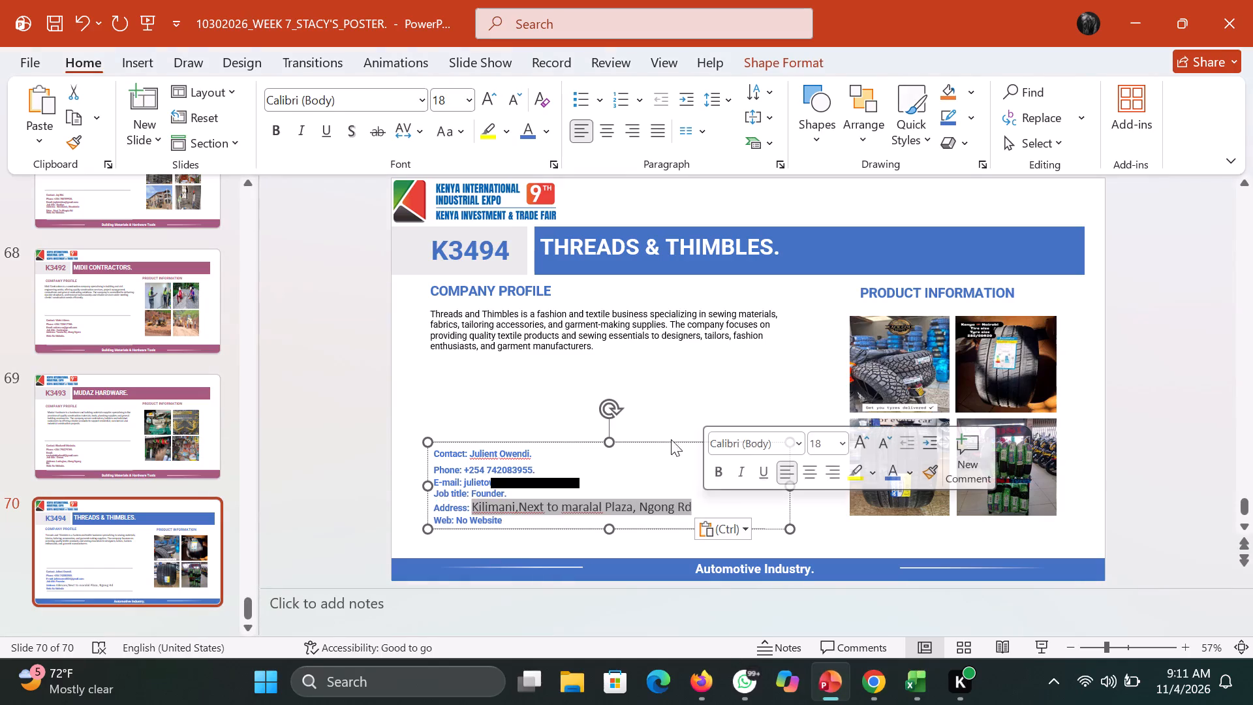
left_click(467, 99)
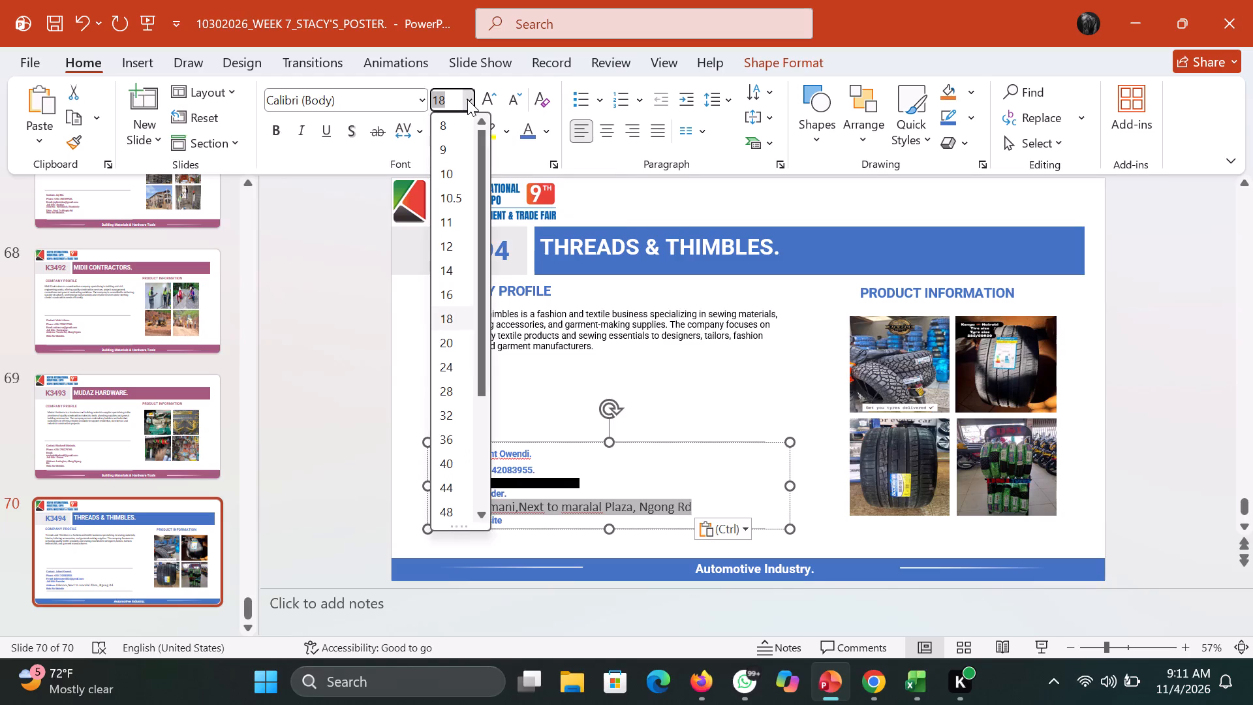
left_click(454, 247)
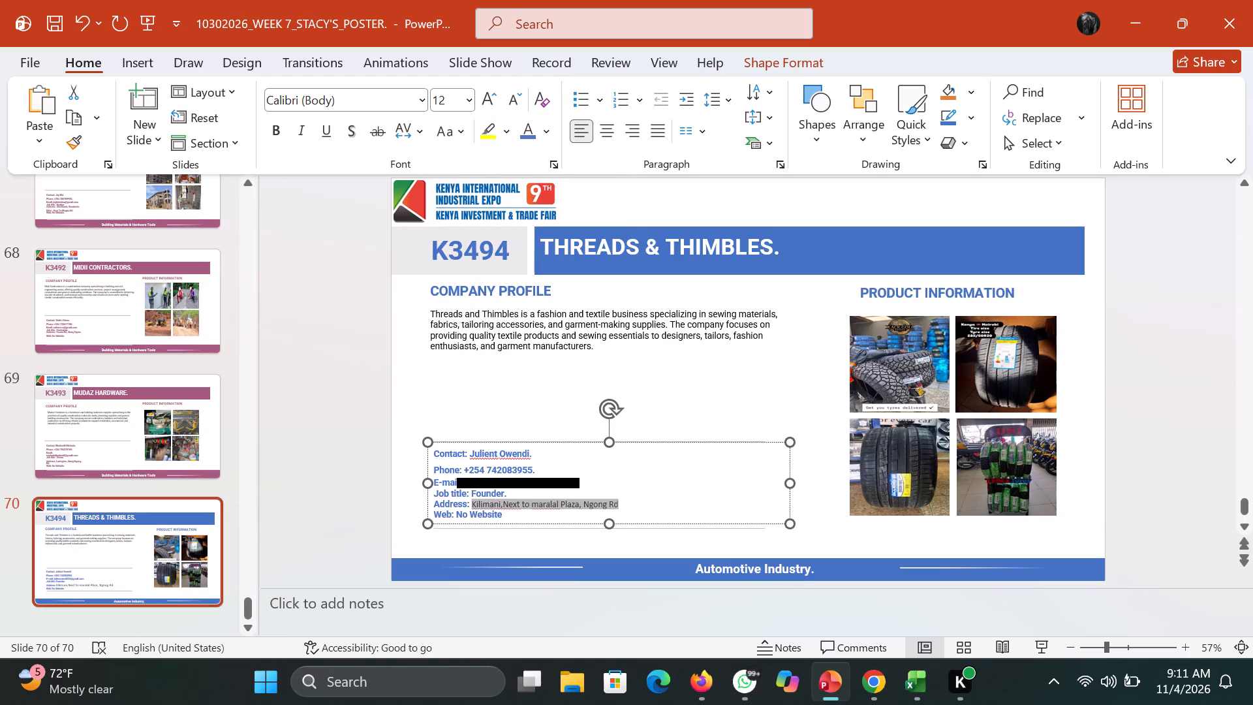
left_click(419, 101)
left_click(341, 244)
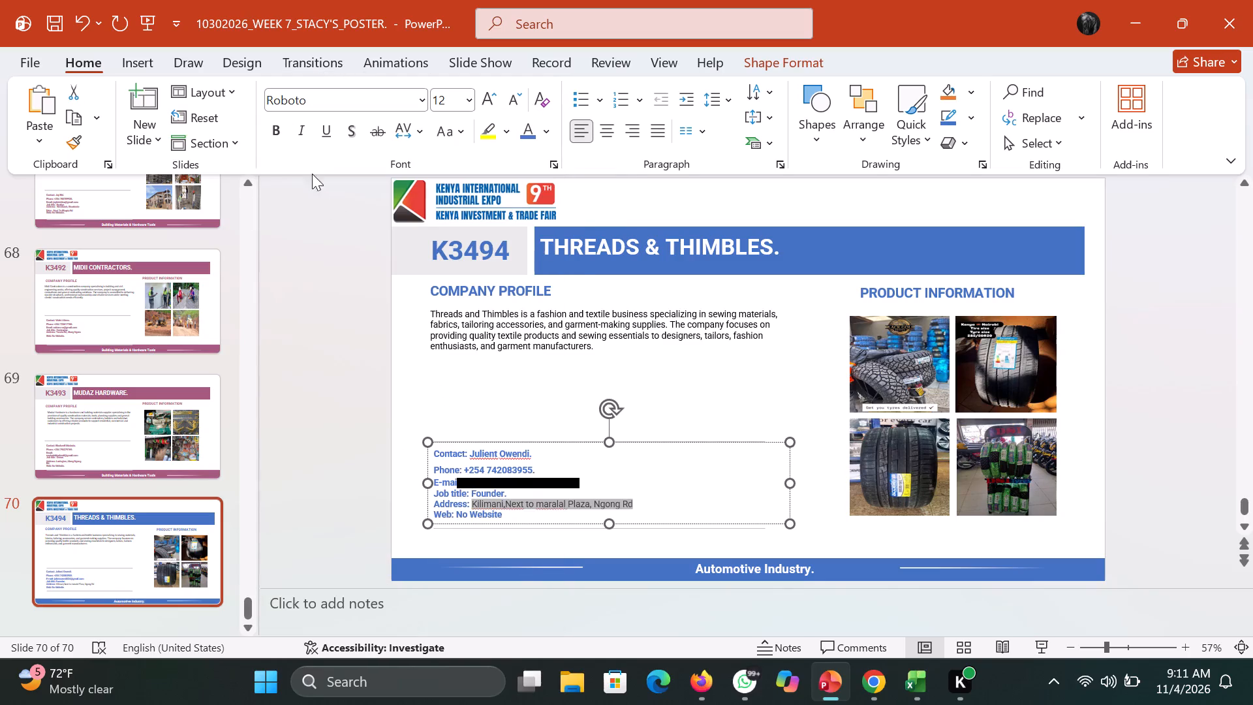
left_click(278, 131)
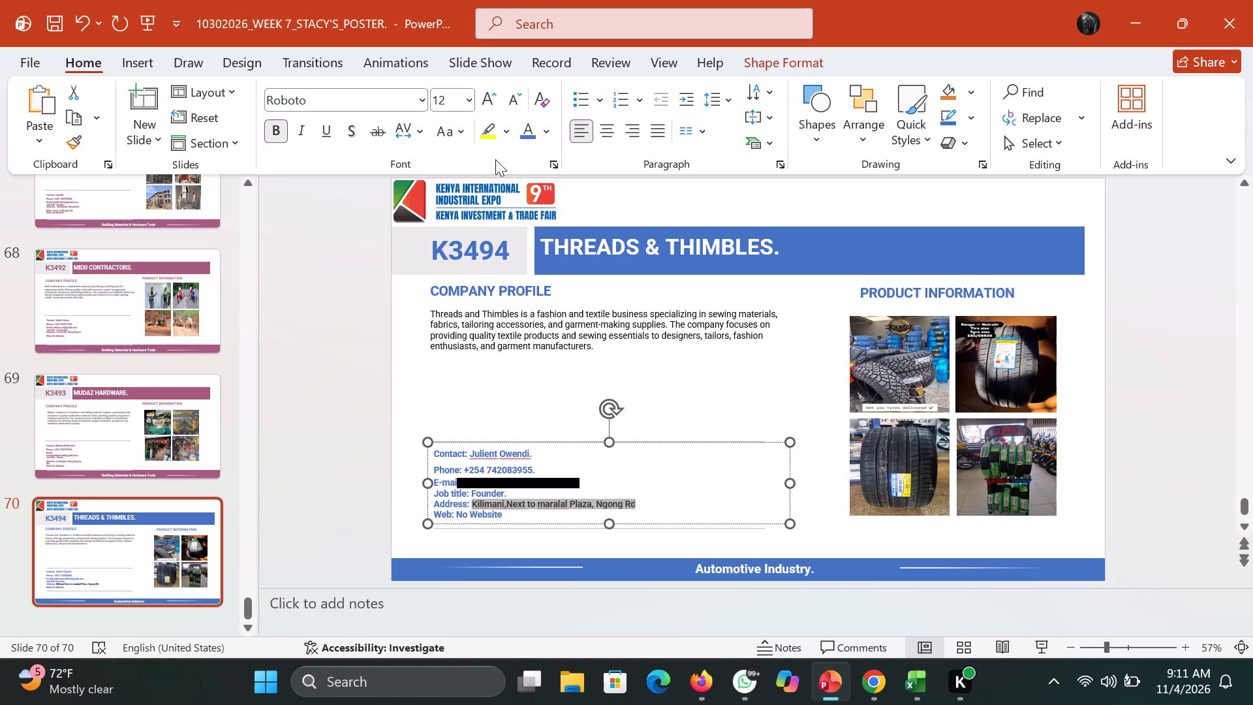
left_click(548, 137)
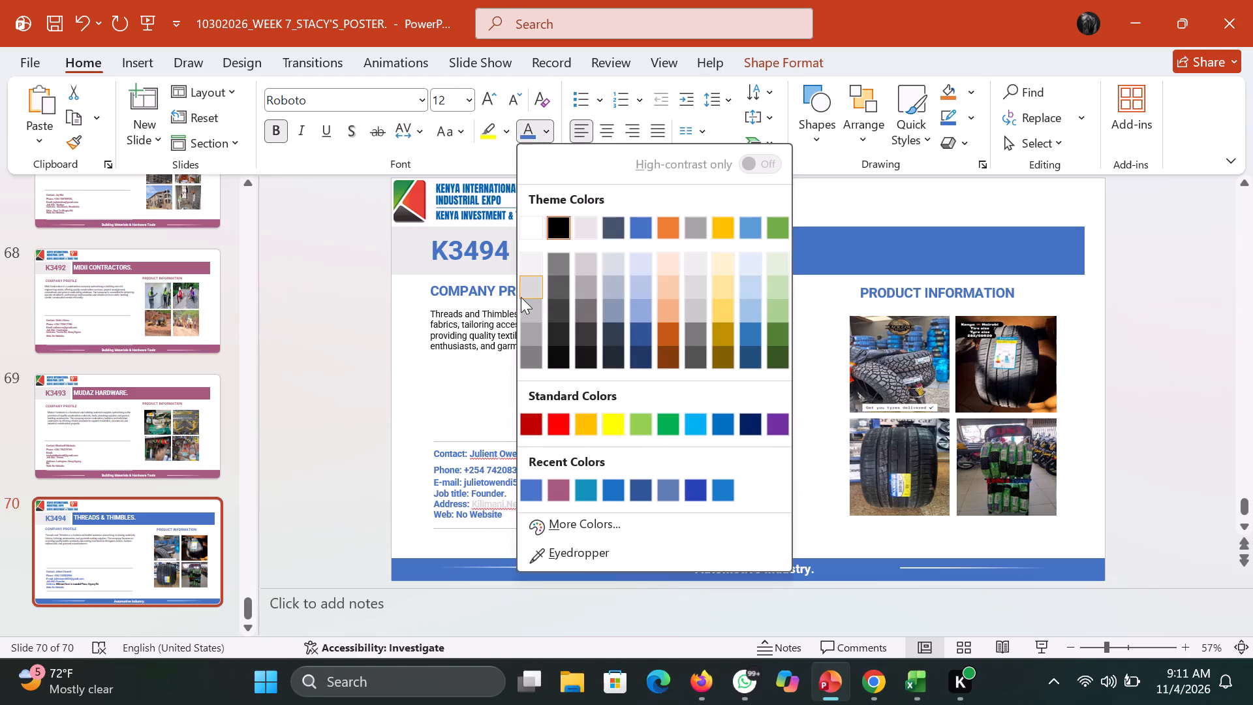
left_click(530, 486)
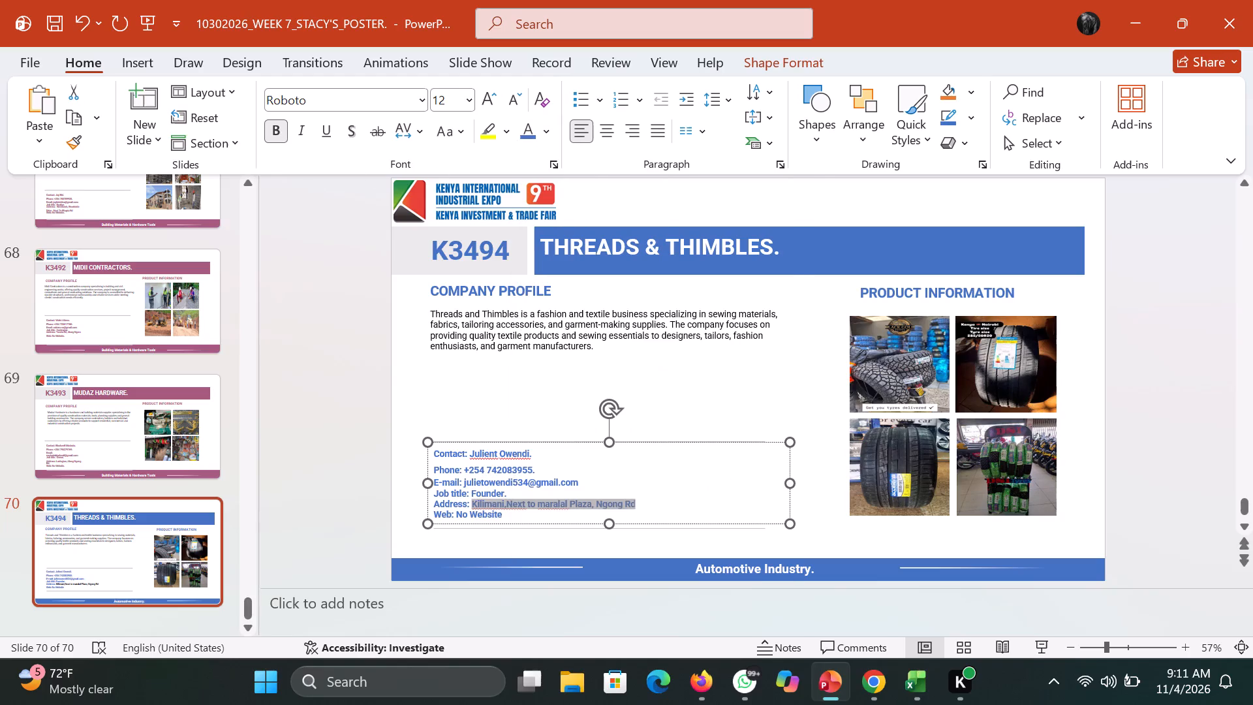
left_click(688, 482)
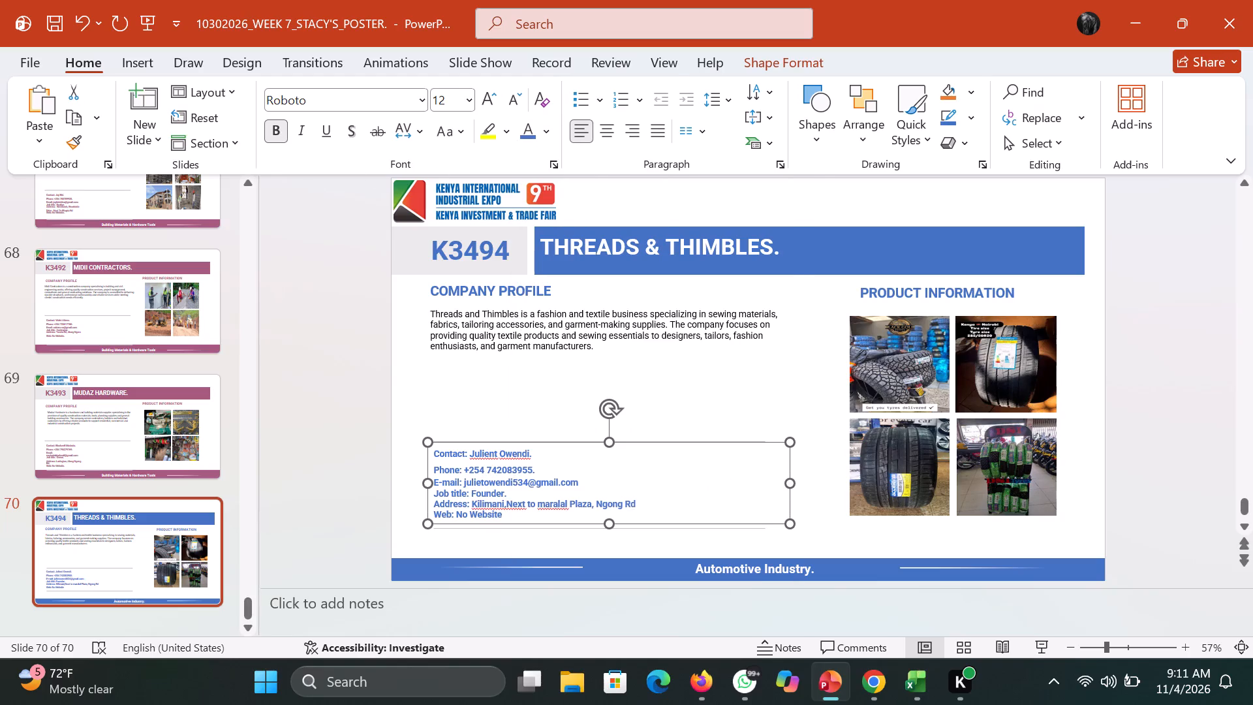
left_click(520, 520)
Delete all four tyre photos under the PRODUCT INFORMATION heading on the K3494 slide.
left_click(877, 395)
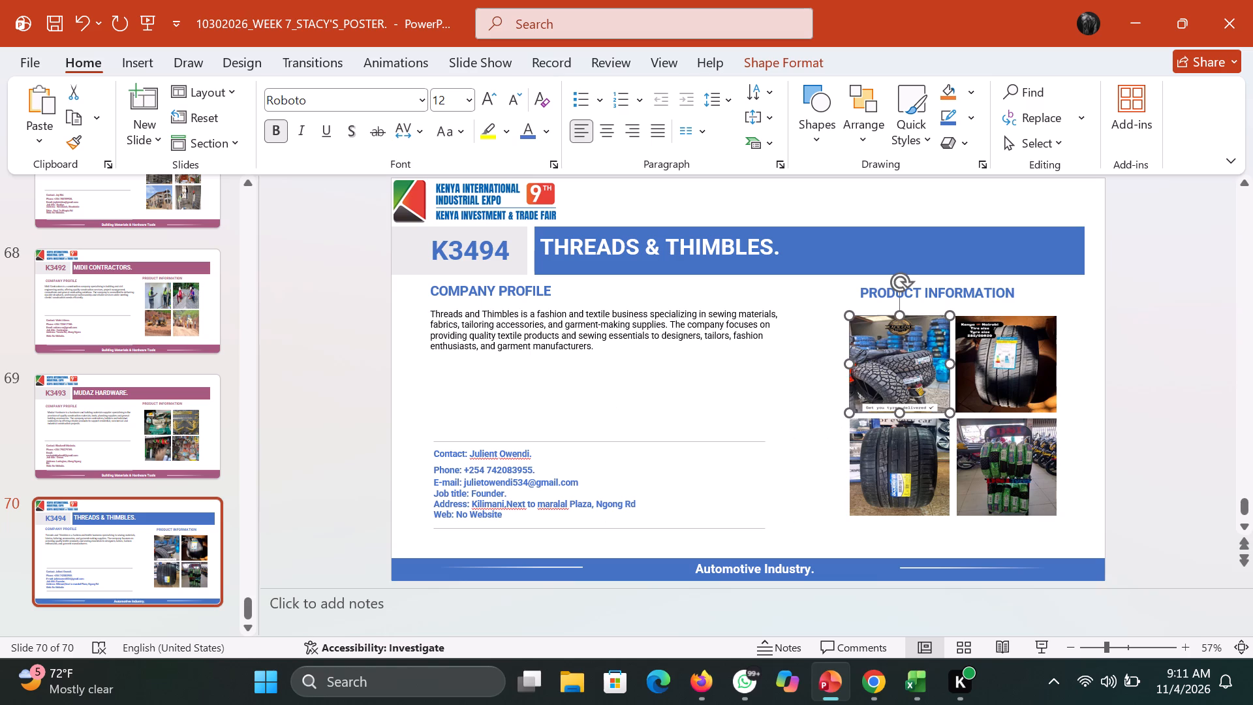
key("BackSpace")
left_click(920, 464)
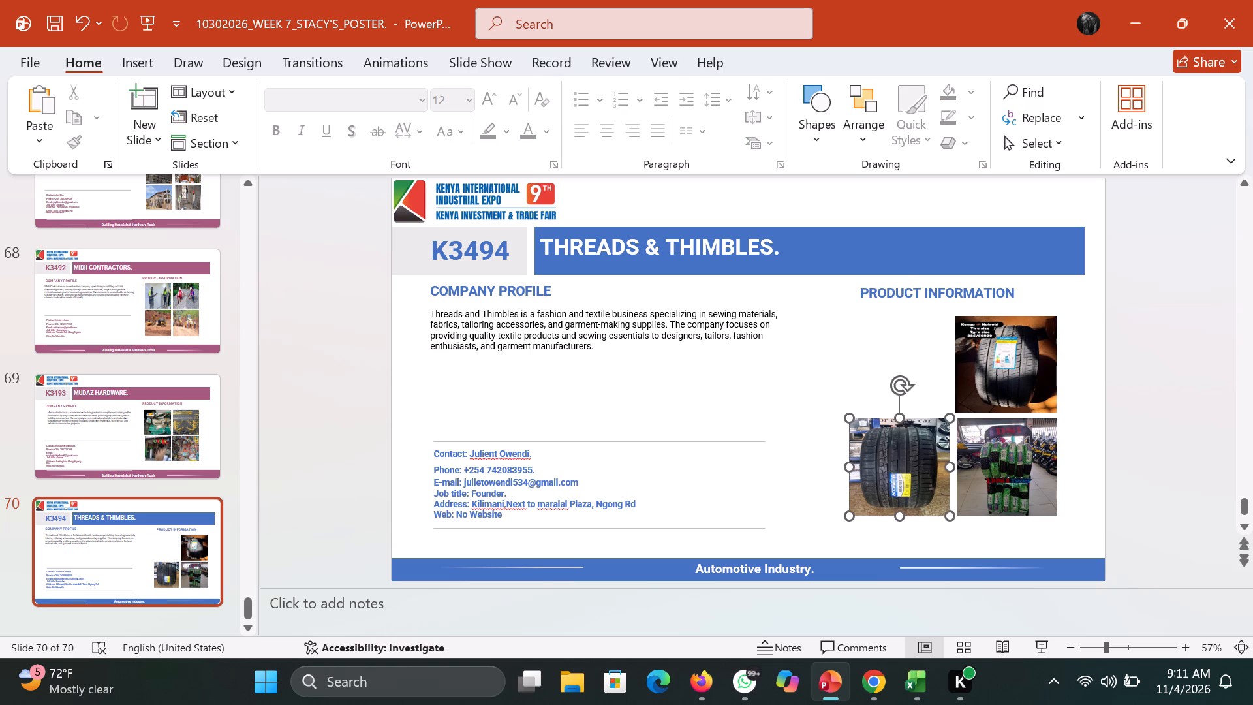
key("BackSpace")
left_click(1028, 374)
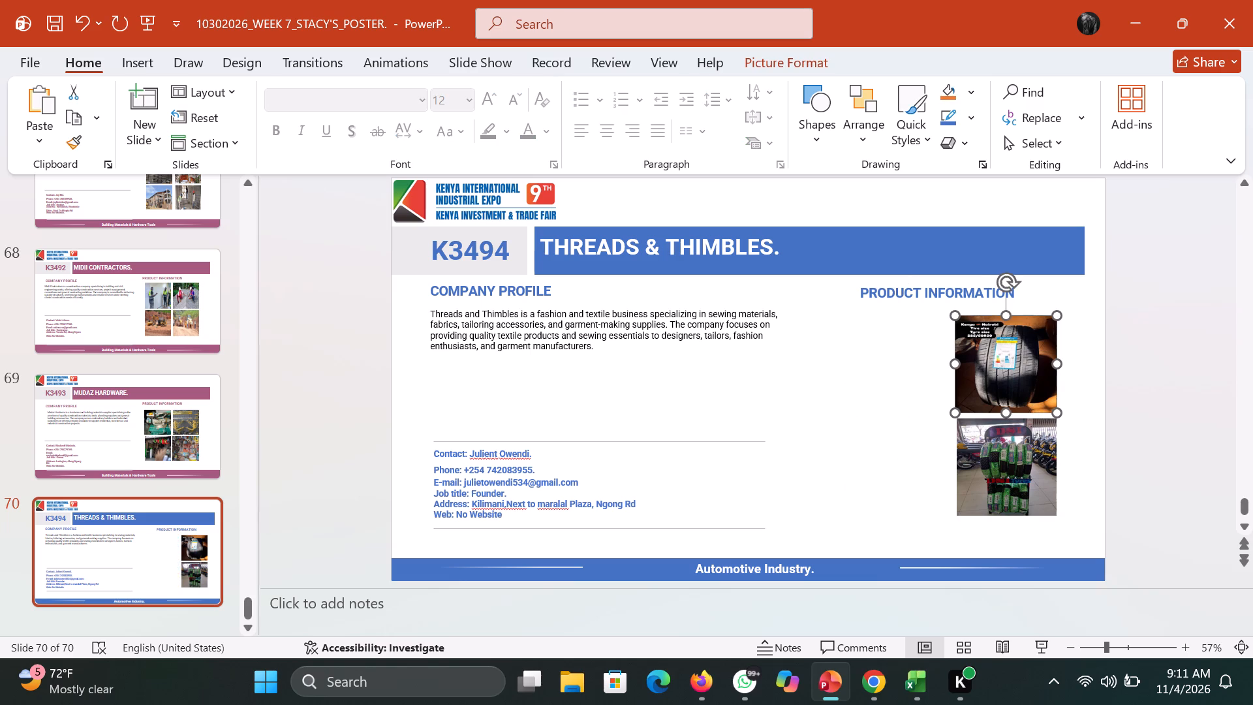
key("BackSpace")
left_click(985, 497)
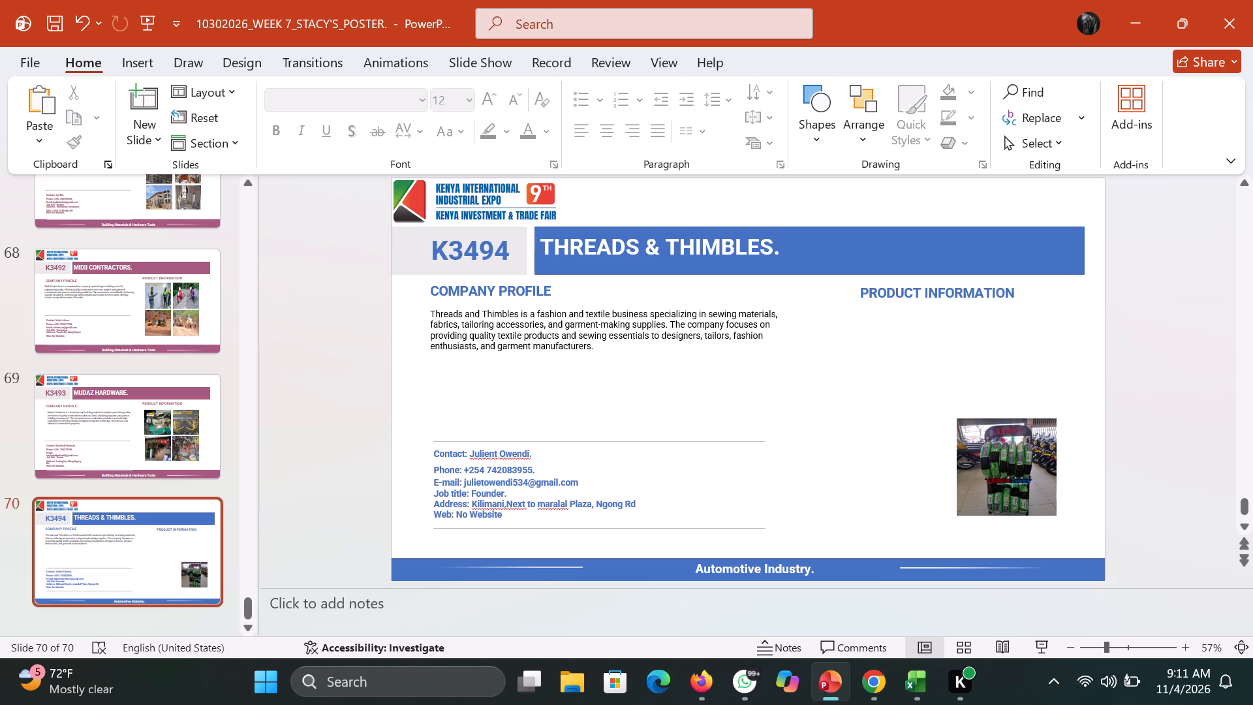
key("BackSpace")
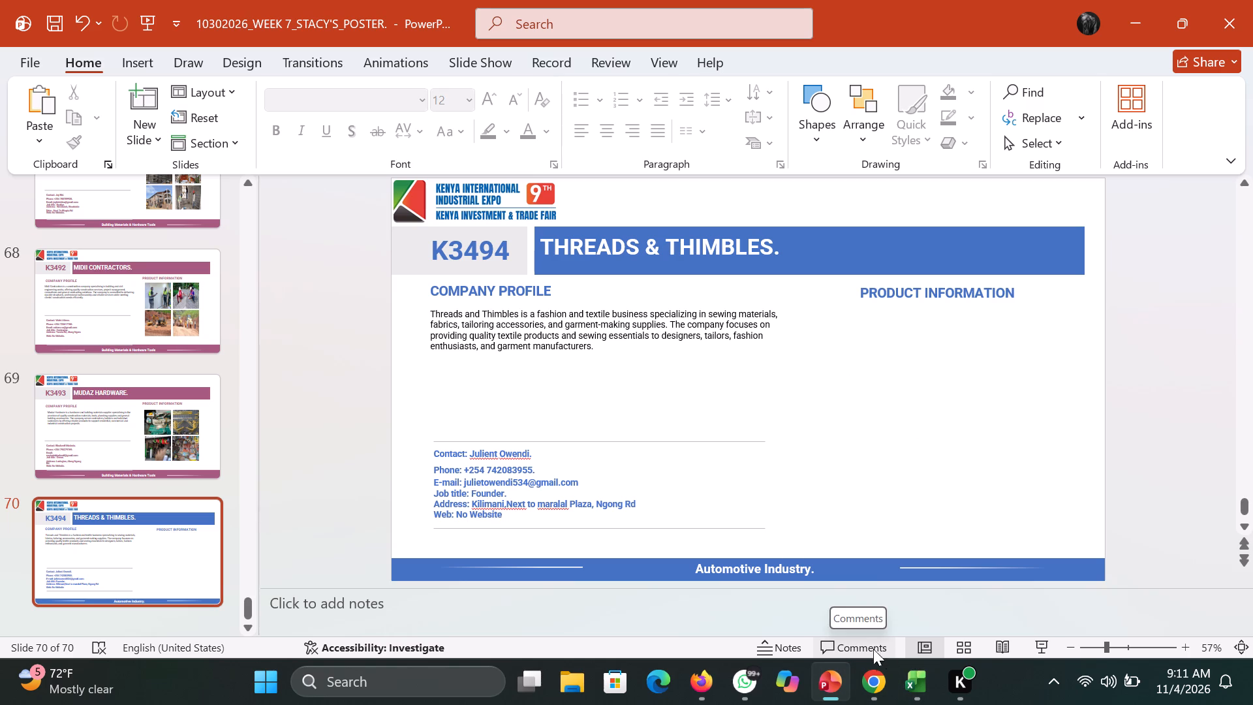
Switch to Chrome and search Google Images for "Images of the old threading machines in nairobi".
left_click(875, 685)
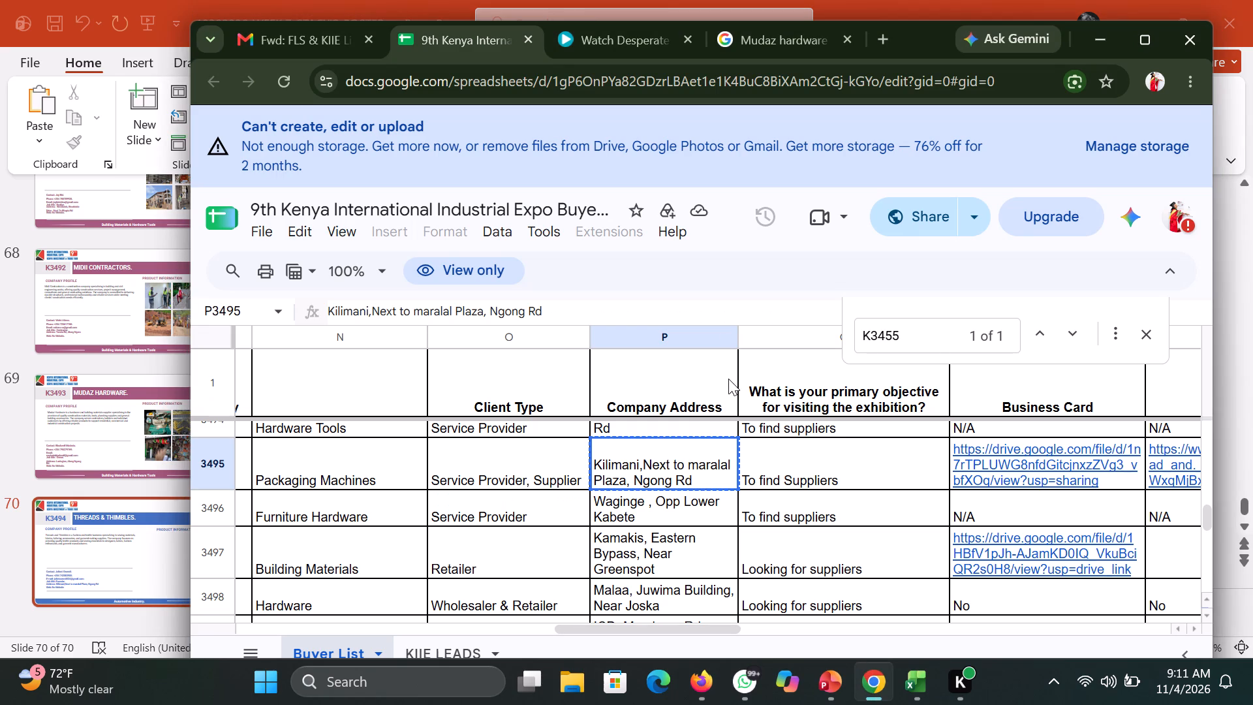
left_click(762, 27)
left_click(623, 149)
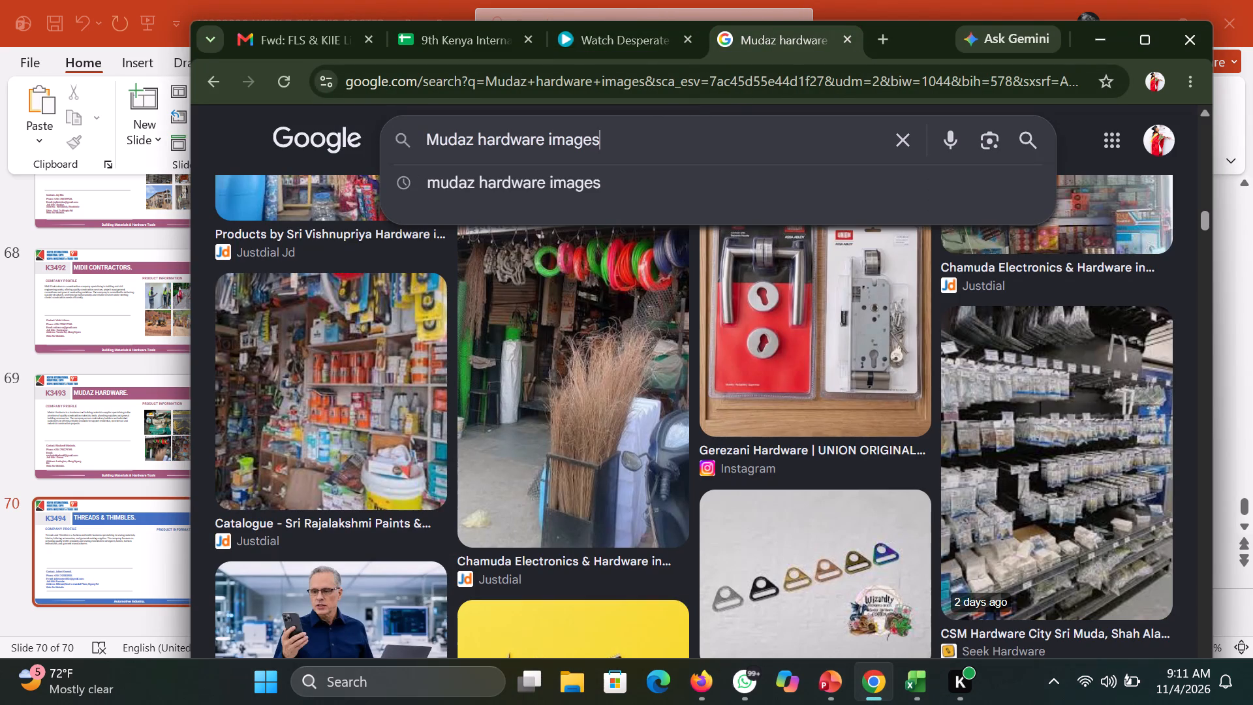
key("BackSpace")
key("BackSpace")
key("BackSpace")
key("BackSpace")
key("BackSpace")
key("BackSpace")
key("BackSpace")
key("BackSpace")
key("BackSpace")
key("BackSpace")
key("BackSpace")
key("BackSpace")
key("BackSpace")
key("BackSpace")
key("BackSpace")
key("BackSpace")
key("BackSpace")
key("BackSpace")
key("BackSpace")
key("BackSpace")
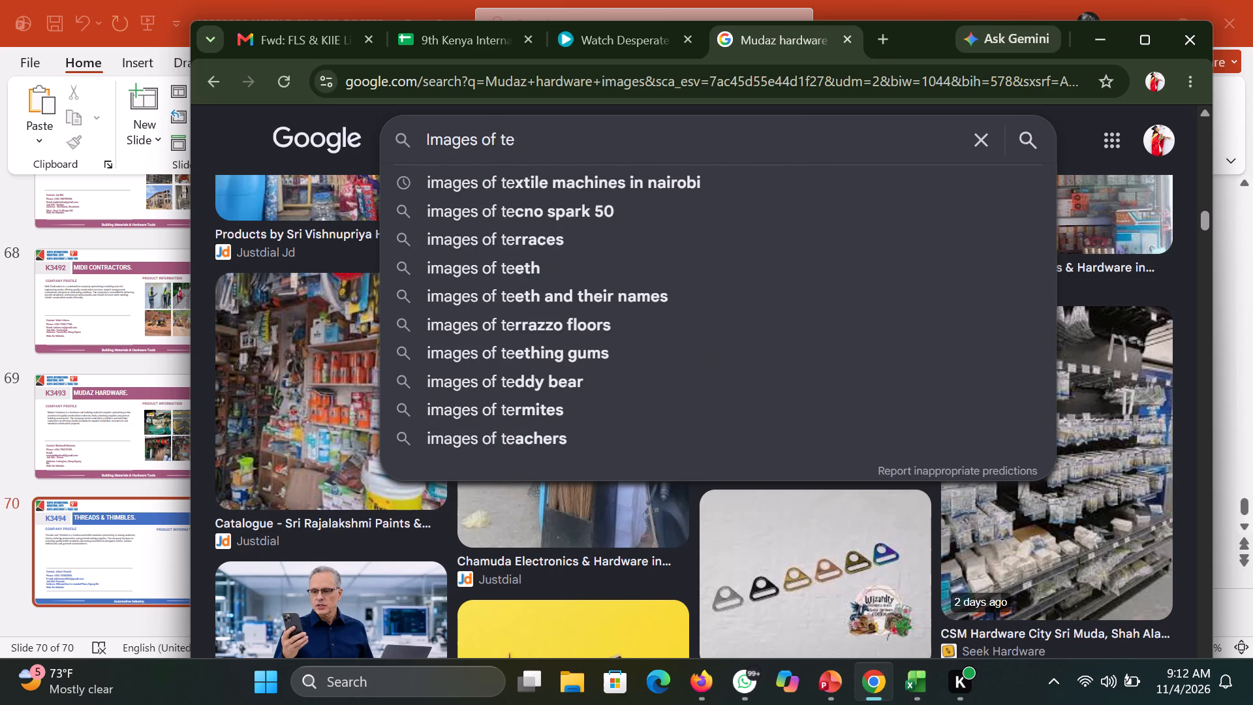
key("BackSpace")
key("BackSpace")
key("a")
key("BackSpace")
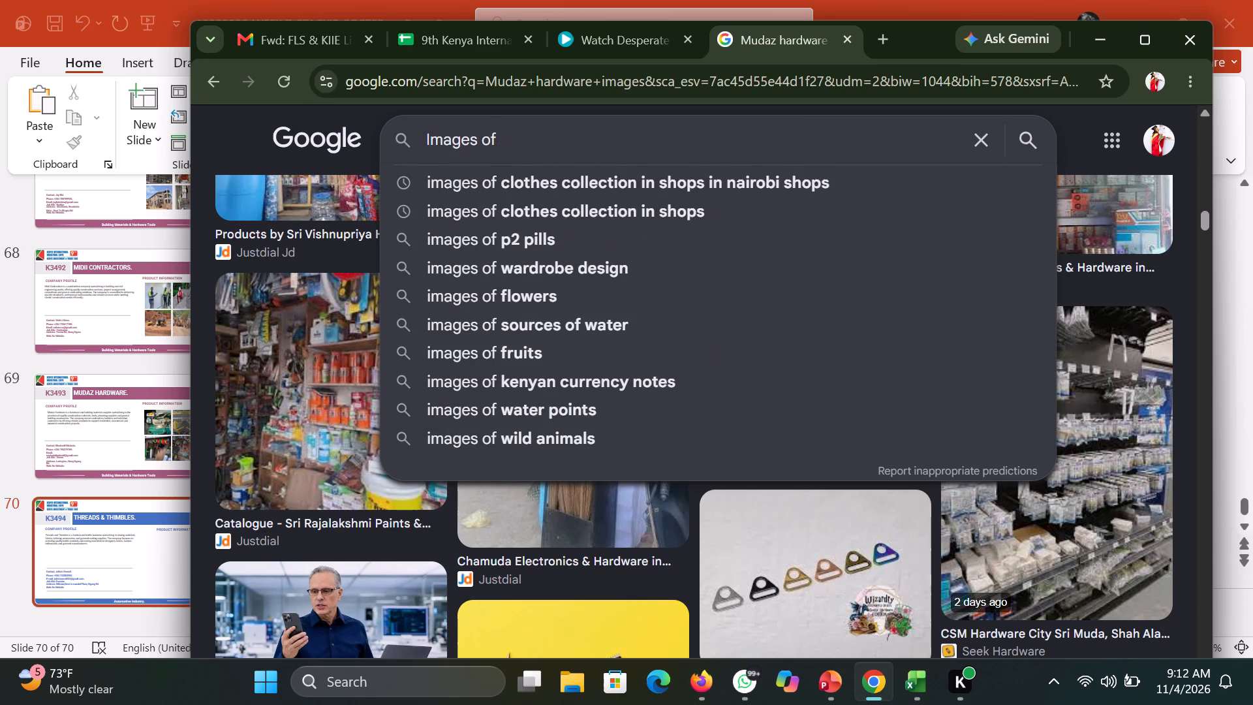
type("the old")
key("space")
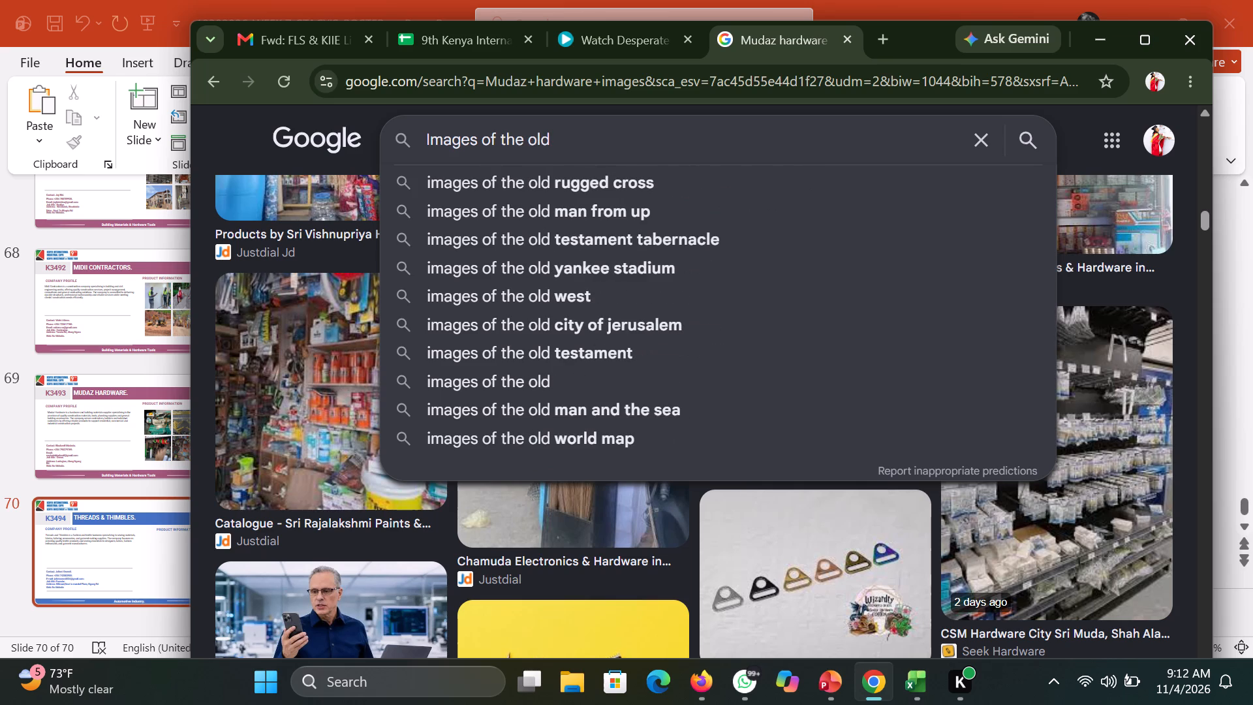
type("threading machines in nairob")
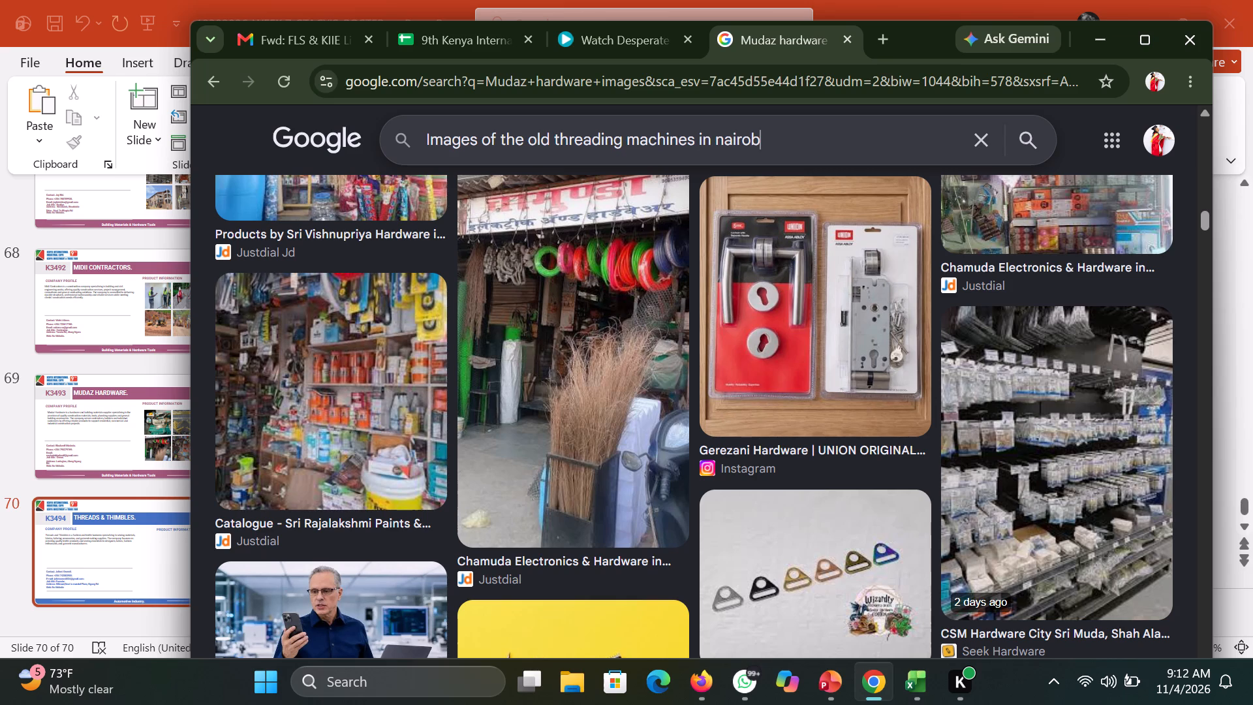
key("i")
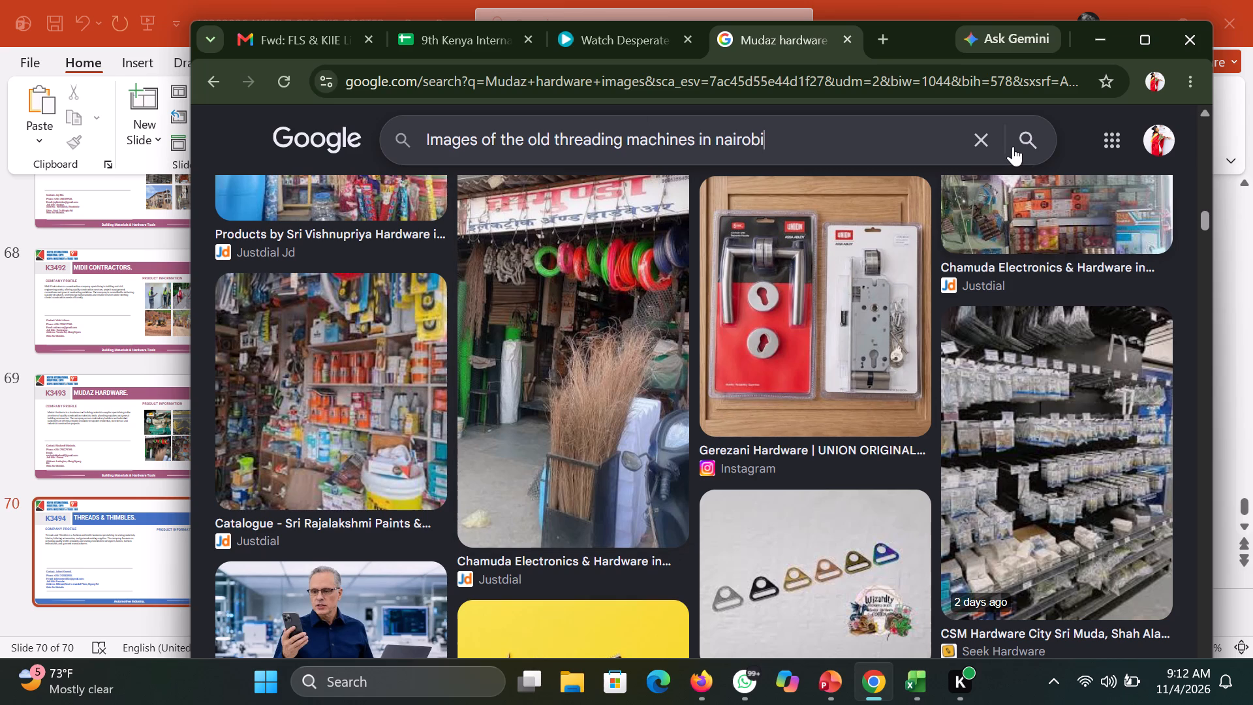
left_click(1022, 142)
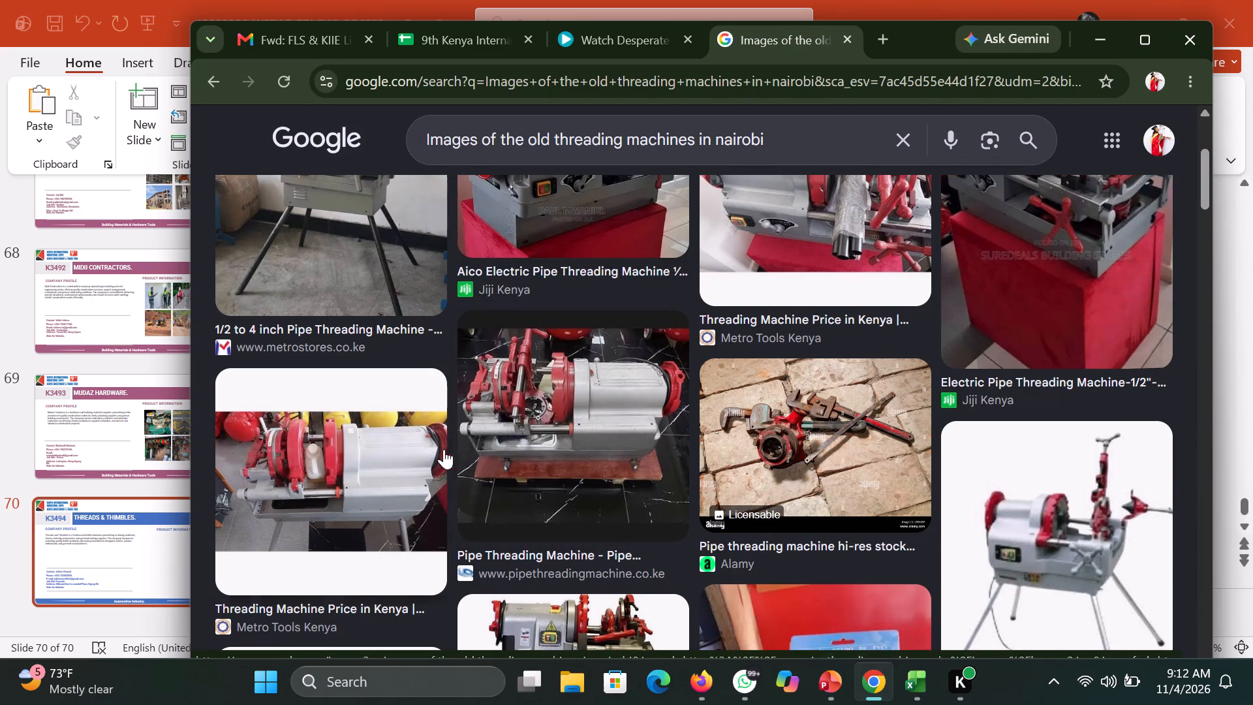
Copy the red-and-grey Metro Tools Kenya threading machine image with yellow items behind it and paste it onto the K3494 slide in PowerPoint.
right_click(380, 440)
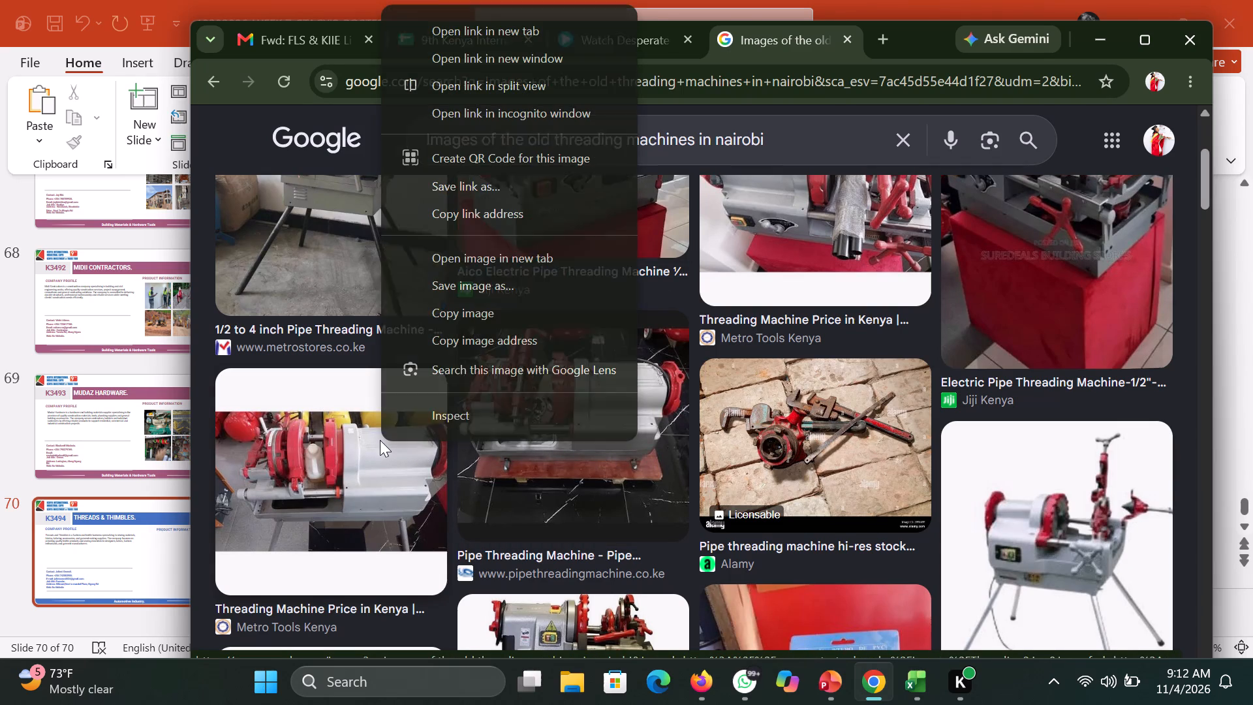
left_click(456, 320)
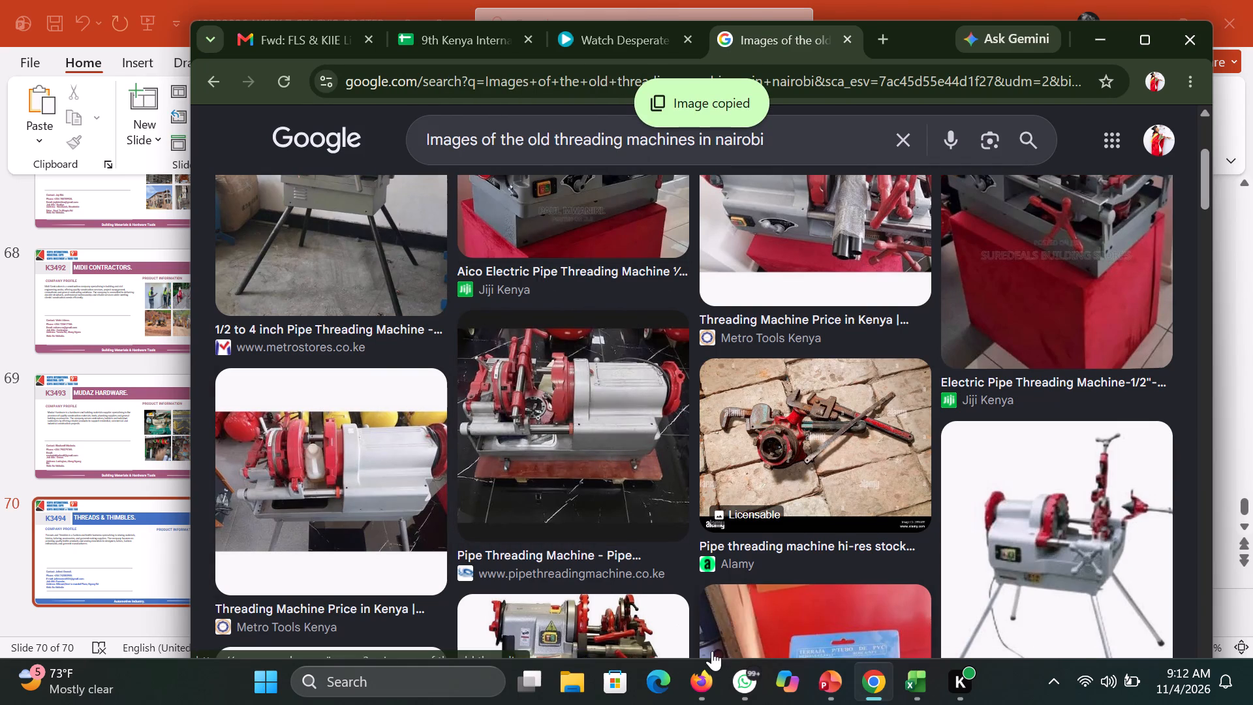
left_click(829, 680)
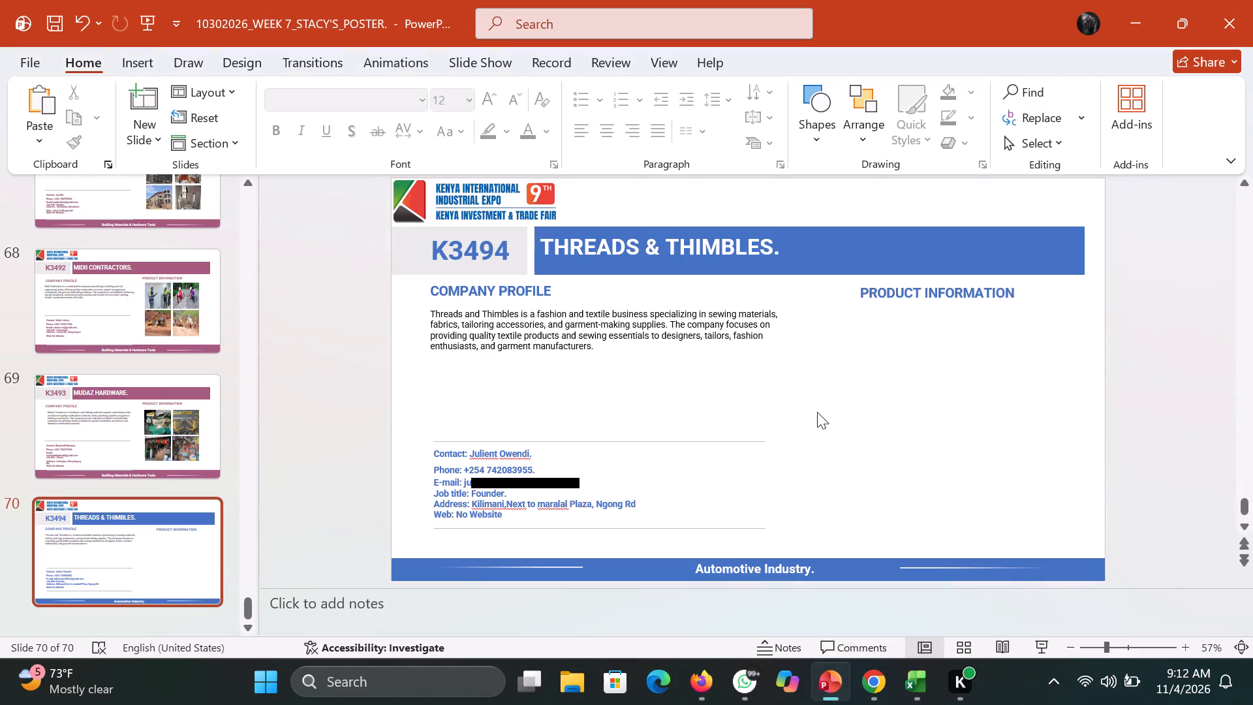
left_click(878, 335)
key("ctrl+v")
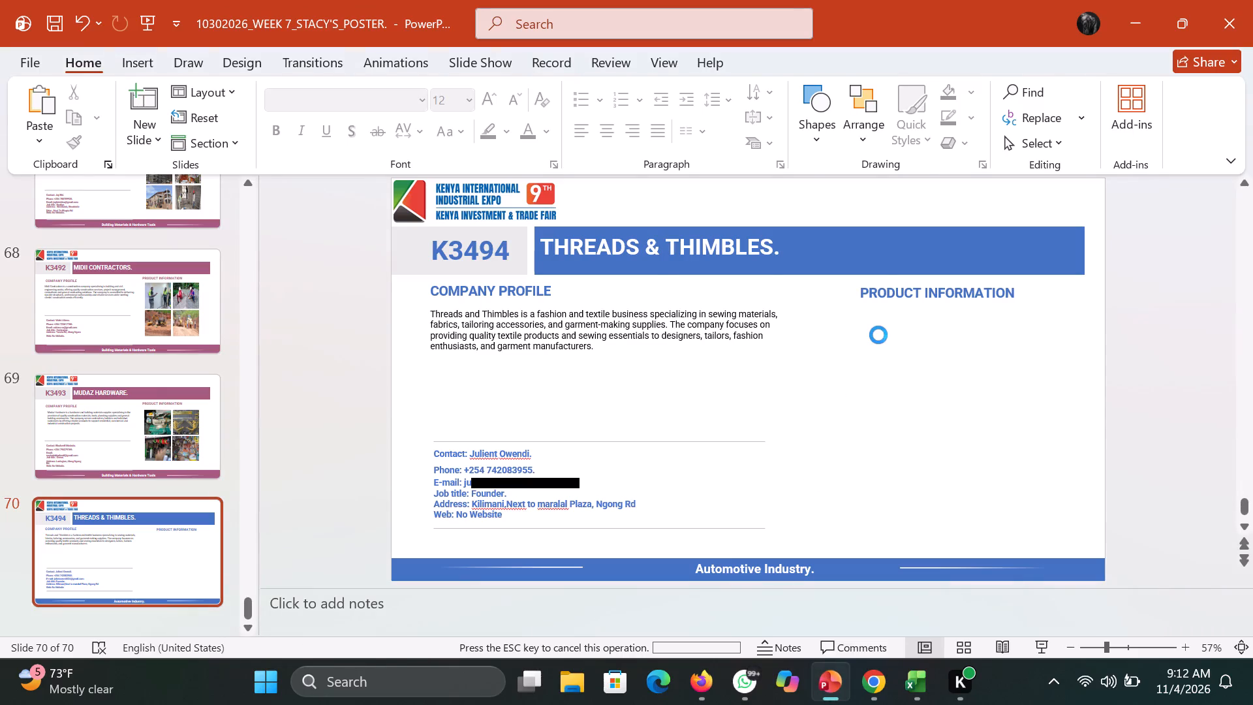
Shrink the pasted machine picture to about 1.81" by 1.88" and place it just below the PRODUCT INFORMATION heading.
left_click_drag(887, 260, 782, 445)
left_click_drag(732, 450, 903, 418)
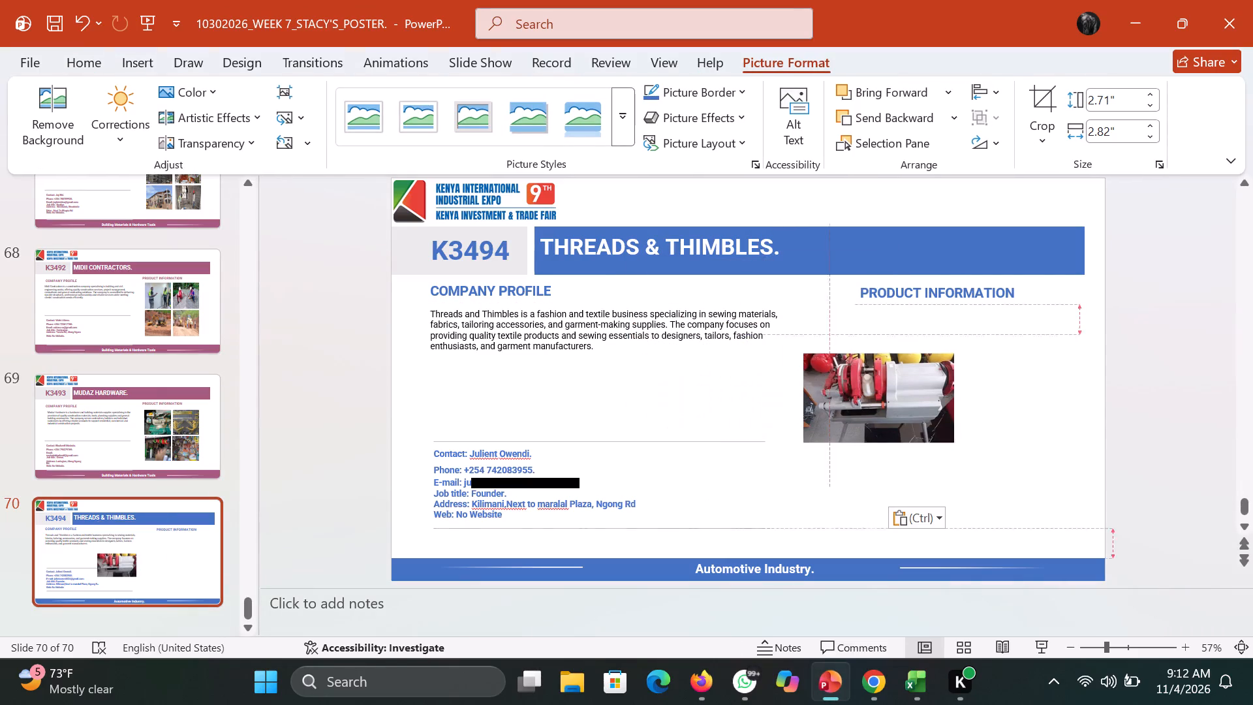
left_click_drag(903, 418, 963, 409)
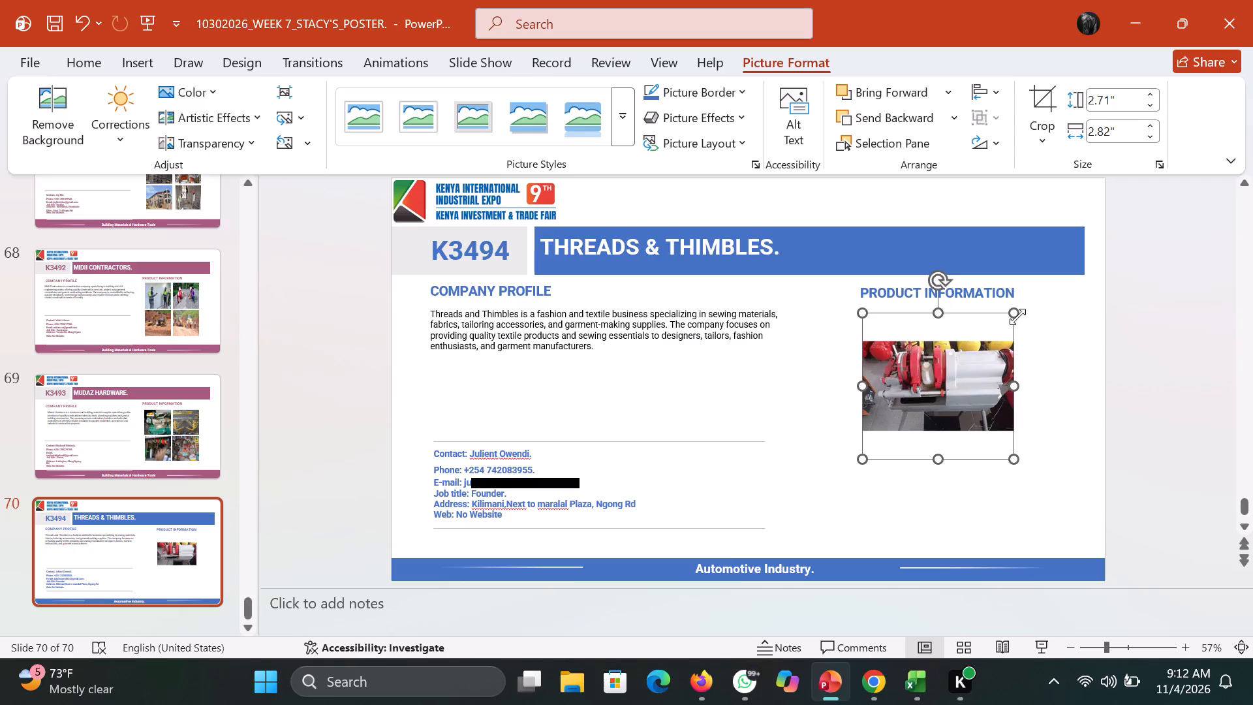
left_click_drag(1017, 317, 963, 371)
left_click_drag(939, 422, 938, 364)
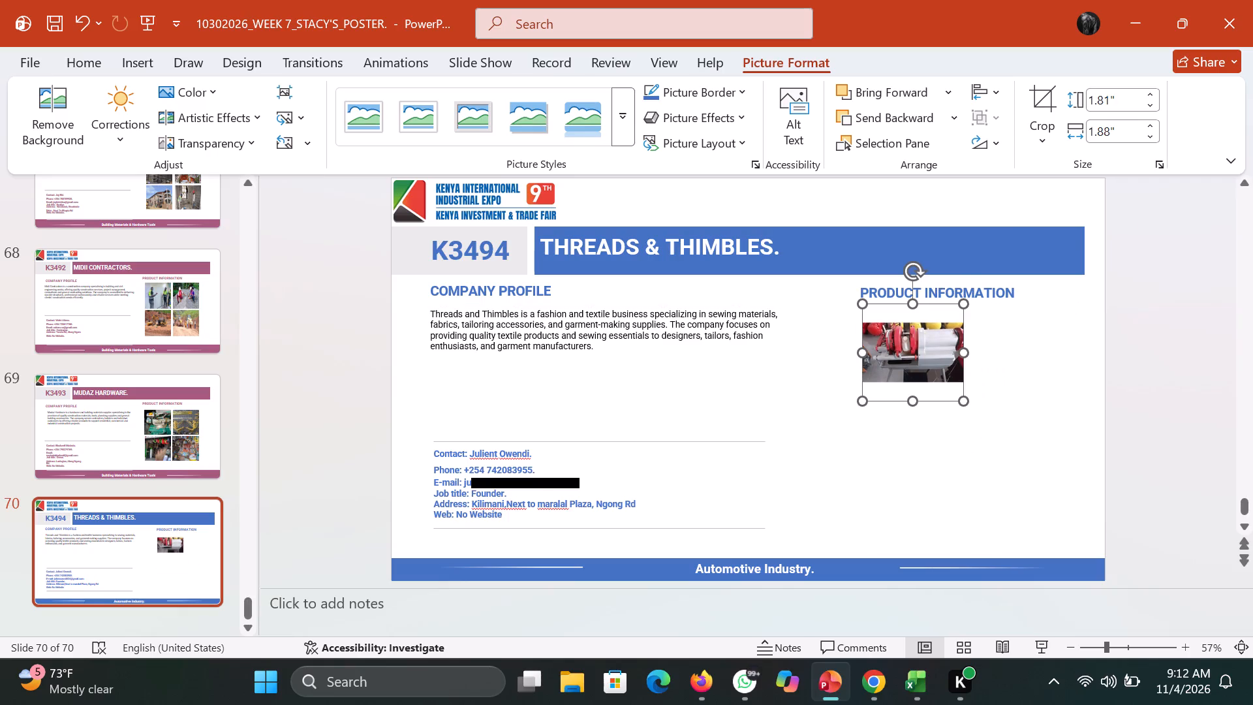
left_click_drag(931, 371, 933, 377)
left_click(967, 460)
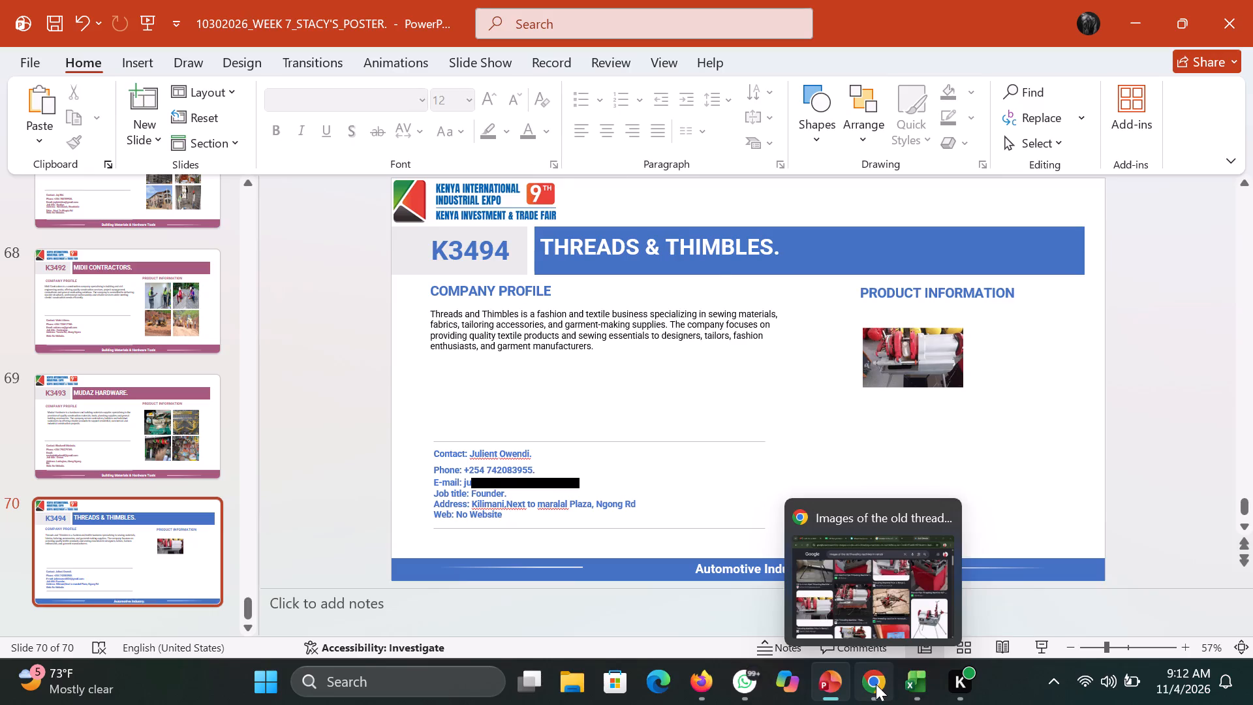
Copy the next Metro Tools Kenya threading machine image from the Chrome results and paste it onto the K3494 slide.
left_click(891, 604)
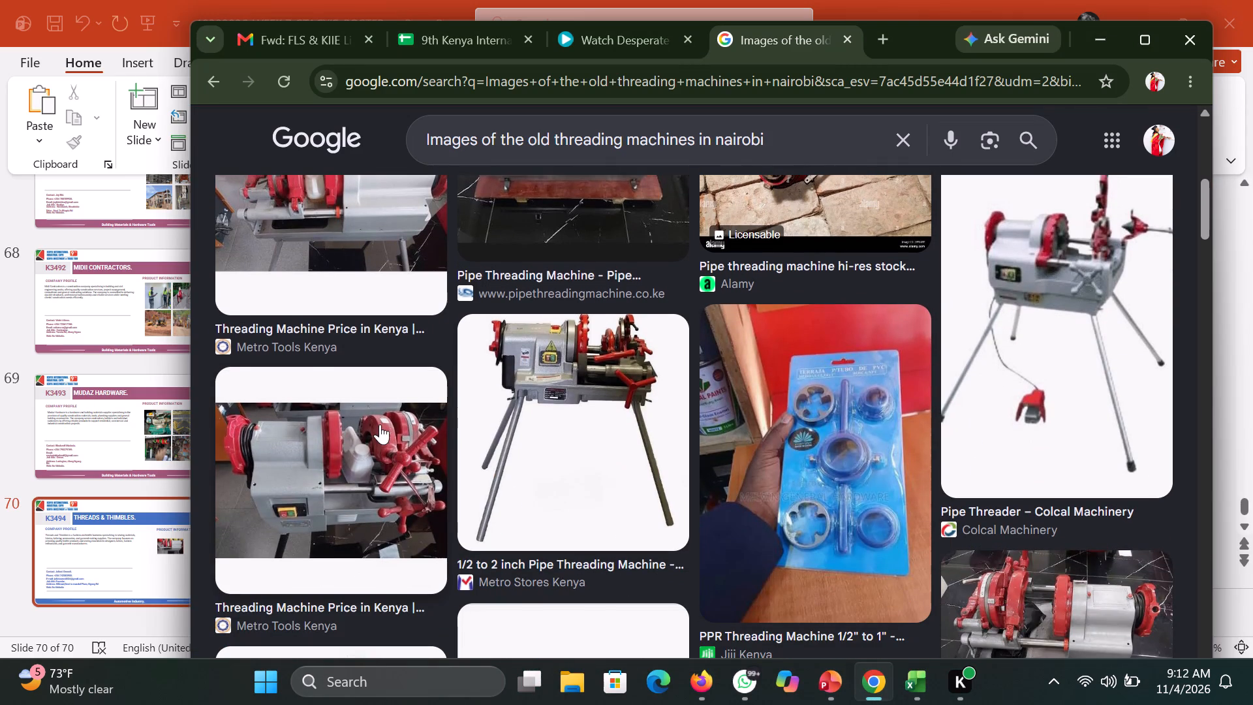
right_click(379, 424)
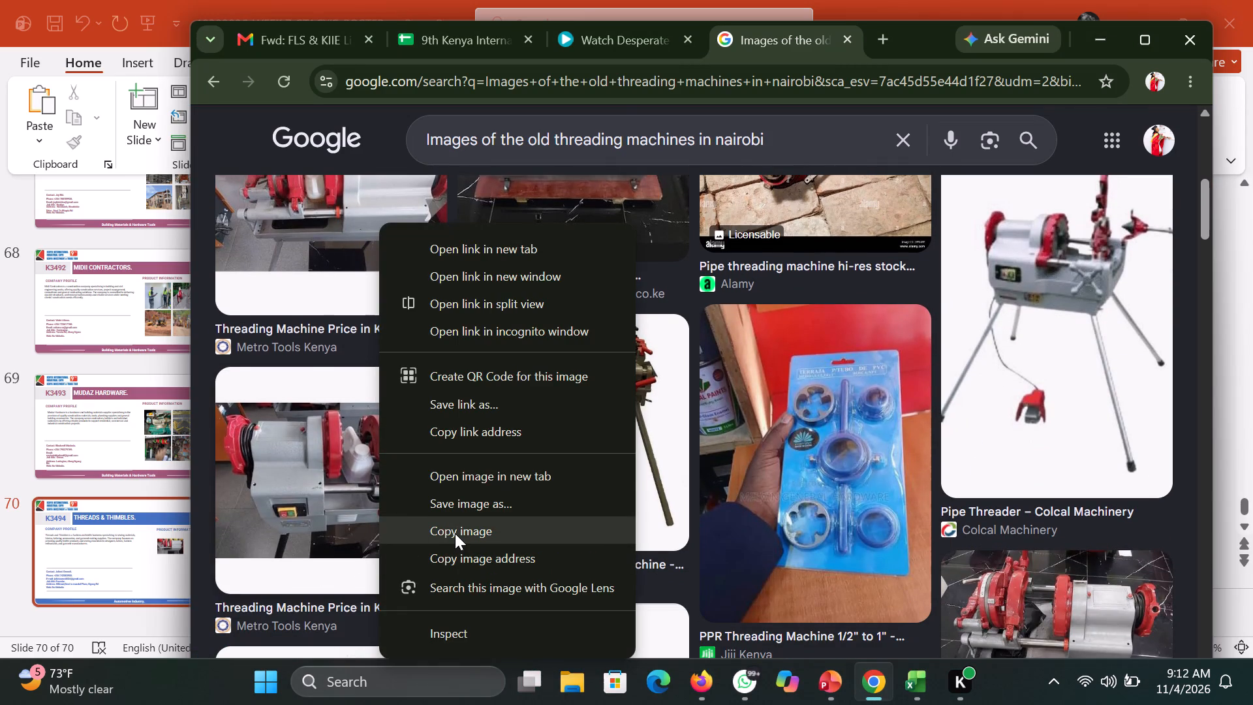
left_click(455, 533)
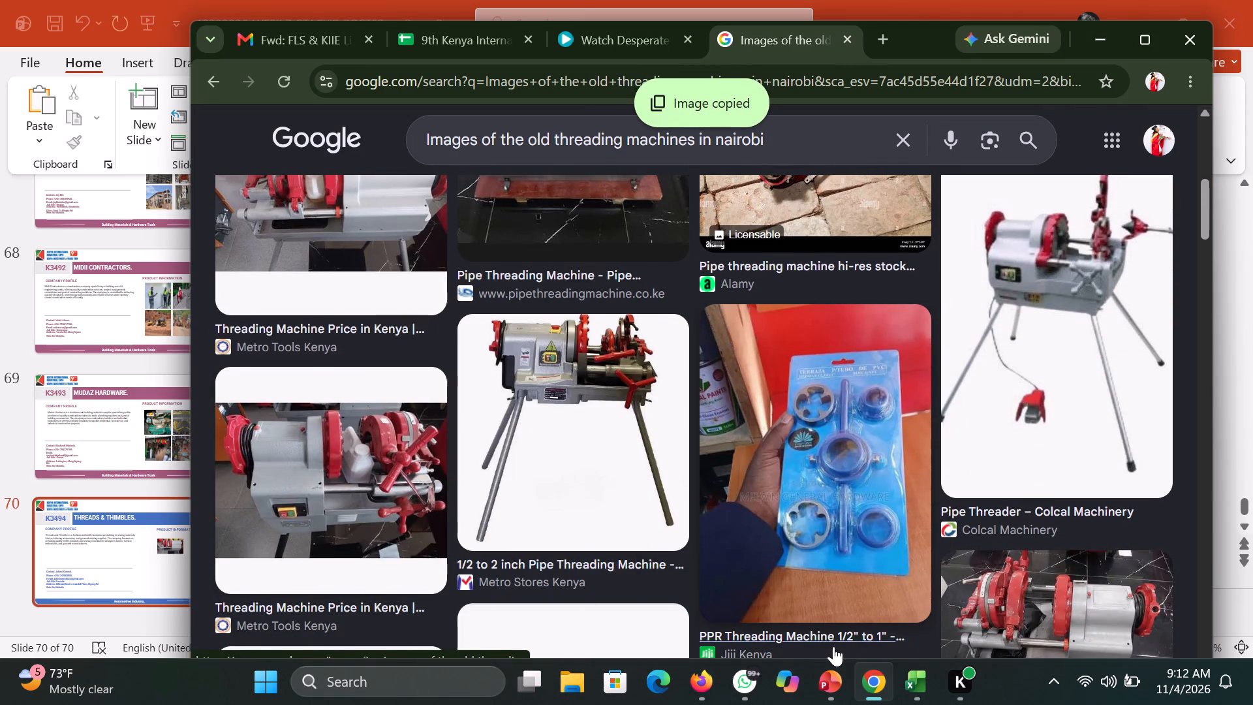
left_click(830, 679)
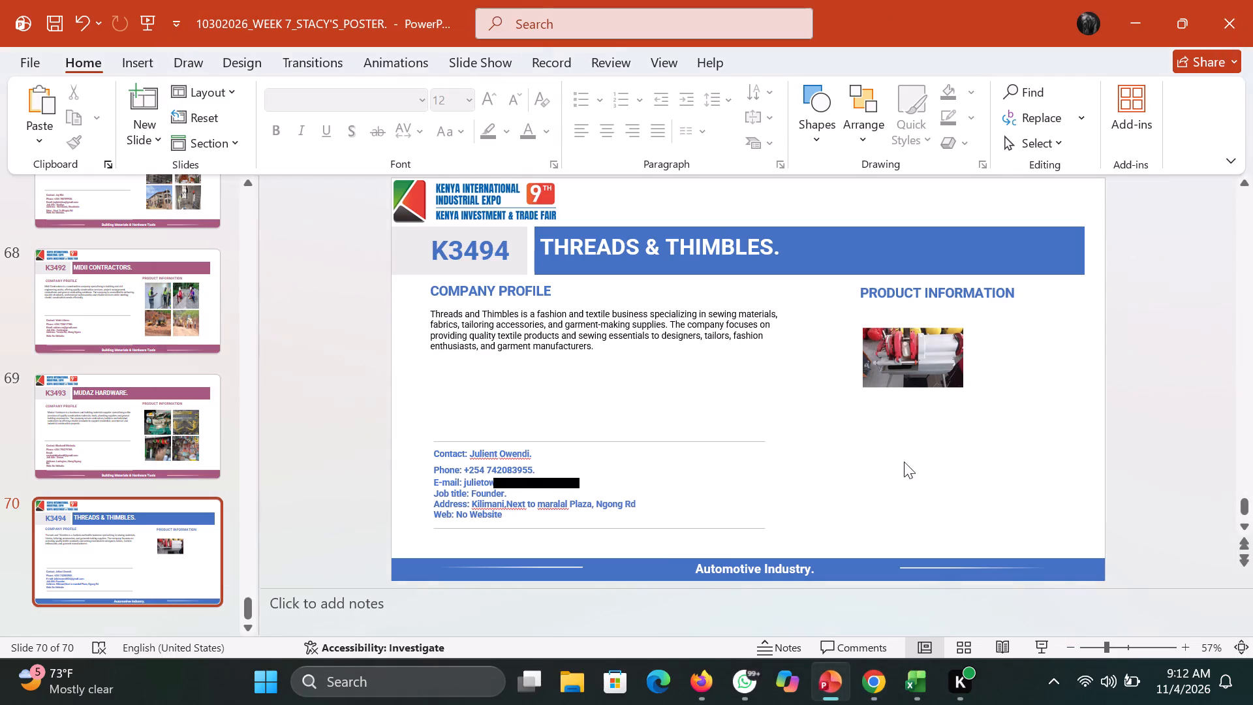
left_click(995, 369)
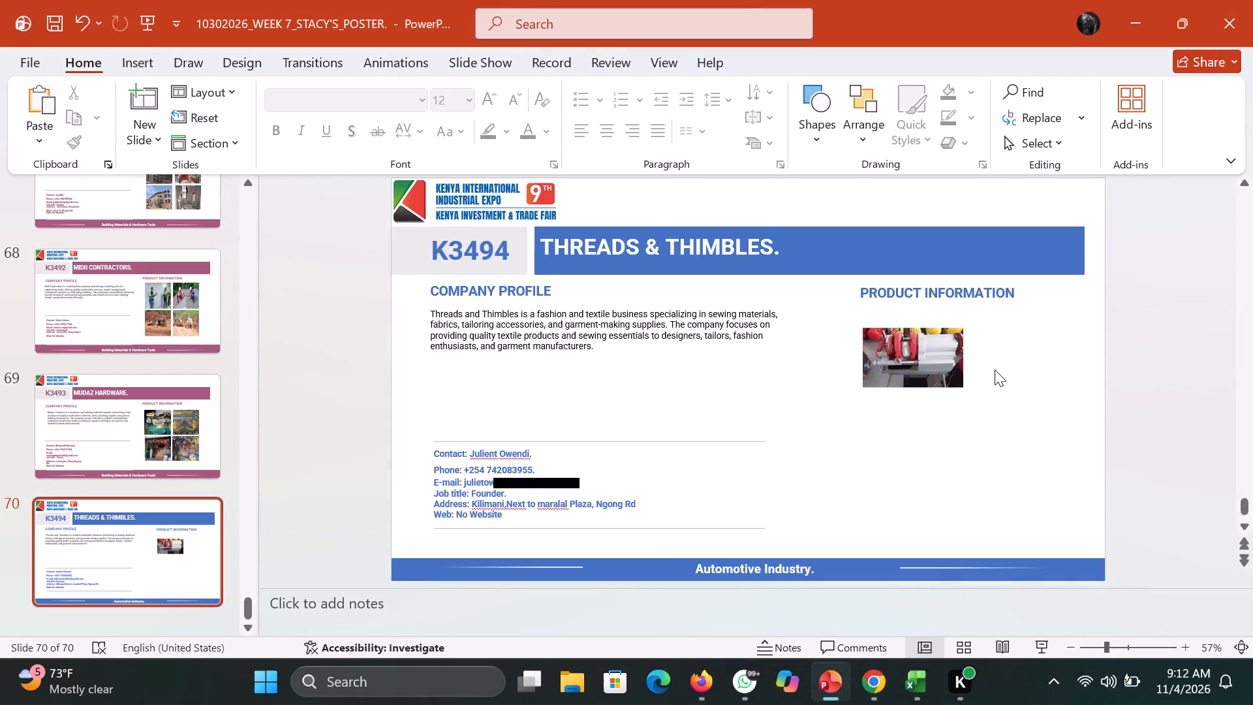
key("ctrl+v")
left_click(995, 369)
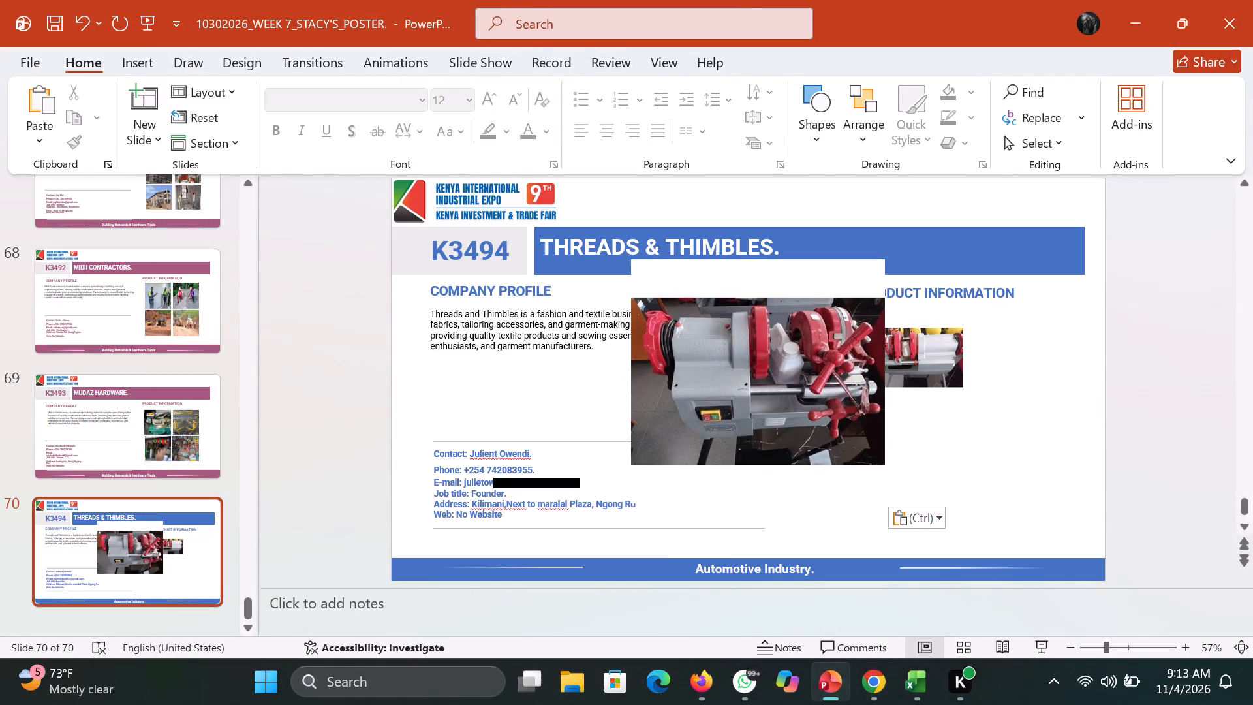
Shrink the second machine picture and place it beside the first under PRODUCT INFORMATION, reducing its height to align their lower edges.
left_click(853, 340)
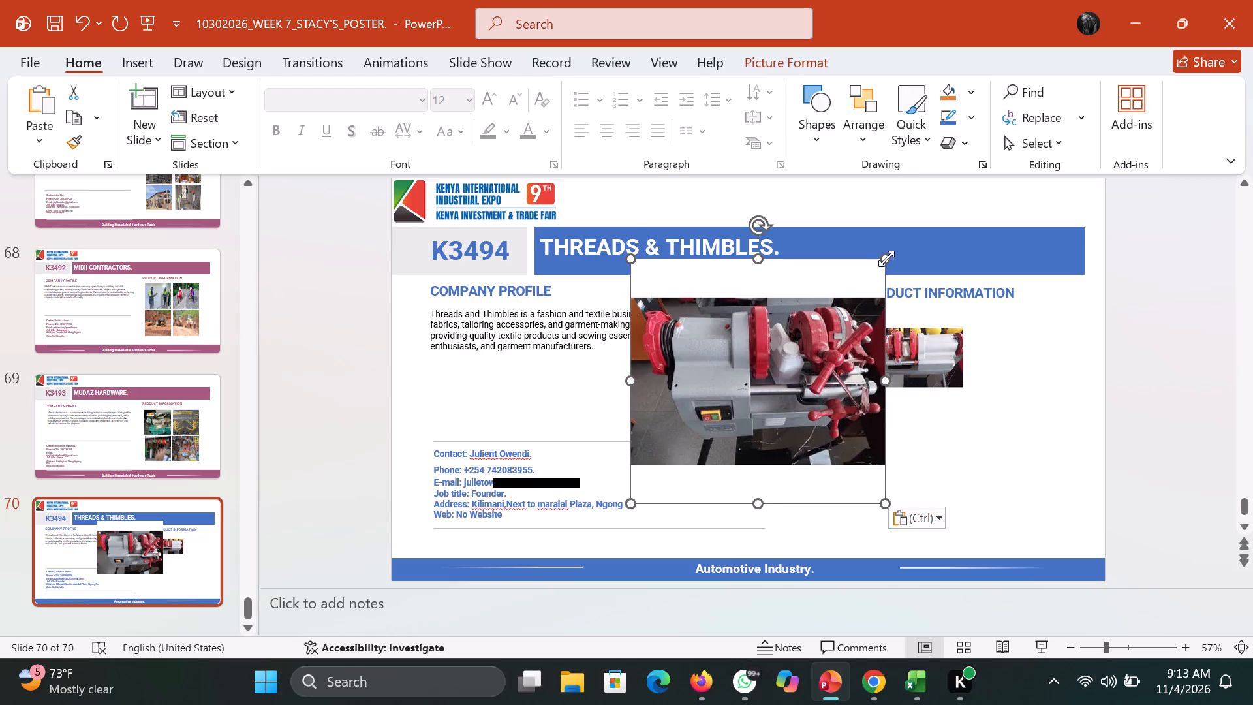
left_click_drag(884, 260, 822, 350)
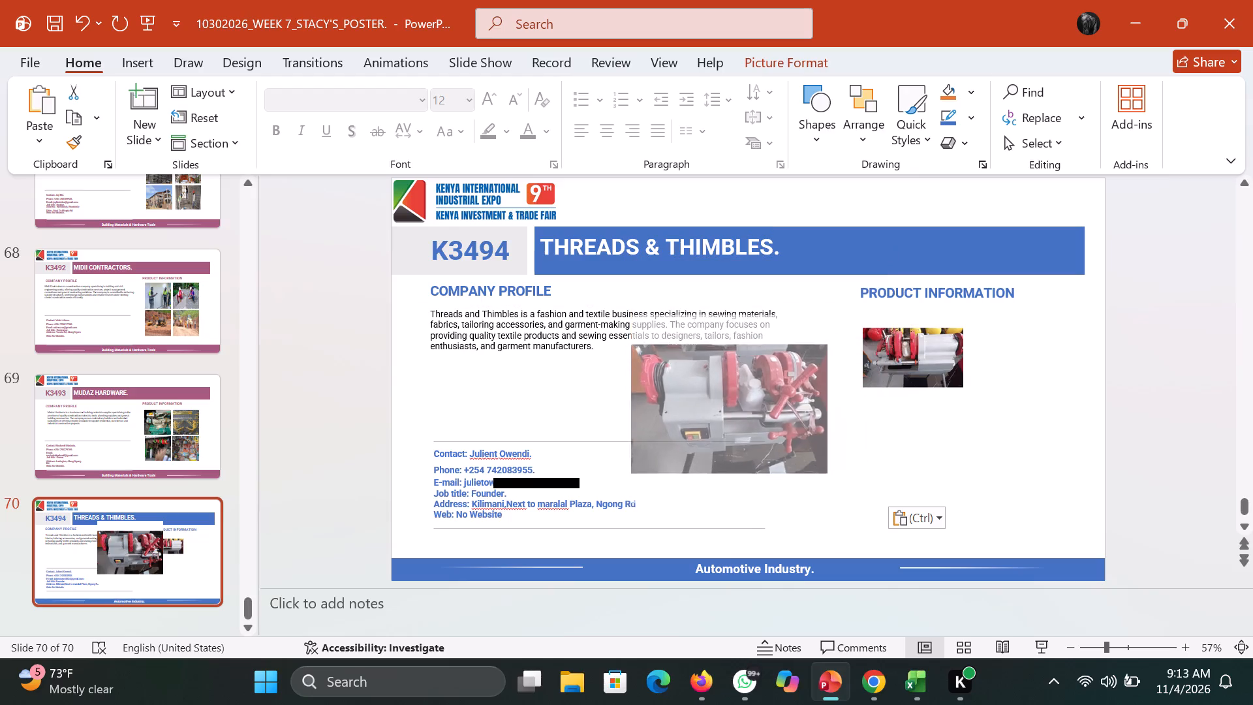
left_click_drag(822, 350, 736, 439)
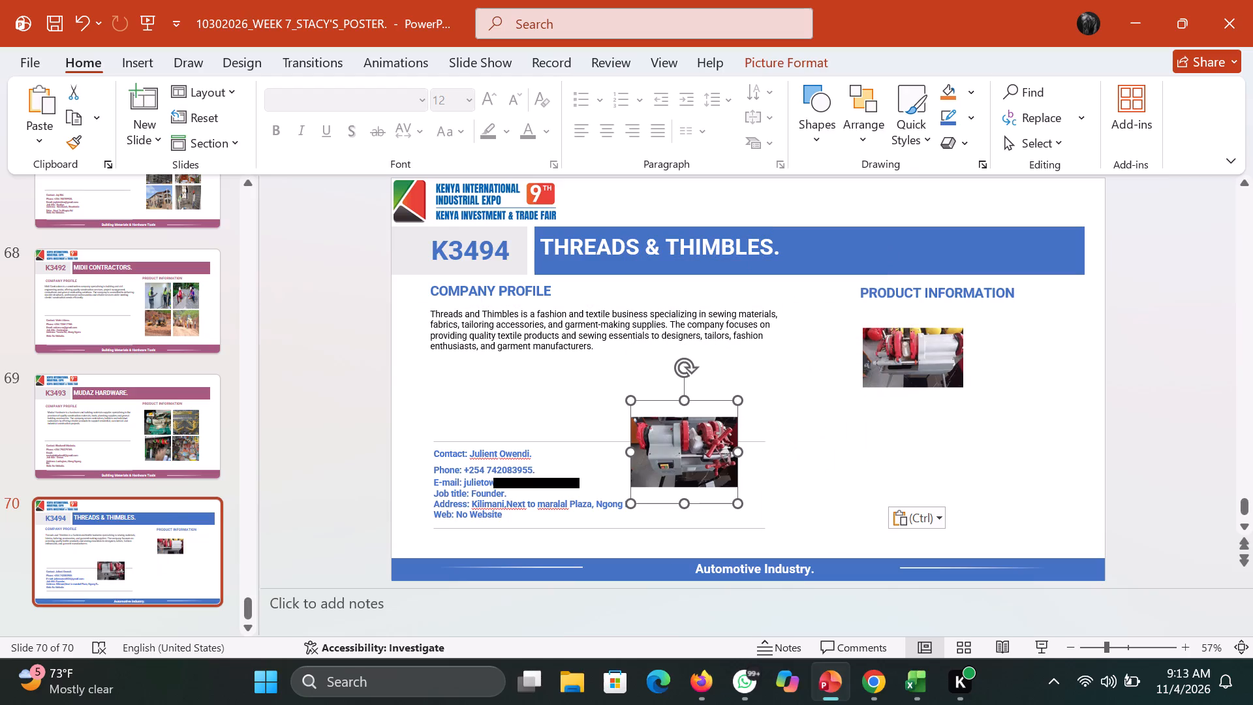
left_click_drag(694, 442, 1033, 356)
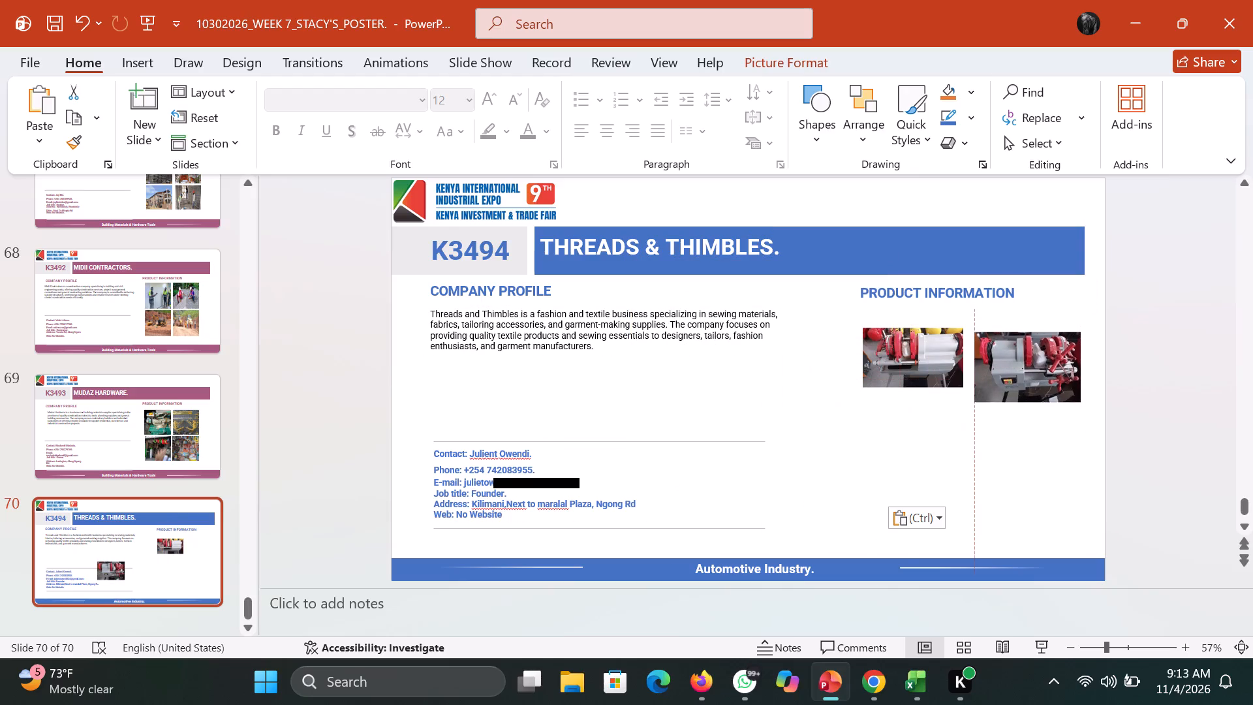
left_click_drag(1033, 356, 1031, 352)
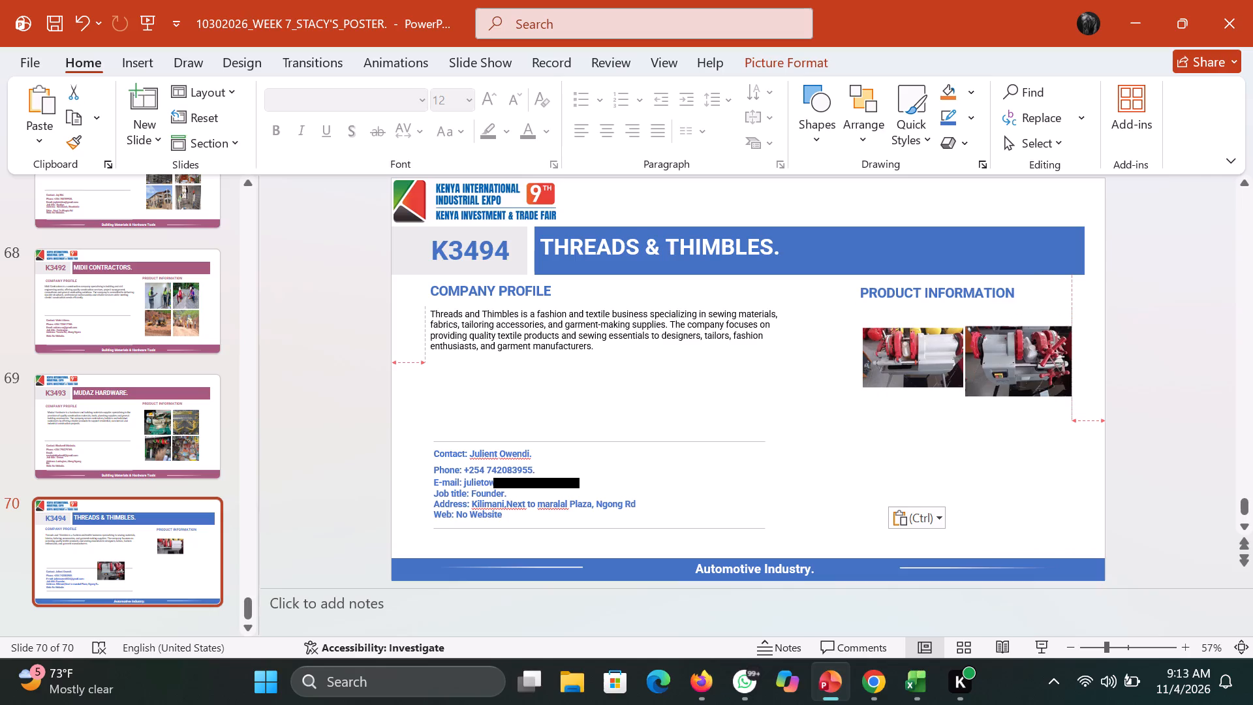
left_click_drag(1031, 352, 1033, 352)
left_click(1033, 352)
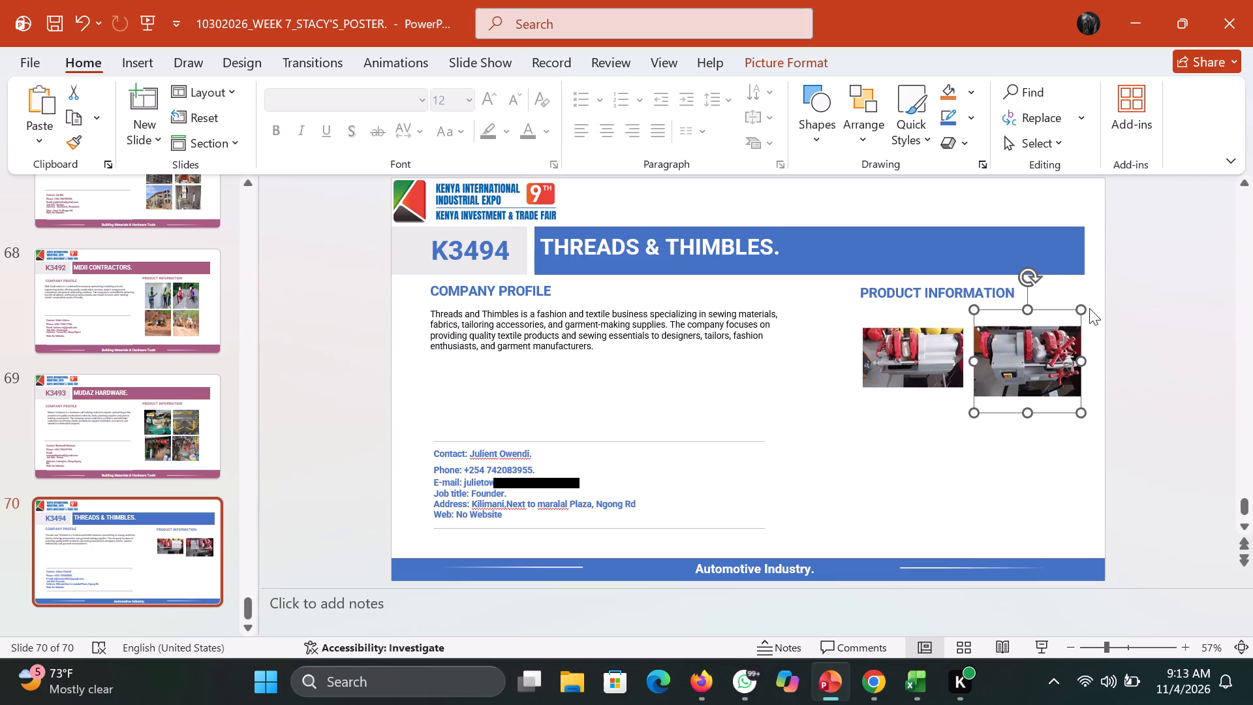
left_click_drag(1082, 308, 1072, 337)
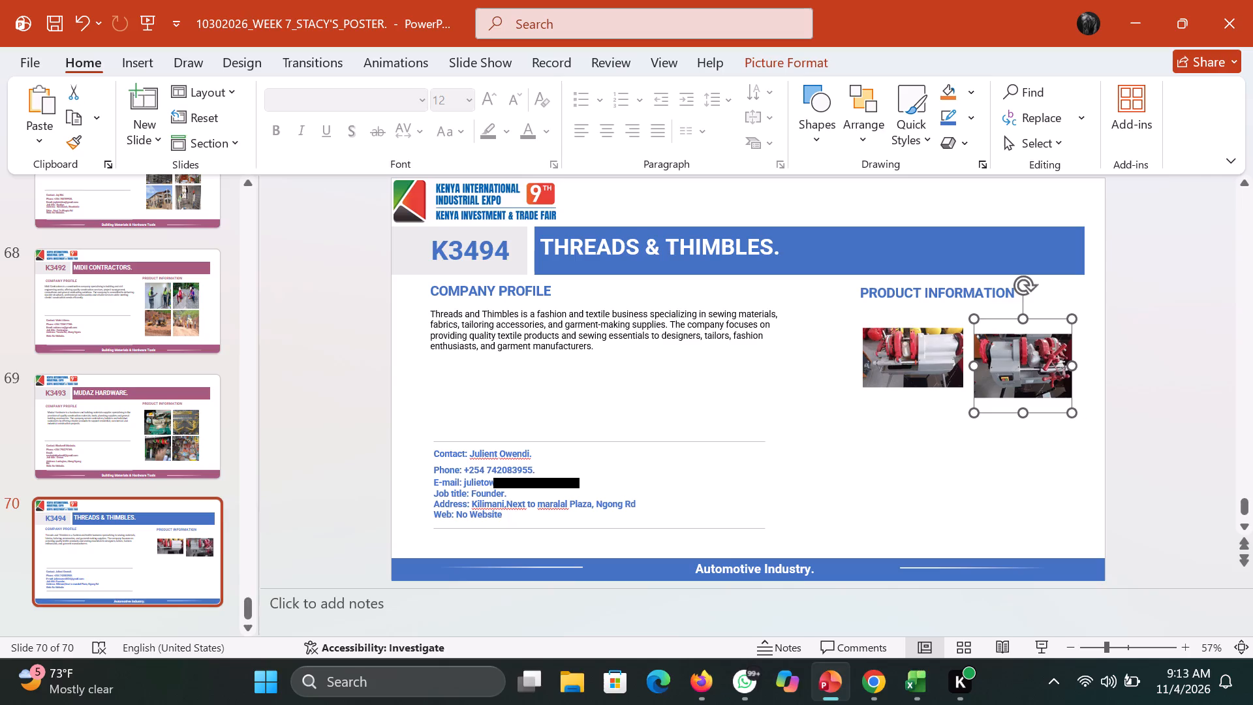
left_click(1039, 371)
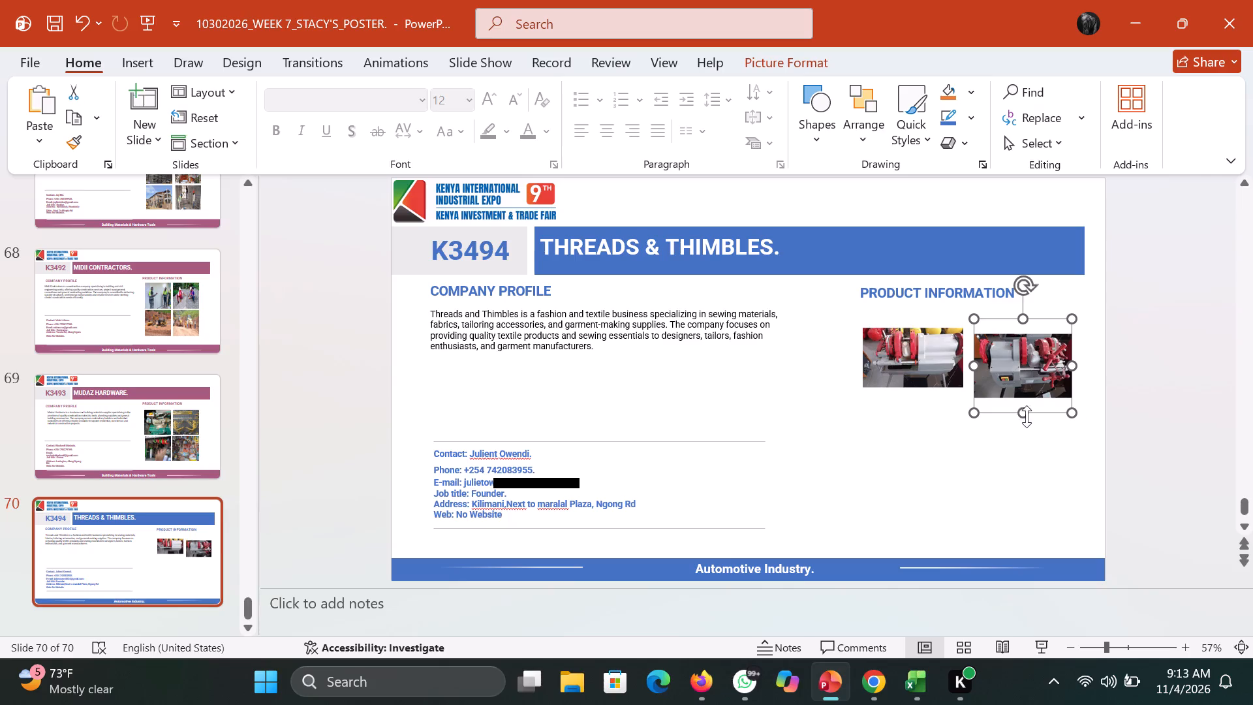
left_click_drag(1027, 417, 1030, 399)
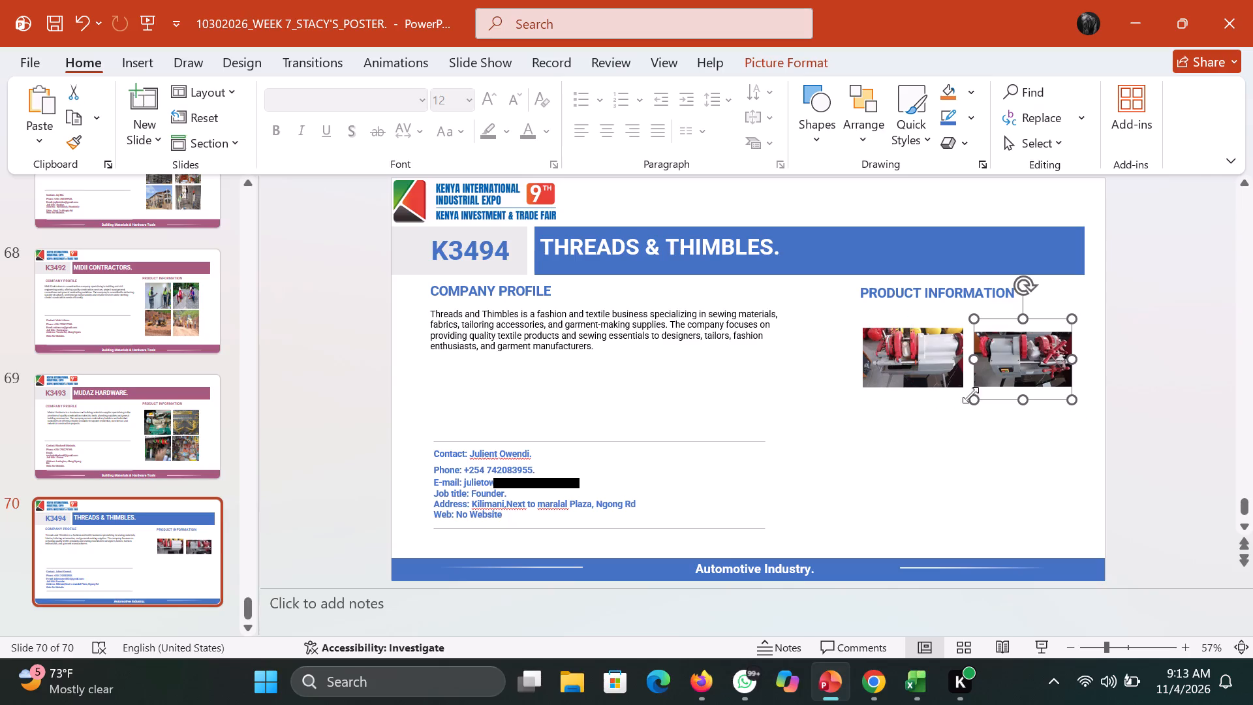
Reduce the first machine picture's height from its lower and upper edges, aligning its top with the second machine picture.
left_click(932, 373)
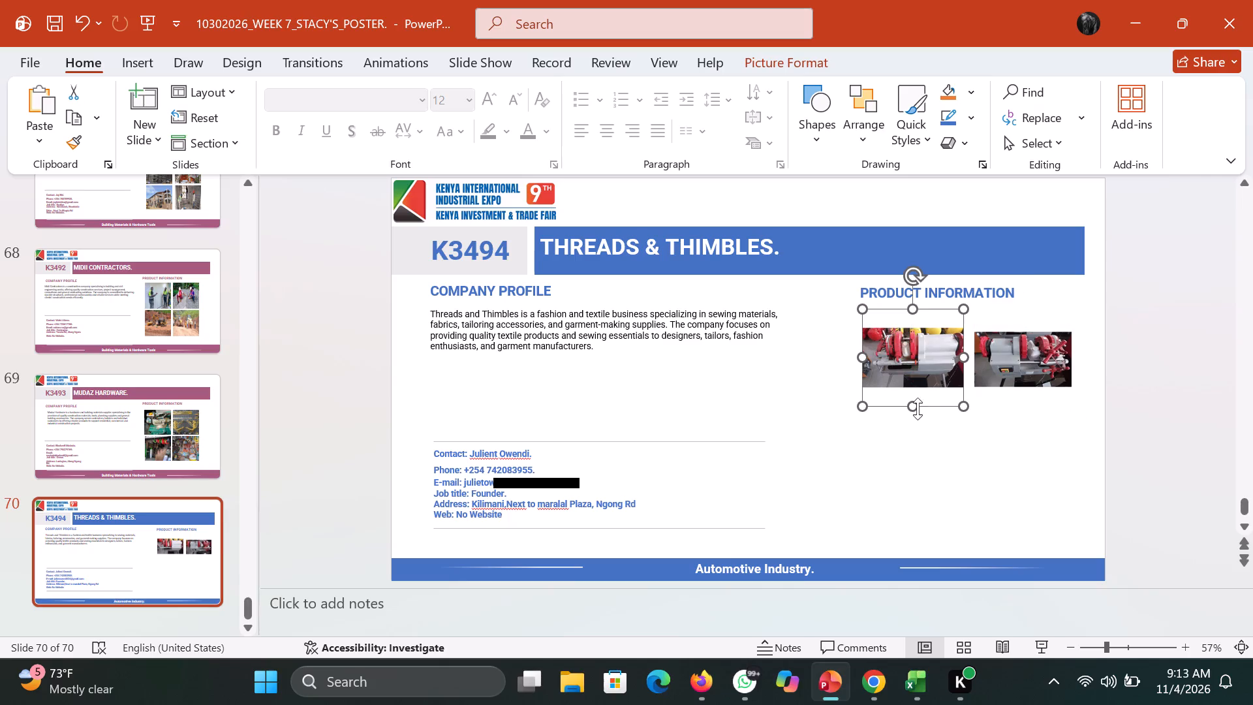
left_click_drag(914, 407, 916, 405)
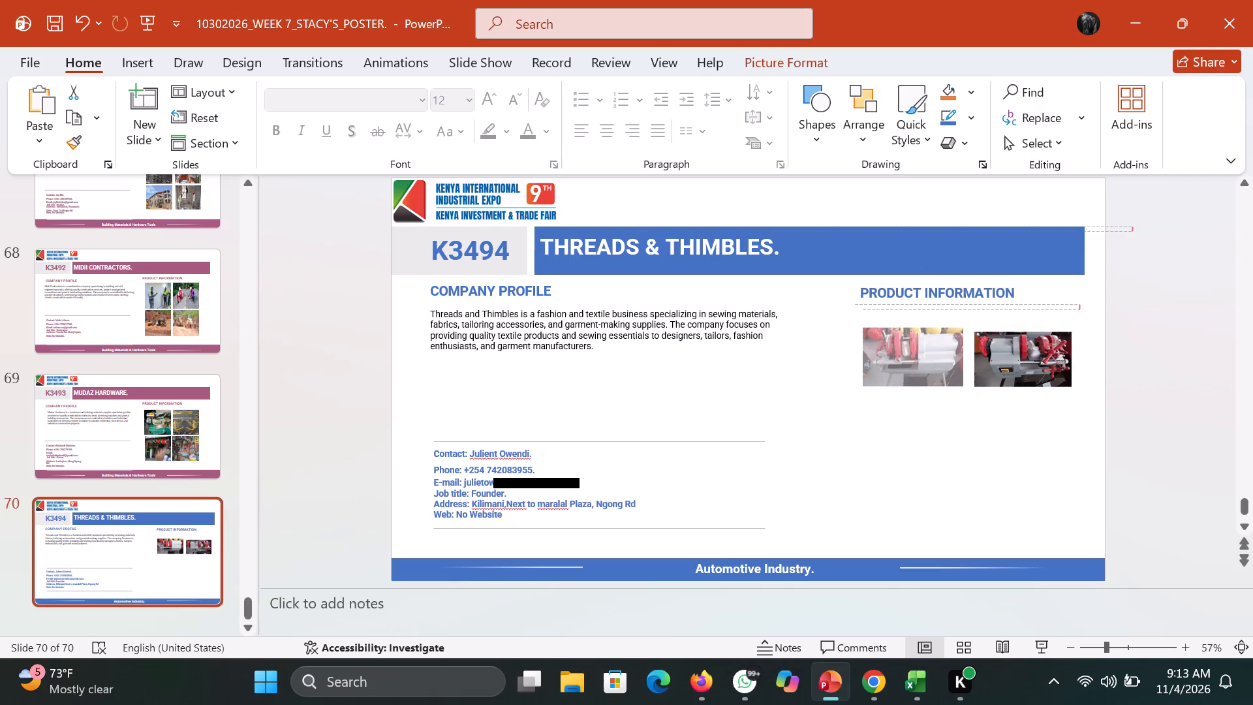
left_click_drag(916, 405, 925, 389)
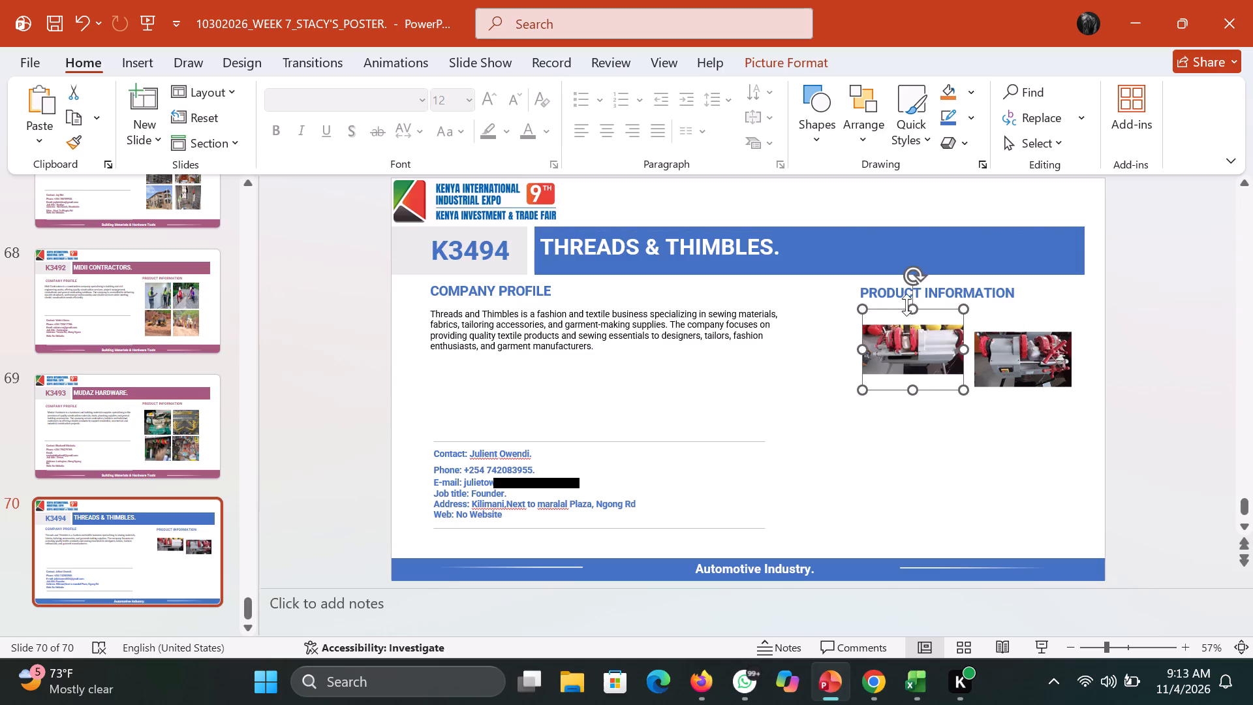
left_click(915, 309)
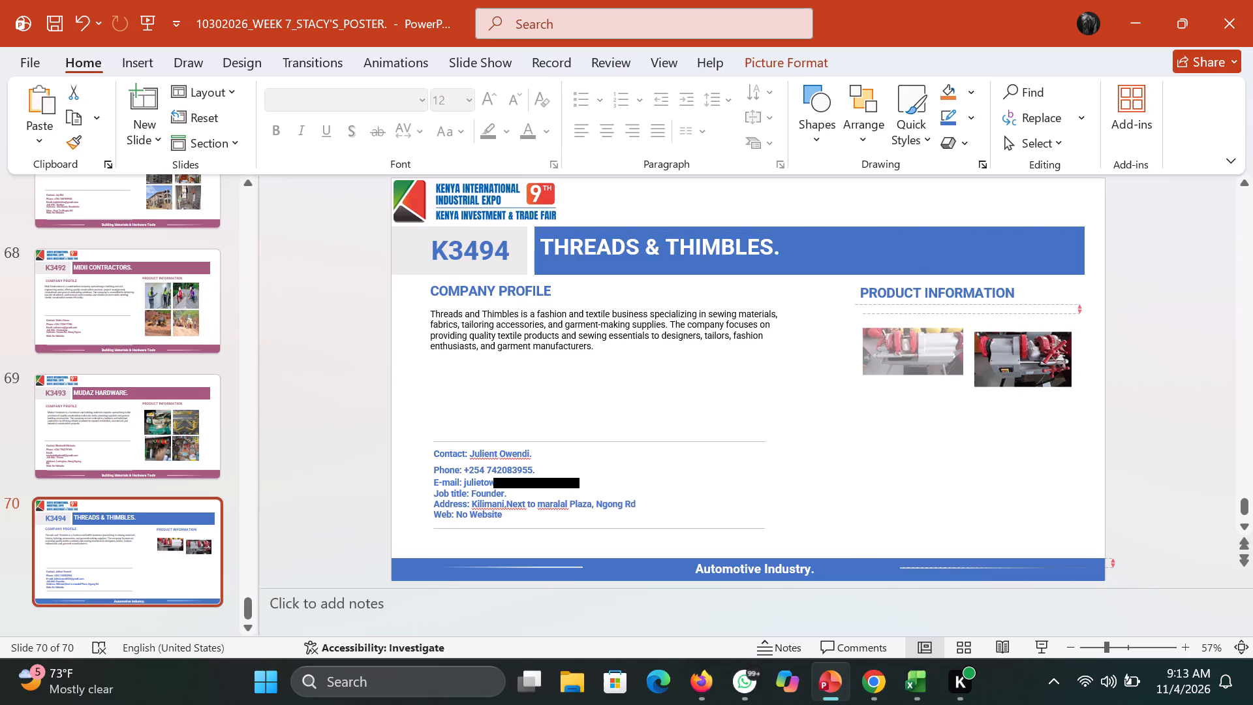
left_click(929, 424)
left_click(1011, 349)
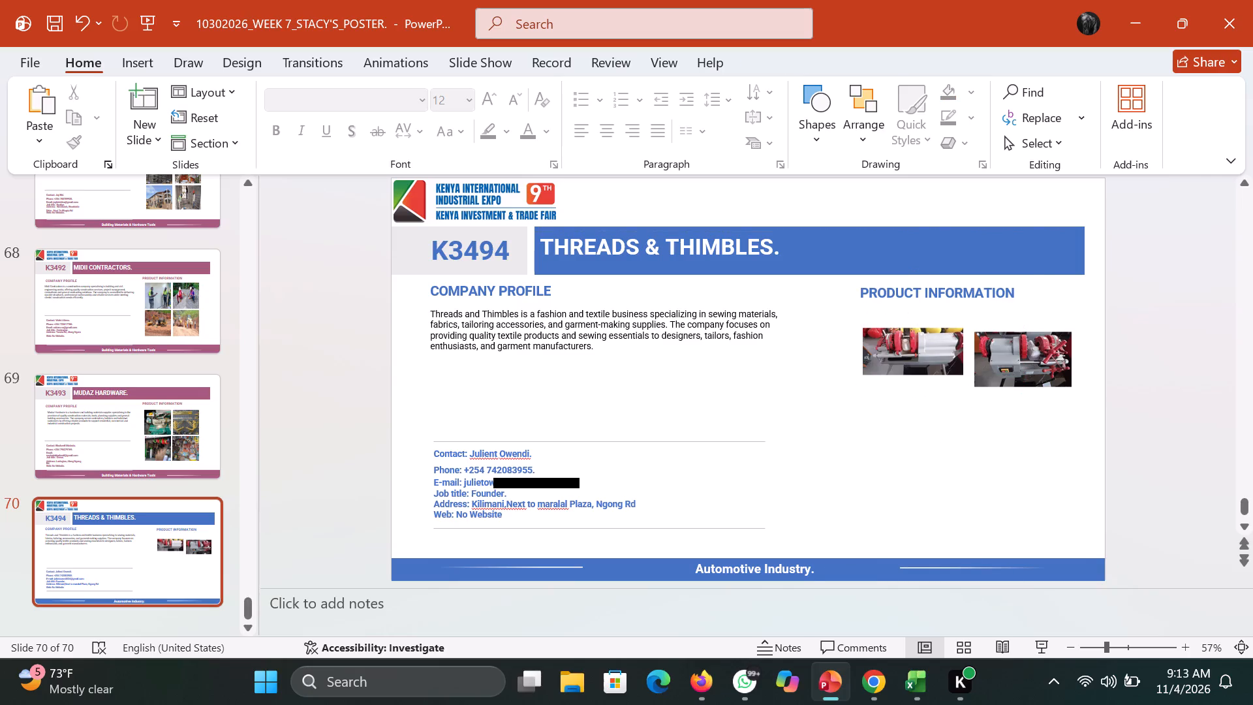
left_click(959, 348)
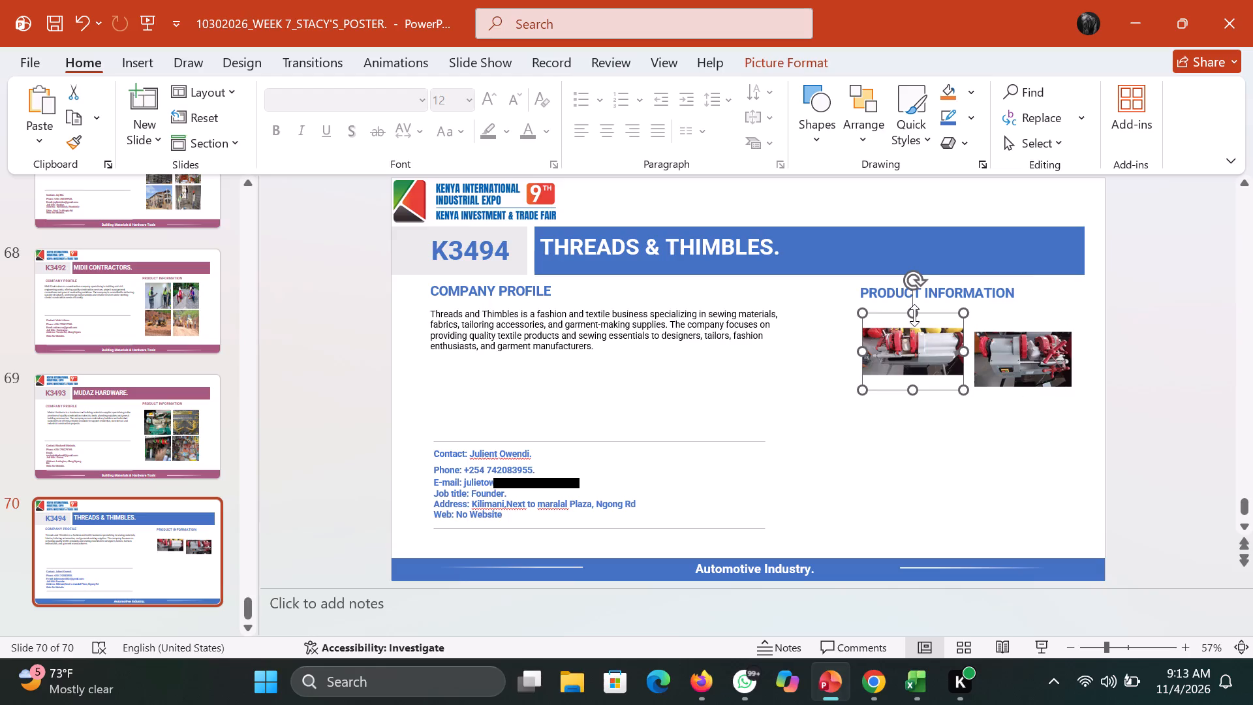
left_click(914, 315)
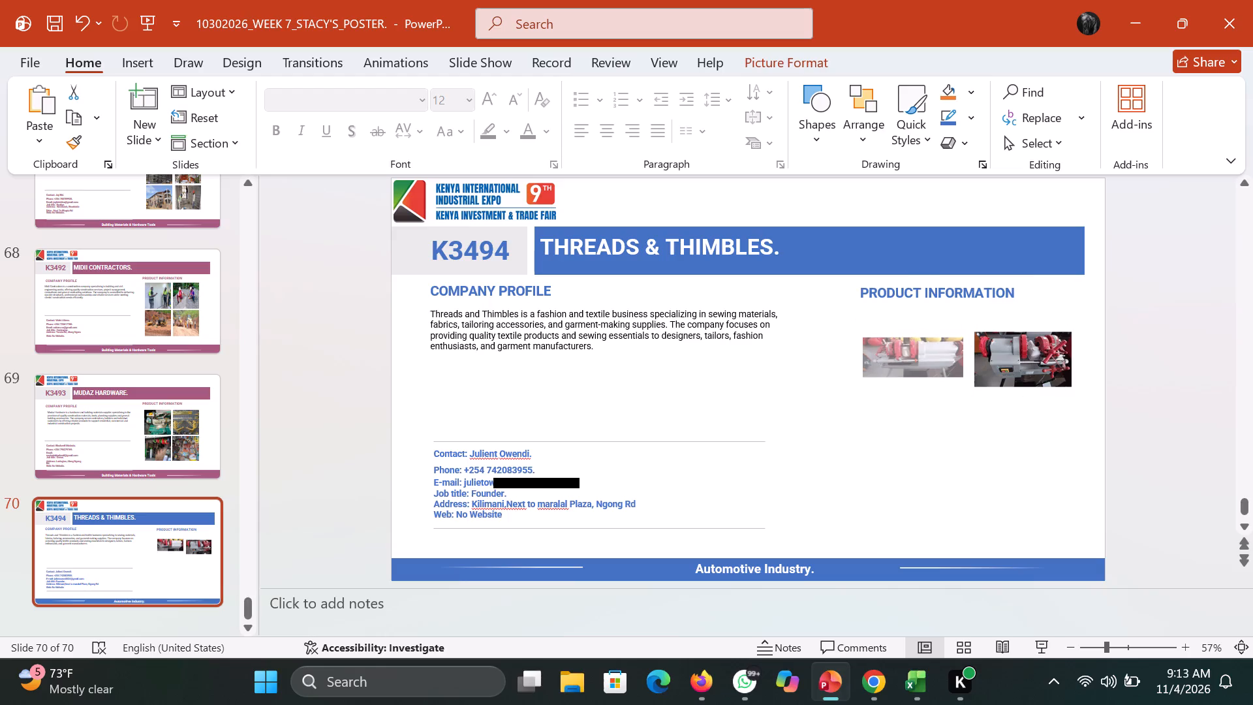
left_click(925, 425)
left_click(917, 385)
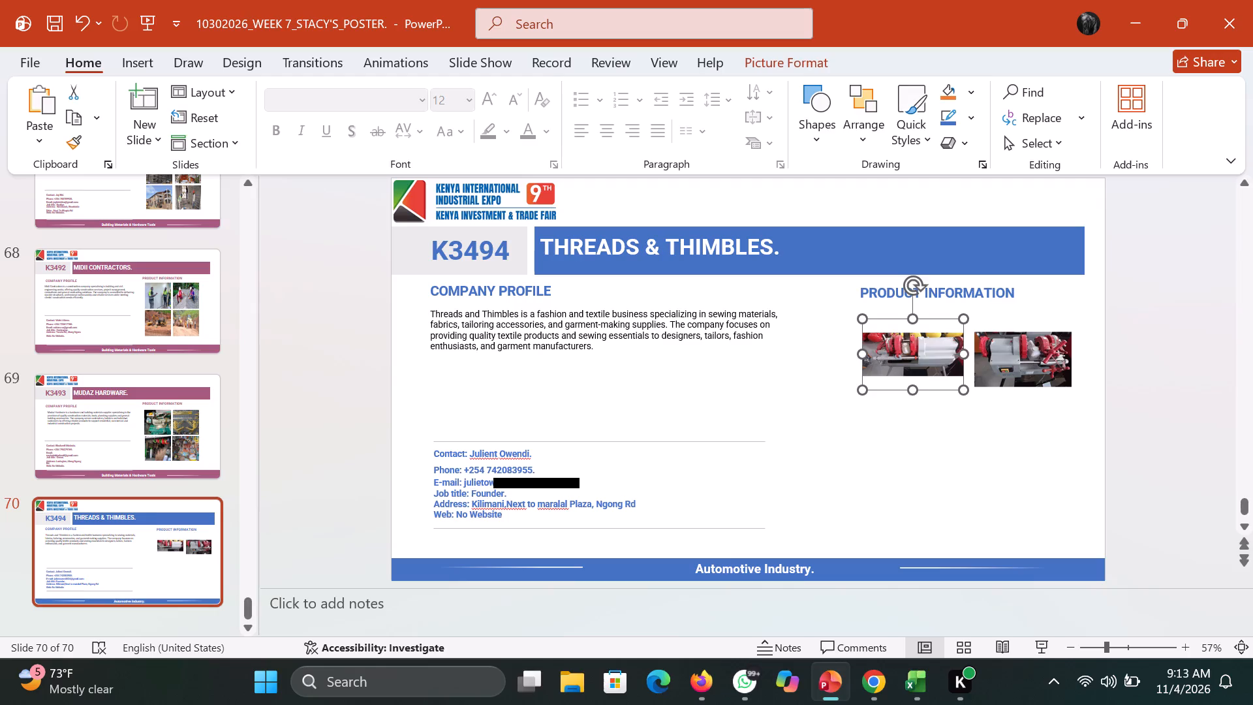
Stretch the second and then the first machine picture downward so both are taller and their lower edges roughly align.
left_click(1024, 371)
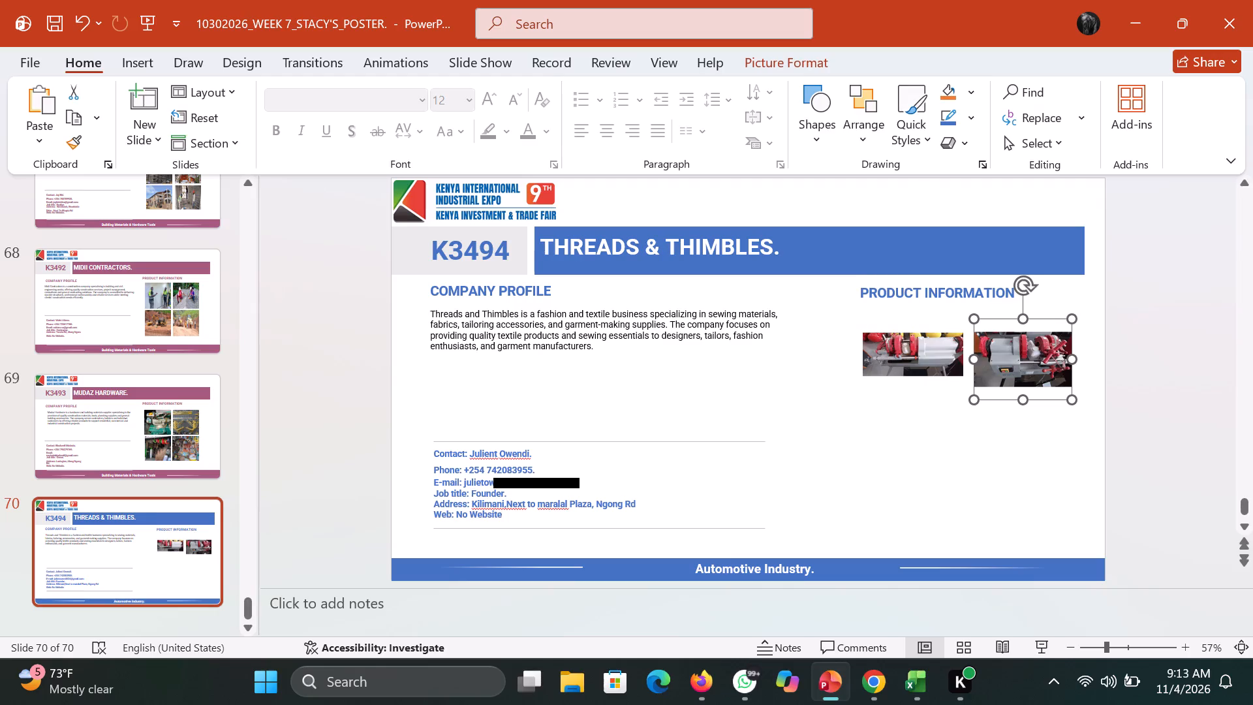
left_click_drag(1023, 399, 1033, 393)
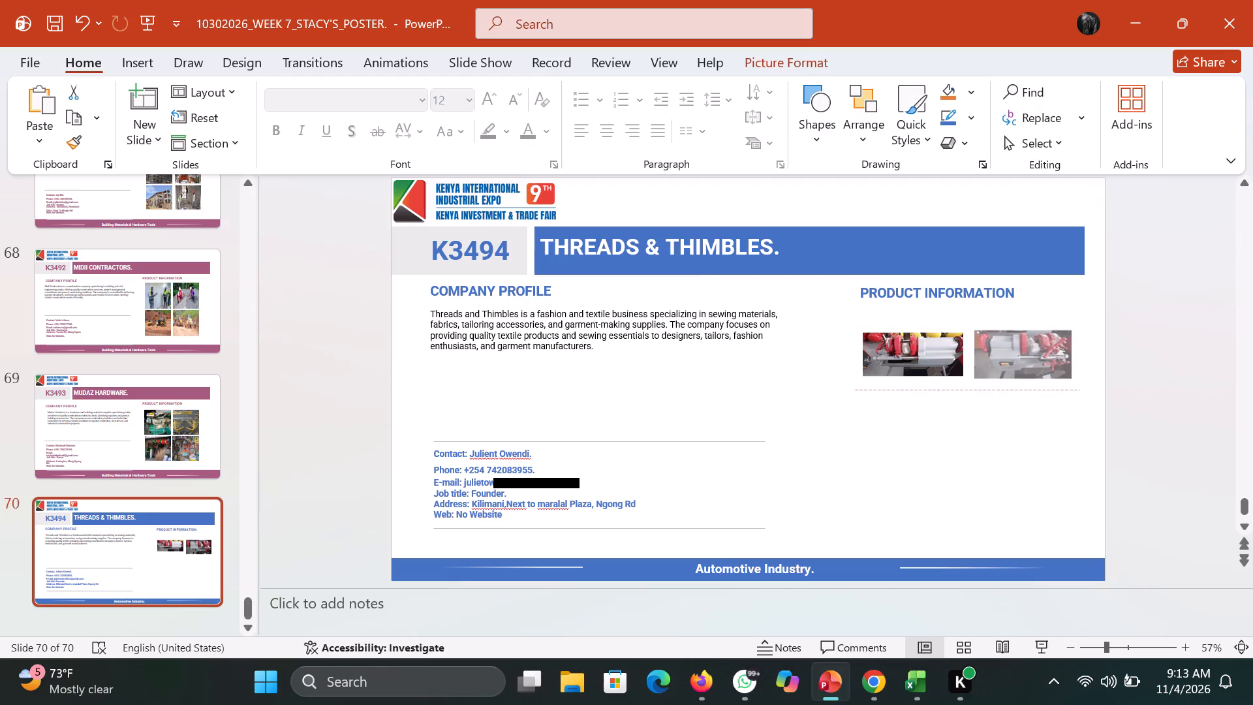
left_click_drag(1033, 393, 1035, 420)
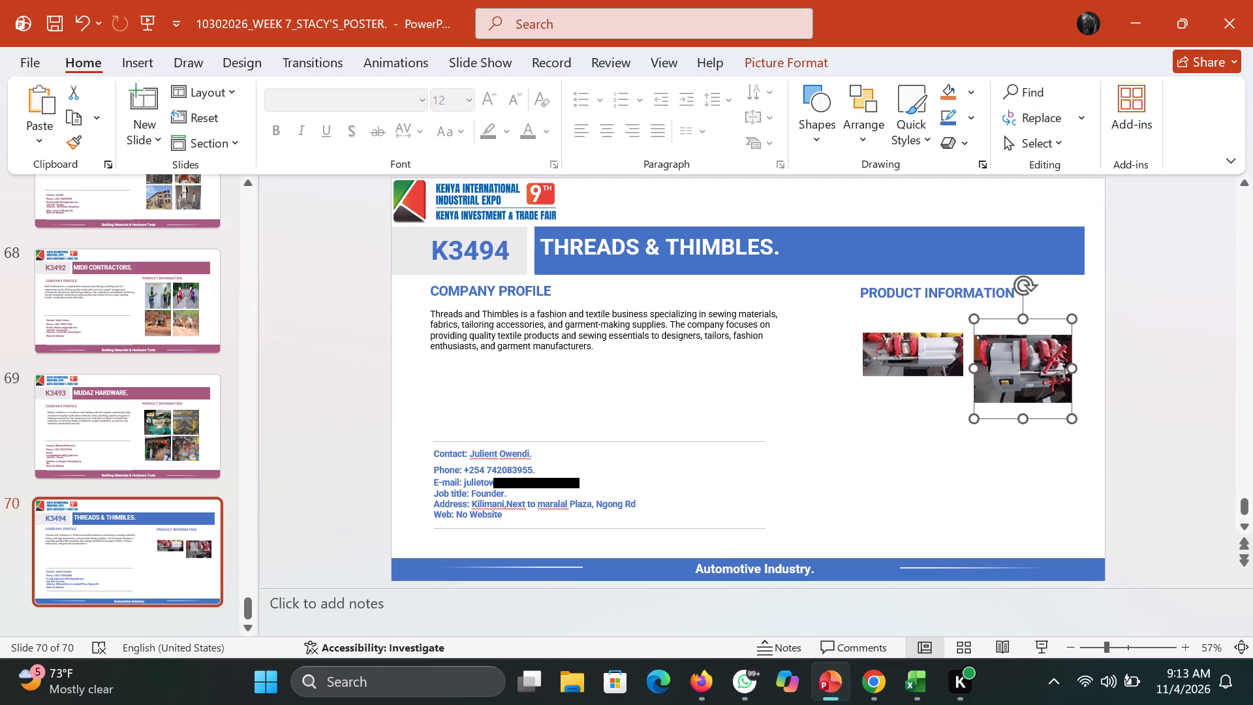
left_click(945, 369)
left_click_drag(918, 388, 925, 410)
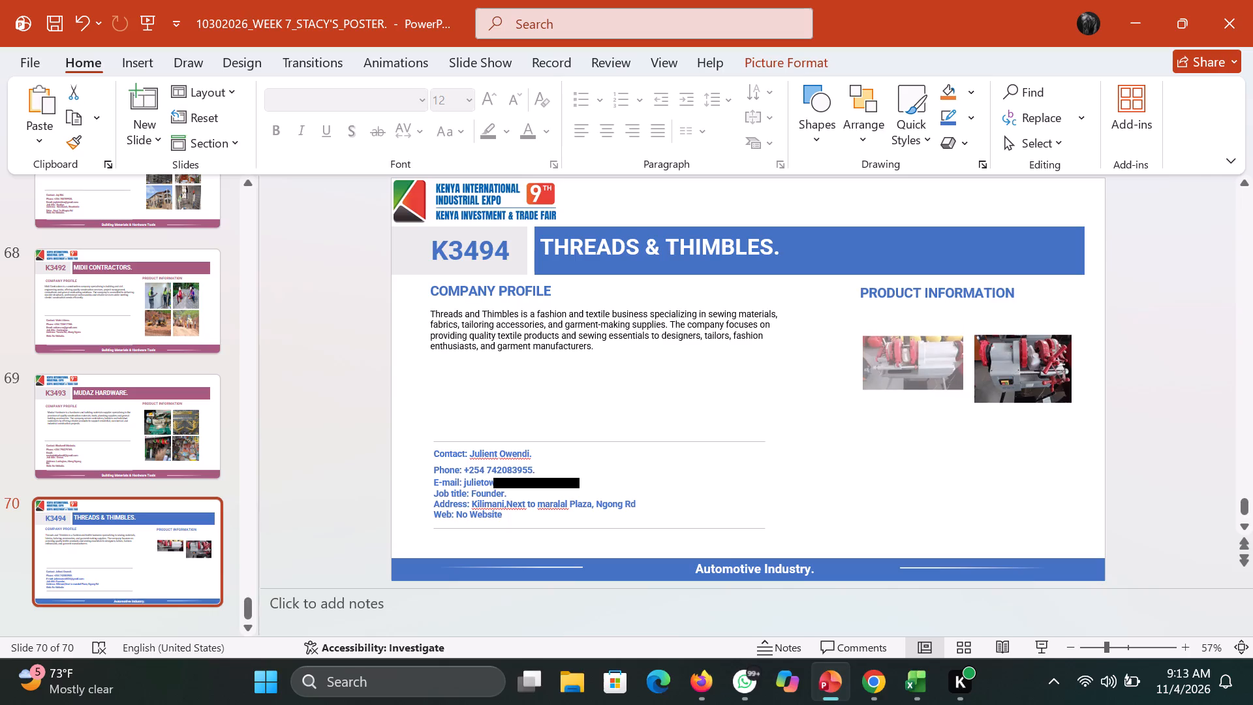
left_click_drag(925, 410, 933, 425)
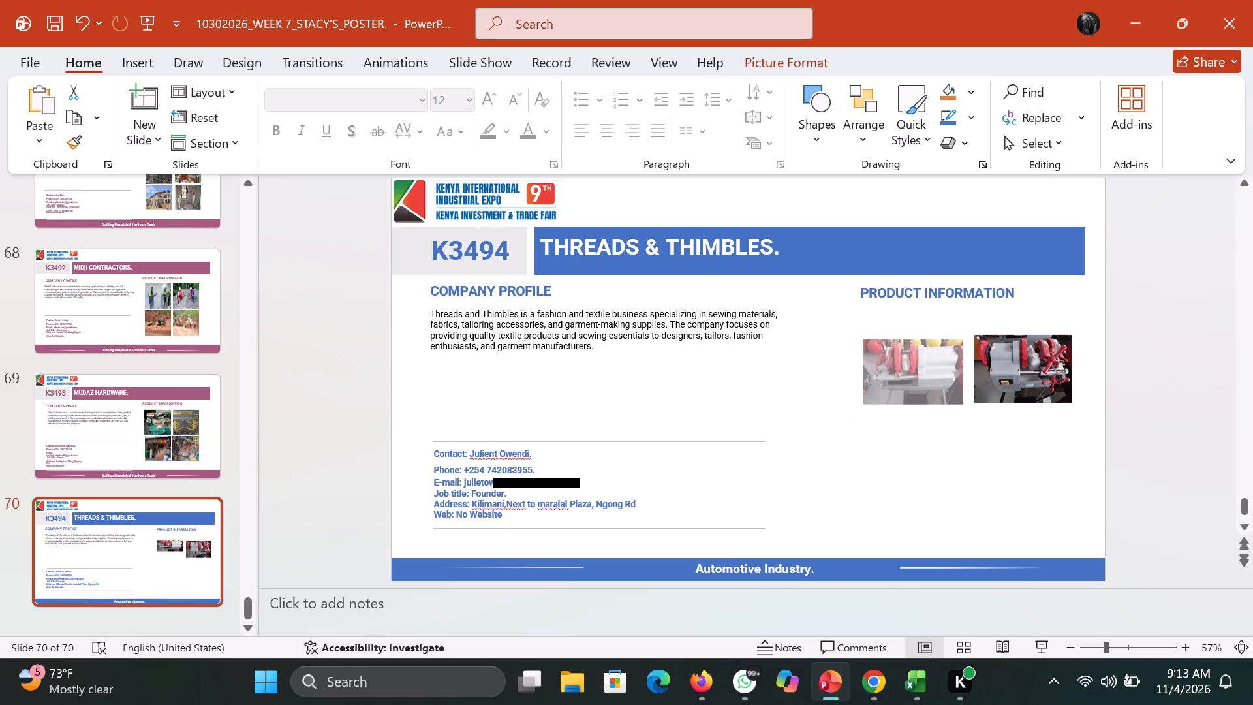
left_click_drag(933, 425, 933, 428)
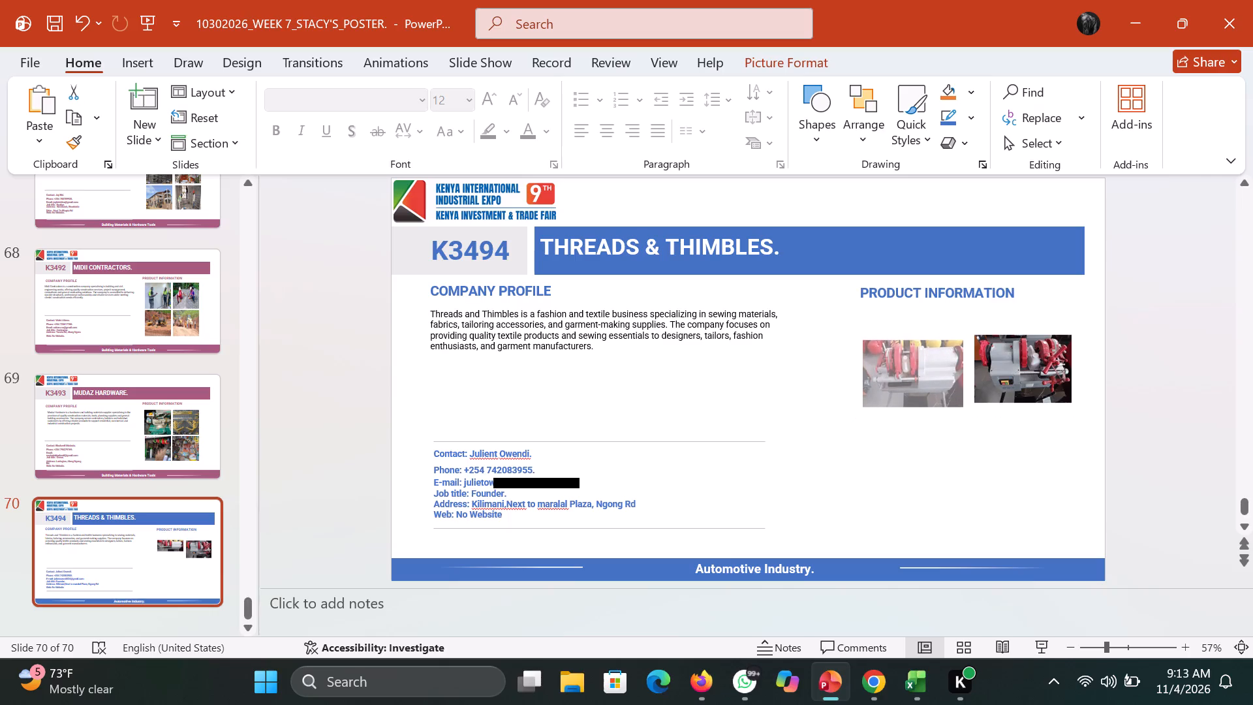
left_click_drag(933, 428, 933, 421)
left_click(940, 458)
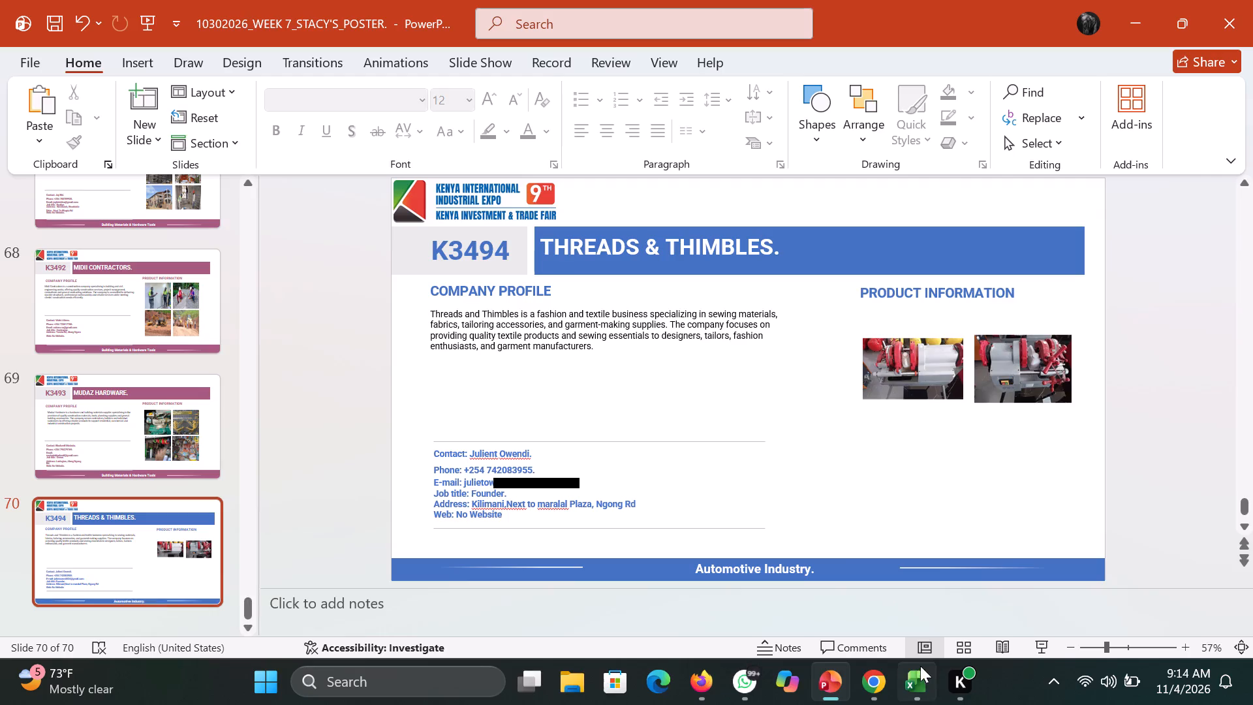
Copy the black SWAN sewing machine image from the additional Google results in Chrome for the K3494 slide and return to PowerPoint.
left_click(873, 676)
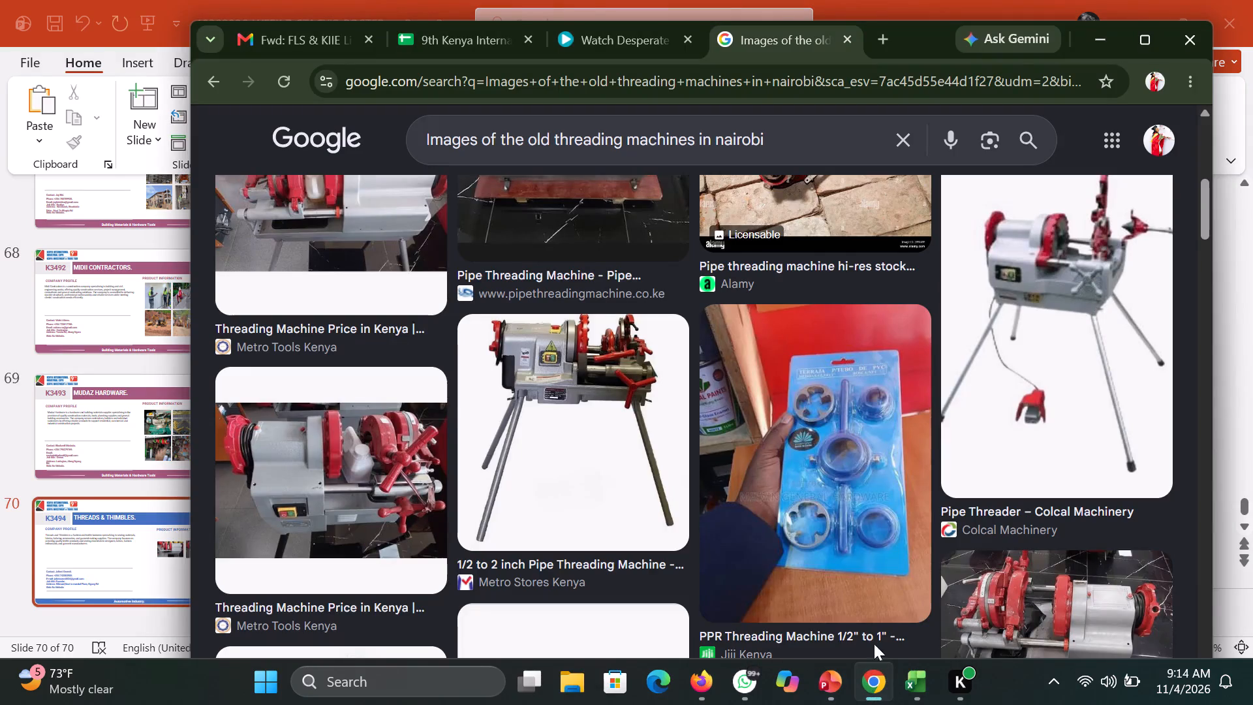
left_click(880, 557)
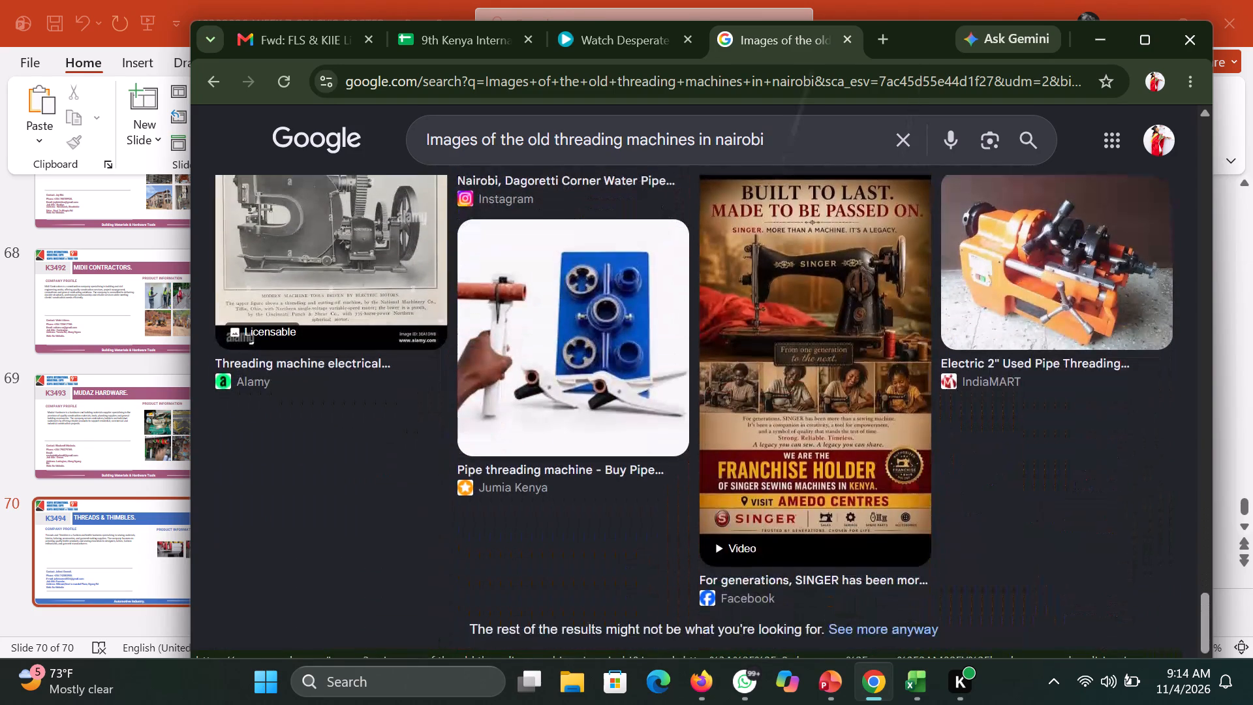
left_click(878, 625)
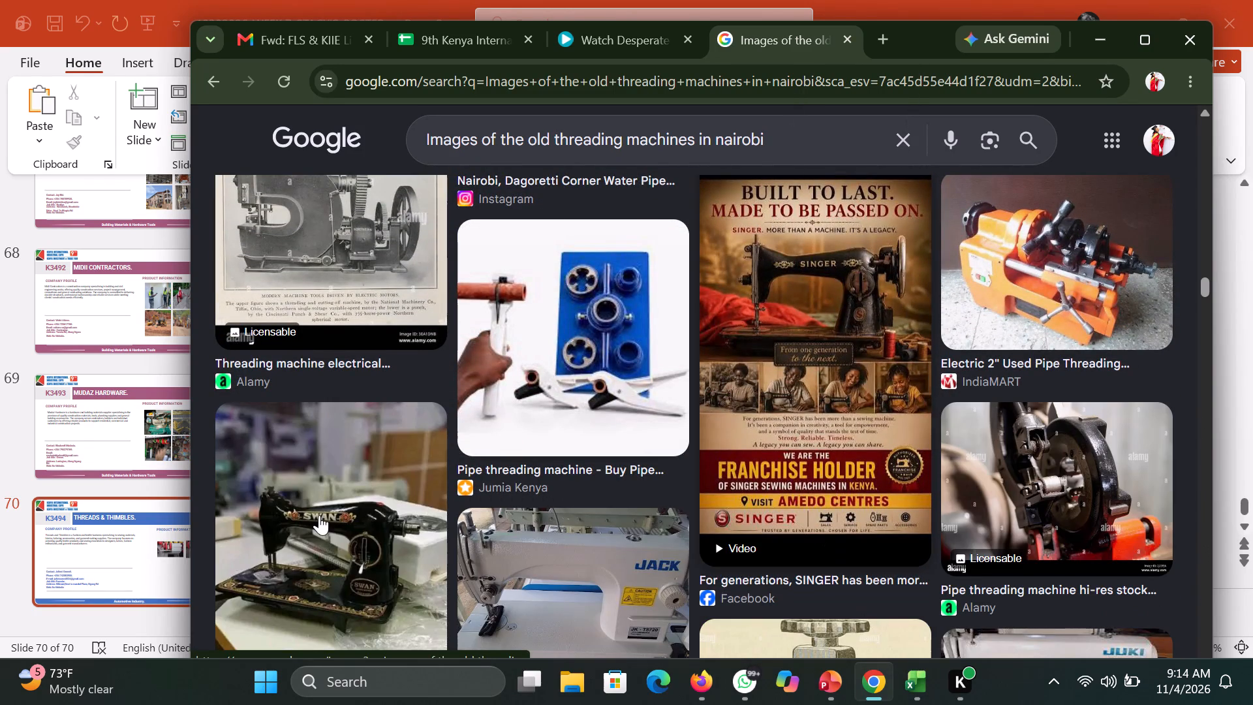
right_click(321, 515)
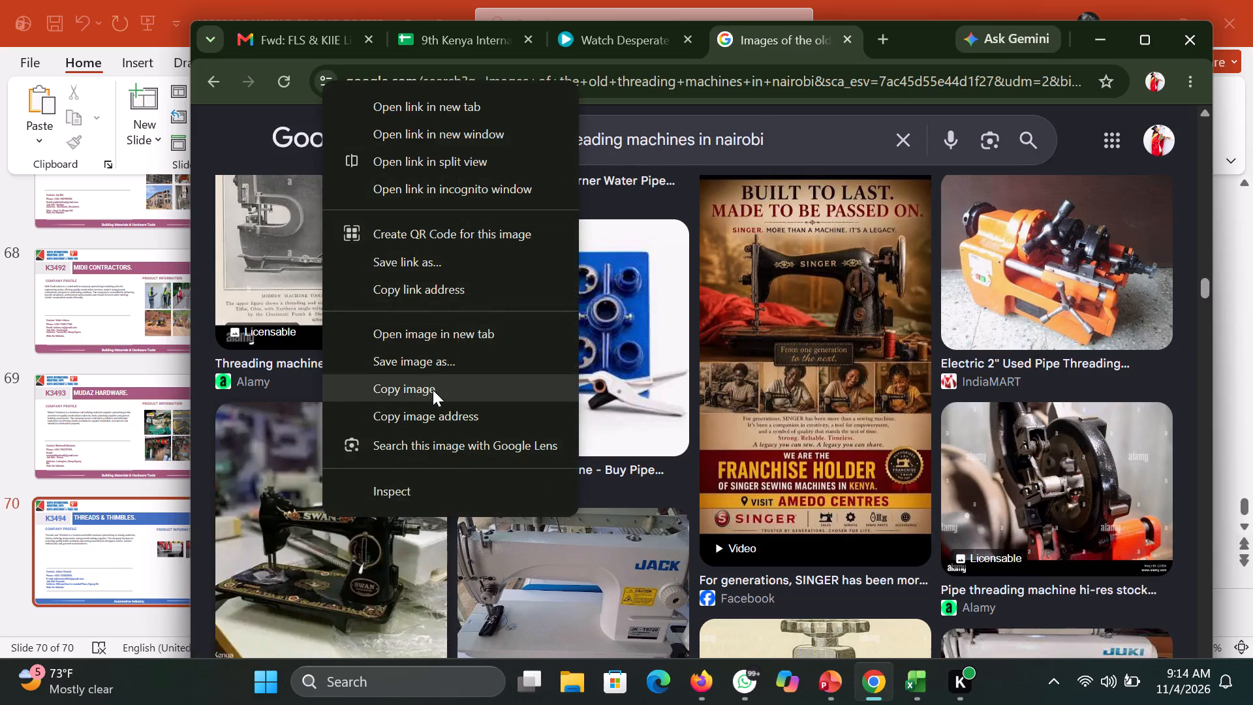
left_click(433, 390)
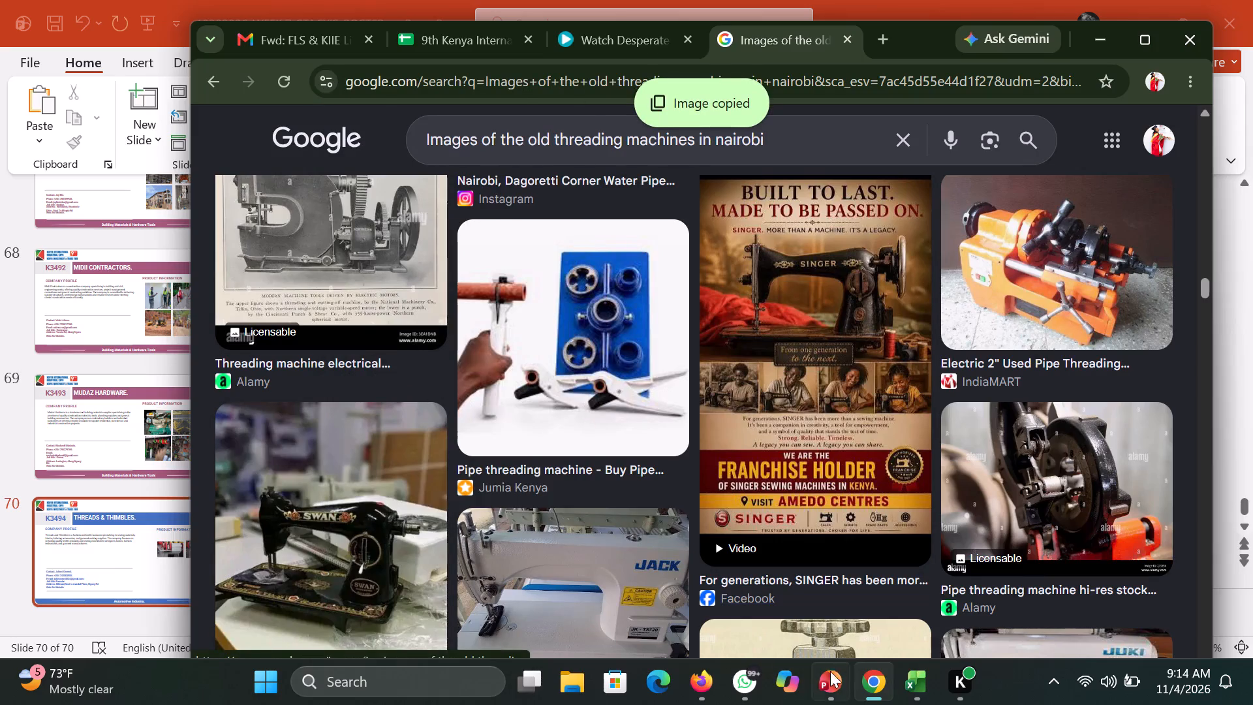
left_click(815, 681)
left_click(886, 448)
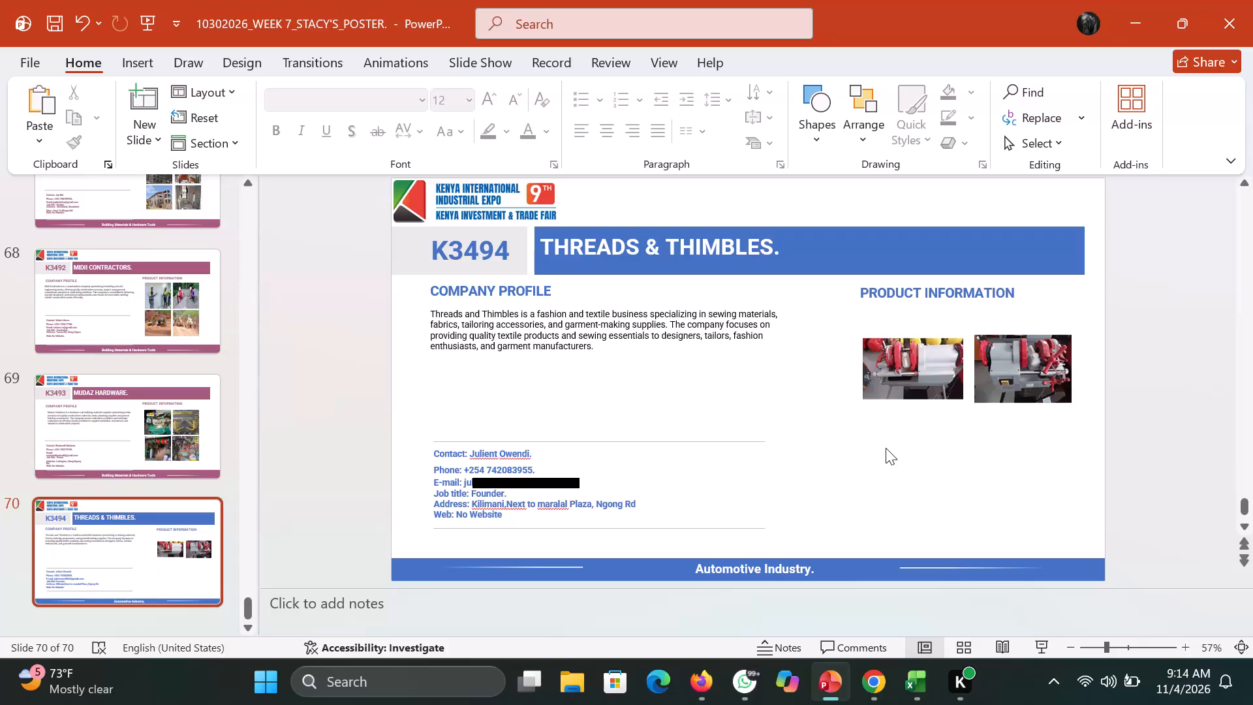
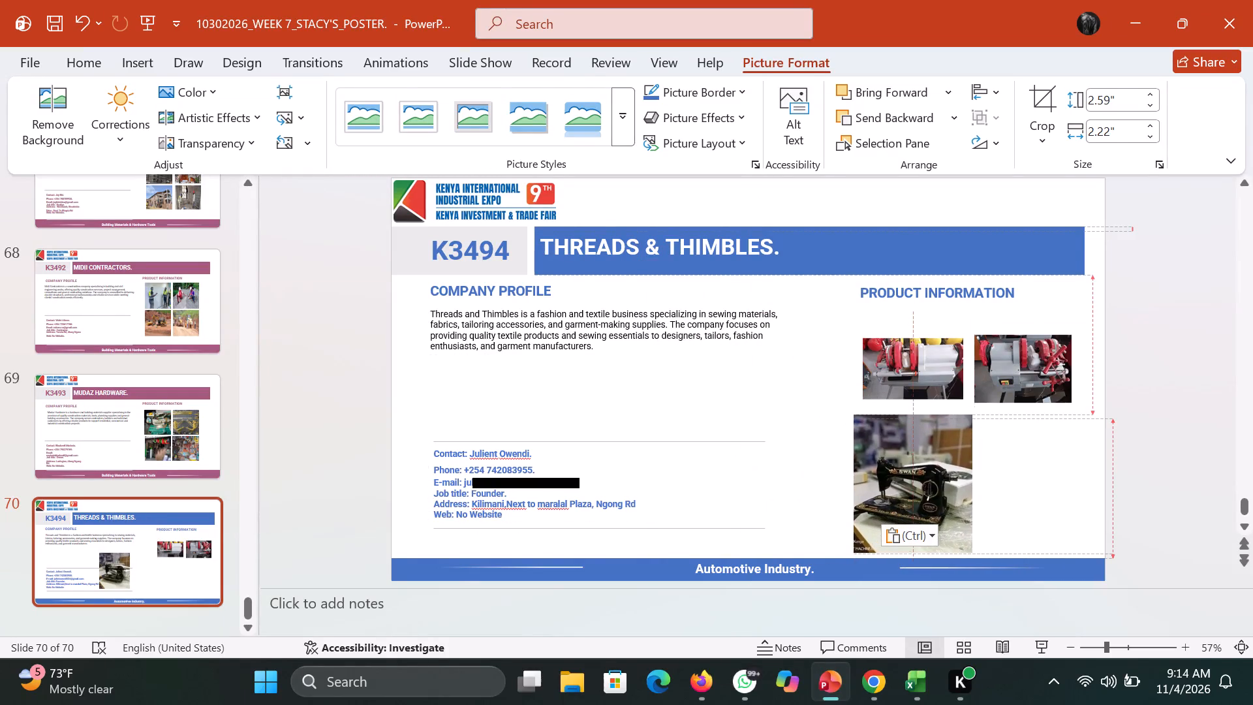
Move the black SWAN sewing machine picture up to sit directly below the first threading machine picture.
left_click_drag(924, 469, 924, 463)
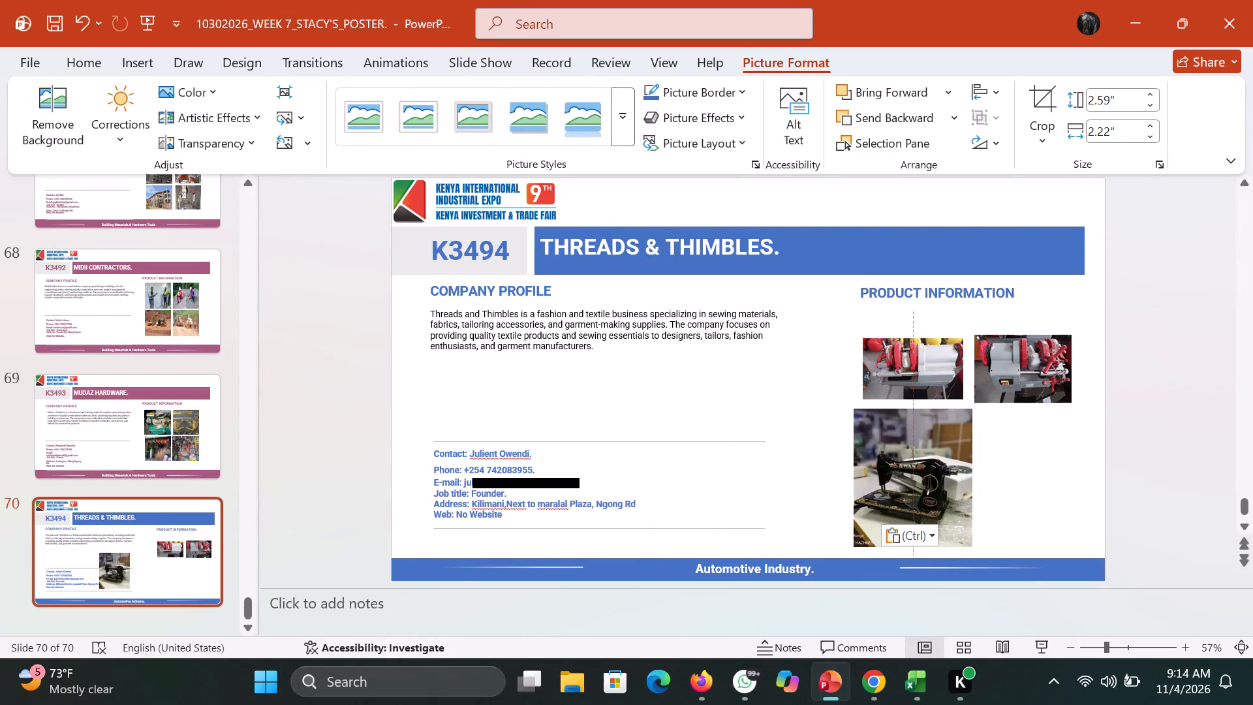
left_click_drag(924, 463, 924, 459)
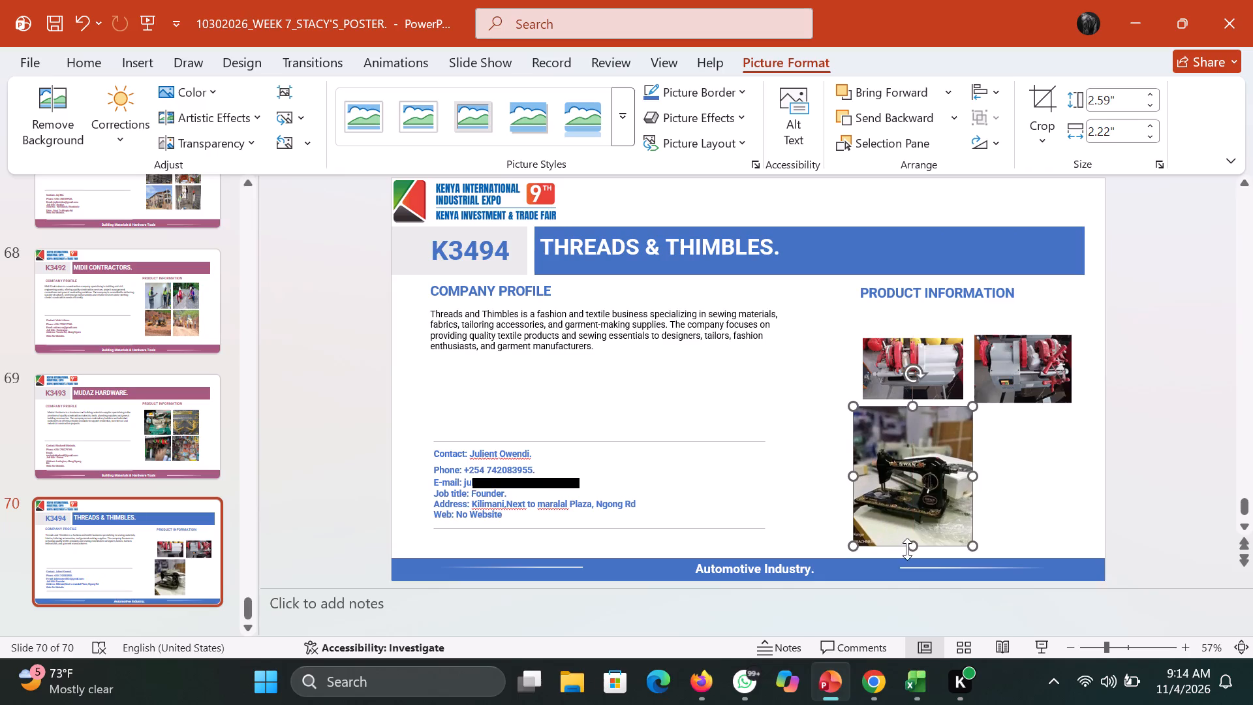
Shrink the black SWAN sewing machine picture to about 1.86" high and 1.88" wide, matching the width of the machine picture above it.
left_click_drag(910, 546, 918, 498)
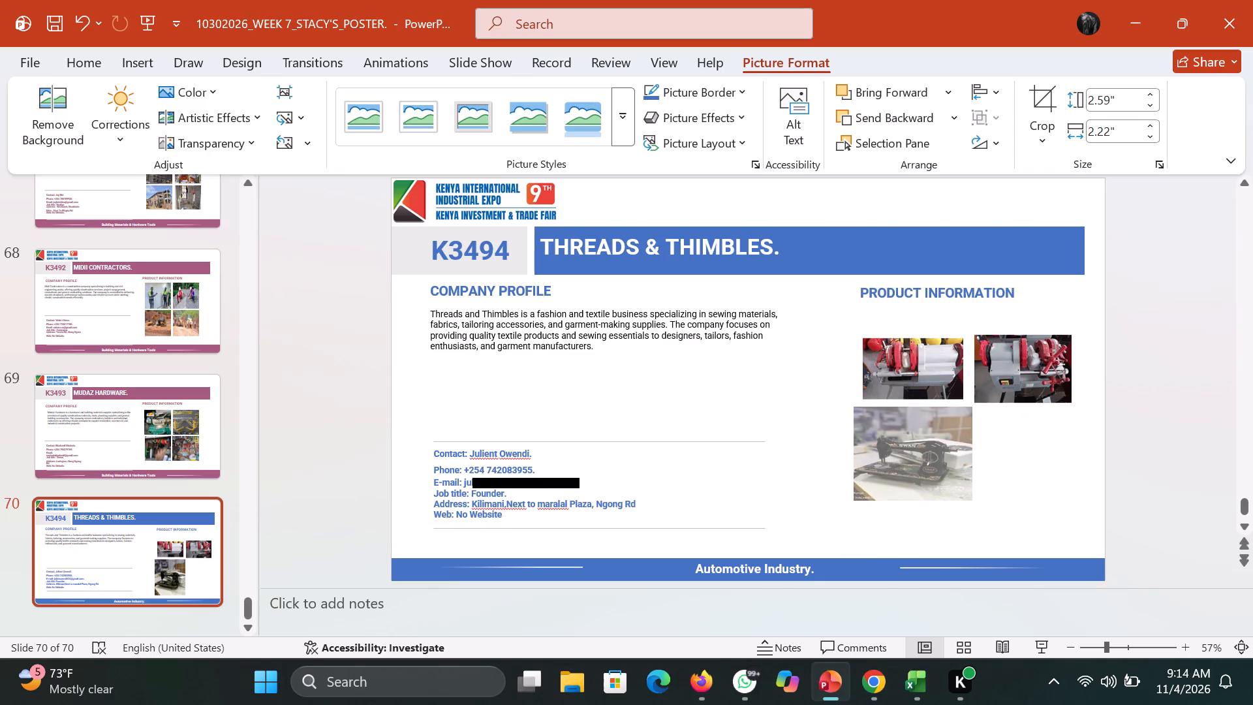
left_click_drag(918, 498, 921, 505)
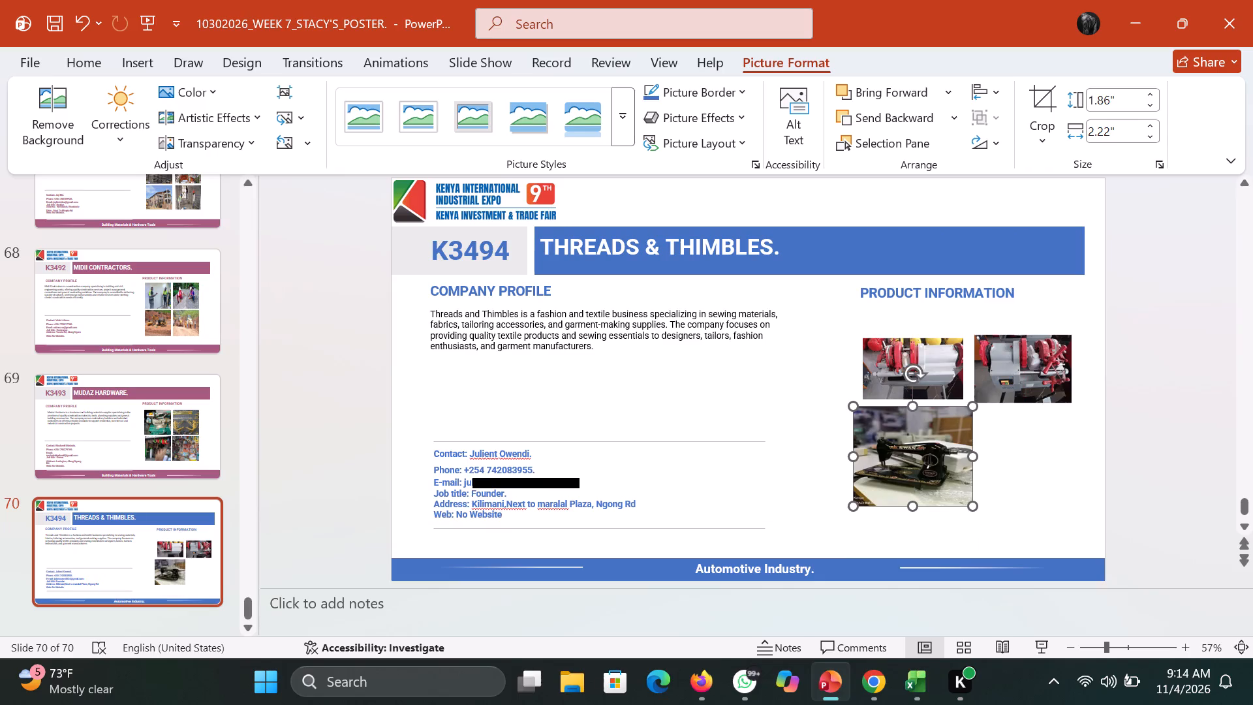
left_click_drag(853, 458, 863, 458)
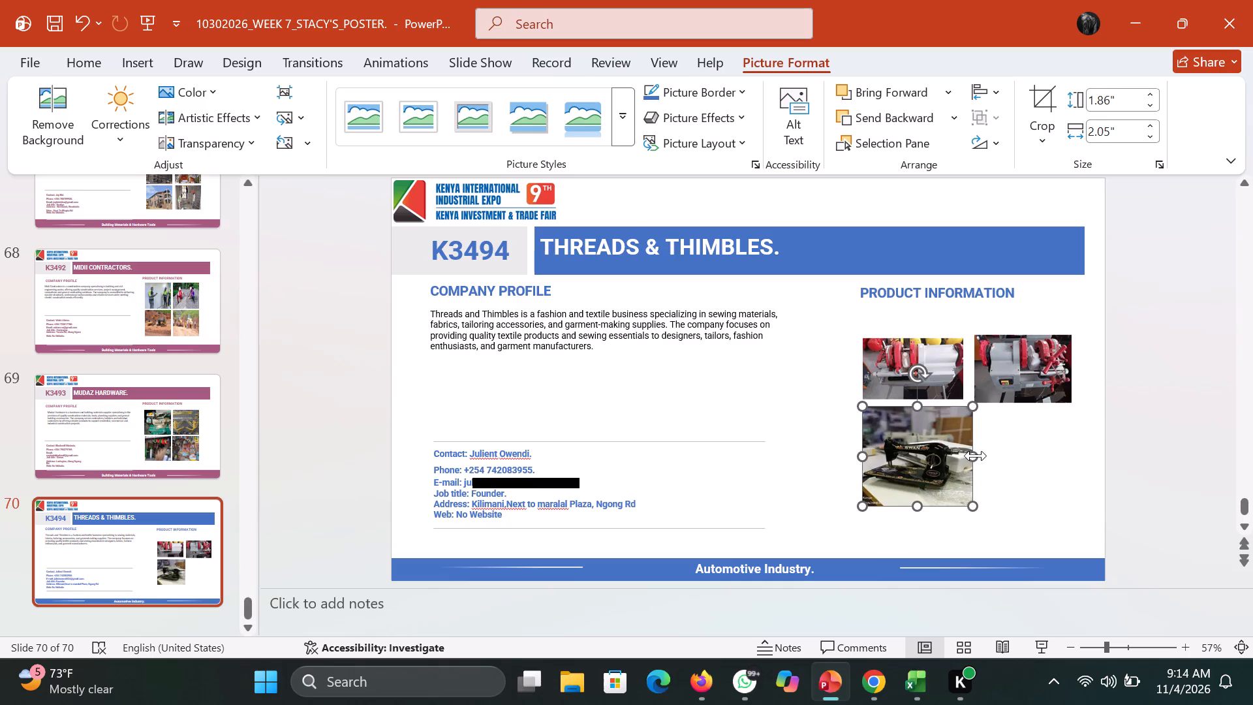
left_click_drag(976, 456, 971, 456)
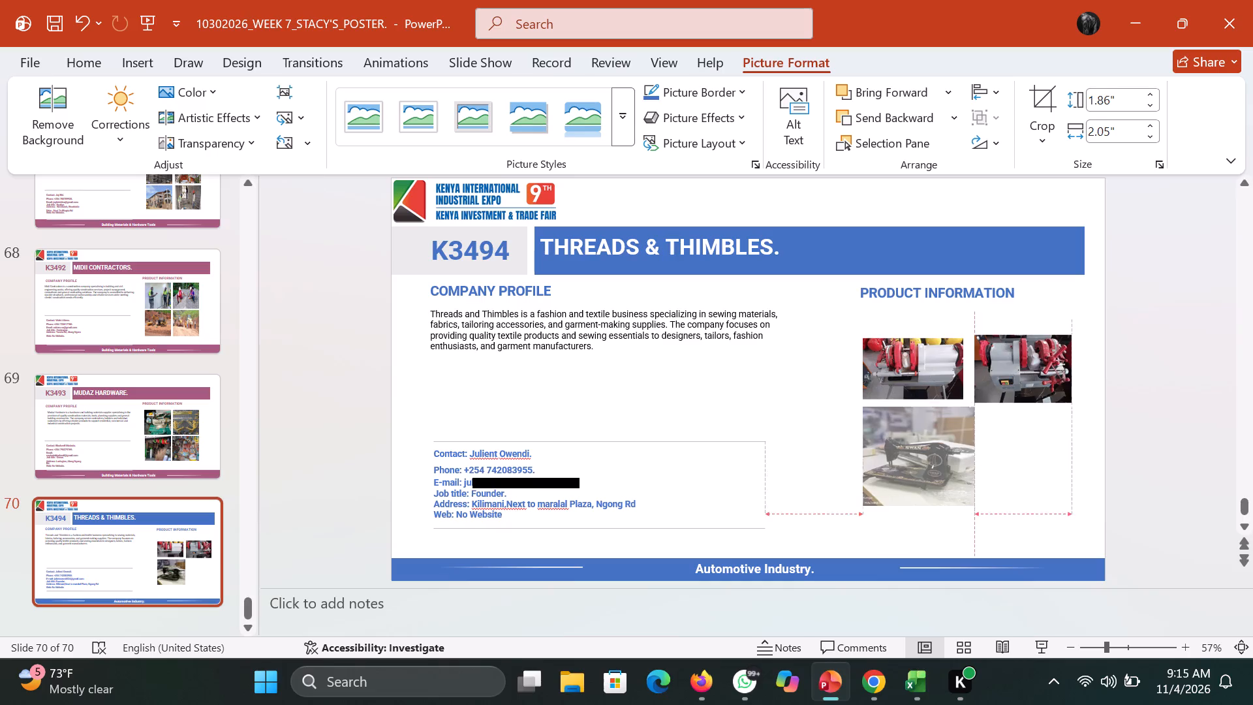
left_click_drag(971, 456, 963, 456)
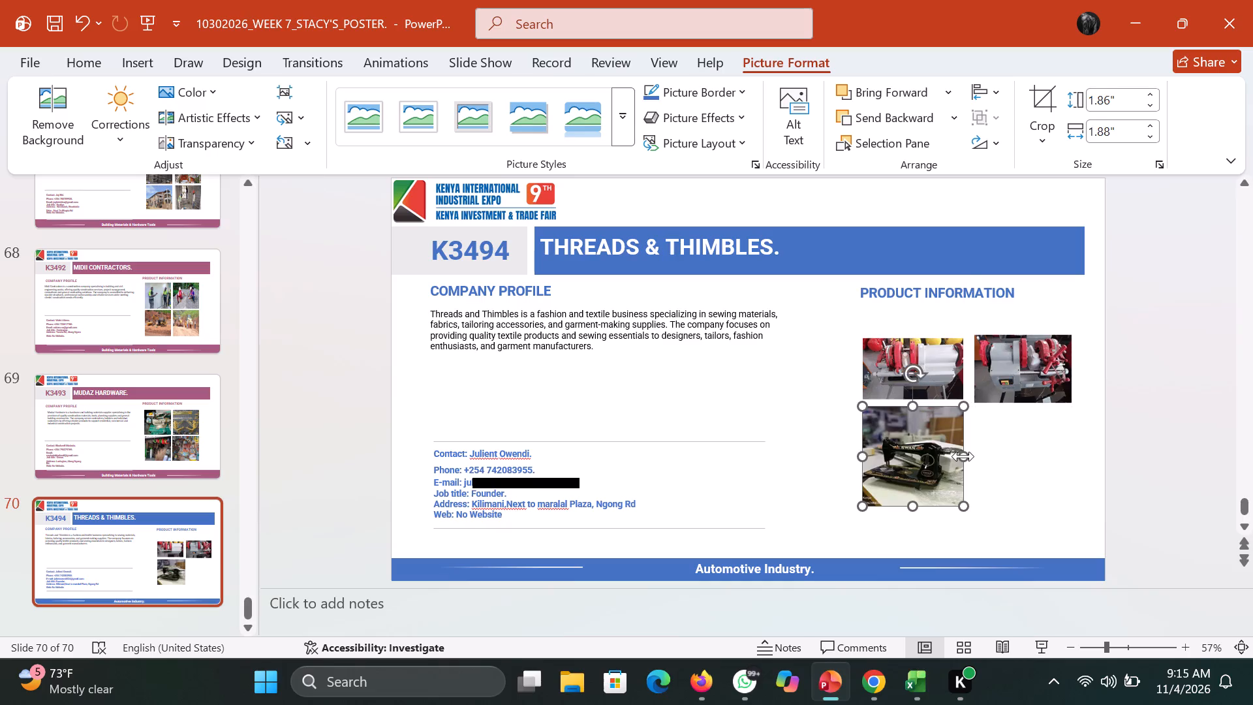
left_click(1021, 474)
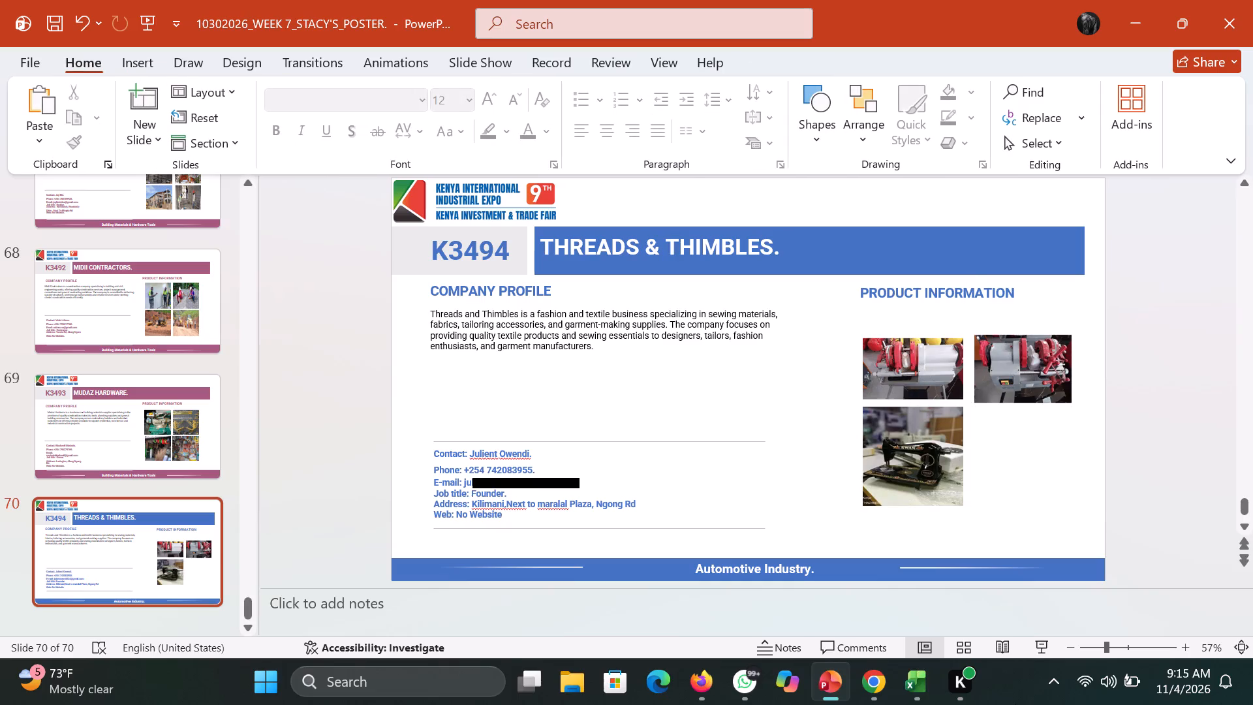
Copy the white JACK industrial sewing machine image from the Google image results in Chrome and return to PowerPoint.
left_click(869, 684)
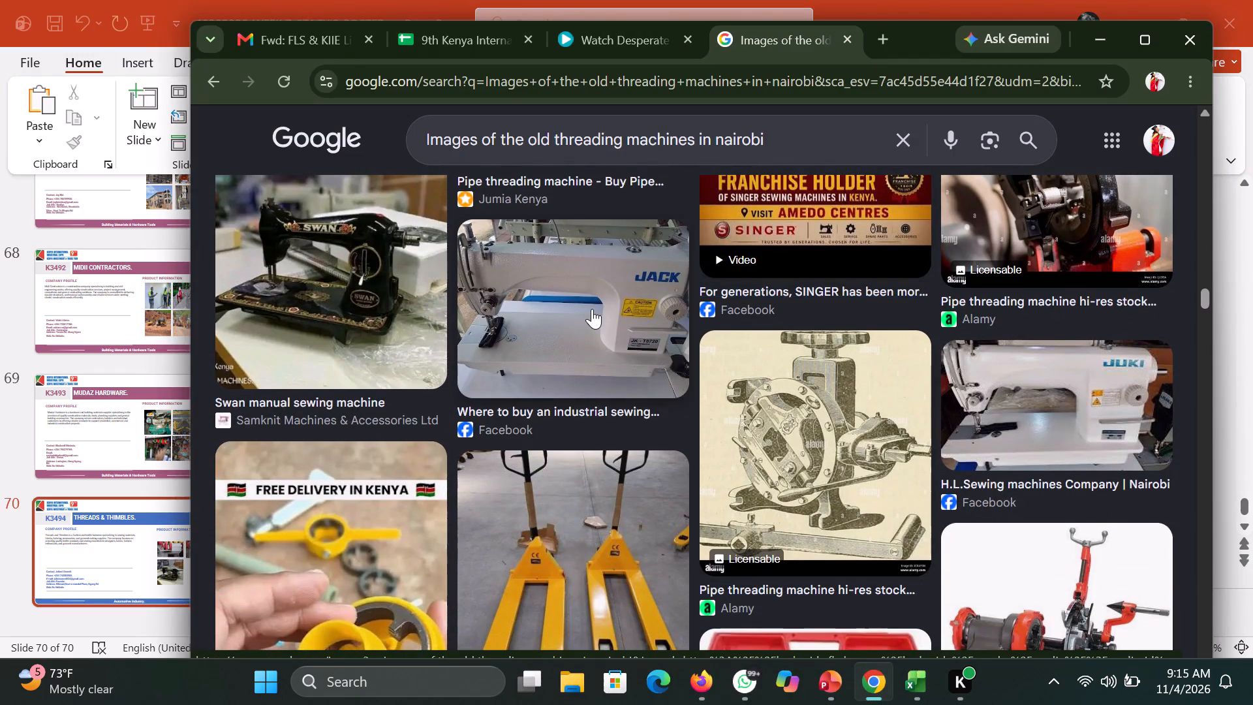
right_click(592, 309)
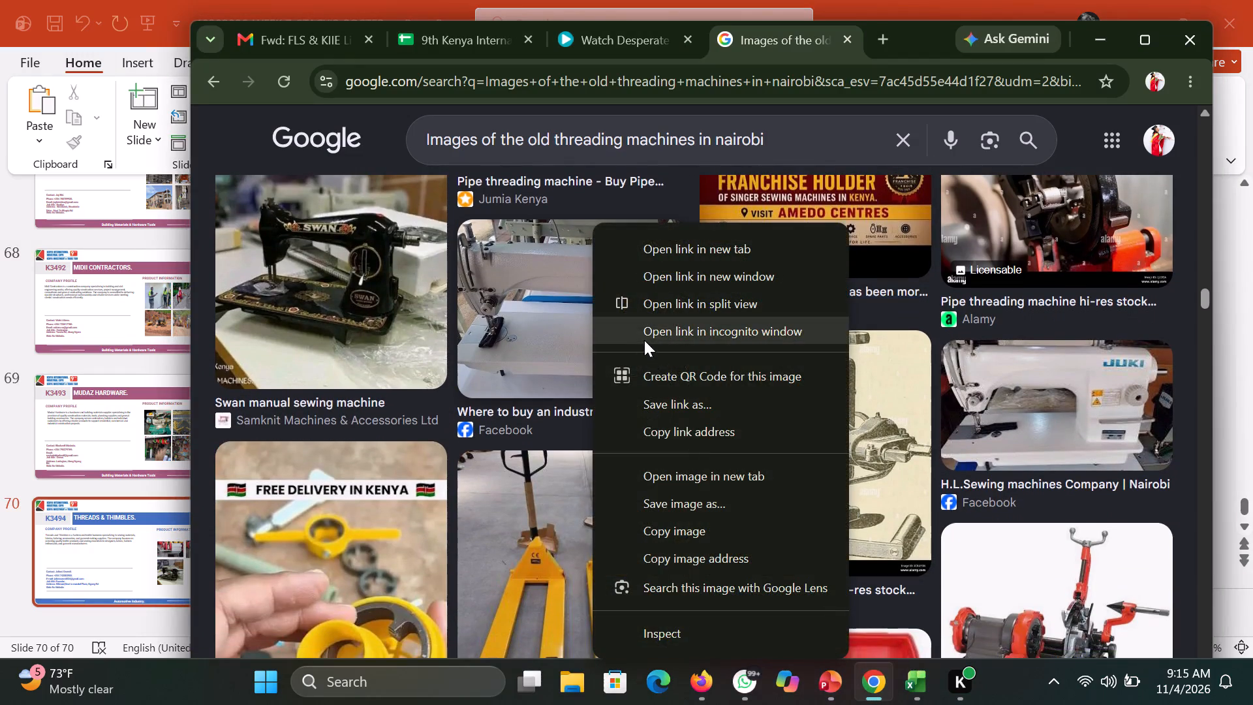
left_click(1053, 423)
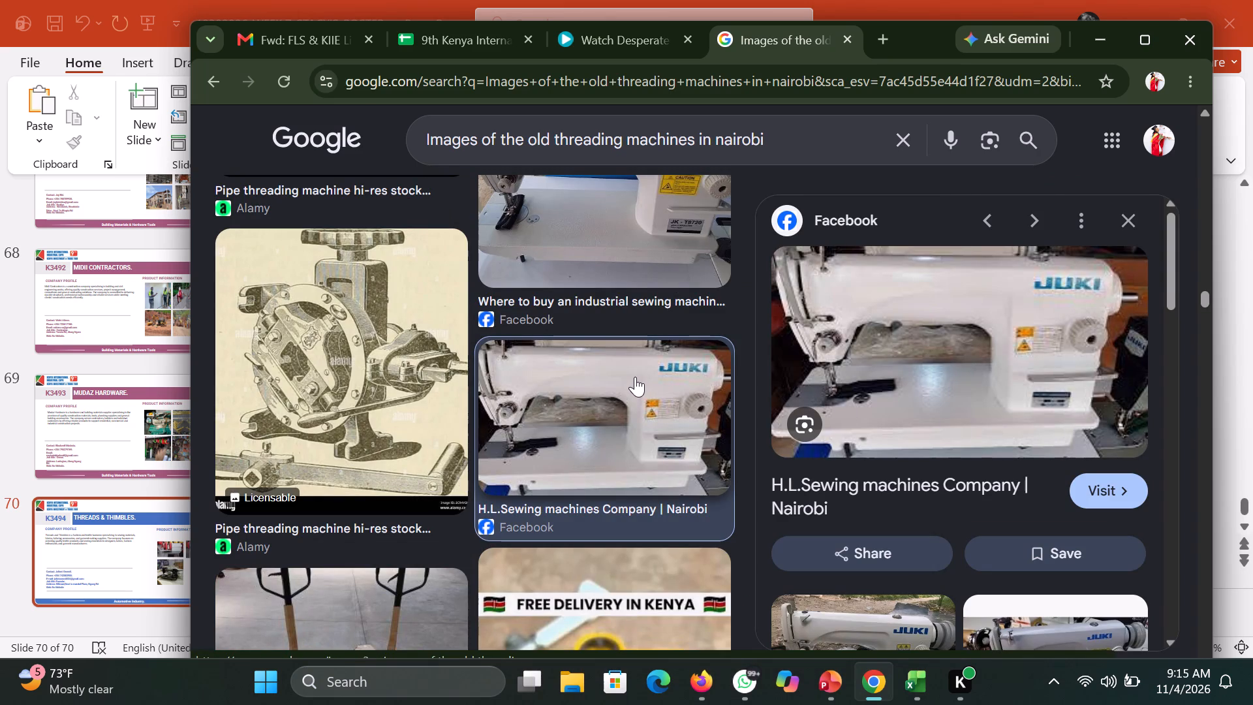
right_click(645, 216)
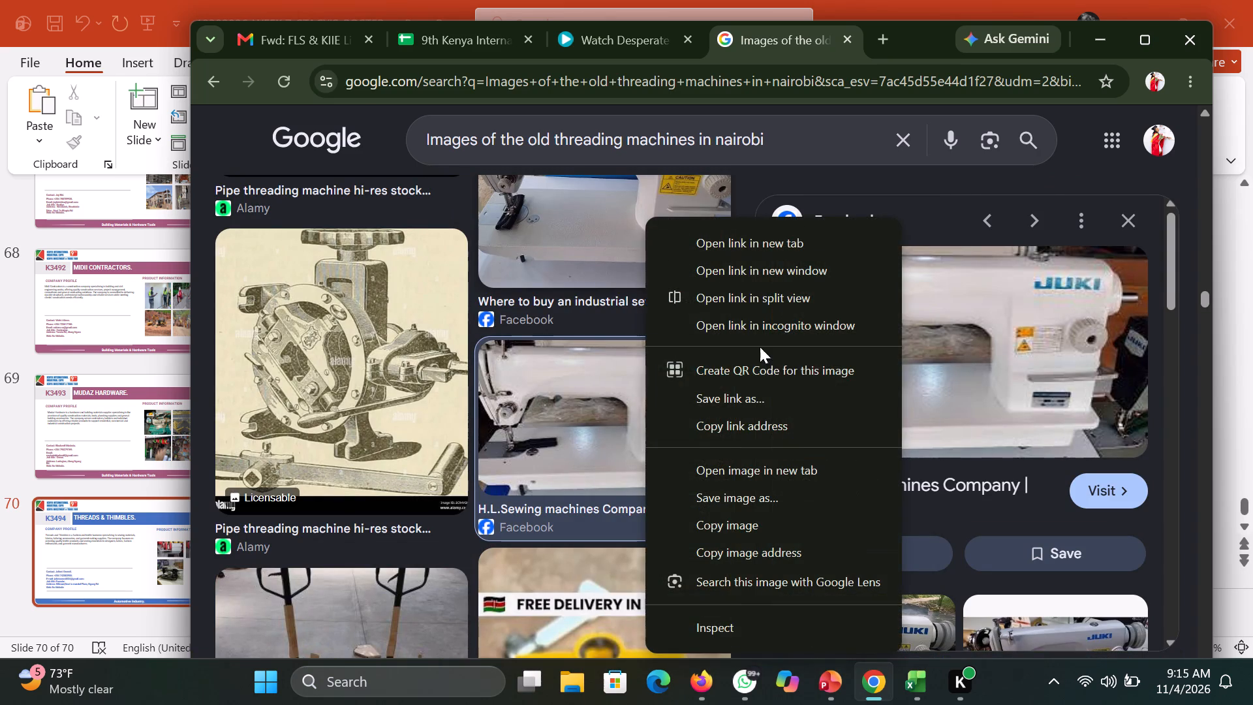
left_click(770, 516)
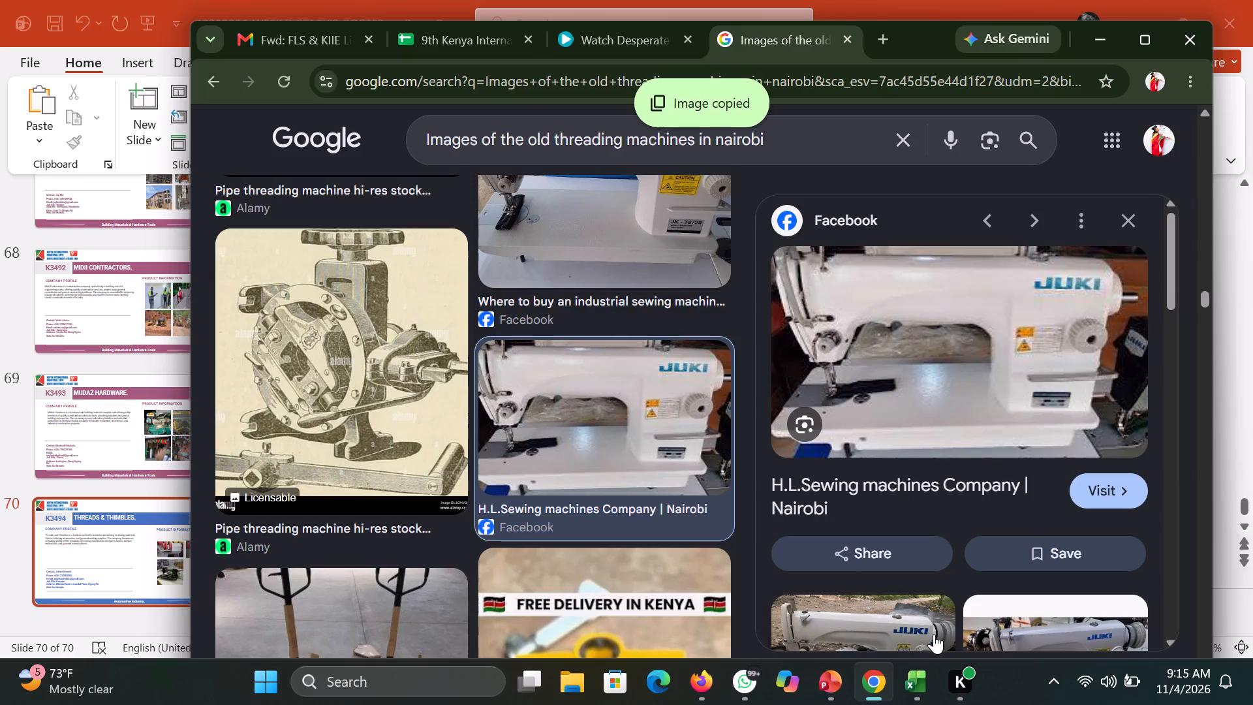
left_click(829, 680)
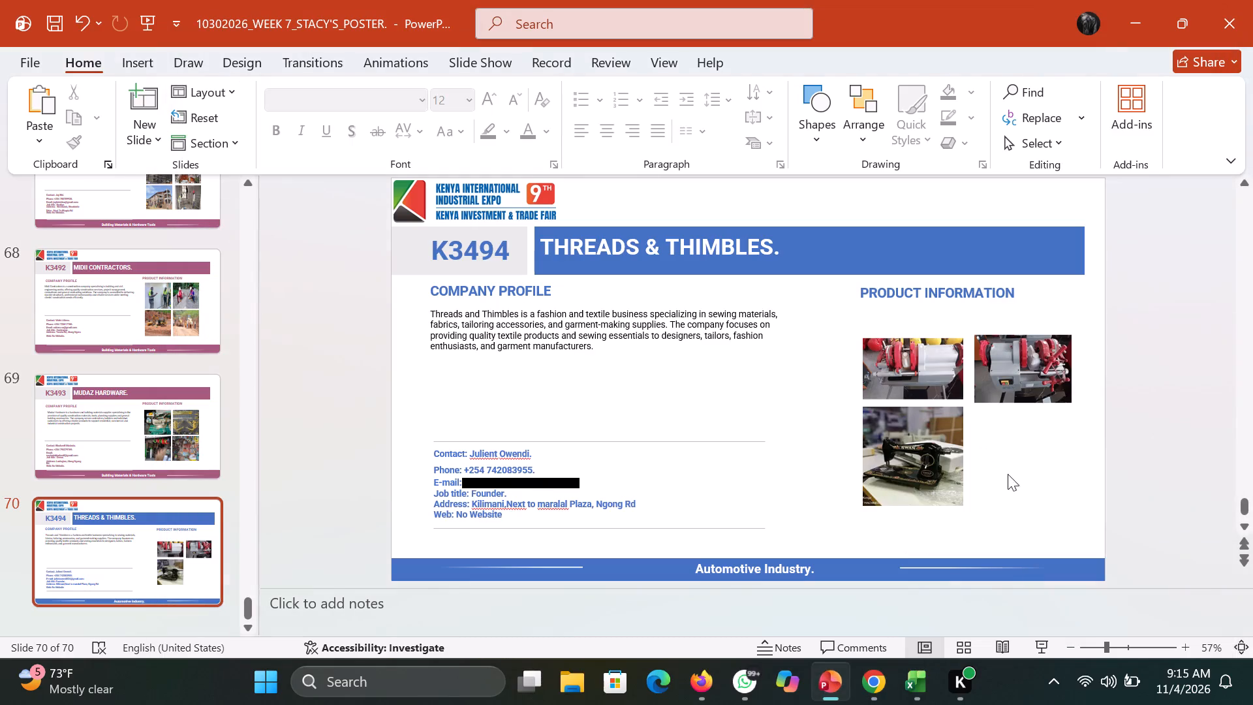
Paste the JACK sewing machine picture onto the K3494 slide, narrow it to about 2.11", and move it below the second threading machine picture.
left_click(1030, 484)
key("ctrl+v")
left_click_drag(935, 250, 743, 428)
left_click_drag(606, 459, 608, 459)
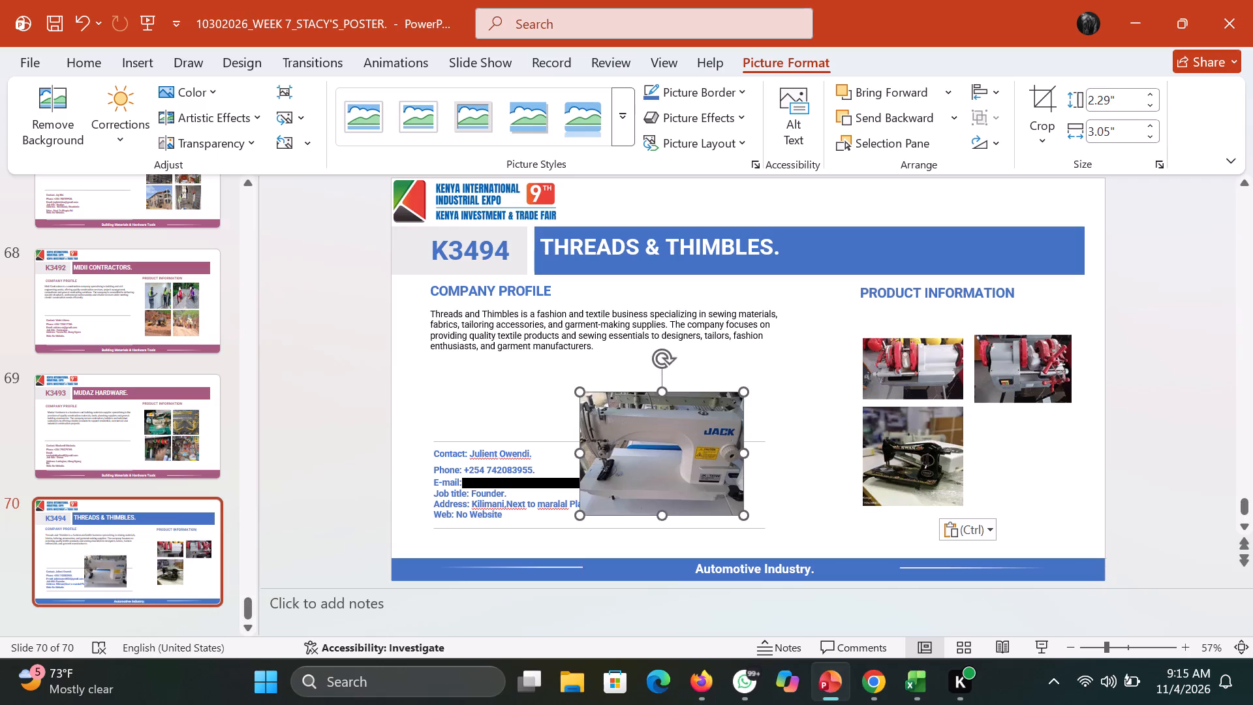
left_click_drag(608, 459, 810, 462)
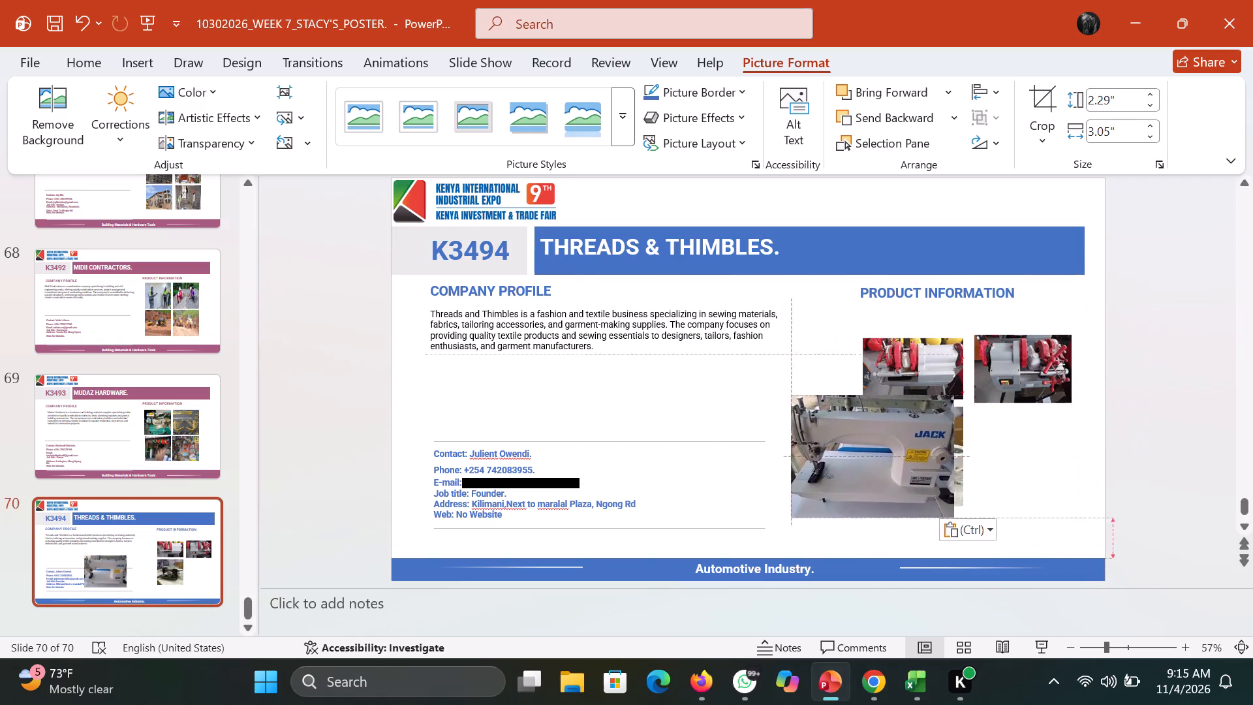
left_click_drag(810, 462, 803, 460)
left_click_drag(940, 454, 892, 470)
left_click_drag(819, 440, 1012, 494)
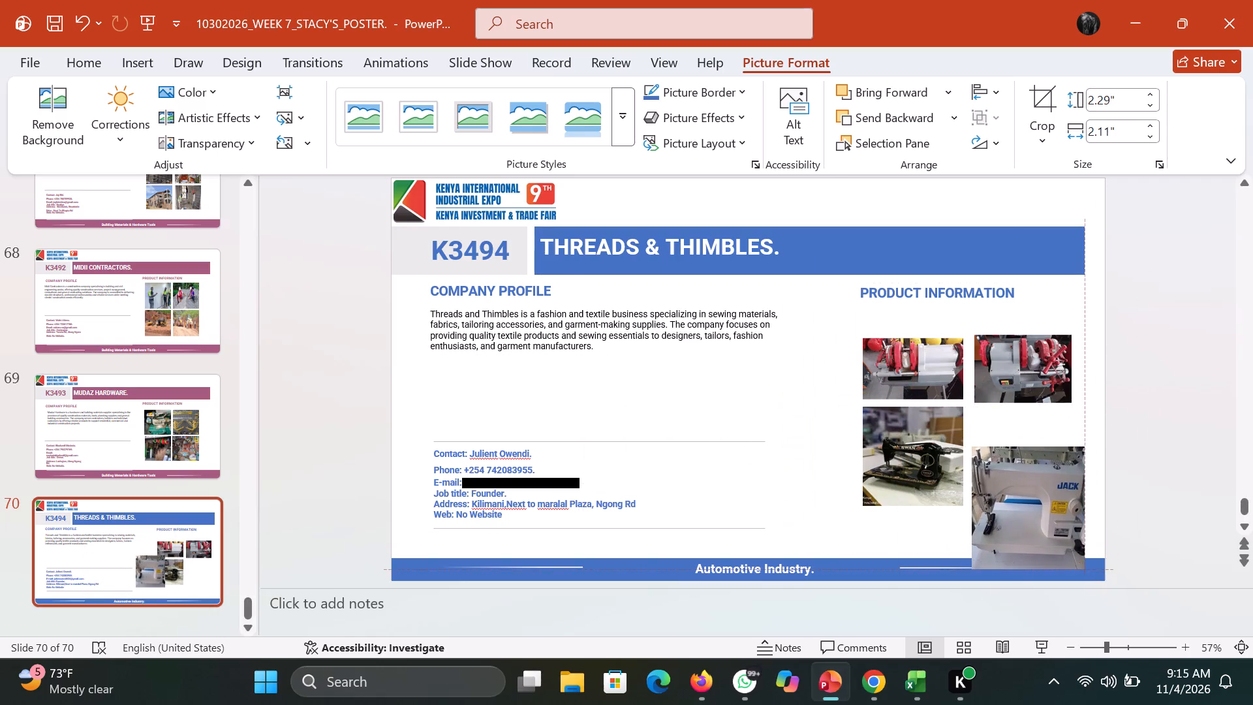
Lower the black SWAN machine picture to leave a gap below the first machine picture, and stretch its upper edge to about 2" tall.
left_click_drag(1012, 494, 1013, 493)
left_click(1002, 355)
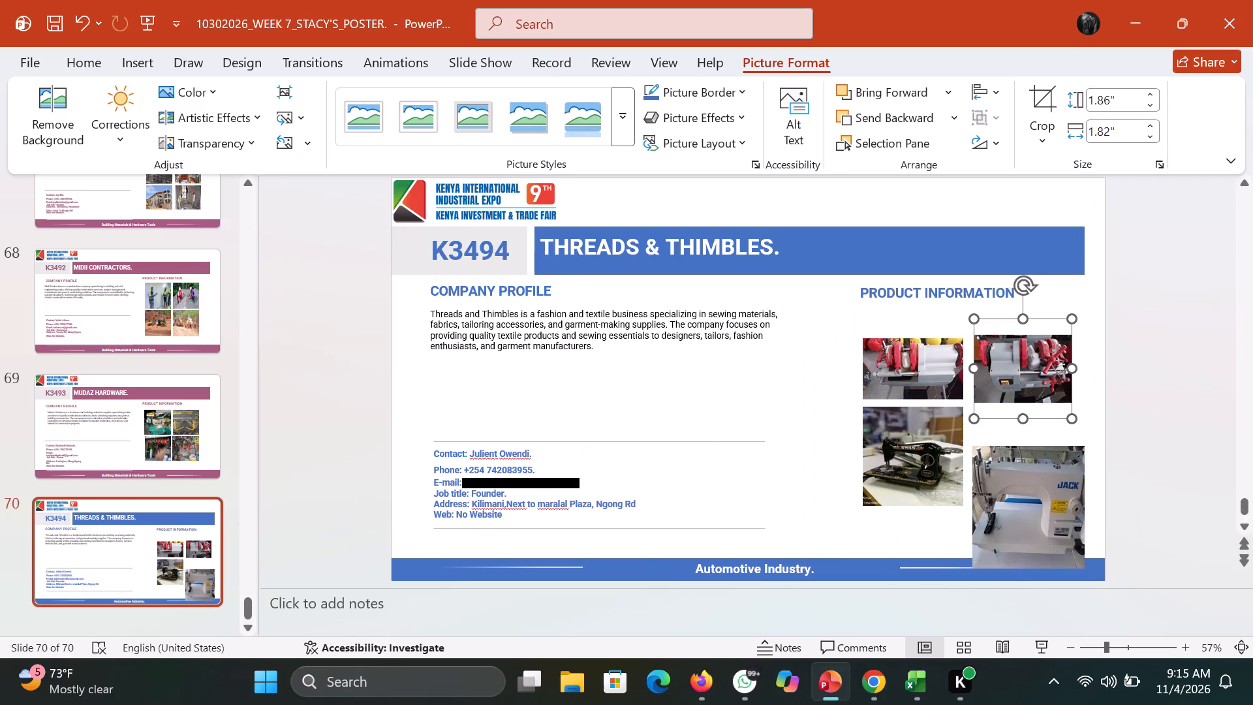
left_click(951, 390)
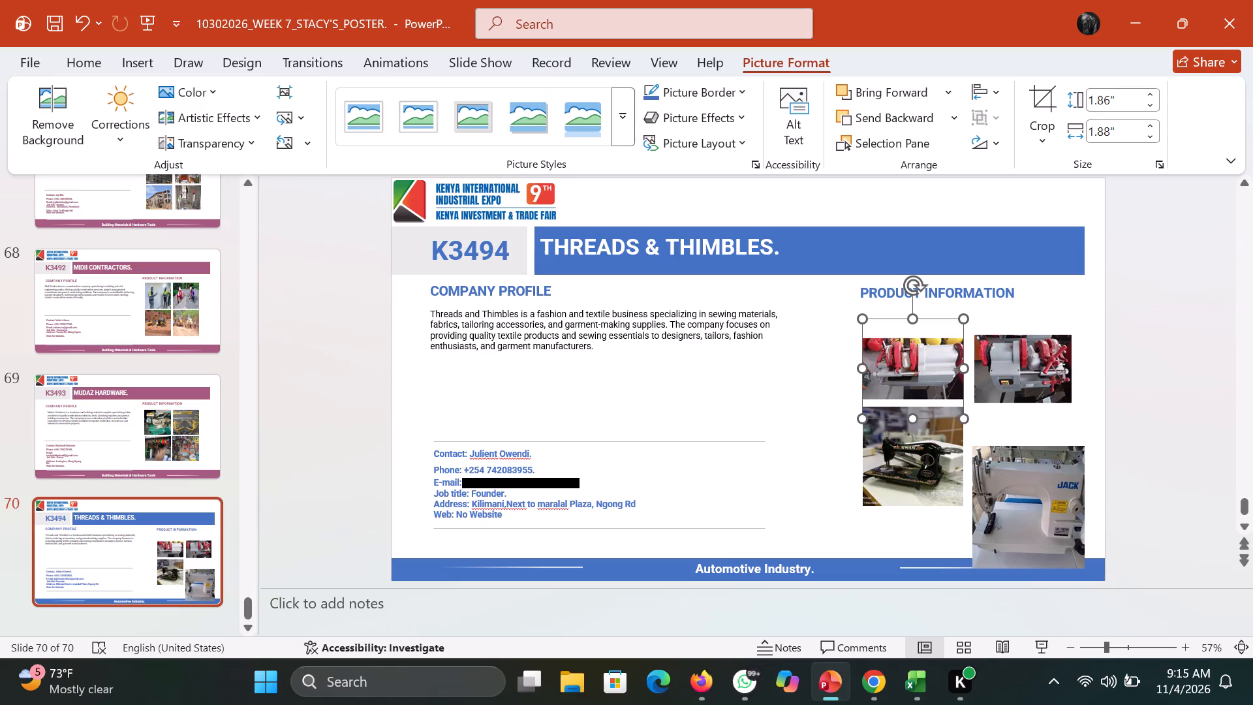
left_click_drag(918, 450, 918, 468)
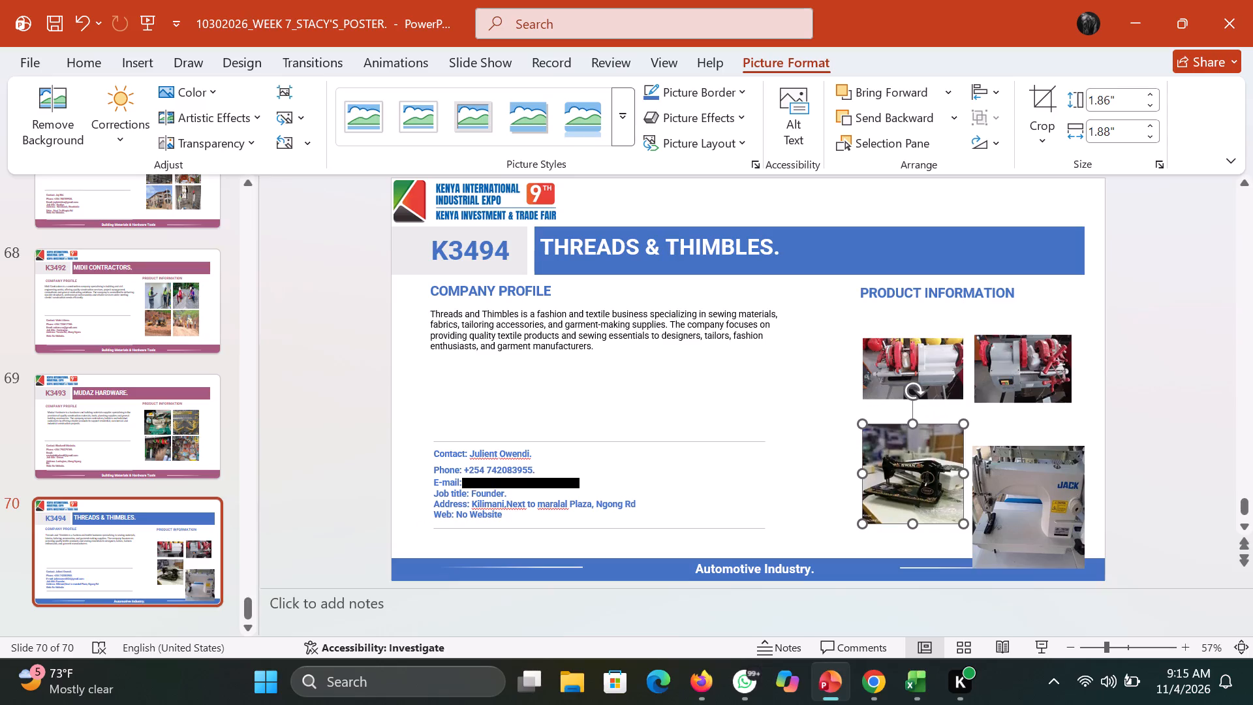
left_click_drag(913, 424, 915, 412)
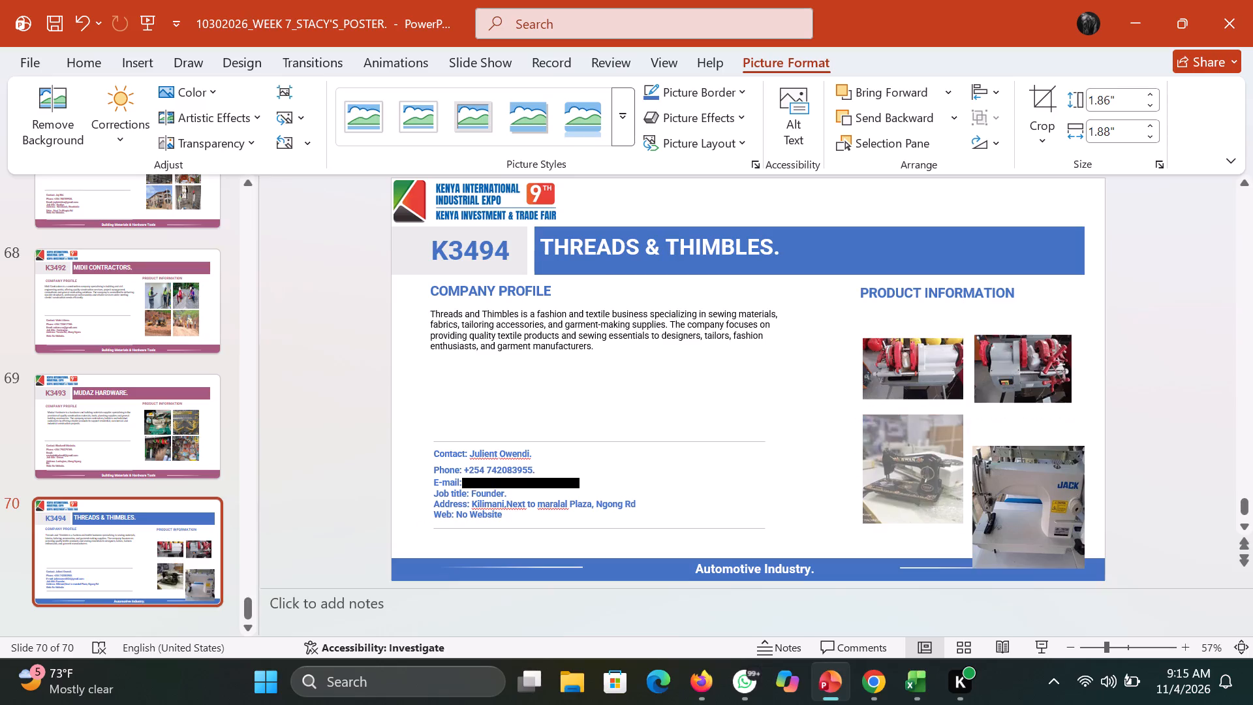
left_click_drag(915, 412, 921, 416)
Place the white JACK machine picture beside the SWAN picture, top edges aligned, and shrink it to about 1.56" tall and as wide as the picture above.
left_click_drag(1058, 482, 1055, 445)
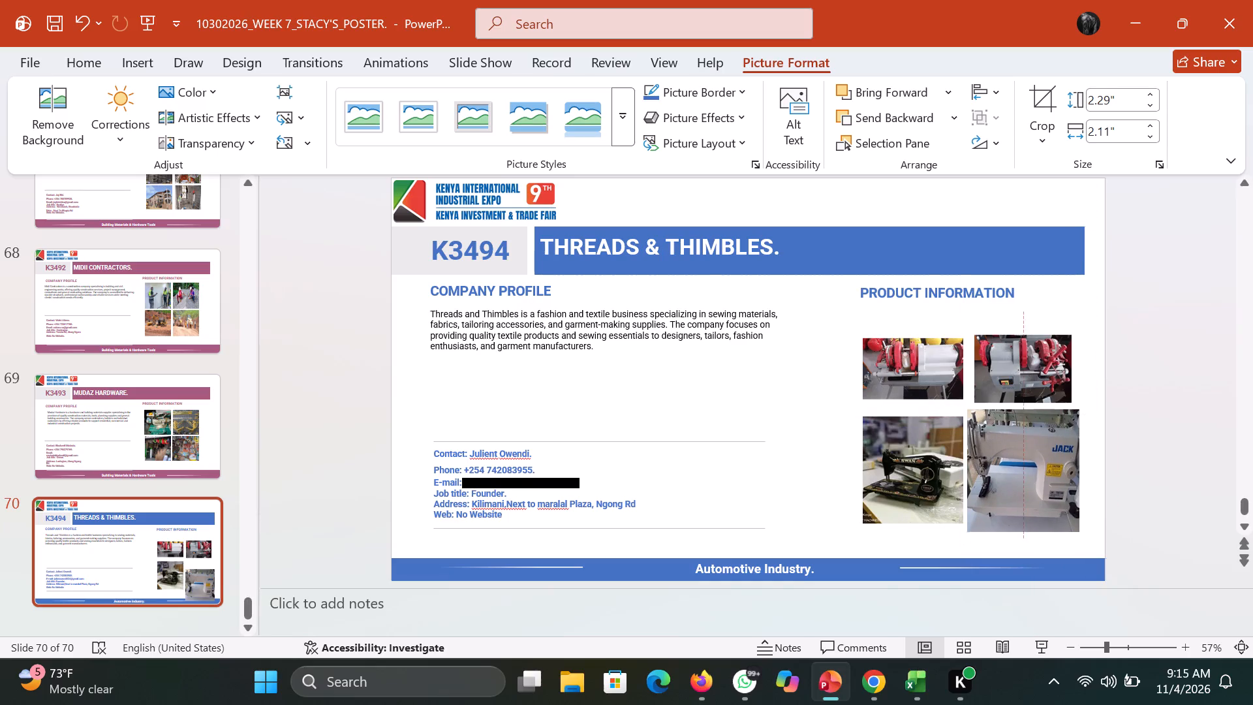
left_click_drag(1055, 445, 1061, 454)
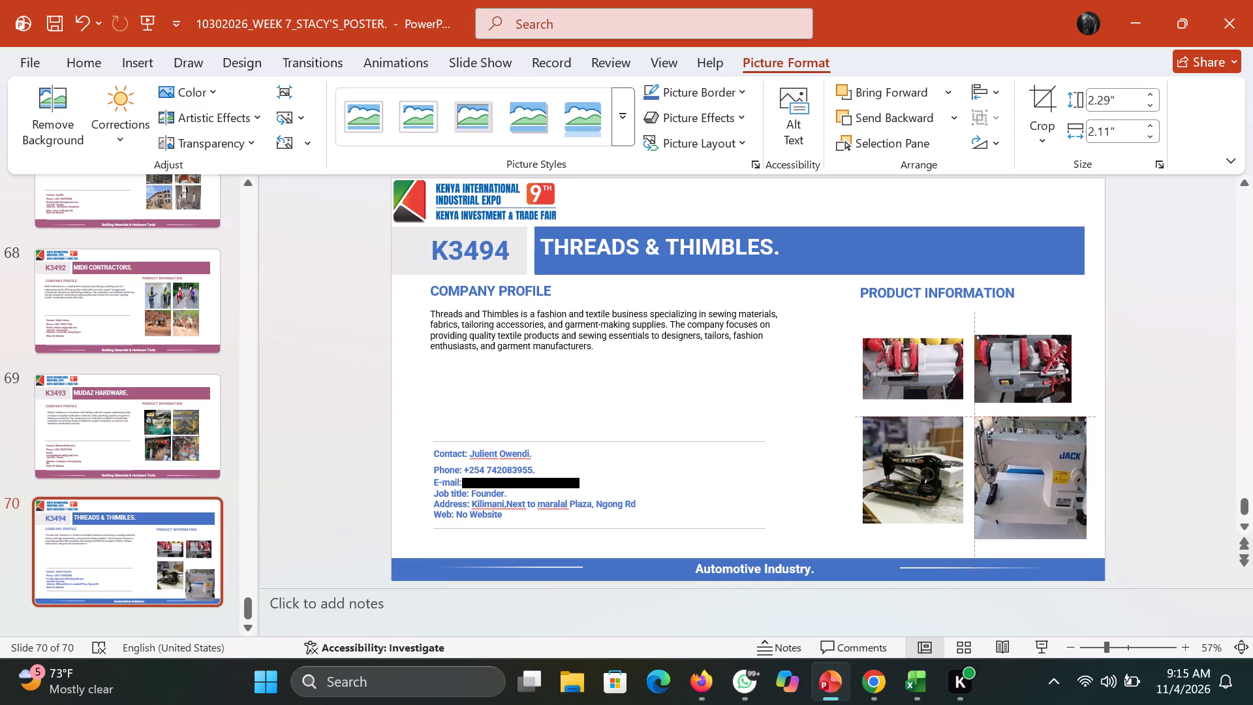
left_click_drag(1061, 454, 1060, 451)
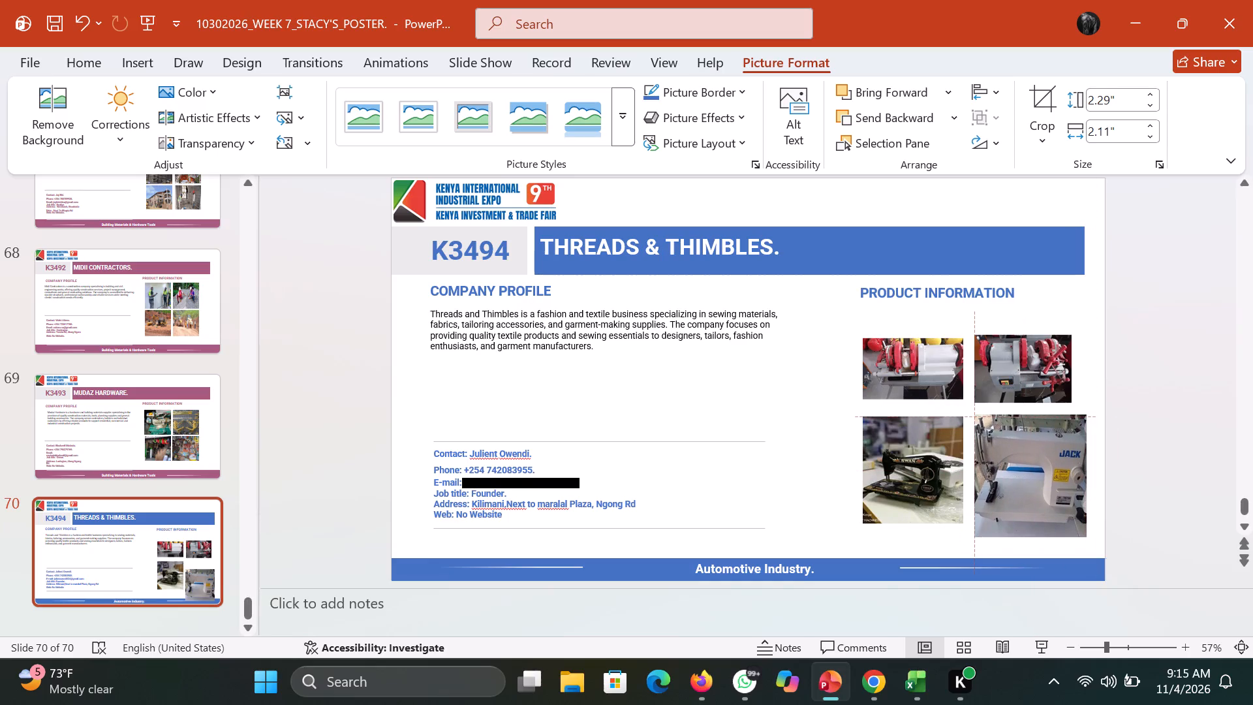
left_click_drag(1060, 451, 1060, 453)
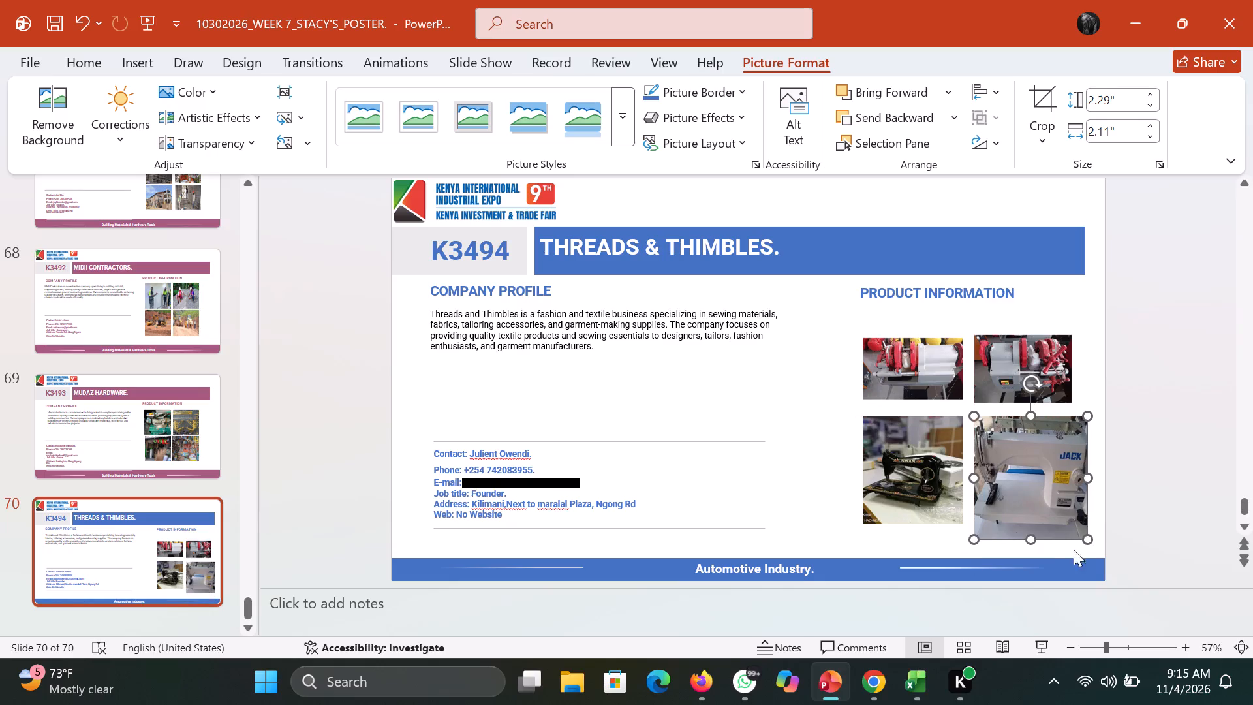
left_click_drag(1035, 539, 1035, 522)
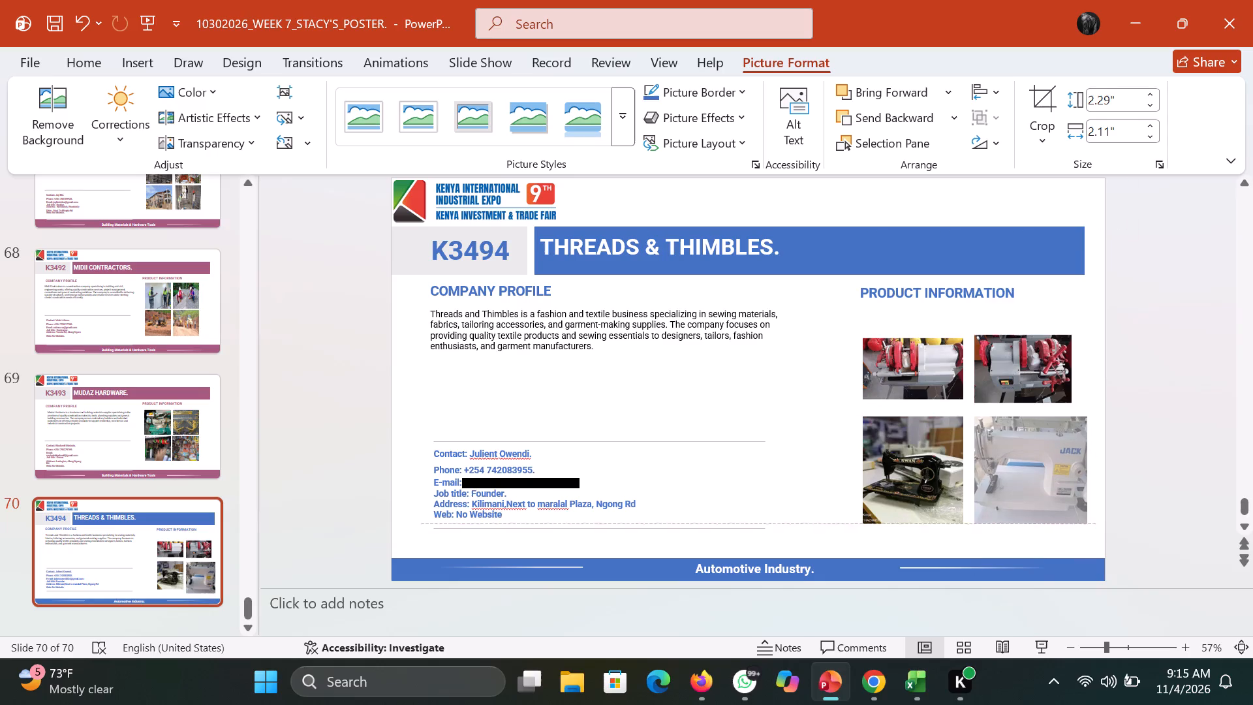
left_click_drag(1035, 522, 1033, 500)
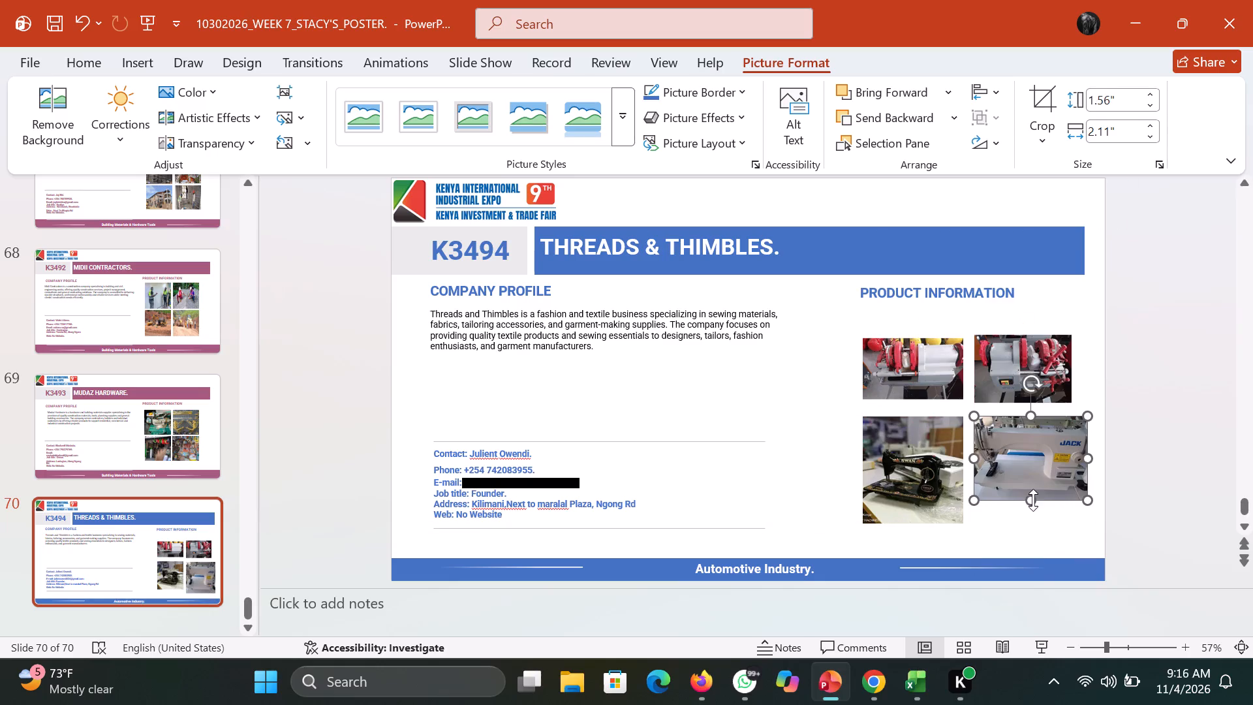
left_click_drag(1088, 454, 1071, 459)
Reduce the SWAN picture's height to about 1.56" to align its lower edge with the JACK picture, and narrow it from its outer edge.
left_click(914, 451)
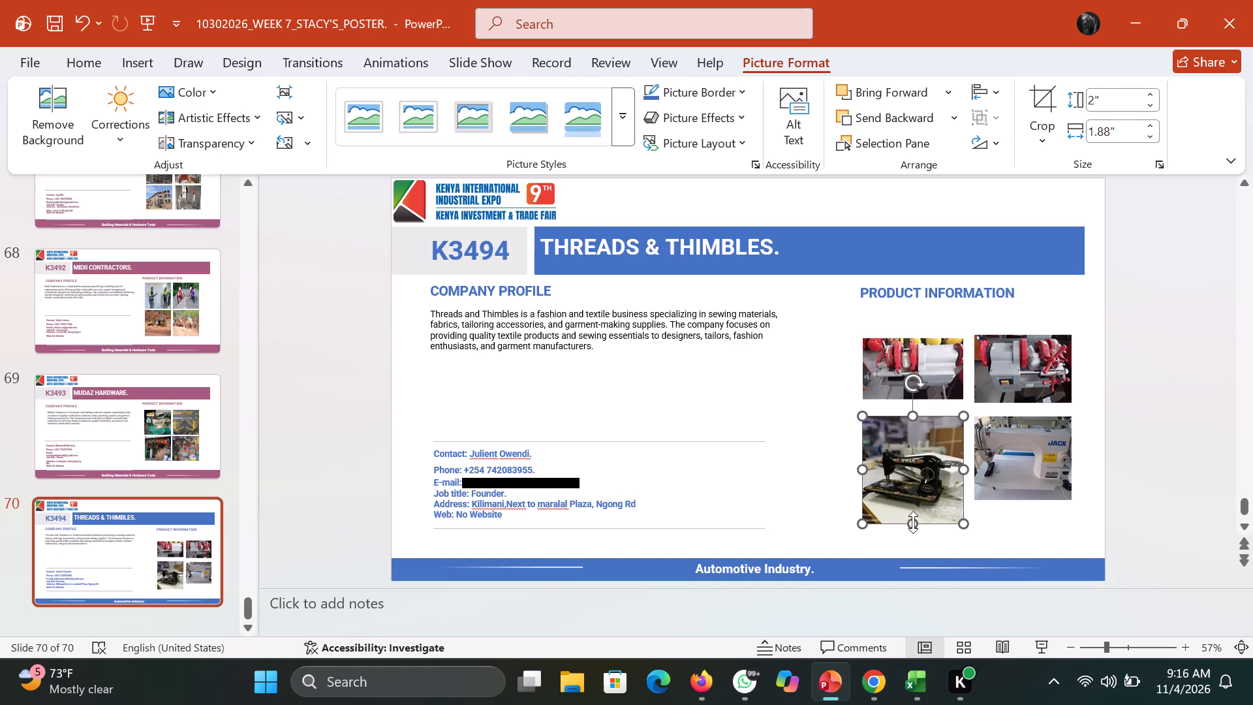
left_click_drag(913, 522, 931, 496)
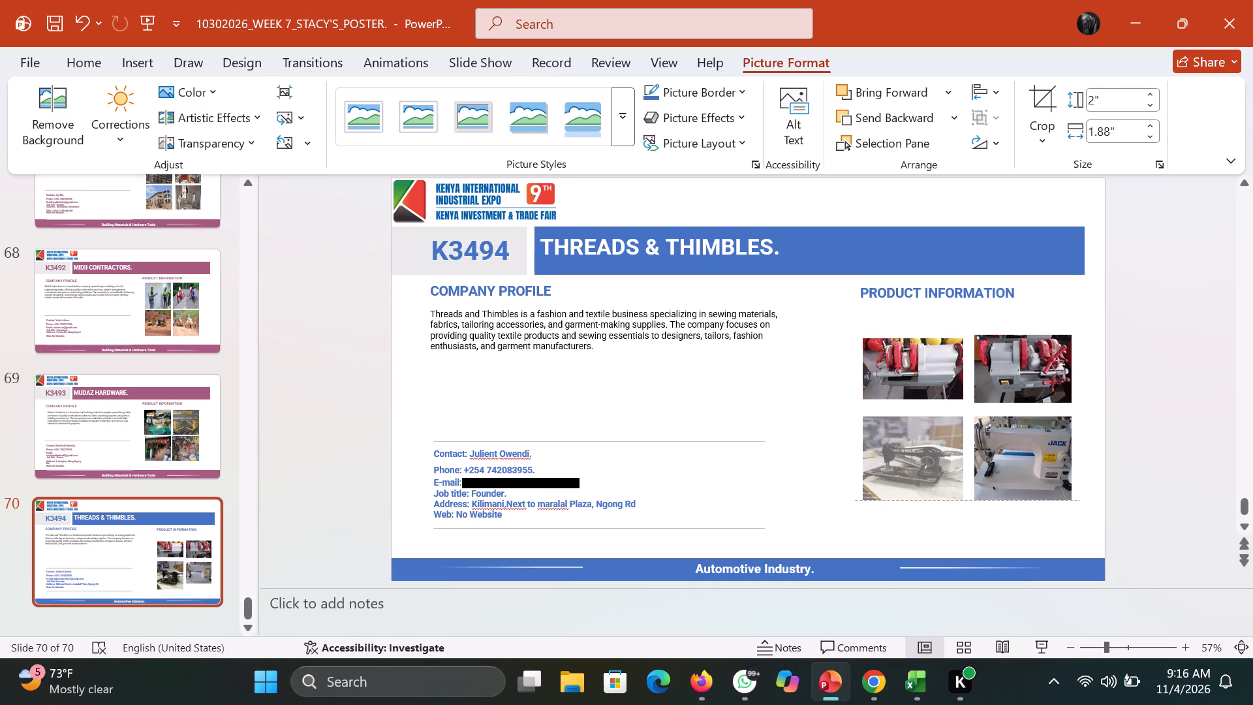
left_click_drag(931, 496, 931, 505)
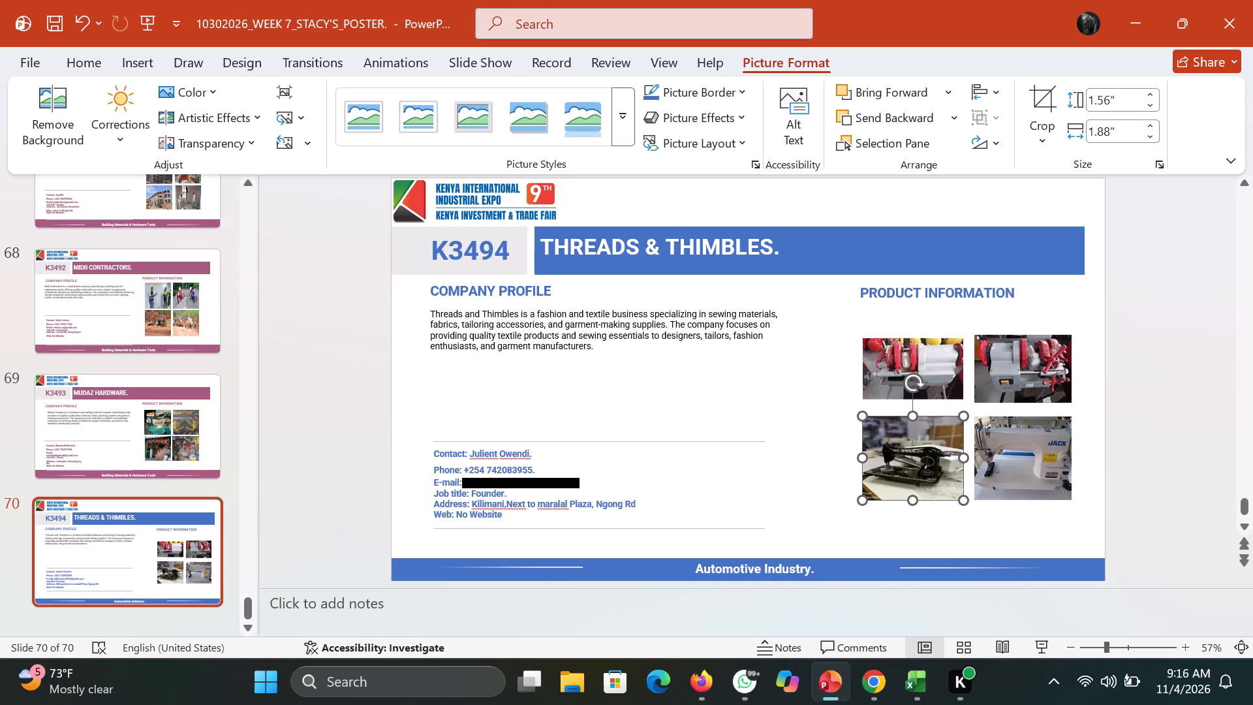
left_click(863, 460)
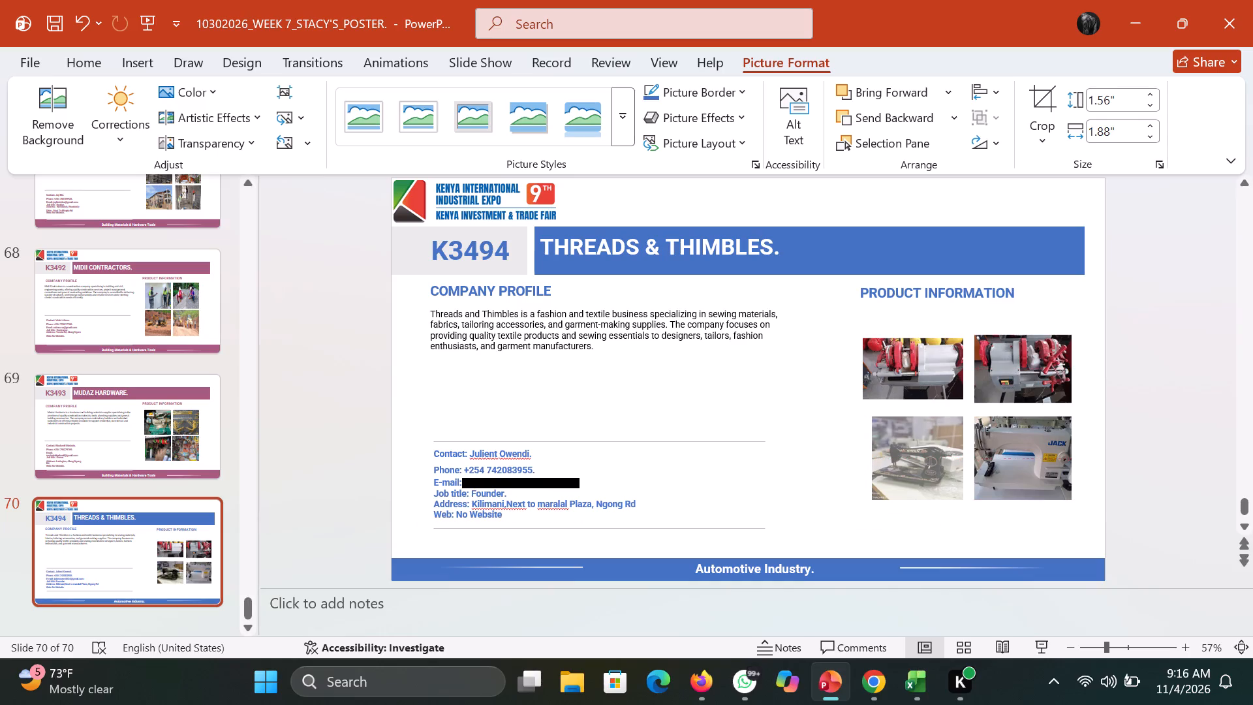
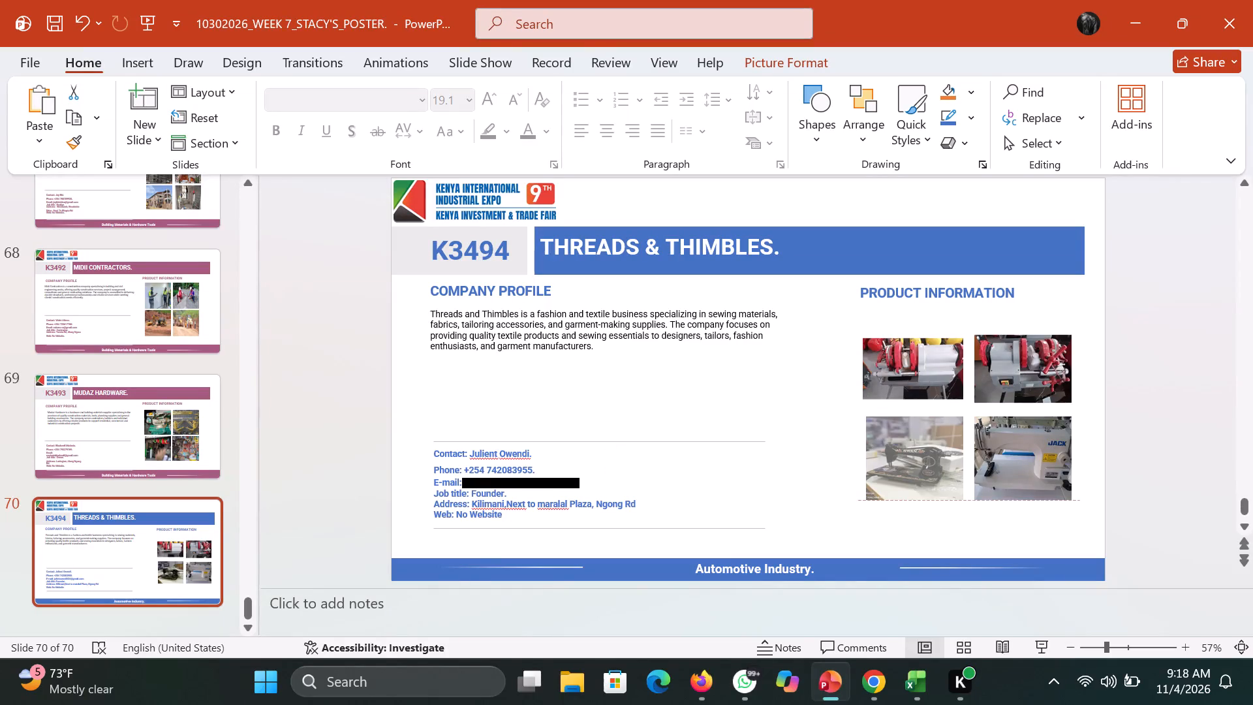
Shorten the SWAN and JACK sewing machine pictures slightly from below, keeping their lower edges aligned.
left_click_drag(916, 498, 921, 501)
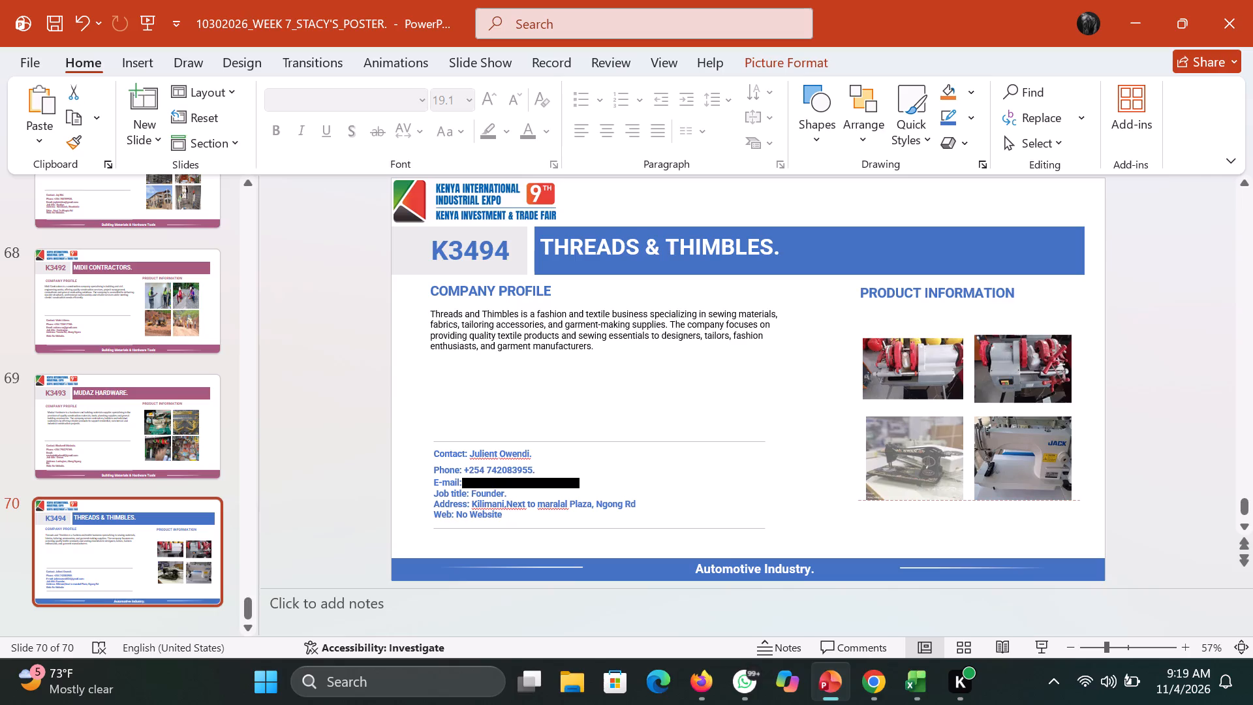
left_click_drag(921, 501, 922, 495)
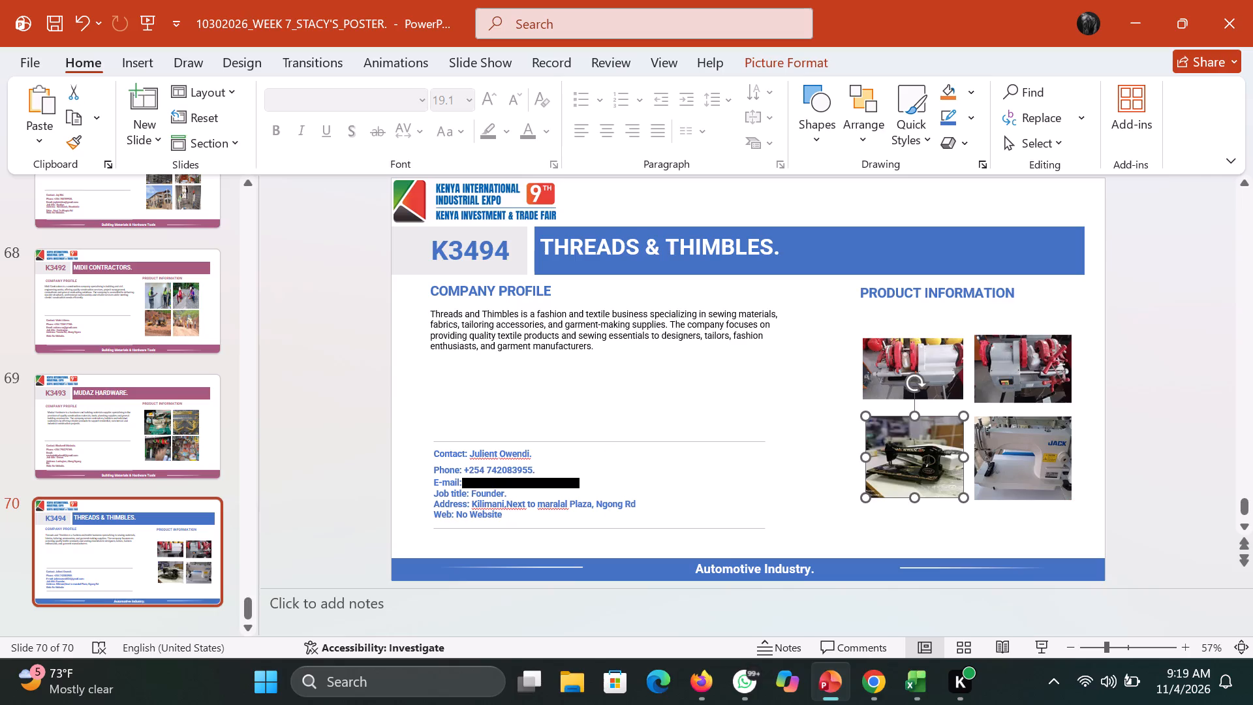
left_click(1025, 475)
left_click(1025, 501)
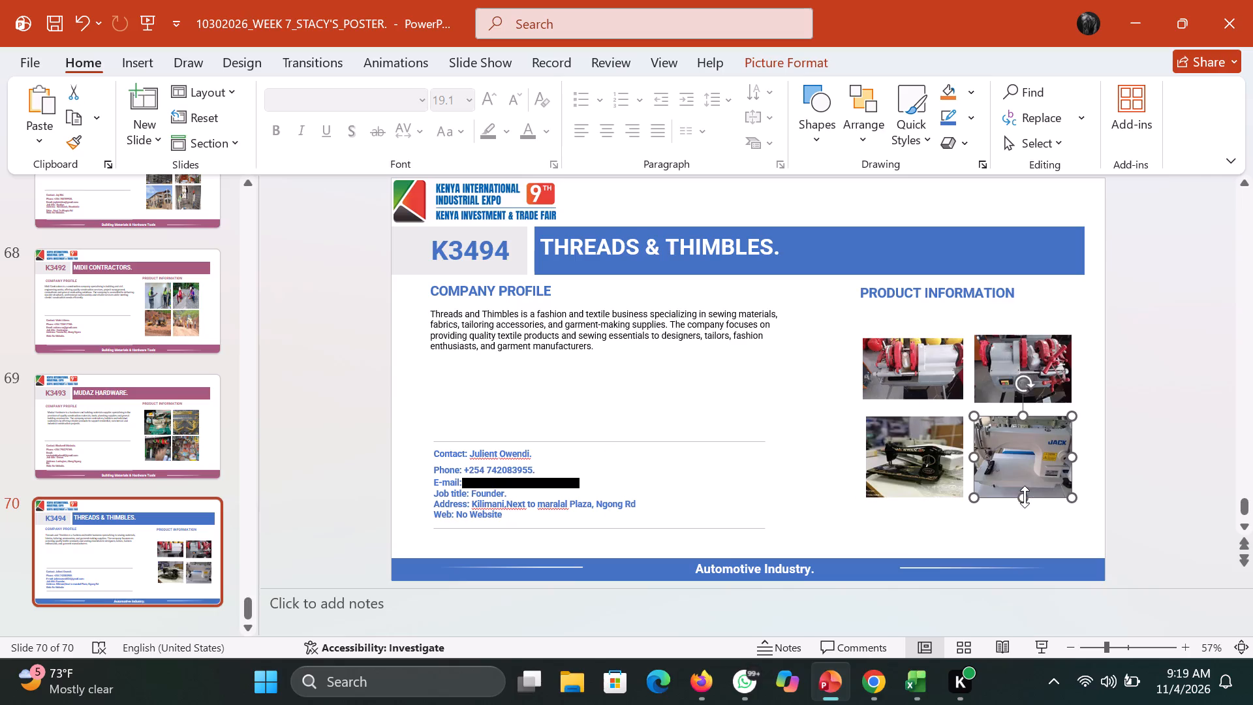
left_click(1018, 525)
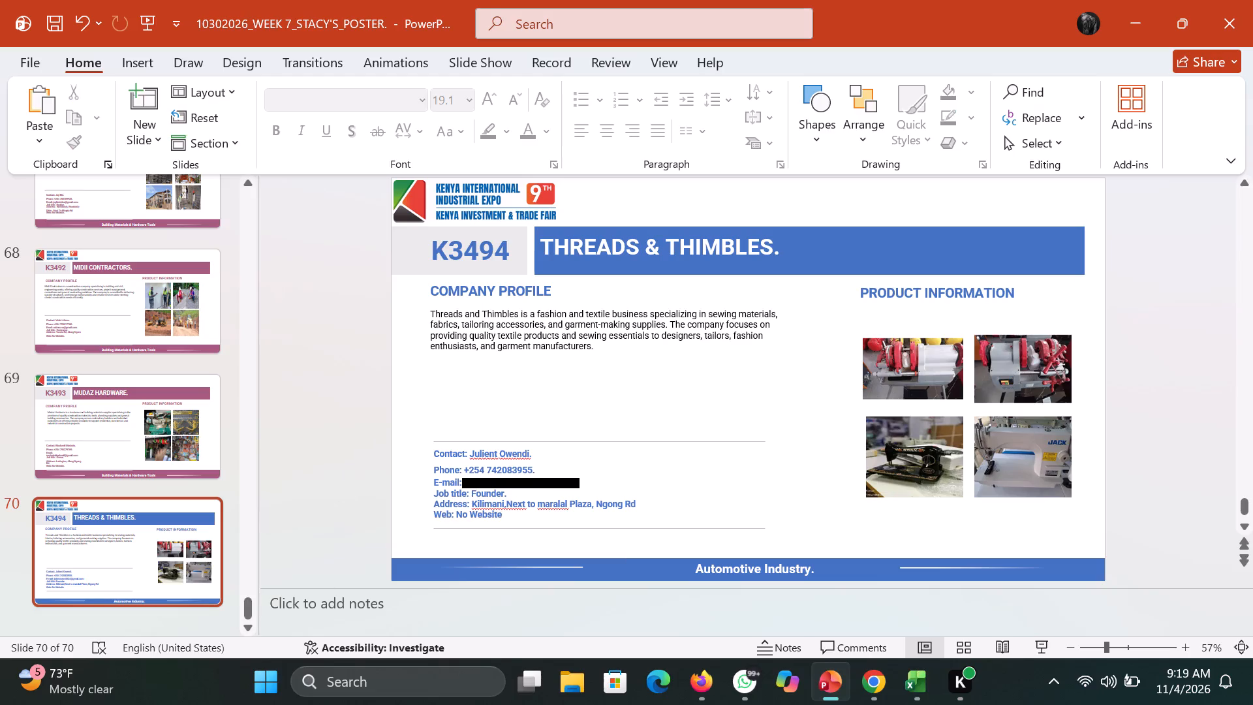
Check the next buyer in the Buyer List sheet in Chrome, and paste a copy of the K3493 MUDAZ HARDWARE slide after the K3494 slide in PowerPoint.
left_click(874, 683)
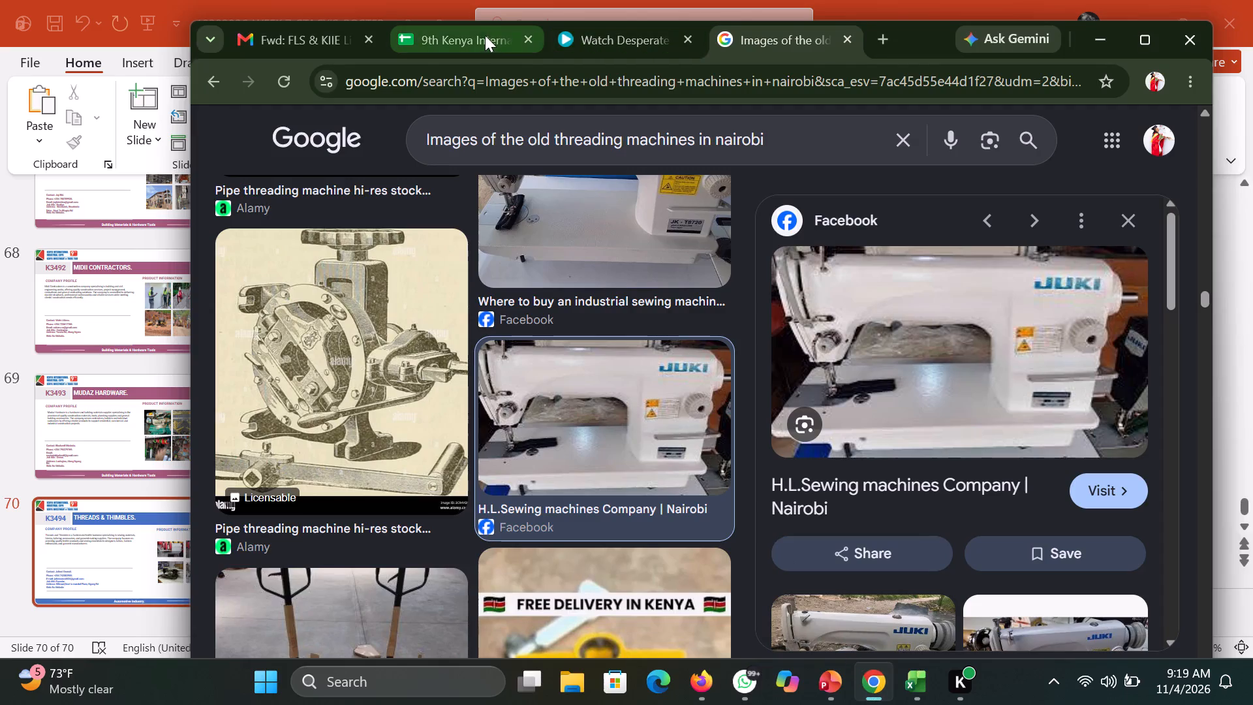
left_click(480, 36)
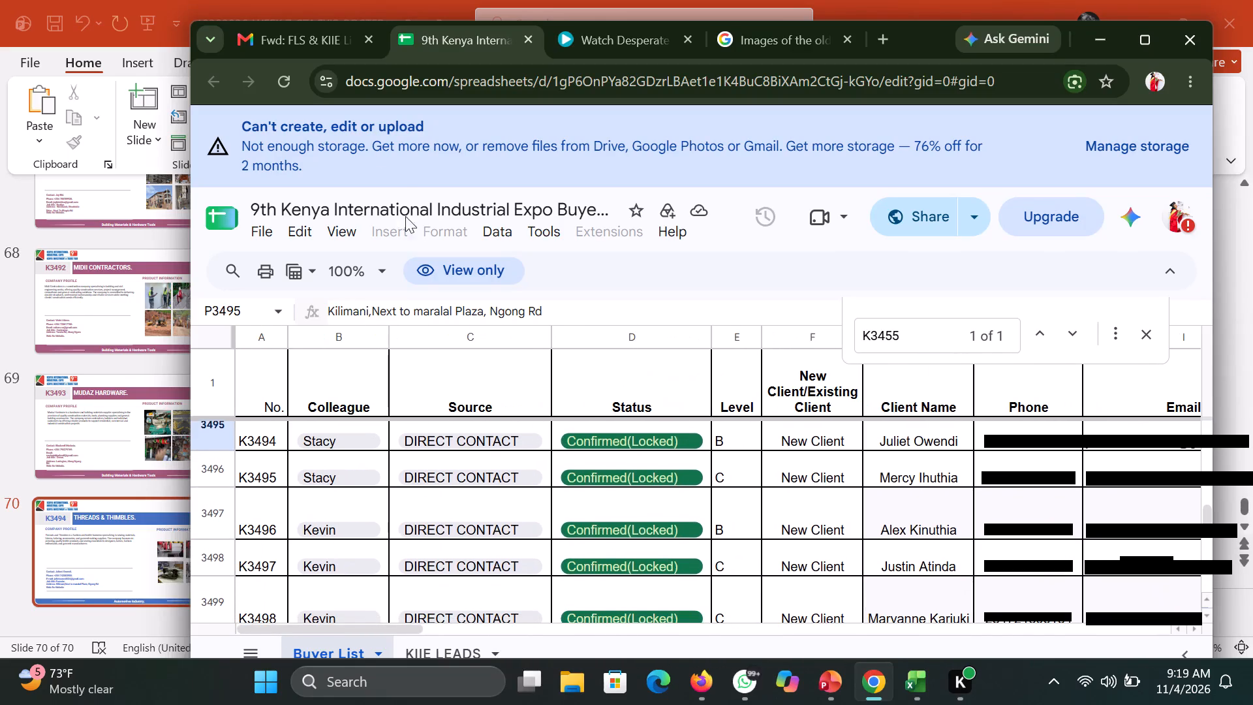
left_click(839, 687)
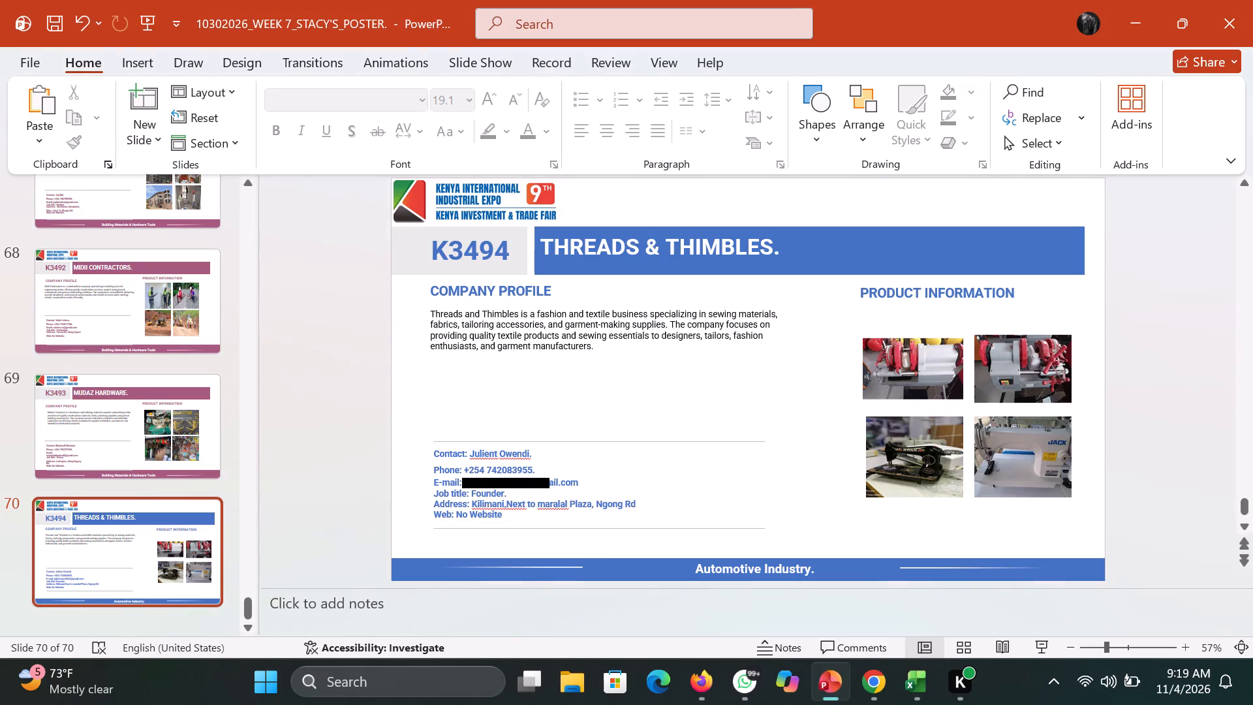
left_click(114, 437)
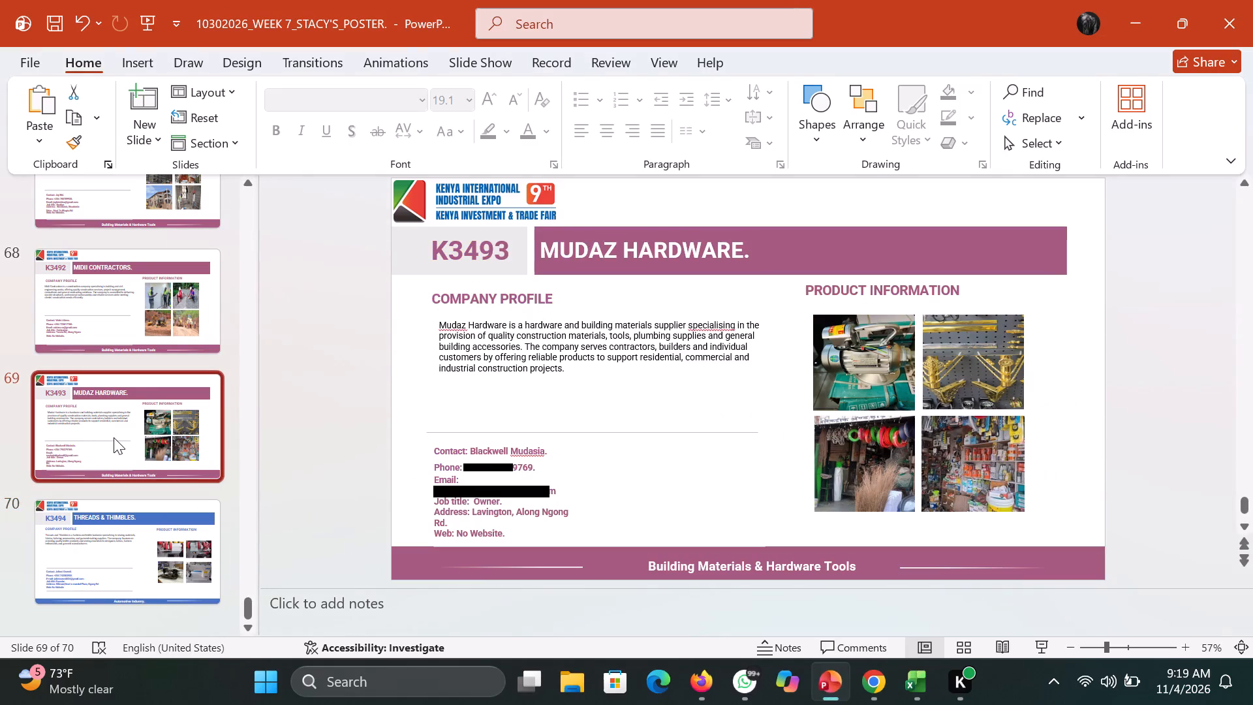
key("ctrl+c")
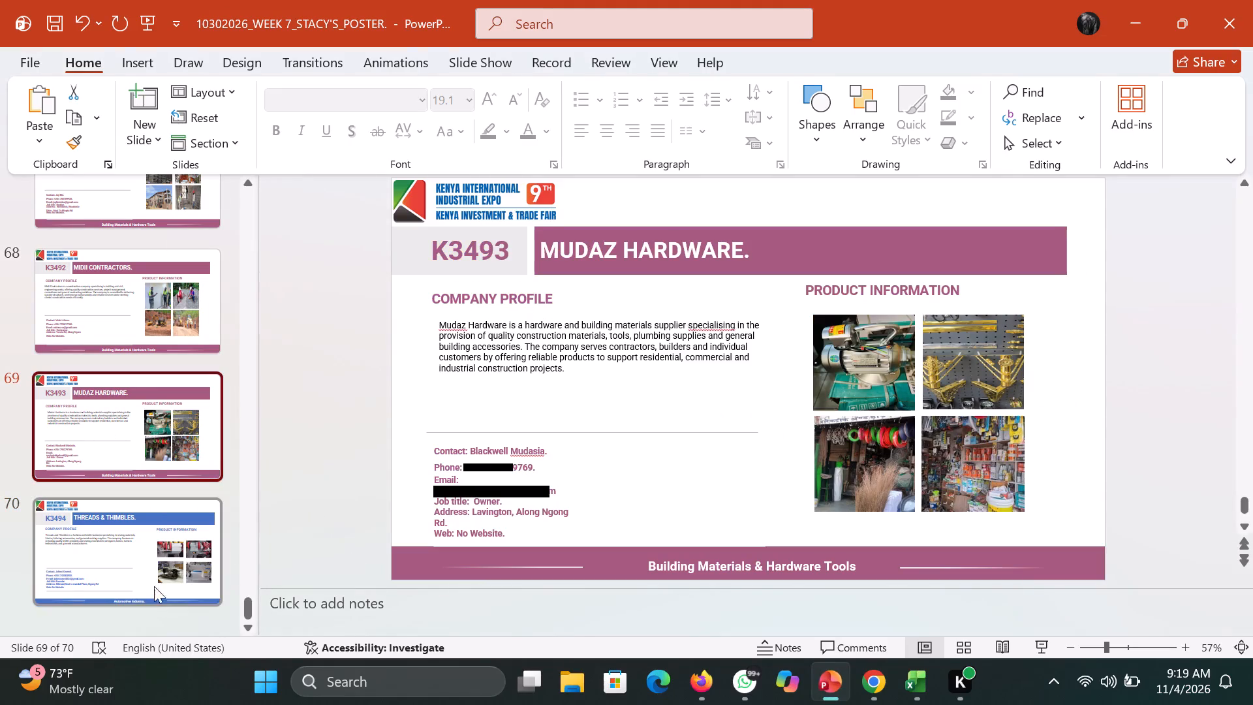
left_click(147, 619)
key("ctrl+v")
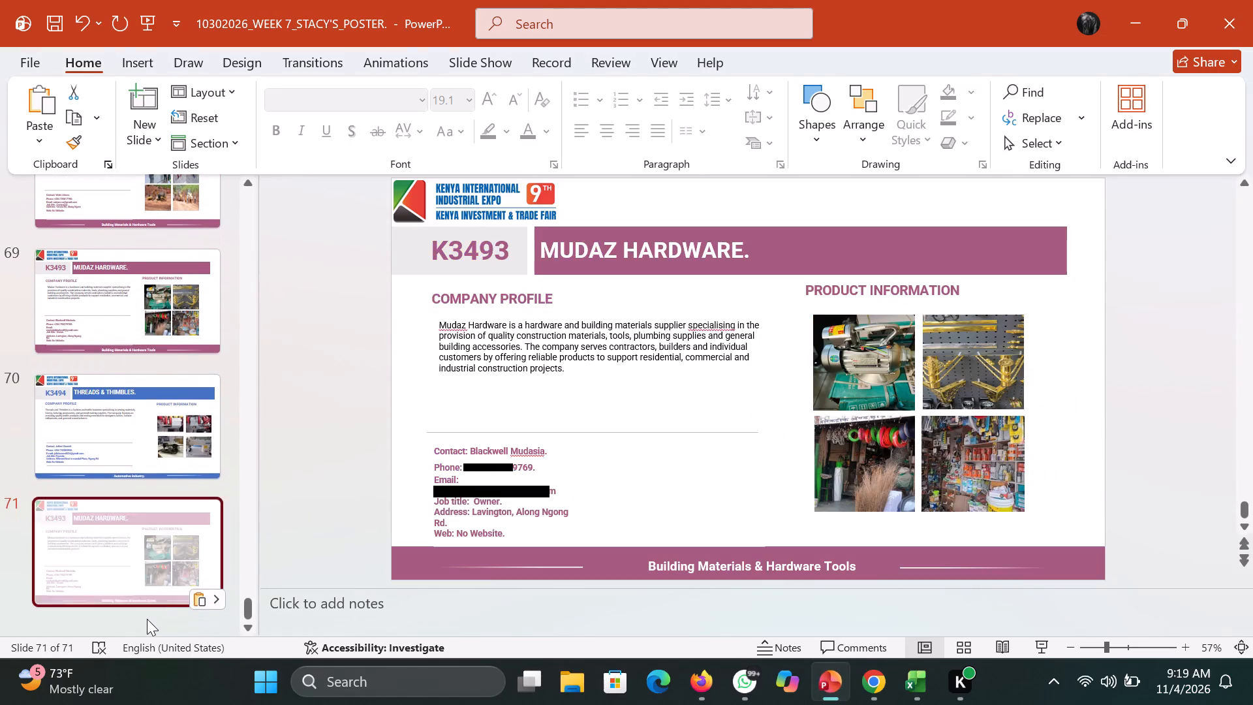
left_click(120, 433)
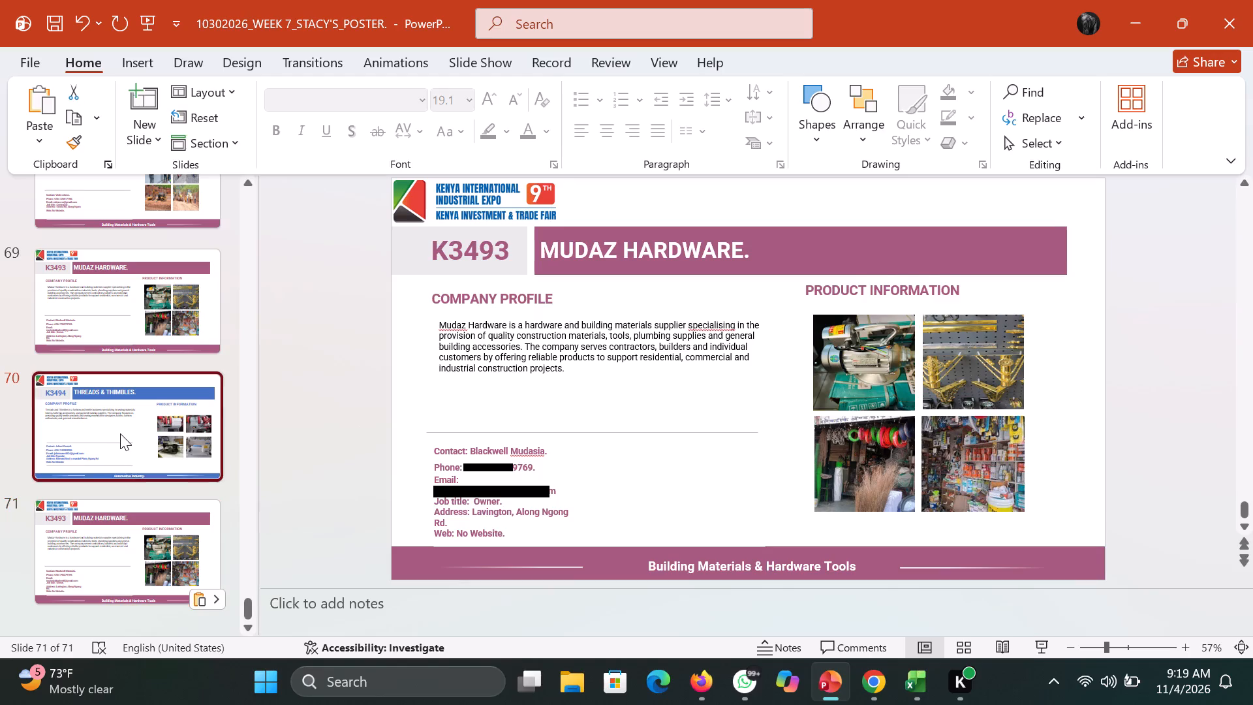
left_click(133, 572)
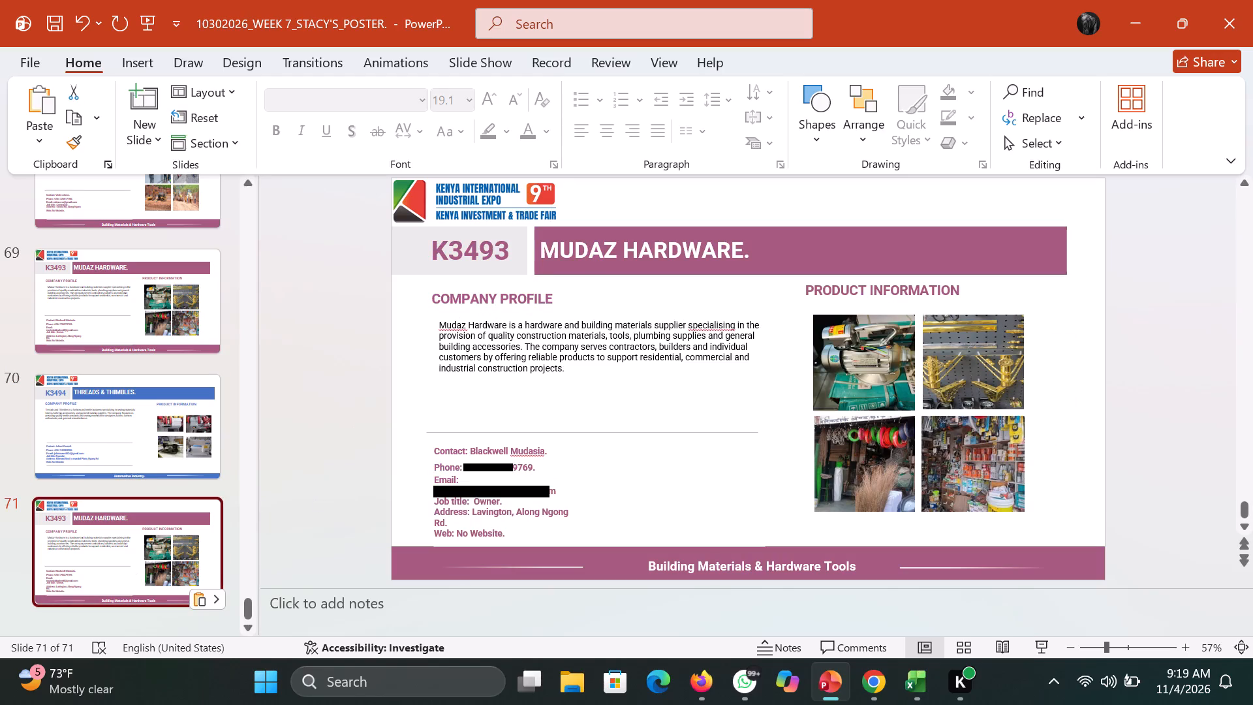
Change the buyer number on the copied MUDAZ HARDWARE slide to K3495.
left_click(508, 243)
key("BackSpace")
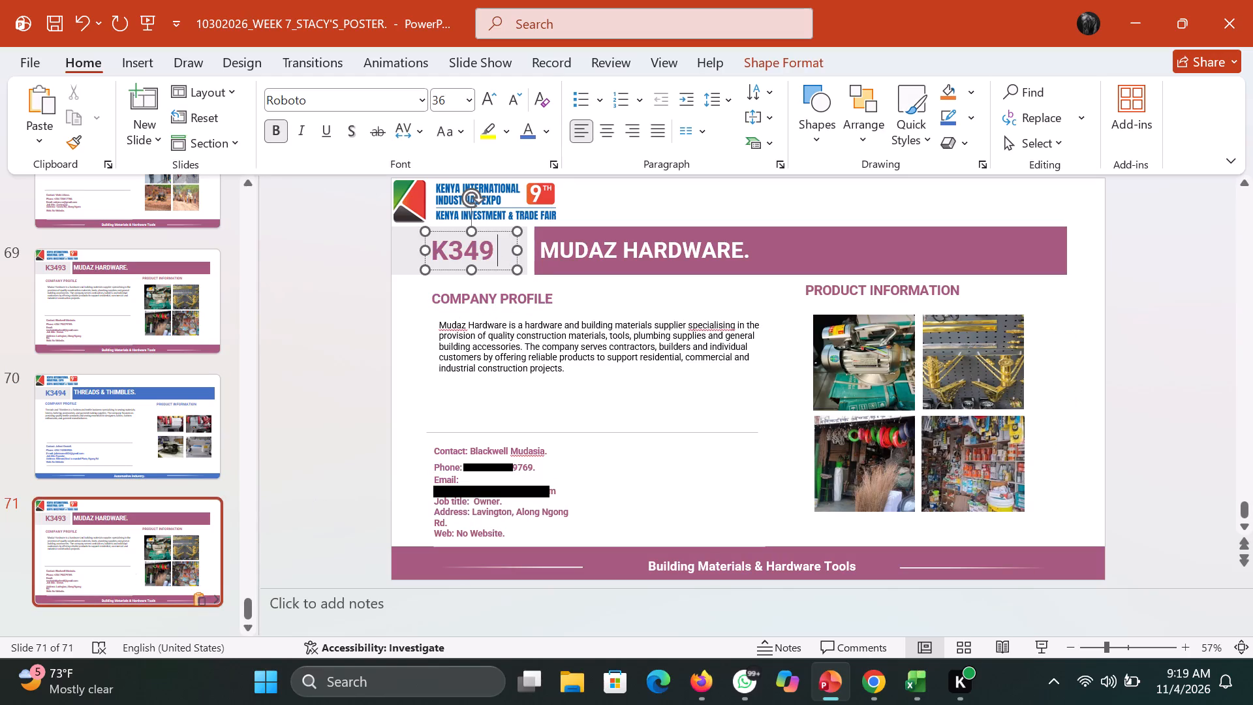
key("5")
Replace the company name in the K3495 slide's title bar with ZETU FURNITURE, consulting the Buyer List in Chrome and keeping the closing period.
left_click(745, 253)
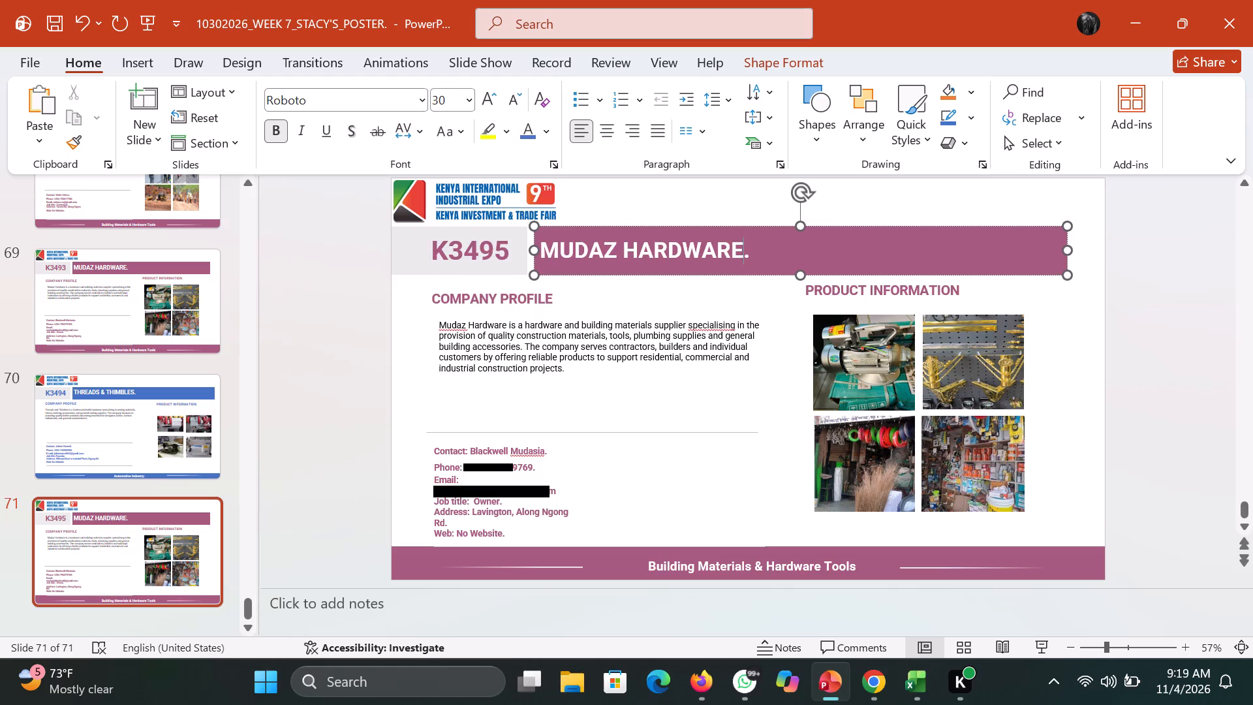
key("BackSpace")
key("BackSpace")
key("BackSpace")
key("BackSpace")
key("BackSpace")
key("BackSpace")
key("BackSpace")
key("BackSpace")
key("BackSpace")
key("BackSpace")
key("BackSpace")
key("BackSpace")
key("BackSpace")
key("BackSpace")
key("BackSpace")
key("BackSpace")
key("BackSpace")
key("BackSpace")
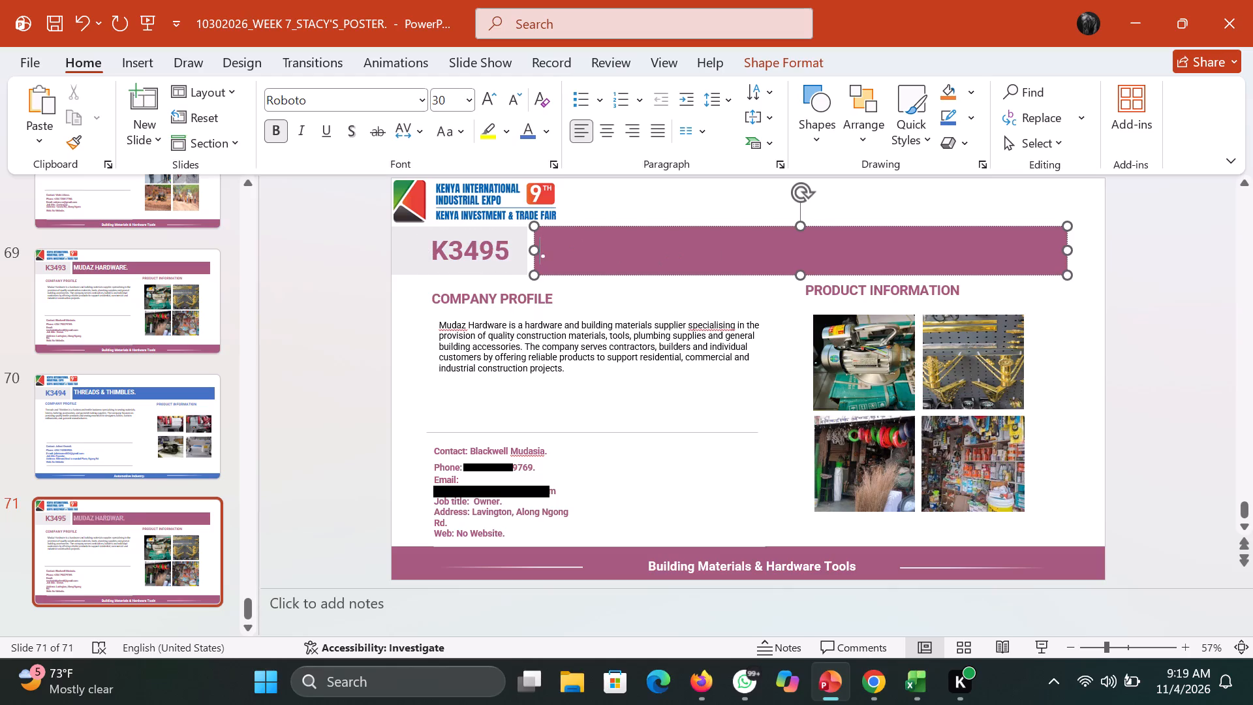
left_click(880, 680)
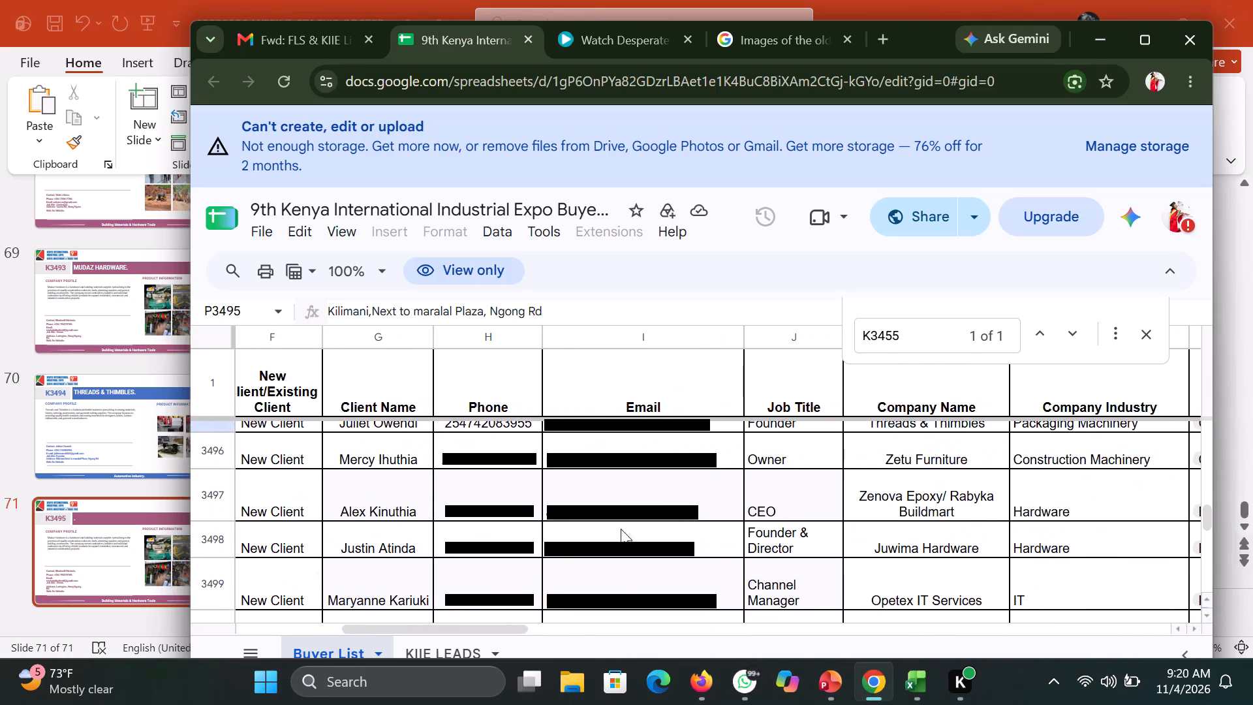
left_click(824, 691)
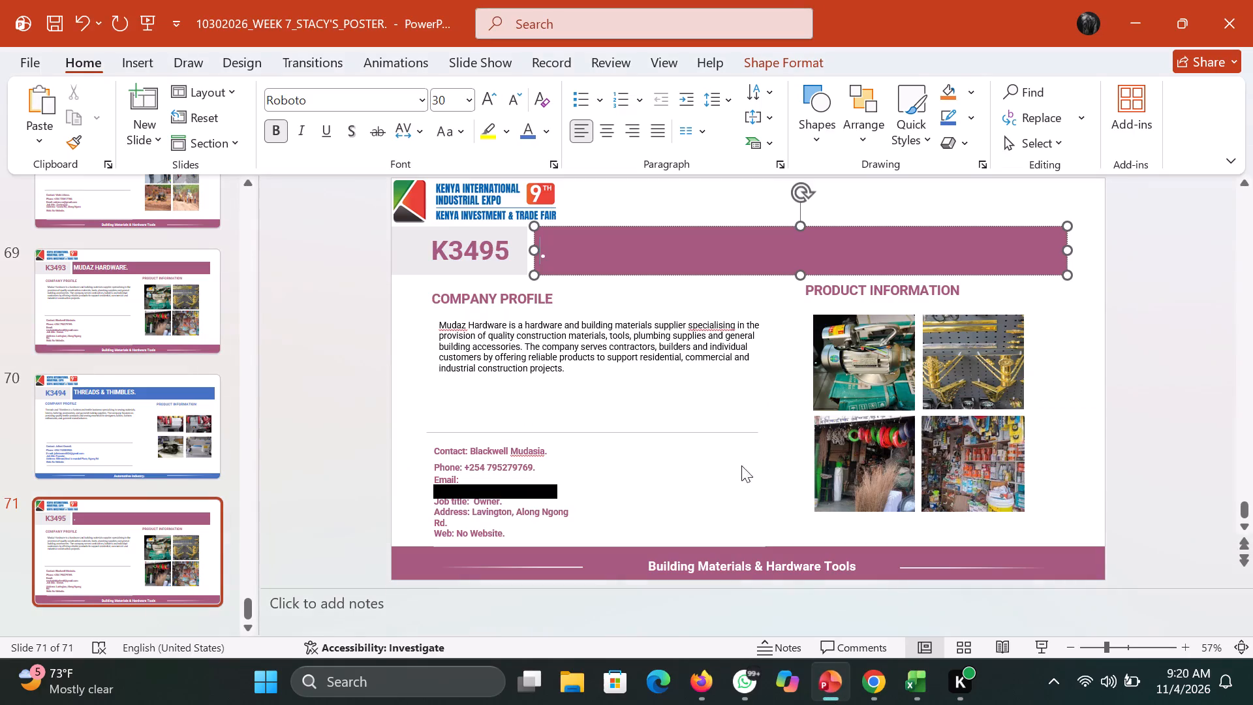
type("ZETU")
key("space")
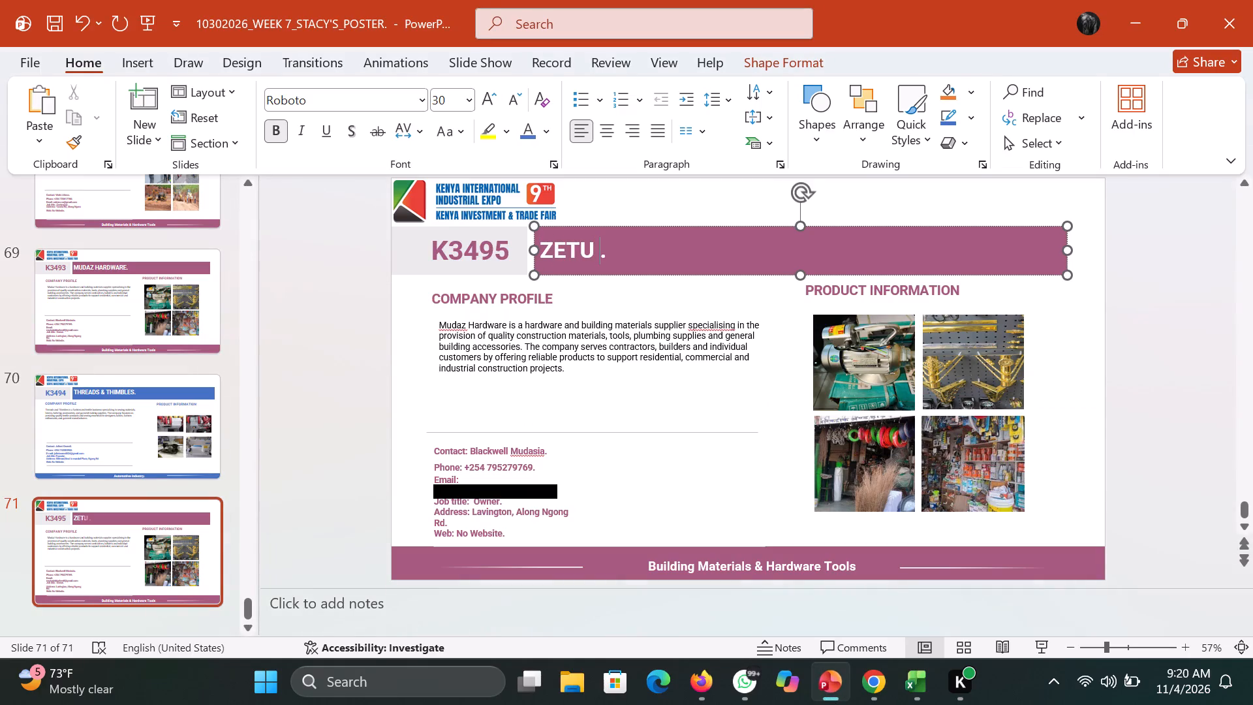
type("FURNITURE")
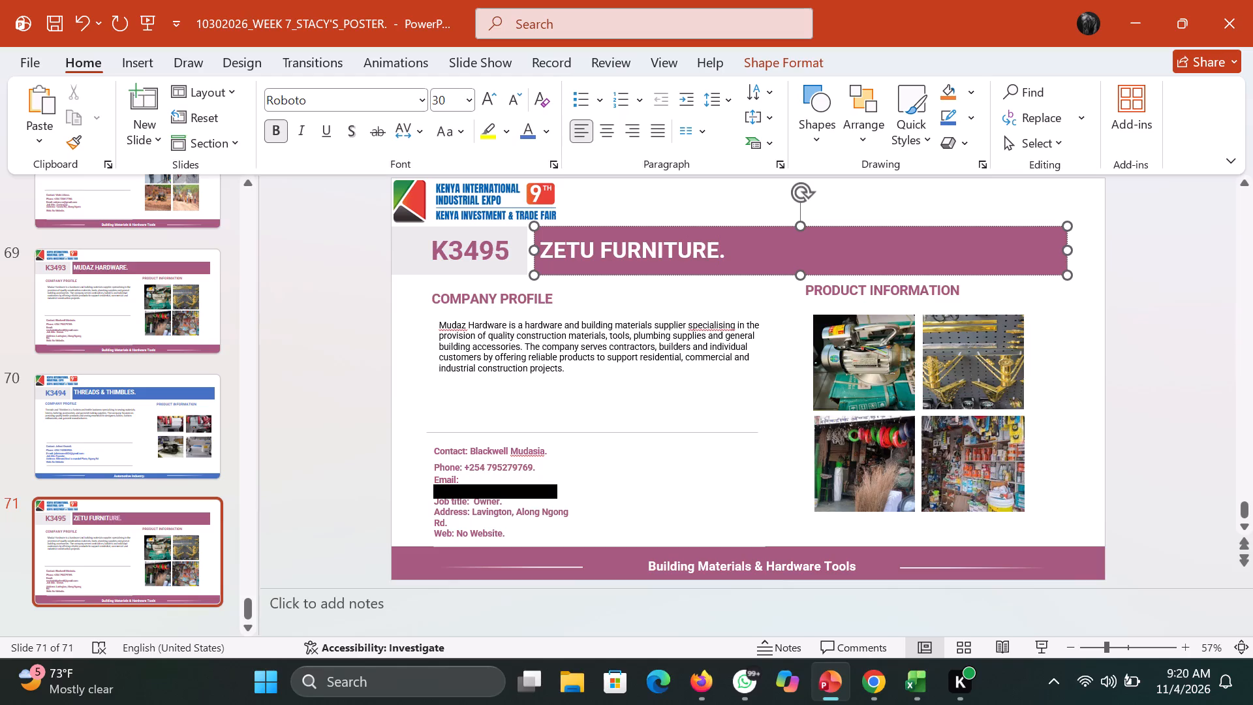
Delete the Mudaz Hardware description text box under COMPANY PROFILE on the K3495 slide.
left_click(549, 355)
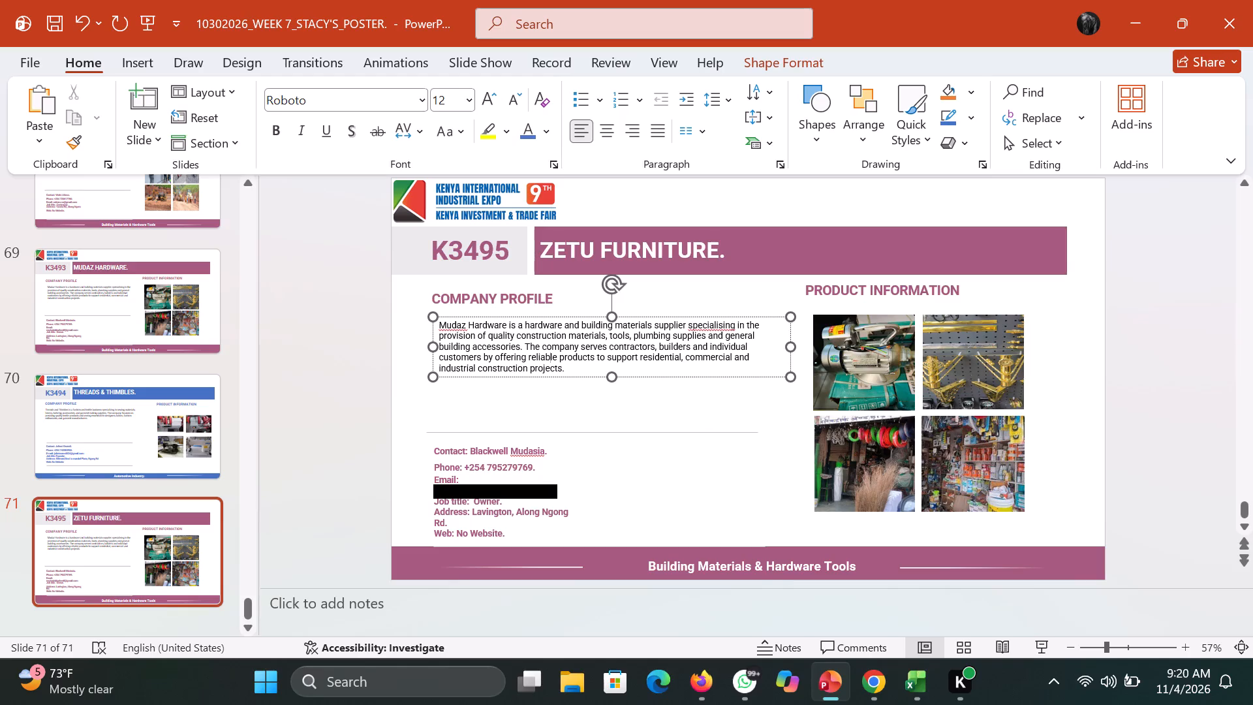
left_click(777, 359)
key("BackSpace")
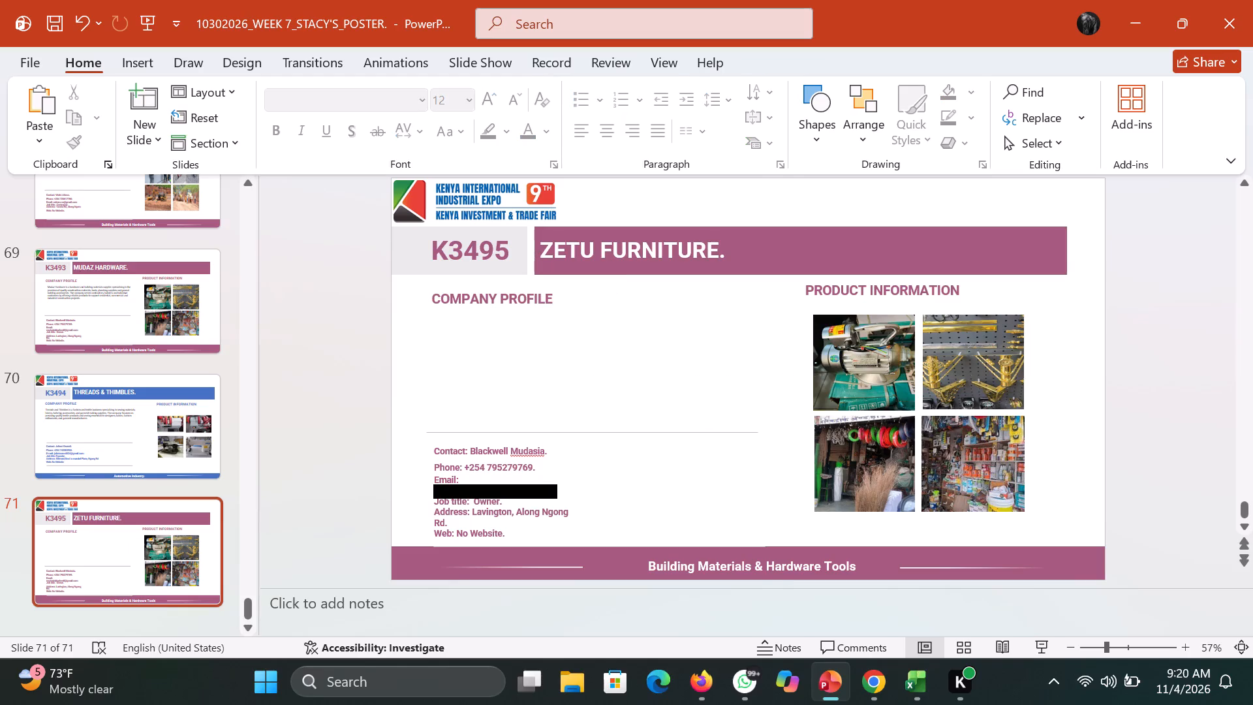
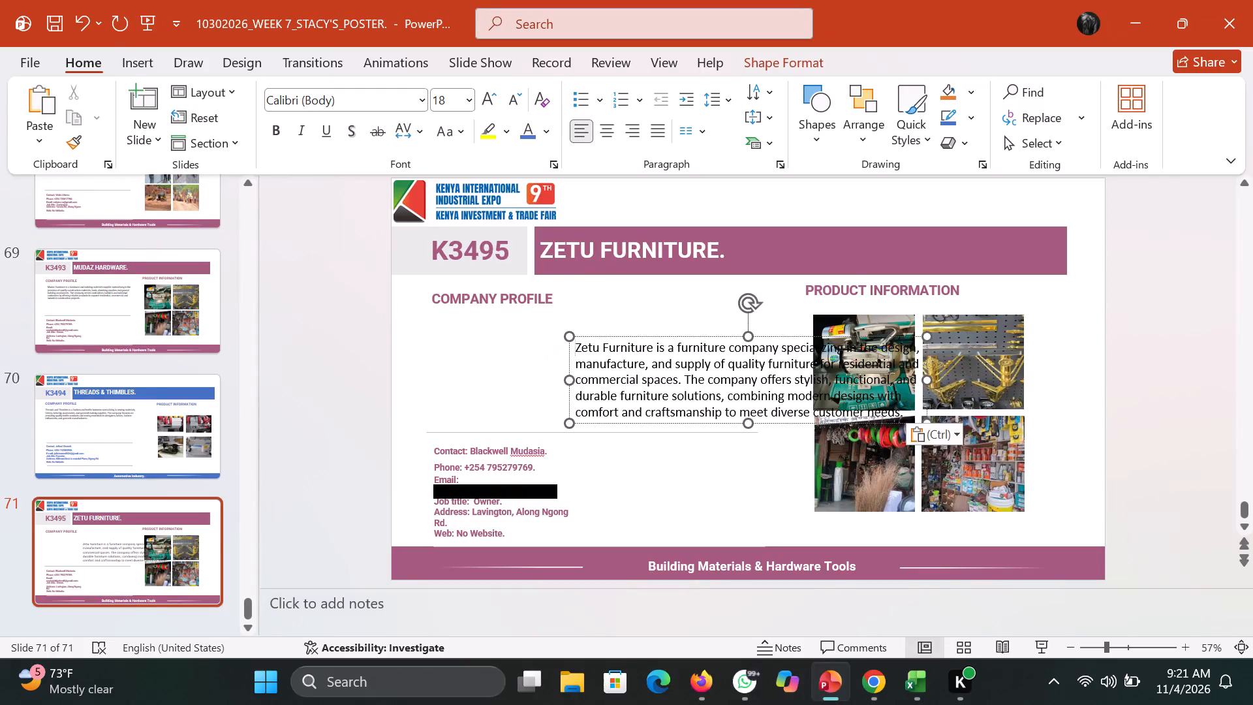
Move the pasted Zetu Furniture description text box directly under the COMPANY PROFILE heading, aligned with its left edge and clear of the product photos.
left_click_drag(923, 399, 829, 371)
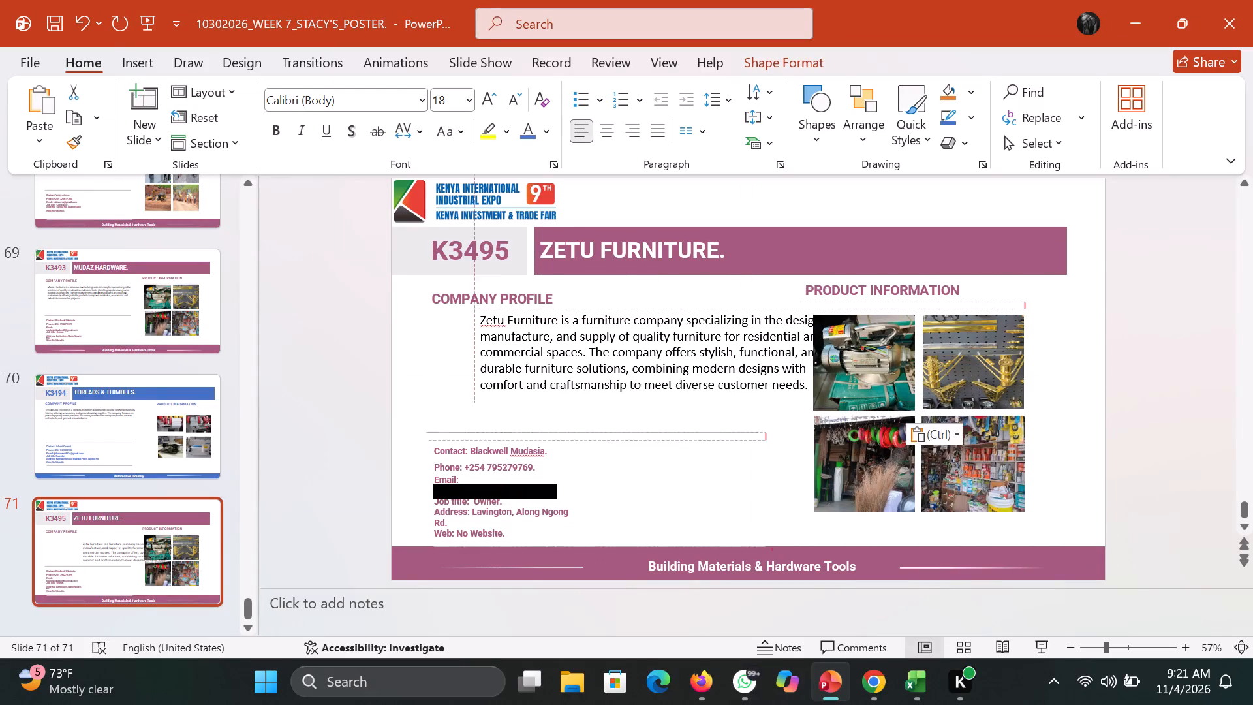
left_click_drag(829, 371, 775, 375)
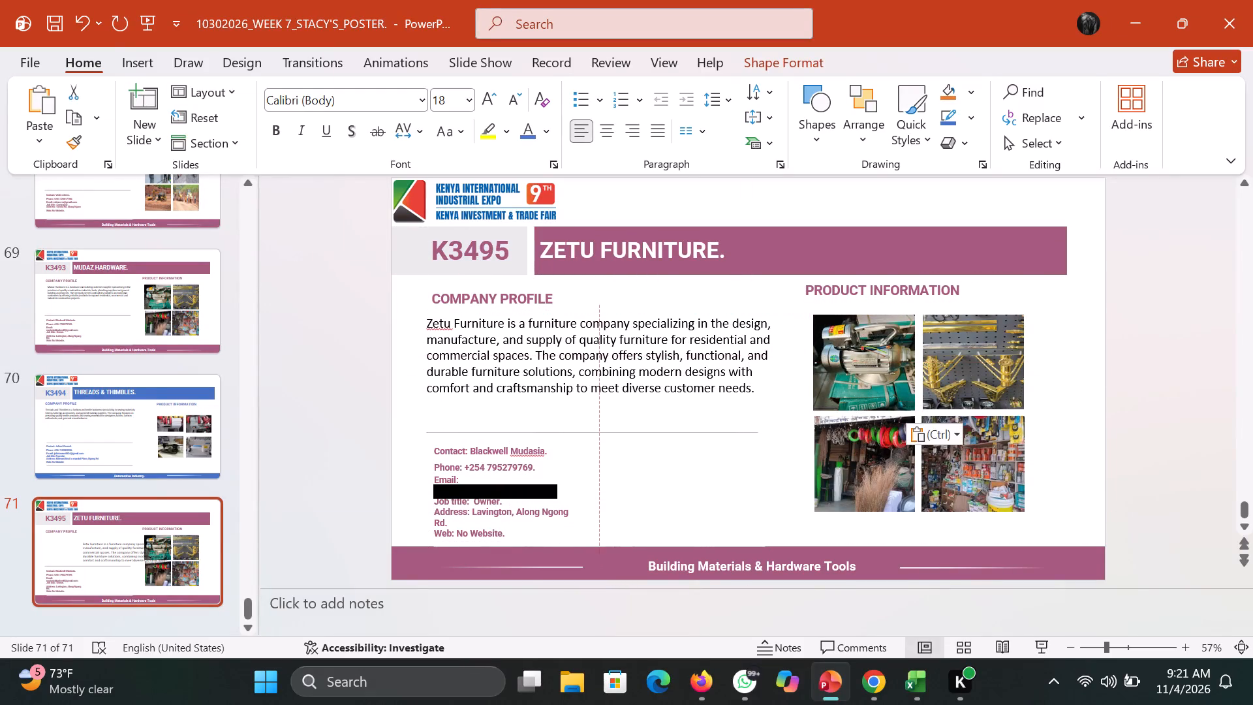
left_click_drag(775, 375, 783, 371)
Open the font size choices for the Zetu Furniture description text box.
left_click(467, 101)
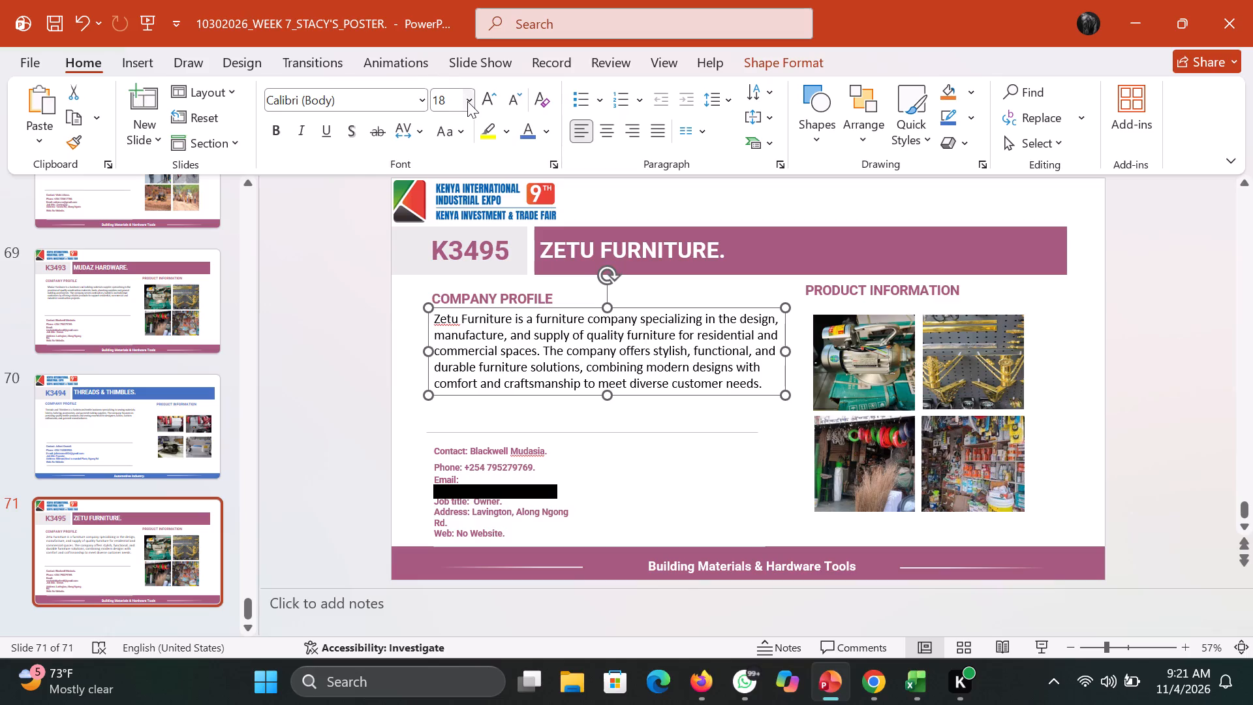
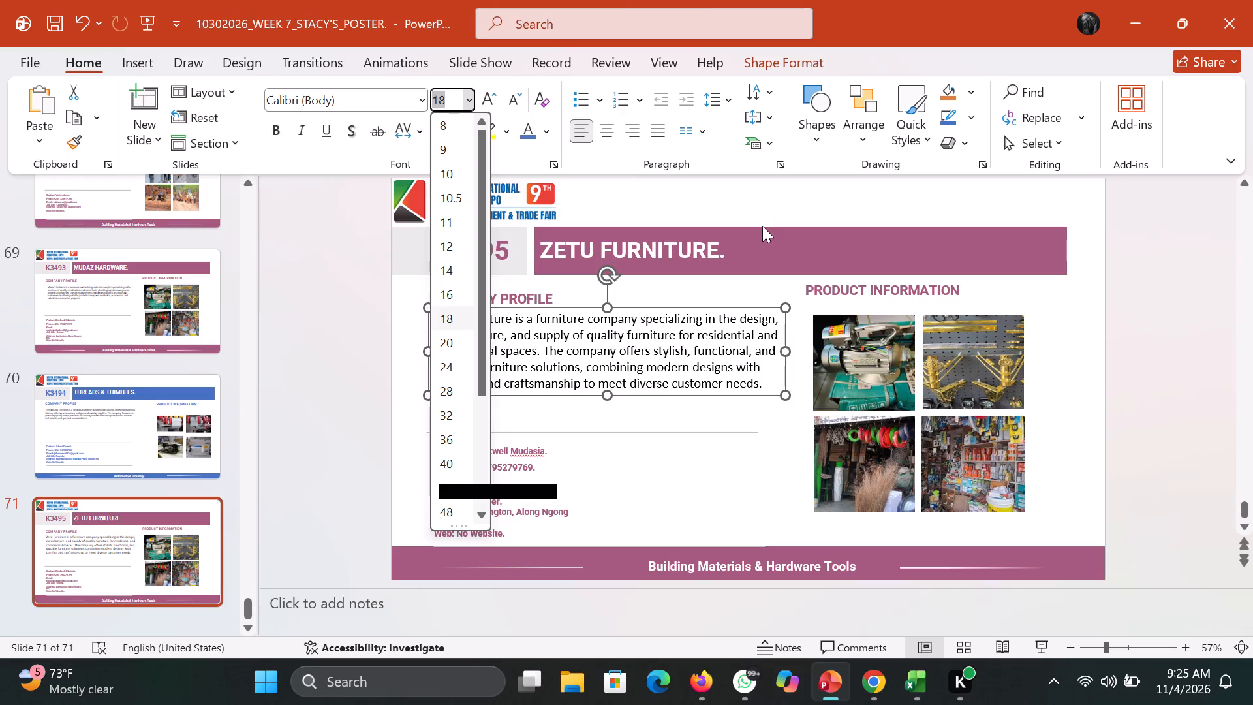
Format the Zetu Furniture description text box as 12 pt Roboto.
left_click(456, 249)
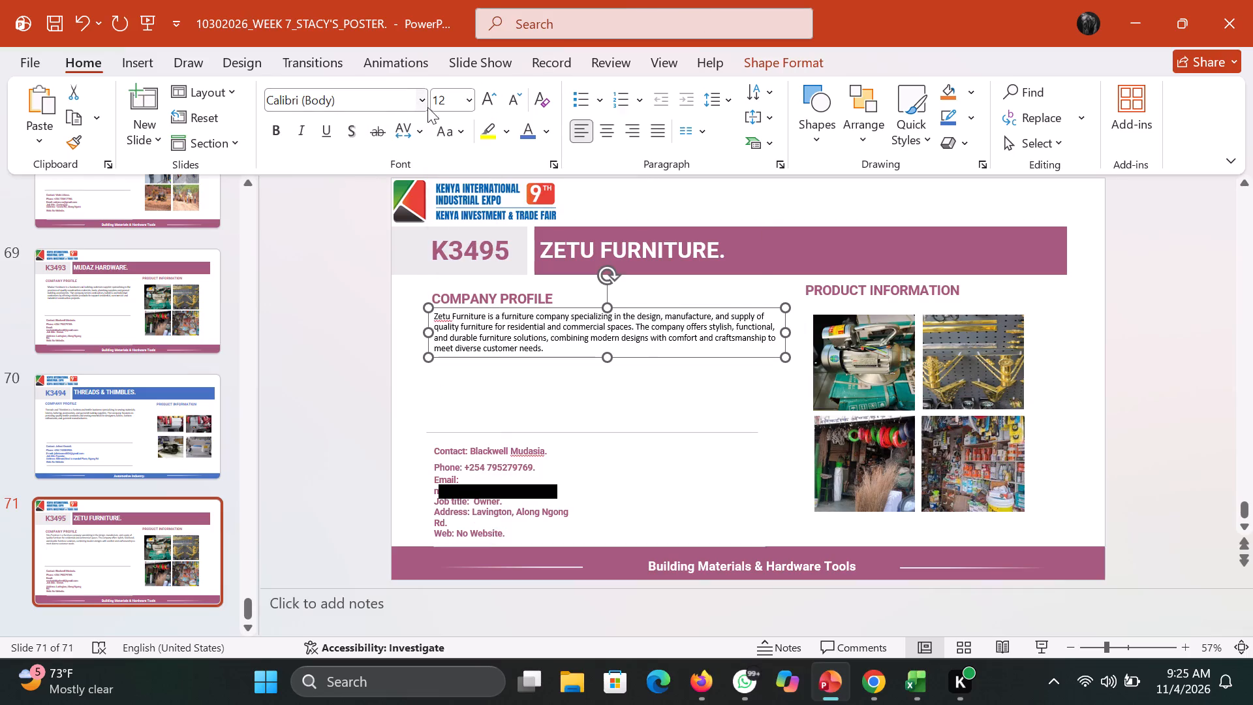
left_click(422, 100)
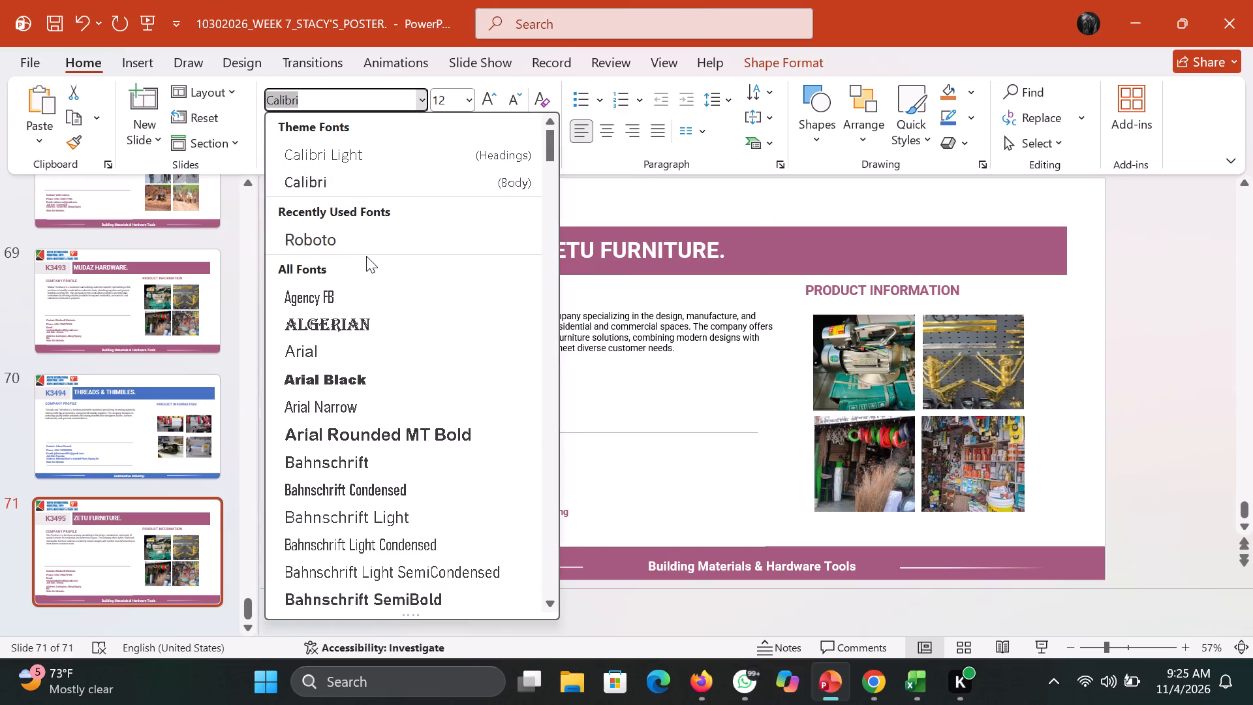
left_click(367, 247)
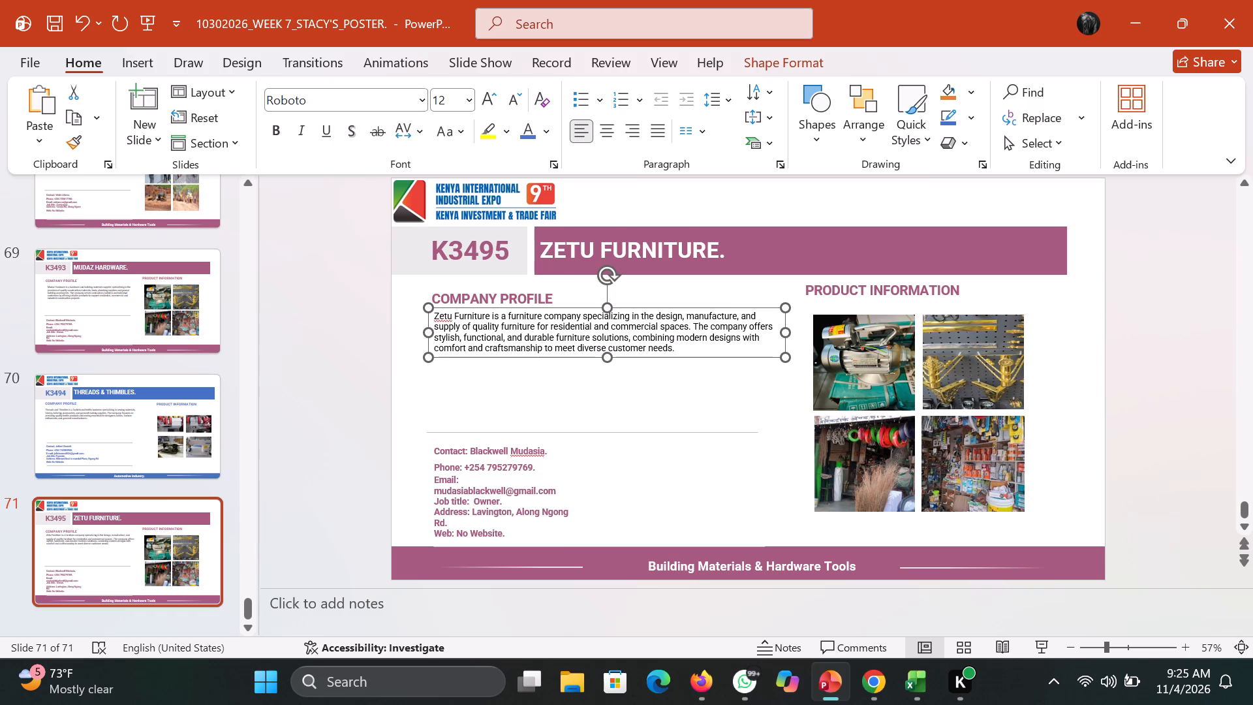
Move the Zetu Furniture description text box slightly lower, leaving a small gap below the COMPANY PROFILE heading.
left_click_drag(775, 342, 775, 351)
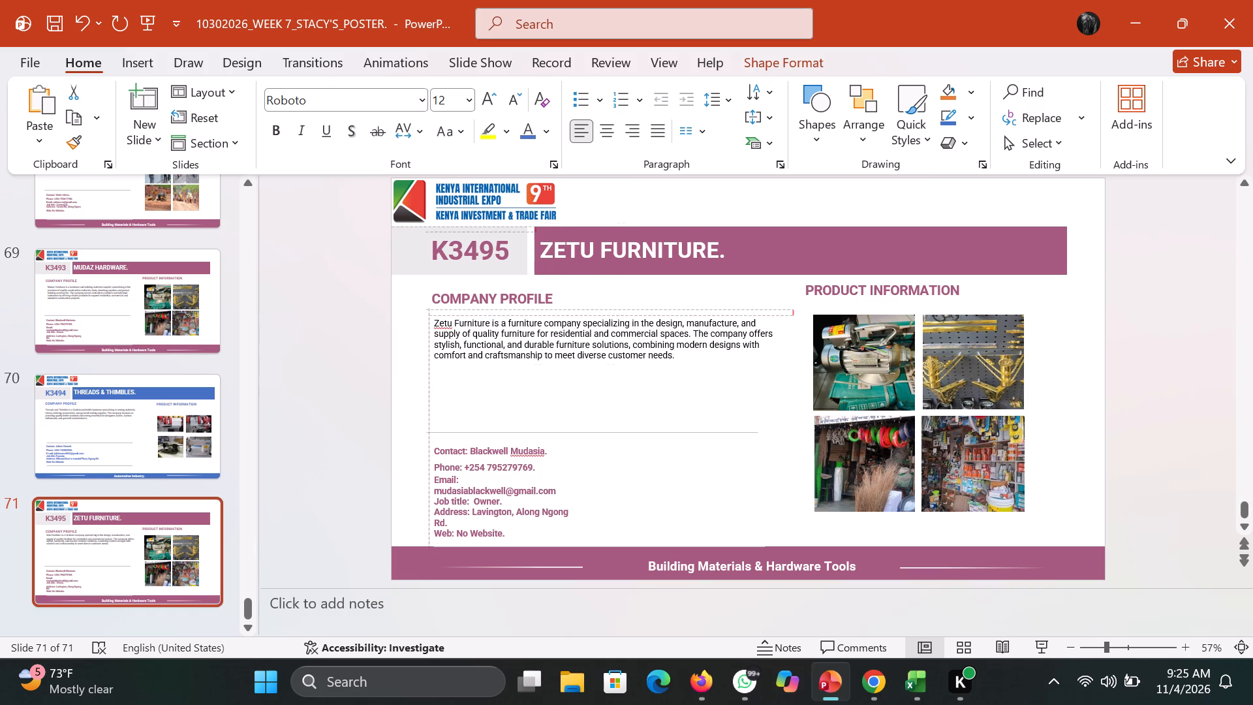
left_click_drag(775, 351, 775, 352)
left_click(687, 391)
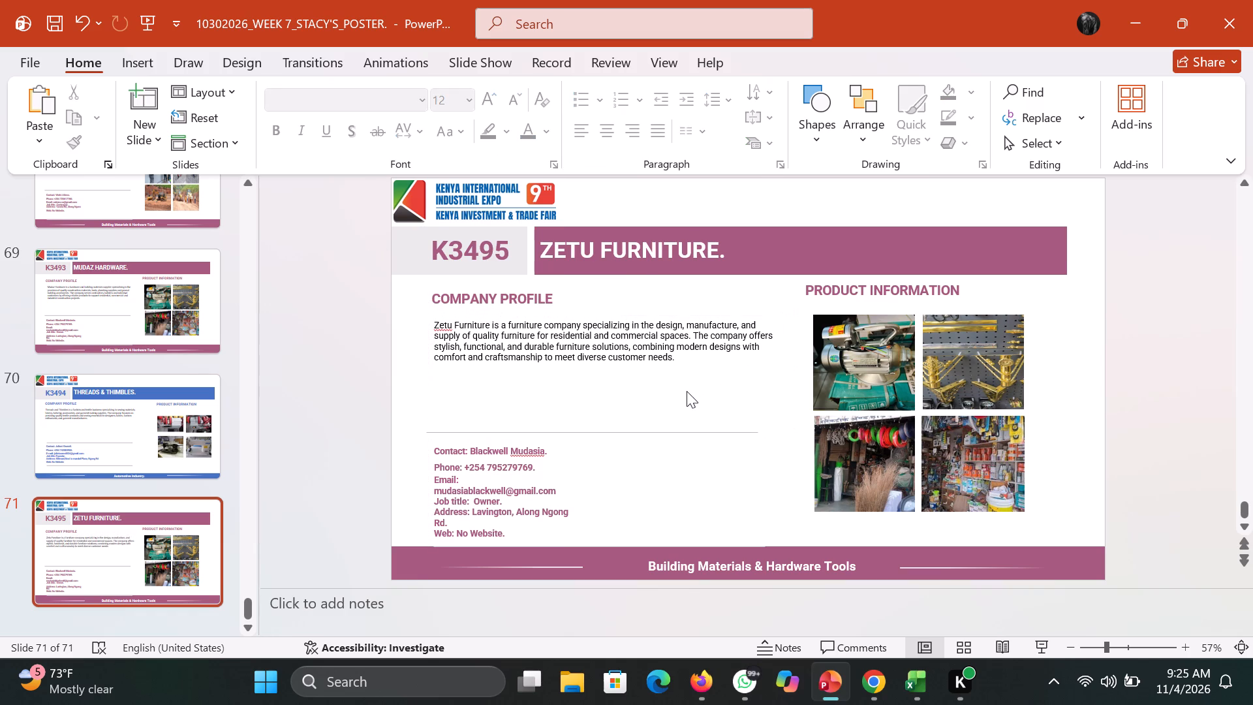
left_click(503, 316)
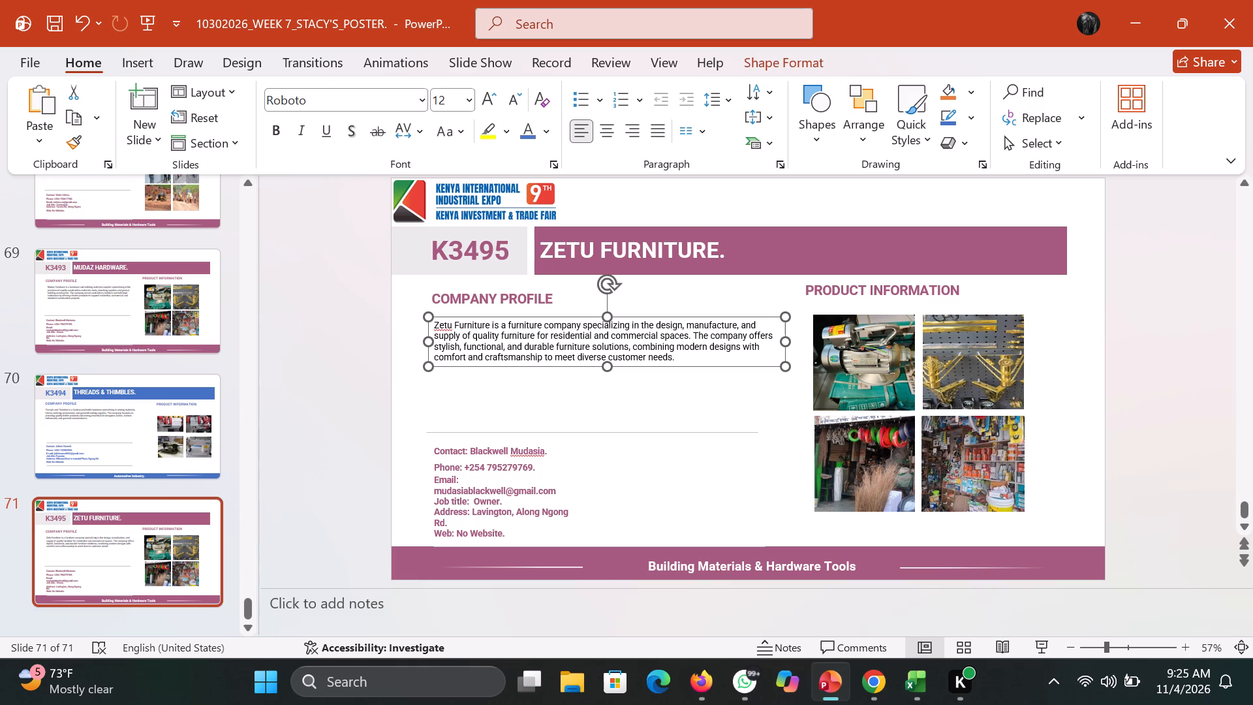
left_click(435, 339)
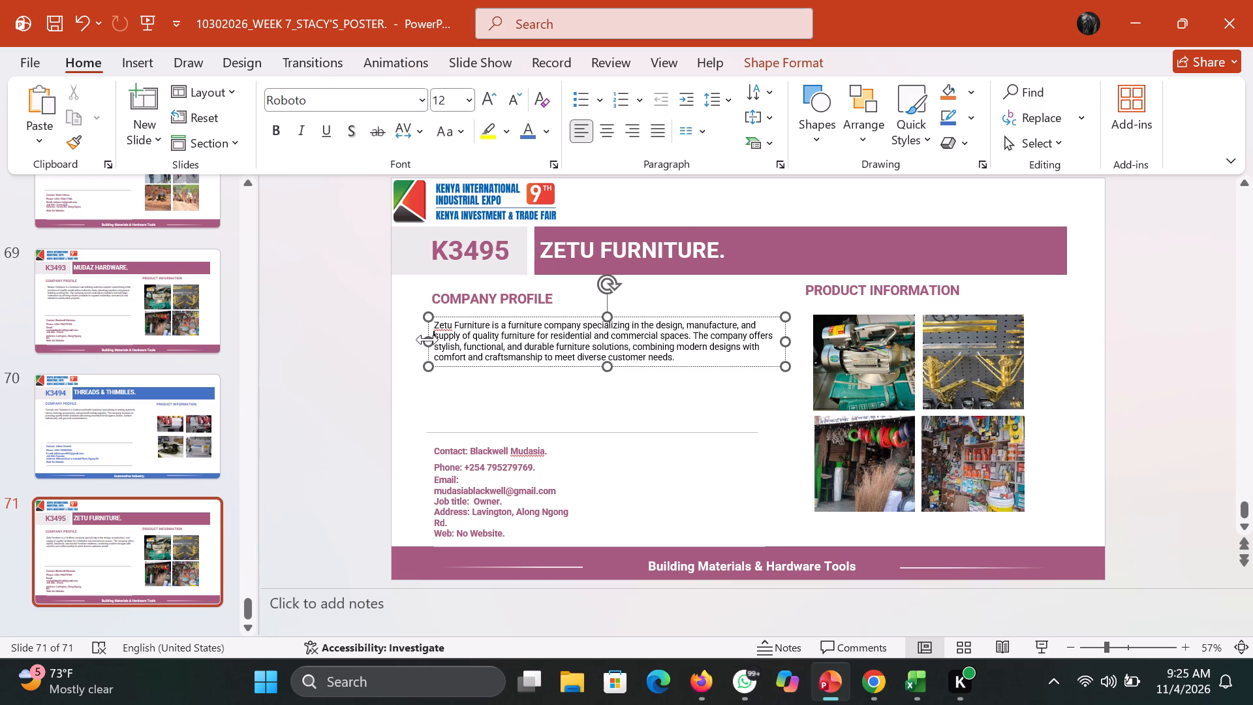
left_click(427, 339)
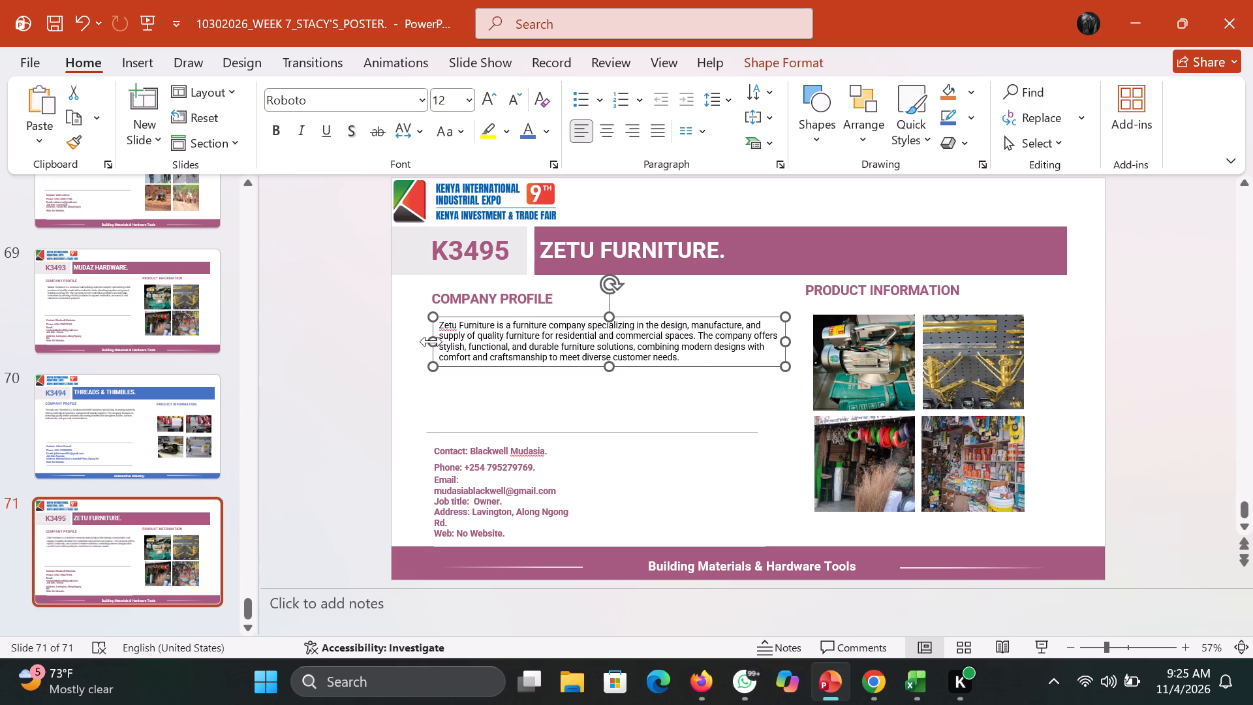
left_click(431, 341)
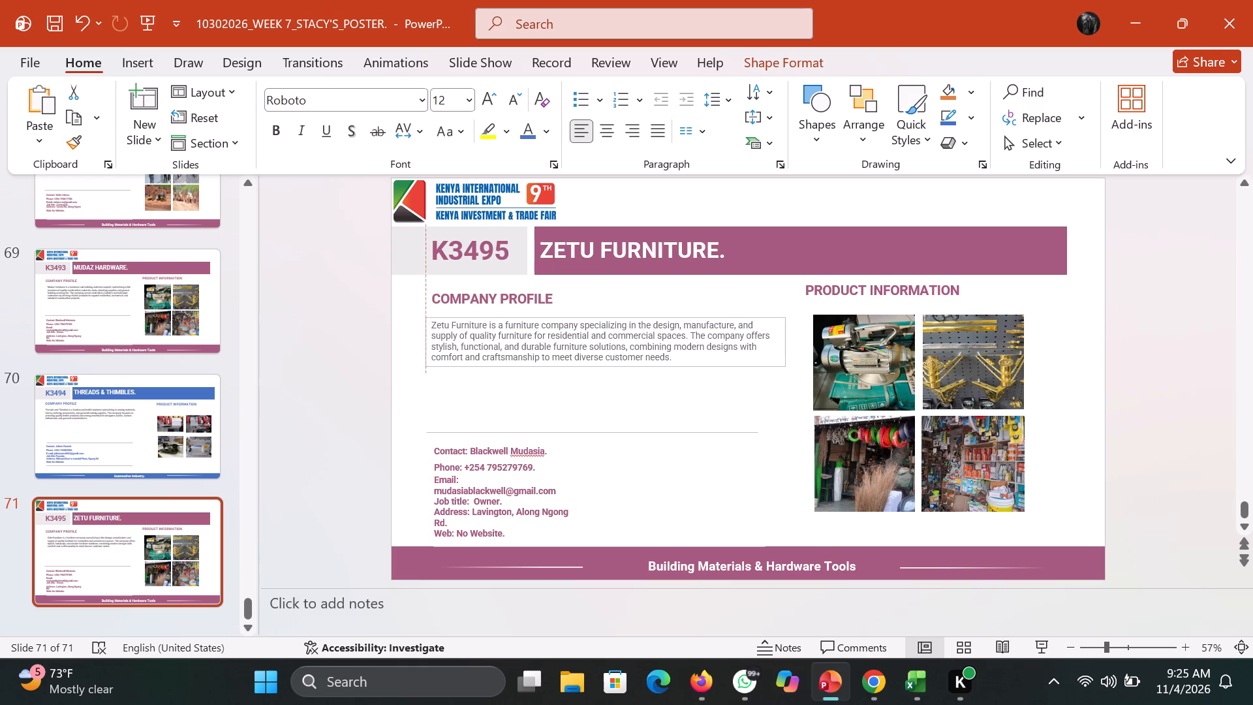
Replace the contact name in the contact details with the Zetu Furniture client's name from the buyer list spreadsheet in Chrome, ending with a period.
left_click(552, 452)
key("BackSpace")
key("BackSpace")
key("BackSpace")
key("BackSpace")
key("BackSpace")
key("BackSpace")
key("BackSpace")
key("BackSpace")
key("BackSpace")
key("BackSpace")
key("BackSpace")
key("BackSpace")
key("BackSpace")
key("BackSpace")
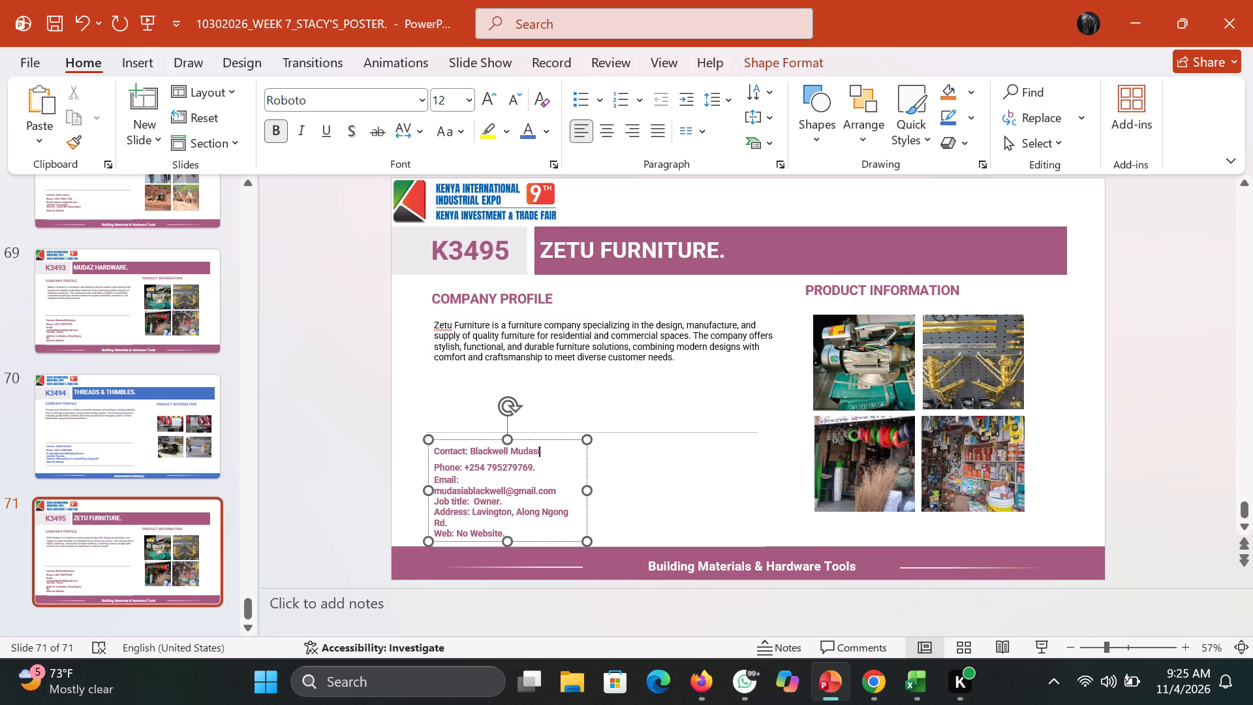
key("BackSpace")
key("BackSpace")
key("BackSpace")
key("BackSpace")
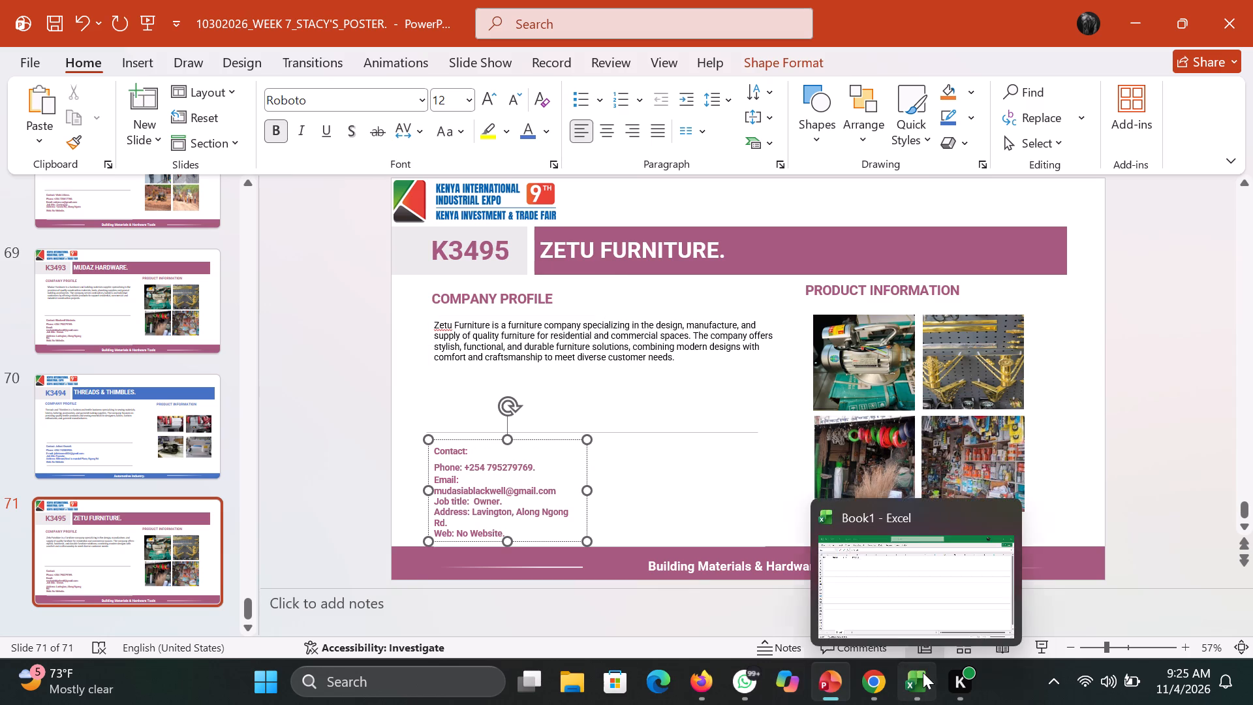
left_click(871, 687)
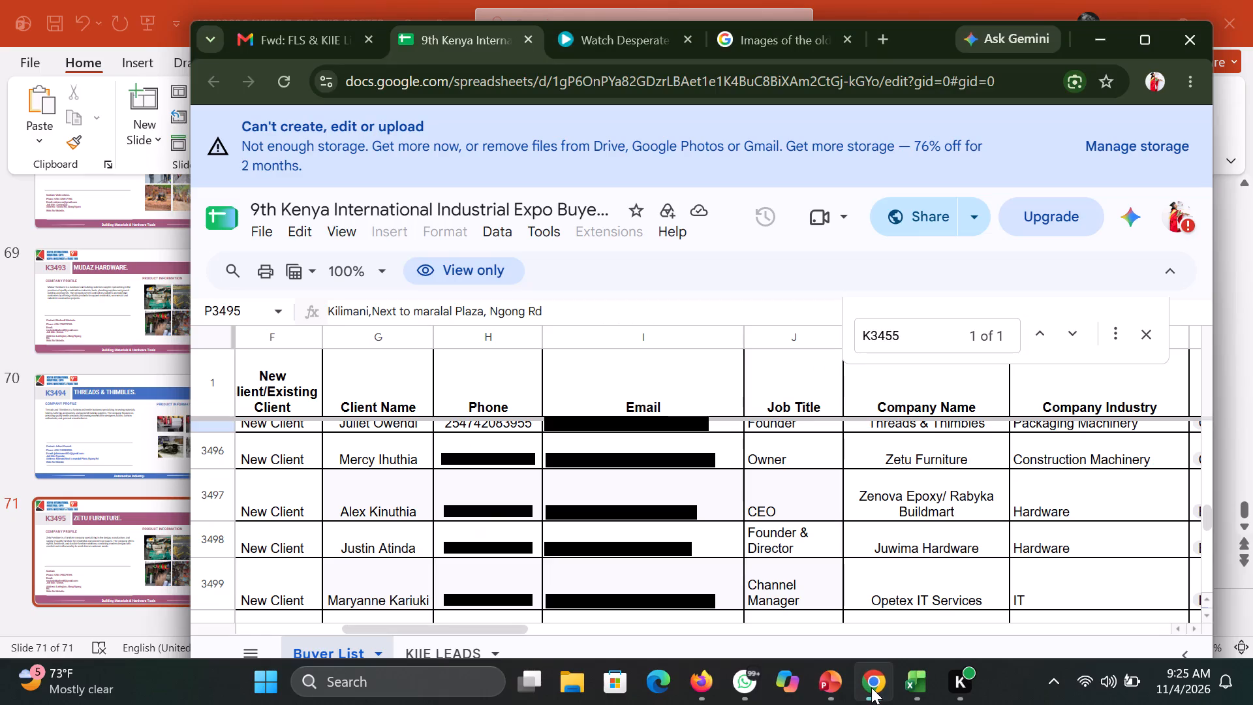
left_click(829, 690)
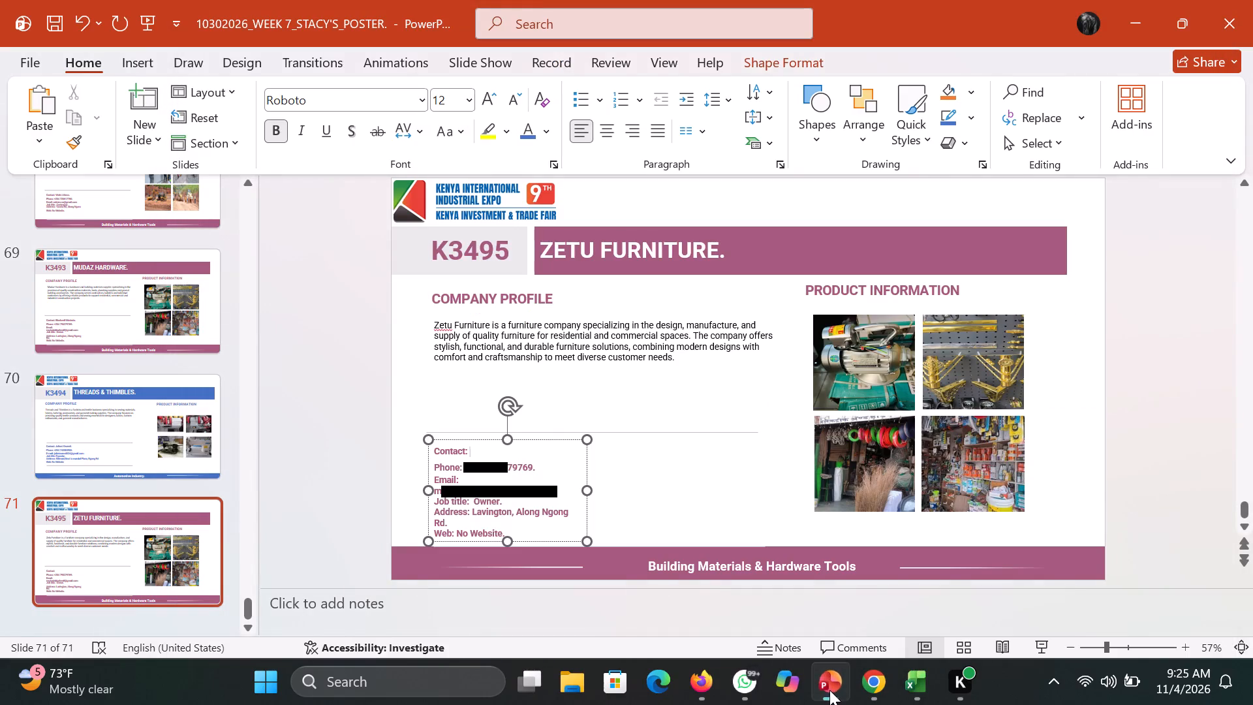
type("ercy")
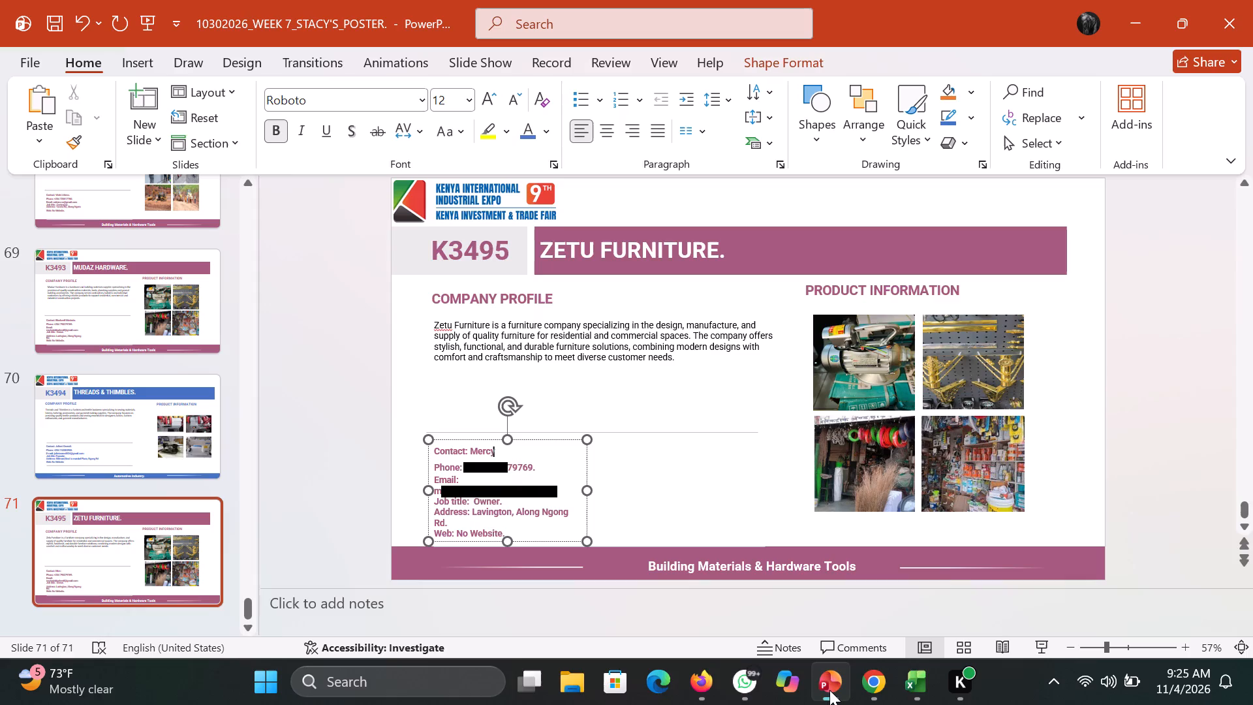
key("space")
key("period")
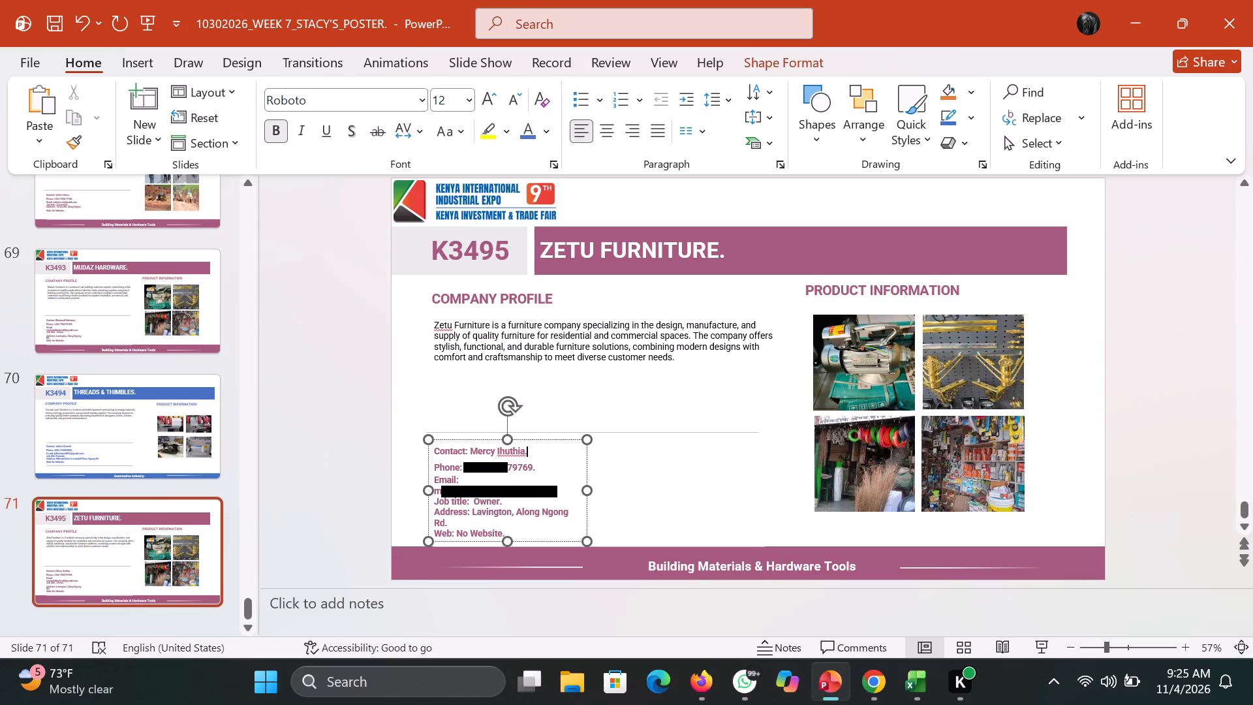
Replace the phone number in the contact details with the Zetu Furniture client's number from the buyer list in Chrome, keeping the country code.
left_click(549, 469)
key("BackSpace")
key("BackSpace")
key("BackSpace")
key("BackSpace")
key("BackSpace")
key("BackSpace")
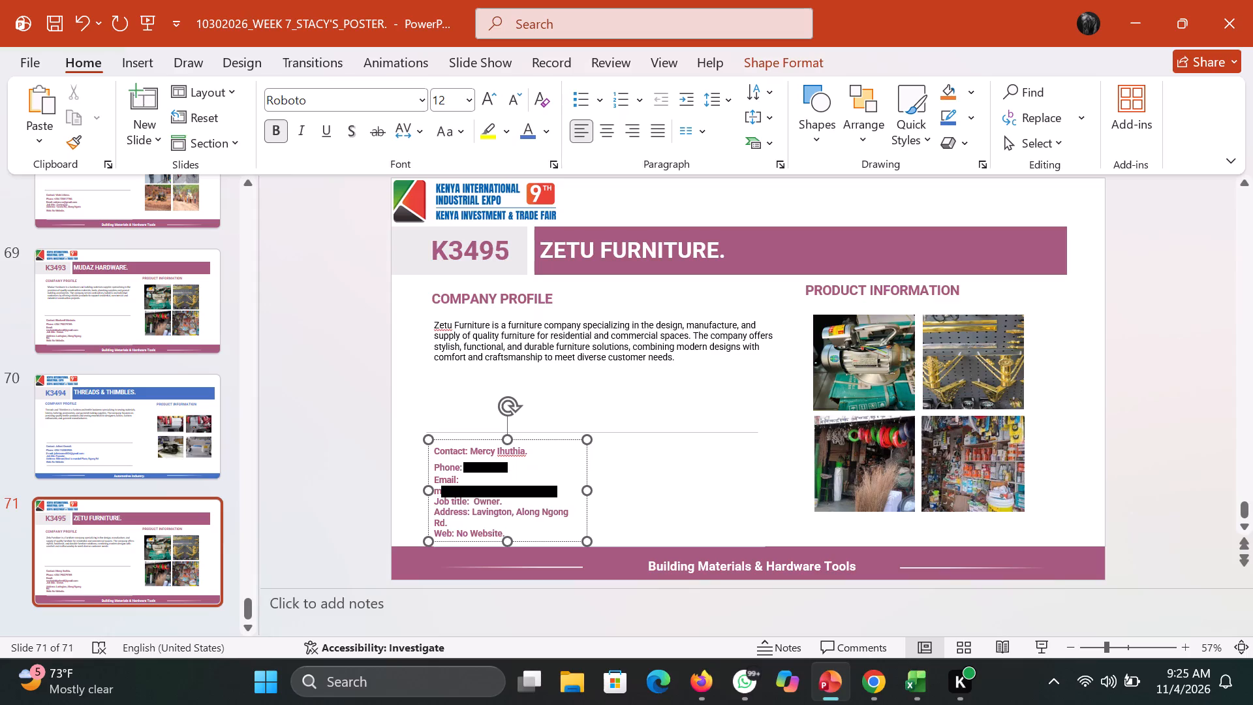
key("BackSpace")
key("BackSpace")
key("BackSpace")
left_click(873, 686)
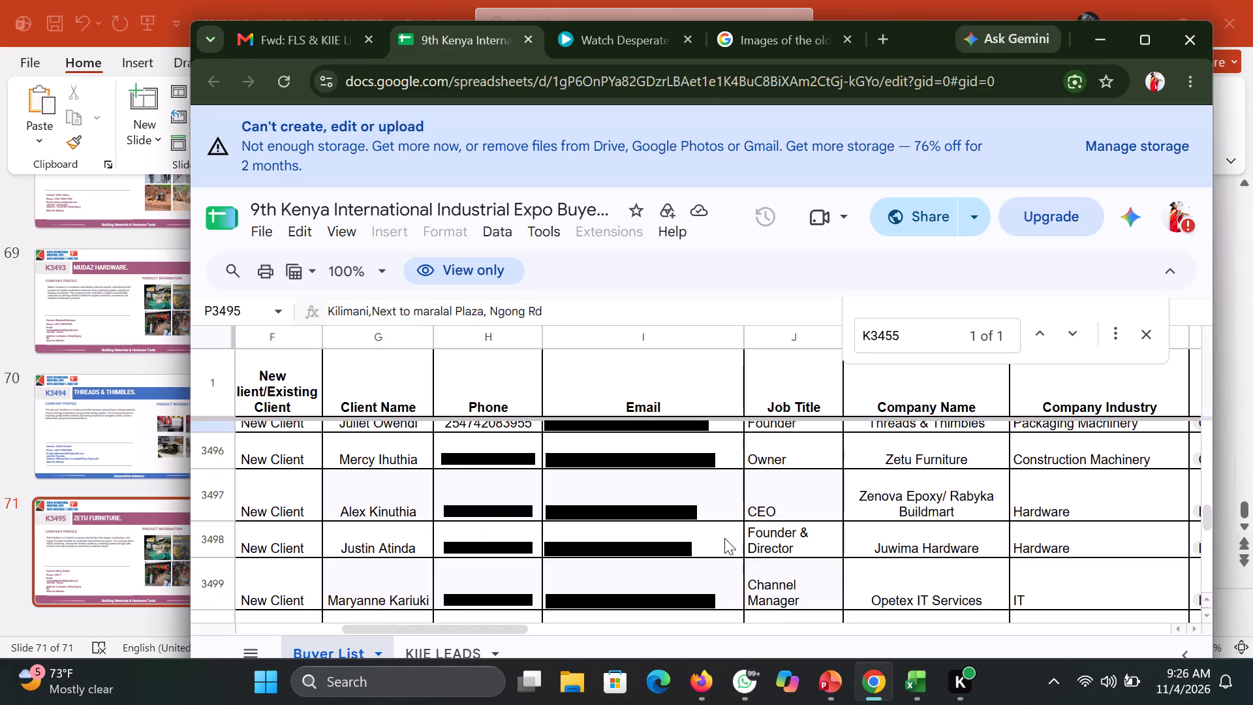
left_click(833, 685)
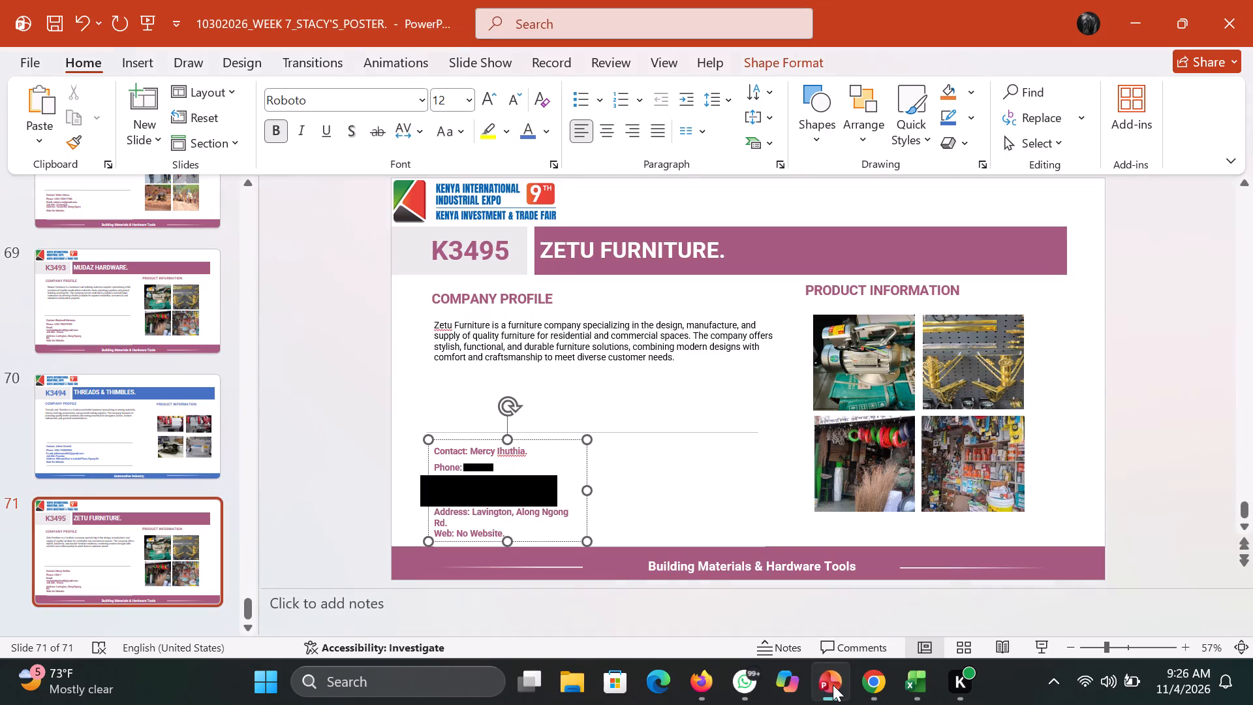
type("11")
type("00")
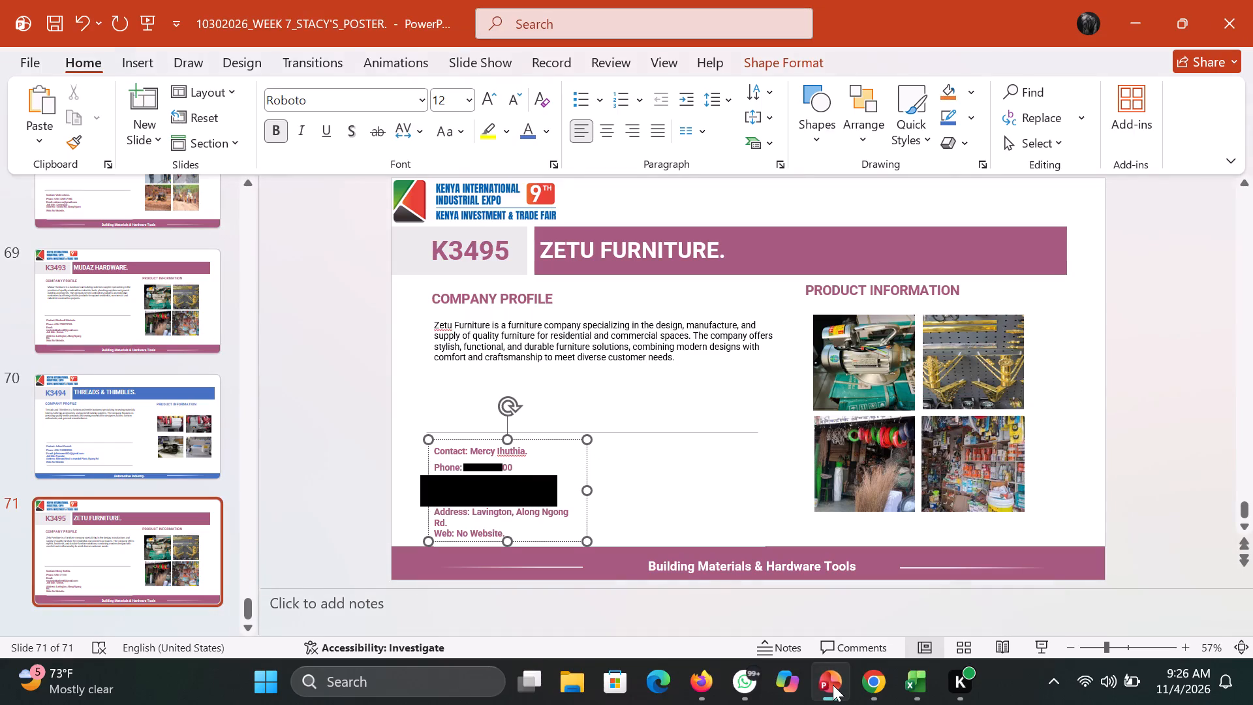
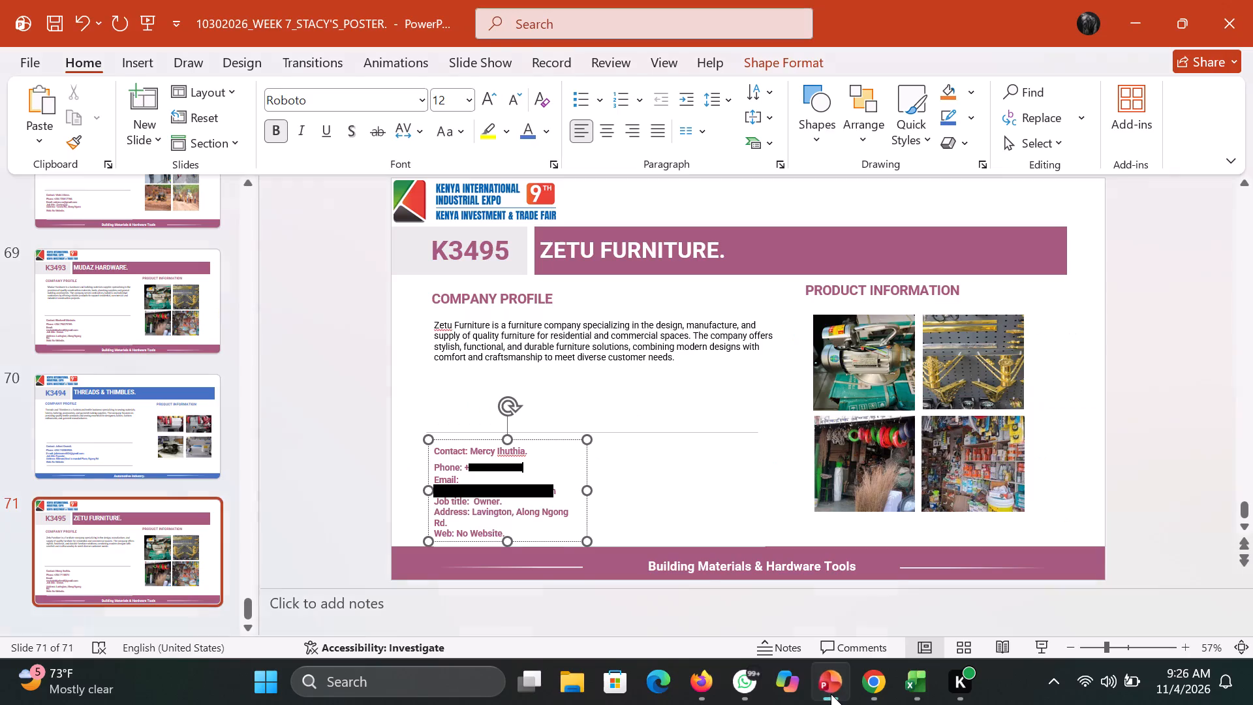
Complete the last digits of the client's phone number in the contact details, ending with a period.
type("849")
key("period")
Replace the email in the contact details with the Zetu Furniture client's email from the buyer list in Chrome, keeping the Email: label.
left_click(561, 493)
key("BackSpace")
key("BackSpace")
key("BackSpace")
key("BackSpace")
key("BackSpace")
key("BackSpace")
key("BackSpace")
key("BackSpace")
key("BackSpace")
key("BackSpace")
key("BackSpace")
key("BackSpace")
key("BackSpace")
key("BackSpace")
key("BackSpace")
key("BackSpace")
key("BackSpace")
key("BackSpace")
key("BackSpace")
key("BackSpace")
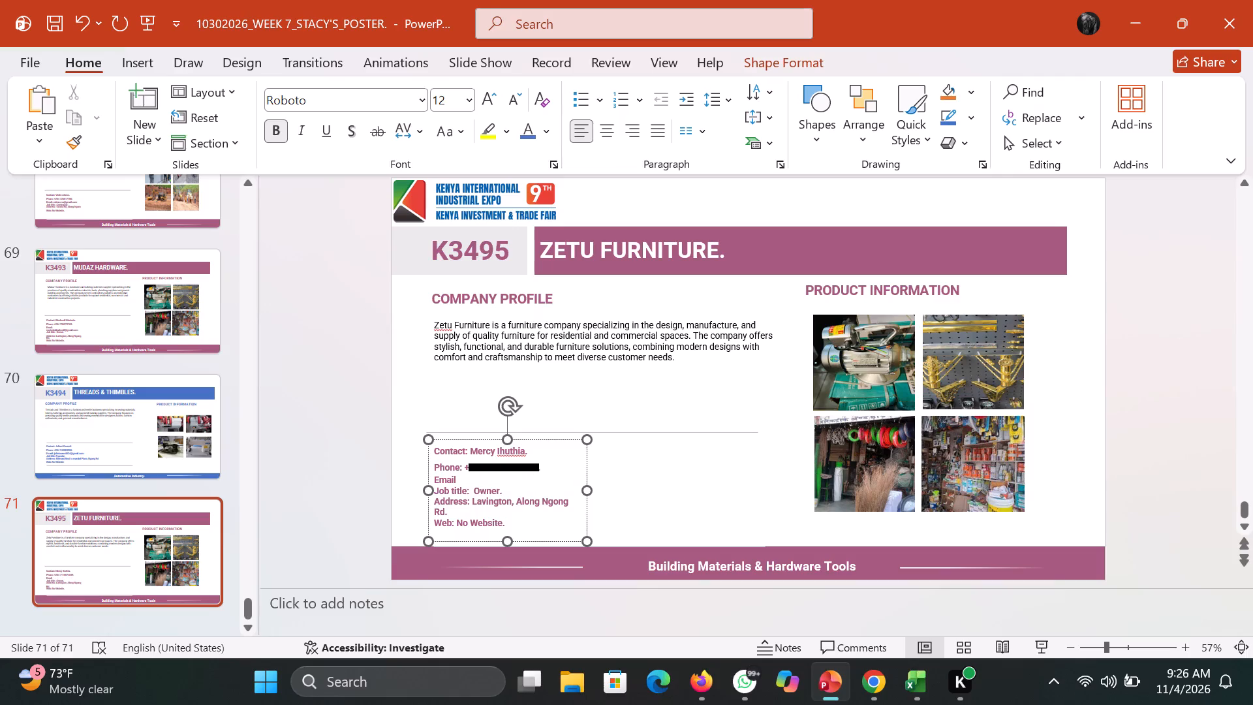
key("shift+colon")
key("space")
key("space")
key("BackSpace")
key("space")
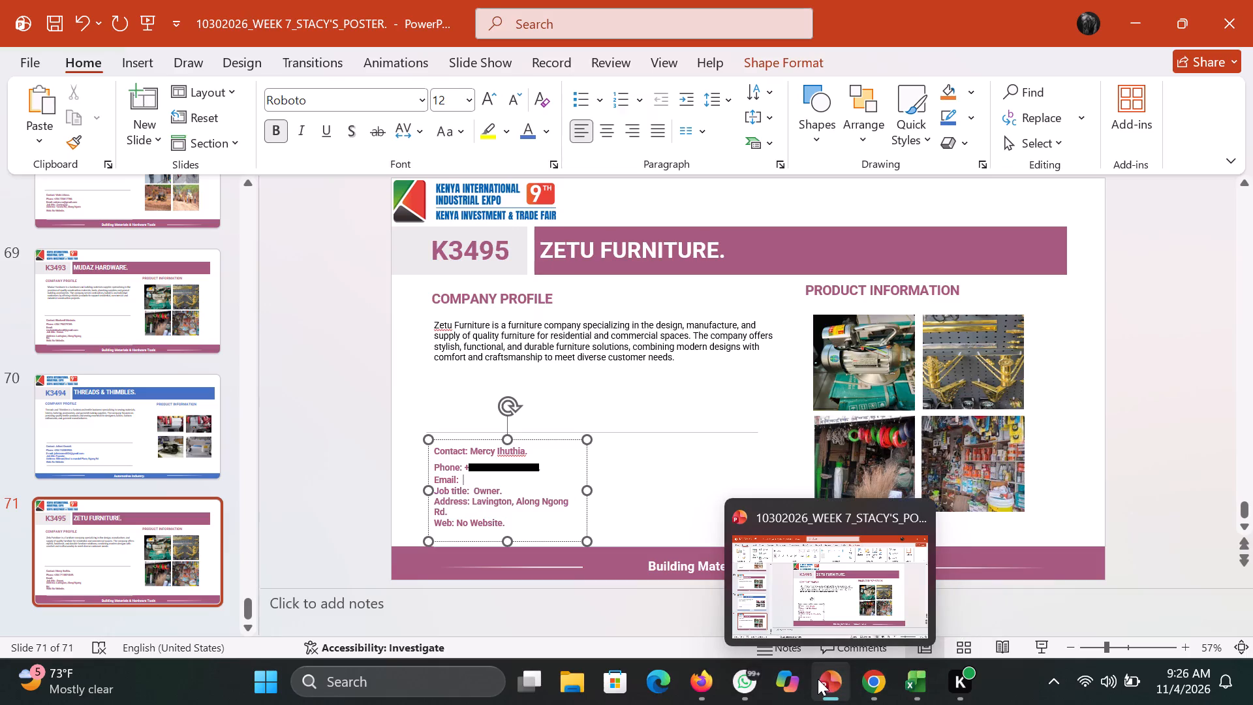
left_click(876, 687)
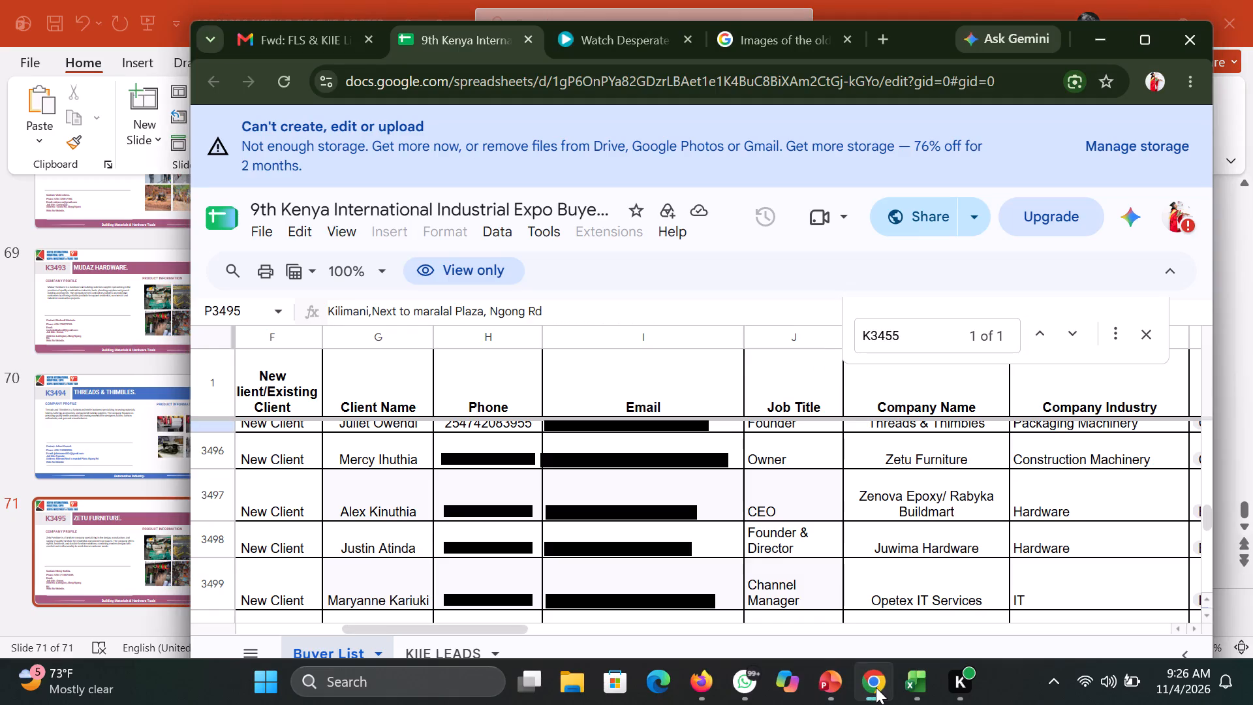
left_click(658, 467)
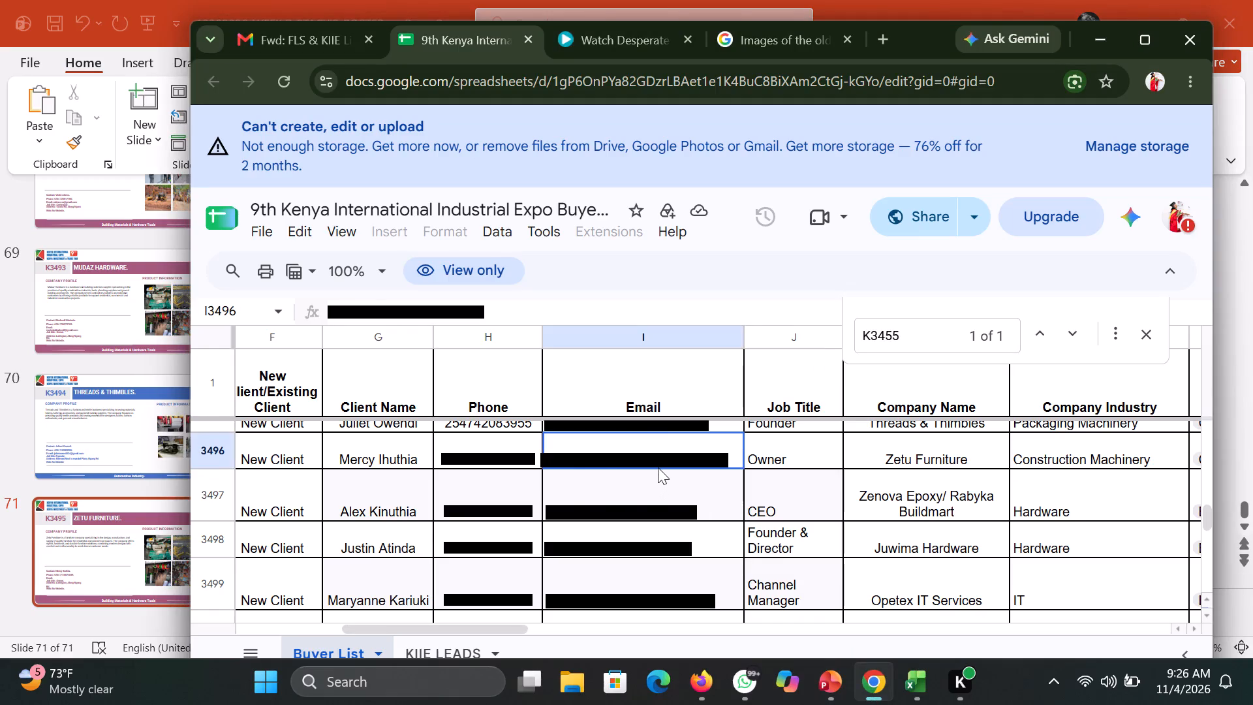
key("ctrl+c")
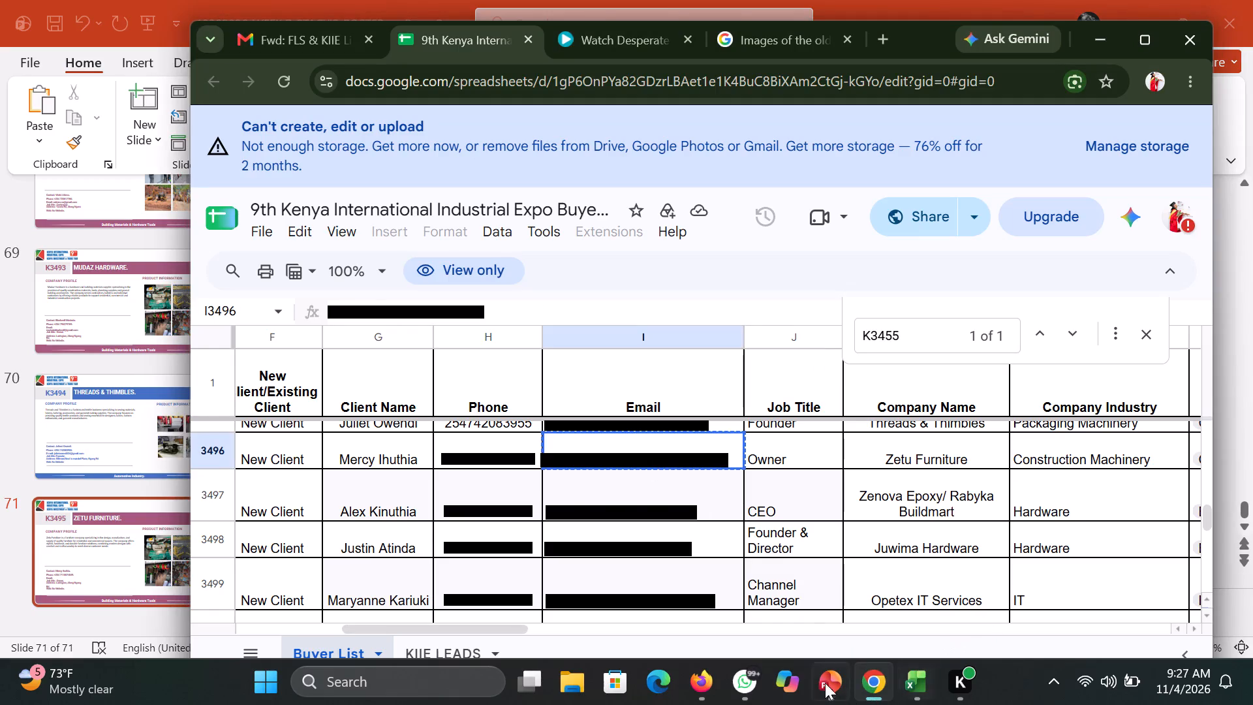
left_click(835, 683)
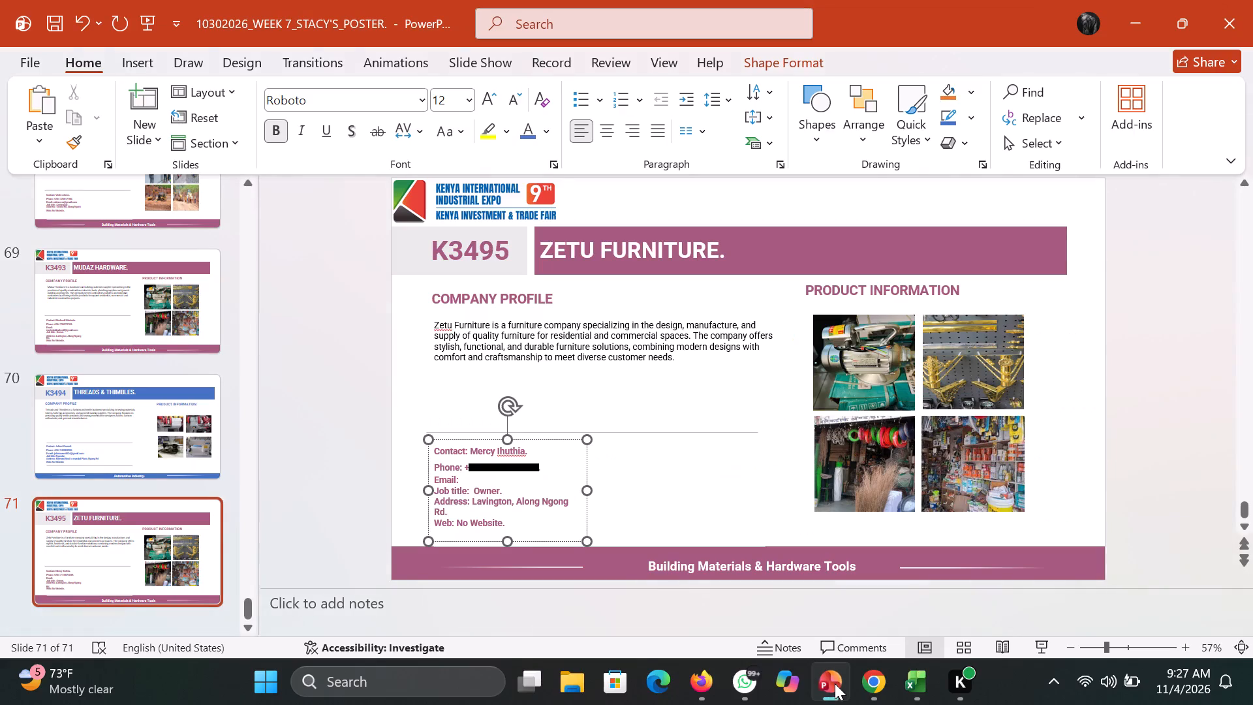
key("ctrl+v")
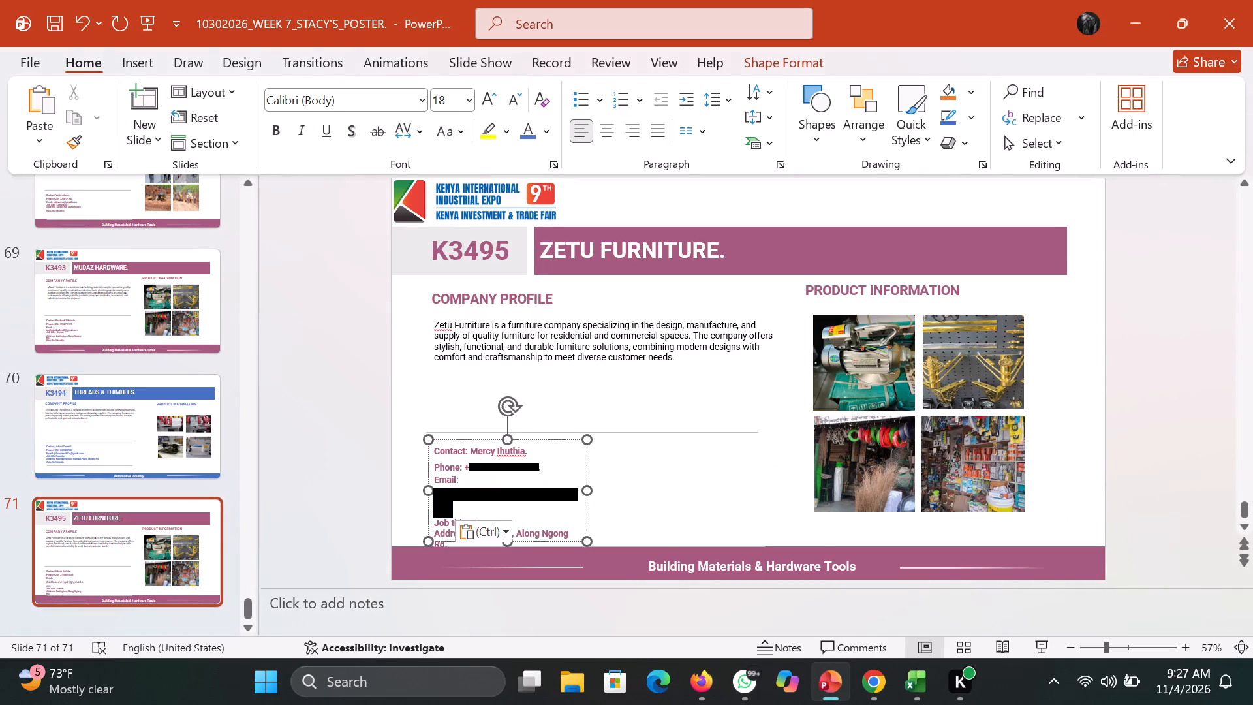
Format the pasted email as 12 pt bold Roboto in the plum colour of the other contact details.
left_click_drag(437, 490, 469, 519)
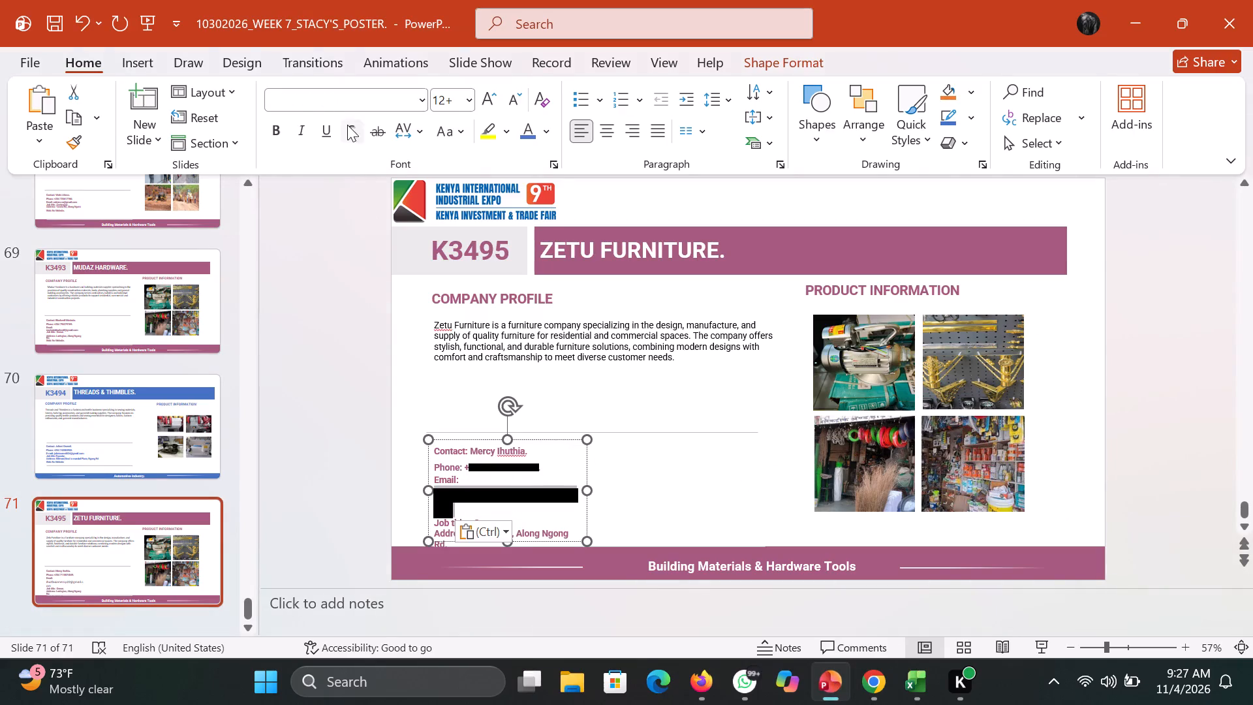
left_click(417, 106)
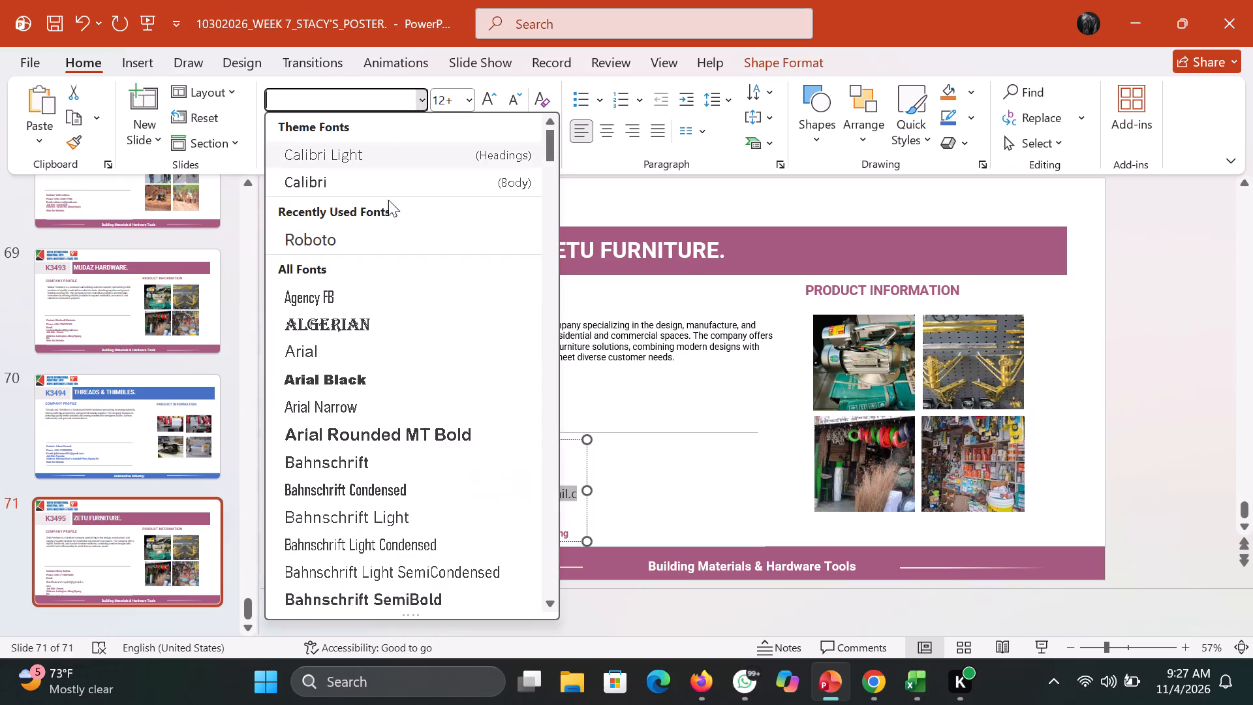
left_click(369, 237)
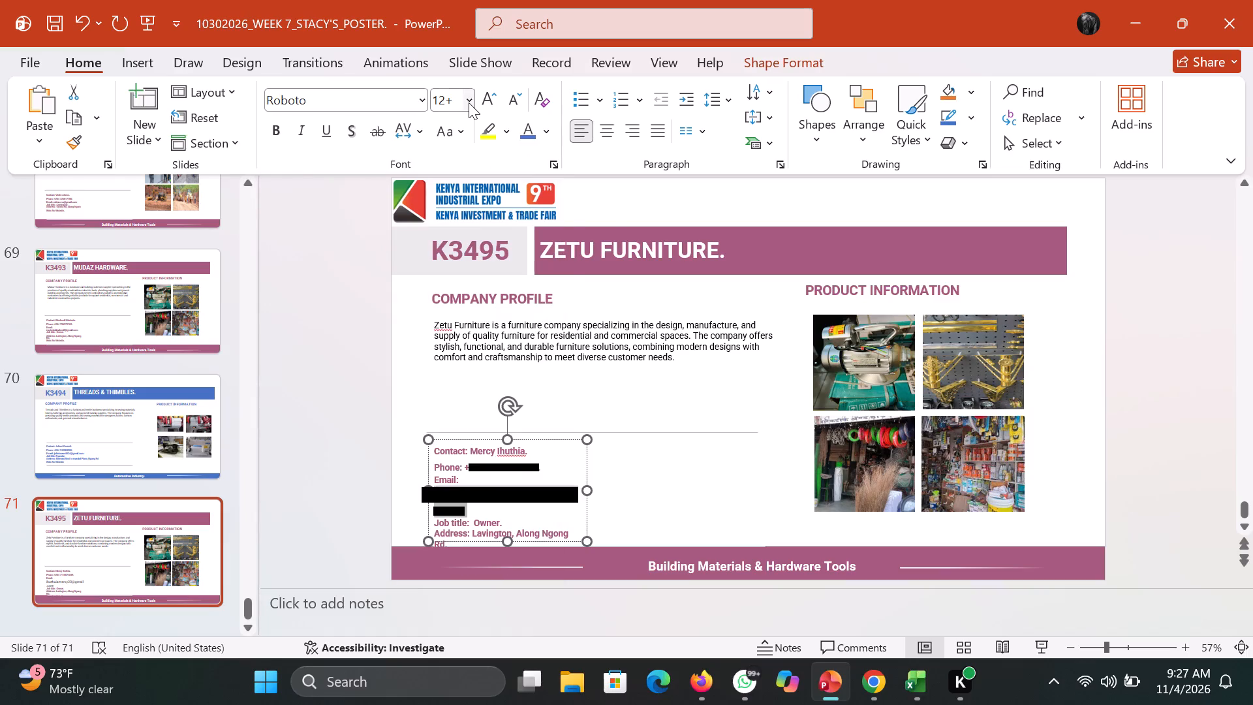
left_click(469, 102)
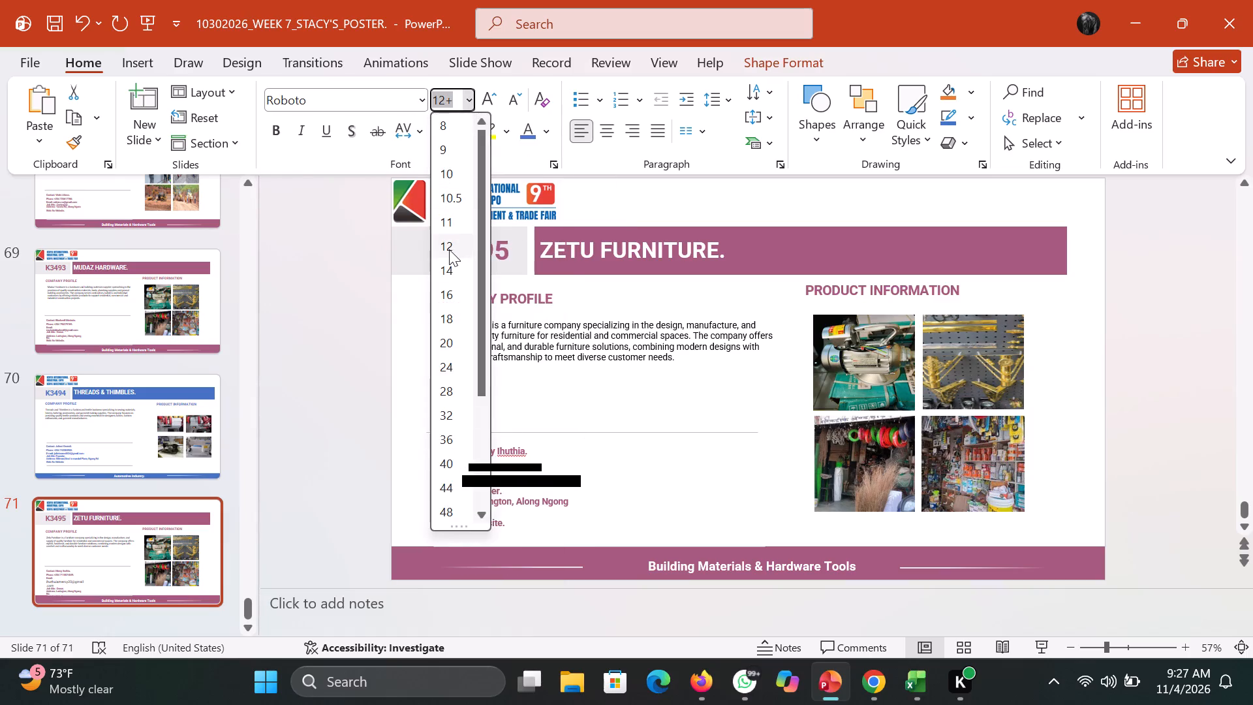
left_click(449, 249)
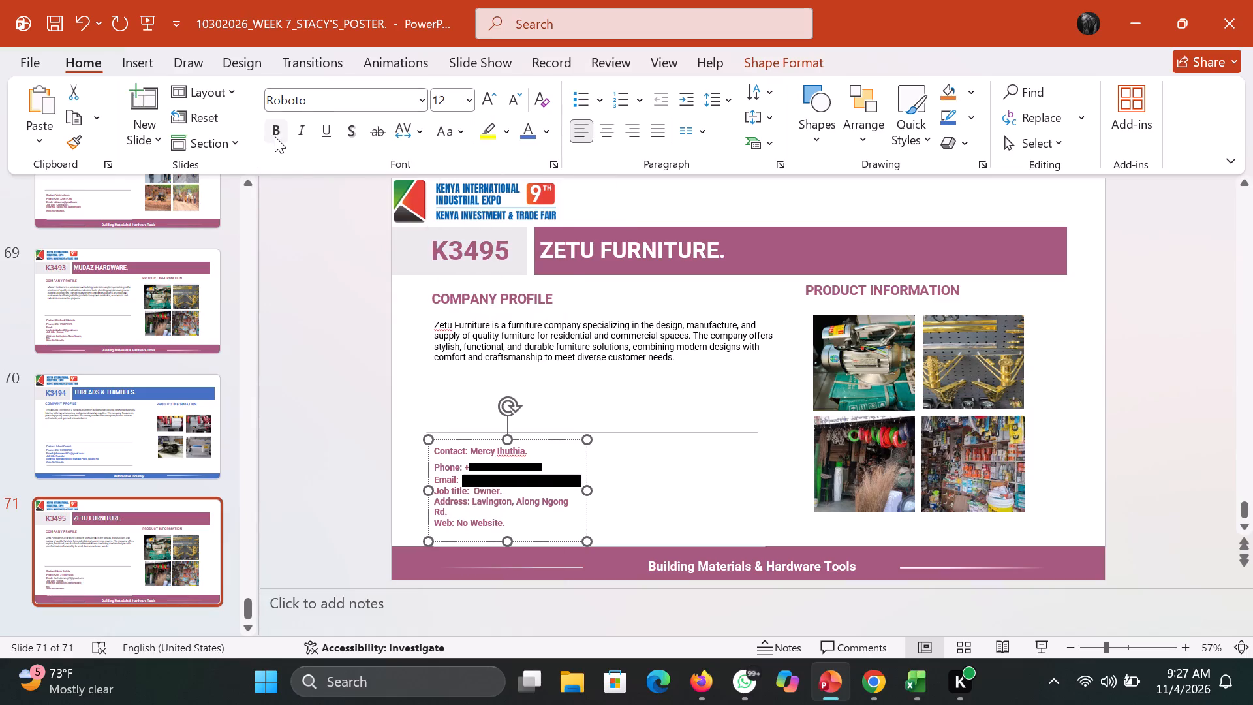
left_click(275, 136)
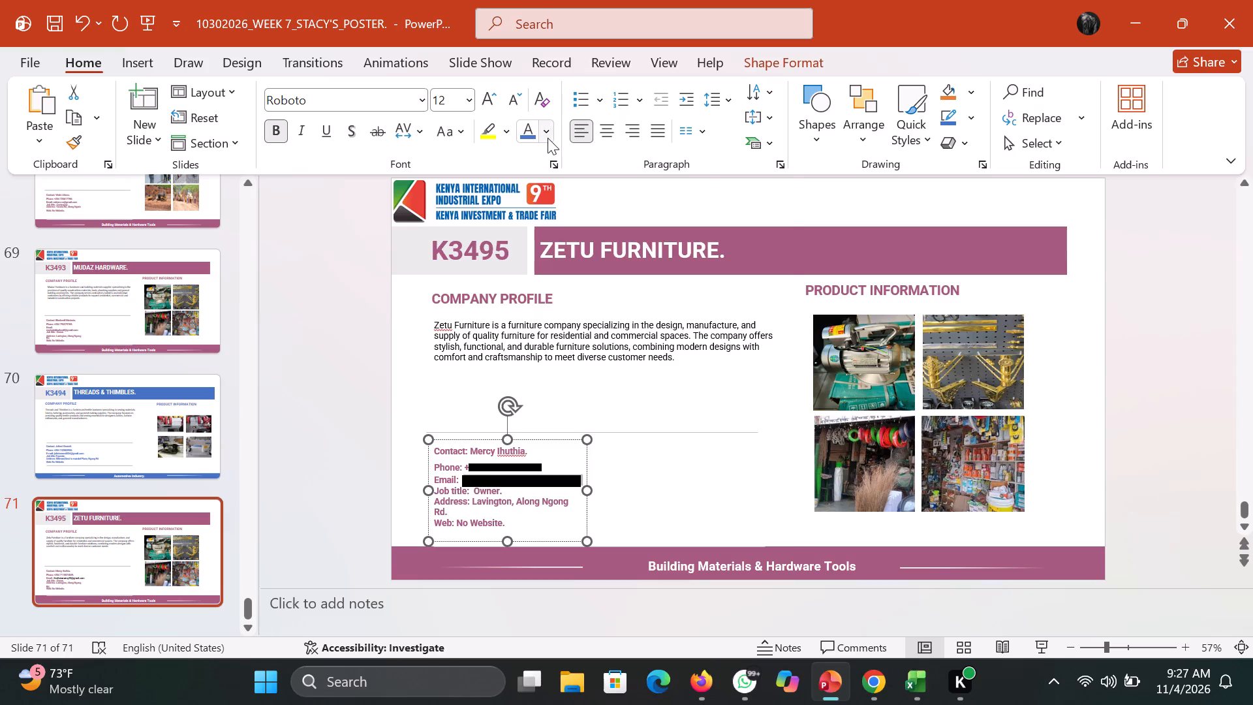
left_click(548, 138)
left_click(558, 494)
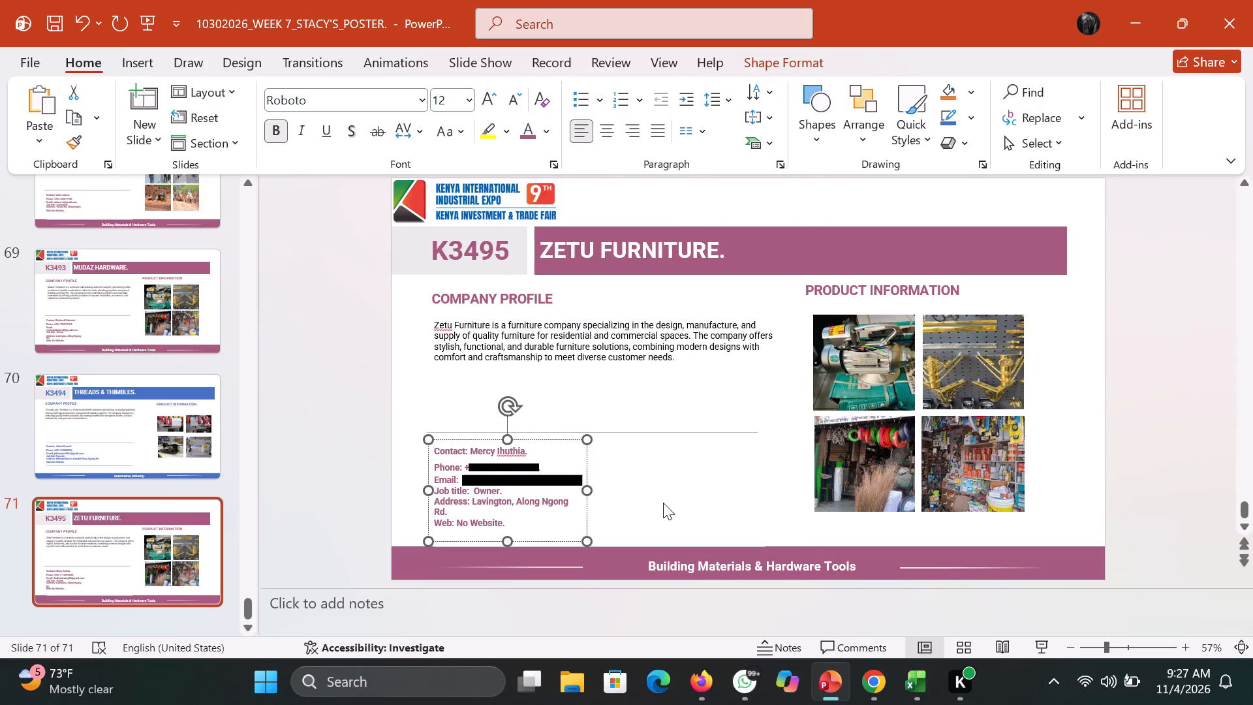
left_click(663, 503)
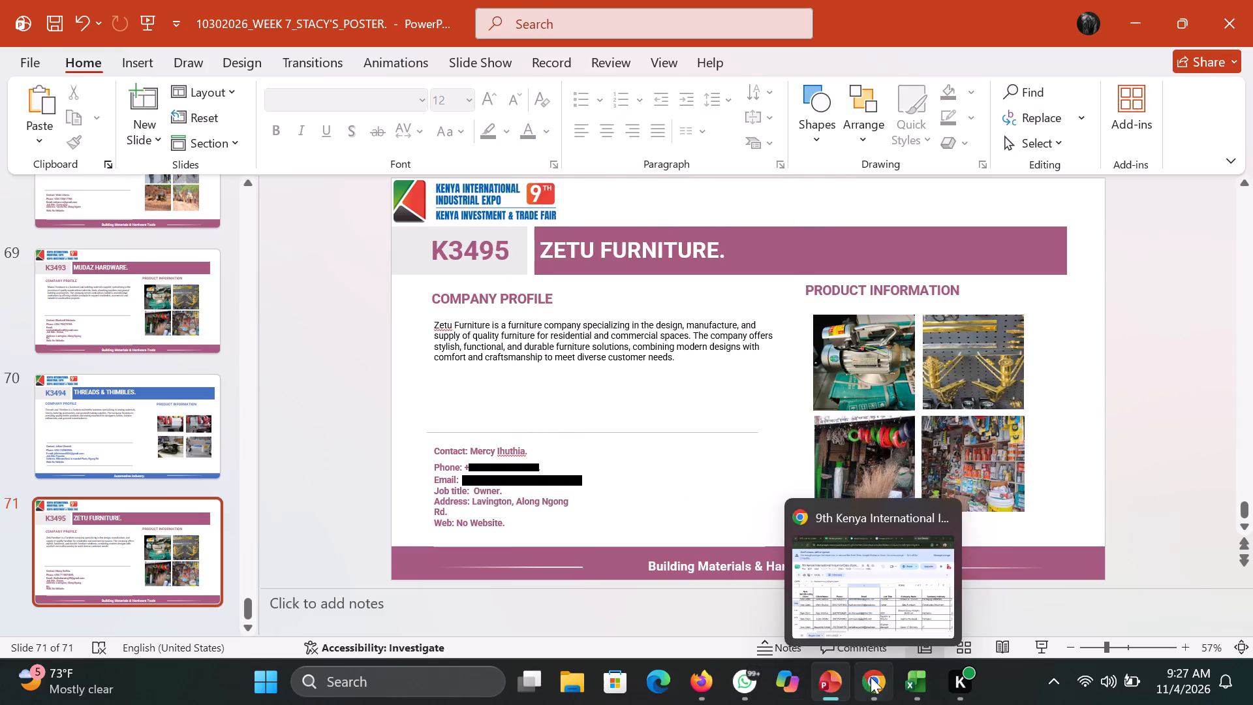
Copy Zetu Furniture's company address from the buyer list in Chrome and return to the PowerPoint slide.
left_click(871, 677)
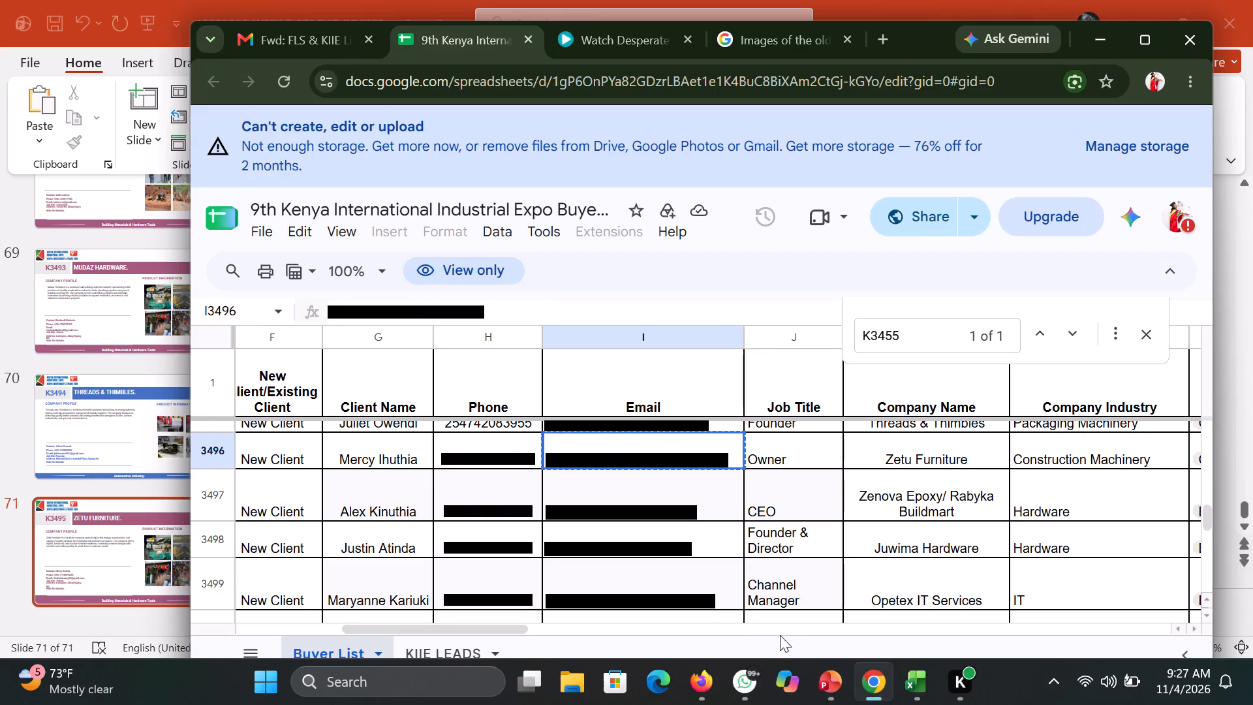
left_click(835, 692)
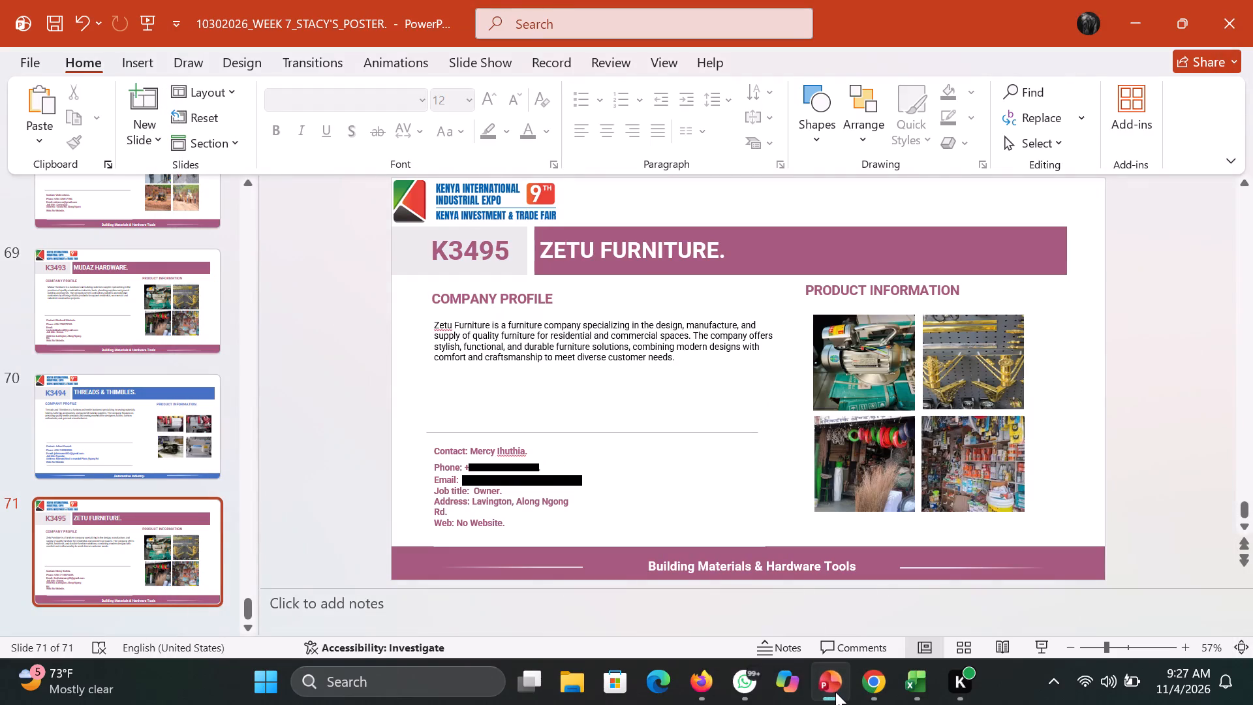
left_click(888, 698)
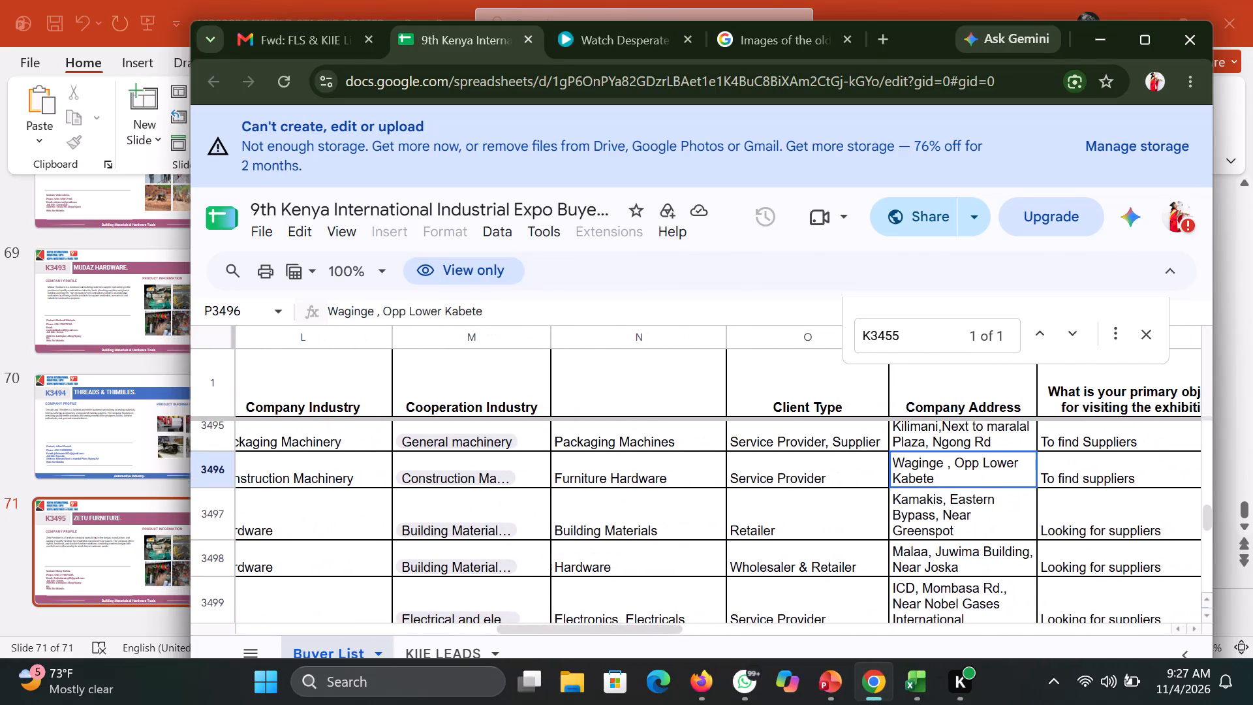
key("ctrl+c")
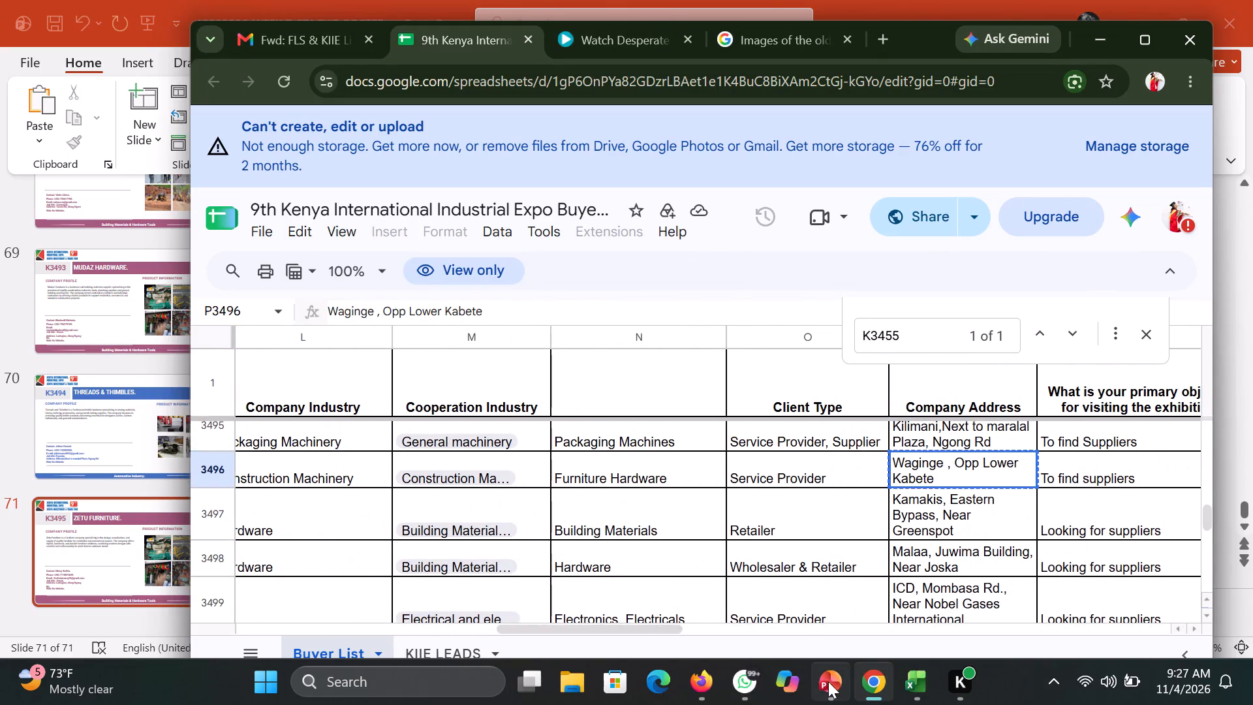
left_click(828, 681)
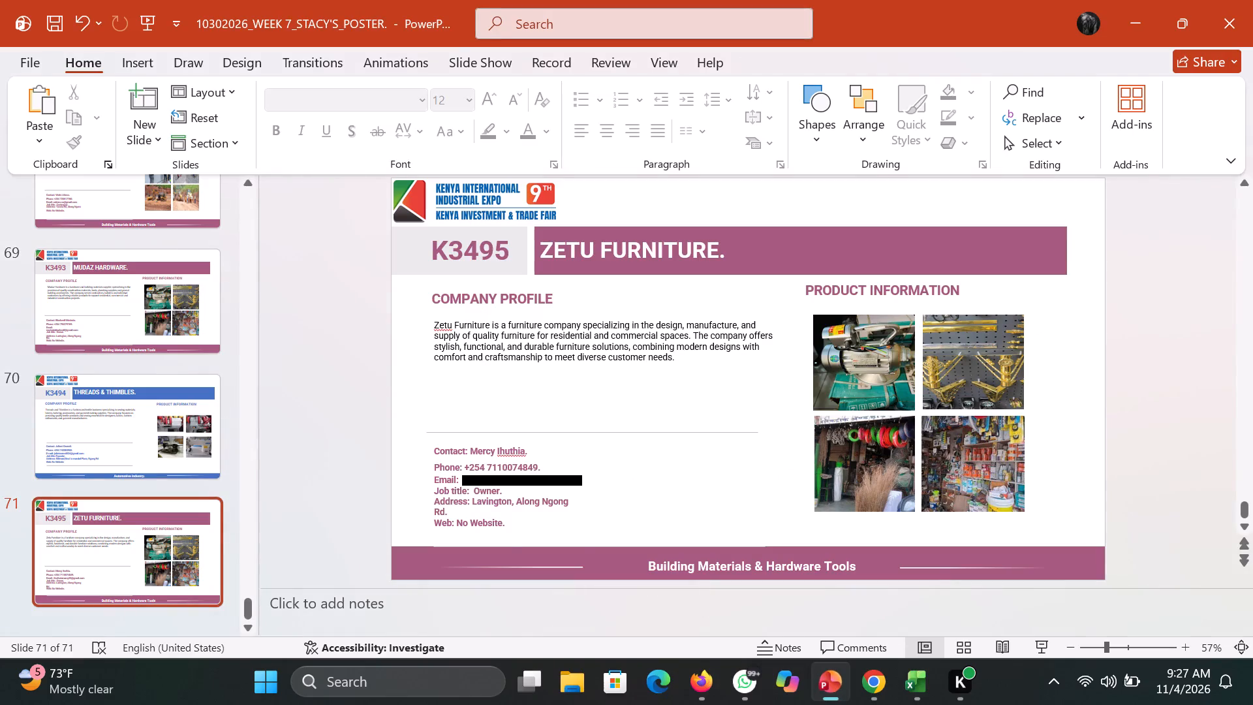
Clear the website entry in the contact details, keeping only the Web: label.
left_click(523, 525)
key("BackSpace")
key("BackSpace")
key("BackSpace")
key("BackSpace")
key("BackSpace")
key("BackSpace")
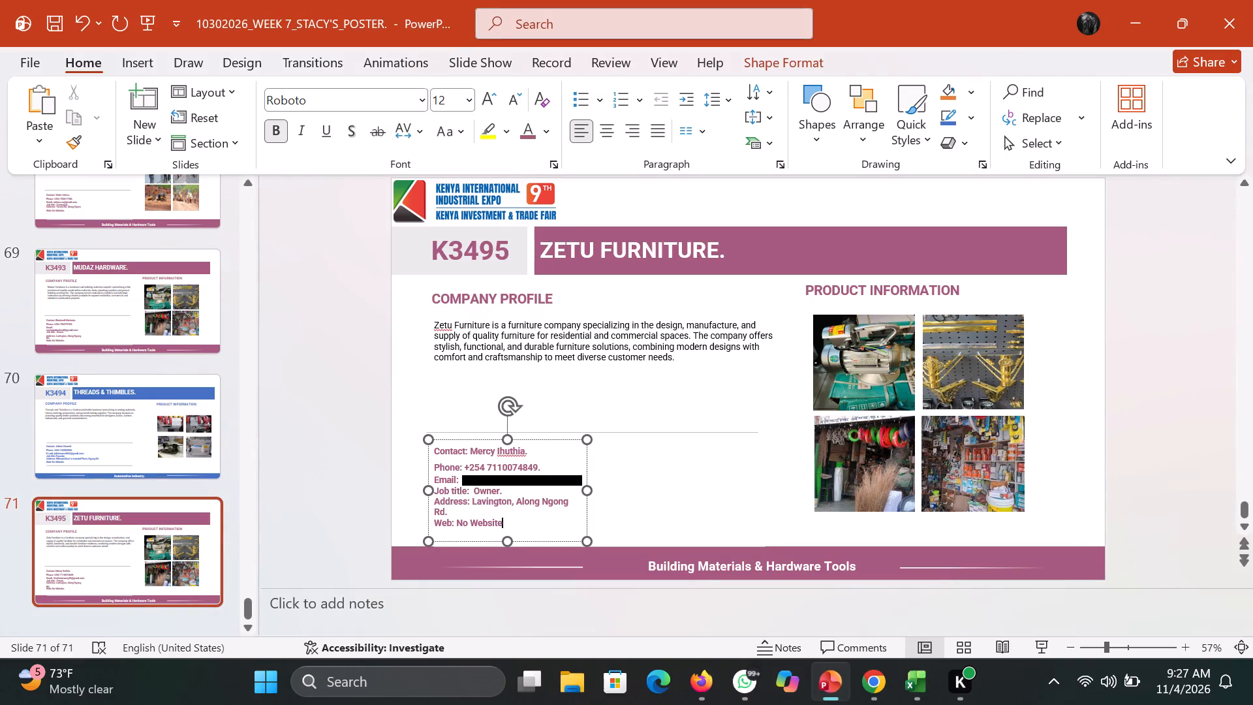
key("BackSpace")
key("BackSpace")
key("BackSpace")
key("BackSpace")
key("BackSpace")
Replace the old address in the contact details with the copied Zetu Furniture address, keeping the Address: label.
left_click(463, 510)
key("BackSpace")
key("BackSpace")
key("BackSpace")
key("BackSpace")
key("BackSpace")
key("BackSpace")
key("BackSpace")
key("BackSpace")
key("BackSpace")
key("BackSpace")
key("BackSpace")
key("BackSpace")
key("BackSpace")
key("BackSpace")
key("BackSpace")
key("BackSpace")
key("BackSpace")
key("BackSpace")
key("BackSpace")
key("BackSpace")
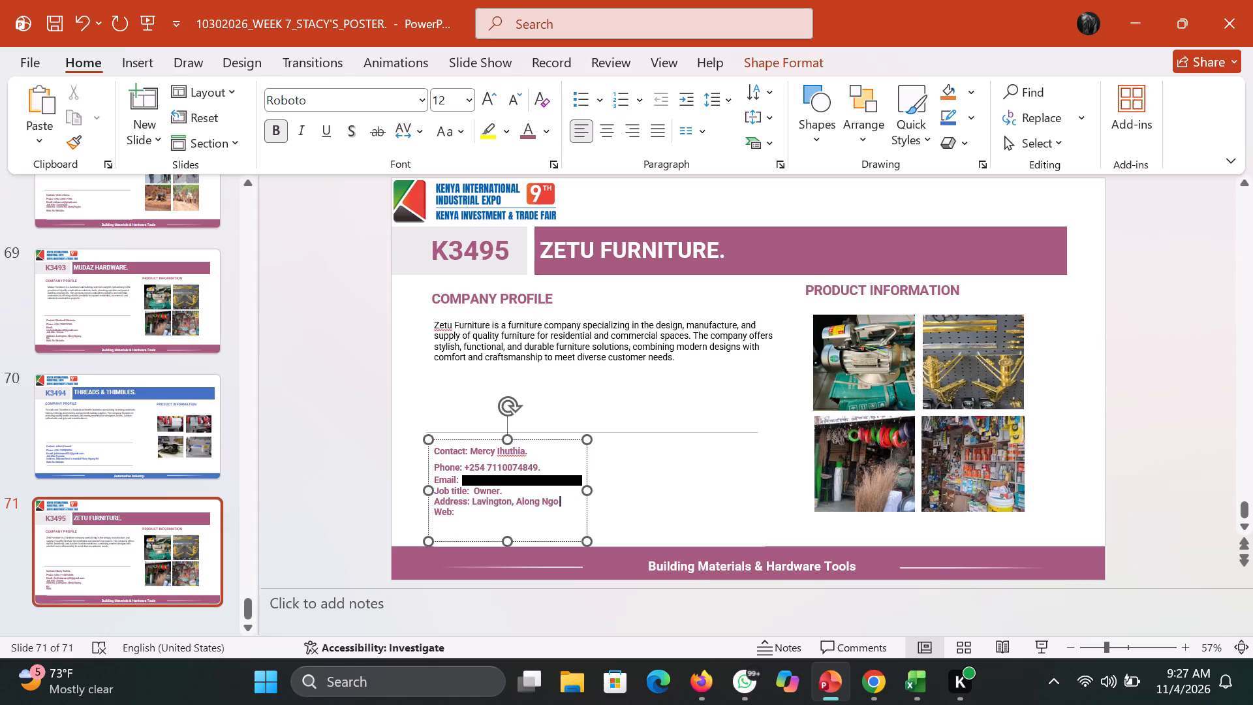
key("BackSpace")
key("BackSpace")
key("BackSpace")
key("BackSpace")
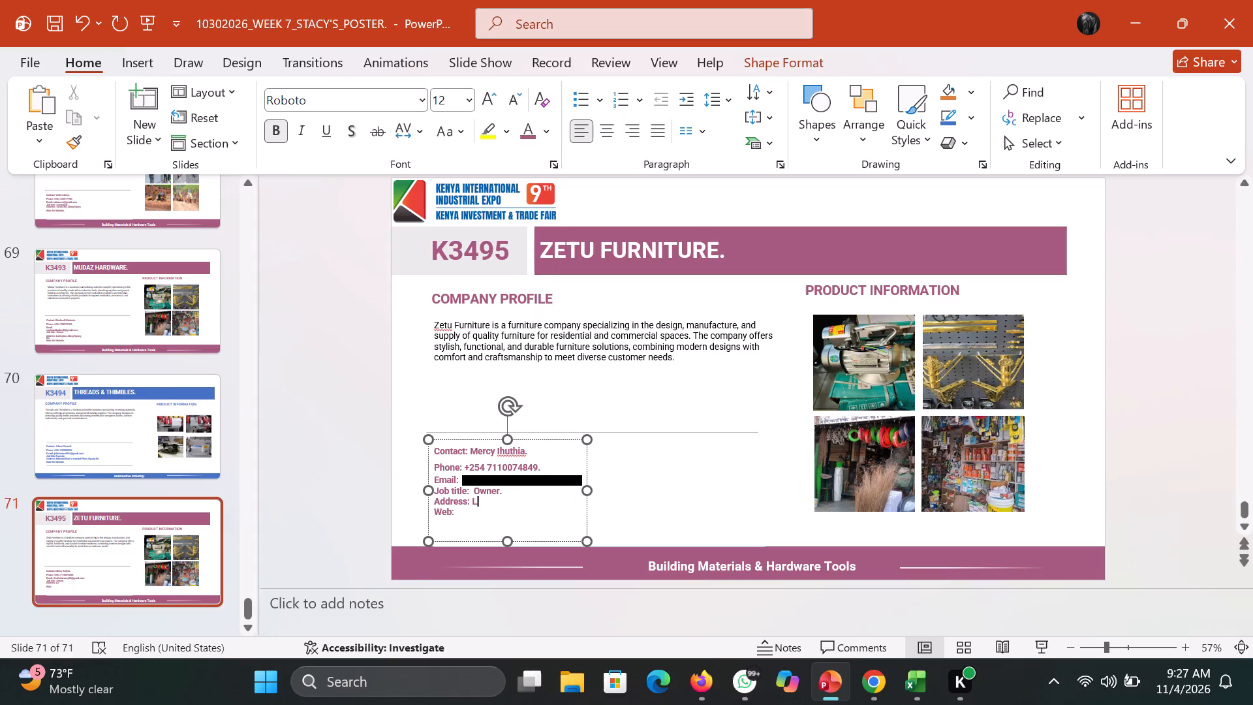
key("BackSpace")
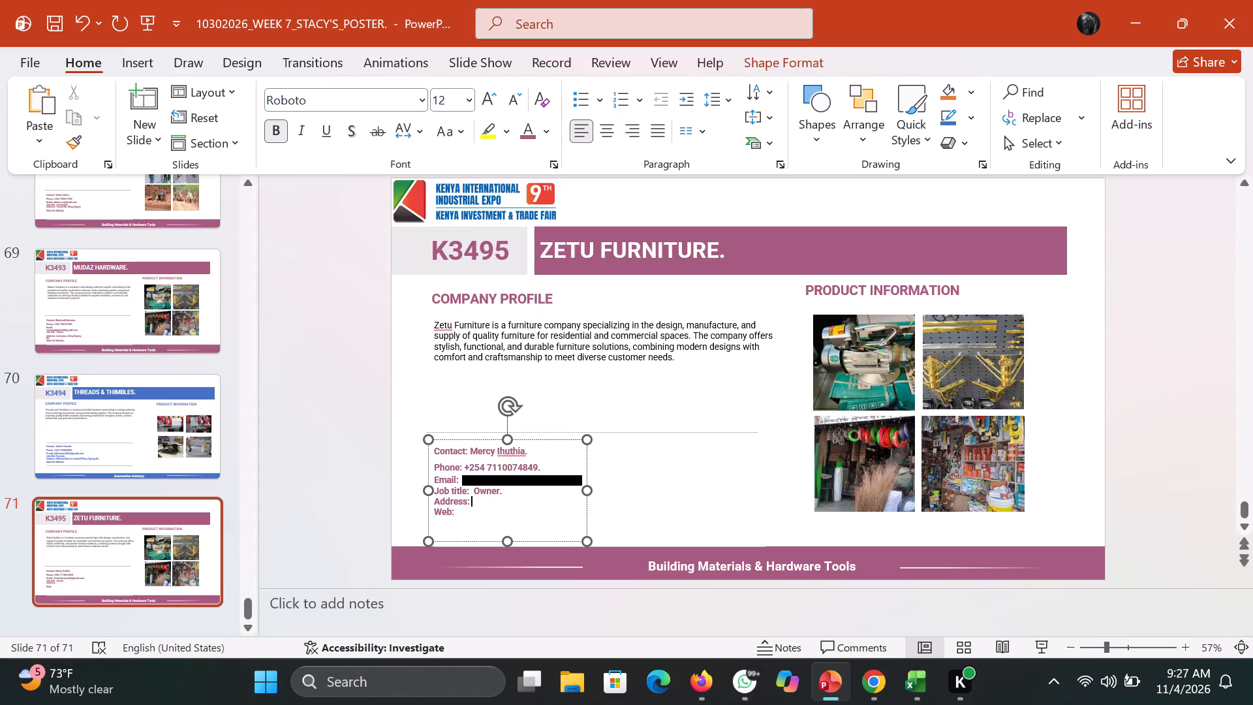
key("ctrl+v")
right_click(463, 510, "ctrl")
left_click(708, 504)
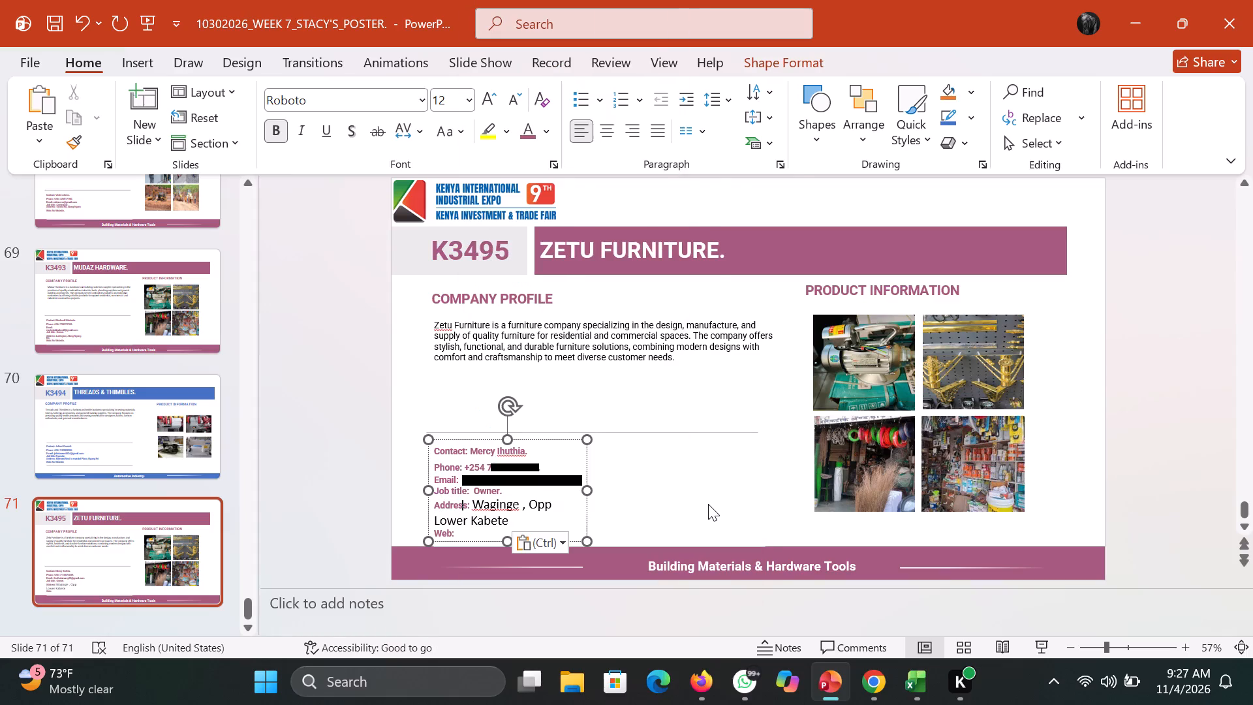
Format the pasted Zetu Furniture address as 12 pt bold Roboto in the plum colour of the other contact details.
left_click_drag(472, 503, 492, 517)
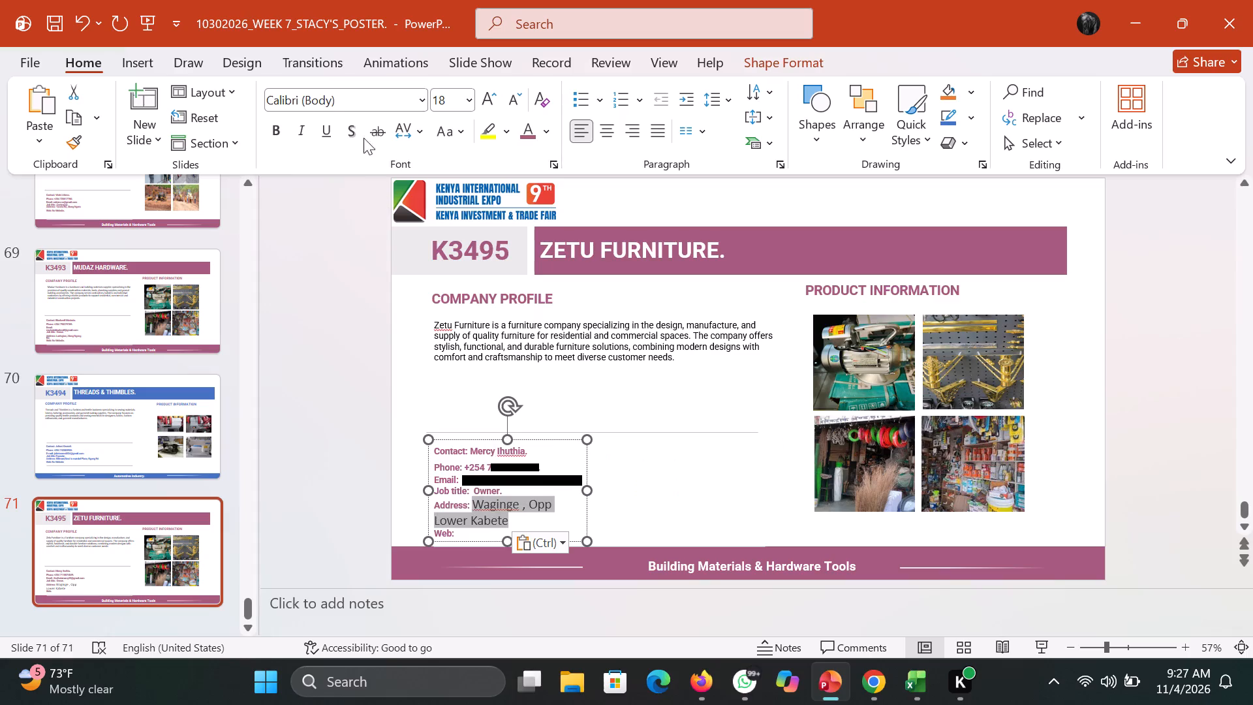
left_click(468, 99)
left_click(448, 246)
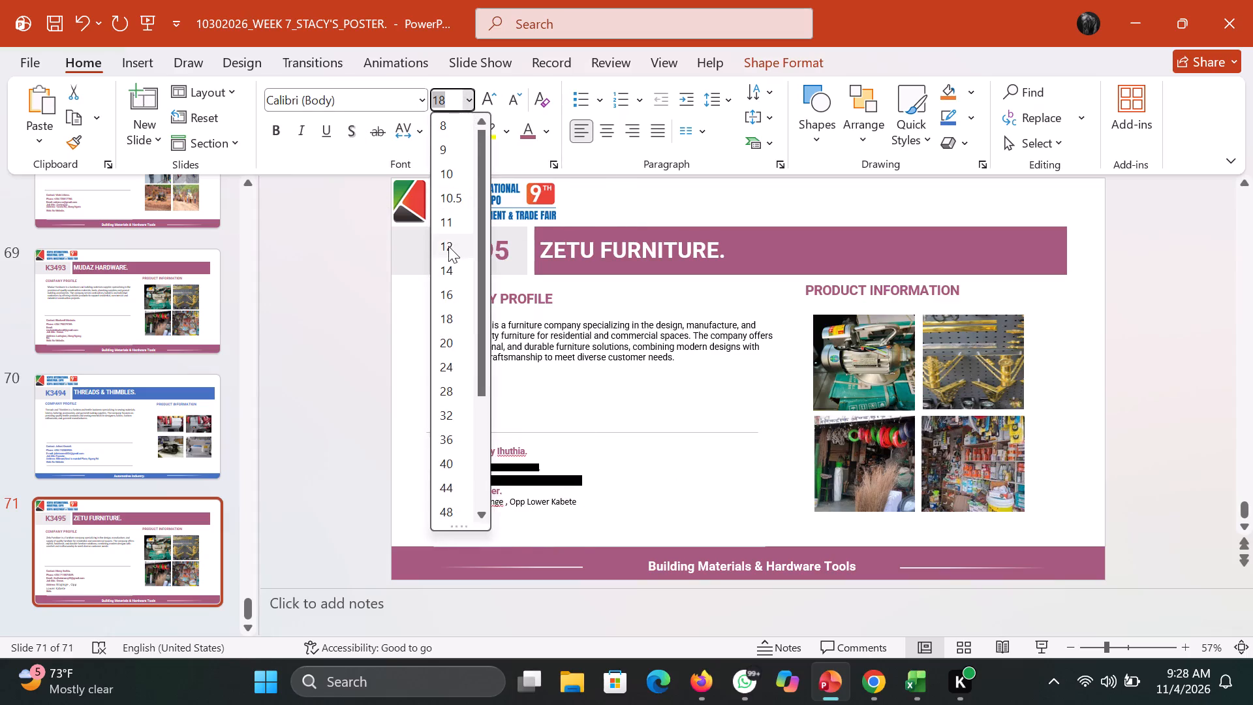
left_click(424, 104)
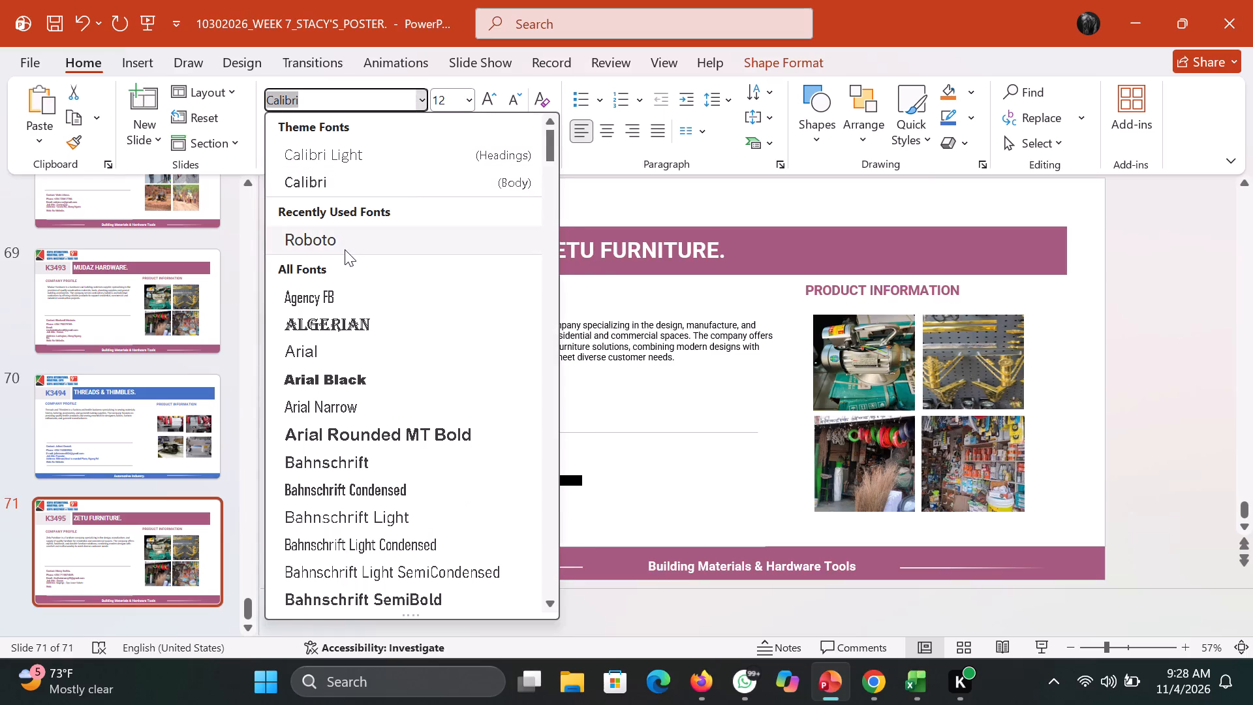
left_click(345, 249)
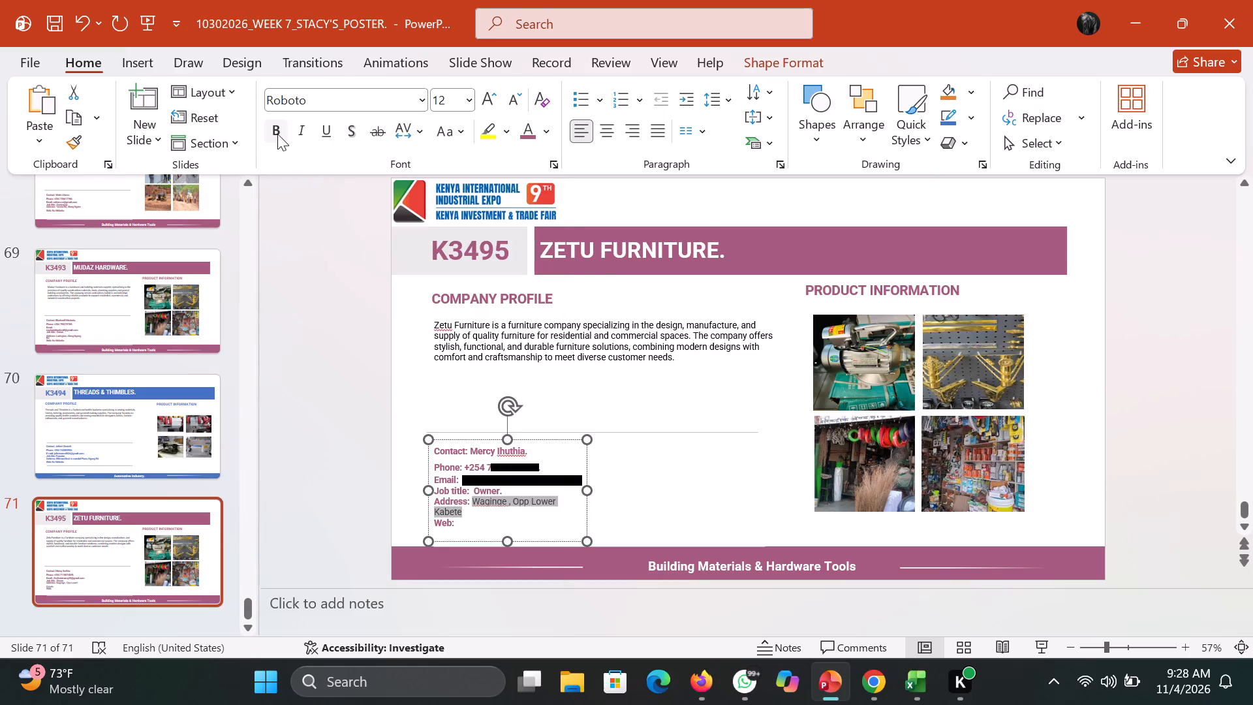
left_click(279, 134)
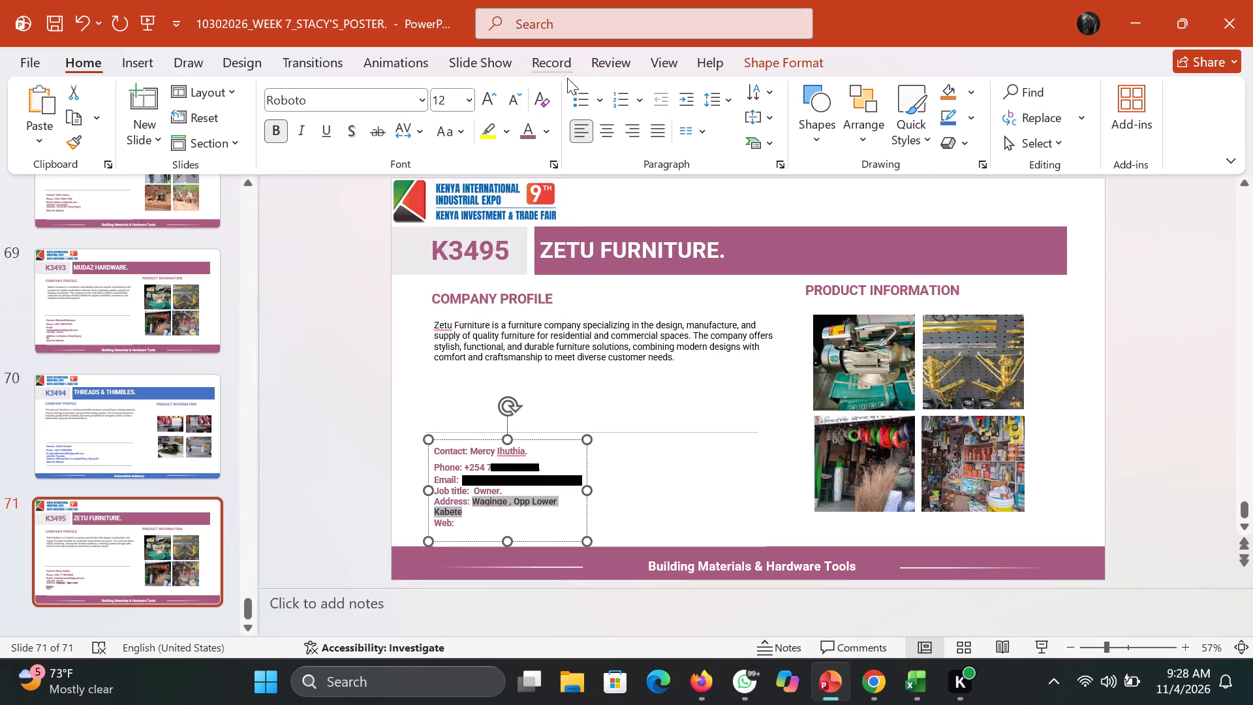
left_click(551, 132)
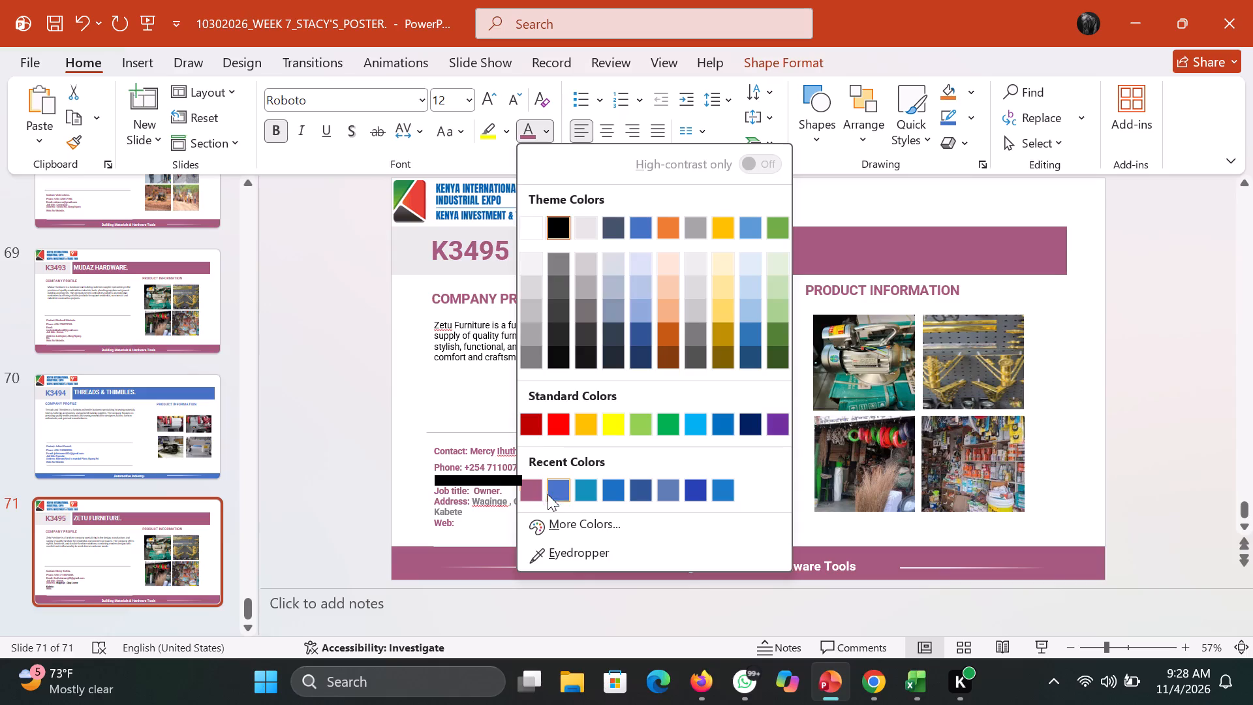
left_click(536, 492)
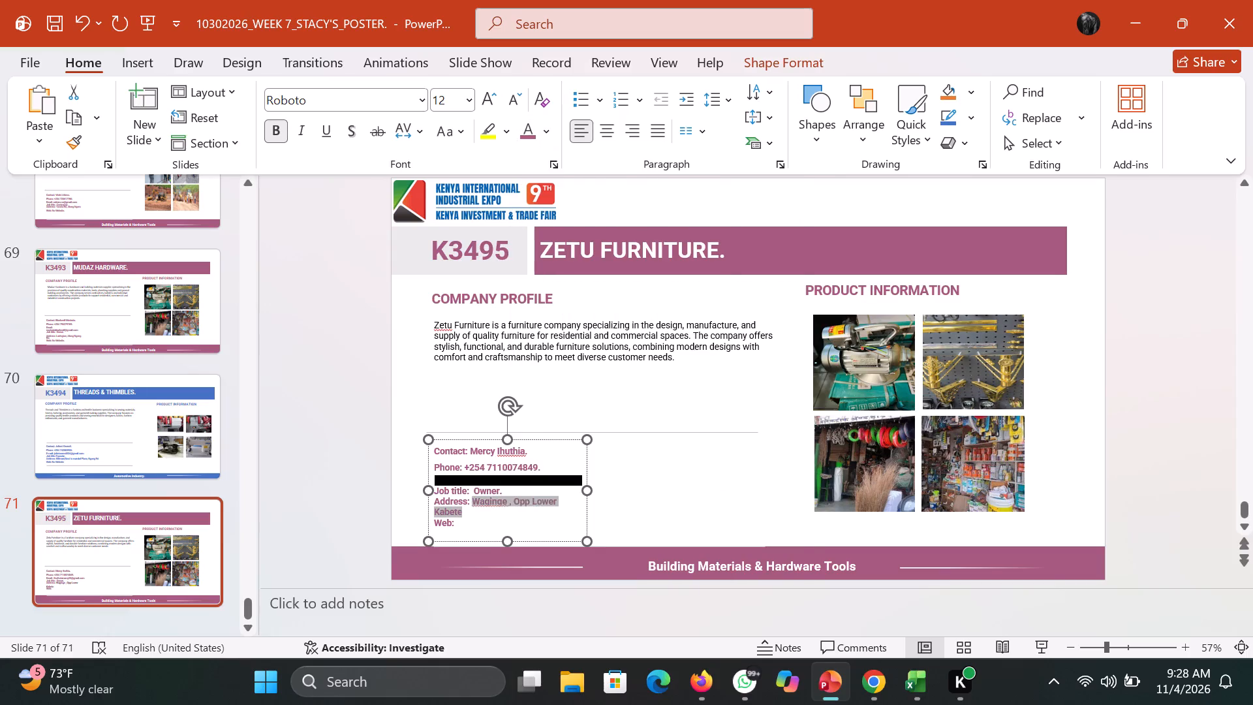
Enter "No Website." after the Web: label in the contact details.
left_click(463, 525)
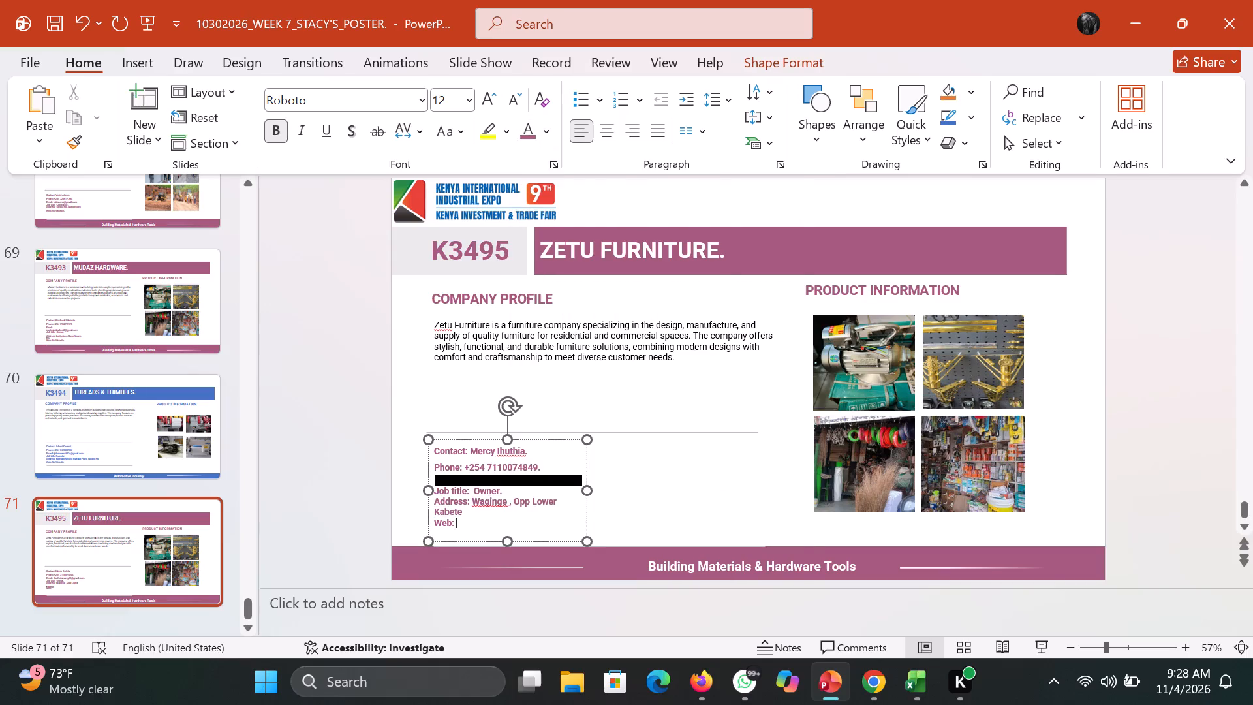
type("o")
key("space")
key("period")
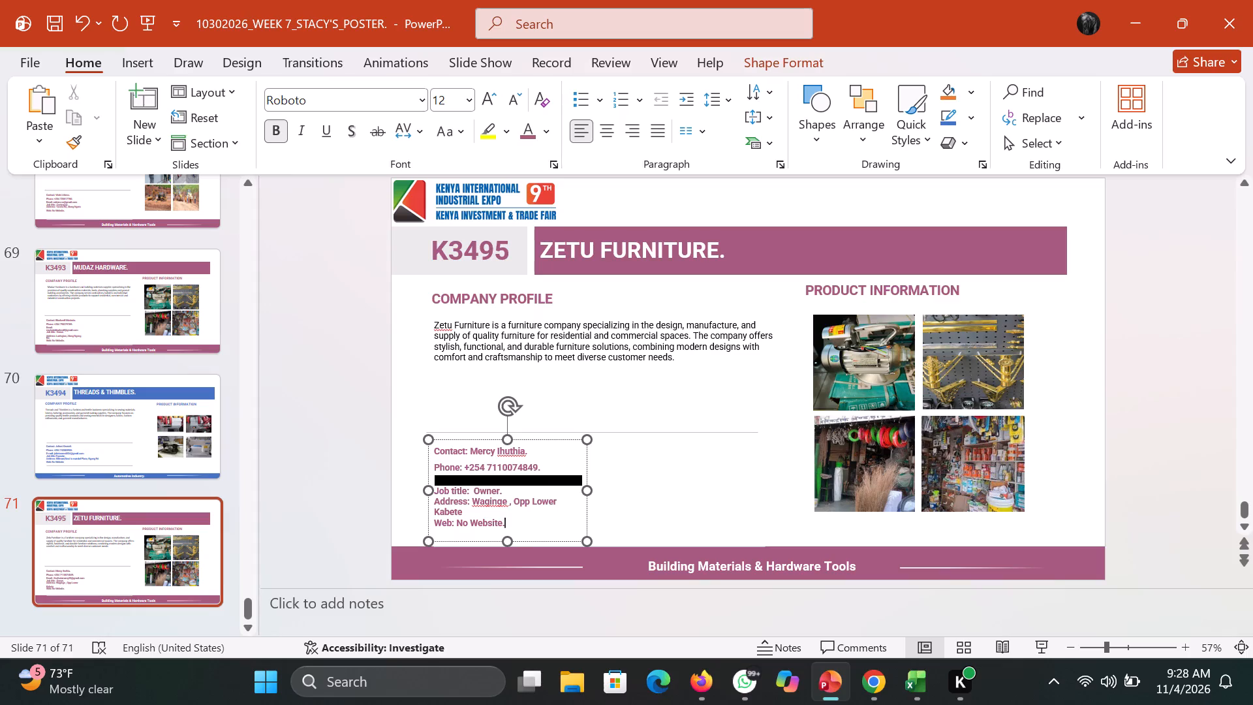
left_click(660, 477)
Delete the four old hardware photos beneath the PRODUCT INFORMATION heading.
left_click(829, 356)
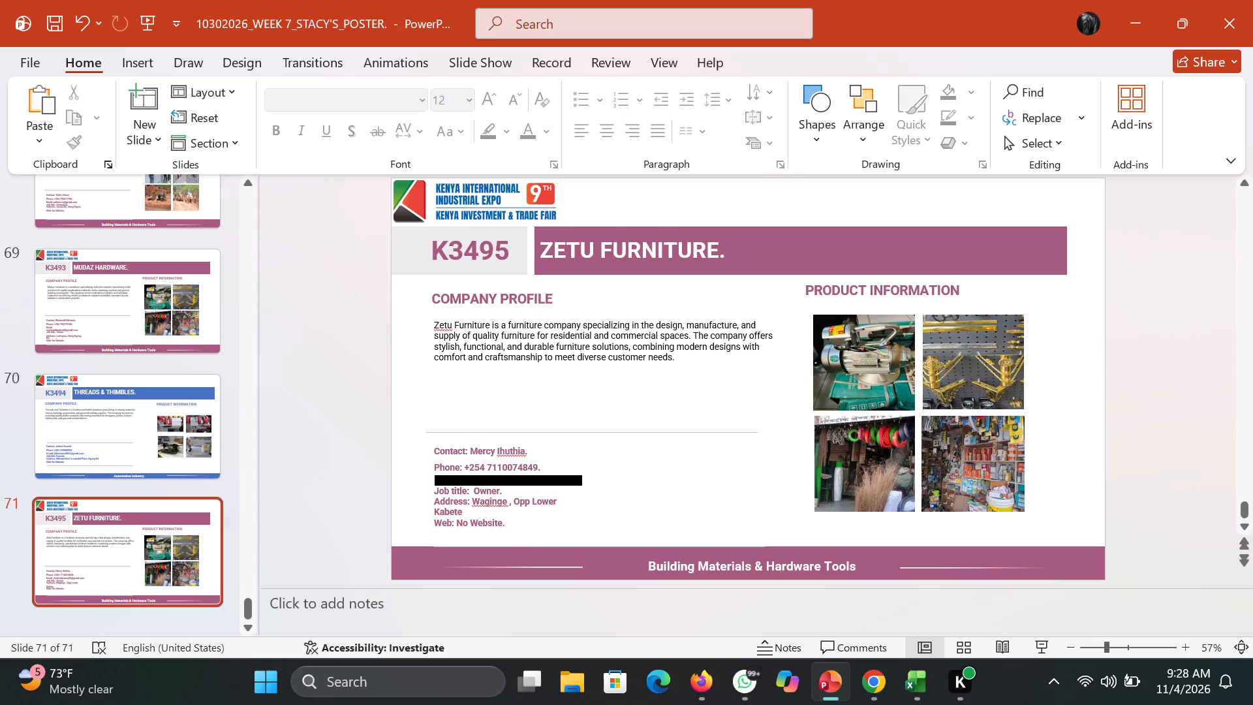
key("BackSpace")
left_click(899, 437)
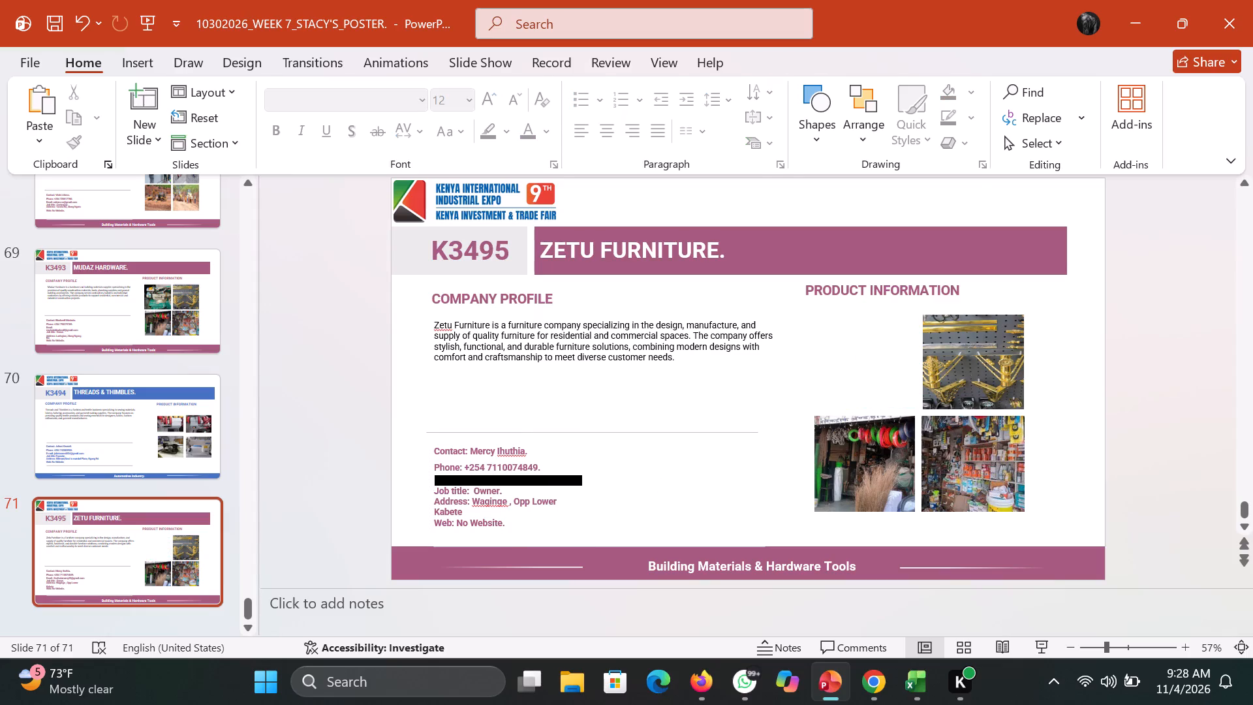
key("BackSpace")
left_click(947, 390)
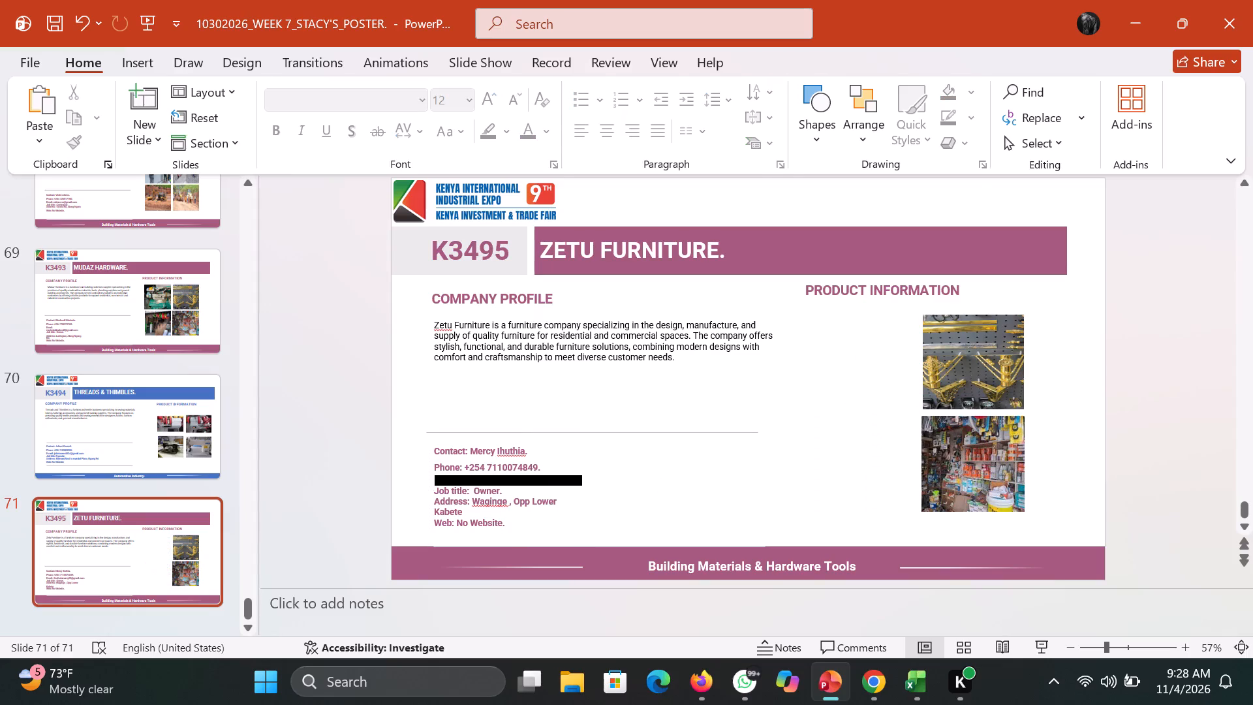
key("BackSpace")
left_click(969, 457)
key("BackSpace")
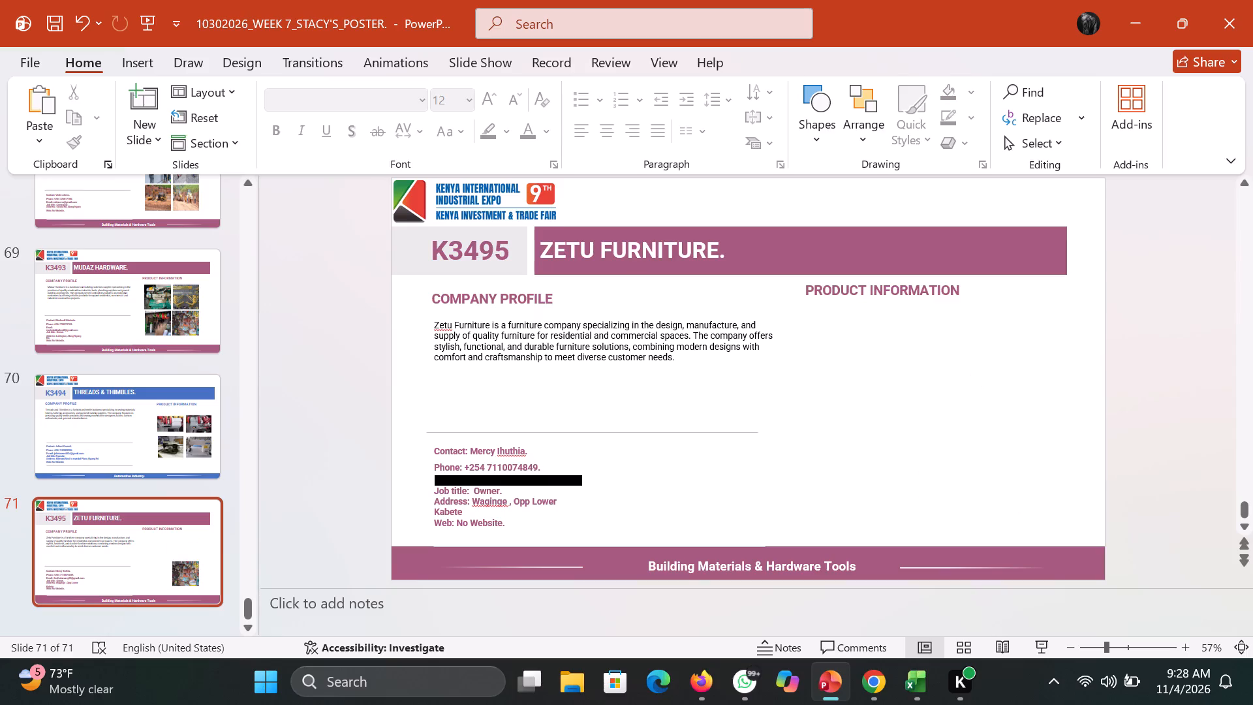
Switch to Chrome and run a Google image search for "Common nairobi places that sell furnitures".
left_click(868, 691)
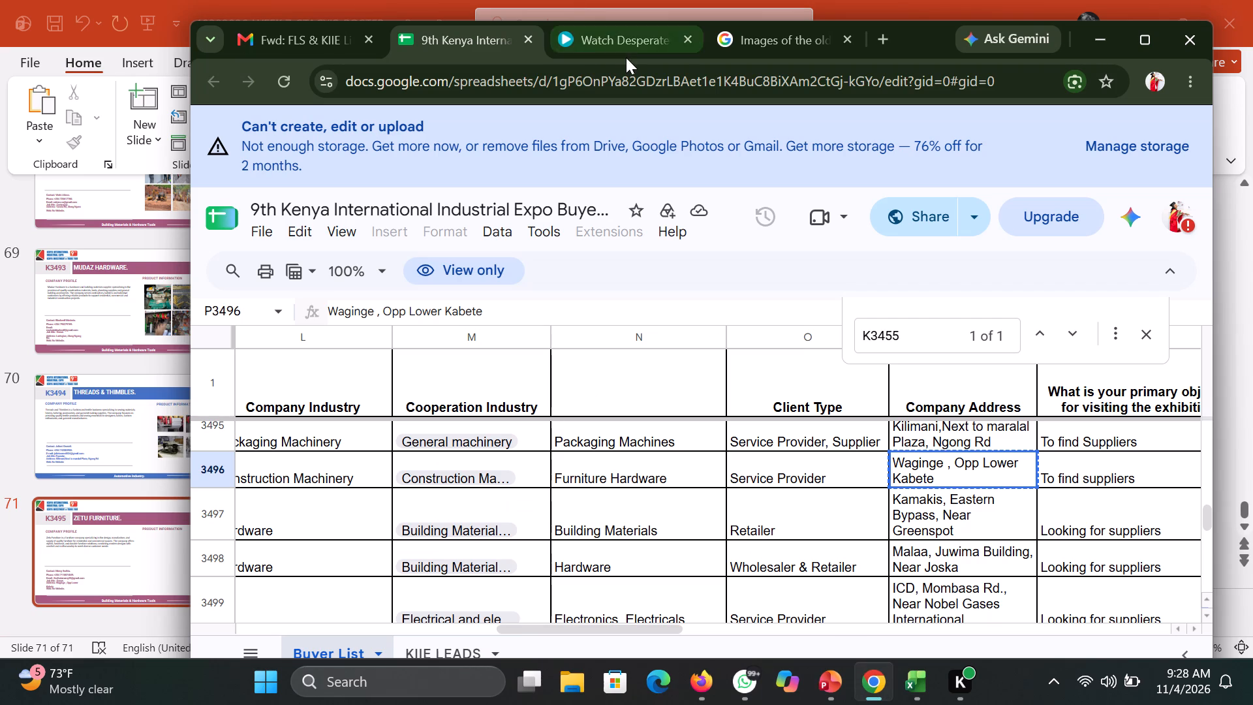
left_click(760, 39)
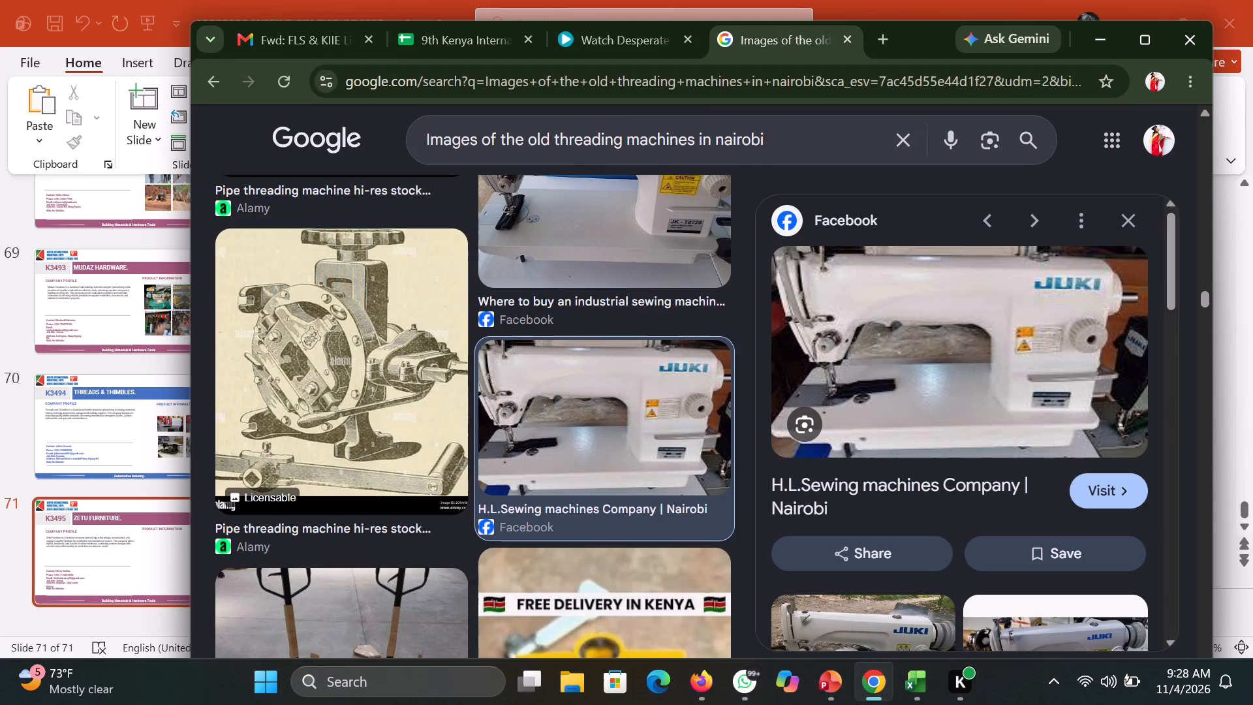
left_click(766, 136)
key("BackSpace")
key("BackSpace")
key("BackSpace")
key("BackSpace")
key("BackSpace")
key("BackSpace")
key("BackSpace")
key("BackSpace")
key("BackSpace")
key("BackSpace")
key("BackSpace")
key("BackSpace")
key("BackSpace")
key("BackSpace")
key("BackSpace")
key("BackSpace")
key("BackSpace")
key("BackSpace")
key("BackSpace")
key("BackSpace")
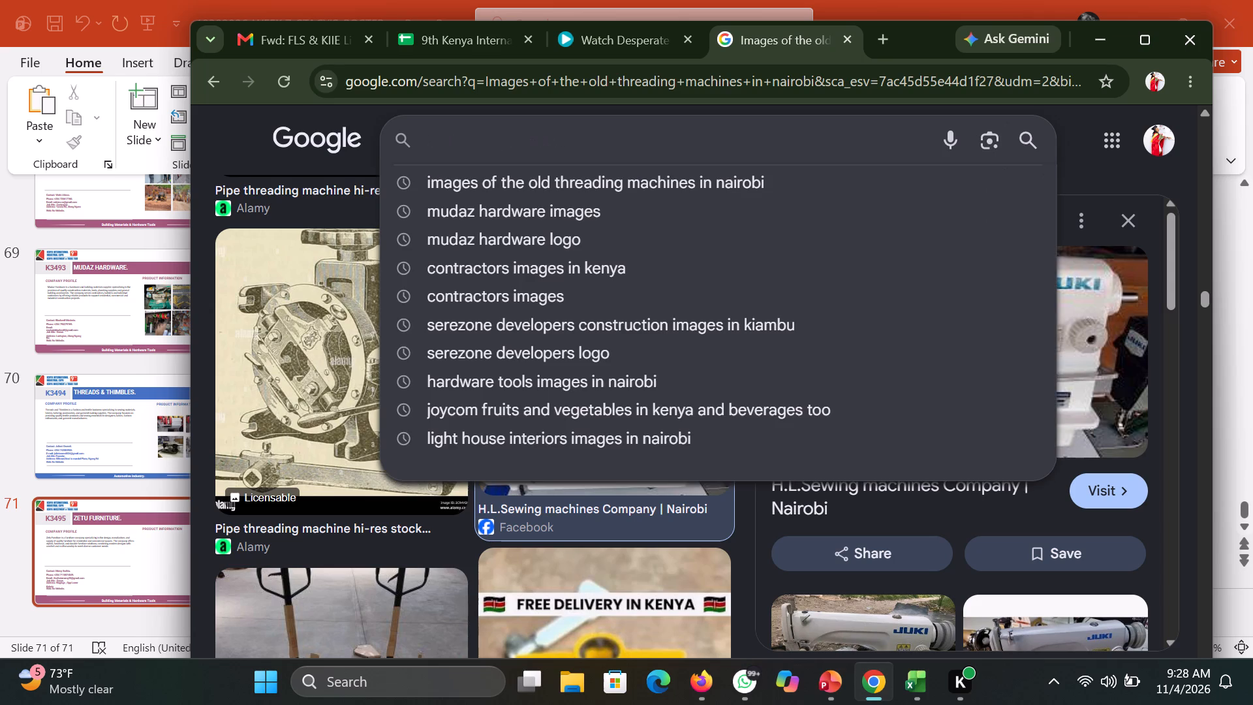
type("ommon nairobi")
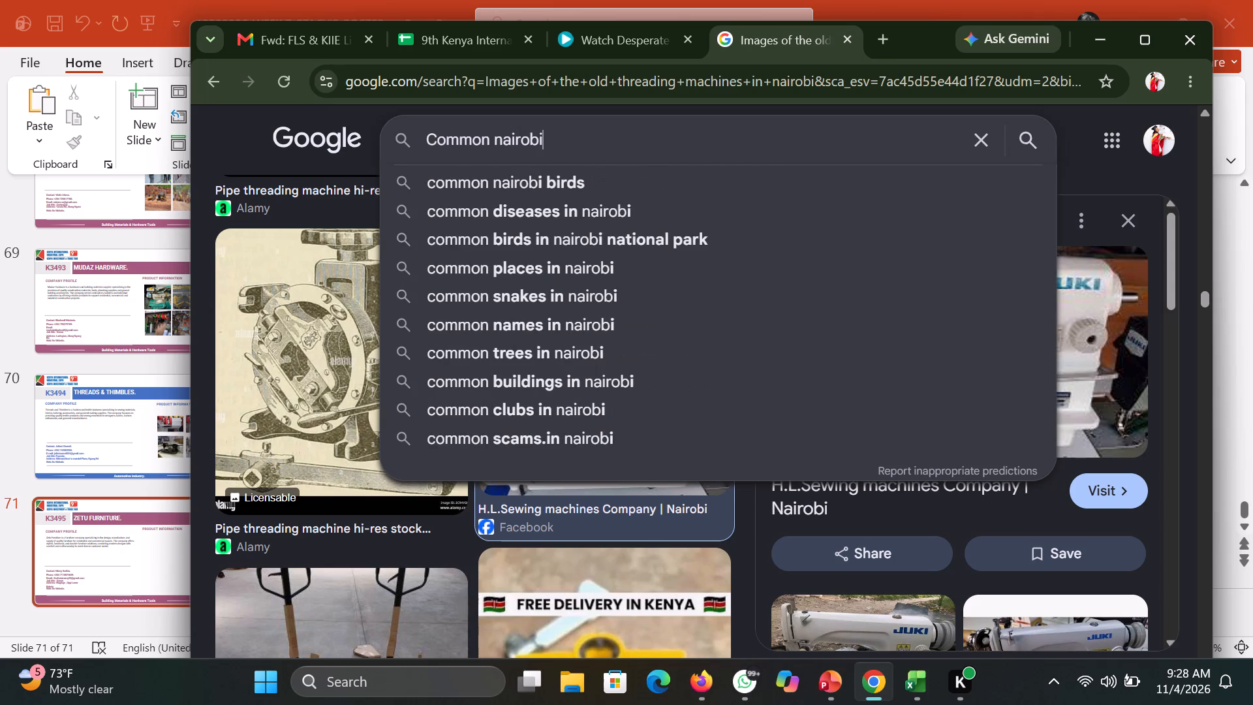
key("space")
type("places")
key("space")
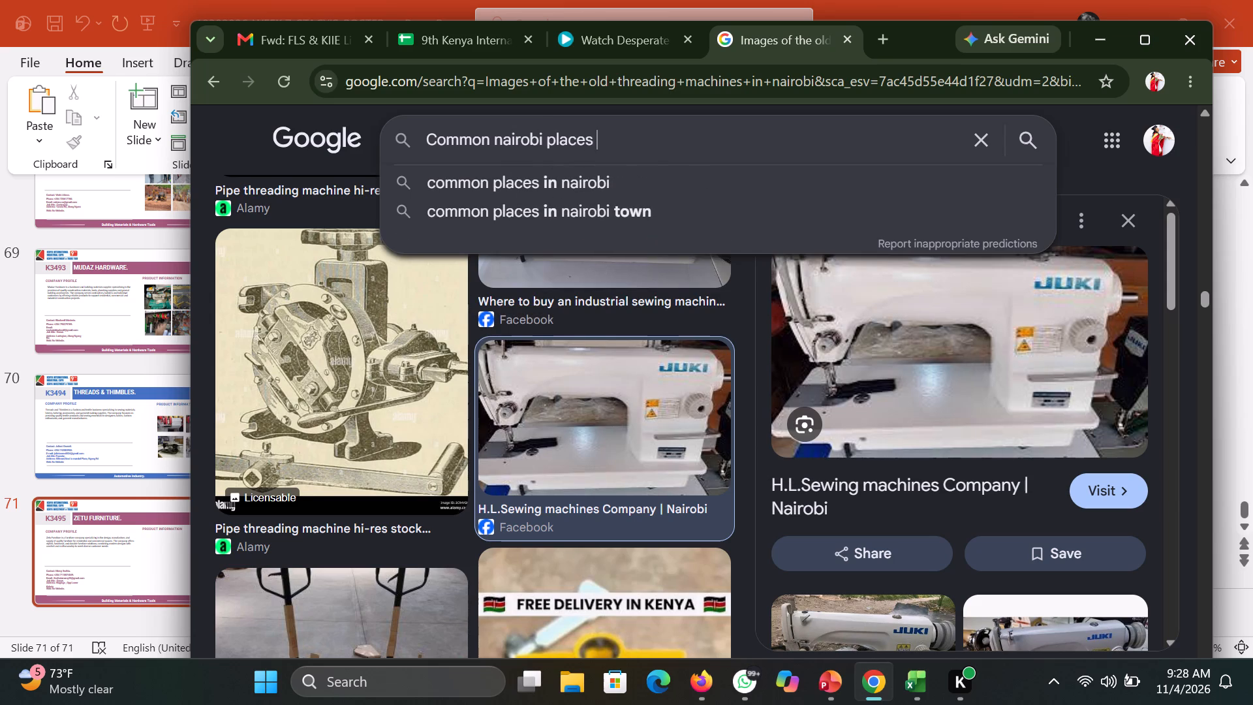
type("that")
key("space")
type("sell furnit")
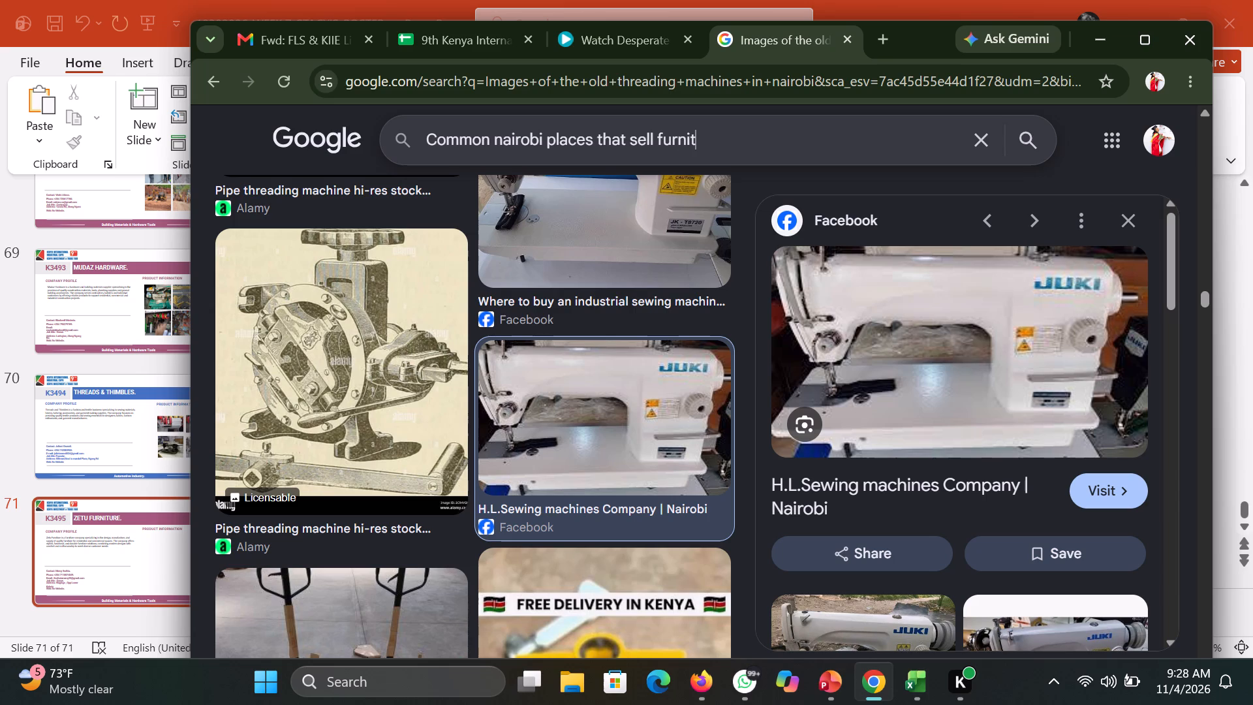
type("ures")
left_click(1036, 142)
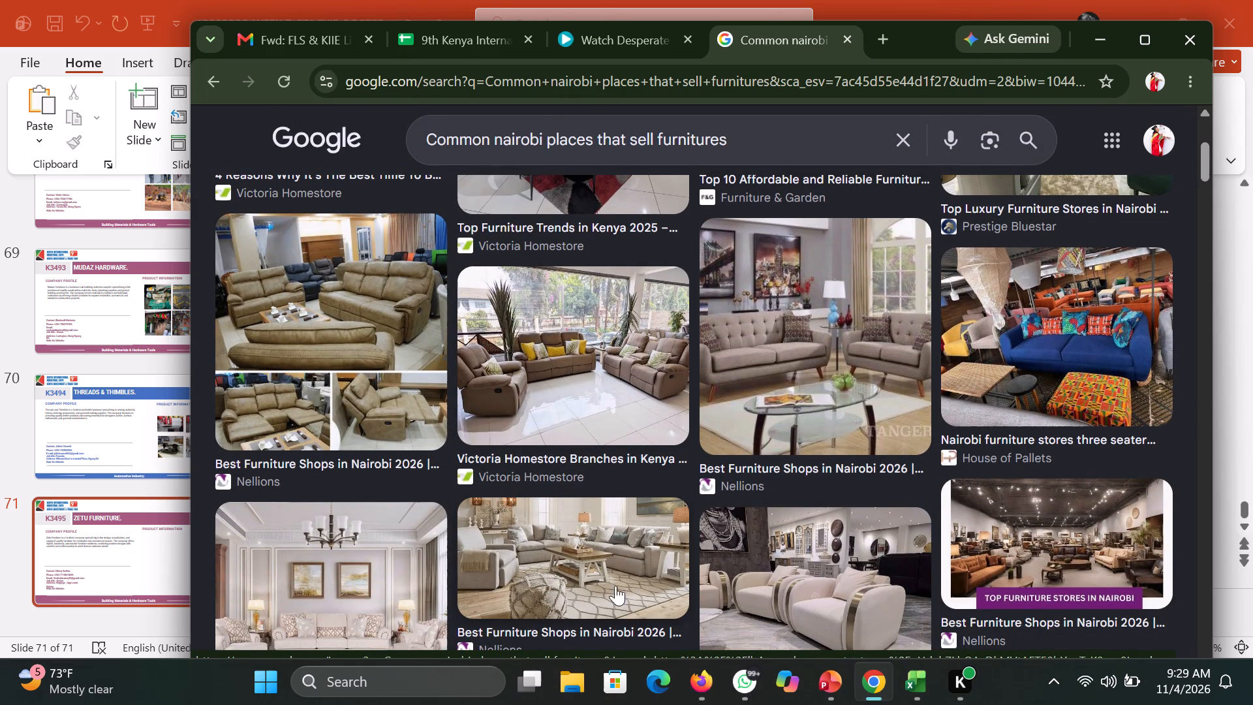
Copy the House of Pallets blue sofa image from the results and paste it onto the Zetu Furniture slide in PowerPoint.
right_click(952, 353)
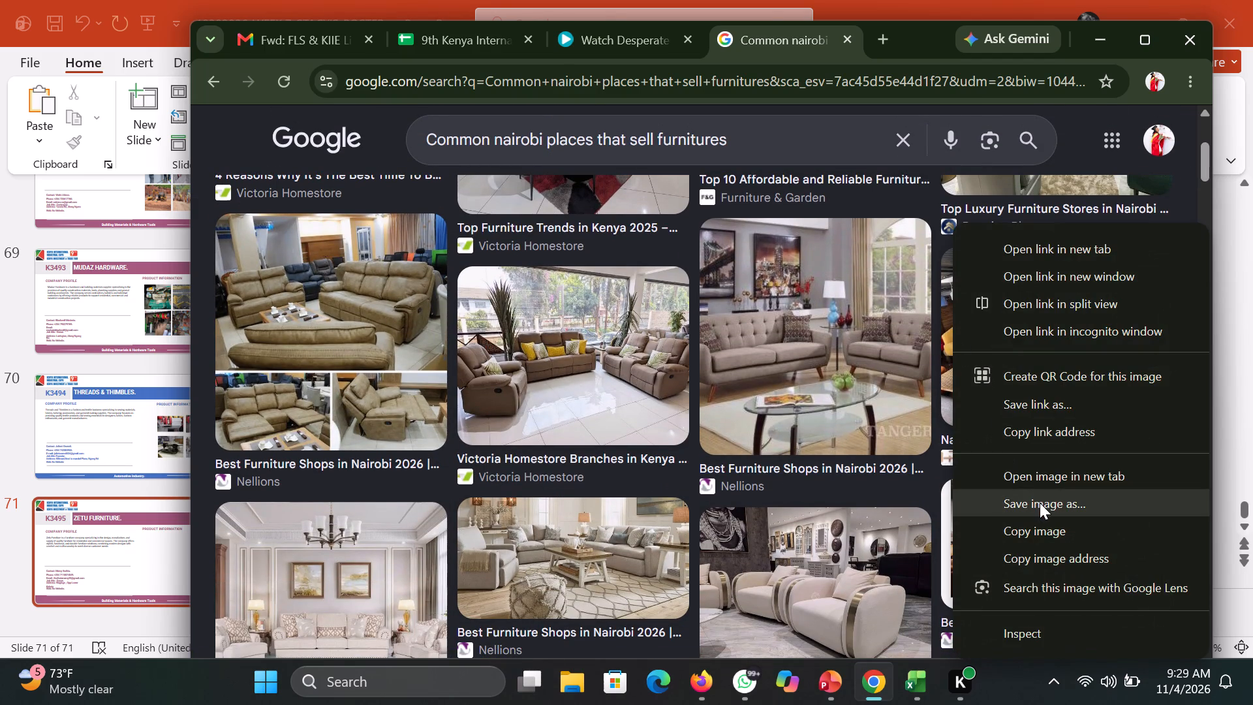
left_click(1040, 529)
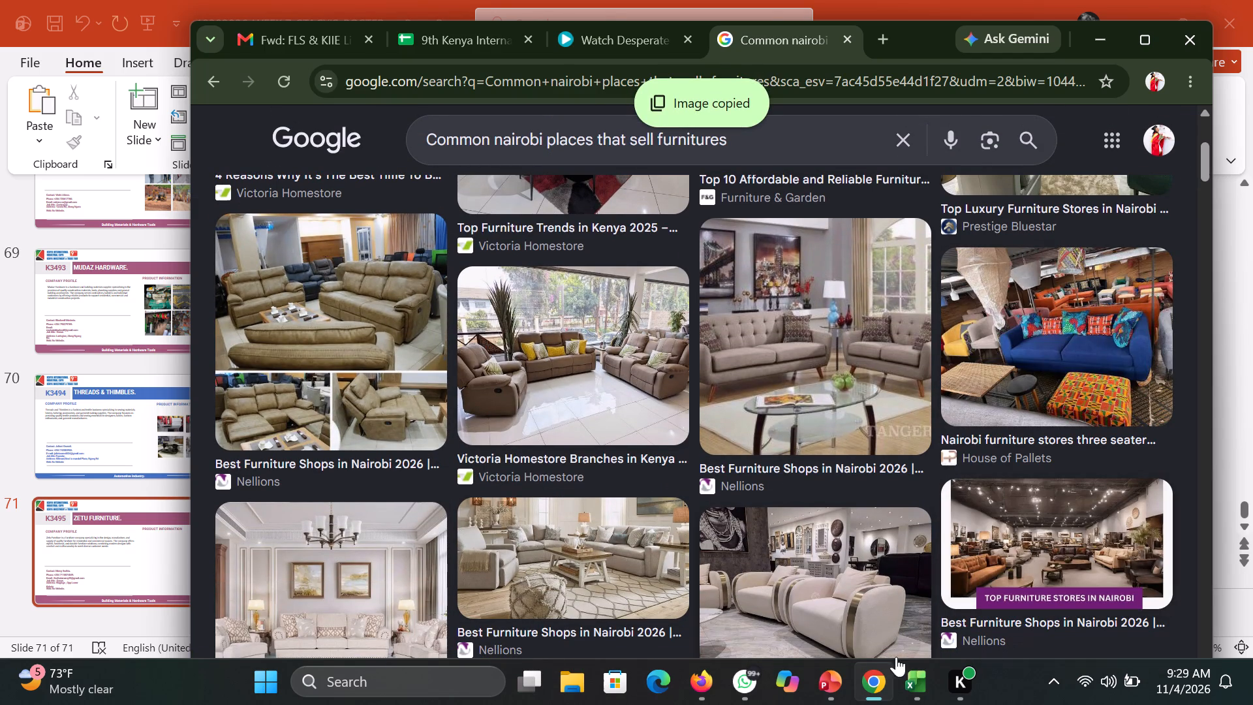
left_click(824, 689)
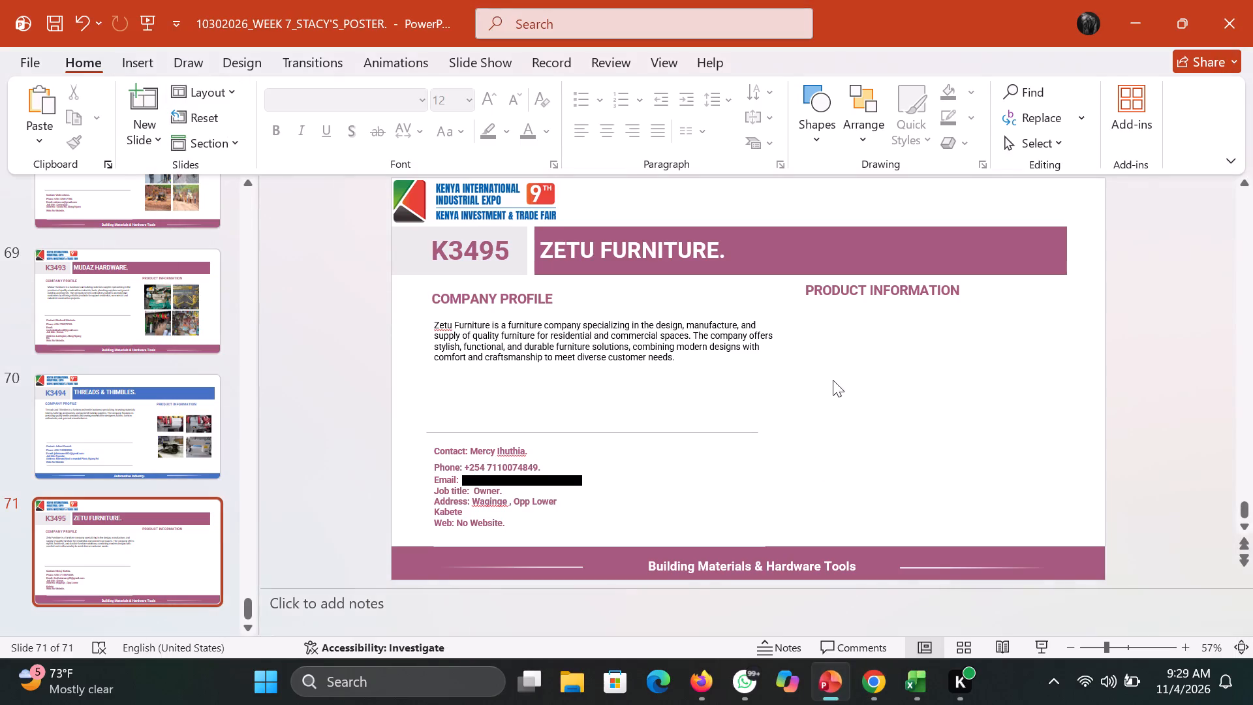
left_click(833, 358)
key("ctrl+v")
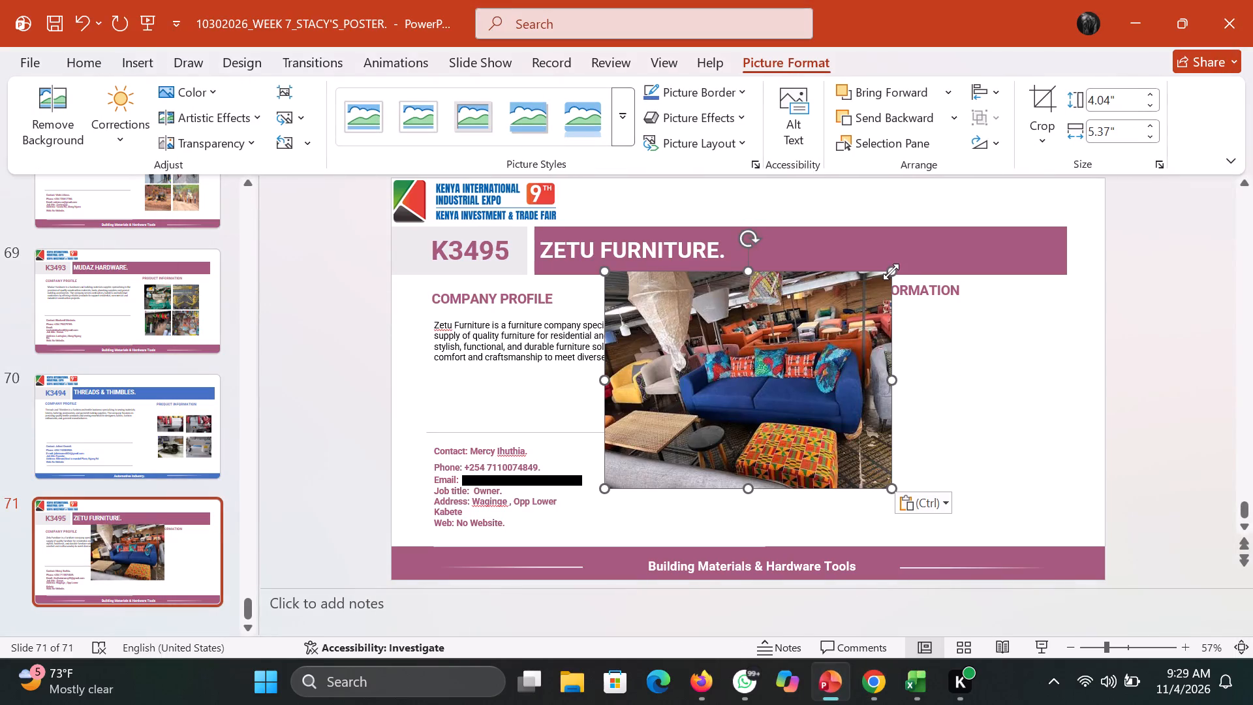
Shrink the sofa picture to about 1.86" high by 2.01" wide and place it just below the PRODUCT INFORMATION heading.
left_click_drag(891, 272, 779, 420)
left_click_drag(720, 411, 754, 405)
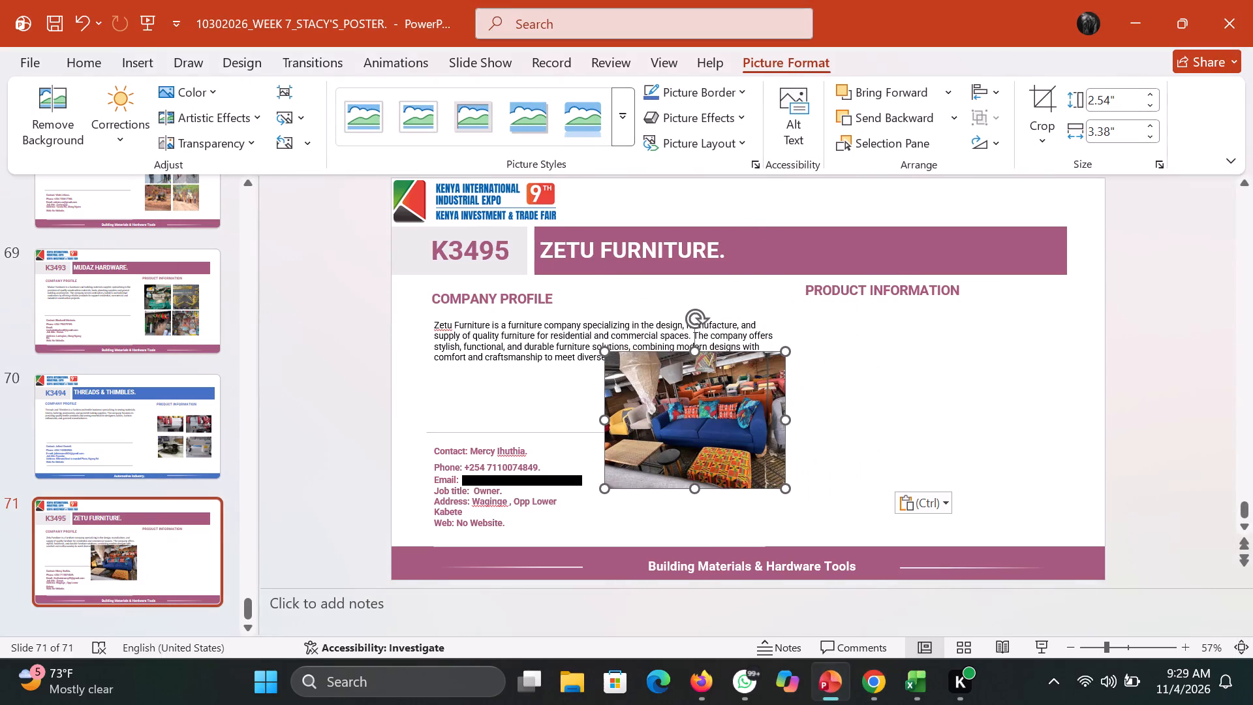
left_click_drag(754, 405, 931, 383)
left_click_drag(993, 321, 985, 329)
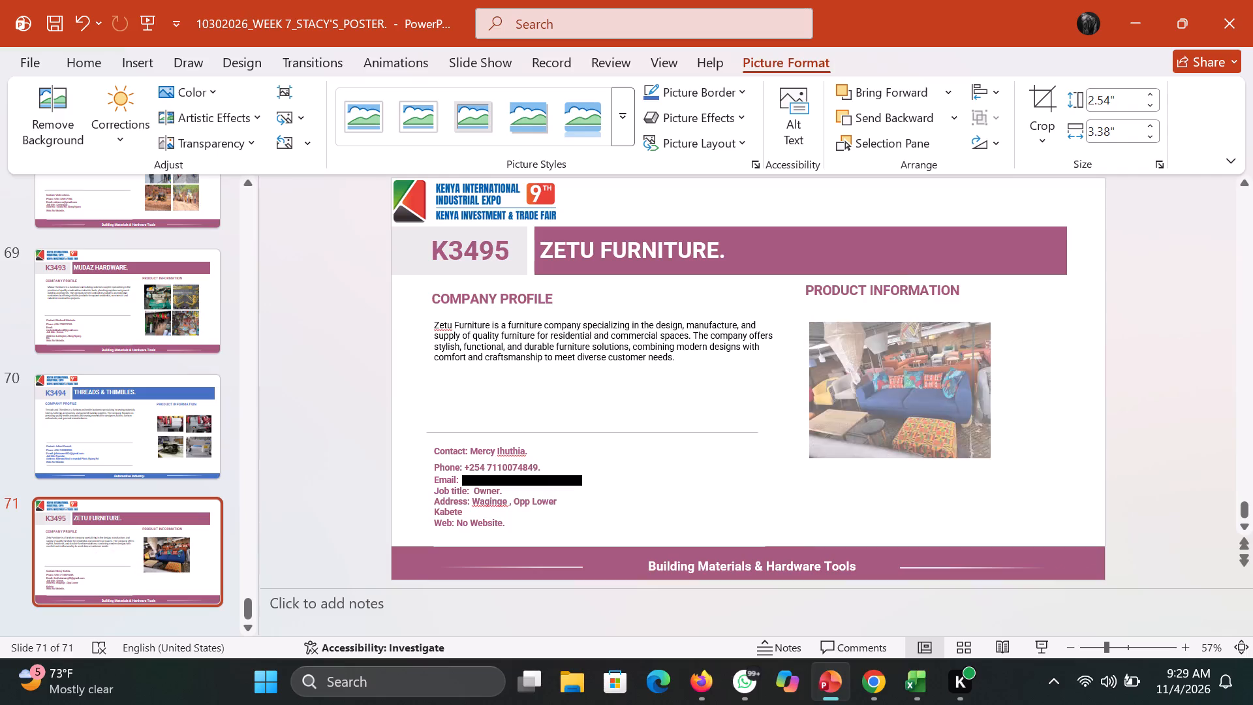
left_click_drag(985, 329, 941, 379)
left_click_drag(868, 412, 865, 360)
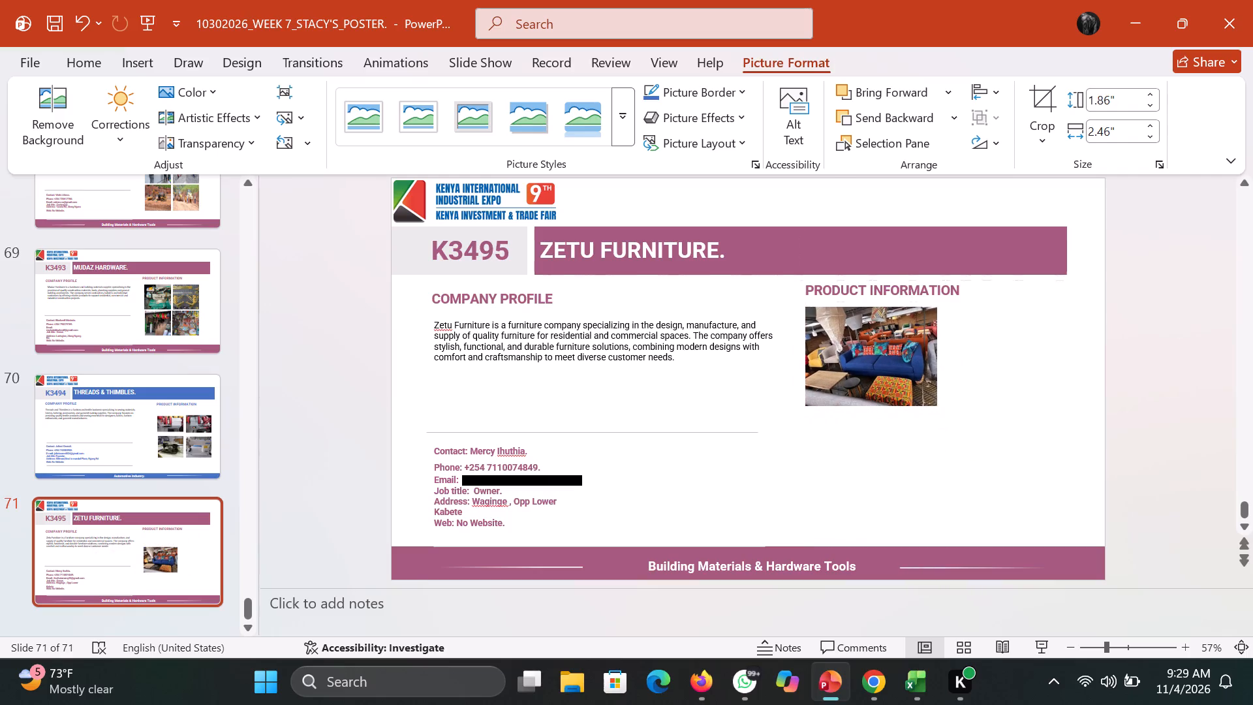
left_click_drag(865, 360, 869, 361)
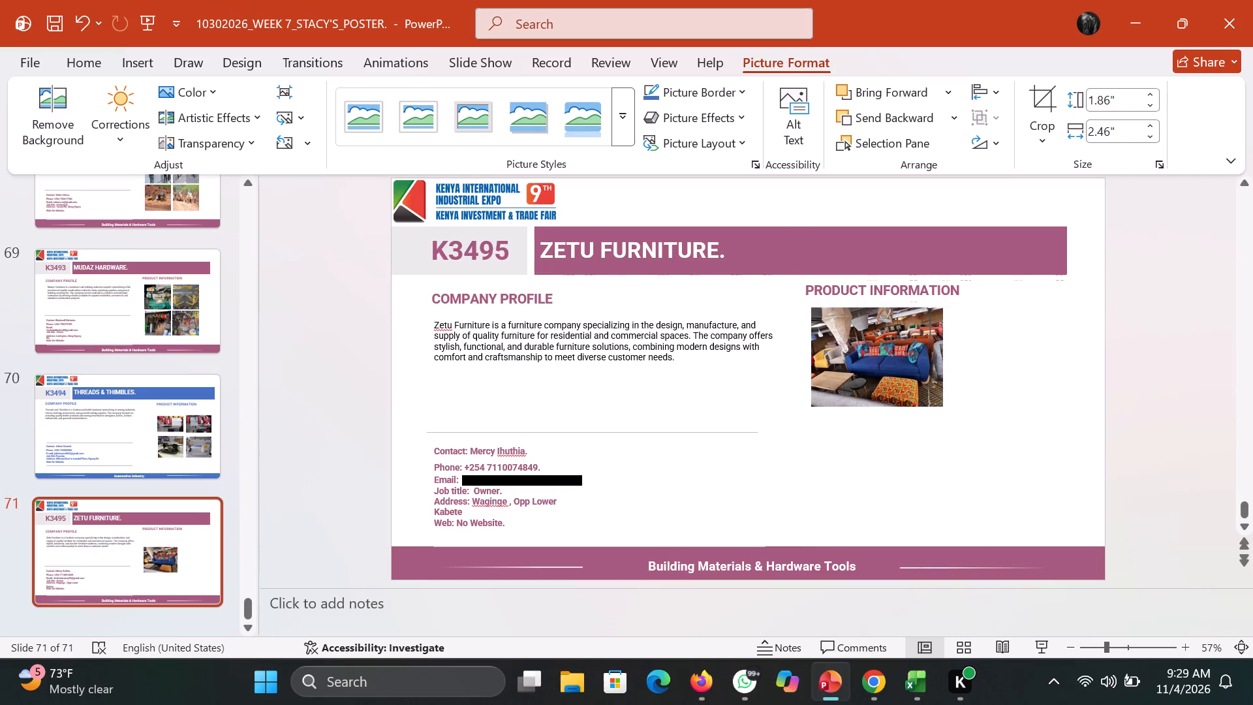
left_click_drag(869, 361, 863, 360)
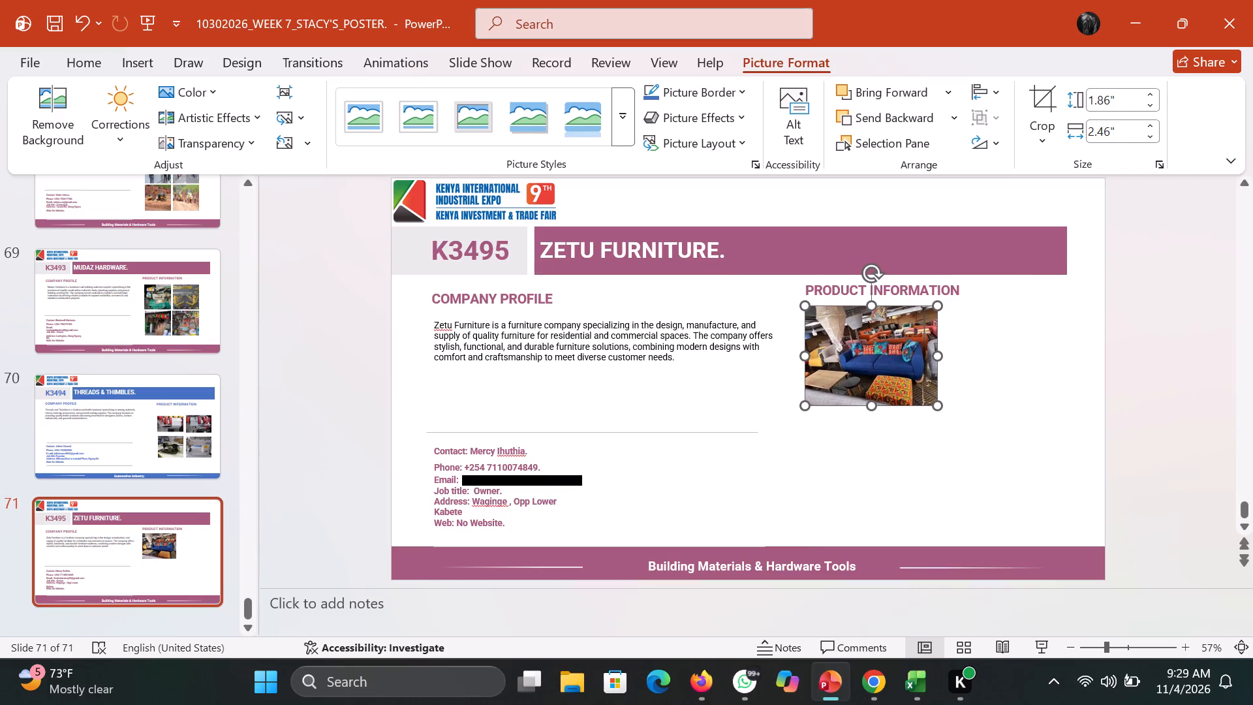
left_click_drag(805, 357, 832, 360)
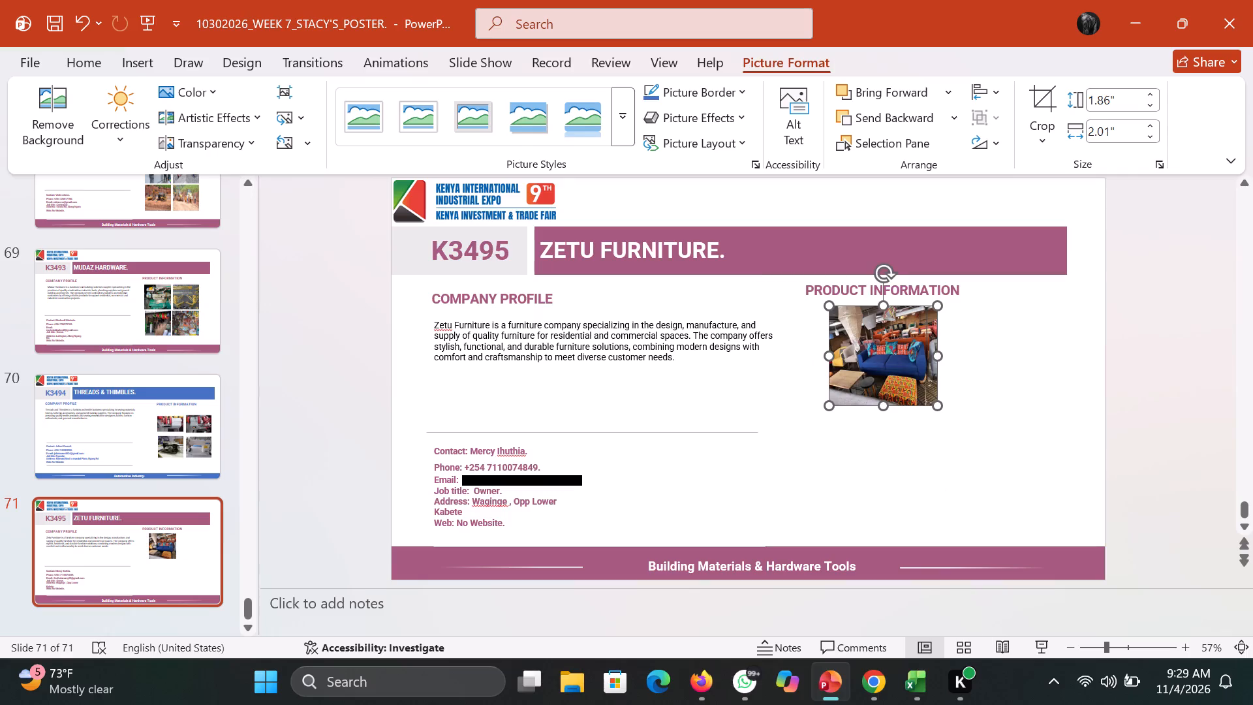
Copy the yellow wooden armchair image from the Google results in Chrome and paste it onto the Zetu Furniture slide in PowerPoint.
left_click(876, 684)
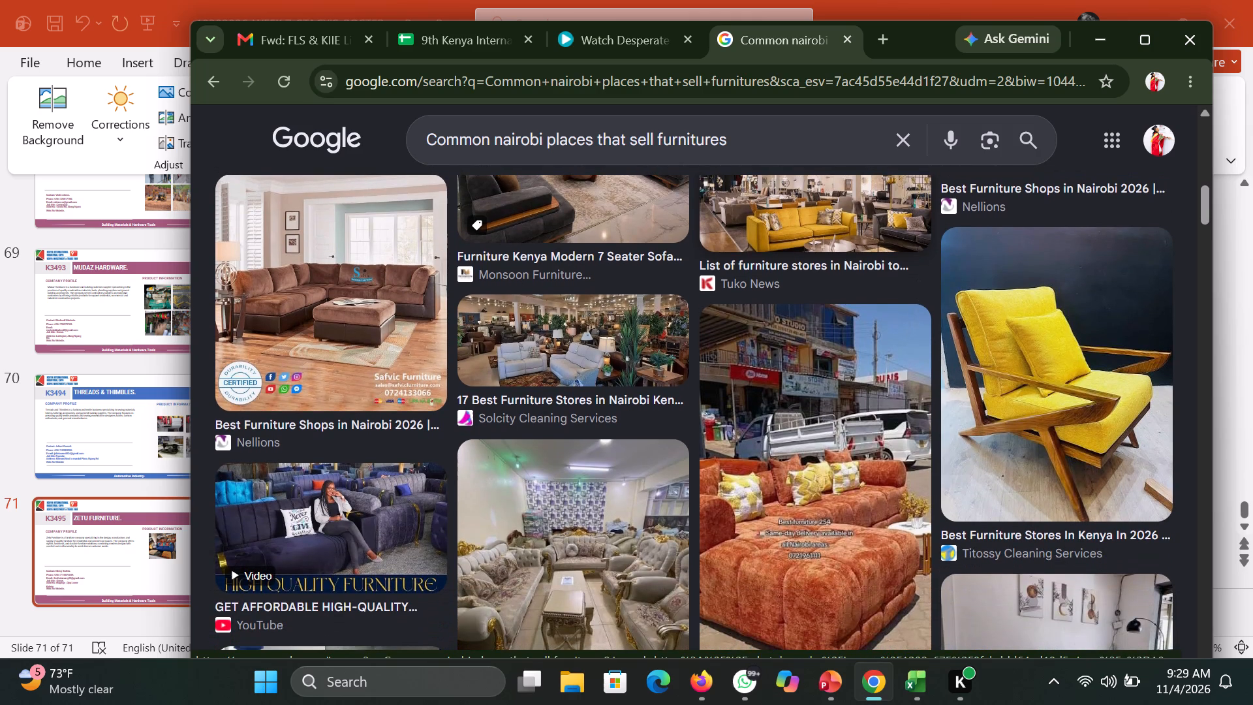
right_click(955, 361)
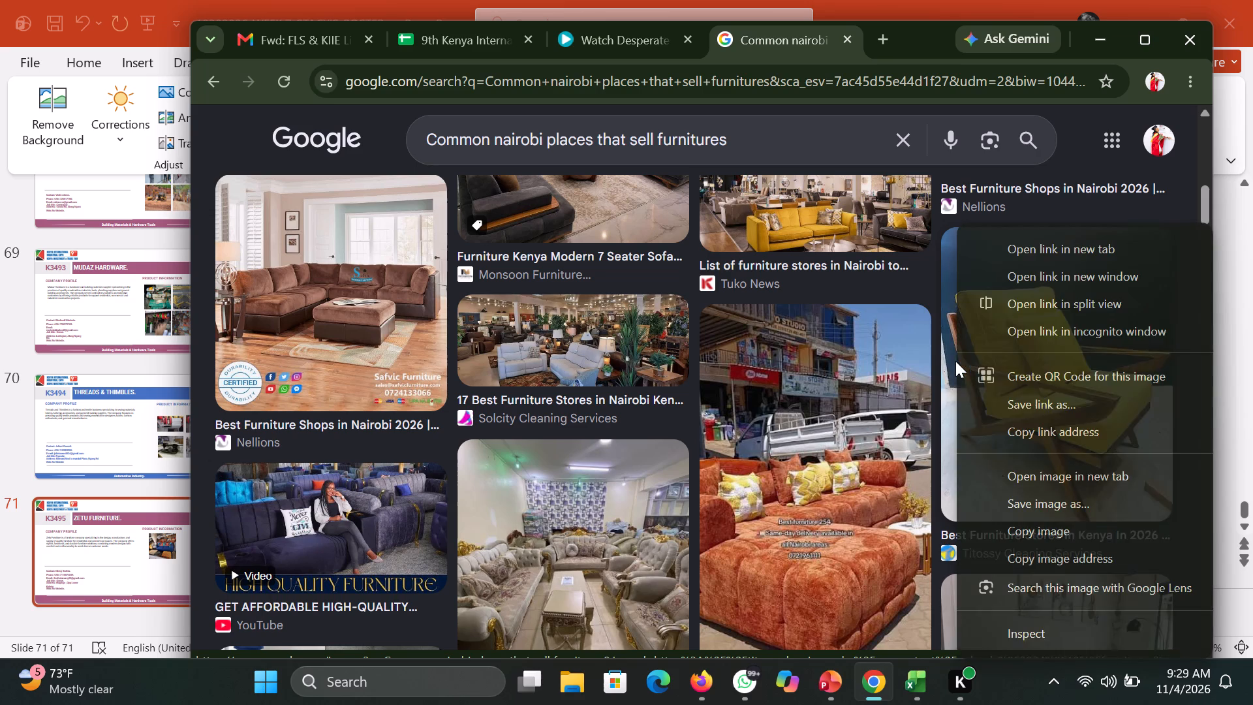
left_click(1052, 537)
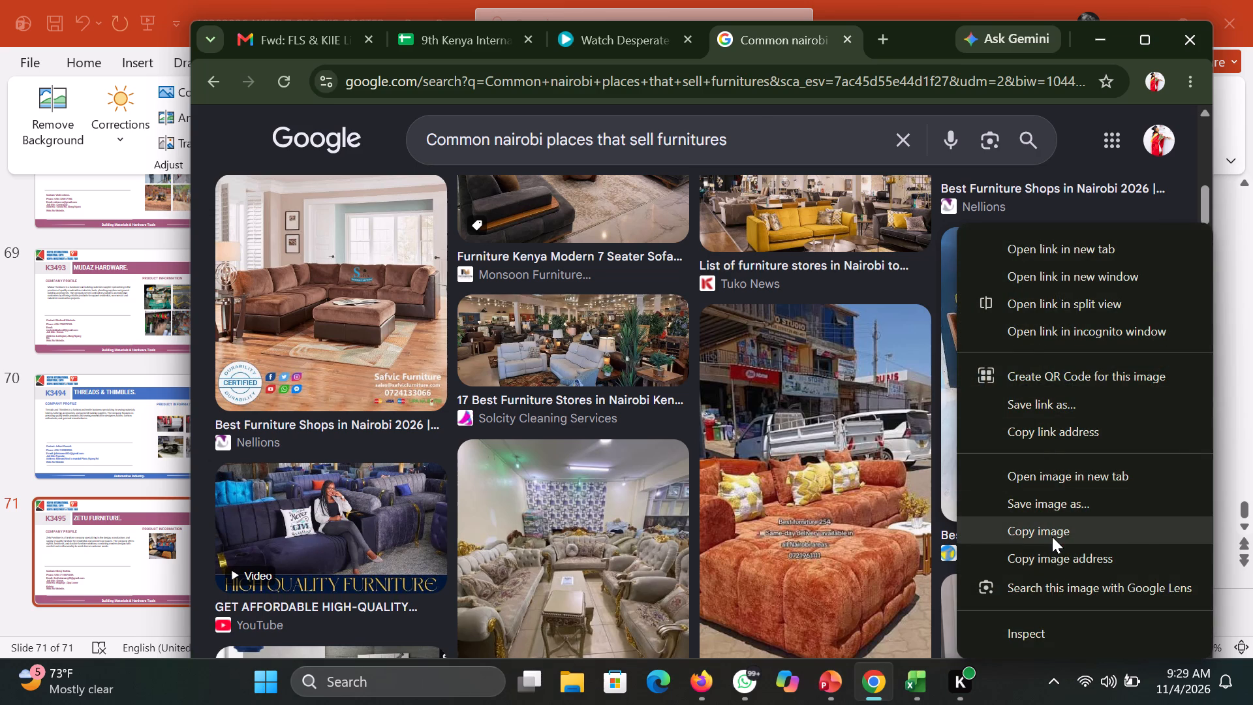
left_click(832, 672)
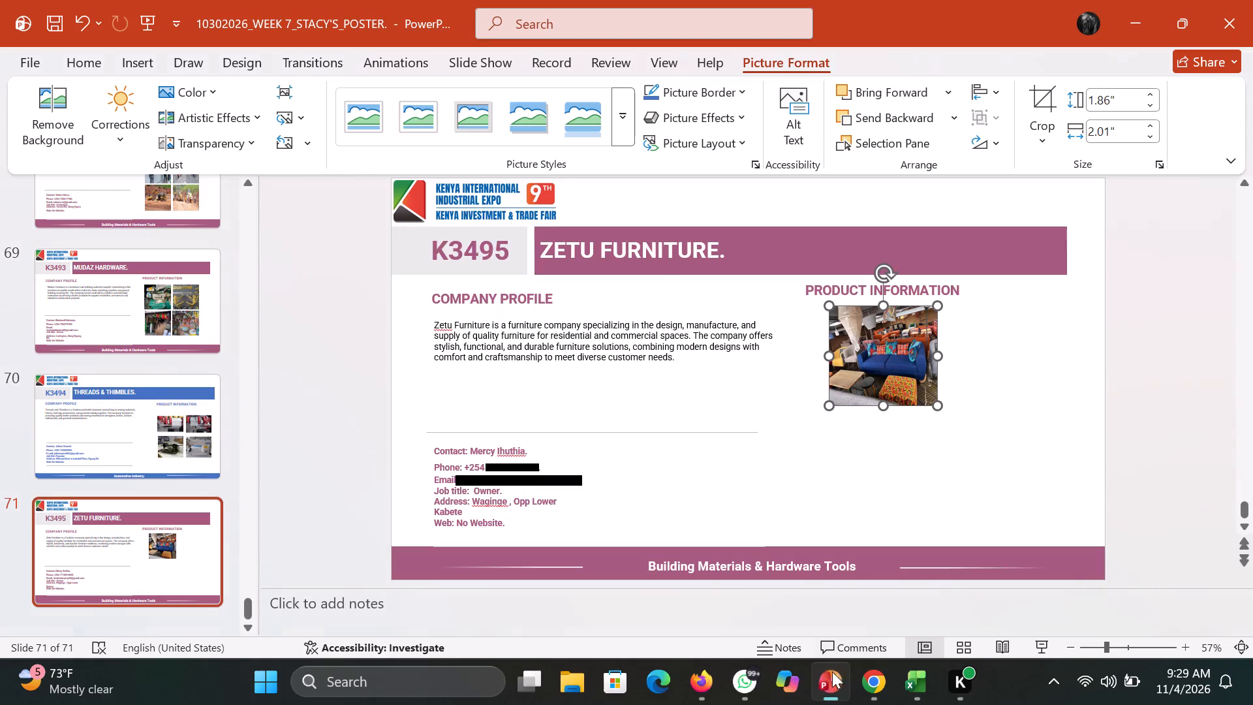
left_click(965, 382)
key("ctrl+v")
left_click(965, 382)
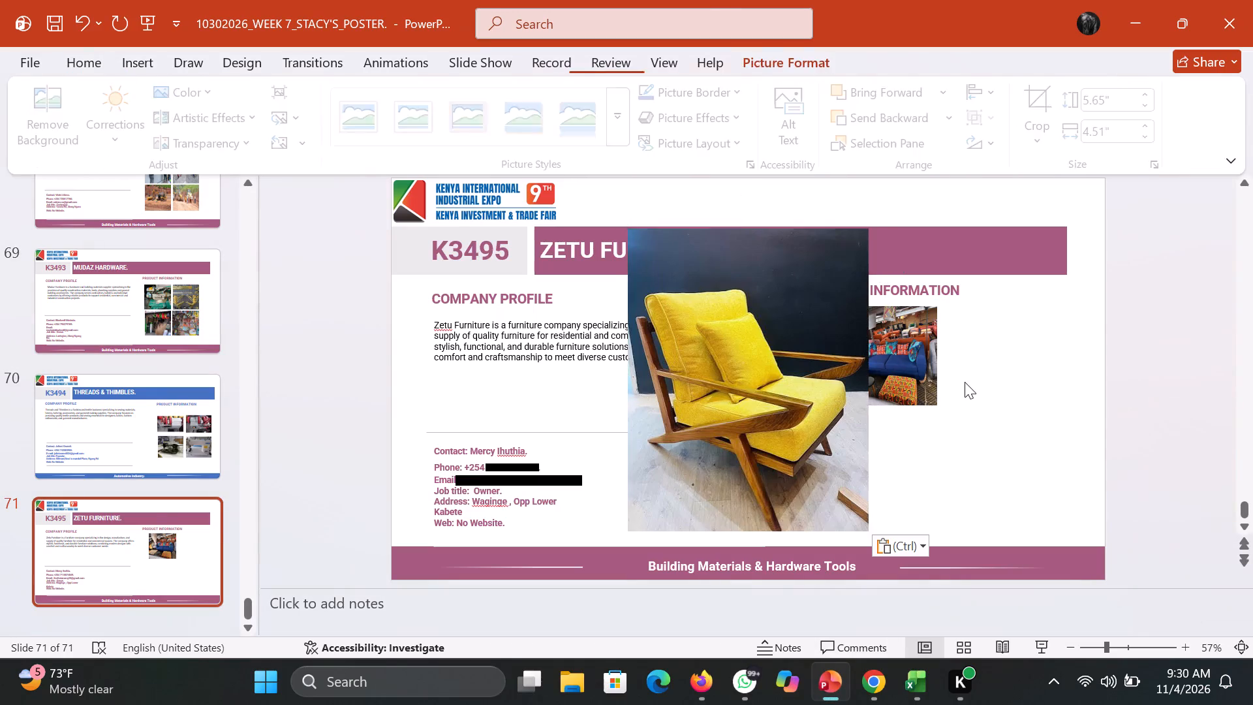
Resize the yellow armchair picture to about 1.86" high by 2.01" wide, placed beside the blue sofa picture with tops aligned.
left_click_drag(862, 275, 895, 292)
left_click_drag(902, 245, 814, 419)
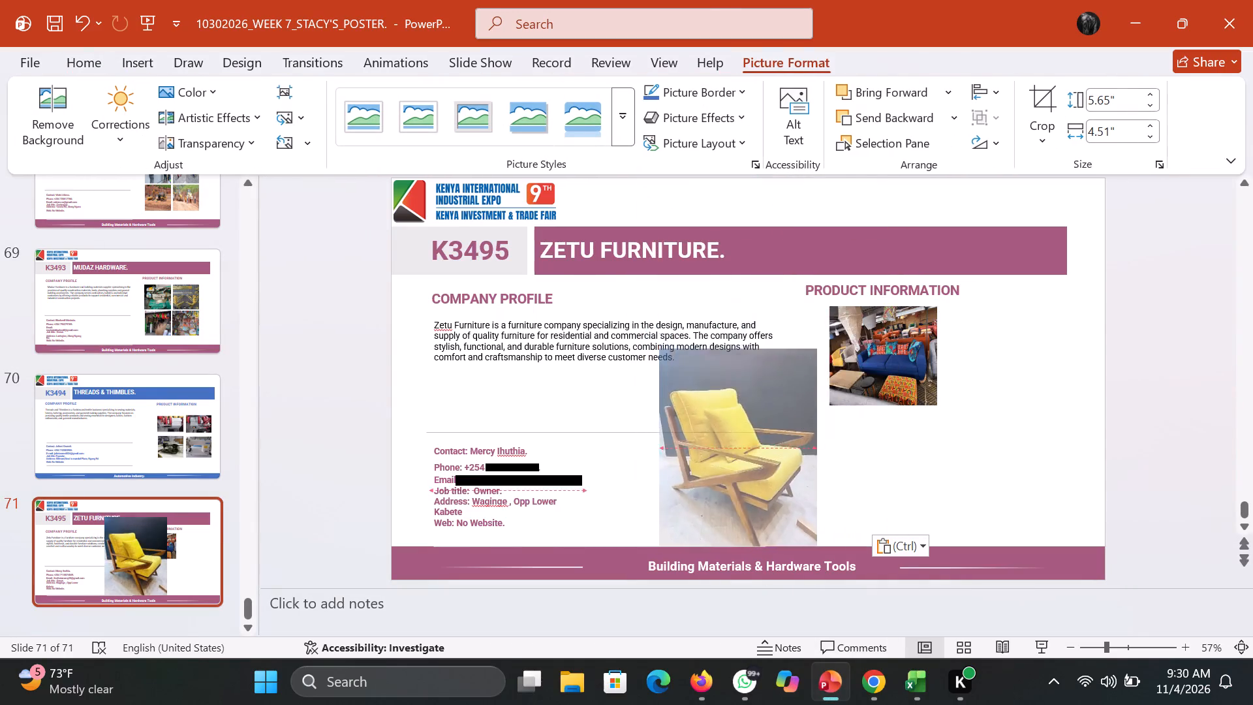
left_click_drag(814, 419, 801, 448)
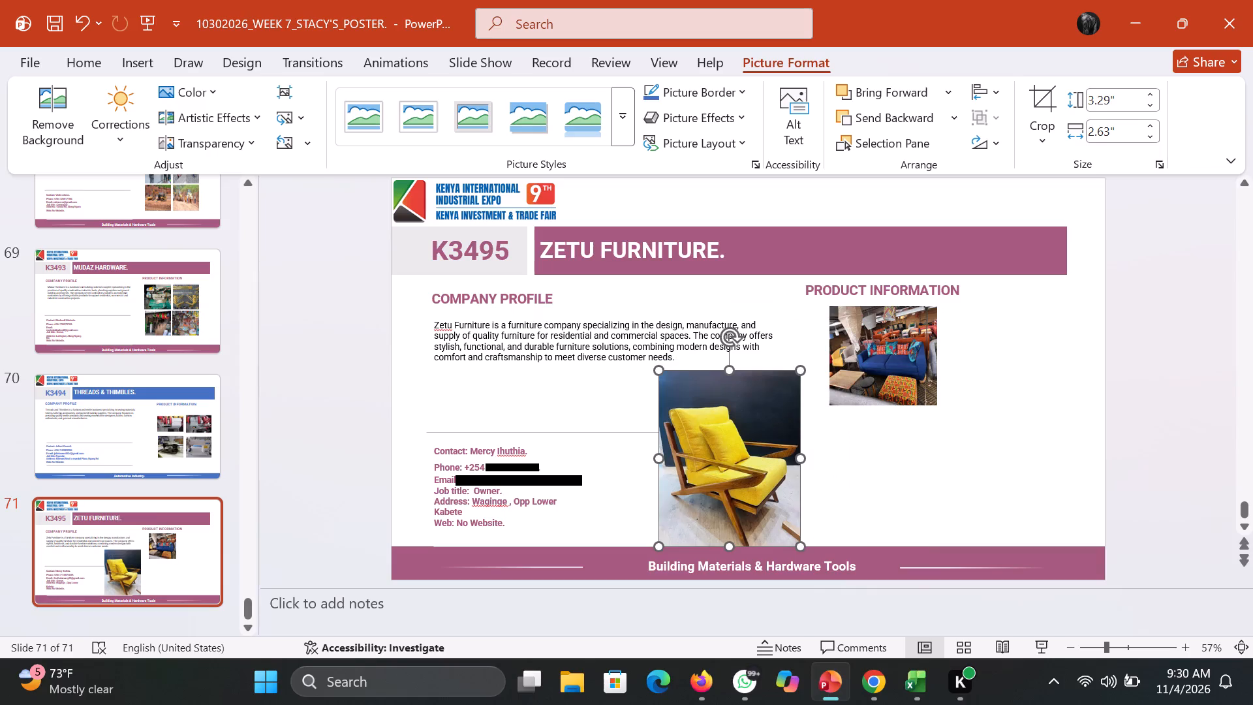
left_click_drag(743, 433, 1021, 364)
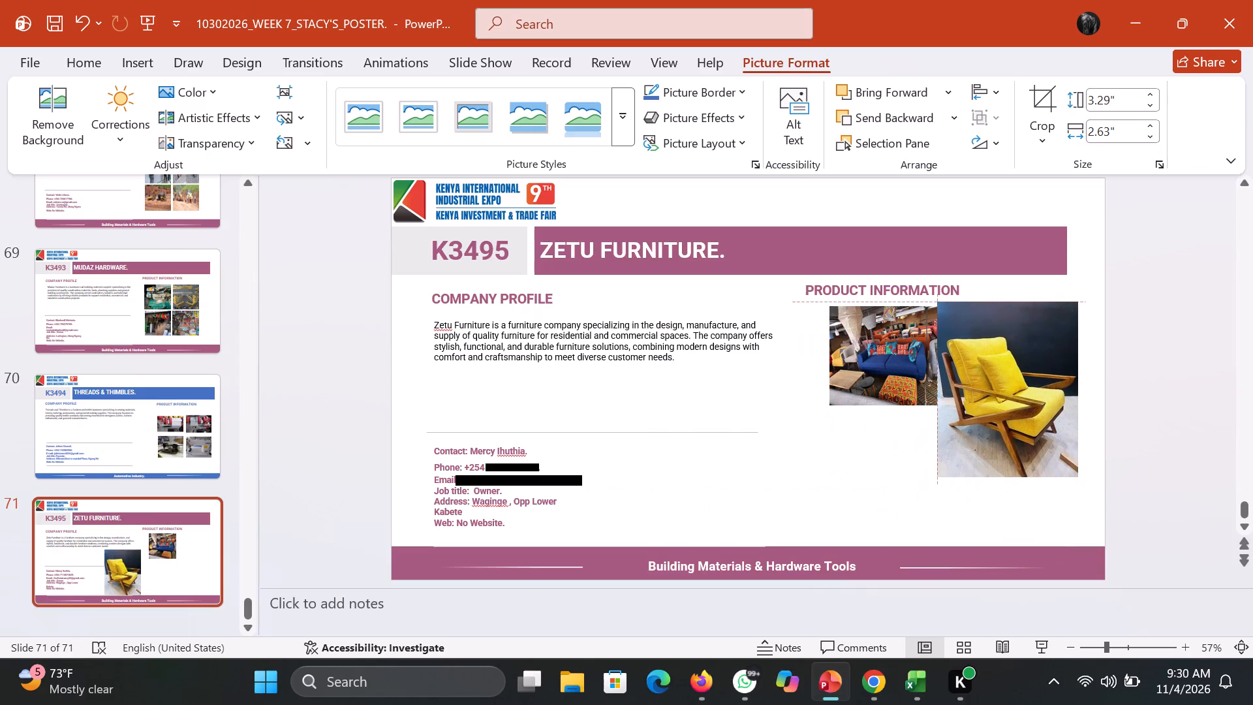
left_click_drag(1021, 364, 1026, 368)
left_click_drag(1013, 482, 1025, 404)
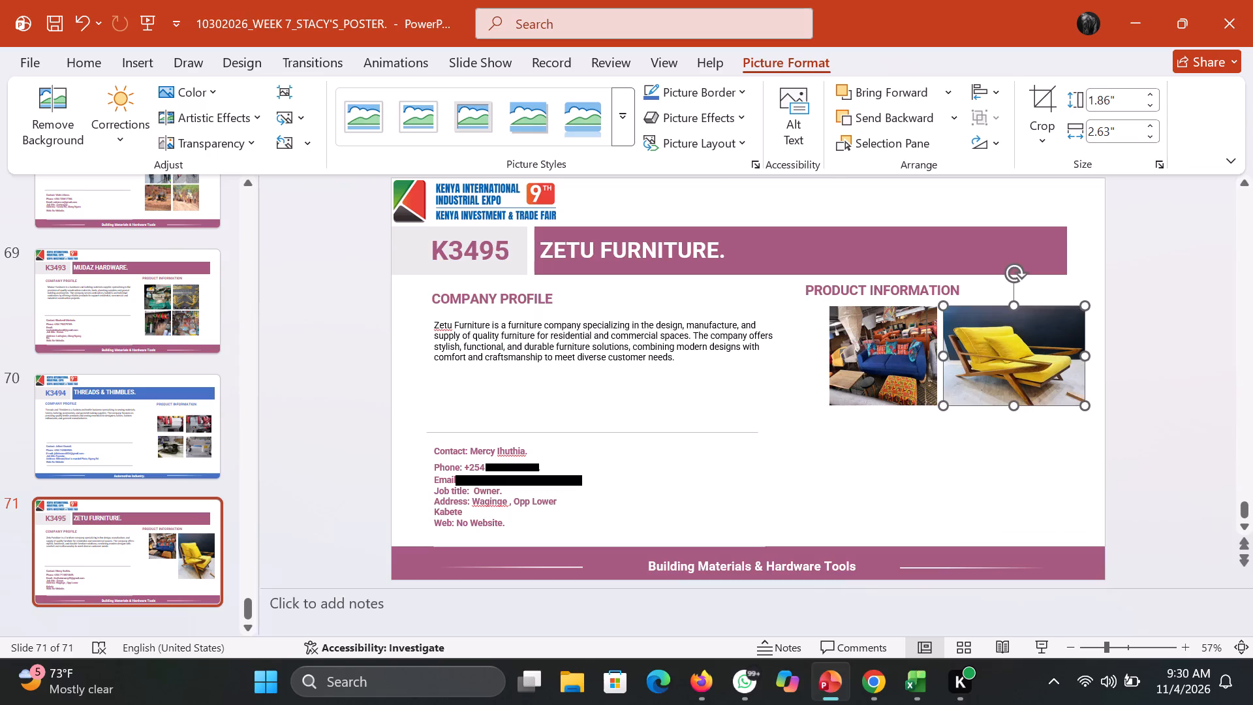
left_click_drag(1087, 354, 1028, 352)
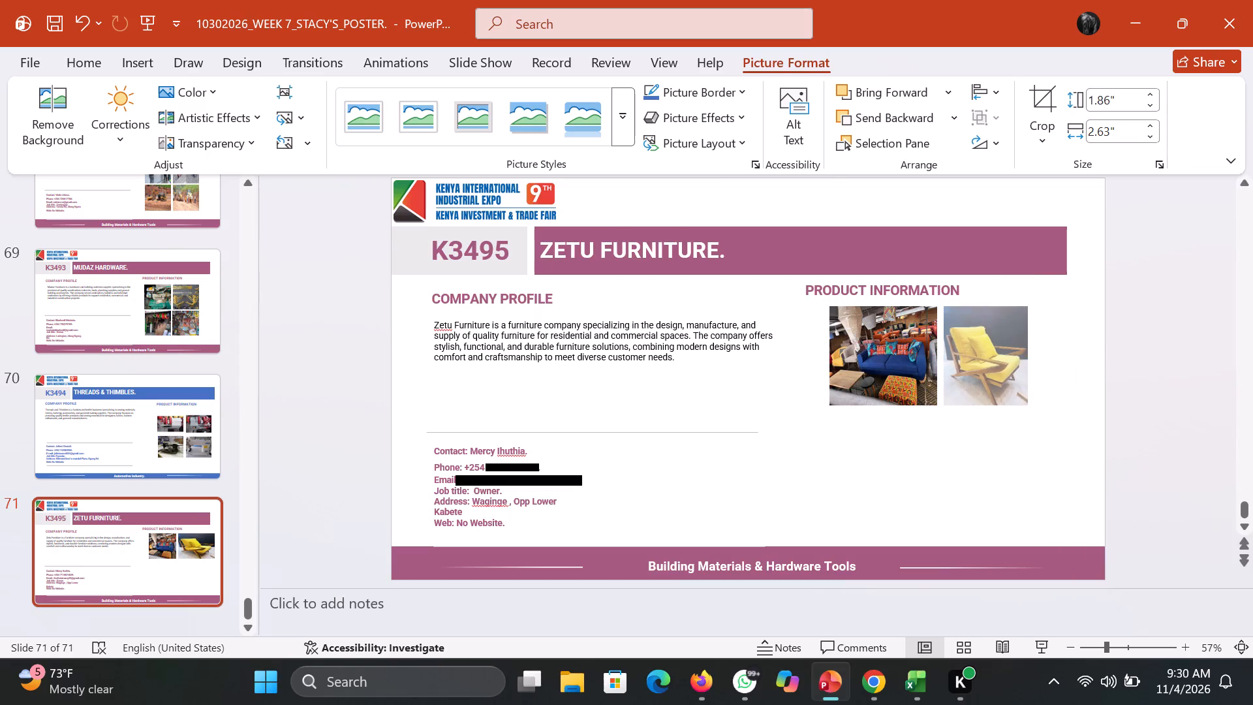
left_click_drag(1028, 352, 1053, 355)
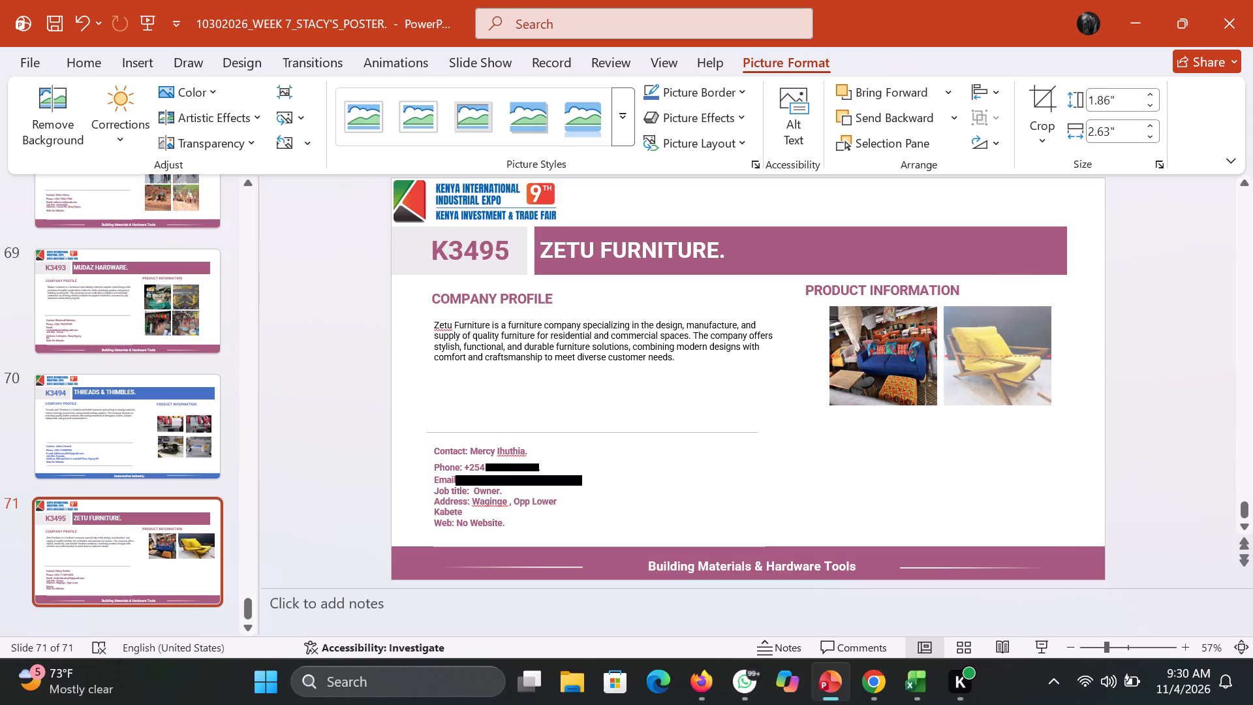
left_click_drag(1053, 355, 1051, 356)
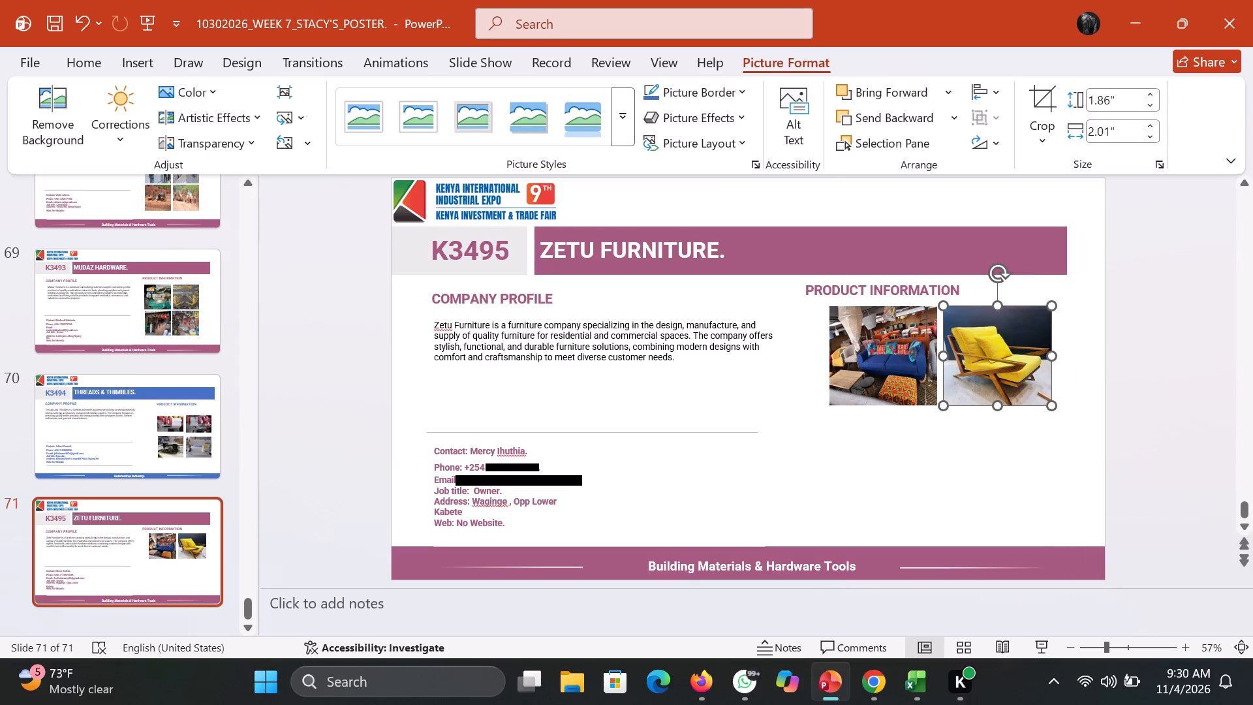
left_click(1053, 358)
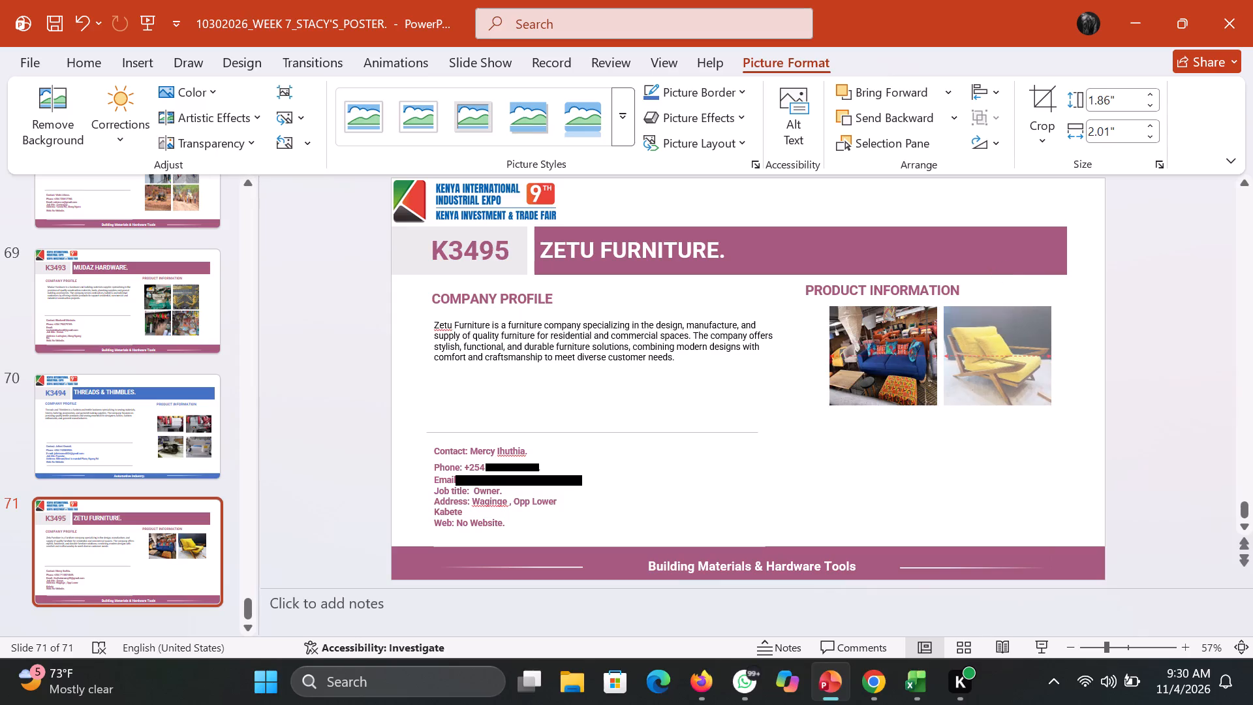
left_click(988, 360)
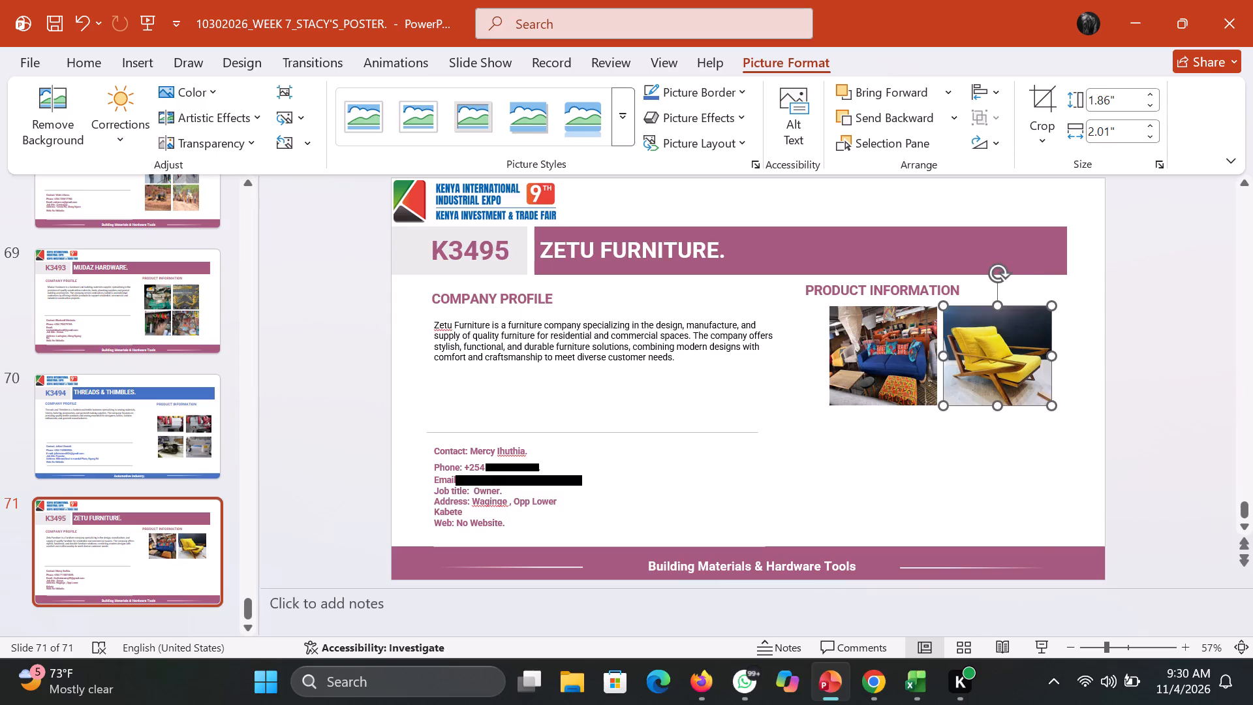
left_click(955, 440)
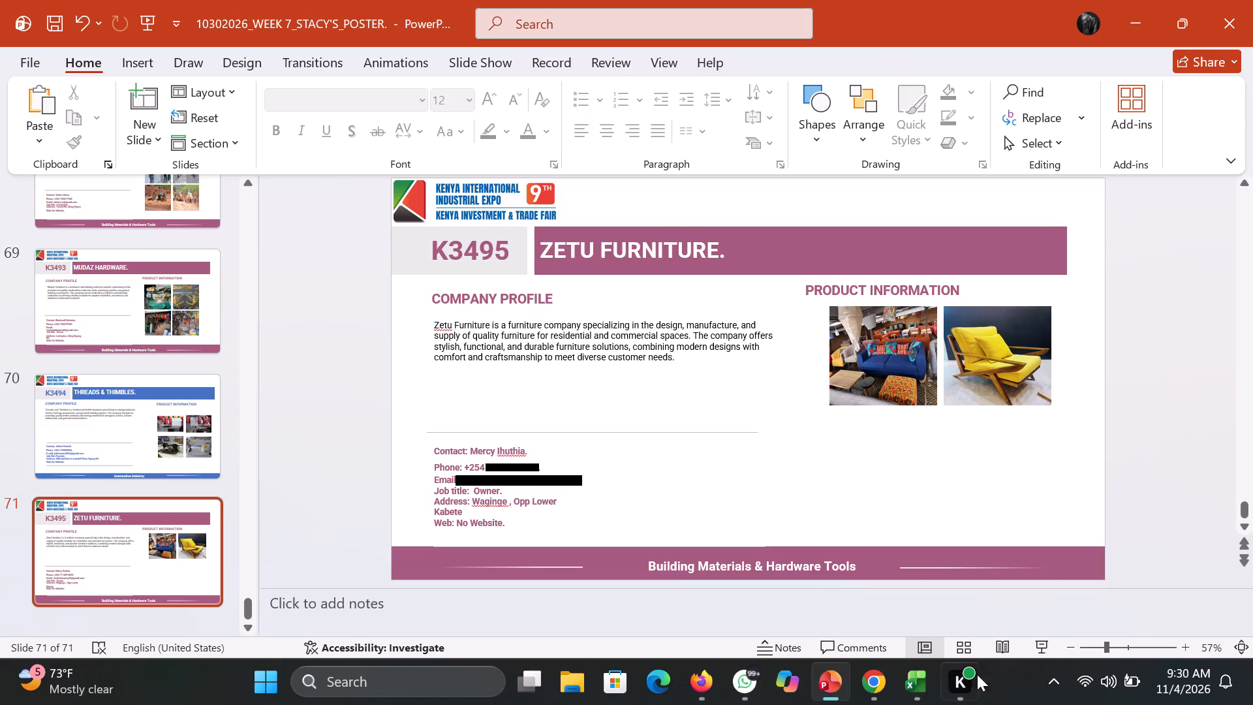
Copy the Nellions brown sofa showroom image from the Google results in Chrome and paste it onto the Zetu Furniture slide in PowerPoint.
left_click(878, 680)
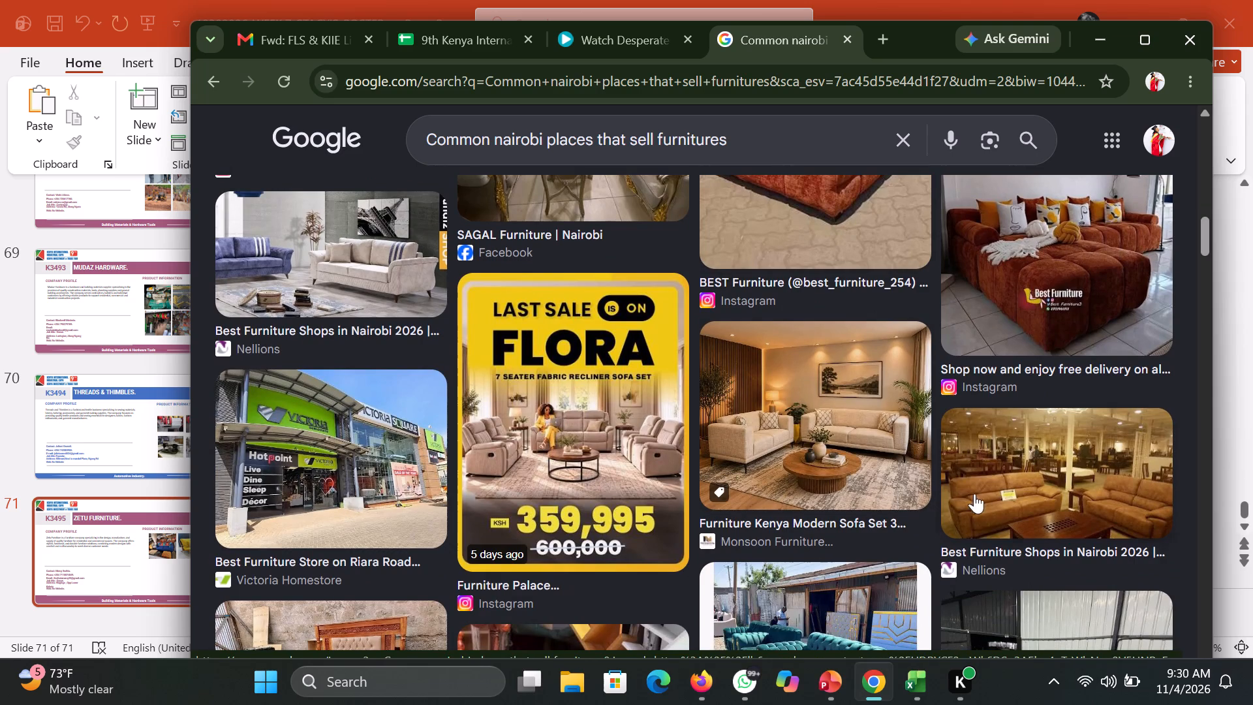
right_click(1004, 487)
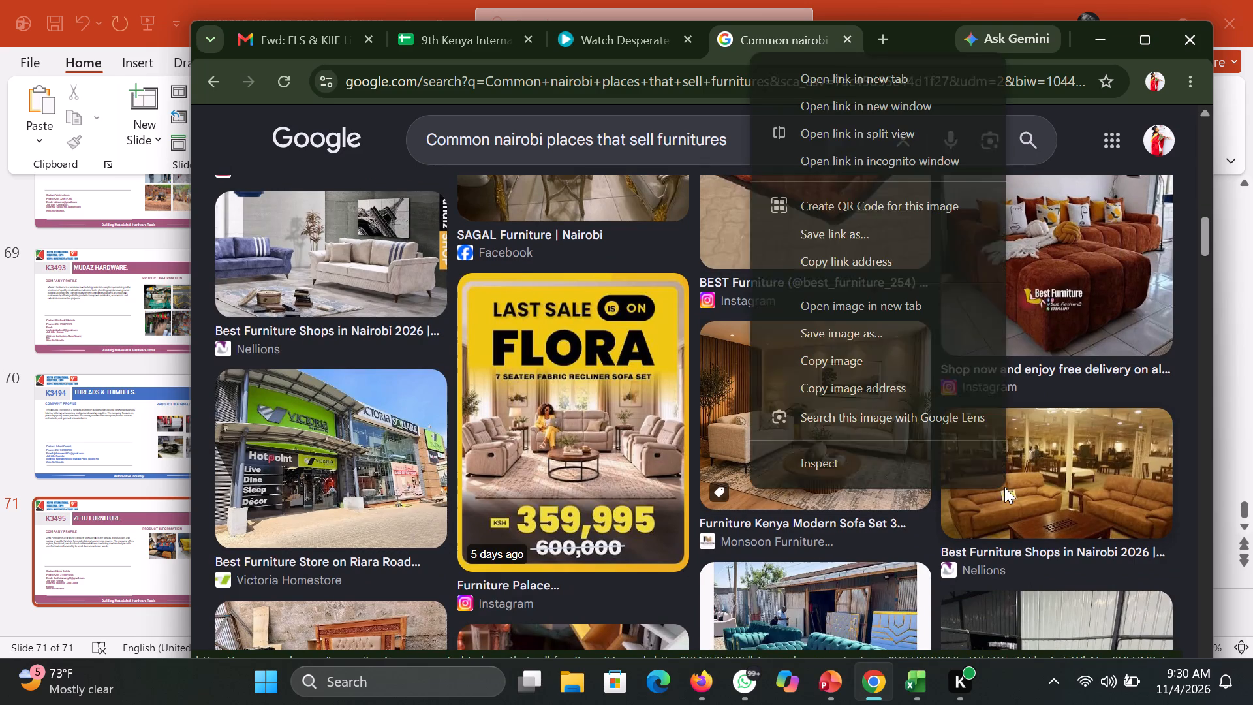
left_click(884, 360)
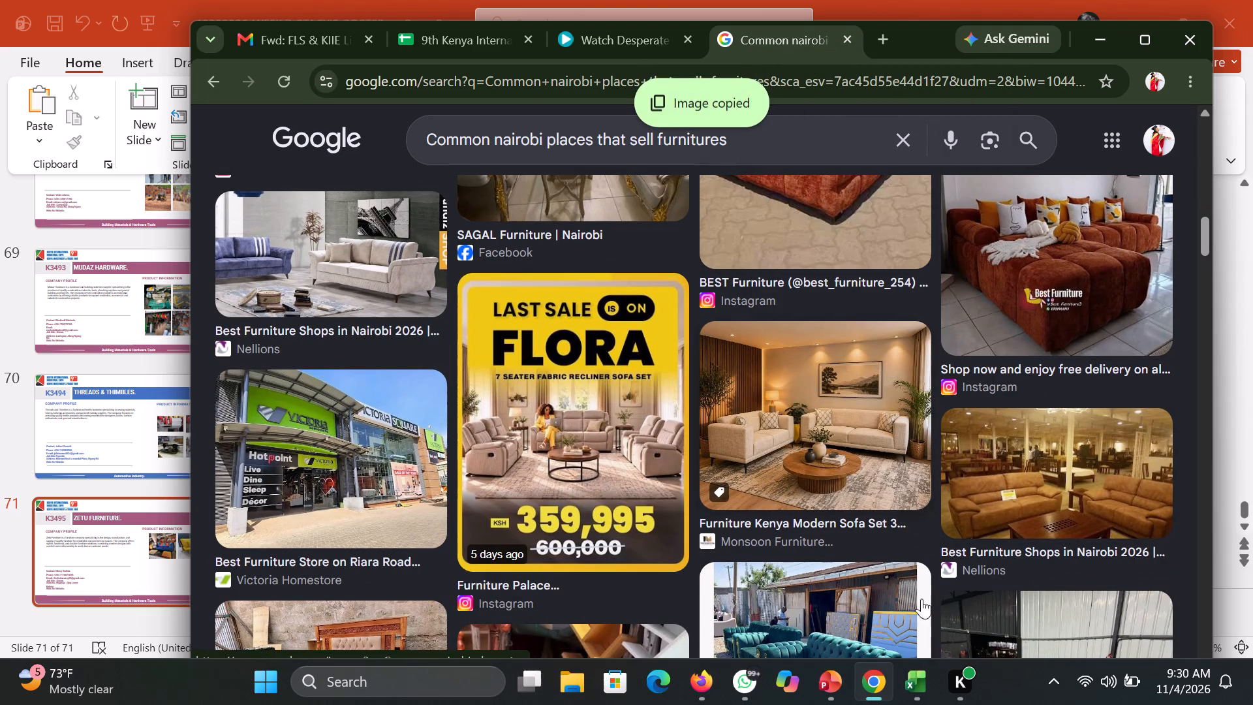
left_click(832, 673)
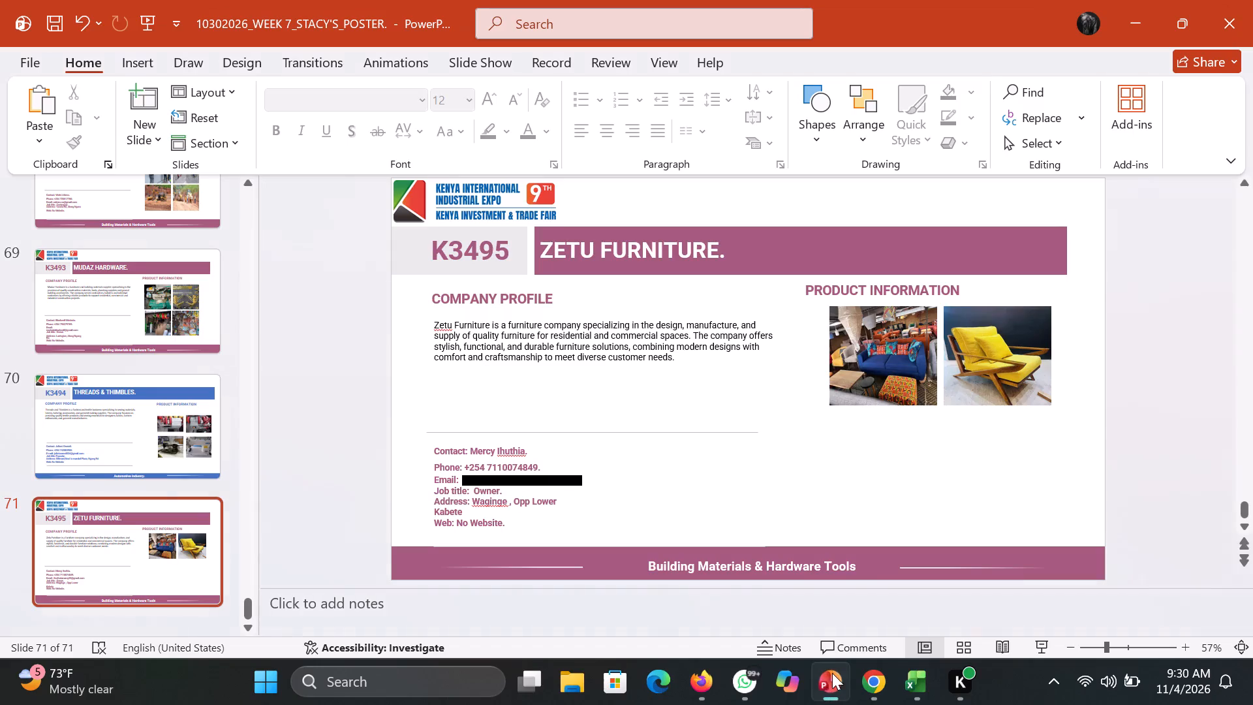
left_click(883, 490)
key("ctrl+v")
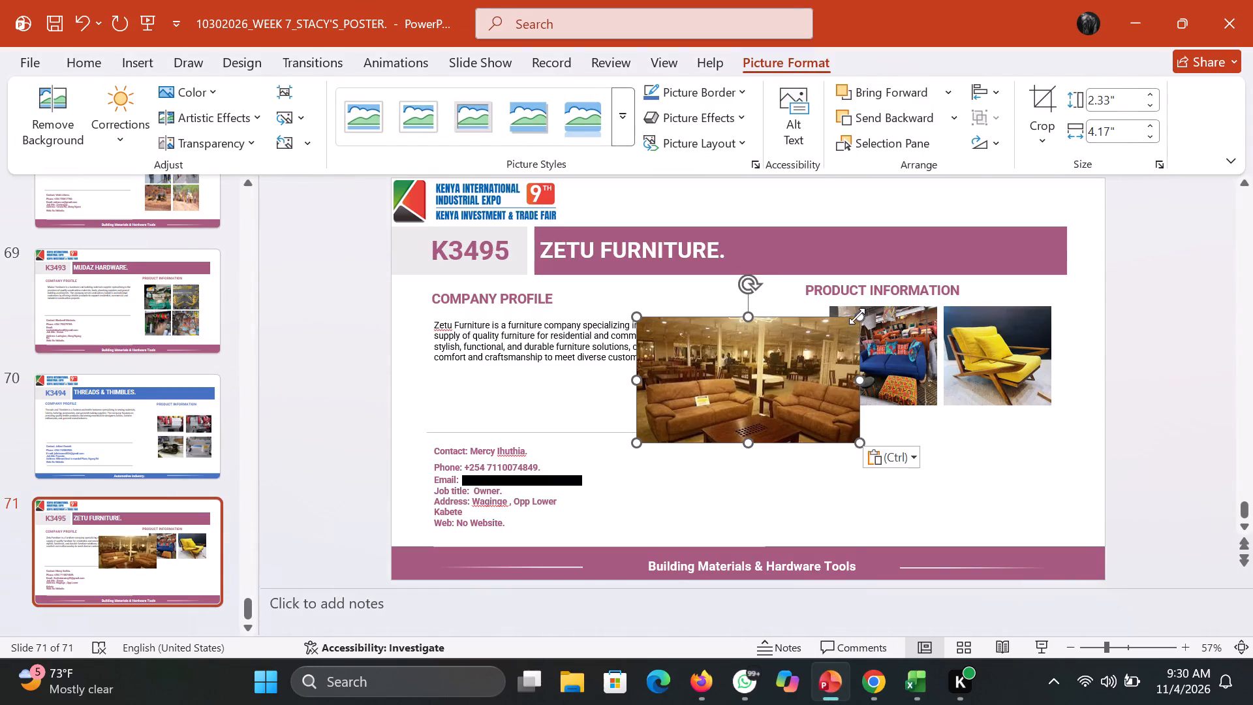
Place the brown sofa picture directly below the blue sofa picture, resized to about 2.01" wide and matching its height.
left_click_drag(858, 316, 788, 358)
left_click_drag(790, 393, 749, 396)
left_click_drag(709, 388, 886, 441)
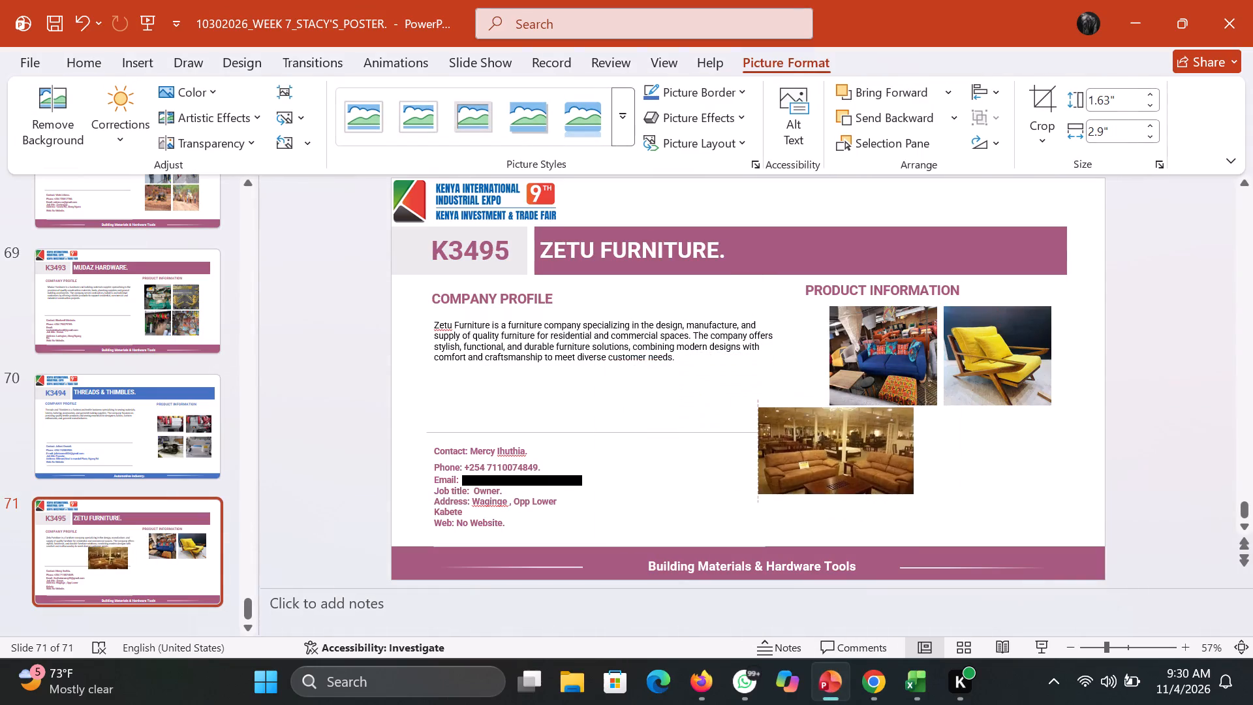
left_click_drag(886, 441, 942, 441)
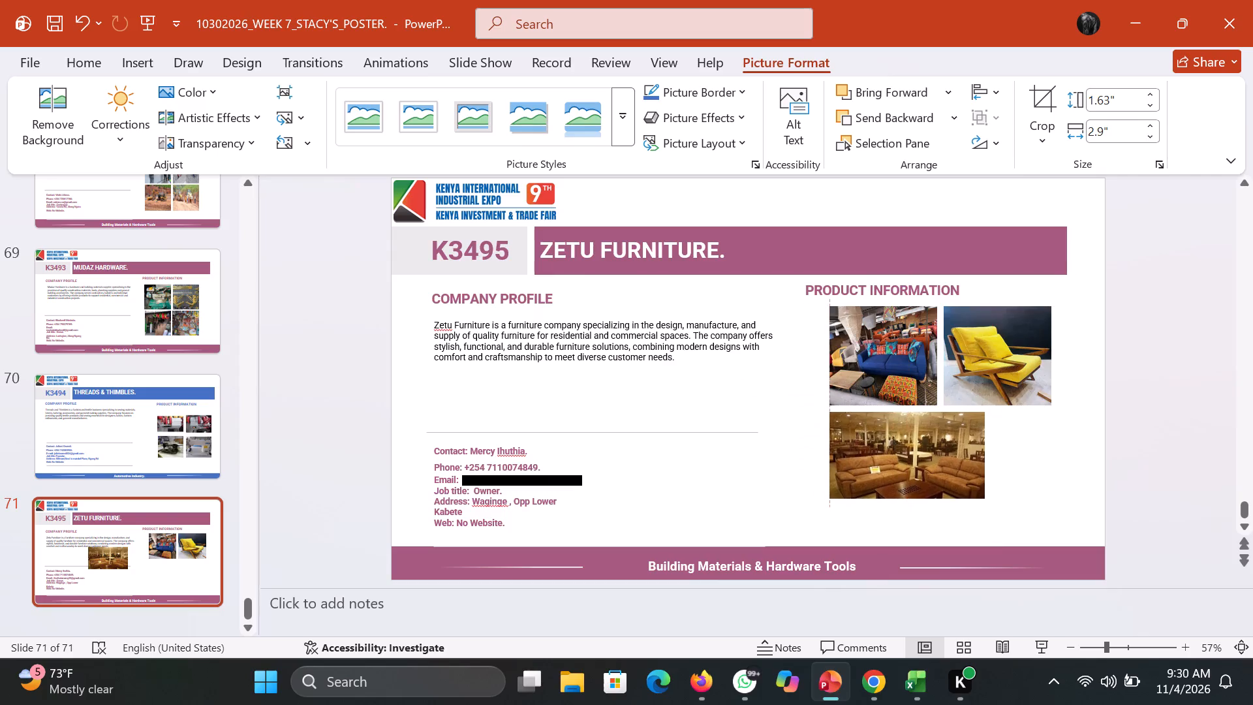
left_click_drag(942, 441, 941, 440)
left_click_drag(987, 455, 931, 458)
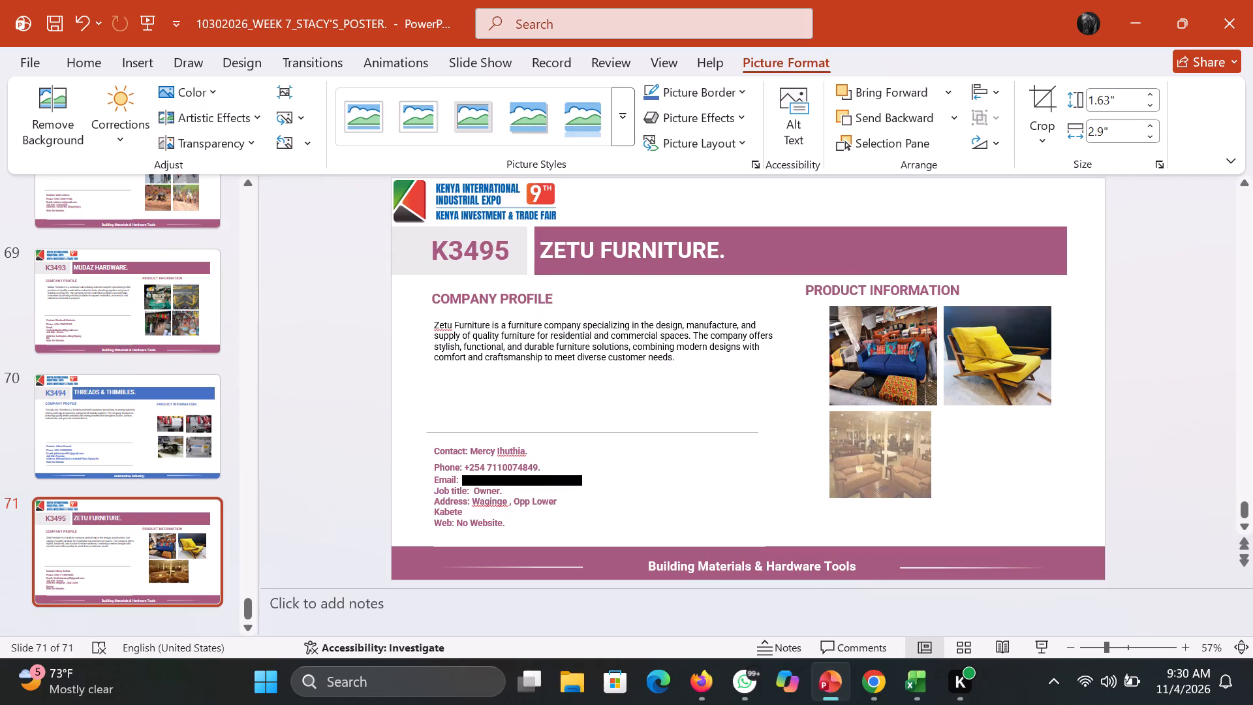
left_click_drag(931, 458, 939, 458)
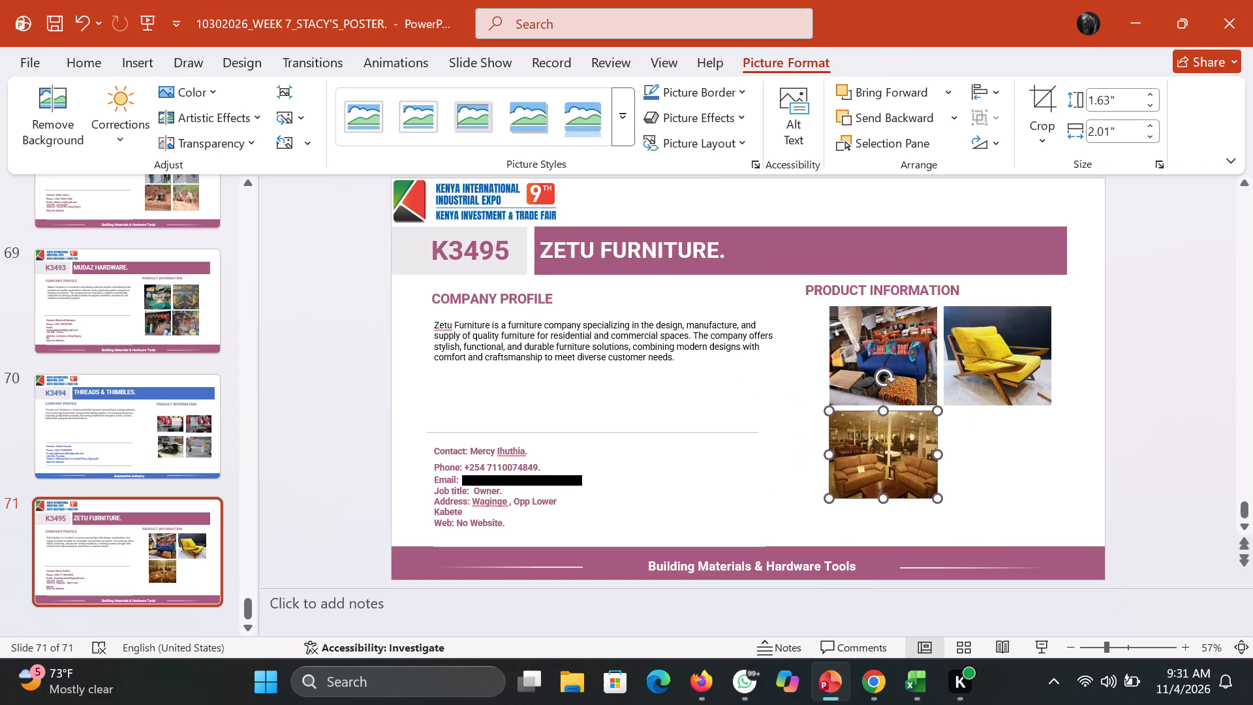
left_click_drag(886, 498, 887, 504)
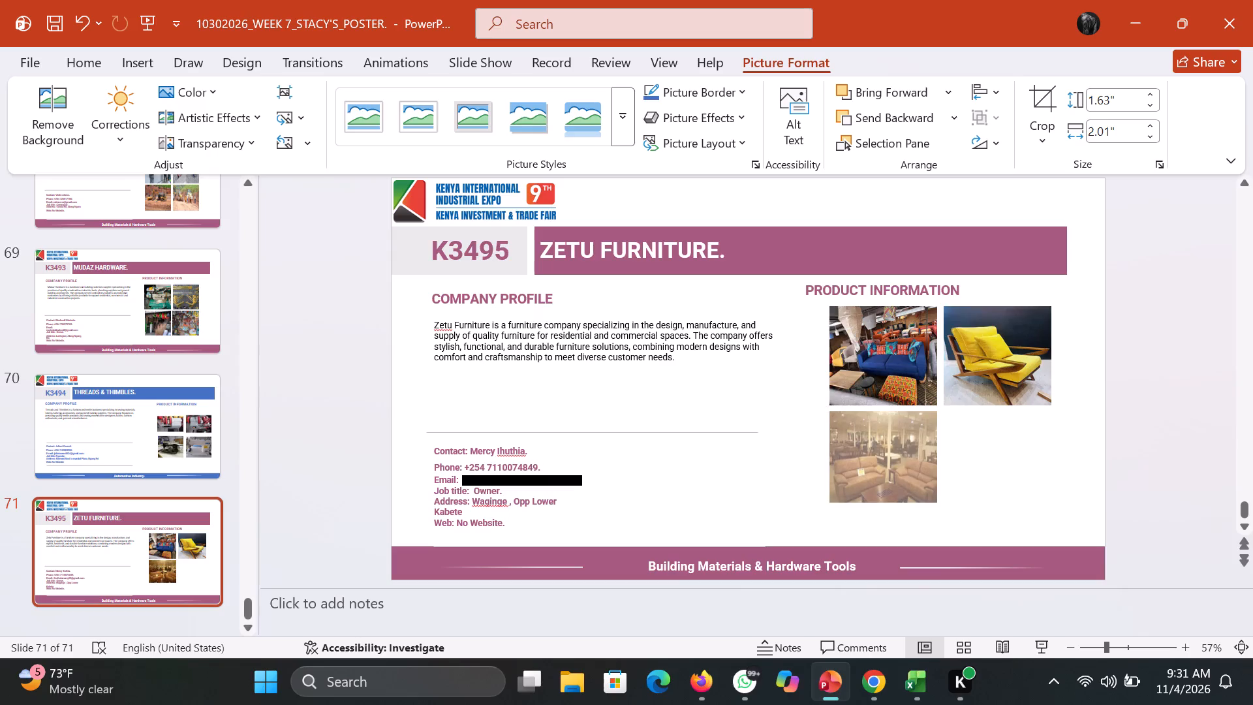
left_click_drag(887, 504, 887, 508)
left_click(991, 478)
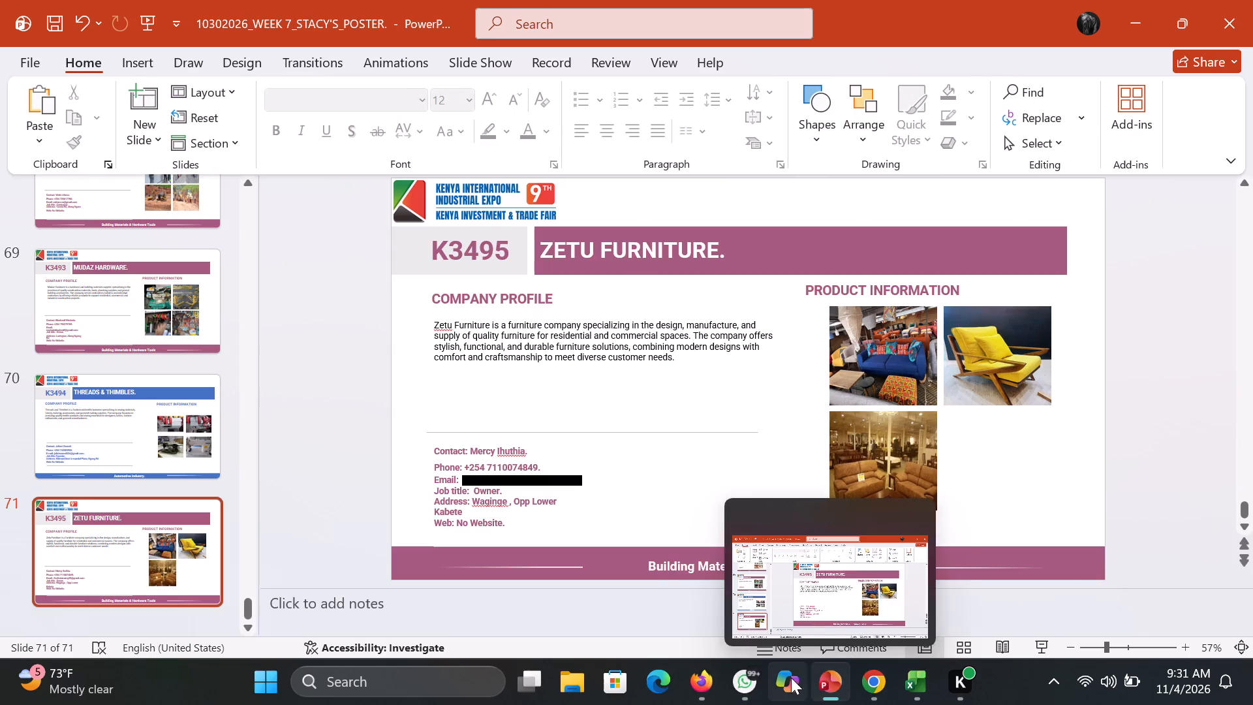
Copy the Monsoon Furniture grey 7-seater sofa image from Chrome's Google results and paste it onto the Zetu Furniture slide in PowerPoint.
left_click(877, 679)
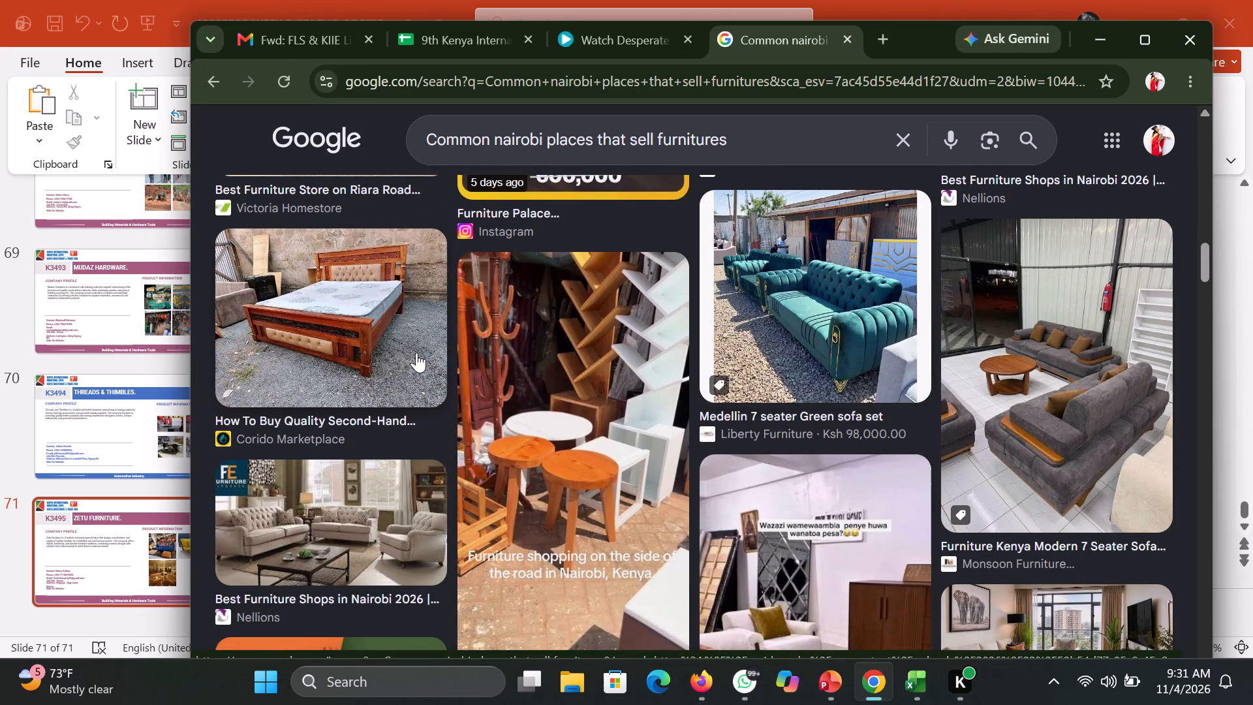
right_click(1012, 352)
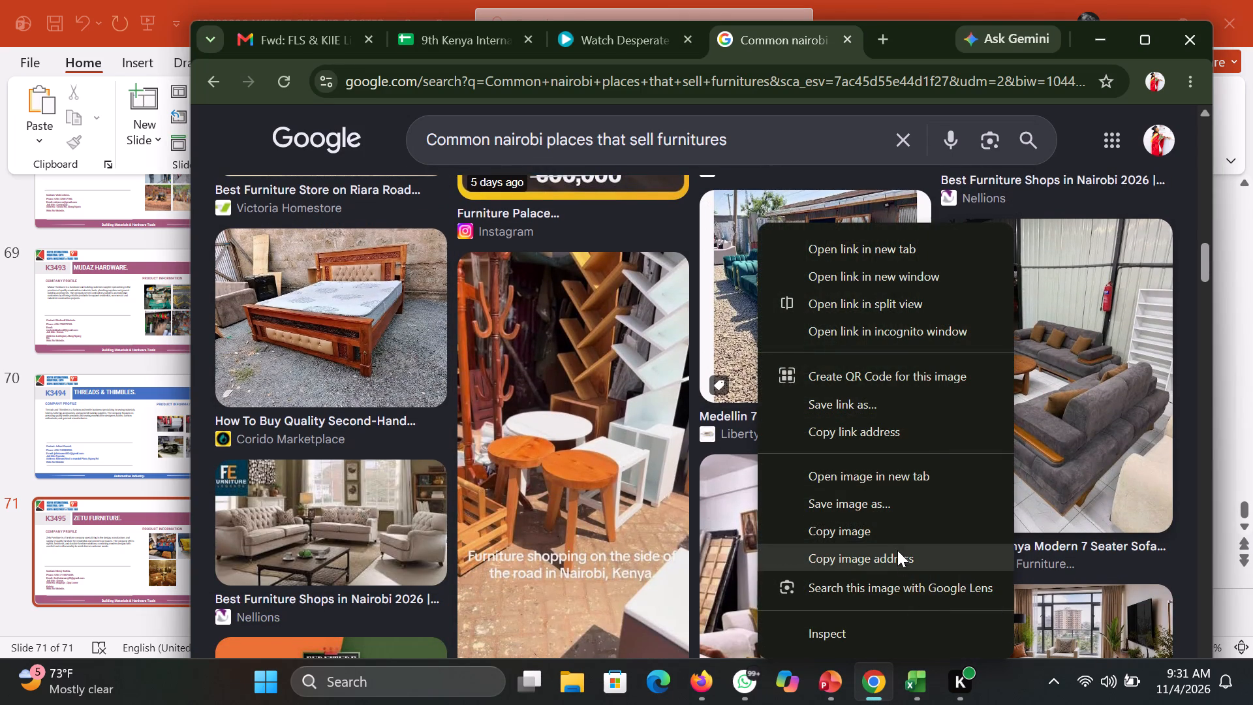
left_click(894, 534)
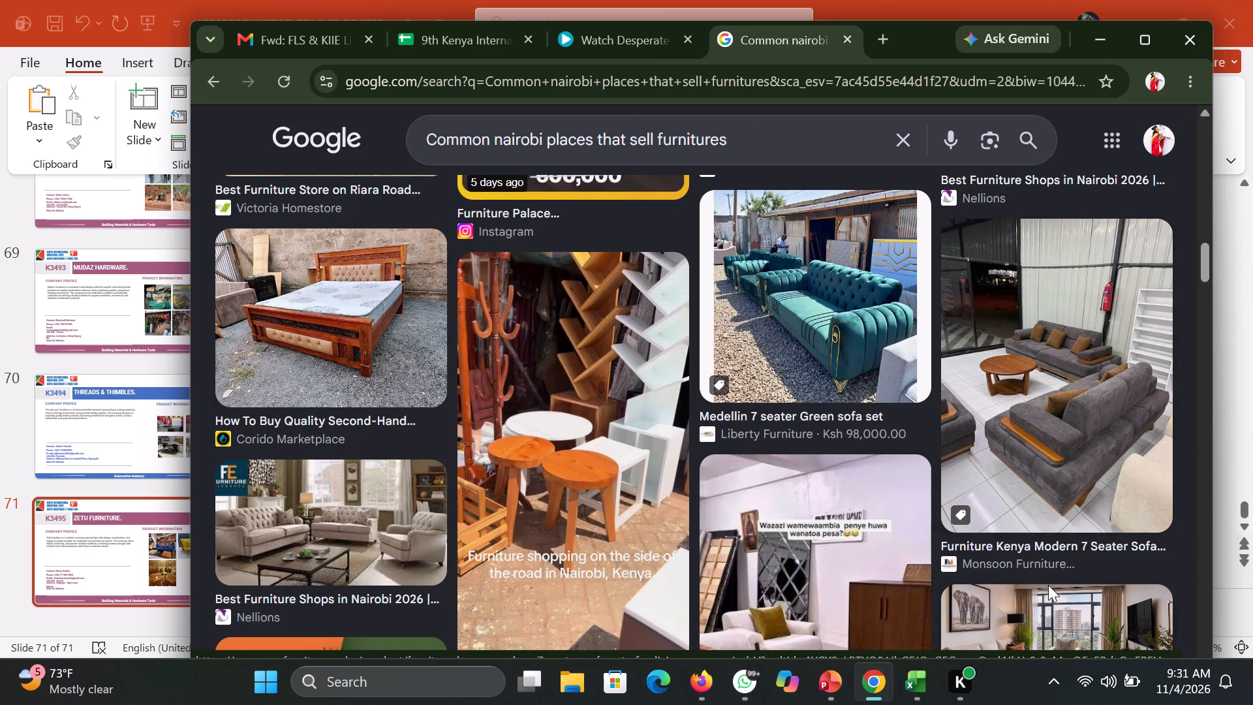
left_click(831, 676)
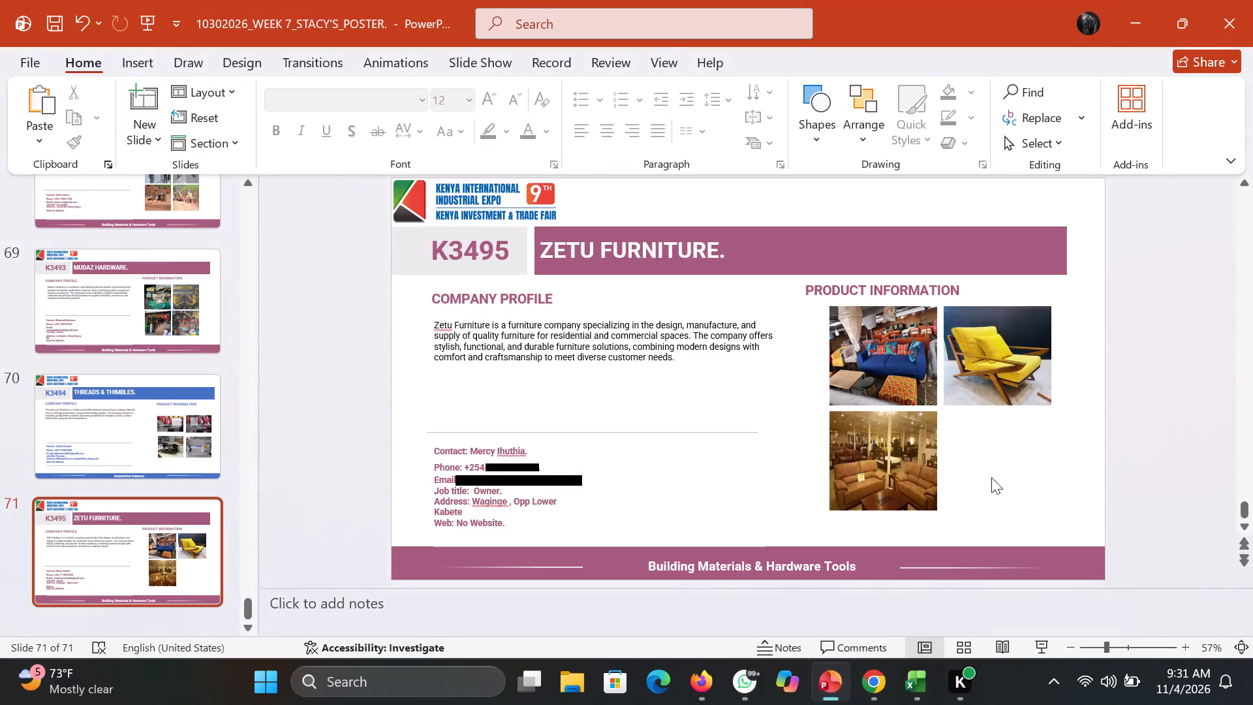
left_click(1008, 447)
key("ctrl+v")
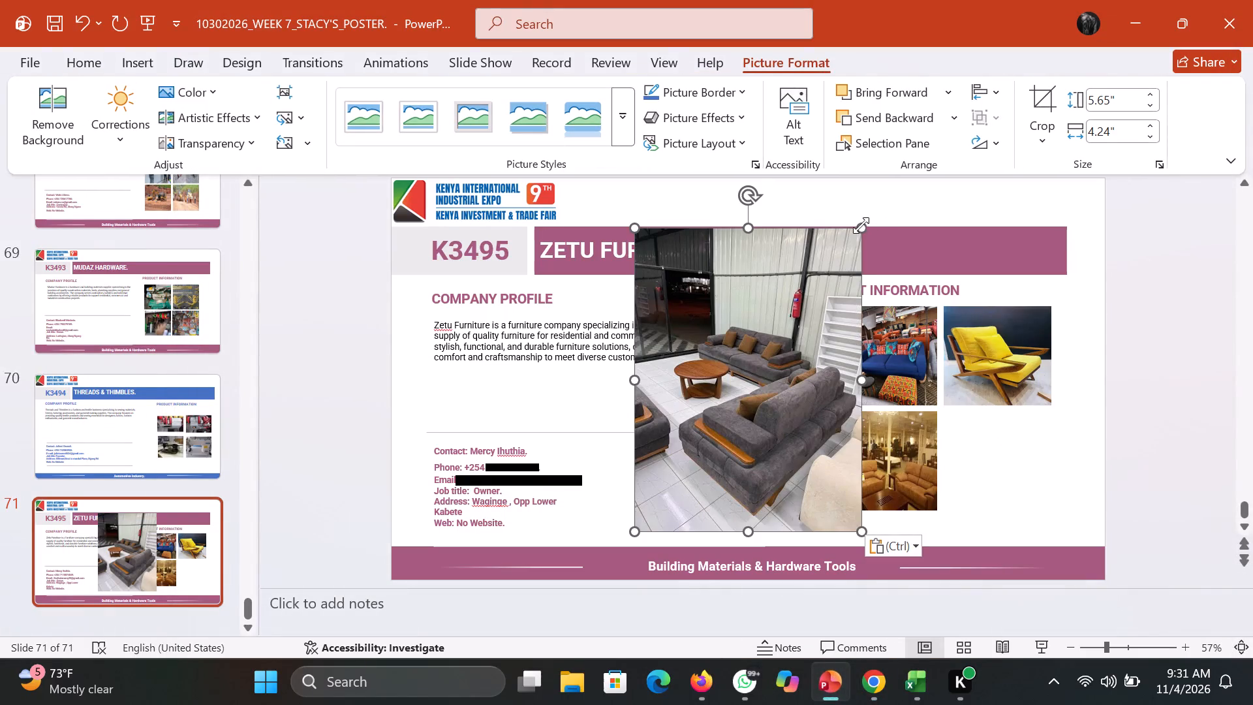
Resize the grey sofa picture to about 1.86" high by 1.81" wide, placed below the yellow armchair picture and beside the brown sofa.
left_click_drag(862, 225, 732, 454)
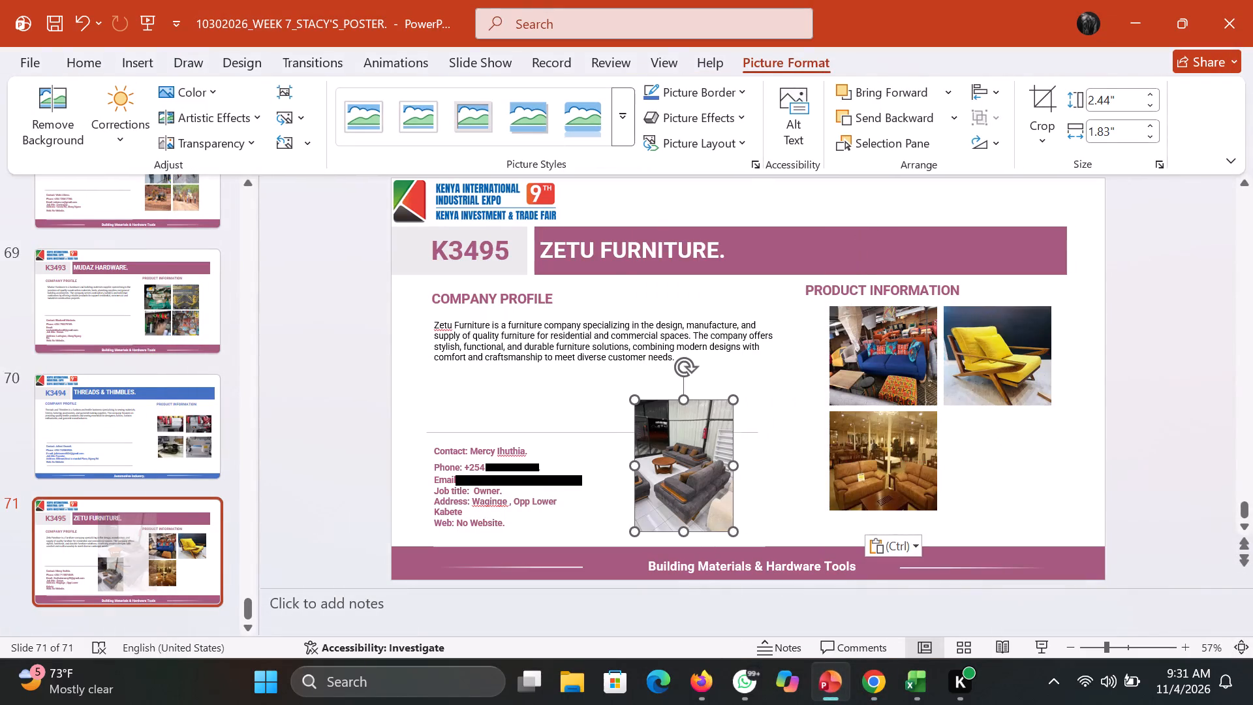
left_click_drag(677, 458, 995, 469)
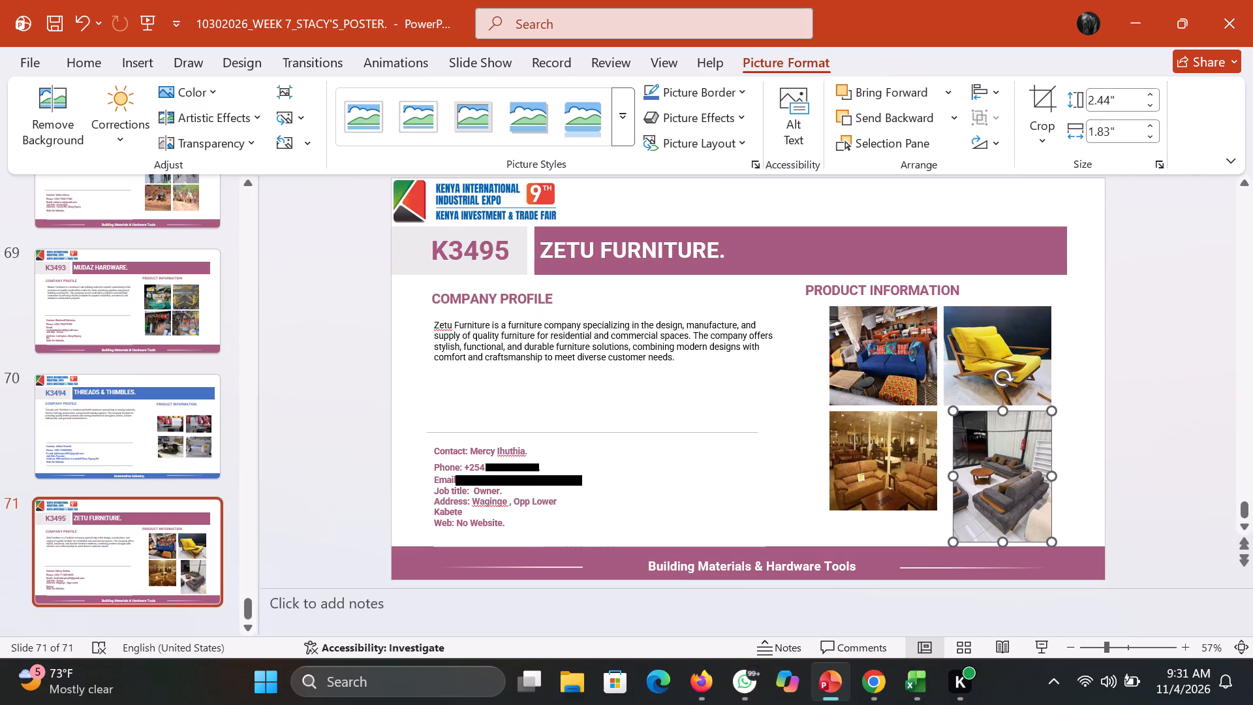
left_click_drag(959, 475, 940, 475)
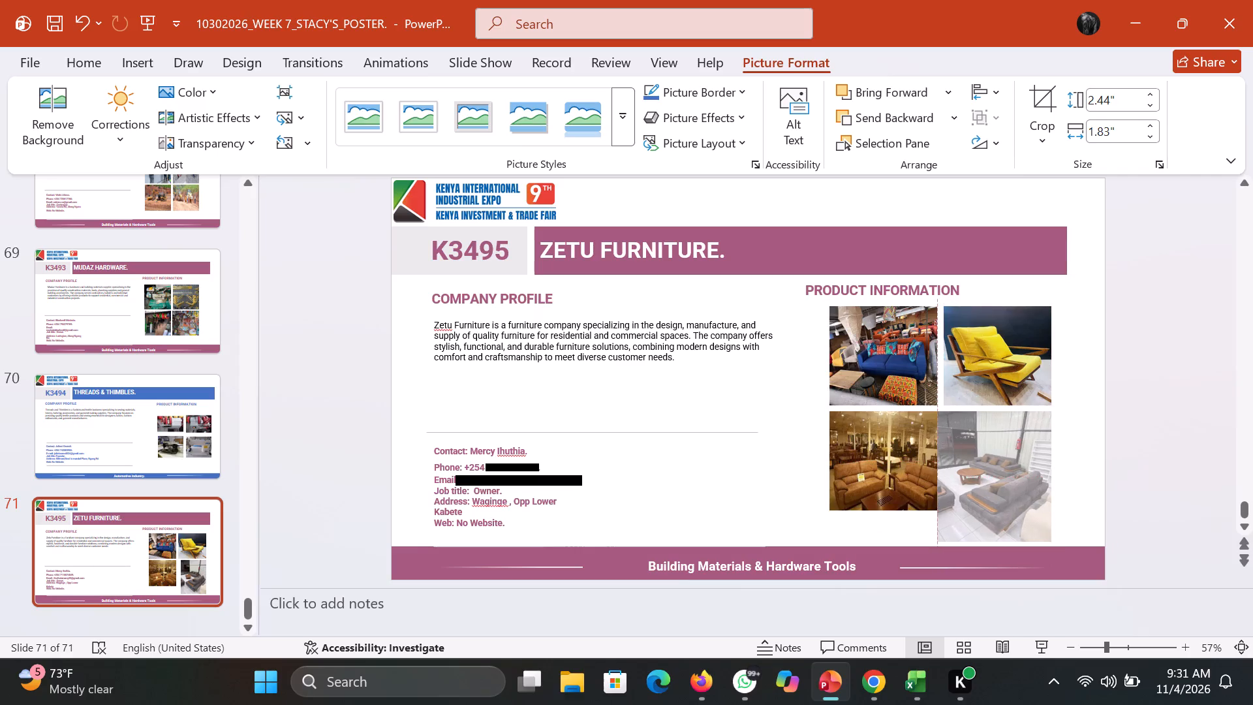
left_click_drag(940, 475, 948, 475)
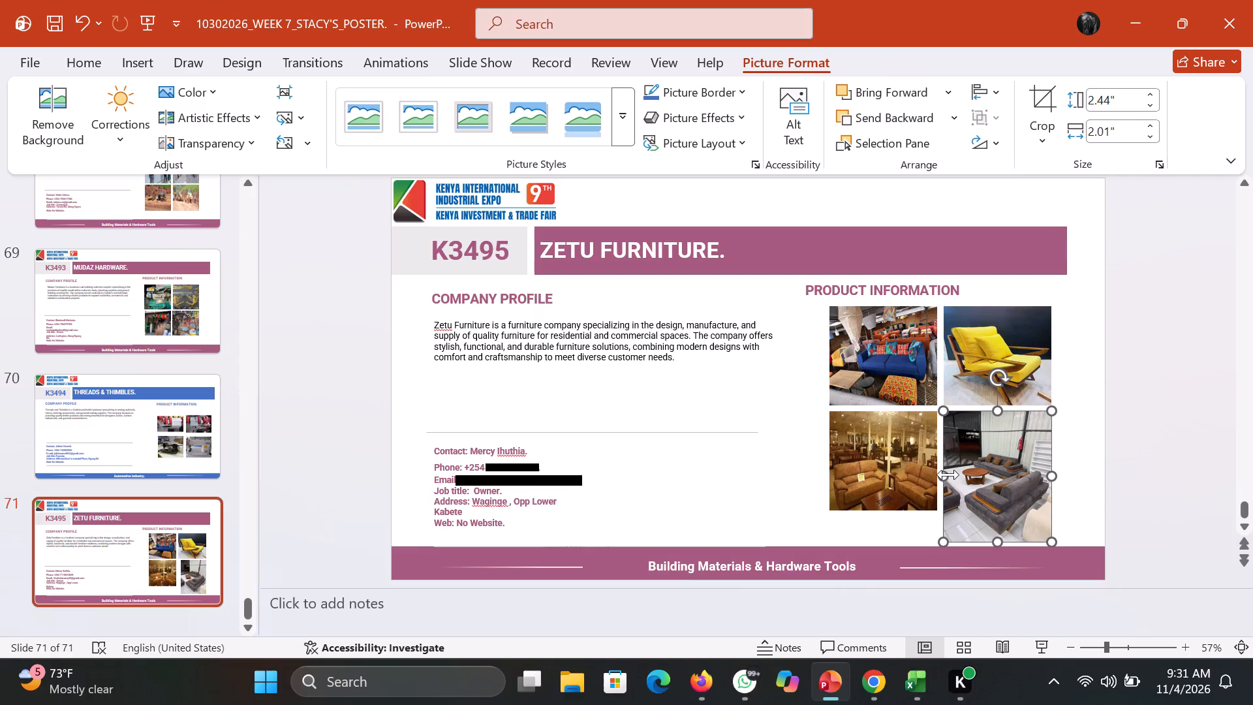
left_click_drag(1052, 473, 1036, 473)
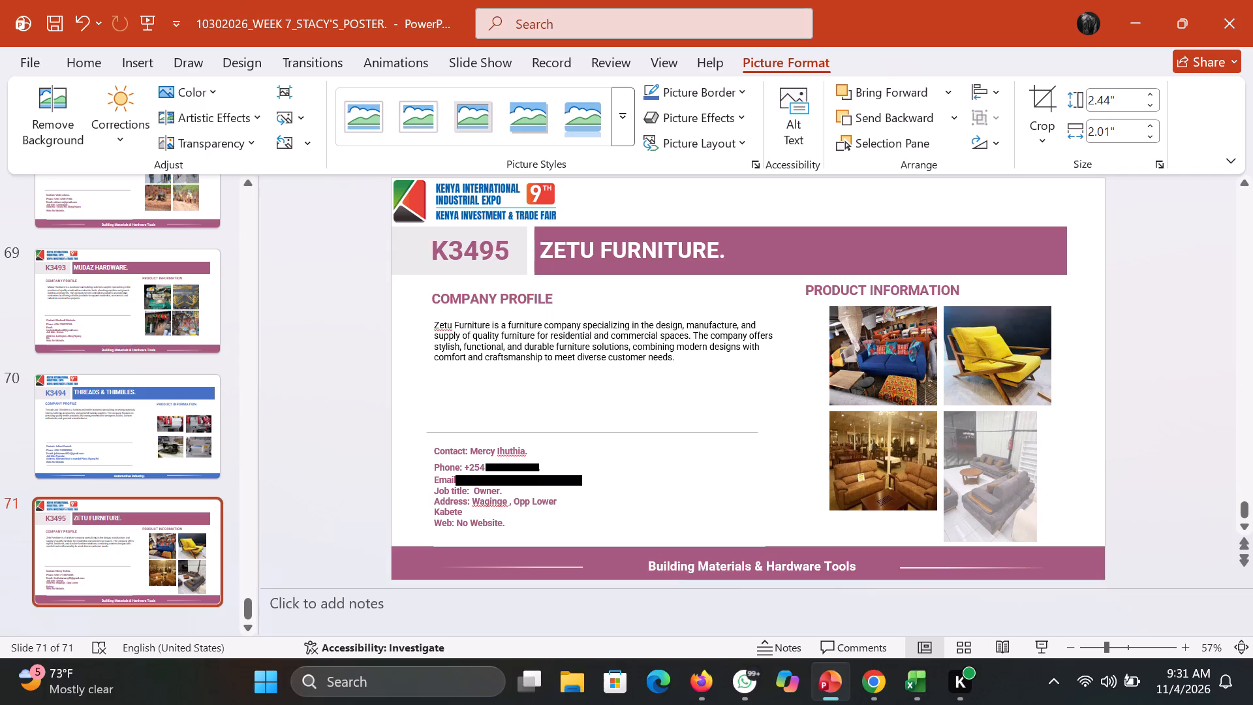
left_click_drag(1036, 473, 1042, 471)
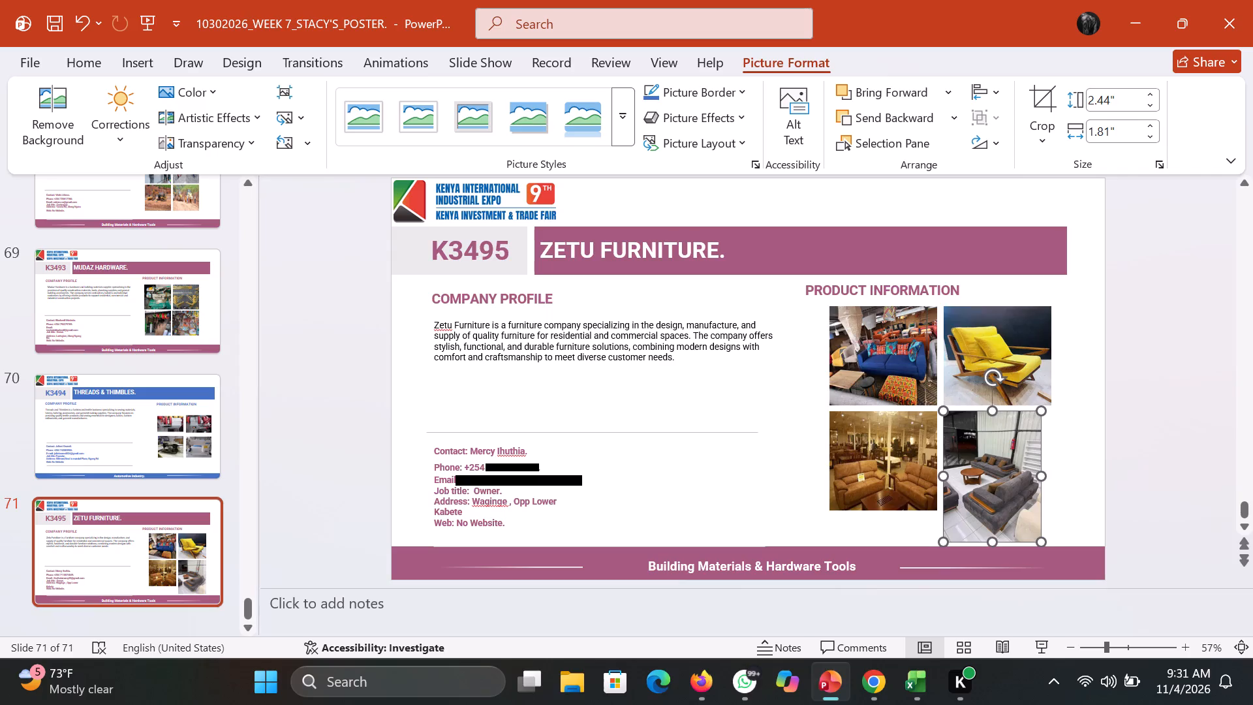
left_click_drag(991, 542, 991, 508)
Resize the yellow armchair picture to about 1.81" high by 1.81" wide, matching the width of the grey sofa picture below it.
left_click(1025, 350)
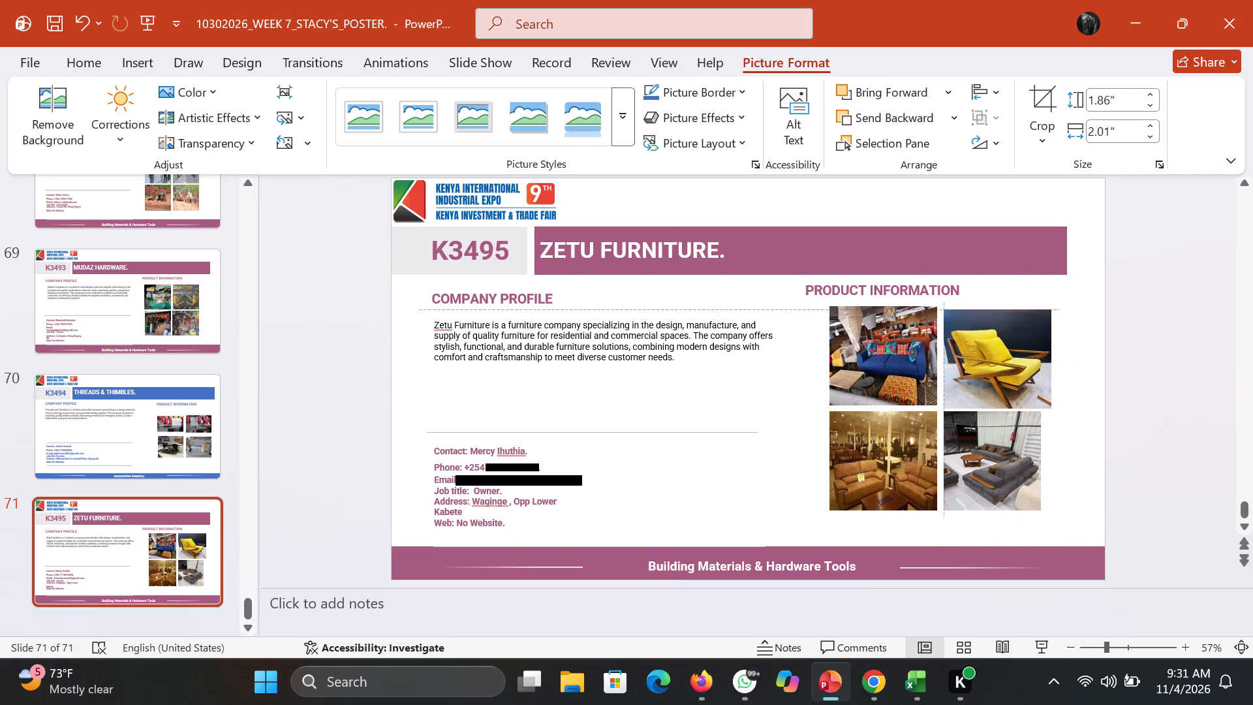
left_click_drag(1049, 359, 1038, 356)
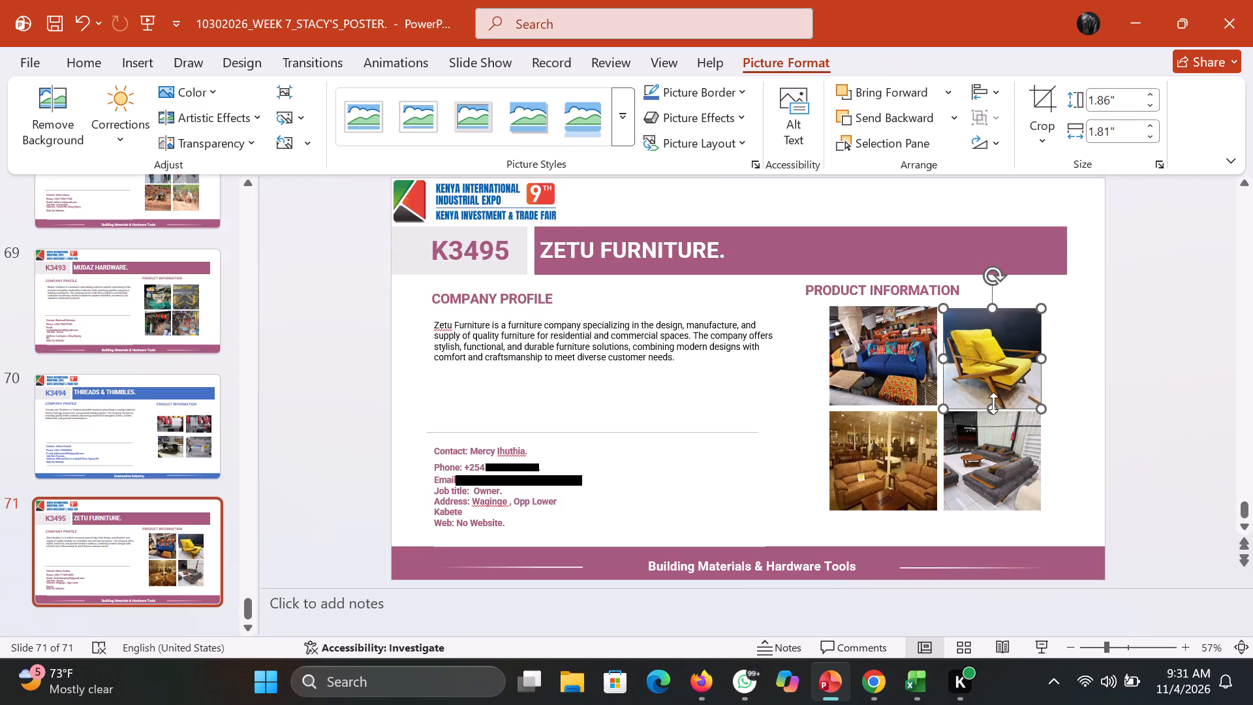
left_click(993, 403)
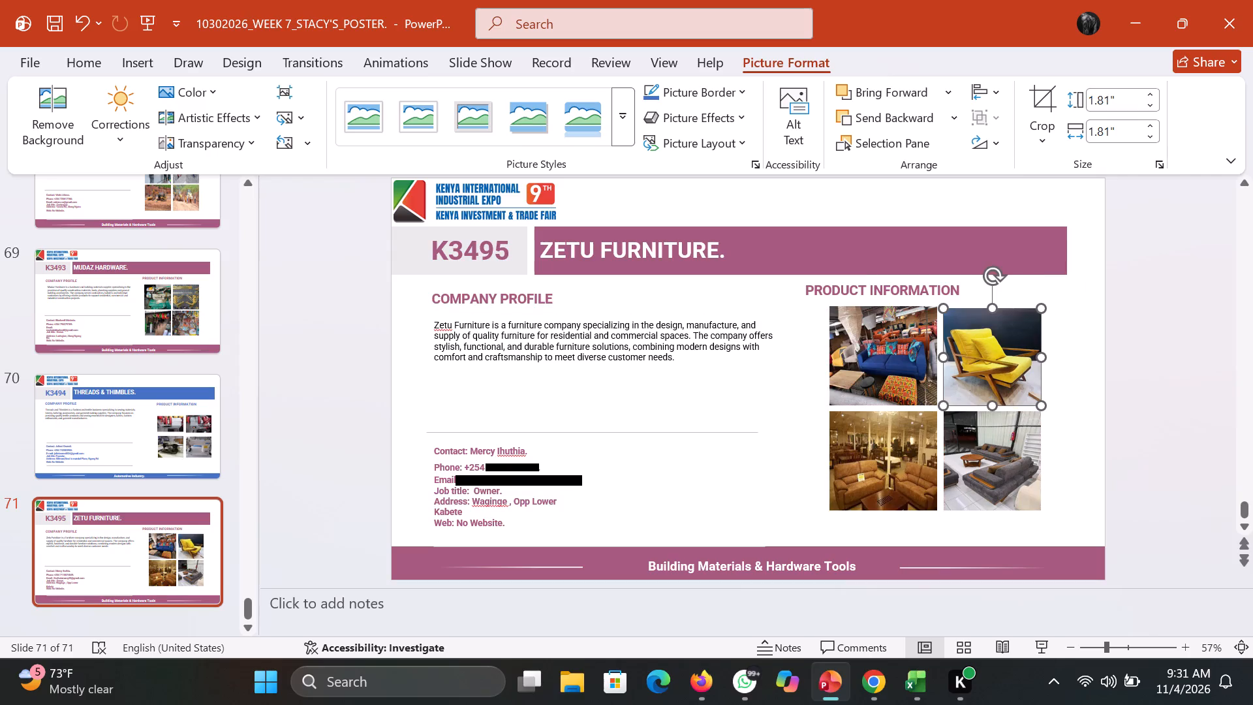
left_click(1057, 441)
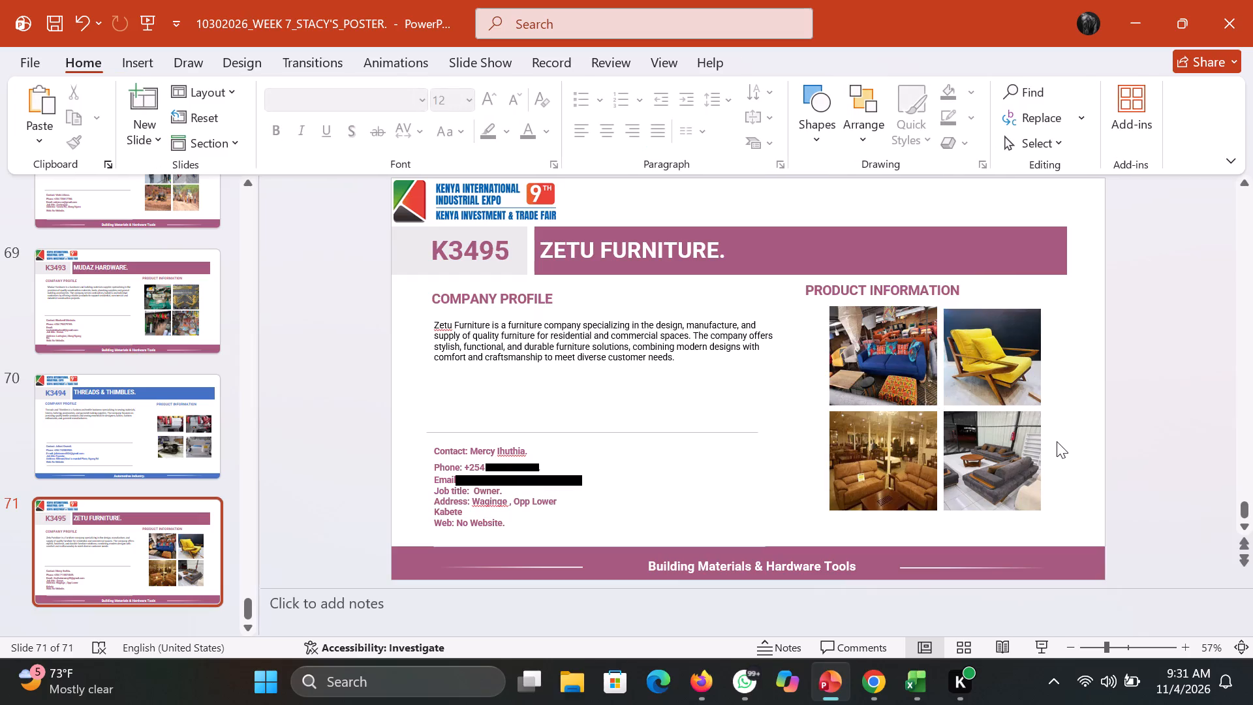
Lower the top edges of the blue sofa and yellow armchair pictures to the same level, making the armchair about 1.77" high.
left_click(916, 353)
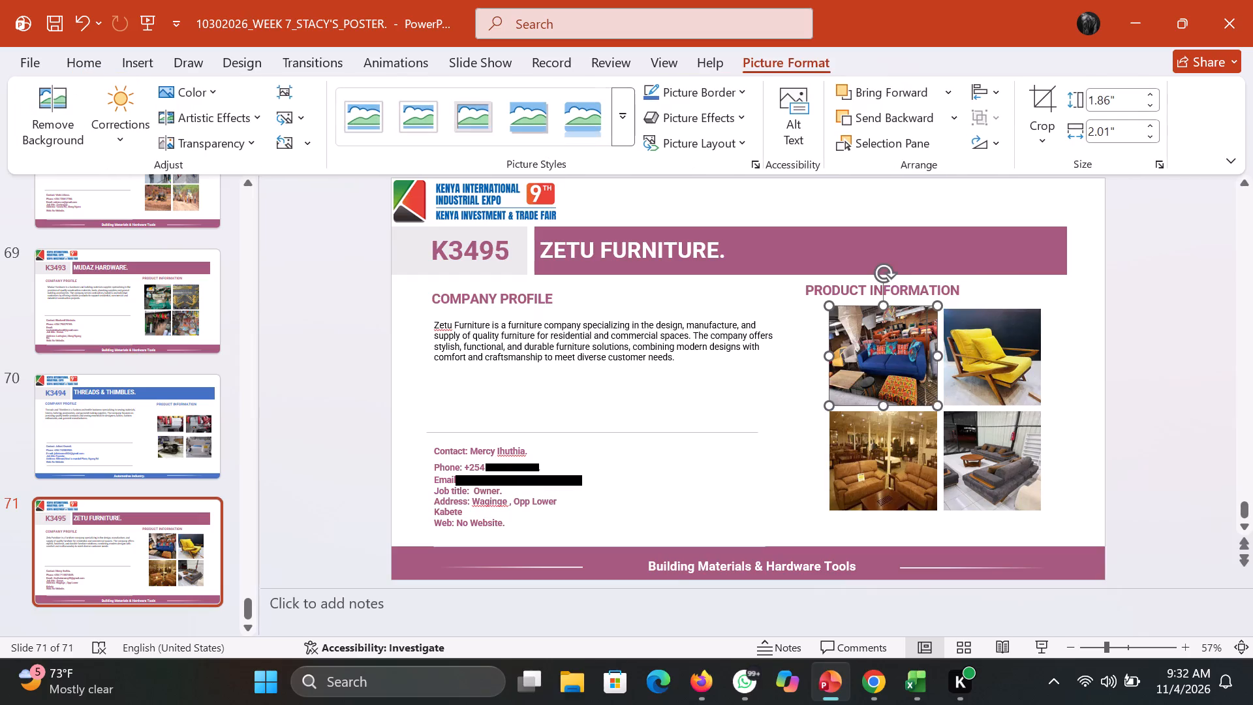
left_click_drag(884, 302, 888, 307)
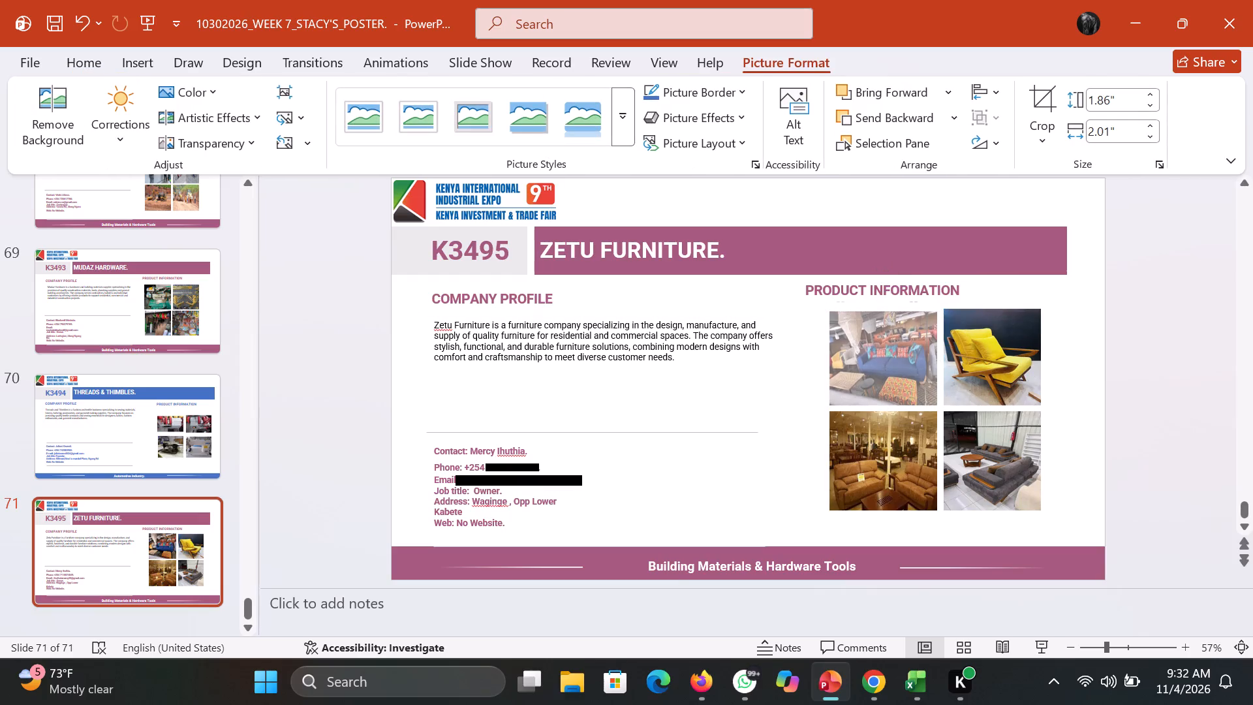
left_click_drag(888, 307, 888, 313)
left_click(988, 362)
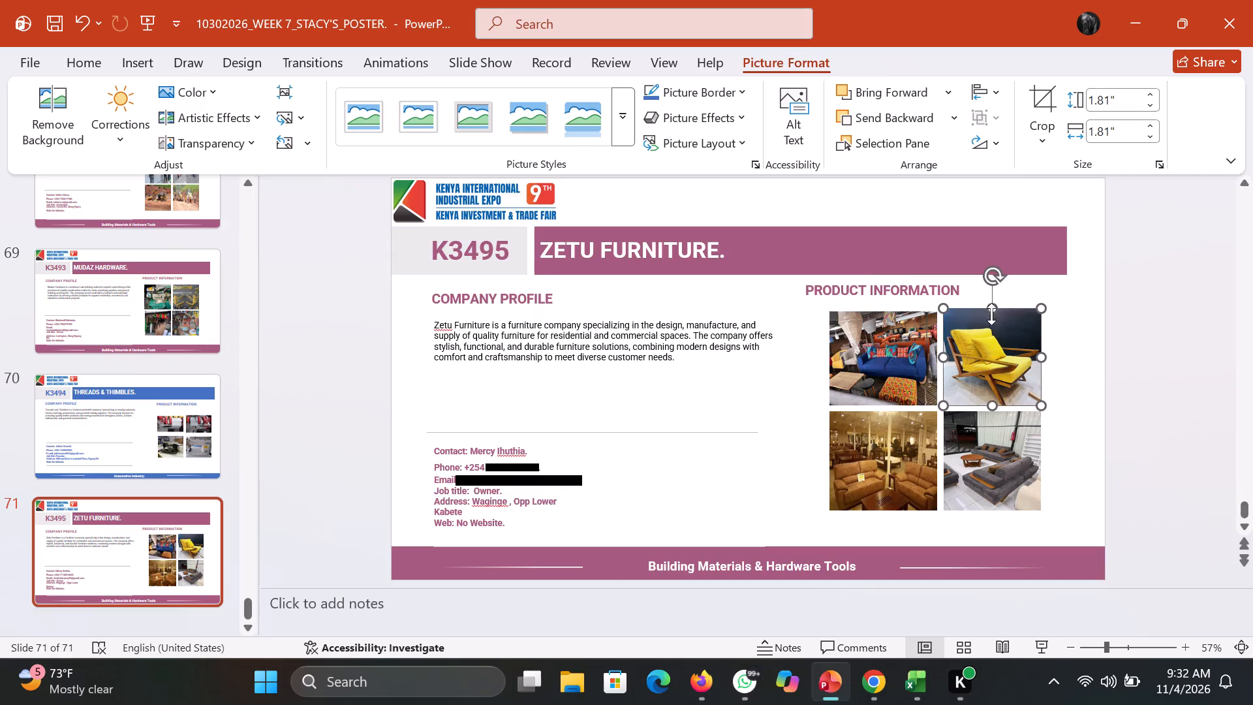
left_click(991, 309)
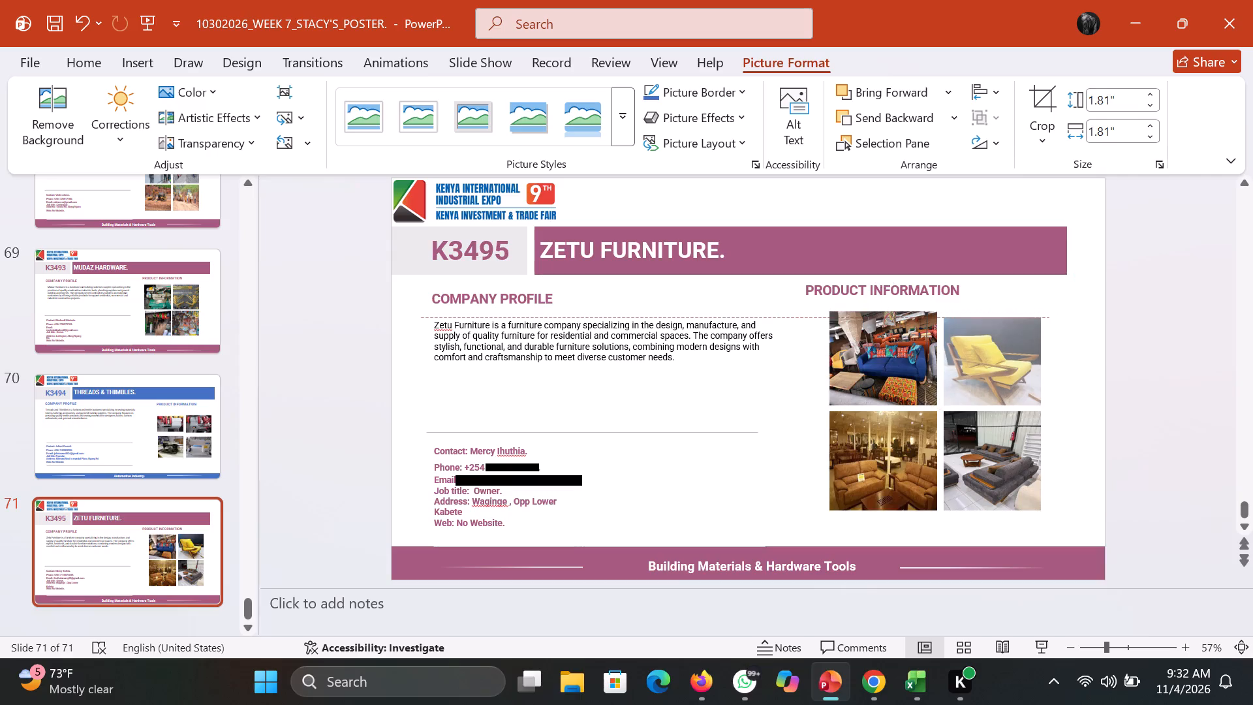
left_click(1076, 374)
Shorten the brown and grey sofa pictures from their bottom edges to the same level, making the grey one about 1.77" high.
left_click(916, 447)
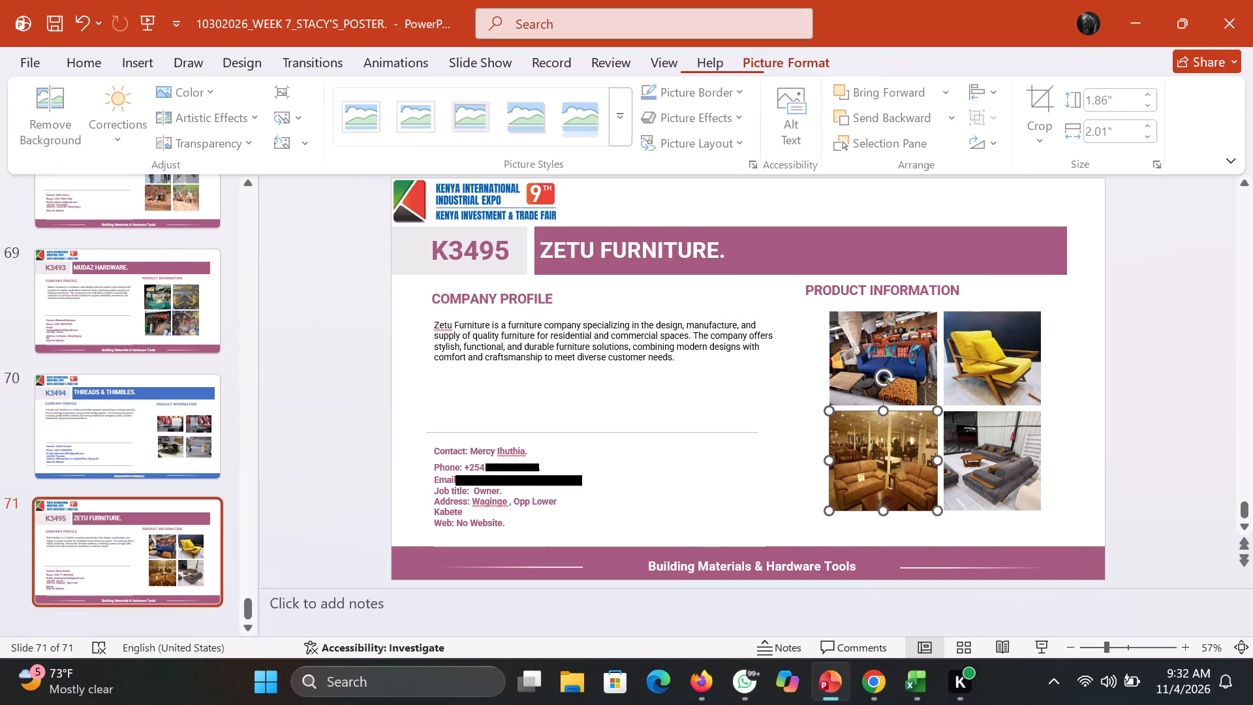
left_click_drag(880, 510, 880, 509)
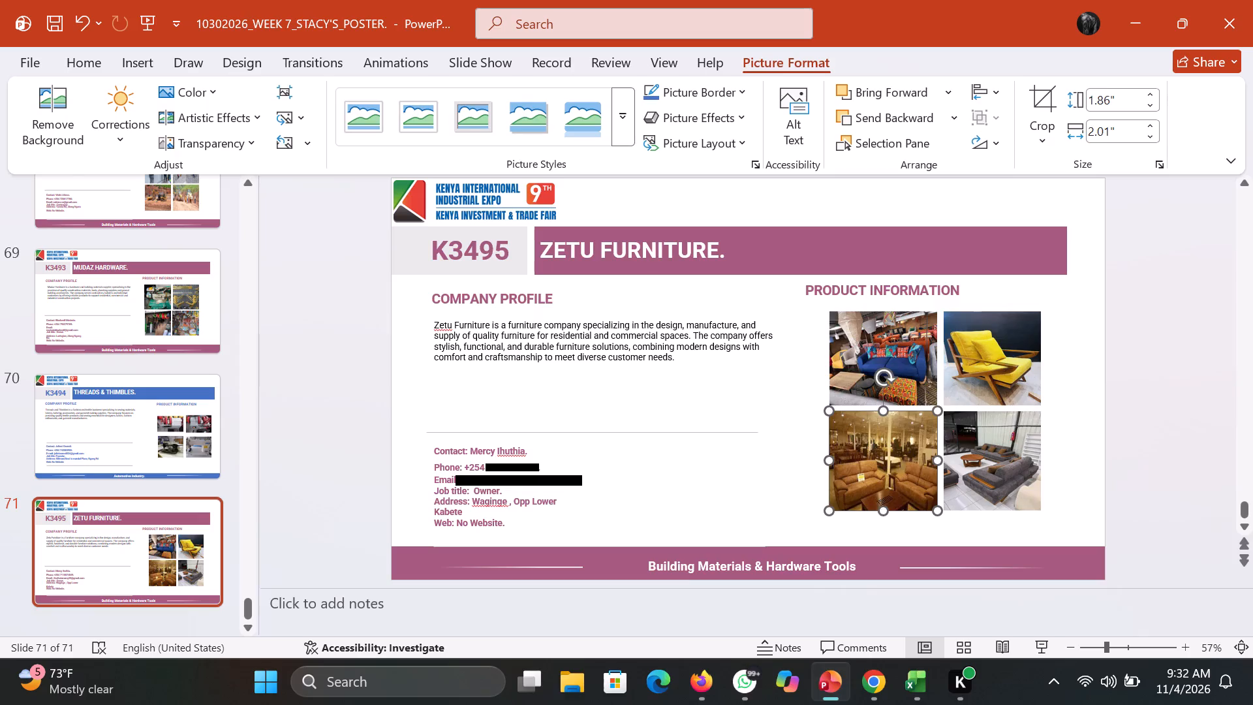
left_click_drag(880, 509, 887, 508)
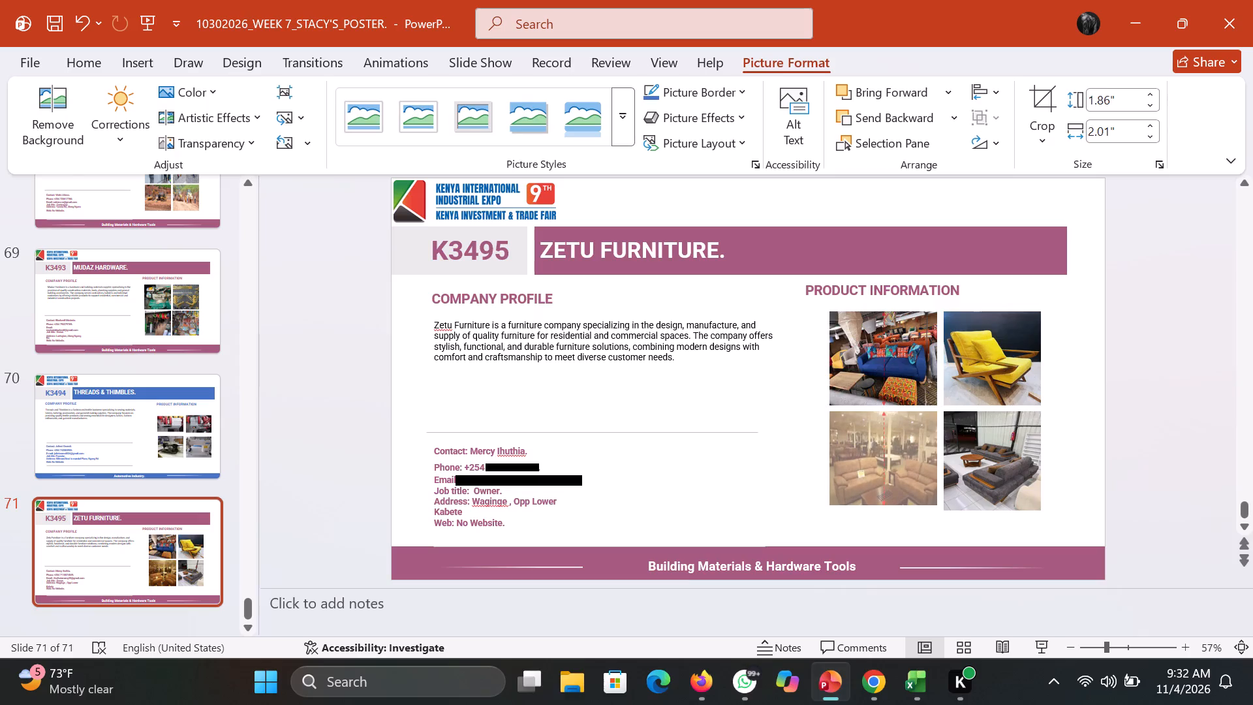
left_click_drag(887, 508, 889, 504)
left_click(997, 472)
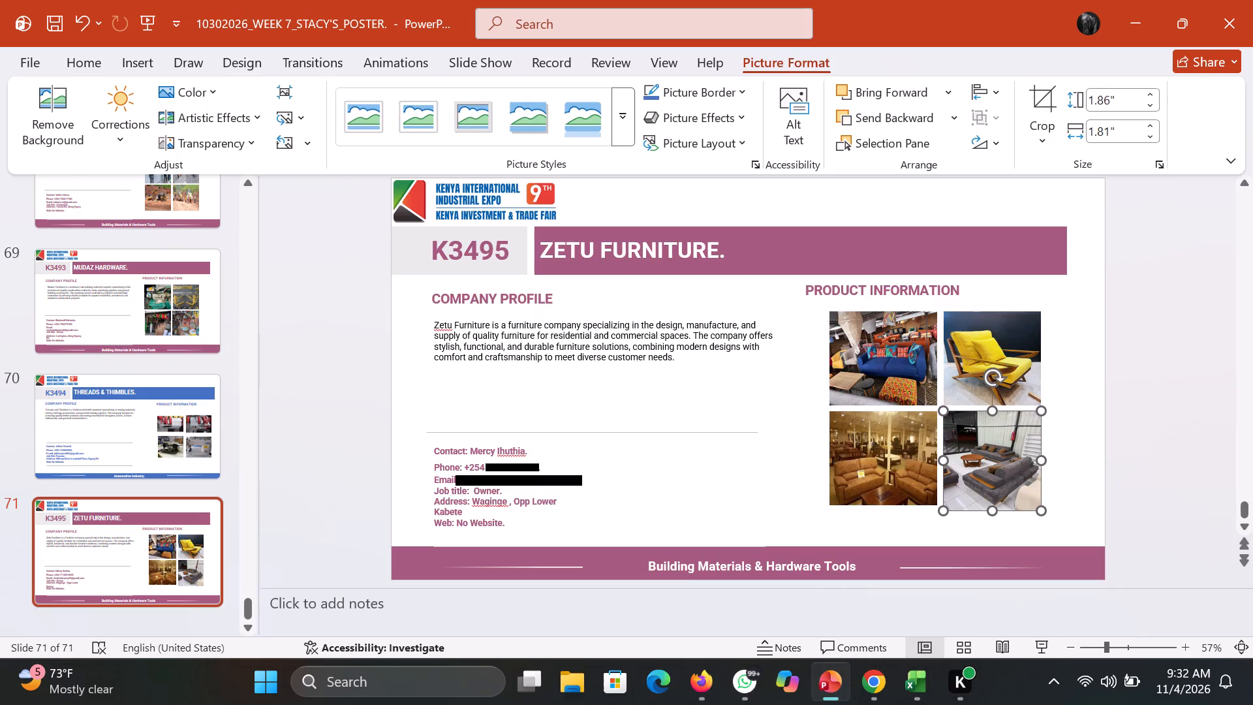
left_click(991, 509)
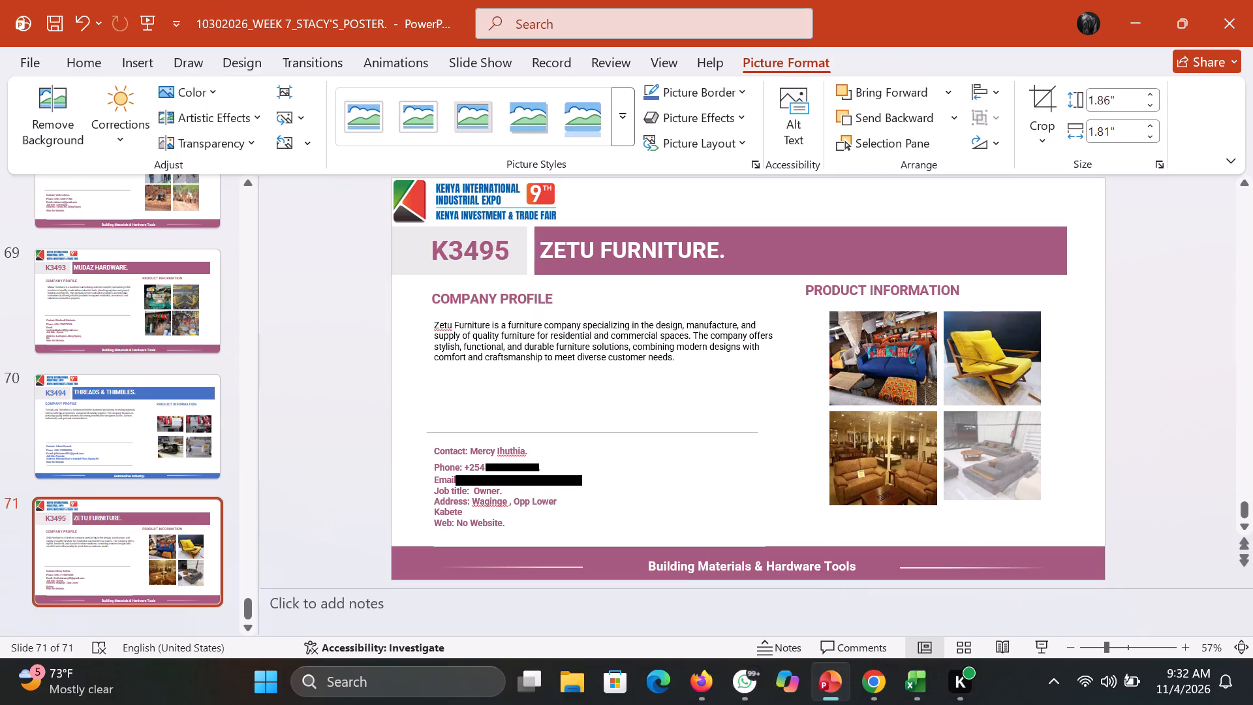
left_click(1057, 491)
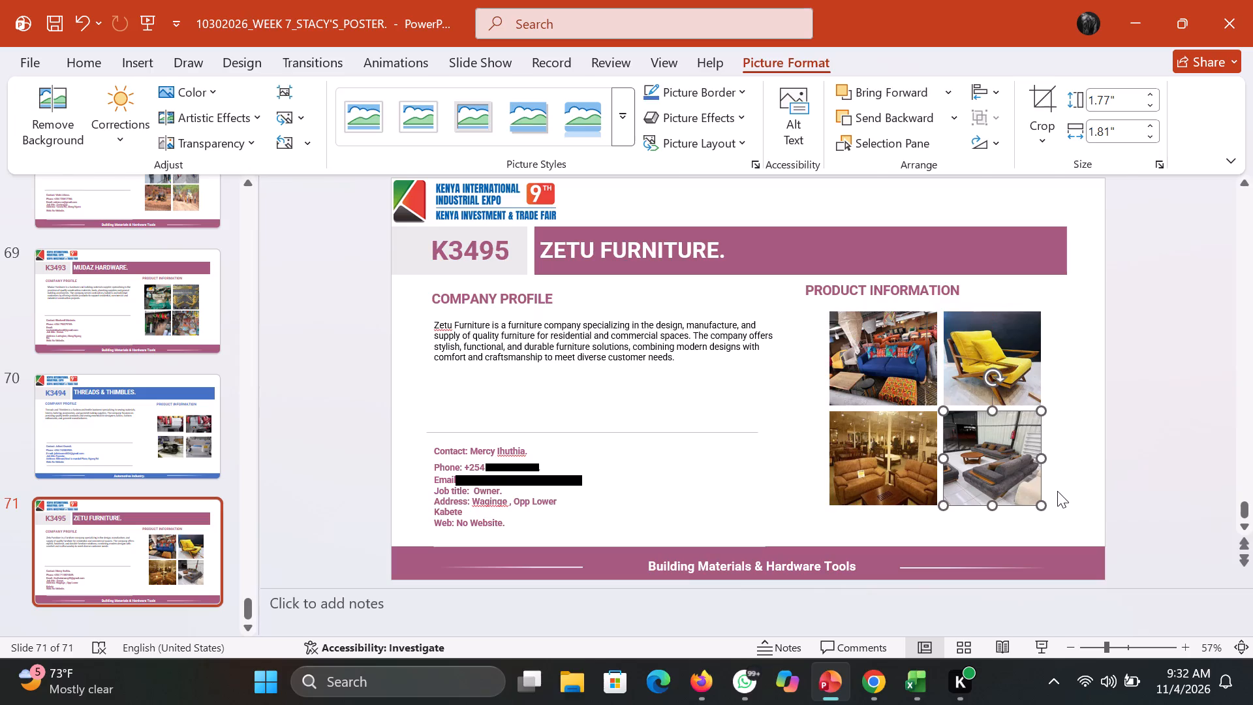
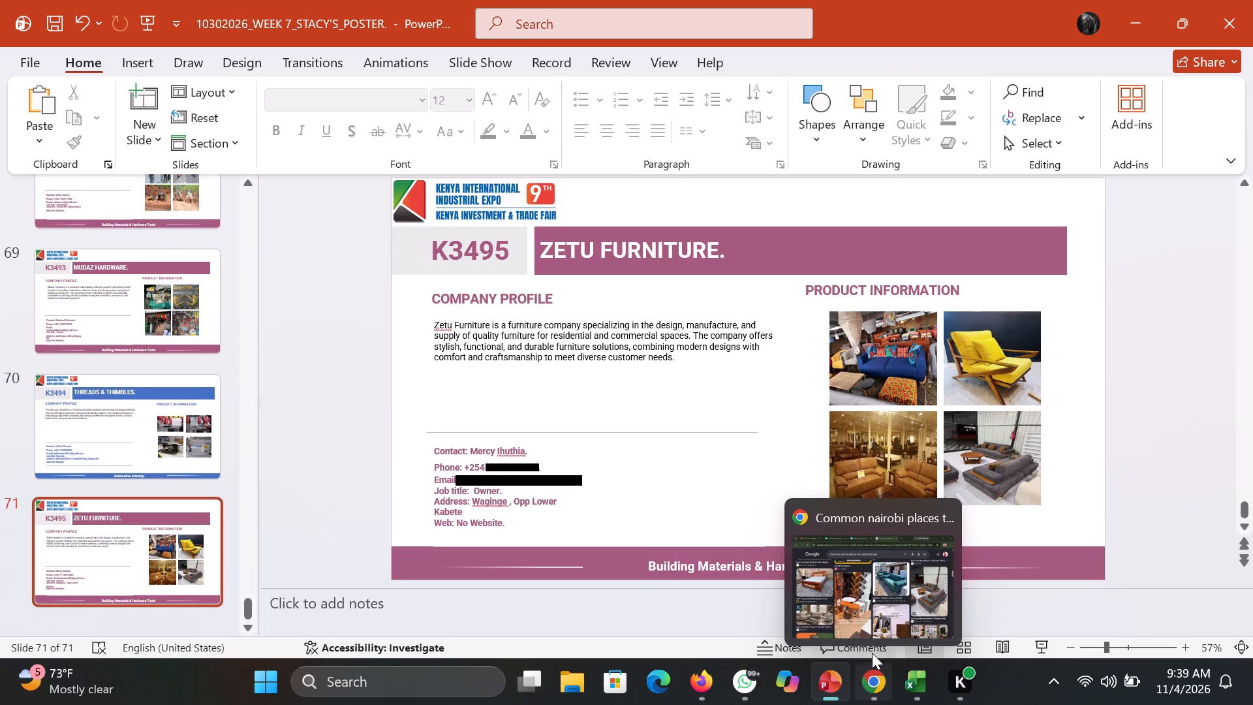
Switch to Chrome and look up the next confirmed buyer in the 9th Kenya International Industrial Expo buyer list.
left_click(873, 691)
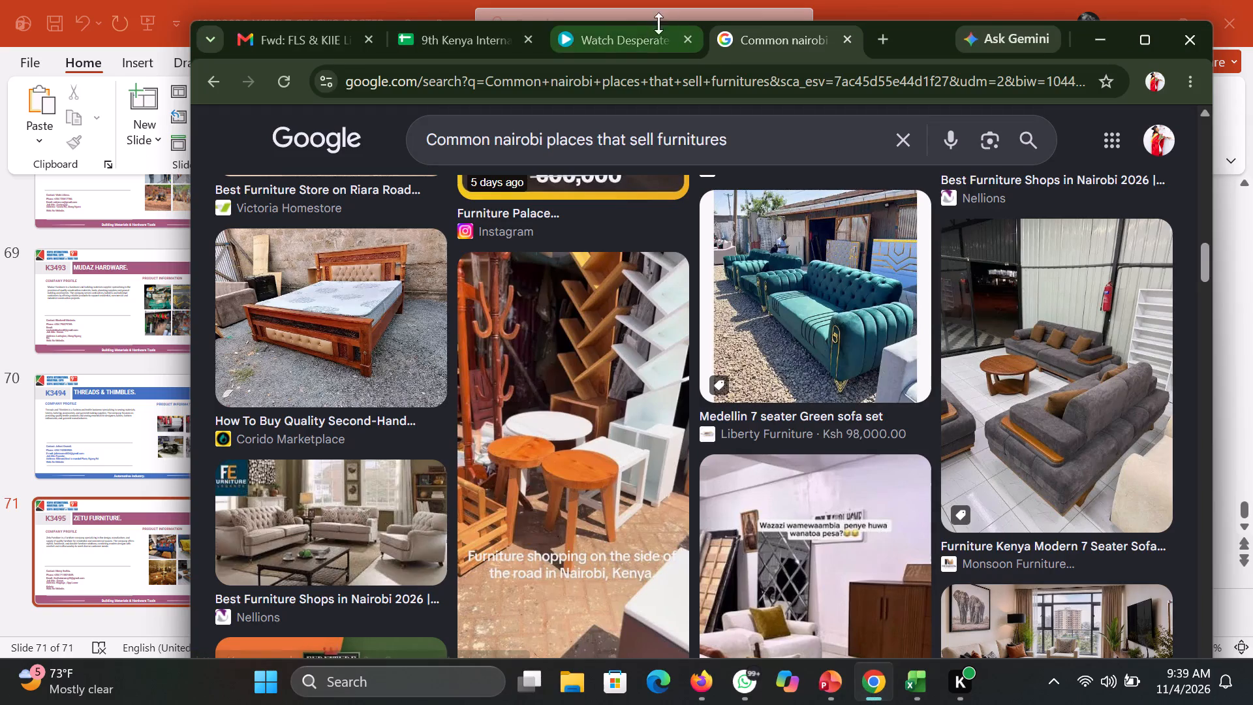
left_click(498, 42)
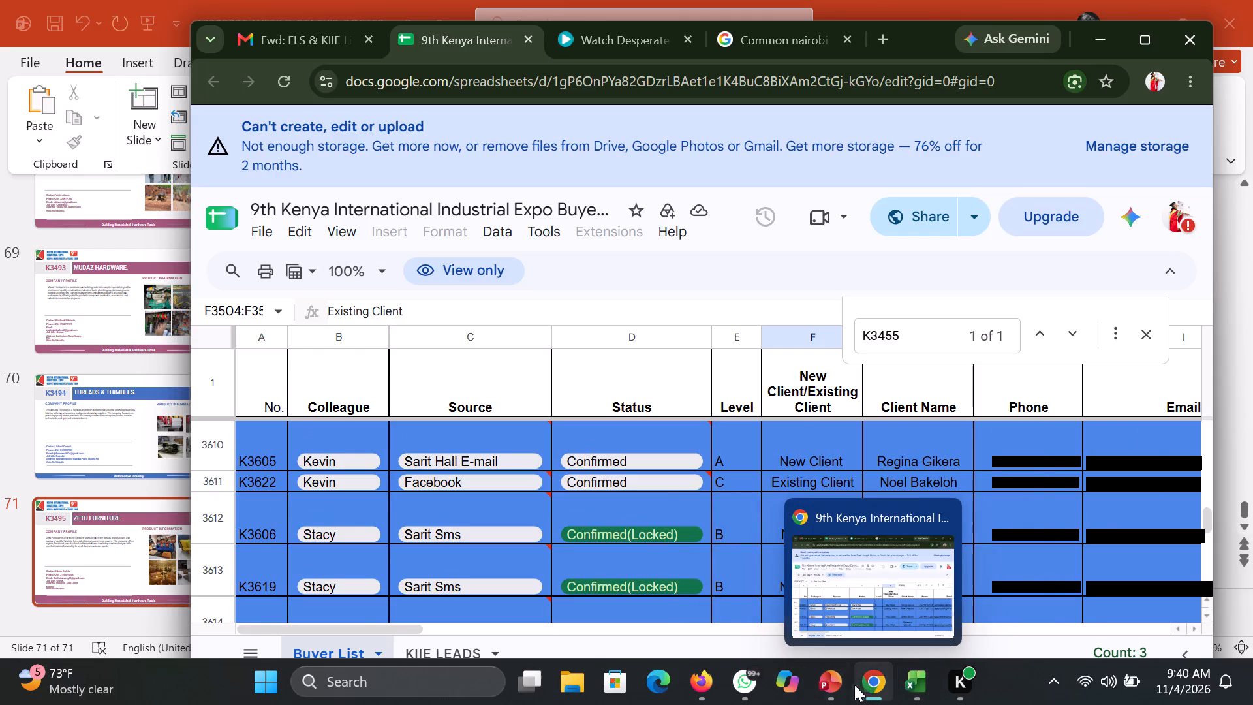
Switch to PowerPoint and place a copy of the K3494 Threads & Thimbles slide after the K3495 Zetu Furniture slide, leaving the copy selected.
left_click(835, 685)
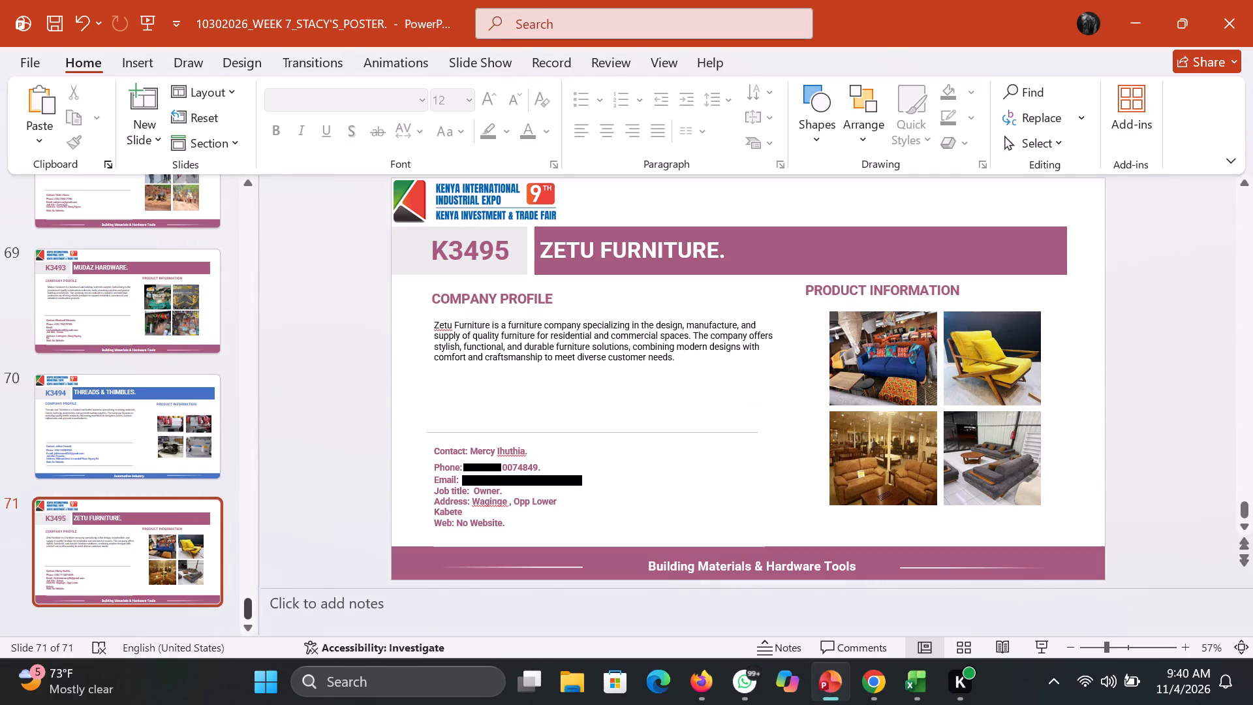
left_click(826, 681)
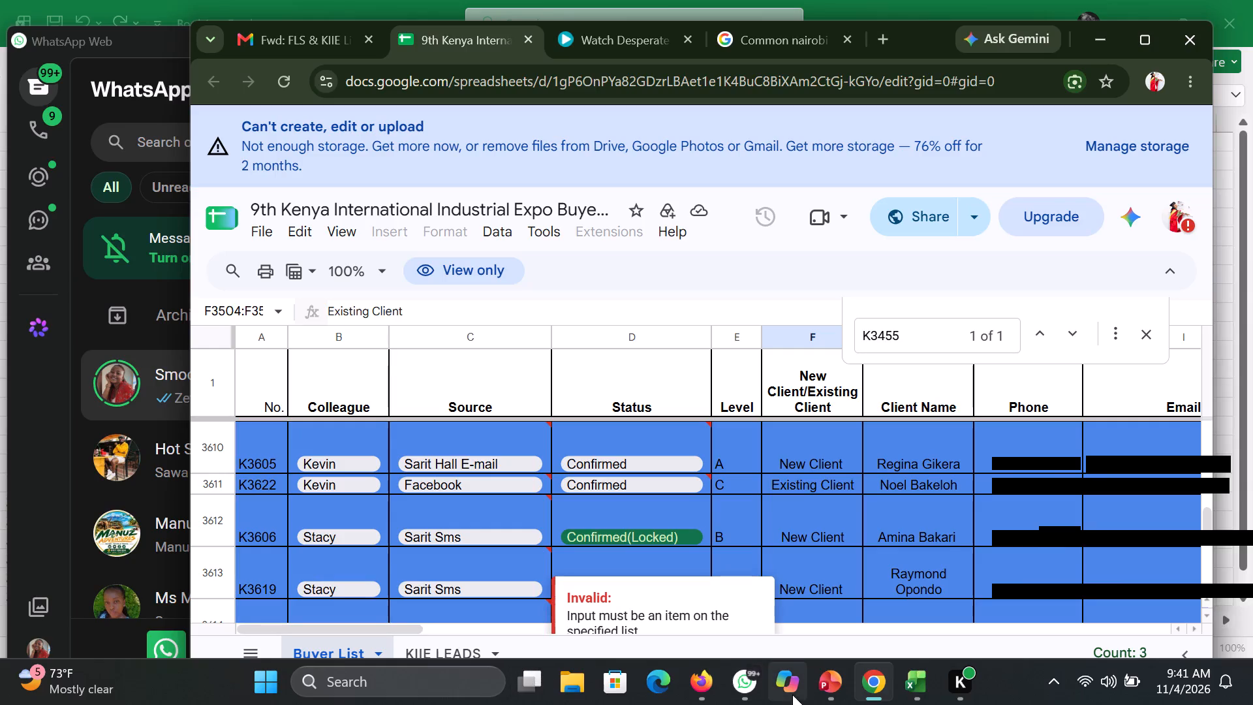
left_click(818, 685)
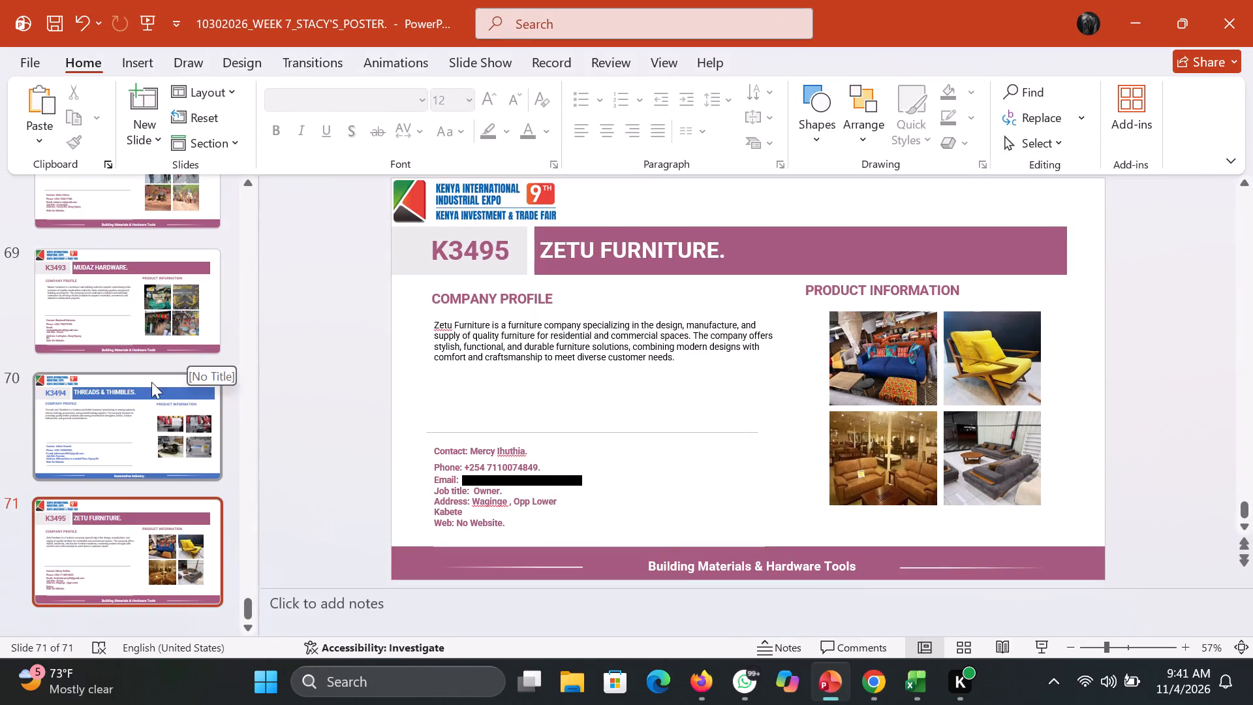
left_click(119, 426)
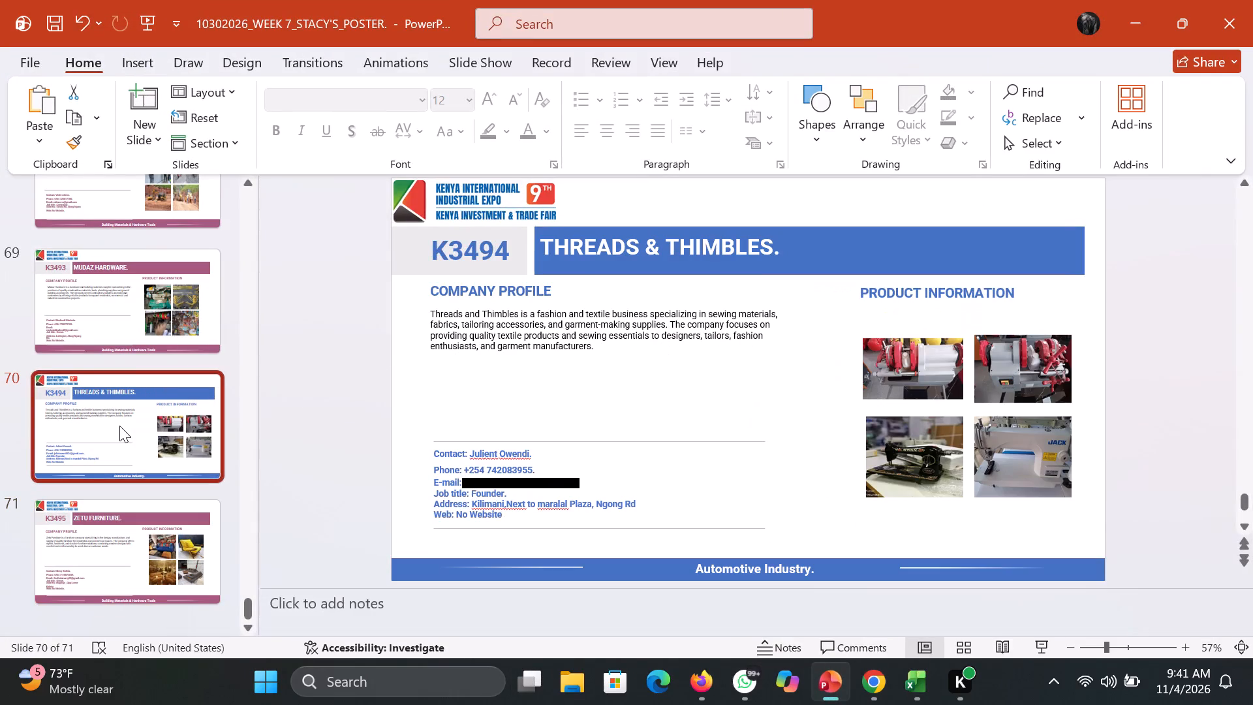
key("ctrl+c")
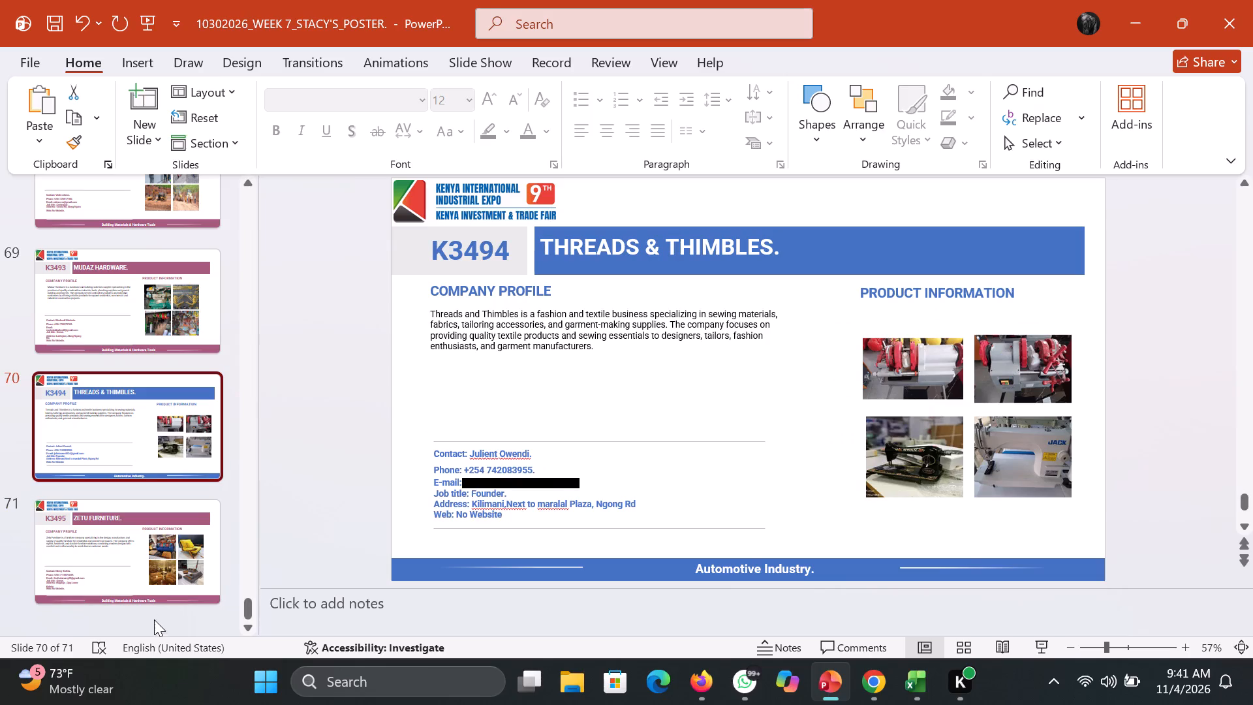
left_click(150, 624)
key("ctrl+v")
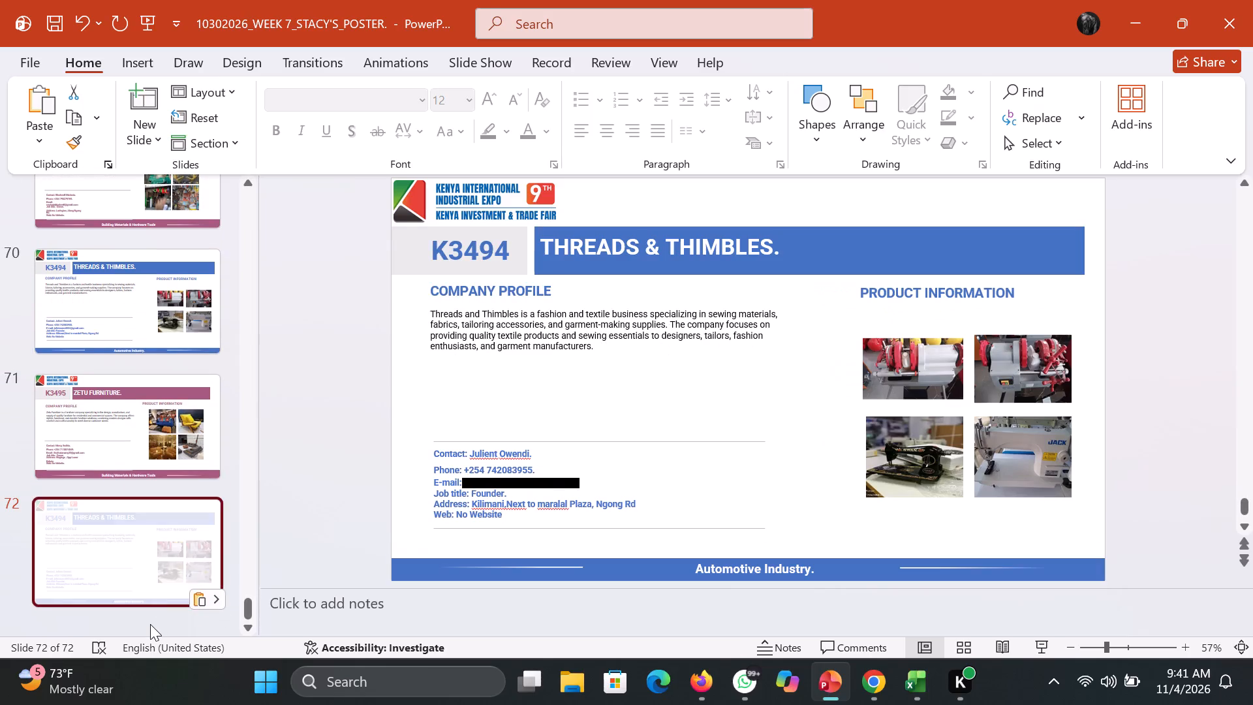
left_click(138, 324)
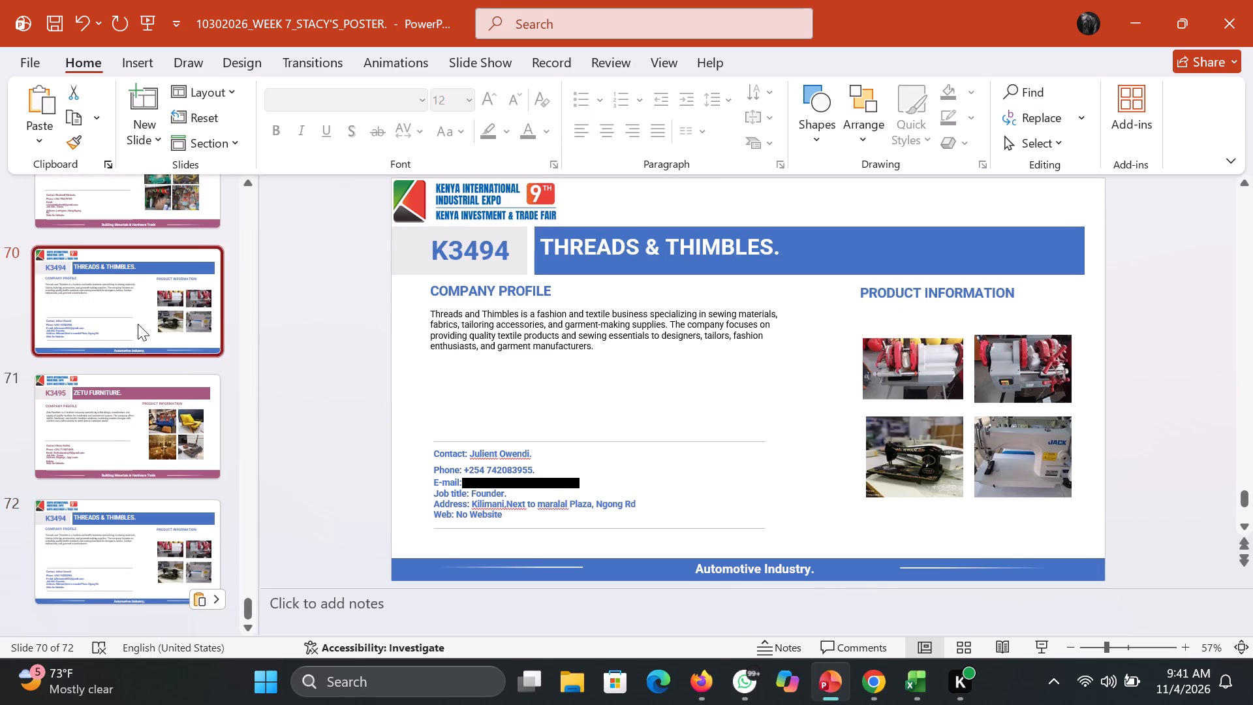
left_click(146, 434)
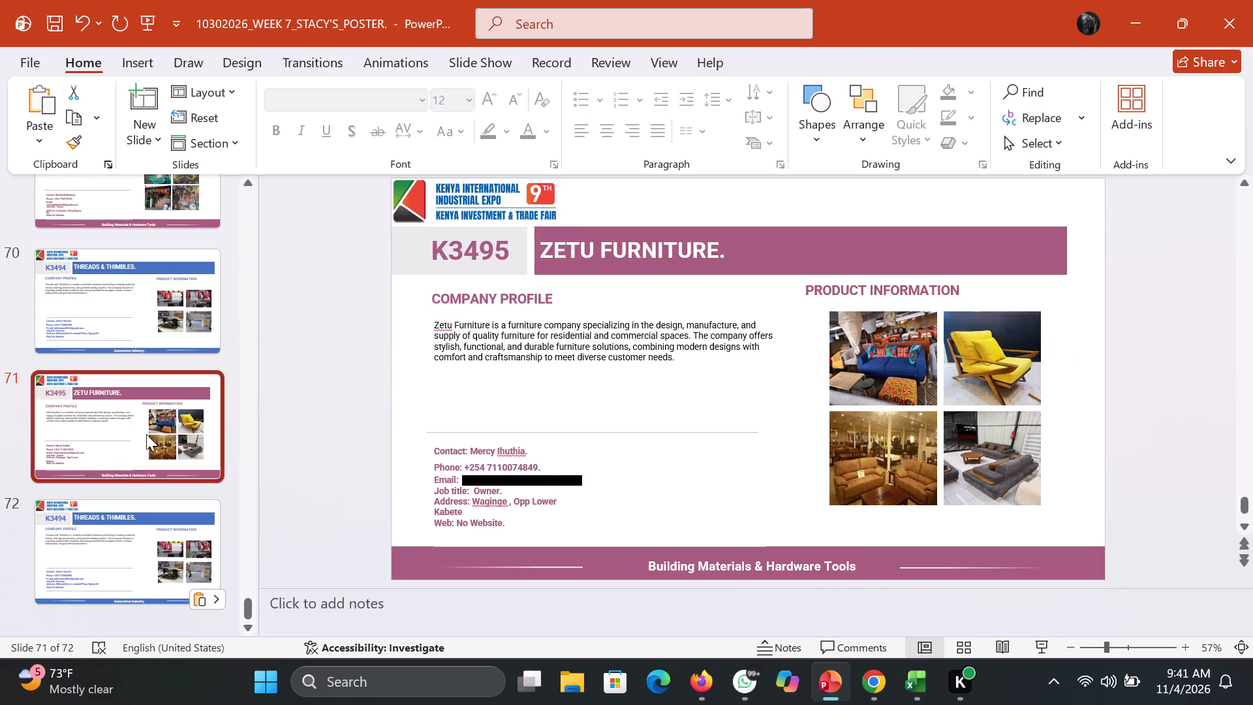
left_click(156, 554)
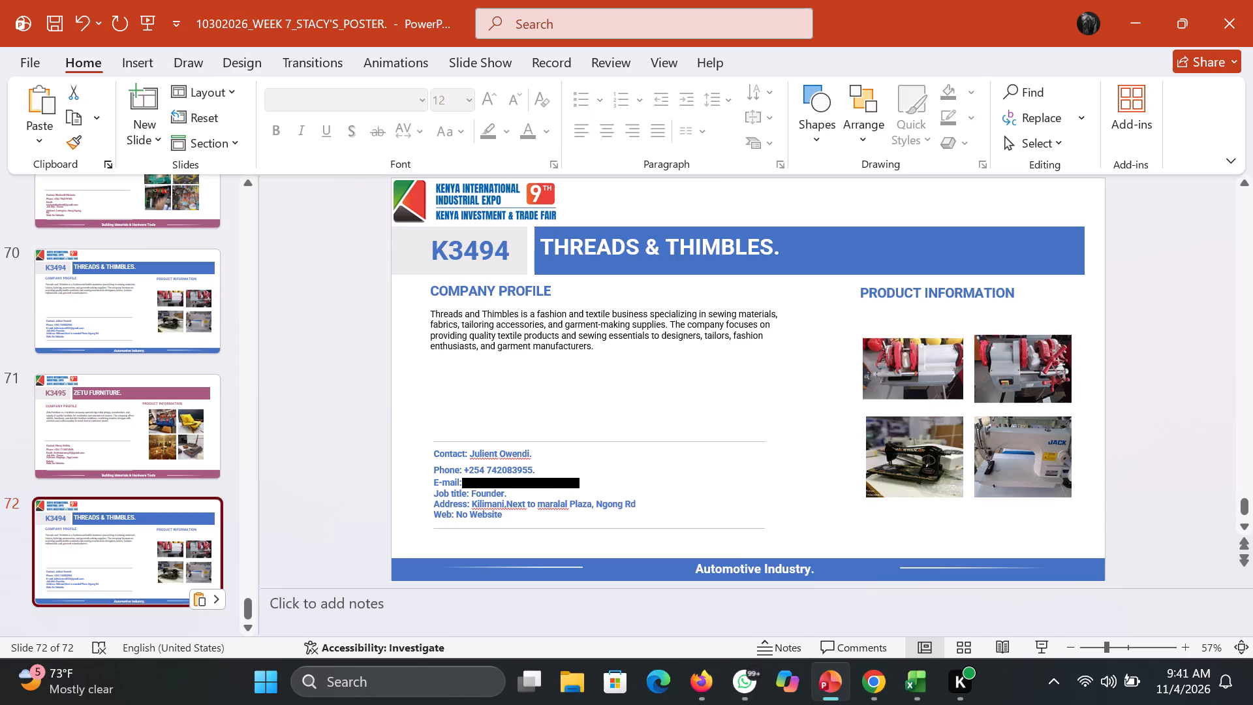
Replace the industry category in slide 72's footer band with "Textile Machinery.".
left_click(810, 571)
key("BackSpace")
key("BackSpace")
key("BackSpace")
key("BackSpace")
key("BackSpace")
key("BackSpace")
key("BackSpace")
key("BackSpace")
key("BackSpace")
key("BackSpace")
key("BackSpace")
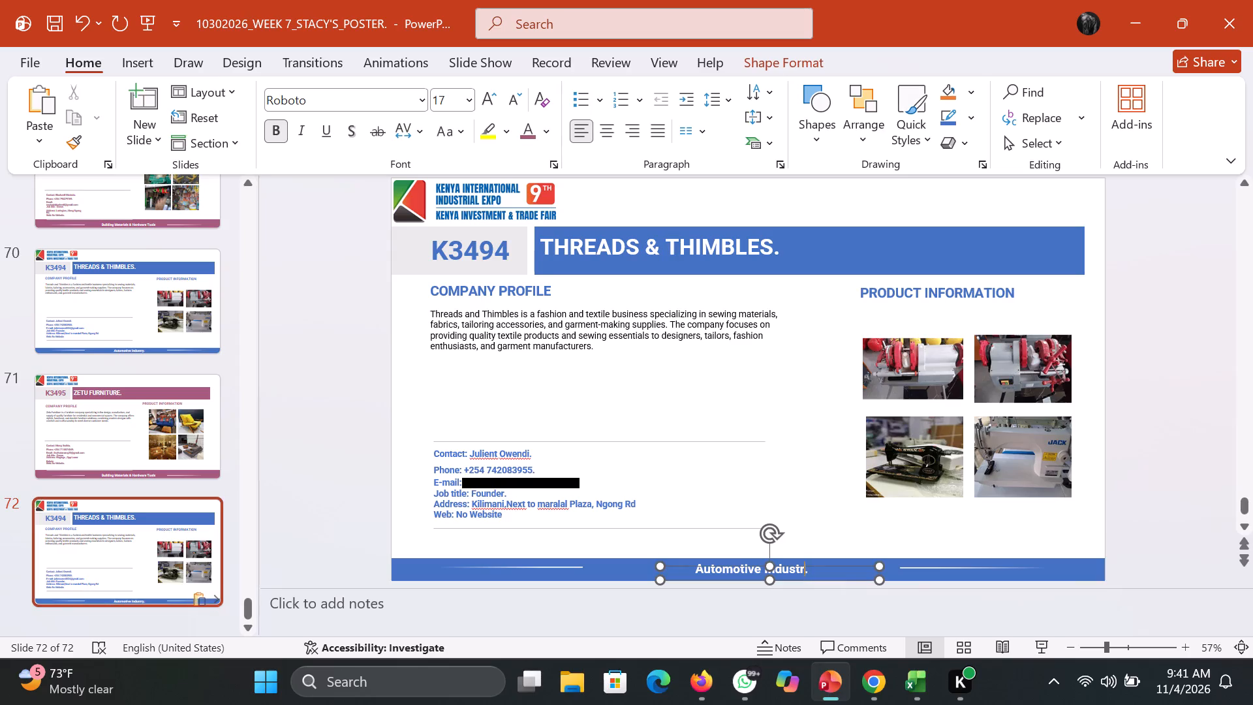
key("BackSpace")
key("BackSpace")
key("BackSpace")
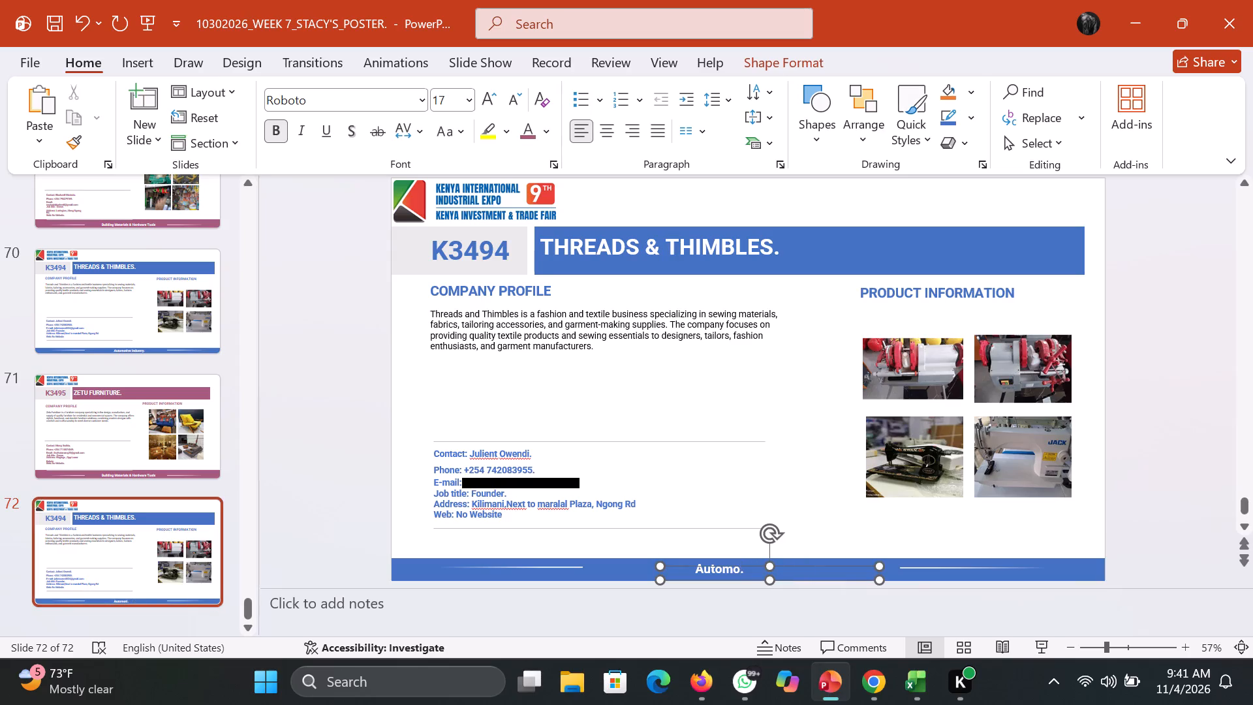
key("BackSpace")
key("BackSpace")
key("BackSpace")
key("BackSpace")
key("BackSpace")
key("BackSpace")
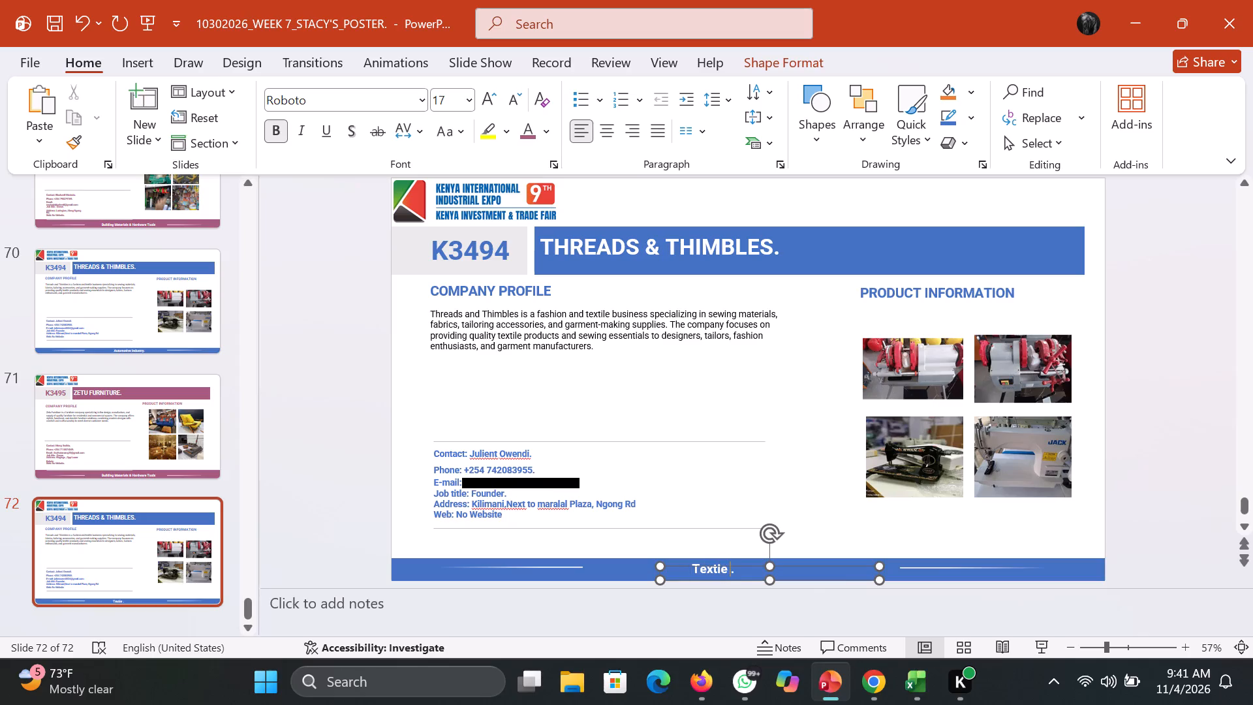
type("achinery")
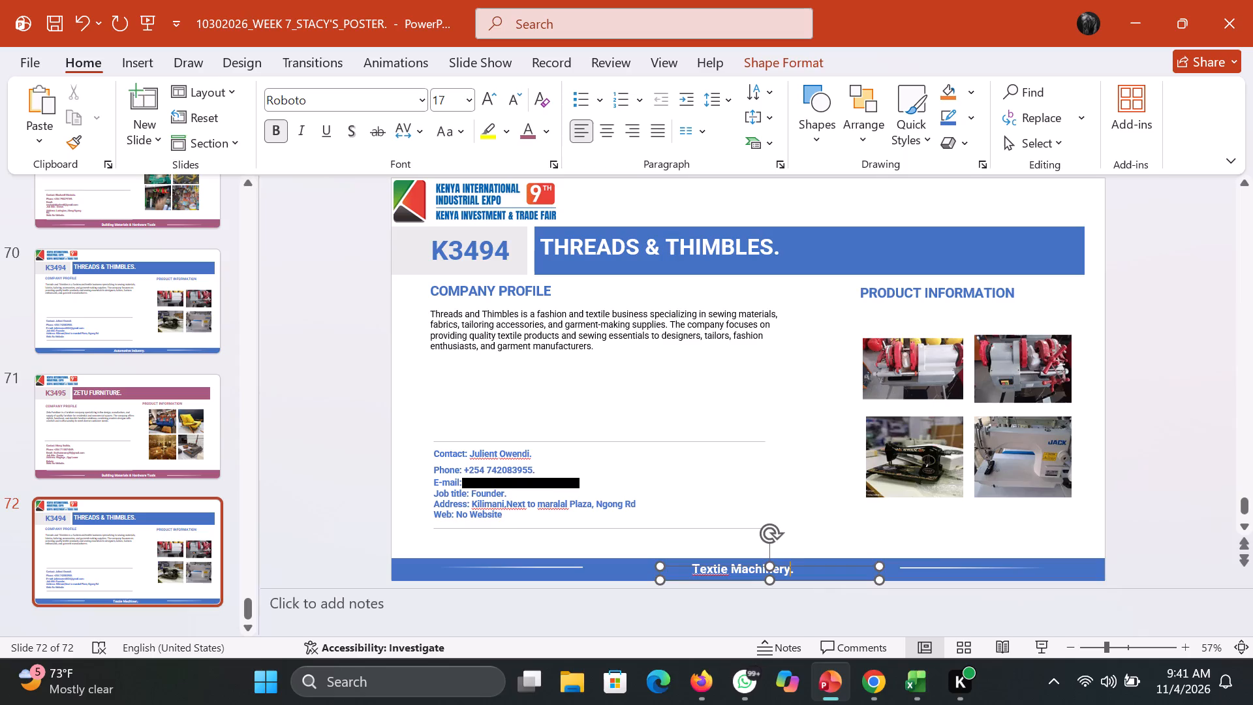
left_click(650, 434)
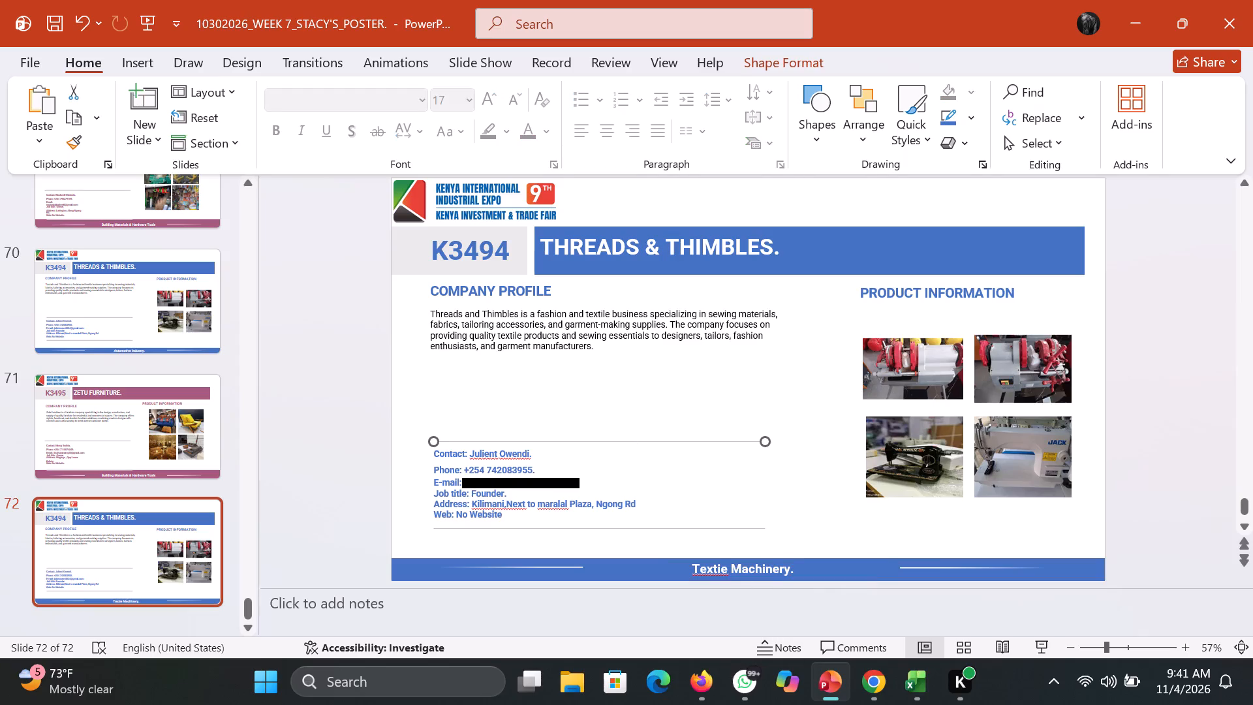
left_click(720, 568)
key("l")
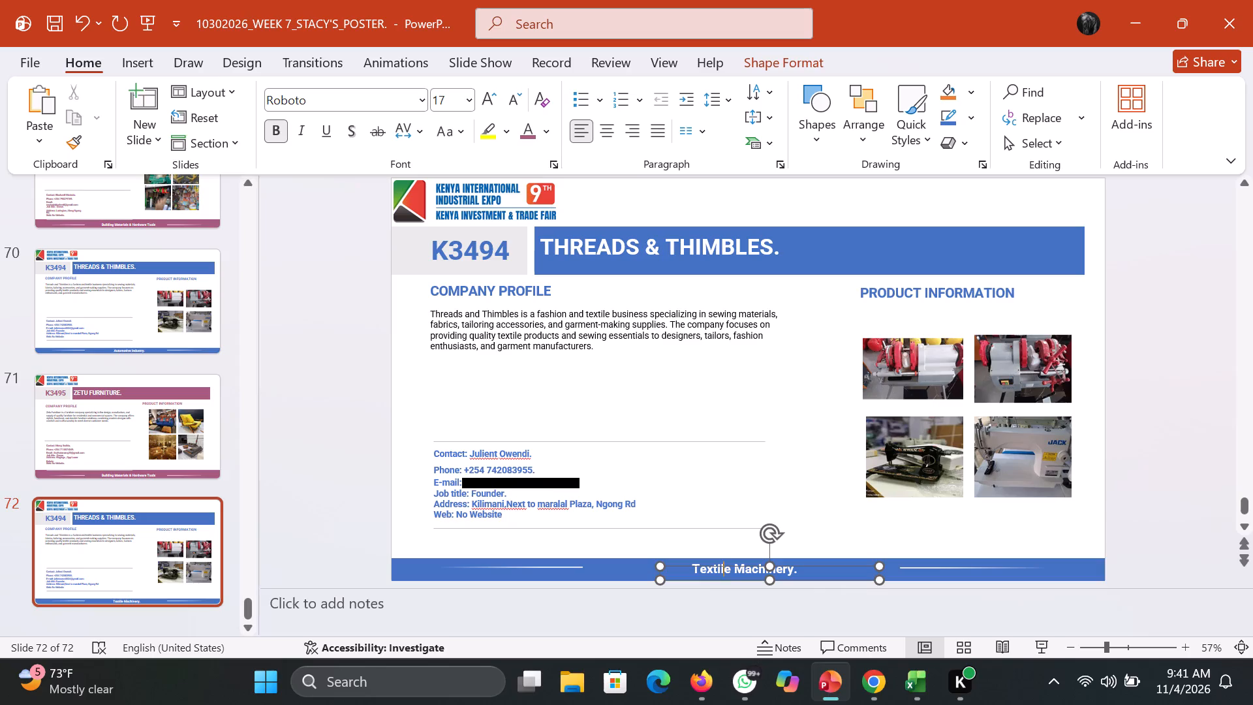
Check the buyer number in the Chrome buyer list and change the code on slide 72 to K3606.
left_click(871, 678)
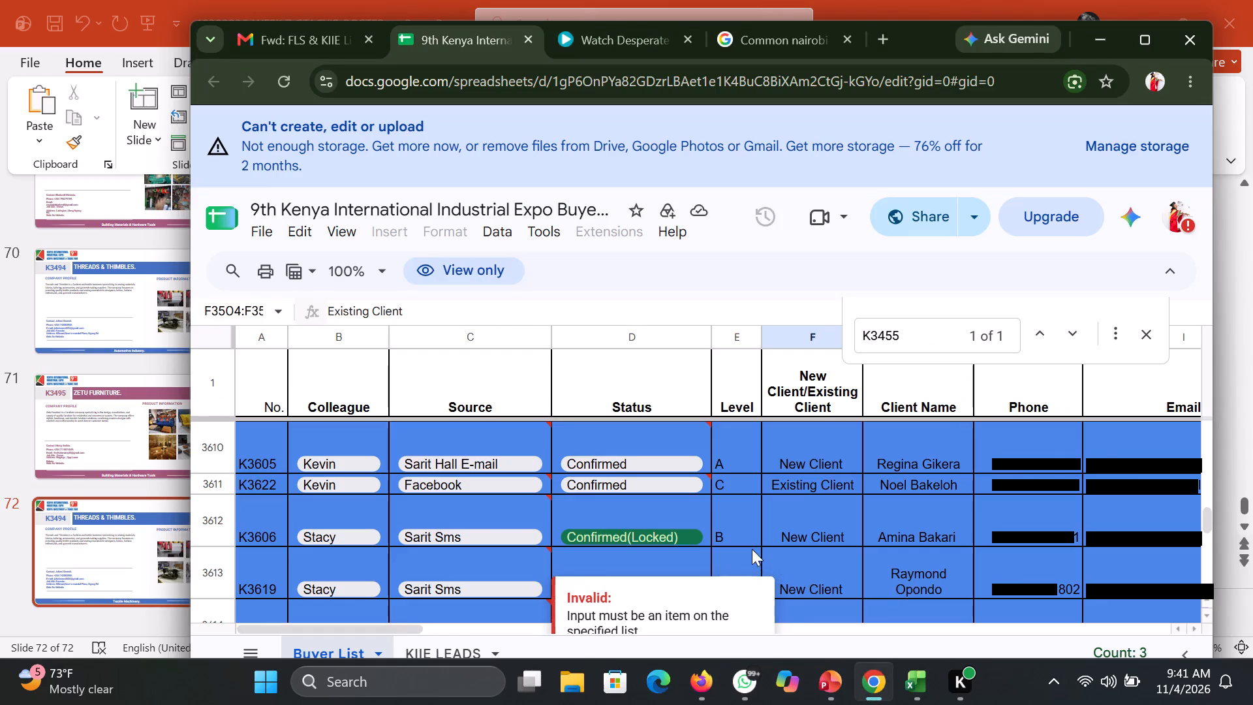
left_click(825, 690)
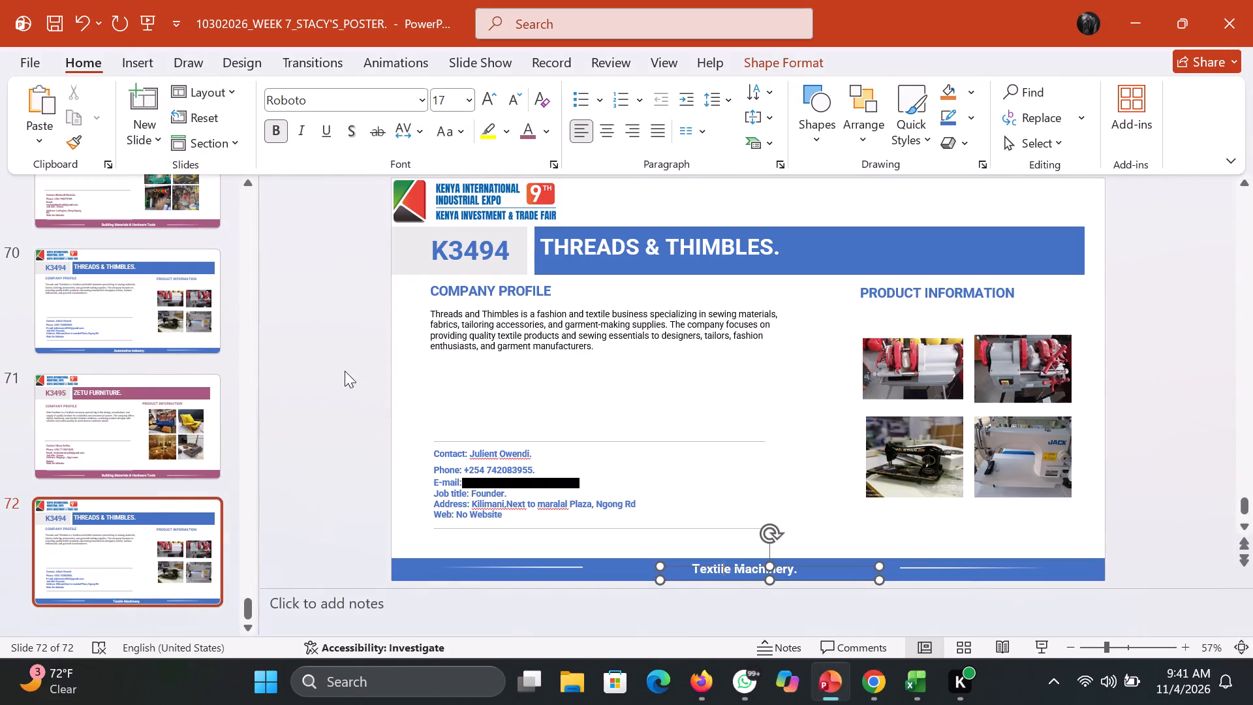
left_click(507, 253)
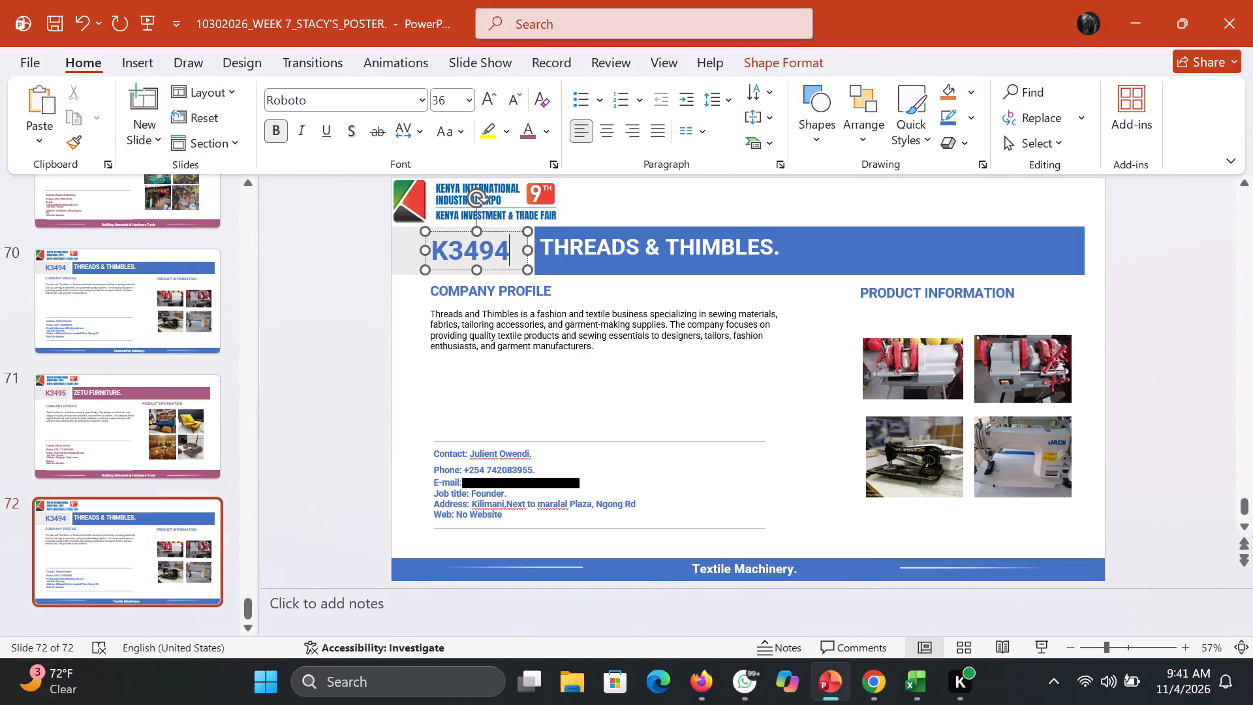
key("BackSpace")
key("BackSpace")
key("BackSpace")
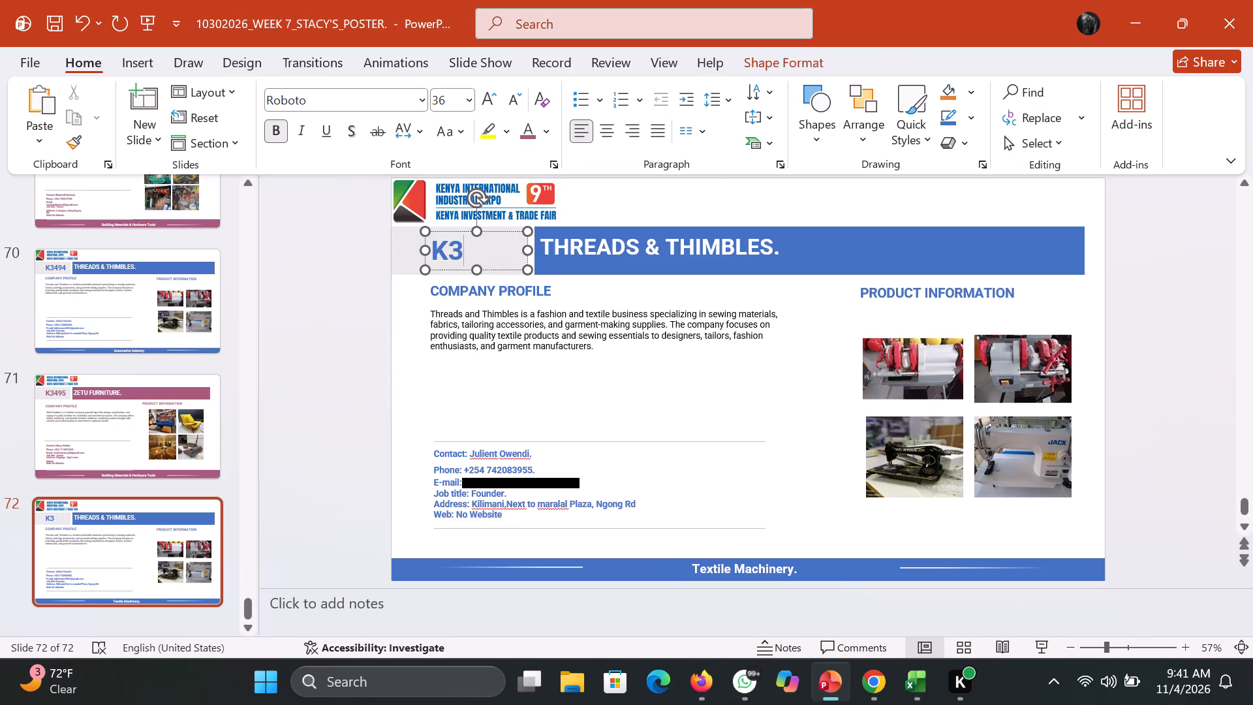
type("606")
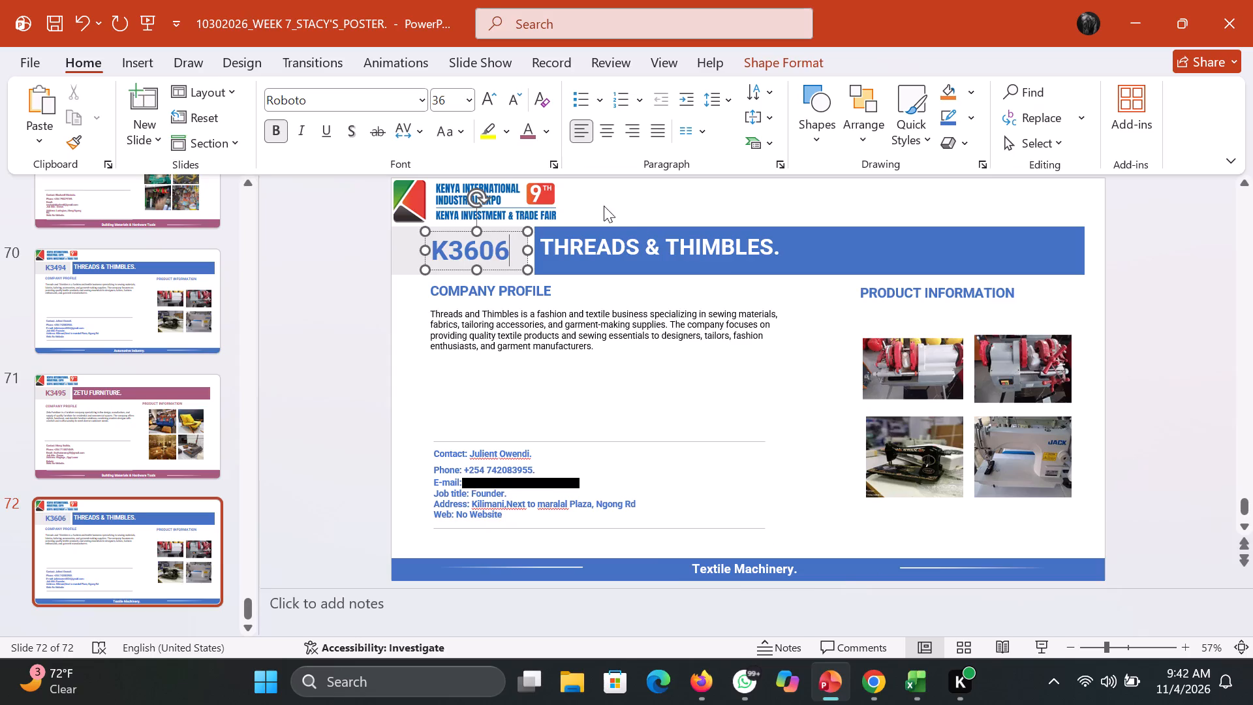
Replace the company name in slide 72's title bar with "ATTIRE EMPIRE TZ.", taking the name from the Chrome buyer list.
left_click(774, 249)
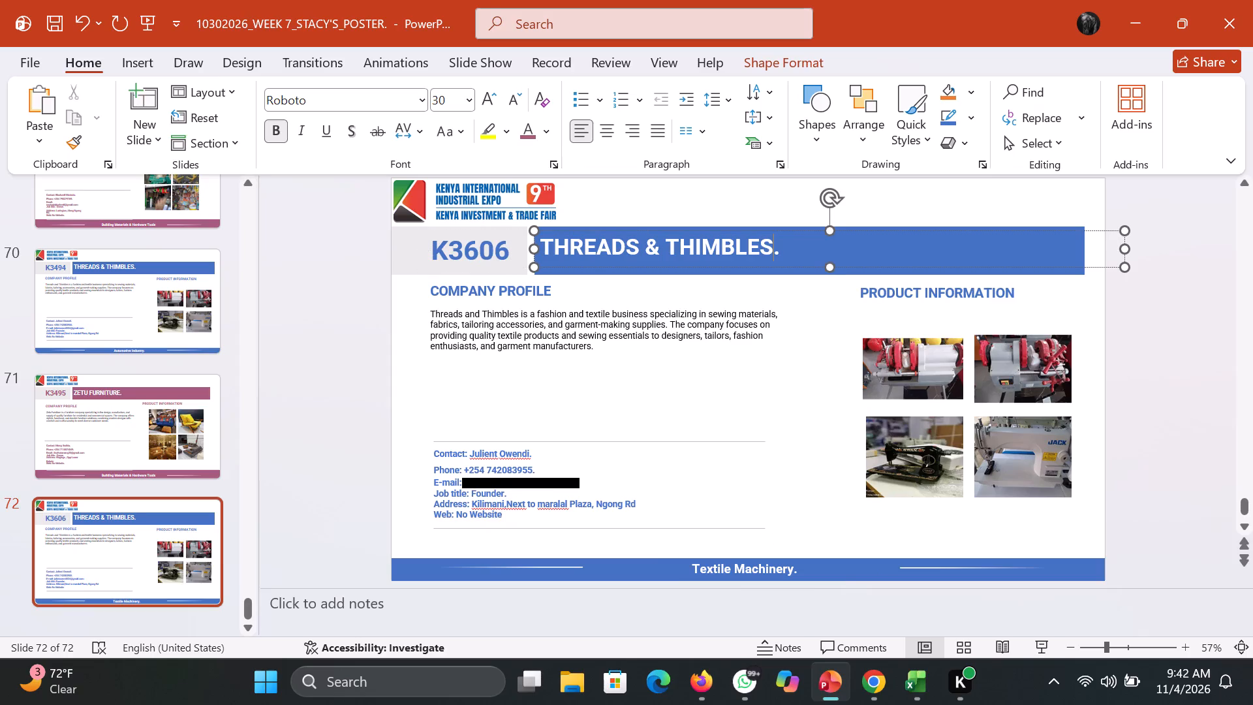
key("BackSpace")
key("BackSpace")
key("BackSpace")
key("BackSpace")
key("BackSpace")
key("BackSpace")
key("BackSpace")
key("BackSpace")
key("BackSpace")
key("BackSpace")
key("BackSpace")
key("BackSpace")
key("BackSpace")
key("BackSpace")
key("BackSpace")
key("BackSpace")
key("BackSpace")
key("BackSpace")
key("BackSpace")
key("BackSpace")
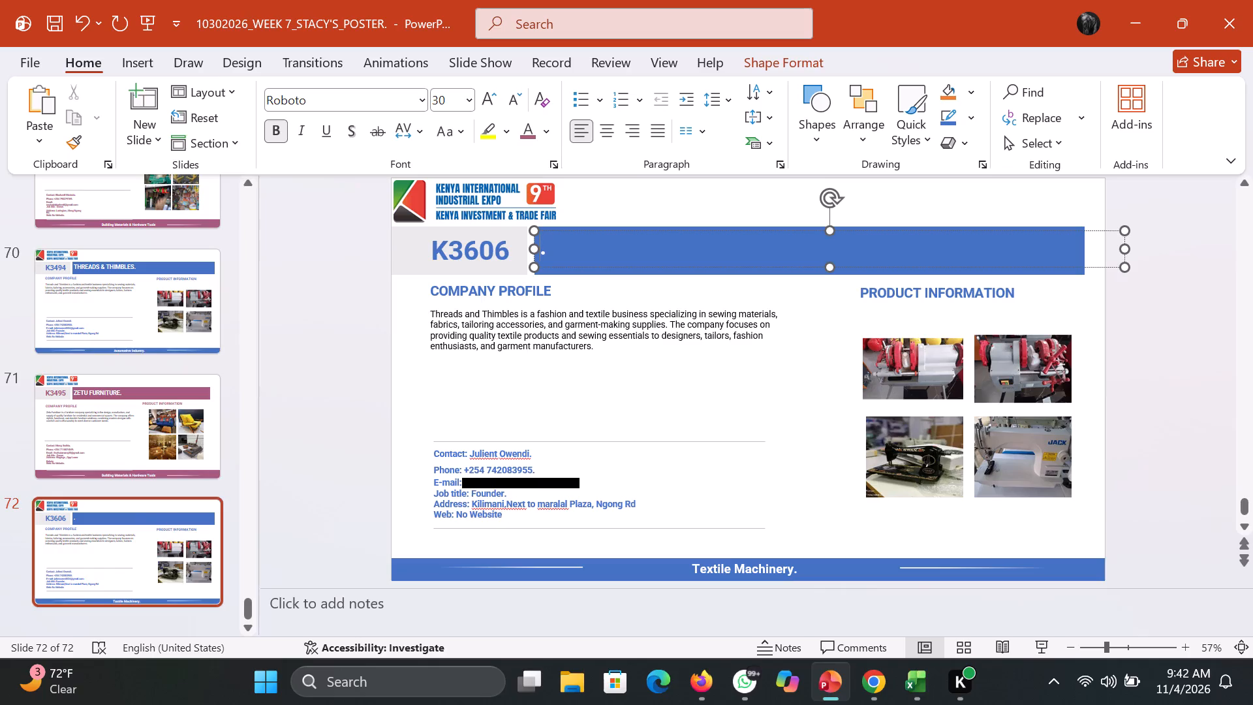
left_click(868, 681)
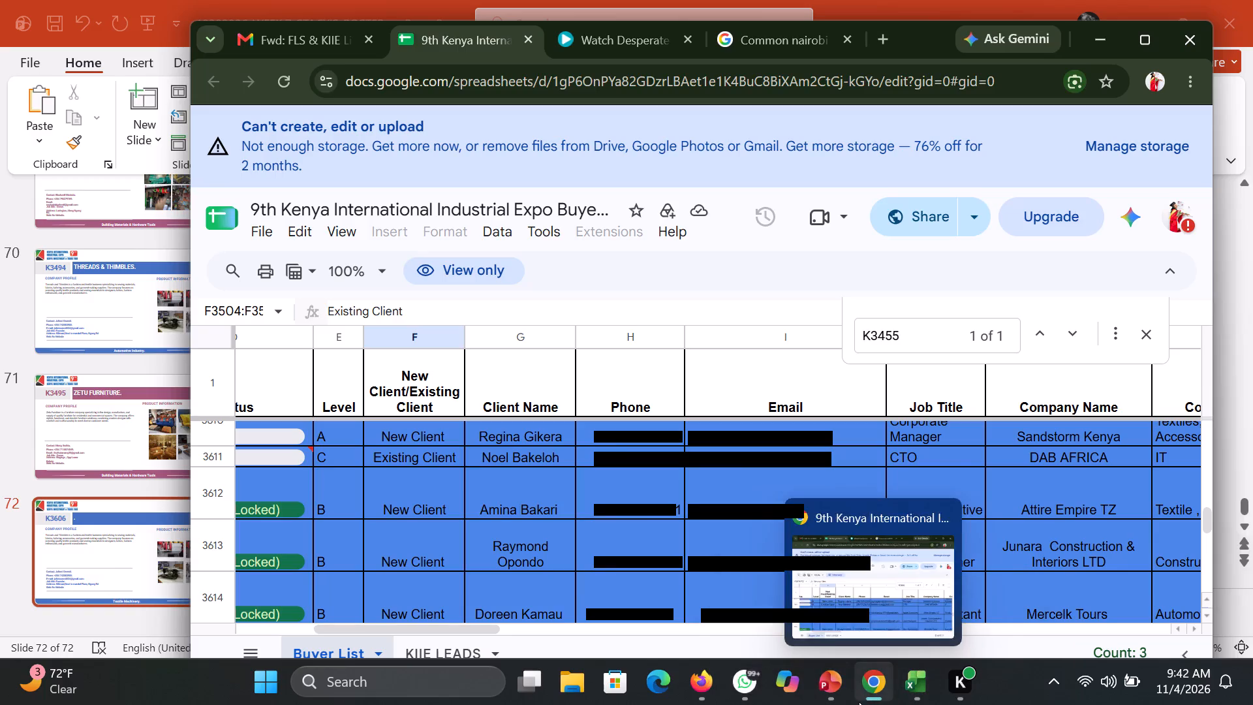
left_click(828, 694)
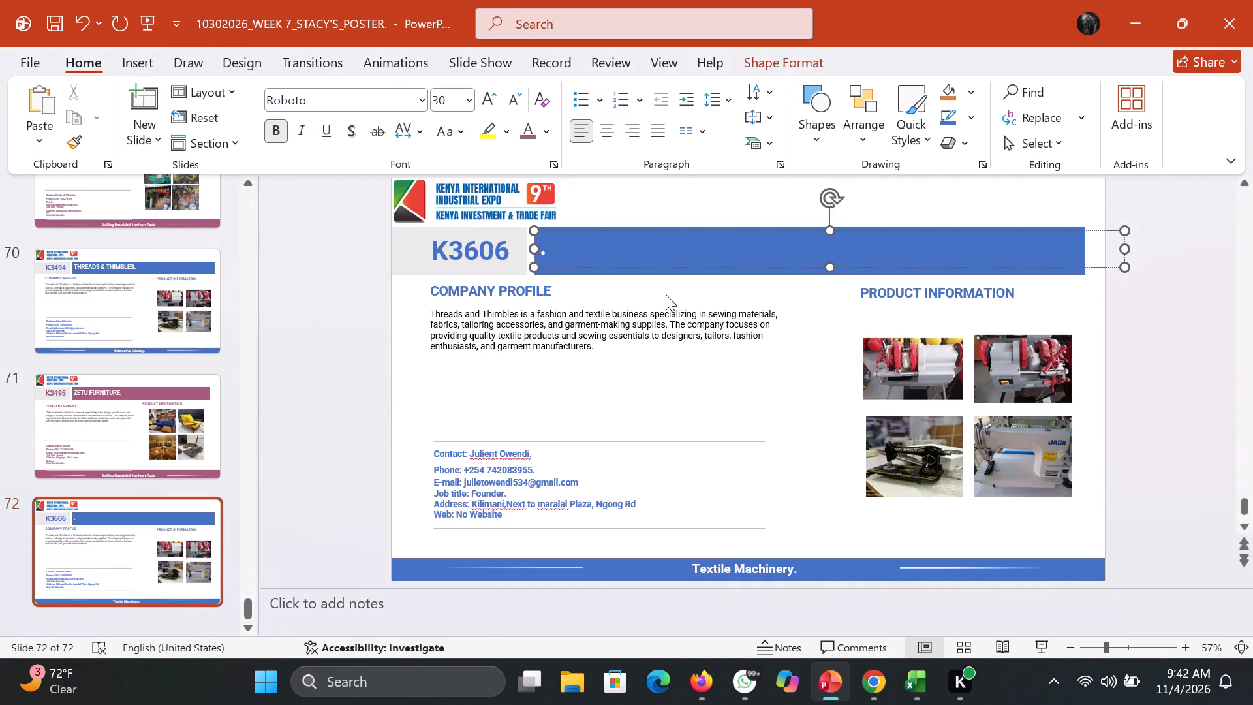
type("ATIRE===")
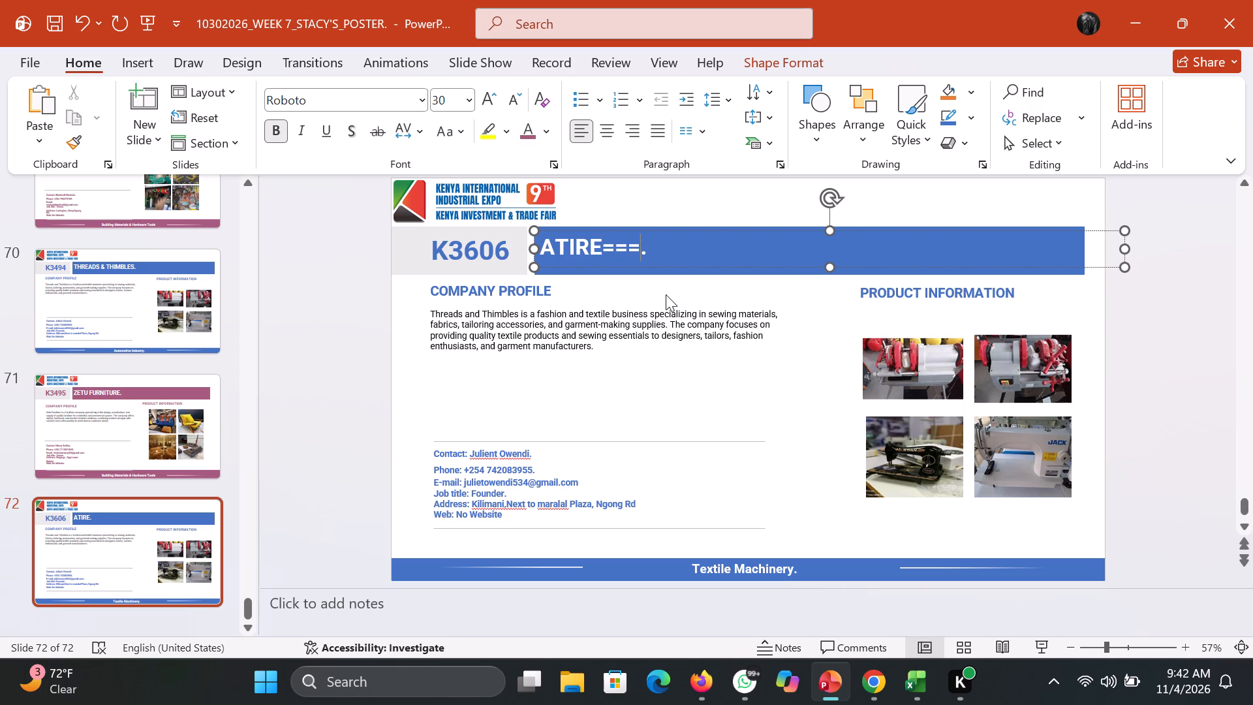
key("BackSpace")
key("BackSpace")
key("BackSpace")
key("BackSpace")
key("BackSpace")
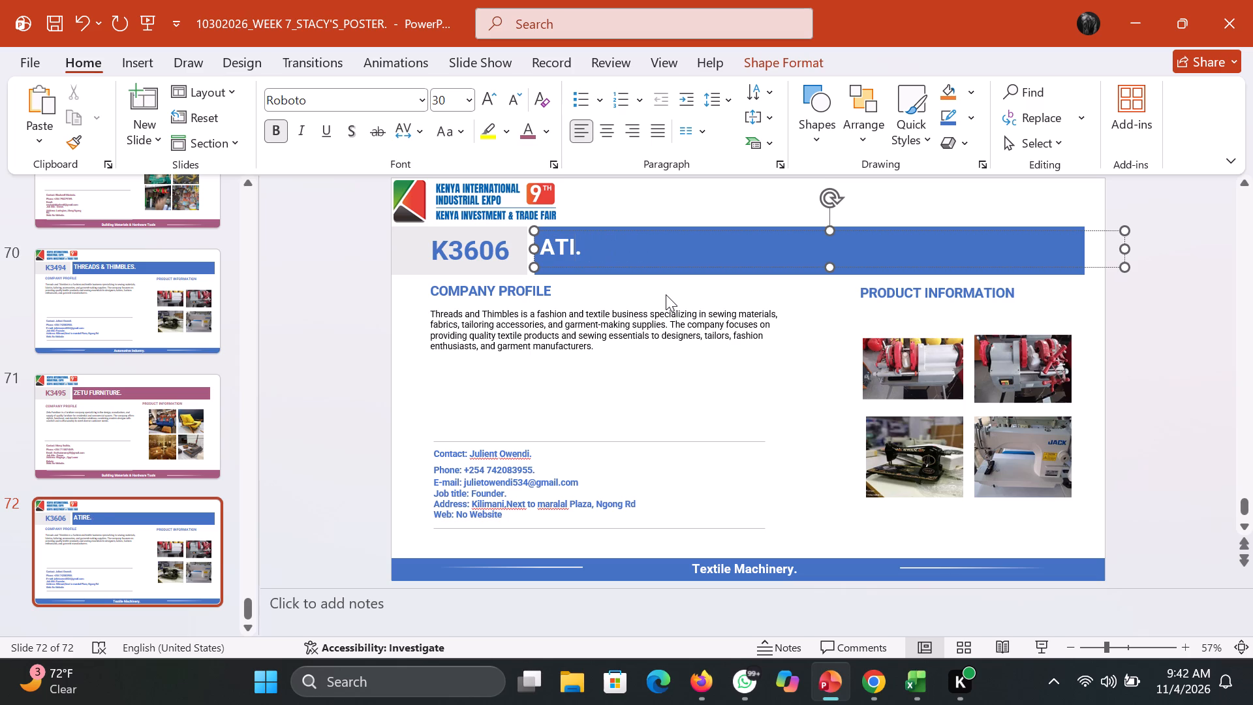
key("BackSpace")
type("TIRE")
key("space")
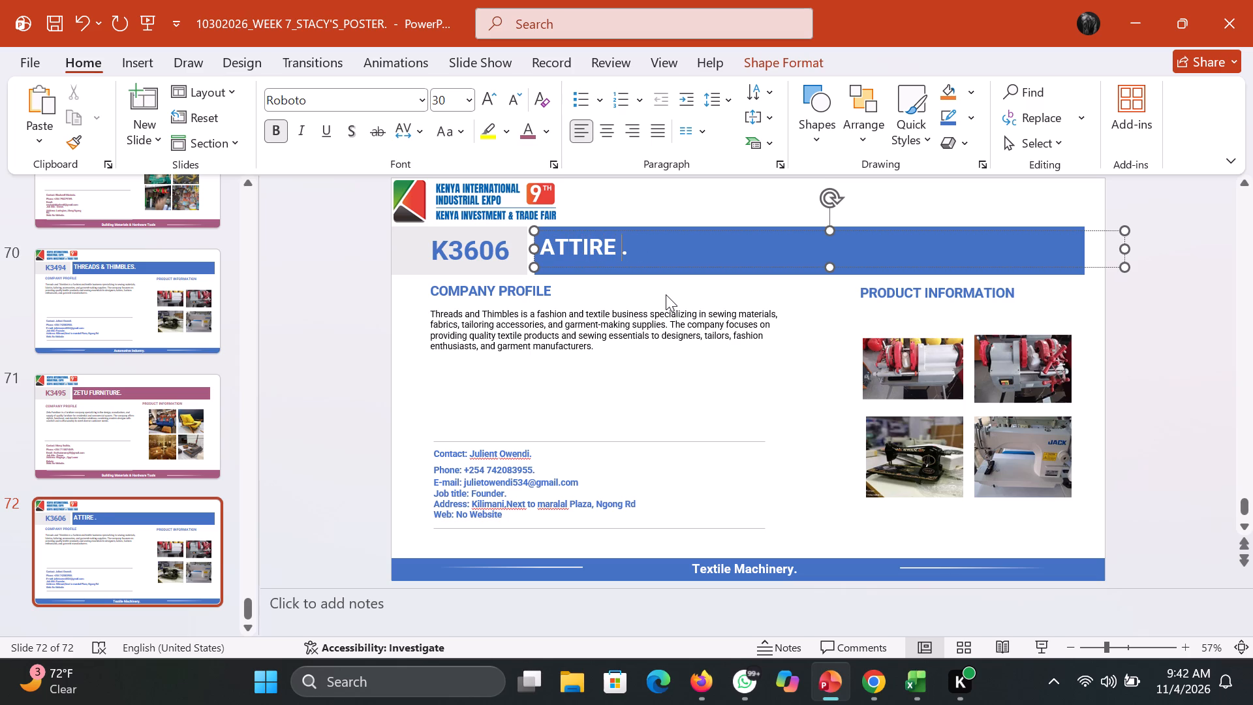
type("EMPIRE")
key("space")
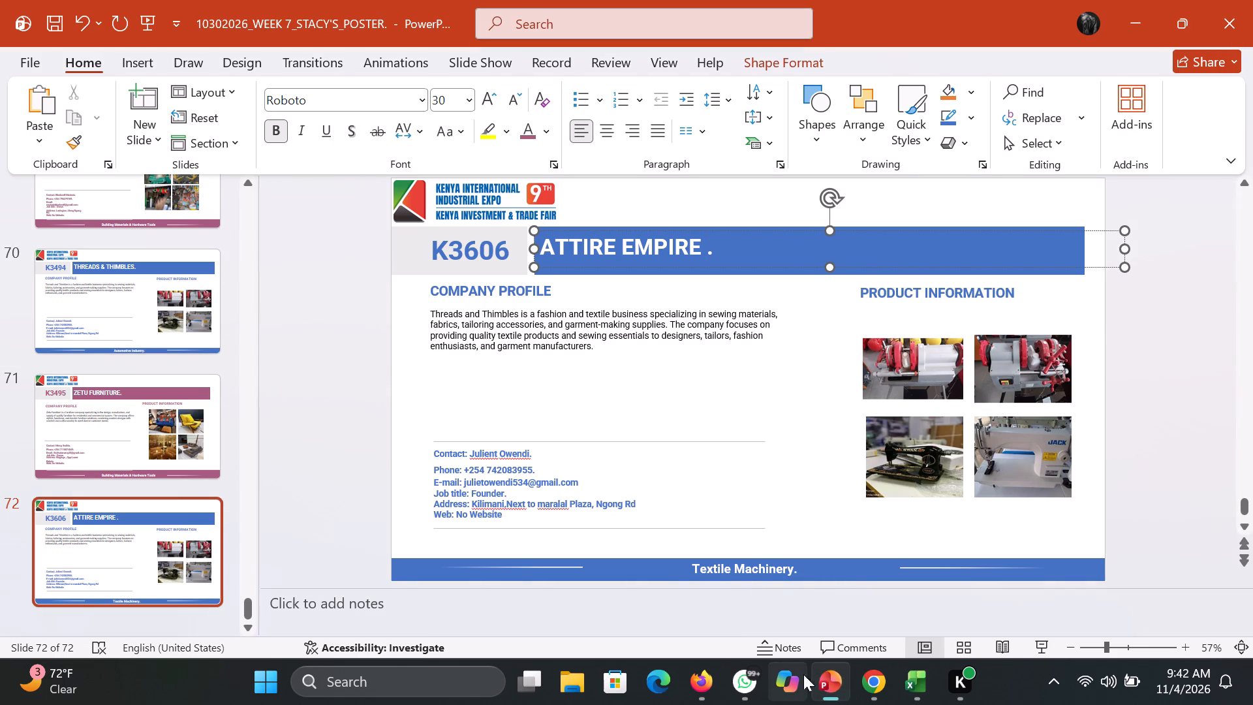
left_click(873, 684)
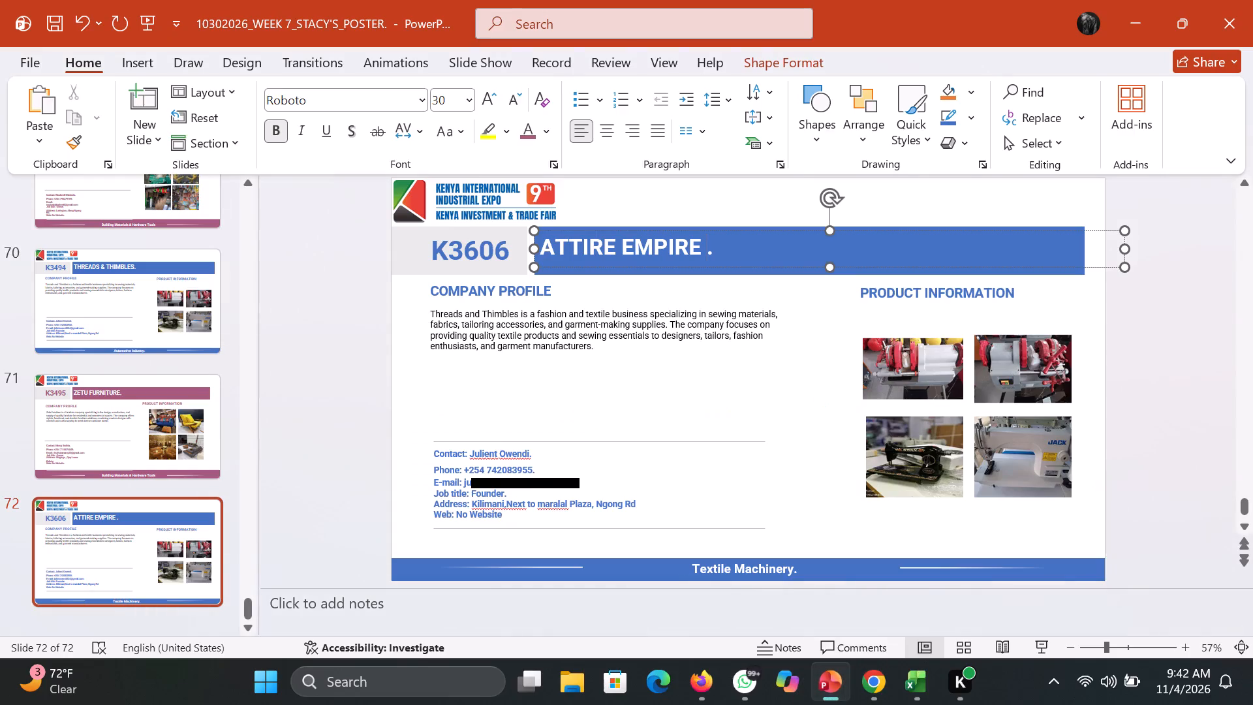
type("TZ")
Delete the Threads and Thimbles description under Company Profile on slide 72.
left_click(528, 329)
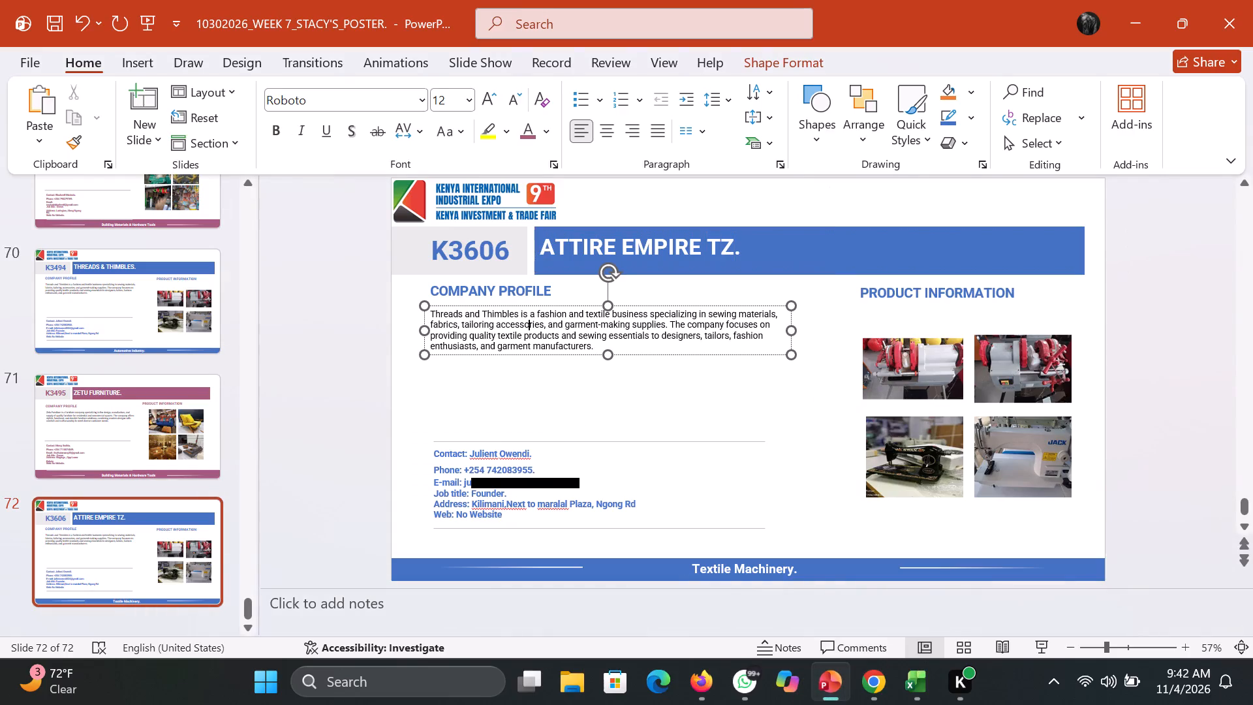
left_click(780, 347)
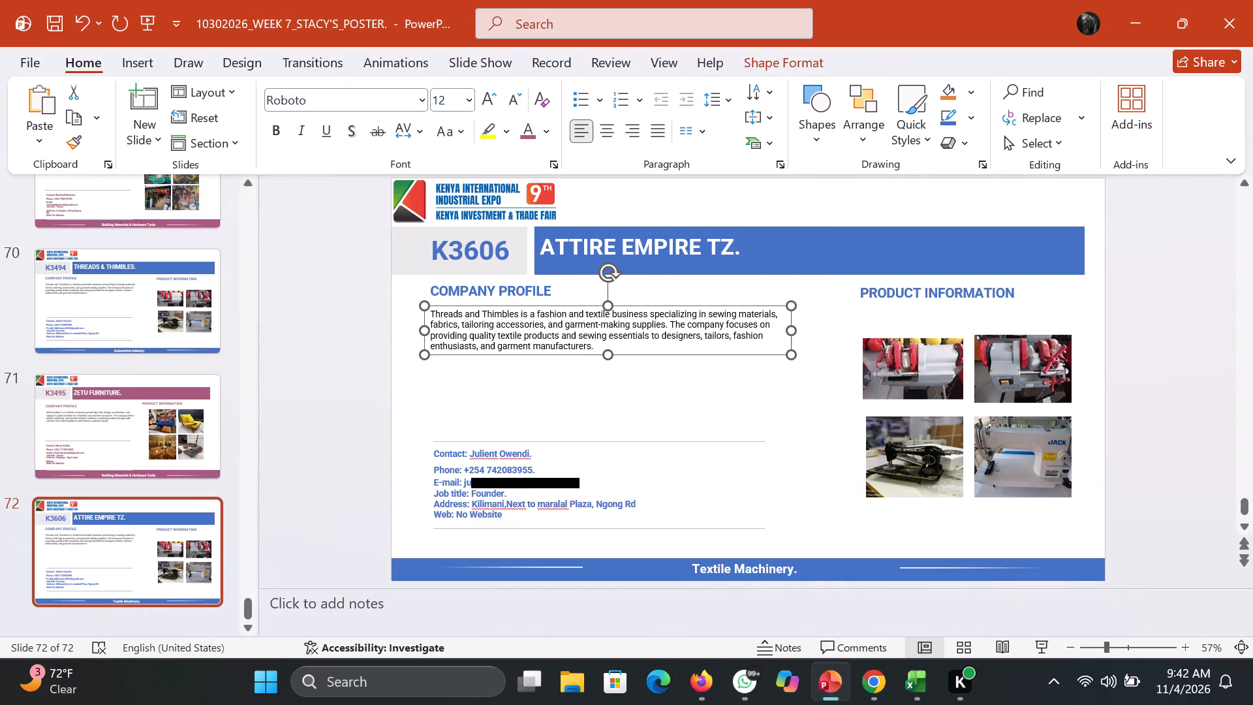
key("BackSpace")
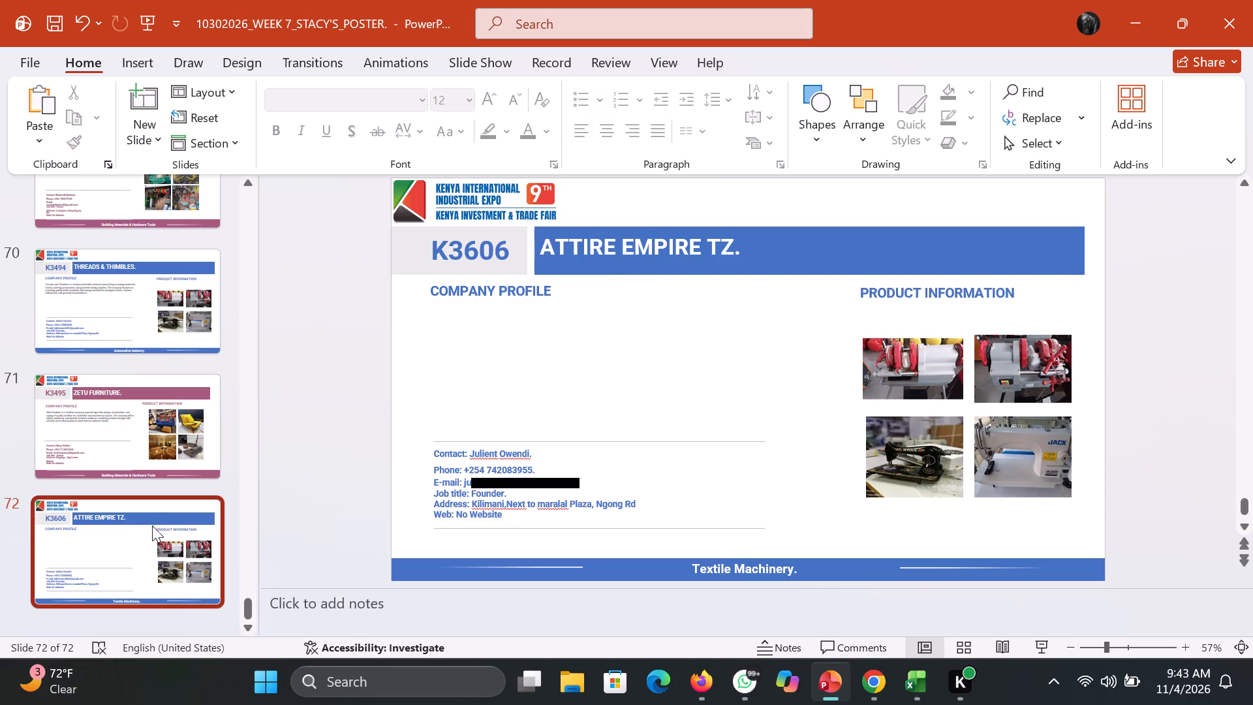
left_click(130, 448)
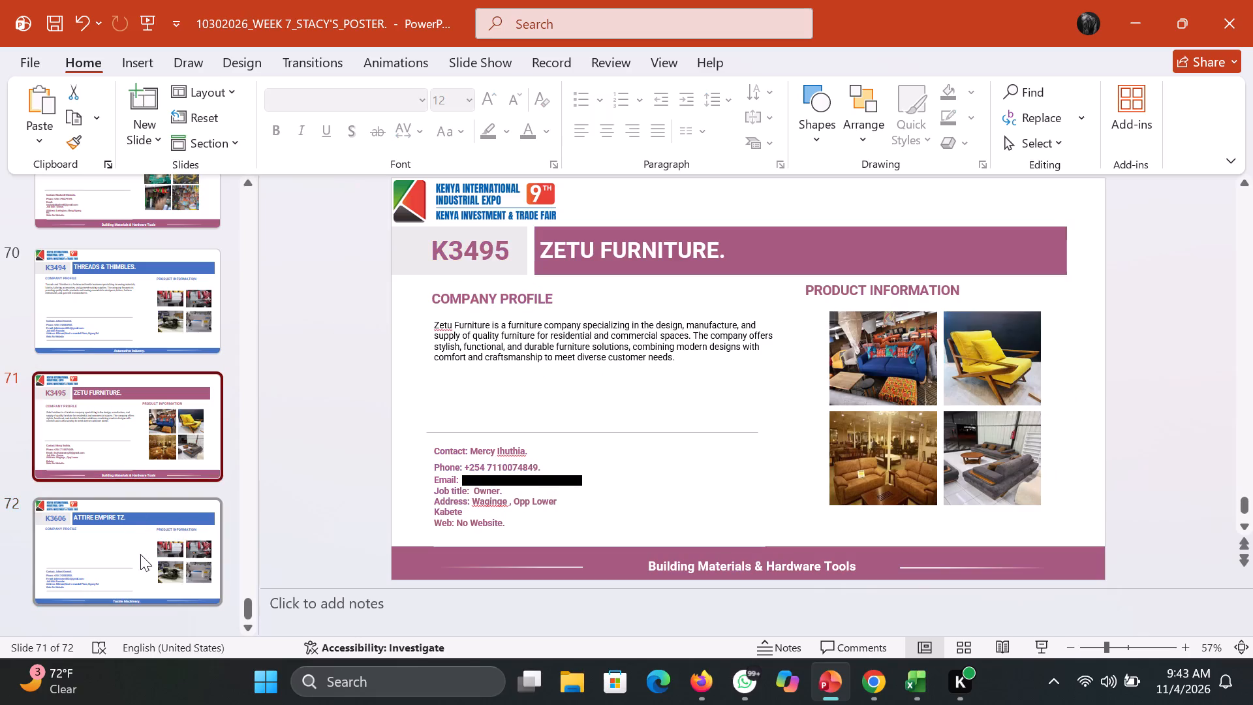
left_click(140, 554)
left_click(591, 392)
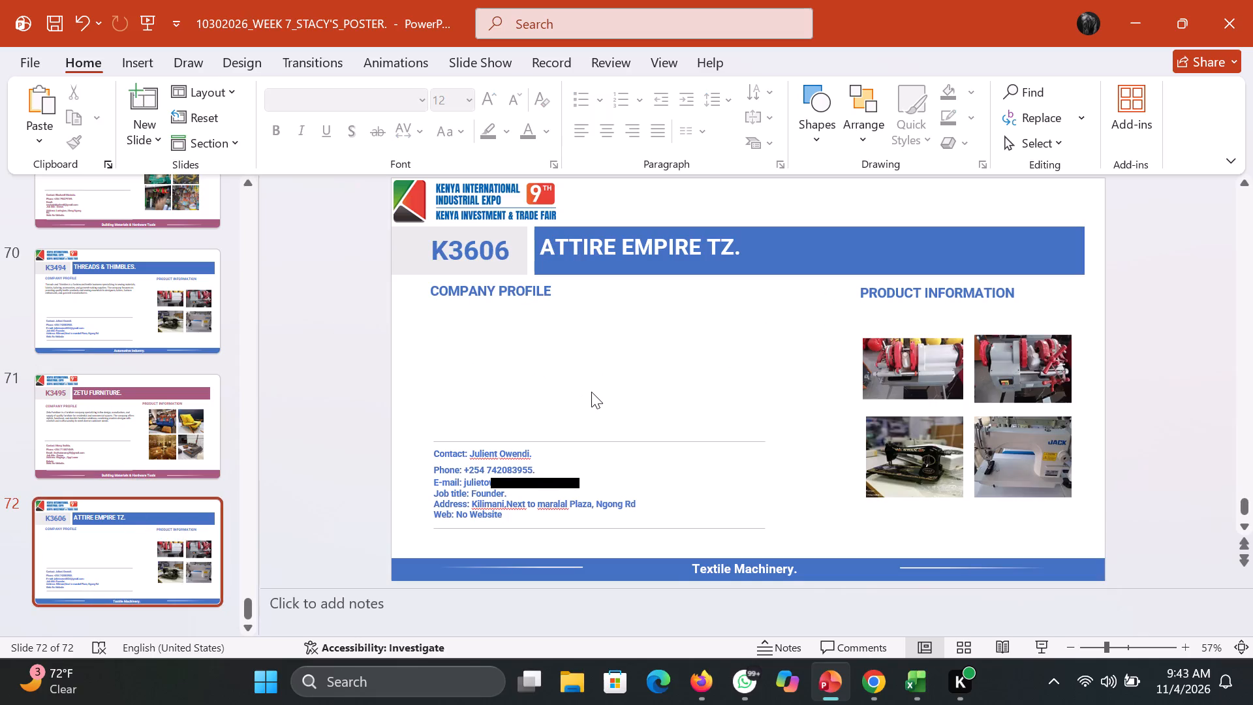
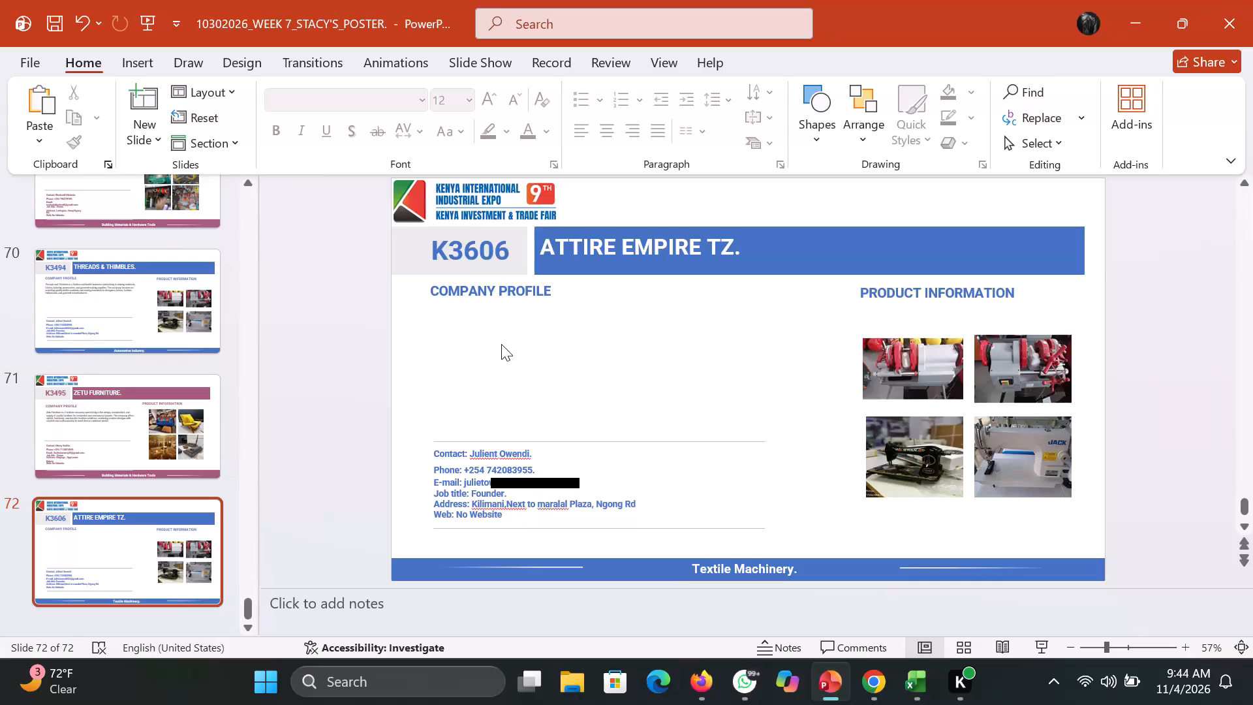
Paste the copied Attire Empire TZ company description onto slide 72 and position it directly under the Company Profile heading.
key("ctrl+v")
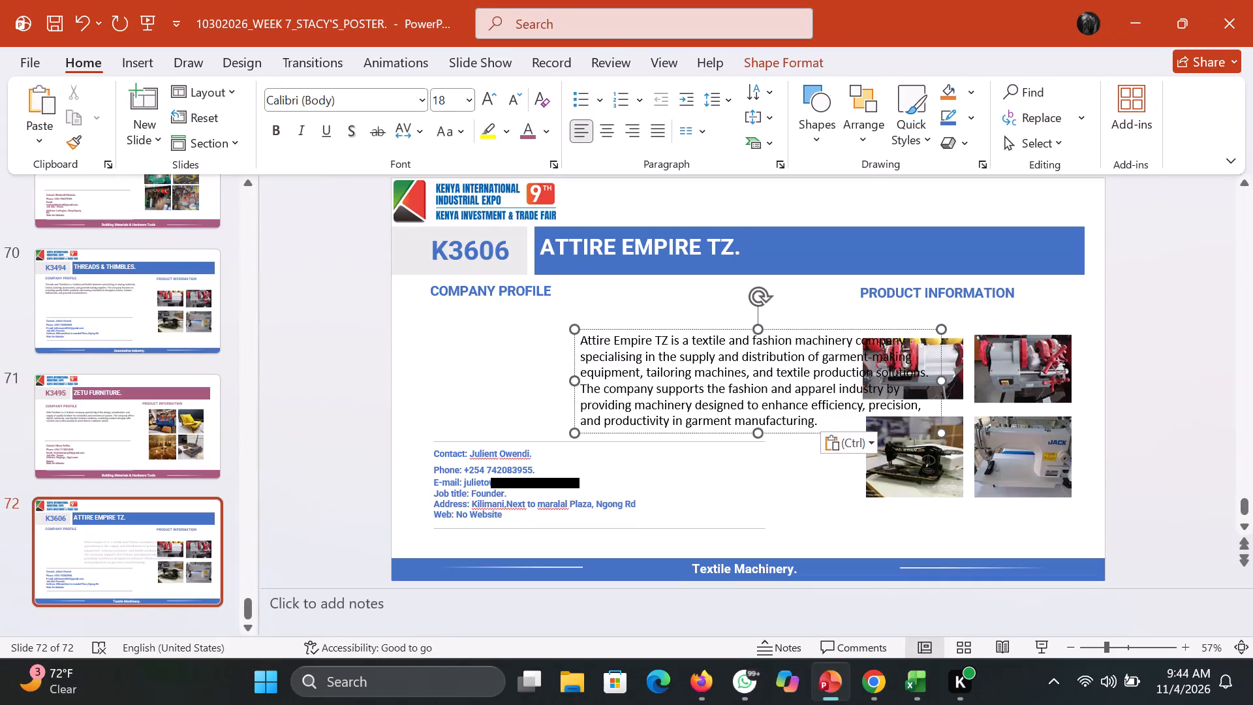
left_click_drag(936, 391, 846, 360)
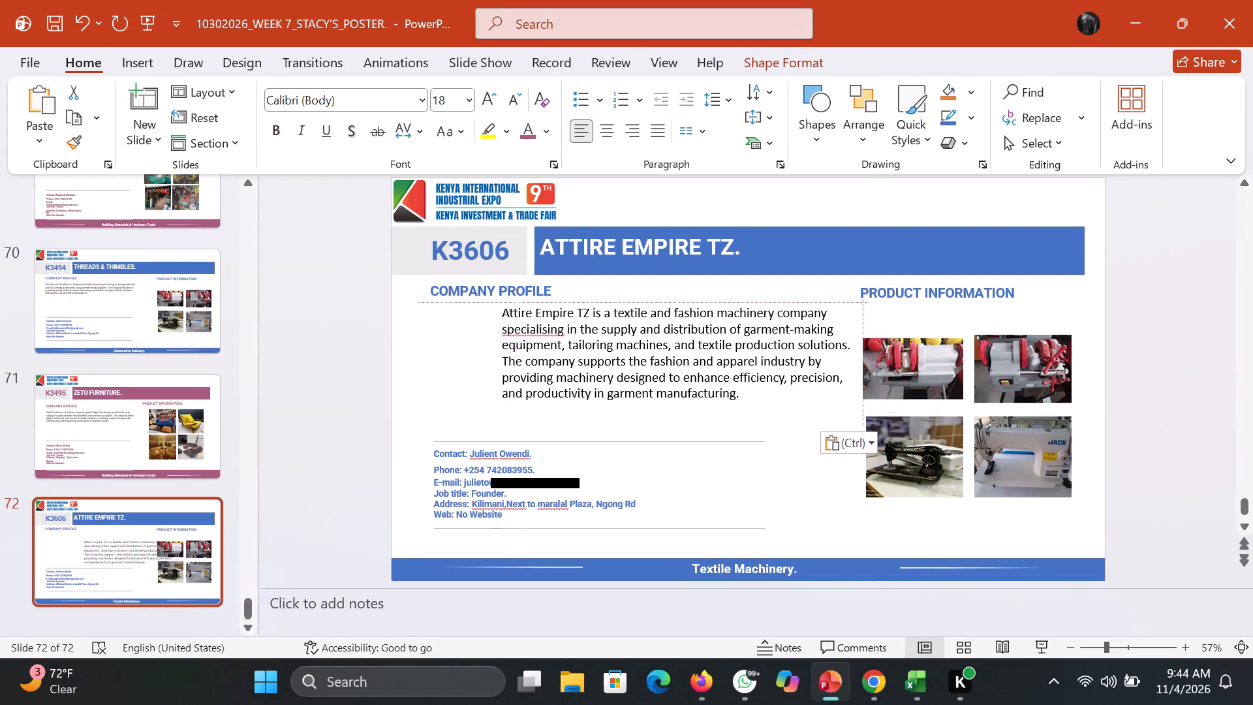
left_click_drag(846, 360, 799, 366)
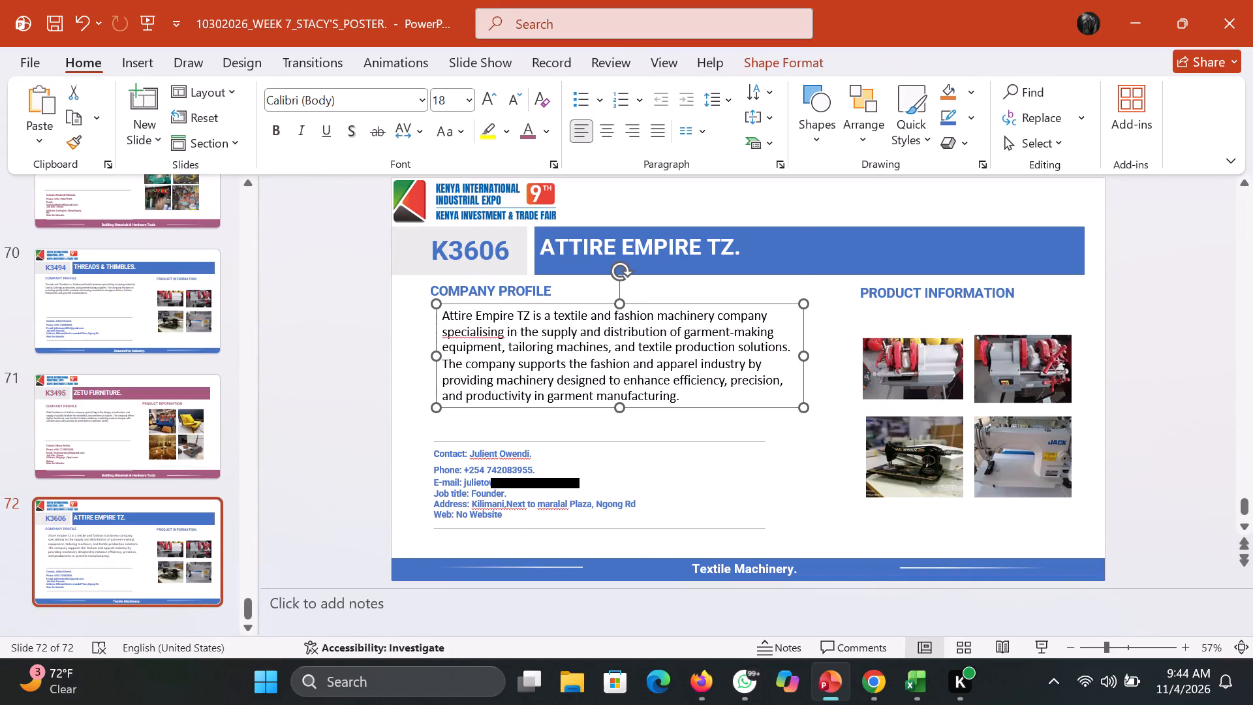
left_click_drag(797, 371, 786, 371)
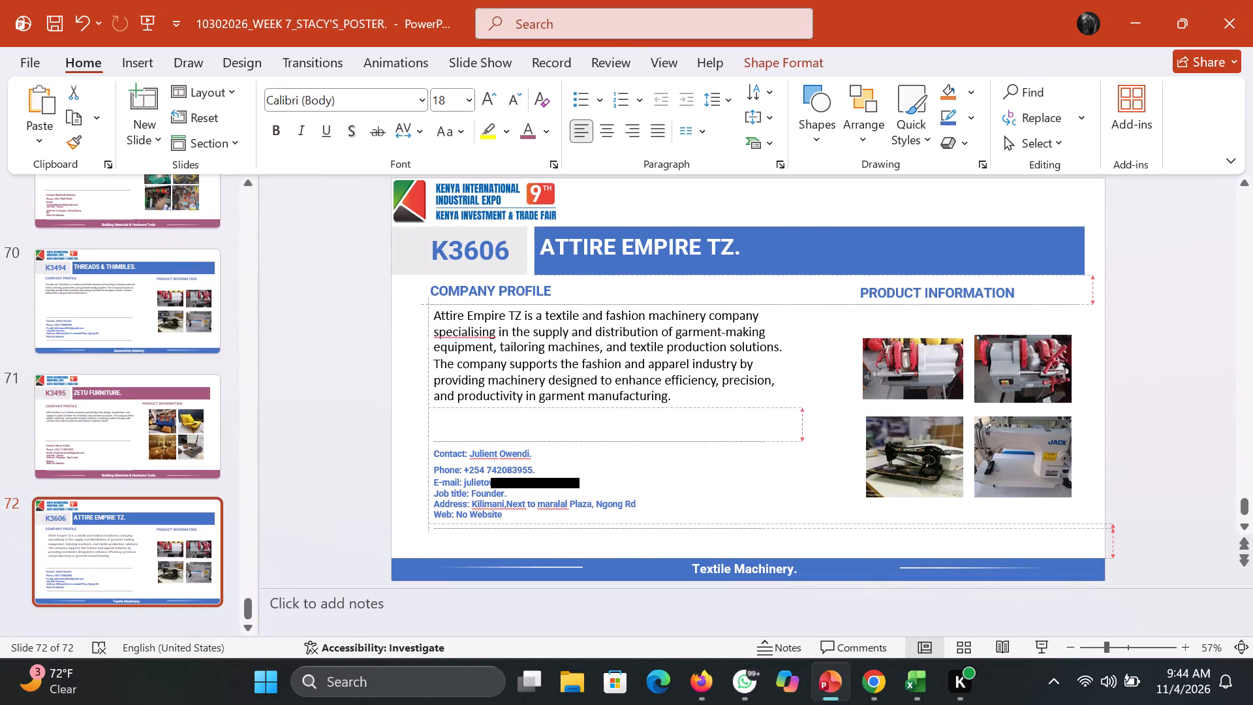
left_click_drag(786, 371, 782, 368)
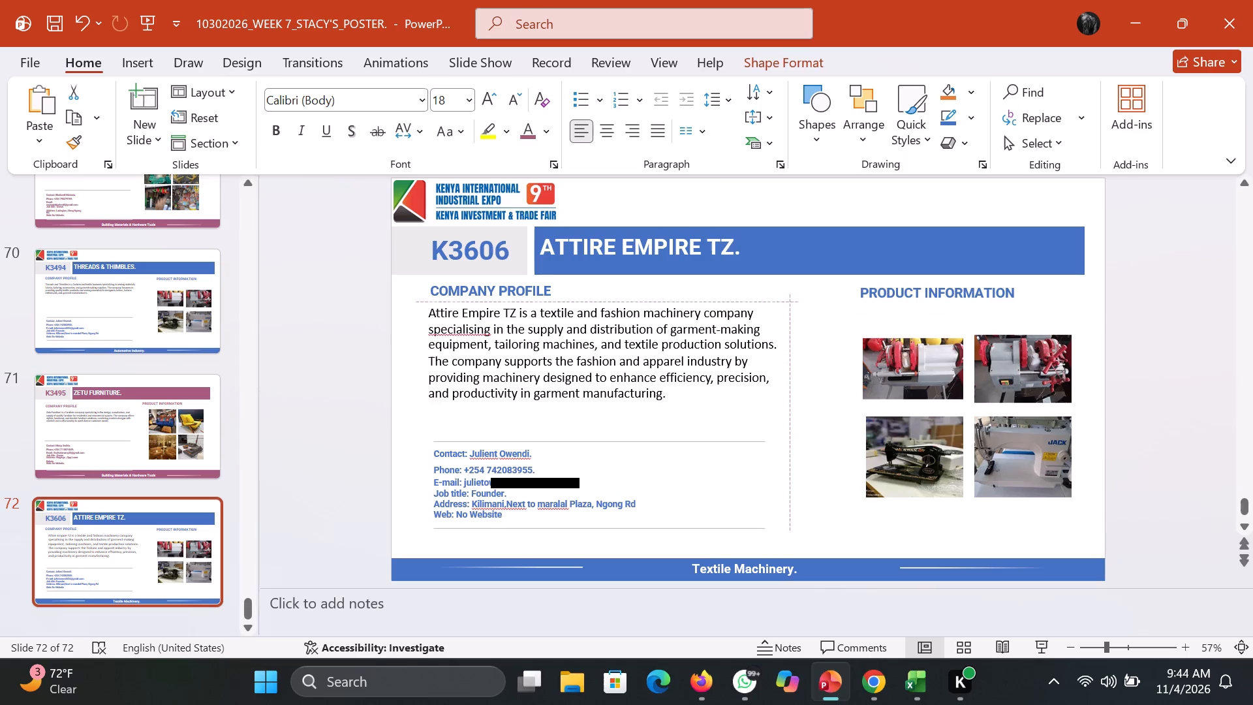
left_click_drag(782, 368, 782, 373)
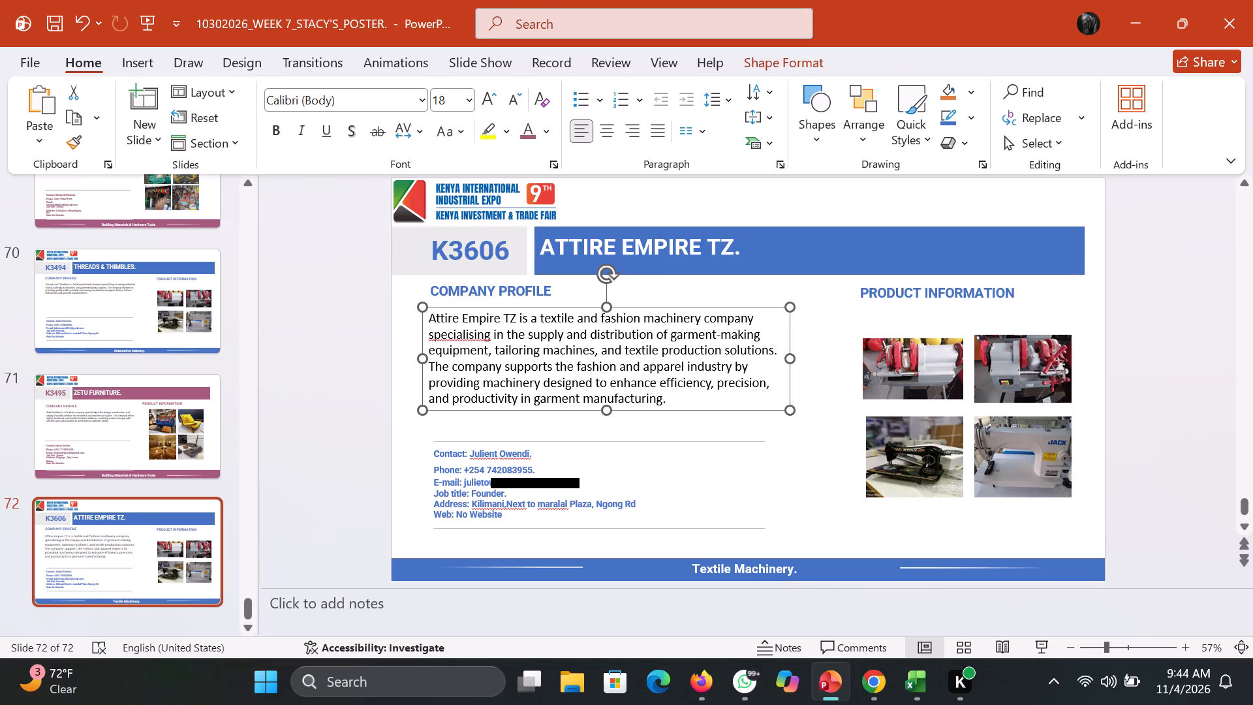
Format the pasted company description in Roboto at size 12 and align its text with the contact details below.
left_click(779, 377)
left_click(469, 103)
left_click(452, 243)
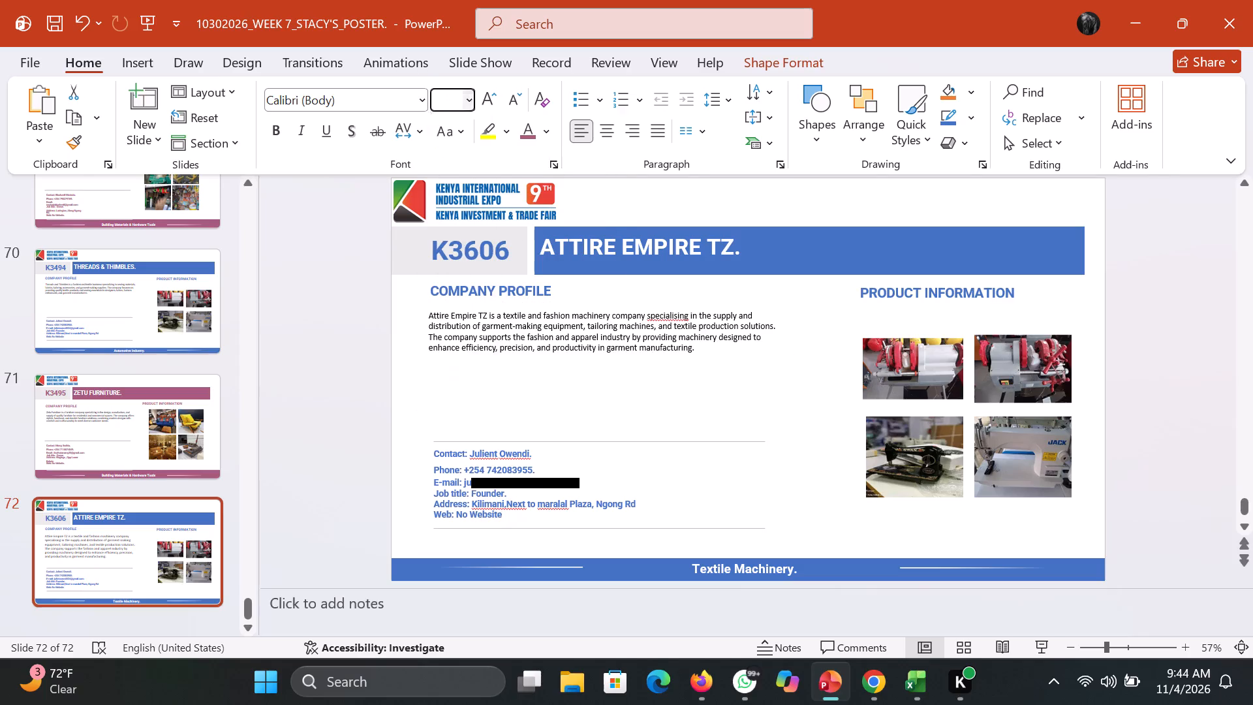
left_click(422, 102)
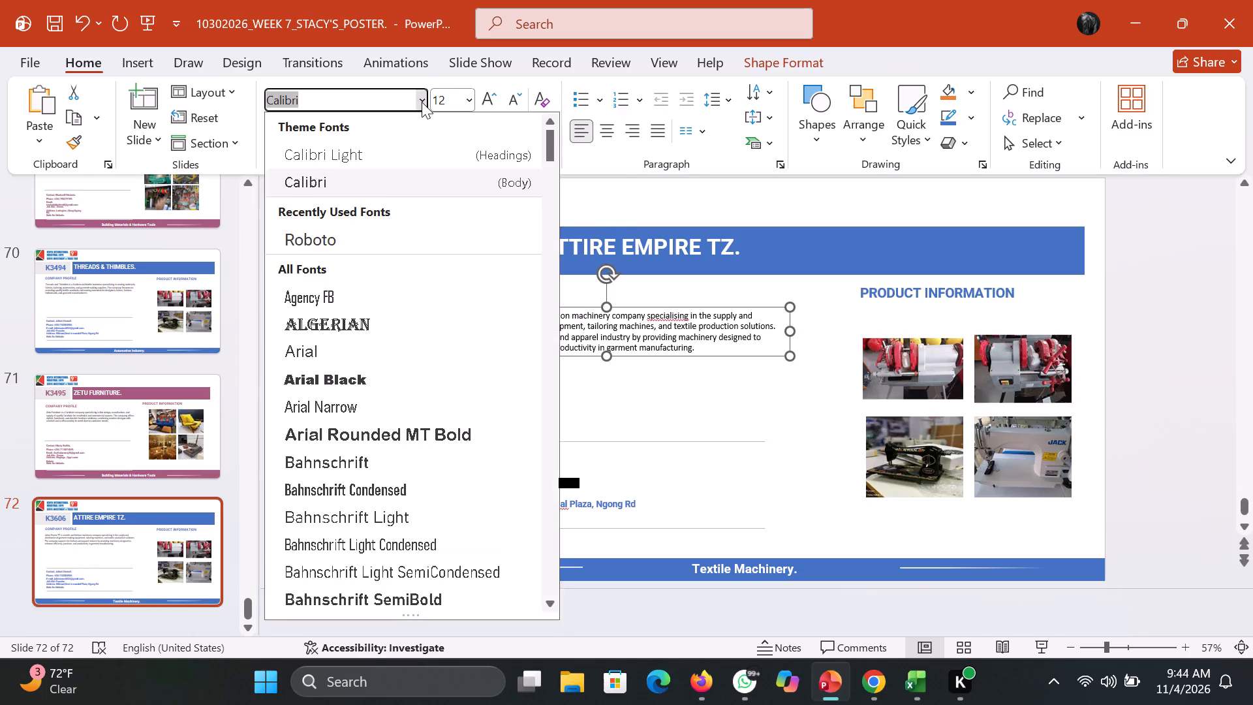
left_click(352, 253)
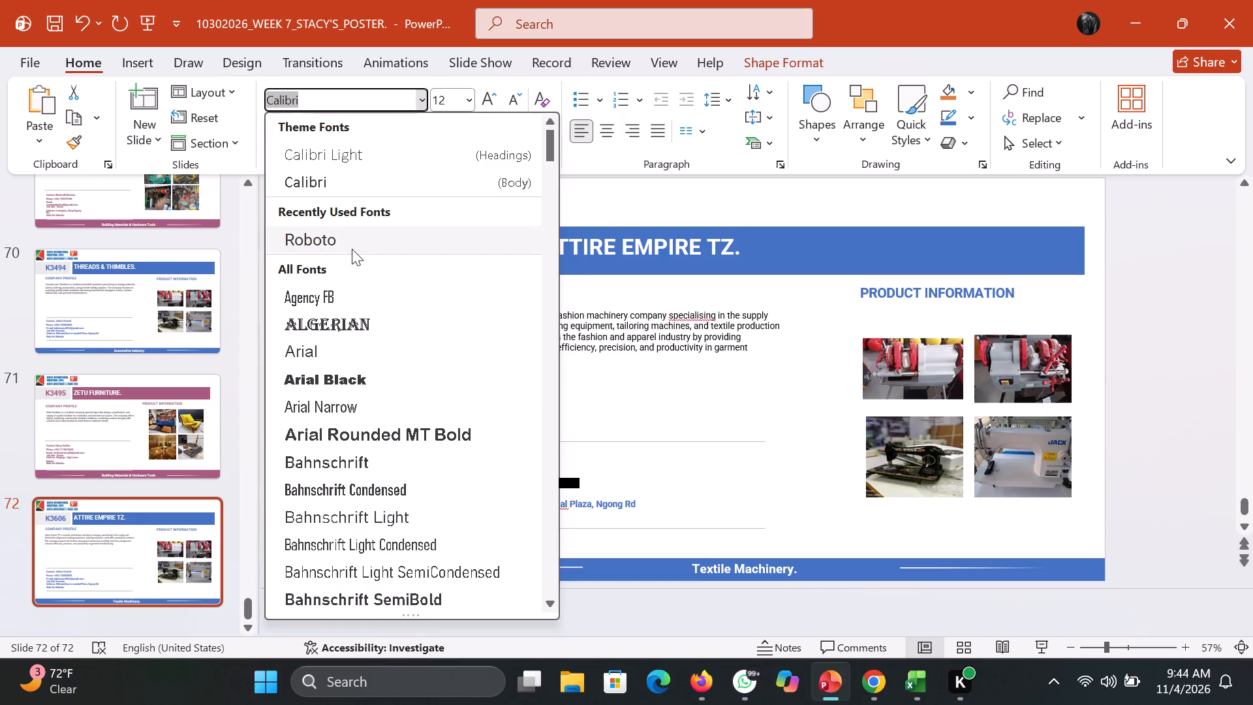
left_click(352, 249)
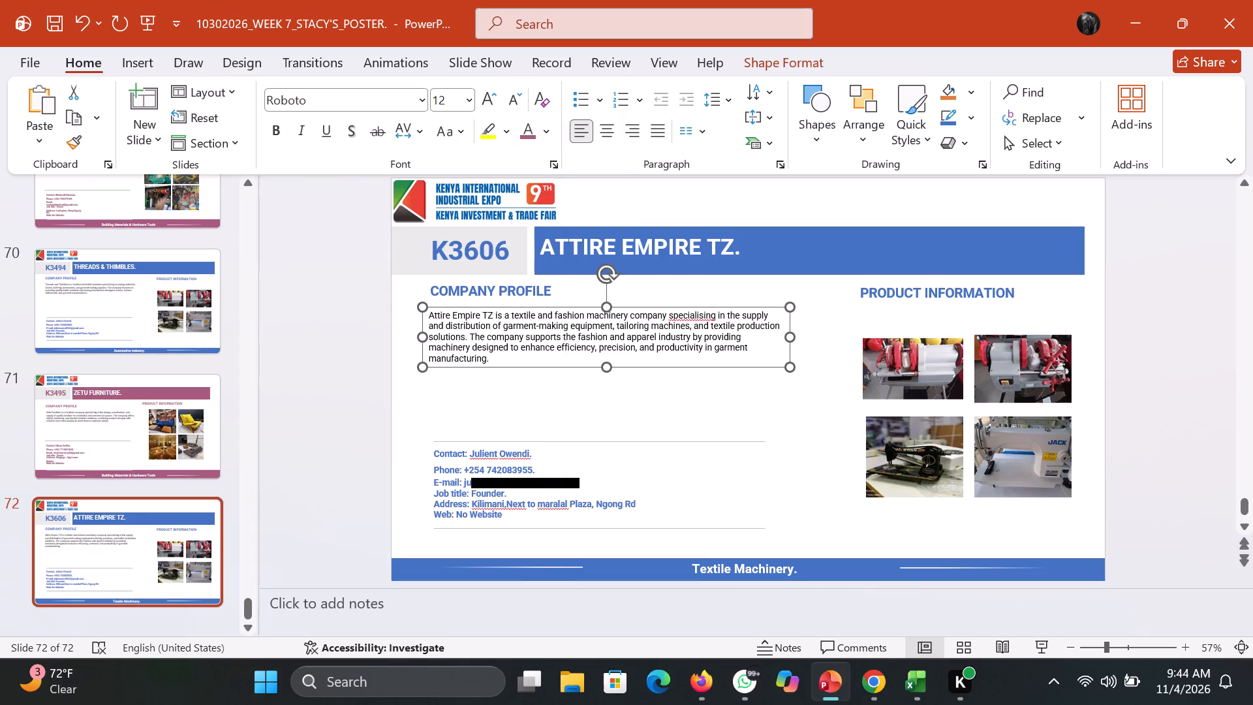
left_click_drag(784, 345, 790, 345)
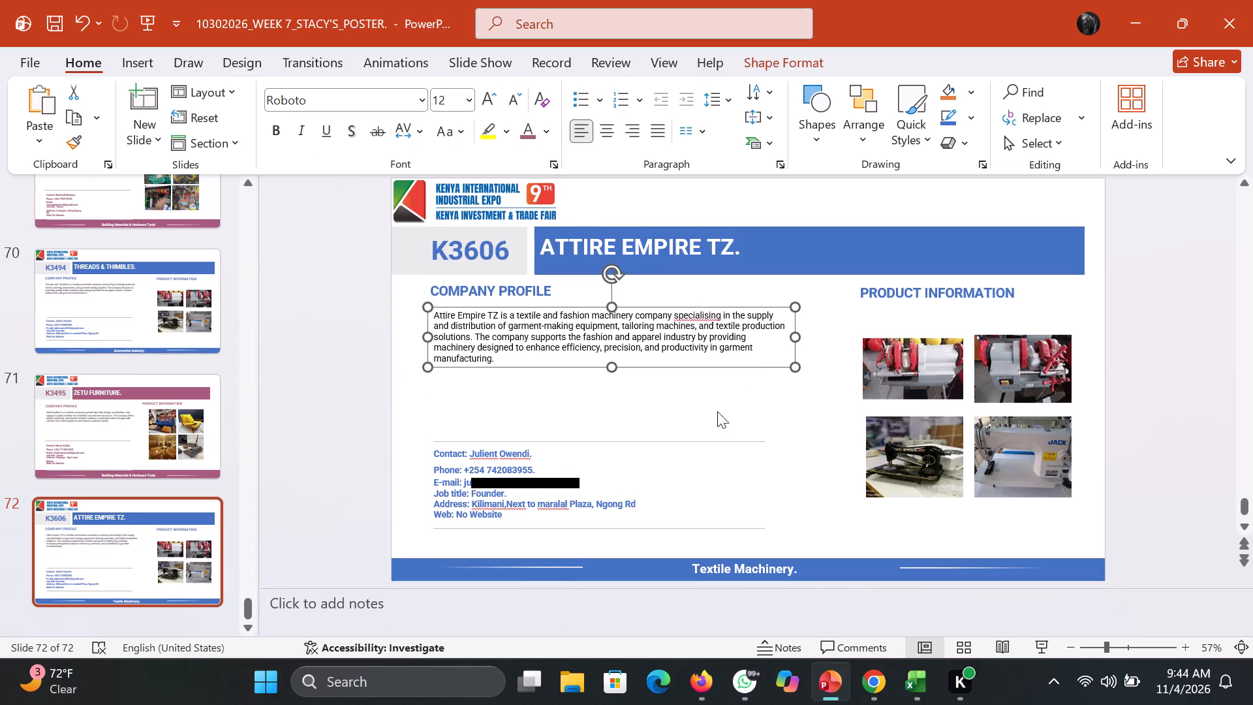
left_click(713, 414)
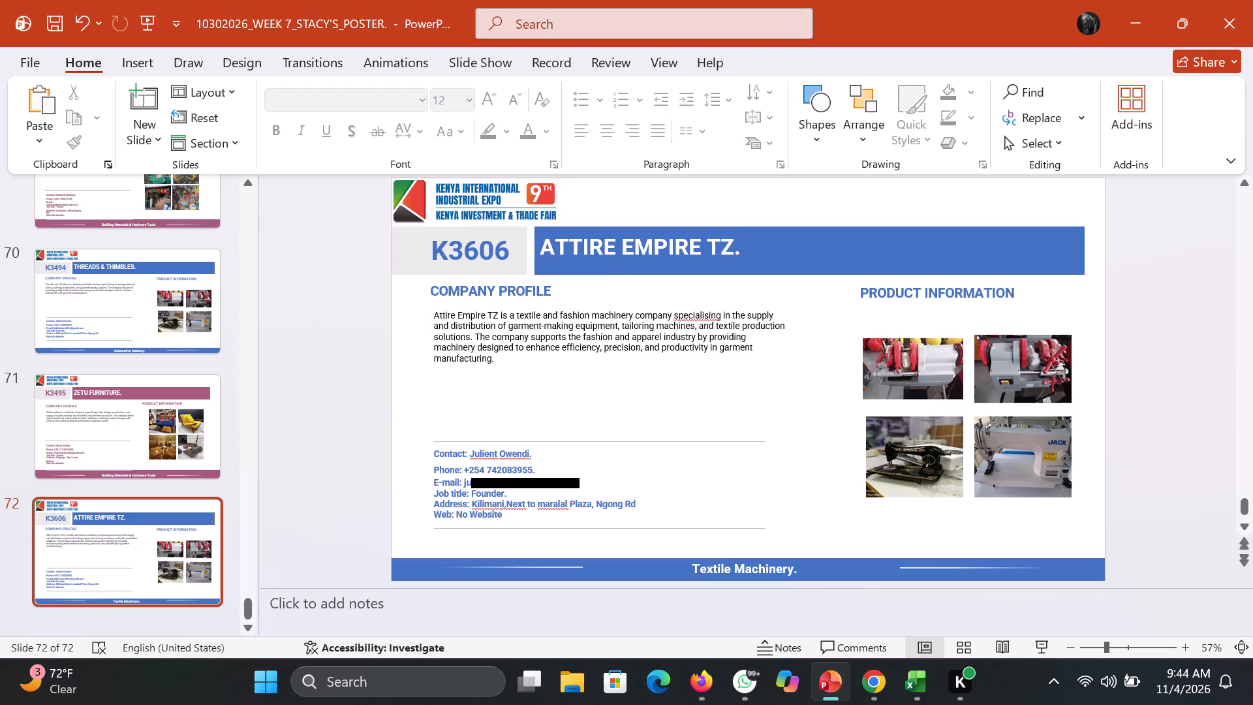
Replace the contact name on slide 72 with K3606's client name from the Chrome buyer list, ending it with a period.
left_click(537, 454)
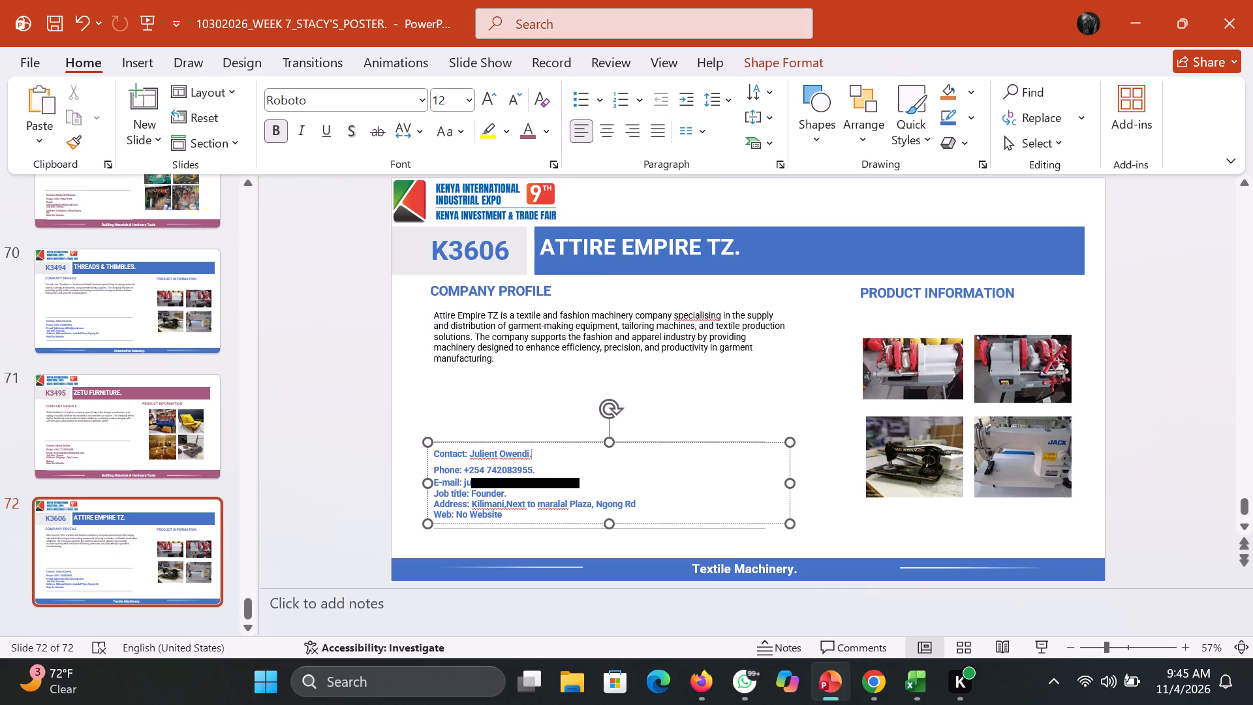
key("BackSpace")
key("BackSpace")
key("BackSpace")
key("BackSpace")
key("BackSpace")
key("BackSpace")
key("BackSpace")
key("BackSpace")
key("BackSpace")
key("BackSpace")
key("BackSpace")
key("BackSpace")
key("BackSpace")
key("BackSpace")
key("BackSpace")
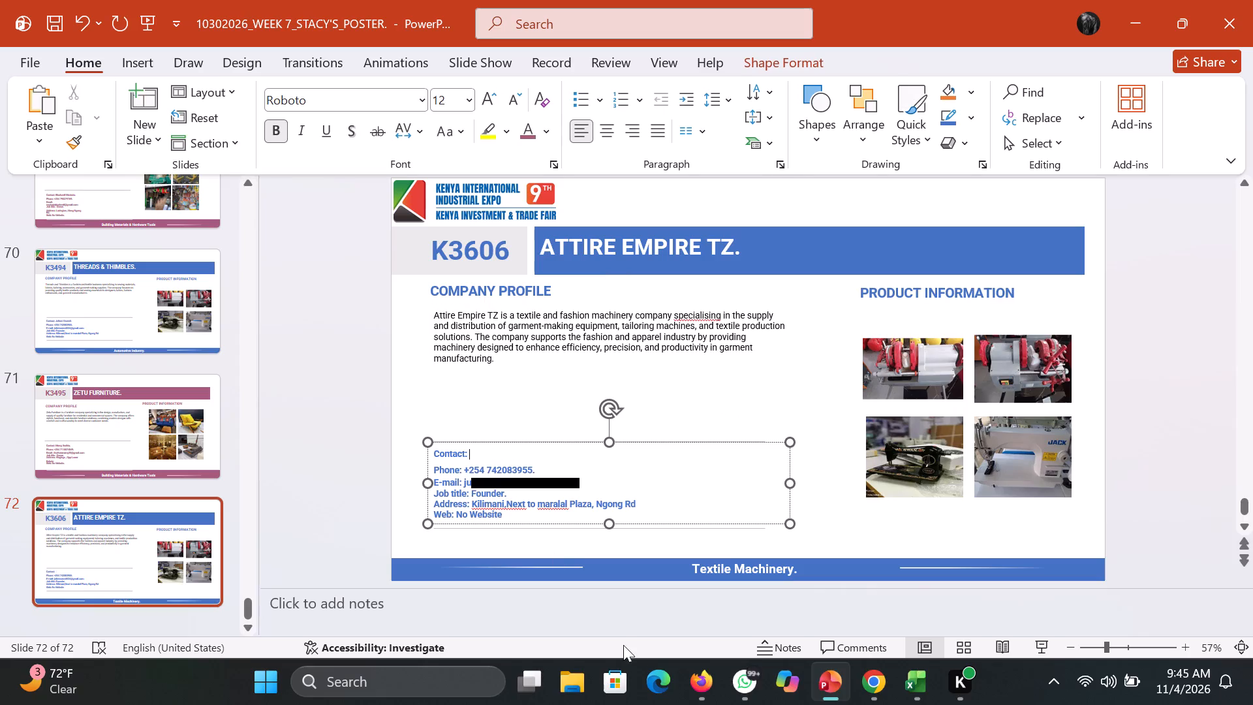
left_click(868, 685)
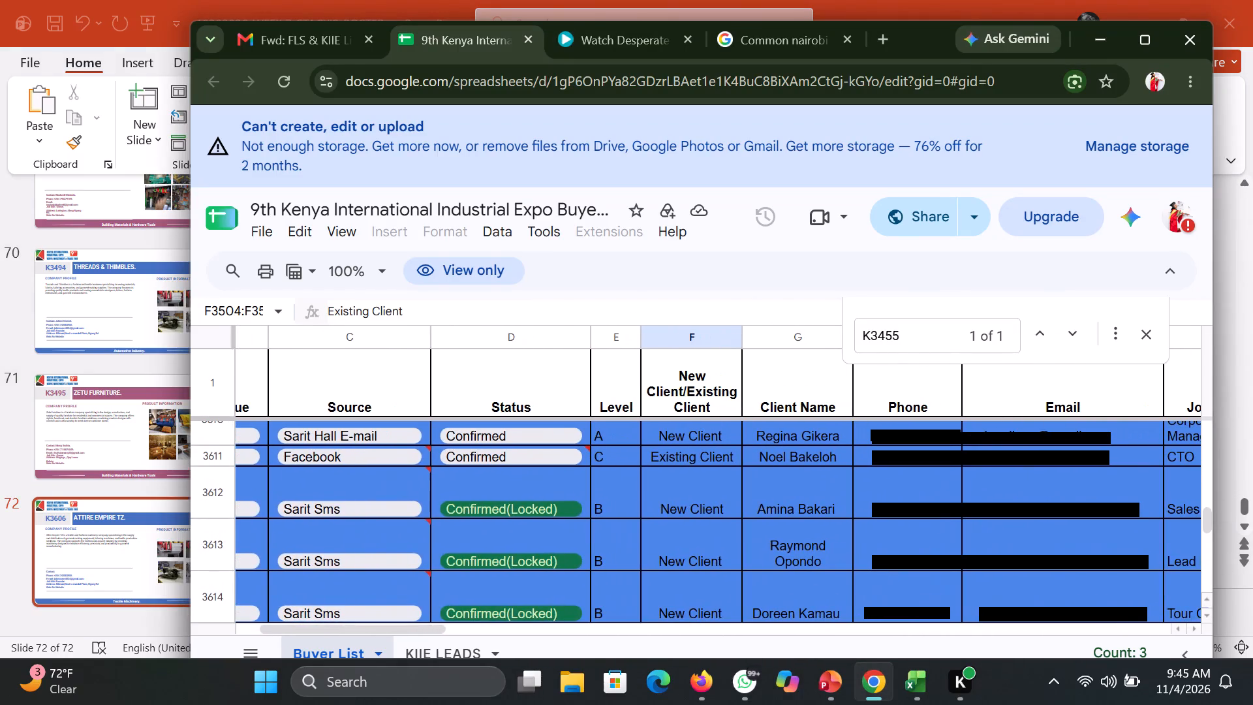
left_click(834, 681)
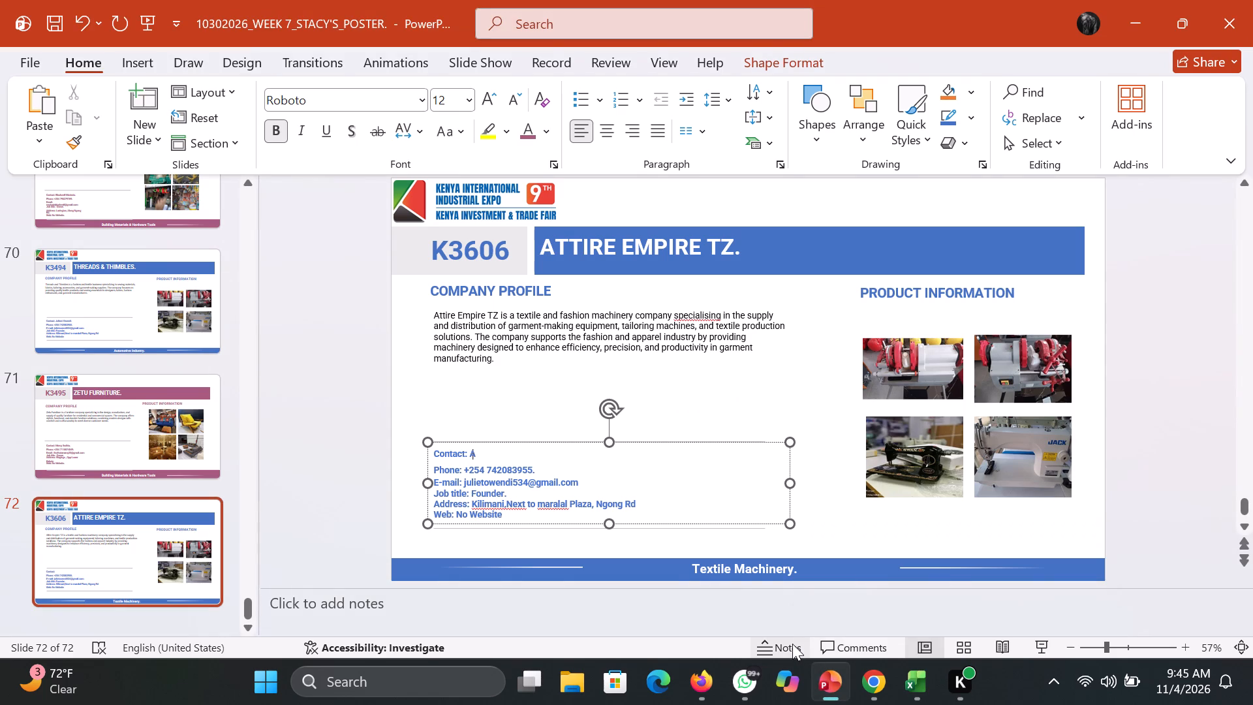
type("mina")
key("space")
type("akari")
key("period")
Replace the phone number in slide 72's contact details with the K3606 client's number from the Chrome buyer list.
left_click(535, 467)
key("BackSpace")
key("BackSpace")
key("BackSpace")
key("BackSpace")
key("BackSpace")
key("BackSpace")
key("BackSpace")
key("BackSpace")
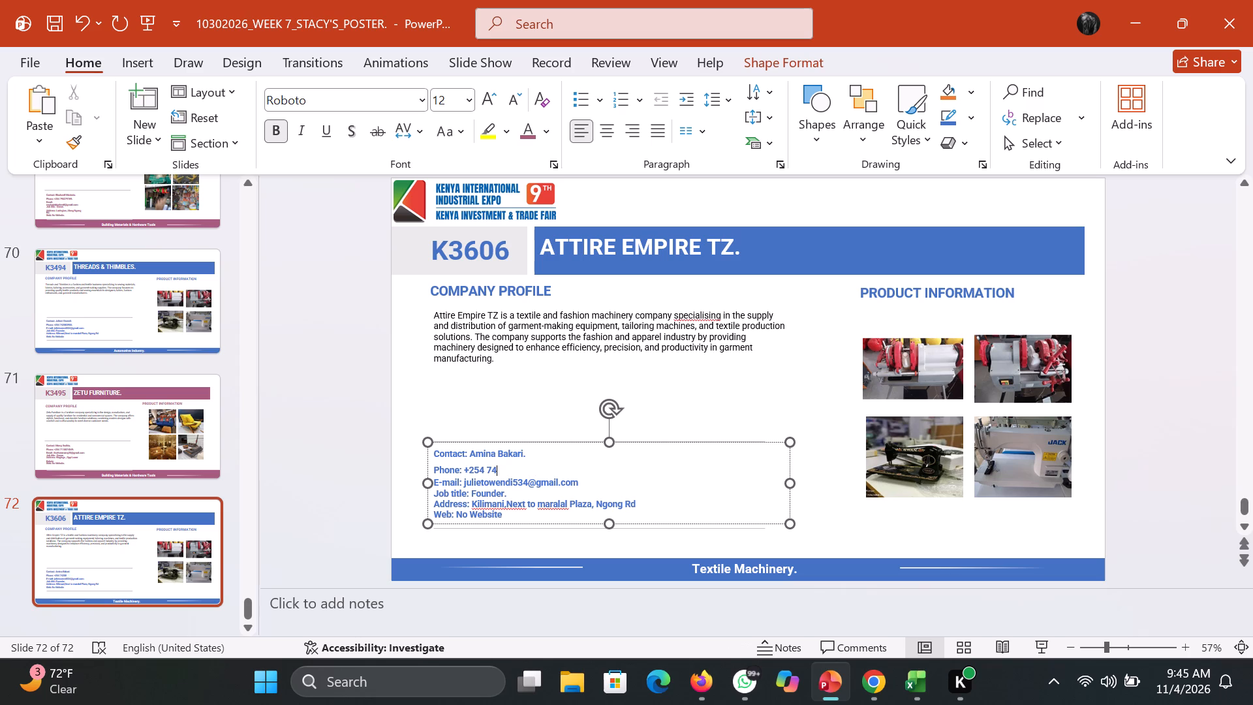
key("BackSpace")
left_click(878, 694)
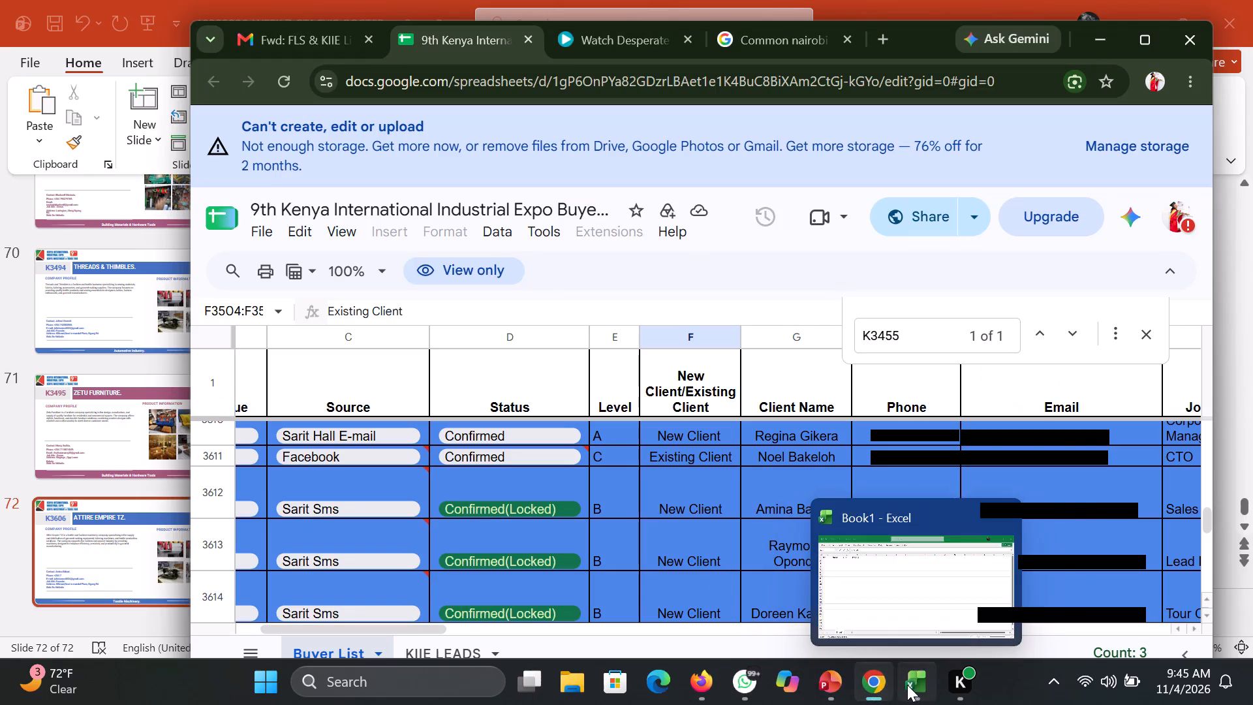
left_click(880, 686)
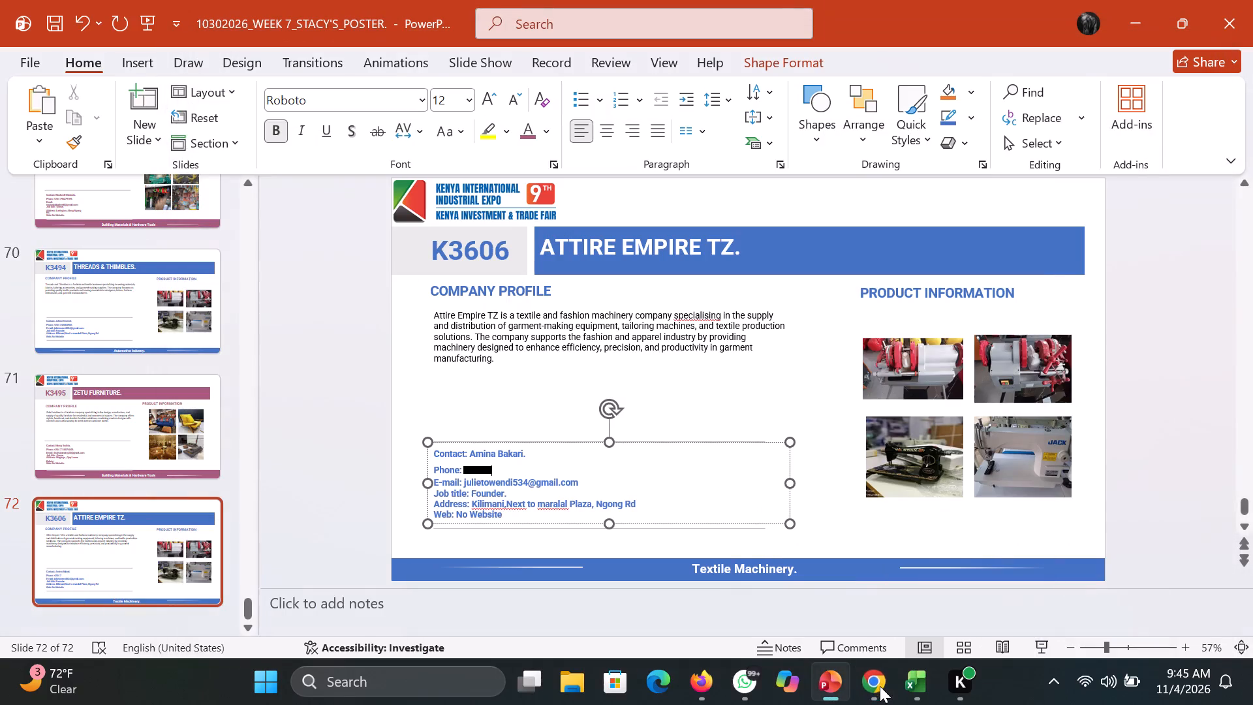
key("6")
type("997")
left_click(858, 702)
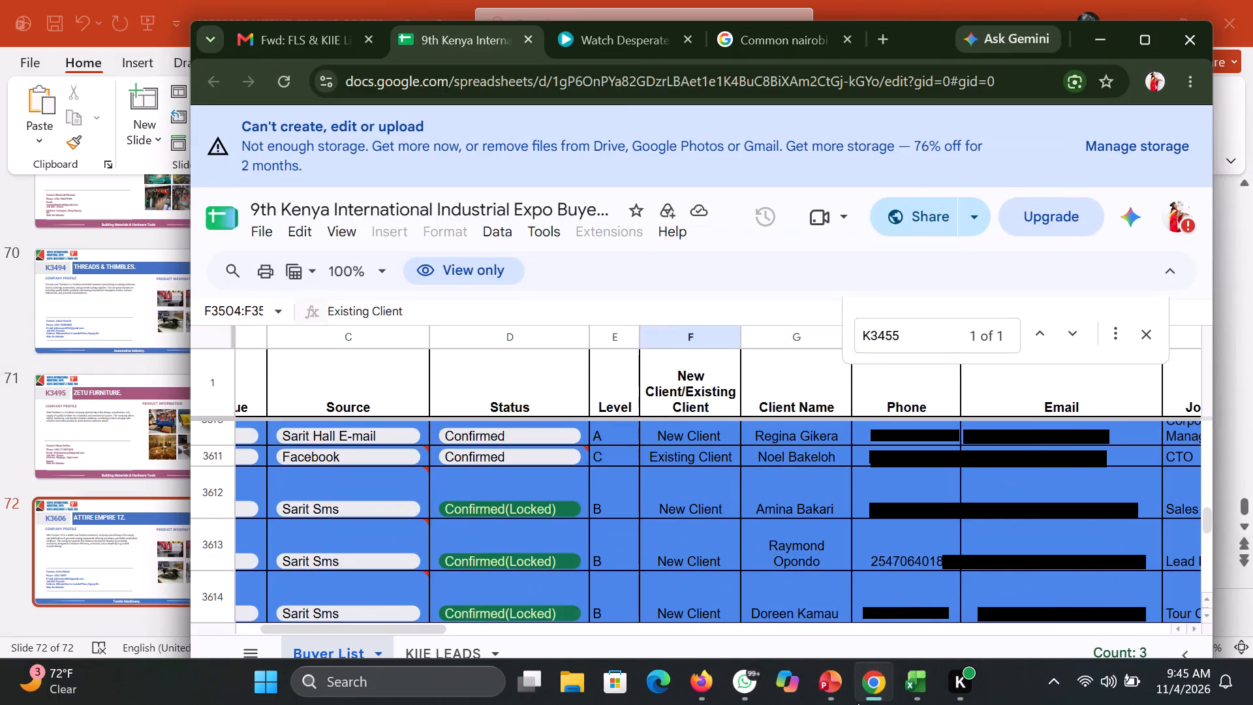
Return to PowerPoint and complete the remaining digits of the phone number in slide 72's contact details, ending it with a period.
left_click(831, 683)
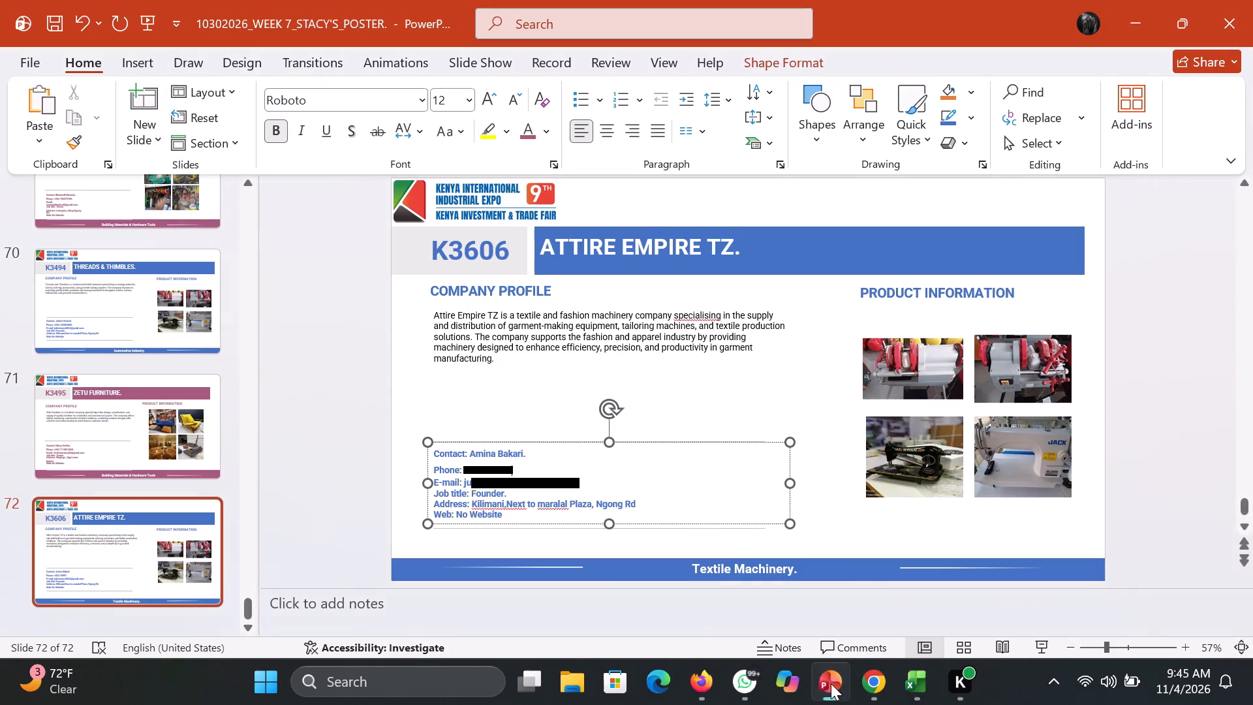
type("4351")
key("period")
left_click(591, 485)
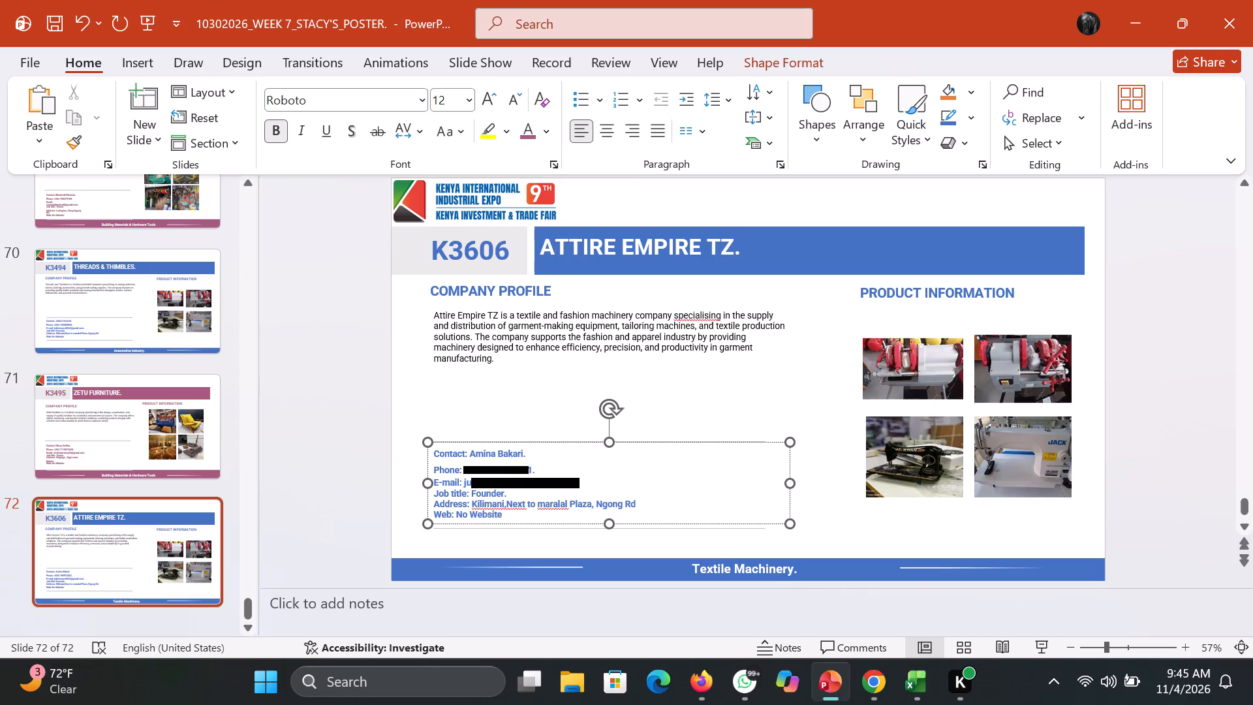
key("BackSpace")
key("BackSpace")
key("BackSpace")
key("BackSpace")
key("BackSpace")
key("BackSpace")
key("BackSpace")
key("BackSpace")
key("BackSpace")
key("BackSpace")
key("BackSpace")
key("BackSpace")
key("BackSpace")
key("BackSpace")
key("BackSpace")
key("BackSpace")
key("BackSpace")
key("BackSpace")
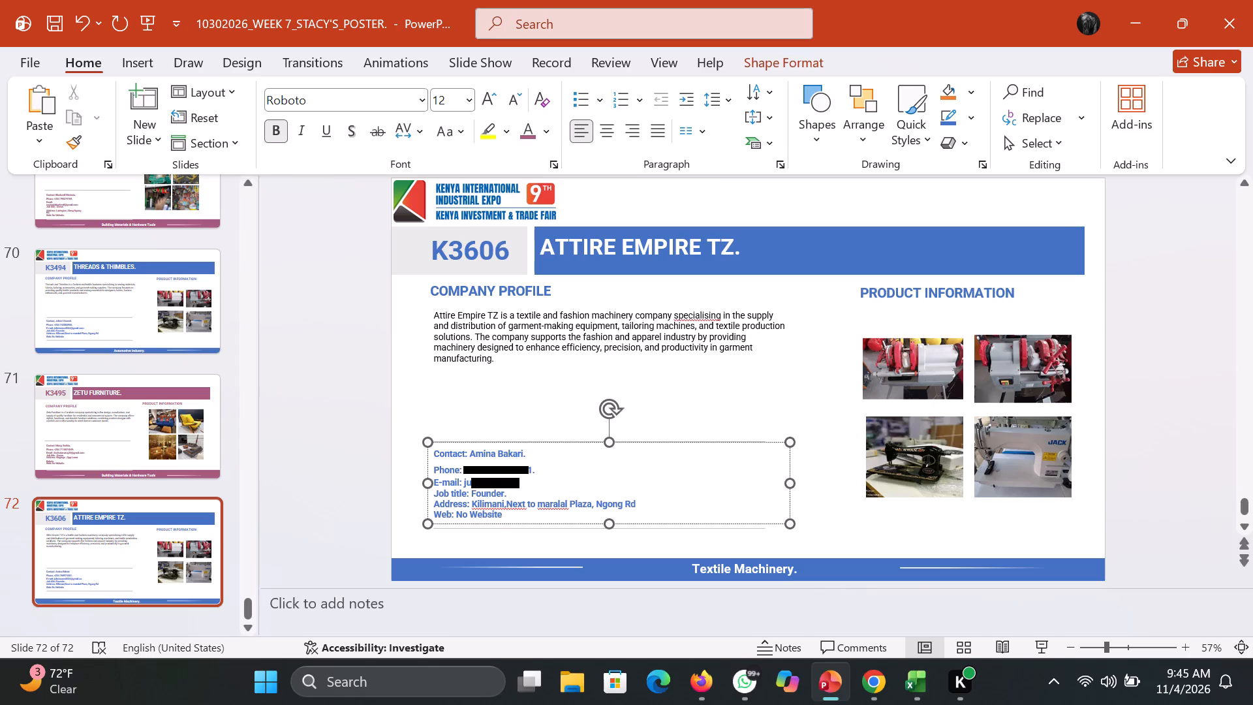
key("BackSpace")
key("BackSpace")
key("BackSpace")
key("BackSpace")
key("BackSpace")
key("BackSpace")
key("BackSpace")
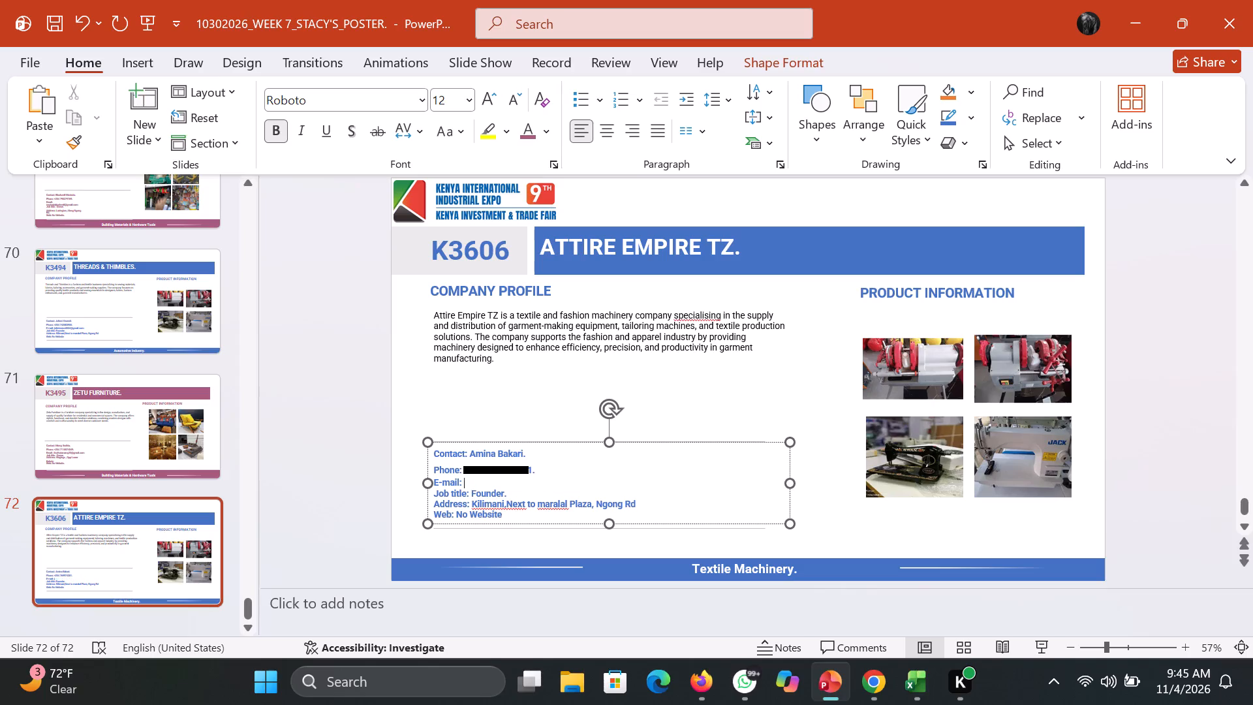
left_click(863, 681)
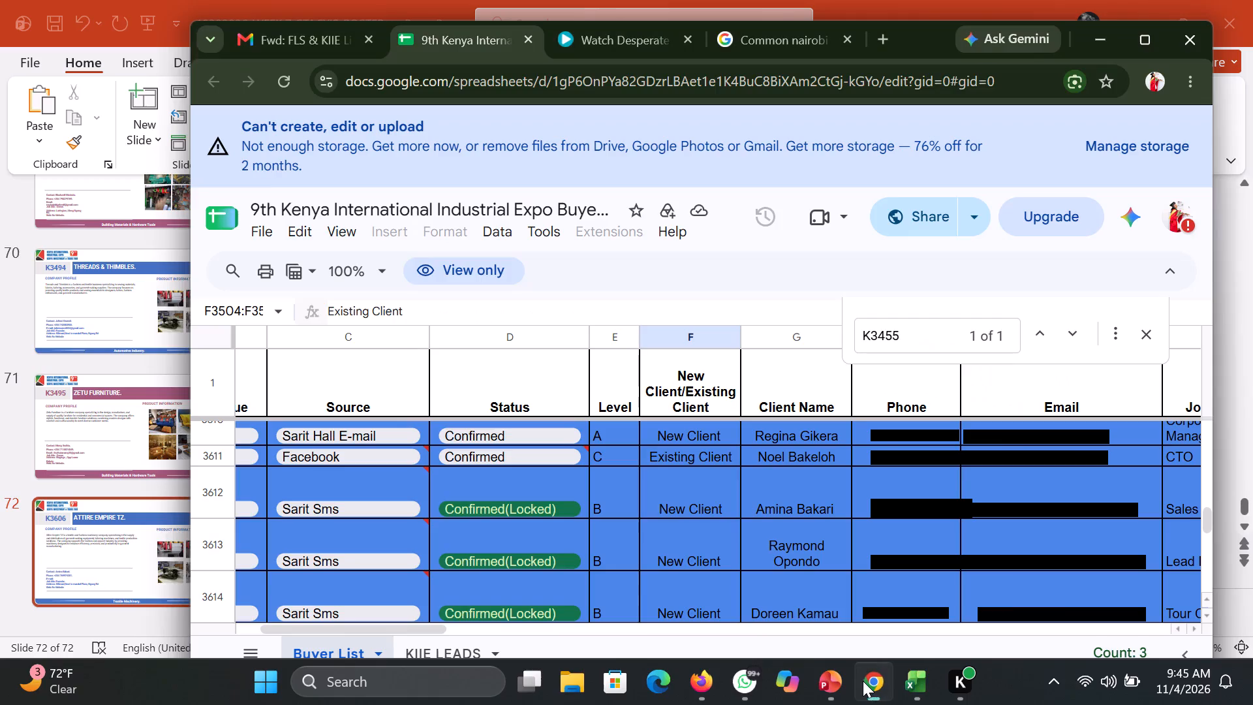
left_click(1026, 509)
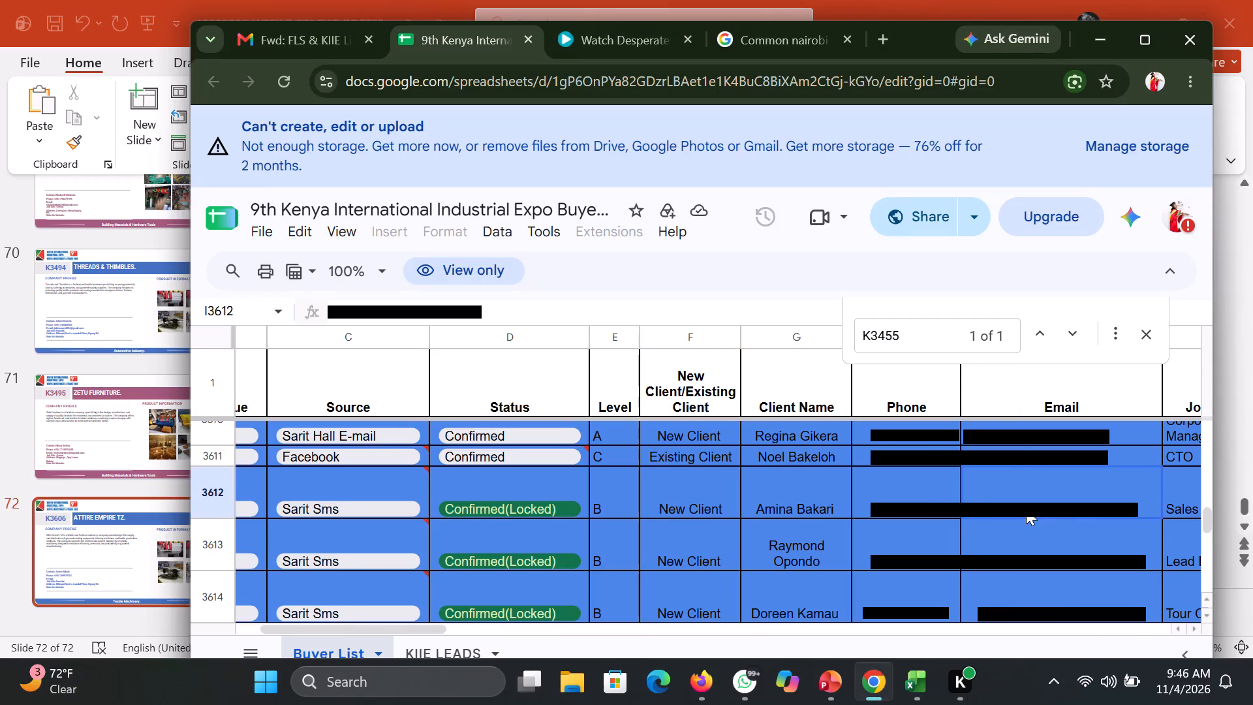
left_click(1026, 509)
left_click(1026, 509)
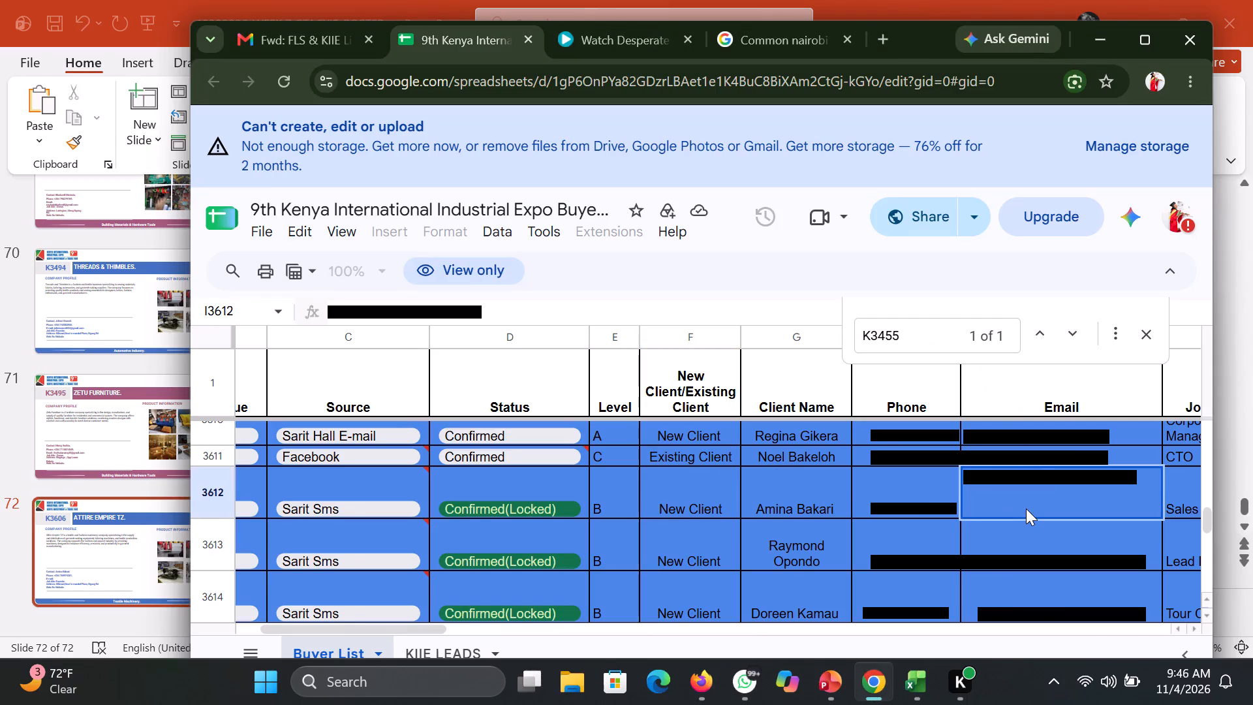
key("ctrl+c")
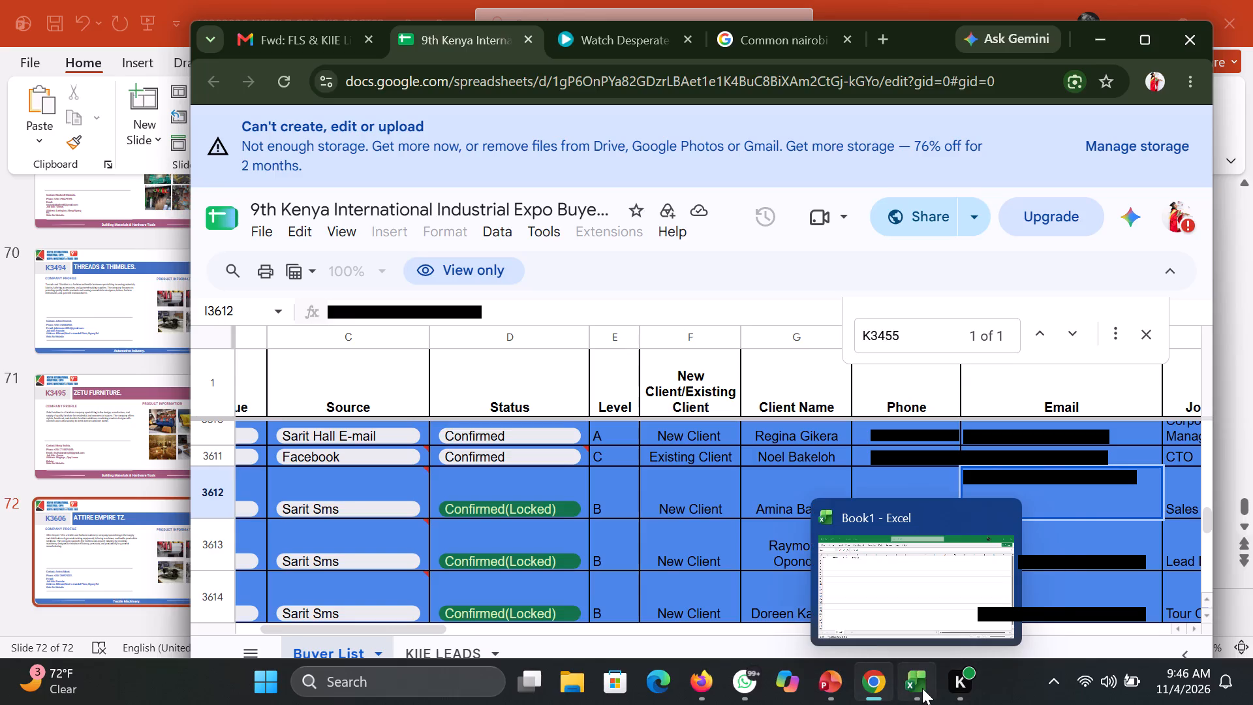
left_click(833, 685)
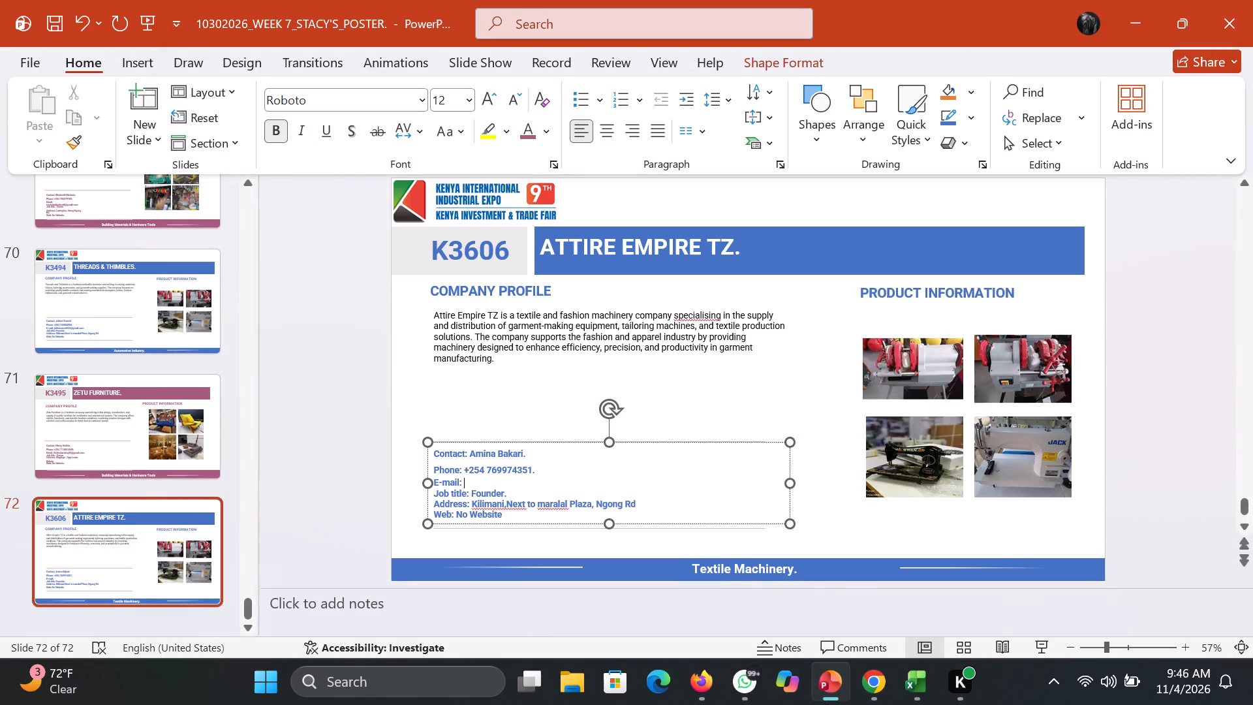
Enter the K3606 client's e-mail address from the Chrome buyer list on slide 72's E-mail line.
key("ctrl+v")
key("ctrl+v")
left_click(908, 674)
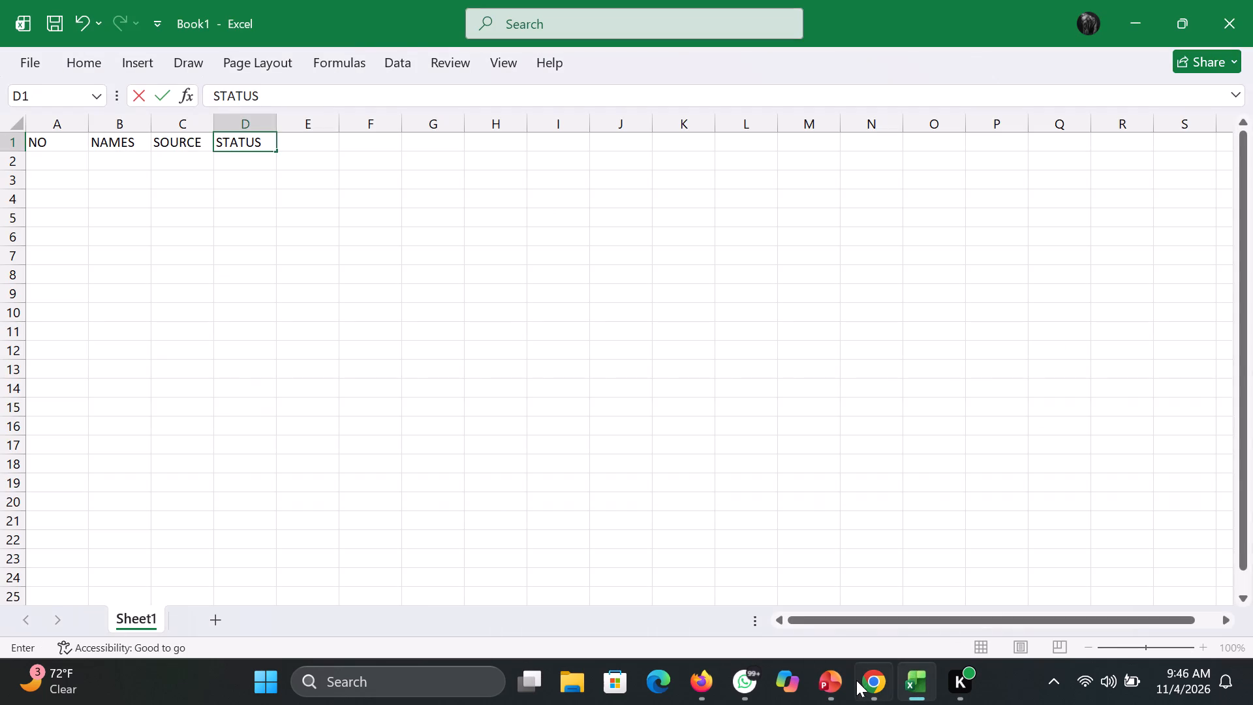
left_click(830, 680)
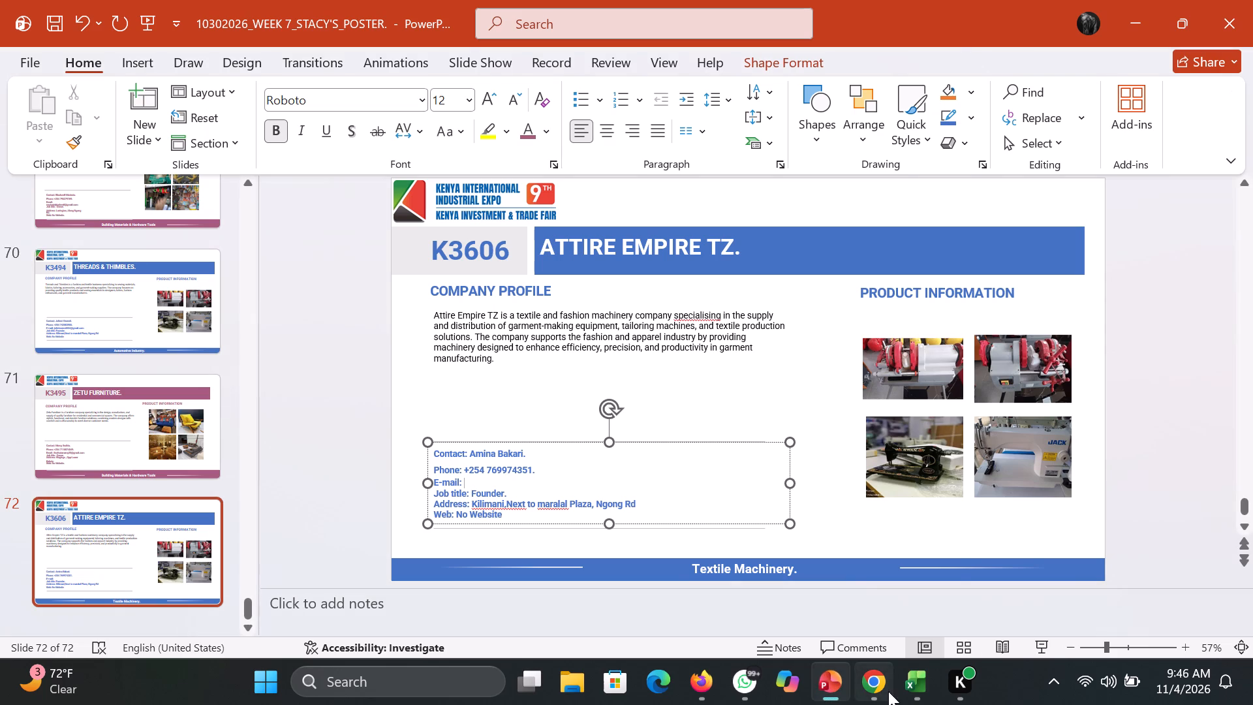
left_click(833, 680)
left_click(810, 678)
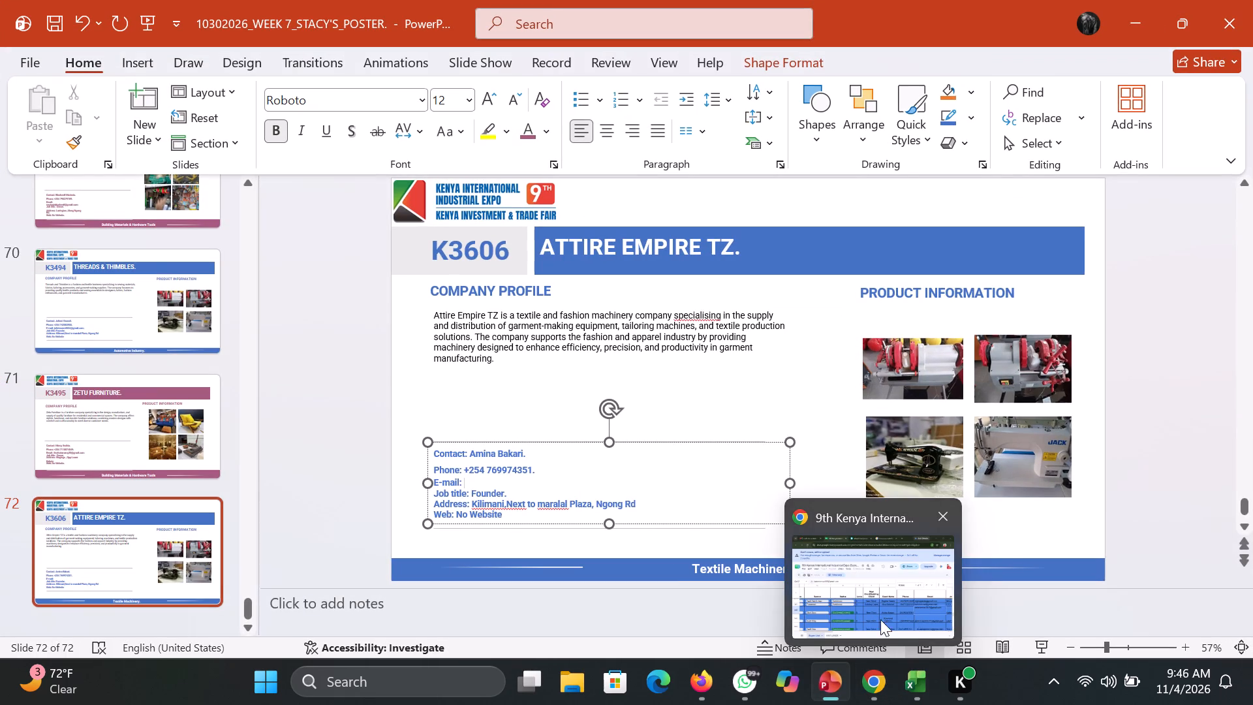
left_click(882, 609)
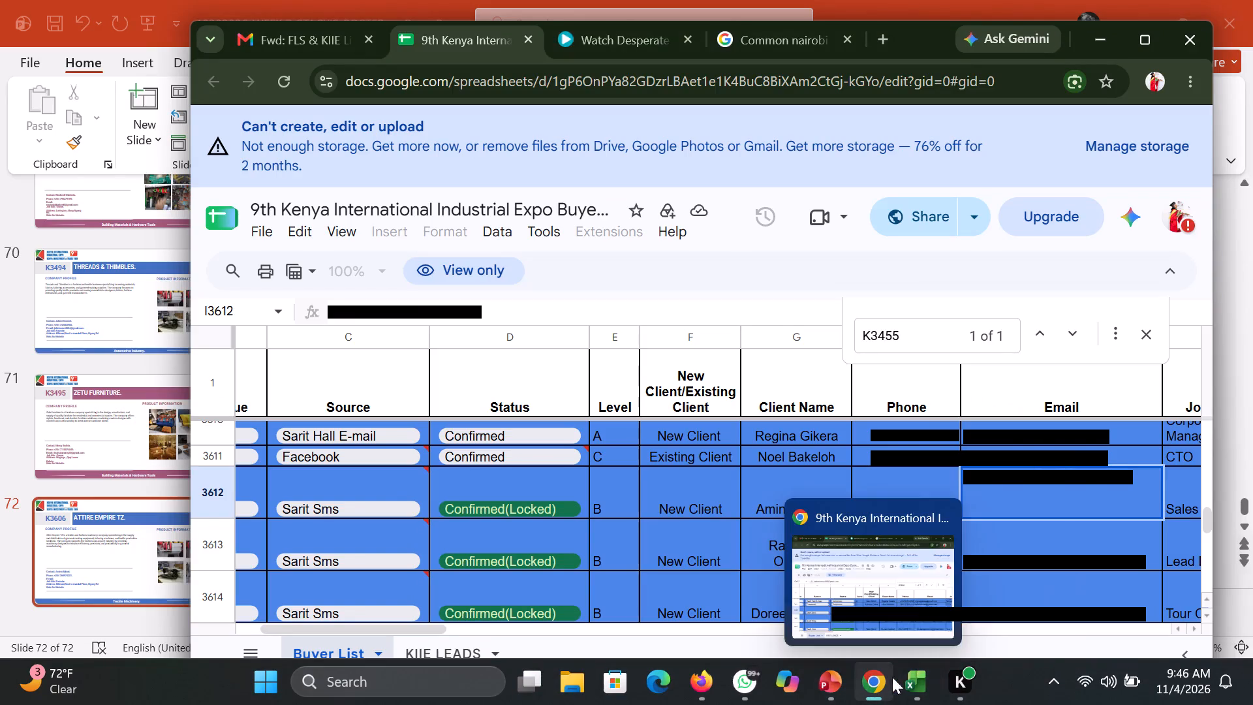
left_click(918, 684)
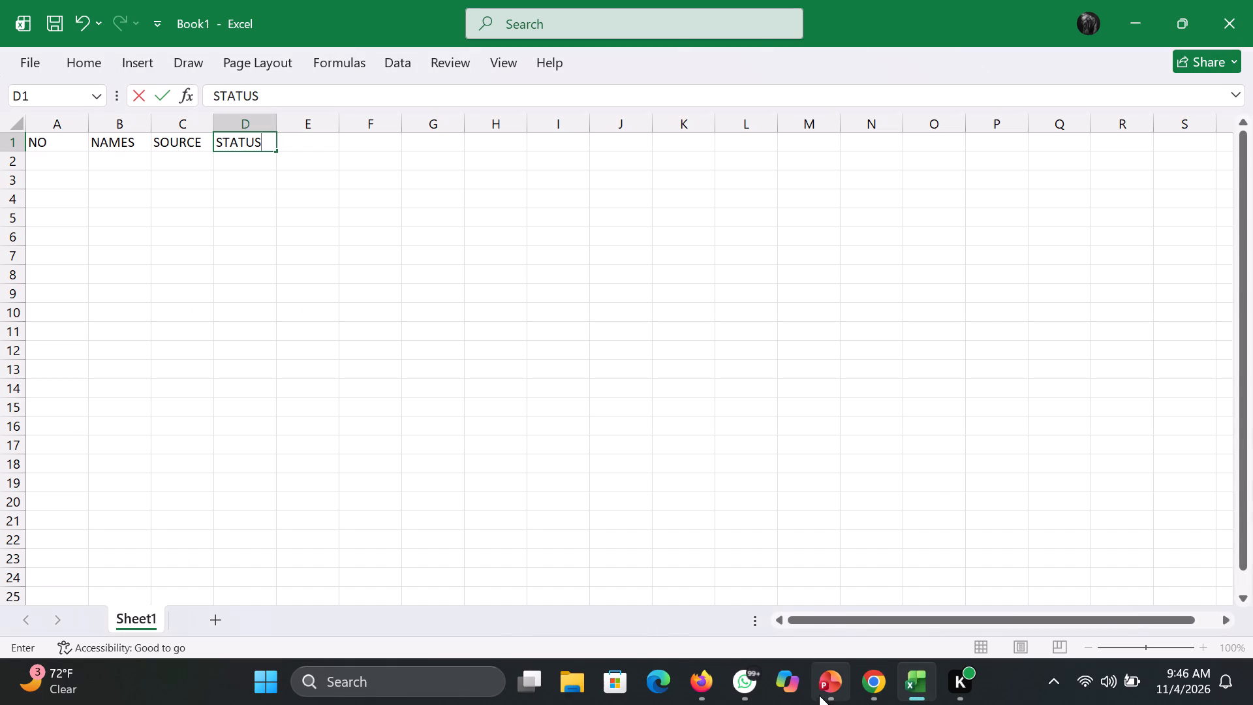
left_click(830, 687)
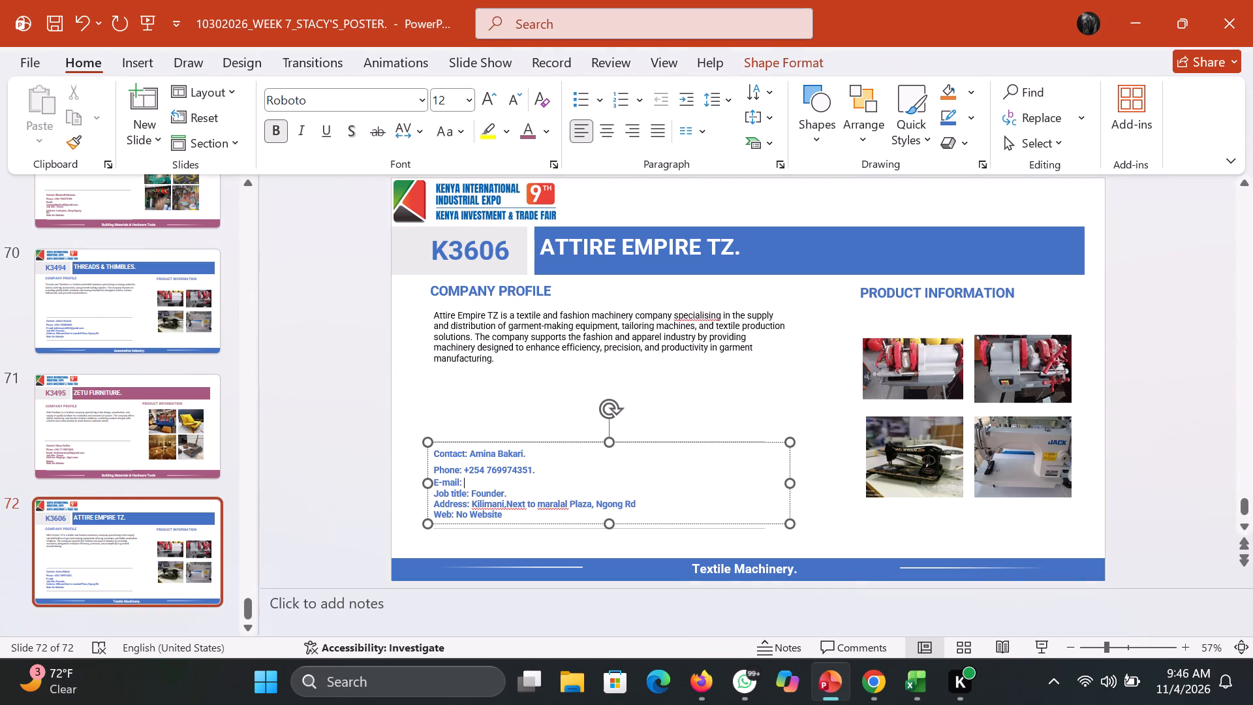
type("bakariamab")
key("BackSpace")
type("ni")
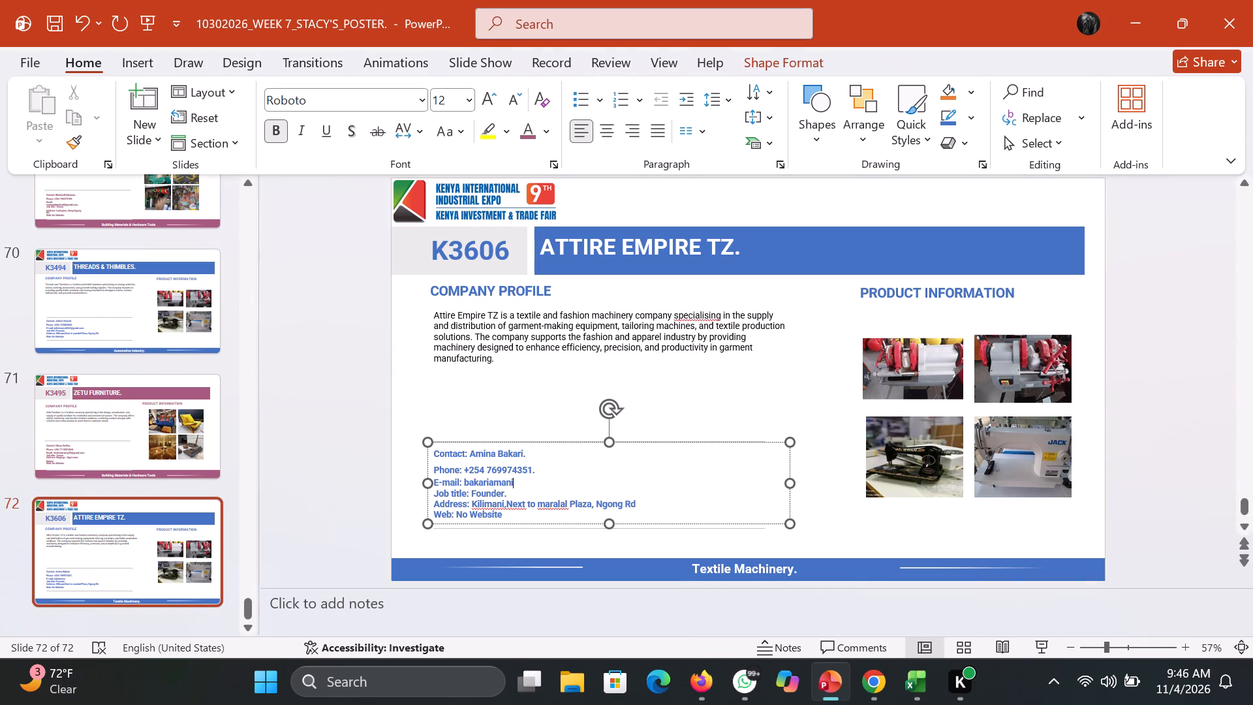
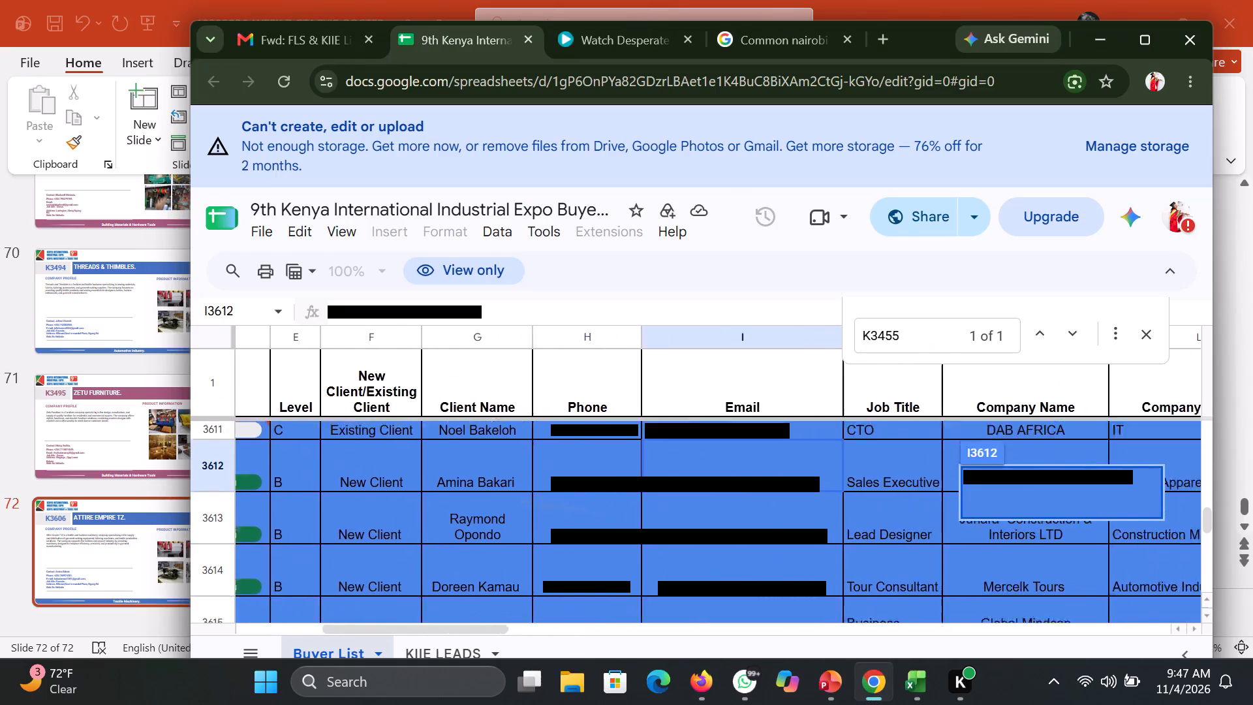
Change the job title in slide 72's contact details to "Sales Executive." as listed for K3606's client in the buyer list.
key("Return")
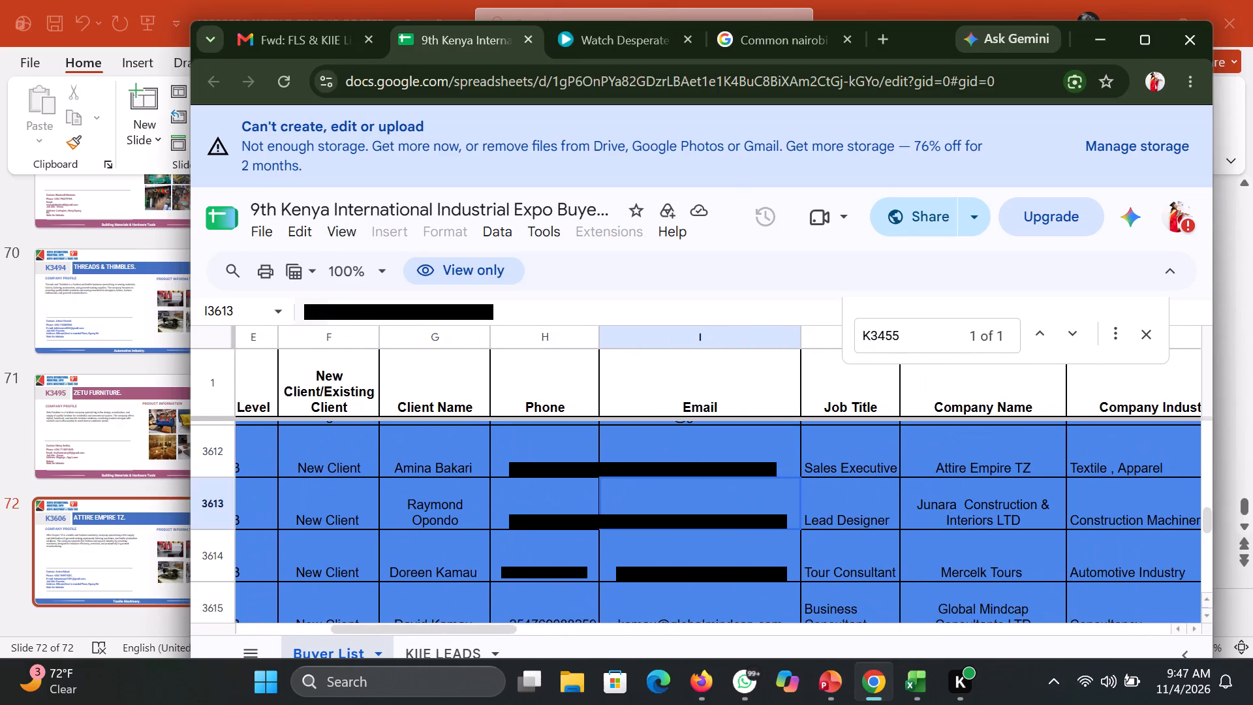
left_click(831, 678)
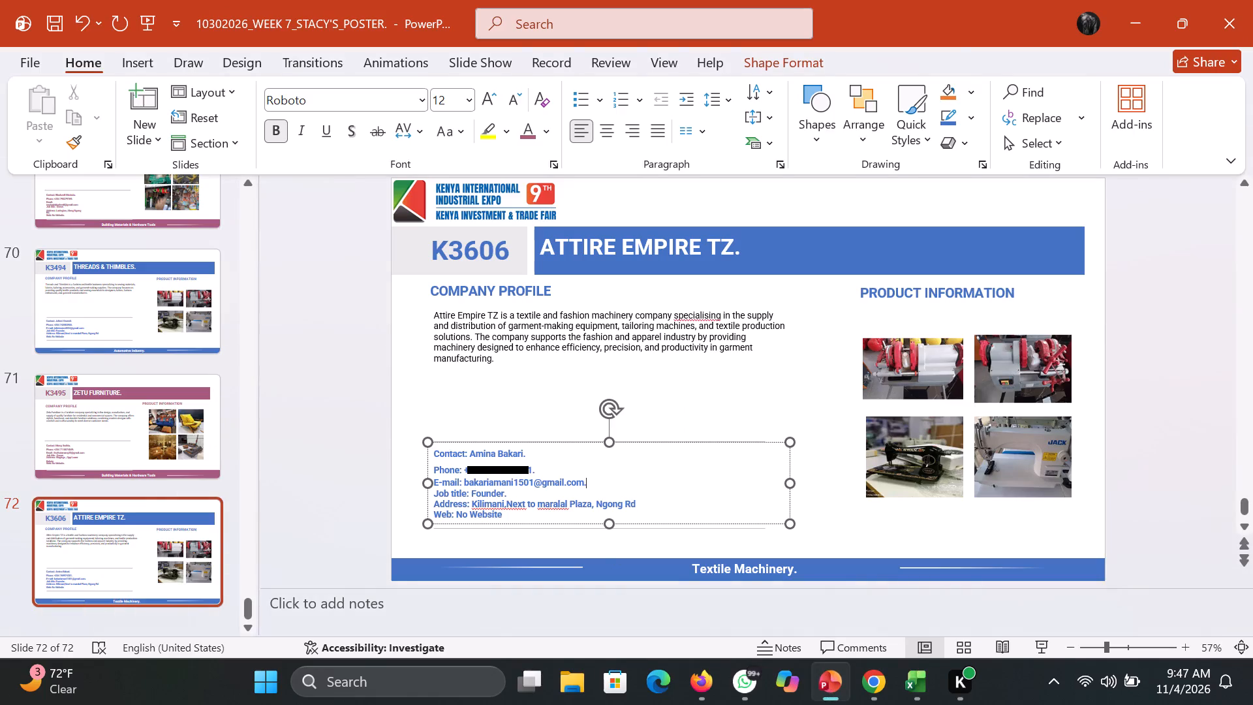
left_click(520, 491)
key("BackSpace")
key("BackSpace")
key("BackSpace")
key("BackSpace")
key("BackSpace")
key("BackSpace")
key("BackSpace")
key("BackSpace")
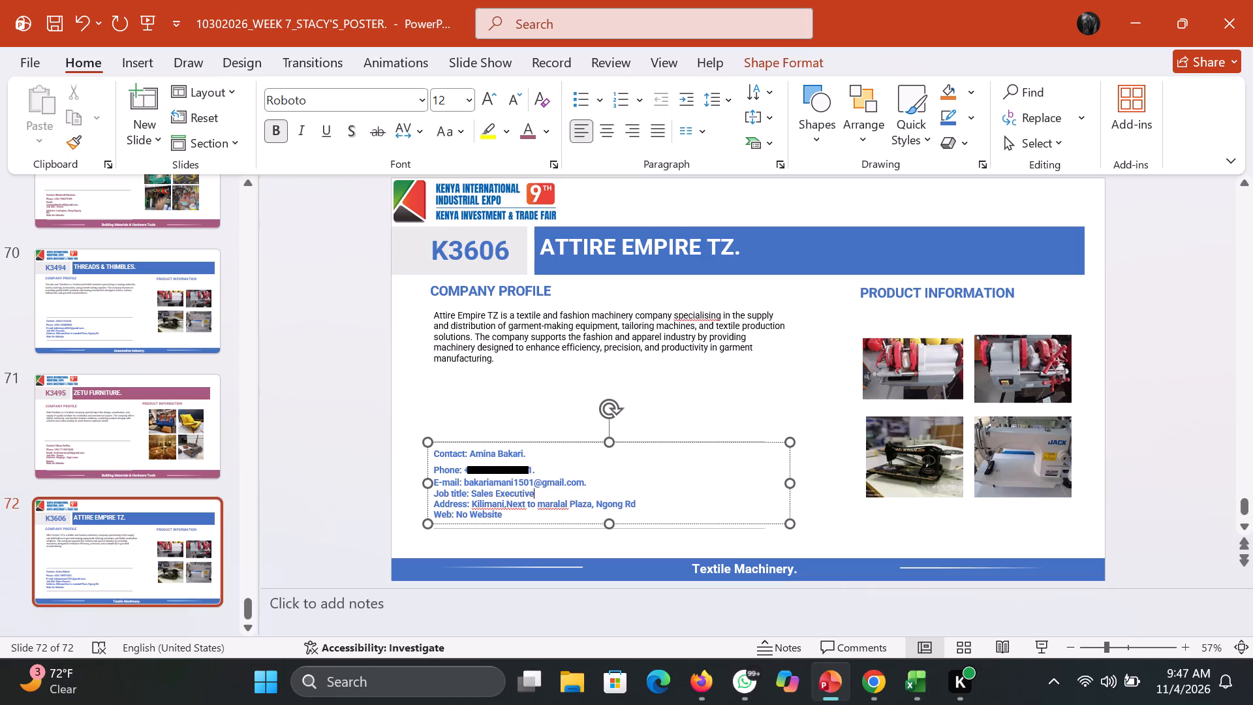
key("period")
key("BackSpace")
key("period")
Replace the address in slide 72's contact details with K3606's company address from the Chrome buyer list, "Kariokor, Tanzania.".
left_click(632, 500)
key("BackSpace")
key("BackSpace")
key("BackSpace")
key("BackSpace")
key("BackSpace")
key("BackSpace")
key("BackSpace")
key("BackSpace")
key("BackSpace")
key("BackSpace")
key("BackSpace")
key("BackSpace")
key("BackSpace")
key("BackSpace")
key("BackSpace")
key("BackSpace")
key("BackSpace")
key("BackSpace")
key("BackSpace")
key("BackSpace")
key("BackSpace")
key("BackSpace")
key("BackSpace")
key("BackSpace")
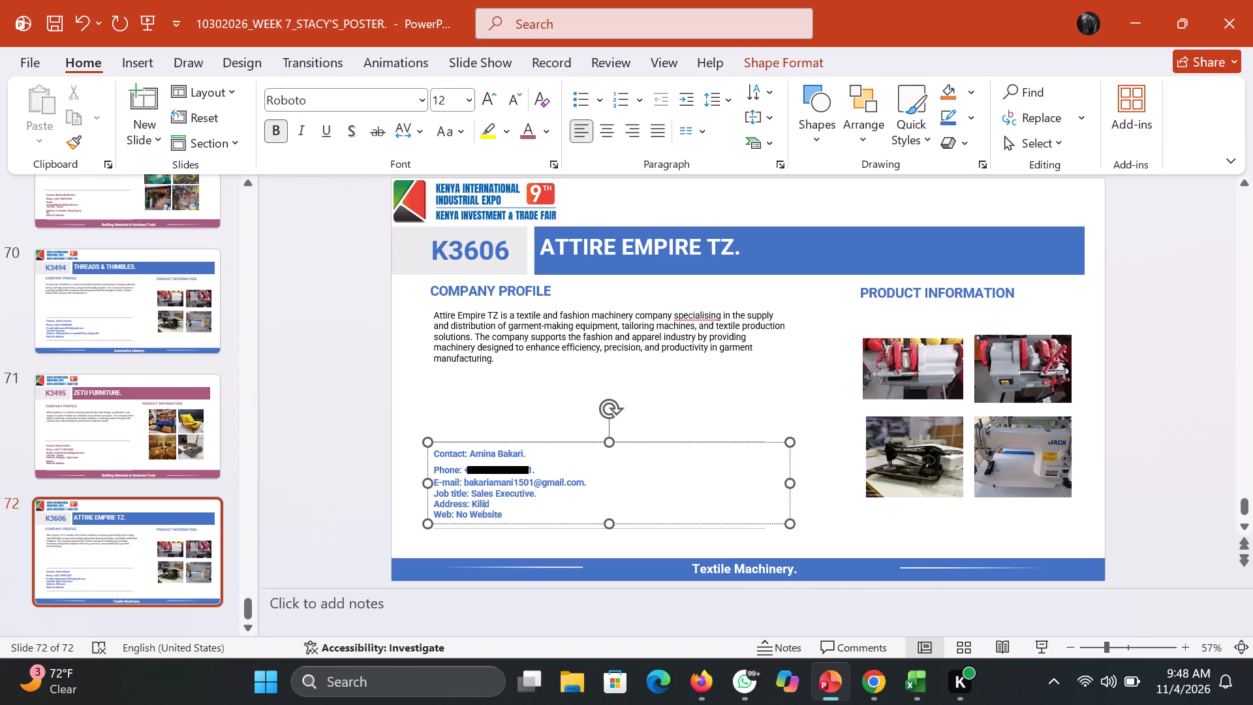
key("BackSpace")
key("BackSpace")
key("BackSpace")
left_click(503, 501)
key("BackSpace")
left_click(866, 685)
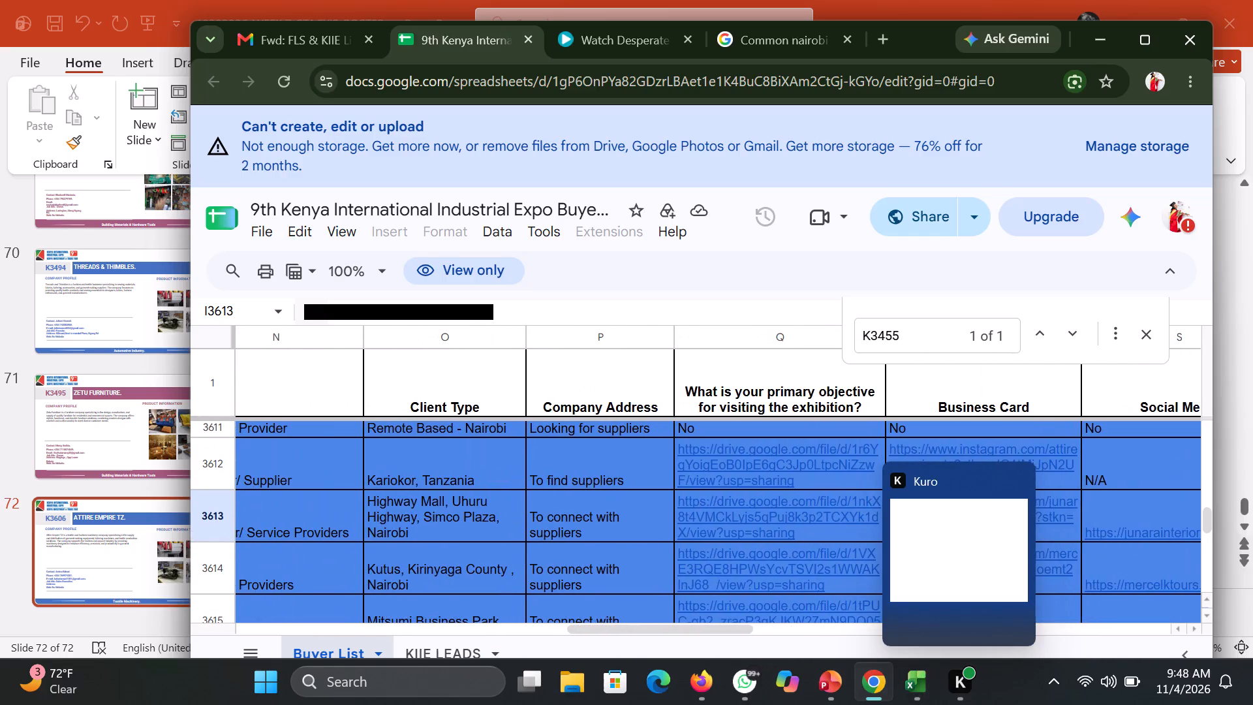
left_click(829, 682)
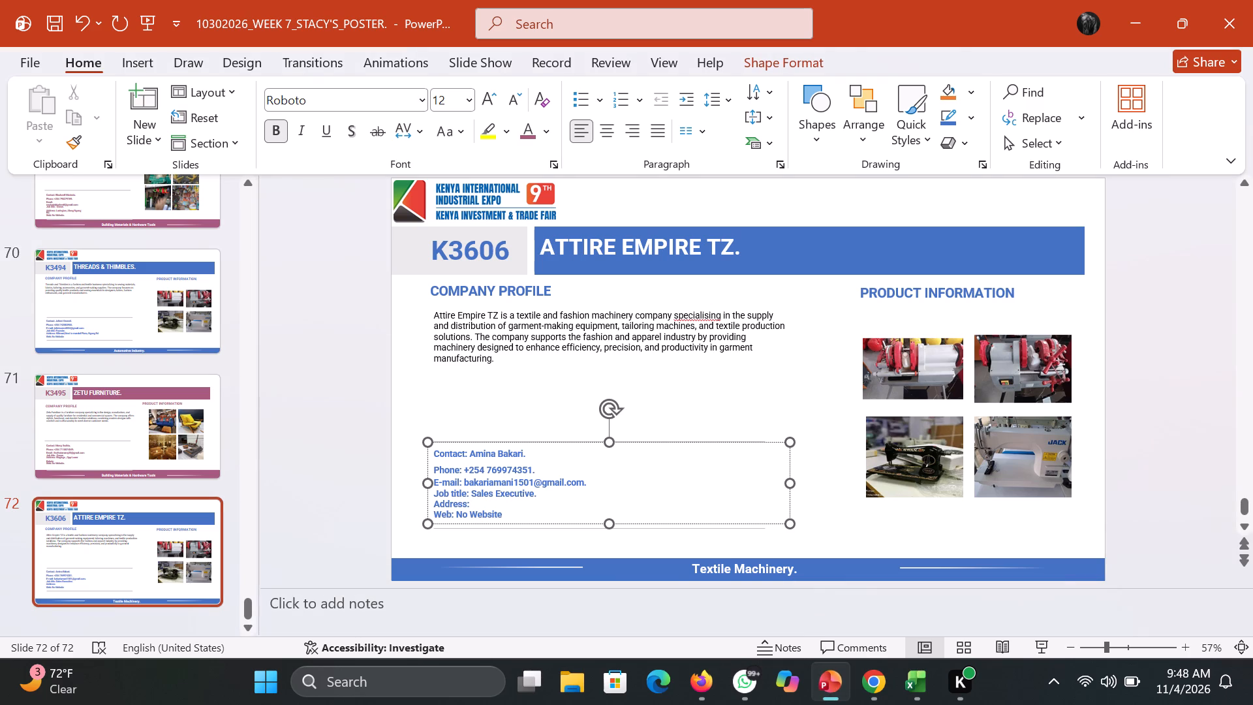
type("riokor")
key("BackSpace")
key("BackSpace")
key("BackSpace")
key("BackSpace")
key("BackSpace")
key("BackSpace")
type("ariokor,")
key("space")
type("TAN")
key("BackSpace")
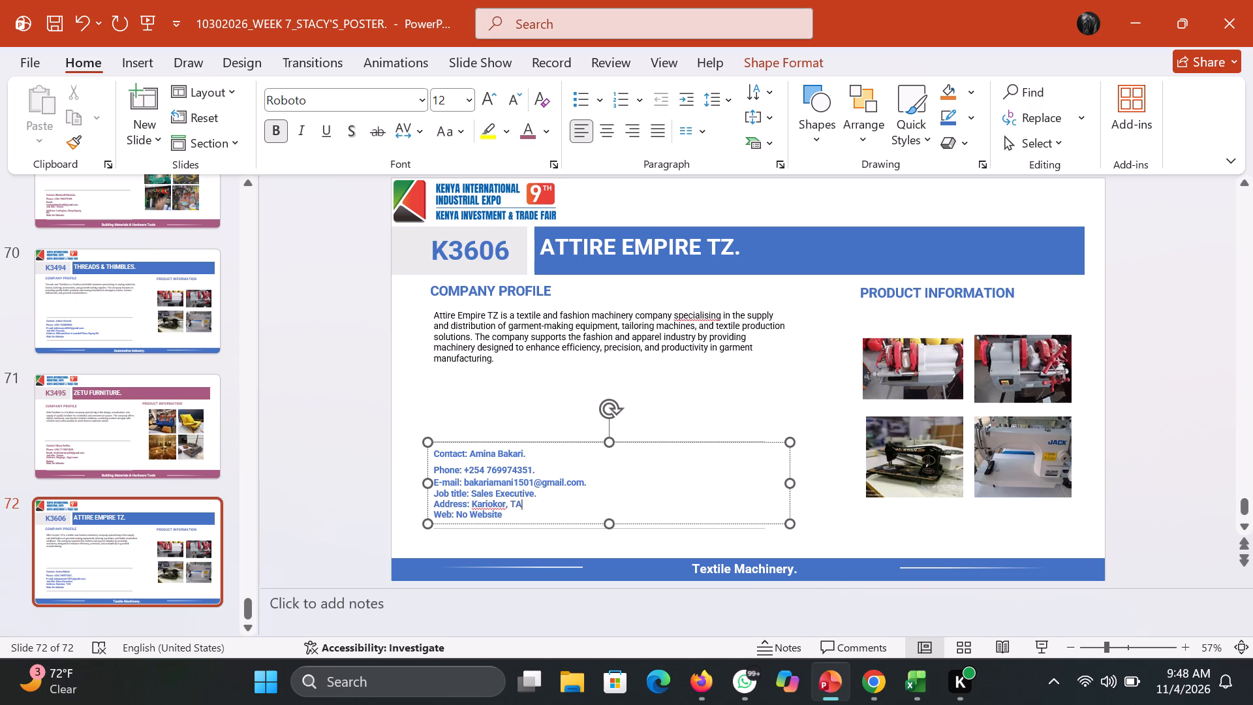
key("BackSpace")
type("anzania")
key("period")
left_click(544, 392)
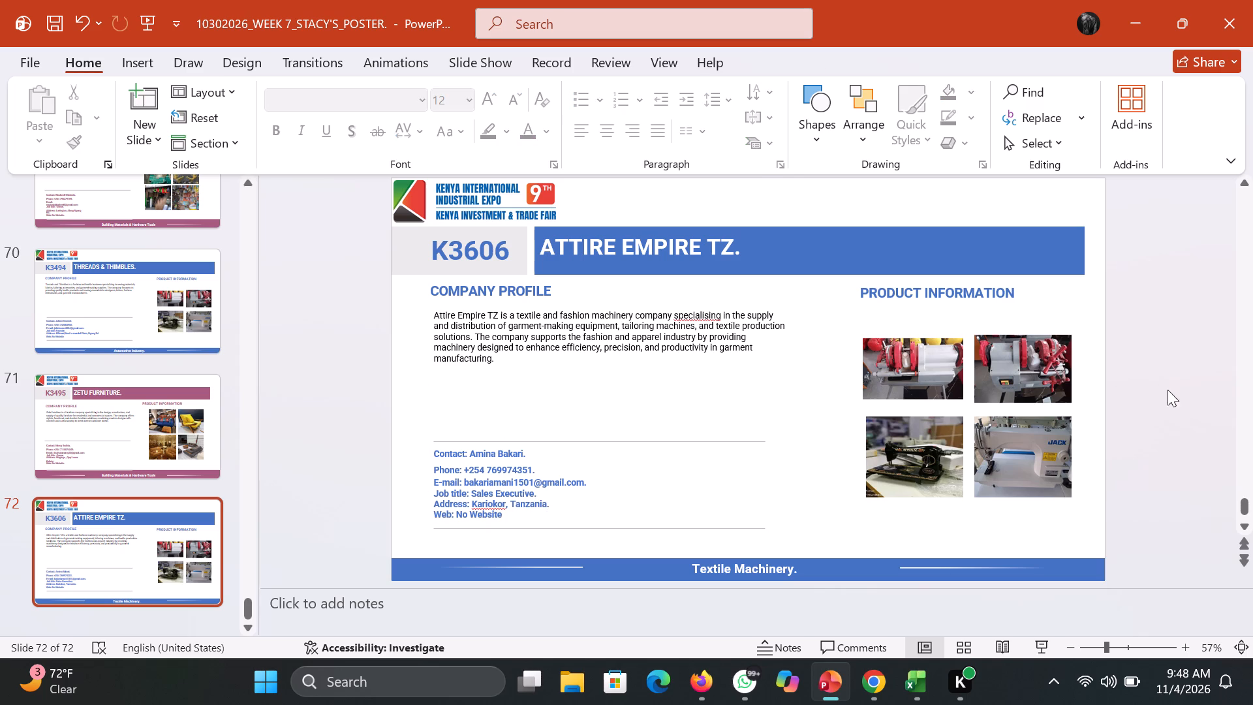
Delete all four machine pictures under Product Information on slide 72.
left_click(961, 389)
key("BackSpace")
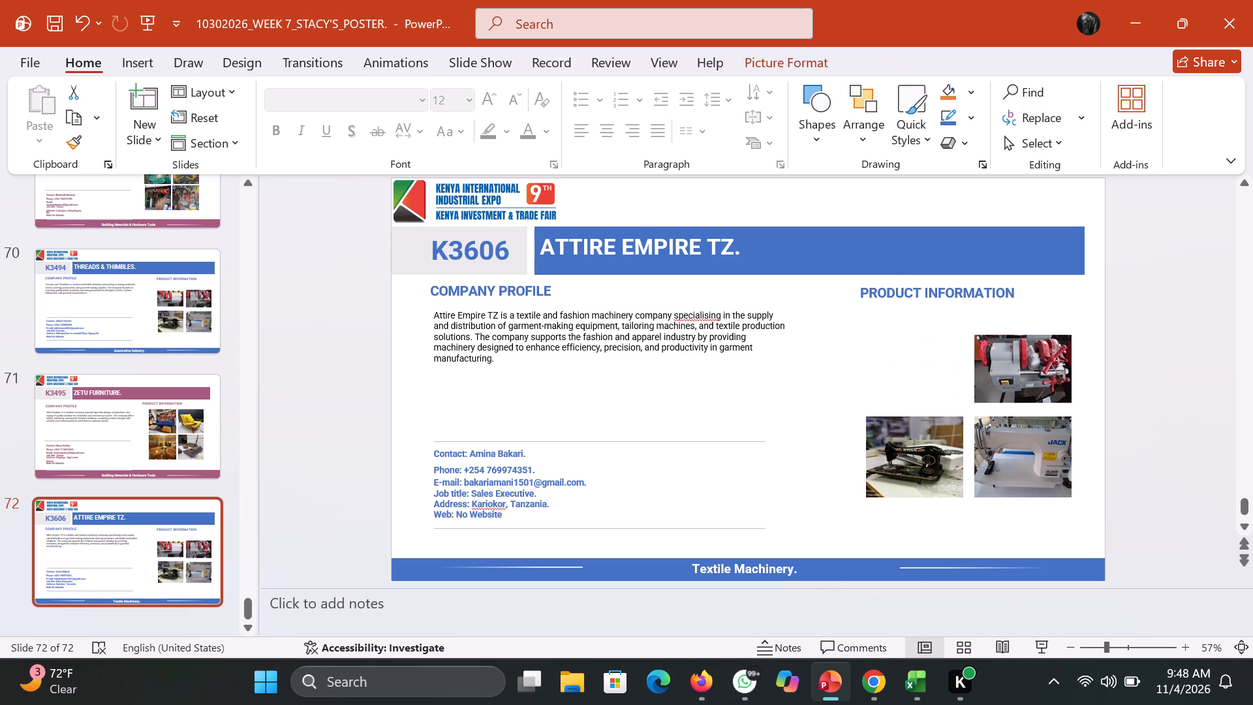
left_click(907, 459)
key("BackSpace")
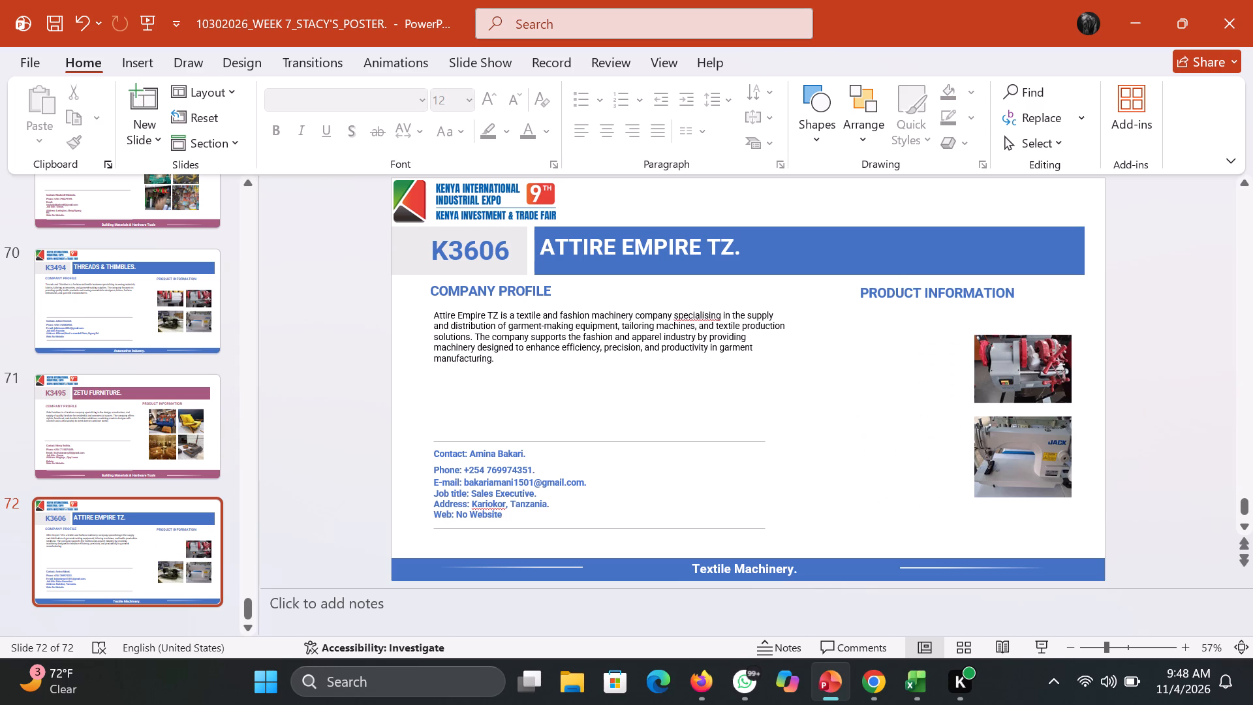
left_click(1000, 397)
key("BackSpace")
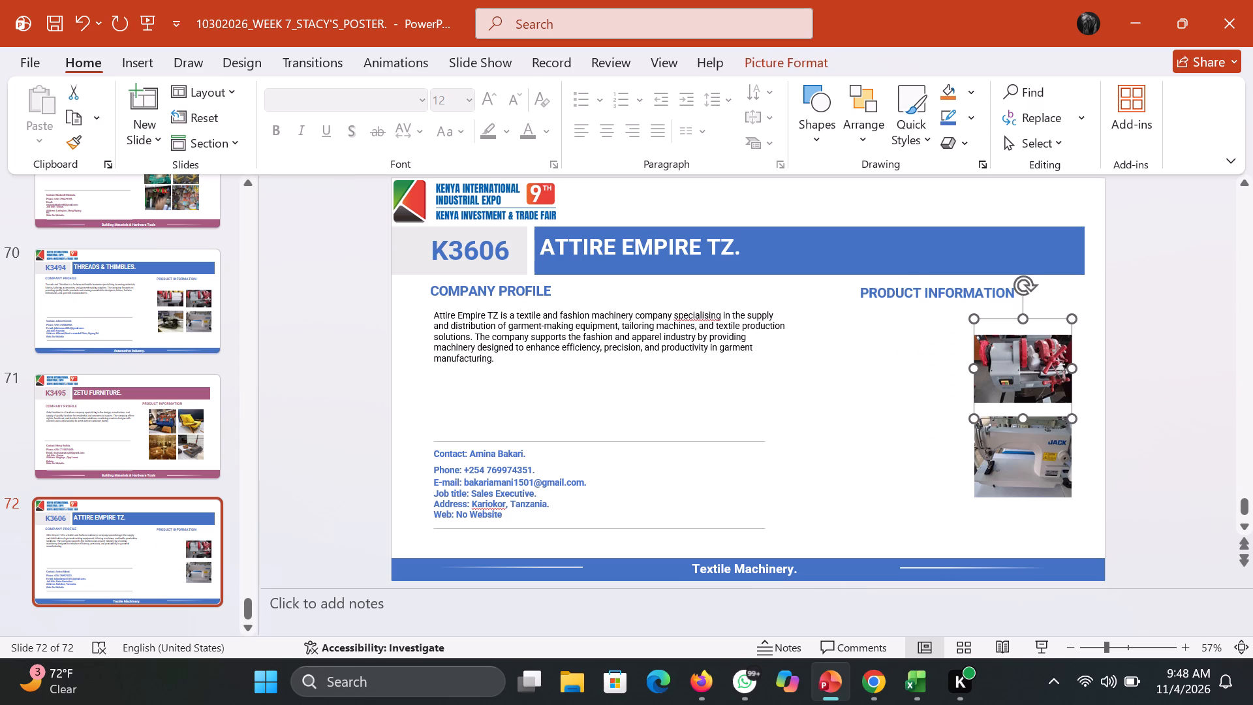
left_click(1027, 441)
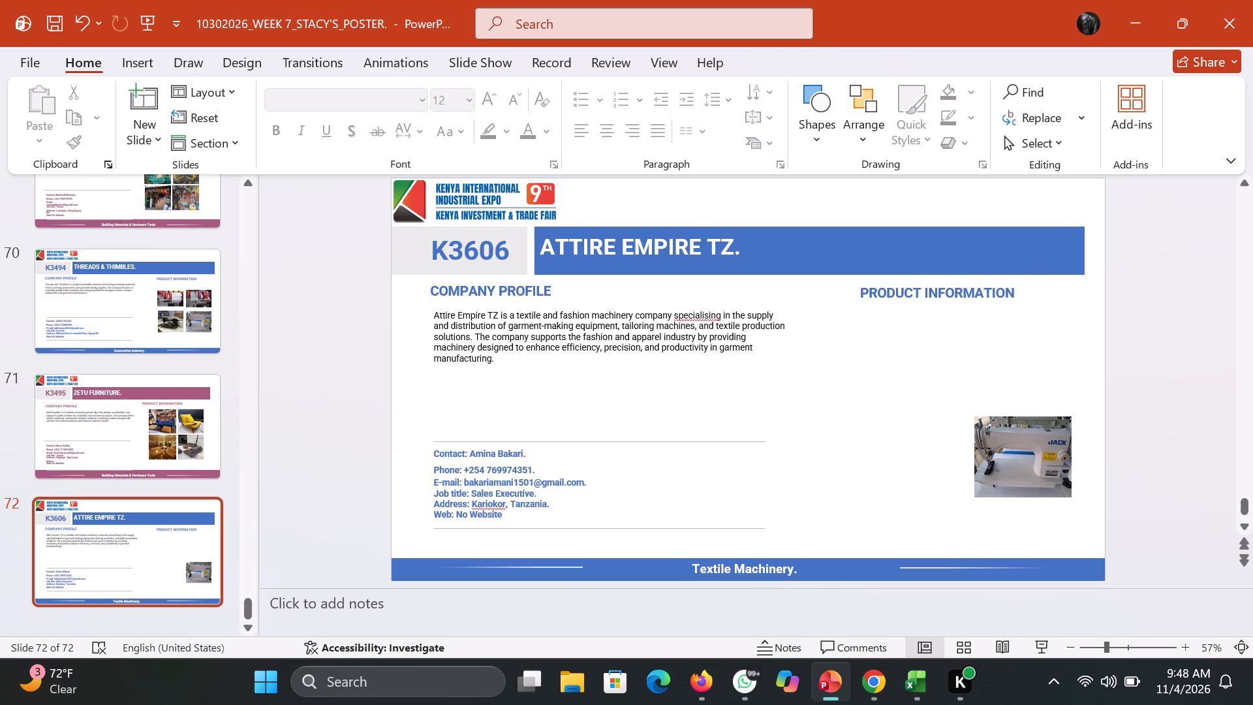
key("BackSpace")
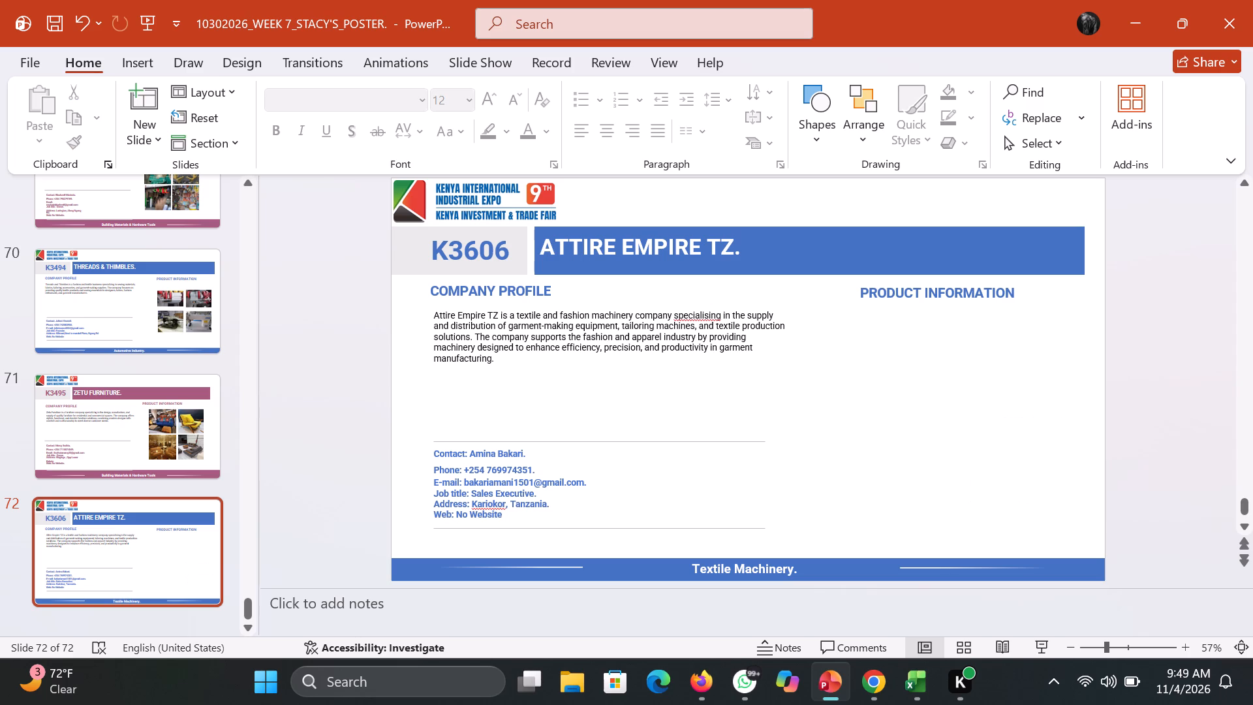
Run a Google image search in Chrome for "Outfits sold in shops in tanzania images", replacing the furniture query.
left_click(875, 690)
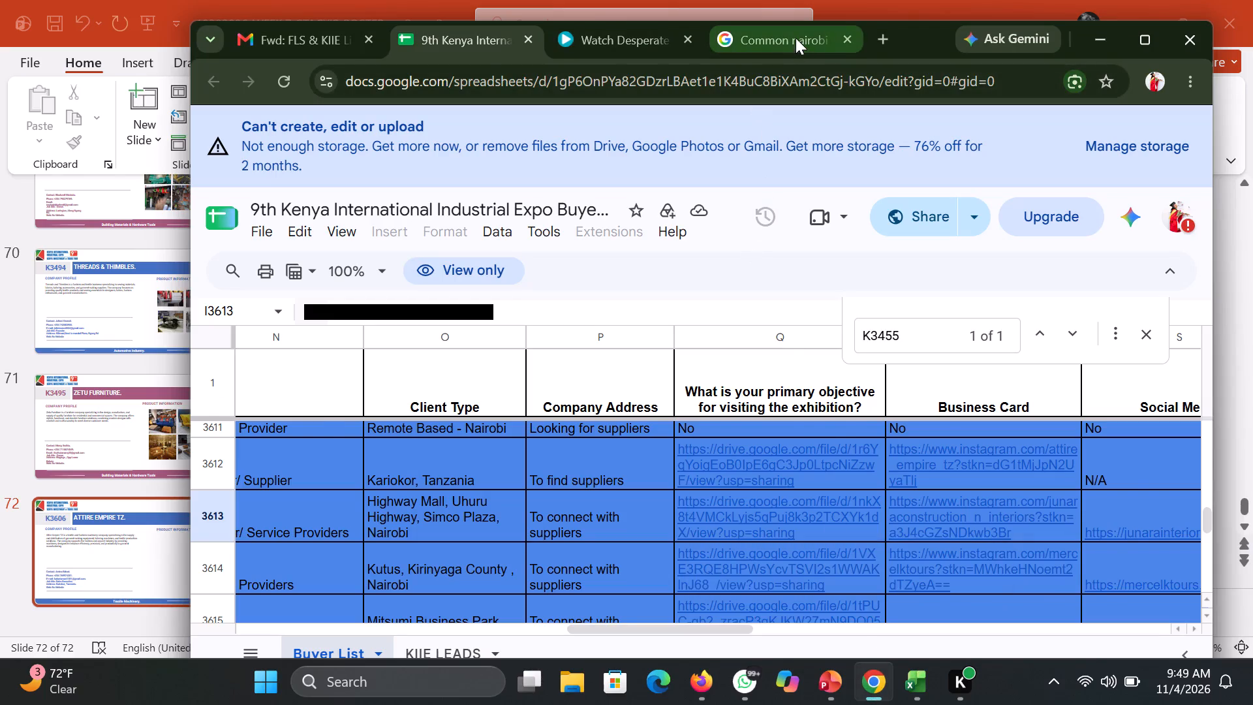
left_click(796, 38)
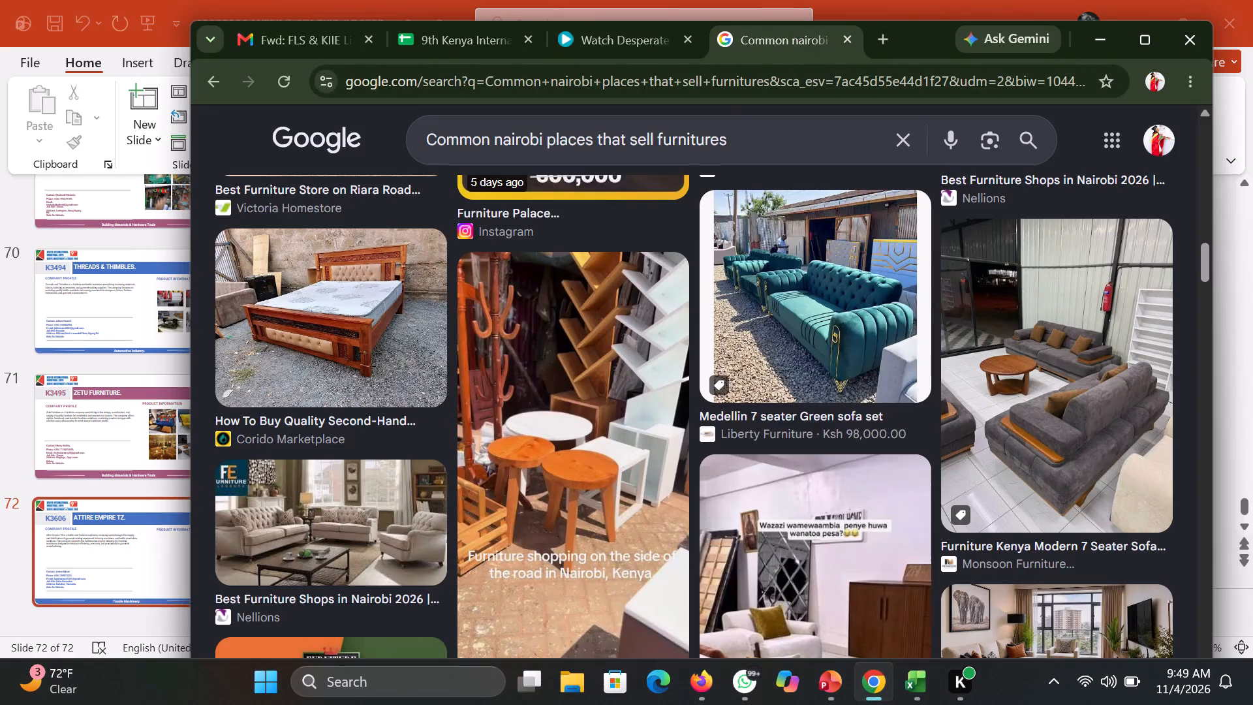
left_click(732, 142)
key("BackSpace")
key("BackSpace")
key("BackSpace")
key("BackSpace")
key("BackSpace")
key("BackSpace")
key("BackSpace")
key("BackSpace")
key("BackSpace")
key("BackSpace")
key("BackSpace")
key("BackSpace")
key("BackSpace")
key("BackSpace")
key("BackSpace")
key("BackSpace")
key("BackSpace")
key("BackSpace")
key("BackSpace")
key("BackSpace")
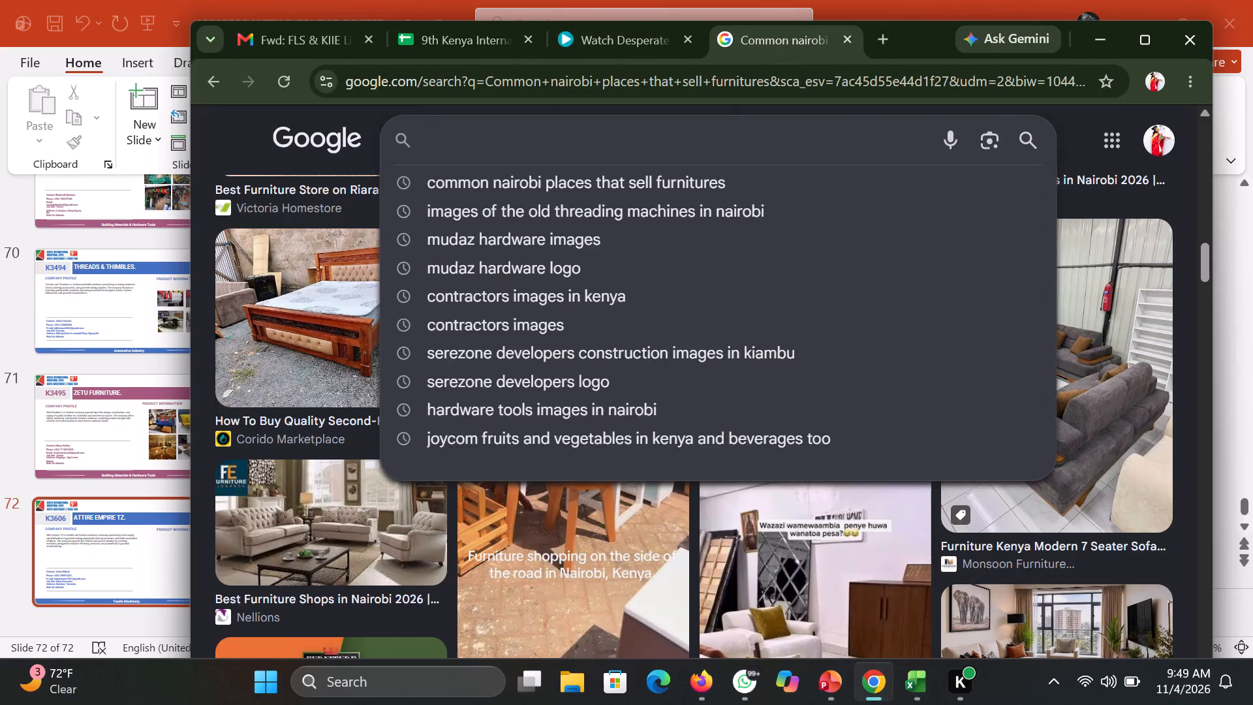
type("utfits sold in shops in tanzania")
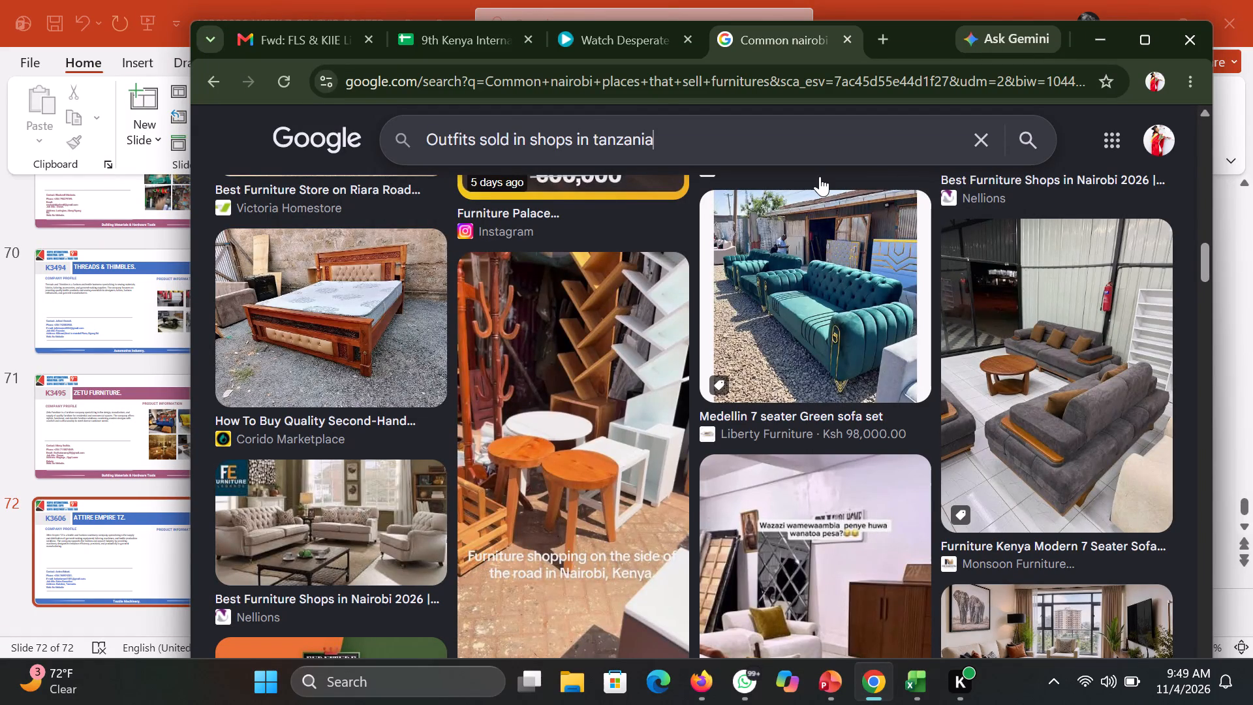
key("space")
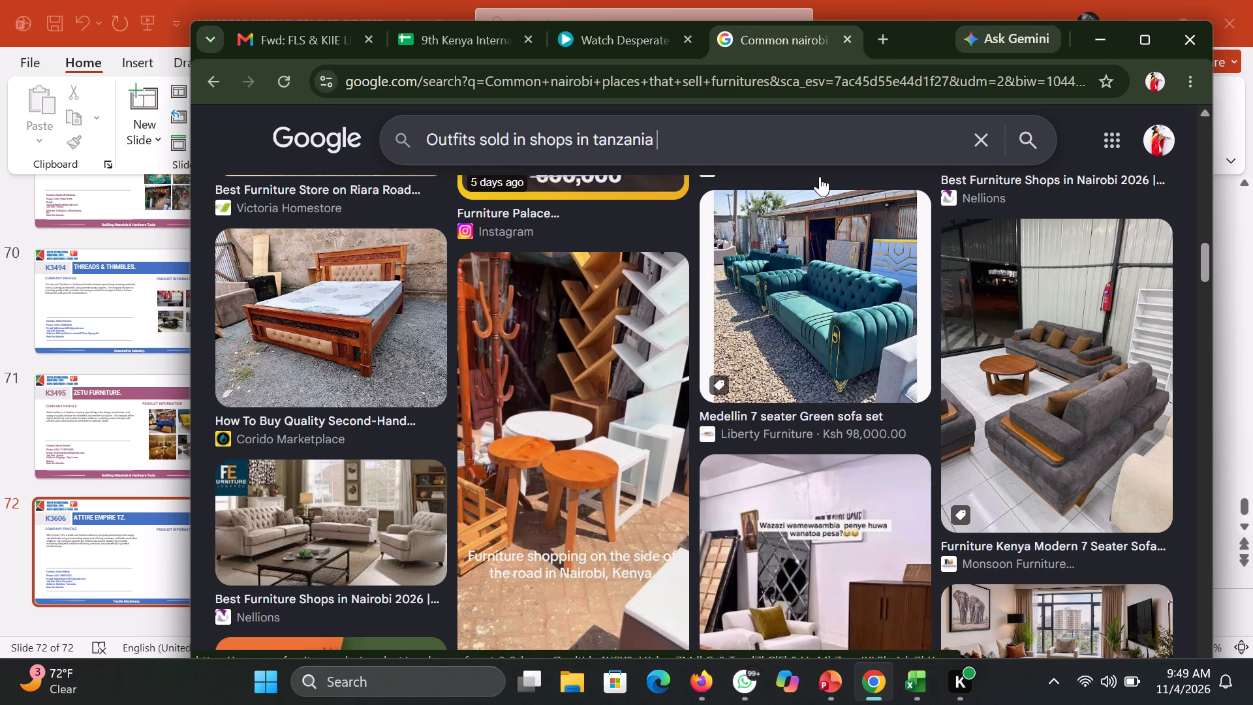
type("images")
left_click(1028, 149)
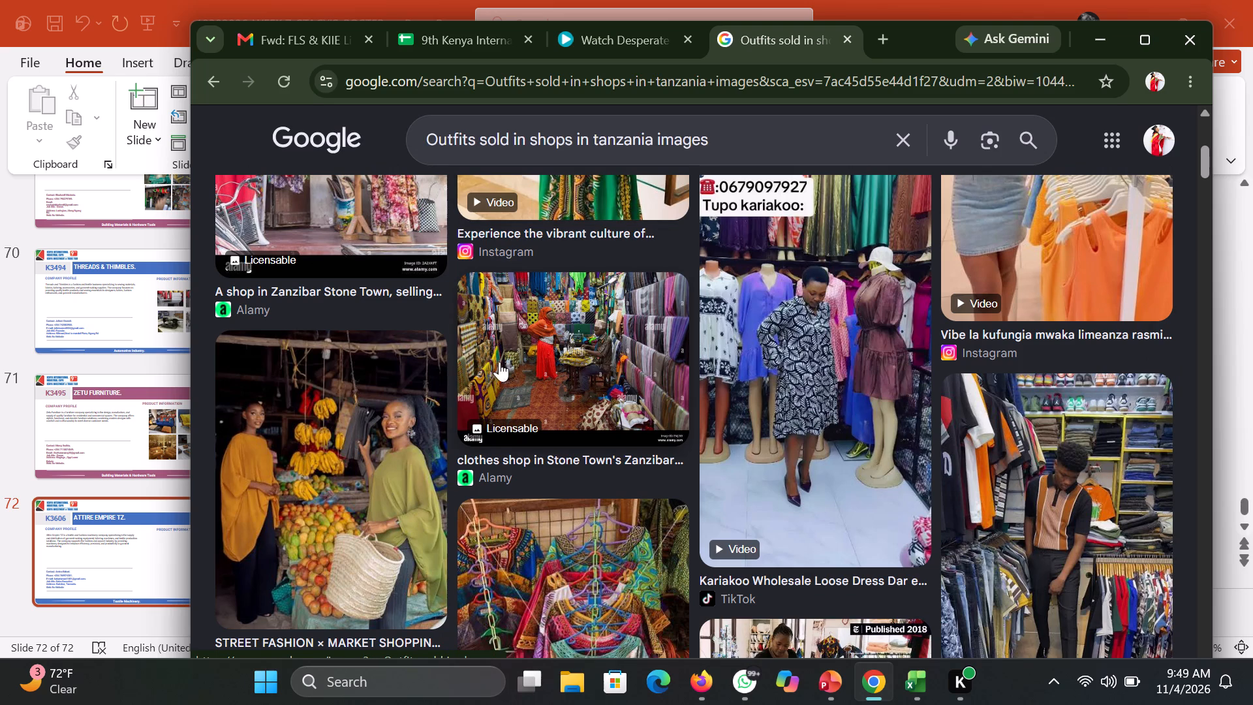
Copy the Alamy picture of the clothes shop in Stone Town from Chrome's image results and paste it onto slide 72 in PowerPoint.
right_click(583, 362)
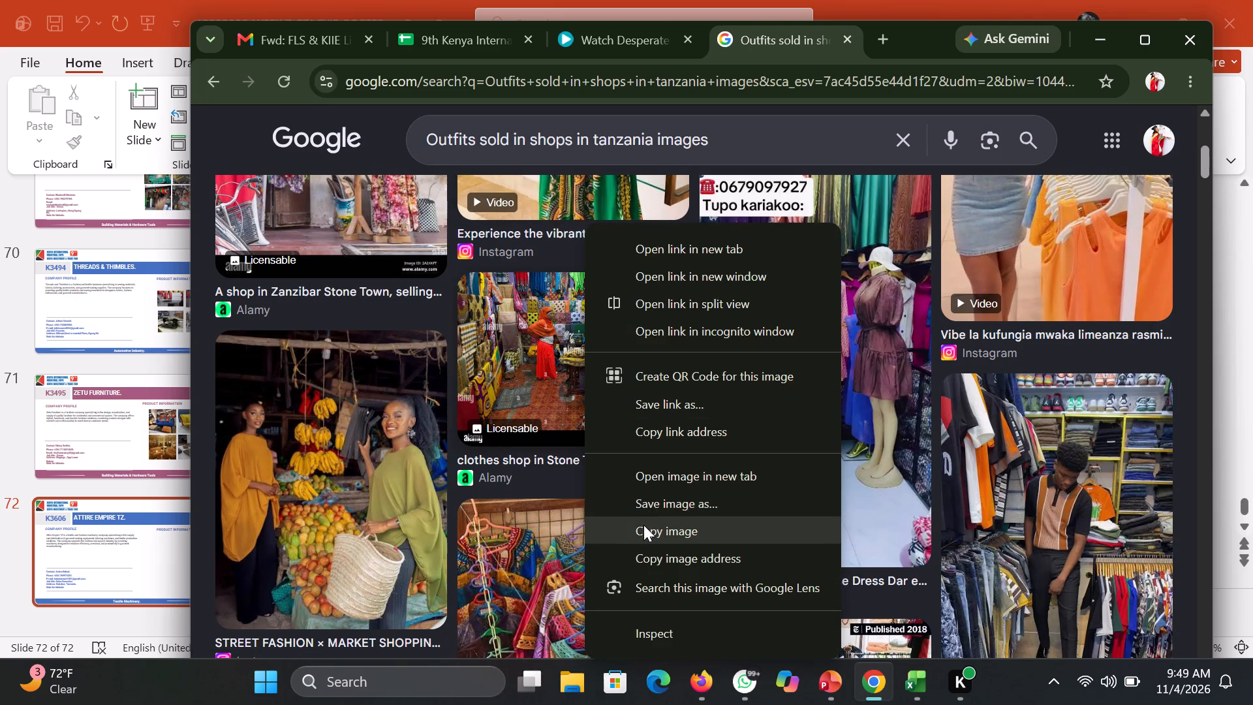
left_click(643, 525)
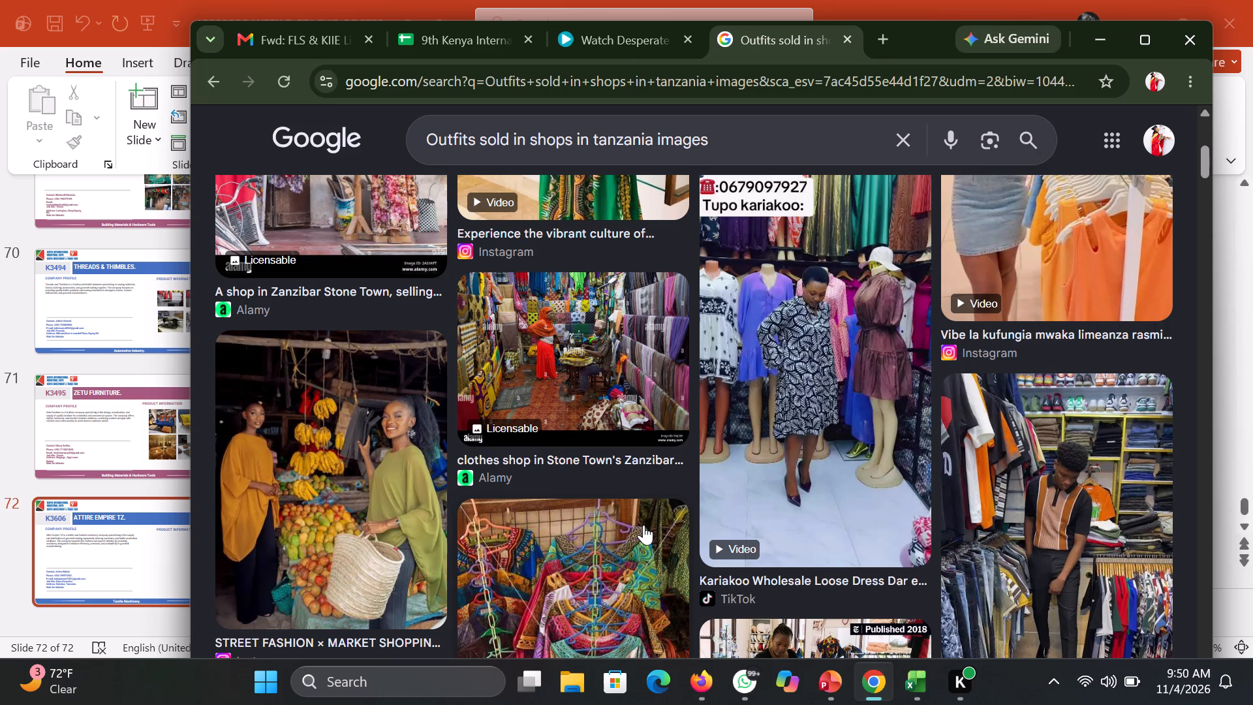
right_click(602, 369)
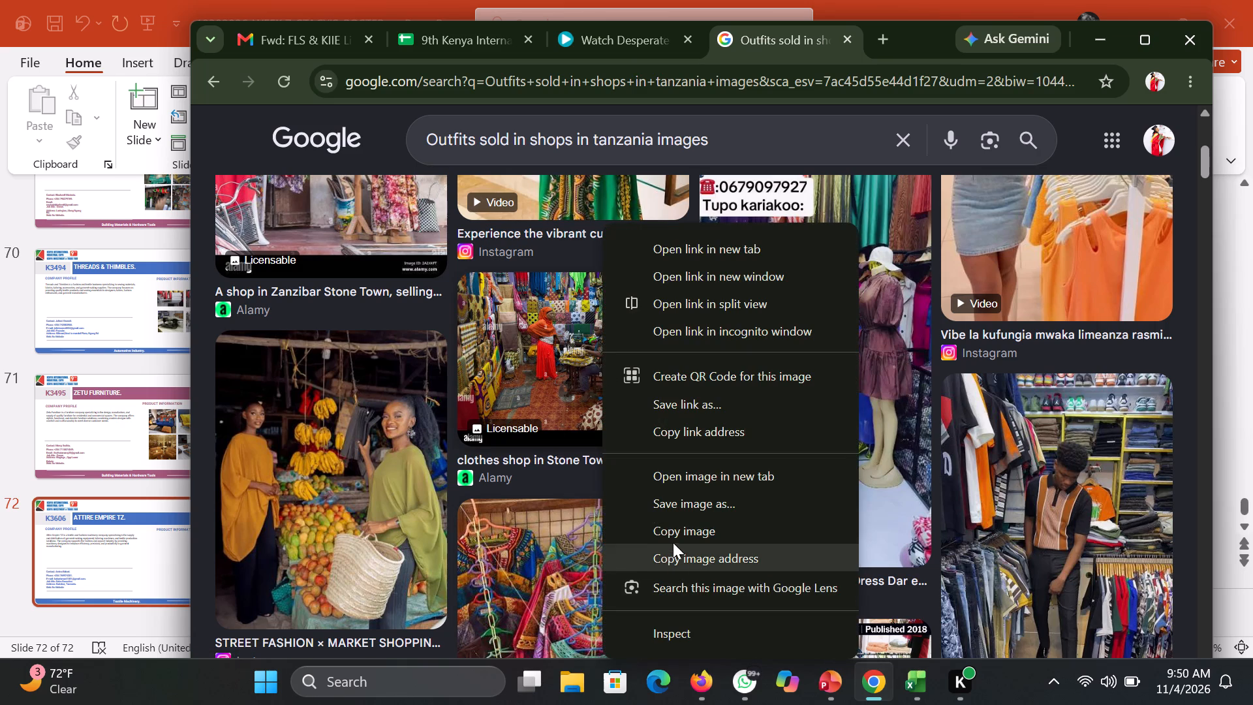
left_click(674, 532)
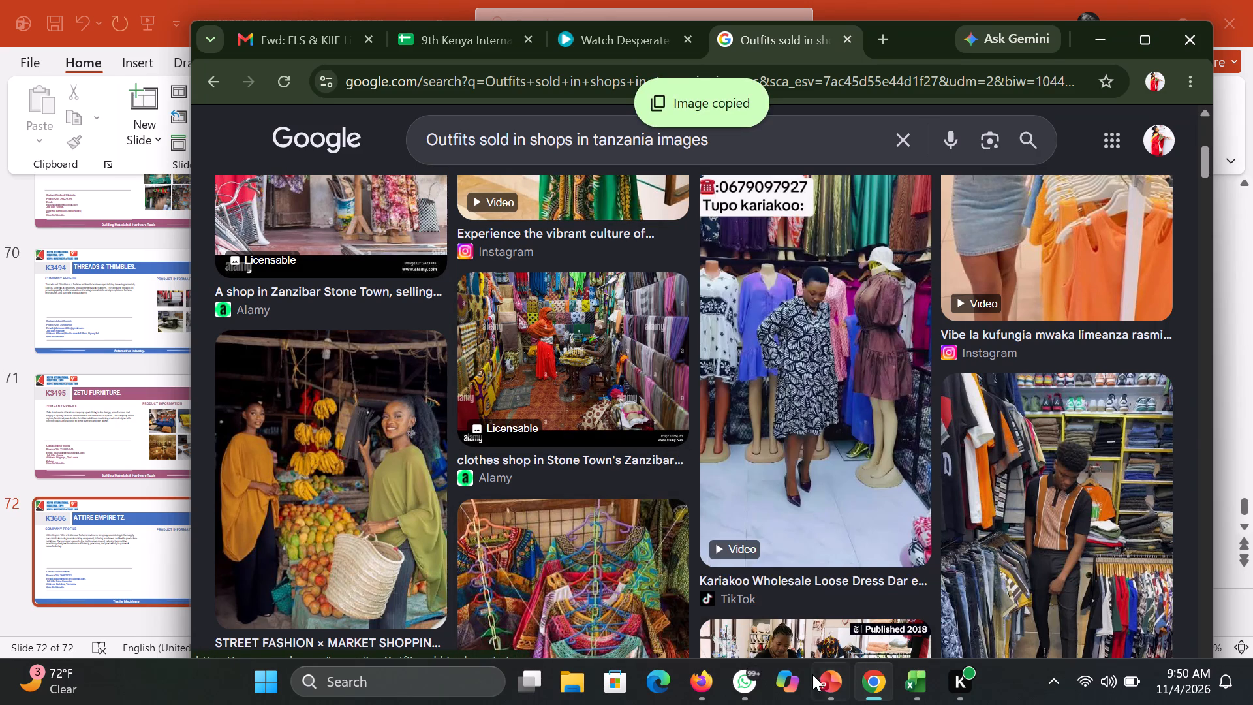
left_click(835, 694)
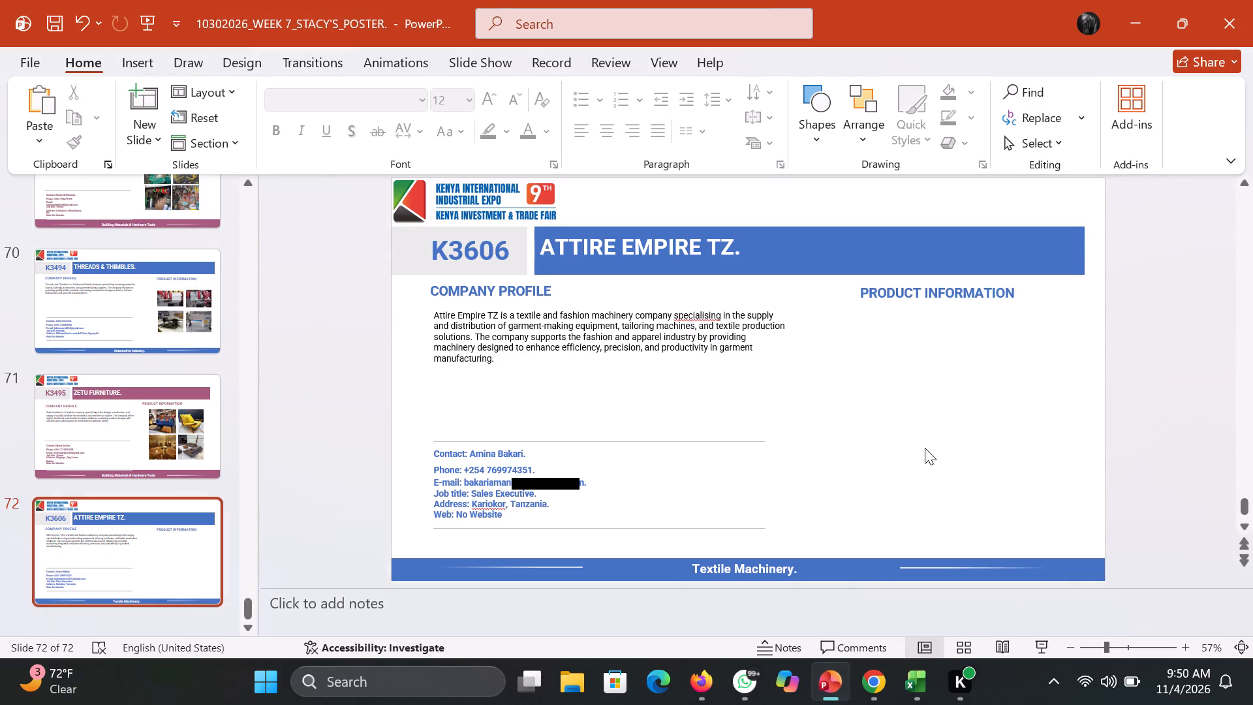
left_click(912, 377)
key("ctrl+v")
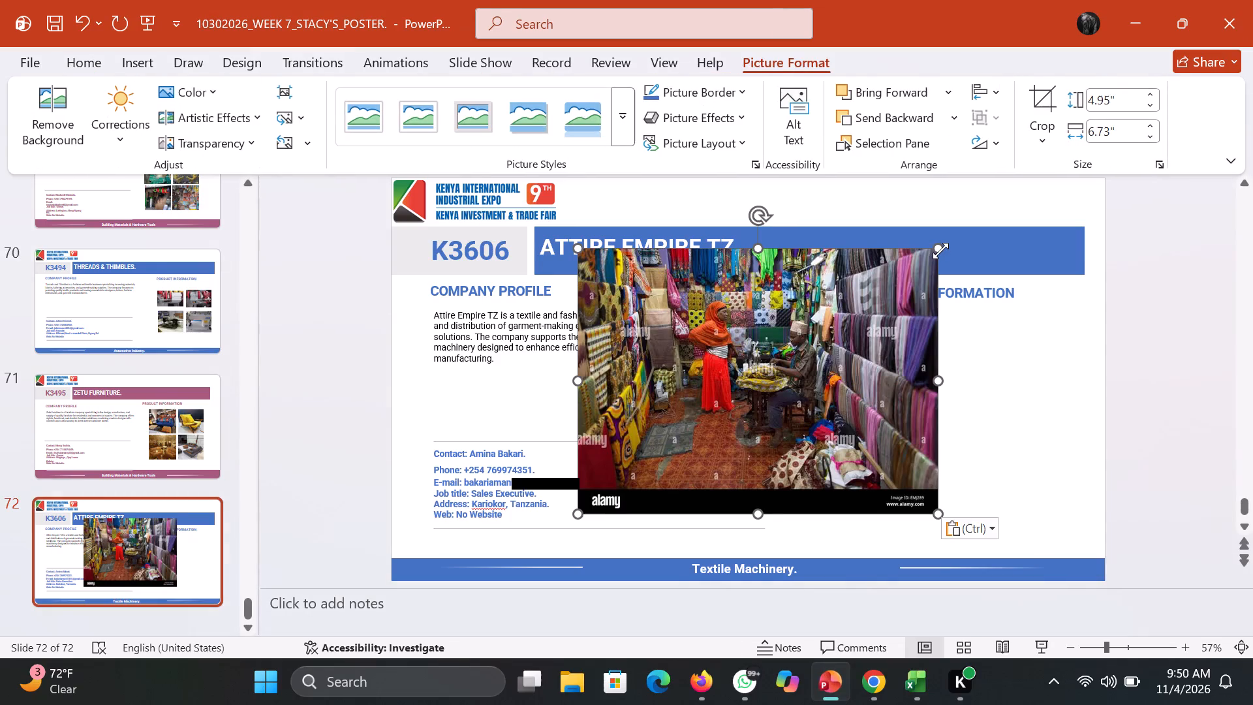
Shrink the pasted clothes shop picture to about 1.74" by 2.37" and place it under the Product Information heading.
left_click_drag(940, 251, 765, 375)
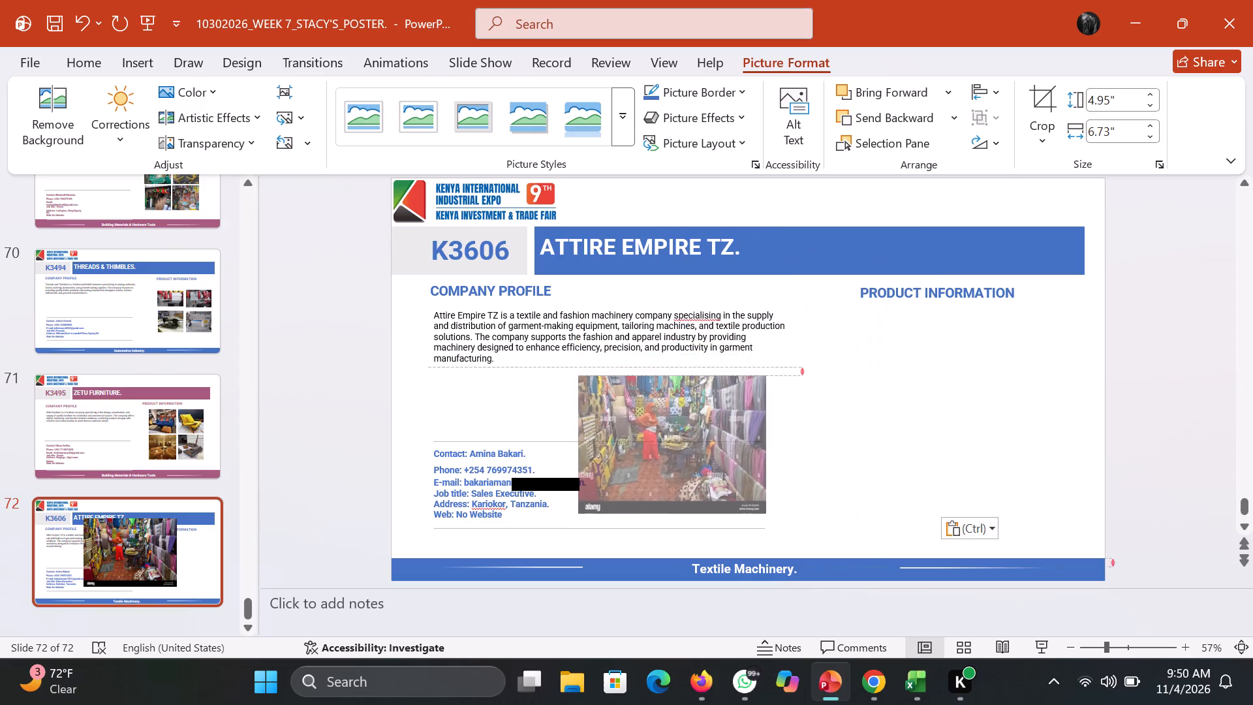
left_click_drag(765, 375, 764, 375)
left_click_drag(767, 375, 762, 379)
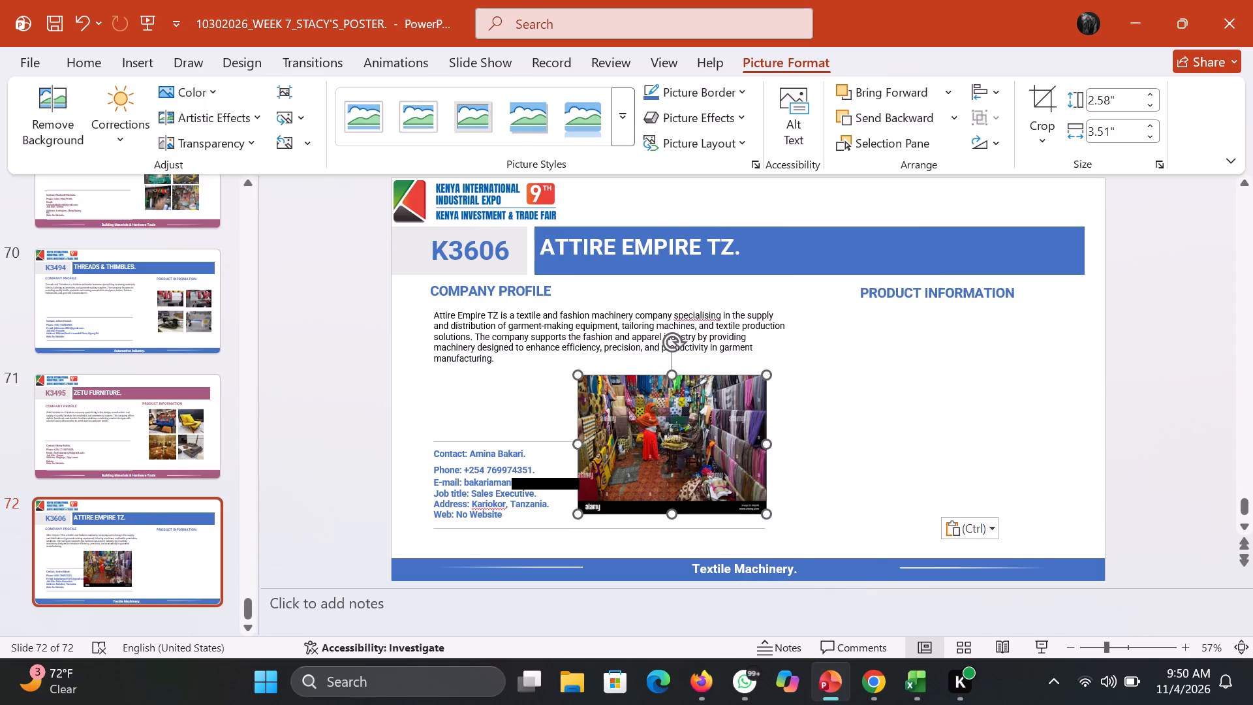
left_click_drag(762, 379, 709, 420)
scroll(651, 461, "right", 1)
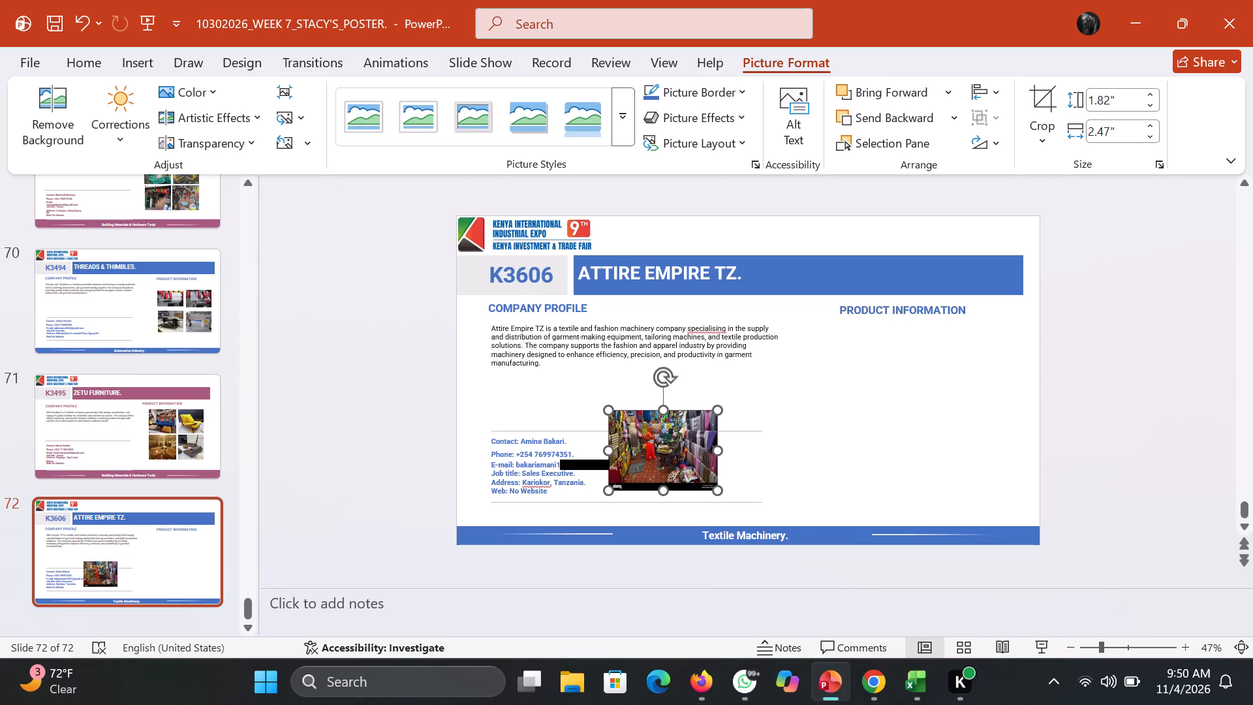
left_click_drag(683, 448, 886, 376)
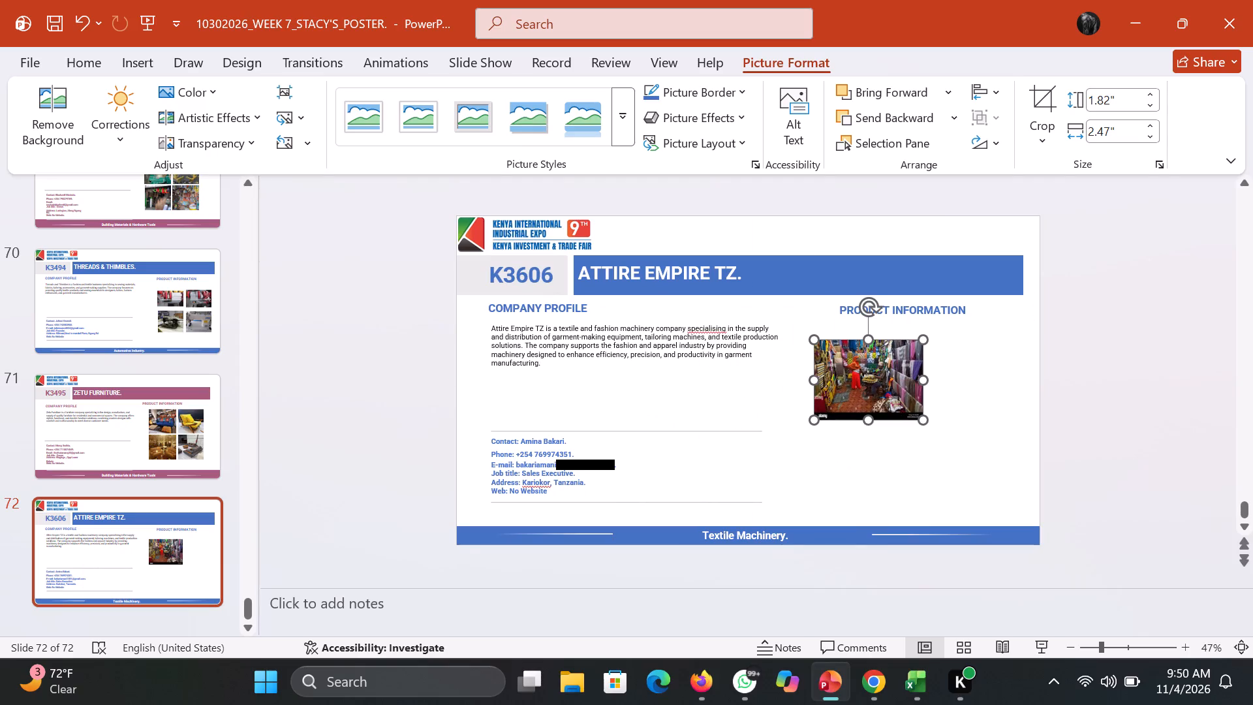
left_click_drag(921, 341, 895, 364)
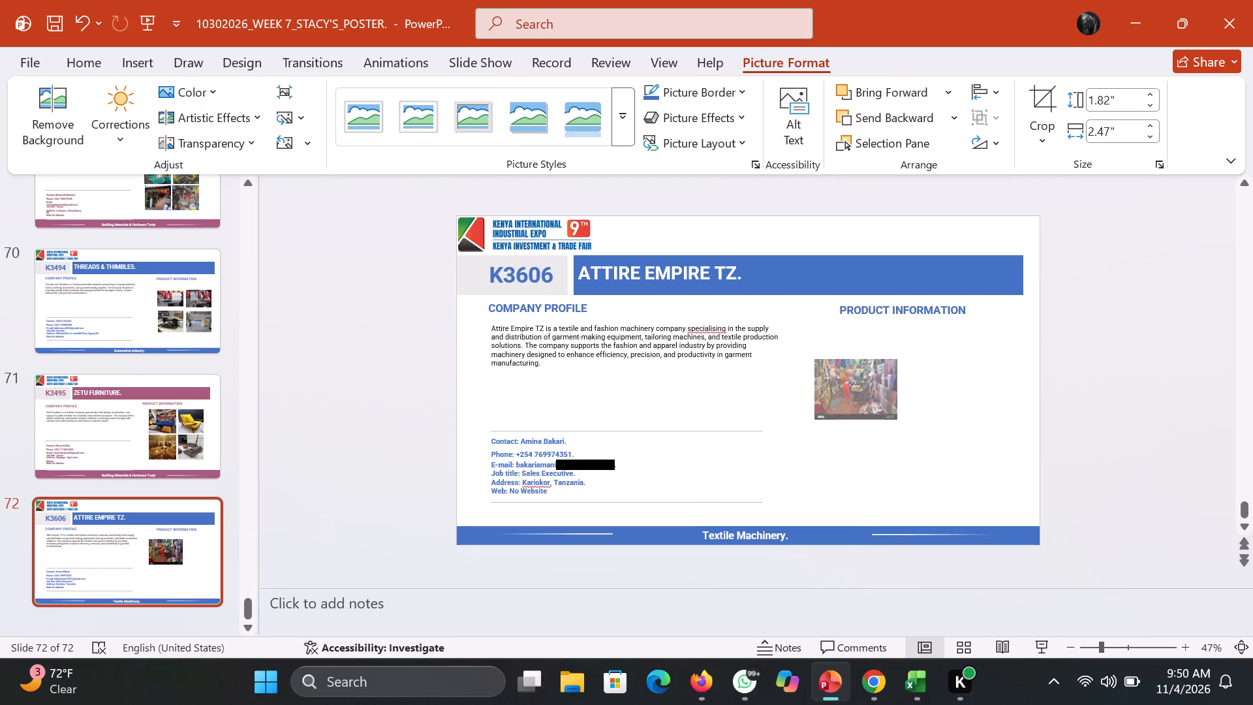
left_click_drag(895, 364, 895, 364)
left_click_drag(876, 383, 883, 362)
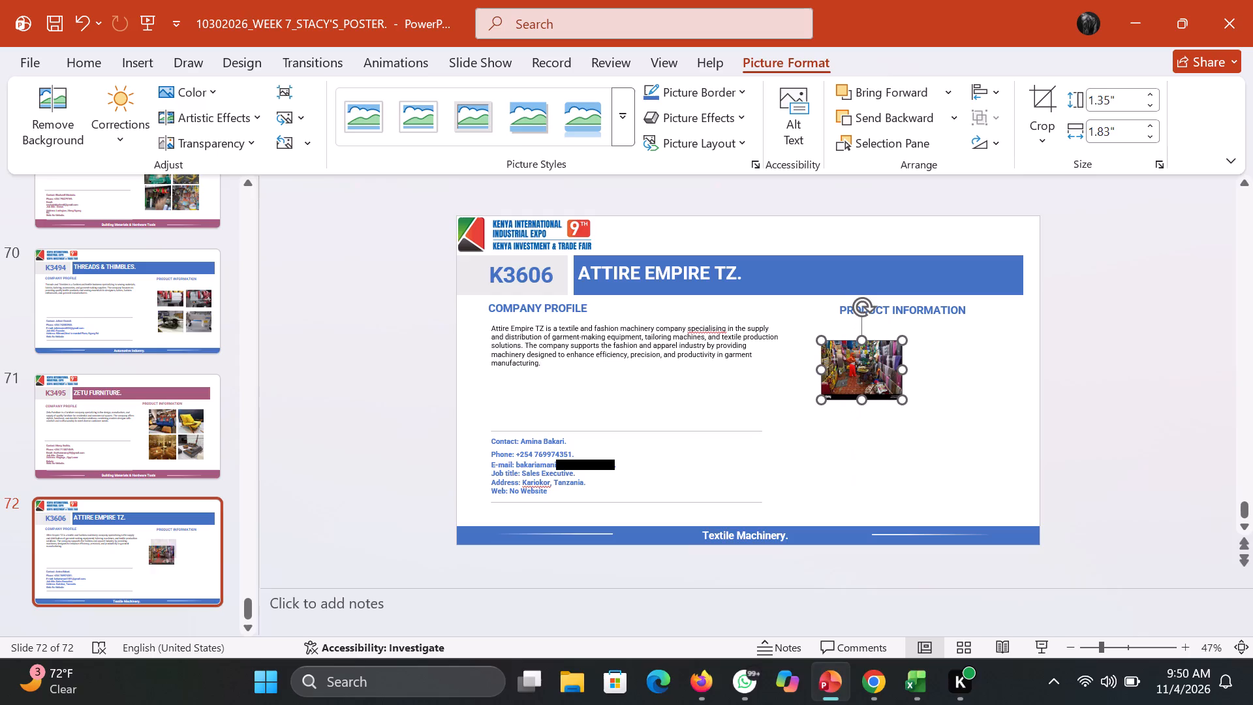
left_click(883, 362)
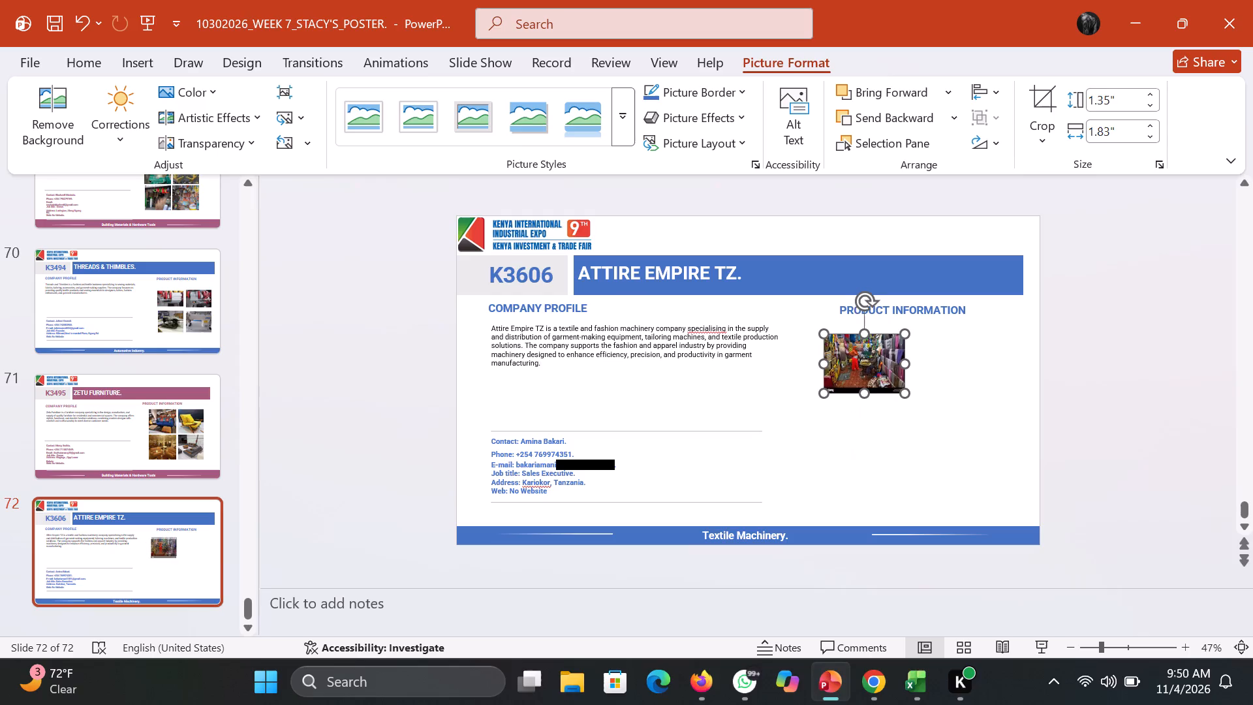
left_click_drag(902, 396, 905, 399)
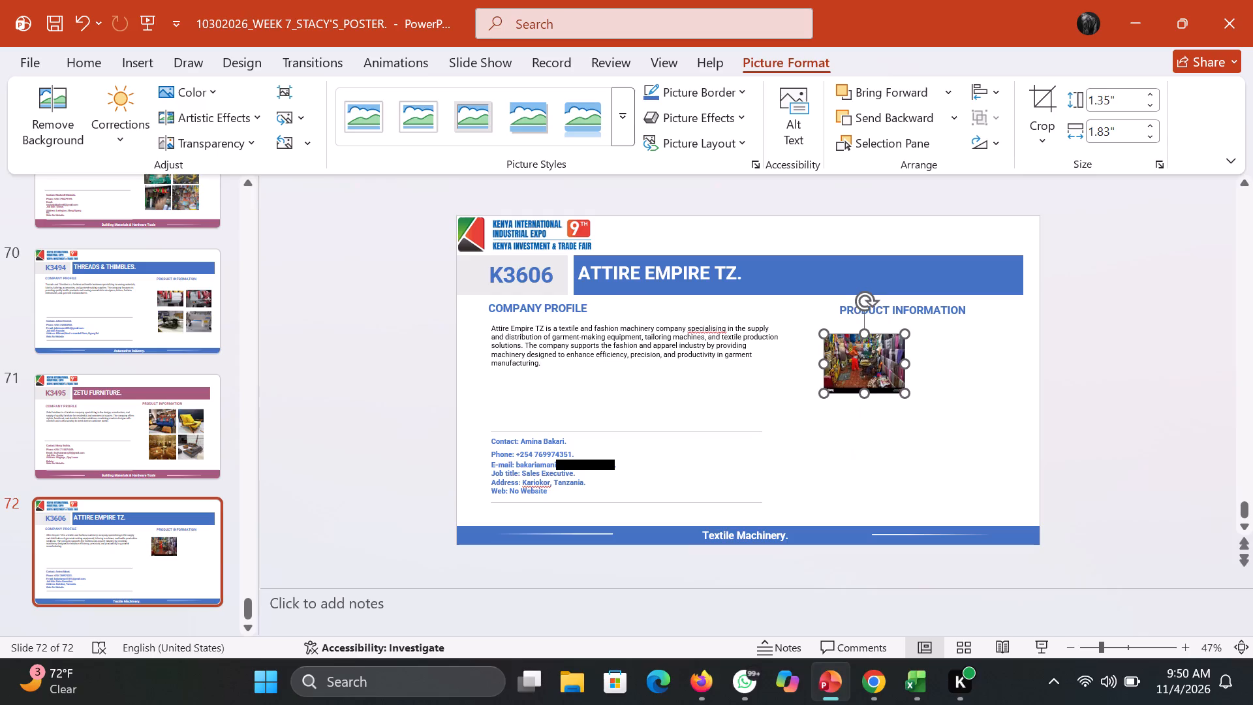
left_click_drag(905, 399, 912, 411)
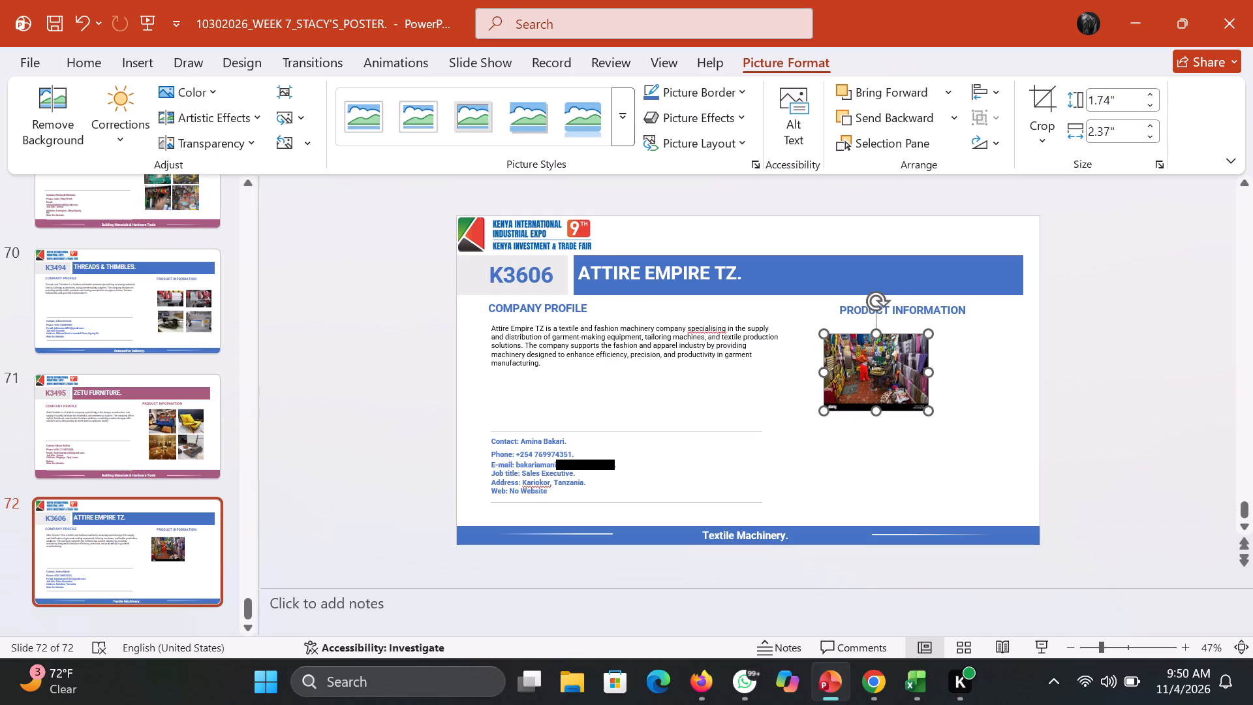
left_click(931, 429)
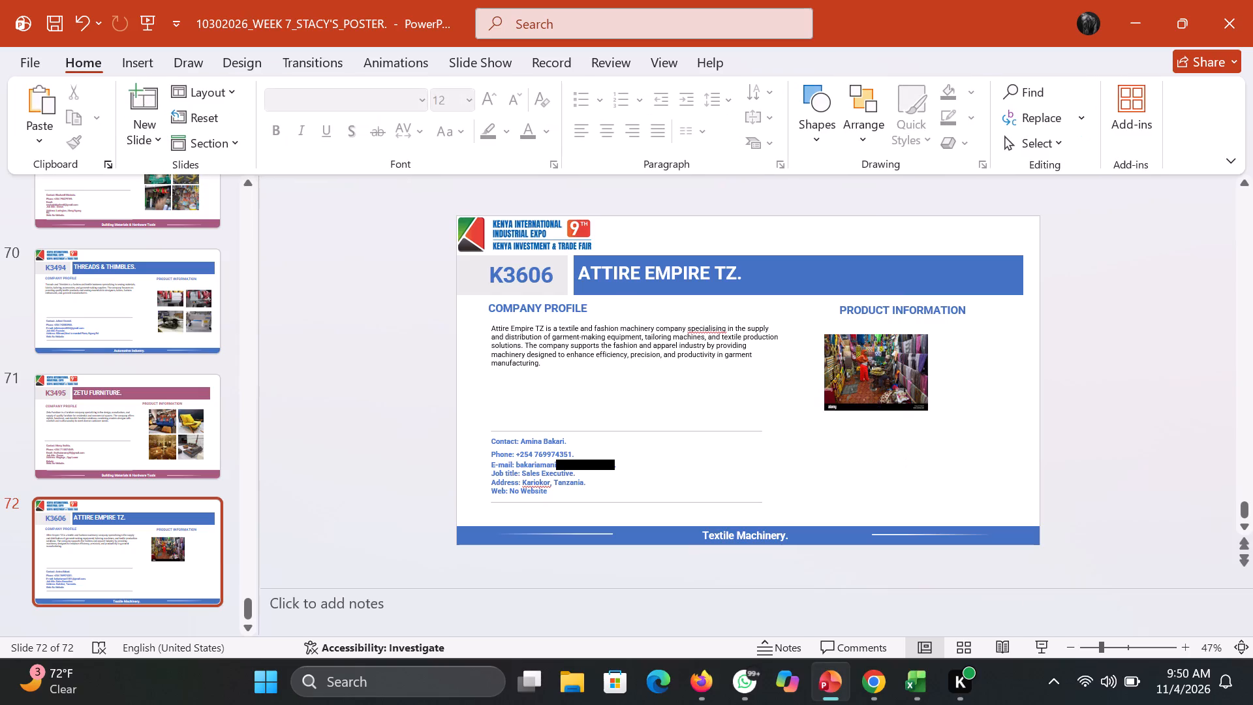
left_click_drag(893, 366, 899, 359)
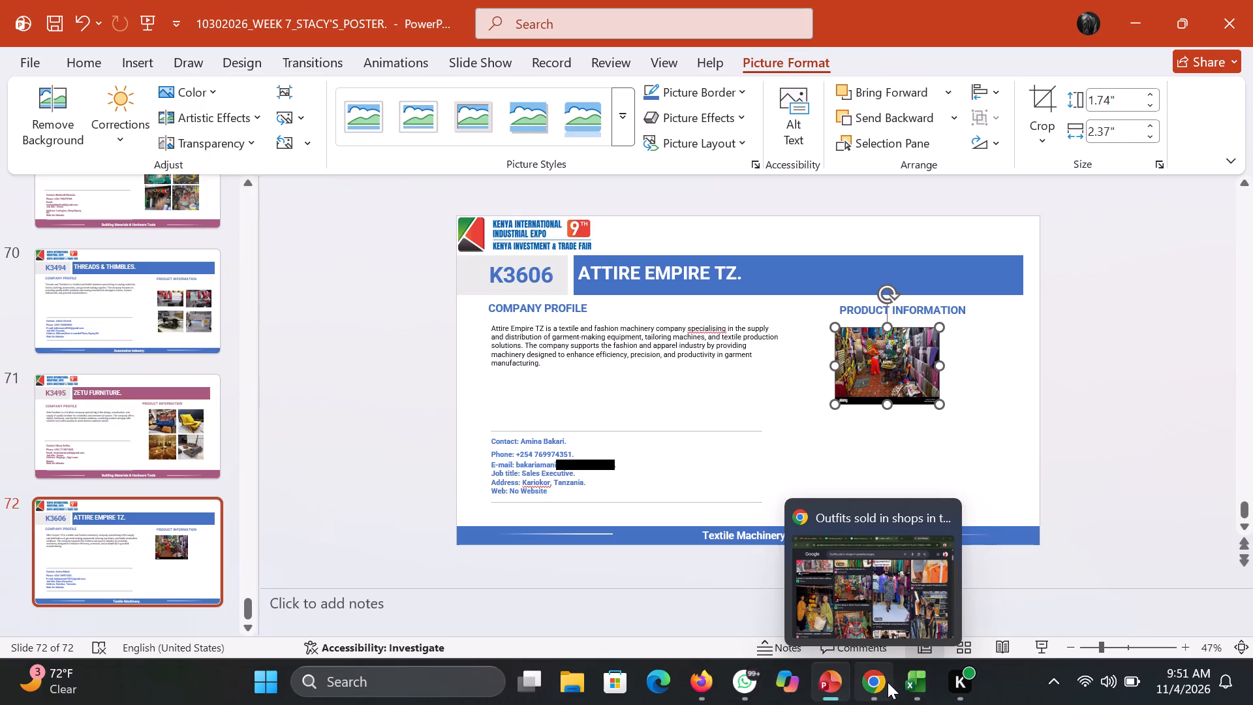
Copy the Alamy picture of the Zanzibar Stone Town shop with hanging dresses from Chrome and paste it onto slide 72 in PowerPoint.
left_click(889, 629)
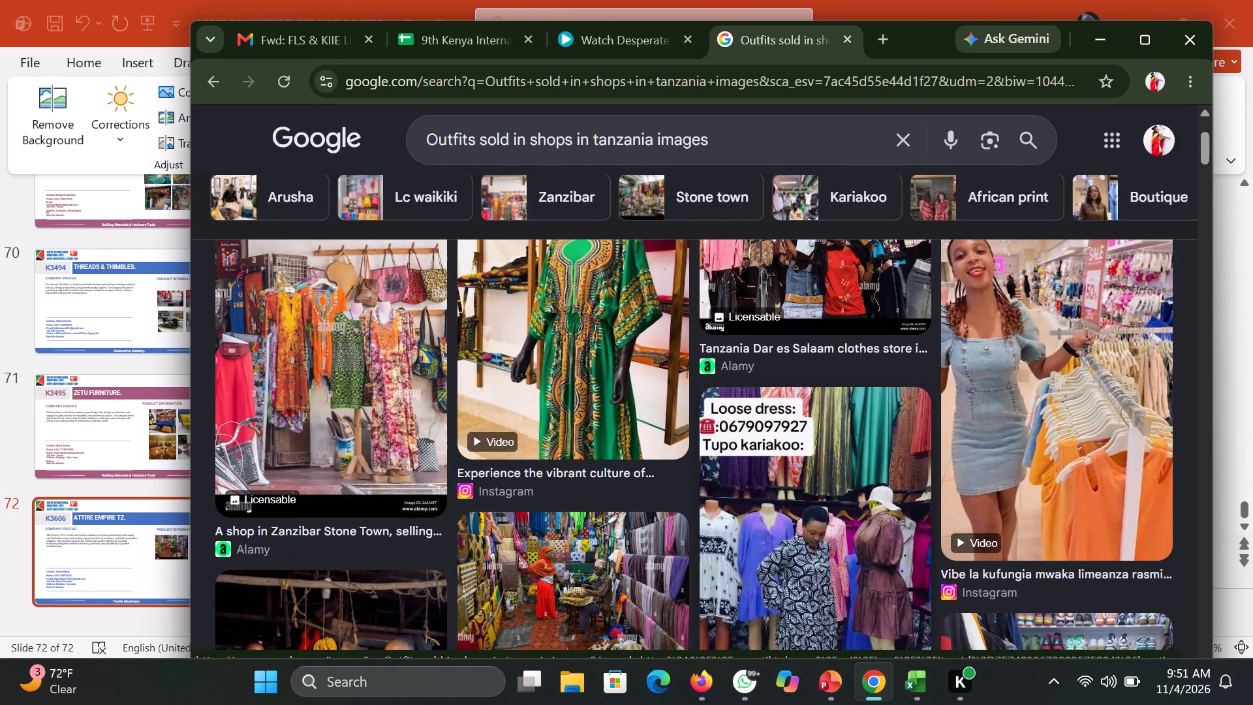
right_click(371, 354)
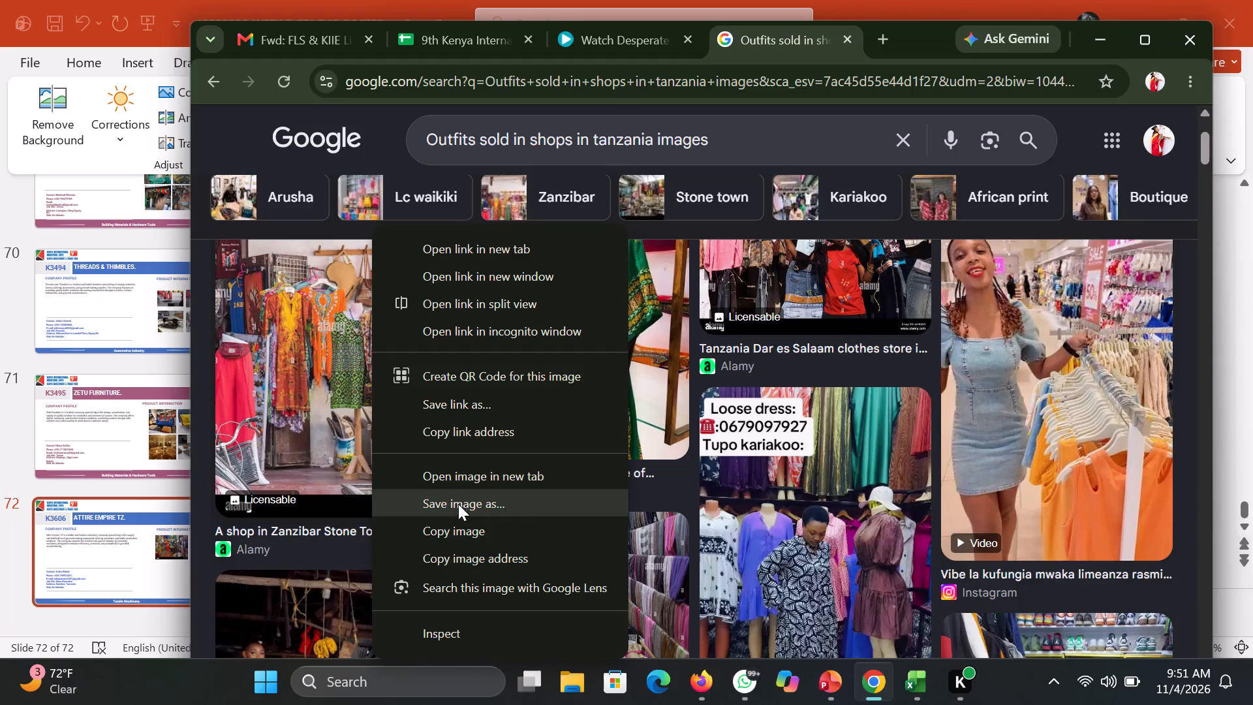
left_click(458, 523)
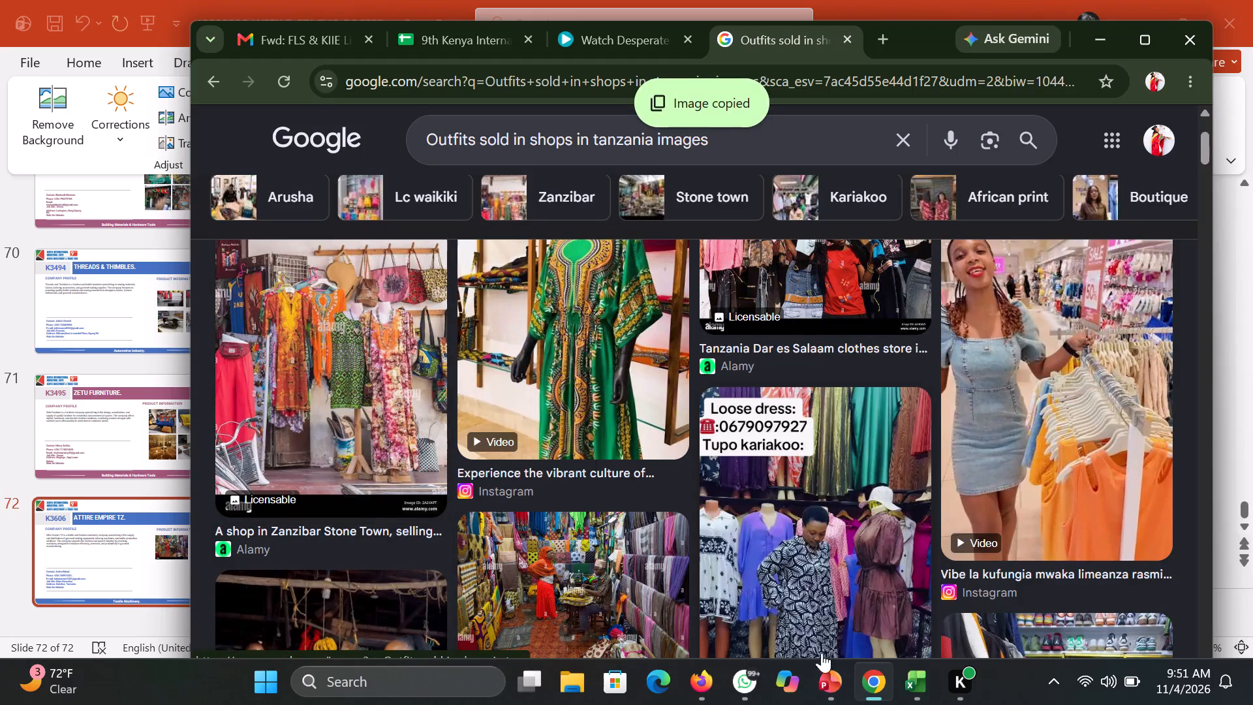
left_click(836, 685)
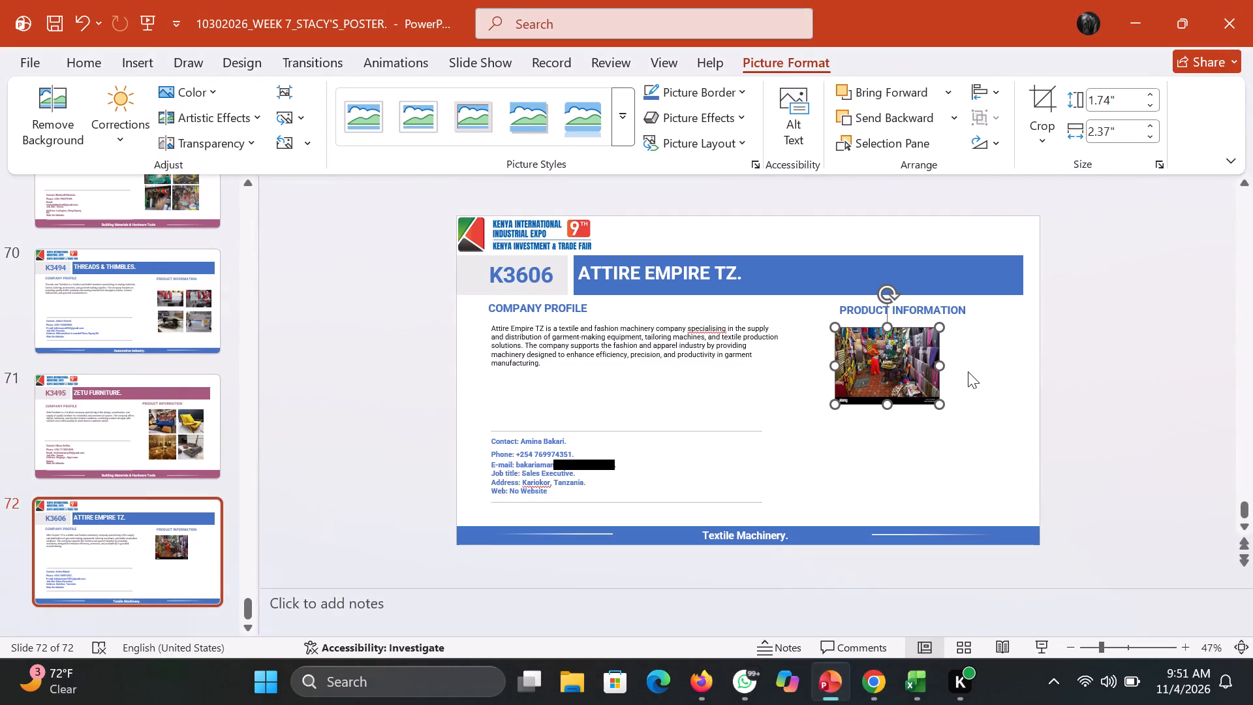
left_click(968, 371)
key("ctrl+v")
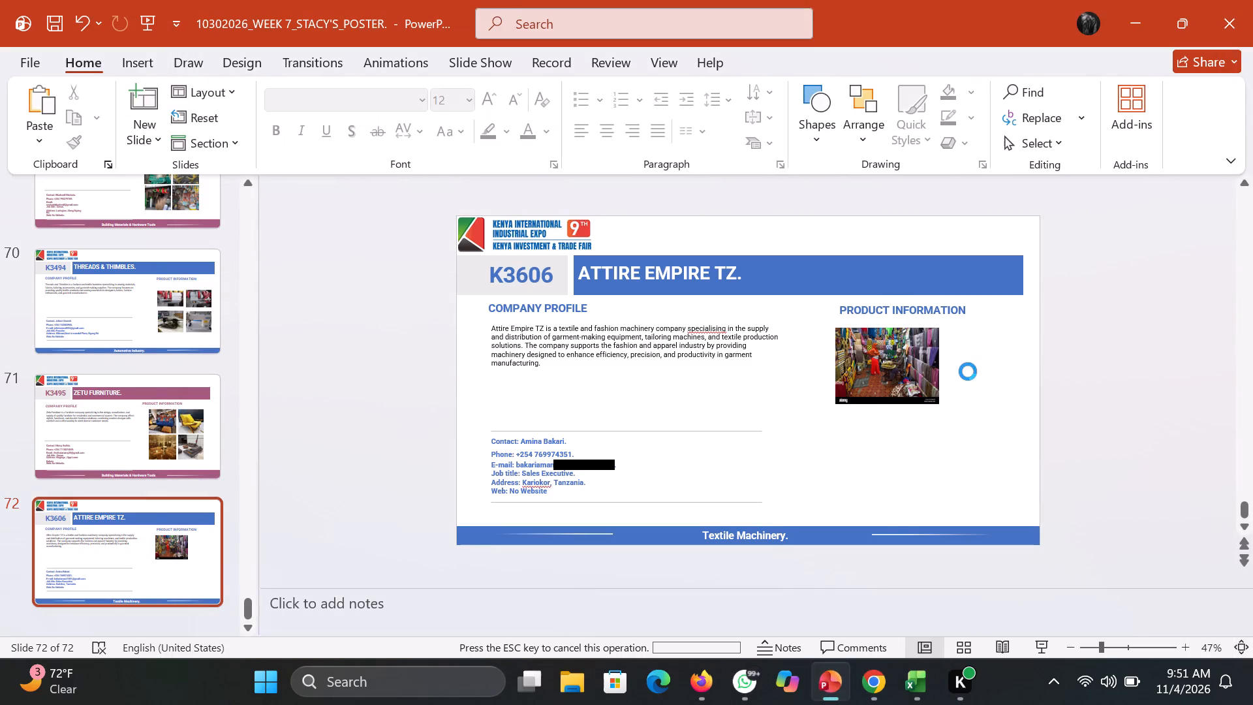
Reduce the hanging-dresses picture to about 2.17" by 2.37" and place it below the first product picture.
left_click_drag(841, 255, 773, 438)
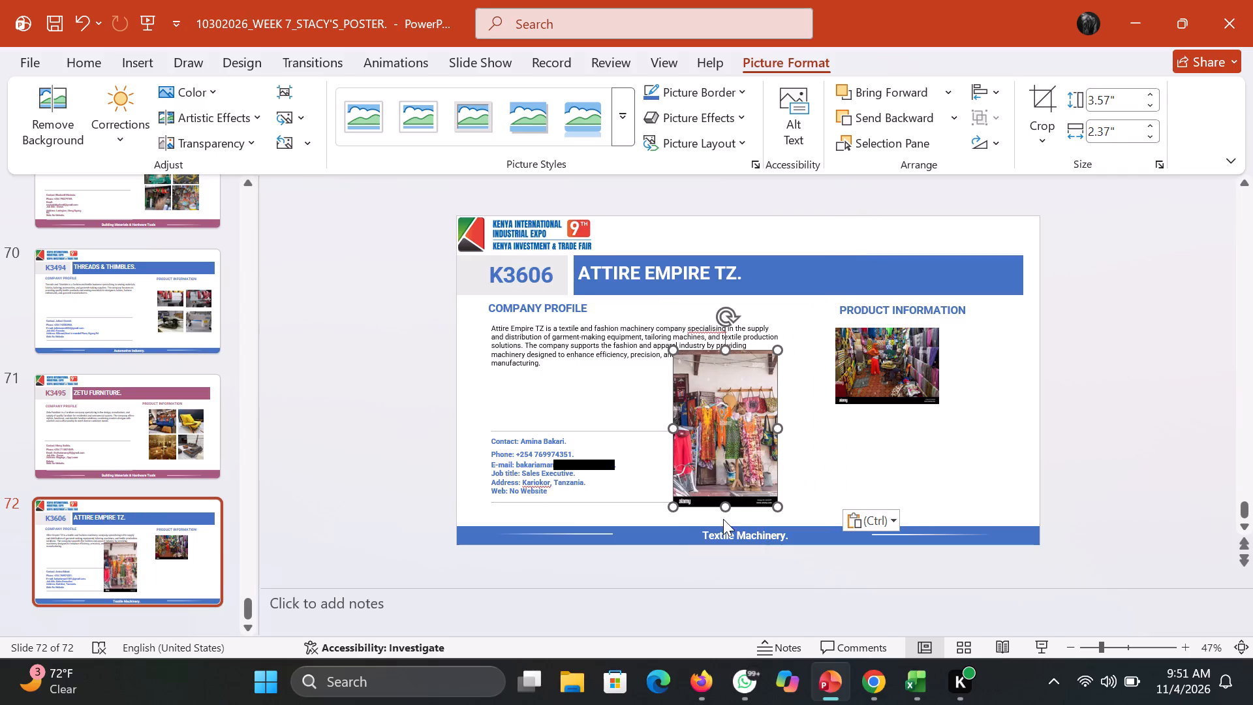
left_click_drag(724, 505, 733, 446)
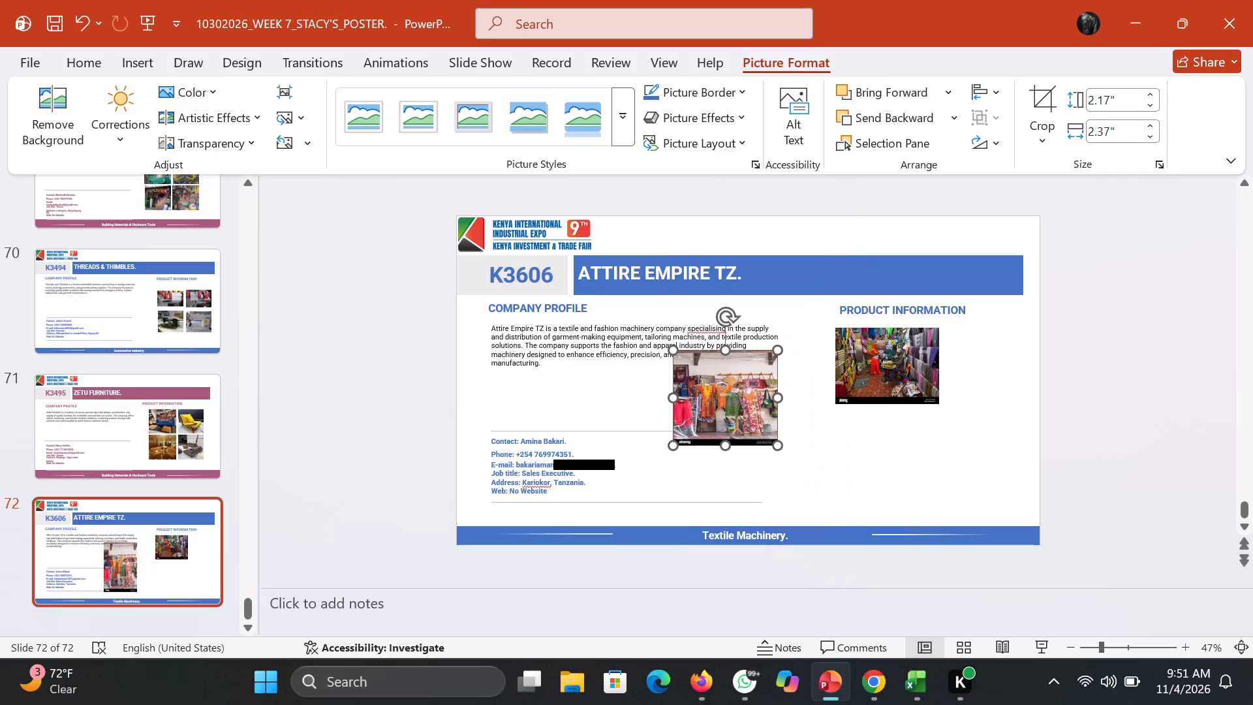
left_click_drag(732, 404, 902, 455)
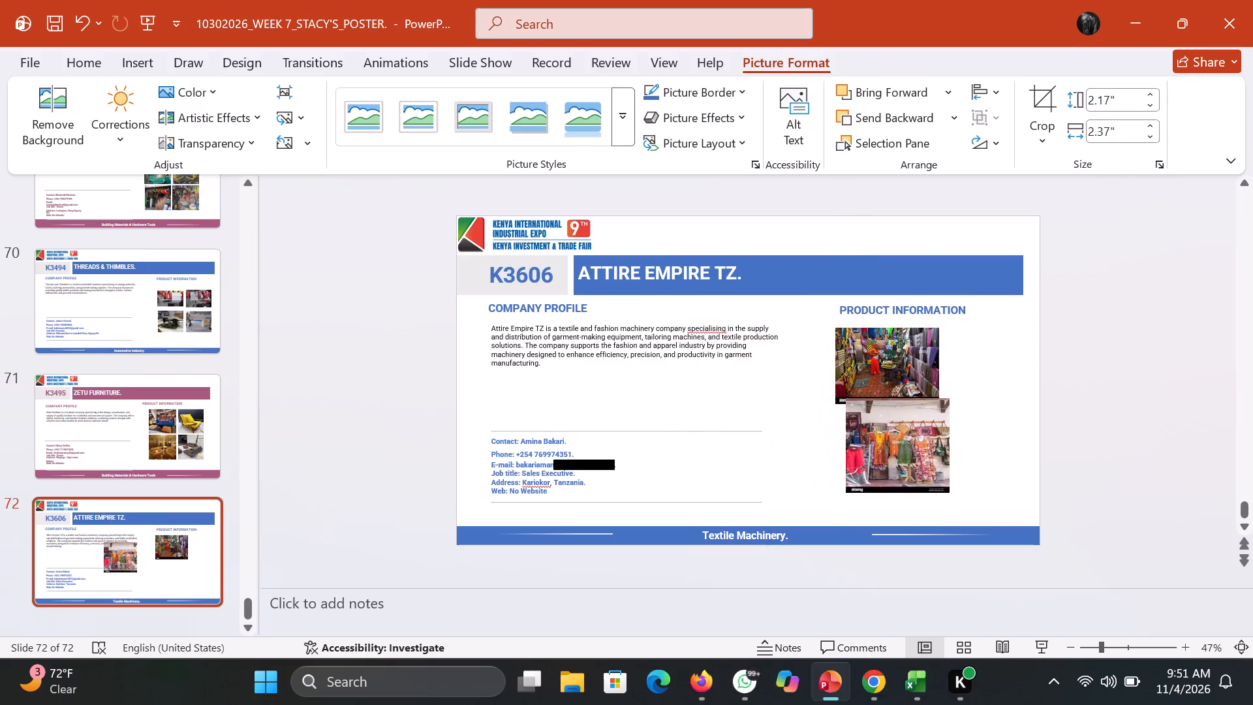
left_click_drag(902, 455, 899, 463)
Narrow the first clothes shop picture under Product Information to about 2.03" wide, keeping its height.
left_click(914, 362)
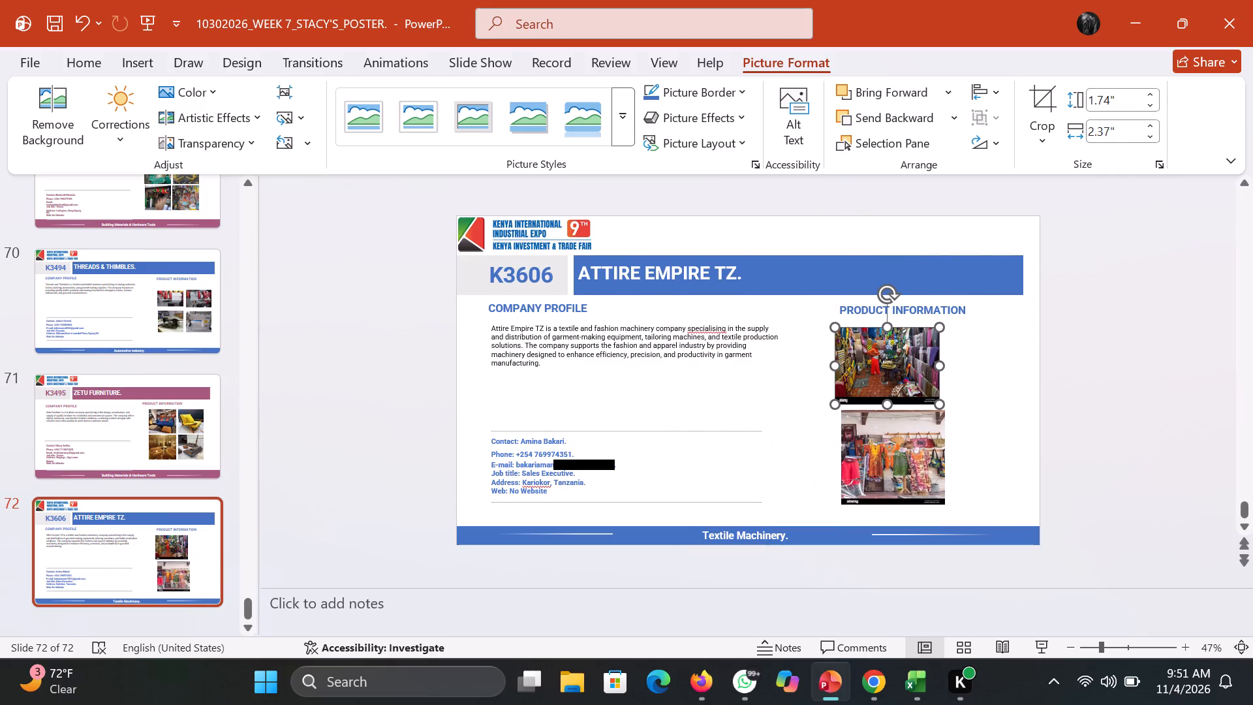
left_click_drag(938, 366, 923, 366)
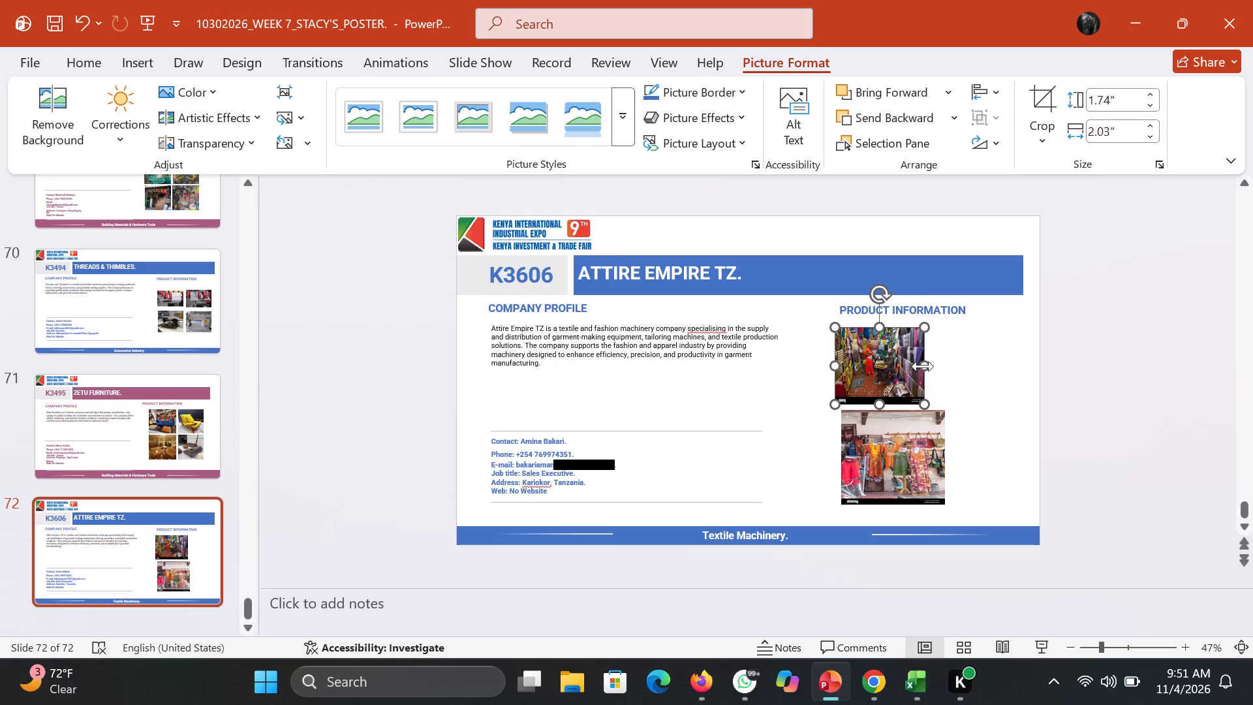
Move the hanging-dresses picture up beside the first clothes shop picture, aligning their top edges under Product Information.
left_click_drag(915, 462, 1008, 382)
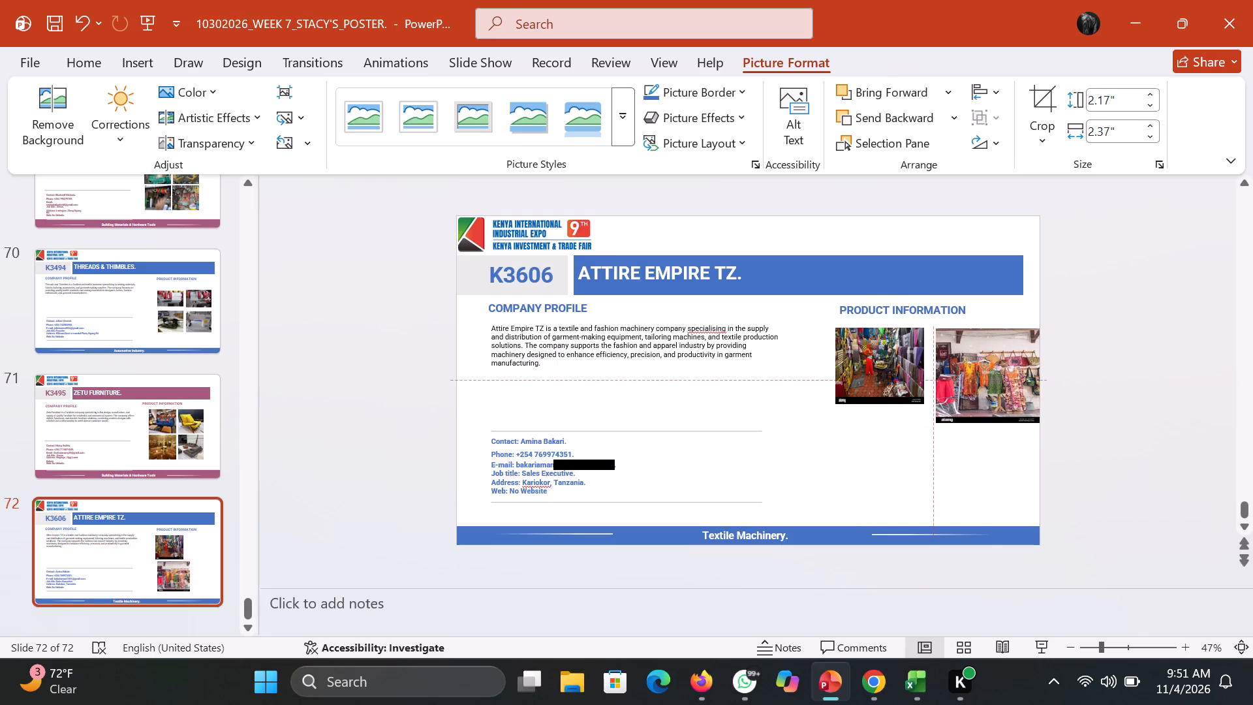
left_click_drag(1008, 382, 1002, 383)
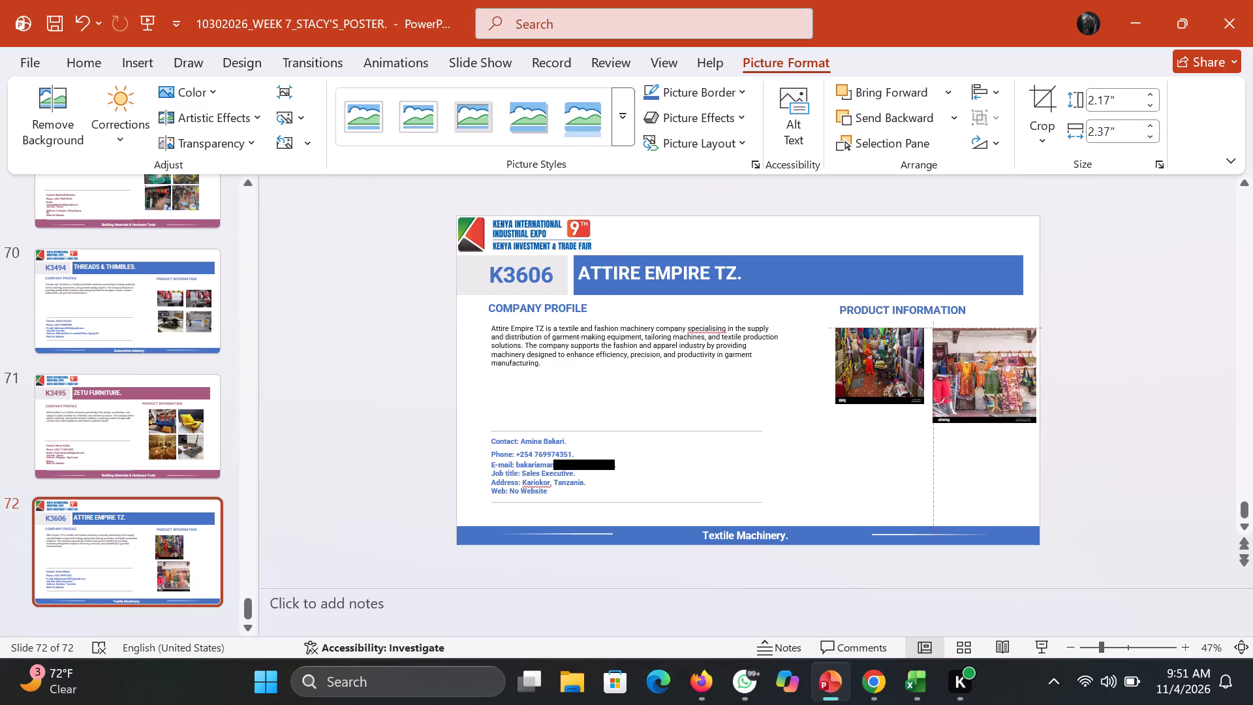
left_click_drag(1002, 383, 1000, 381)
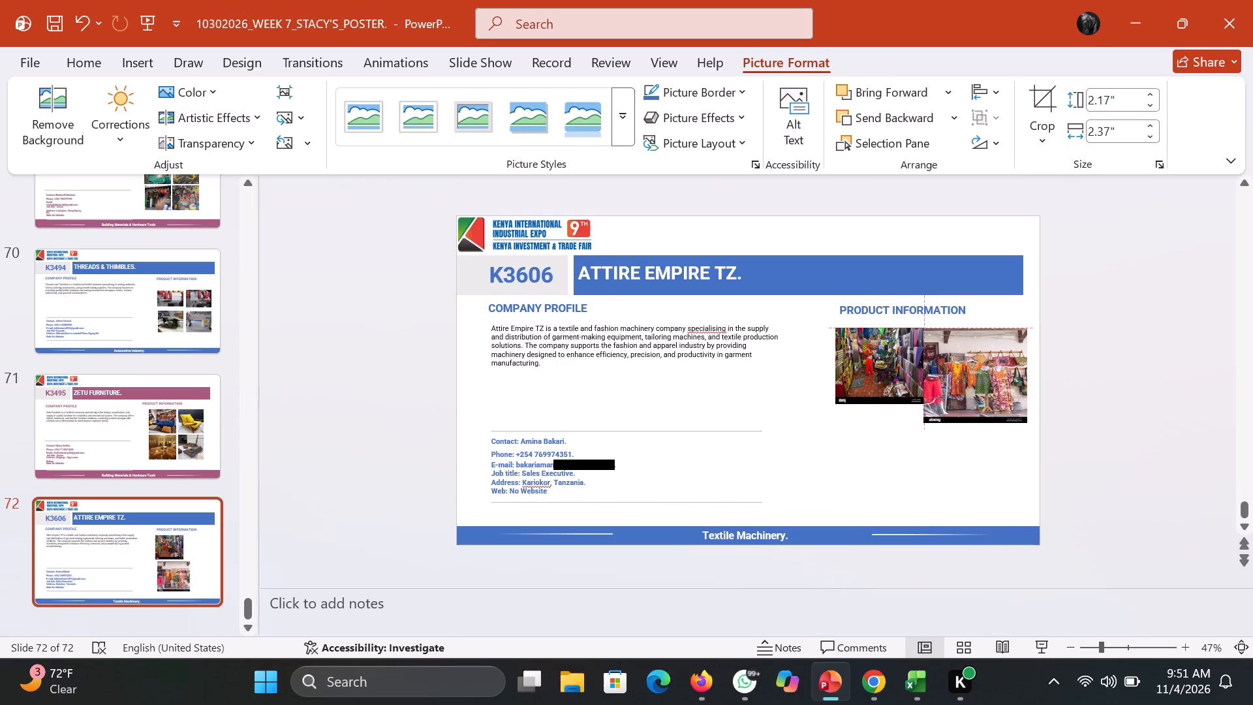
left_click_drag(1000, 381, 1000, 381)
left_click_drag(1000, 381, 1005, 381)
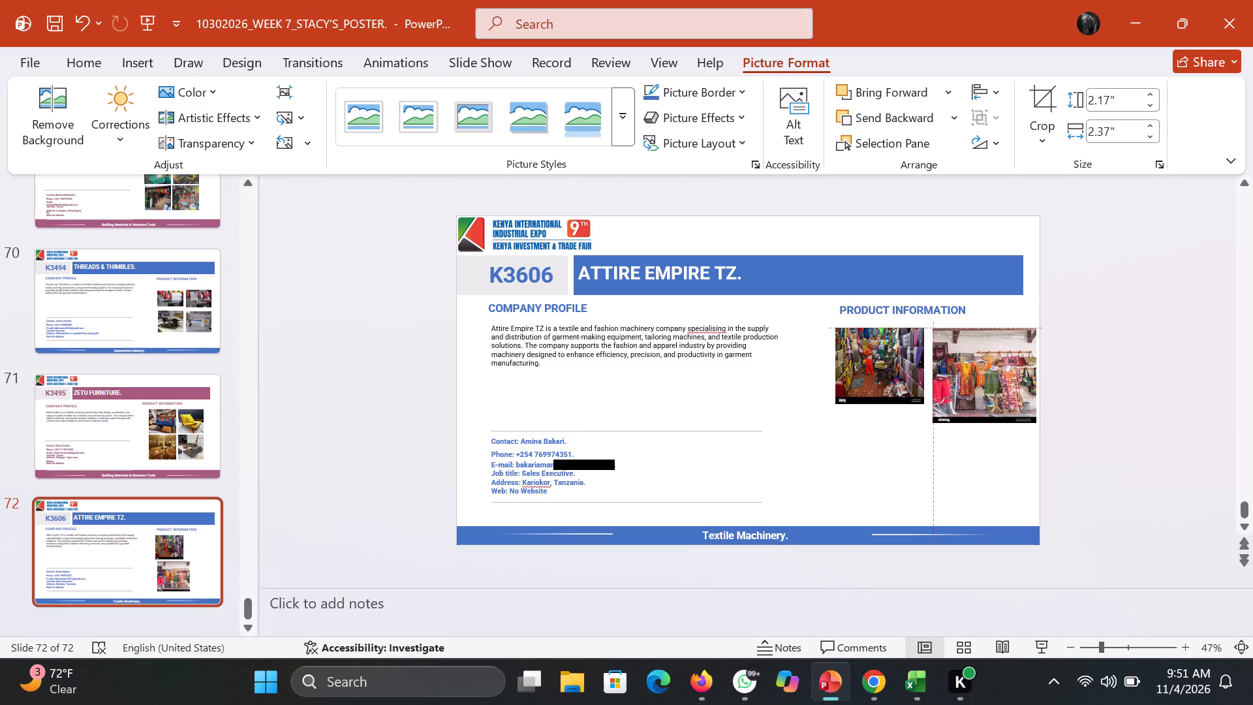
left_click_drag(1005, 381, 1000, 386)
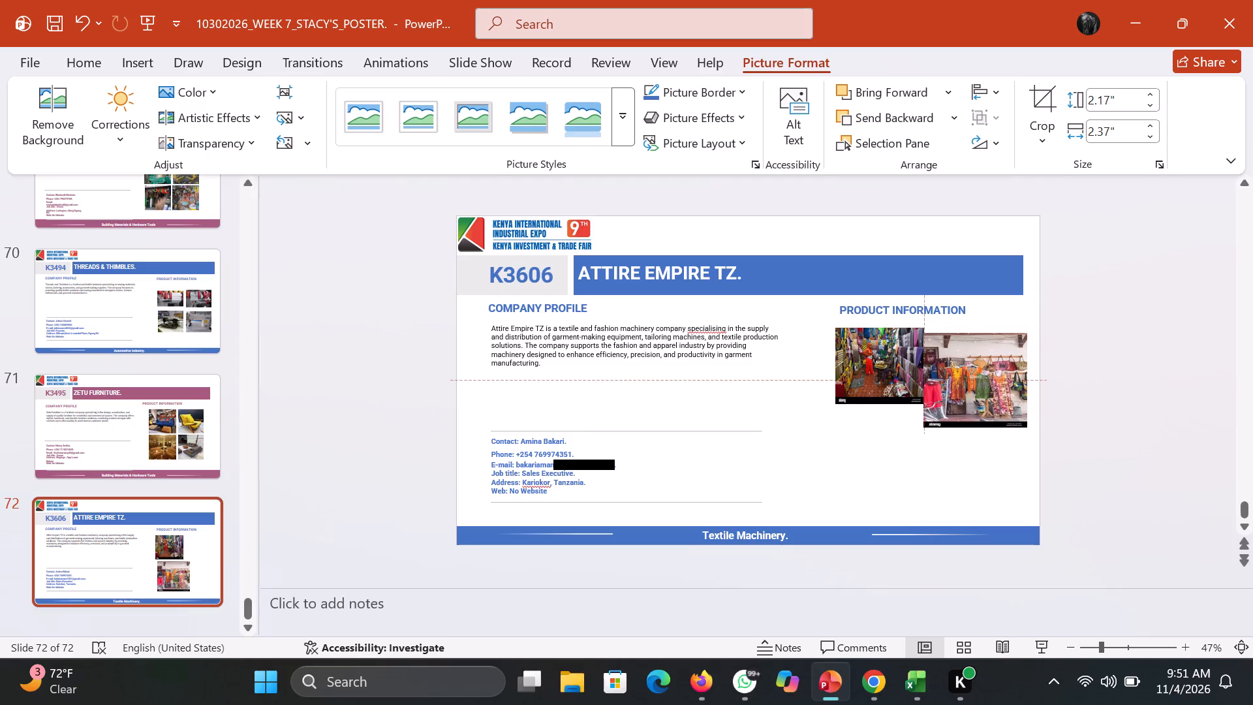
left_click_drag(1000, 386, 1006, 377)
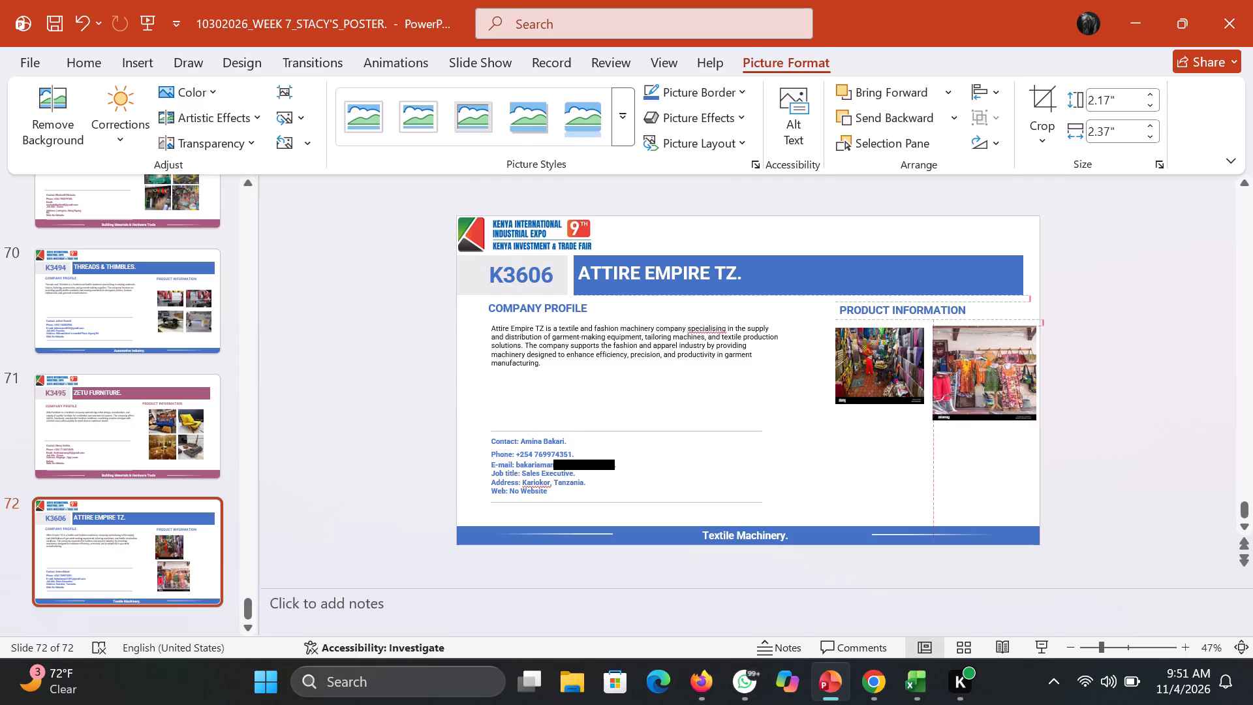
left_click_drag(1006, 377, 1004, 381)
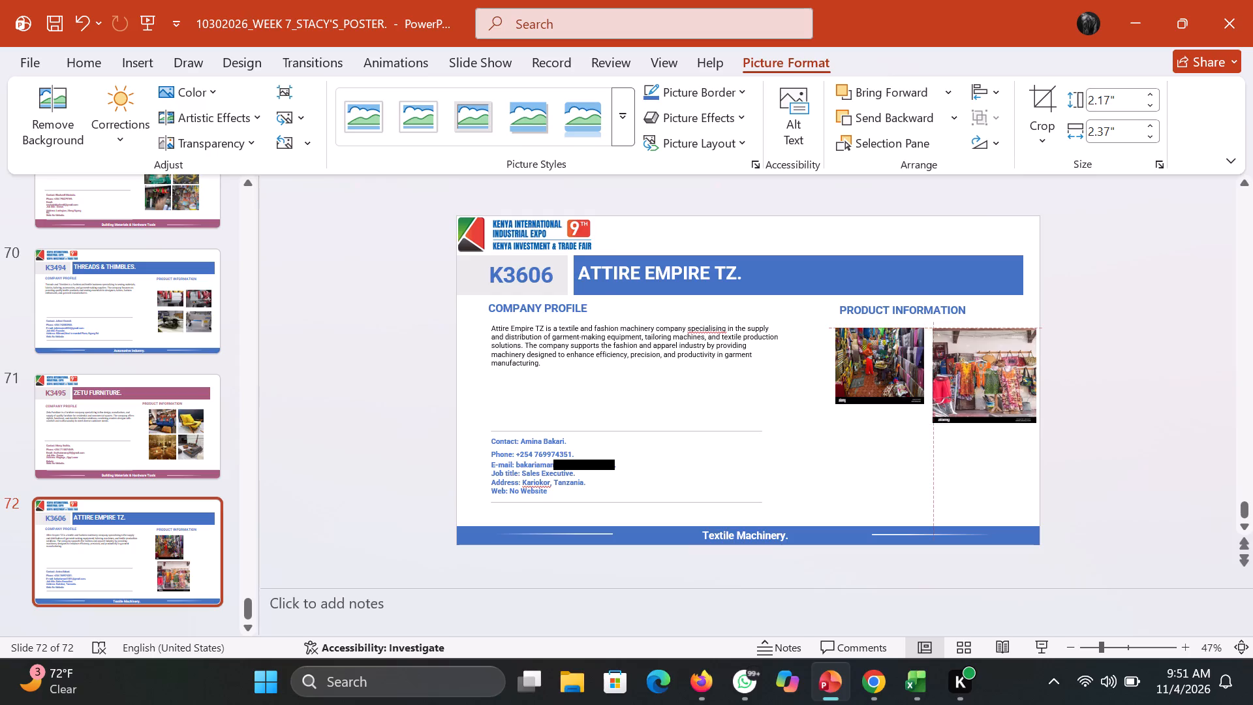
Resize the hanging-dresses picture to about 1.76" by 1.92" and set it close beside the first clothes shop picture.
left_click_drag(1035, 376, 1018, 376)
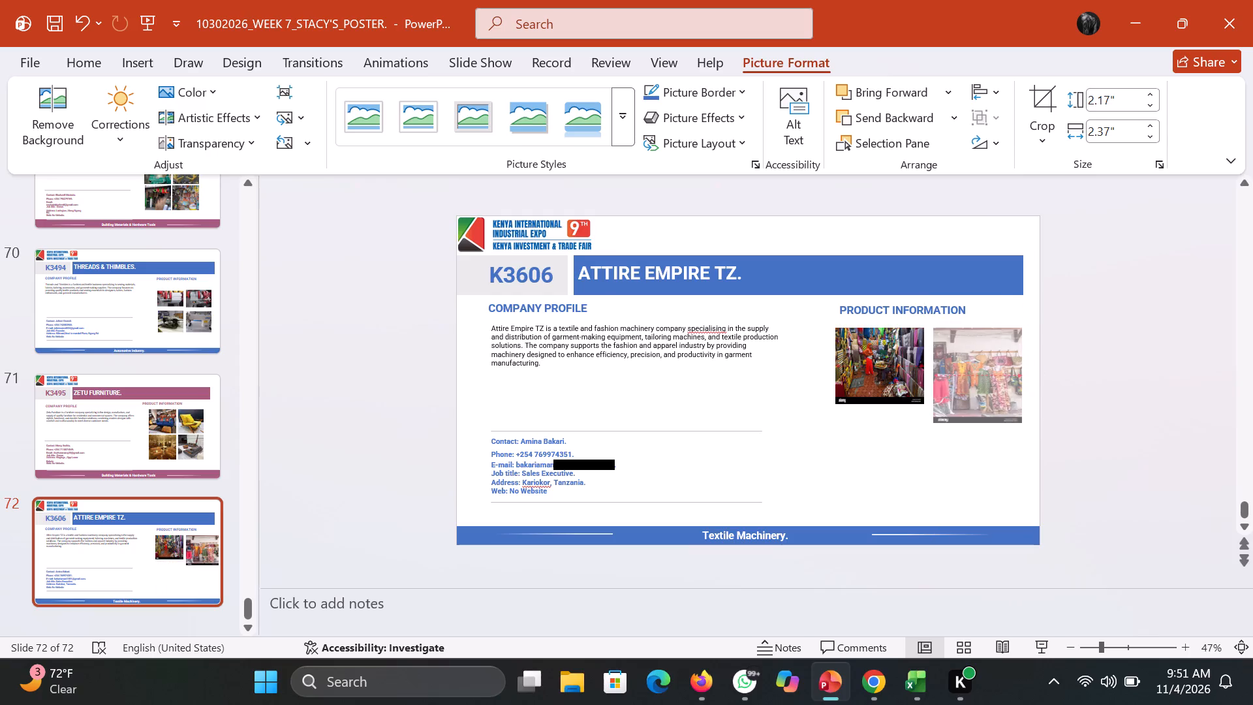
left_click_drag(1018, 376, 1017, 376)
left_click(990, 375)
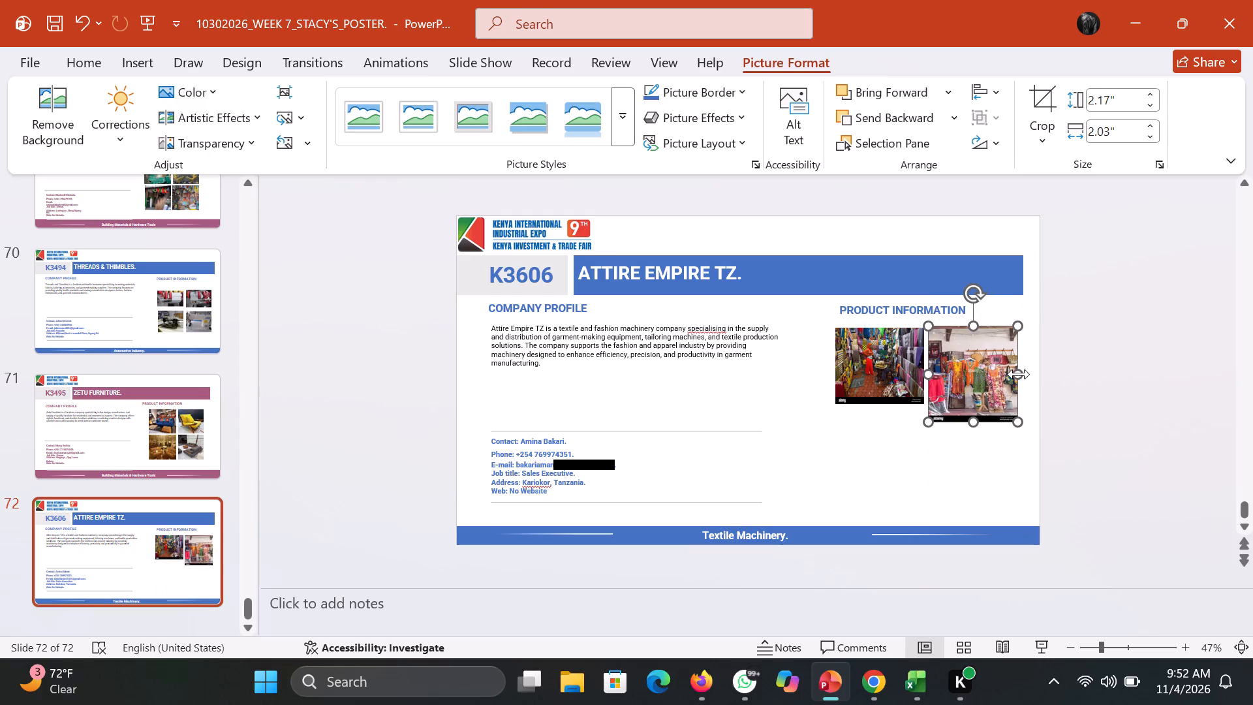
left_click(1019, 374)
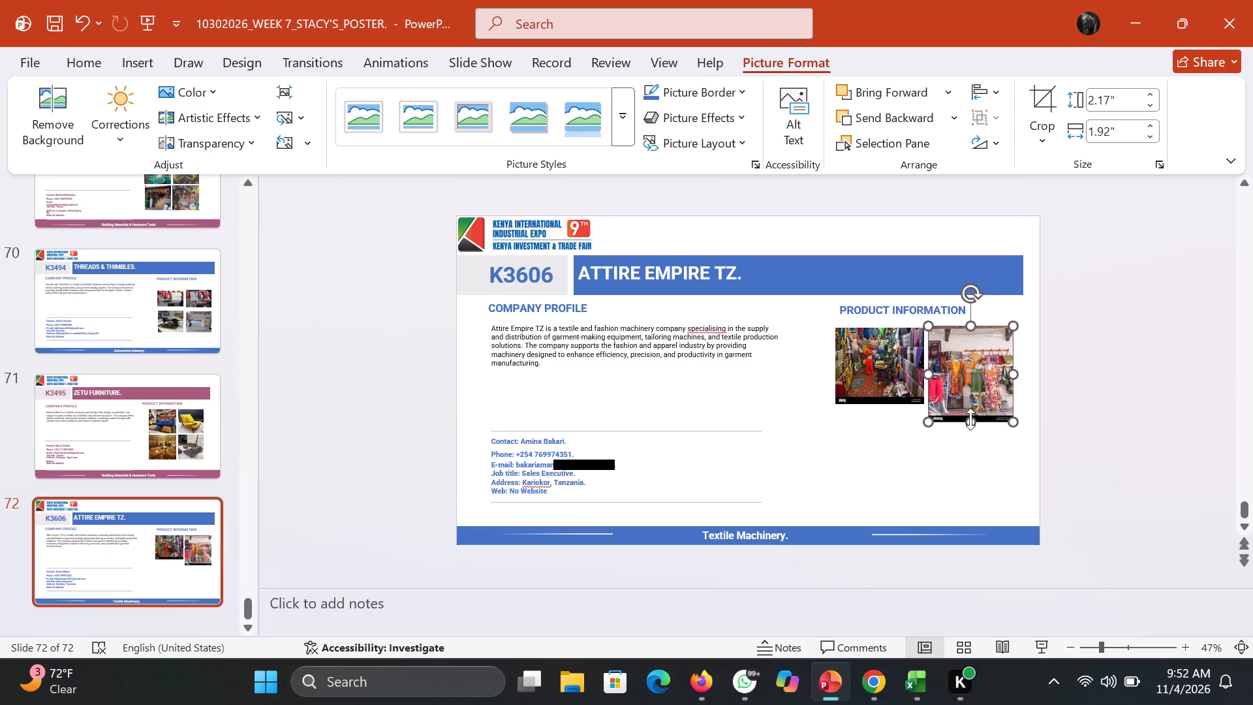
left_click_drag(970, 419, 970, 405)
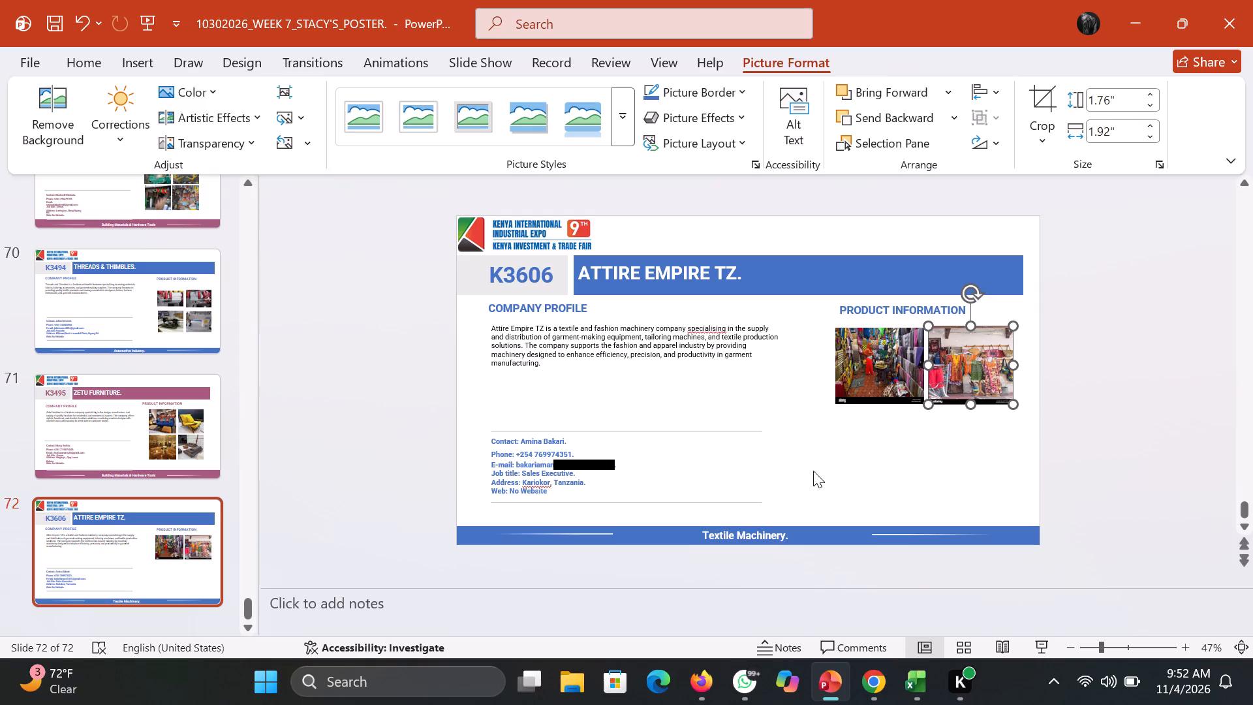
left_click(903, 455)
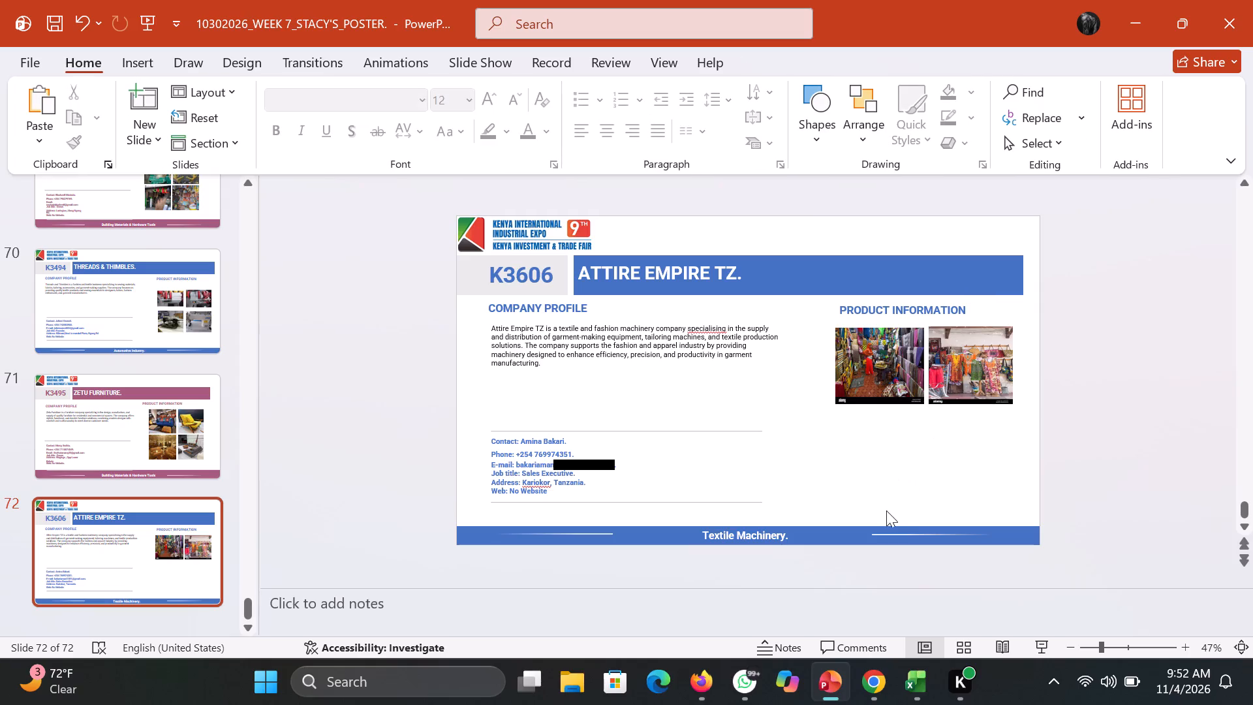
Copy the Alamy picture of the Dar es Salaam kanga seller from Chrome and paste it onto slide 72 in PowerPoint.
left_click(862, 678)
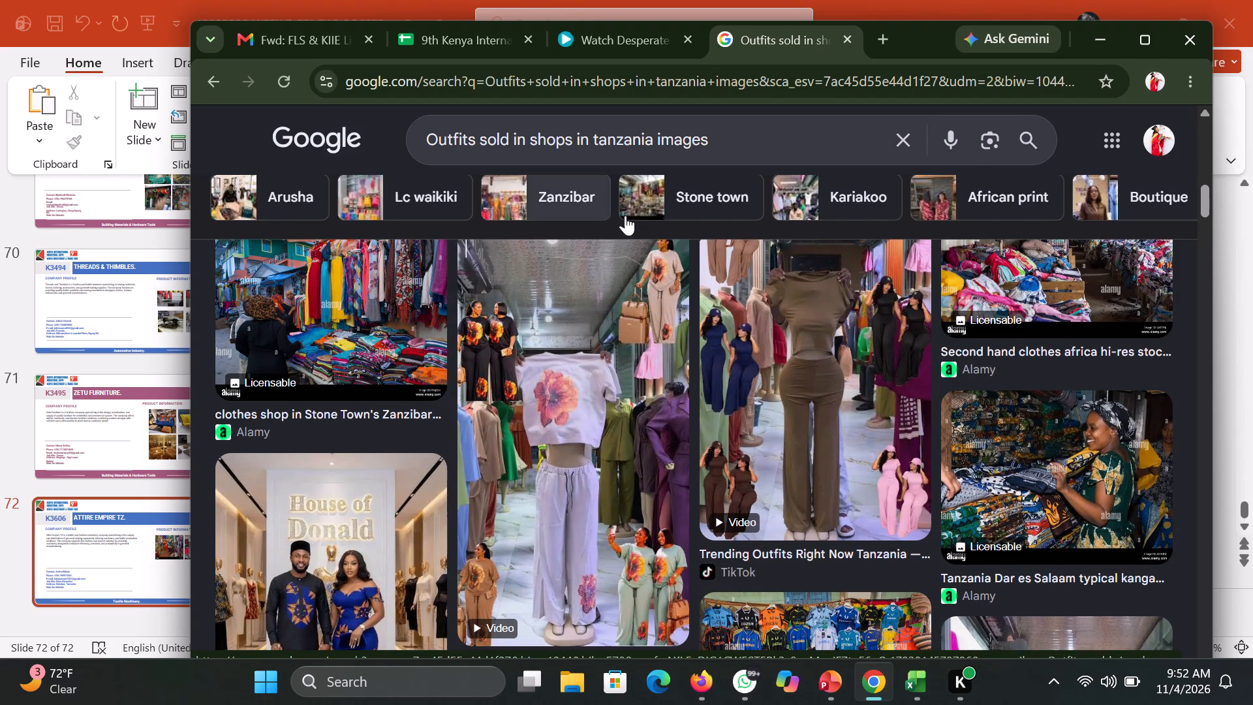
right_click(1051, 490)
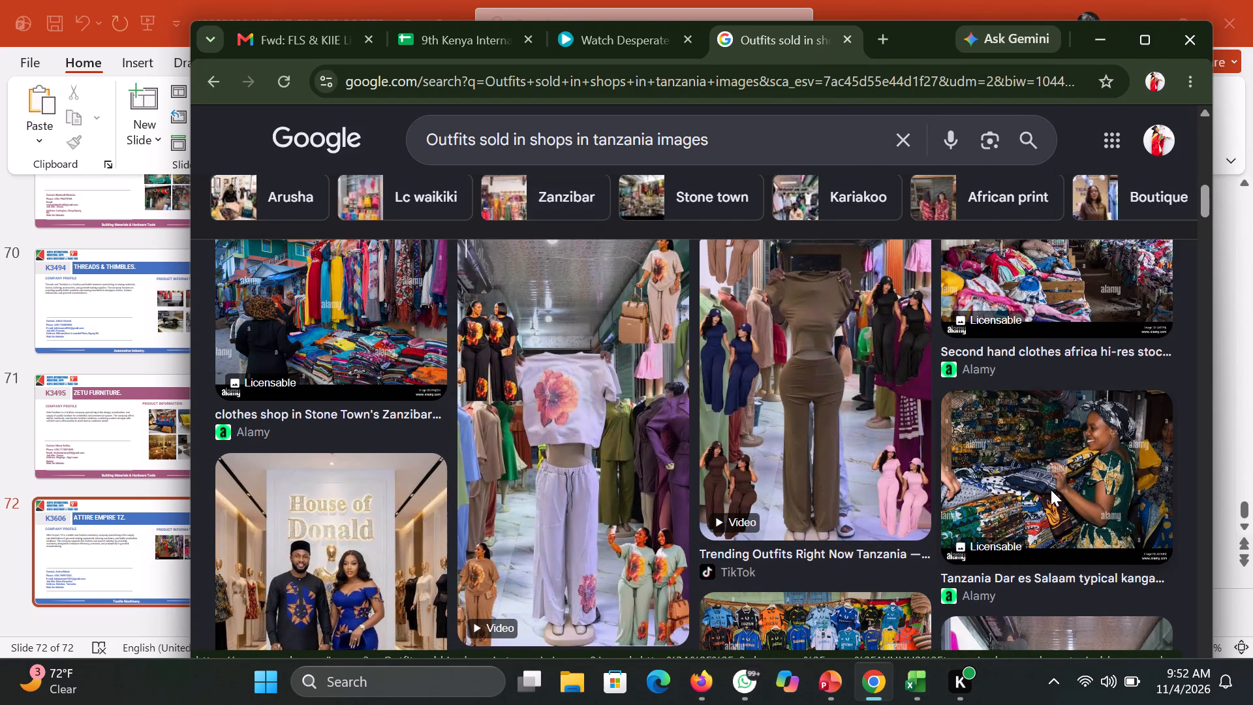
left_click(927, 357)
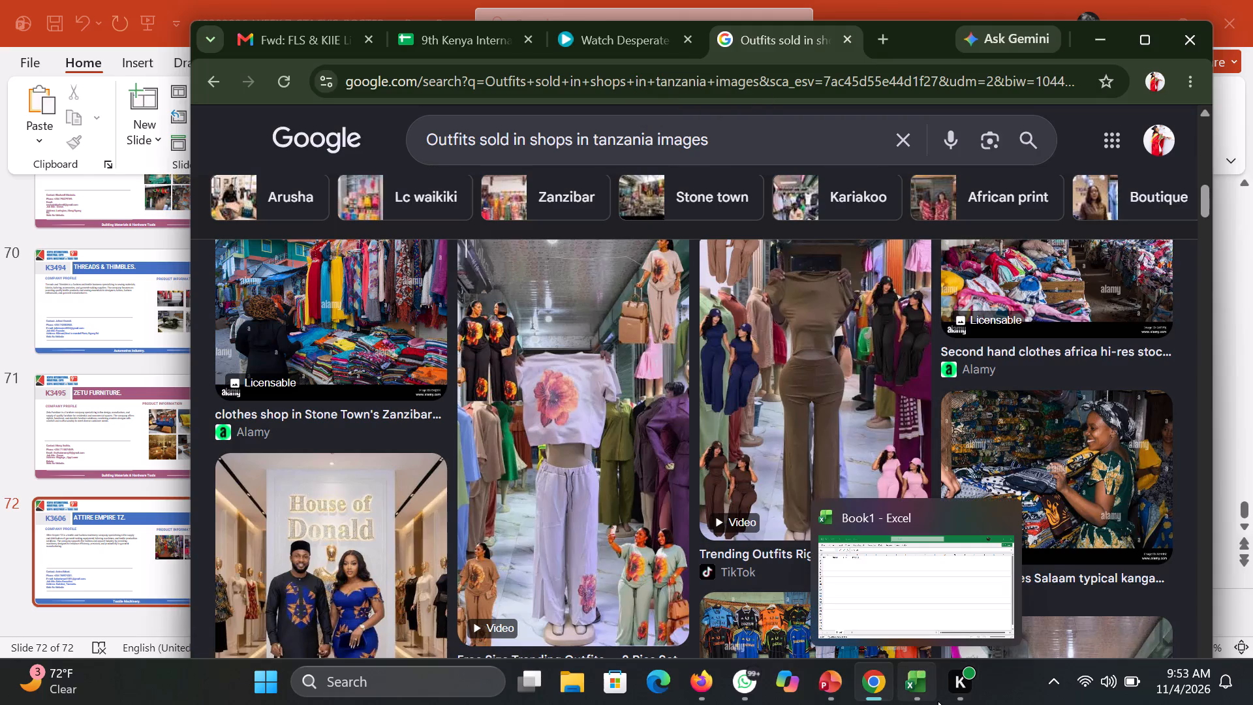
left_click(829, 689)
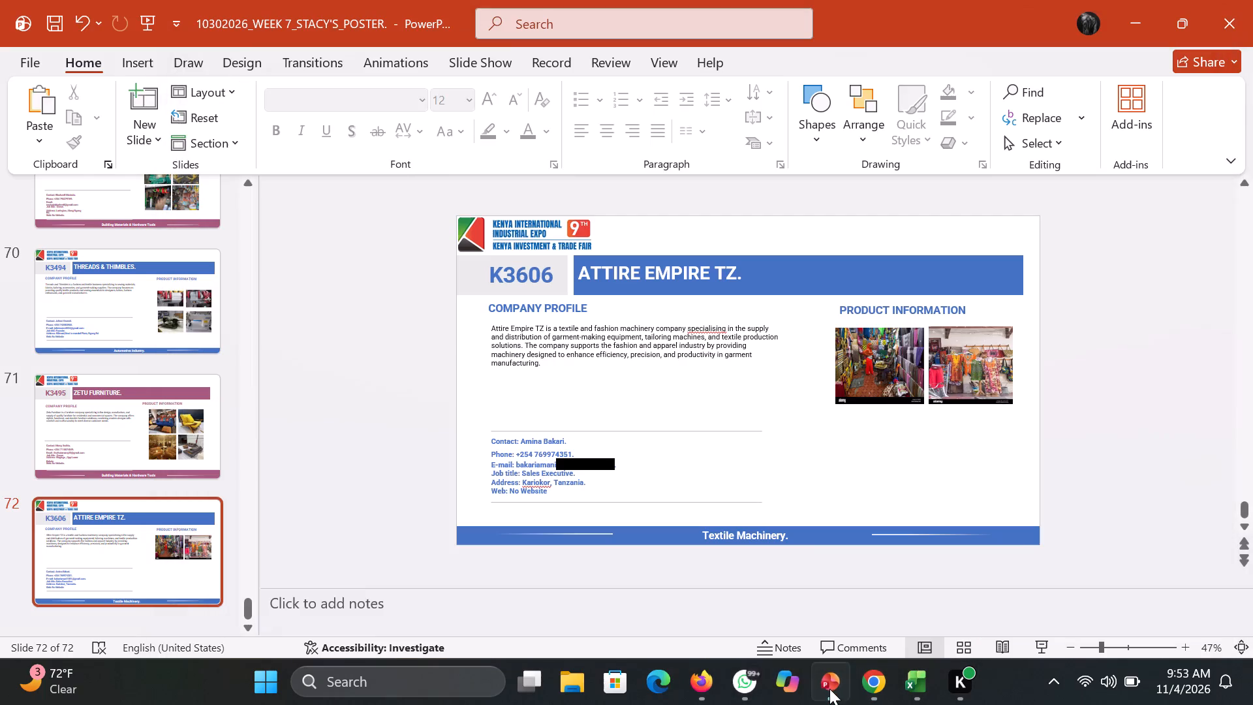
left_click(915, 430)
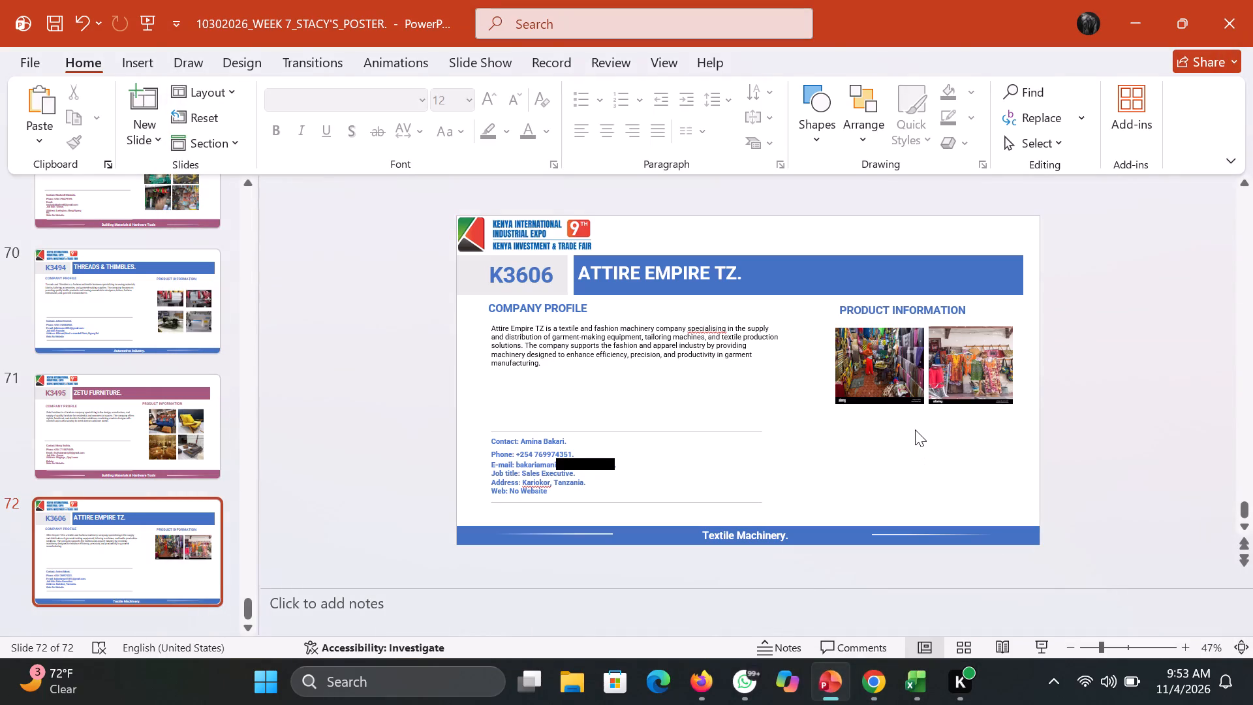
key("ctrl+v")
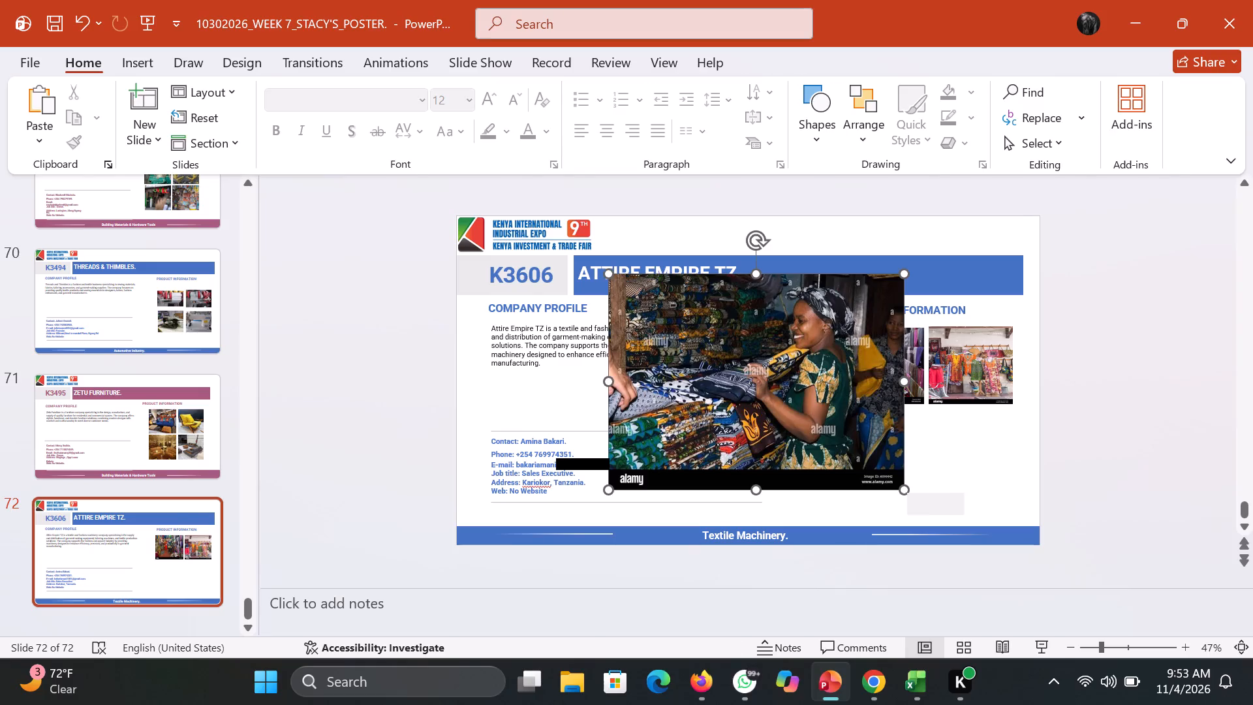
Shrink the kanga seller picture to about 2.03" wide, place it directly below the first product picture, and shorten it to clear the footer.
left_click_drag(901, 276, 685, 373)
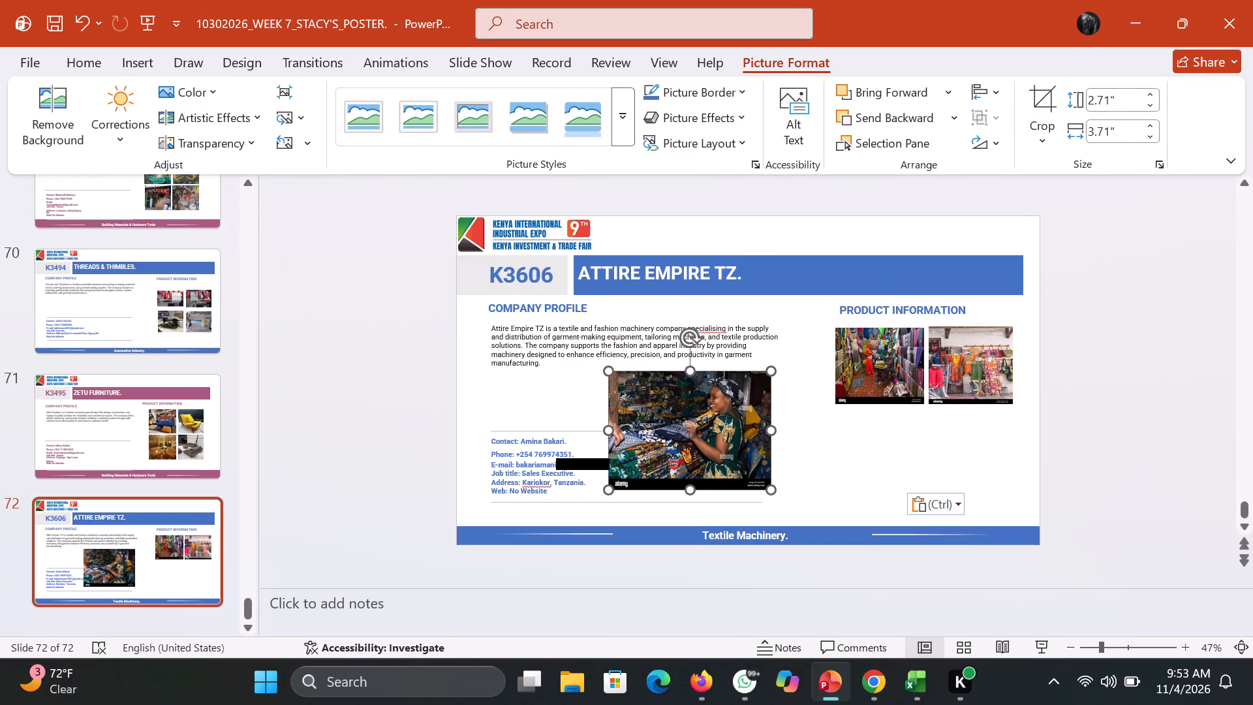
left_click_drag(772, 435, 724, 444)
left_click_drag(677, 420, 902, 459)
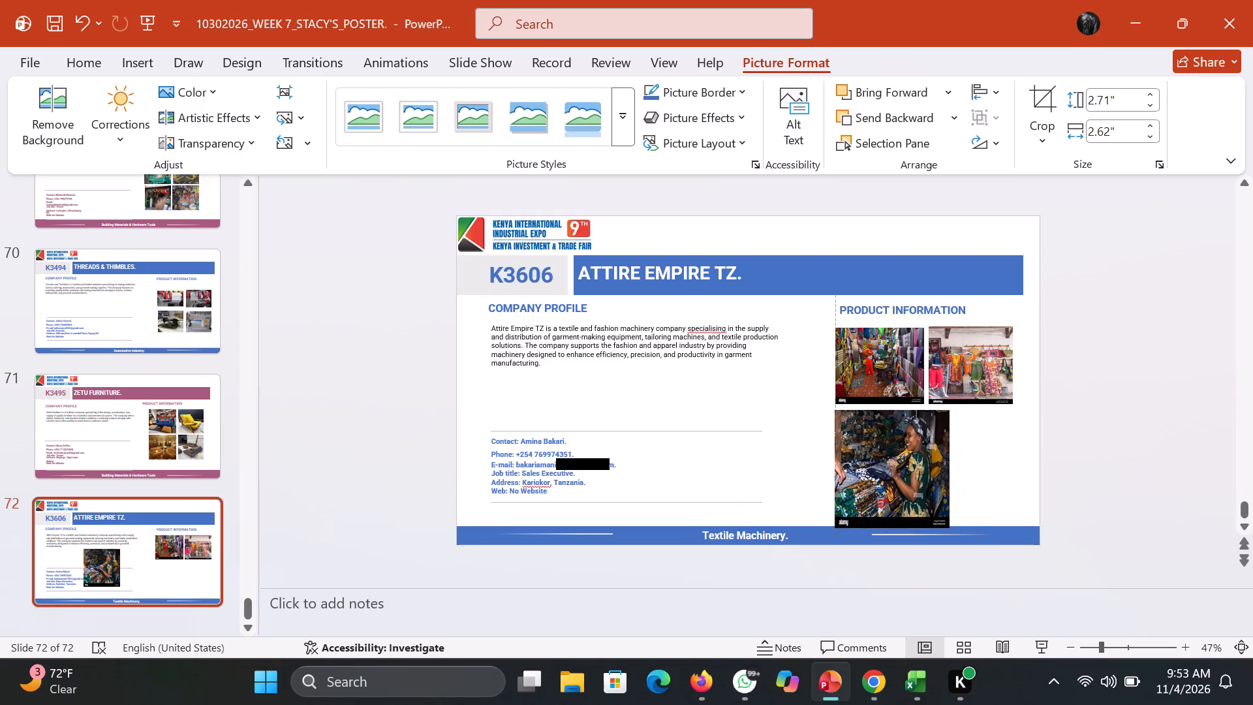
left_click_drag(902, 459, 902, 458)
left_click_drag(950, 467, 929, 465)
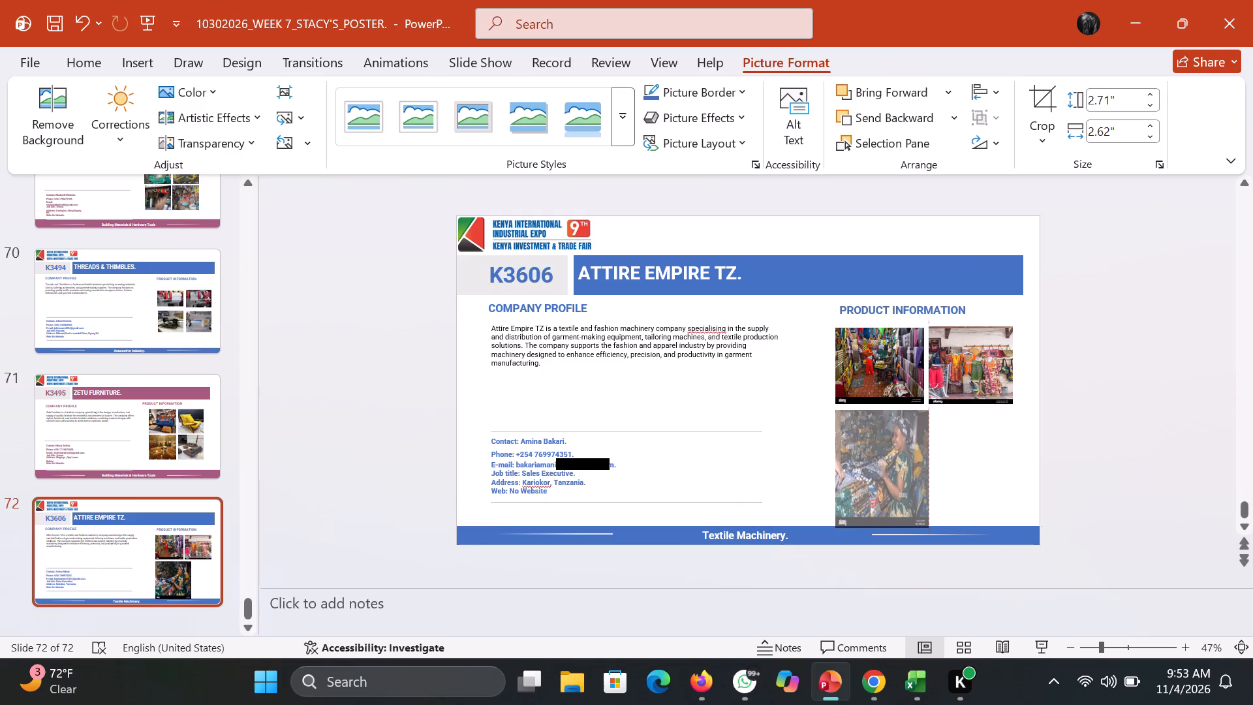
left_click_drag(929, 465, 920, 463)
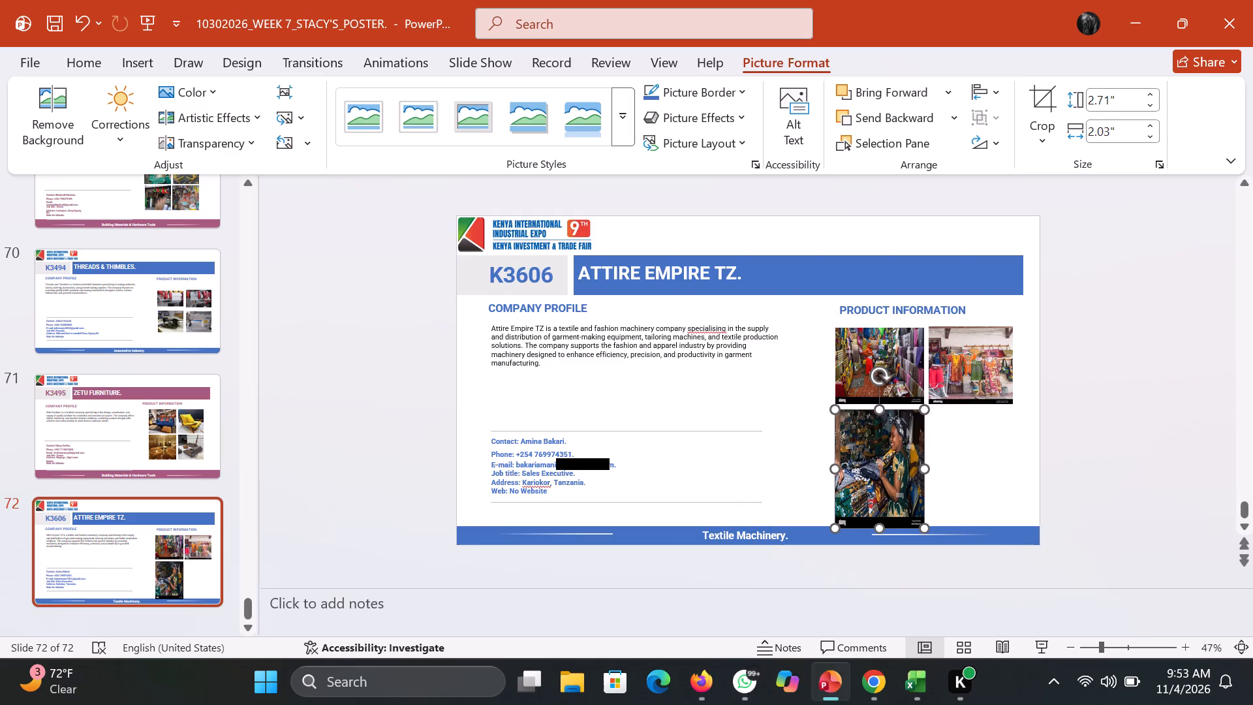
left_click_drag(880, 531, 881, 503)
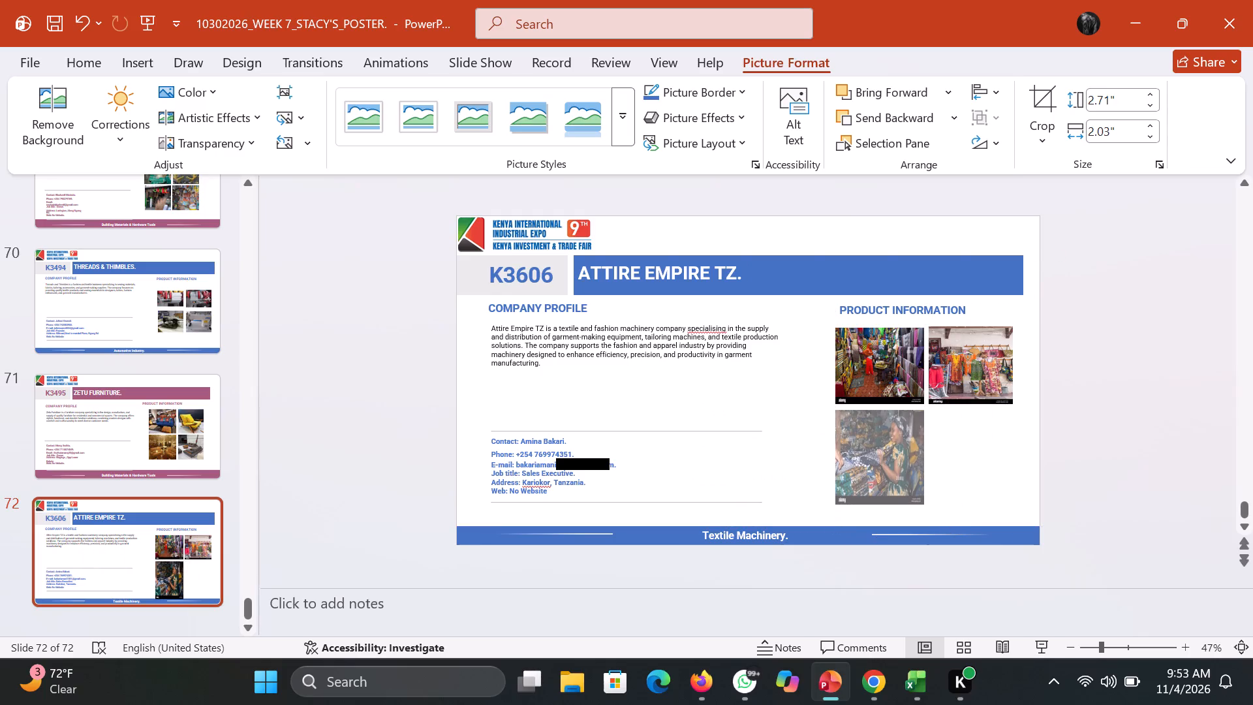
left_click_drag(881, 503, 885, 493)
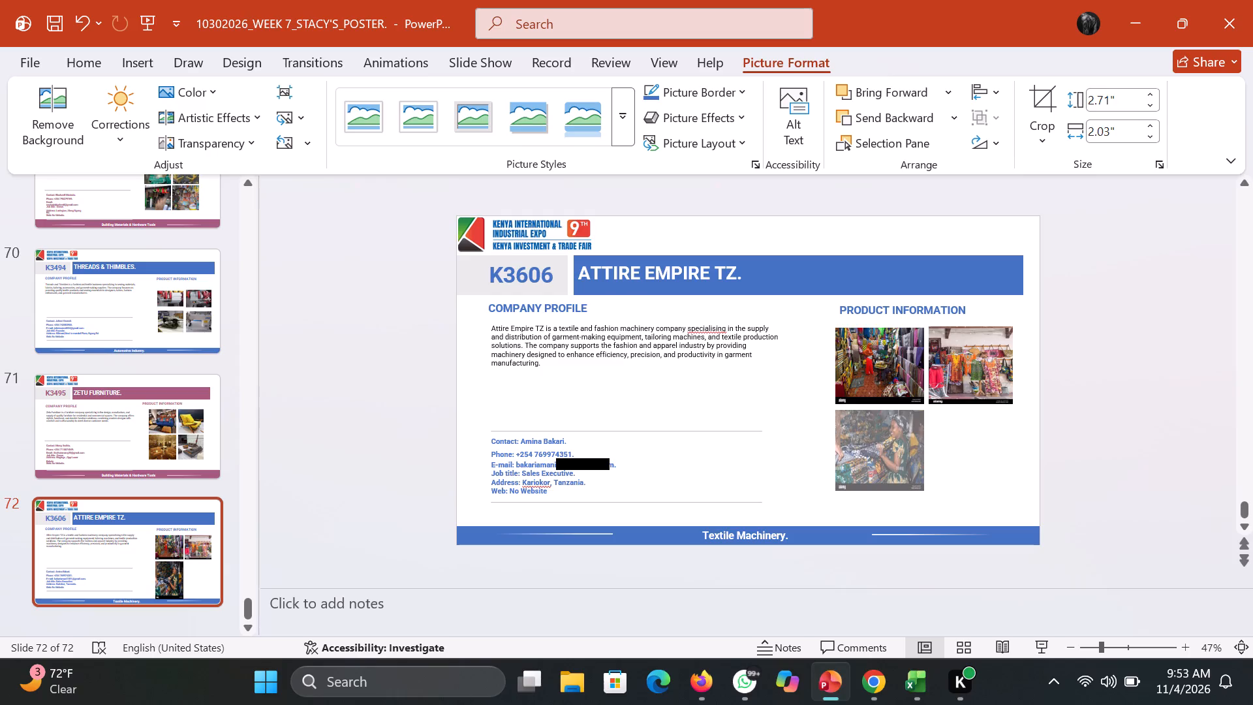
left_click_drag(885, 493, 886, 482)
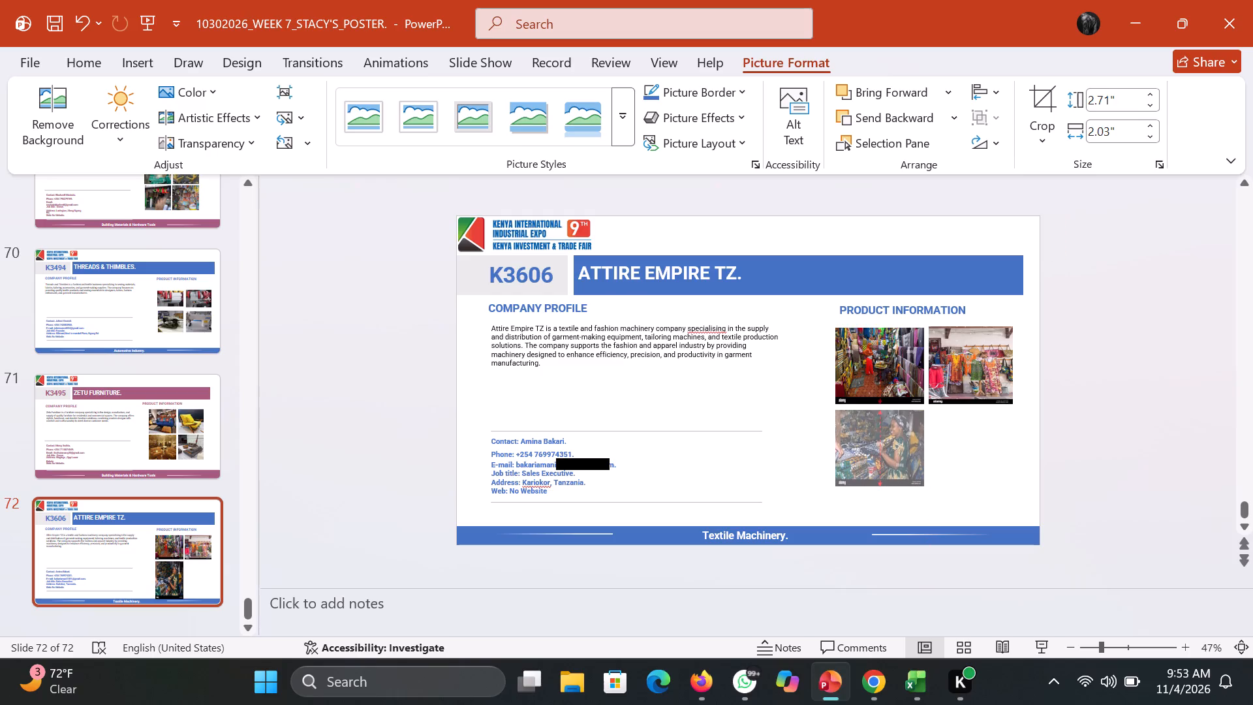
left_click_drag(886, 482, 886, 495)
left_click(953, 471)
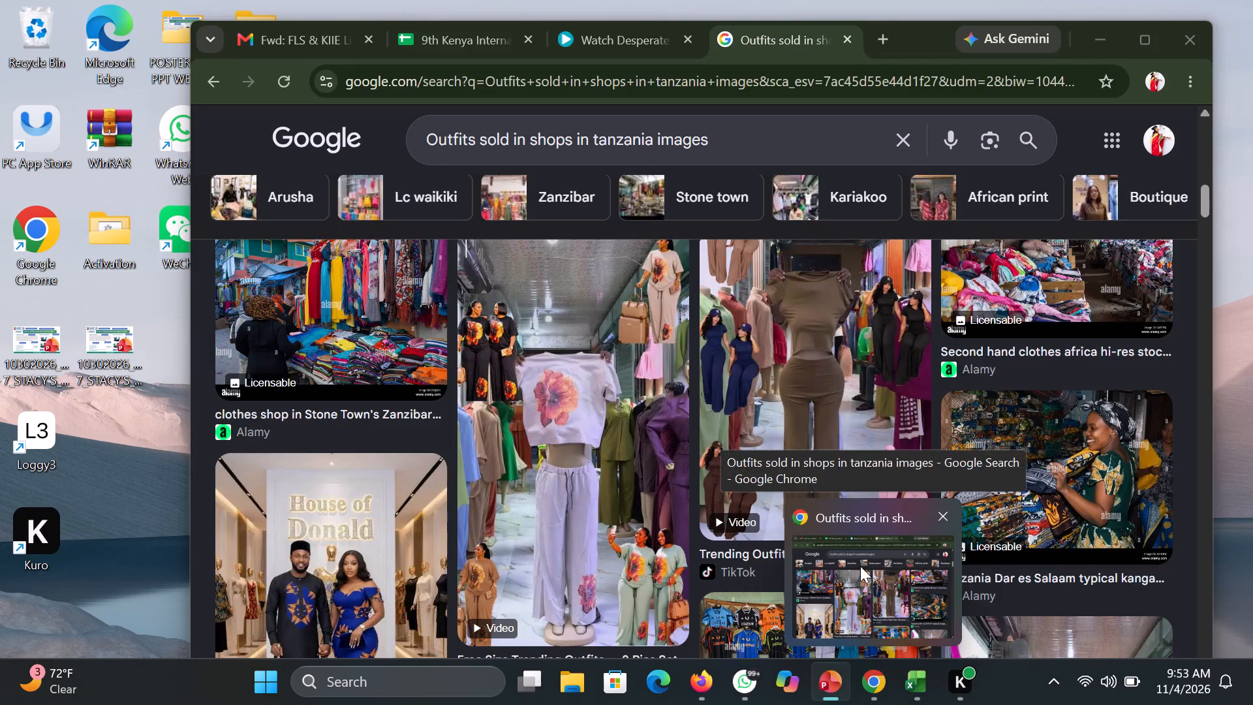
Copy the Alamy Stone Town picture of the outdoor clothes stall from Chrome and paste it onto slide 72 in PowerPoint.
left_click(860, 566)
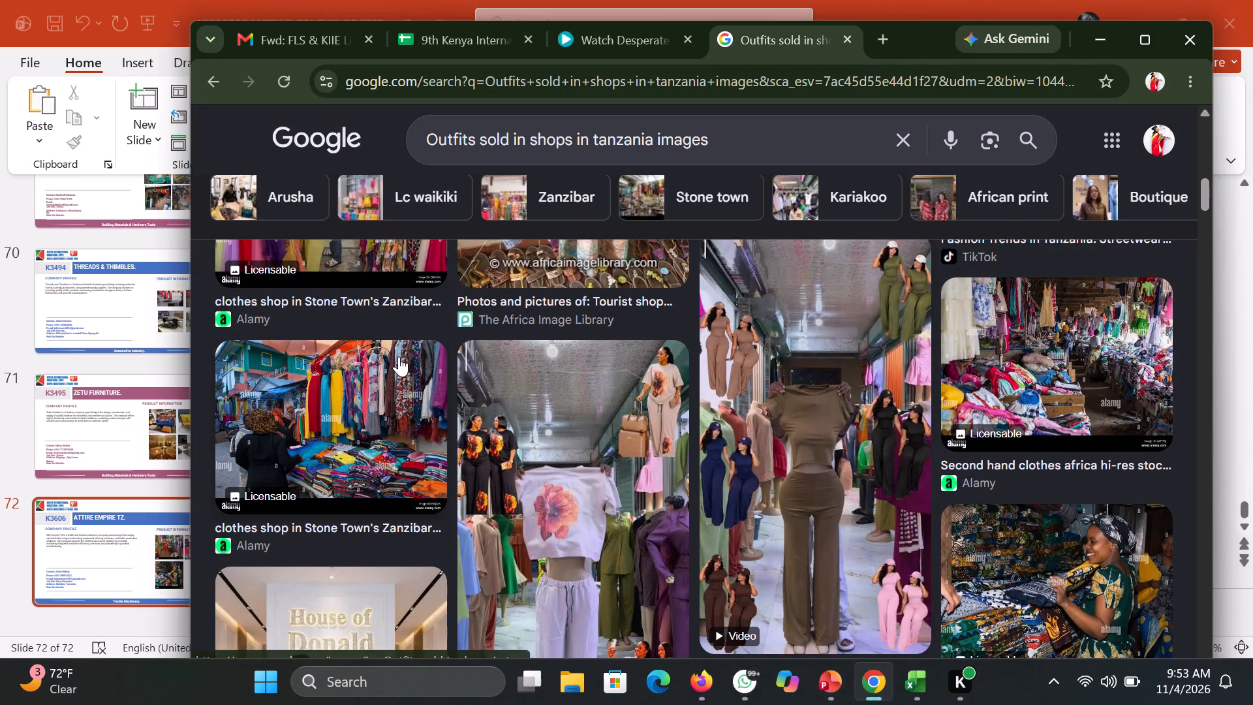
right_click(399, 356)
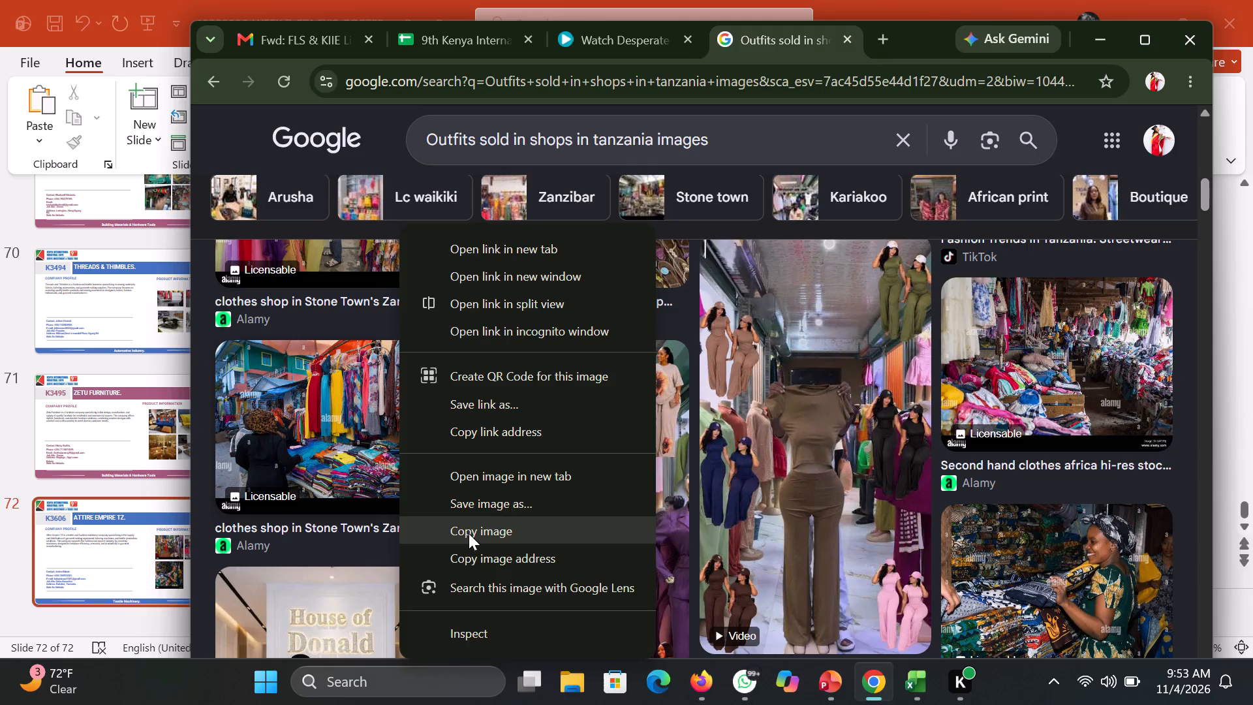
left_click(469, 533)
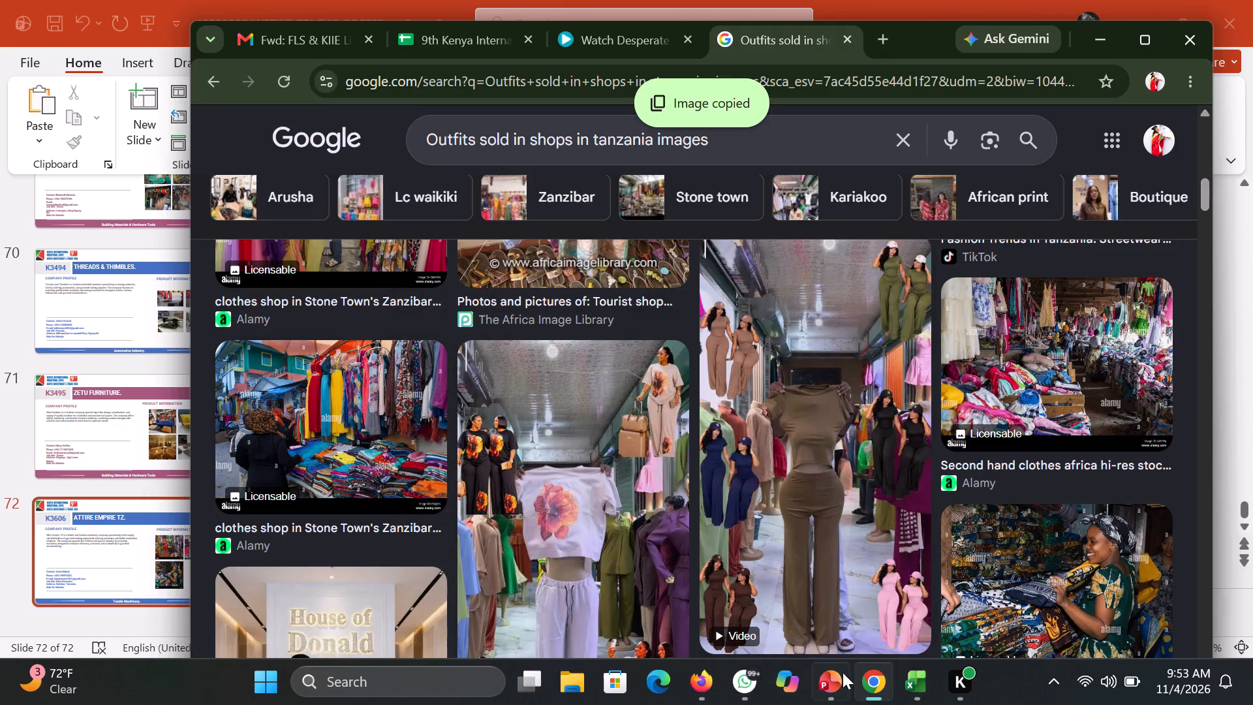
left_click(839, 675)
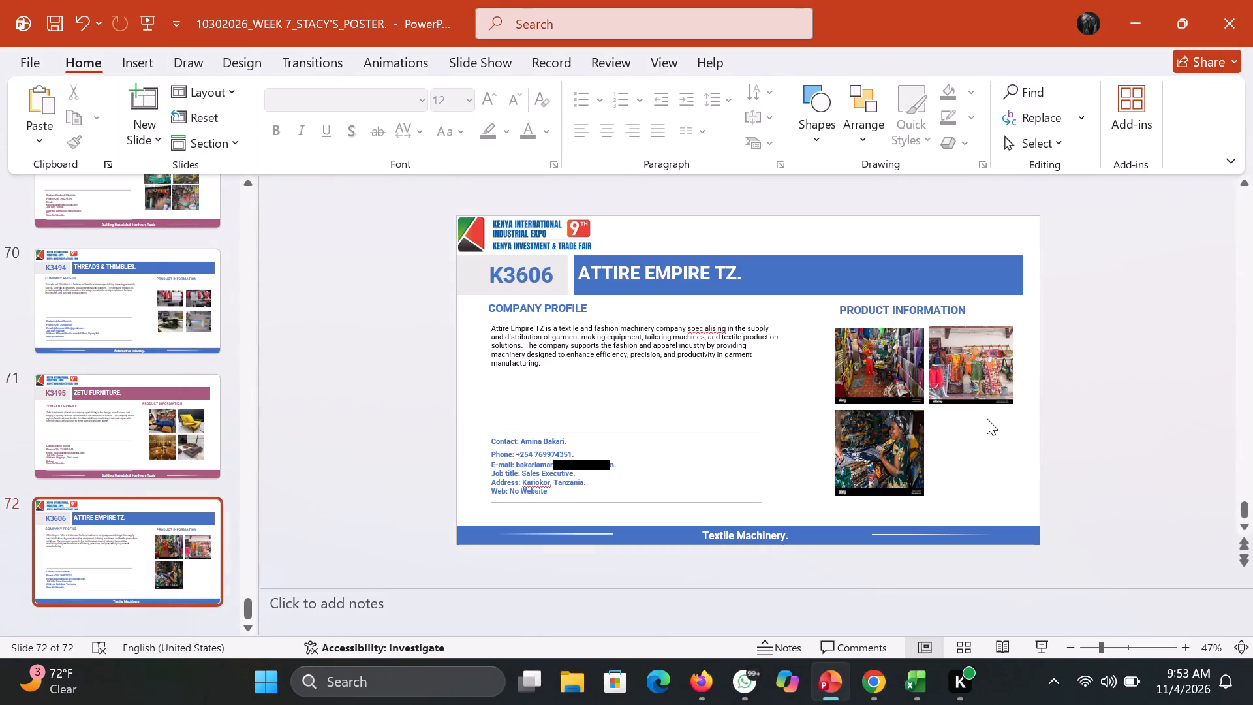
left_click(987, 418)
left_click(978, 444)
key("ctrl+v")
Shrink the outdoor clothes stall picture, place it below the hanging-dresses picture, and narrow it to match that picture's width.
left_click(945, 434)
left_click(901, 309)
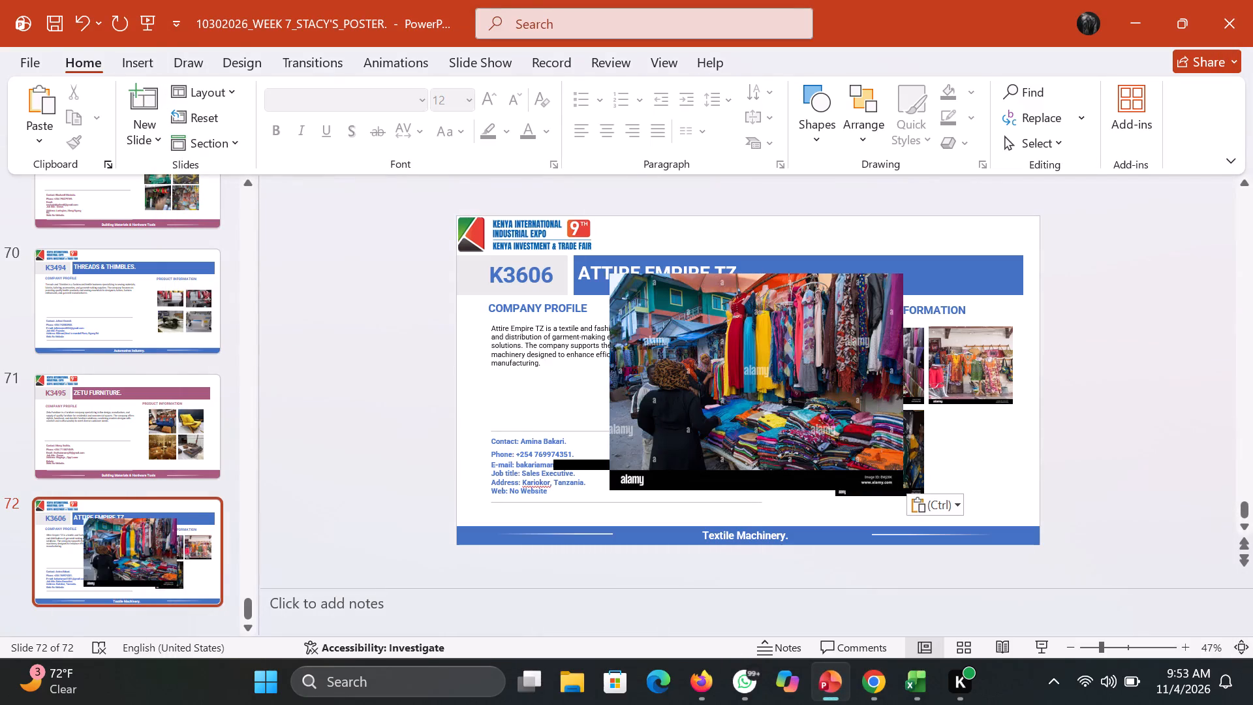
left_click_drag(904, 272, 749, 325)
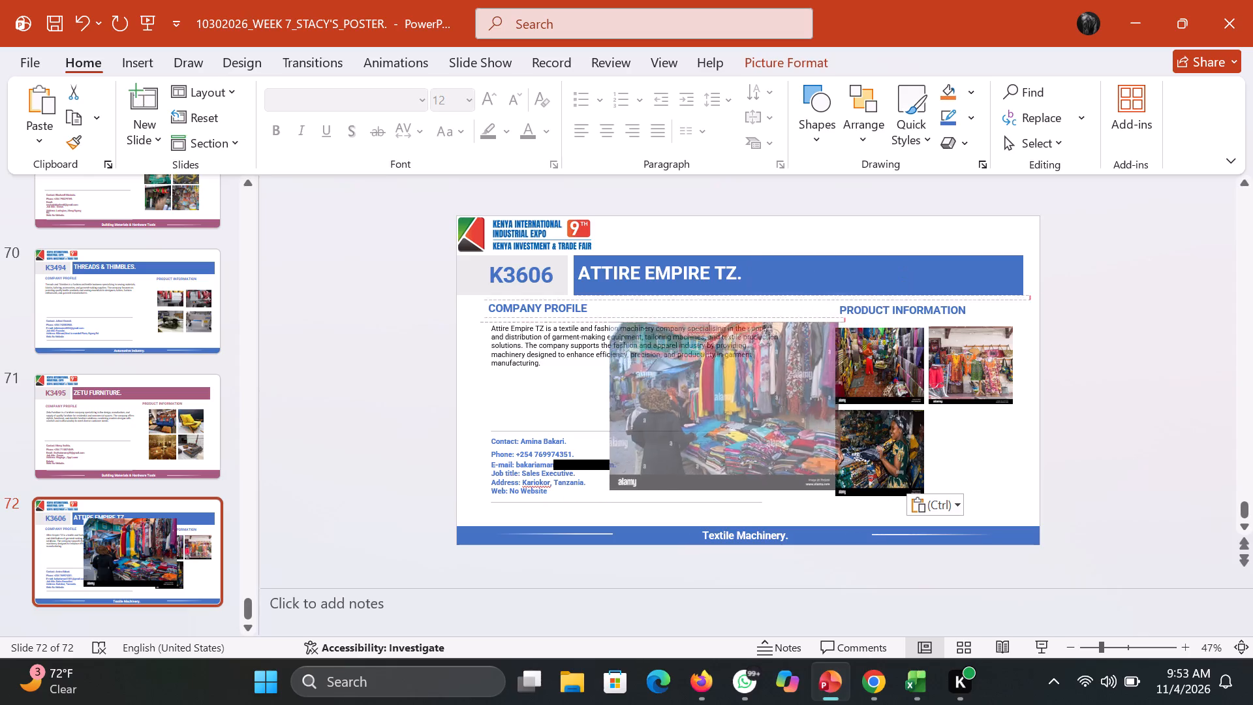
left_click_drag(749, 325, 673, 380)
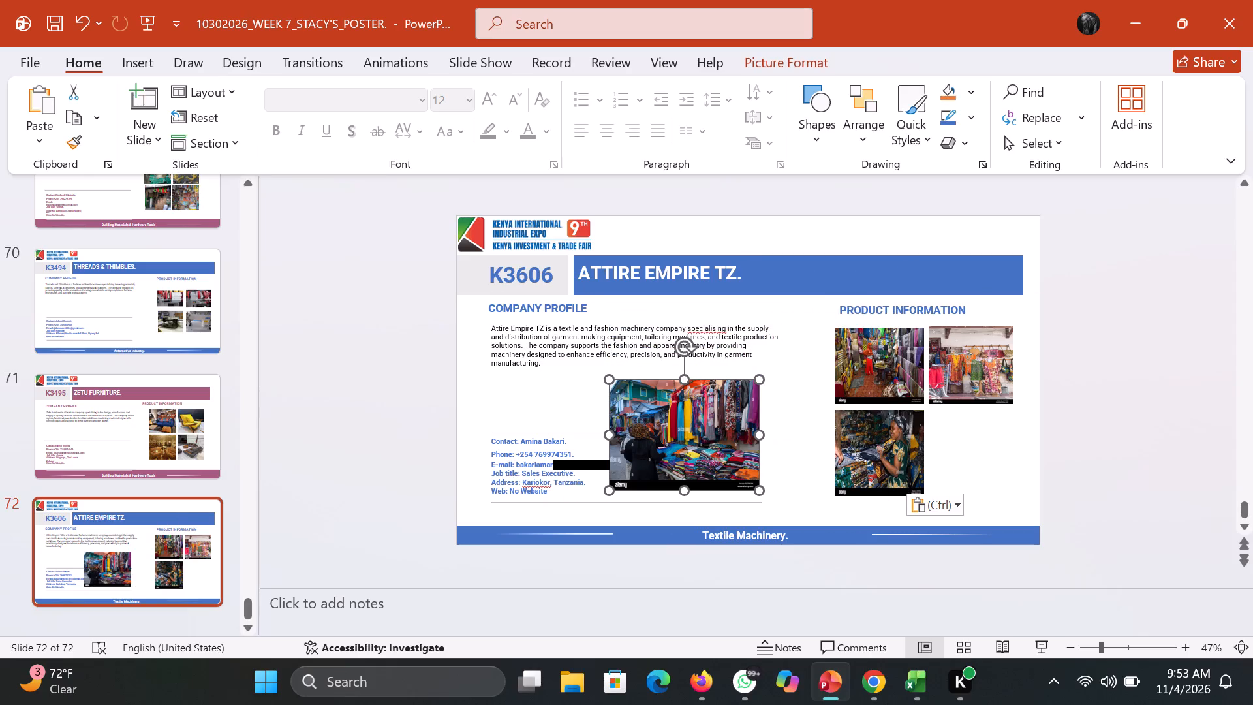
left_click_drag(759, 440, 702, 444)
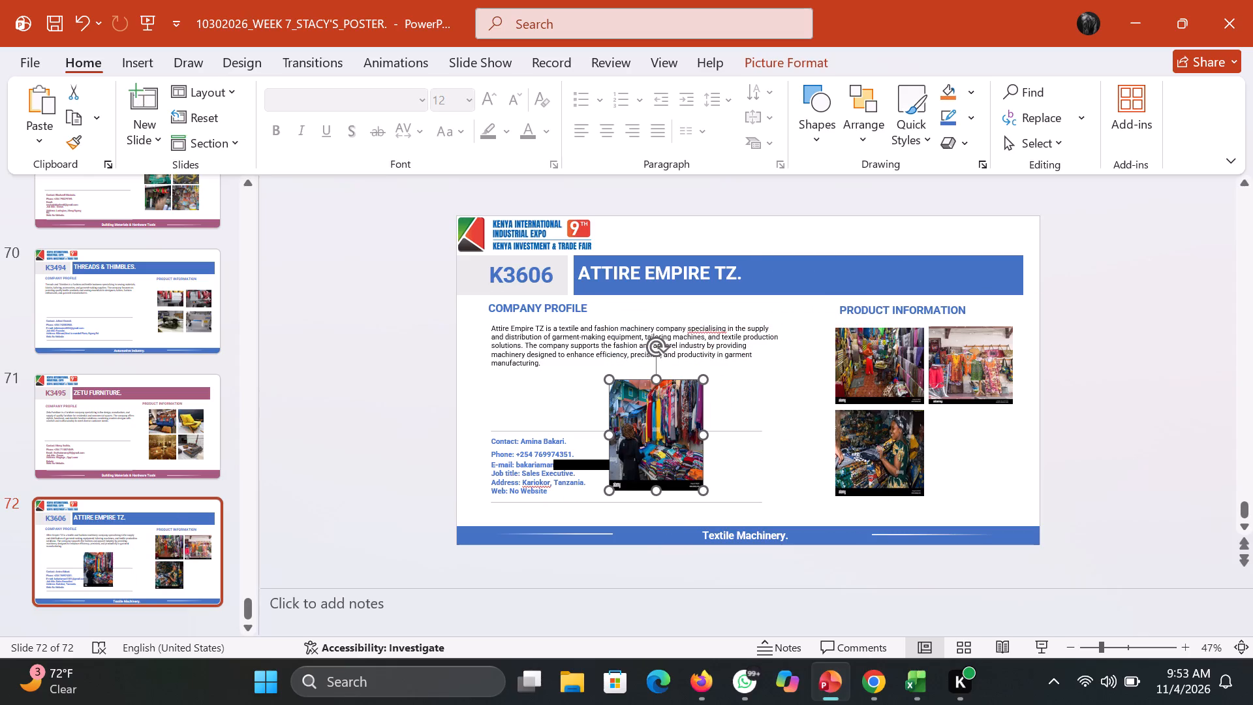
left_click_drag(664, 443, 965, 431)
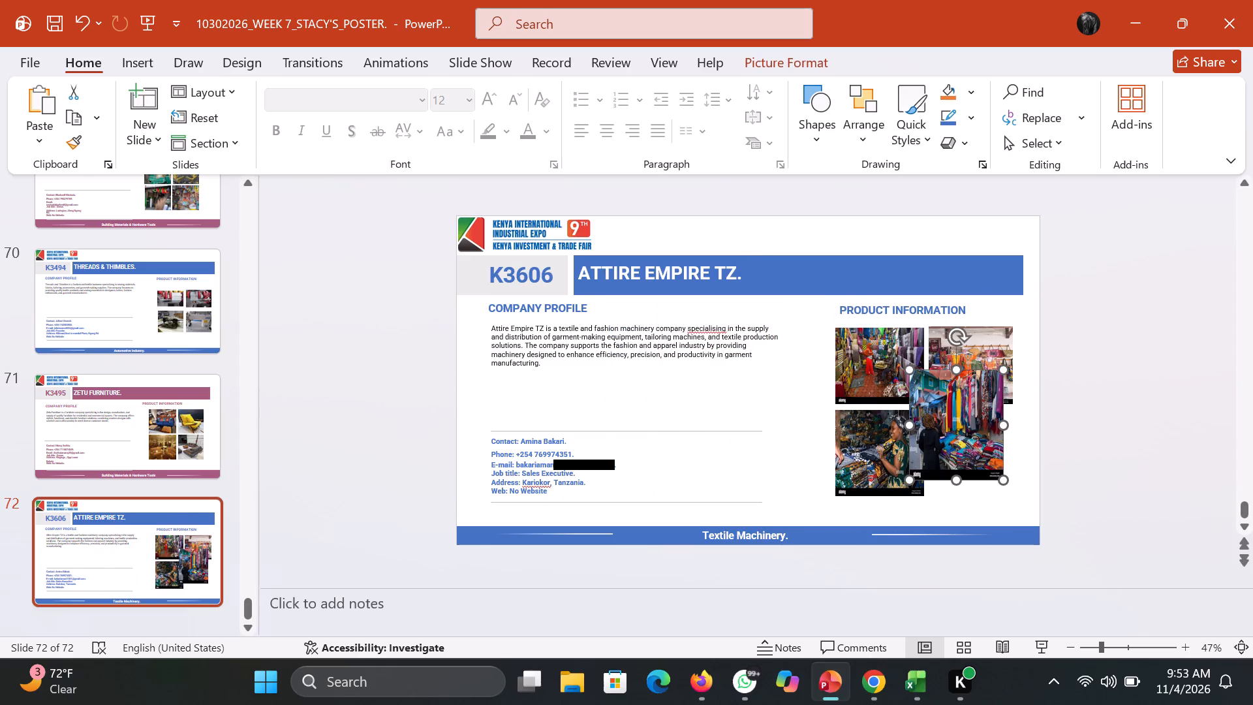
left_click_drag(953, 397, 974, 435)
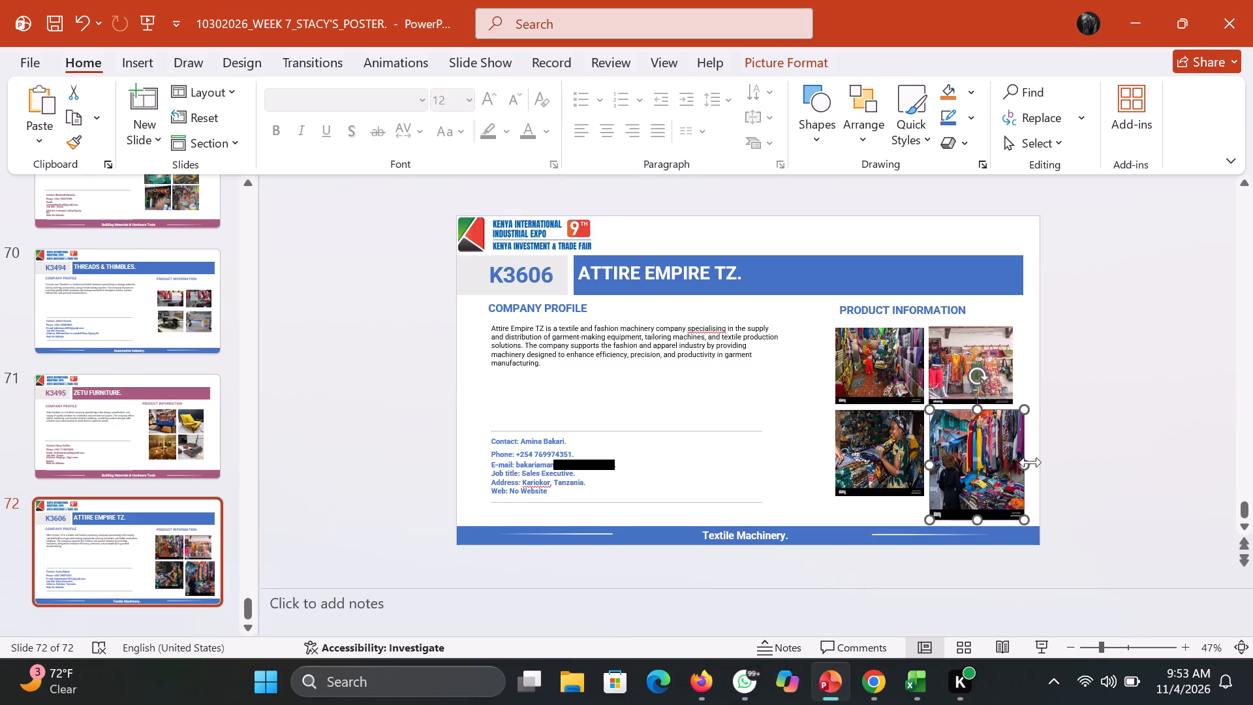
left_click(1017, 469)
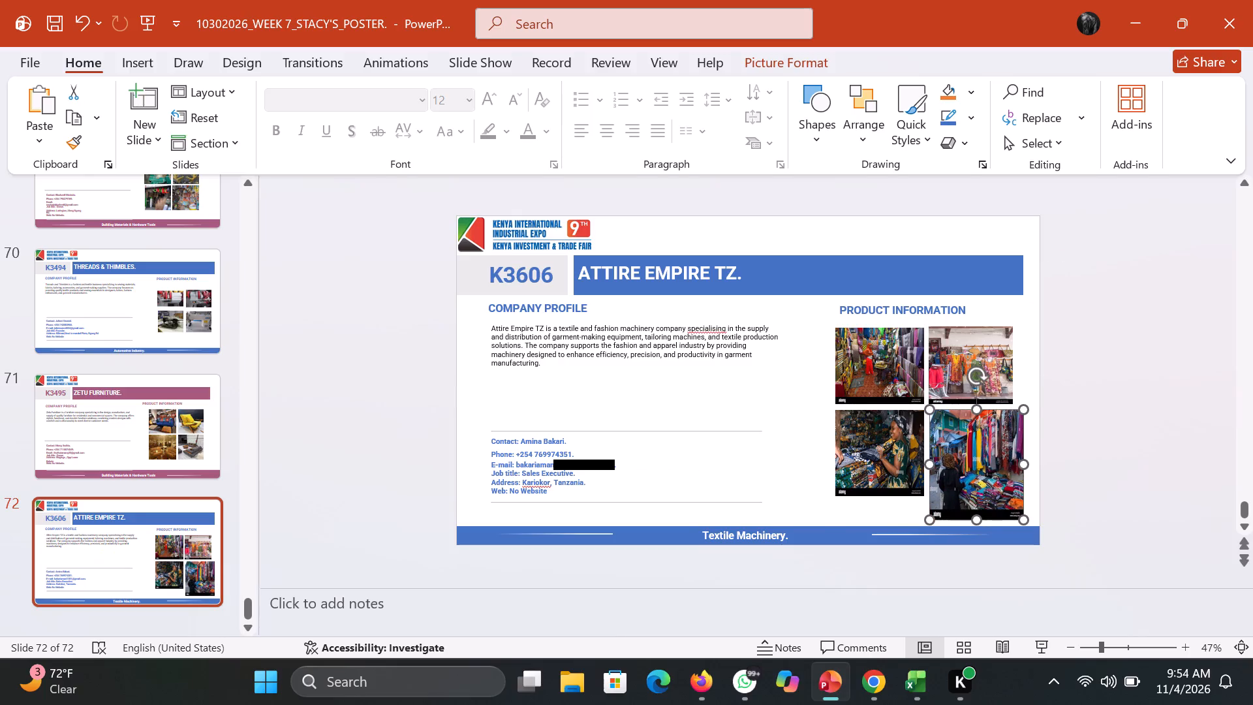
left_click_drag(1026, 462, 1019, 462)
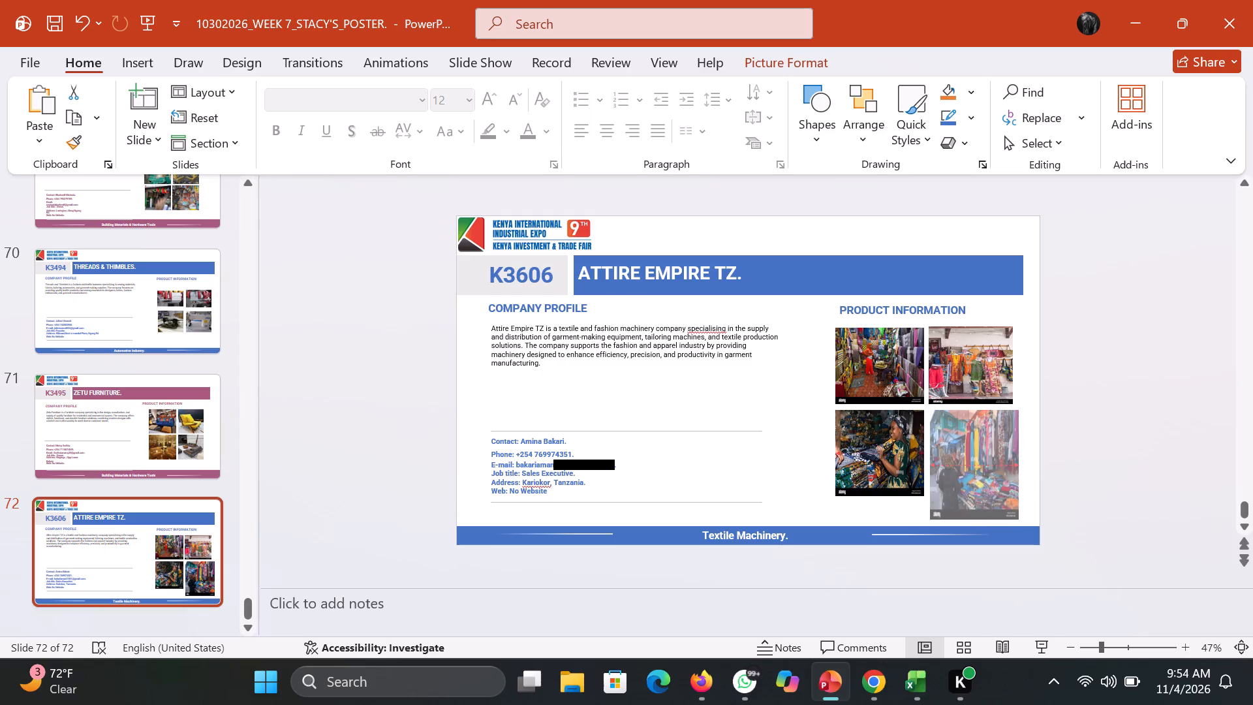
left_click_drag(1019, 462, 1015, 462)
left_click(998, 383)
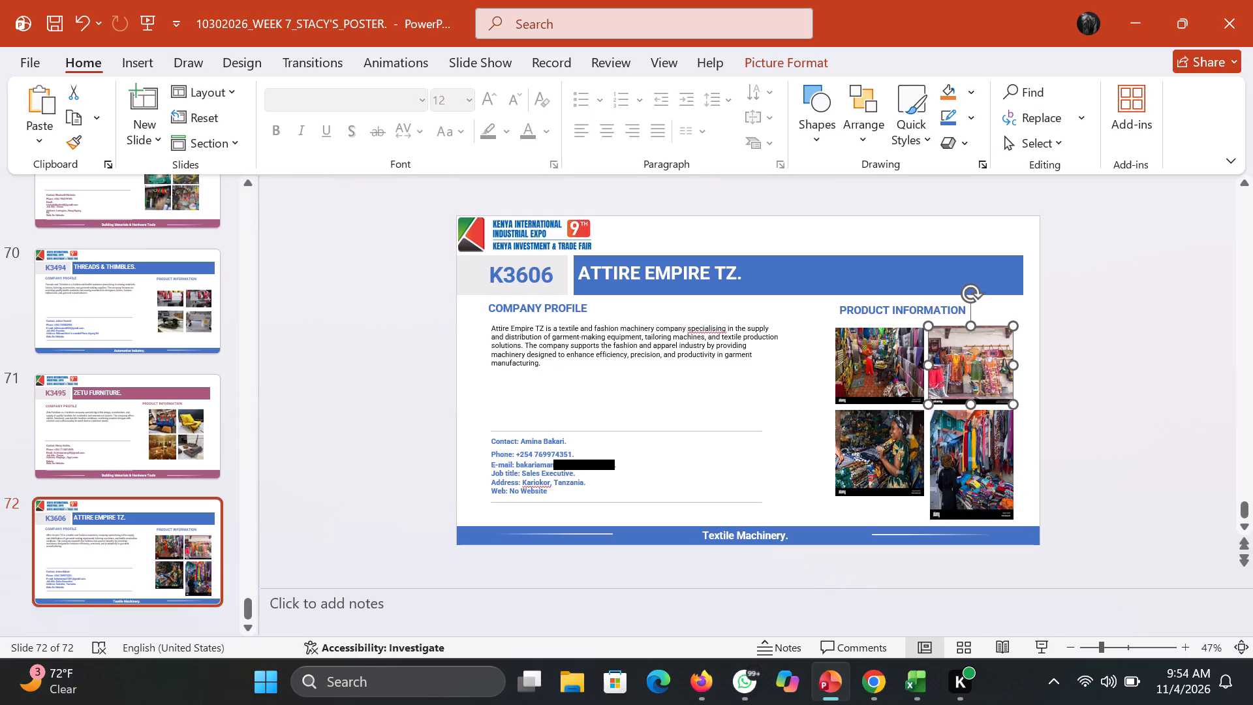
left_click(1009, 368)
Align the clothes stall picture with the hanging-dresses picture above and shorten it to match the kanga seller picture's height.
left_click_drag(972, 486, 974, 480)
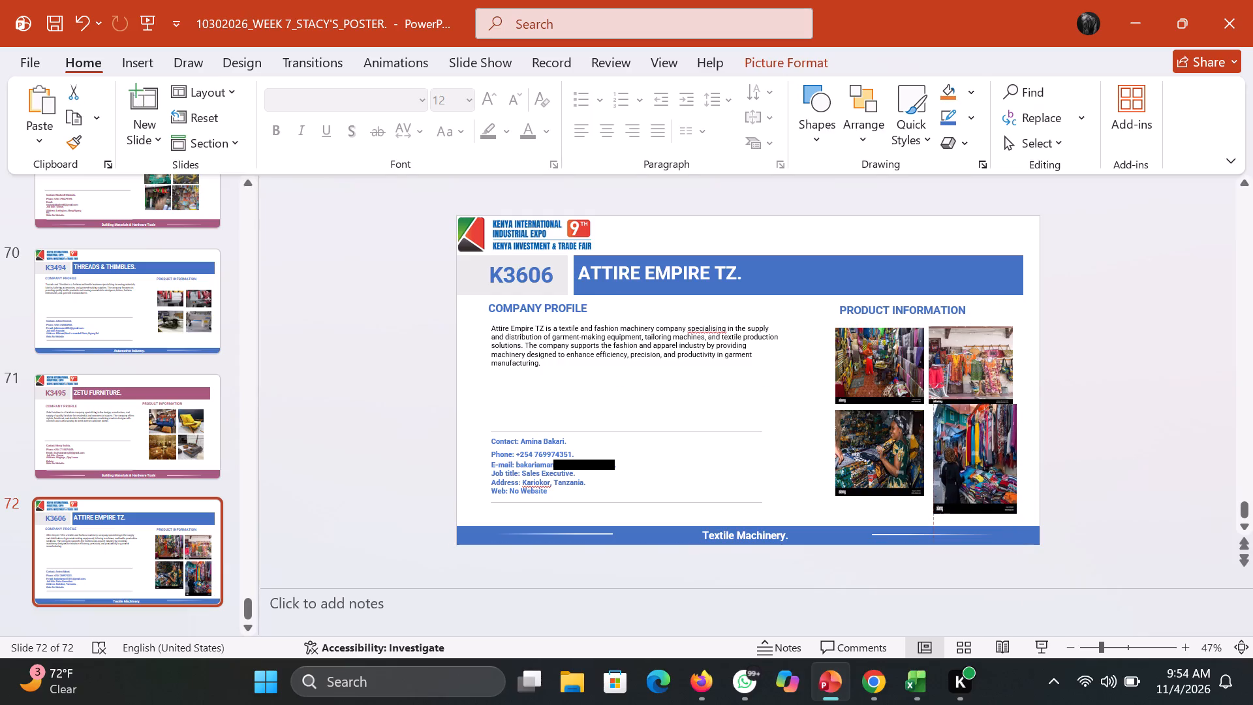
left_click_drag(974, 480, 971, 477)
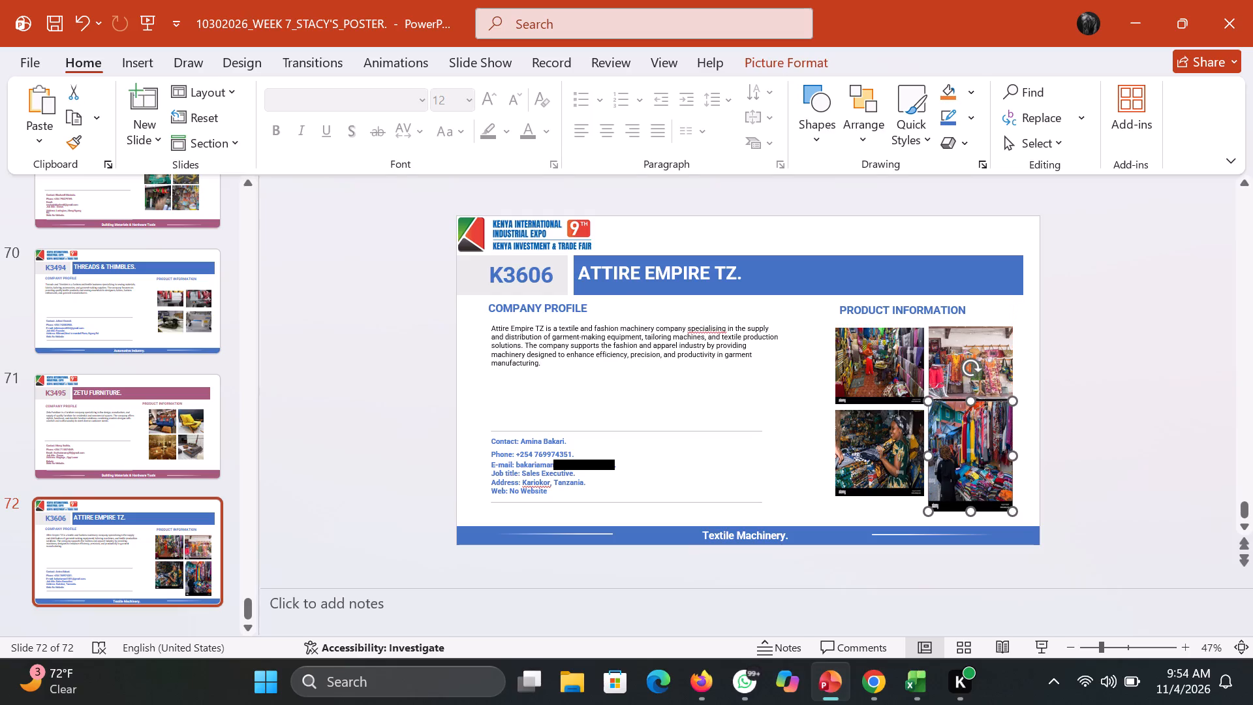
left_click_drag(971, 515, 972, 493)
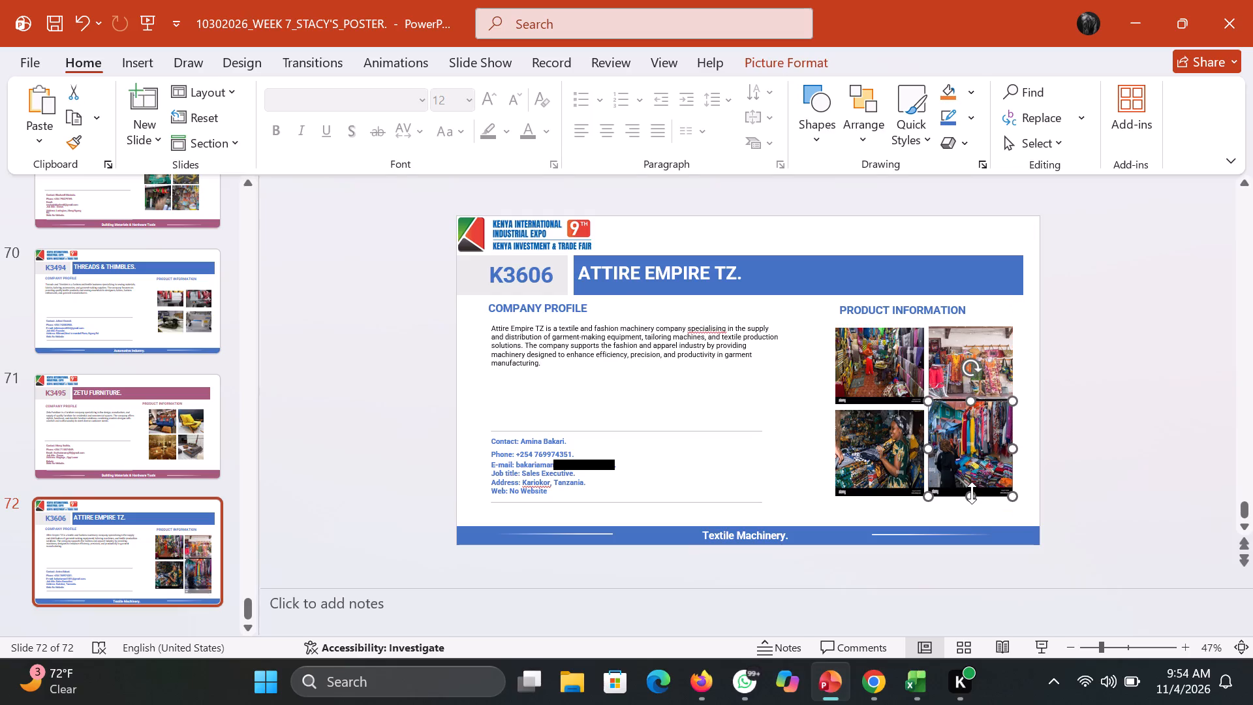
scroll(972, 493, "up", 1, "ctrl")
scroll(972, 493, "down", 2)
left_click_drag(970, 404, 972, 407)
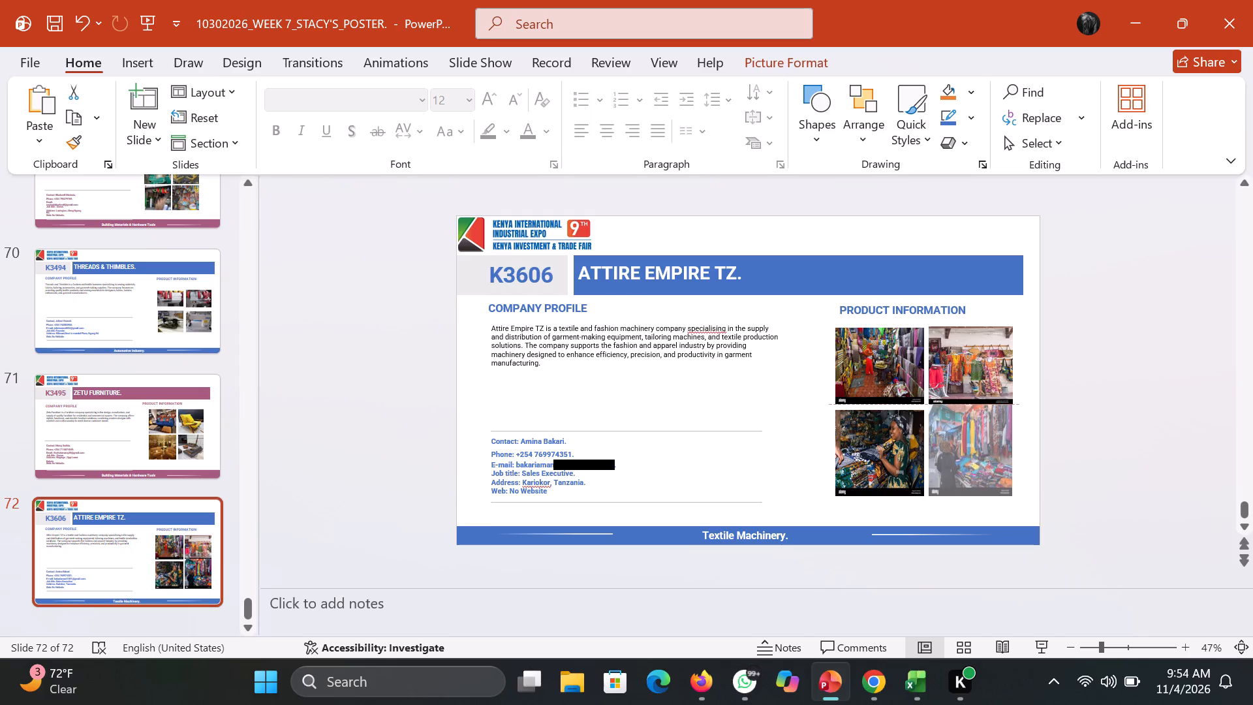
left_click_drag(972, 407, 972, 411)
left_click(1028, 441)
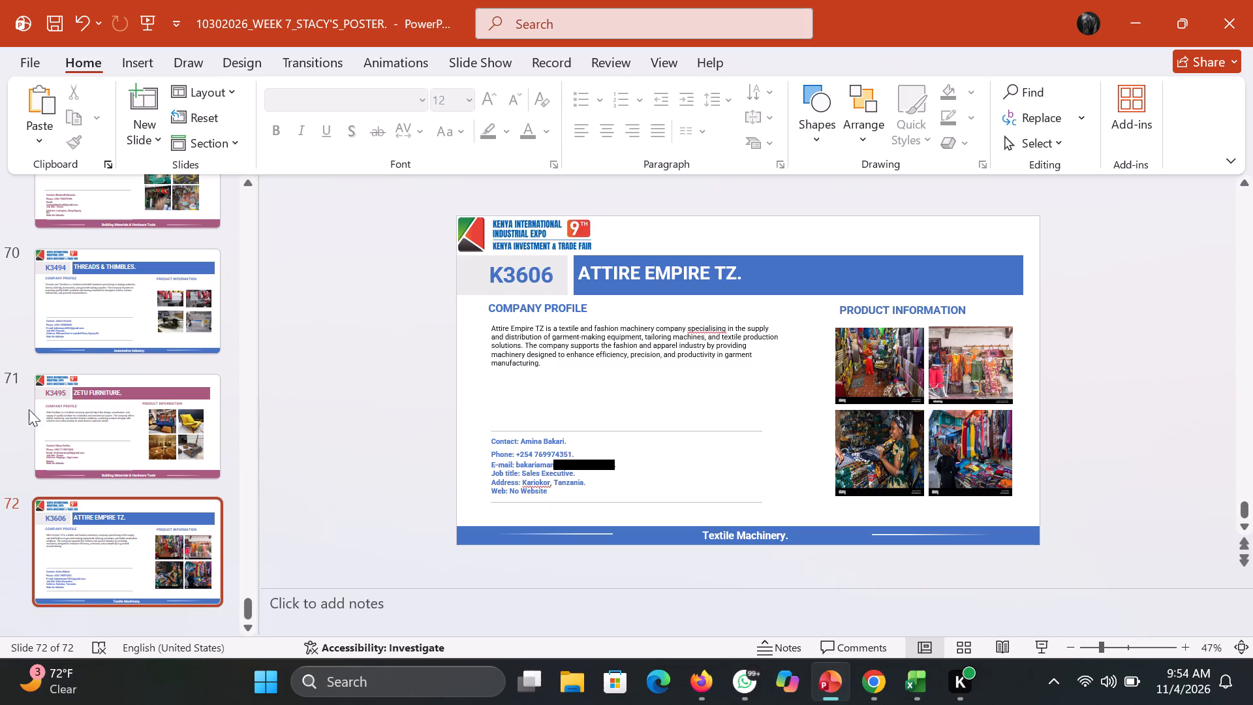
Copy slide 71, the Zetu Furniture poster, and paste it after slide 72 as the new slide 73.
left_click(87, 399)
left_click(113, 538)
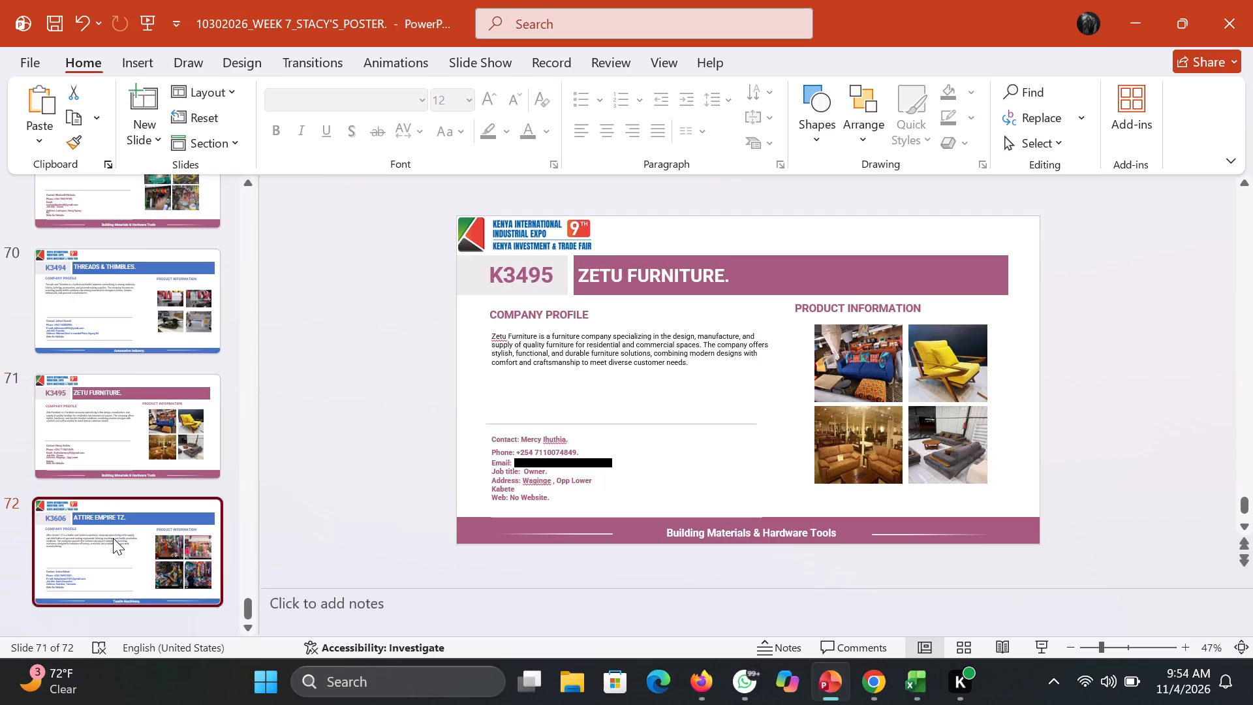
left_click(84, 428)
key("ctrl+c")
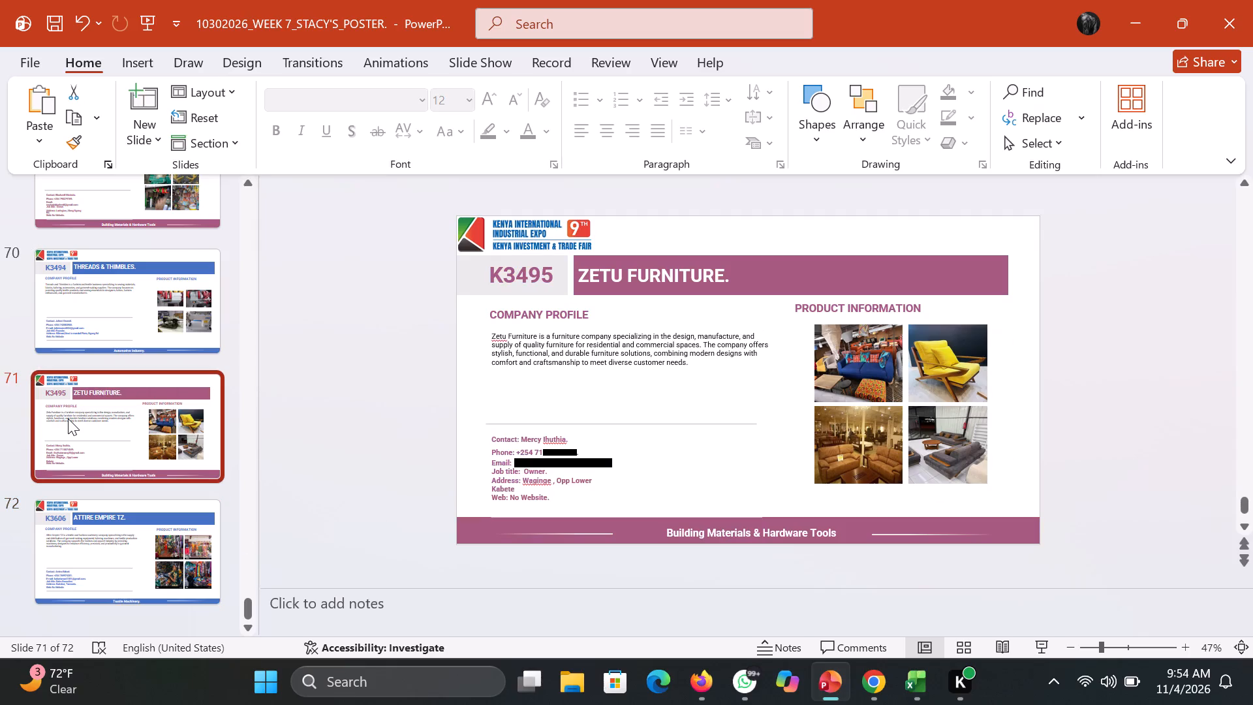
left_click(119, 621)
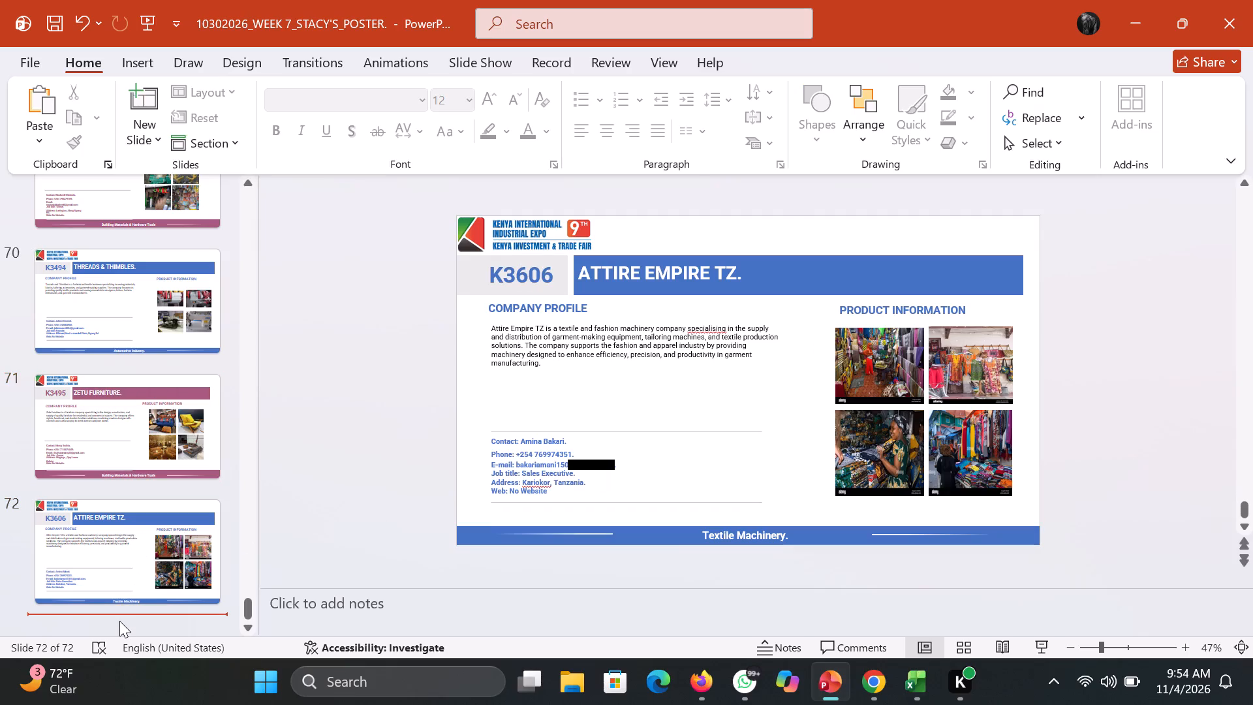
key("ctrl+v")
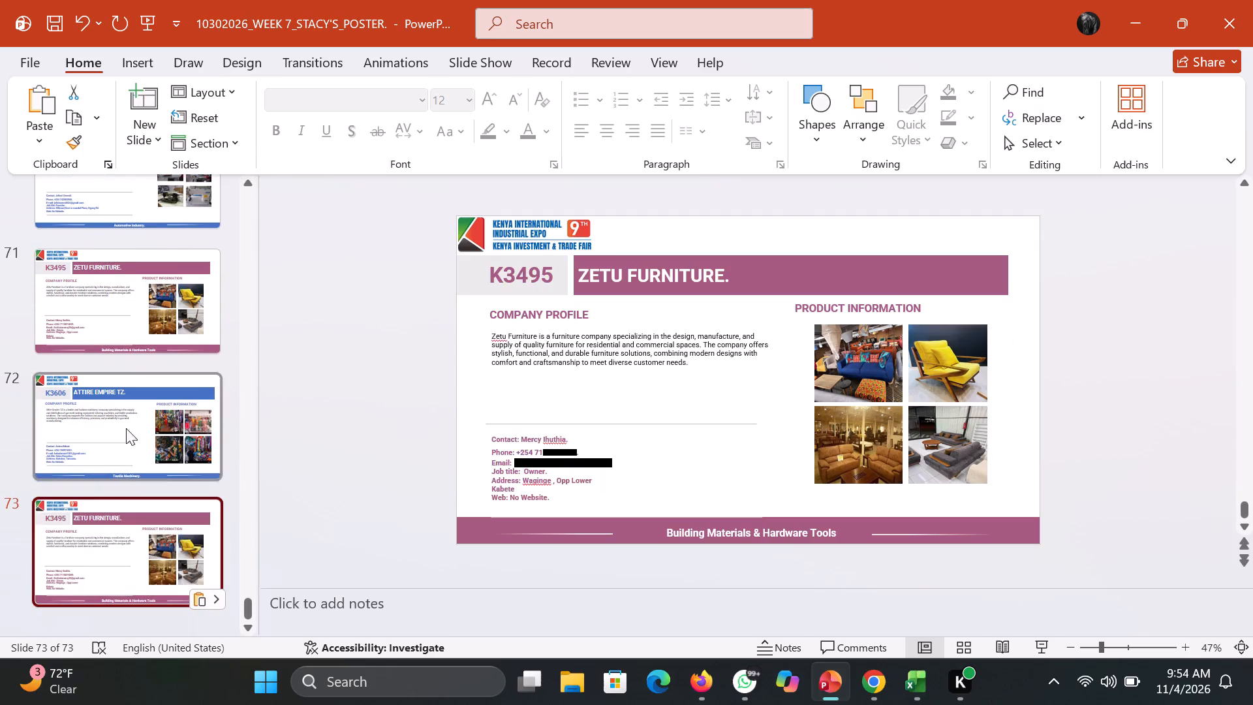
left_click(144, 460)
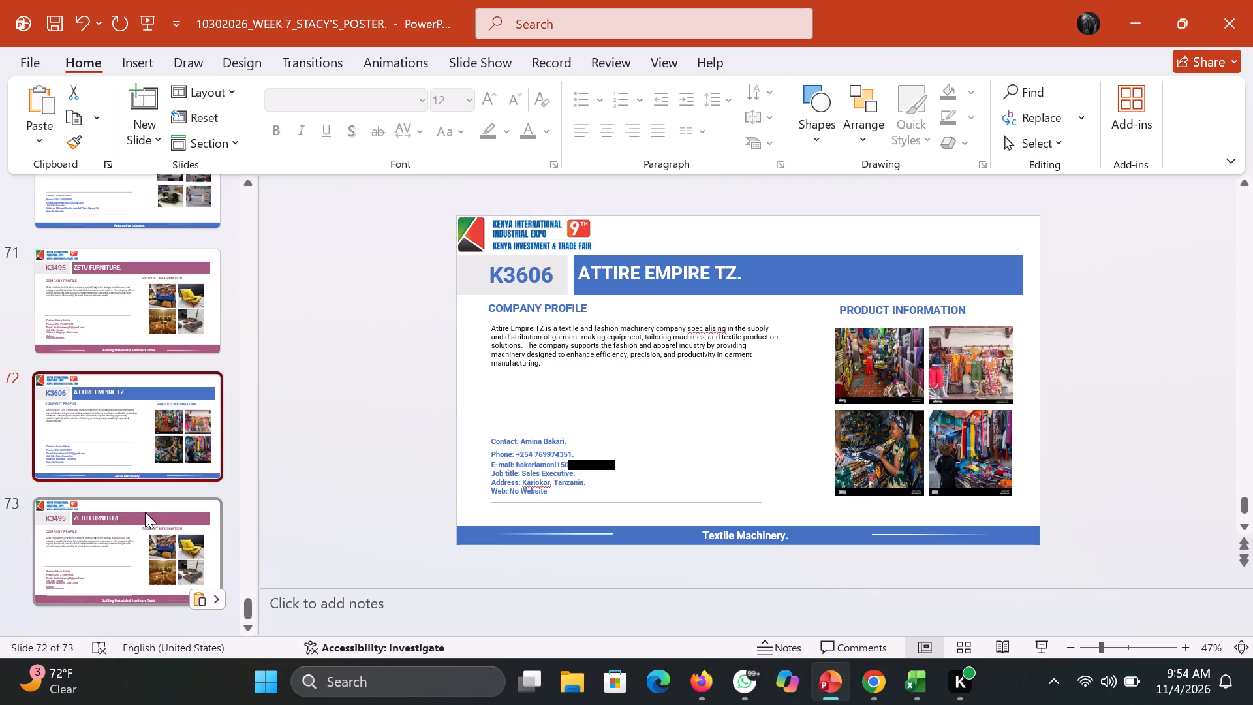
left_click(140, 535)
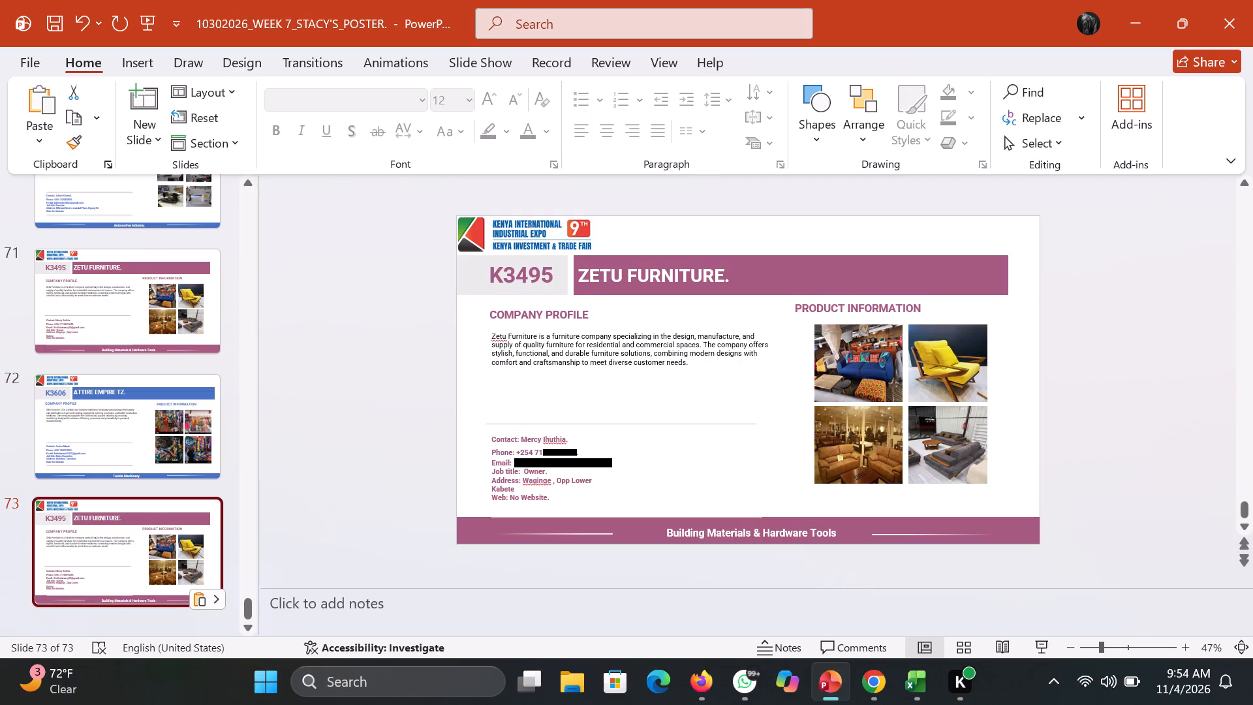
Change the buyer code on slide 73 to K3607.
left_click(528, 270)
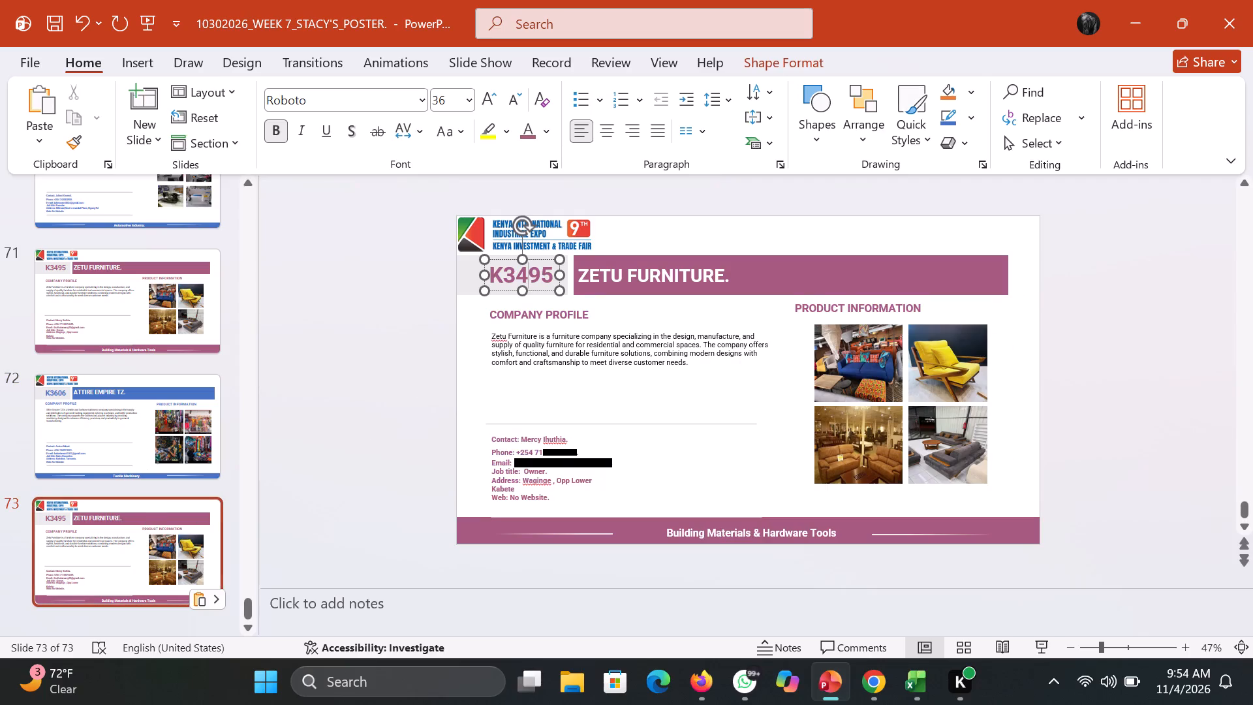
left_click(551, 272)
key("BackSpace")
key("BackSpace")
key("BackSpace")
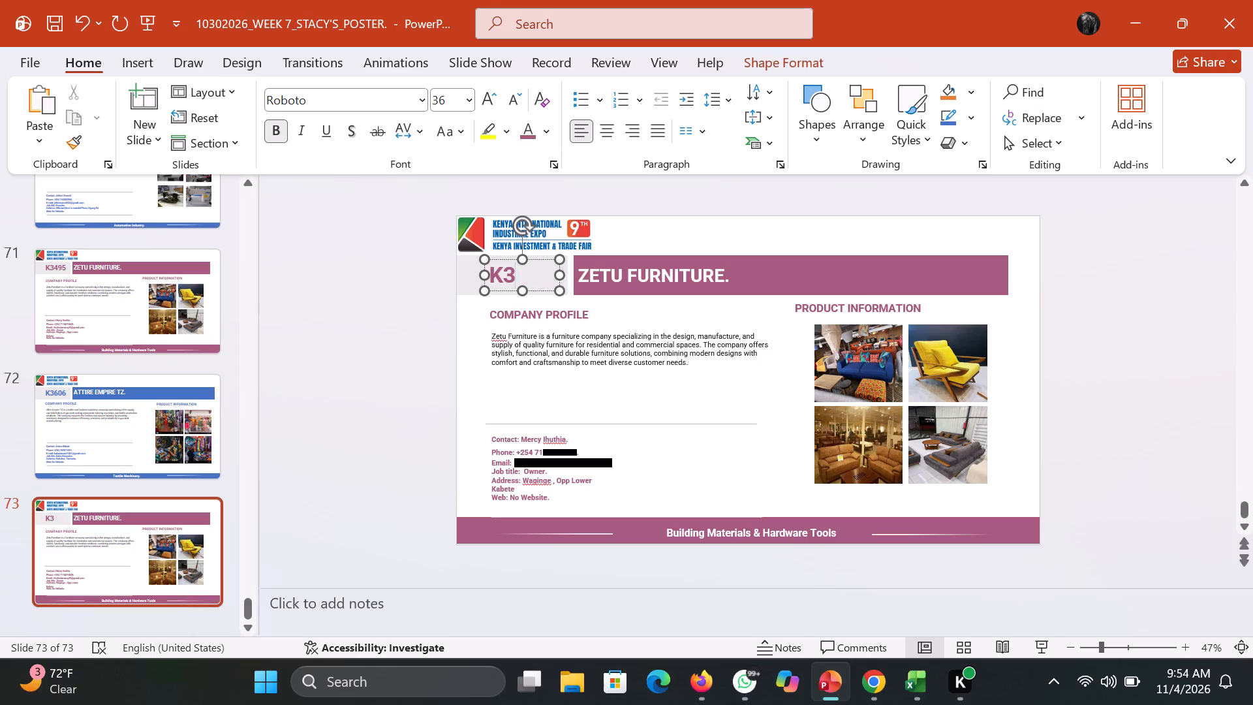
key("6")
type("07")
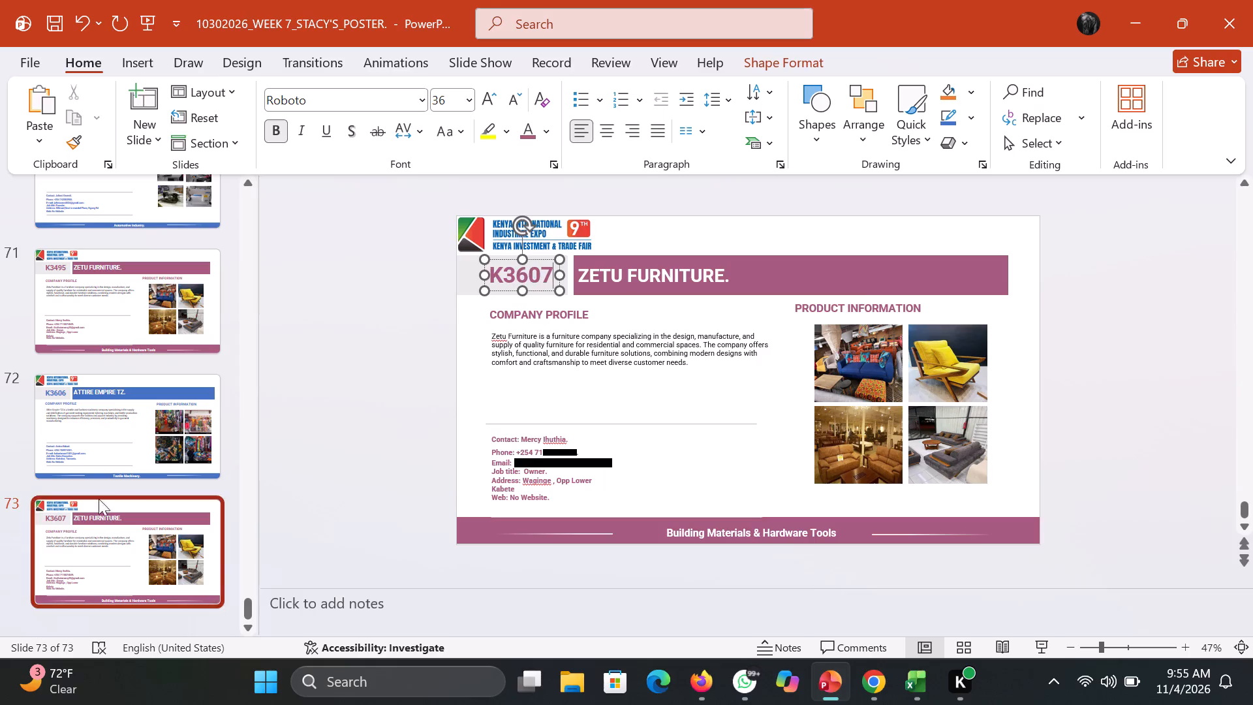
Replace slide 73's company title with "JUNARA CONSTRUCTION & INTERIORS LTD.", checking the name in the Google Sheets buyer list in Chrome.
left_click(723, 277)
key("BackSpace")
key("BackSpace")
key("BackSpace")
key("BackSpace")
key("BackSpace")
key("BackSpace")
key("BackSpace")
key("BackSpace")
key("BackSpace")
key("BackSpace")
key("BackSpace")
key("BackSpace")
key("BackSpace")
key("BackSpace")
key("BackSpace")
key("BackSpace")
key("BackSpace")
key("BackSpace")
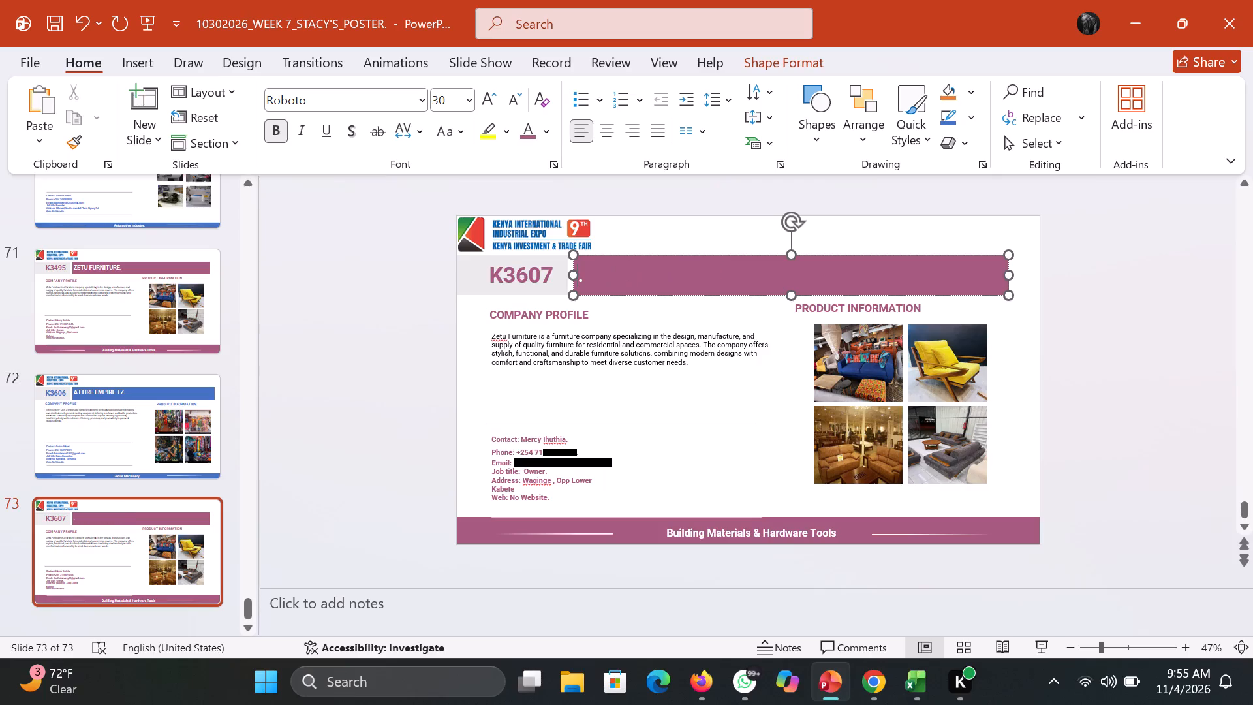
type("JUNARA")
key("space")
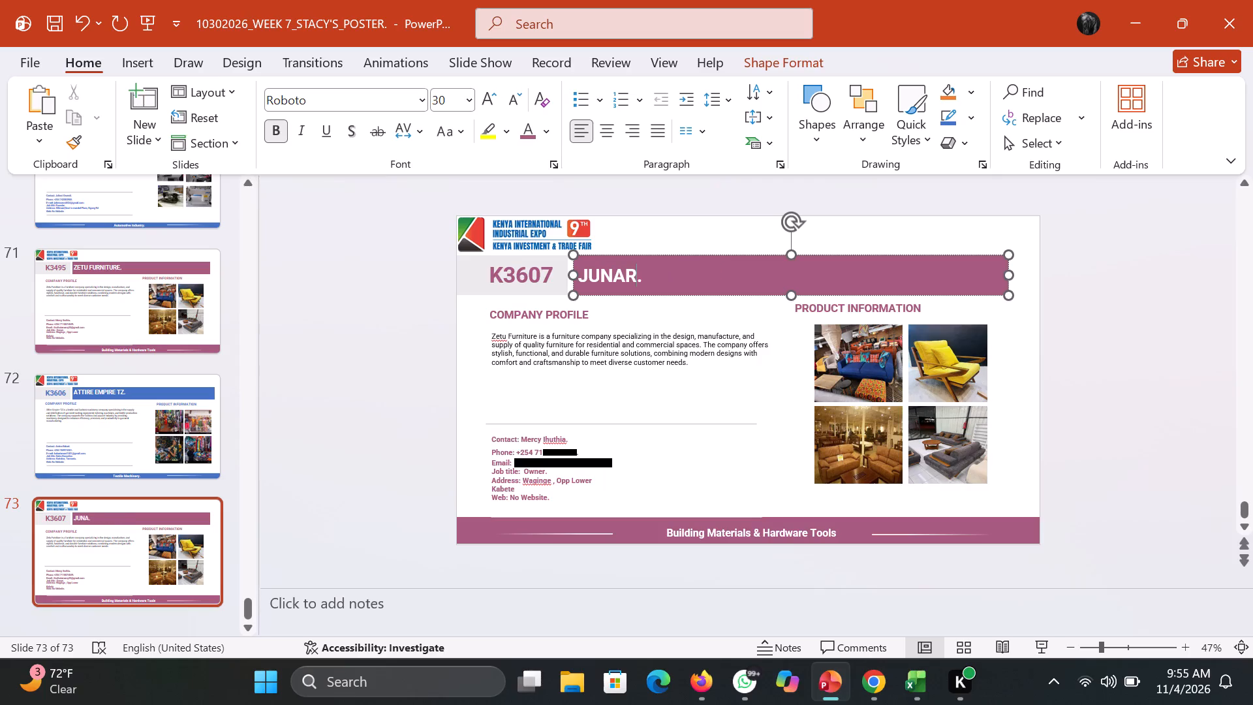
left_click(874, 681)
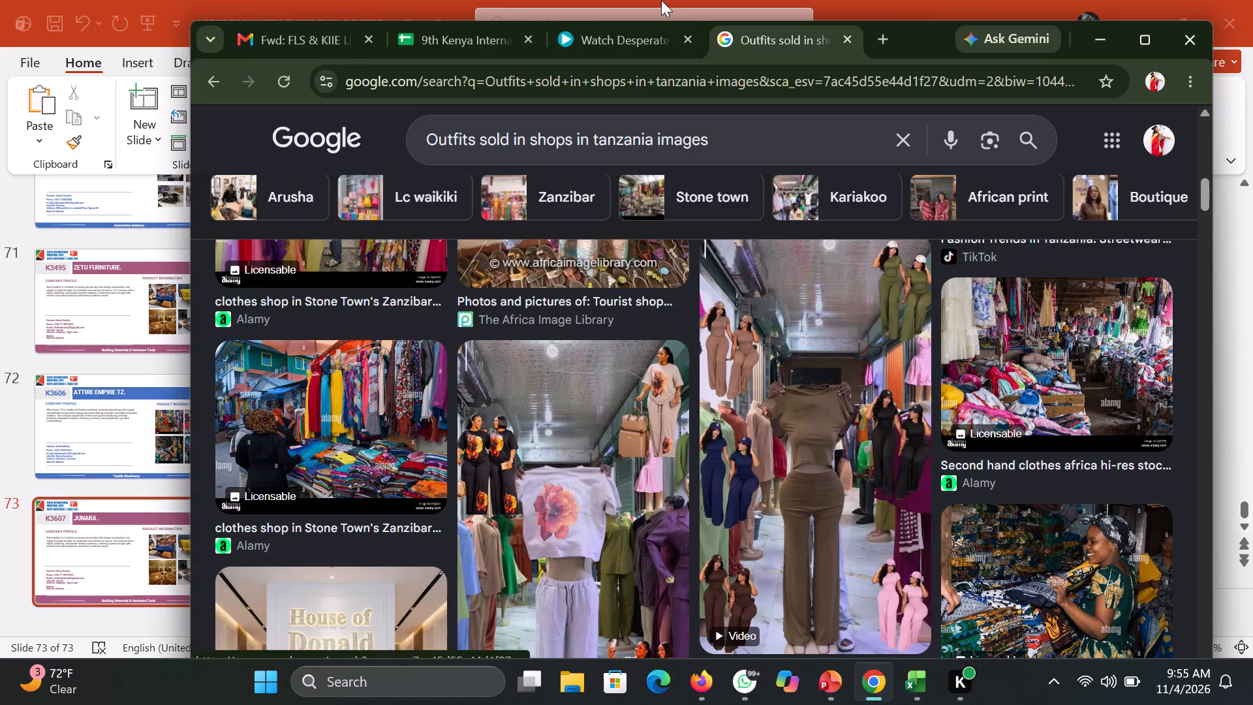
left_click(495, 39)
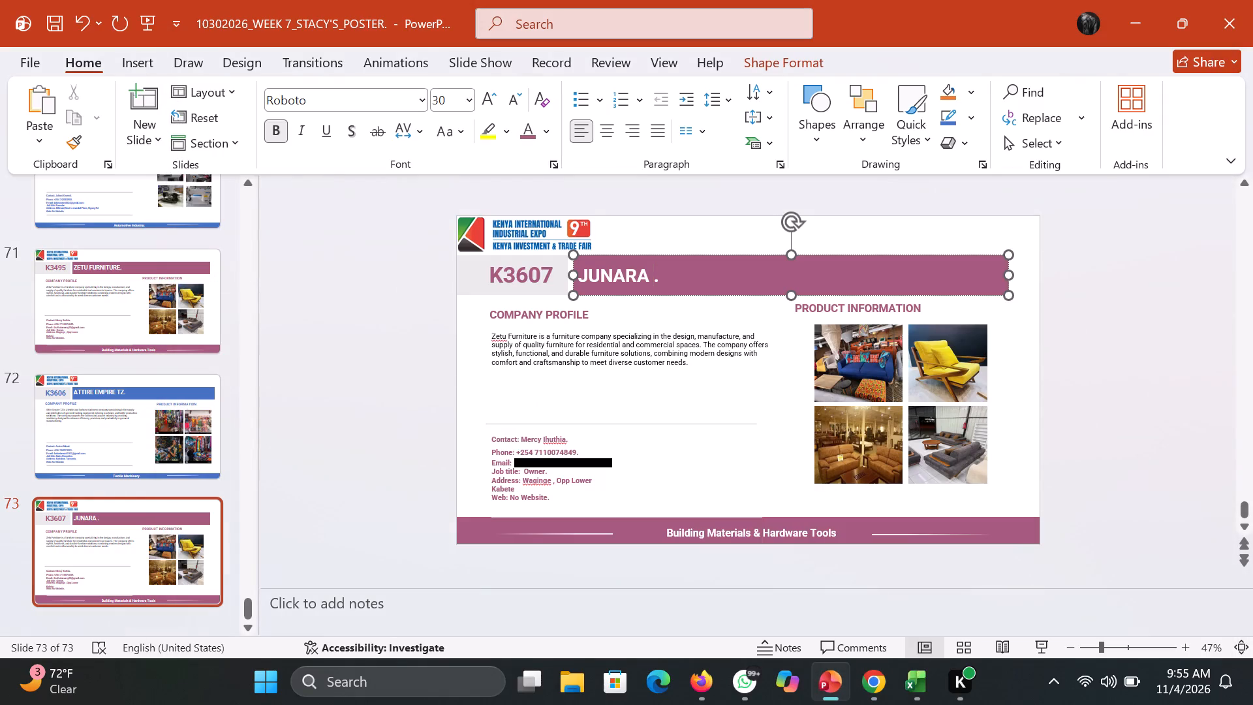
type("CONSTRU")
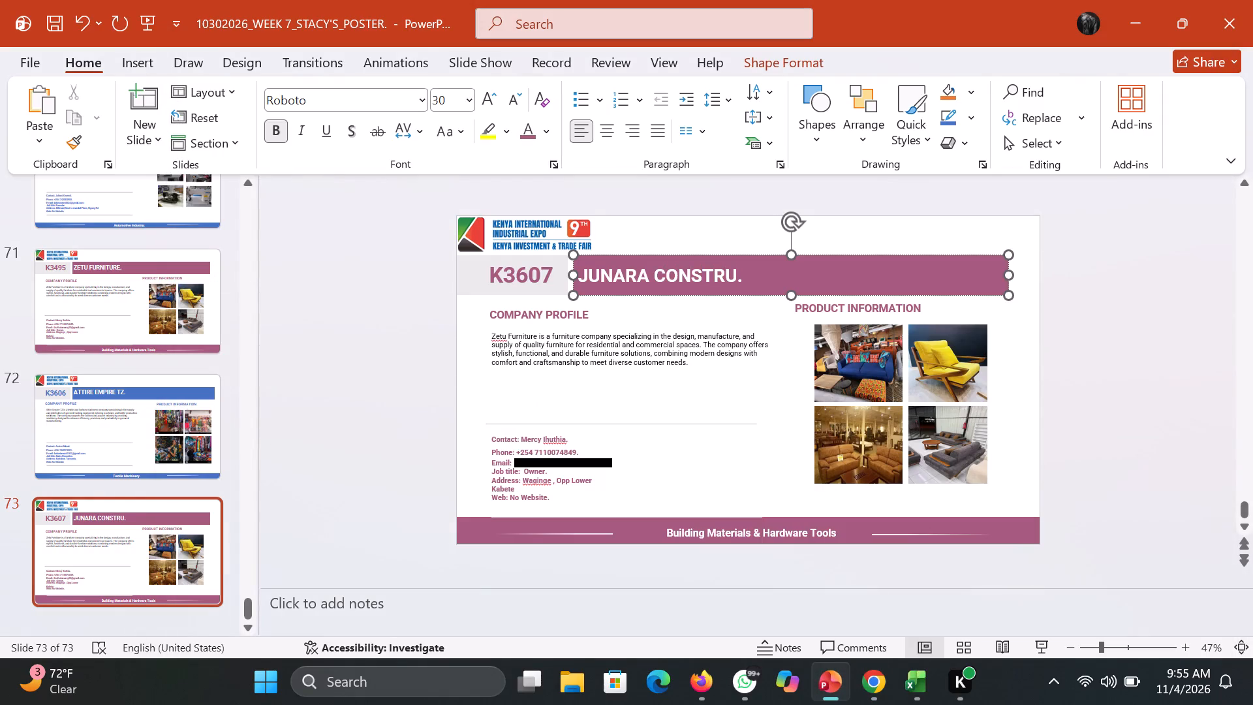
type("CTION")
key("space")
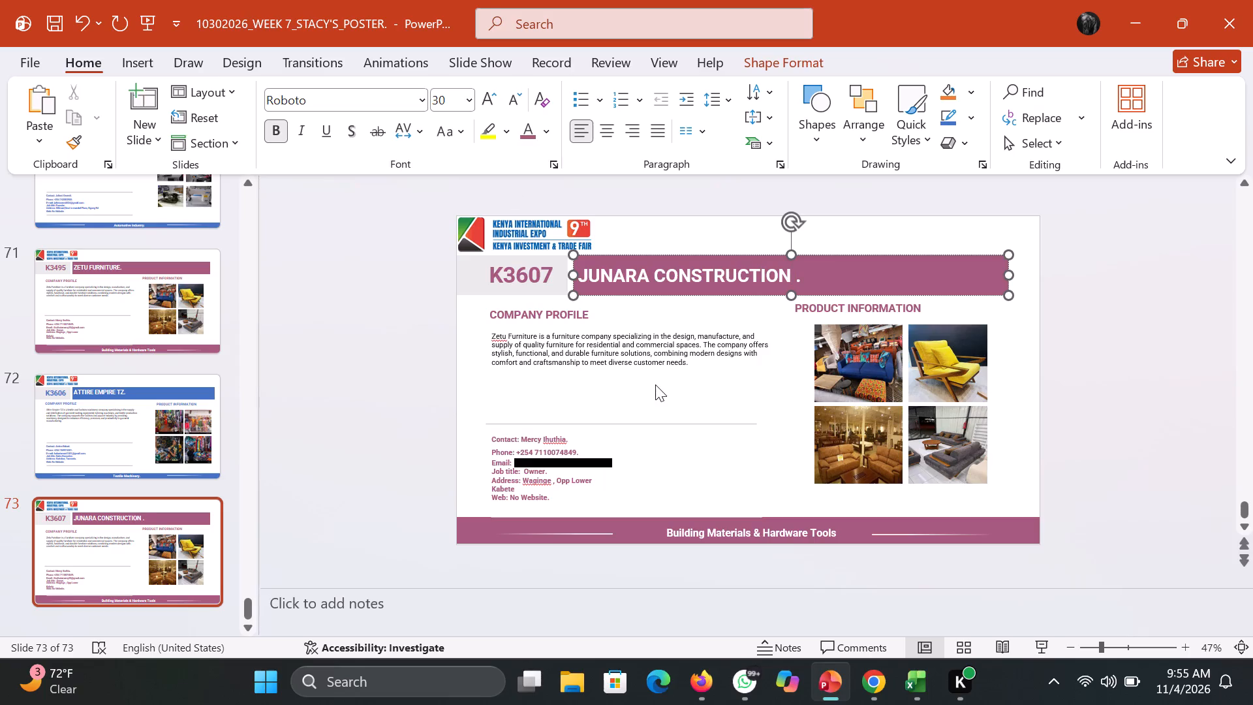
left_click(867, 678)
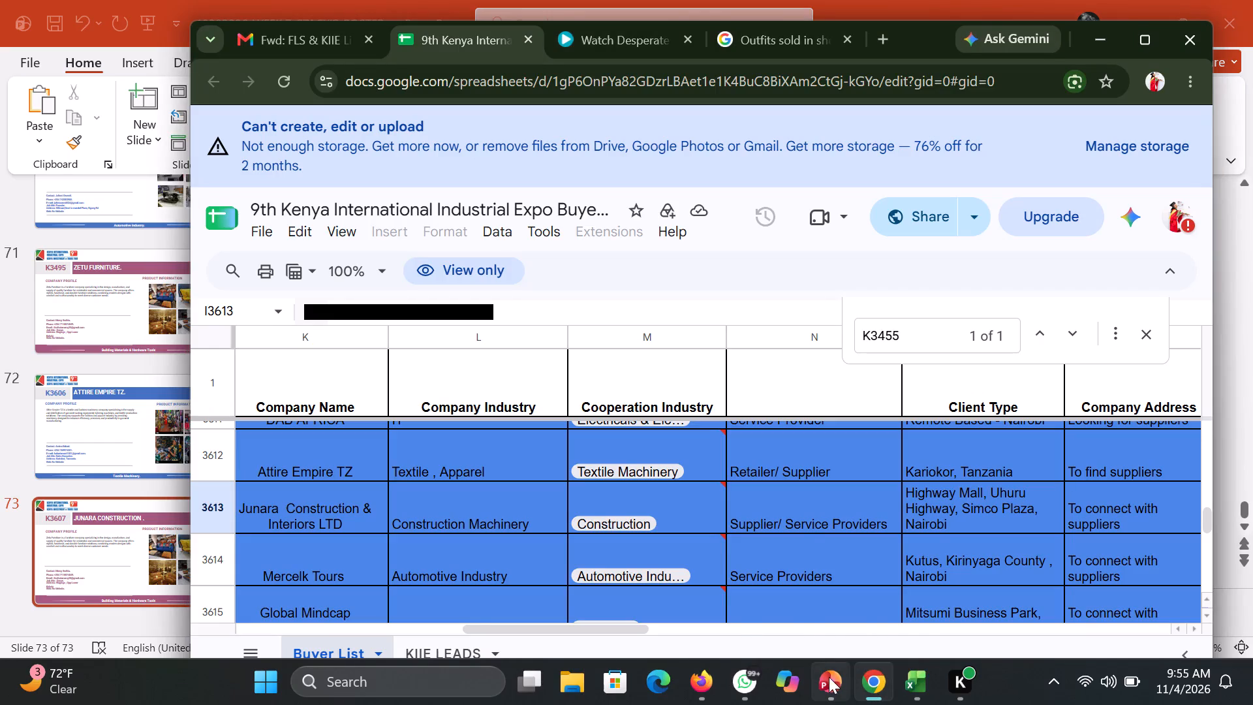
left_click(823, 679)
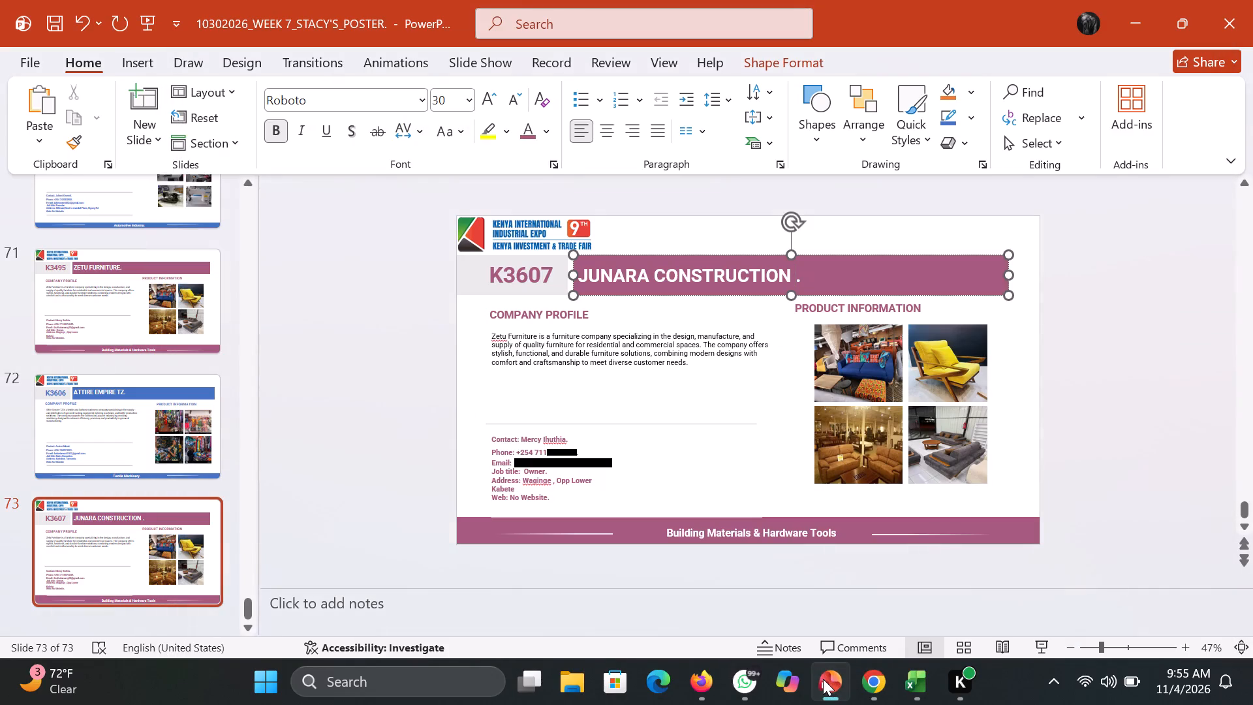
type("&")
key("space")
type("INTERIORS")
key("space")
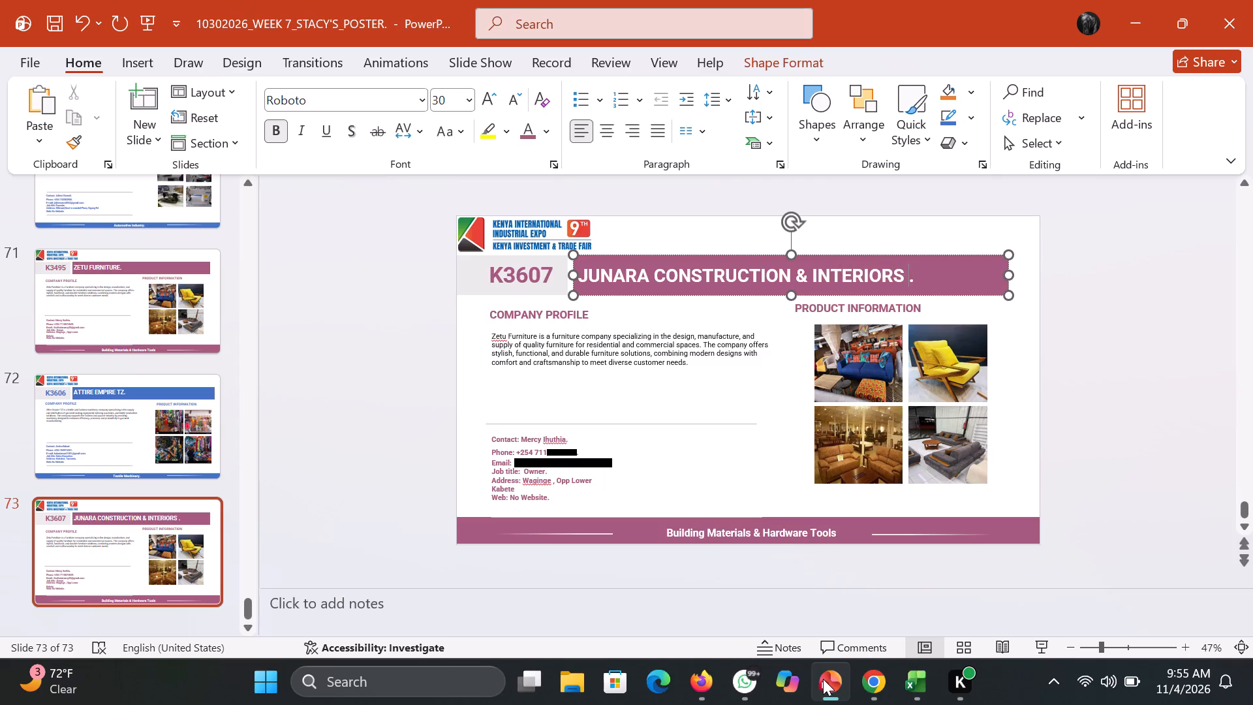
type("LTD")
Open the company profile paragraph on slide 73 for editing.
left_click(664, 351)
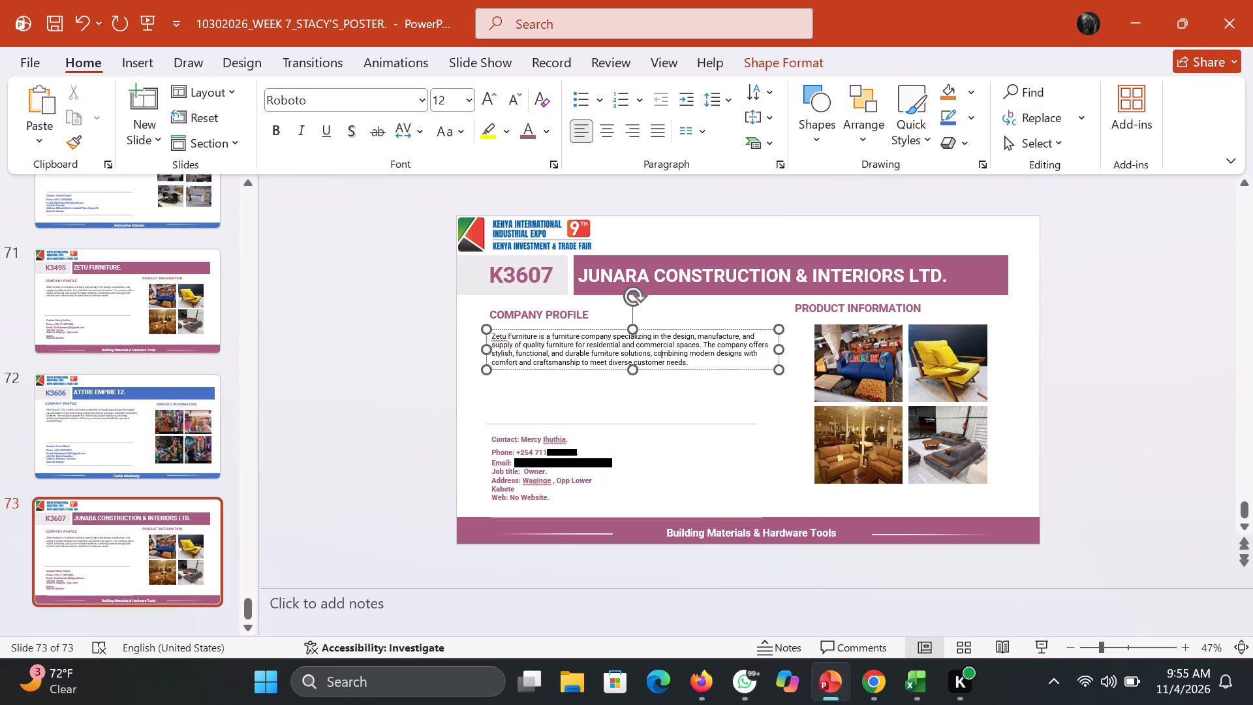
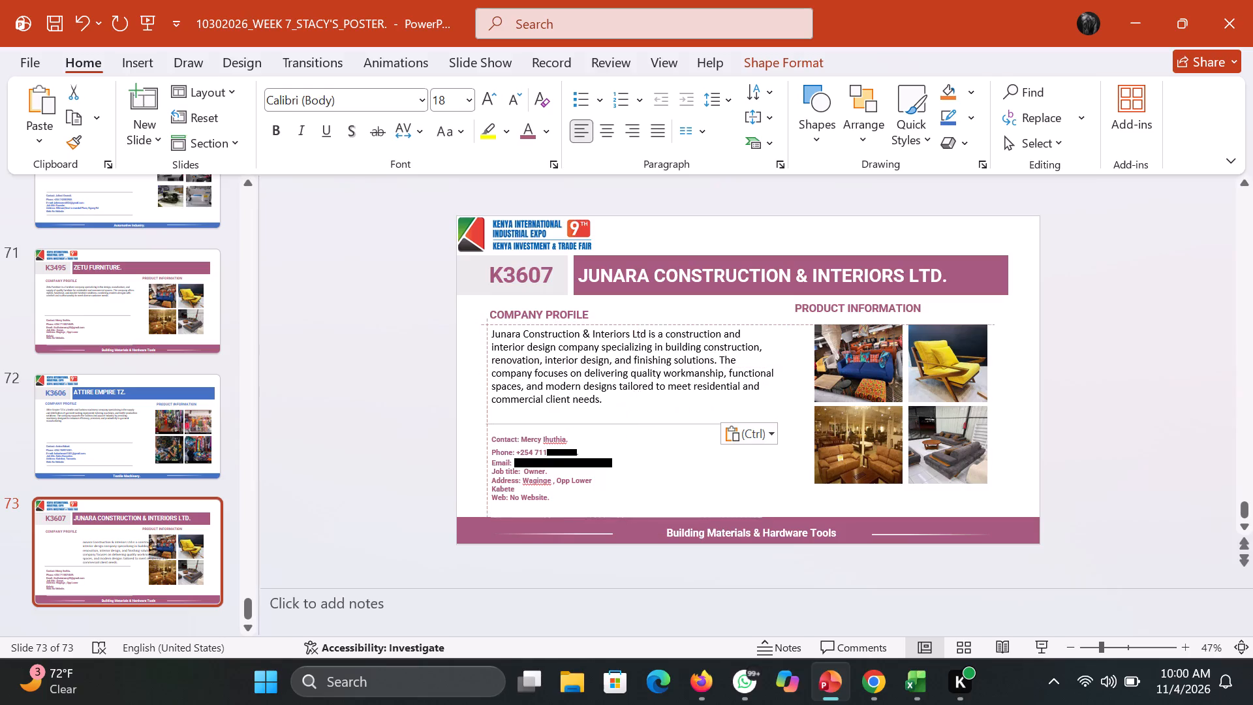
Move the pasted company profile text box on slide 73 so it lines up beneath the COMPANY PROFILE heading.
left_click_drag(784, 359, 777, 359)
left_click_drag(777, 359, 779, 358)
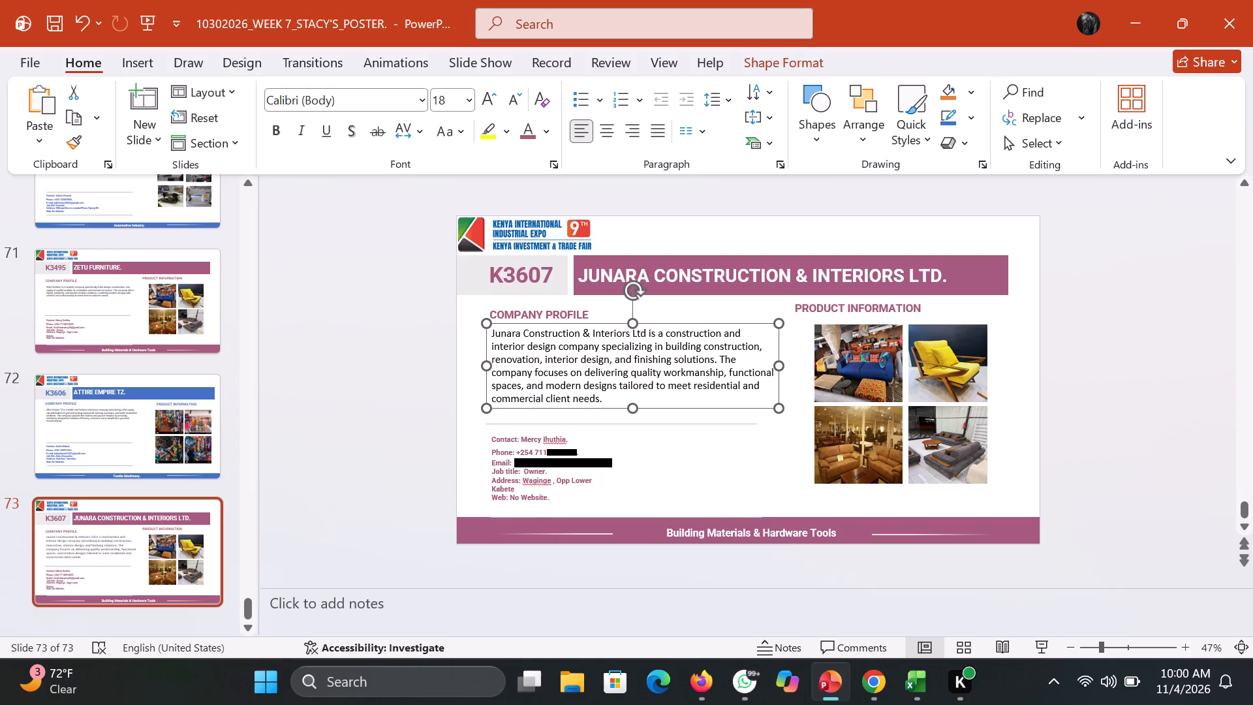
Format the company profile paragraph on slide 73 in Roboto at size 12.
left_click(469, 102)
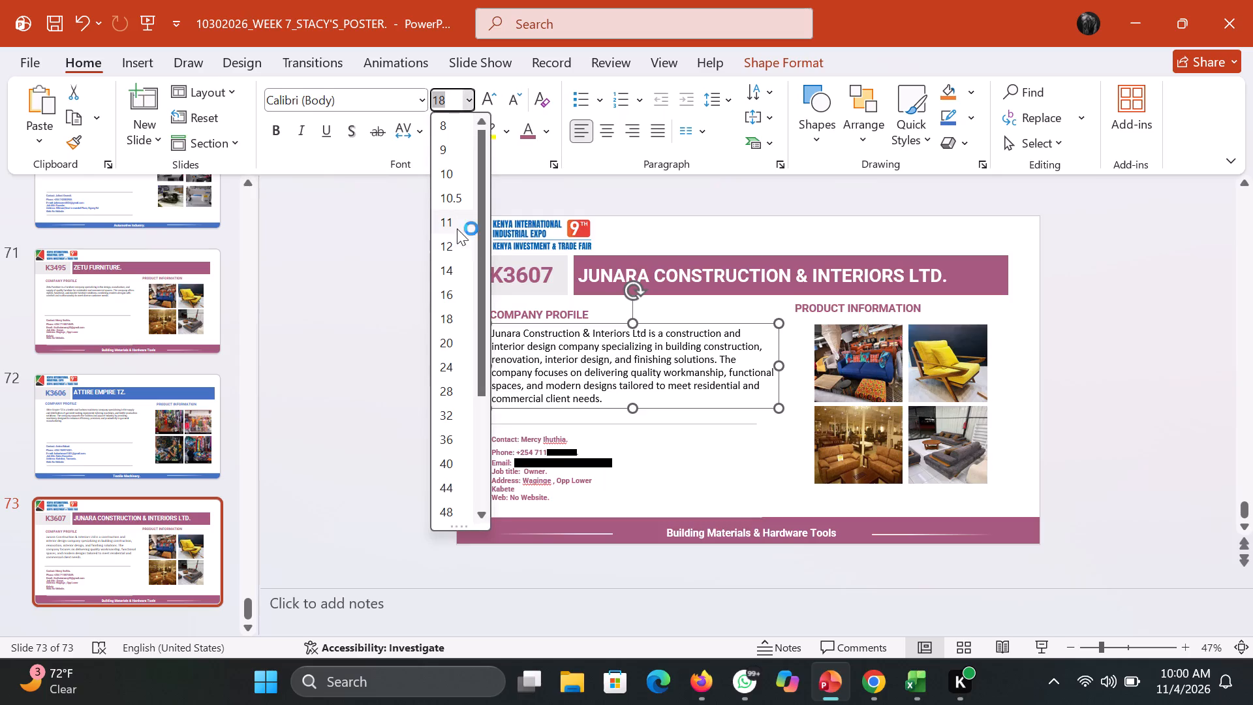
left_click(457, 228)
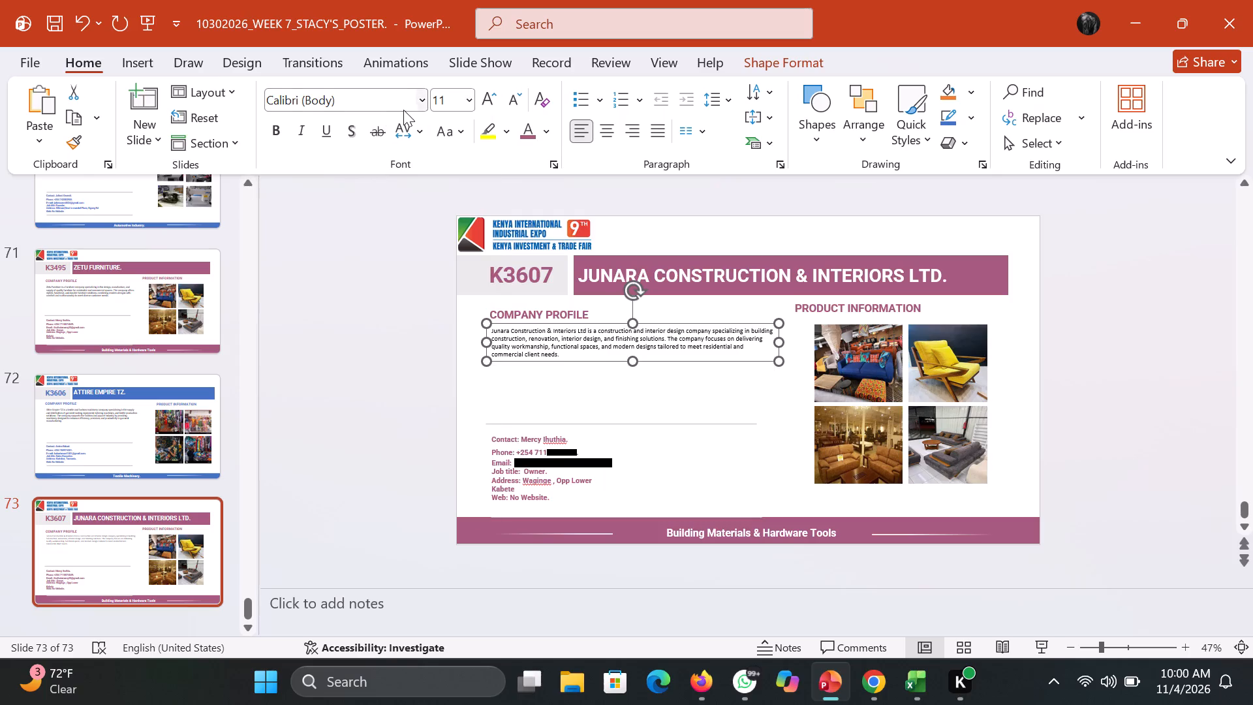
left_click(420, 106)
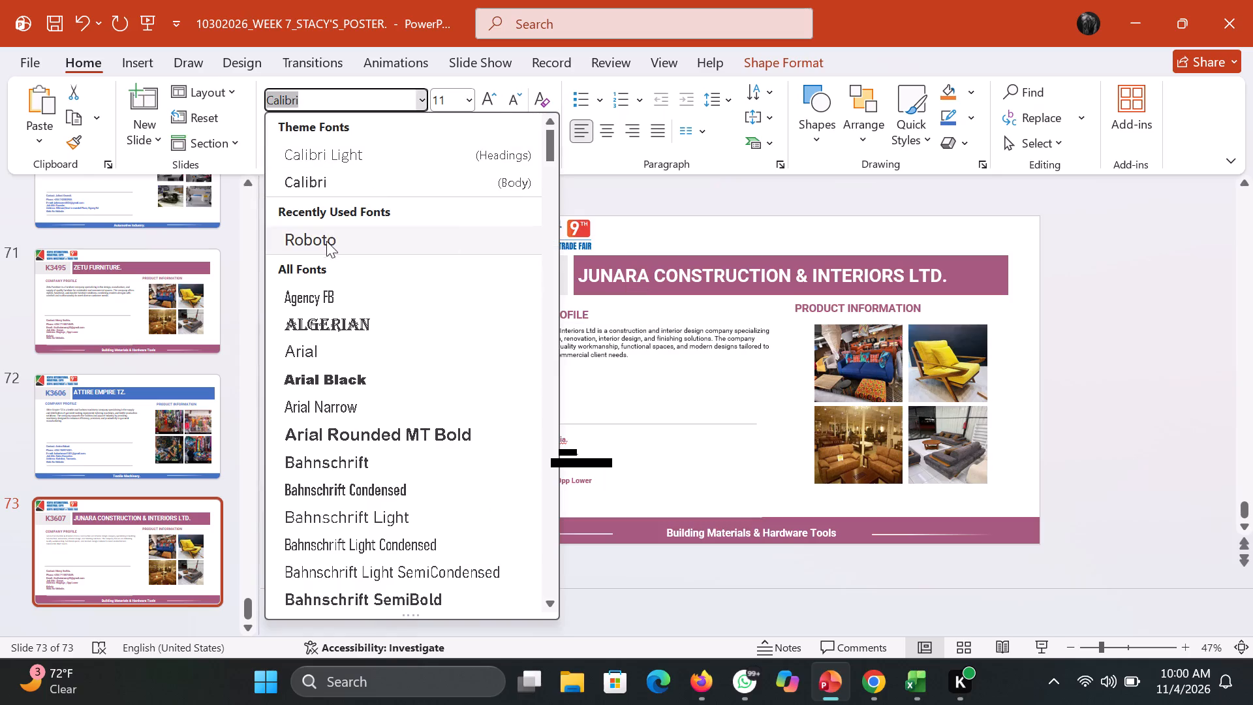
left_click(323, 245)
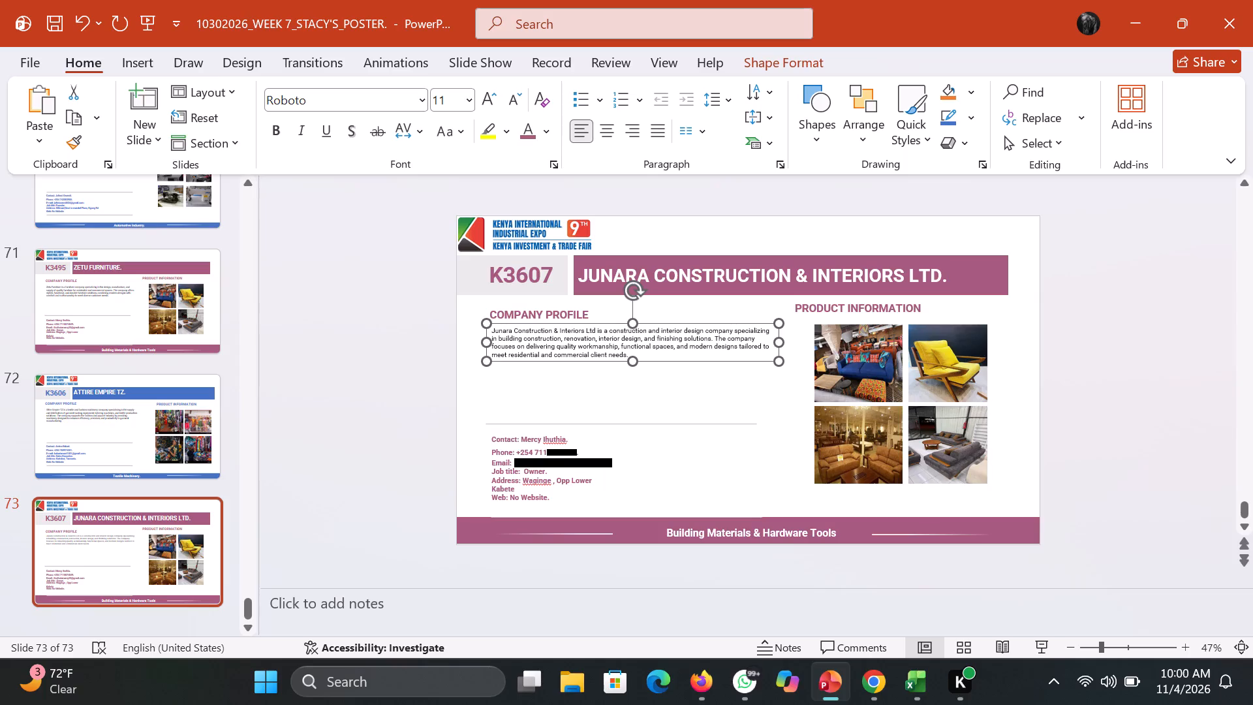
left_click(471, 100)
left_click(450, 252)
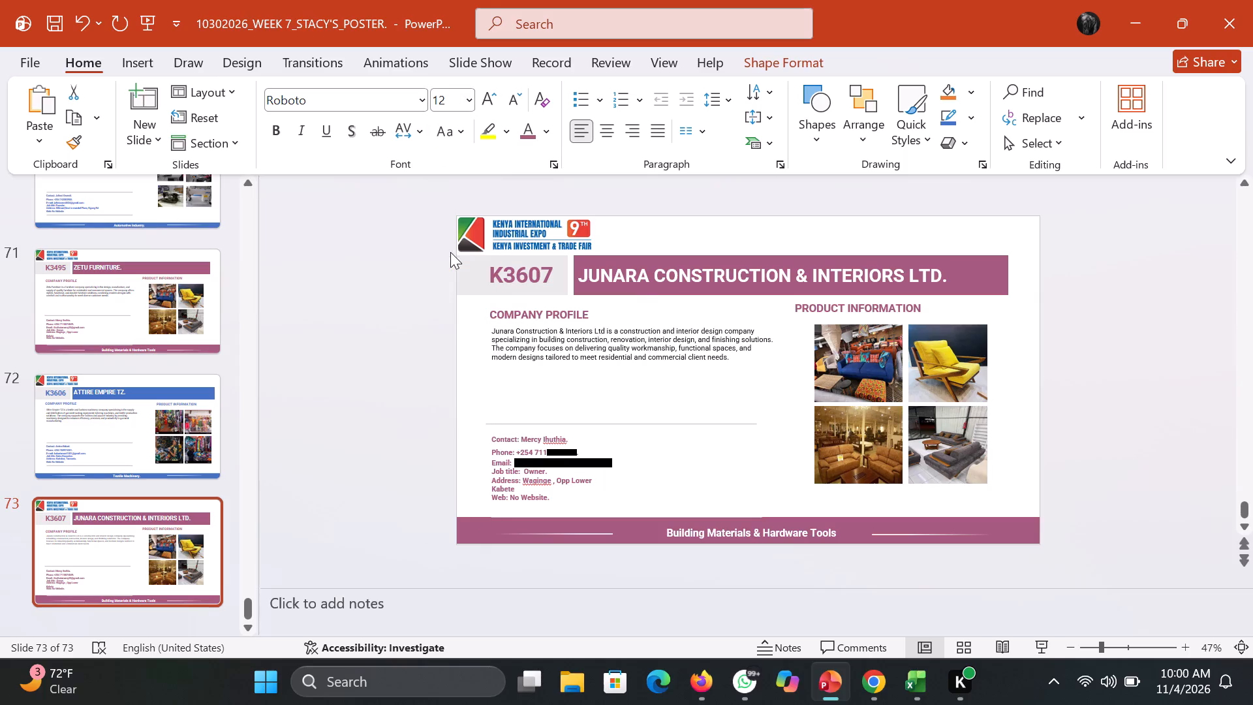
left_click(632, 422)
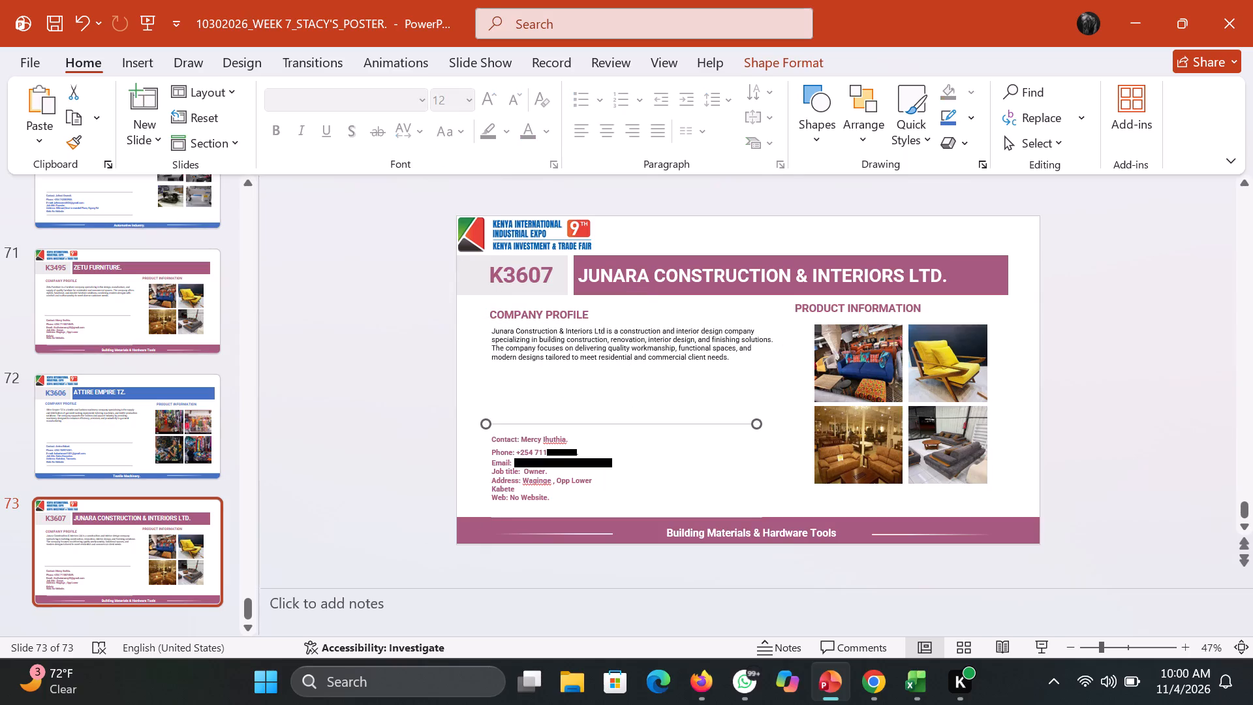
Replace the contact name on slide 73 with the K3607 client name from the Google Sheets buyer list in Chrome, ending with a full stop.
left_click(574, 429)
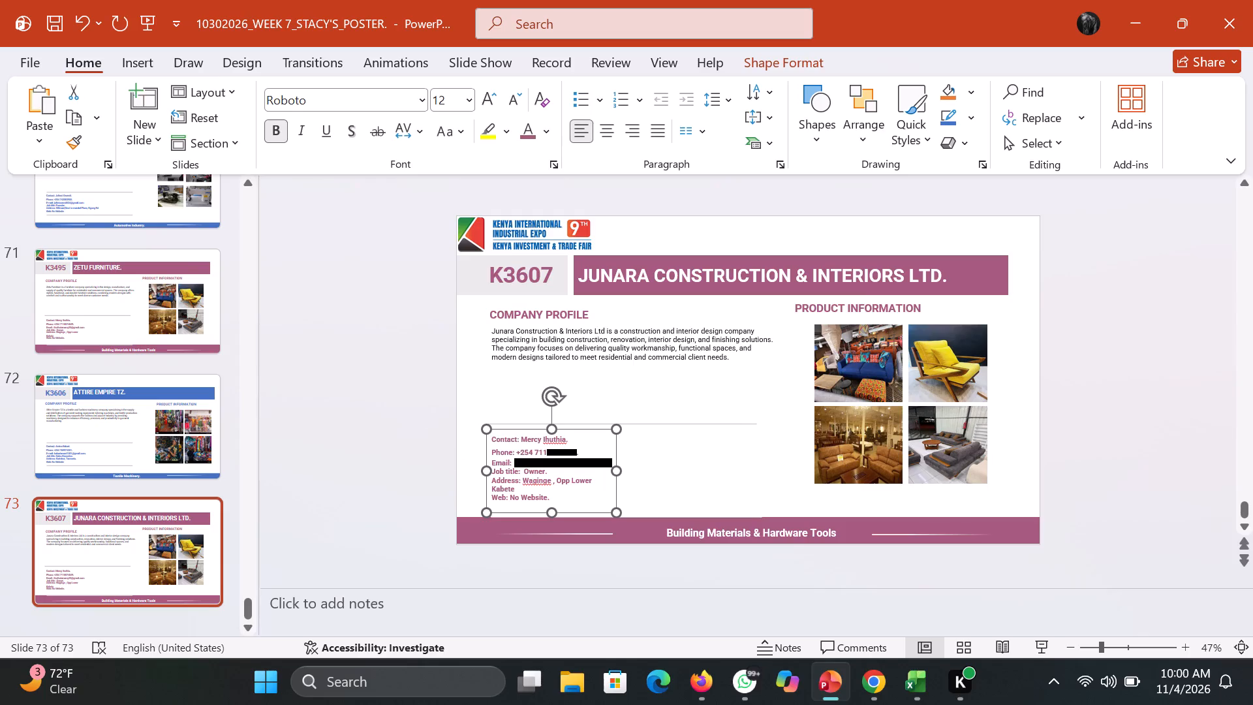
left_click(575, 441)
key("BackSpace")
key("BackSpace")
key("BackSpace")
key("BackSpace")
key("BackSpace")
key("BackSpace")
key("BackSpace")
key("BackSpace")
key("BackSpace")
key("BackSpace")
key("BackSpace")
key("BackSpace")
key("BackSpace")
key("BackSpace")
key("BackSpace")
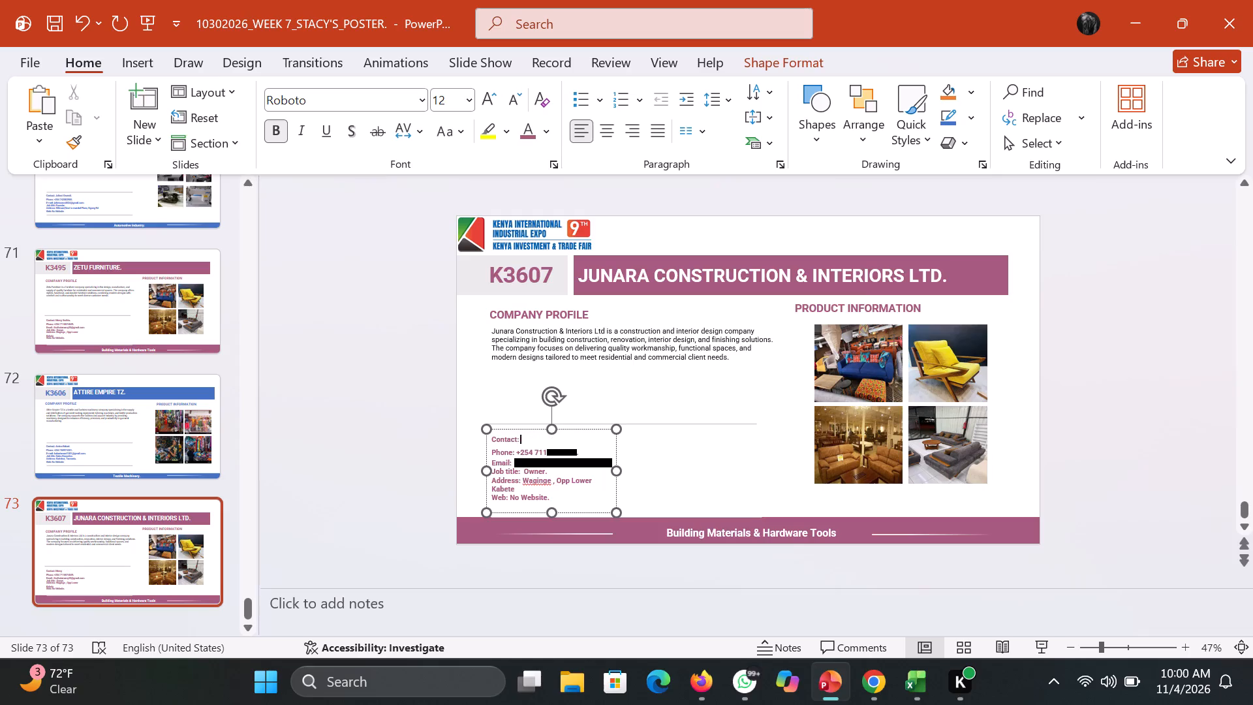
key("BackSpace")
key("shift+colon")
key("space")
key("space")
key("BackSpace")
left_click(882, 693)
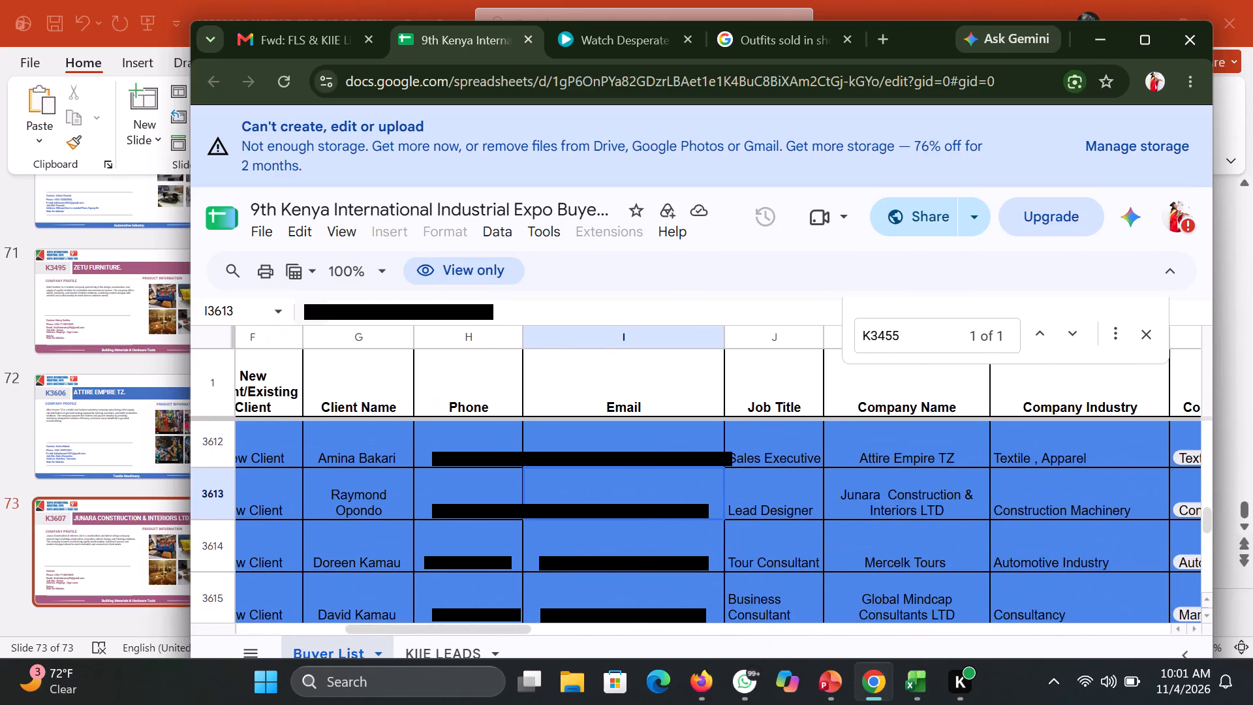
left_click(826, 681)
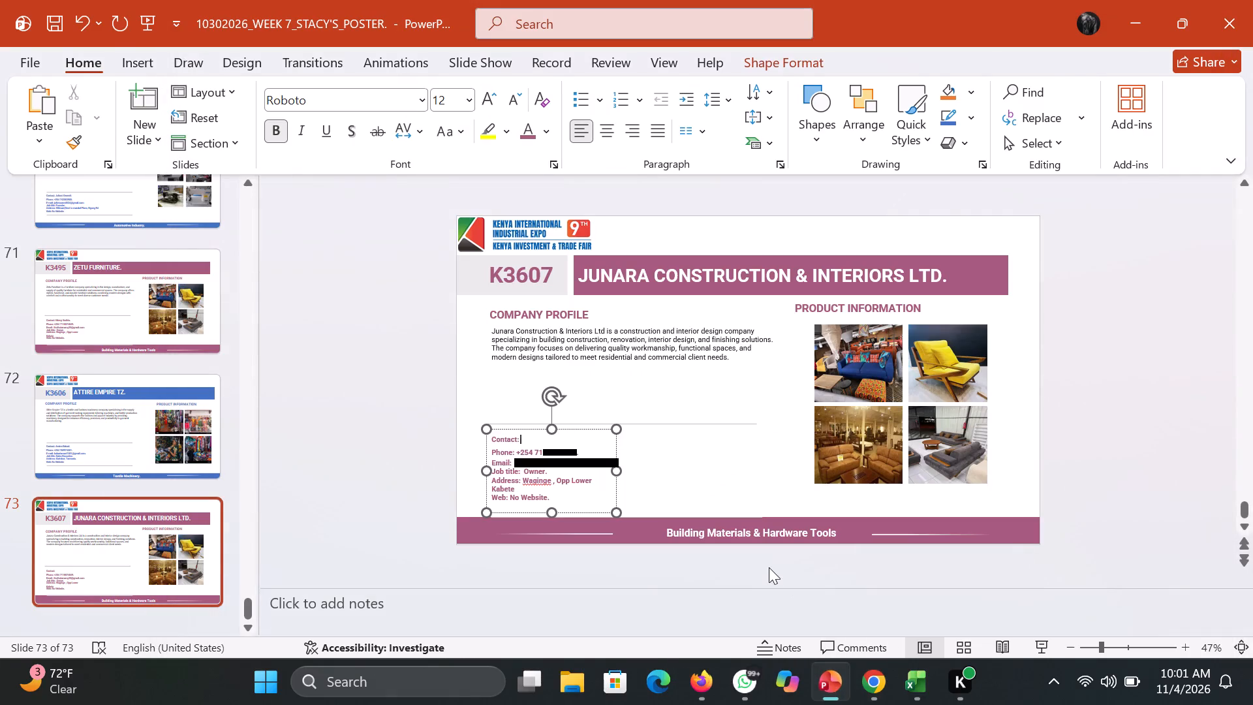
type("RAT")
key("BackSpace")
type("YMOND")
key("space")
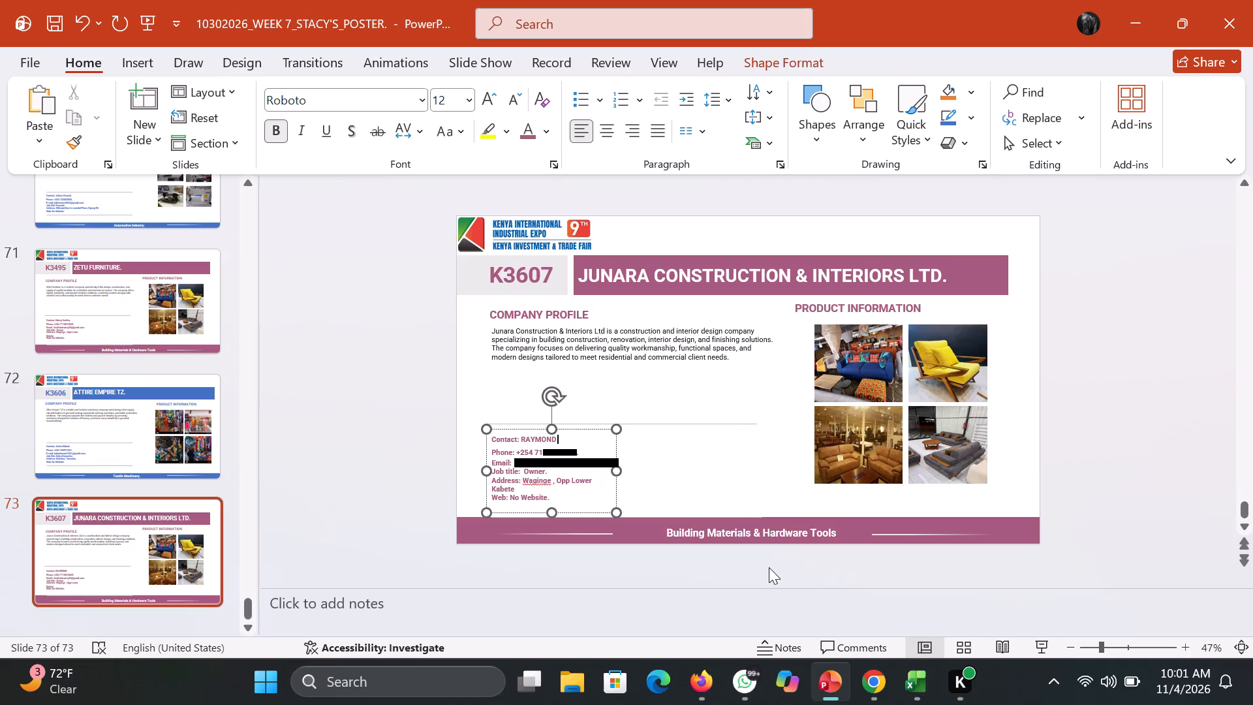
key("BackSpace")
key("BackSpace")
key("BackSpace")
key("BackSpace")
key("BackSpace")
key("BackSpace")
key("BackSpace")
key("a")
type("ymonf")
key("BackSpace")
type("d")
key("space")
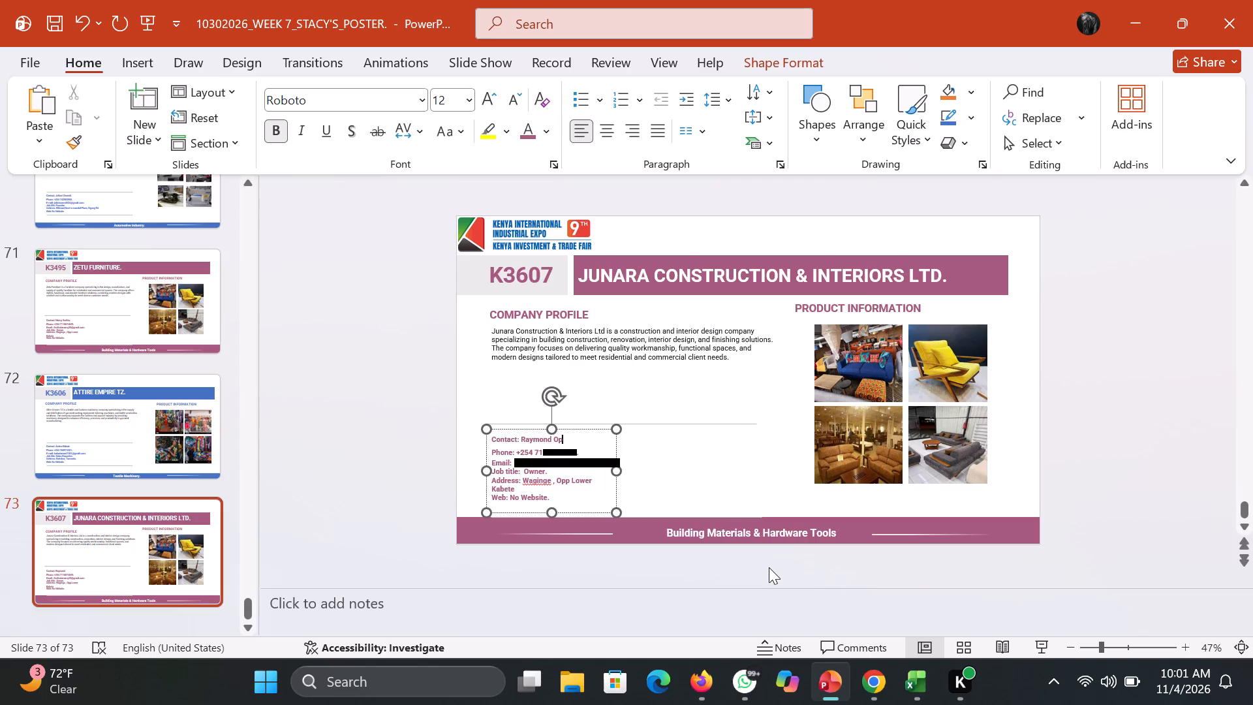
left_click(861, 690)
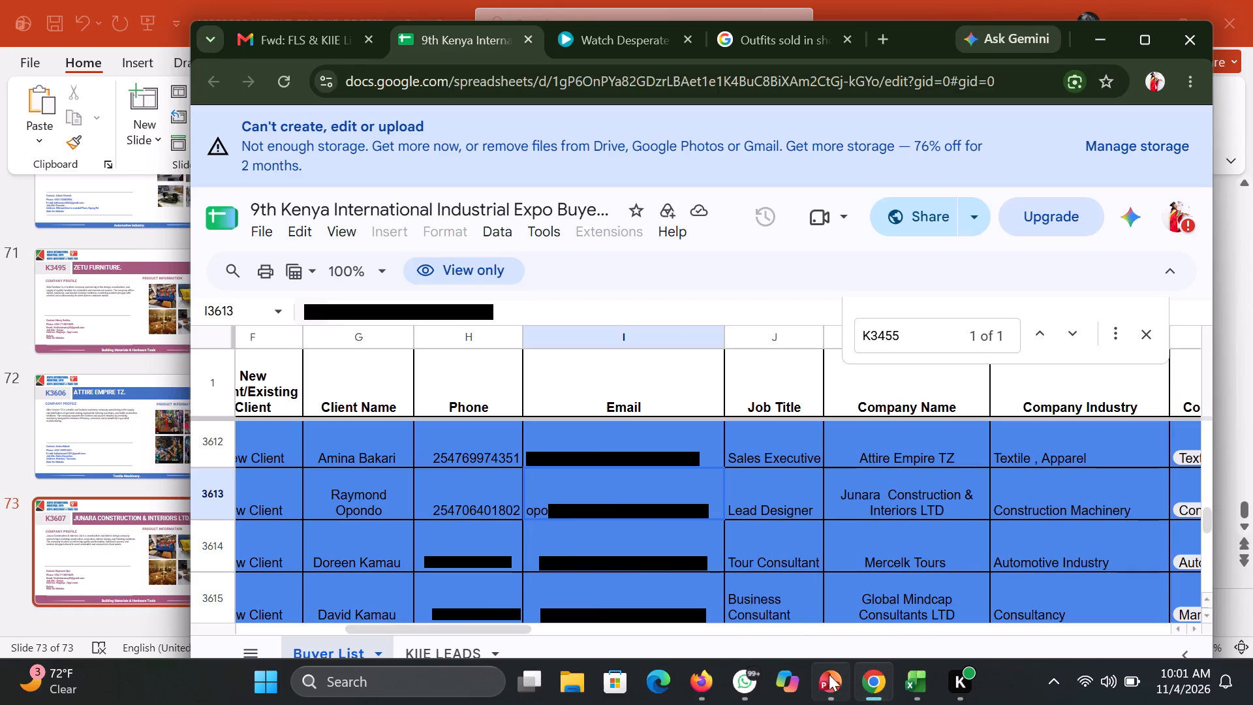
left_click(816, 698)
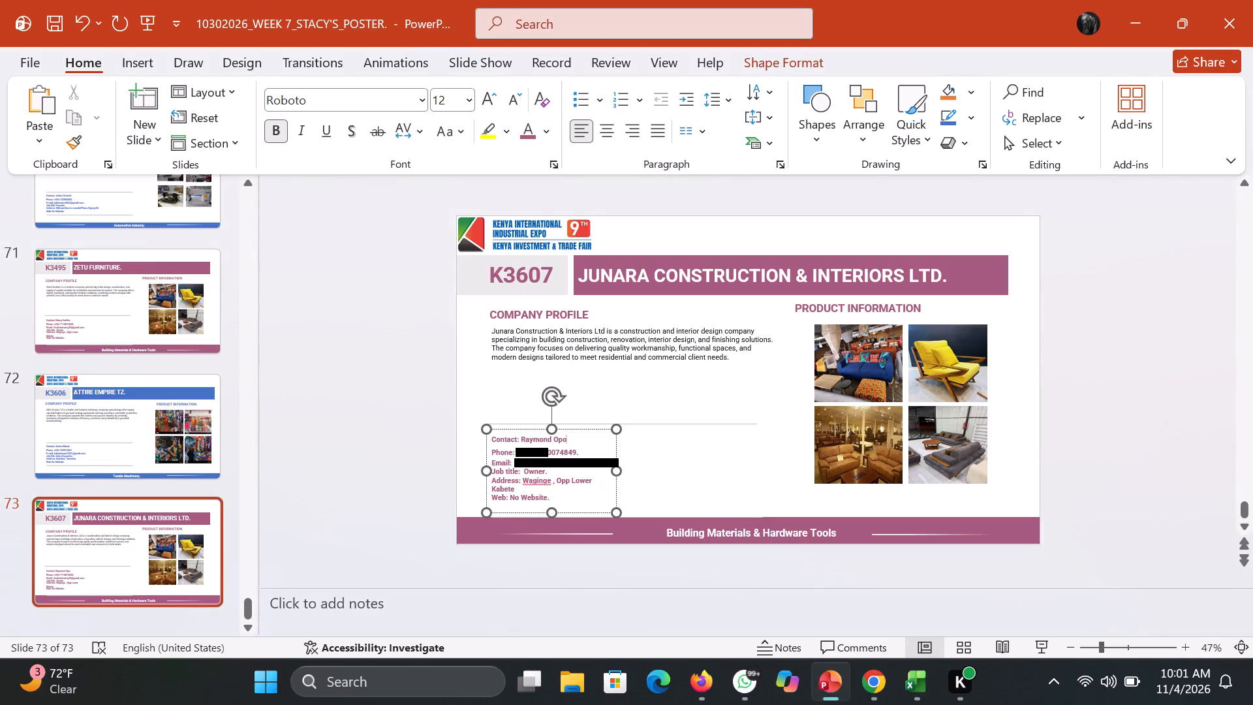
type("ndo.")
Replace the phone number on slide 73 with the Junara client's number from the buyer list in Chrome, keeping the country code.
left_click(589, 448)
key("BackSpace")
key("BackSpace")
key("BackSpace")
key("BackSpace")
key("BackSpace")
key("BackSpace")
key("BackSpace")
key("BackSpace")
key("BackSpace")
key("BackSpace")
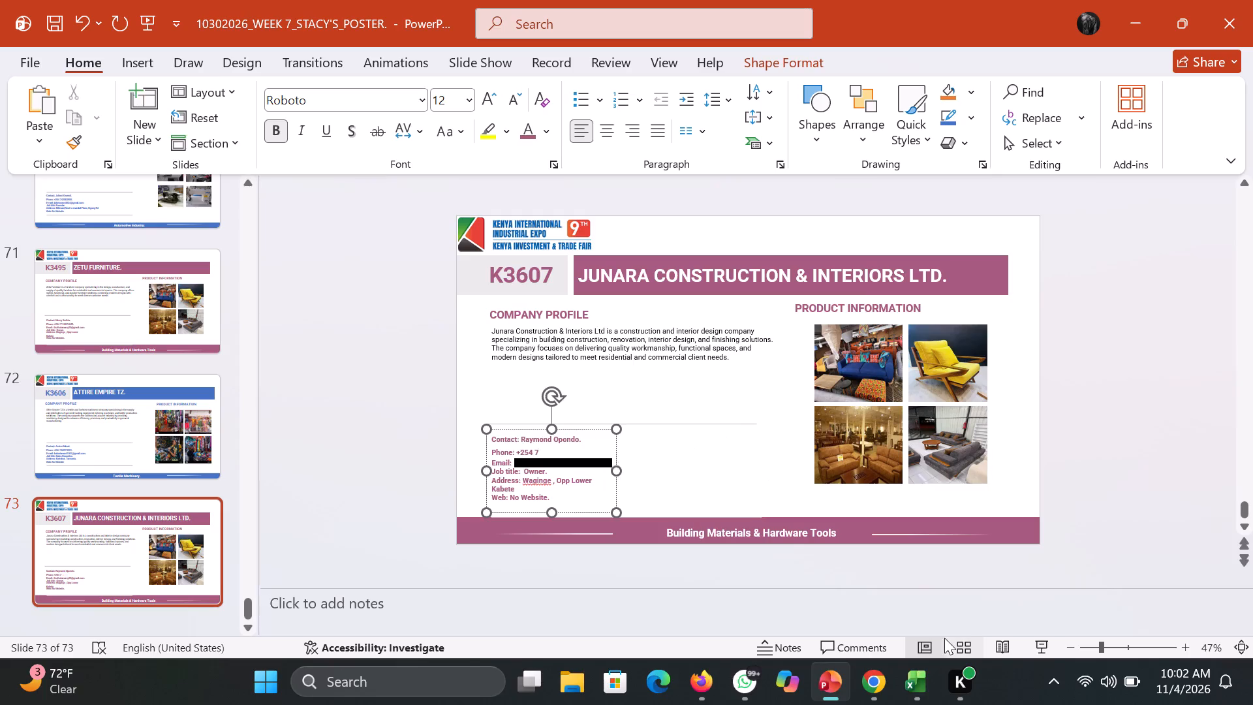
left_click(919, 685)
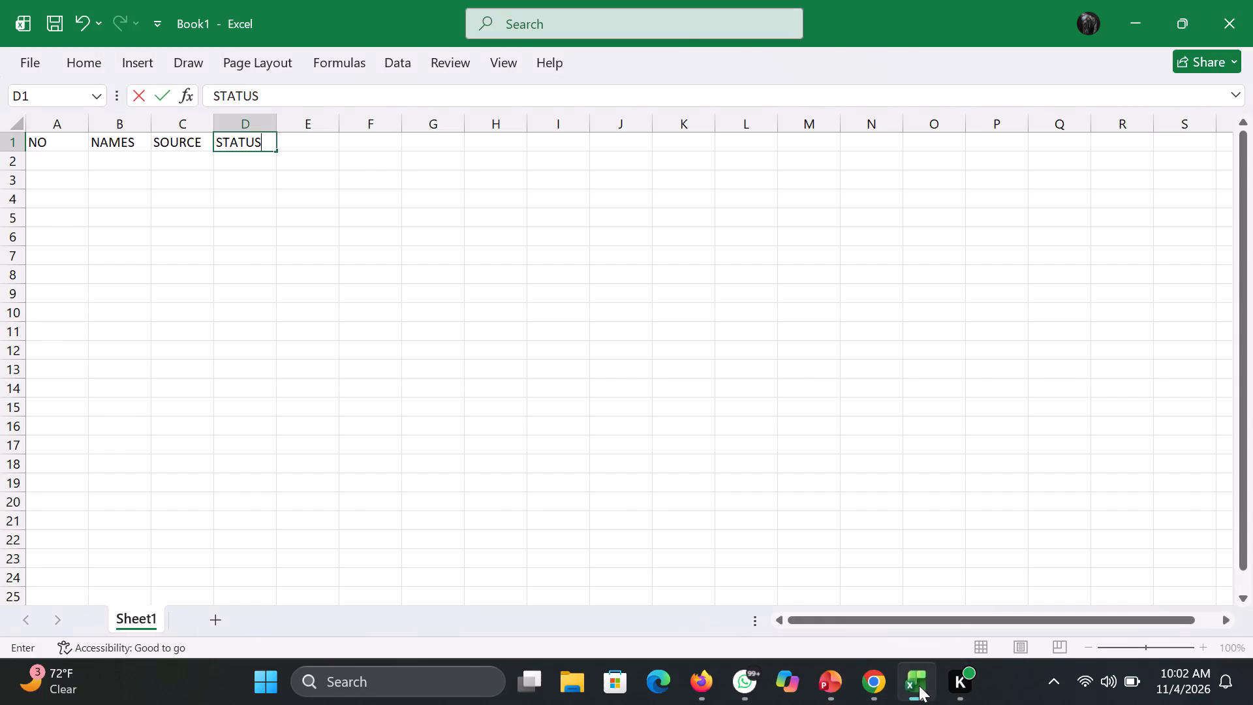
left_click(866, 688)
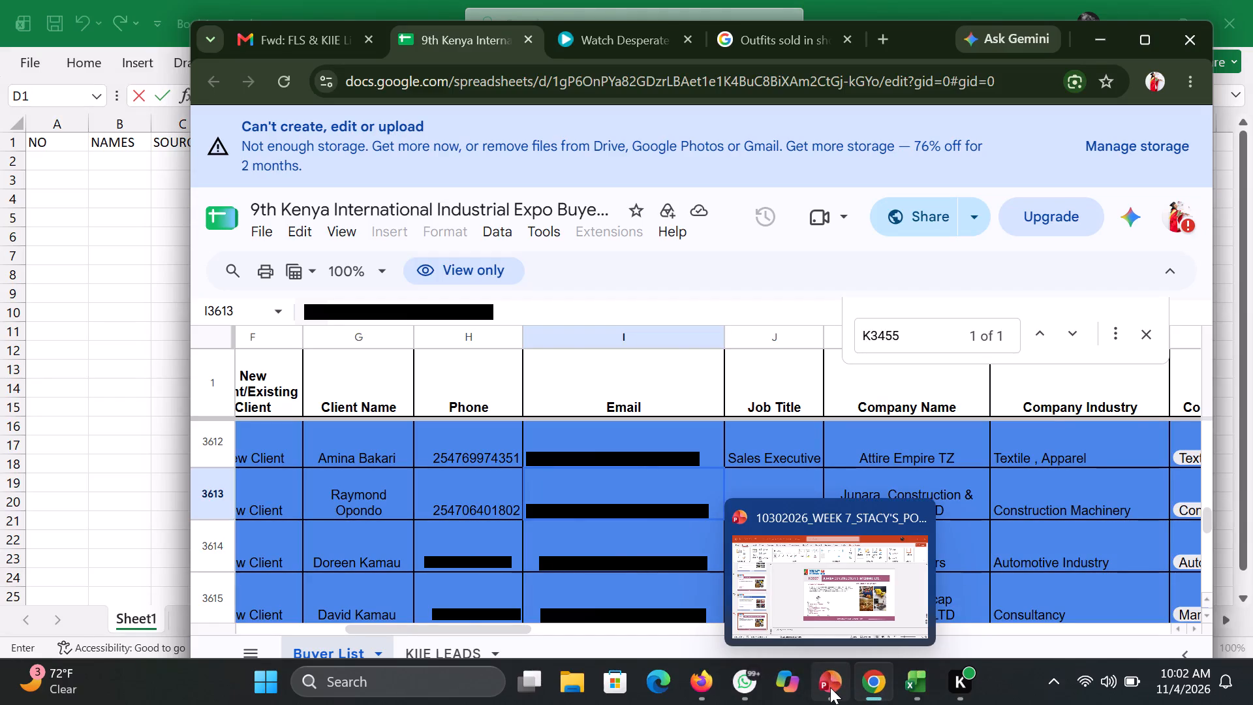
left_click(830, 687)
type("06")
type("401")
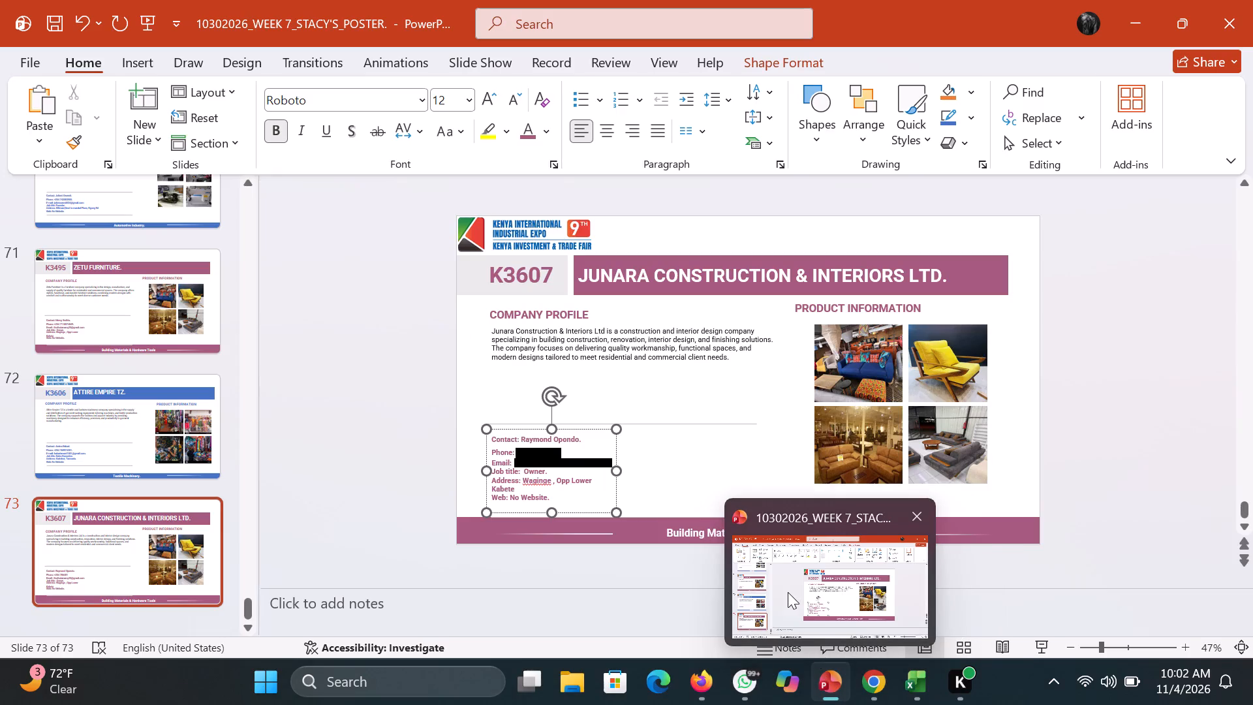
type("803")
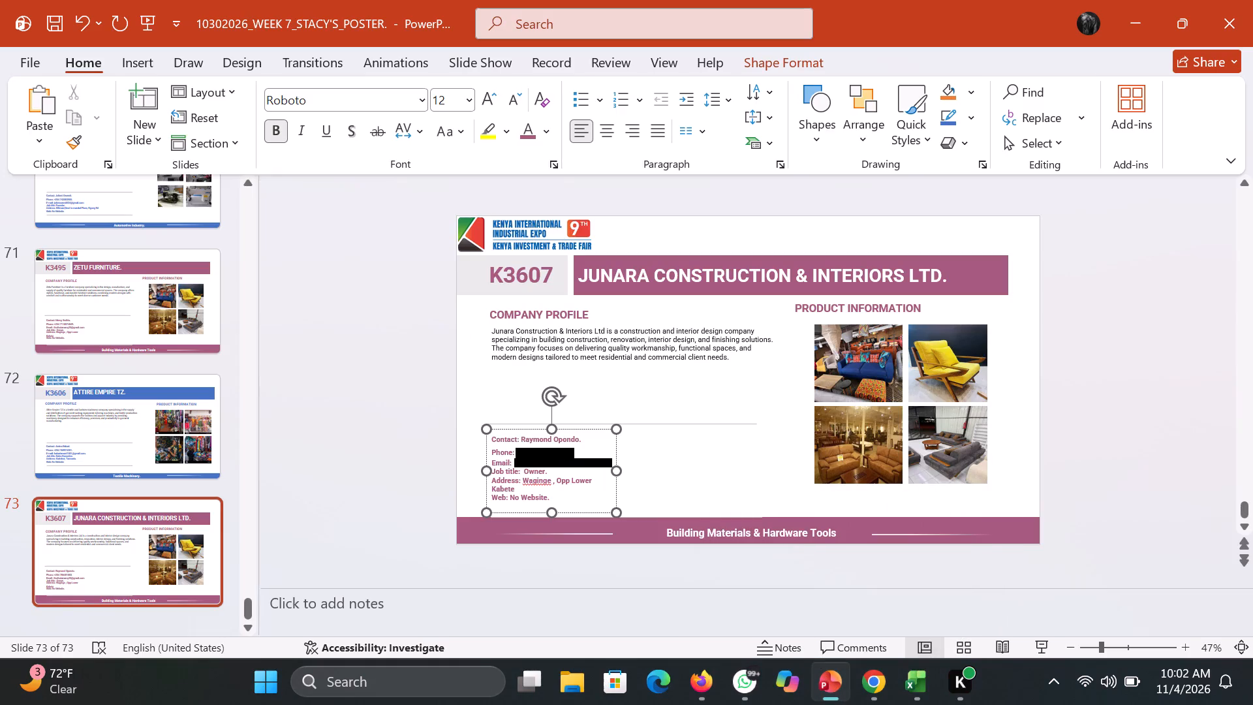
Correct the final digit of the phone number on slide 73 and end the number with a full stop.
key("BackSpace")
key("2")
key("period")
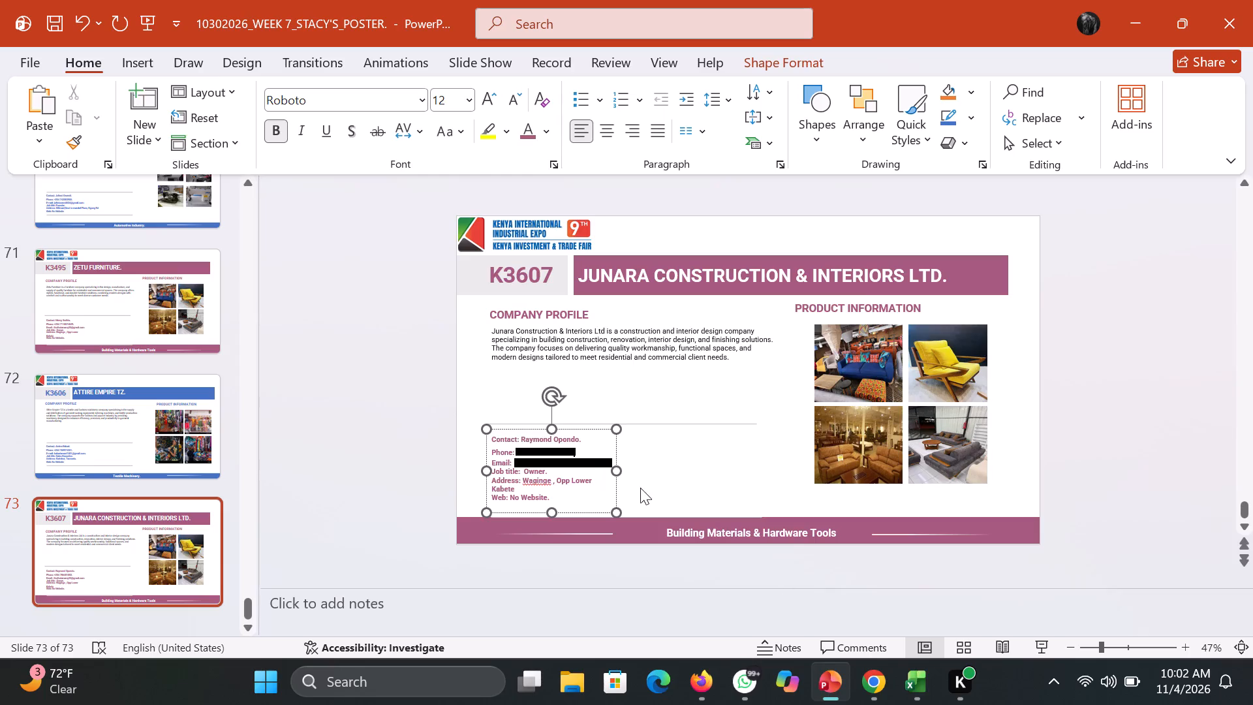
Delete the old email address in the contact details on slide 73, keeping the Email label.
left_click(608, 460)
key("BackSpace")
key("BackSpace")
key("BackSpace")
key("BackSpace")
key("BackSpace")
key("BackSpace")
key("BackSpace")
key("BackSpace")
key("BackSpace")
key("BackSpace")
key("BackSpace")
key("BackSpace")
key("BackSpace")
key("BackSpace")
key("BackSpace")
key("BackSpace")
key("BackSpace")
key("BackSpace")
key("BackSpace")
key("BackSpace")
key("BackSpace")
key("BackSpace")
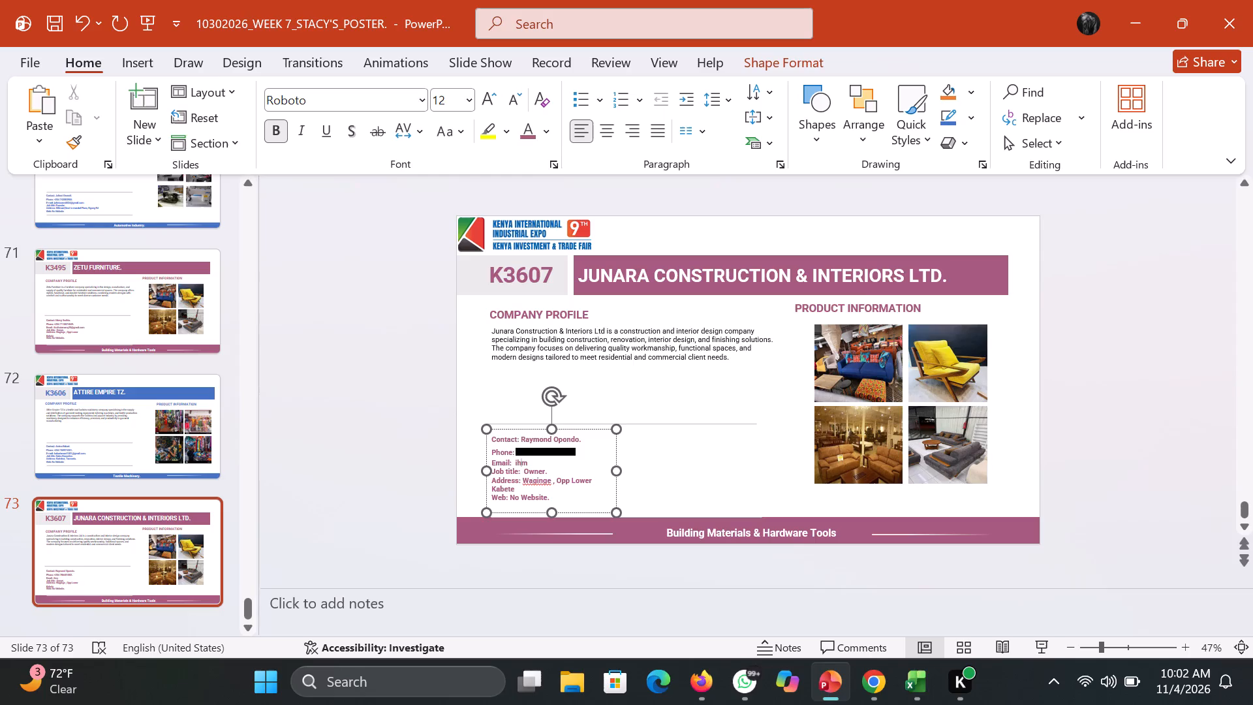
left_click(534, 463)
key("BackSpace")
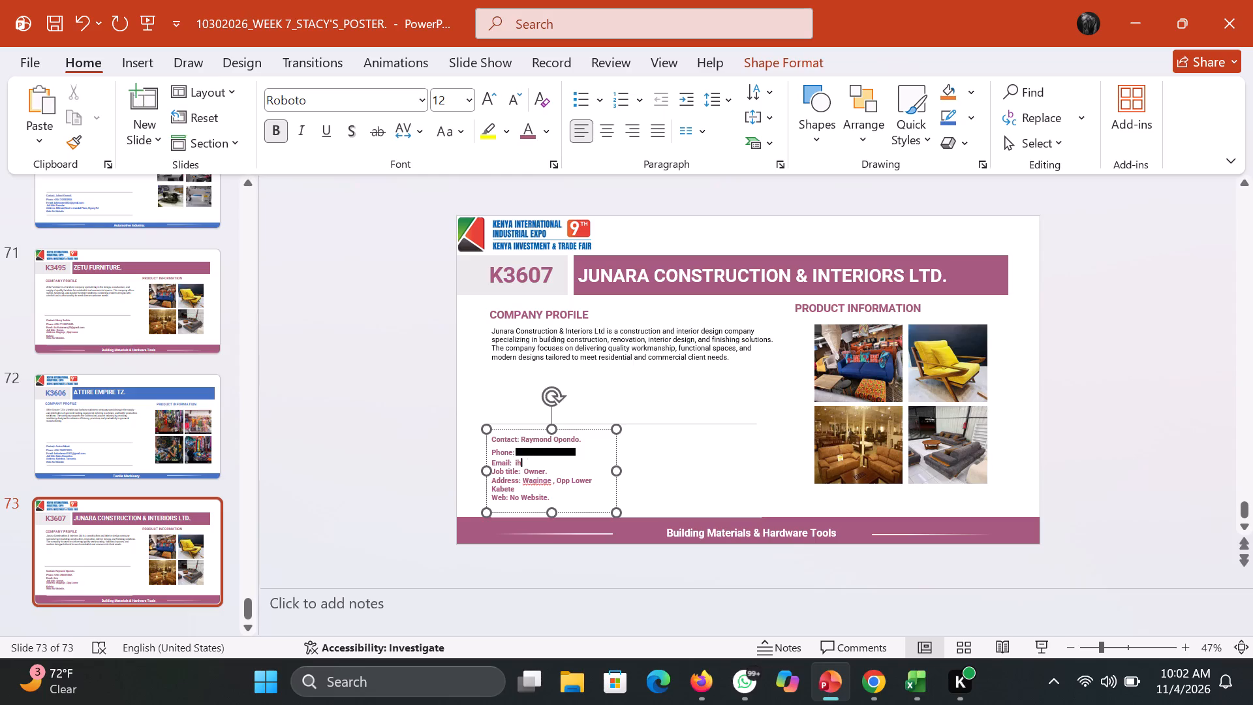
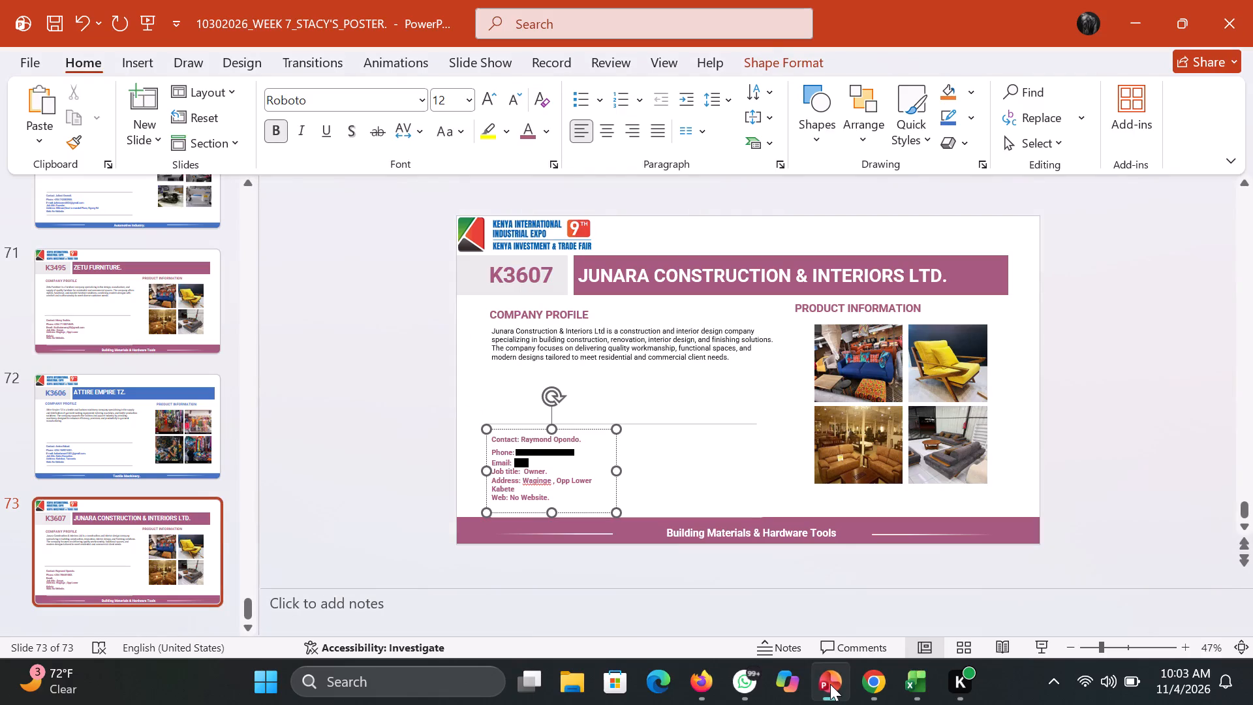
Fill in the Email line of the contact details on slide 73 with the Junara client's e-mail address.
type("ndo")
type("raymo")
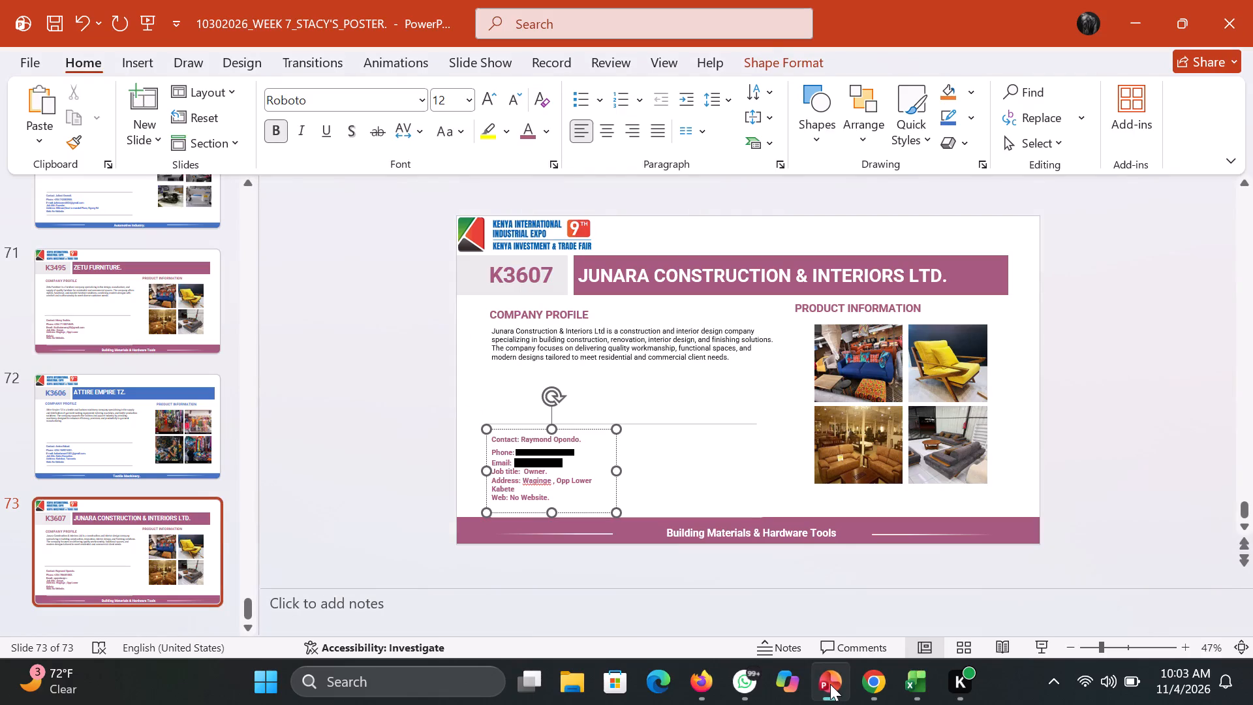
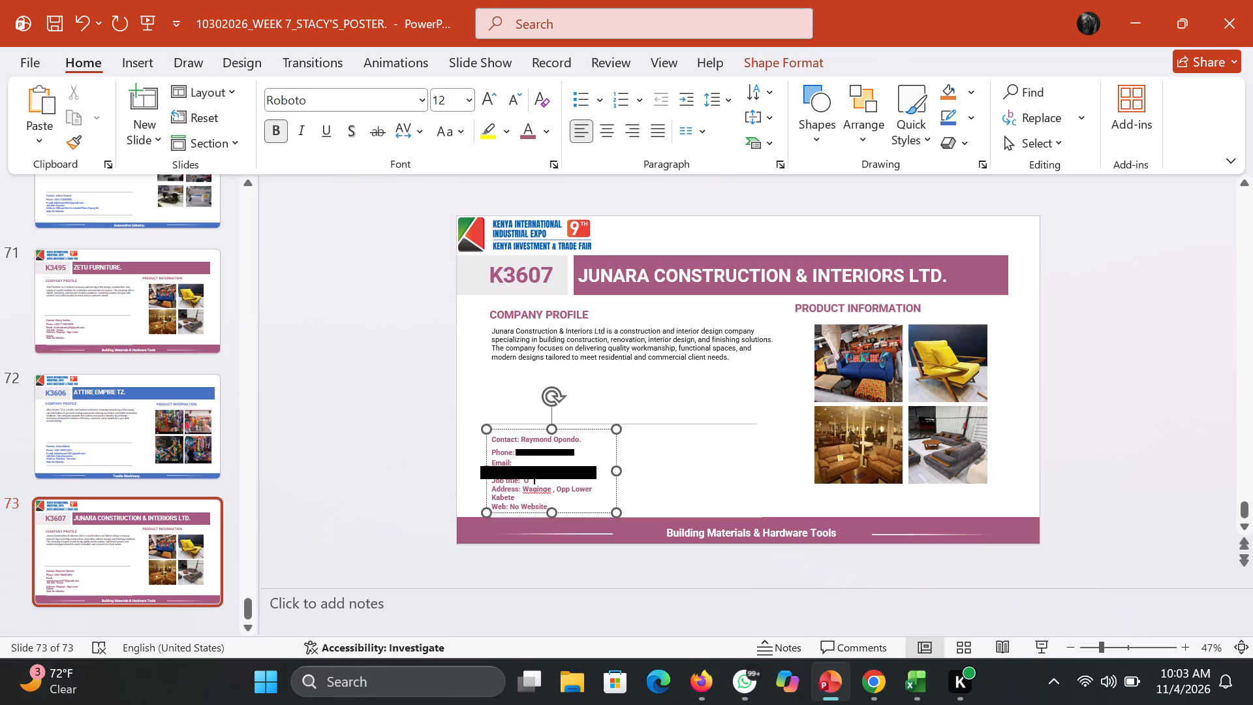
Replace the job title on slide 73 with Lead Designer, checking the Junara client's entry in the Google Sheets buyer list in Chrome.
key("BackSpace")
left_click(872, 684)
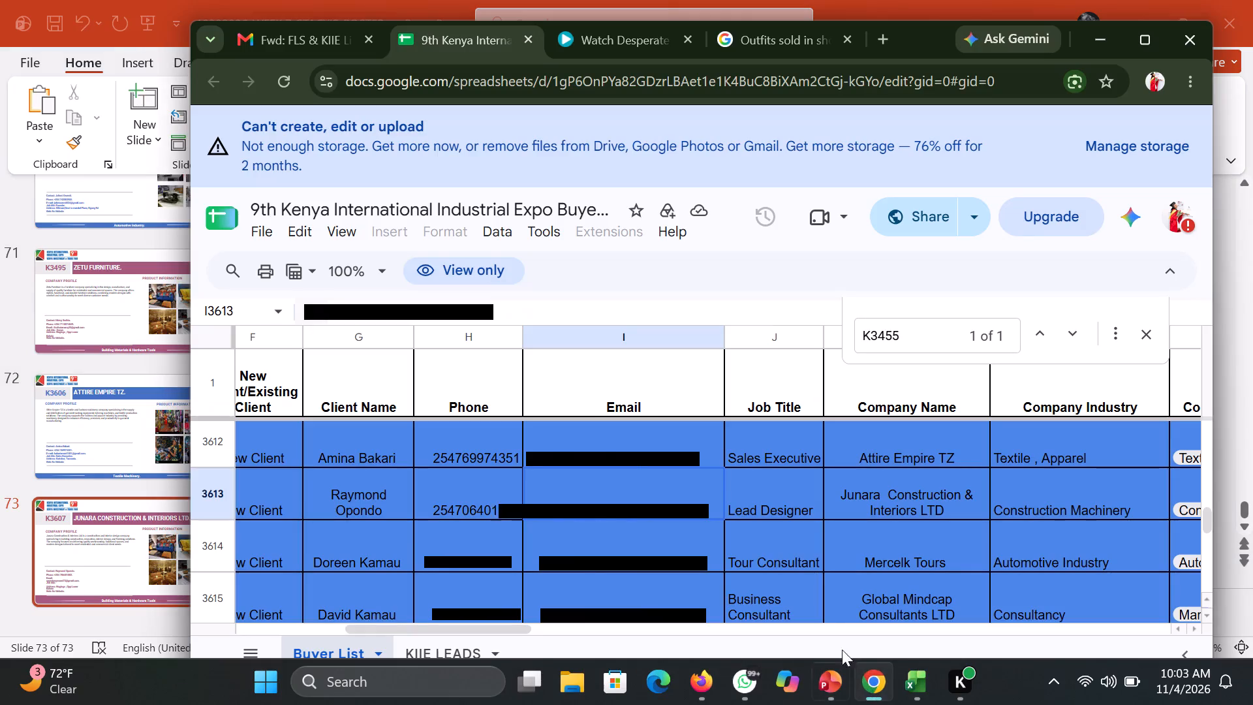
left_click(833, 687)
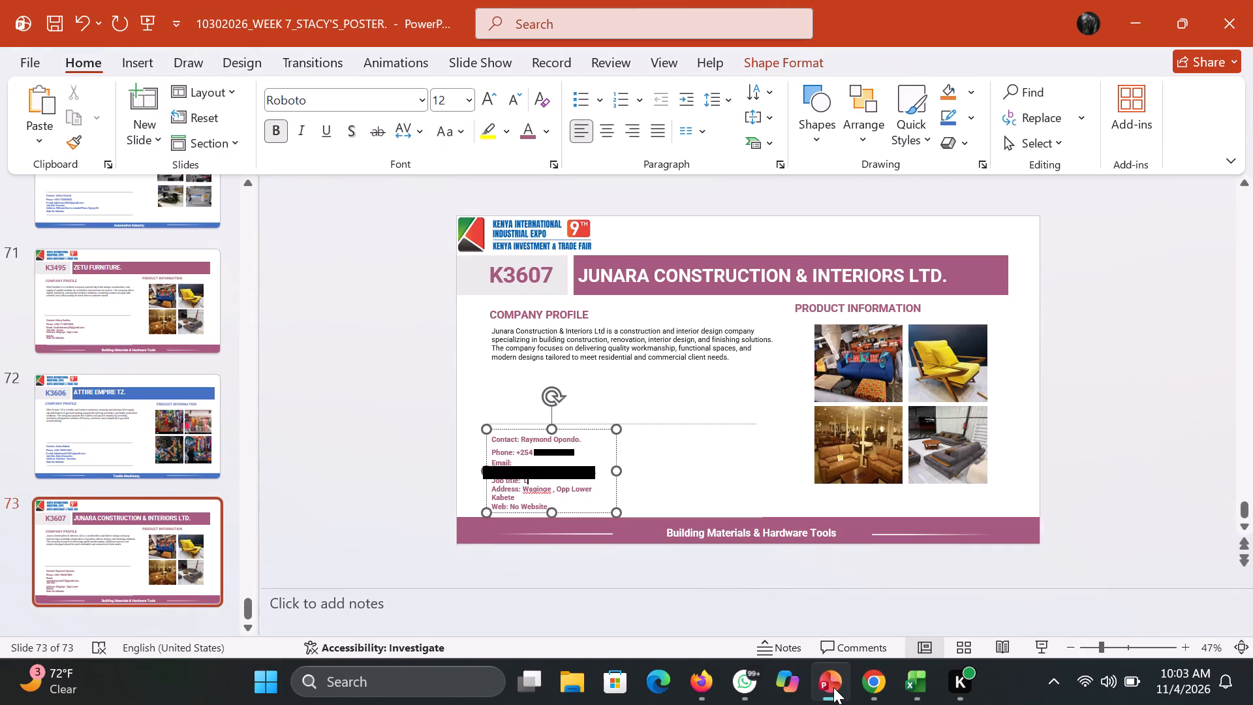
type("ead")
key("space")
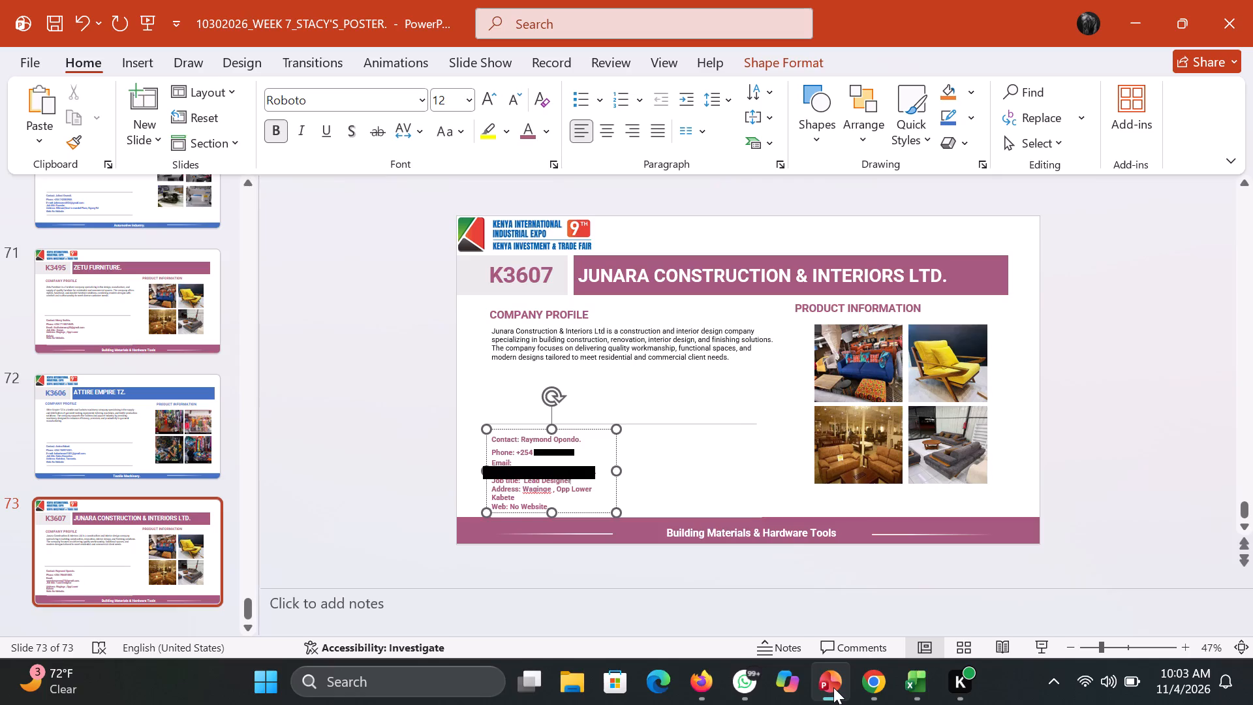
End the job title on slide 73 with a full stop and remove the extra space before "Lead Designer".
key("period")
left_click(524, 483)
key("BackSpace")
left_click(516, 497)
key("BackSpace")
key("BackSpace")
key("BackSpace")
key("BackSpace")
key("BackSpace")
key("BackSpace")
key("BackSpace")
key("BackSpace")
key("BackSpace")
key("BackSpace")
key("BackSpace")
key("BackSpace")
key("BackSpace")
key("BackSpace")
key("BackSpace")
key("BackSpace")
key("BackSpace")
key("BackSpace")
key("BackSpace")
key("BackSpace")
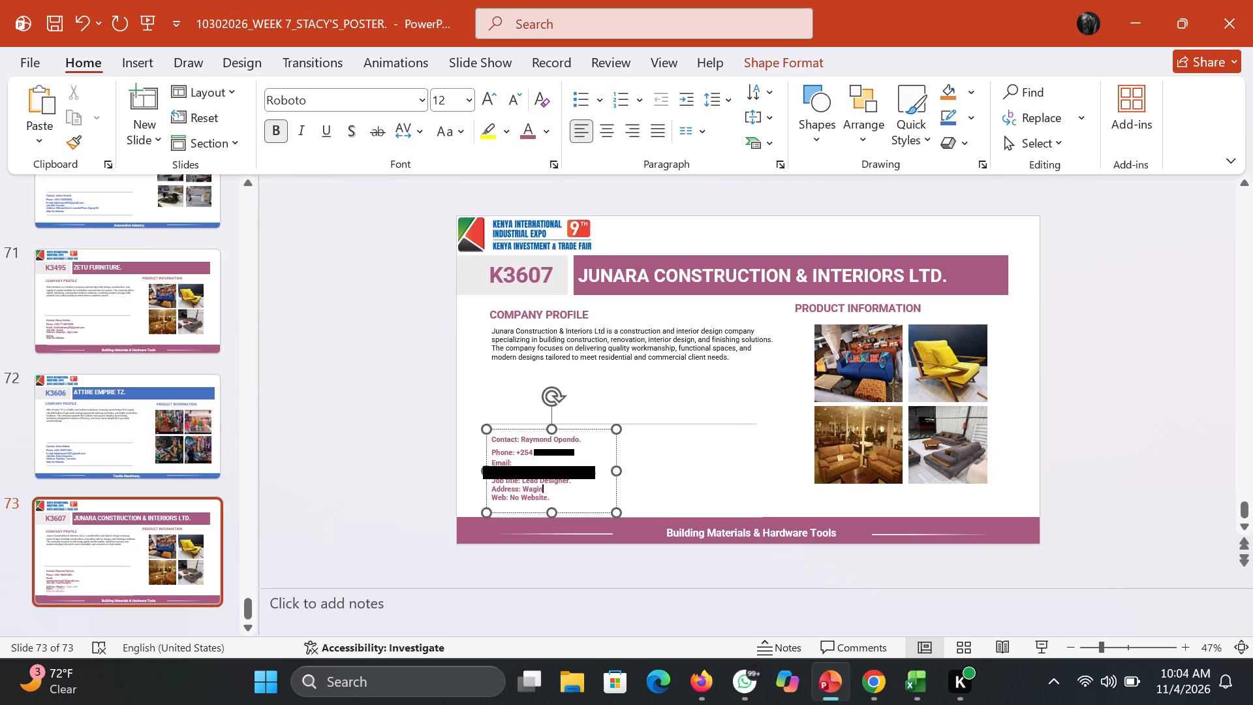
key("BackSpace")
key("BackSpace")
key("BackSpace")
key("BackSpace")
key("BackSpace")
left_click(864, 678)
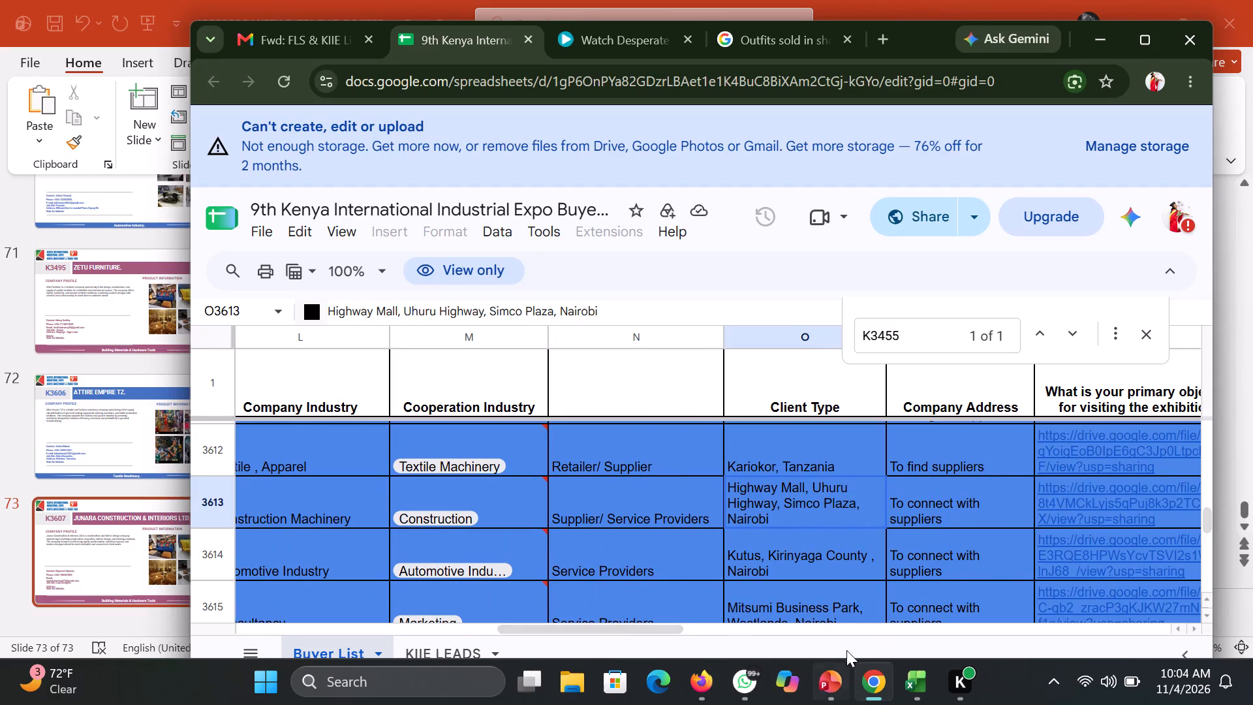
left_click(833, 683)
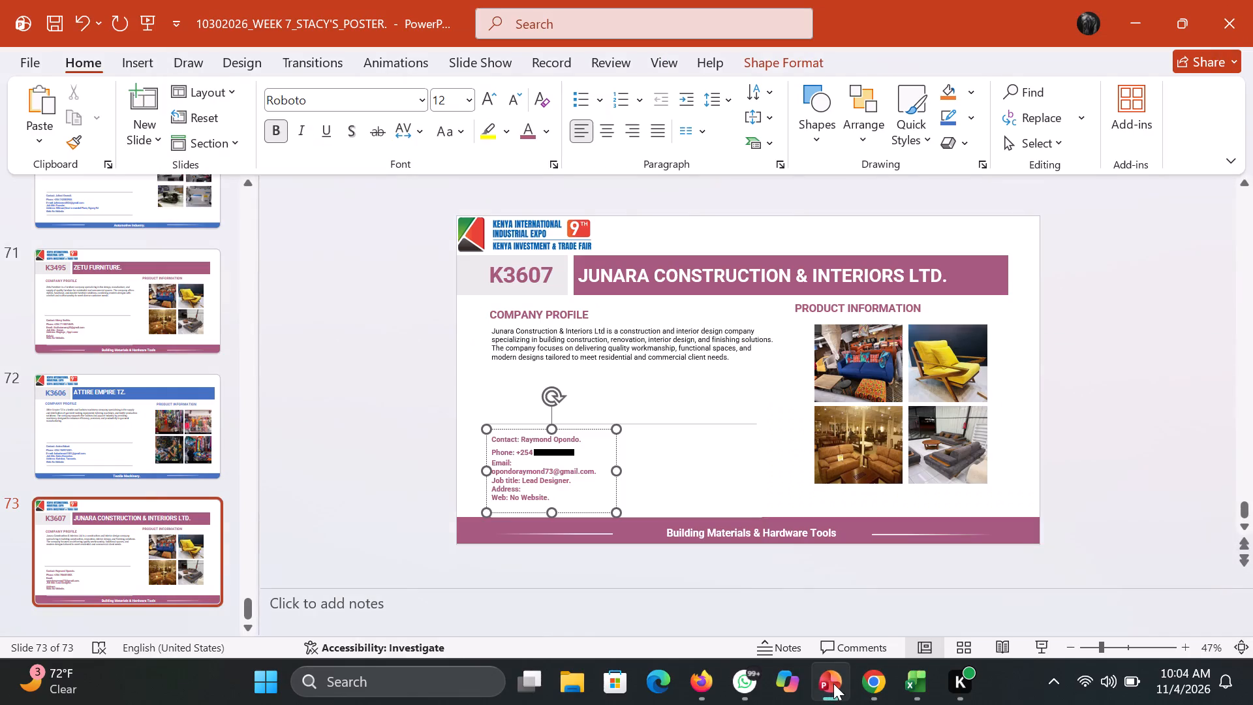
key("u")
key("BackSpace")
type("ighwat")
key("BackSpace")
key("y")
left_click(873, 676)
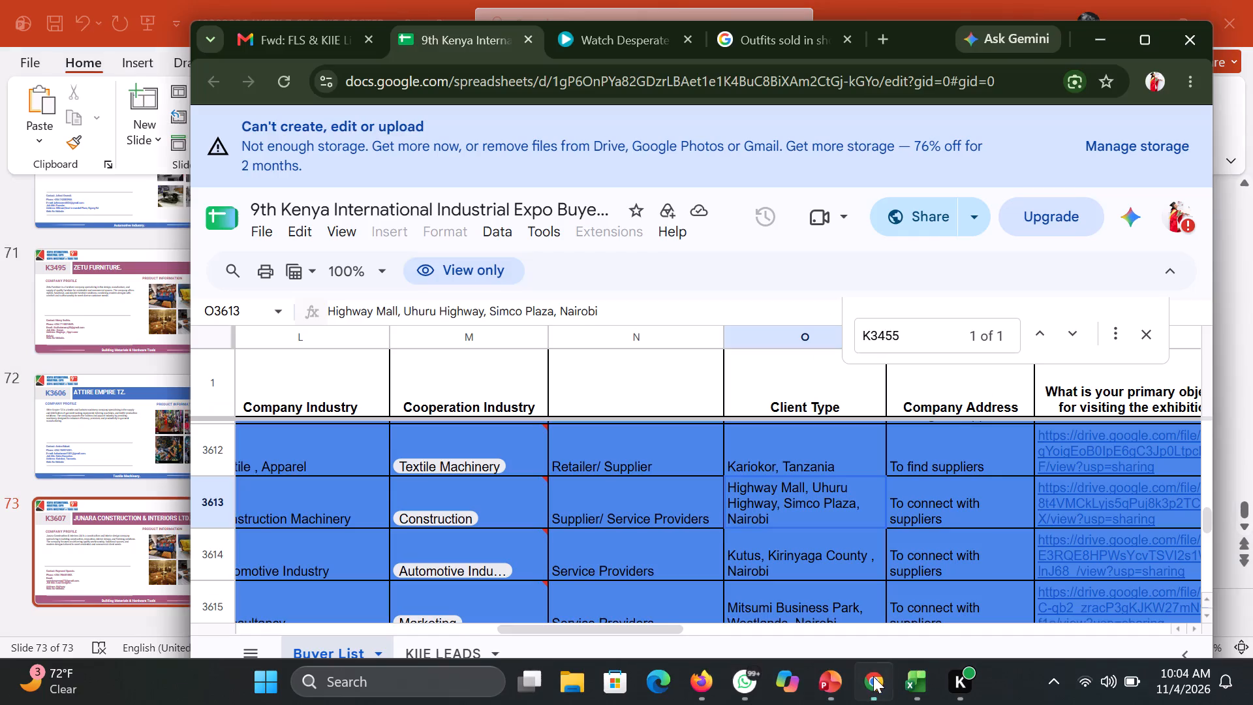
left_click(835, 685)
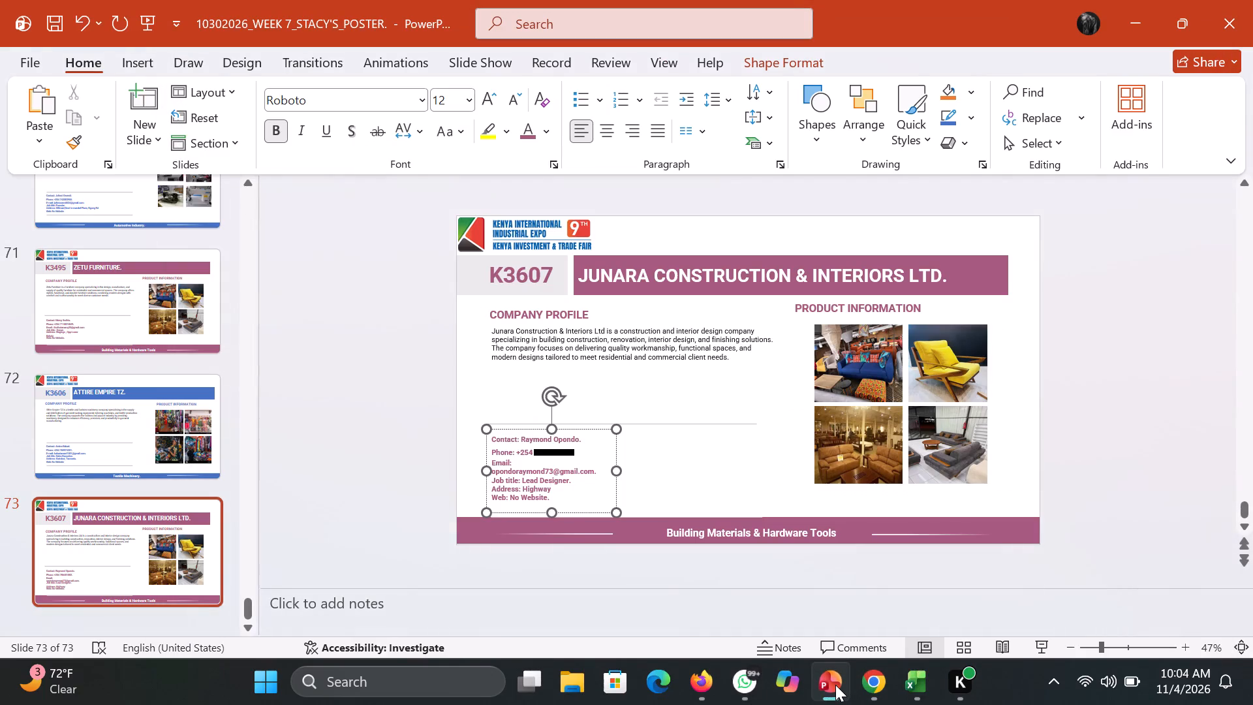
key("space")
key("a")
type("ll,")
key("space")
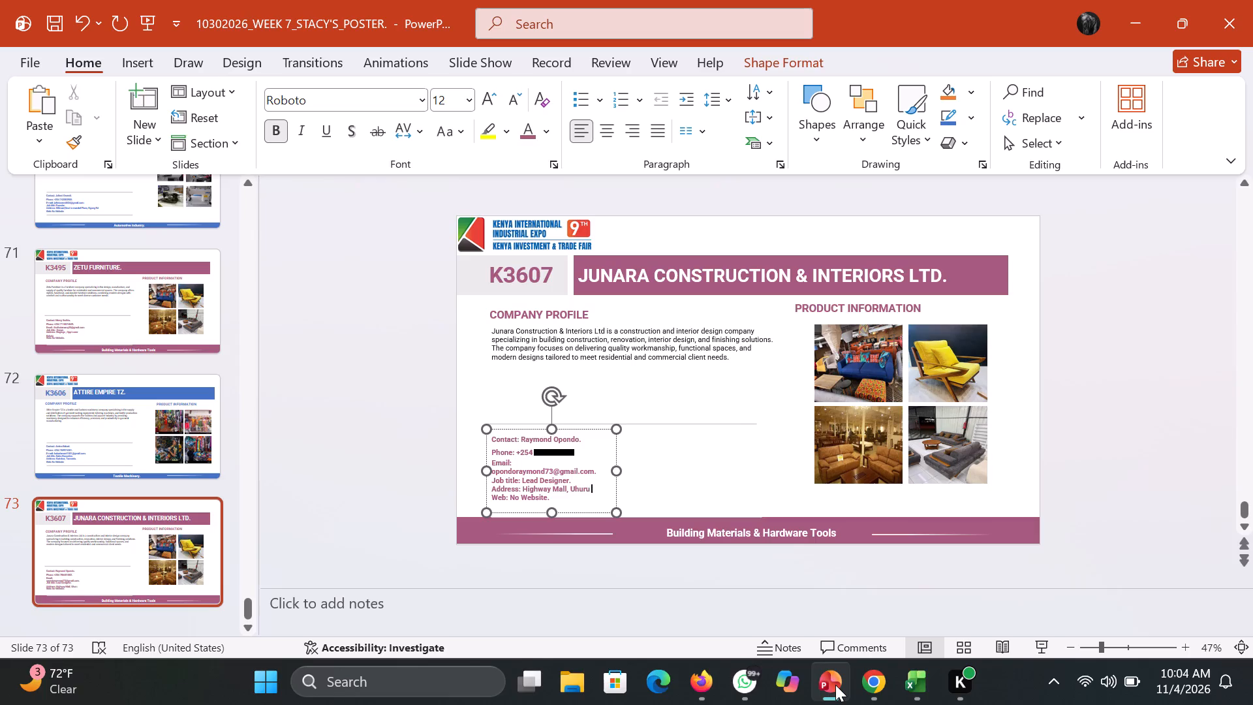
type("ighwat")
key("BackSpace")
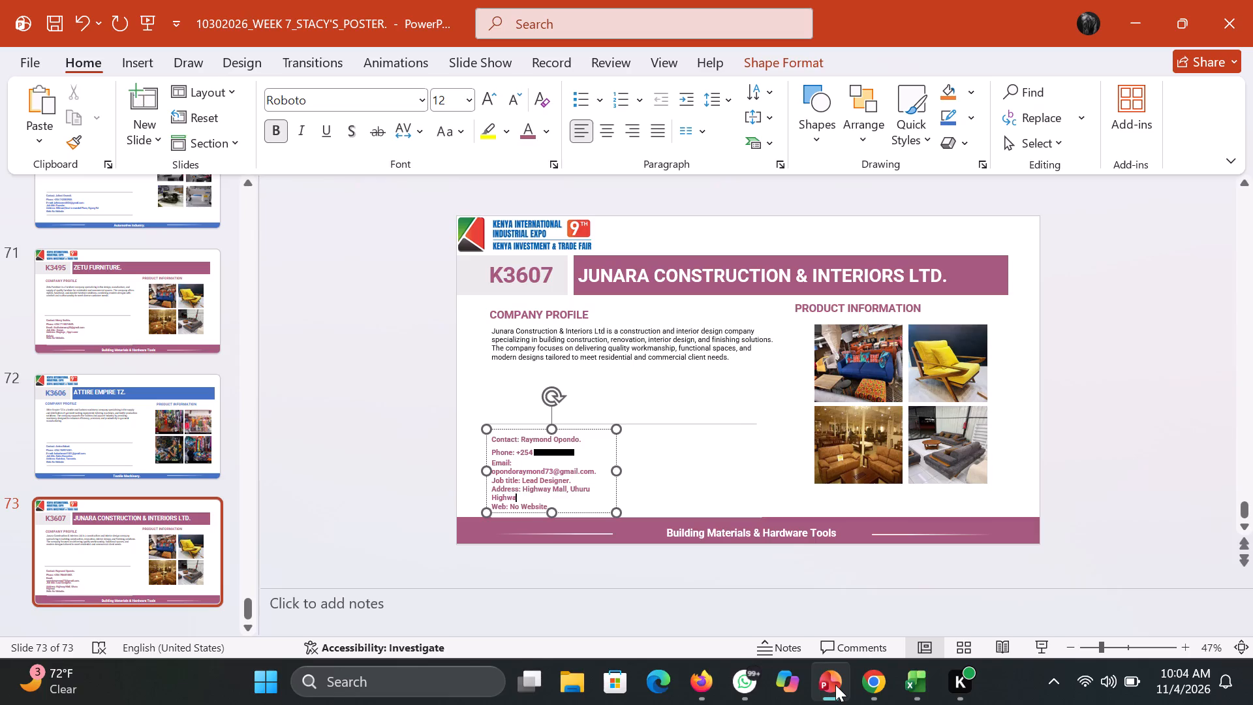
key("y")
left_click(876, 678)
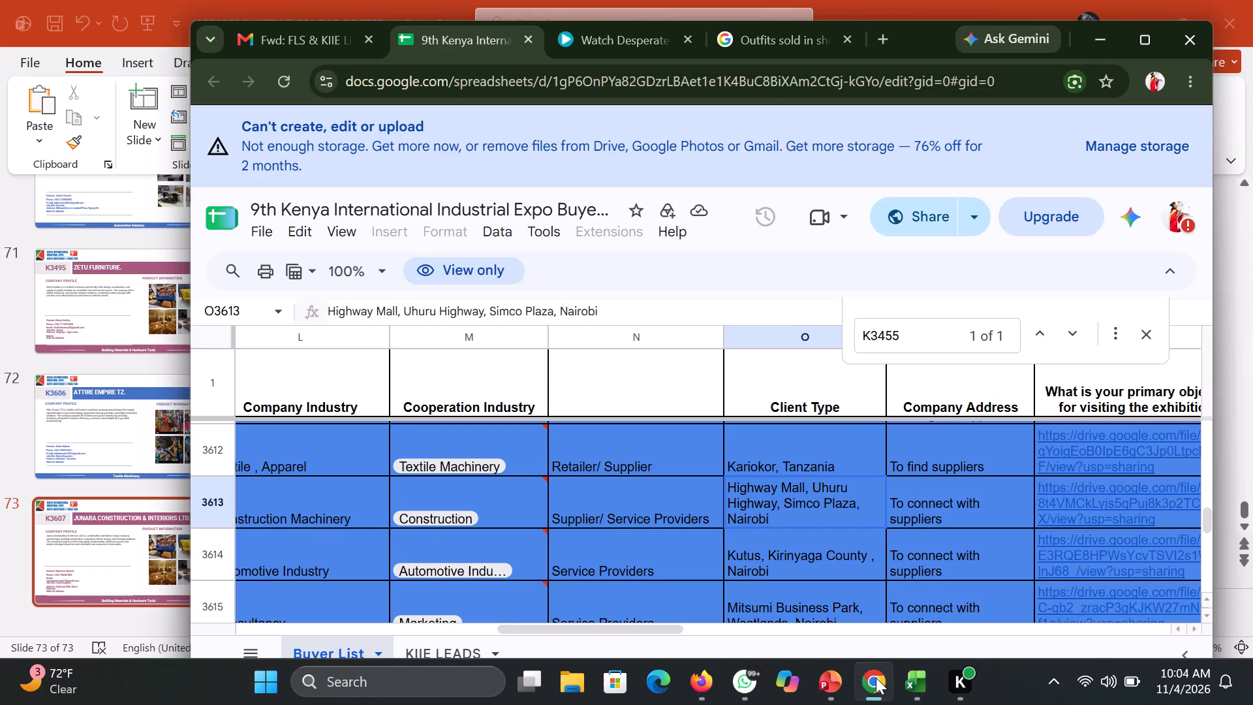
left_click(830, 683)
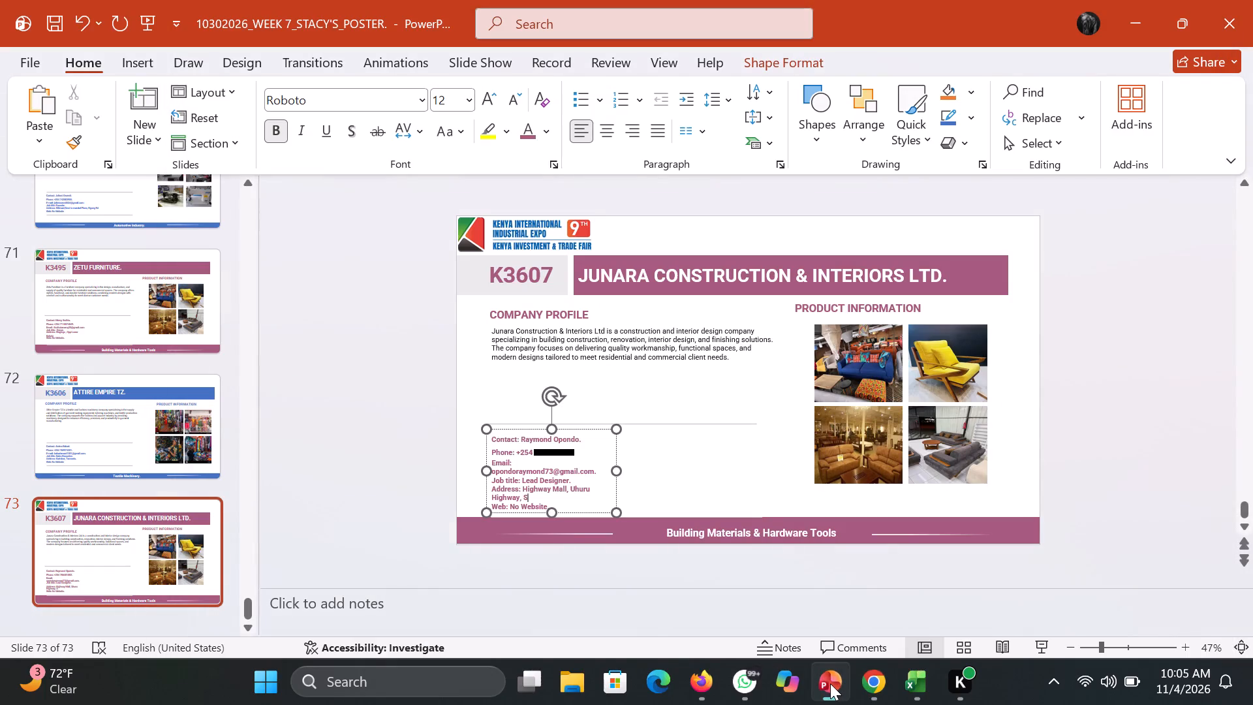
key("BackSpace")
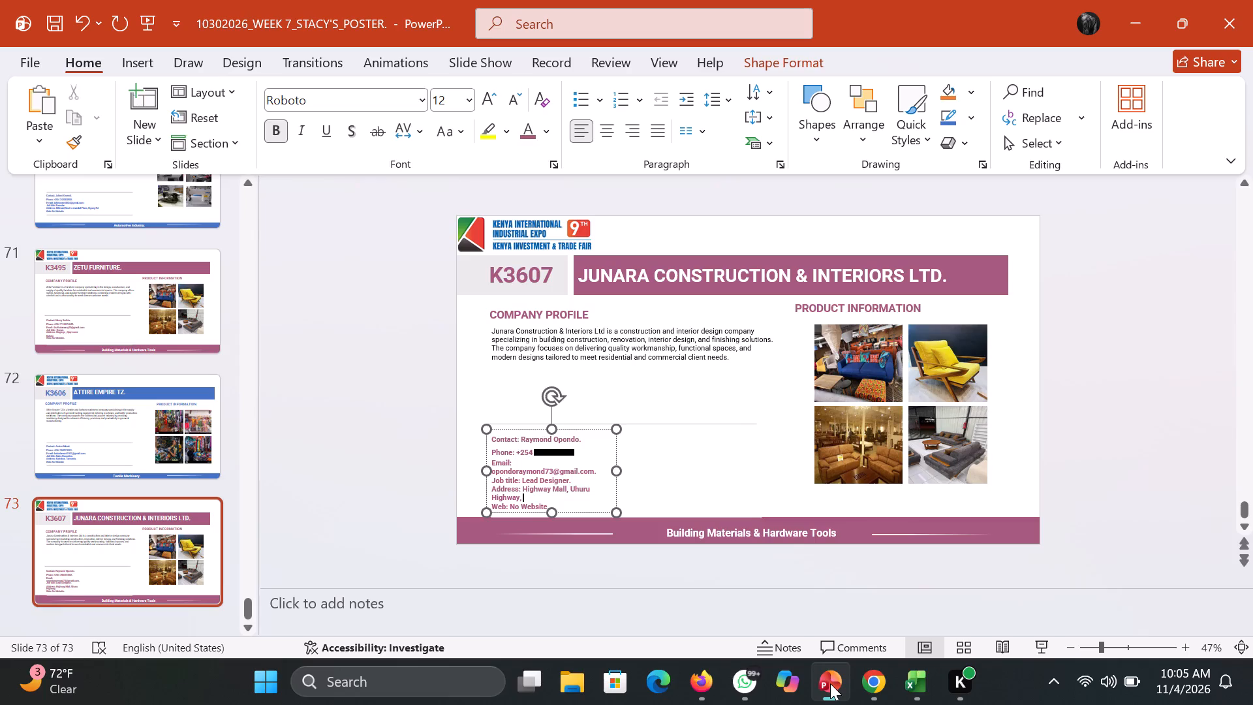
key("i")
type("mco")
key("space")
left_click(871, 680)
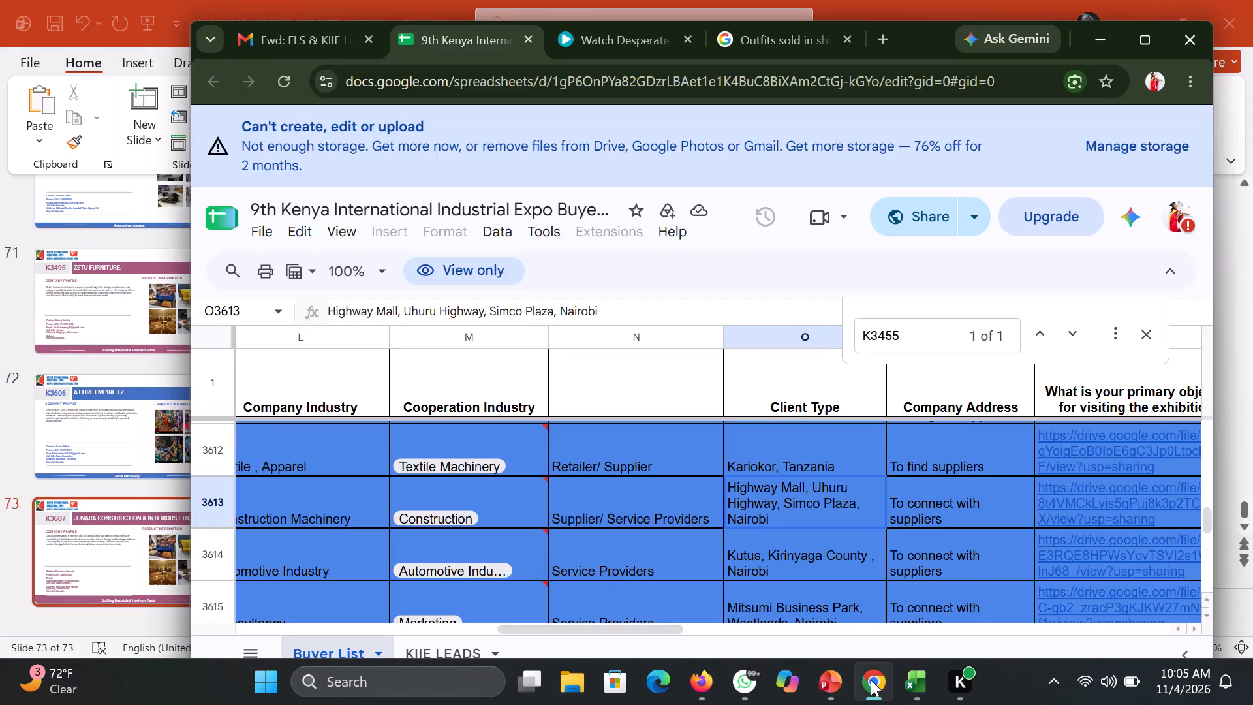
left_click(835, 681)
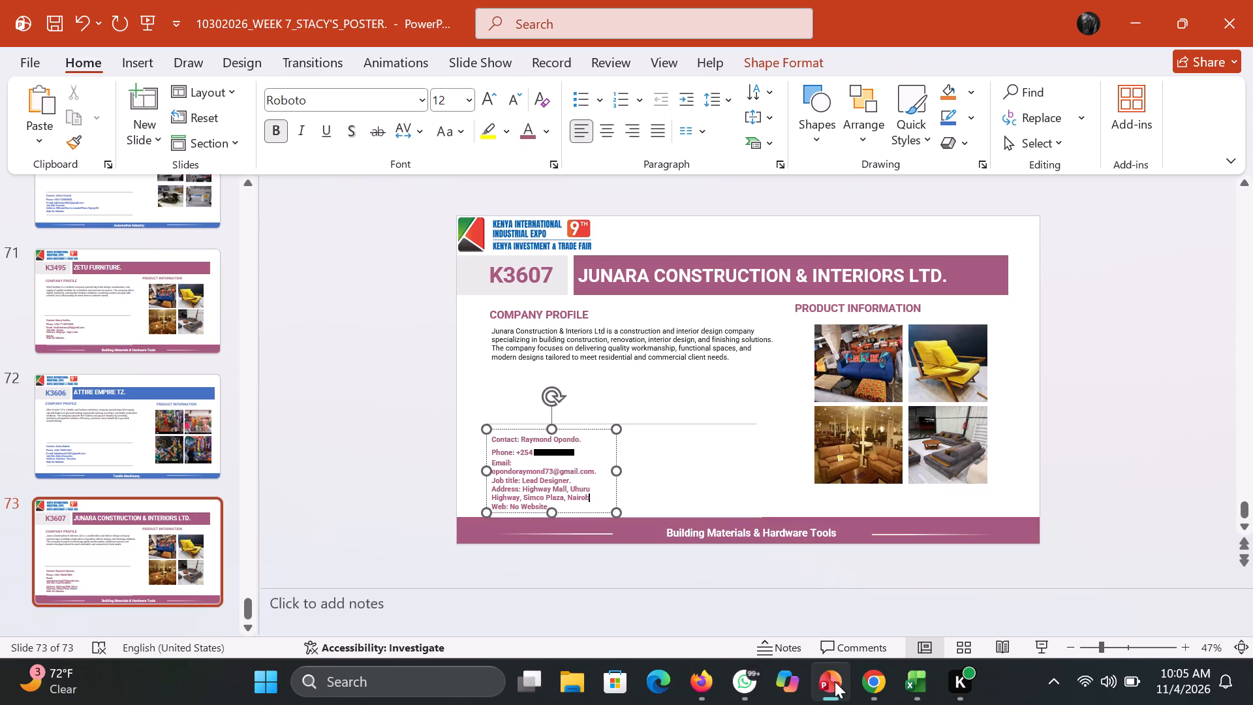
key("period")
Clear the existing website entry in the contact details on slide 73, keeping the "Web:" label.
left_click(551, 510)
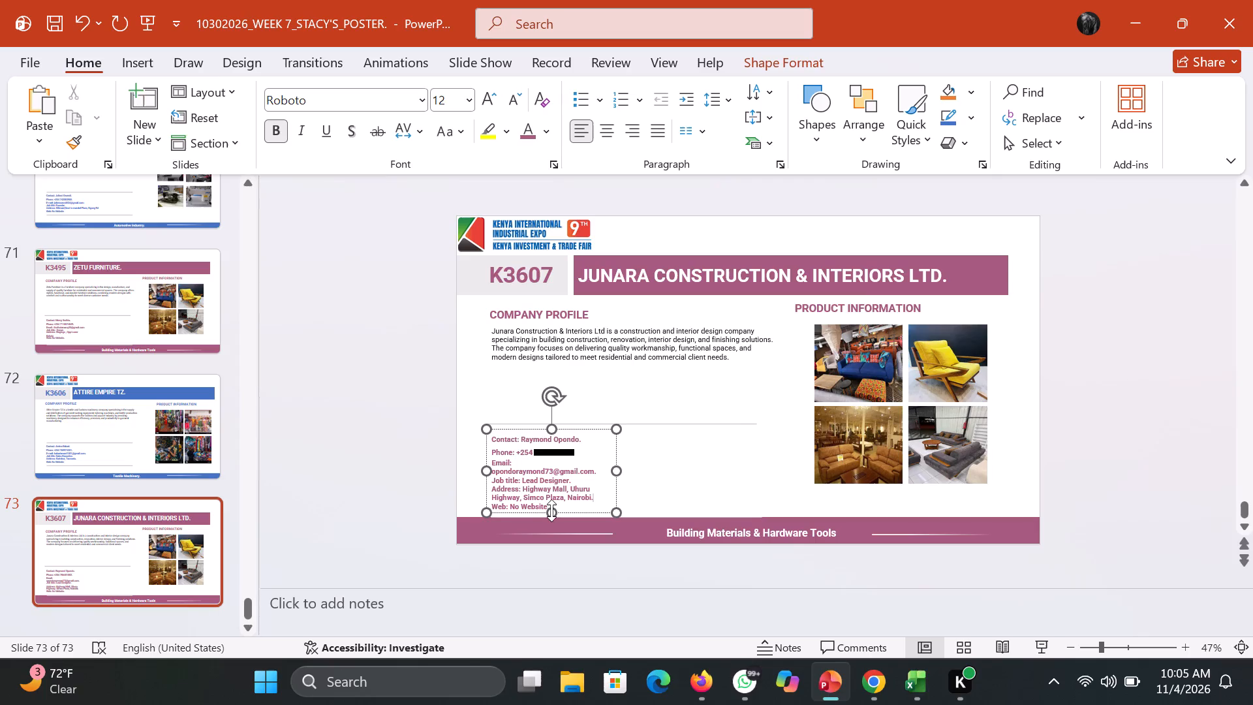
left_click(566, 503)
key("BackSpace")
key("BackSpace")
key("BackSpace")
key("BackSpace")
key("BackSpace")
key("BackSpace")
key("BackSpace")
key("BackSpace")
key("BackSpace")
key("BackSpace")
key("BackSpace")
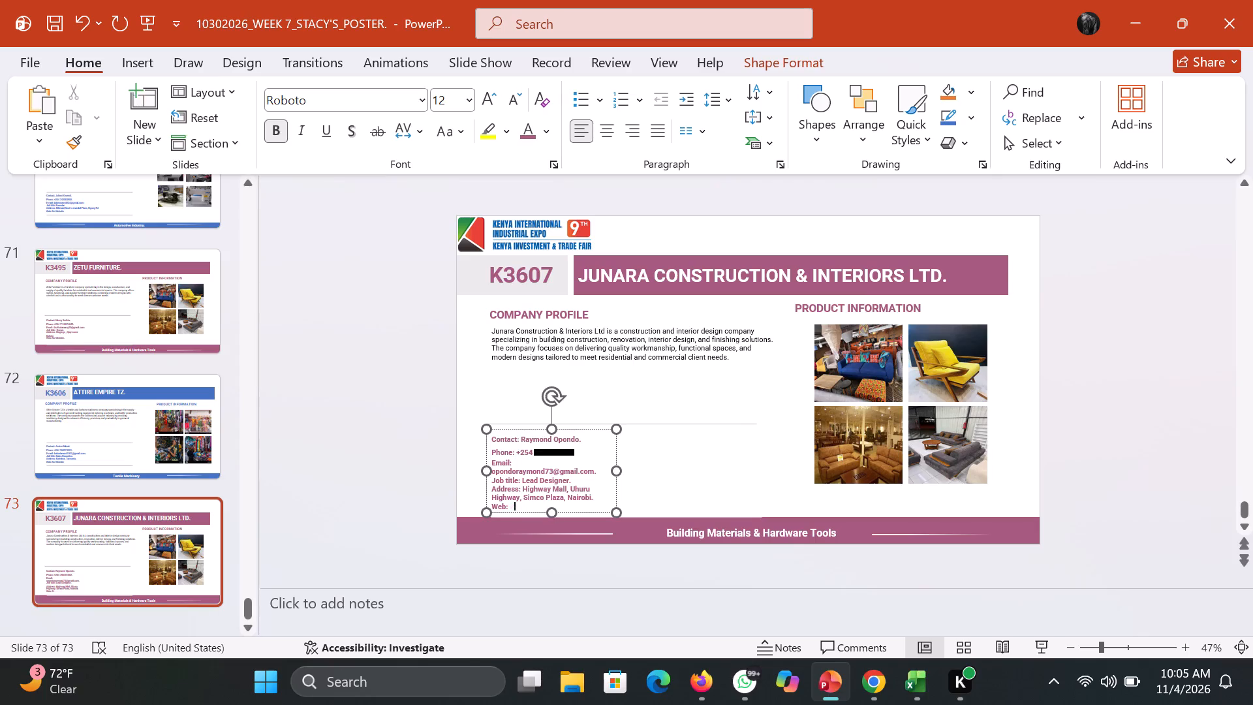
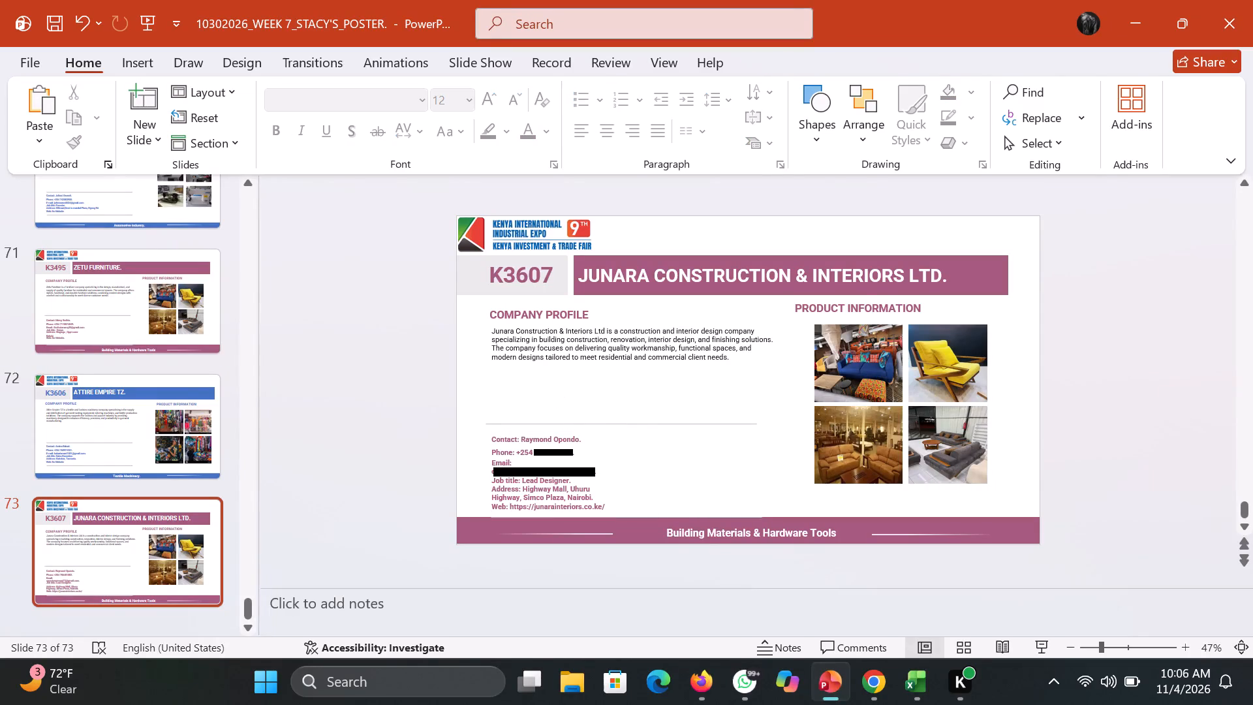
Delete the four furniture pictures under Product Information on slide 73.
left_click(844, 374)
key("BackSpace")
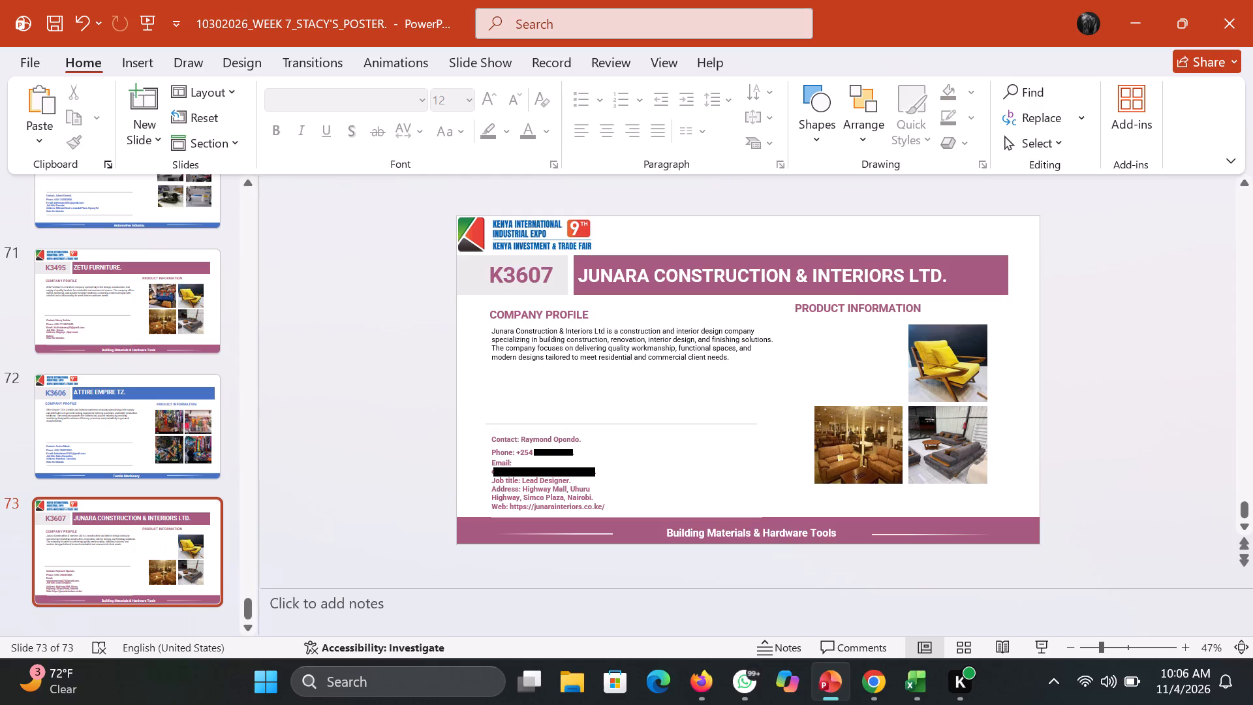
left_click(867, 428)
key("BackSpace")
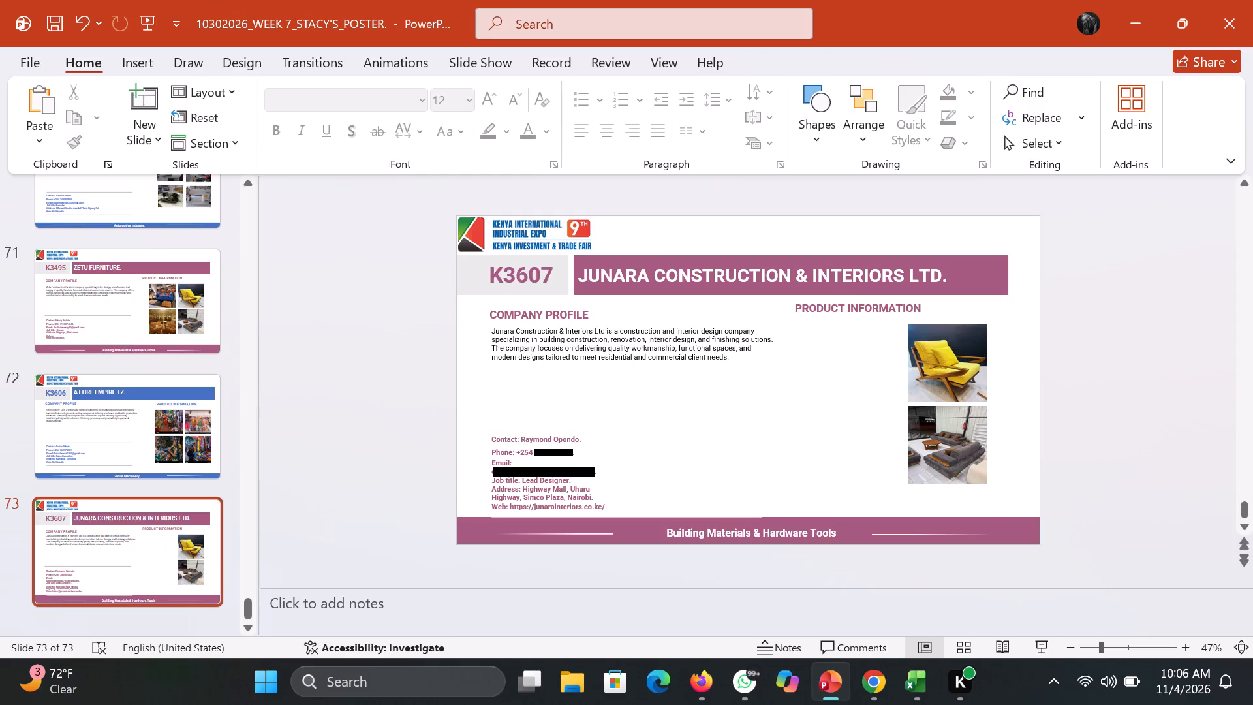
left_click(935, 366)
key("BackSpace")
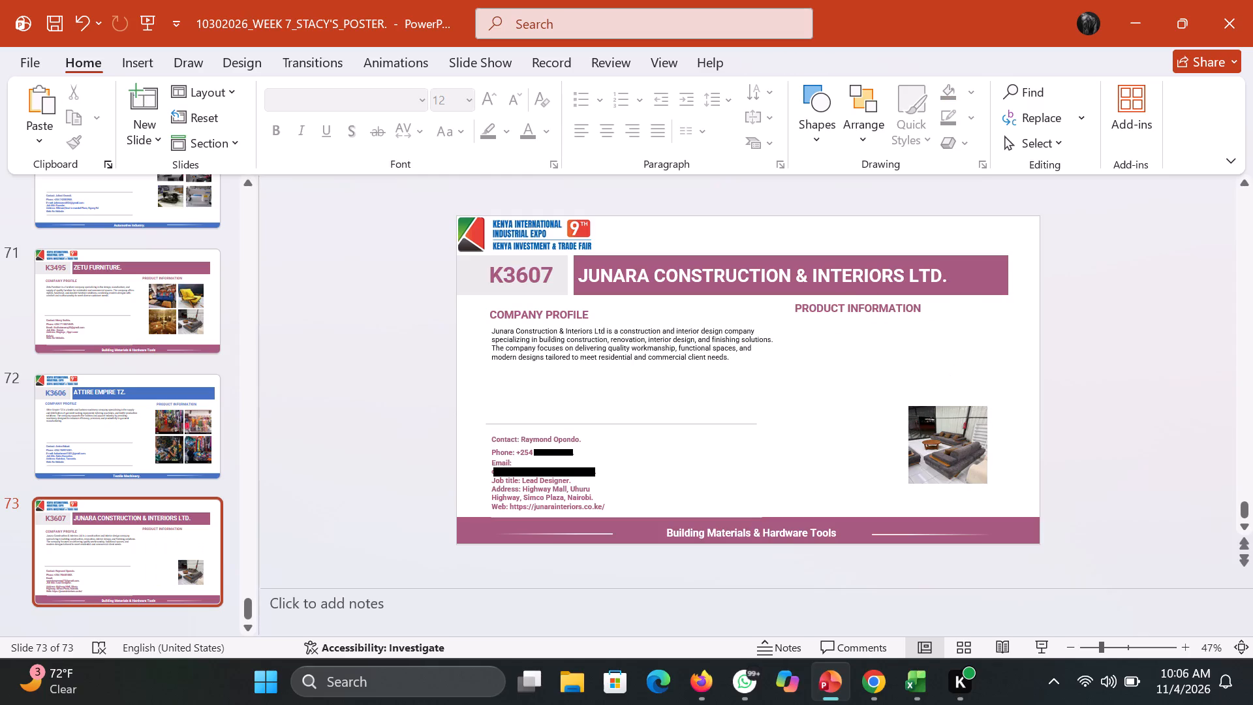
left_click(942, 444)
key("BackSpace")
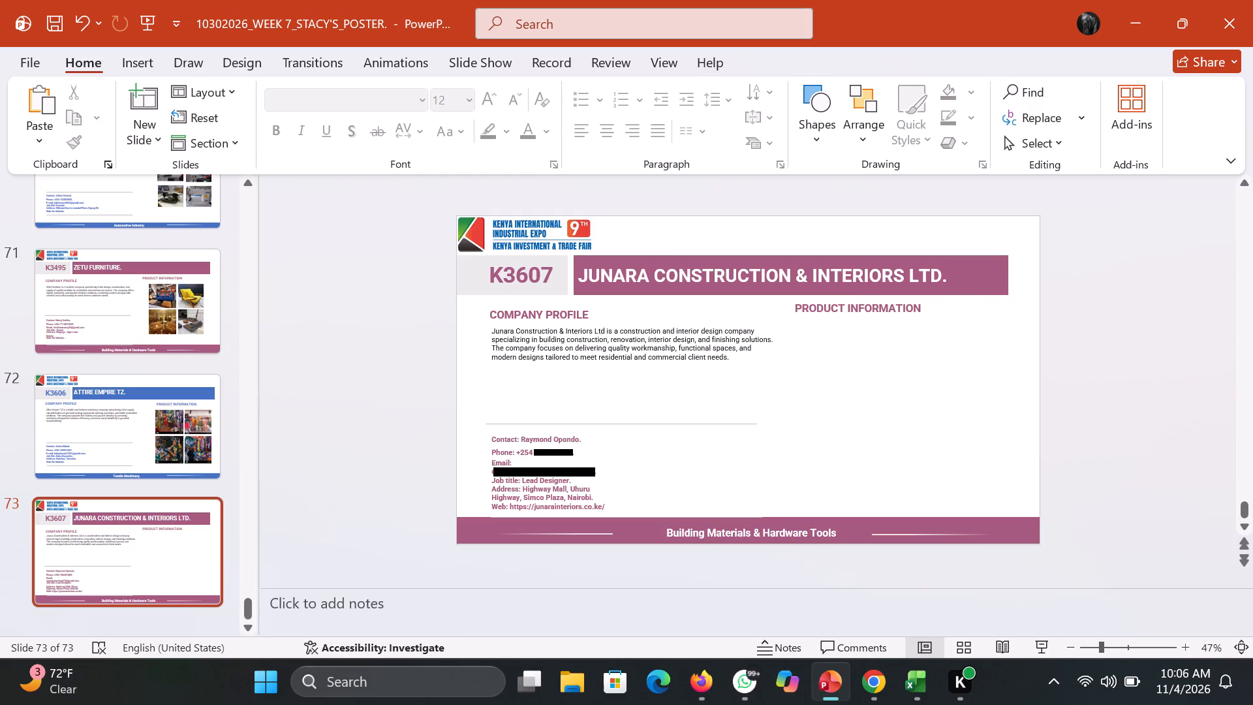
Switch to the Google Images results in Chrome and replace the search with "Junara interiors logo".
left_click(867, 694)
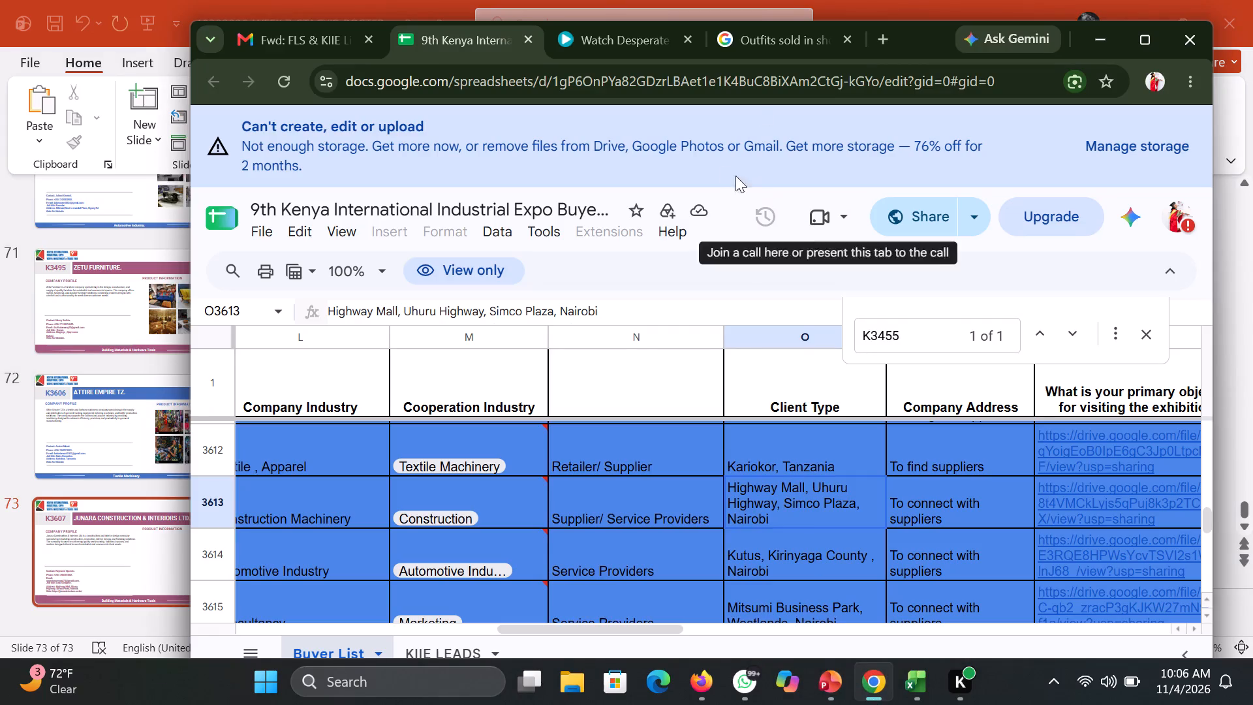
left_click(756, 37)
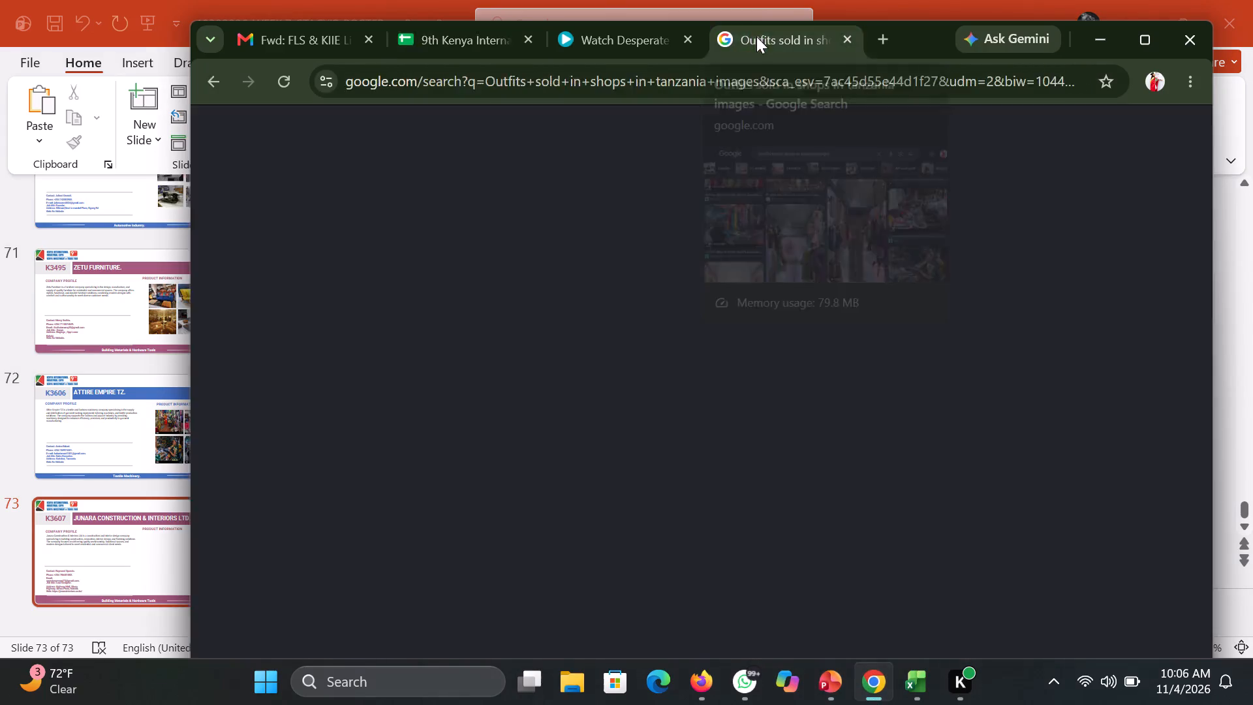
left_click(712, 140)
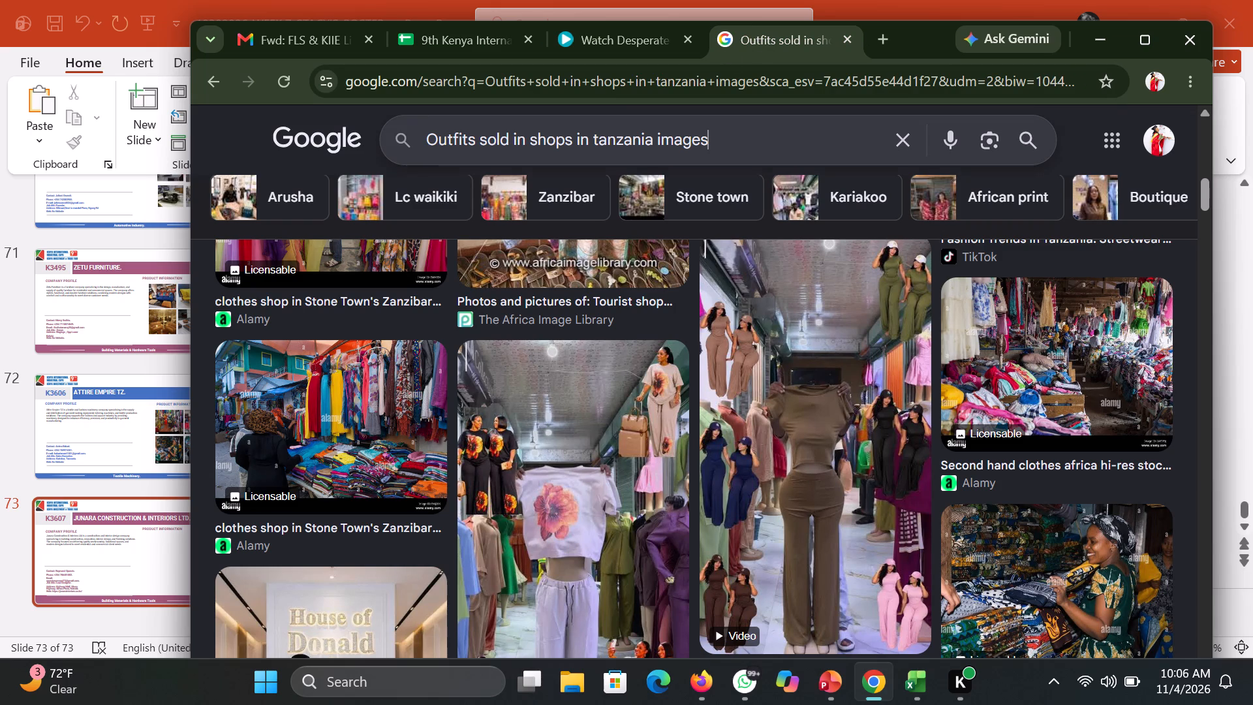
key("BackSpace")
key("BackSpace")
key("BackSpace")
key("BackSpace")
key("BackSpace")
key("BackSpace")
key("BackSpace")
key("BackSpace")
key("BackSpace")
key("BackSpace")
key("BackSpace")
key("BackSpace")
key("BackSpace")
key("BackSpace")
key("BackSpace")
key("BackSpace")
key("BackSpace")
key("BackSpace")
key("BackSpace")
key("BackSpace")
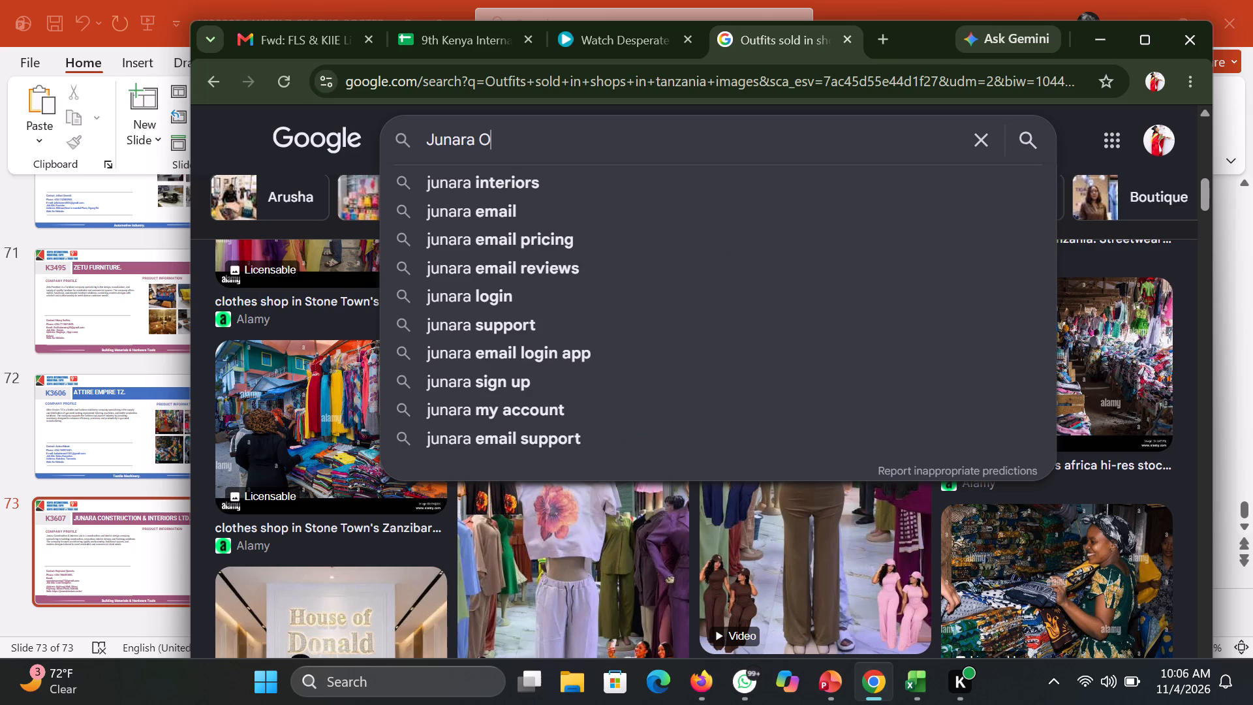
type("fit")
key("BackSpace")
key("BackSpace")
key("BackSpace")
key("BackSpace")
key("BackSpace")
key("BackSpace")
type("interiors logo")
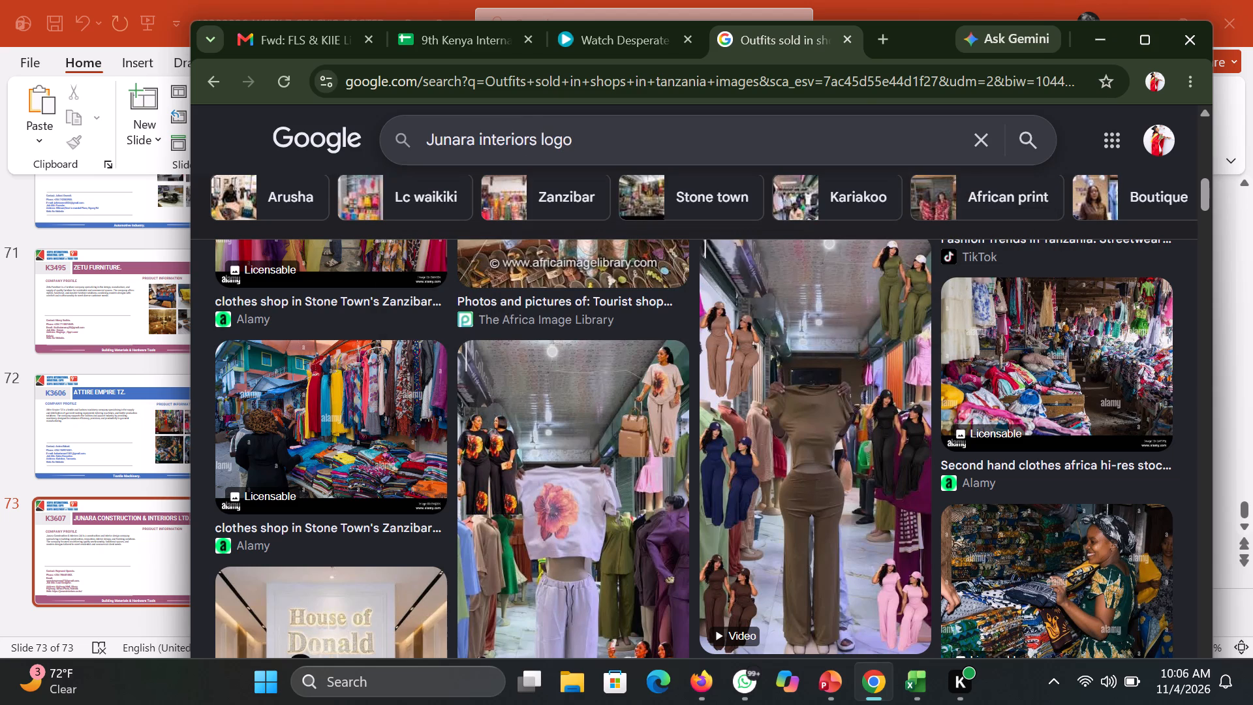
left_click(1041, 133)
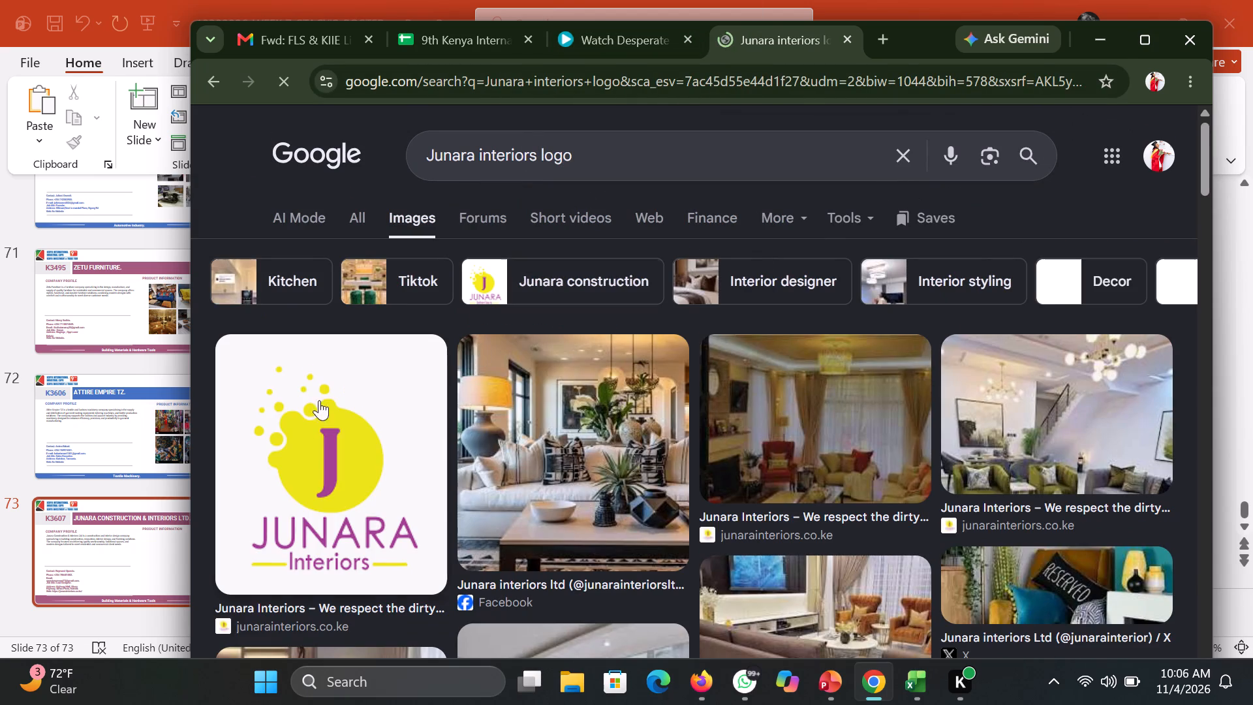
Copy the Junara Interiors logo from the image results and paste it onto slide 73 in PowerPoint.
right_click(317, 447)
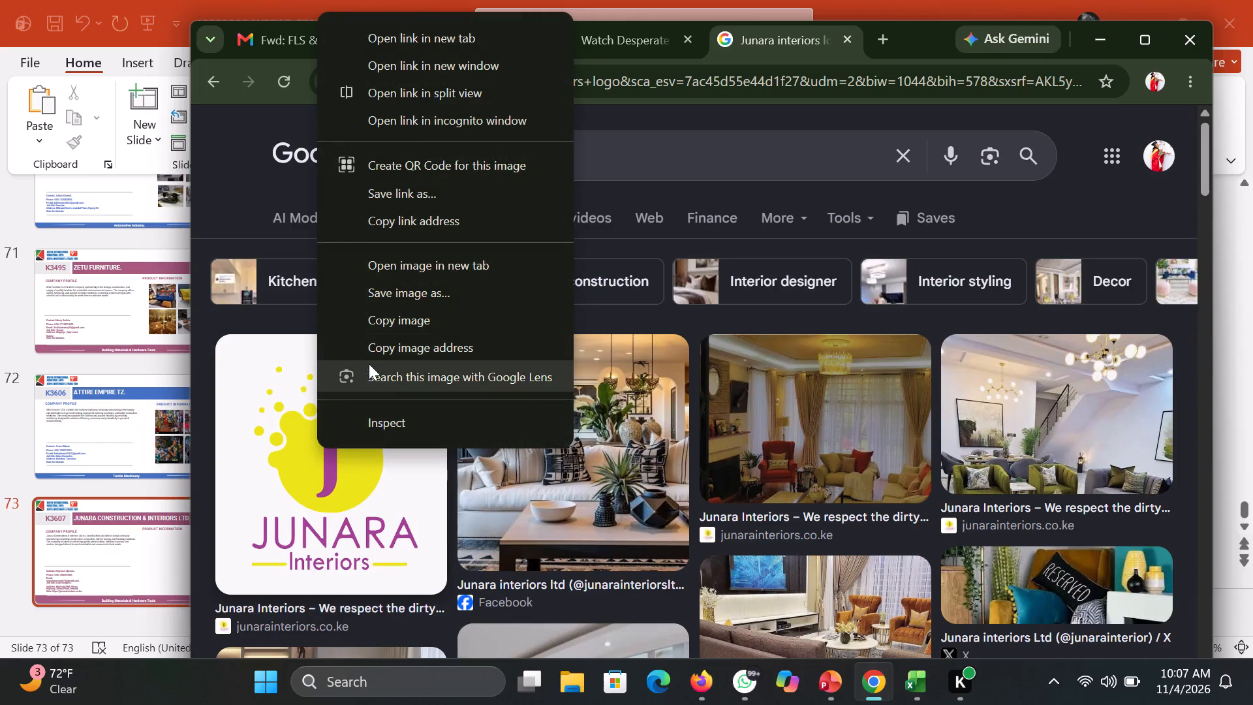
left_click(405, 326)
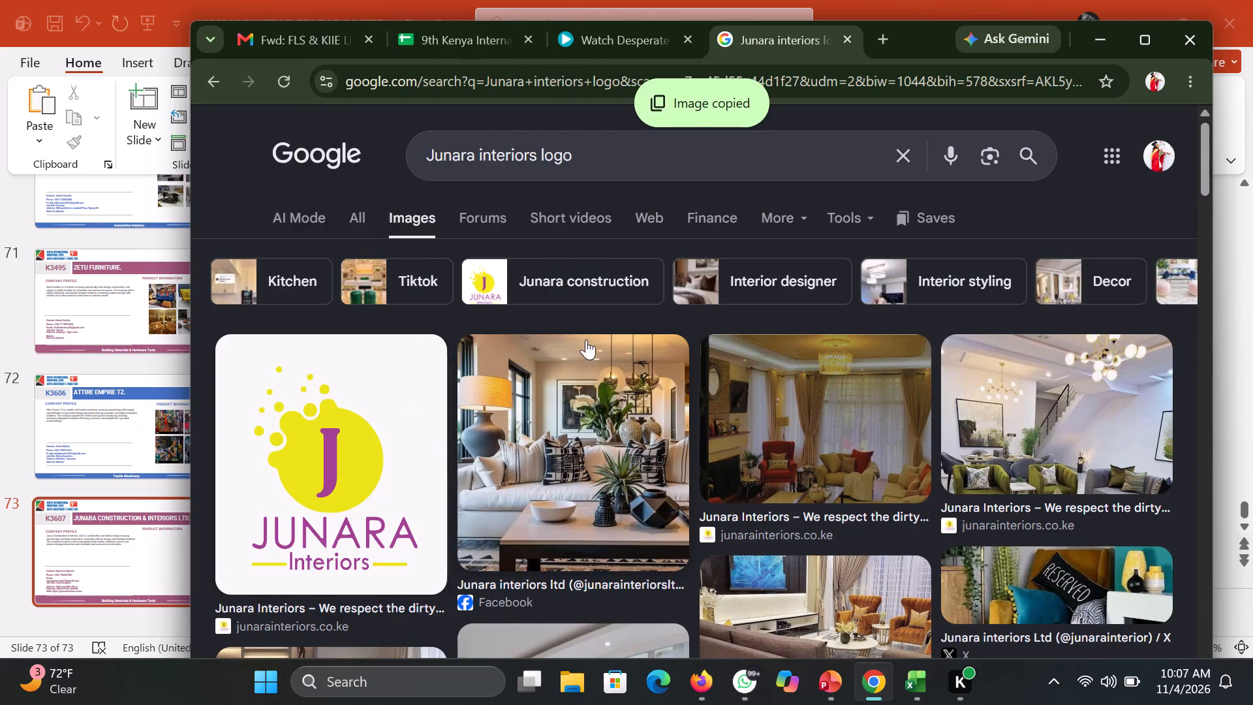
left_click(818, 685)
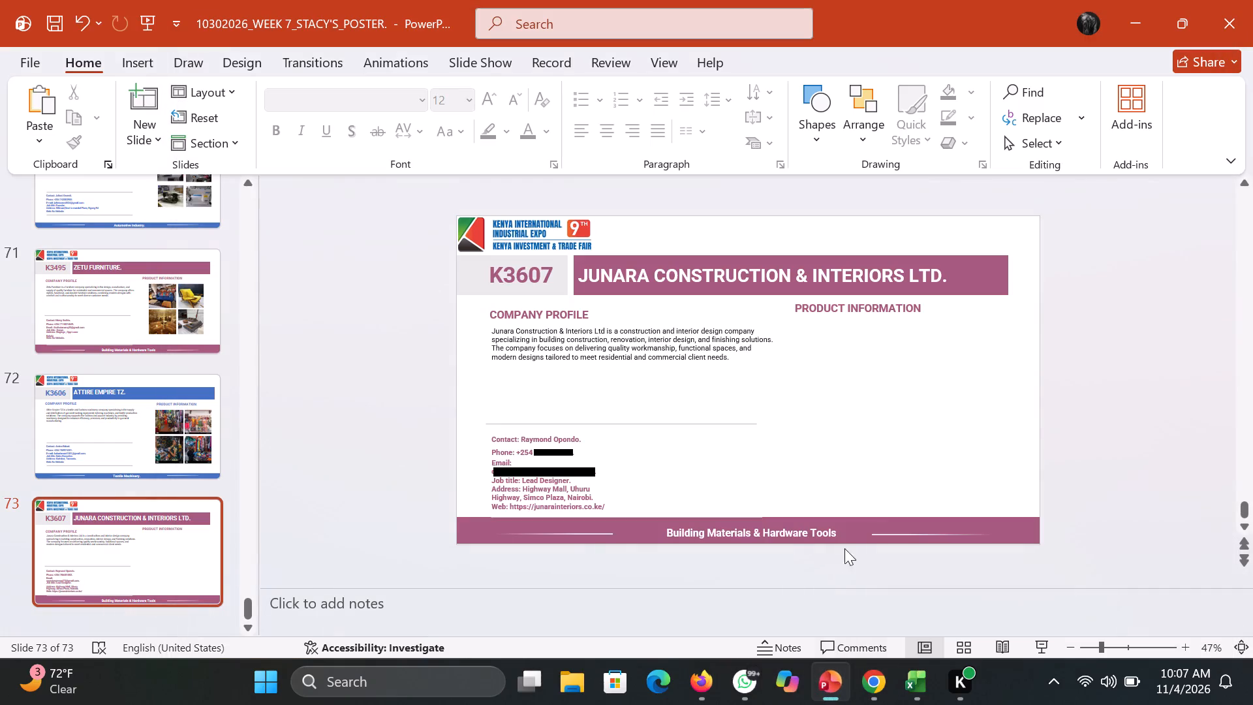
left_click(738, 462)
key("ctrl+v")
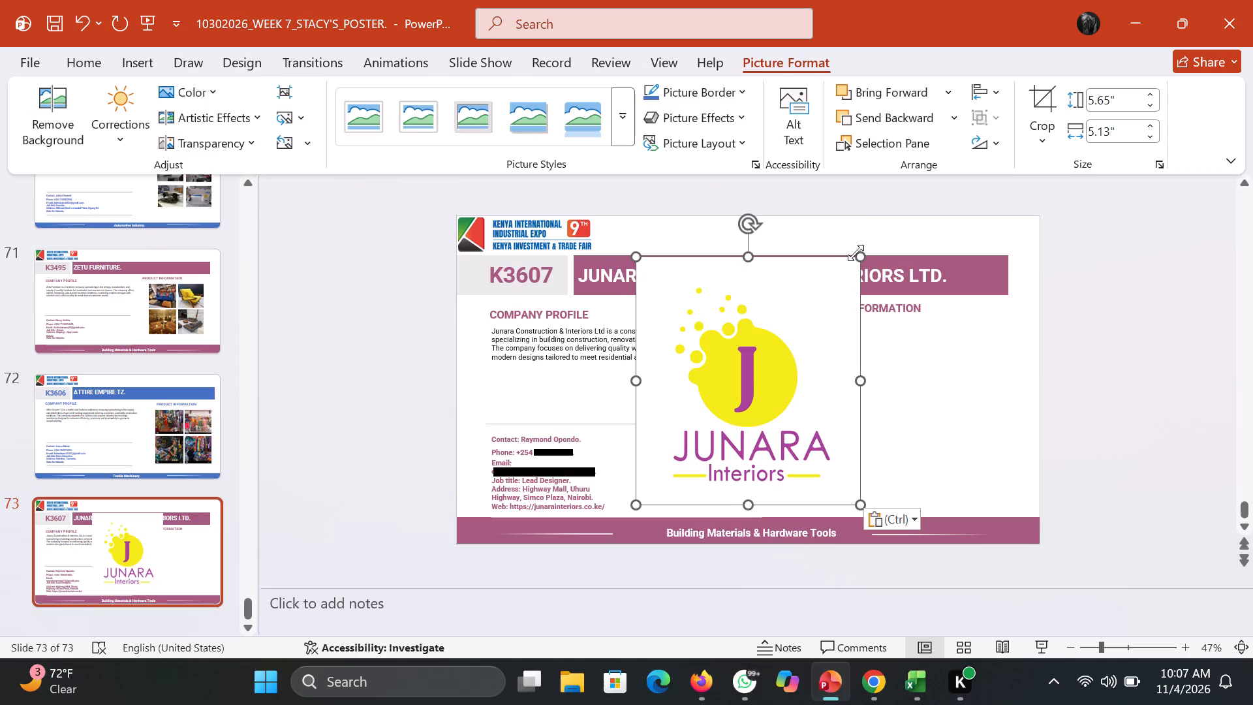
Shrink the logo to about 1.44" high by 1.31" wide and place it beside the contact details, below the divider line.
left_click_drag(863, 260, 730, 450)
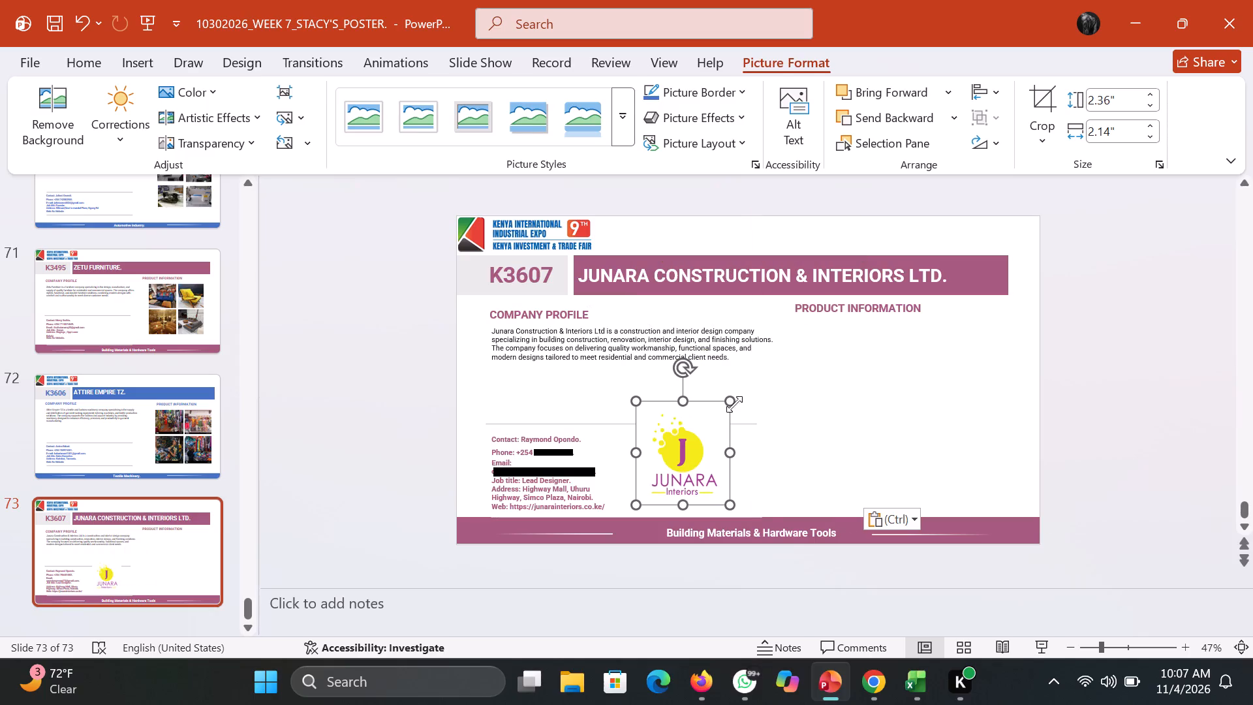
left_click_drag(732, 399, 699, 458)
left_click_drag(655, 476, 699, 473)
left_click_drag(743, 434, 725, 448)
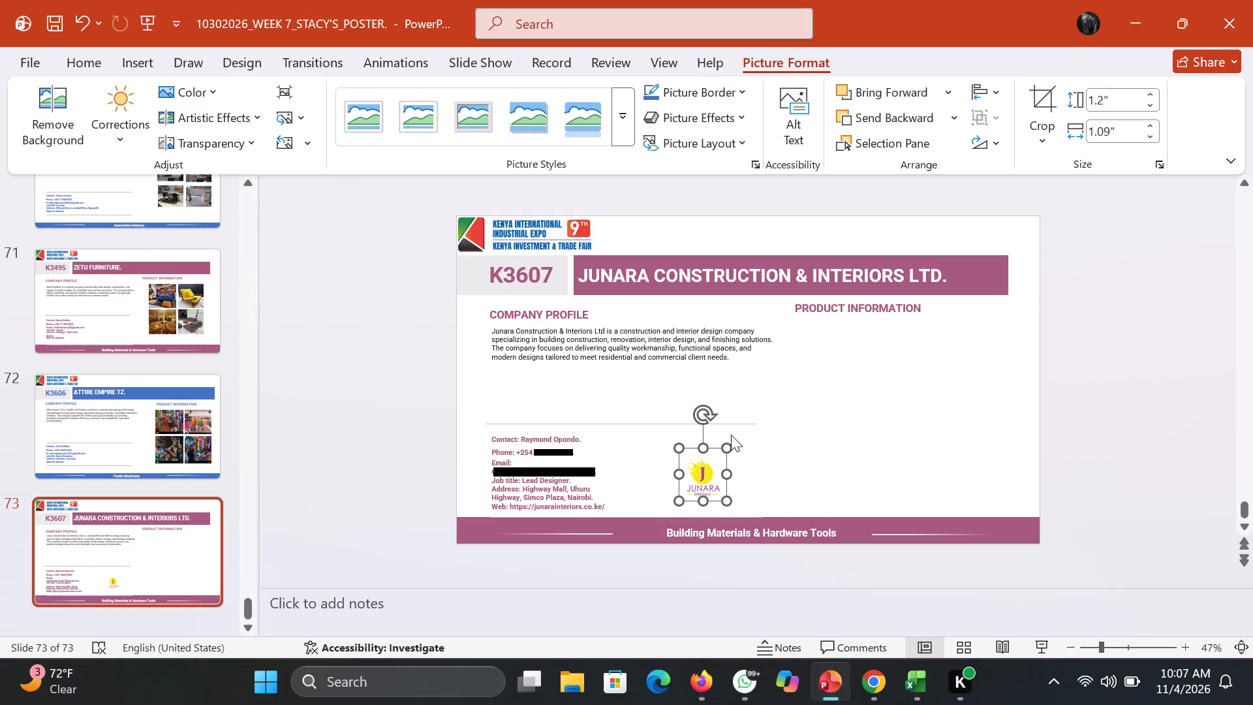
left_click_drag(722, 450, 733, 434)
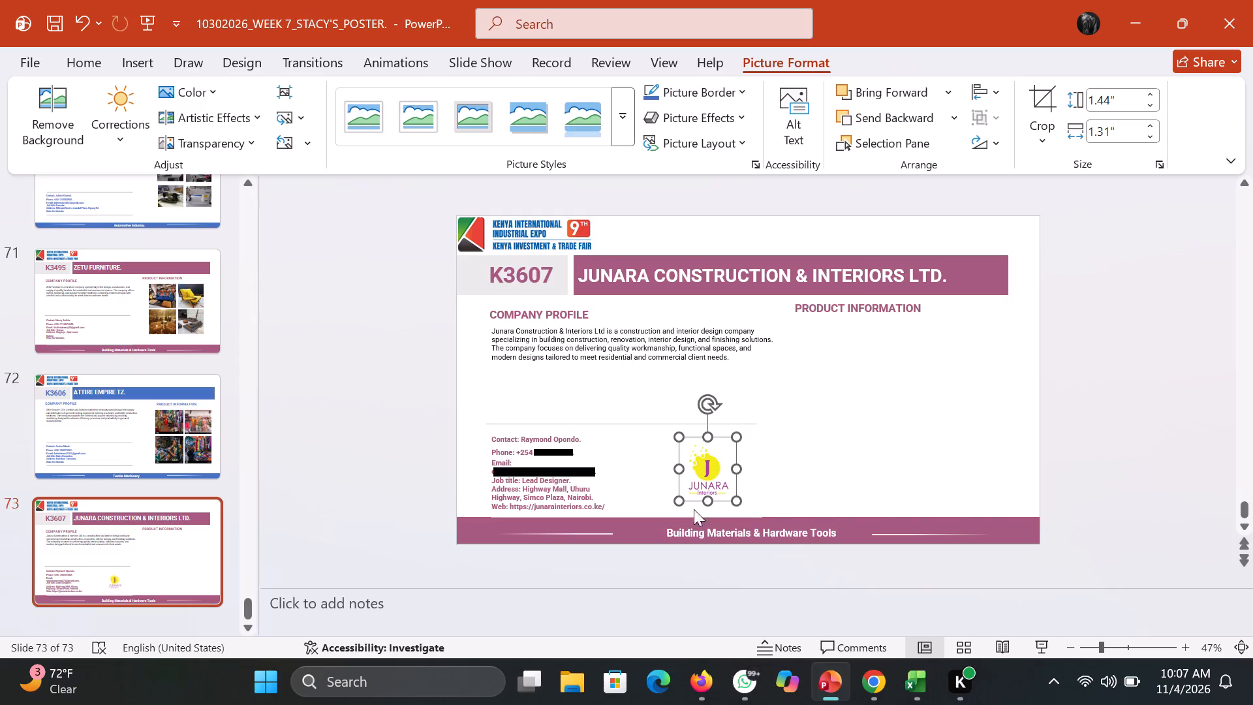
left_click(811, 457)
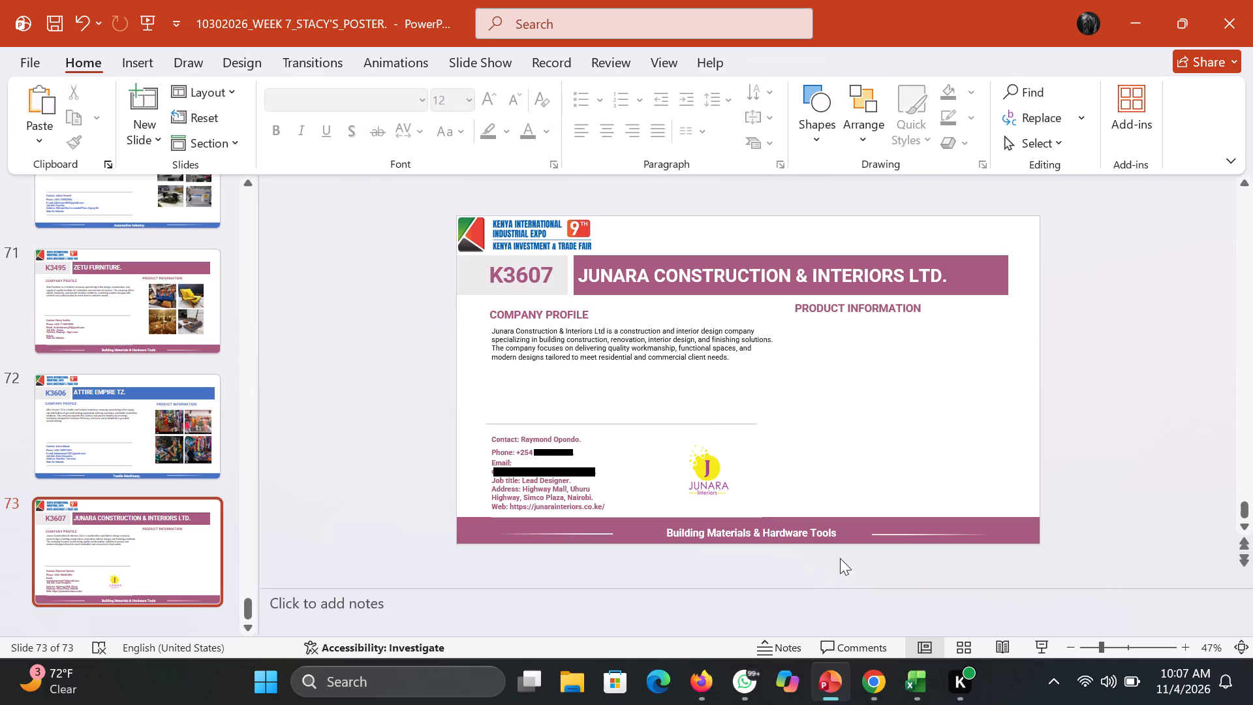
Copy the Junara Interiors living room picture with the red armchair from Chrome and paste it onto slide 73 in PowerPoint.
left_click(877, 689)
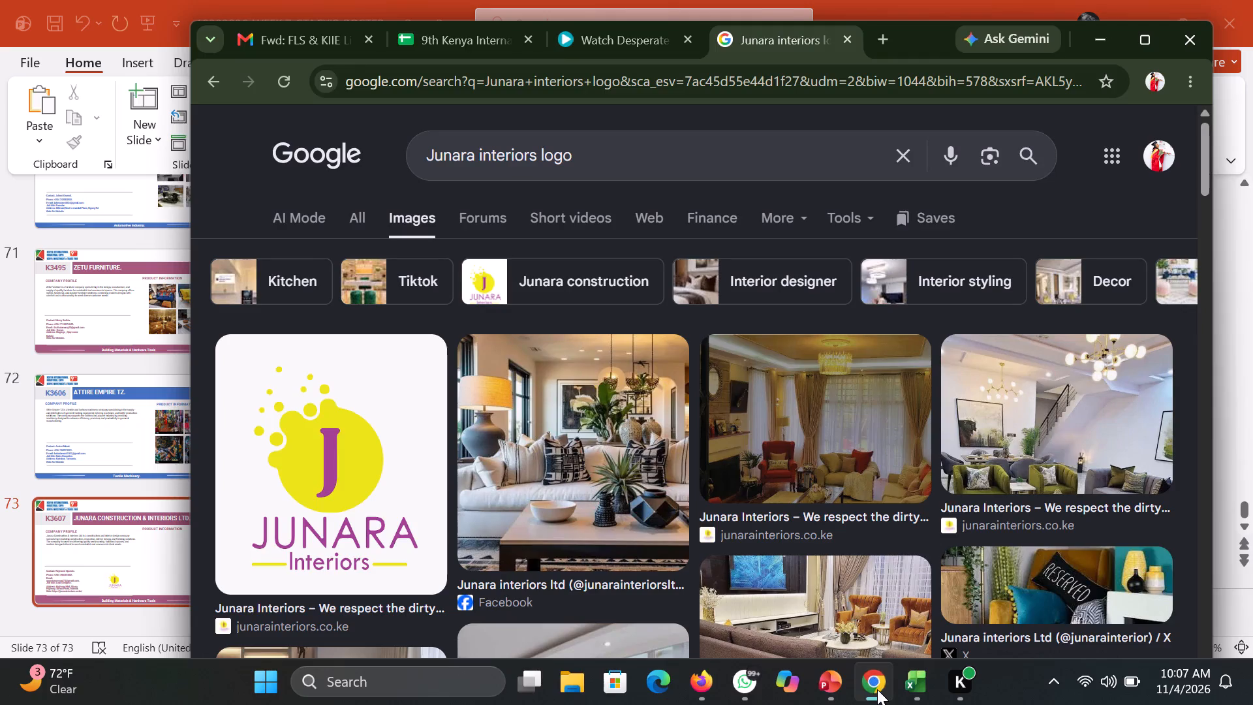
right_click(771, 462)
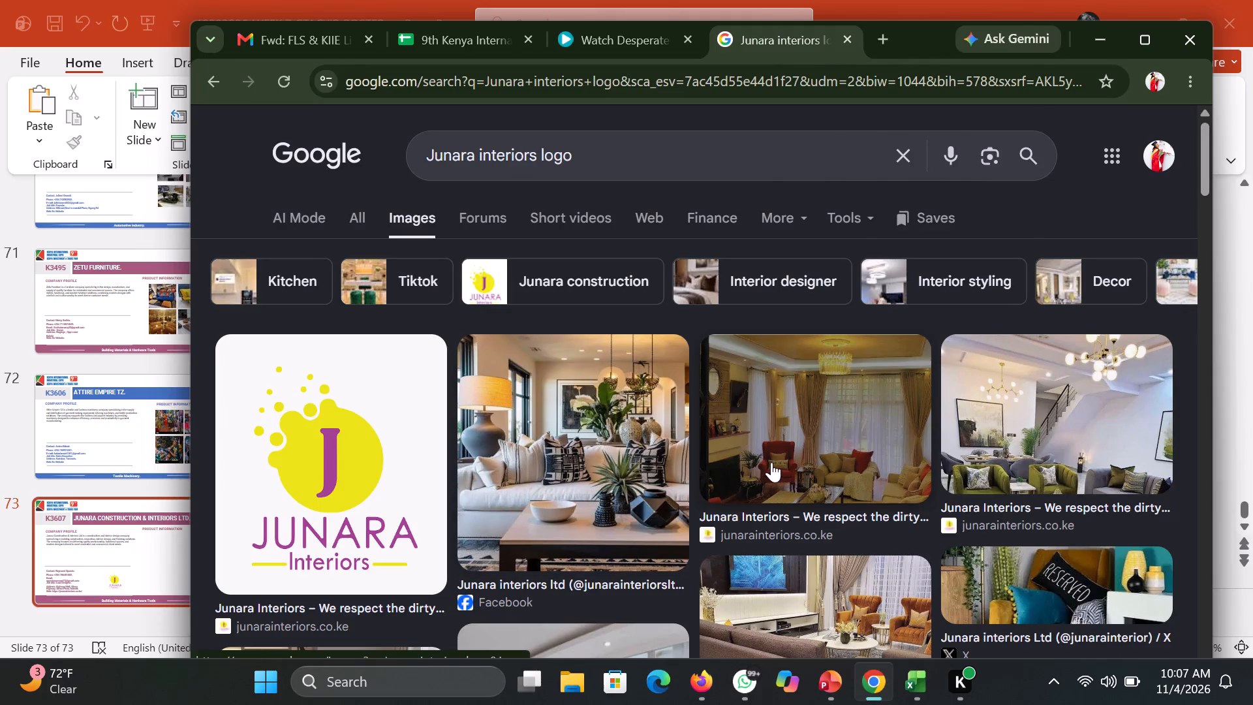
left_click(835, 335)
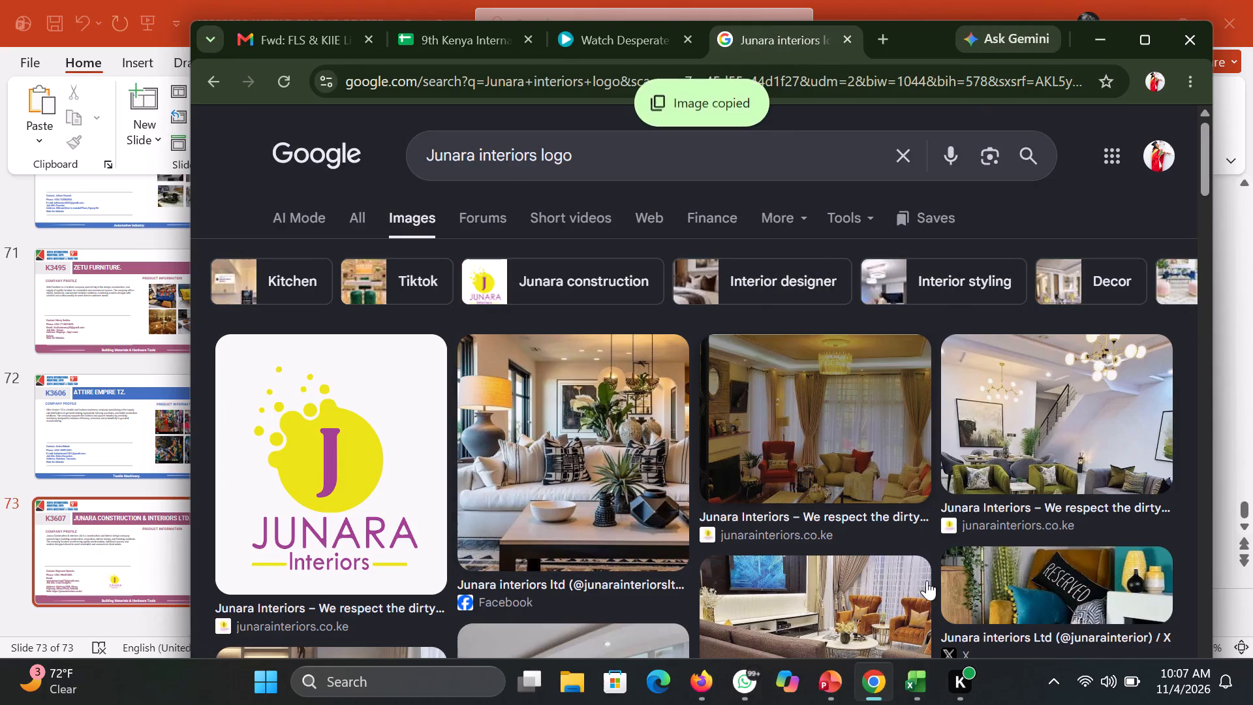
left_click(833, 682)
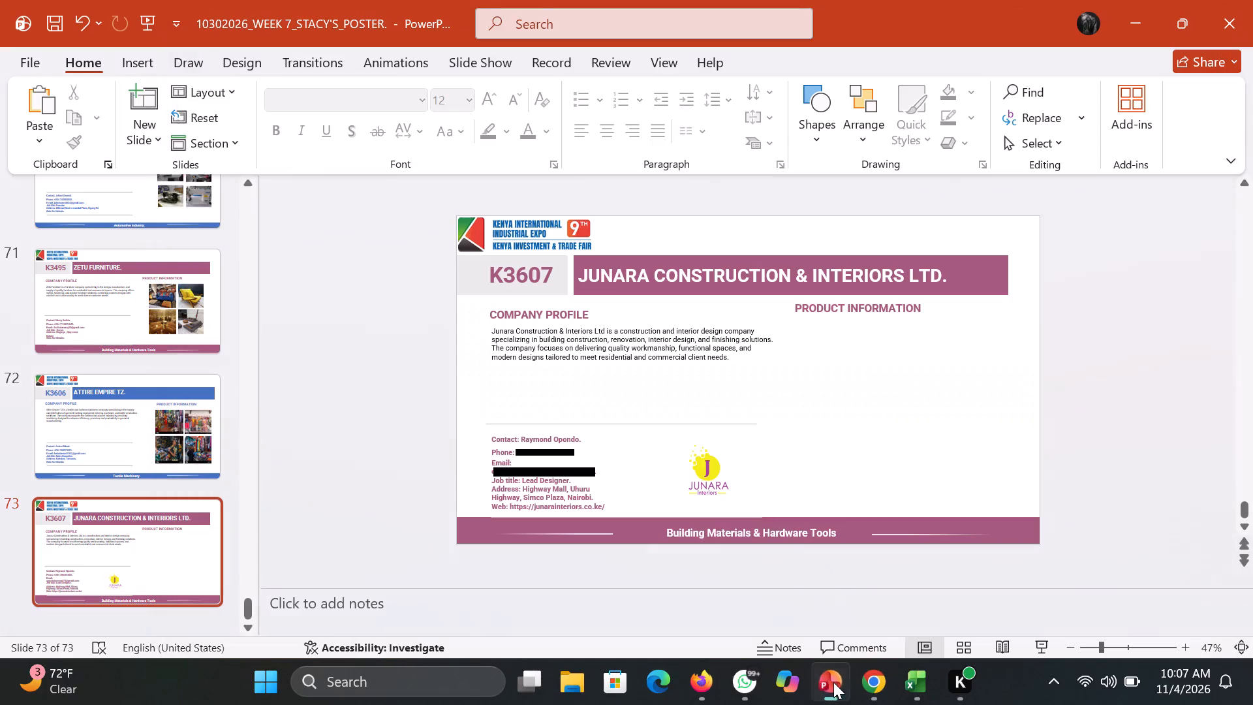
left_click(865, 346)
key("ctrl+v")
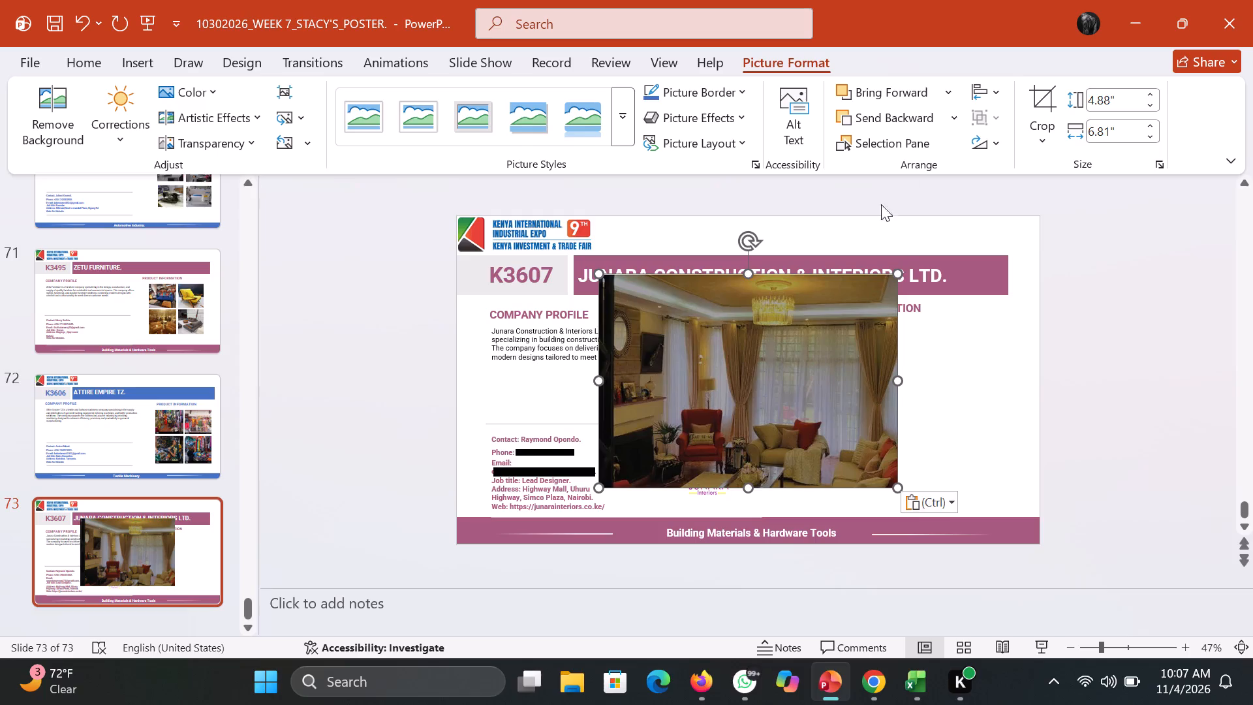
Resize the living room picture to about 1.9" high by 2.1" wide and place it directly under the Product Information heading.
left_click_drag(896, 277, 886, 285)
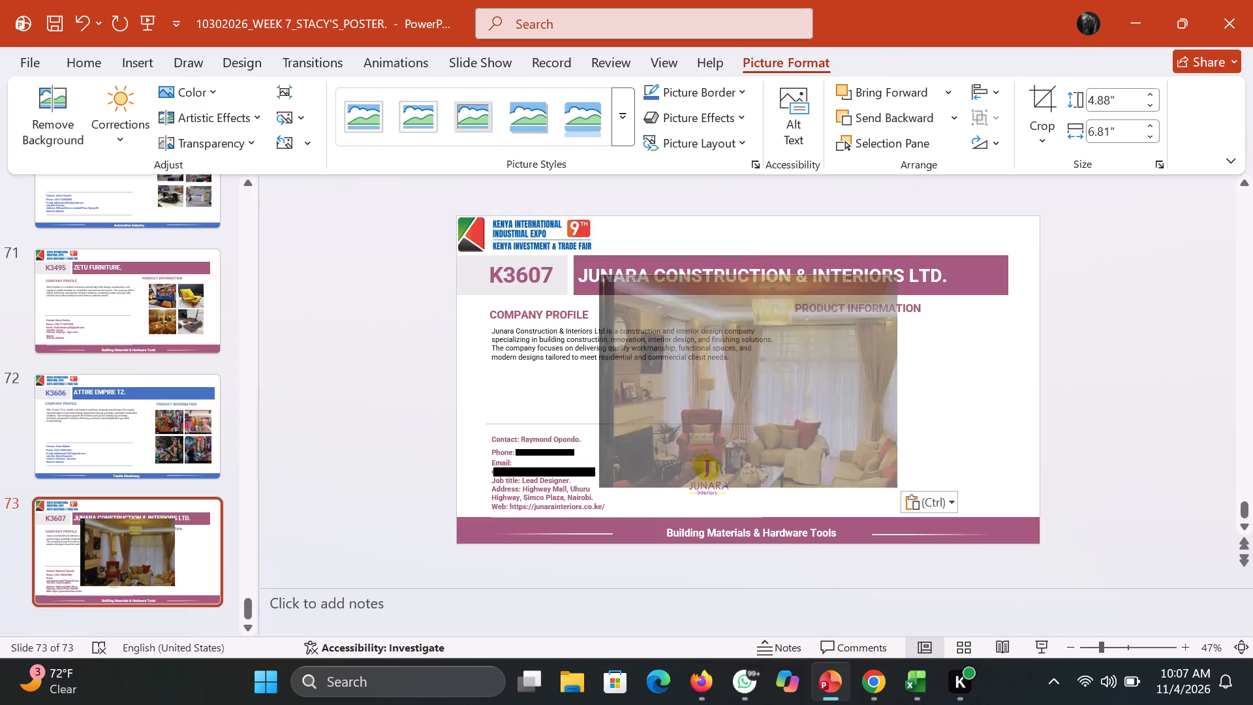
left_click_drag(886, 285, 713, 406)
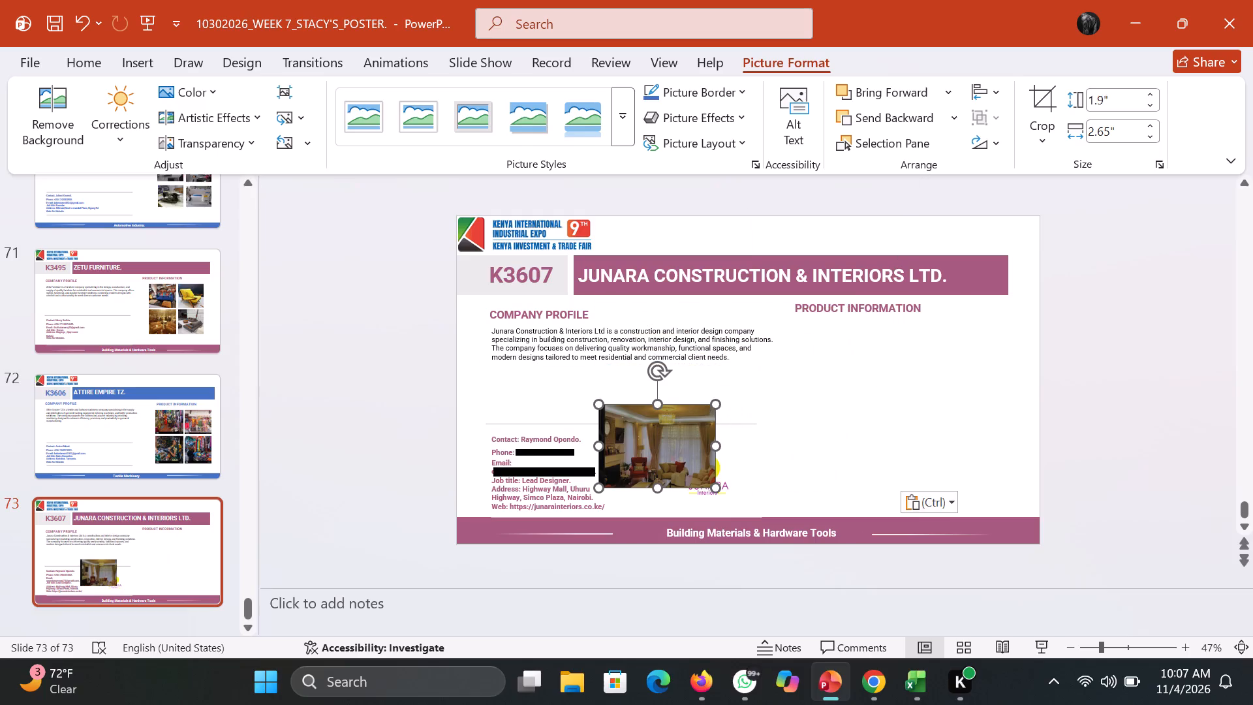
left_click_drag(681, 438, 876, 352)
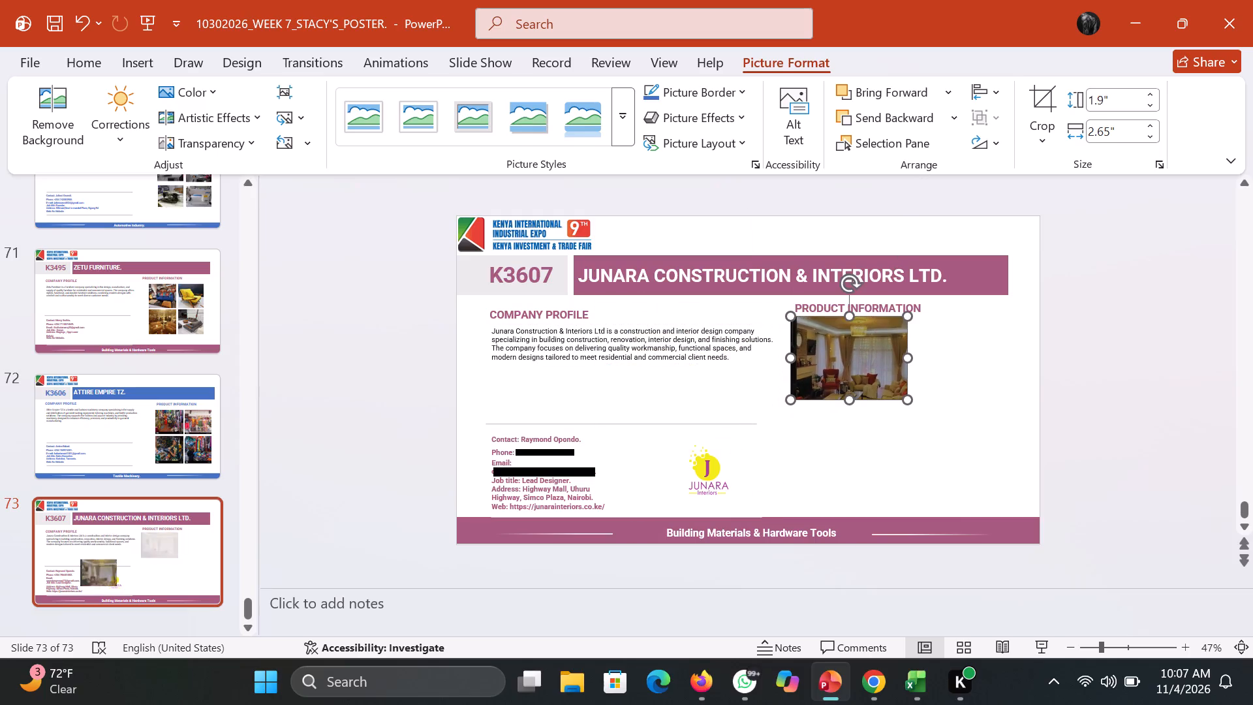
left_click(876, 352)
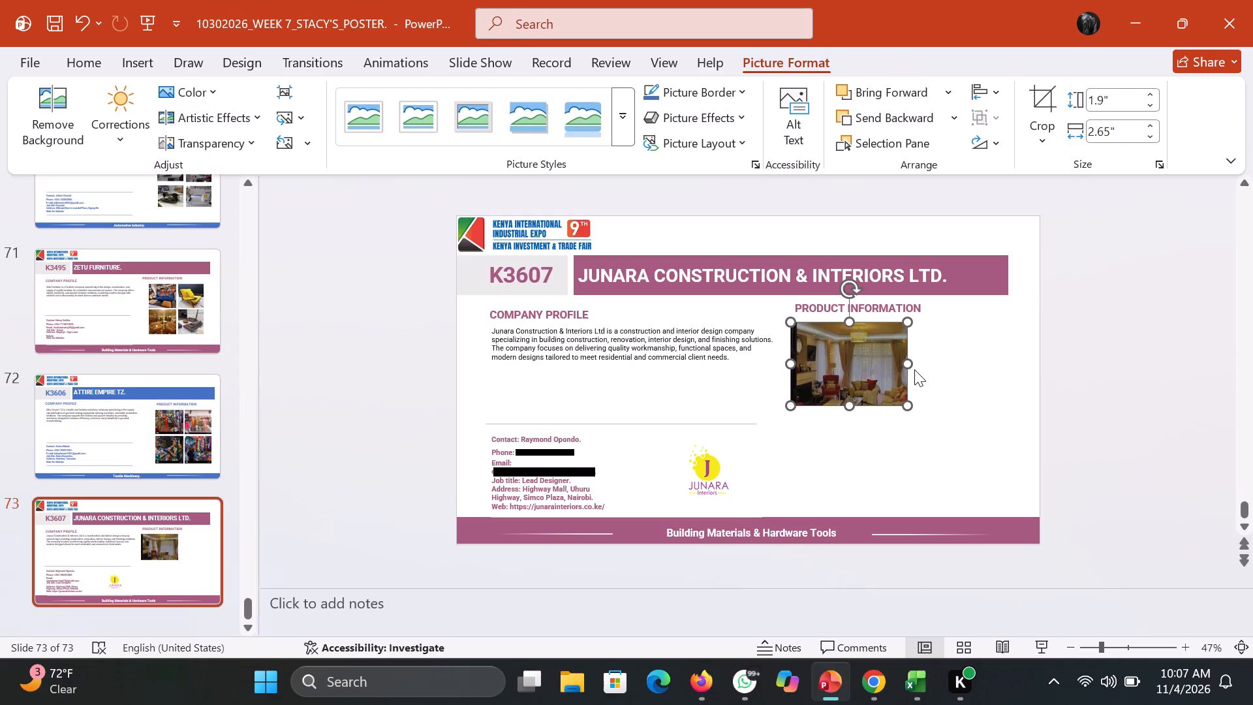
left_click_drag(903, 361, 882, 366)
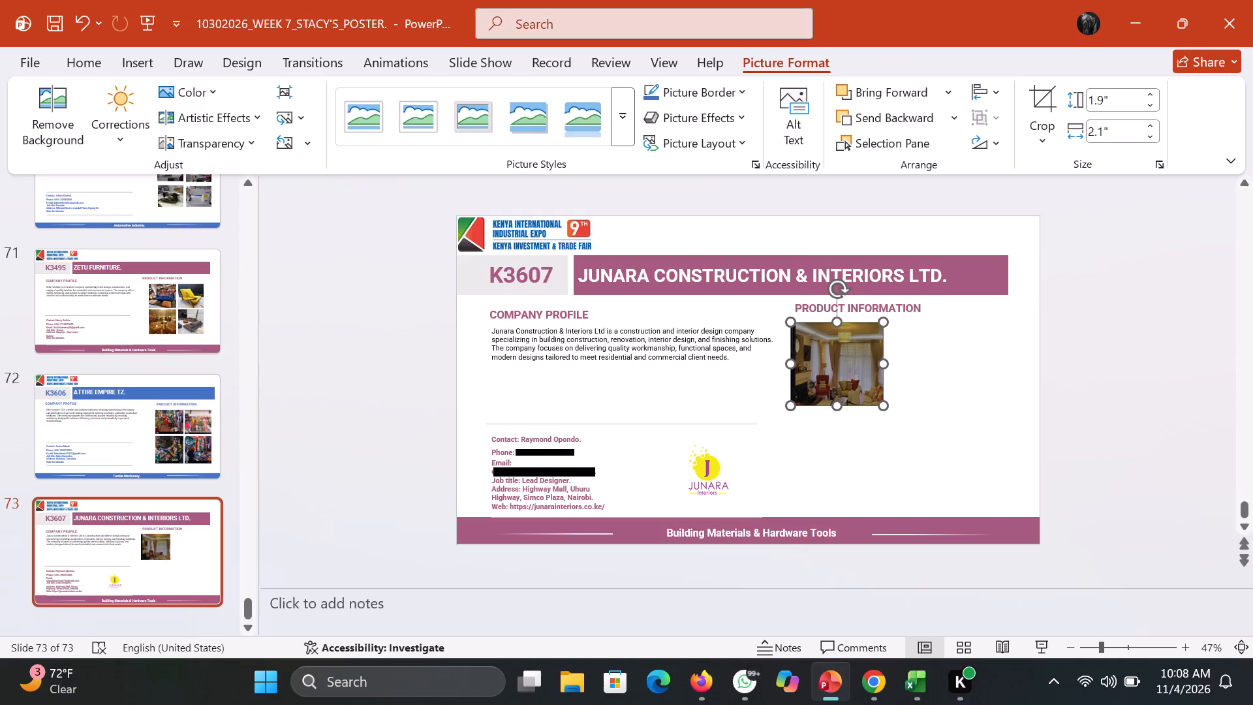
scroll(844, 327, "up", 1)
left_click_drag(838, 362, 844, 361)
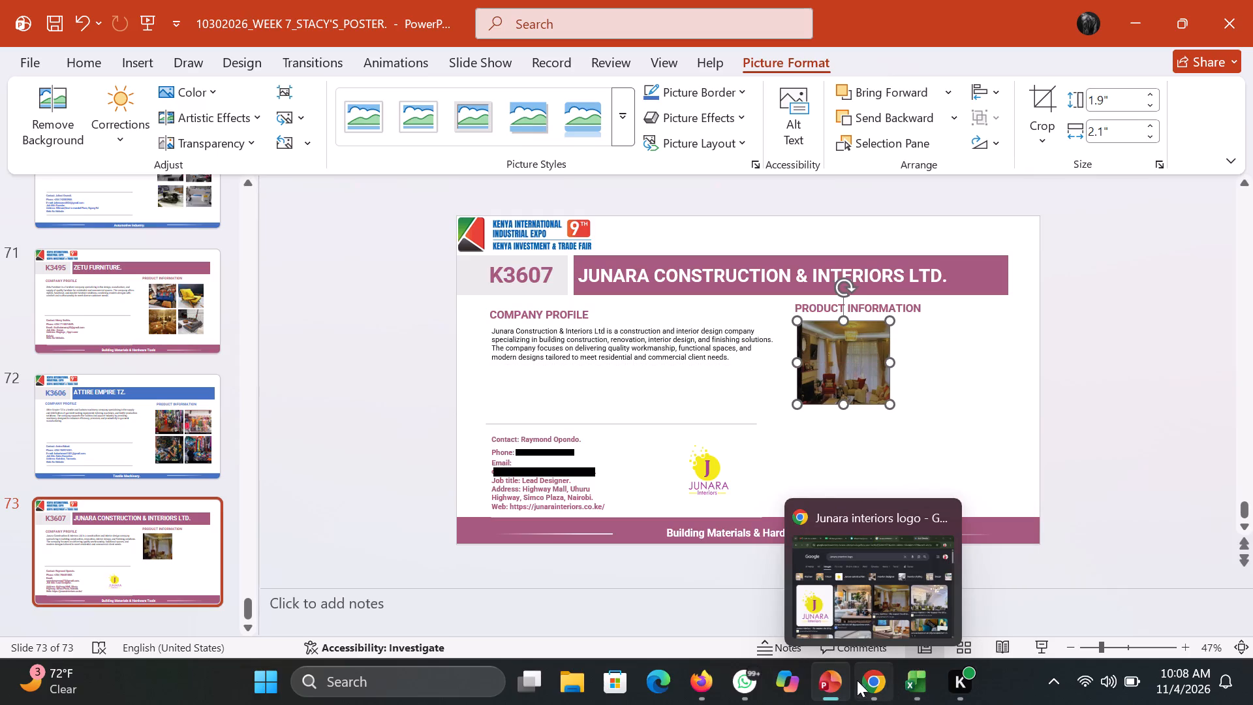
Copy the Junara Interiors picture with the staircase and green armchairs from Chrome and paste it onto slide 73 in PowerPoint.
left_click(891, 606)
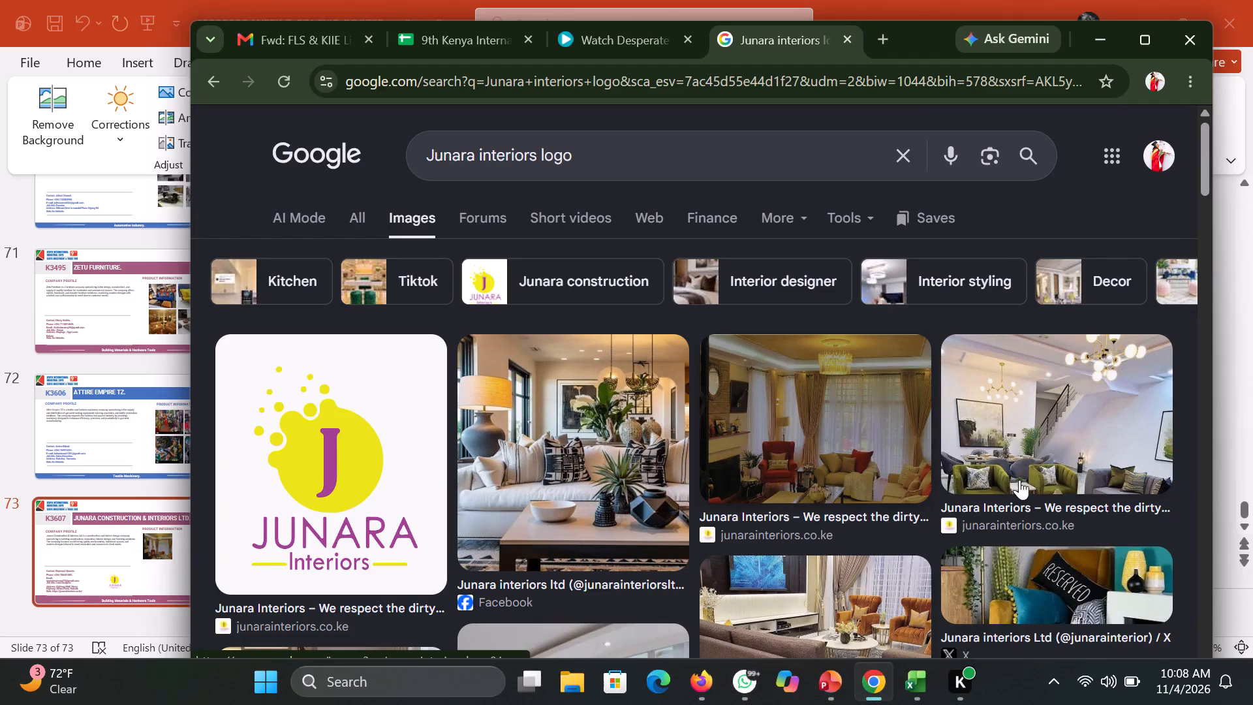
right_click(1021, 479)
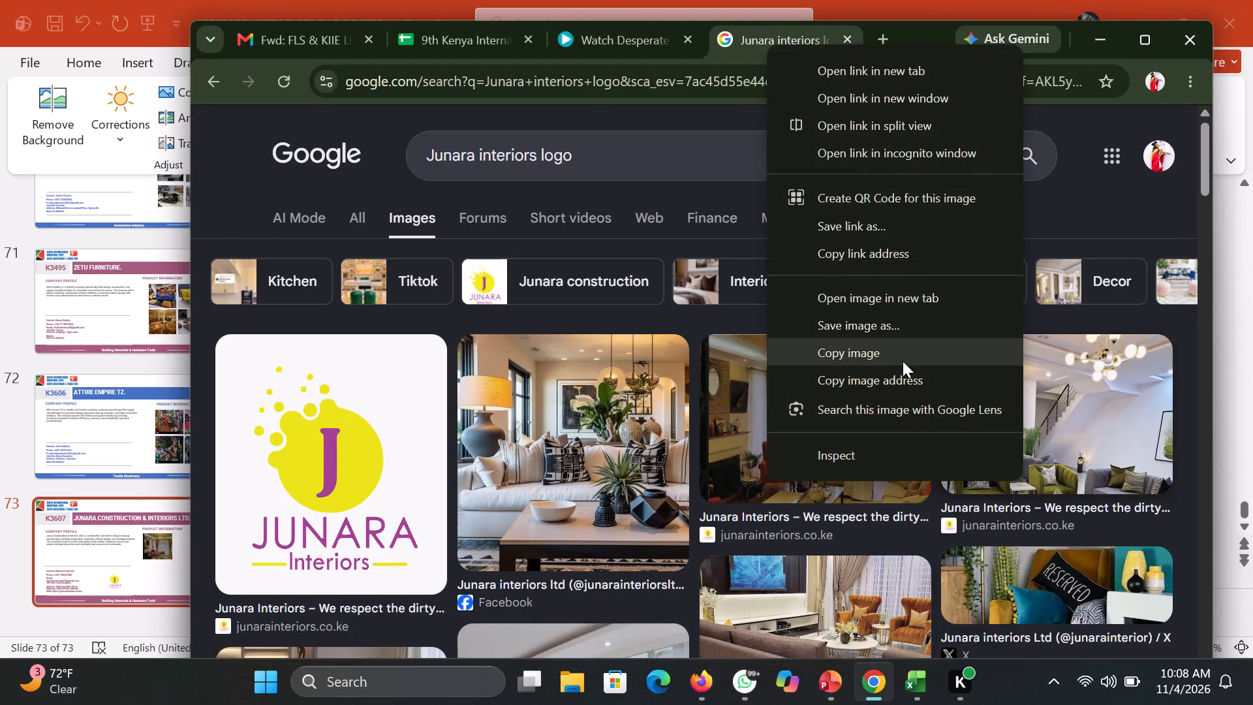
left_click(900, 357)
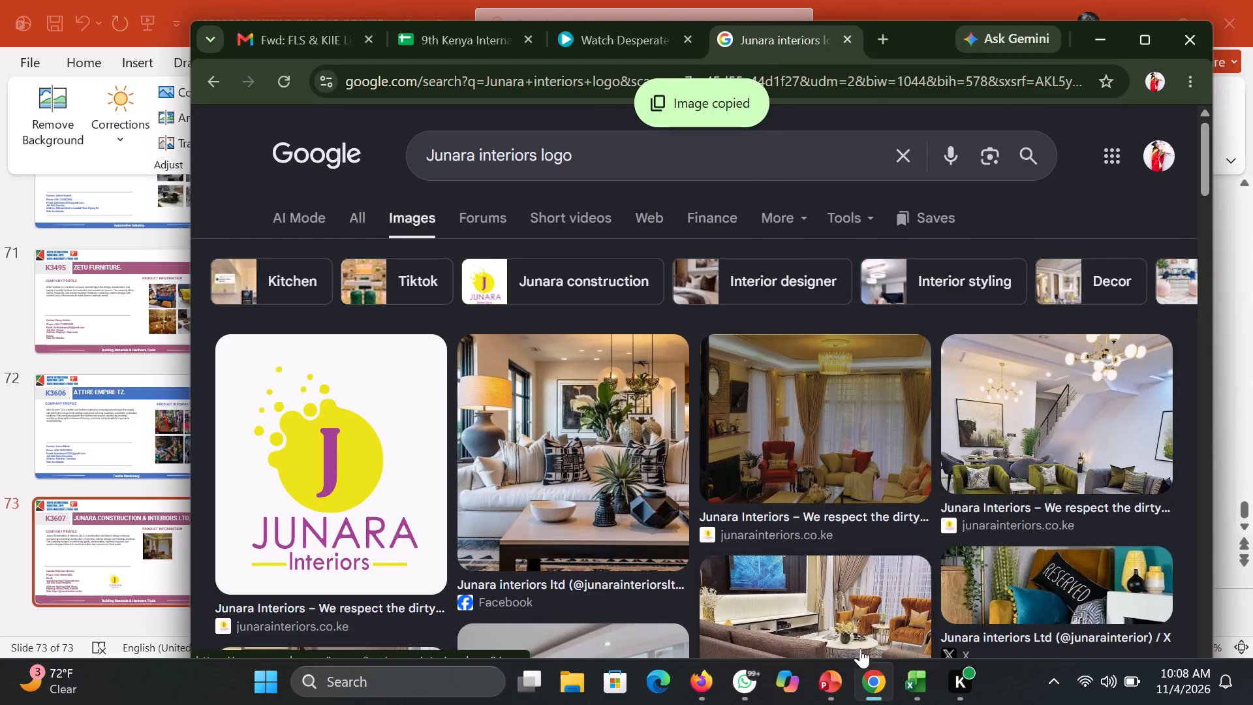
left_click(815, 685)
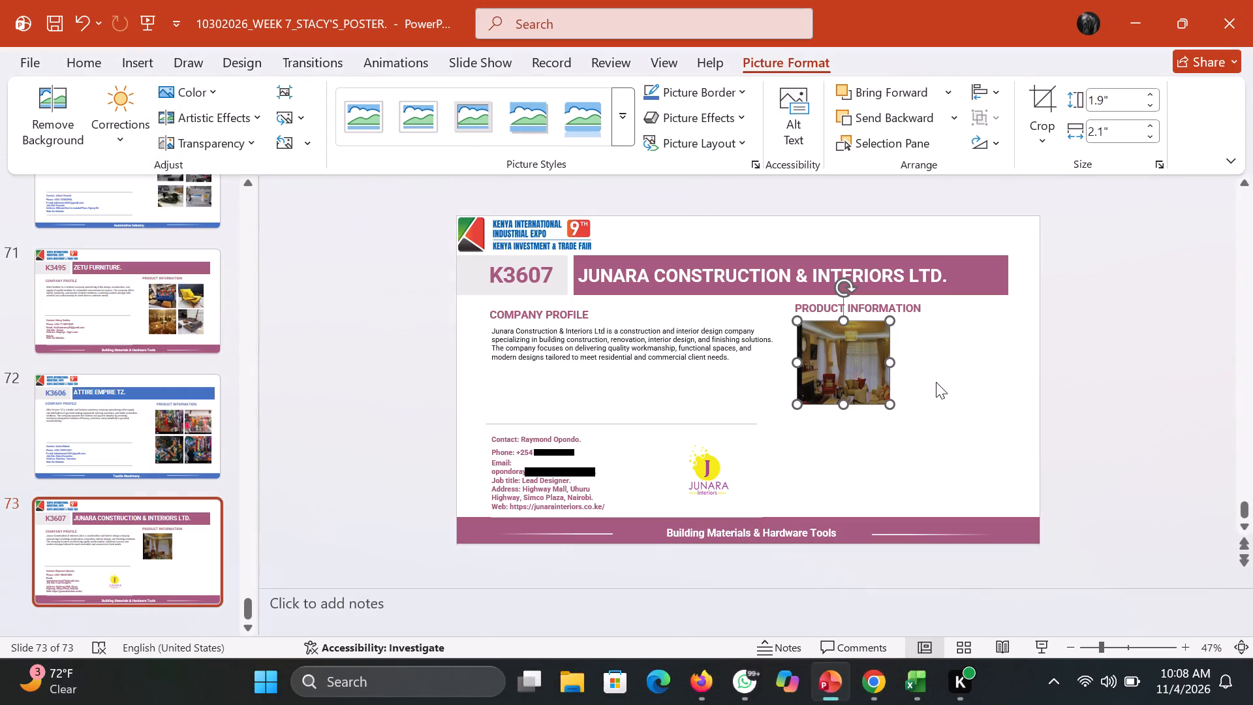
left_click(936, 382)
key("ctrl+v")
left_click(916, 377, "ctrl")
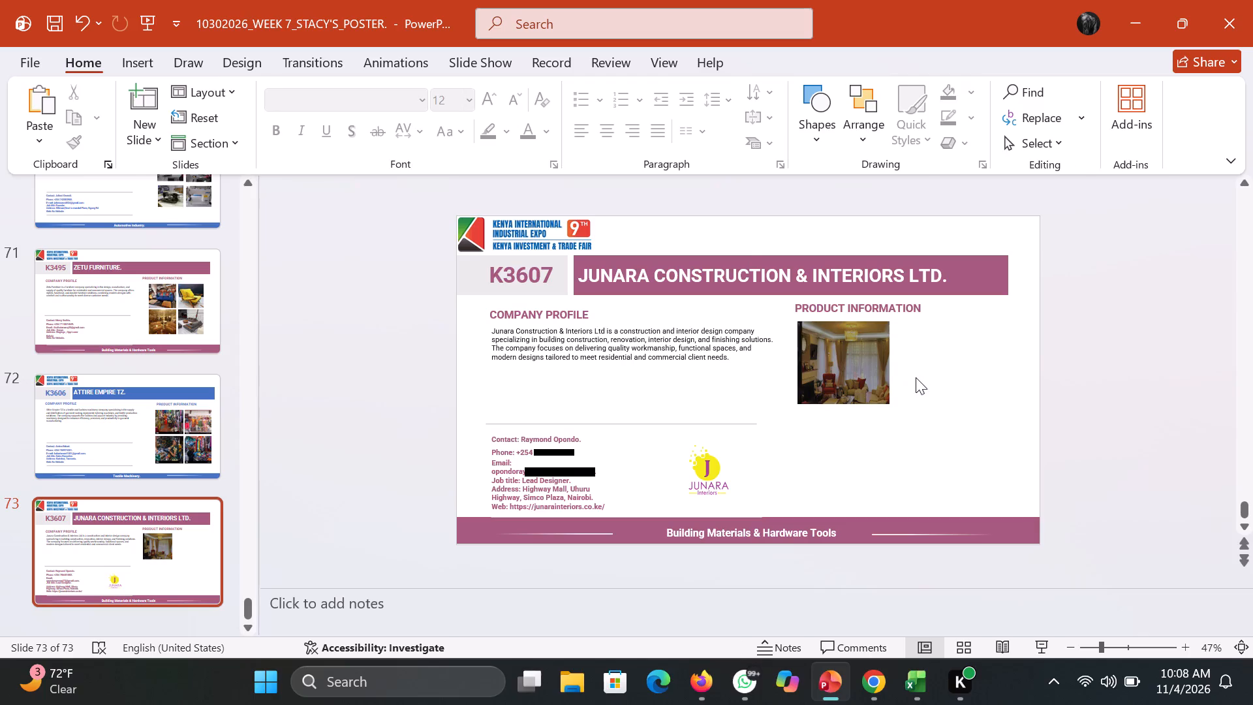
Resize the staircase picture to about 1.9" high by 2.1" wide and place it to the right of the red armchair picture, tops aligned.
left_click_drag(903, 283, 738, 382)
left_click_drag(754, 429, 715, 433)
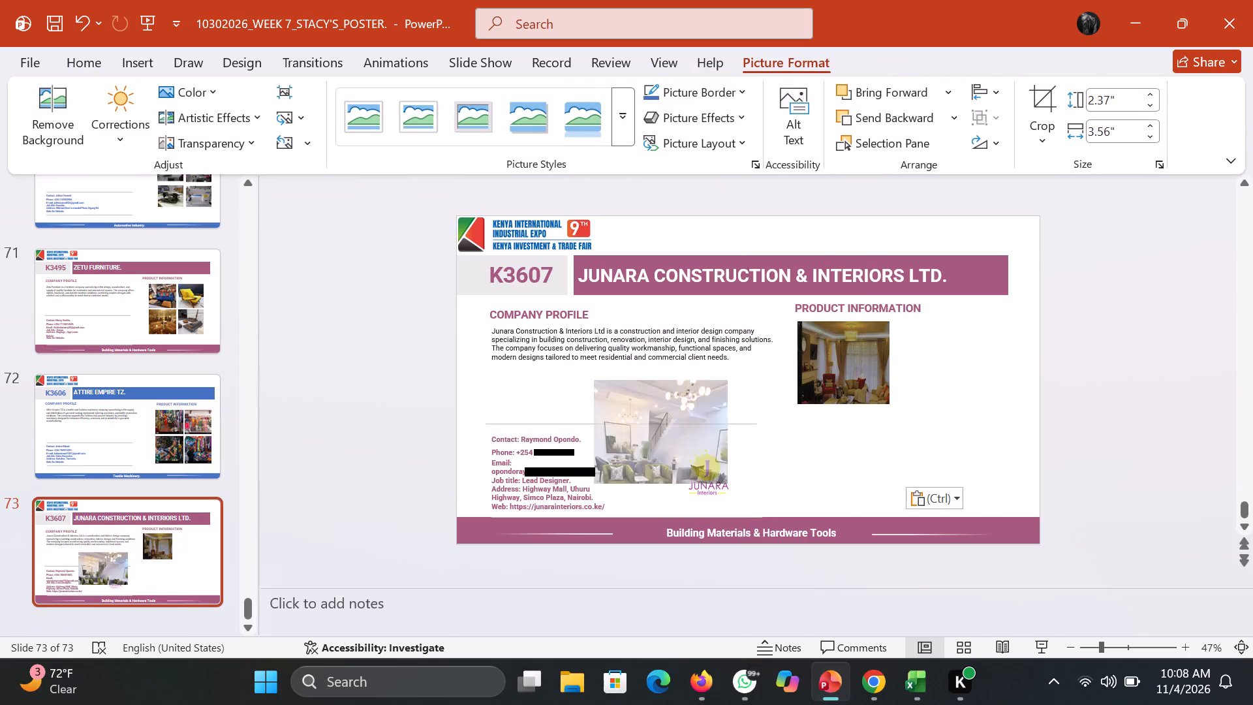
left_click_drag(715, 433, 681, 445)
left_click_drag(685, 433, 694, 433)
left_click_drag(664, 424, 936, 366)
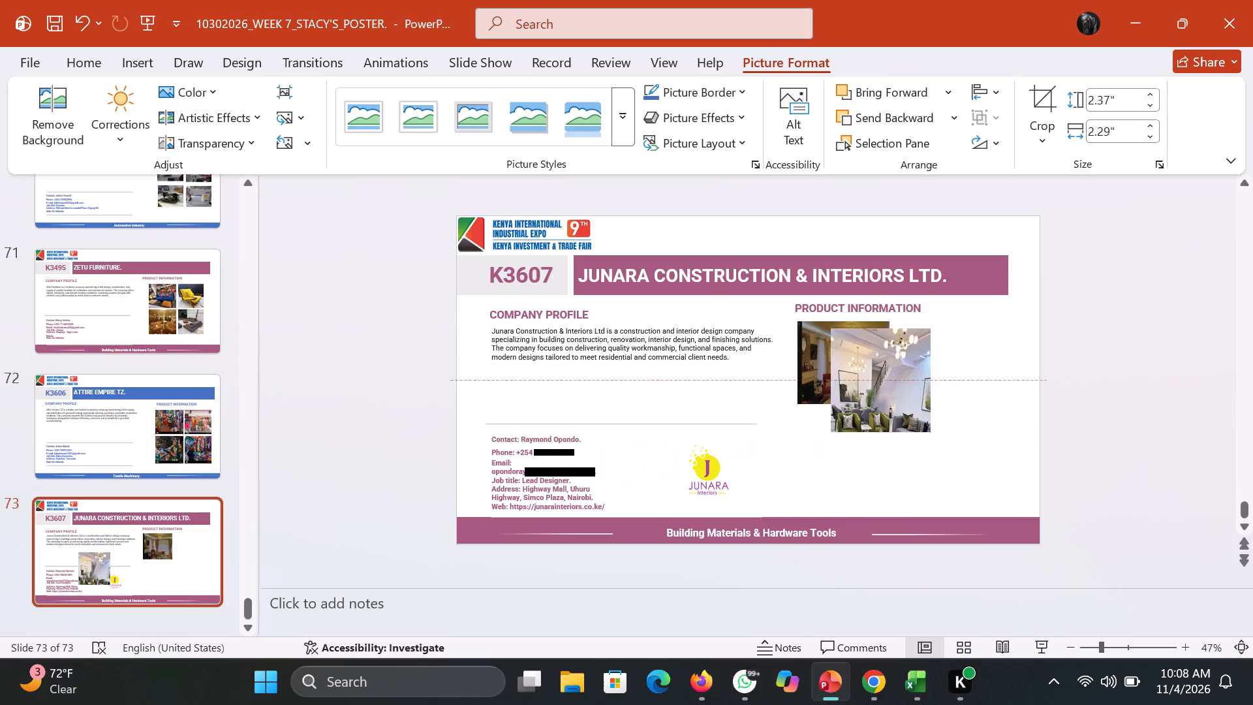
left_click_drag(936, 366, 968, 362)
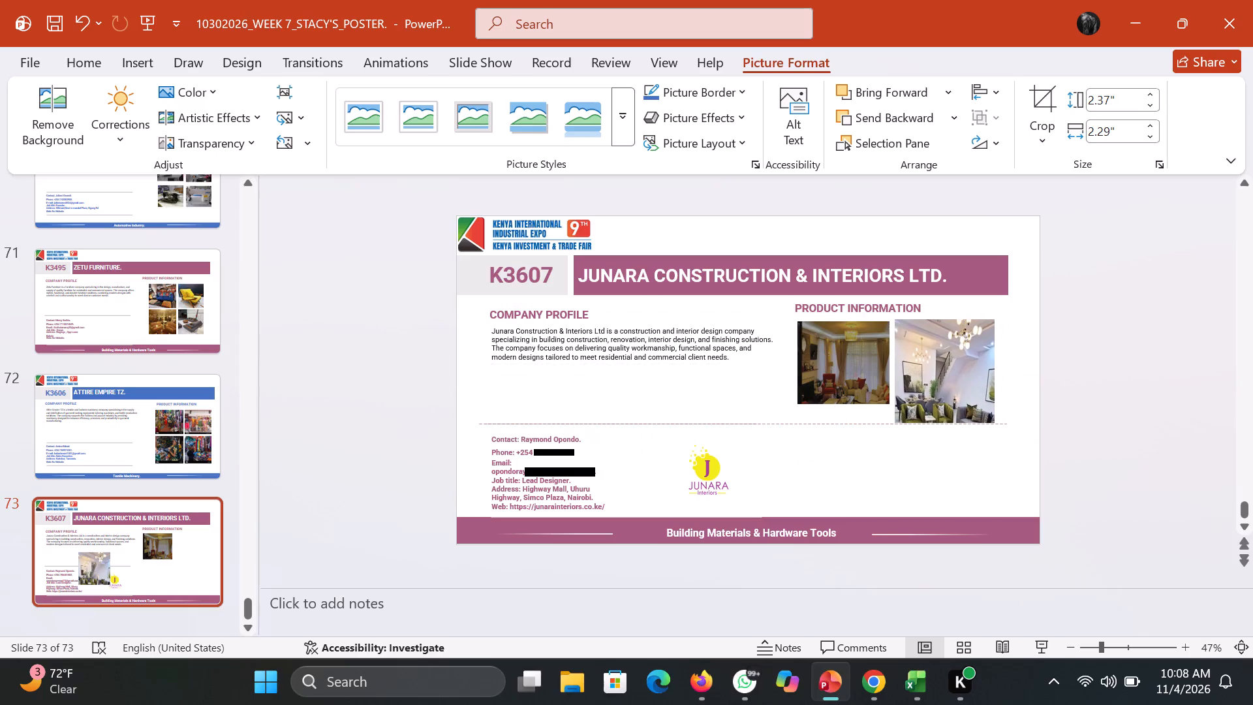
left_click_drag(968, 362, 968, 366)
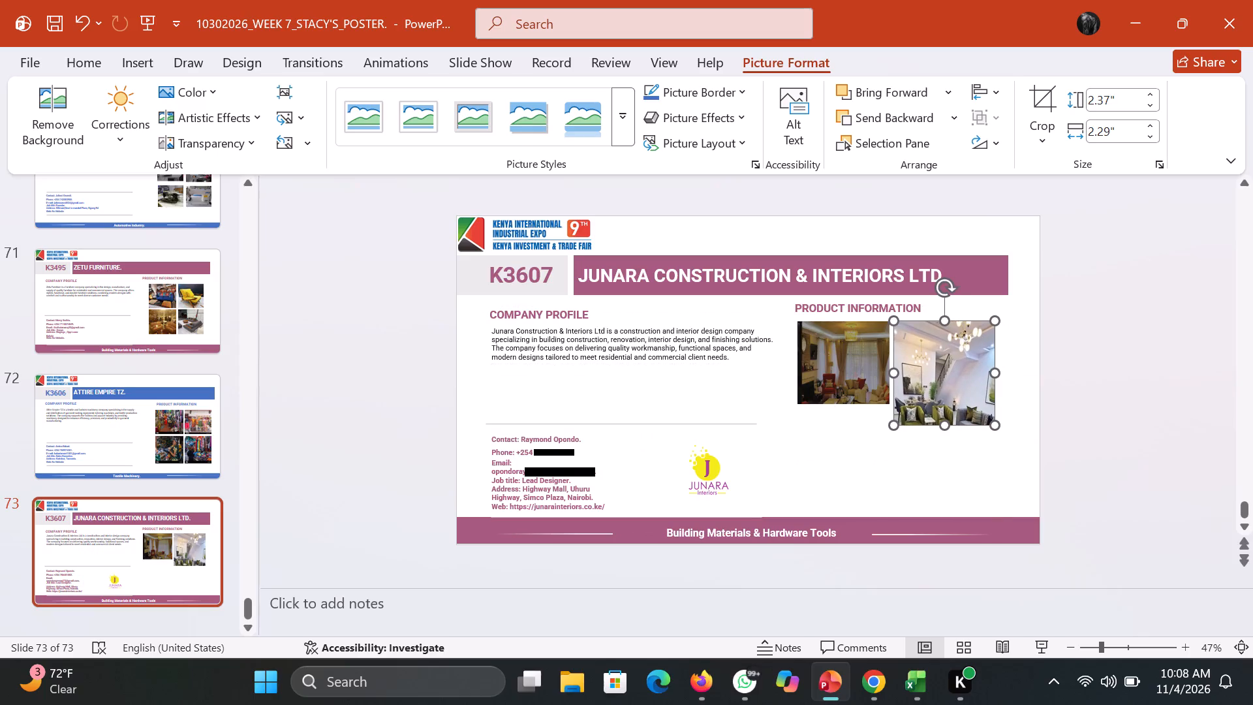
left_click_drag(941, 427, 941, 405)
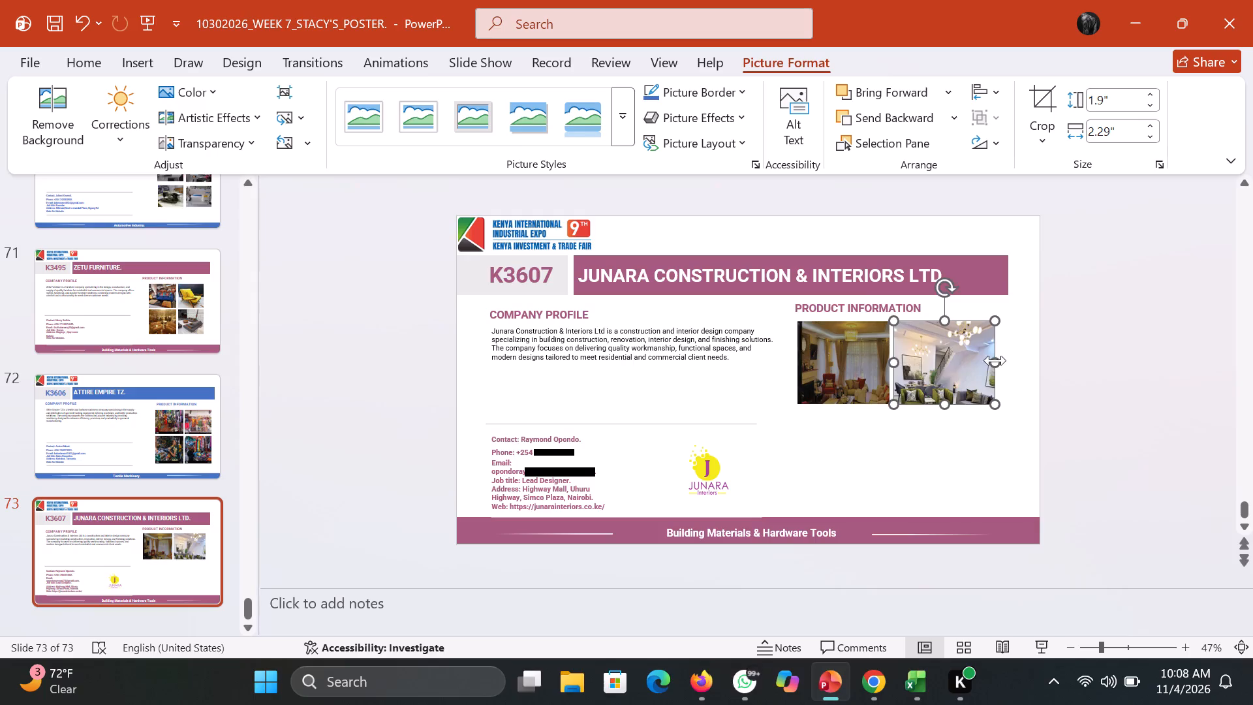
left_click_drag(995, 360, 985, 364)
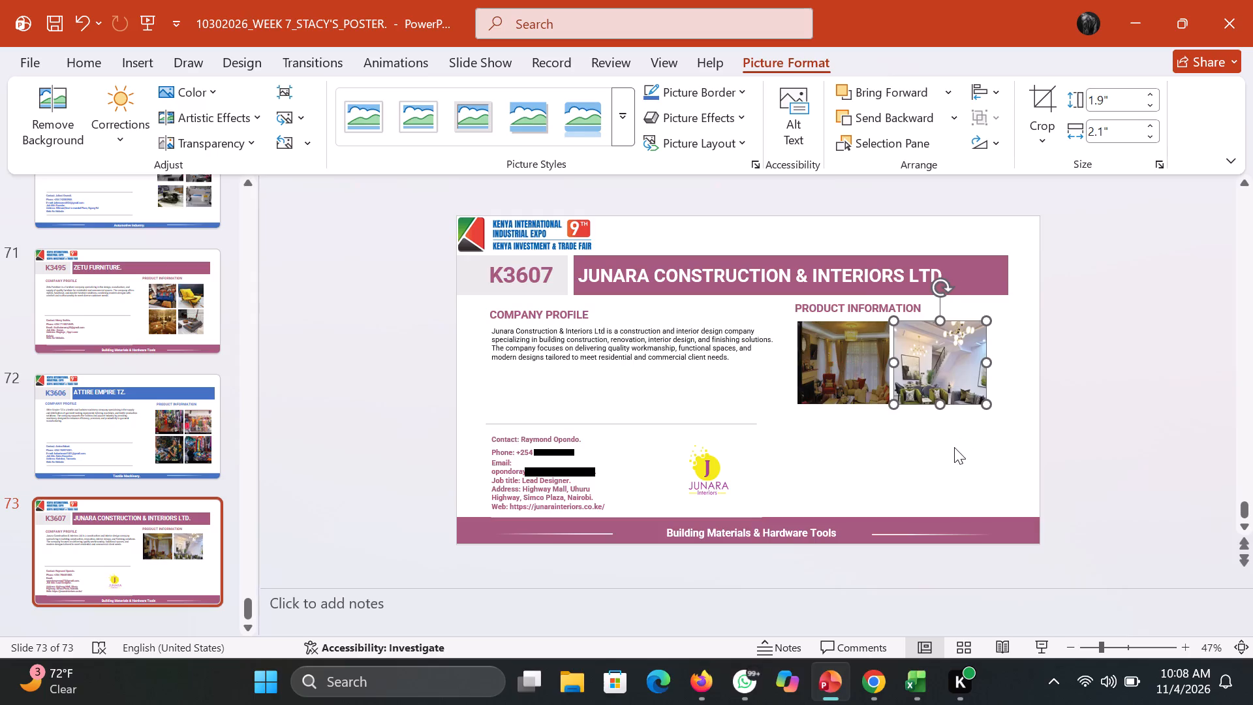
left_click(954, 447)
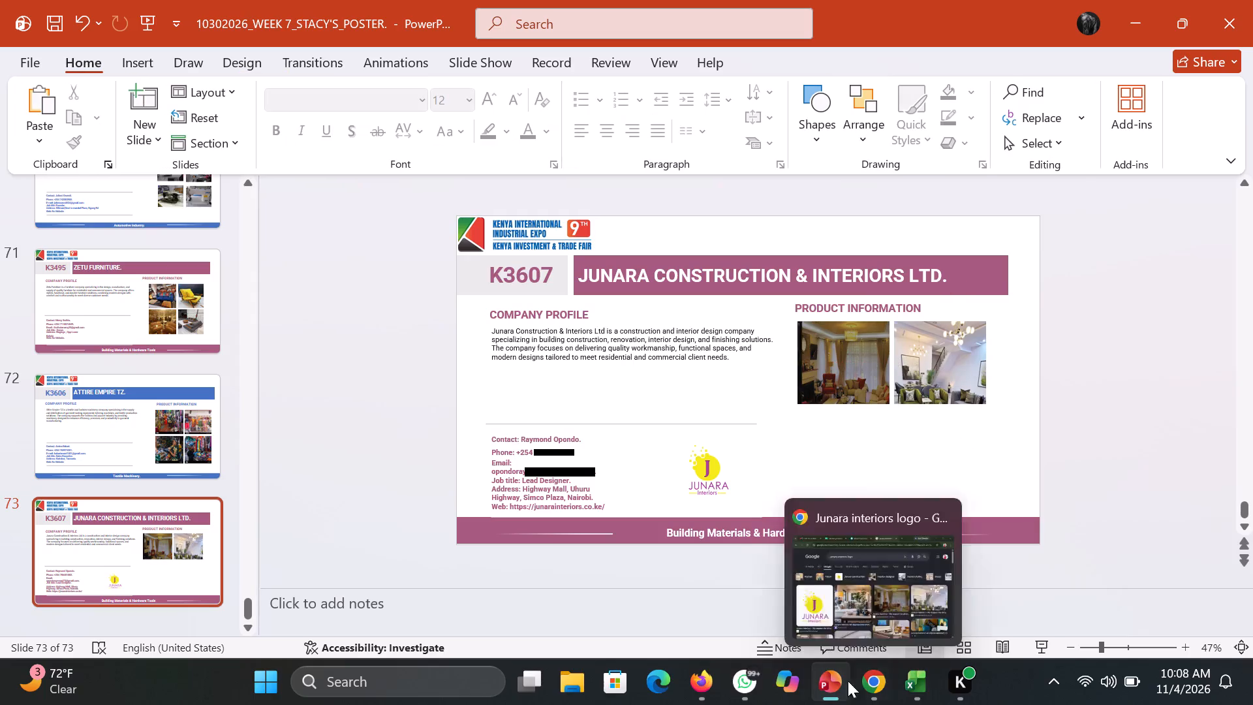
Copy the Junara Interiors picture of the lit display shelves with vases from Chrome and paste it onto slide 73 in PowerPoint.
left_click(869, 683)
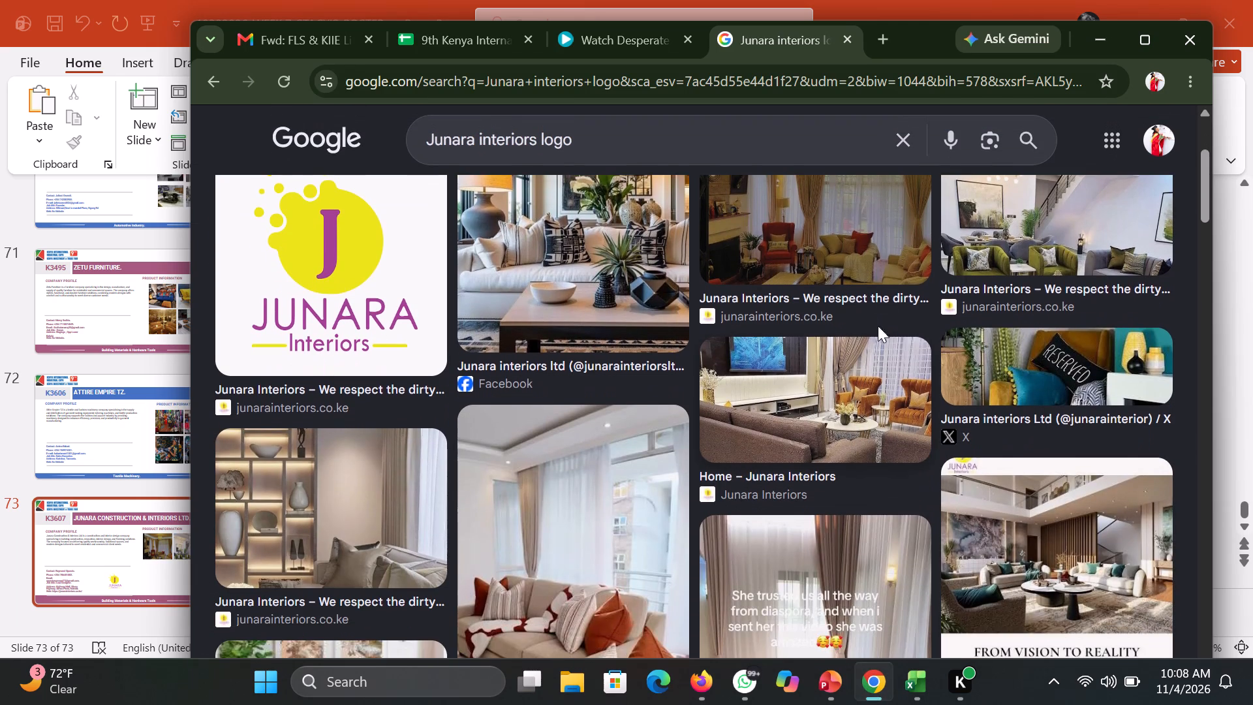
right_click(321, 463)
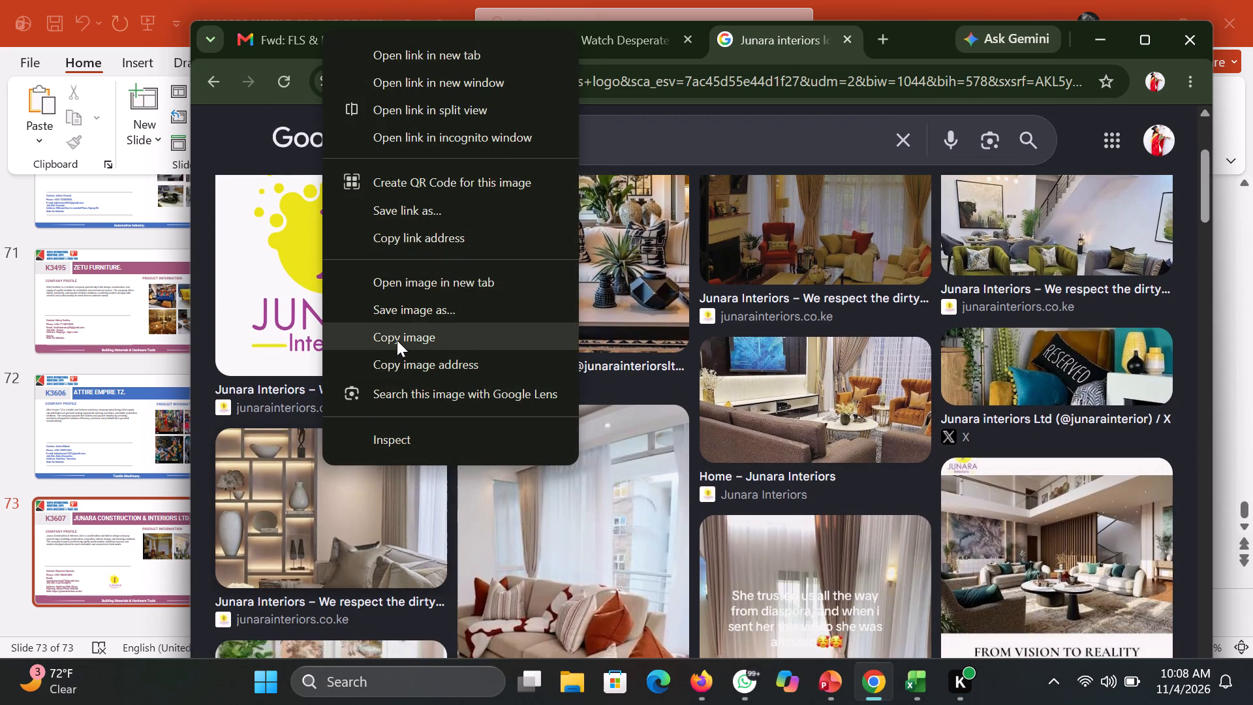
left_click(397, 340)
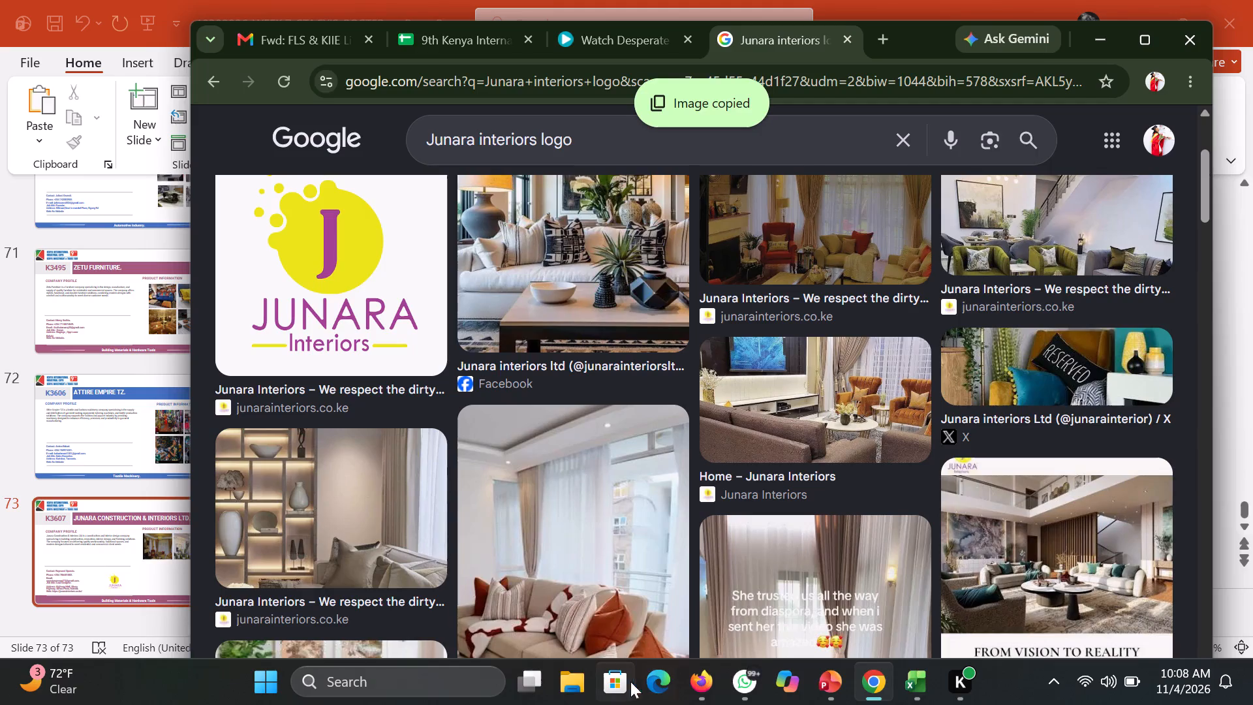
left_click(818, 678)
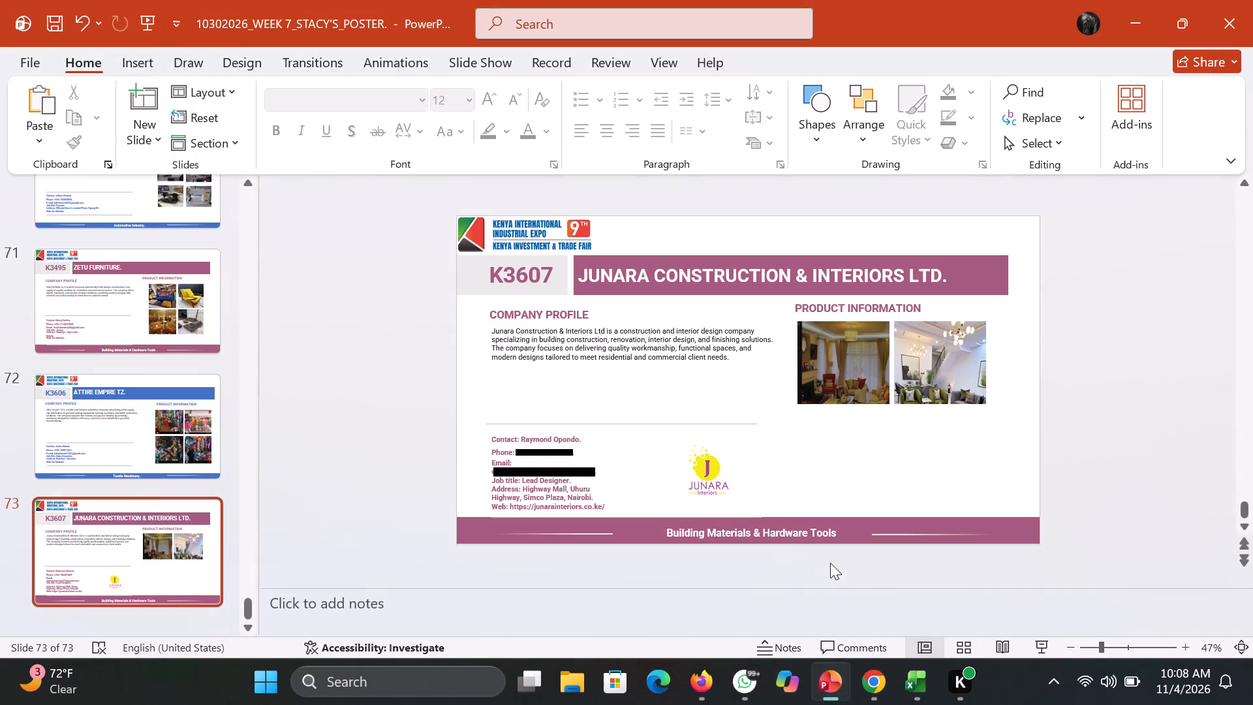
left_click(848, 451)
key("ctrl+v")
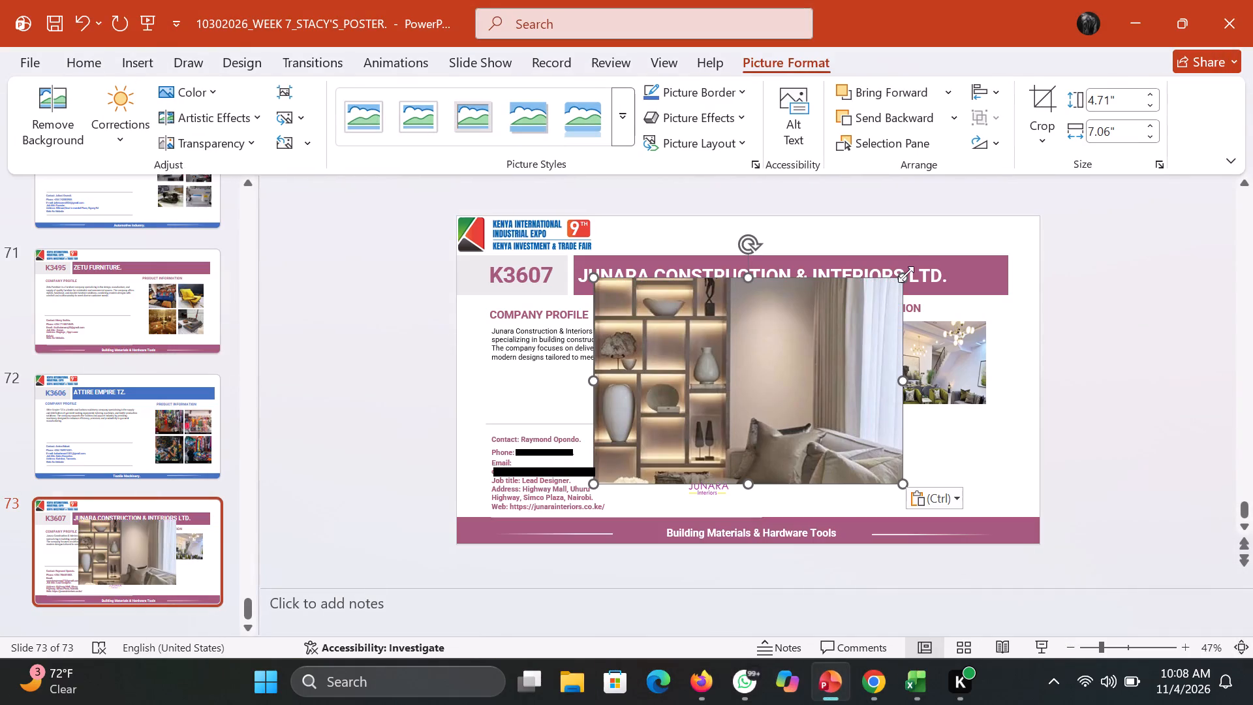
Shrink the display shelves picture to about 2.27" high by 2.1" wide and place it directly beneath the red armchair picture.
left_click_drag(901, 279, 741, 398)
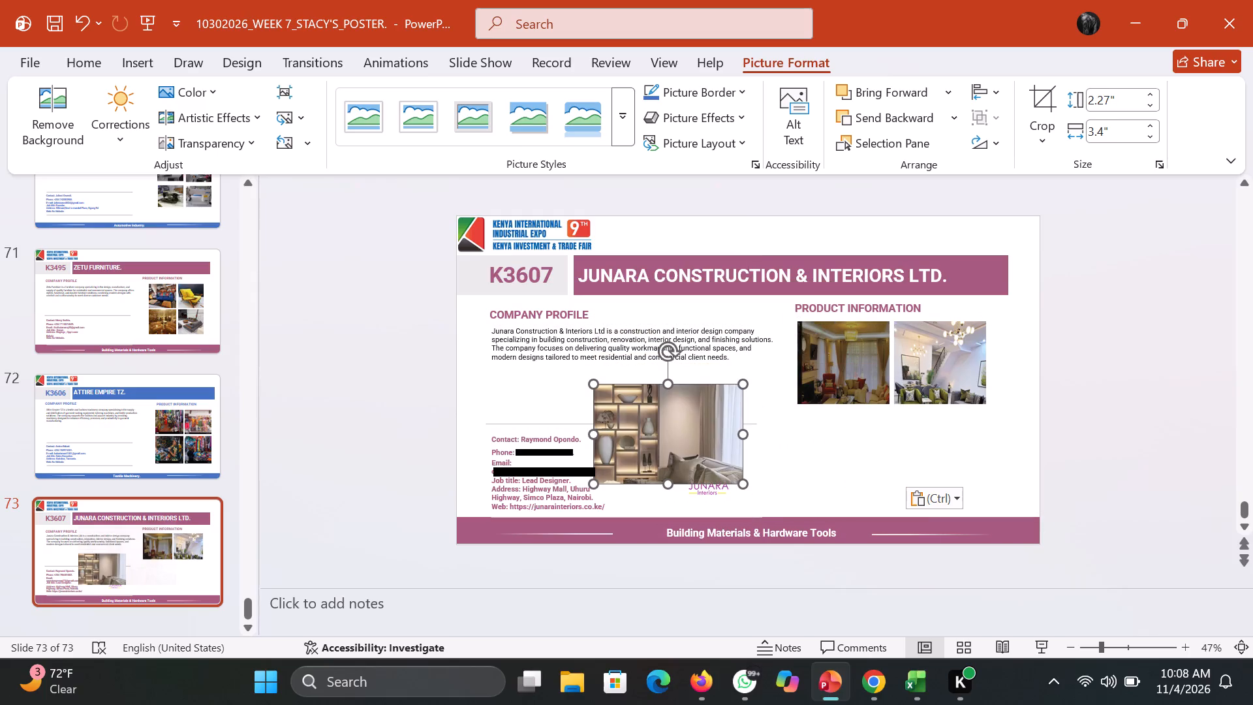
left_click_drag(743, 435, 702, 437)
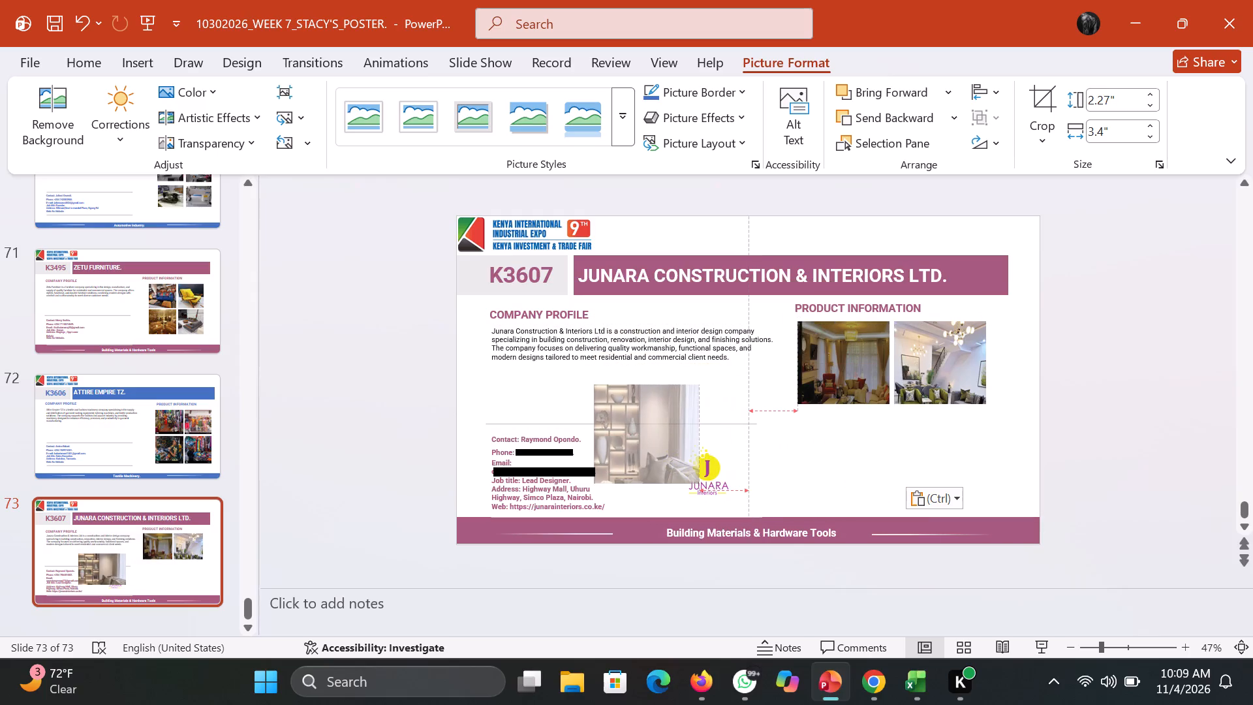
left_click_drag(702, 437, 688, 439)
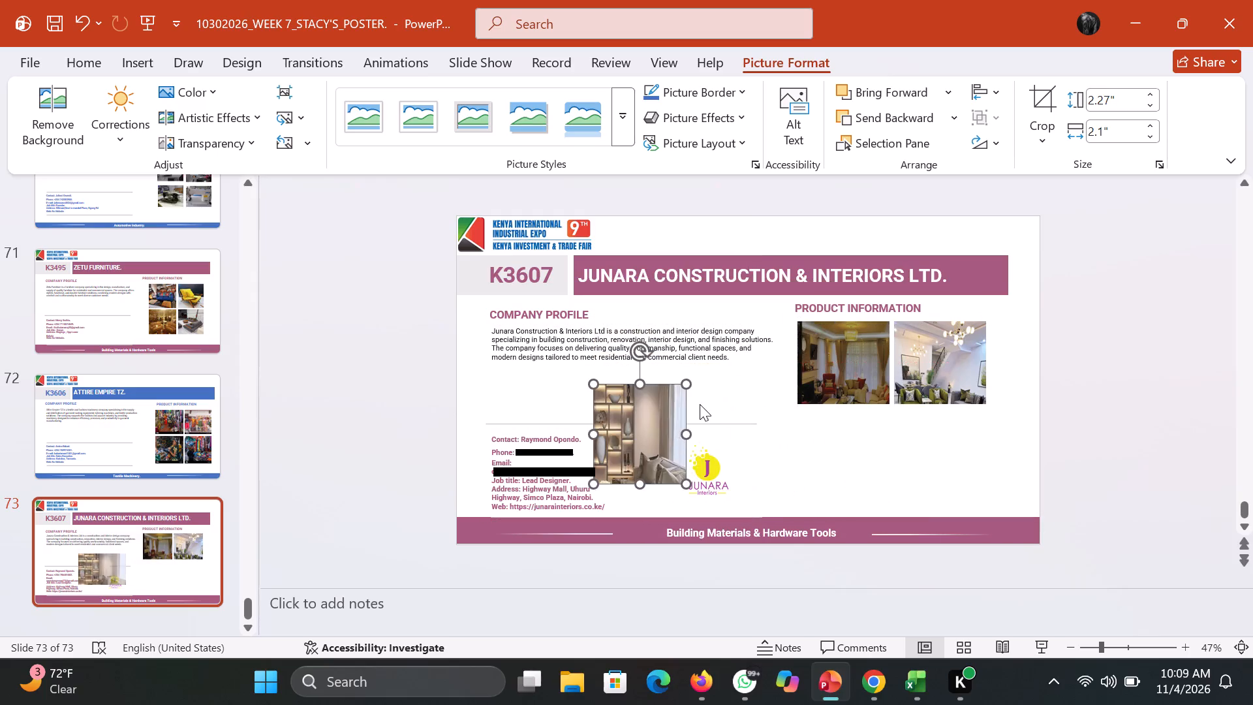
left_click_drag(655, 420, 865, 448)
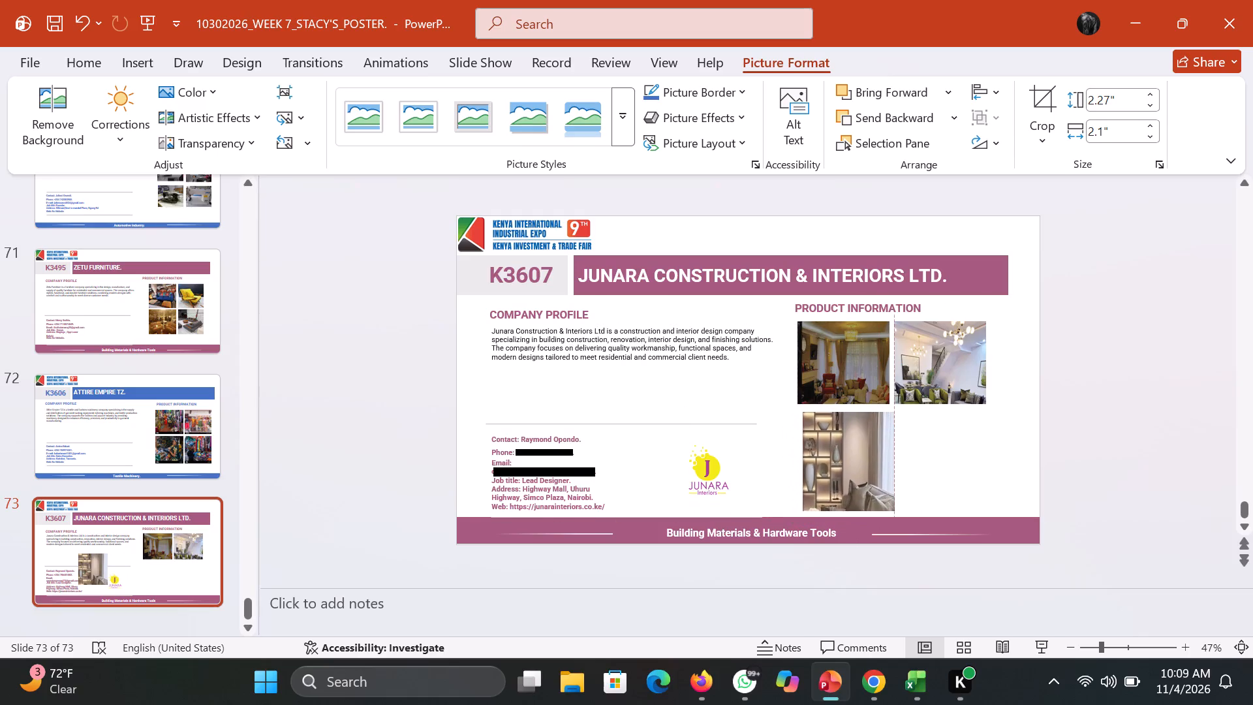
left_click_drag(865, 448, 856, 447)
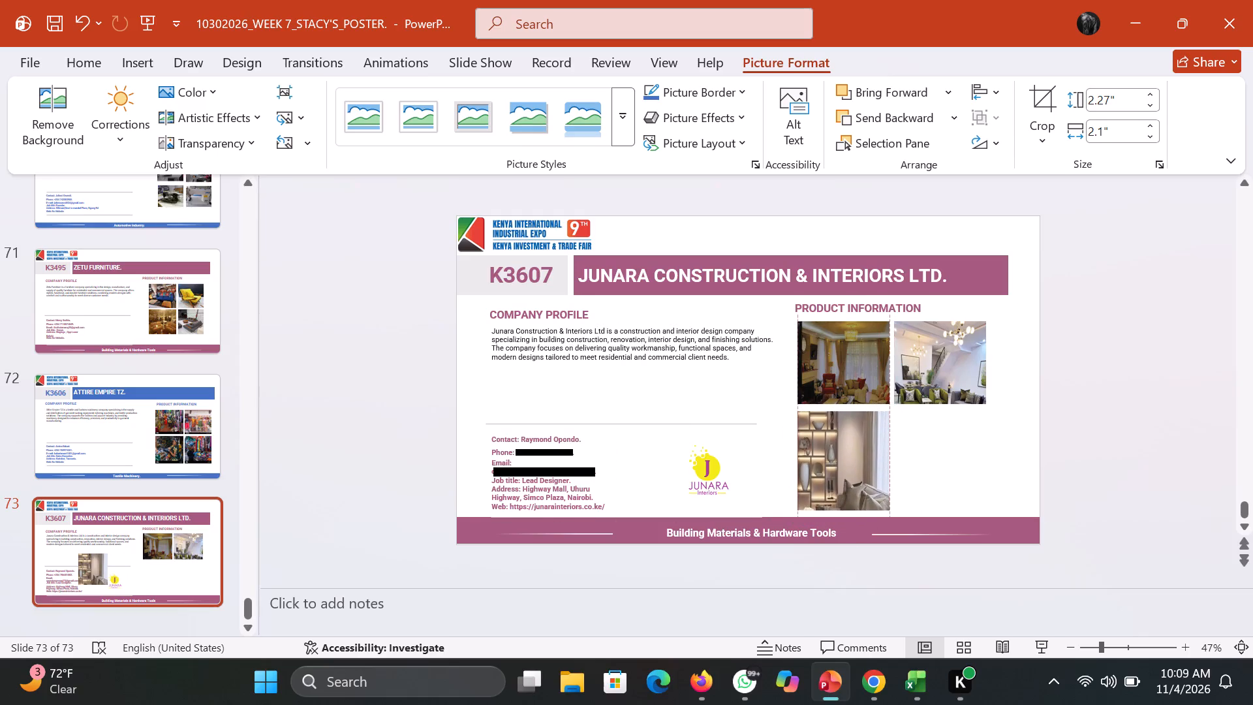
left_click_drag(856, 447, 863, 446)
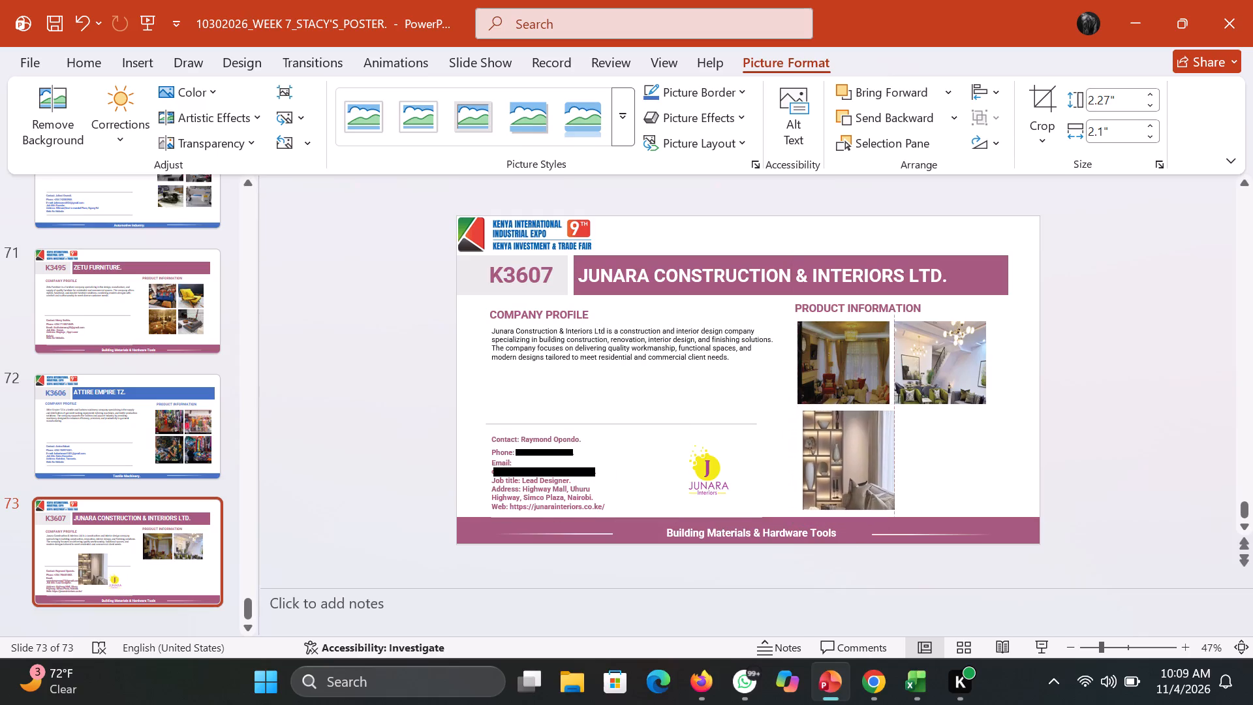
left_click_drag(863, 446, 858, 445)
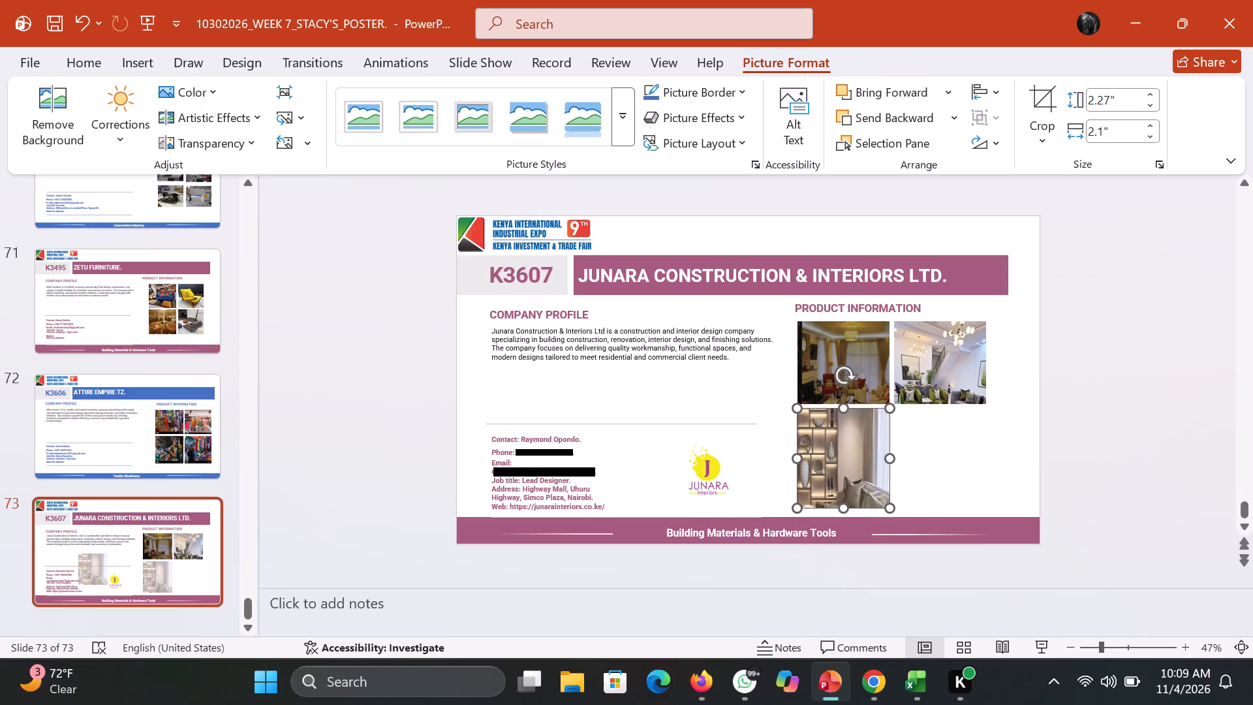
left_click(921, 460)
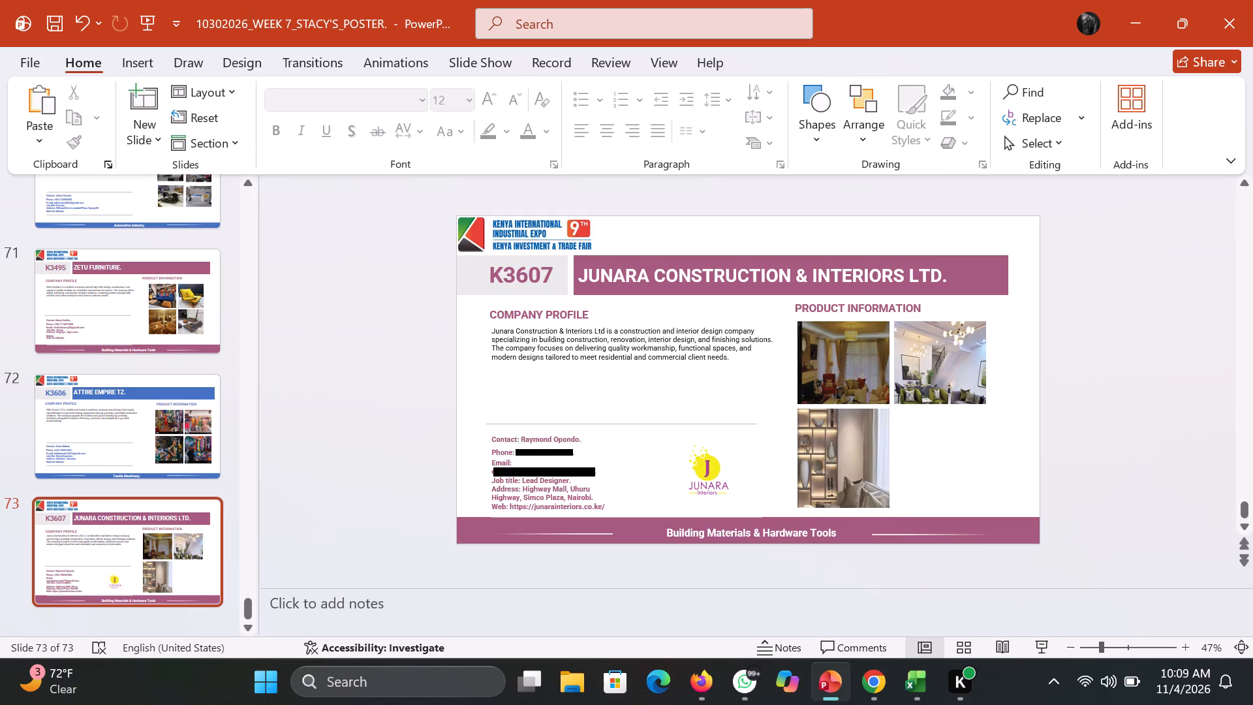
Reduce the display shelves picture's height to about 1.9", keeping its top edge in place.
left_click(879, 446)
left_click(891, 454)
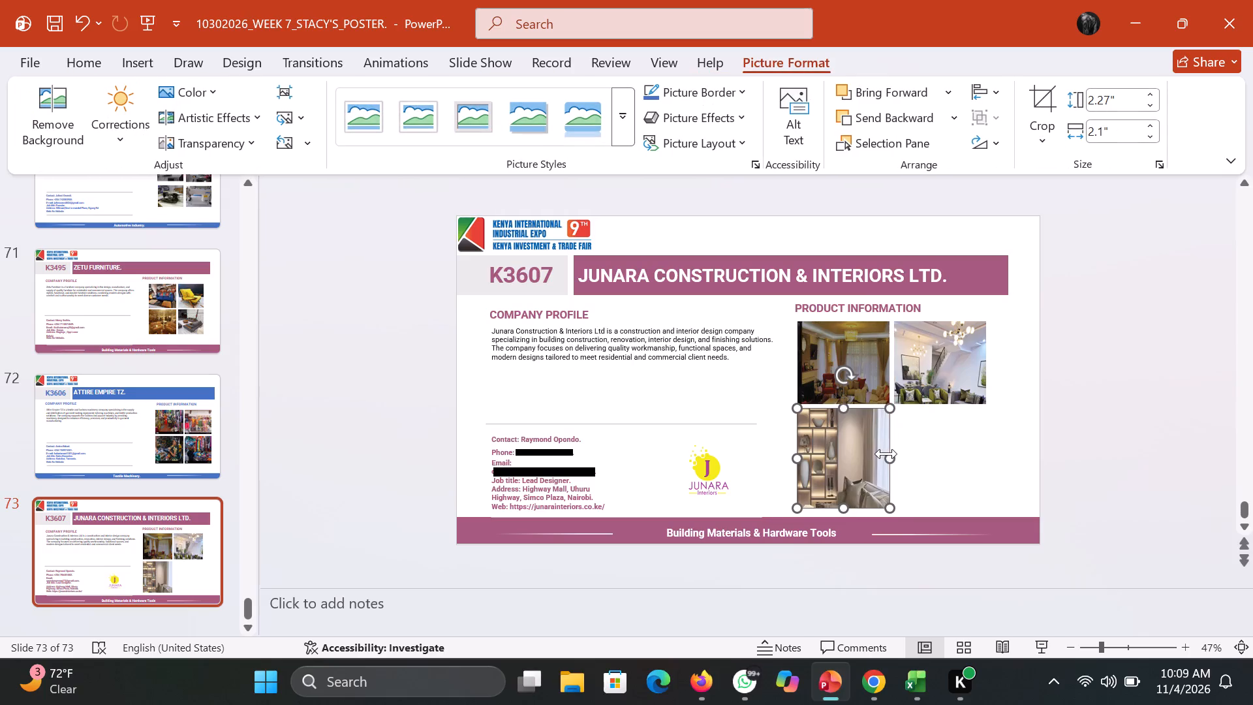
left_click(852, 507)
left_click_drag(844, 511, 854, 486)
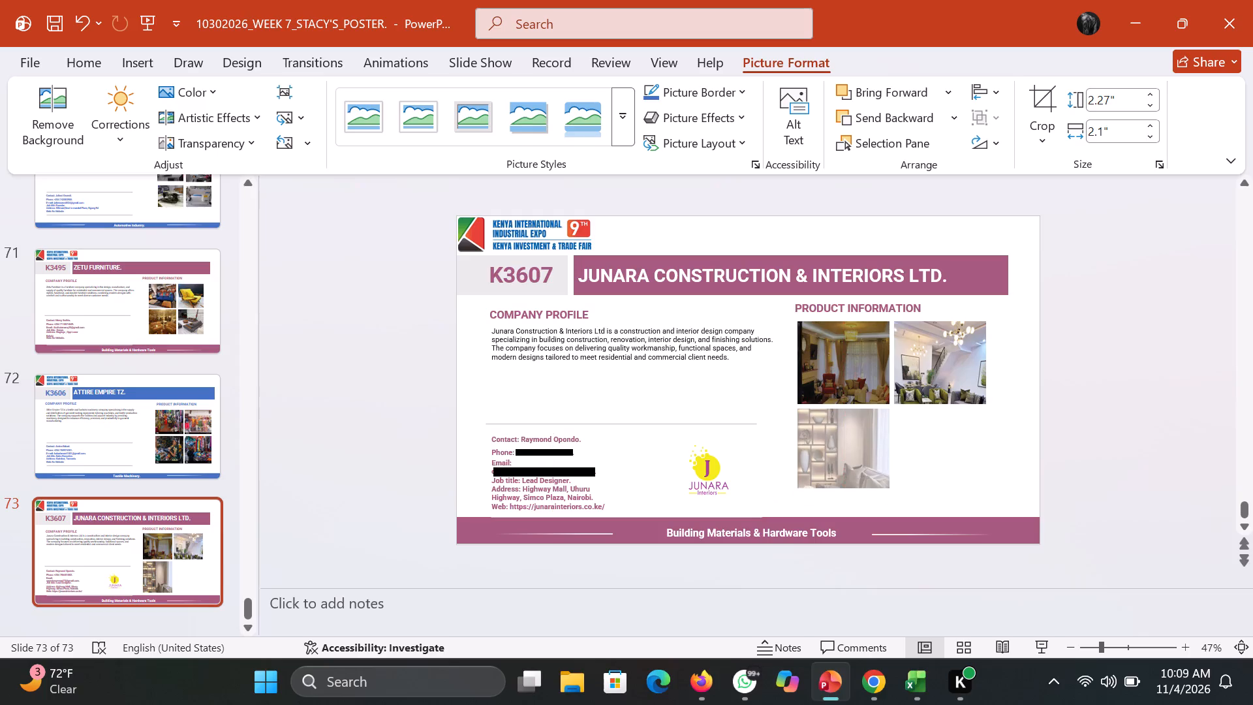
left_click_drag(854, 486, 855, 496)
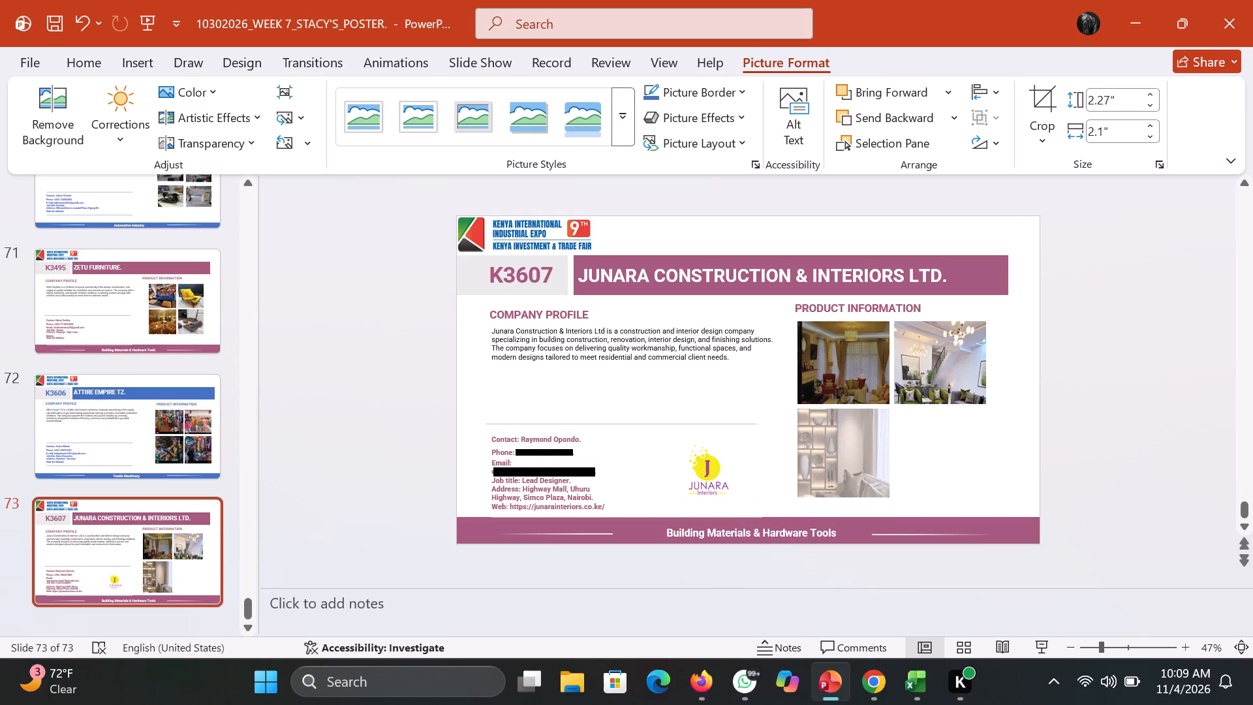
left_click_drag(855, 496, 859, 492)
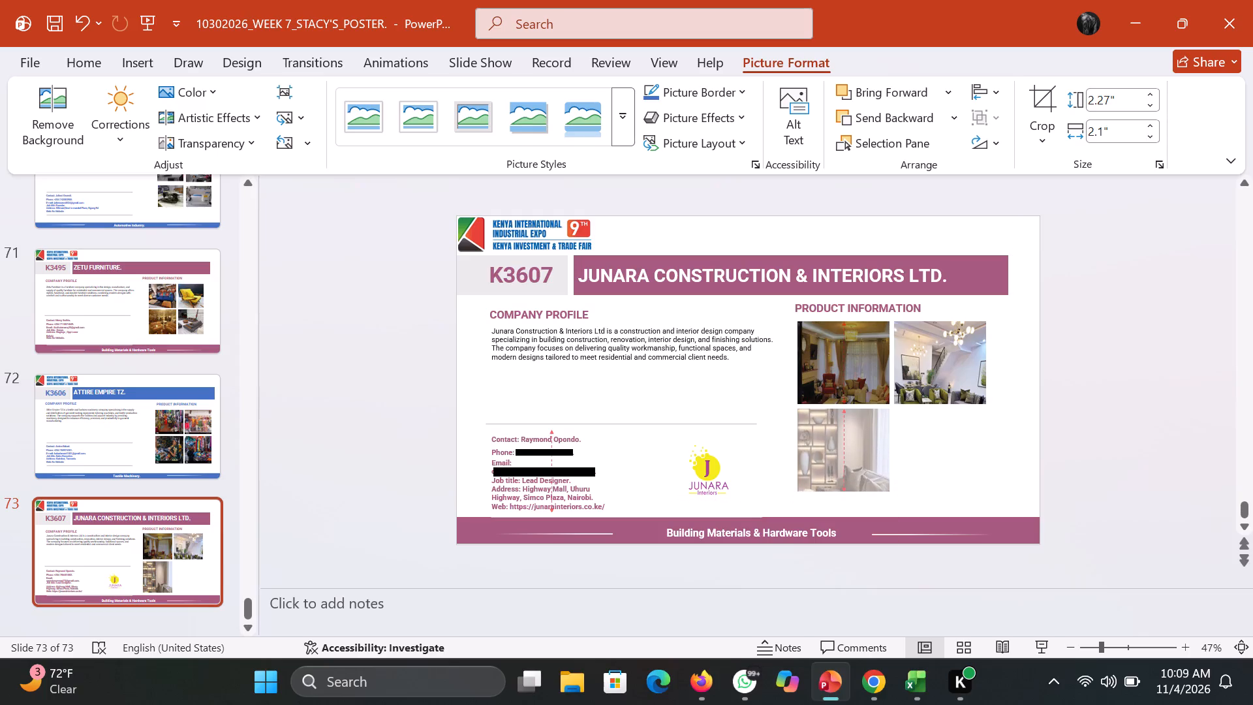
left_click_drag(859, 492, 859, 490)
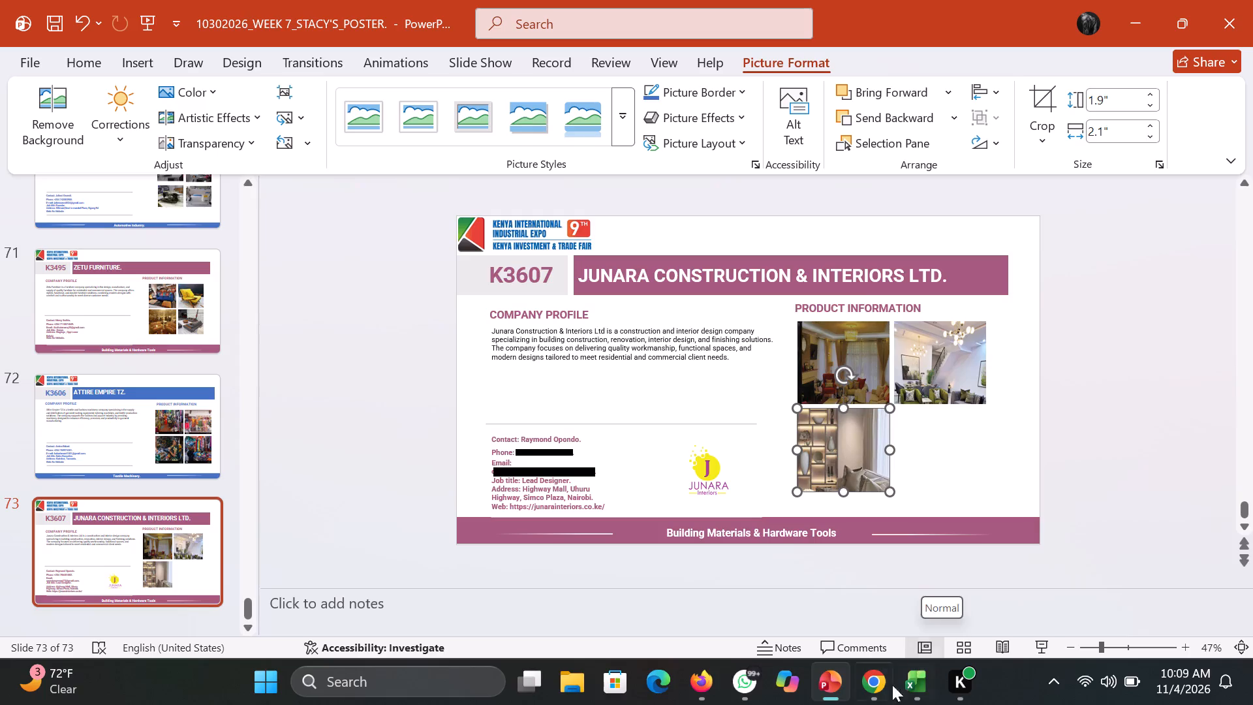
Copy the Junara "From Vision to Reality" living room picture from Chrome and paste it onto slide 73 in PowerPoint.
left_click(870, 671)
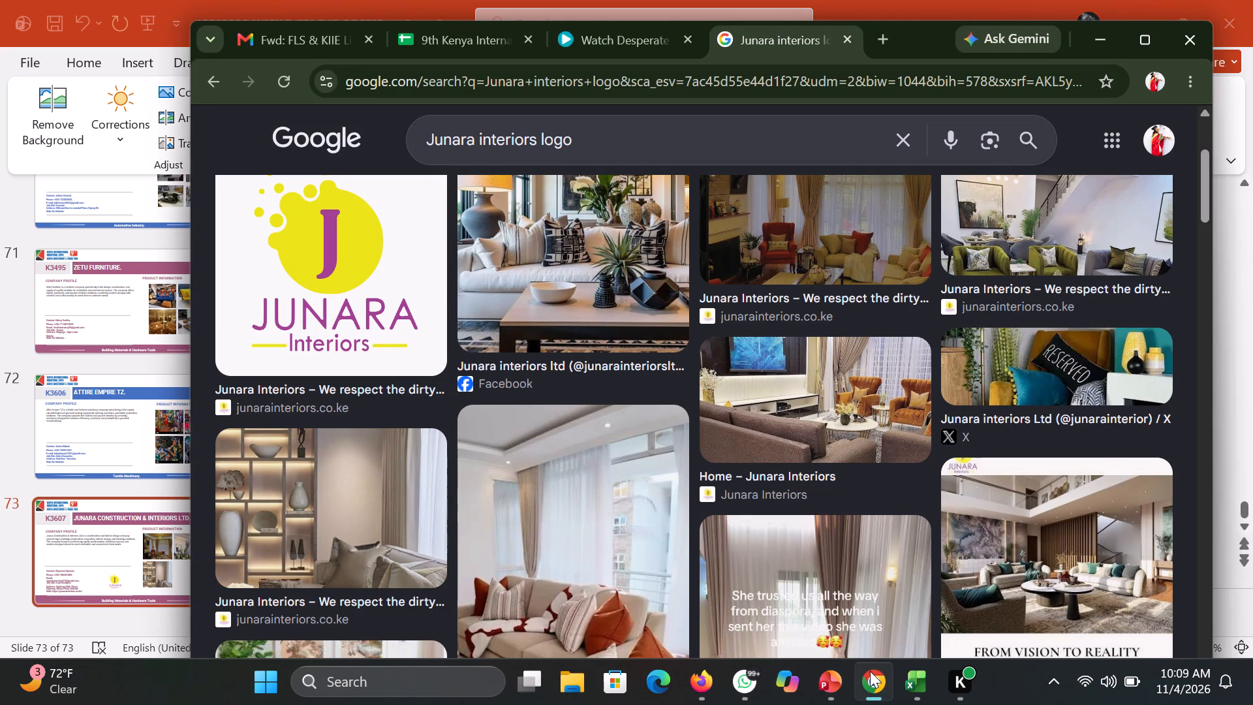
right_click(1088, 516)
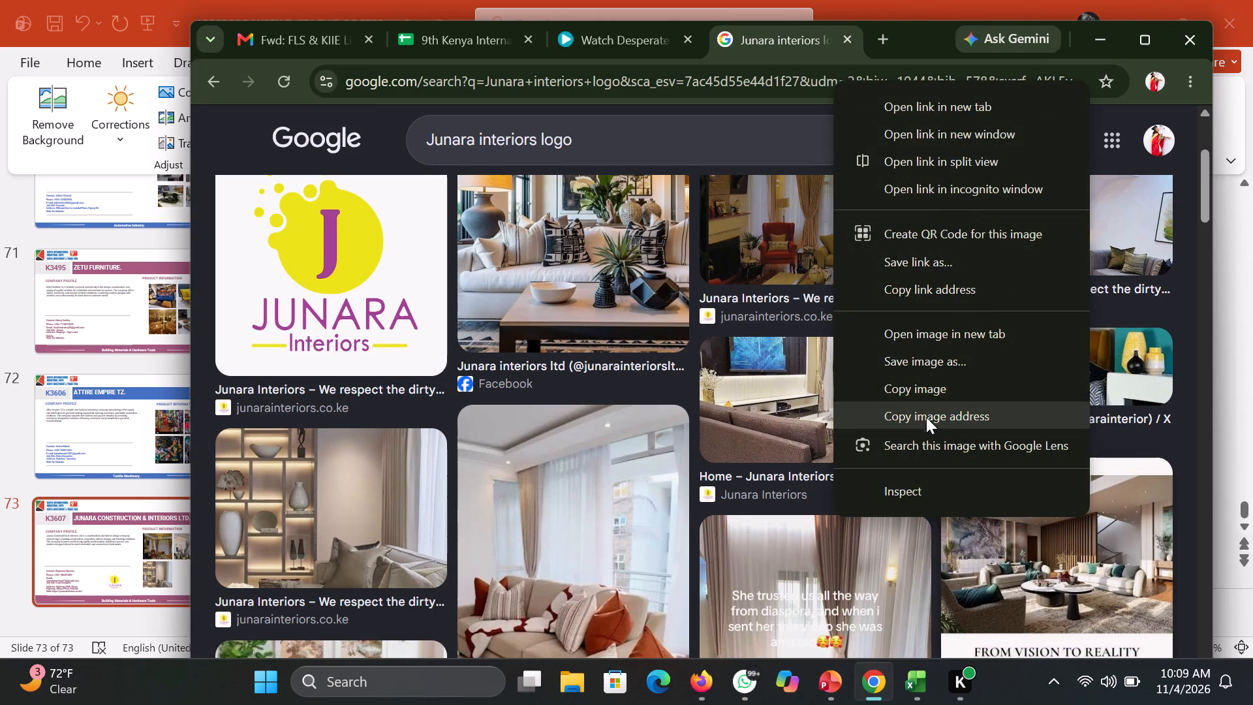
left_click(936, 384)
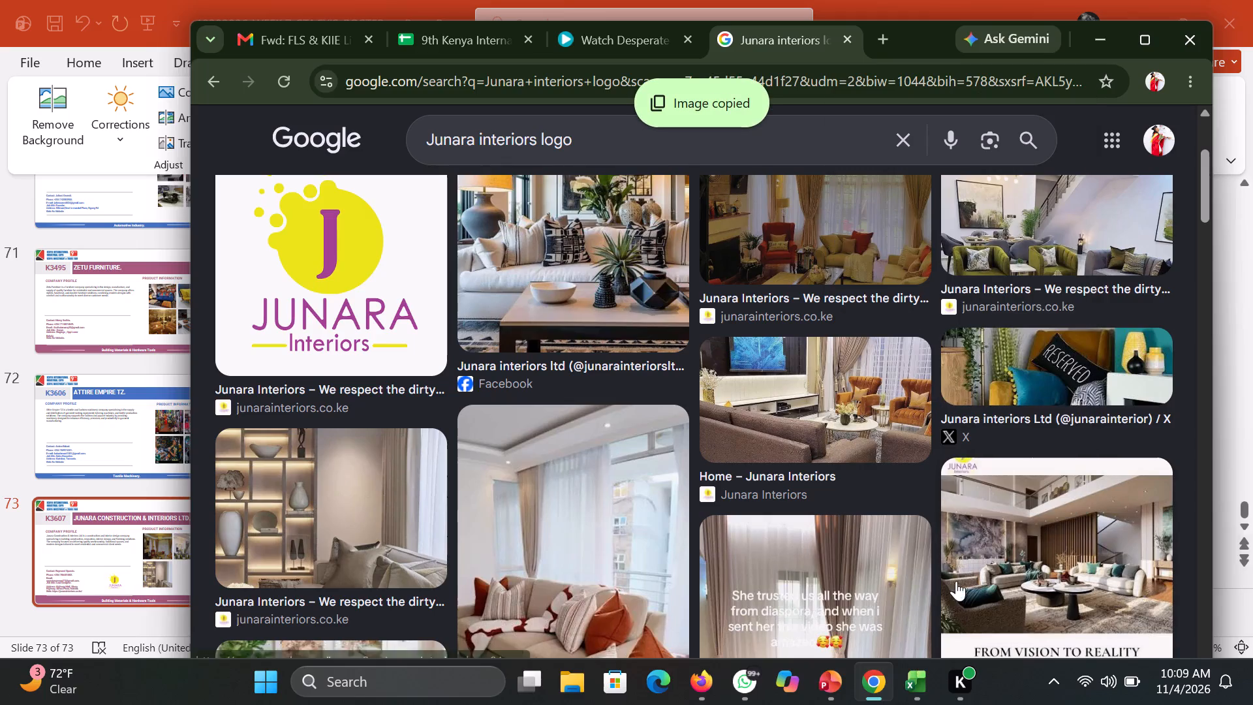
left_click(829, 670)
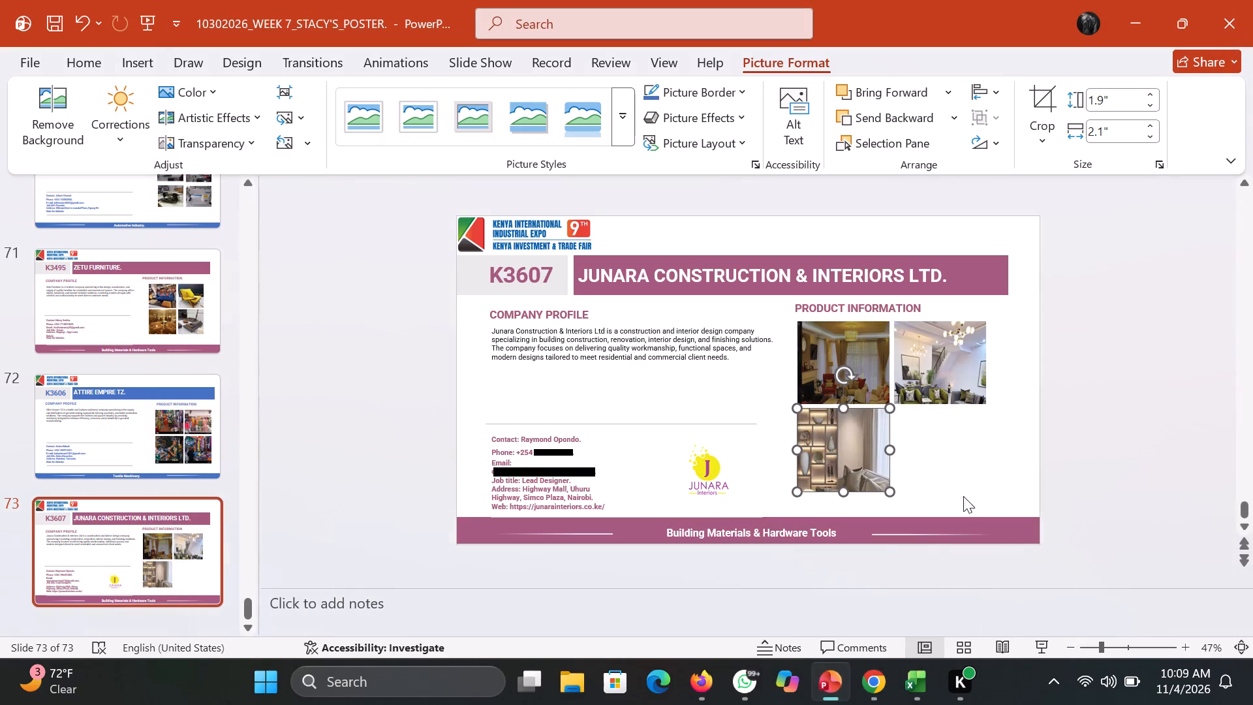
left_click(959, 472)
key("ctrl+v")
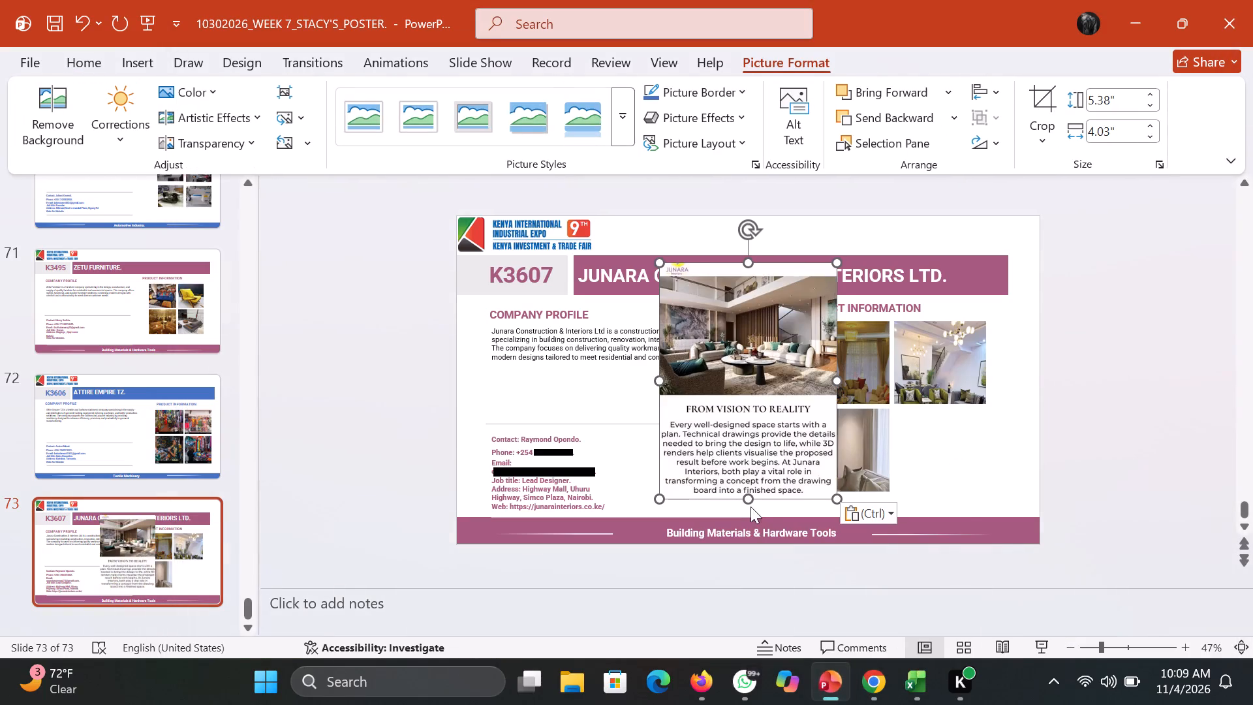
Shrink the "From Vision to Reality" picture to about 2.62" high by 2.02" wide and place it directly beneath the staircase picture.
left_click_drag(745, 495, 746, 420)
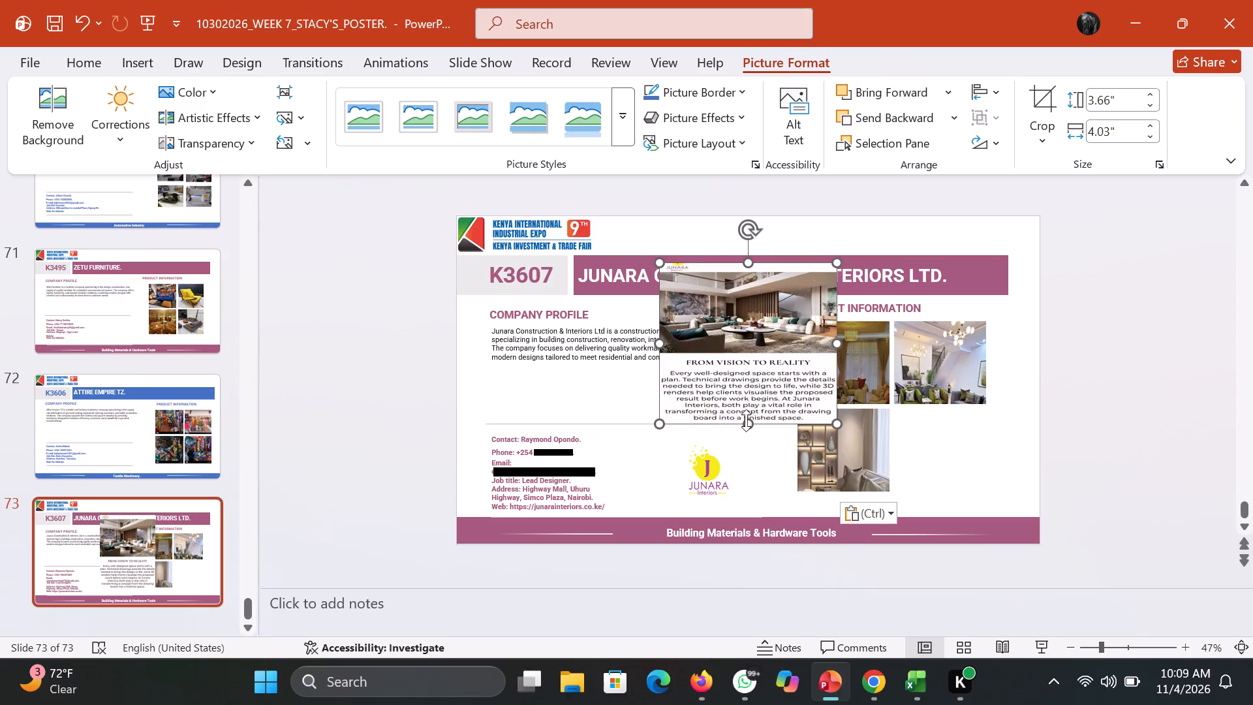
left_click_drag(840, 341, 791, 358)
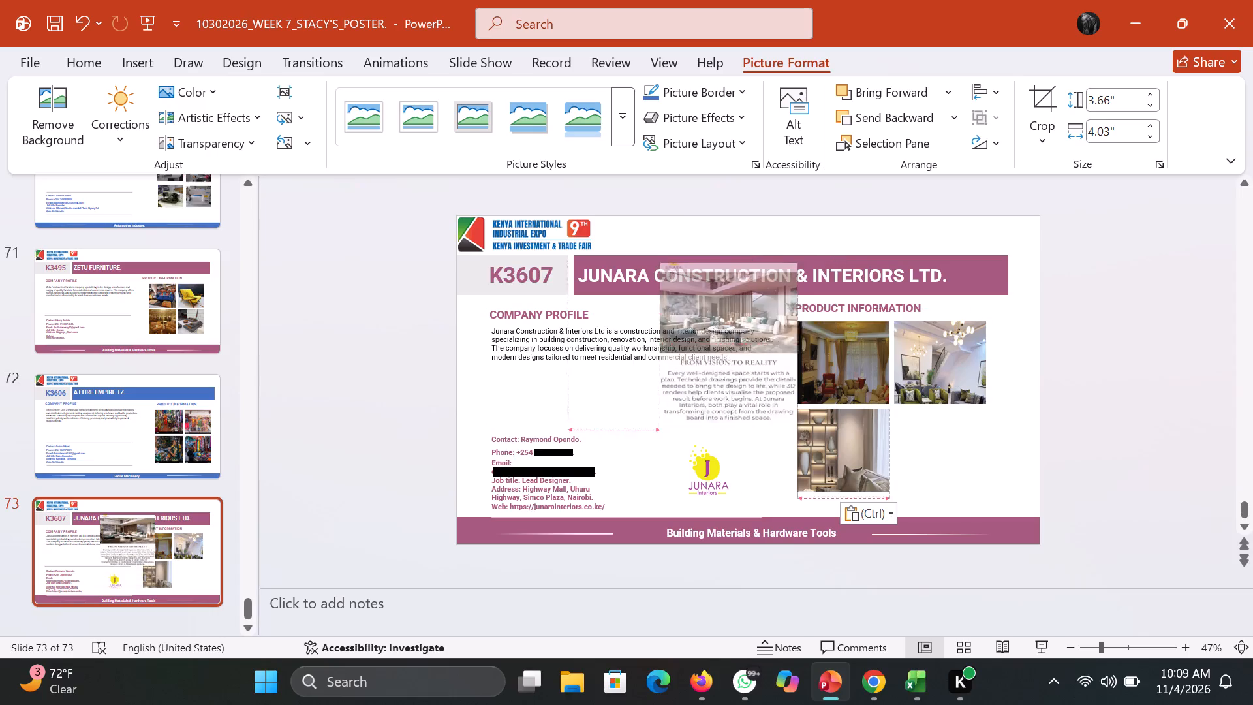
left_click_drag(791, 358, 781, 362)
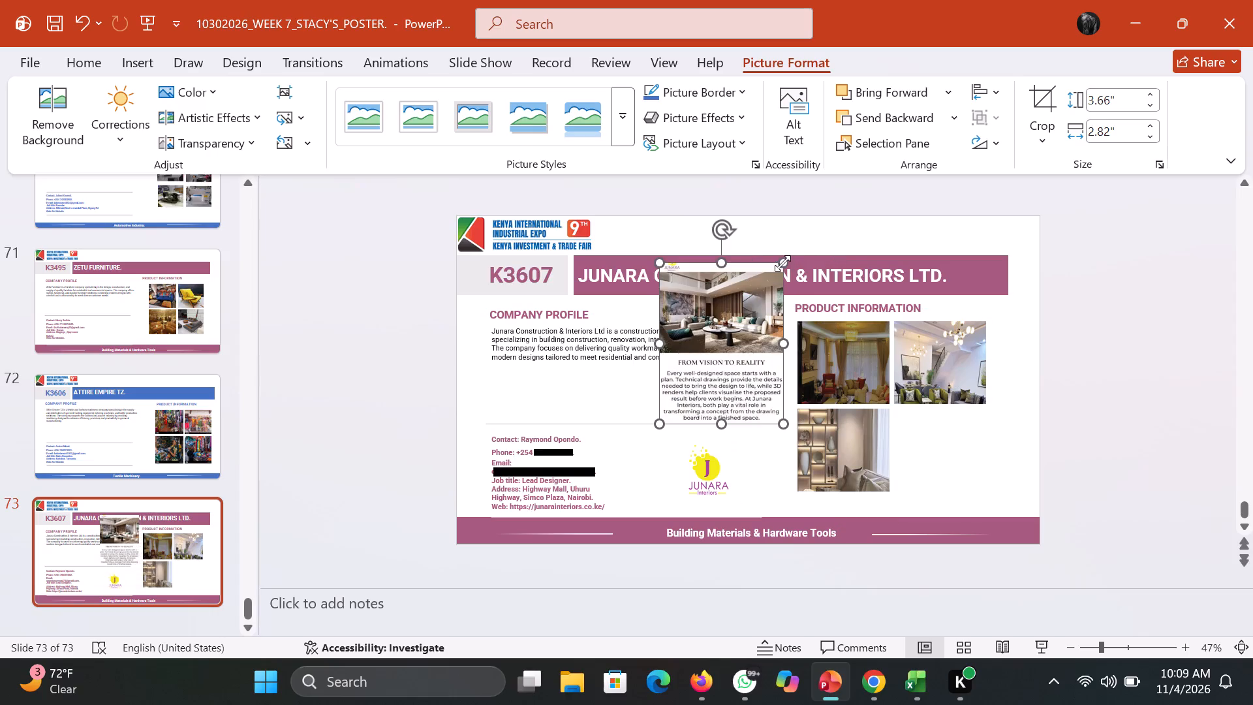
left_click_drag(782, 263, 749, 354)
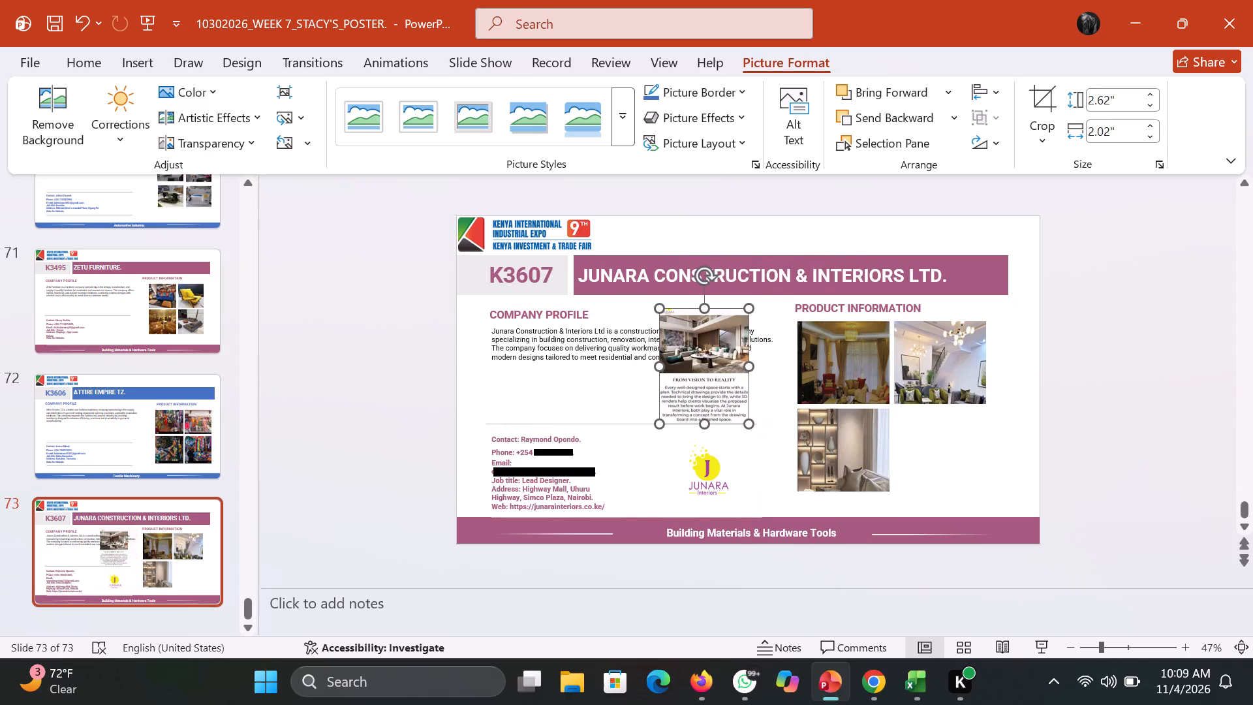
left_click_drag(702, 369, 939, 465)
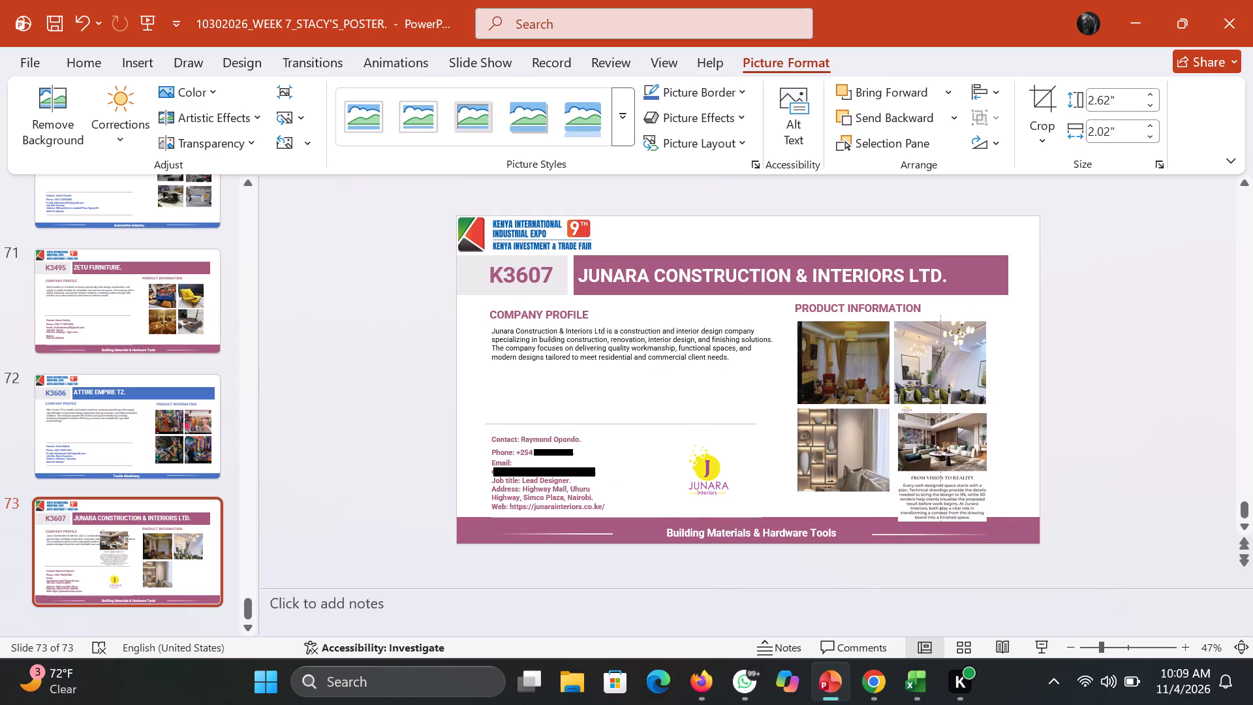
left_click_drag(939, 465, 940, 465)
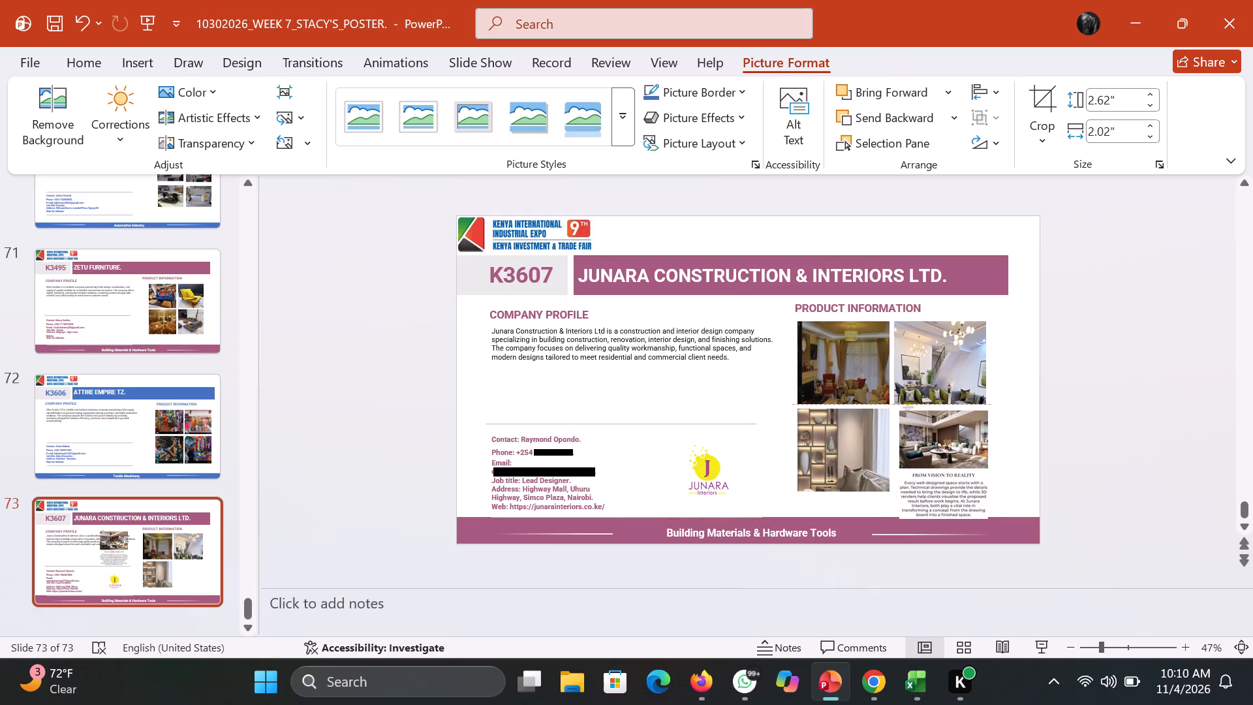
left_click_drag(940, 465, 935, 465)
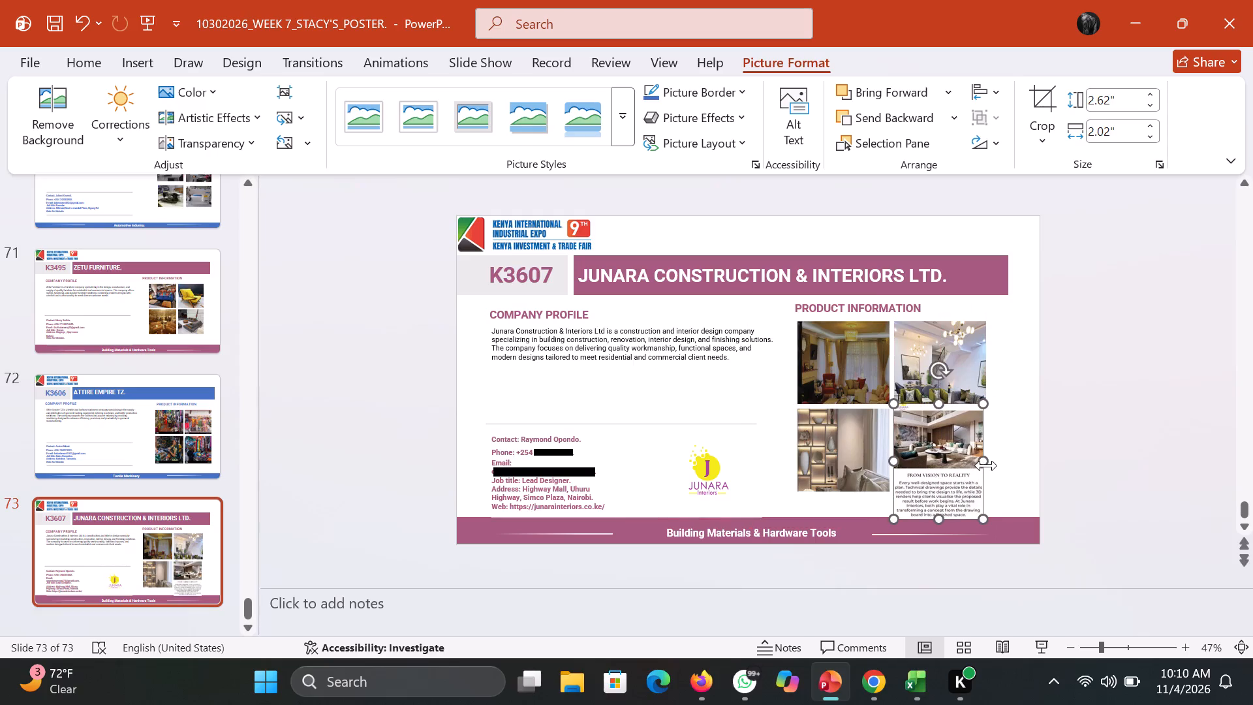
Resize the "From Vision to Reality" picture to about 2.01" high by 2.1" wide, matching its bottom edge to the display shelves picture.
left_click(986, 465)
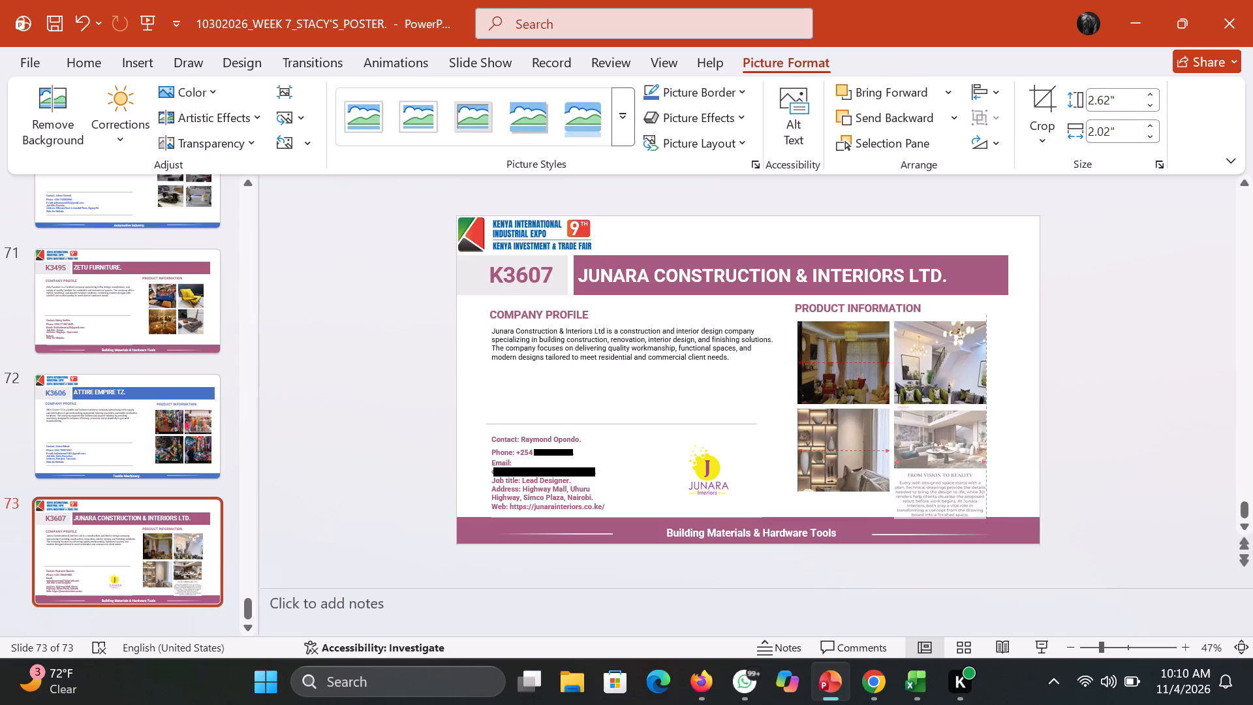
left_click_drag(940, 518, 940, 495)
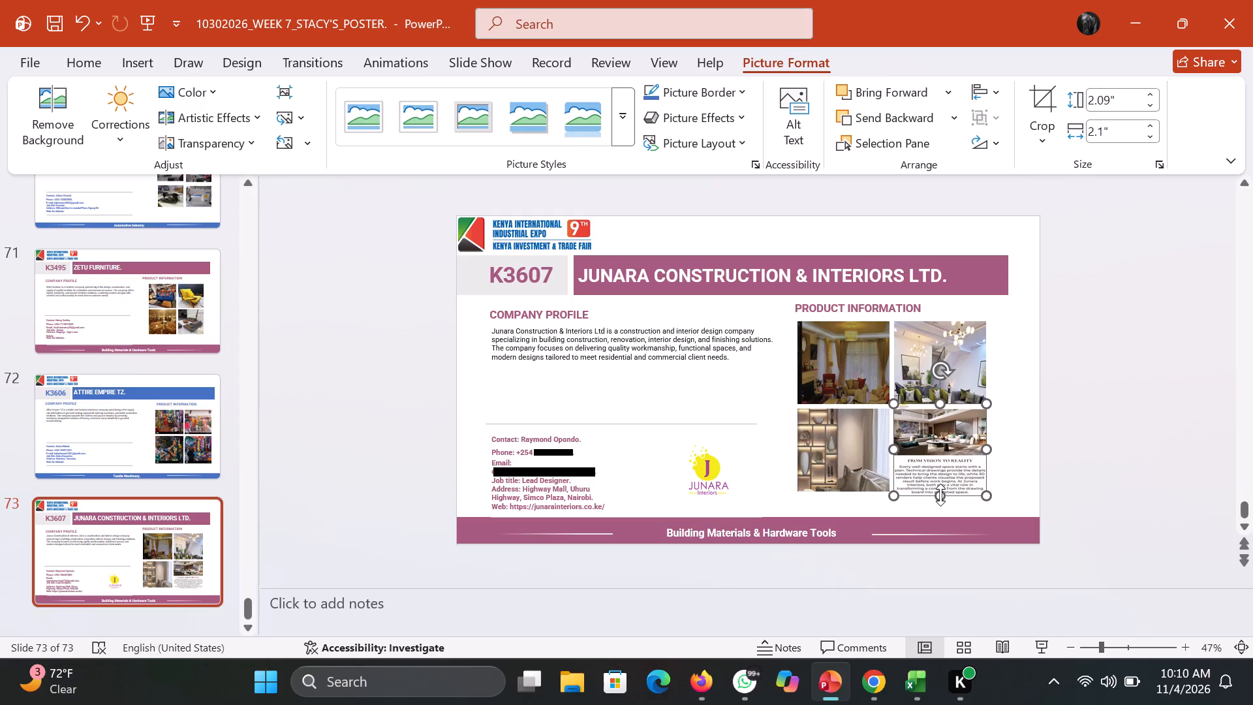
left_click(1011, 436)
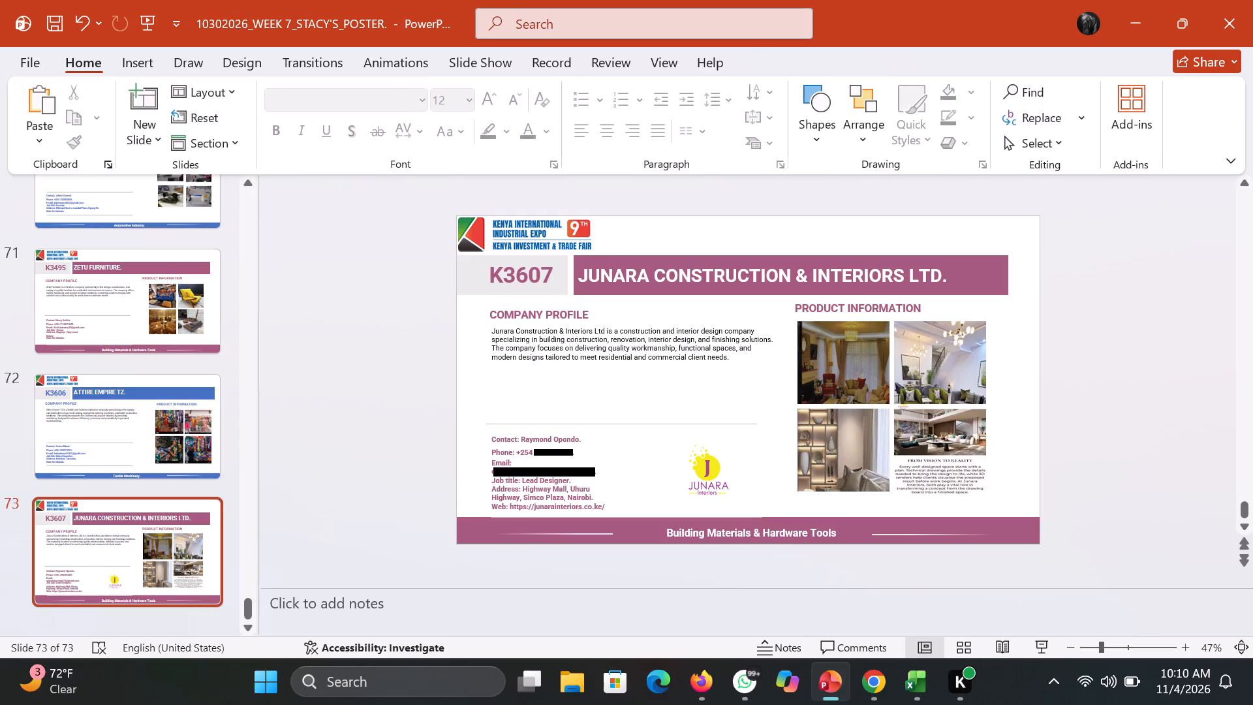
left_click(935, 460)
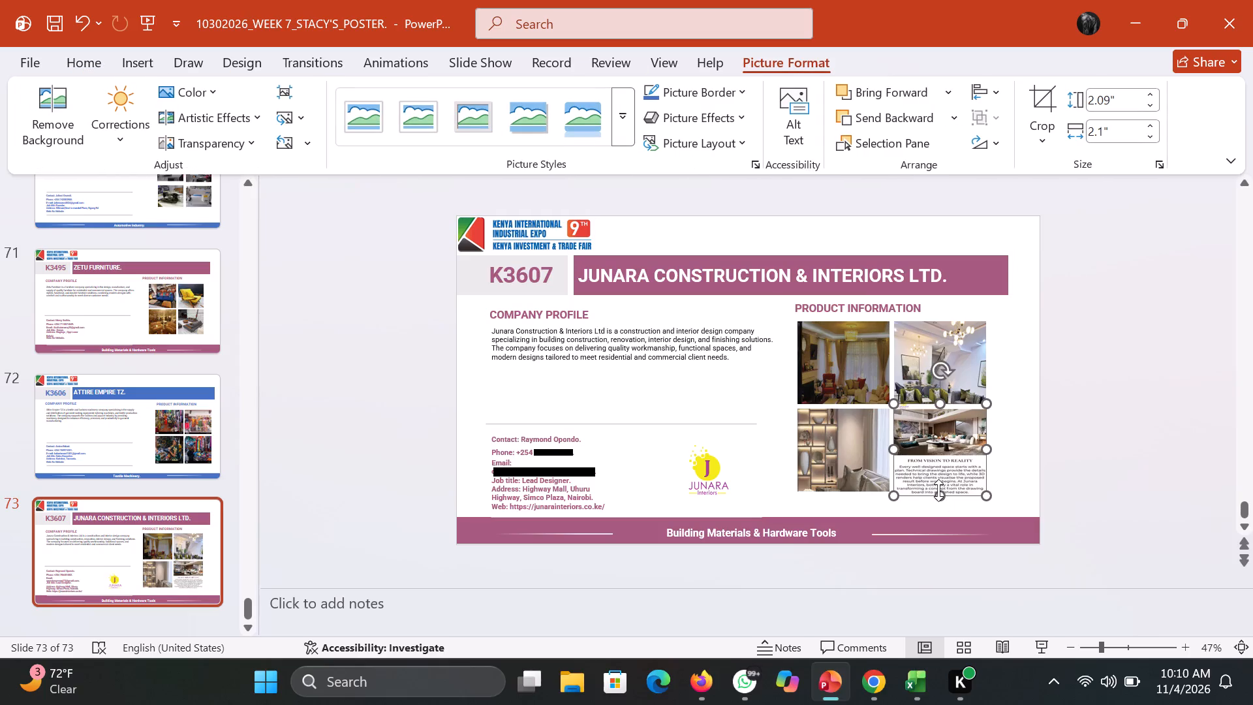
left_click(938, 490)
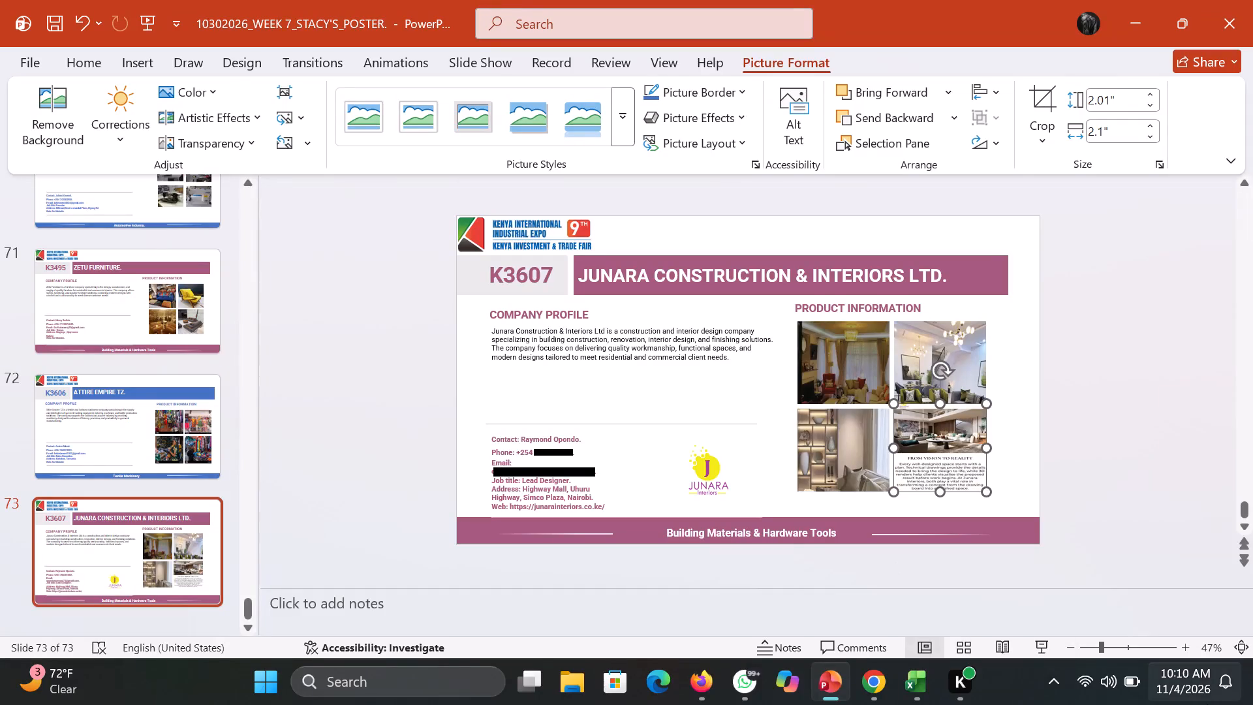
Switch to Chrome and bring up the 9th Kenya International Industrial Expo buyer list at the Junara row.
left_click(876, 666)
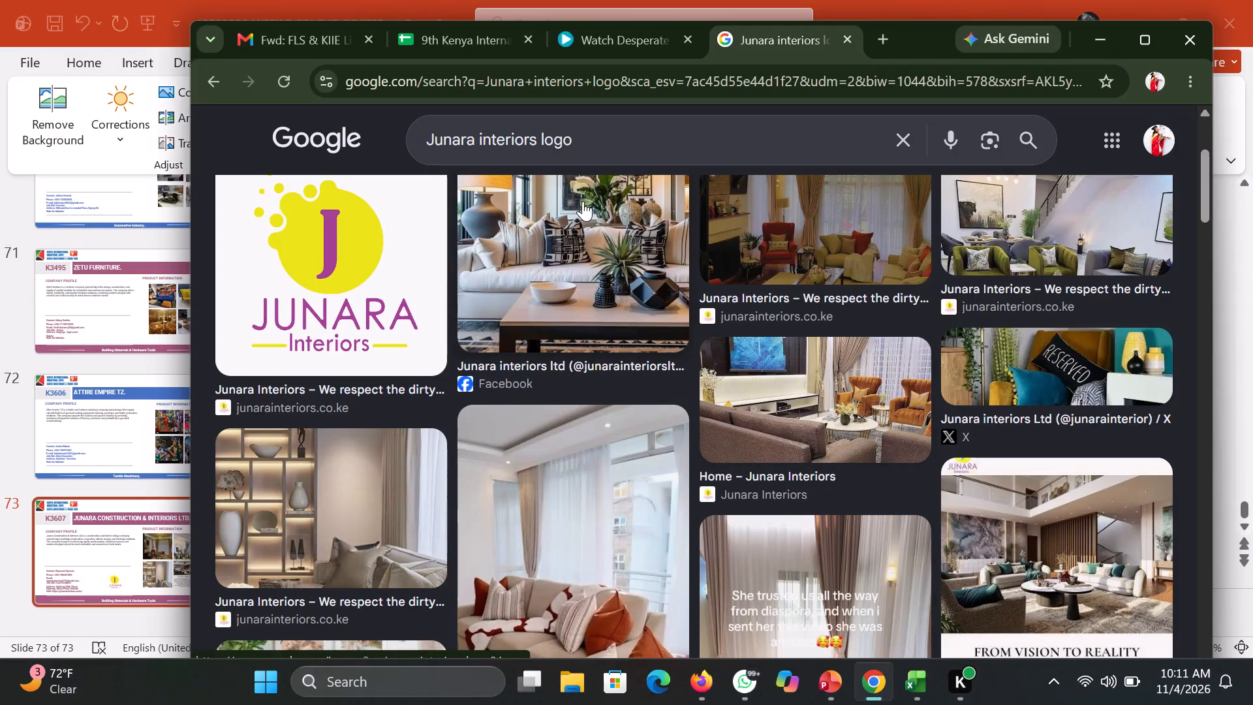
left_click(474, 37)
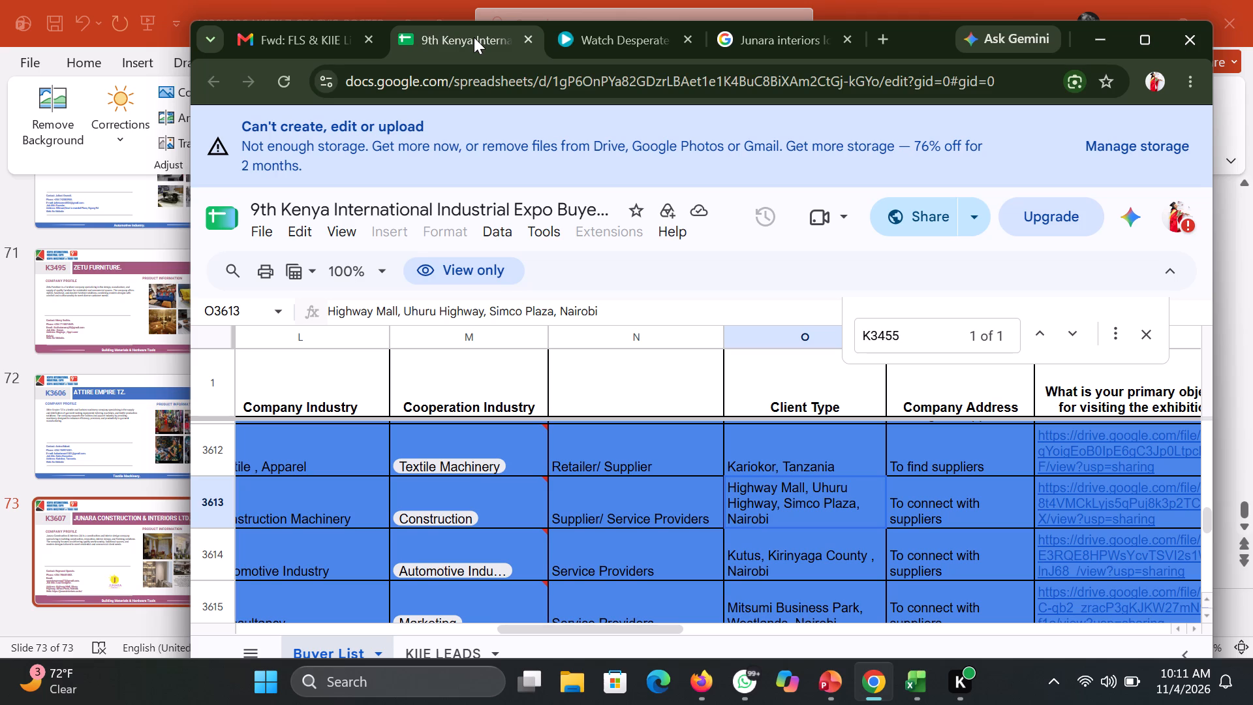
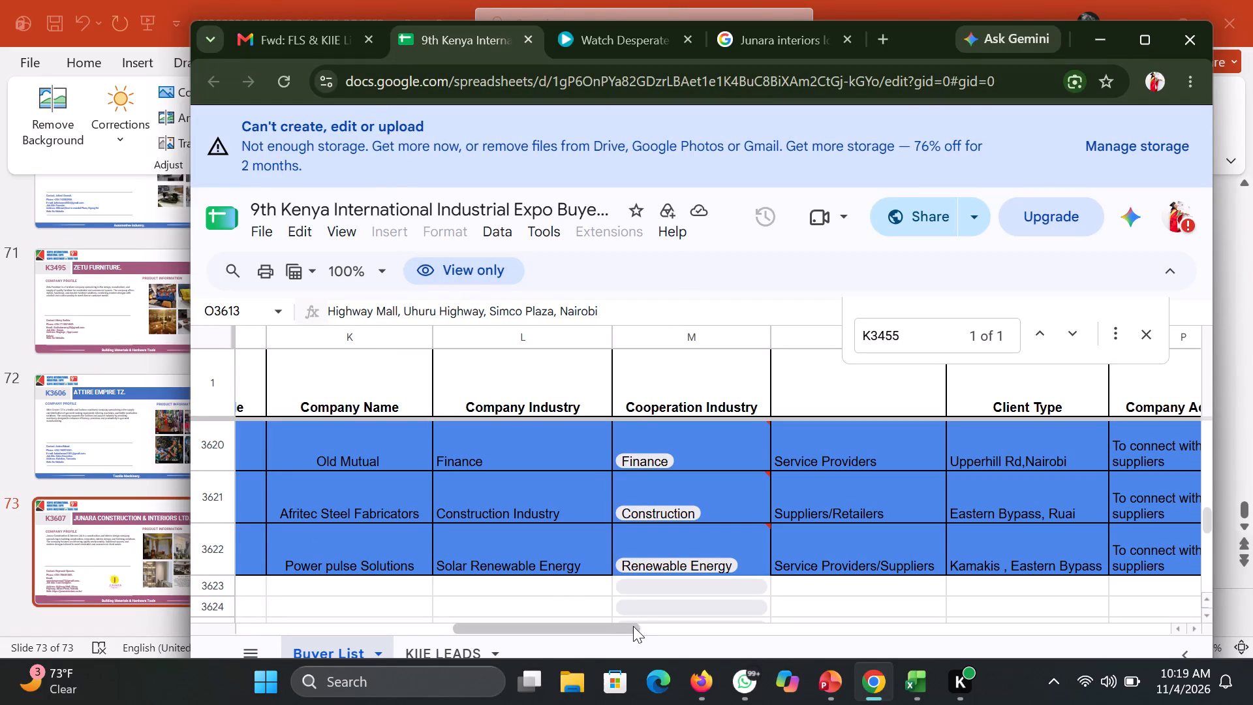
Using the Mercelk Tours row in Chrome's buyer list, replace slide 73's footer text in PowerPoint with "Automotive Industry.".
left_click(834, 688)
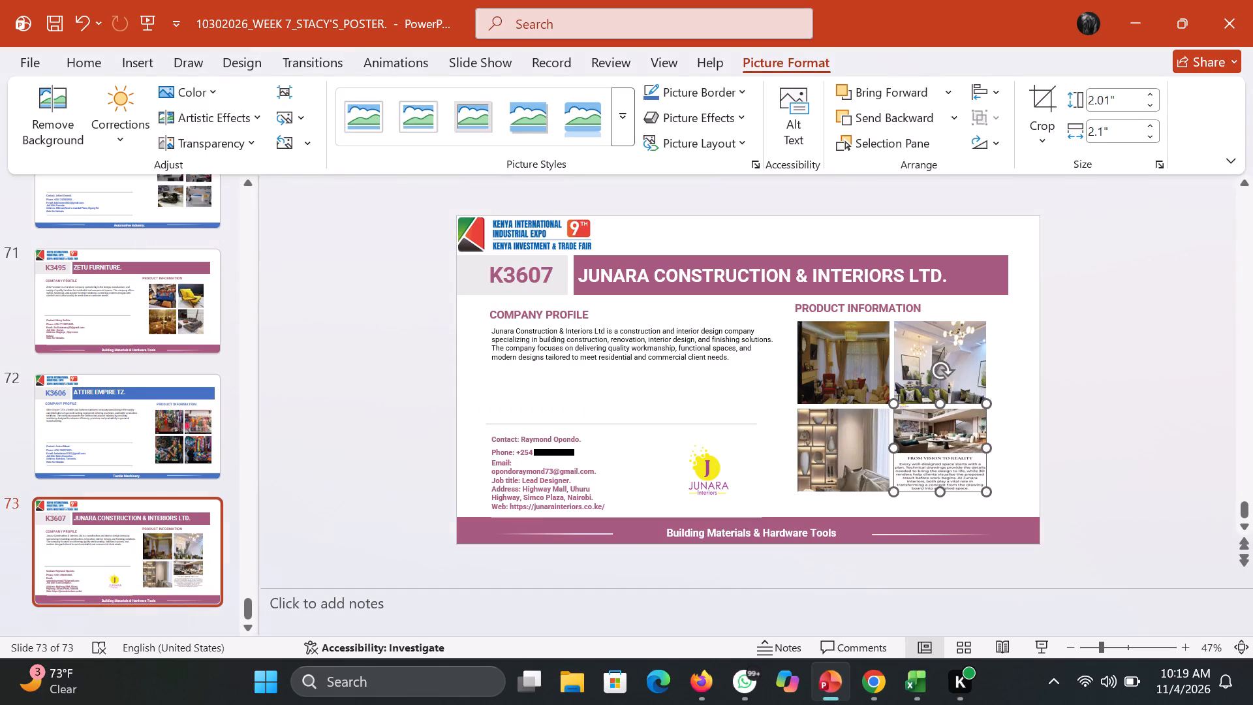
left_click(888, 686)
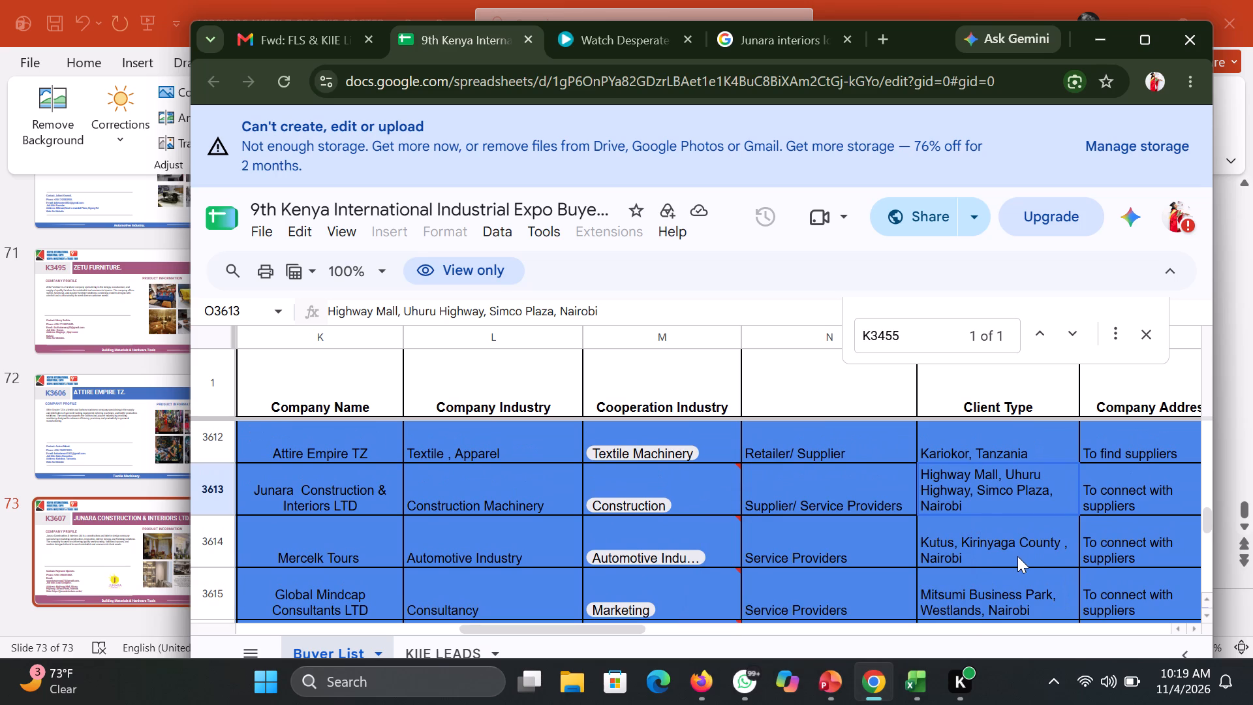
left_click(837, 685)
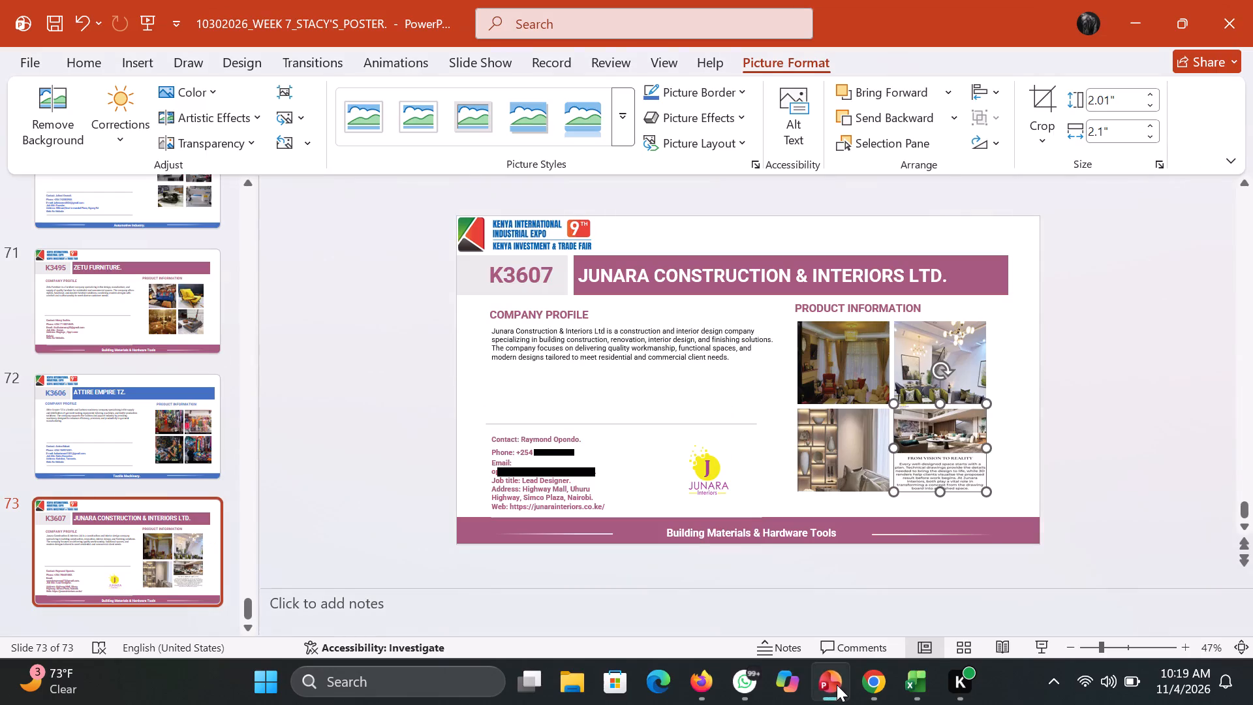
left_click(835, 533)
key("BackSpace")
key("BackSpace")
key("BackSpace")
key("BackSpace")
key("BackSpace")
key("BackSpace")
key("BackSpace")
key("BackSpace")
key("BackSpace")
key("BackSpace")
key("BackSpace")
key("BackSpace")
key("BackSpace")
key("BackSpace")
key("BackSpace")
key("BackSpace")
key("BackSpace")
key("BackSpace")
key("BackSpace")
key("BackSpace")
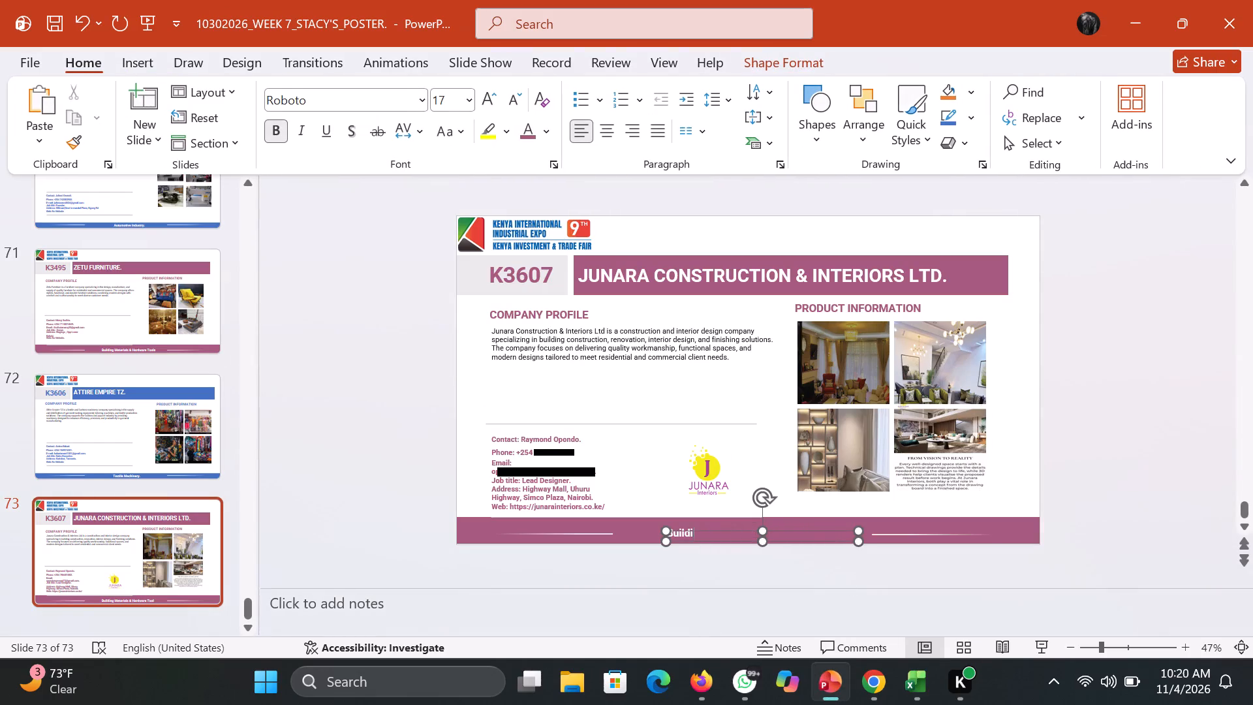
key("BackSpace")
key("BackSpace")
key("BackSpace")
key("BackSpace")
key("BackSpace")
key("BackSpace")
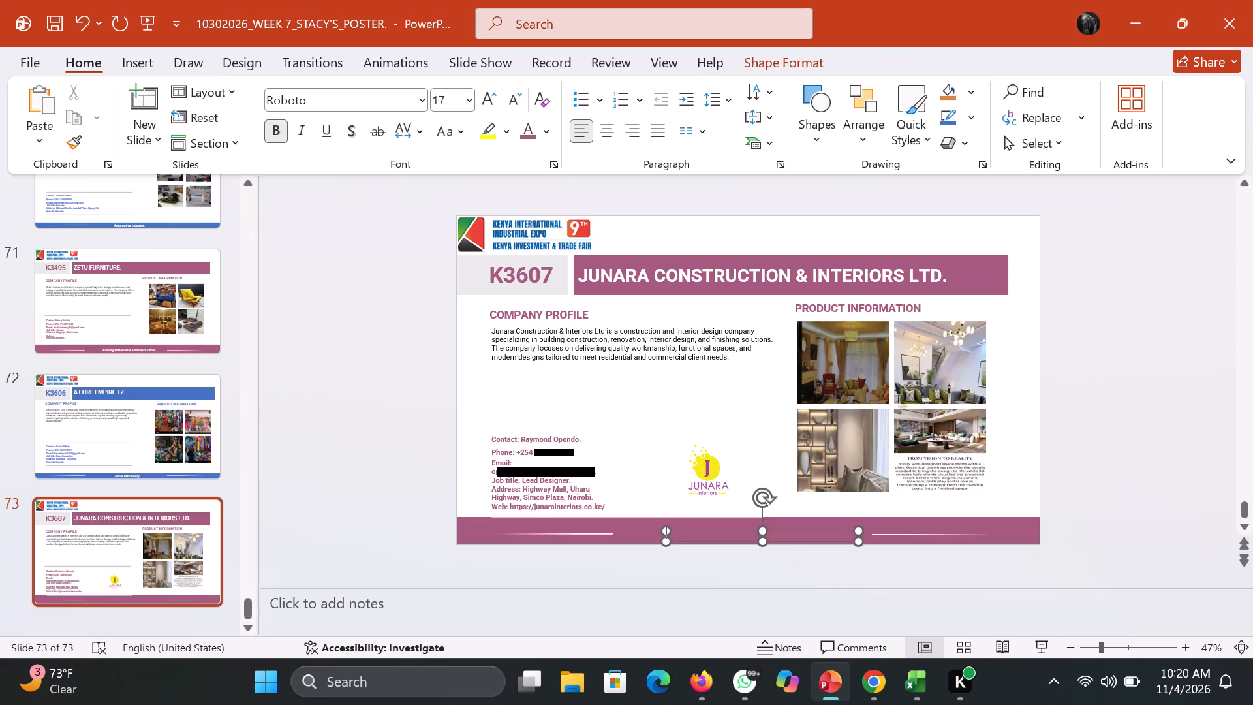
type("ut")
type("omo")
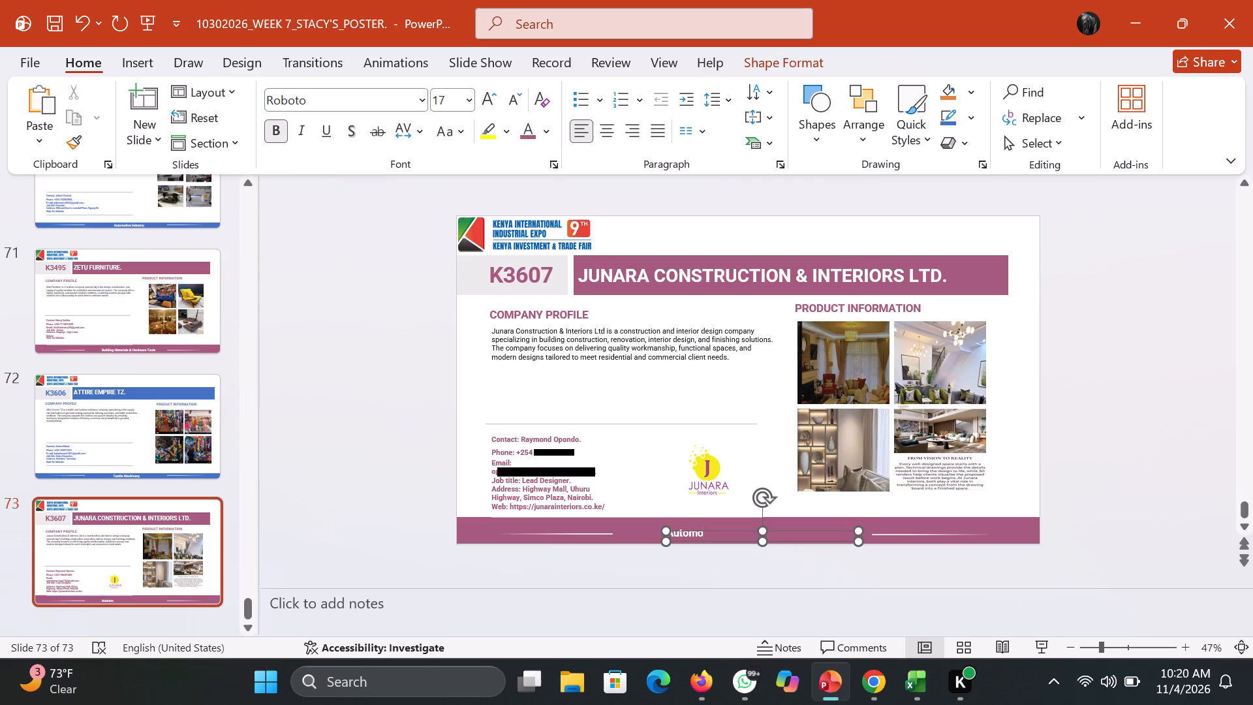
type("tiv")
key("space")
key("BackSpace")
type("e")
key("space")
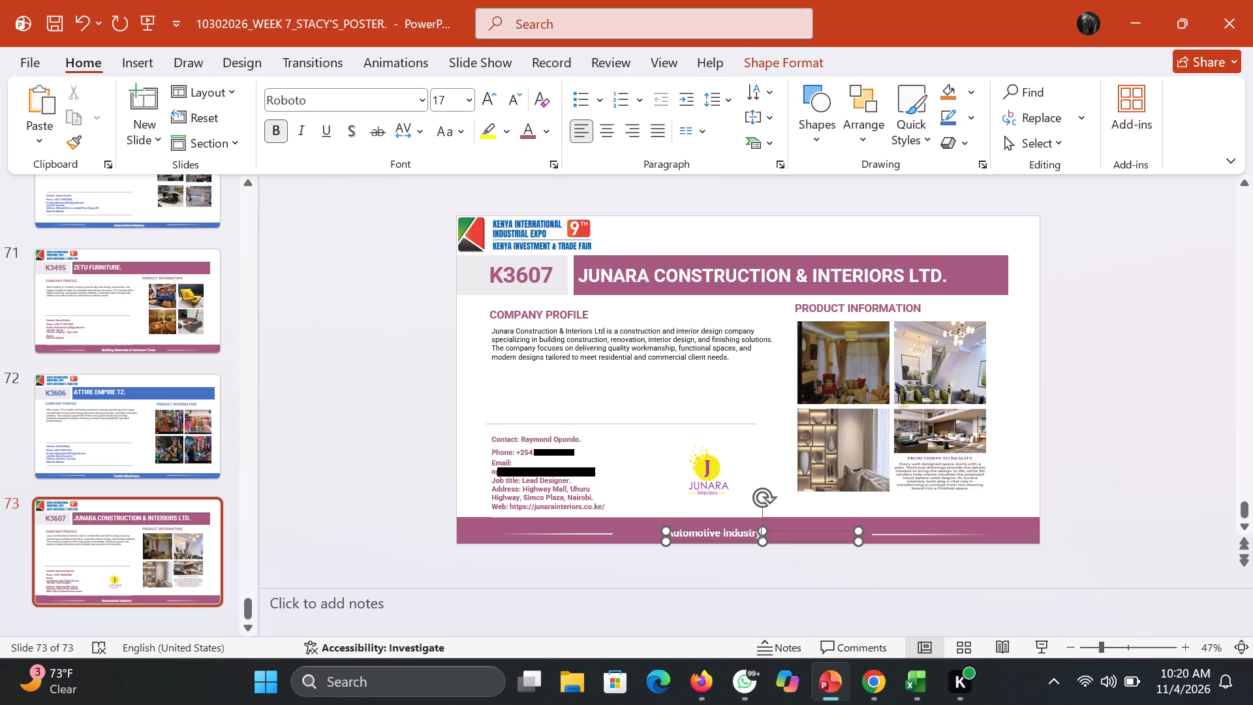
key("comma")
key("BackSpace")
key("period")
left_click(643, 463)
Delete the Junara Interiors logo beside the contact details on slide 73.
left_click(711, 473)
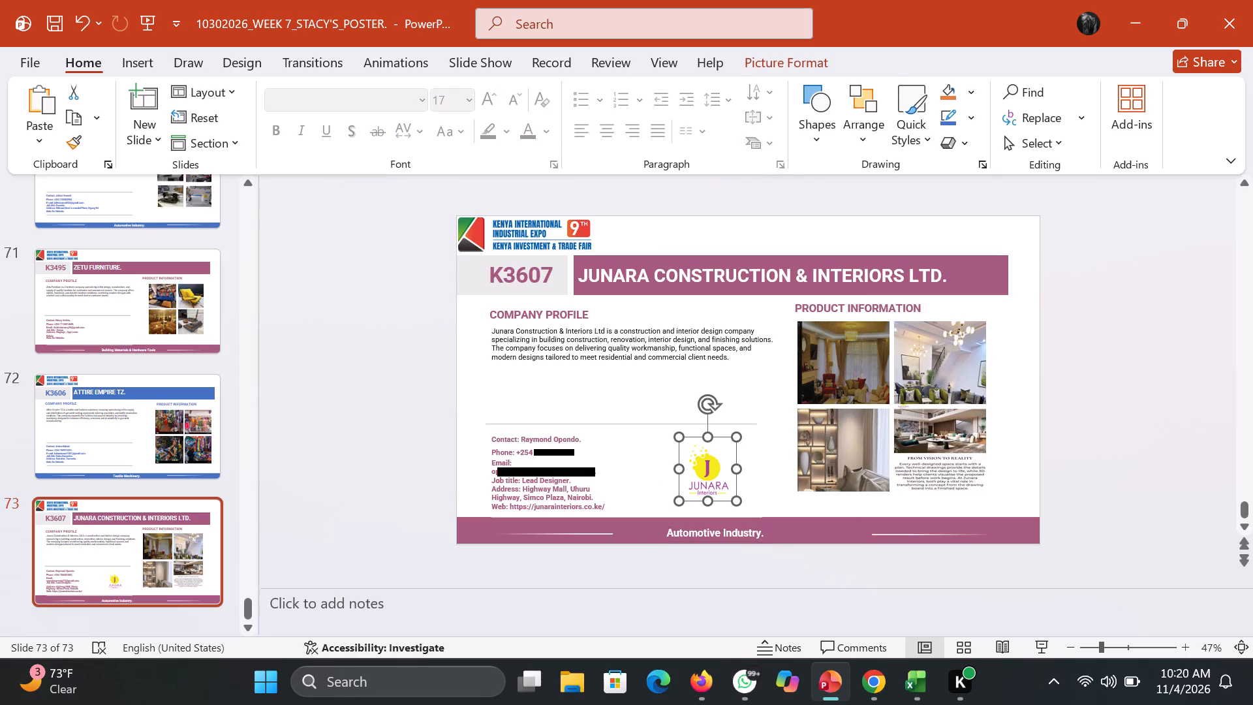
key("BackSpace")
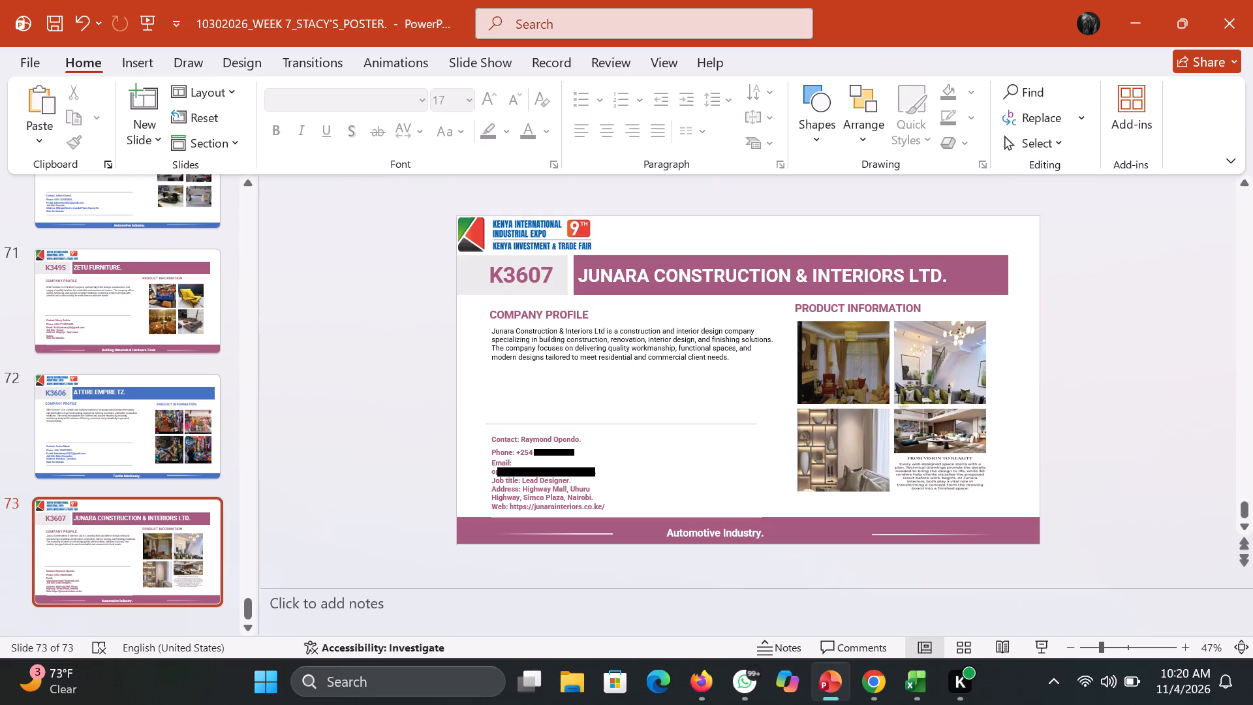
Replace the company name in slide 73's title bar with "MERCELK TOURS.", taking the name from the buyer list in Chrome.
left_click(940, 277)
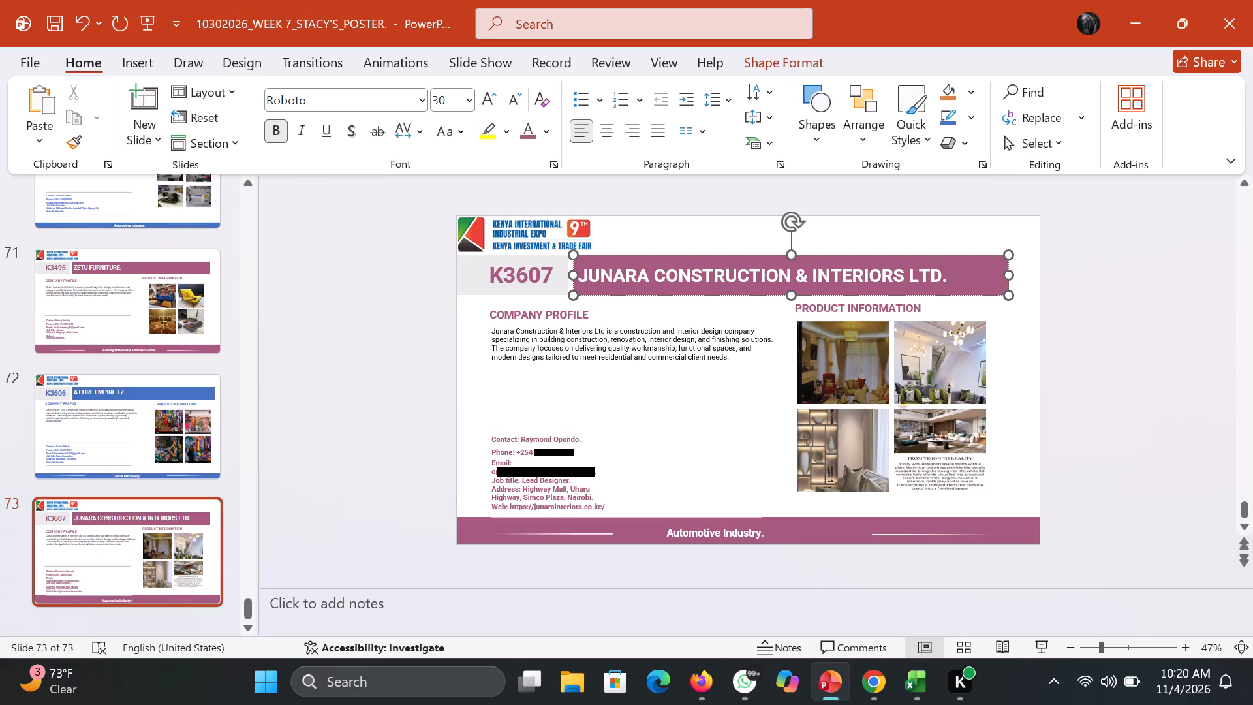
key("BackSpace")
key("BackSpace")
key("BackSpace")
key("BackSpace")
key("BackSpace")
key("BackSpace")
key("BackSpace")
key("BackSpace")
key("BackSpace")
key("BackSpace")
key("BackSpace")
key("BackSpace")
key("BackSpace")
key("BackSpace")
key("BackSpace")
key("BackSpace")
key("BackSpace")
key("BackSpace")
key("BackSpace")
key("BackSpace")
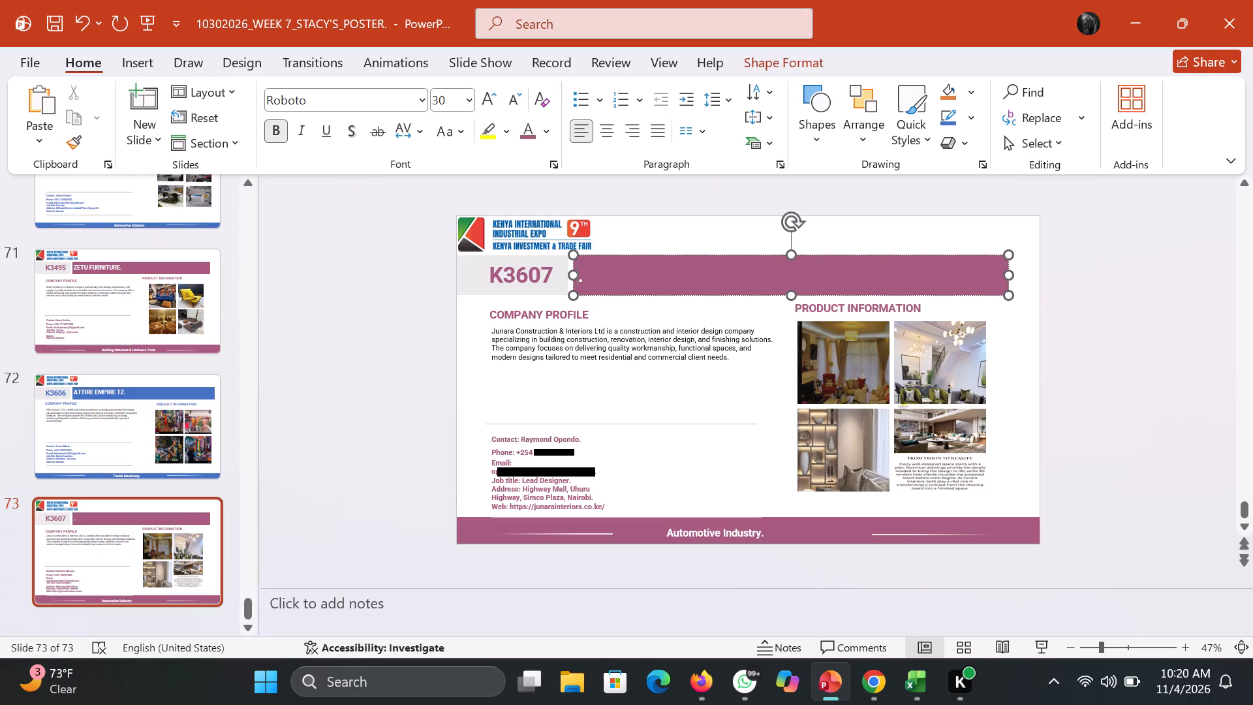
left_click(873, 686)
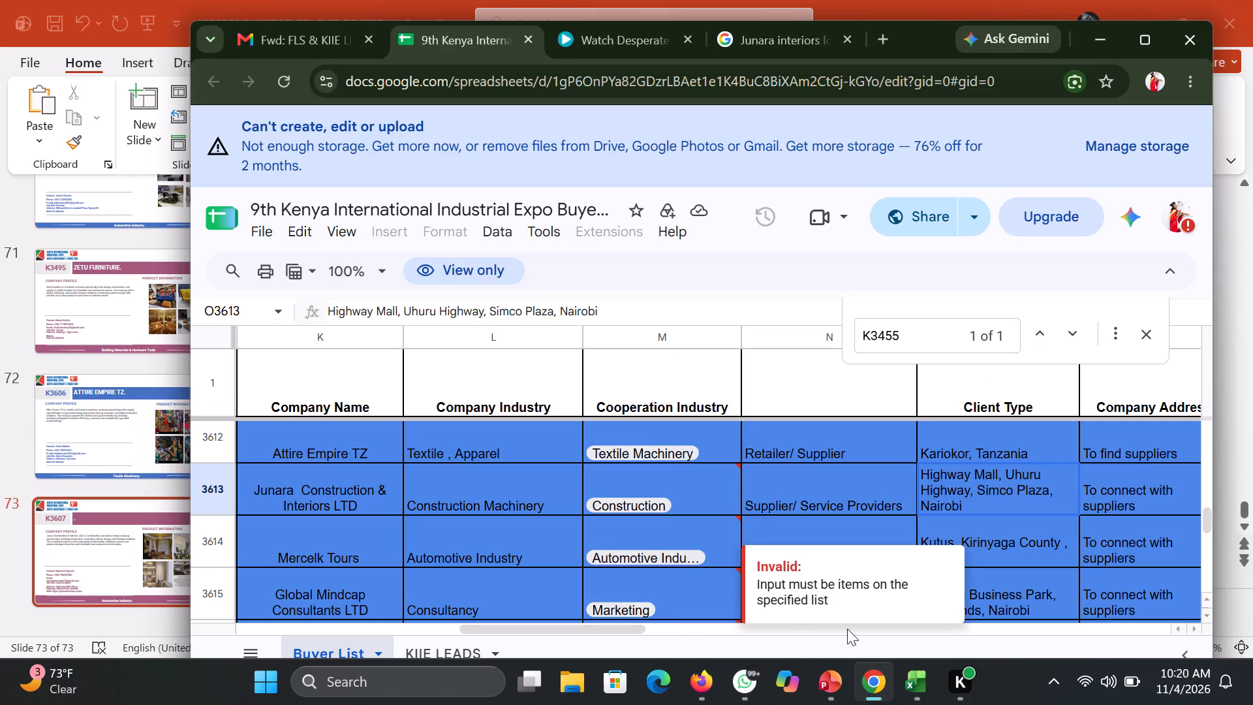
left_click(836, 680)
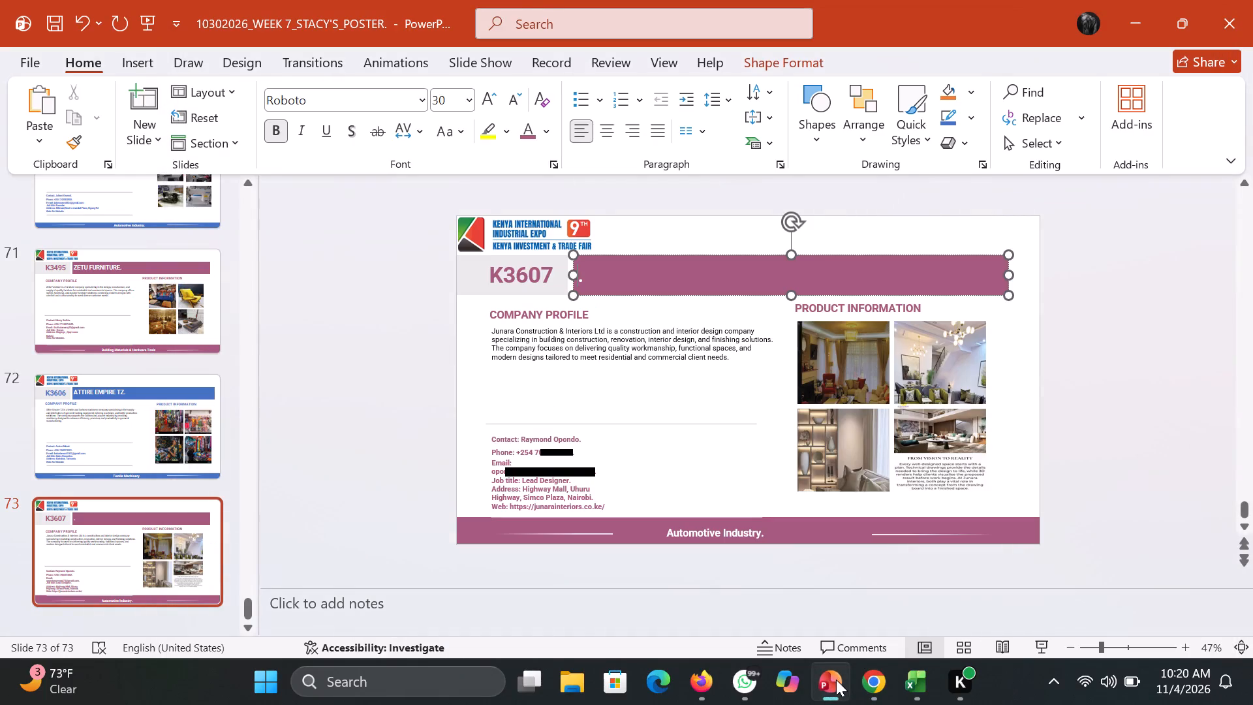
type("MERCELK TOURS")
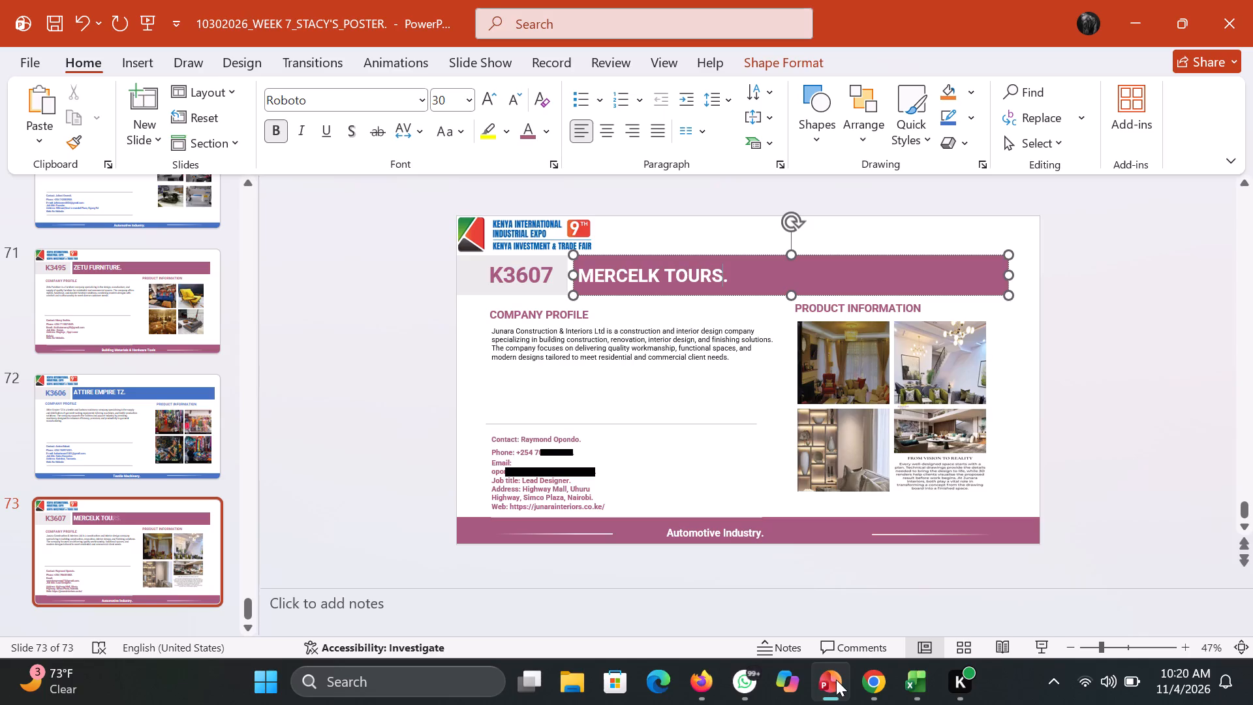
Delete the Junara description text box under the Company Profile heading.
left_click(725, 342)
left_click(769, 348)
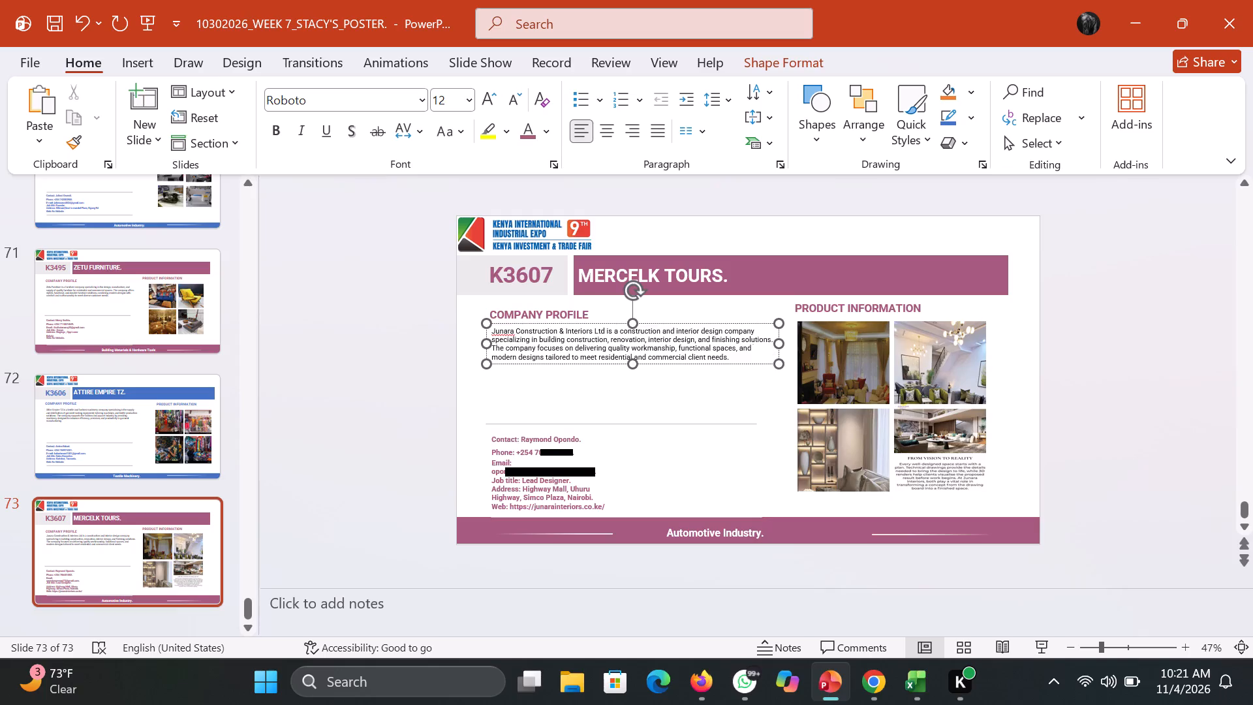
left_click(776, 354)
key("BackSpace")
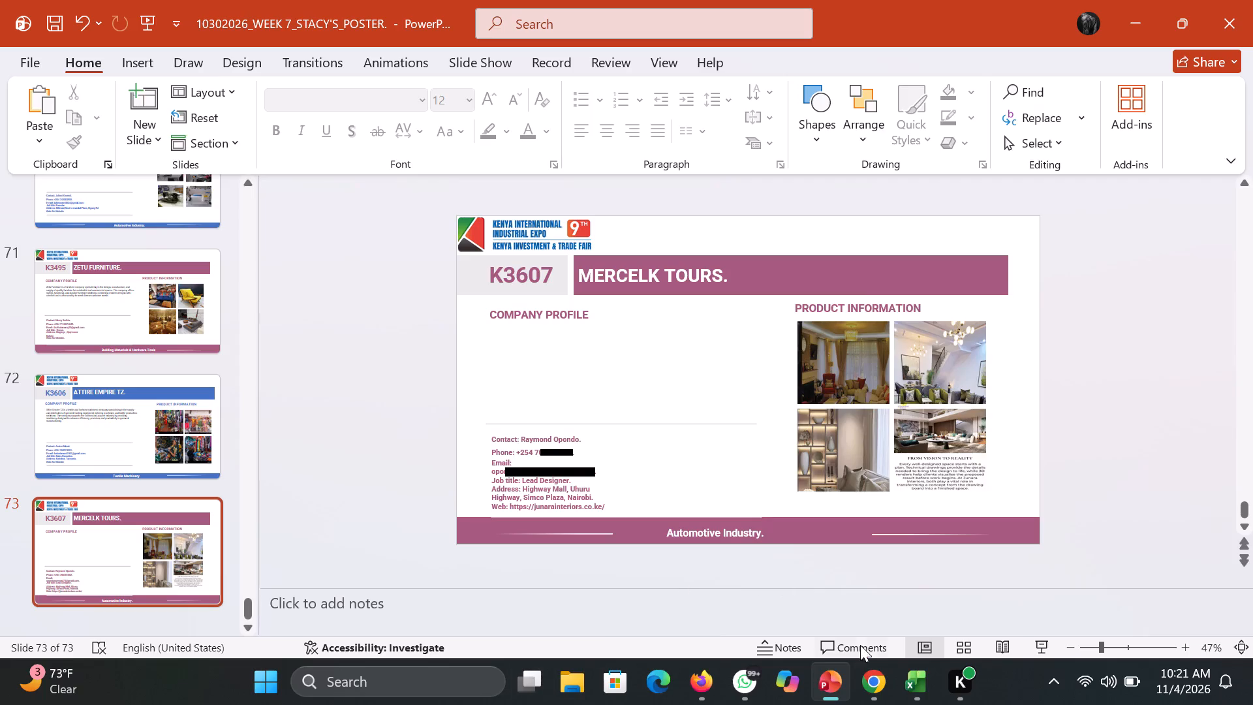
Look up the buyer list in Chrome, and clear the old contact person's name after "Contact:" on slide 73 in PowerPoint.
left_click(870, 685)
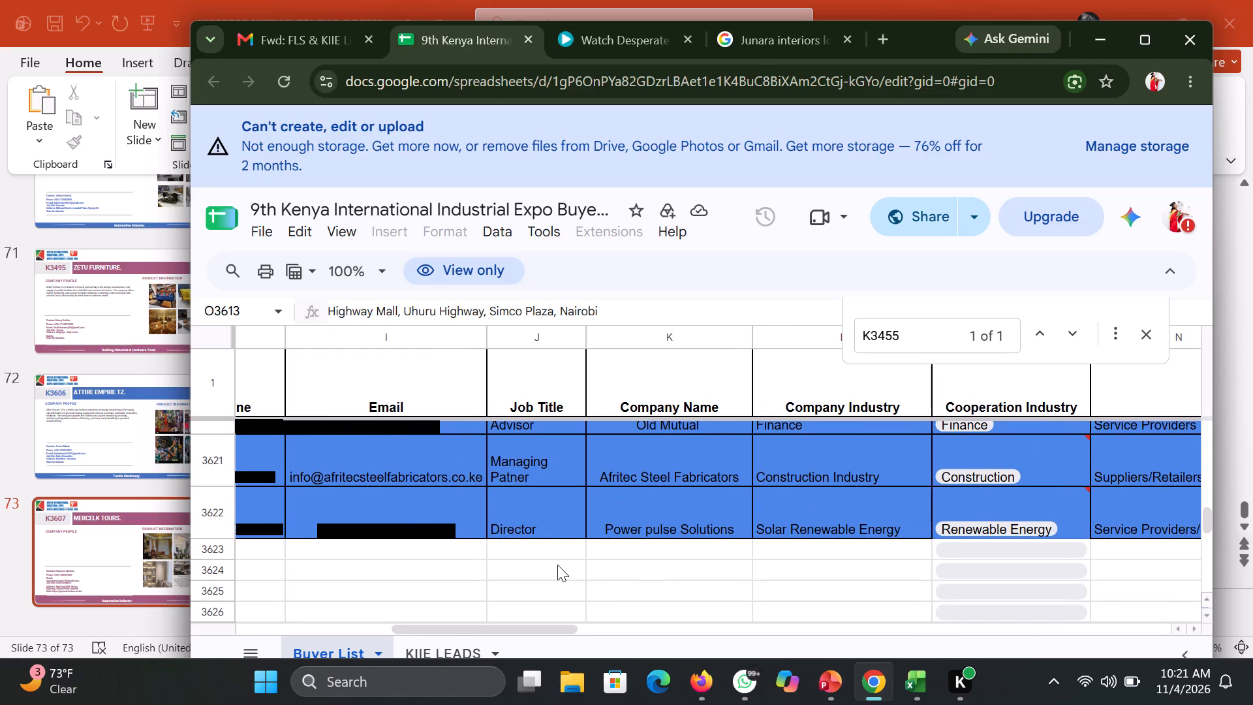
left_click(864, 684)
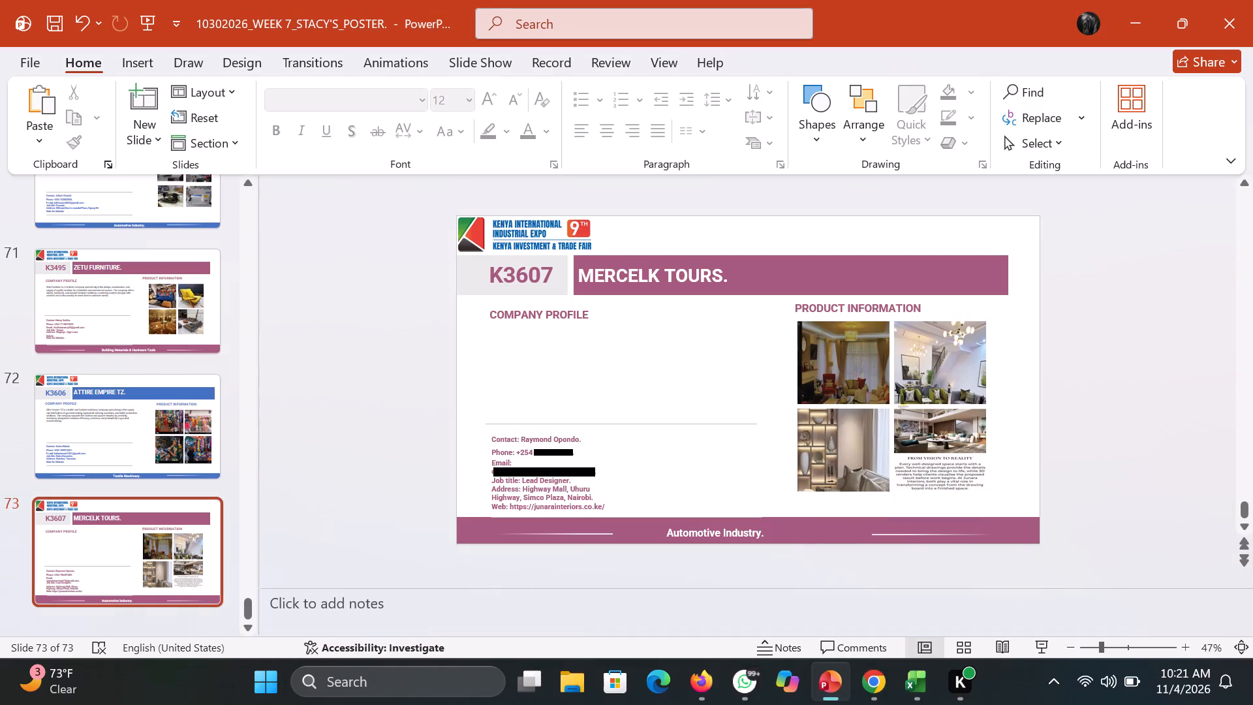
left_click(593, 445)
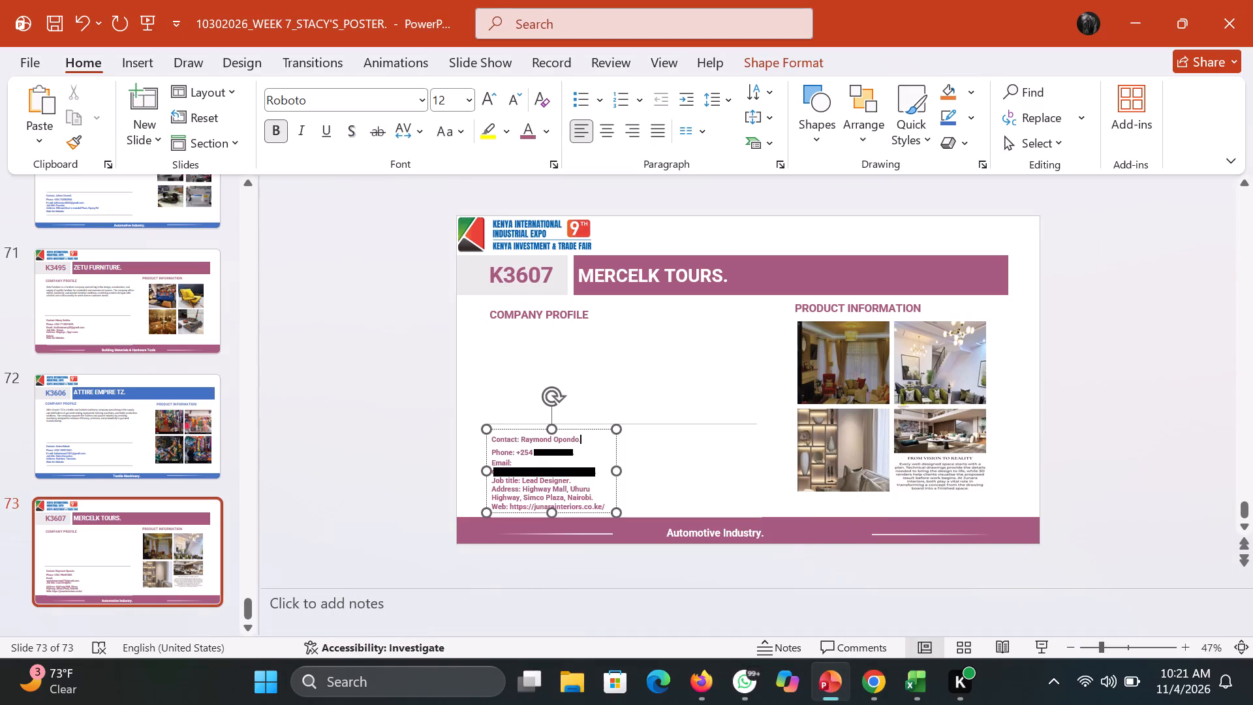
key("BackSpace")
key("BackSpace")
key("BackSpace")
key("BackSpace")
key("BackSpace")
key("BackSpace")
key("BackSpace")
key("BackSpace")
key("BackSpace")
key("BackSpace")
key("BackSpace")
key("BackSpace")
key("BackSpace")
key("BackSpace")
key("BackSpace")
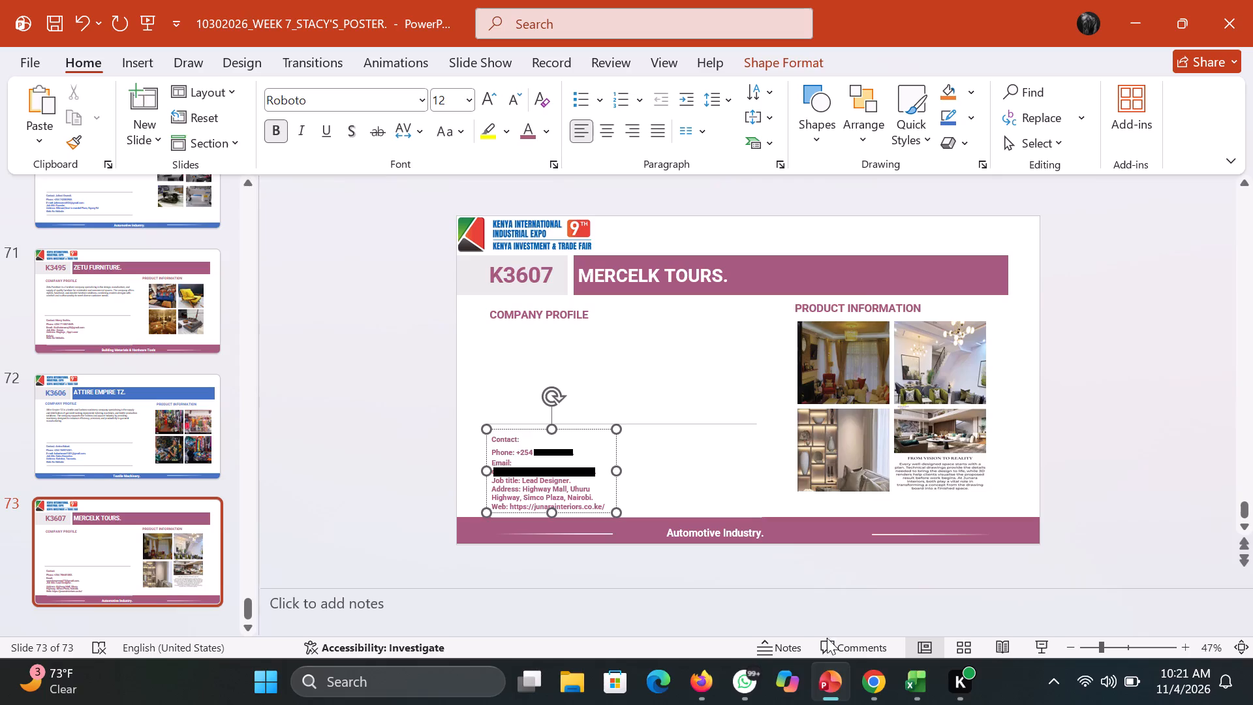
Replace the old phone number in slide 73's contact details with the Mercelk Tours number, checking the buyer list in Chrome.
left_click(870, 687)
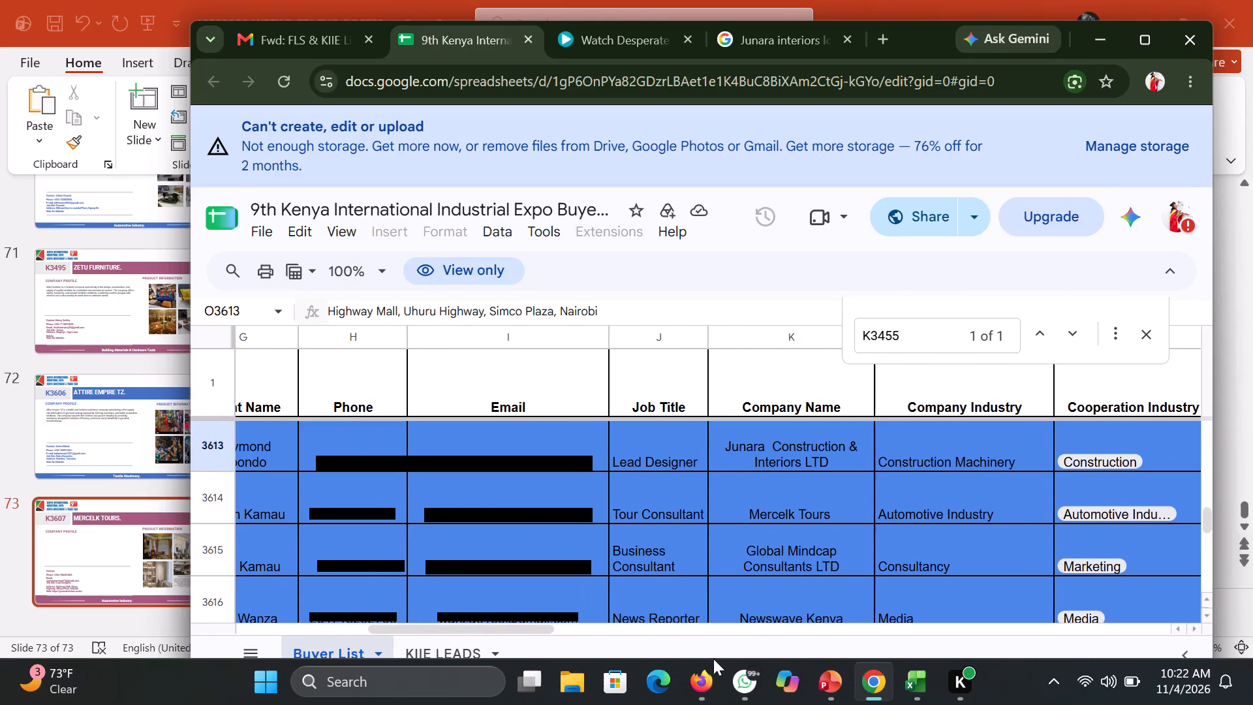
left_click(820, 691)
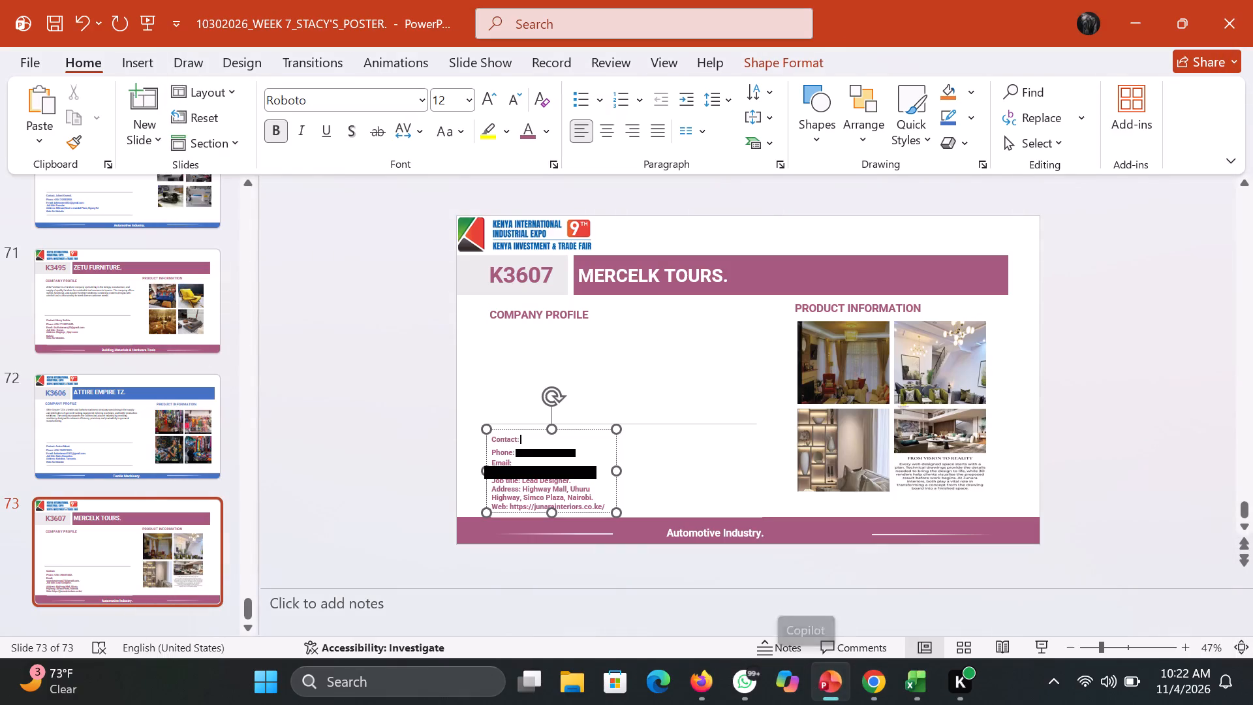
left_click(579, 448)
key("BackSpace")
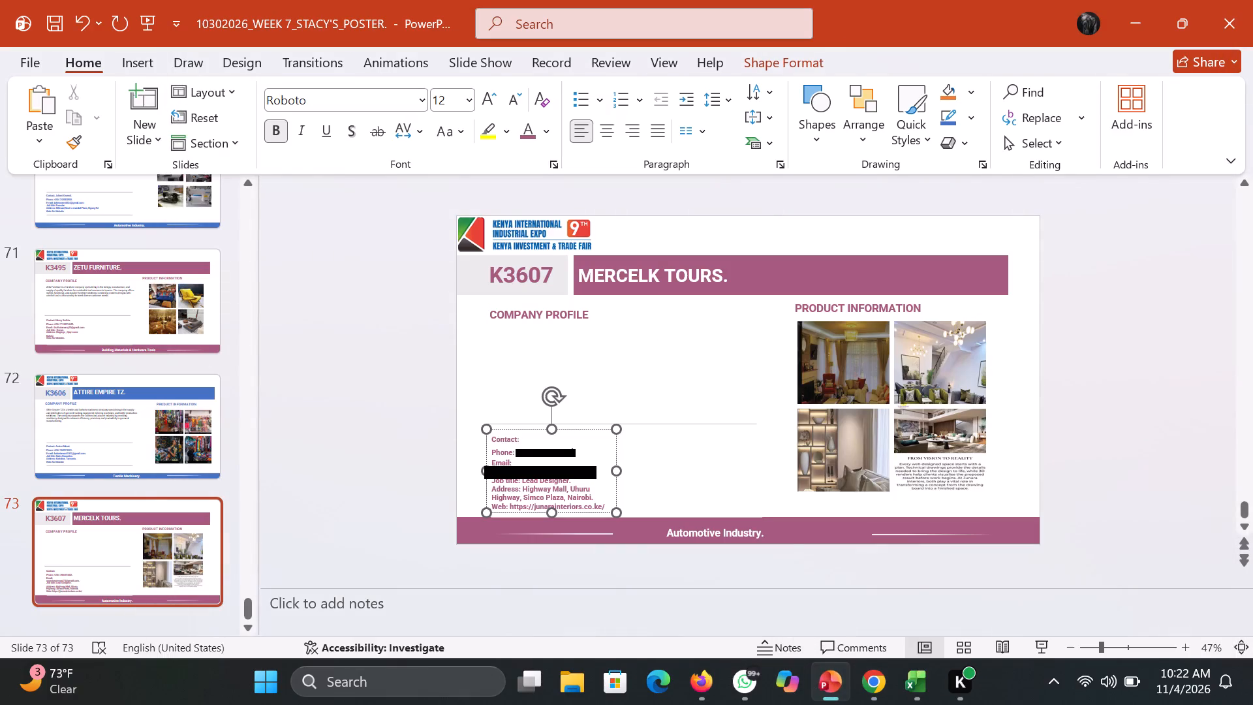
key("BackSpace")
key("BackSpace")
key("BackSpace")
key("BackSpace")
key("BackSpace")
key("BackSpace")
key("BackSpace")
key("BackSpace")
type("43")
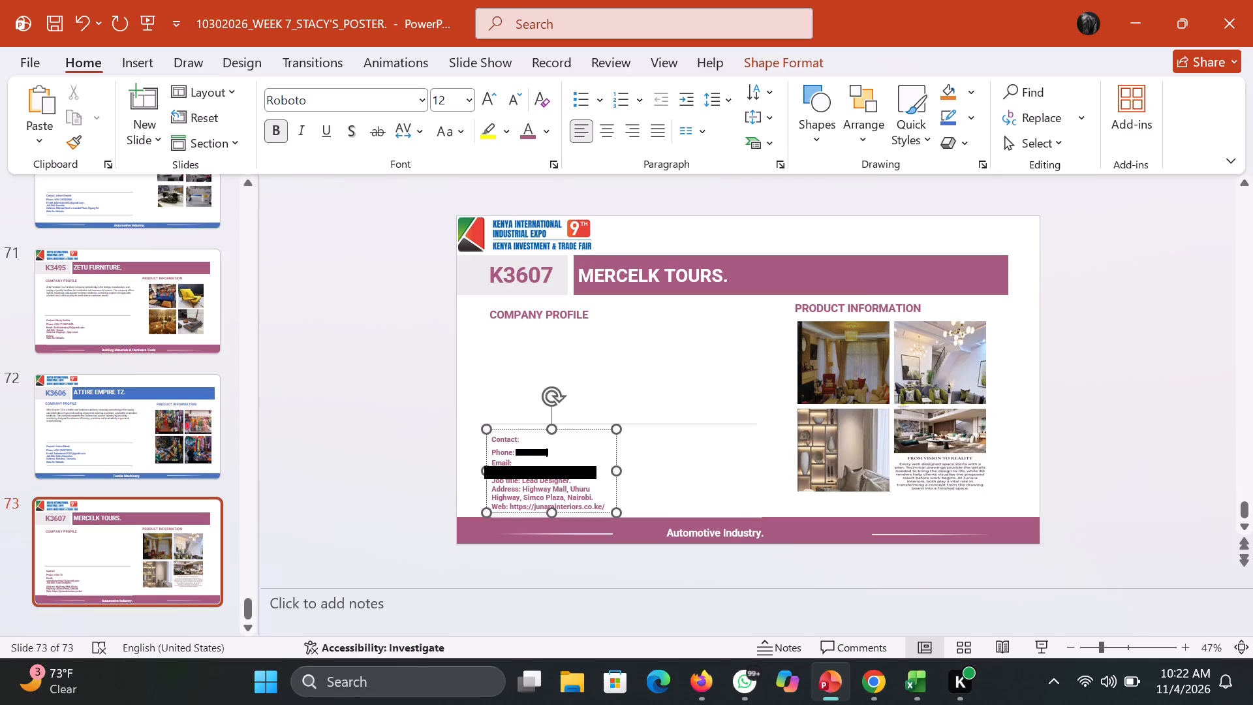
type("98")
left_click(856, 687)
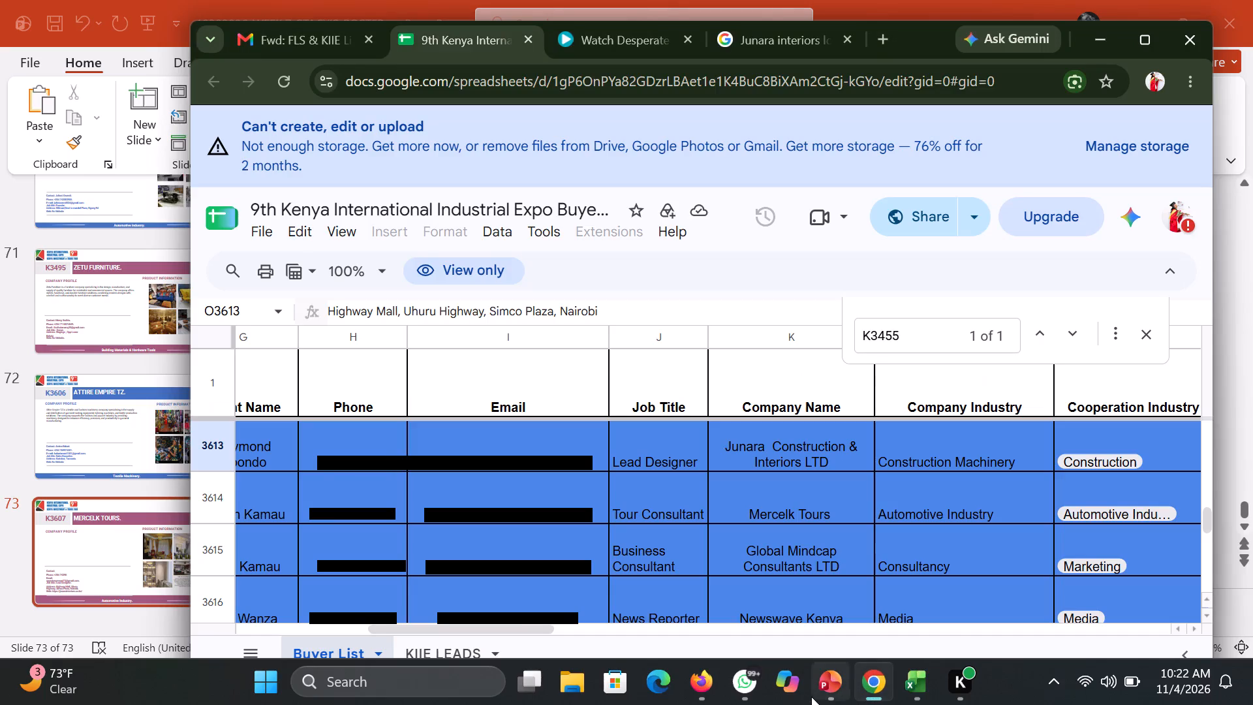
left_click(821, 681)
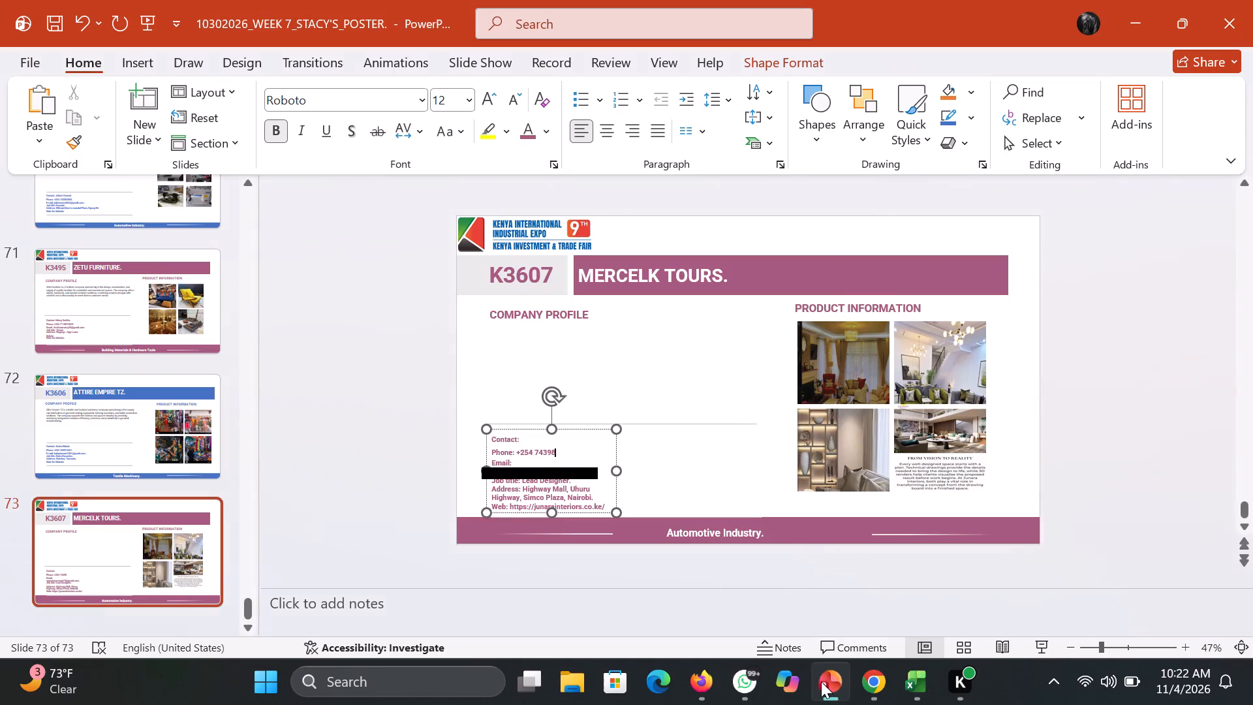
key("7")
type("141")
Enter the Mercelk Tours contact person's name after "Contact:" on slide 73, consulting the buyer list in Chrome.
left_click(530, 442)
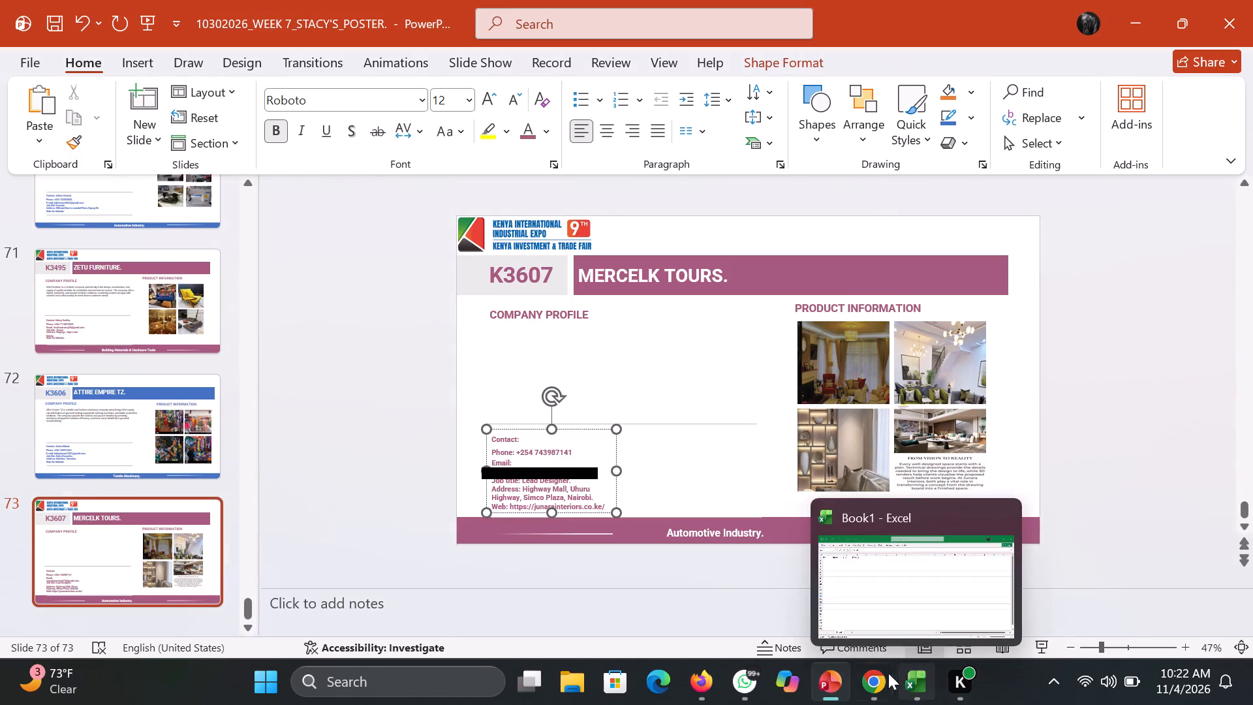
left_click(884, 692)
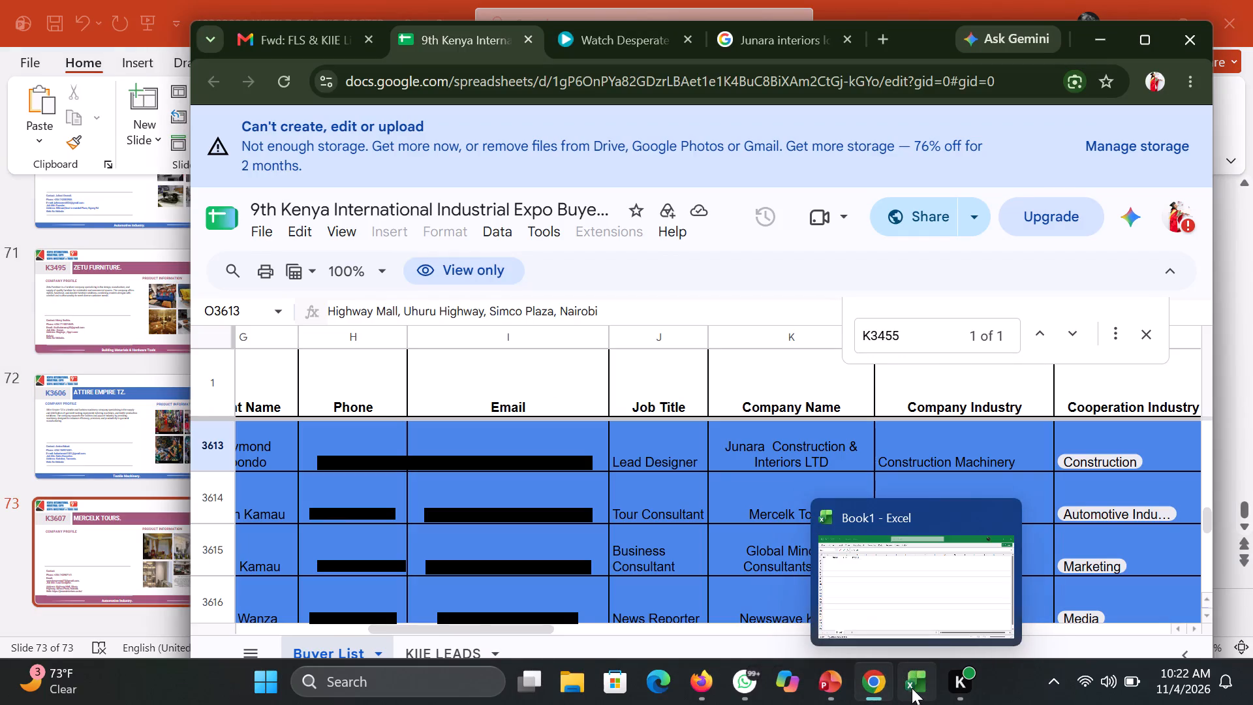
left_click(828, 683)
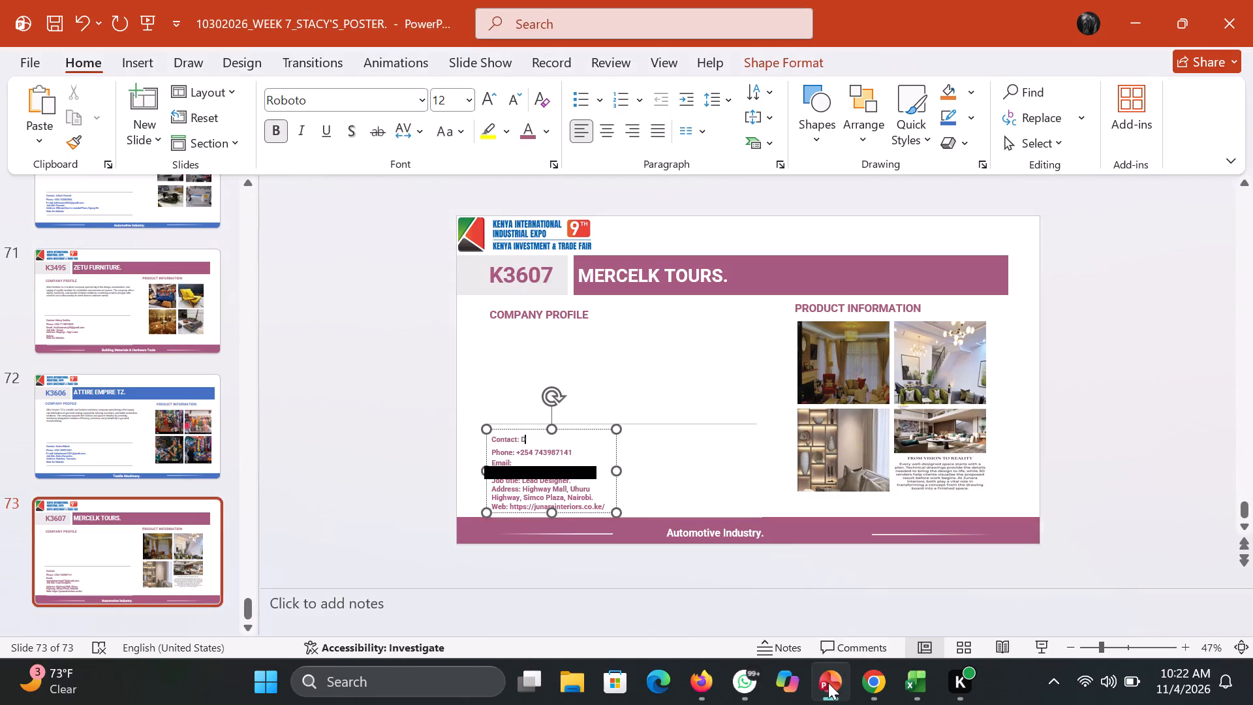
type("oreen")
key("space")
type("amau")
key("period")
Replace the old email address on slide 73 with the Mercelk Tours contact's email, consulting the buyer list in Chrome.
left_click(601, 471)
key("BackSpace")
key("BackSpace")
key("BackSpace")
key("BackSpace")
key("BackSpace")
key("BackSpace")
key("BackSpace")
key("BackSpace")
key("BackSpace")
key("BackSpace")
key("BackSpace")
key("BackSpace")
key("BackSpace")
key("BackSpace")
key("BackSpace")
key("BackSpace")
key("BackSpace")
key("BackSpace")
key("BackSpace")
key("BackSpace")
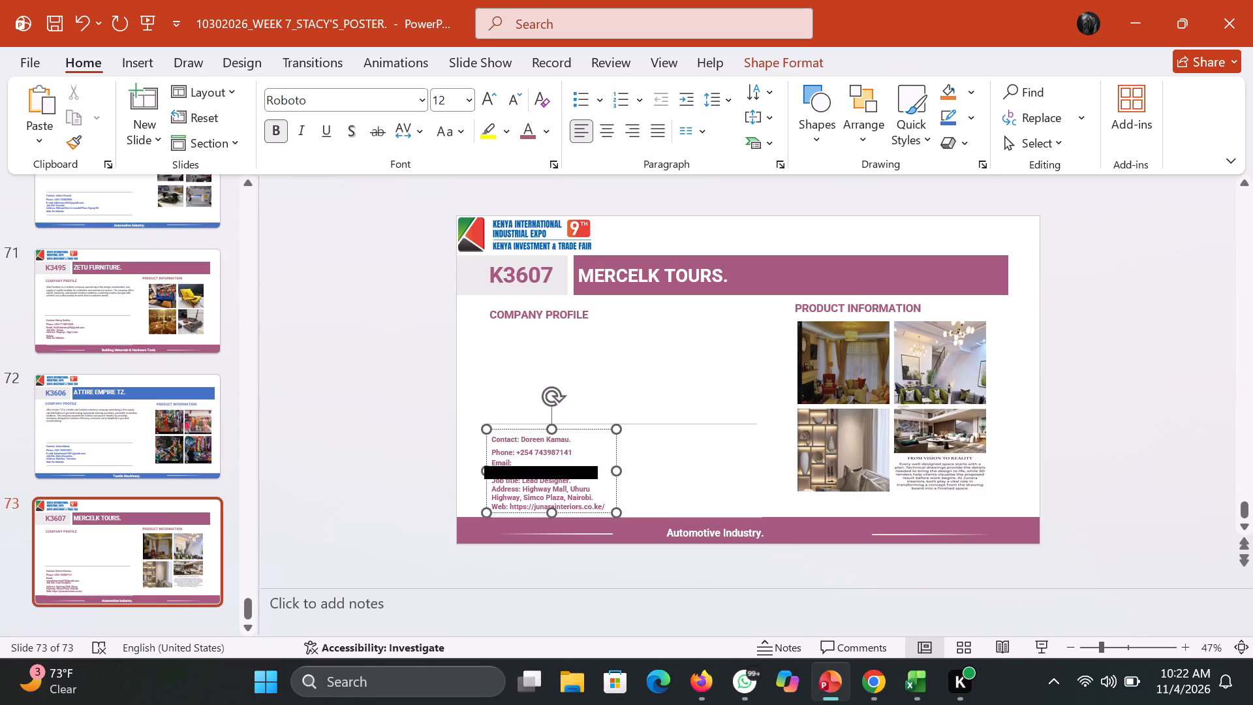
key("BackSpace")
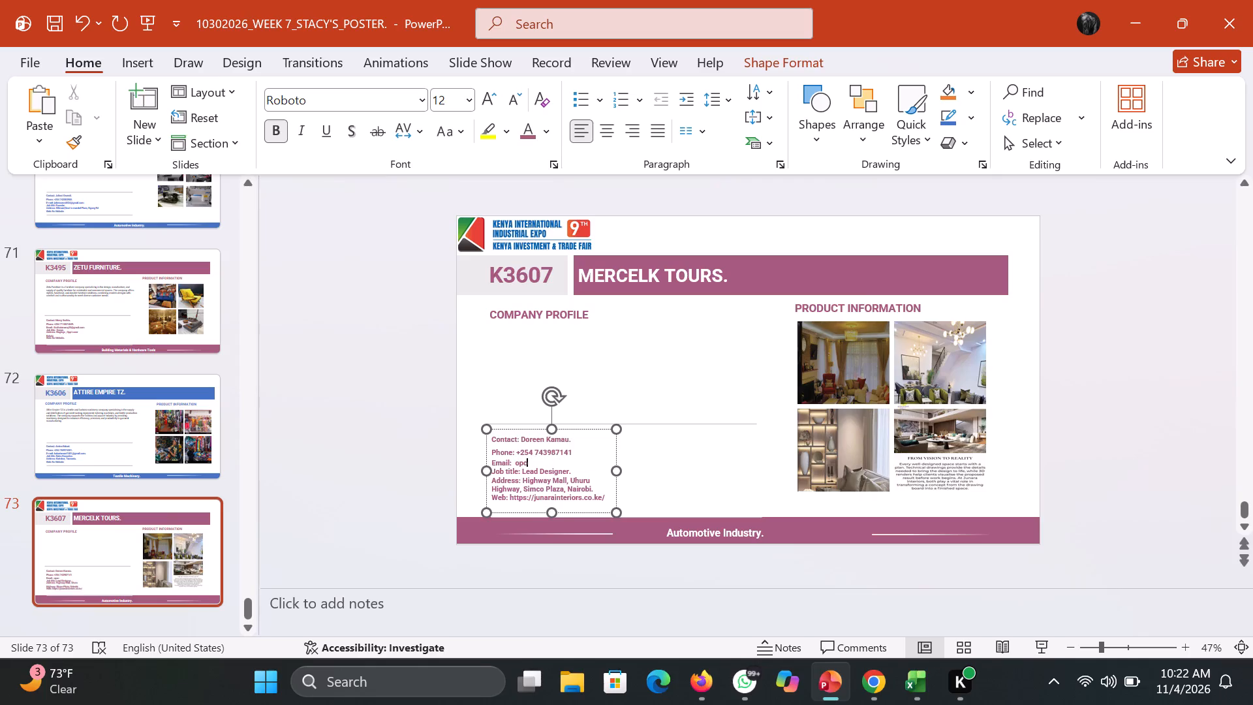
key("BackSpace")
key("BackSpace")
key("BackSpace")
left_click(869, 678)
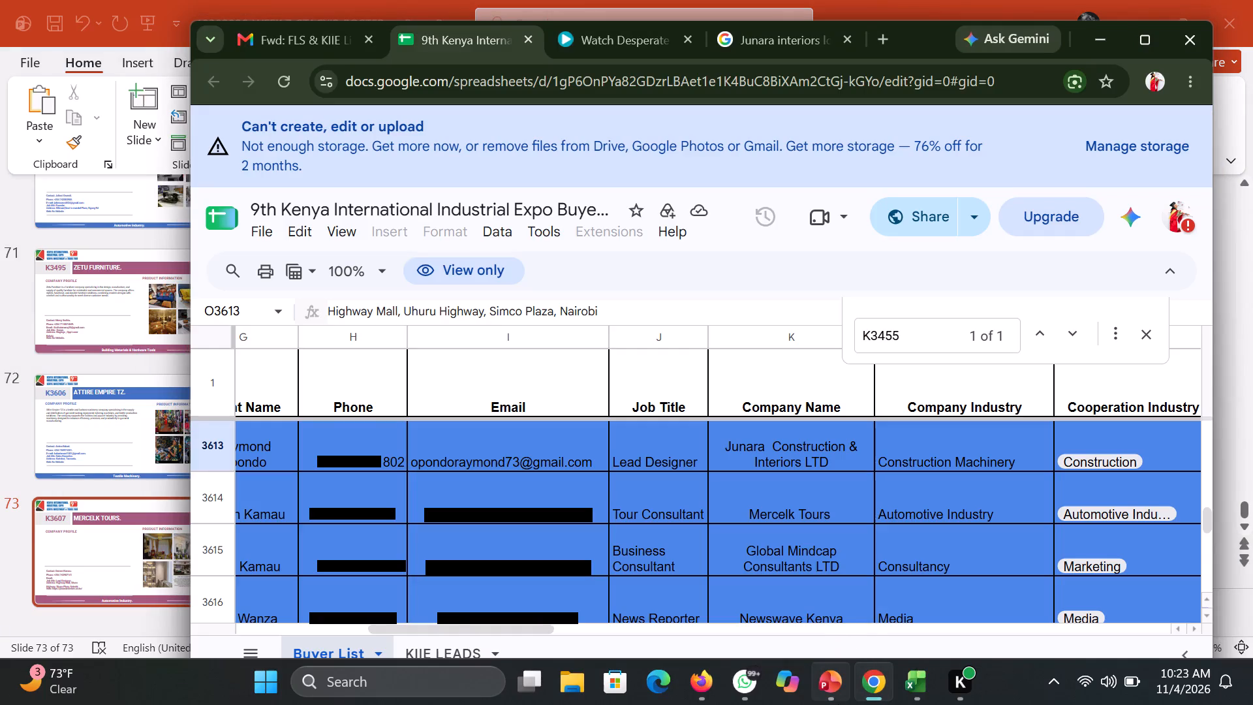
left_click(826, 682)
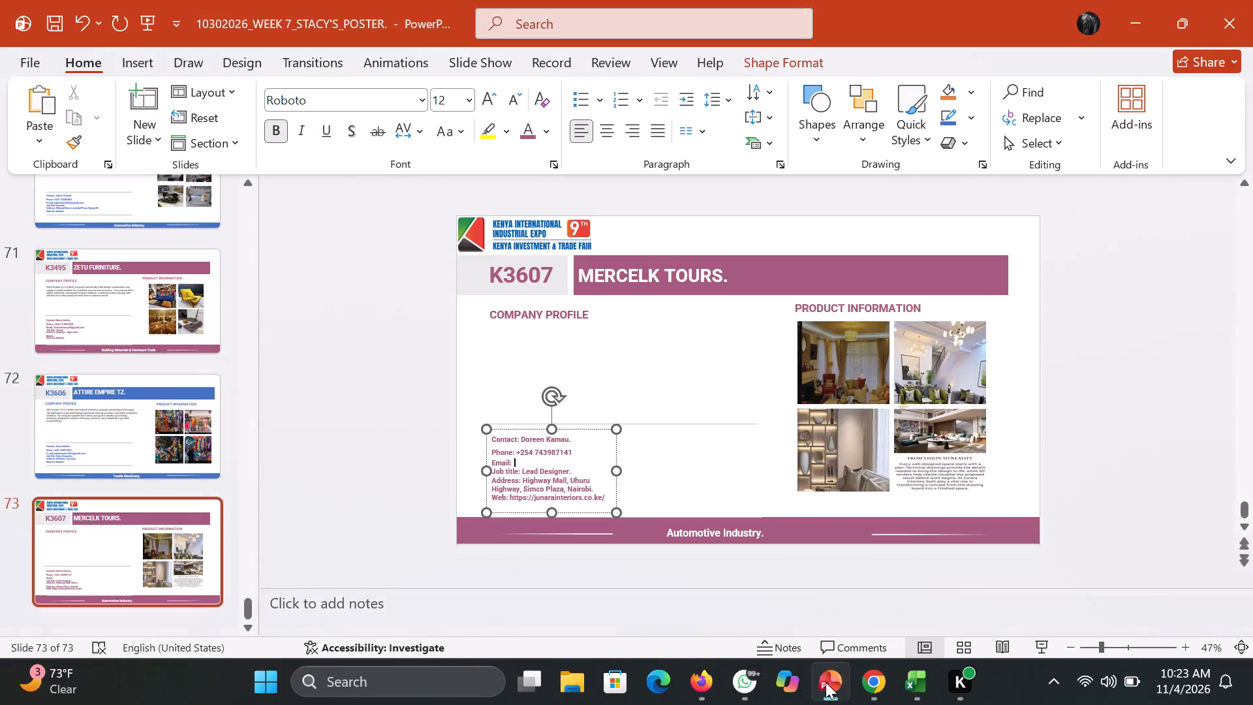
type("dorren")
left_click(863, 695)
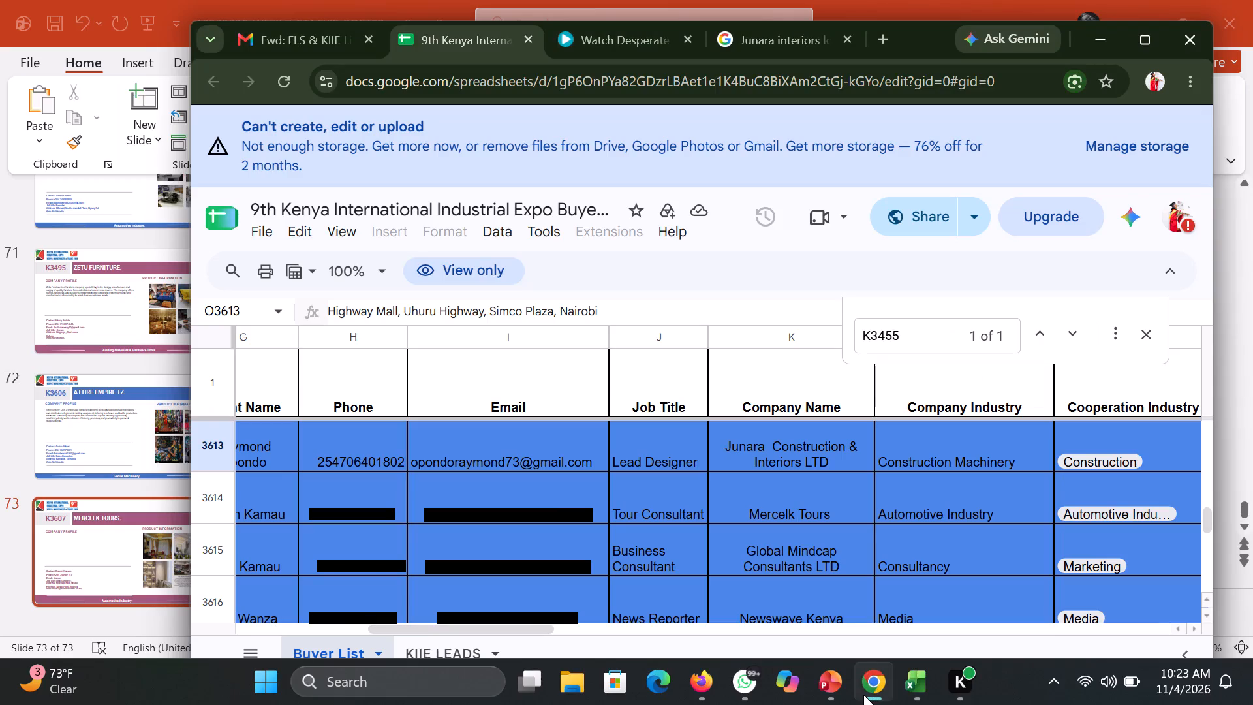
Correct the partly entered email of the Mercelk Tours contact on slide 73 in PowerPoint and continue it, checking the buyer list in Chrome.
left_click(819, 678)
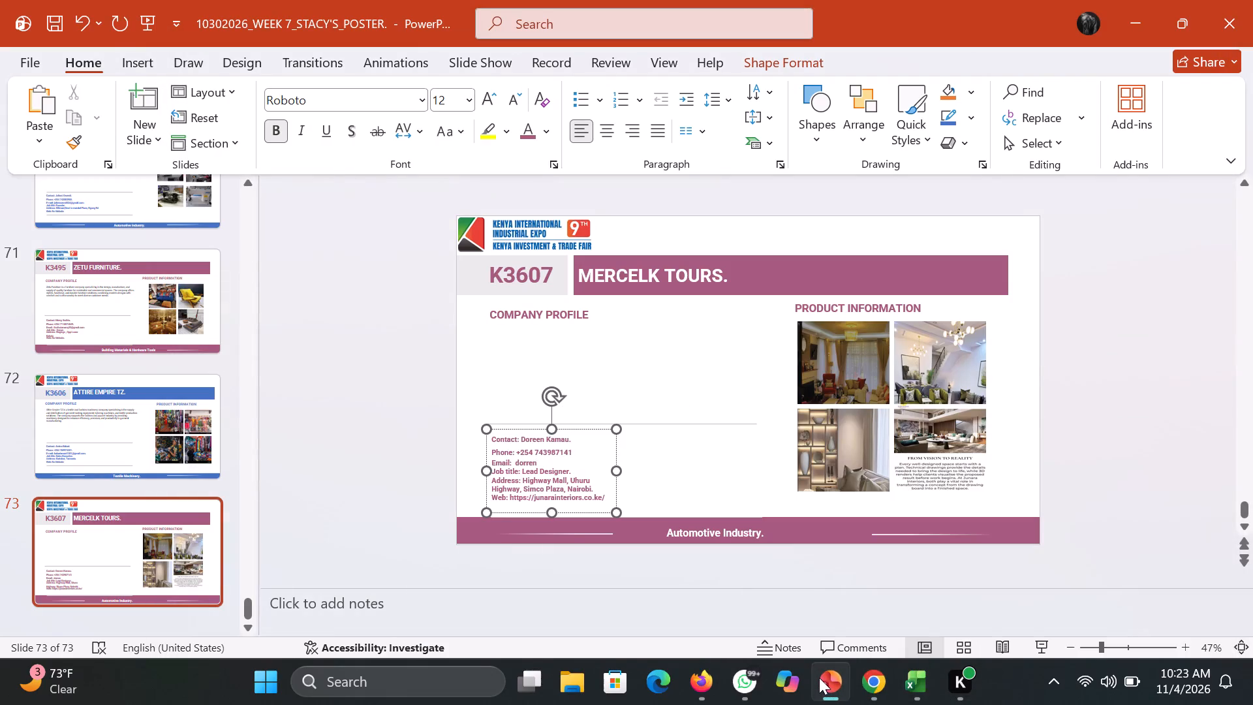
key("BackSpace")
key("BackSpace")
key("BackSpace")
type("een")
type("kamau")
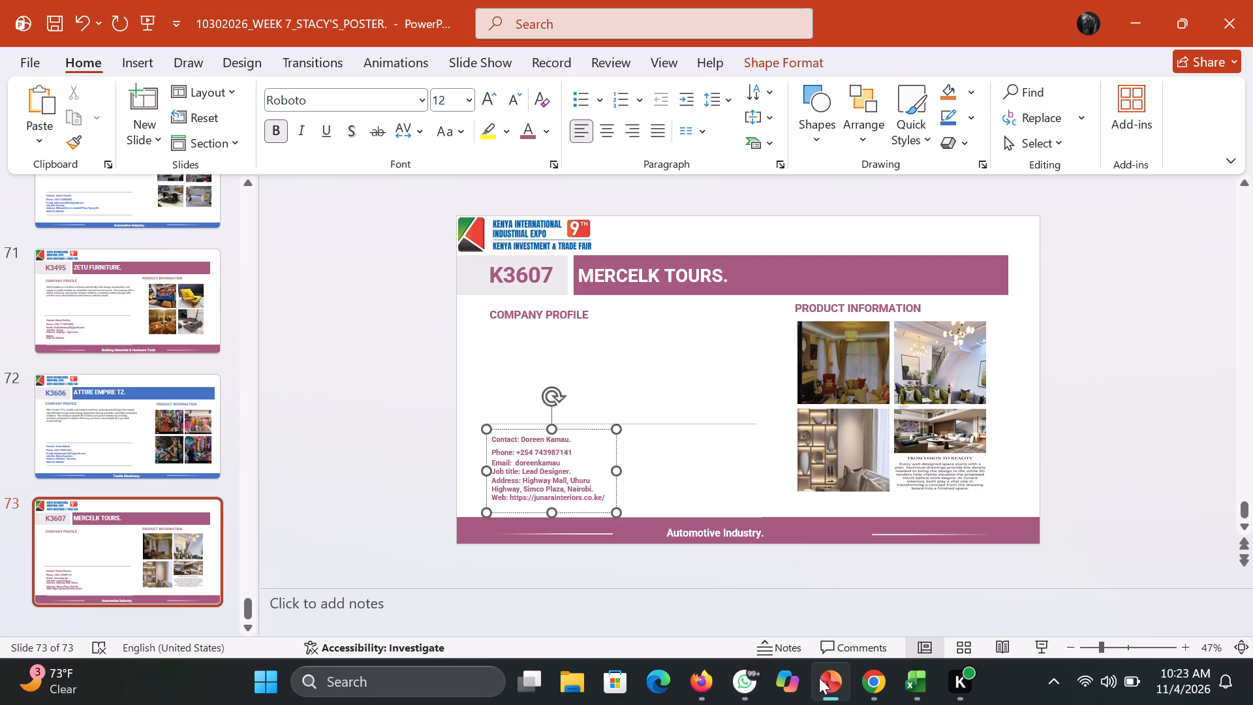
left_click(874, 673)
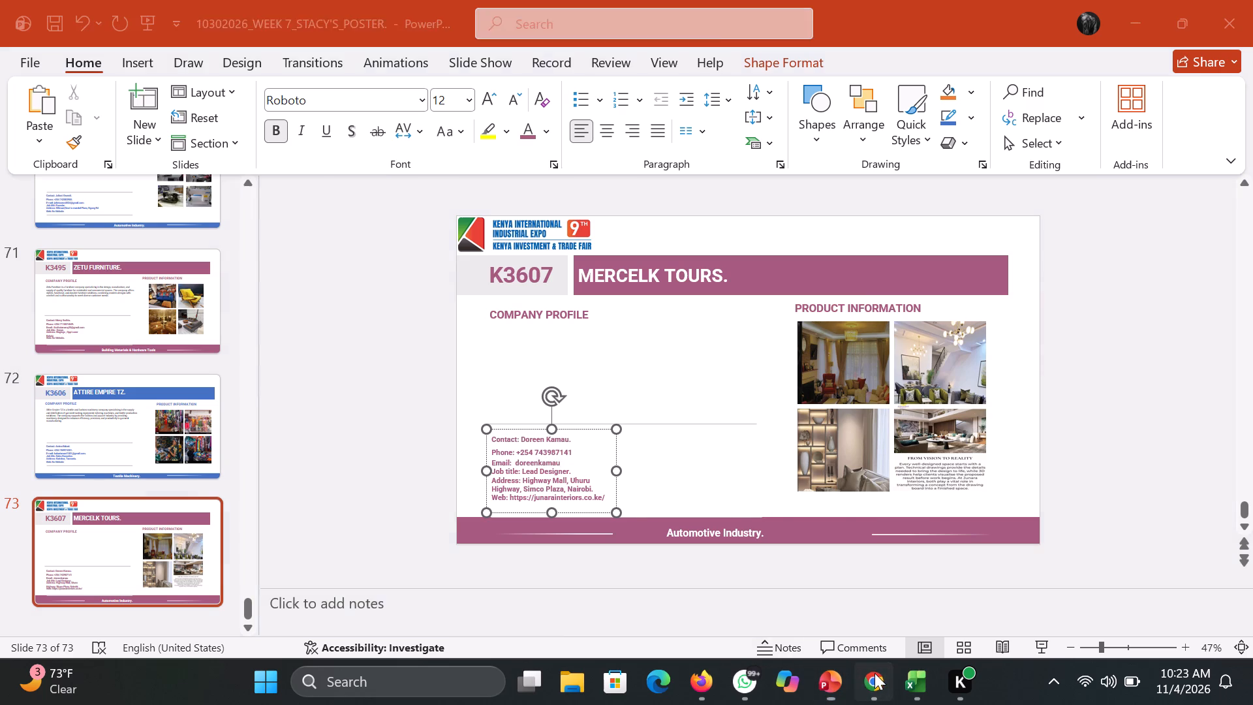
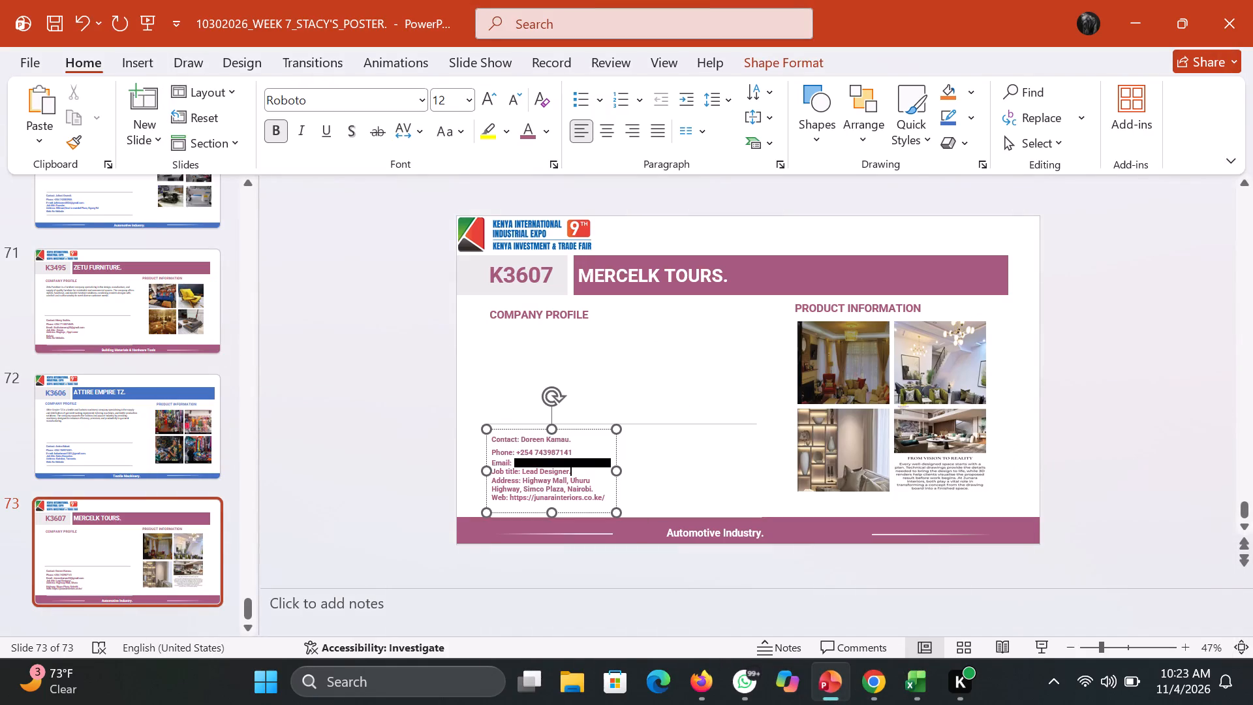
Clear the old job title "Lead Designer" after "Job title:" in the Mercelk Tours contact details on slide 73.
key("BackSpace")
key("BackSpace")
key("BackSpace")
key("BackSpace")
key("BackSpace")
key("BackSpace")
key("BackSpace")
key("BackSpace")
key("BackSpace")
key("BackSpace")
key("BackSpace")
Set the job title in slide 73's contact details to "Tour Consultant.".
key("BackSpace")
key("BackSpace")
key("BackSpace")
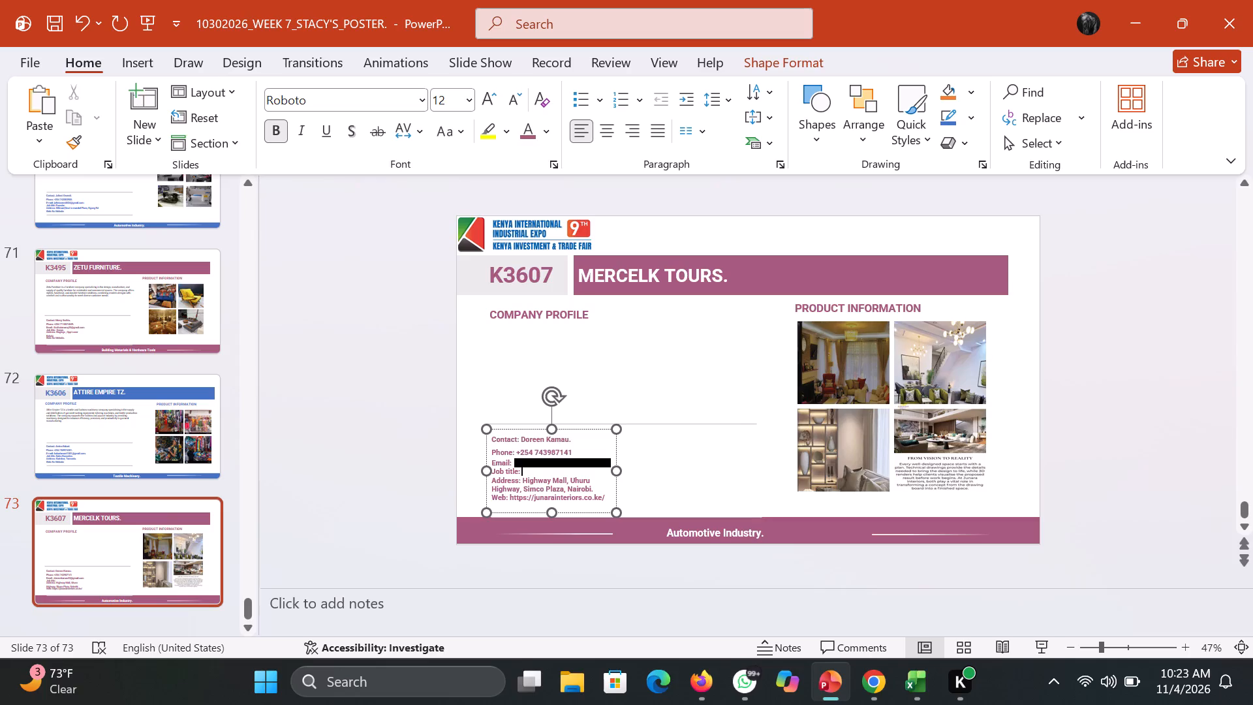
type("our")
key("space")
type("onsultant.")
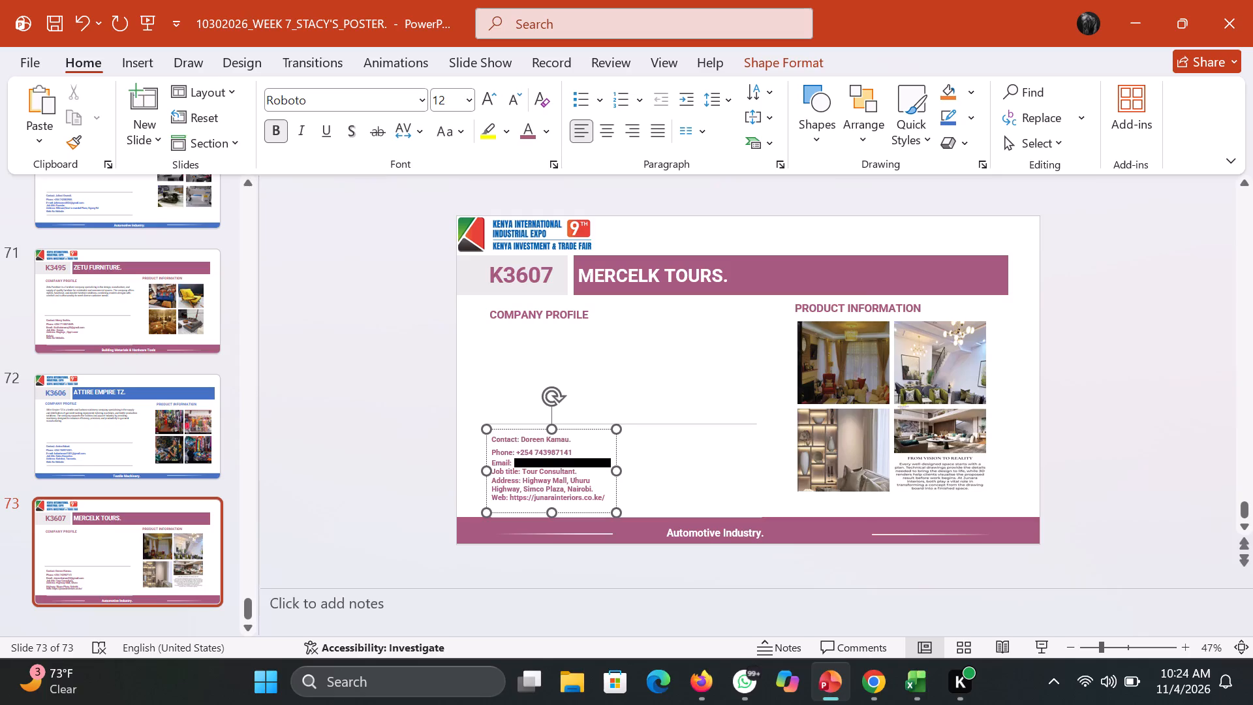
Clear the entire old address after "Address:" in slide 73's contact details.
left_click(589, 480)
key("BackSpace")
key("BackSpace")
key("BackSpace")
key("BackSpace")
key("BackSpace")
key("BackSpace")
key("BackSpace")
key("BackSpace")
key("BackSpace")
key("BackSpace")
key("BackSpace")
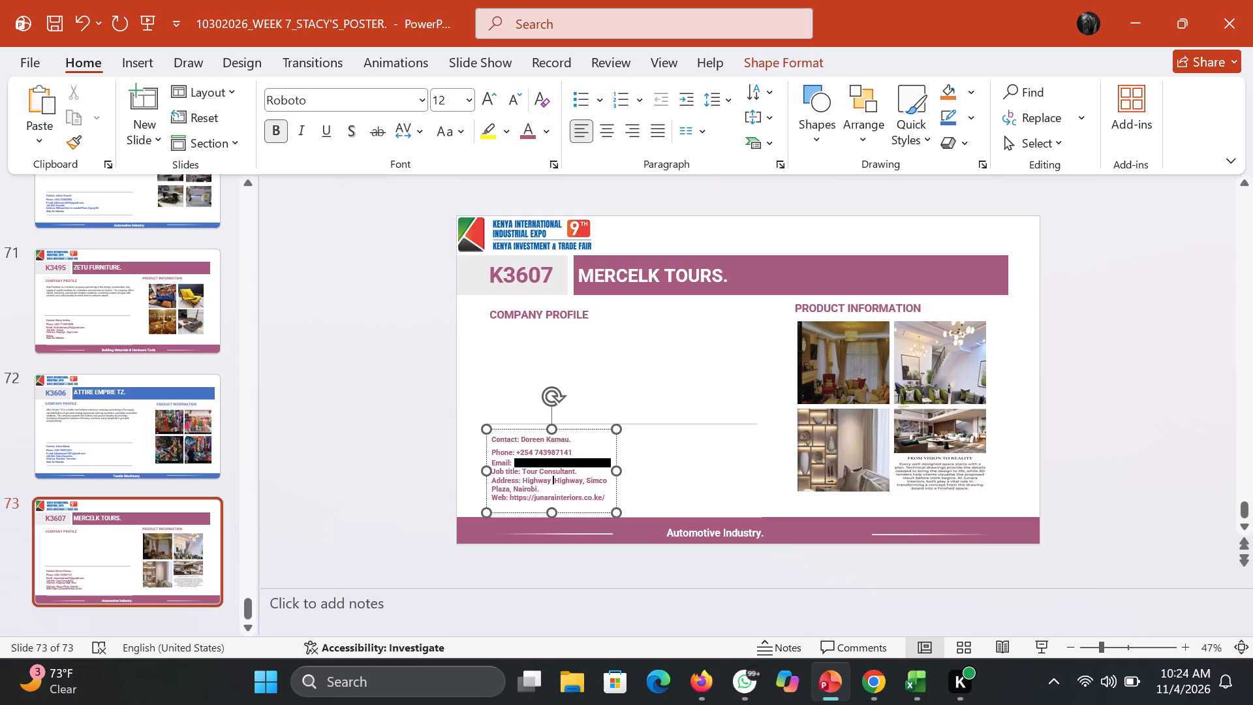
key("BackSpace")
key("BackSpace")
key("BackSpace")
key("BackSpace")
key("BackSpace")
key("BackSpace")
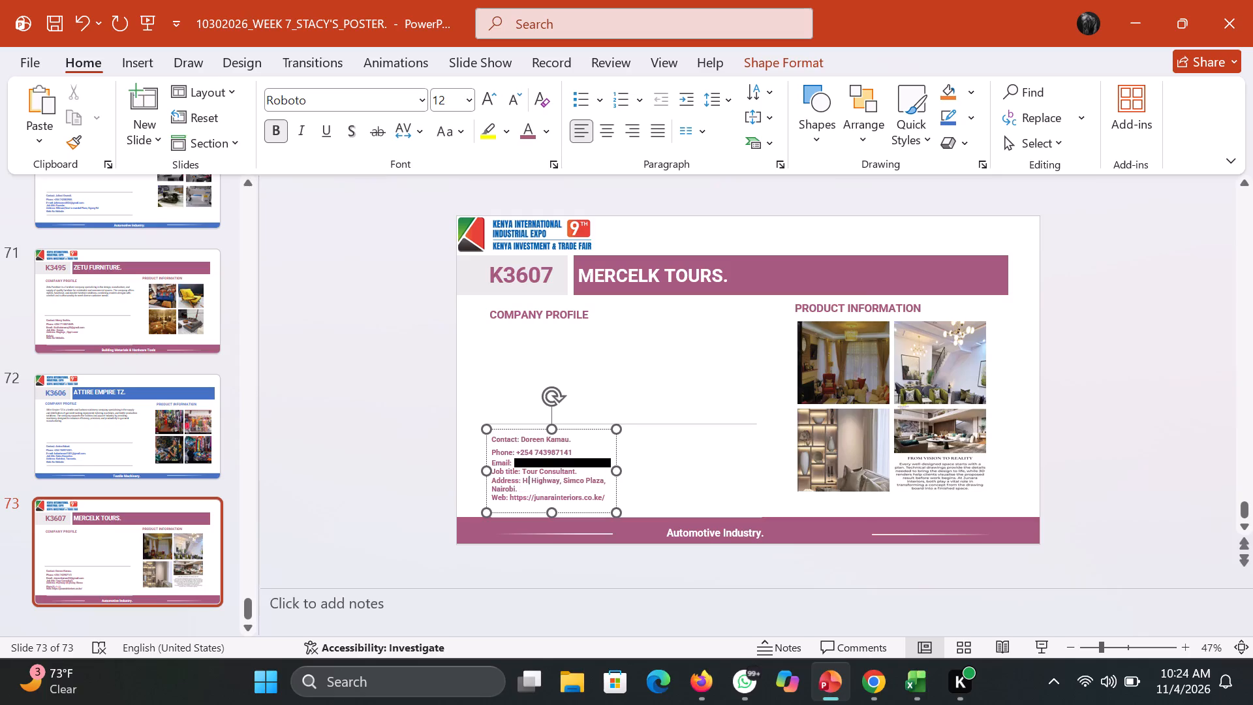
key("BackSpace")
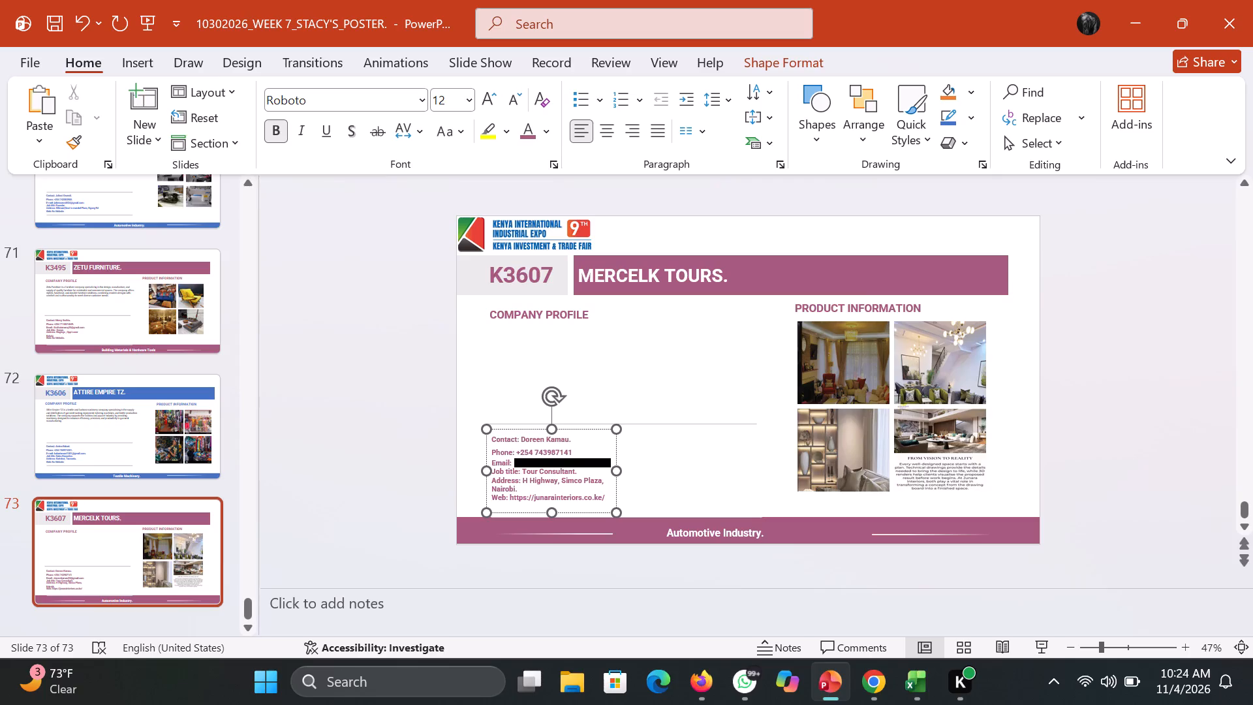
left_click(521, 490)
key("BackSpace")
key("BackSpace")
key("BackSpace")
key("BackSpace")
key("BackSpace")
key("BackSpace")
key("BackSpace")
key("BackSpace")
key("BackSpace")
key("BackSpace")
key("BackSpace")
key("BackSpace")
key("BackSpace")
key("BackSpace")
key("BackSpace")
key("BackSpace")
key("BackSpace")
key("BackSpace")
key("BackSpace")
key("BackSpace")
key("BackSpace")
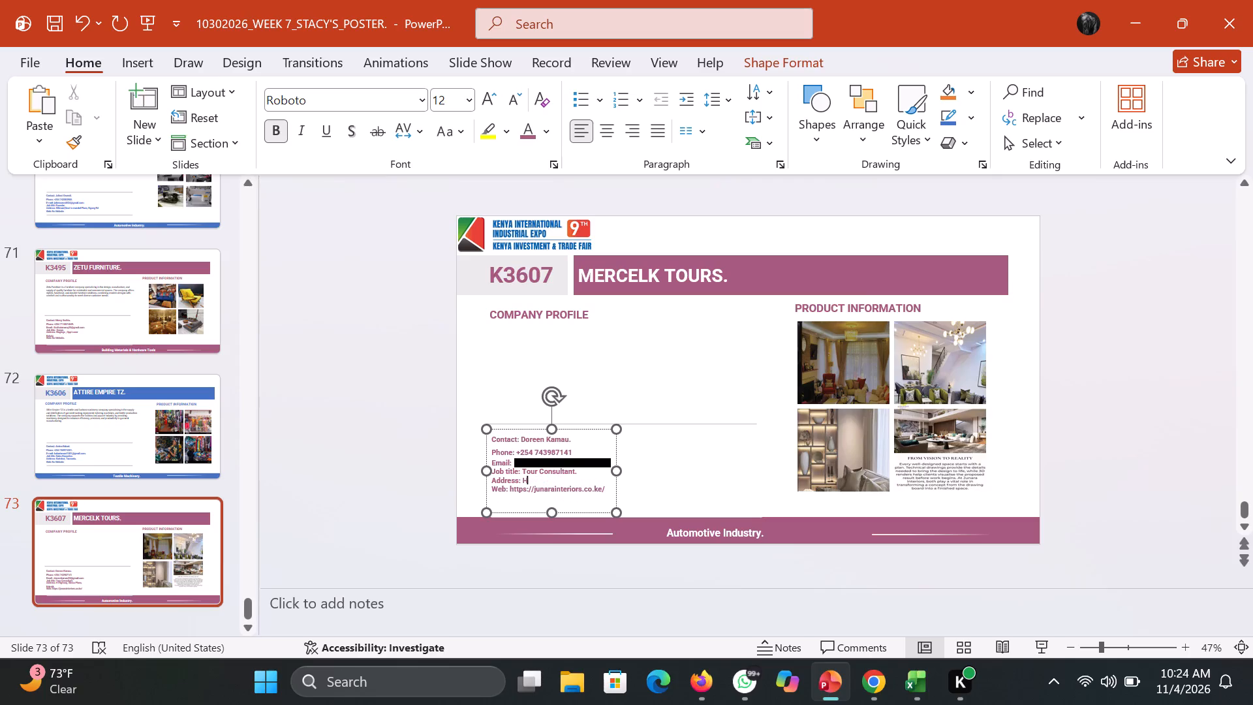
key("BackSpace")
Enter the Mercelk Tours company address after "Address:" on slide 73, consulting the buyer list in Chrome.
left_click(872, 683)
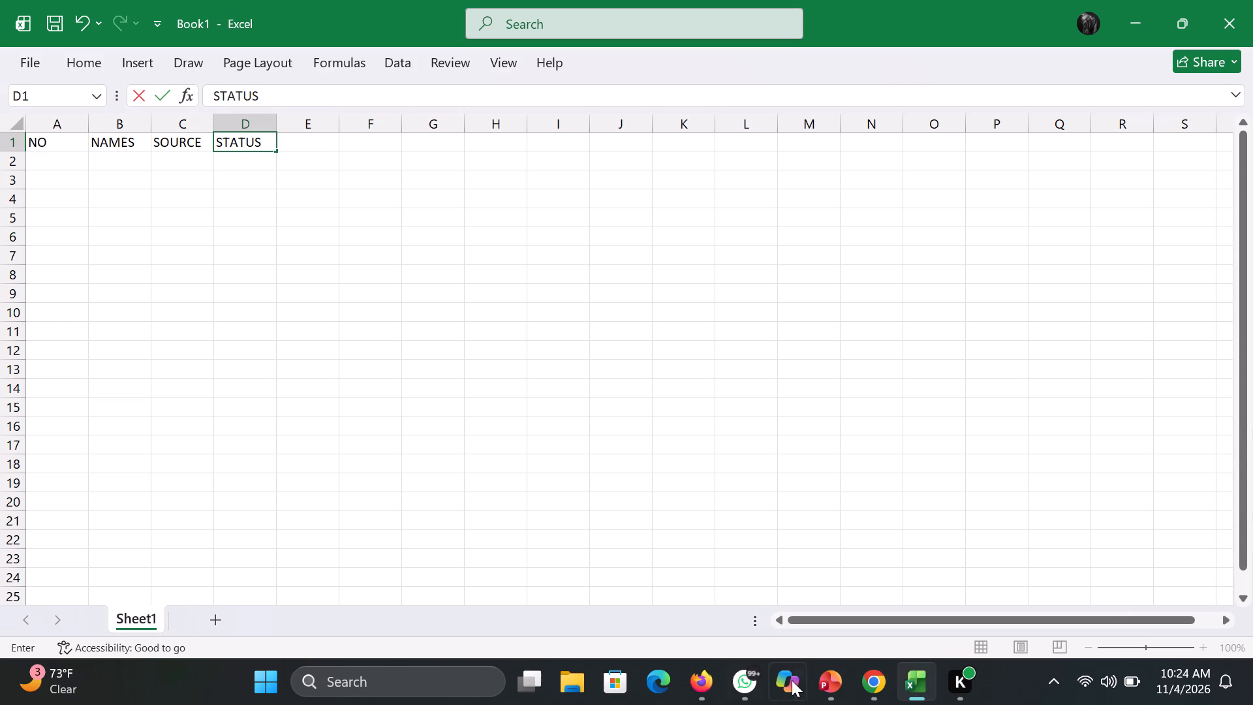
left_click(828, 679)
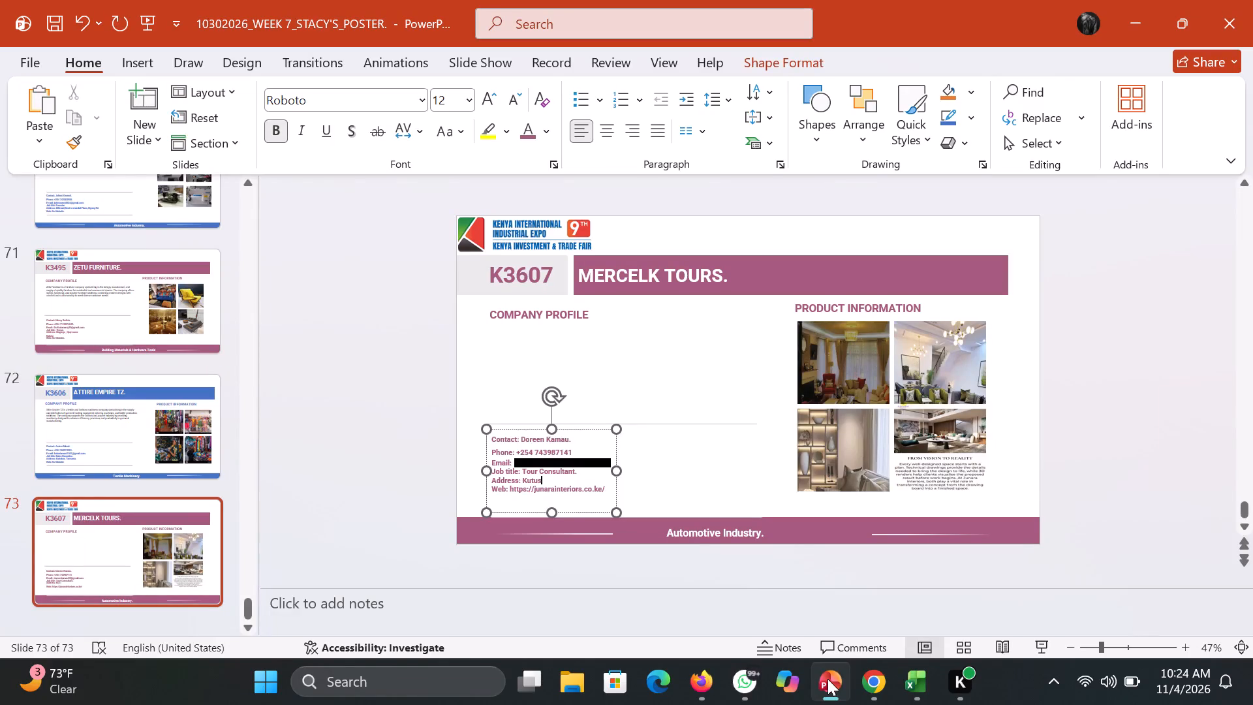
type(",")
key("space")
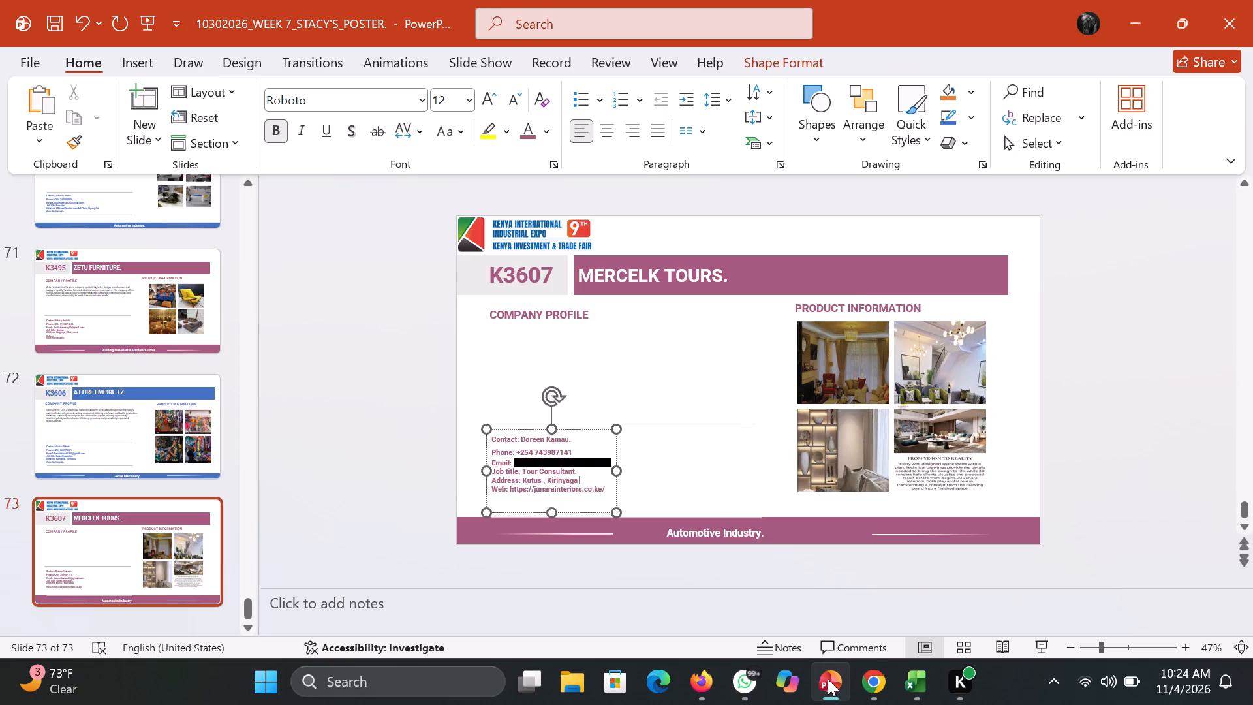
type("ounty")
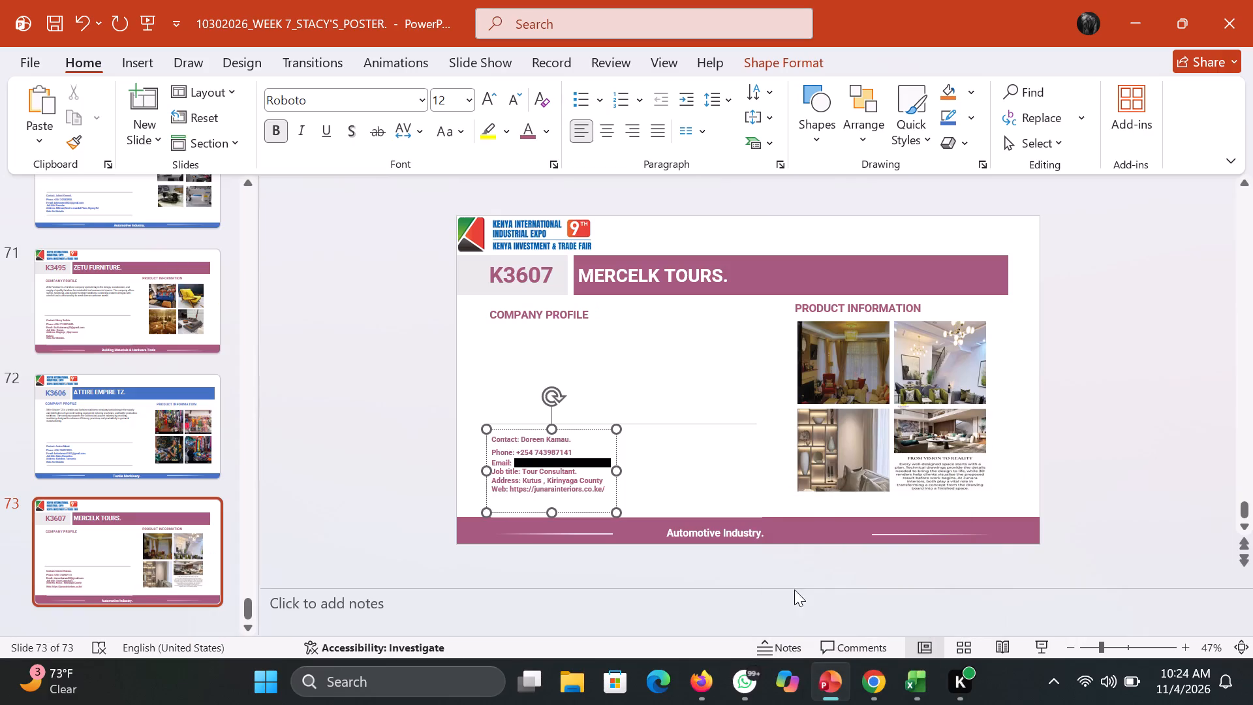
left_click(866, 687)
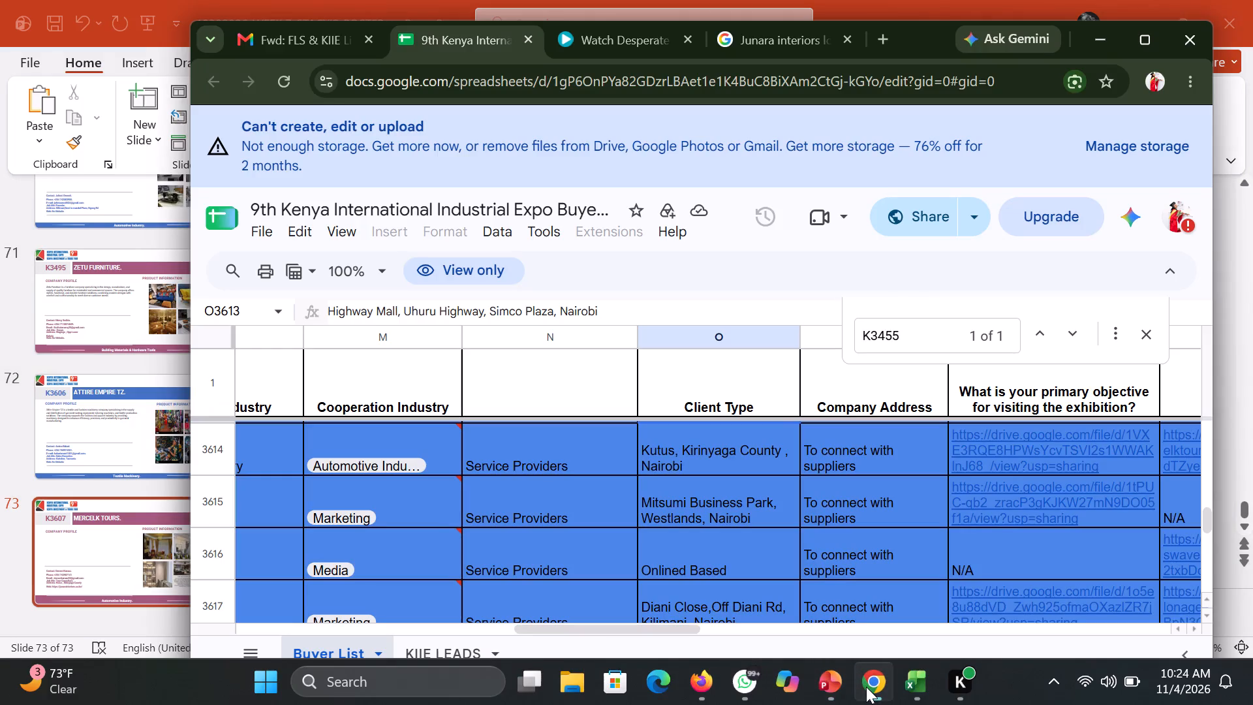
left_click(832, 685)
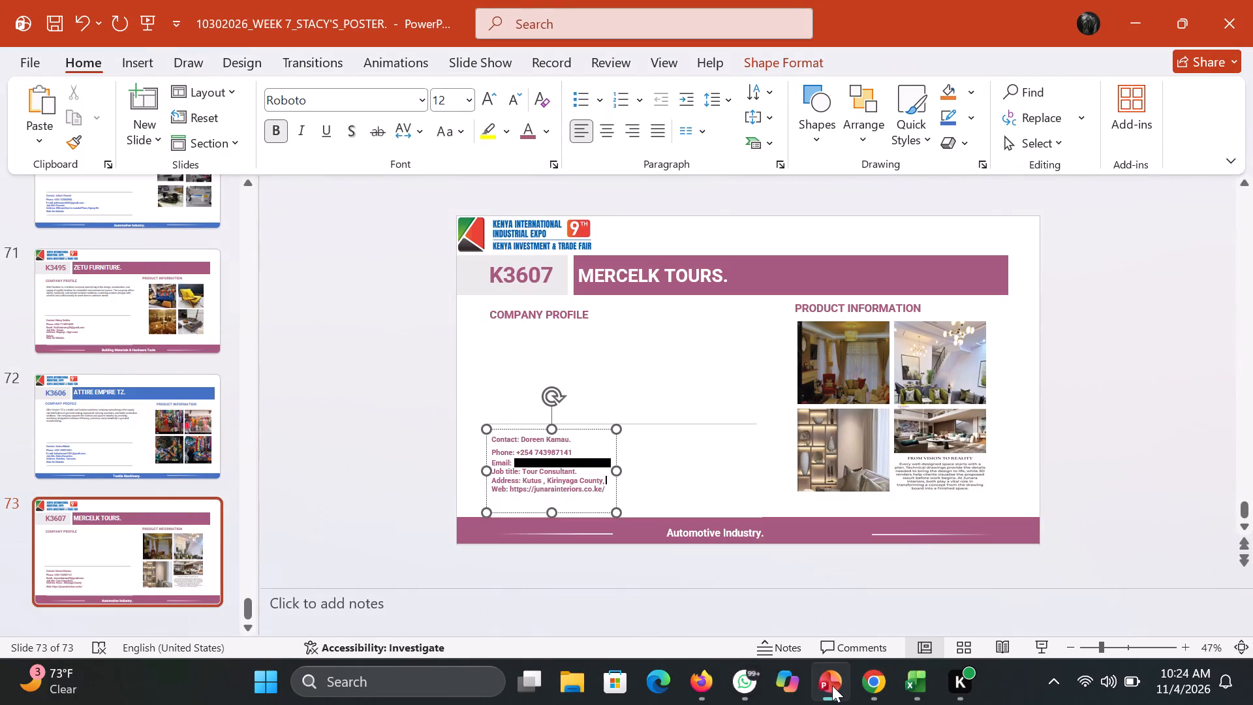
type("airobi")
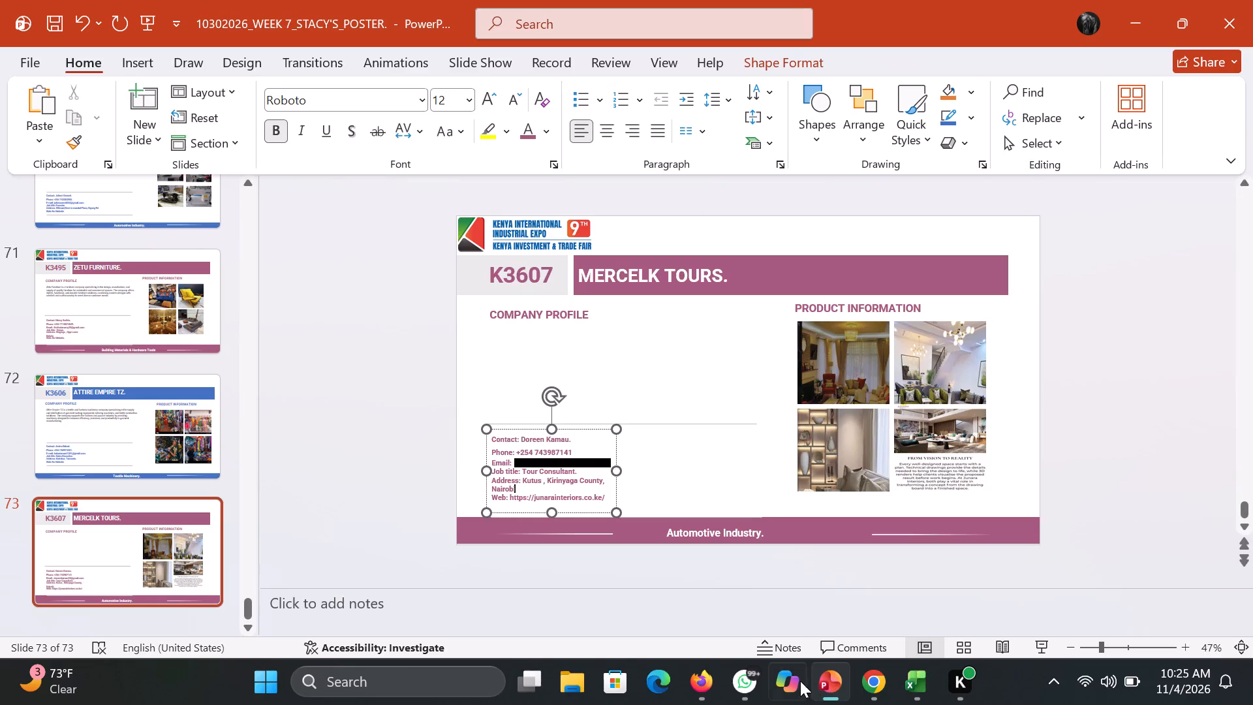
key("period")
Clear the old web address after "Web:" on slide 73, and switch to the buyer list in Chrome for the Mercelk Tours website.
left_click(604, 497)
key("BackSpace")
key("BackSpace")
key("BackSpace")
key("BackSpace")
key("BackSpace")
key("BackSpace")
key("BackSpace")
key("BackSpace")
key("BackSpace")
key("BackSpace")
key("BackSpace")
key("BackSpace")
key("BackSpace")
key("BackSpace")
key("BackSpace")
key("BackSpace")
key("BackSpace")
key("BackSpace")
key("BackSpace")
key("BackSpace")
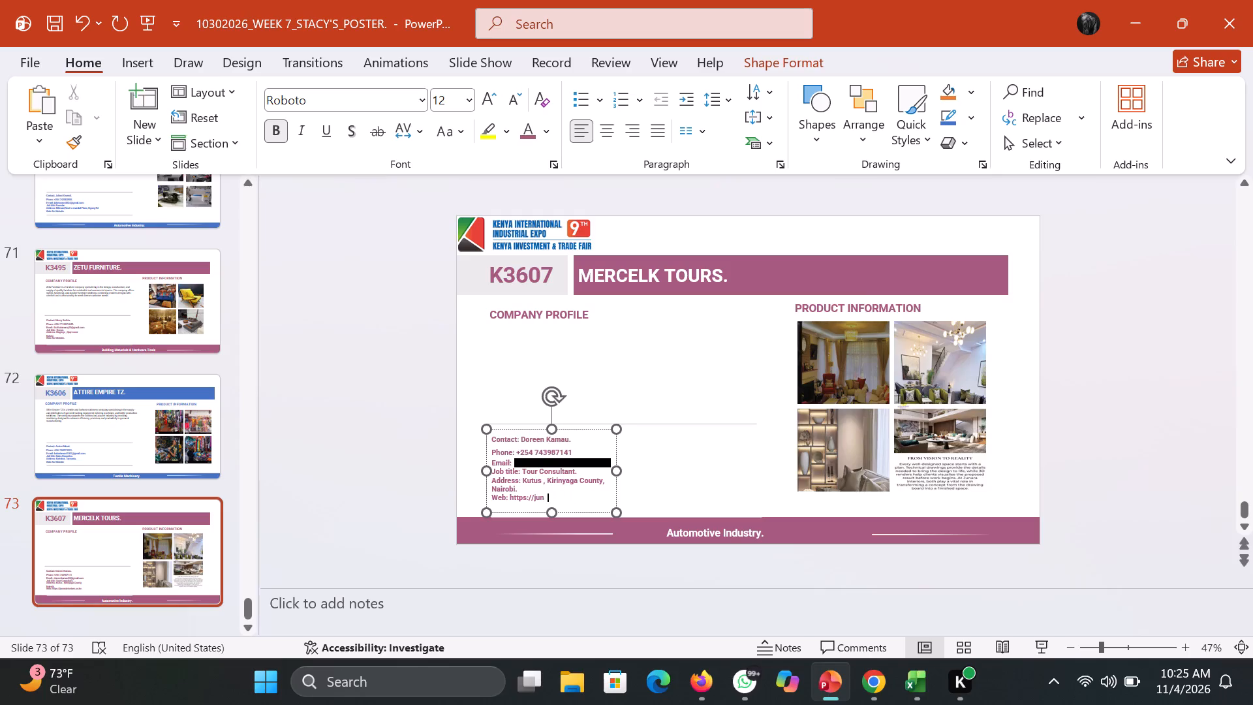
key("BackSpace")
left_click(867, 689)
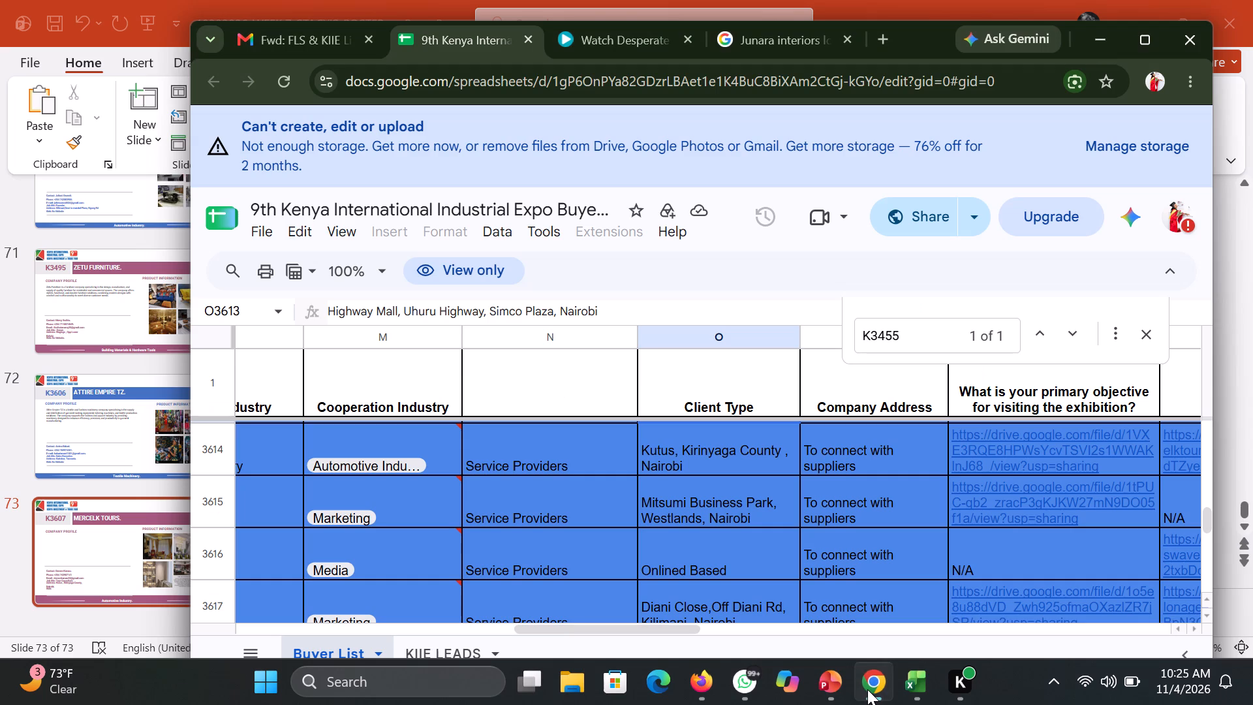
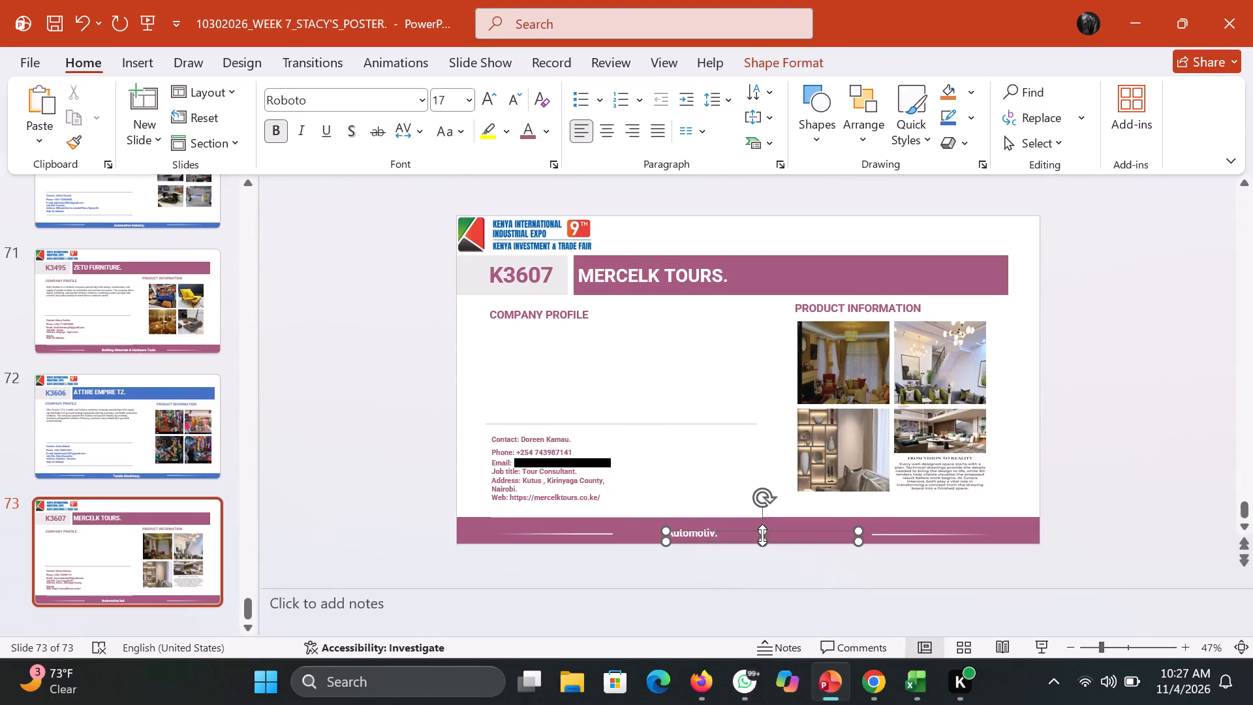
Replace the industry name in slide 73's footer band with "Tourism.".
key("BackSpace")
key("BackSpace")
key("BackSpace")
key("BackSpace")
key("BackSpace")
key("BackSpace")
key("BackSpace")
key("BackSpace")
key("BackSpace")
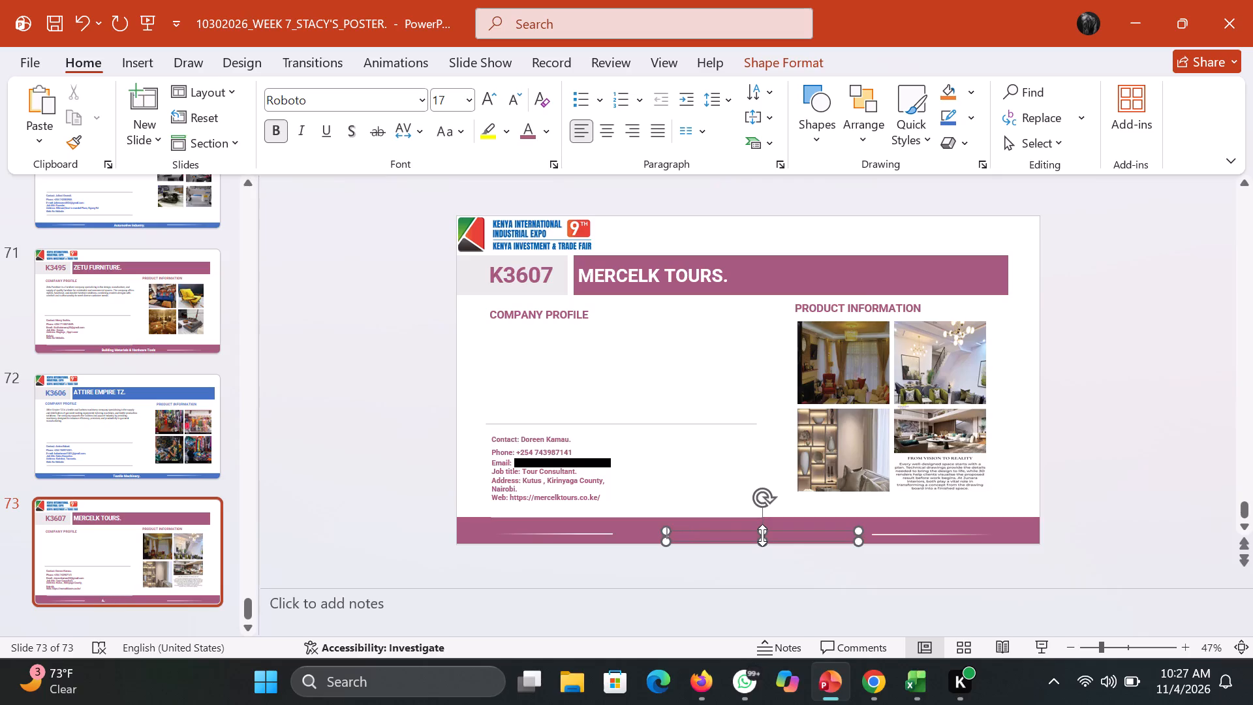
type("ourism")
left_click(714, 478)
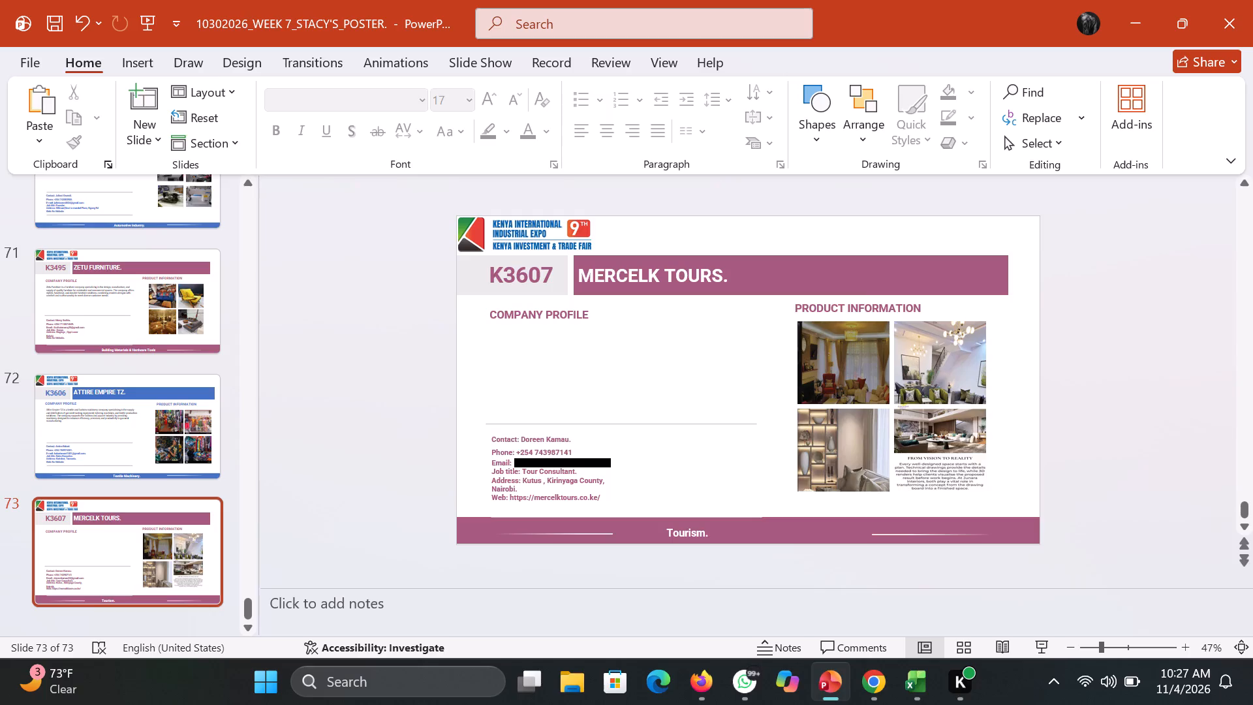
Shift the "Tourism." footer text toward the middle of slide 73's band by adding spaces before it.
left_click(668, 532)
key("space")
key("space")
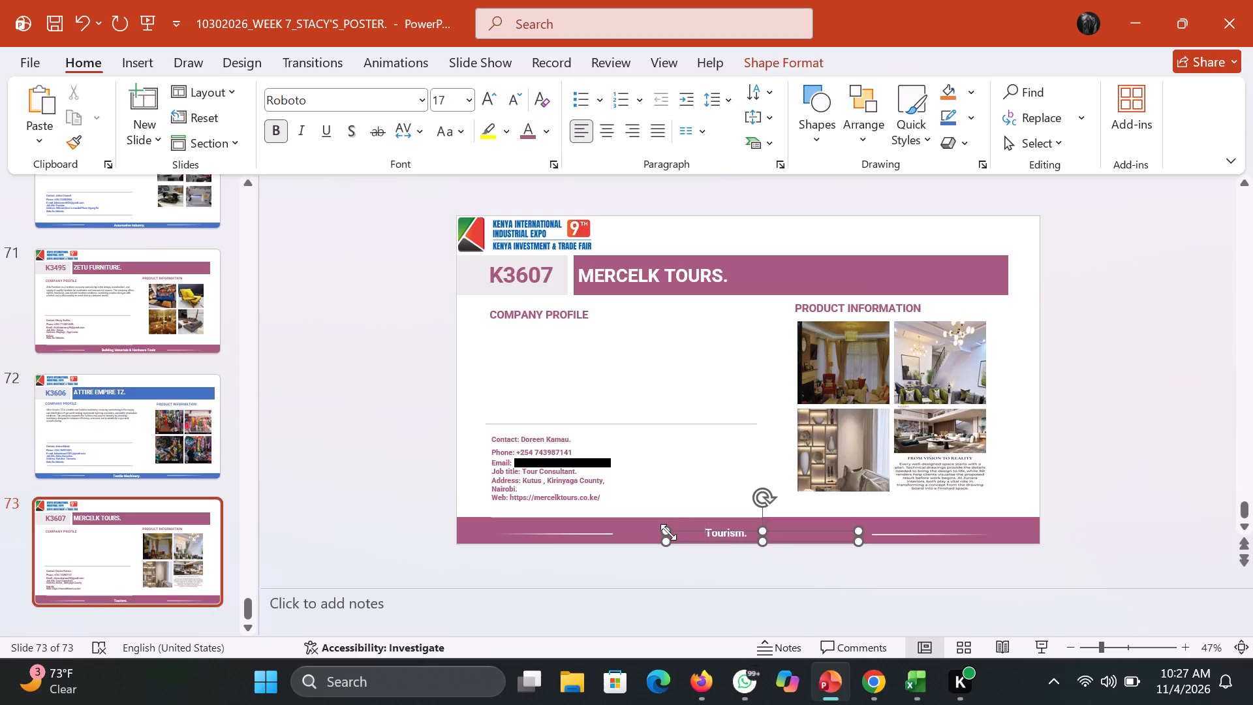
key("space")
left_click(707, 466)
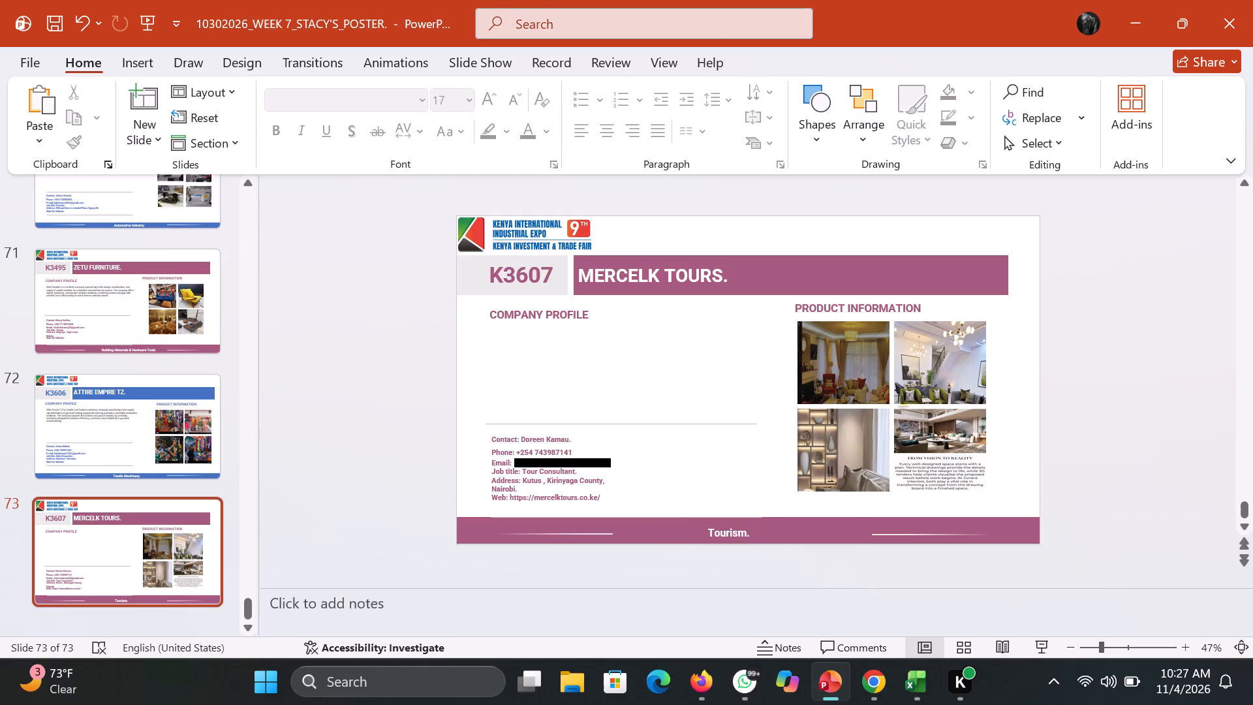
left_click(705, 533)
key("space")
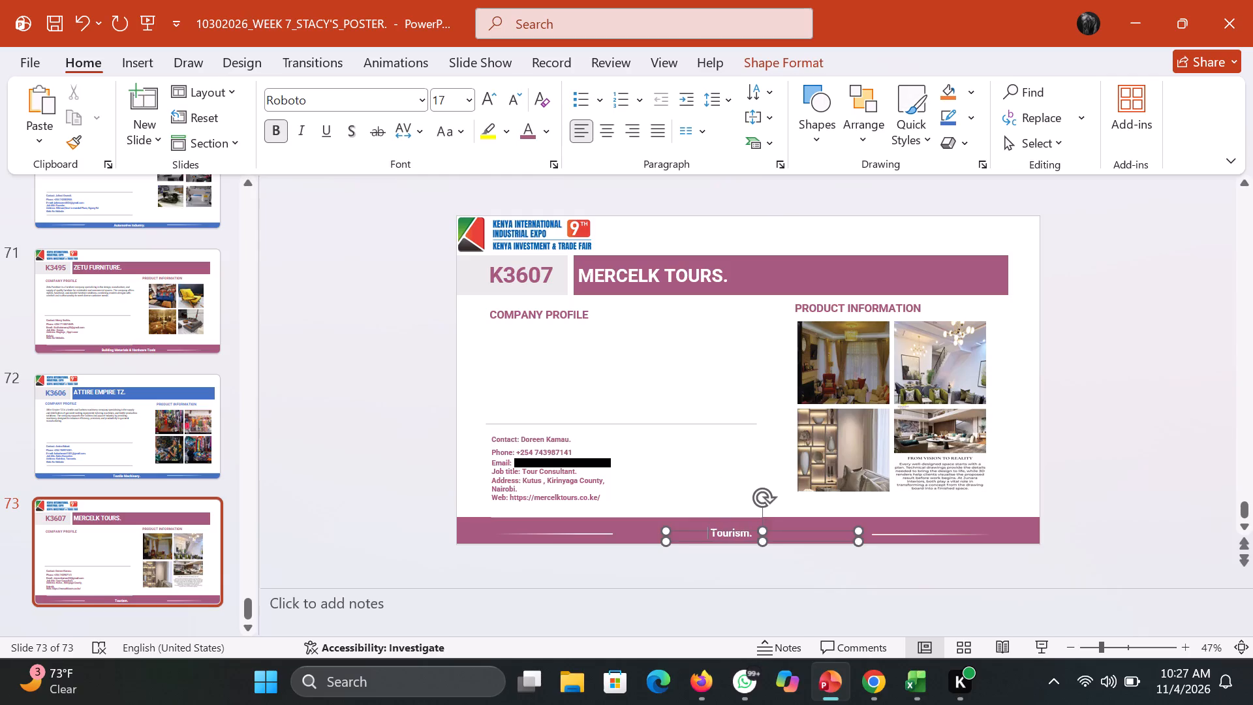
key("space")
left_click(679, 457)
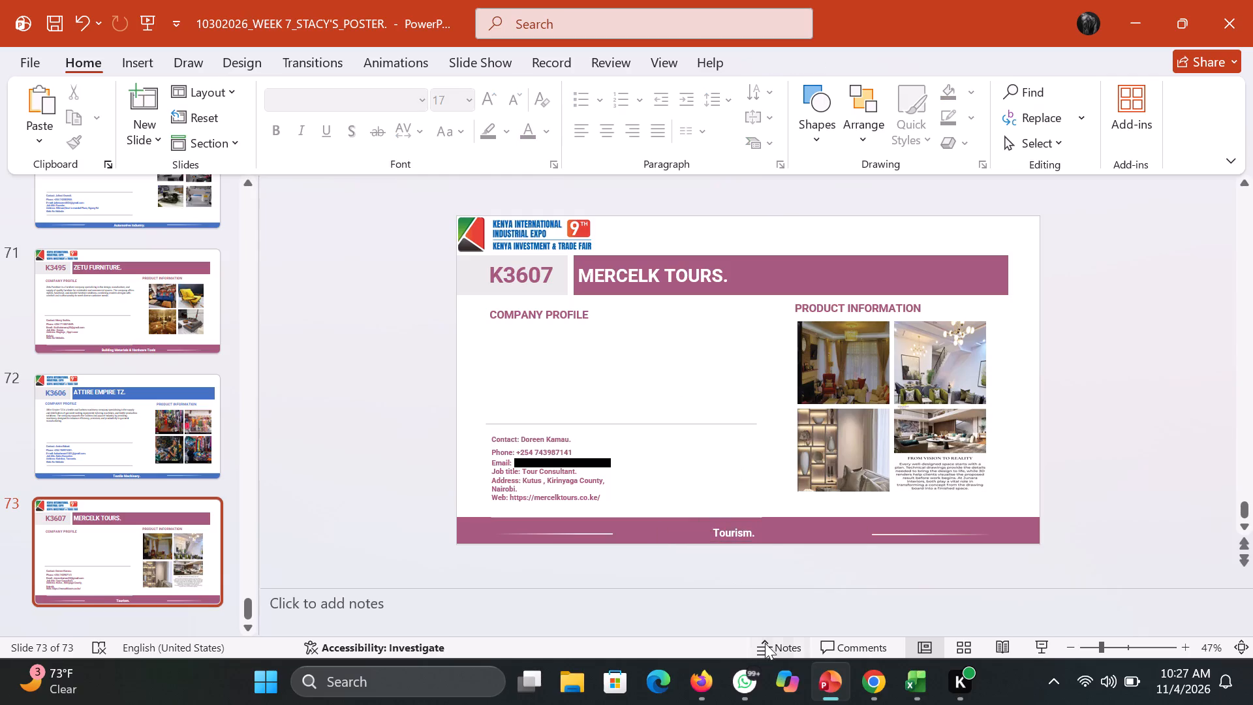
Switch to Chrome and search Google Images for "Mercelk tours logo".
left_click(888, 674)
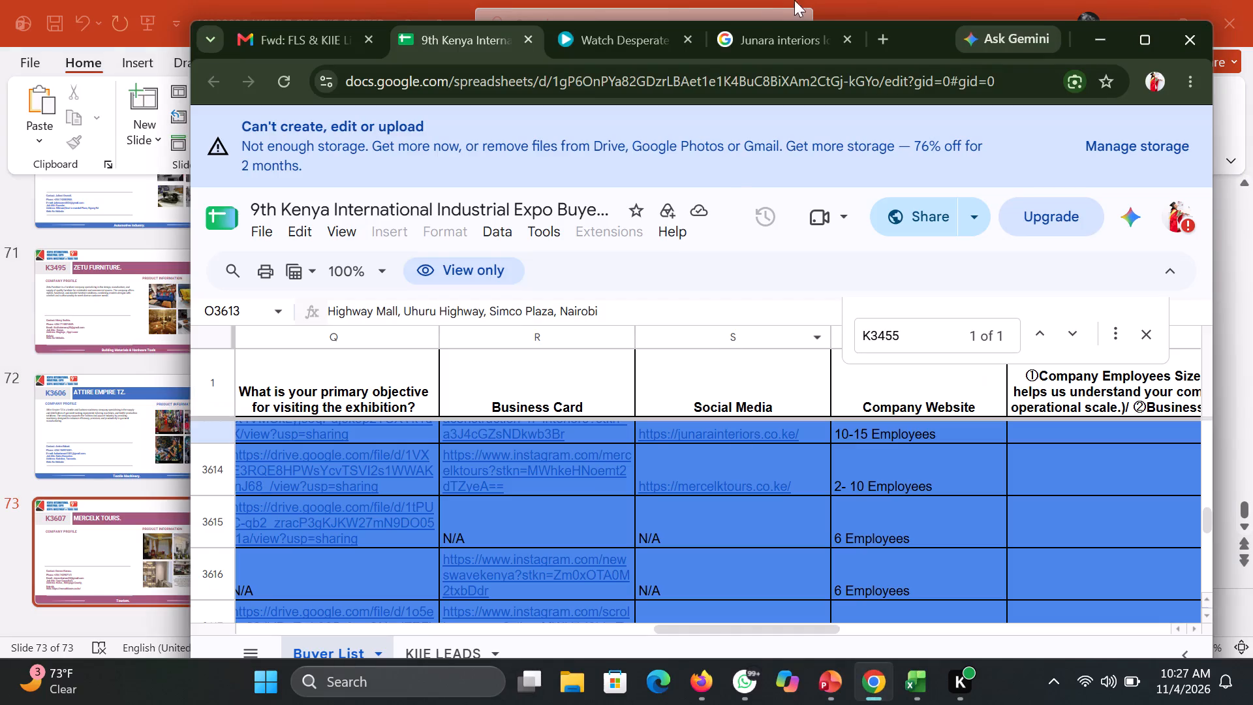
left_click(767, 35)
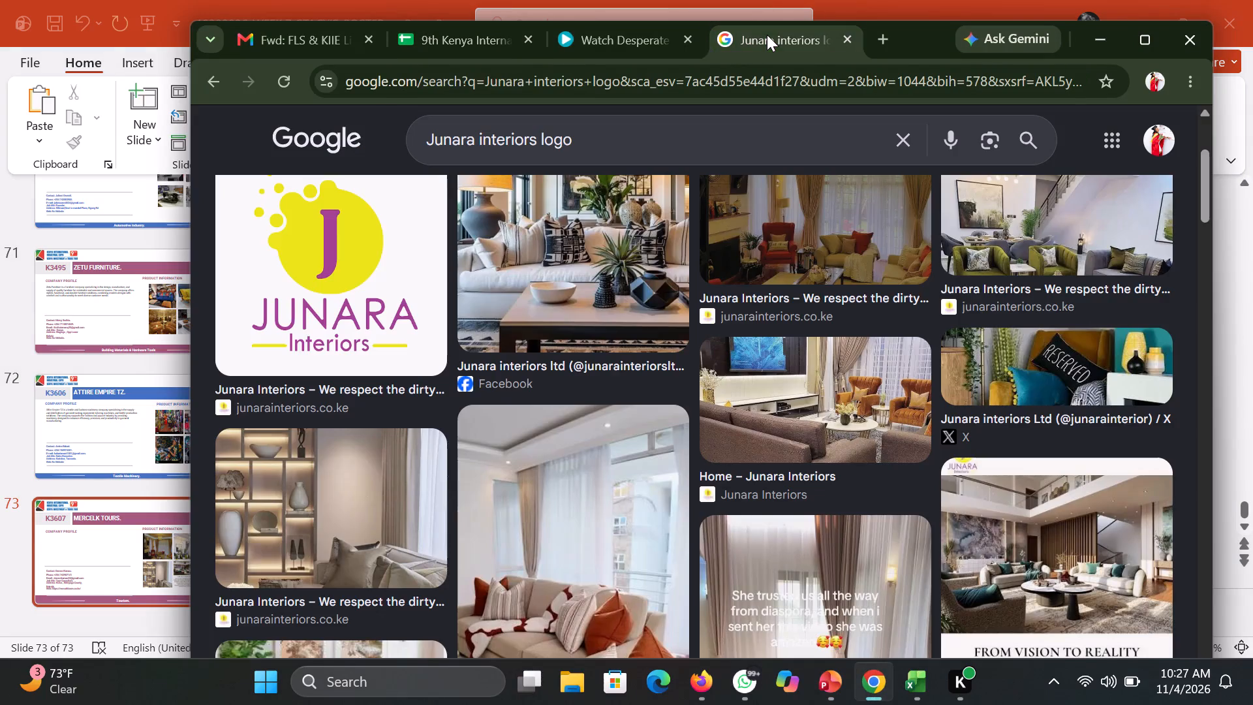
left_click(589, 149)
key("BackSpace")
key("BackSpace")
key("BackSpace")
key("BackSpace")
key("BackSpace")
key("BackSpace")
key("BackSpace")
key("BackSpace")
key("BackSpace")
key("BackSpace")
key("BackSpace")
key("BackSpace")
key("BackSpace")
key("BackSpace")
key("BackSpace")
key("BackSpace")
key("BackSpace")
key("BackSpace")
key("BackSpace")
key("BackSpace")
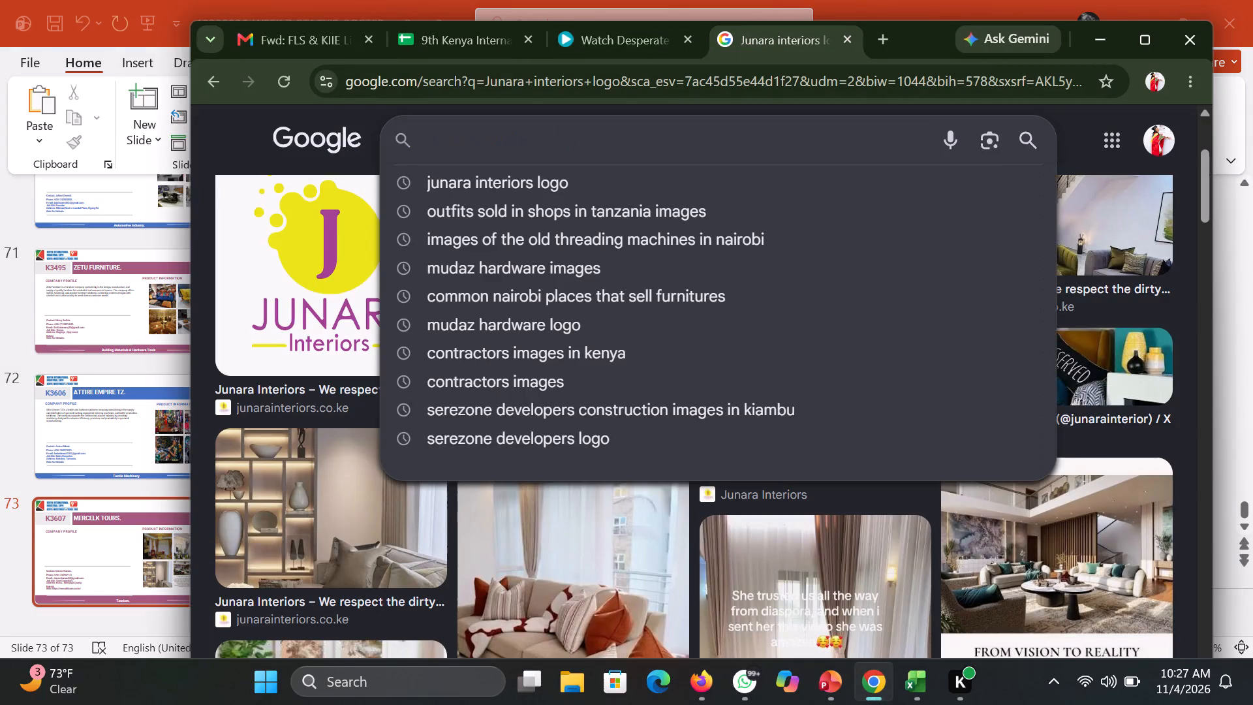
type("ercelk")
key("space")
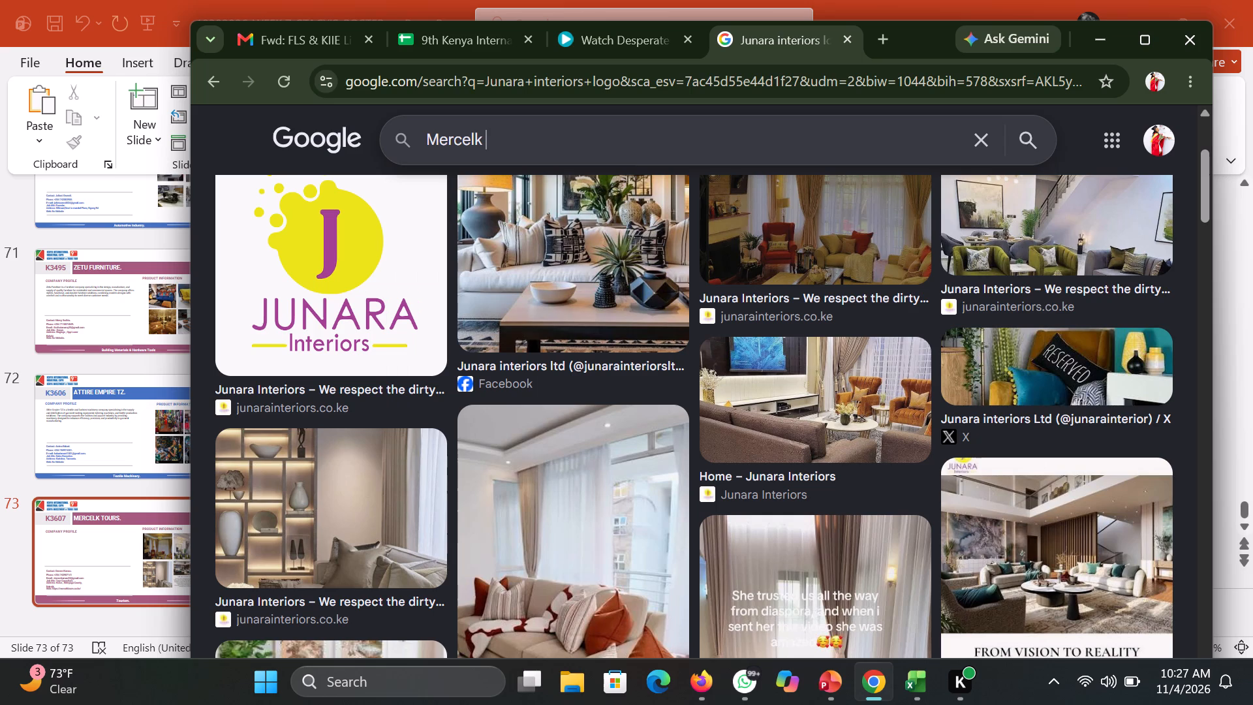
type("tours logo")
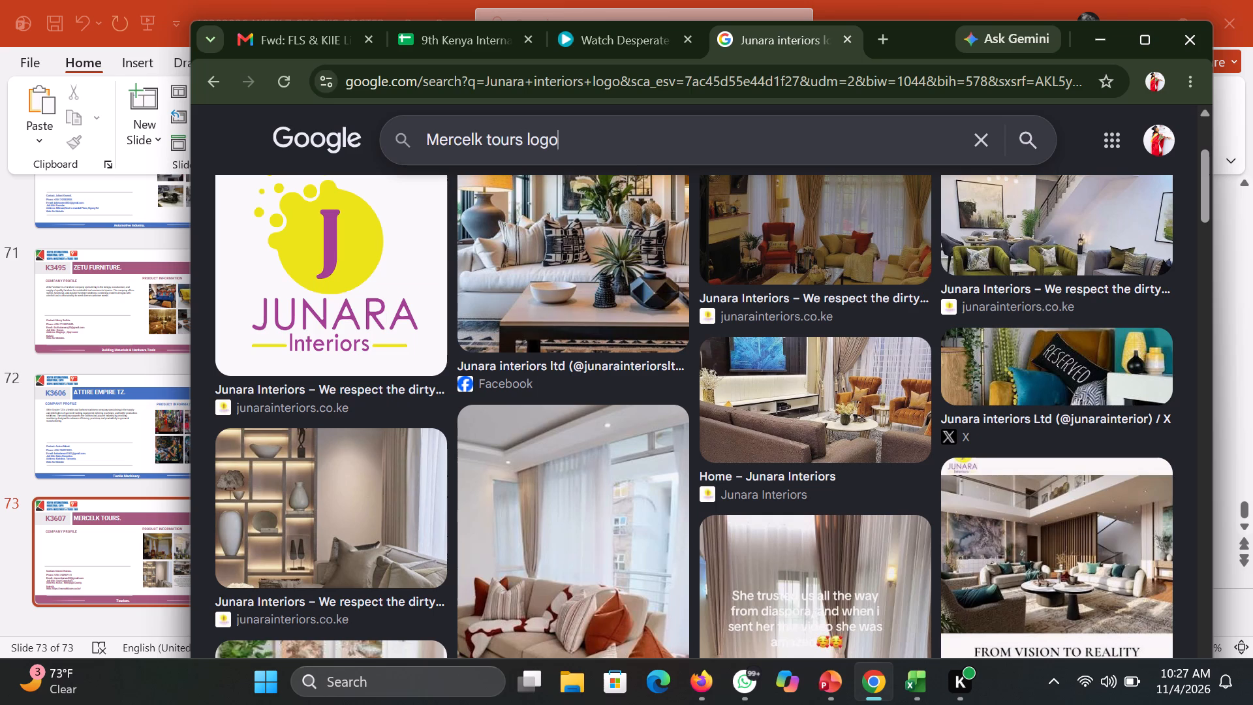
left_click(1027, 147)
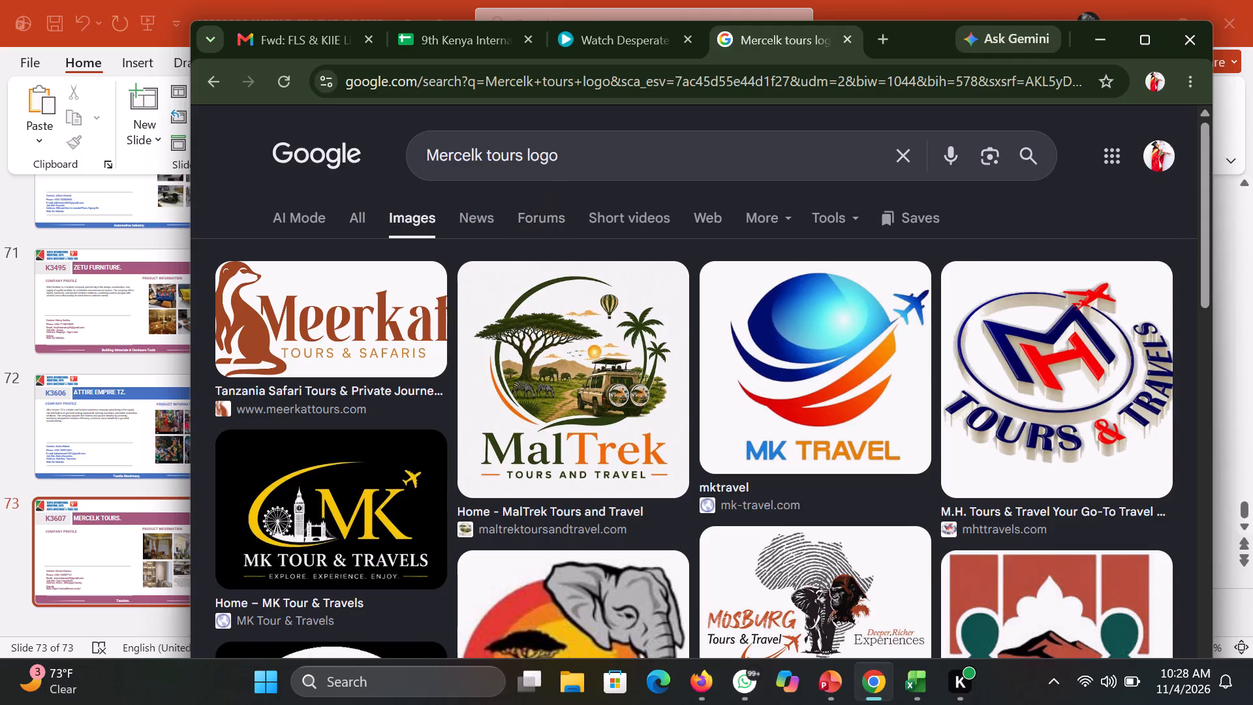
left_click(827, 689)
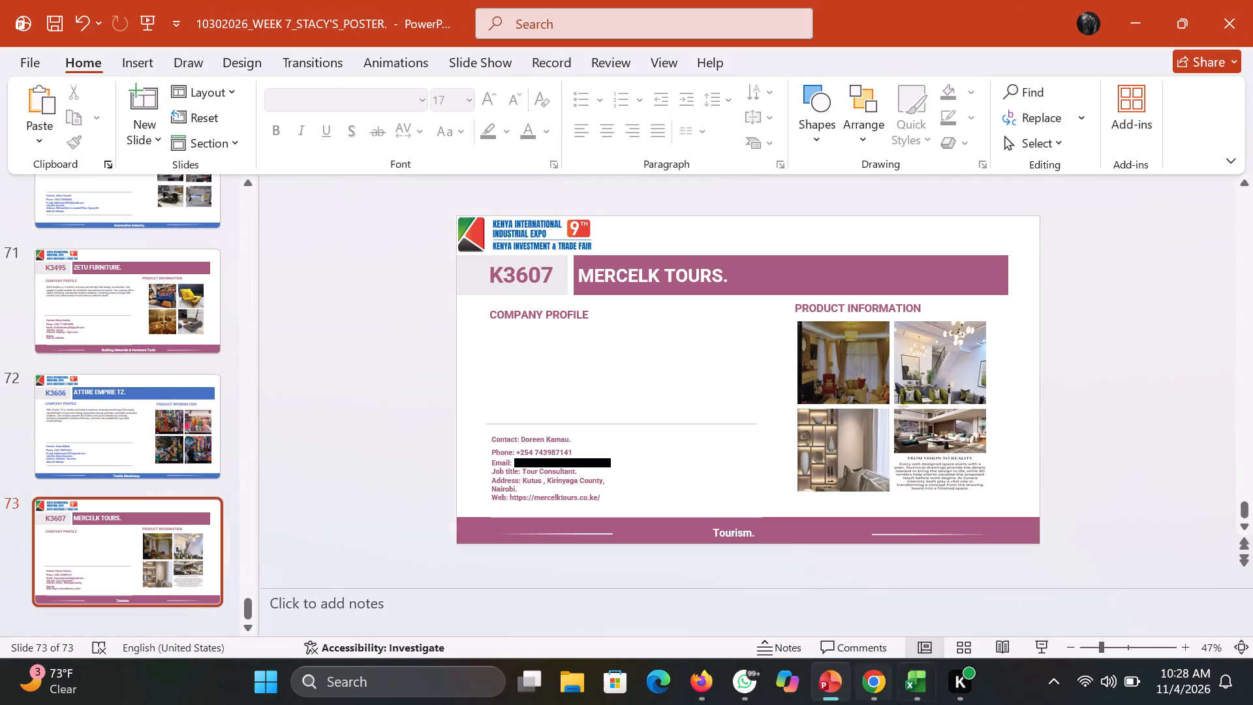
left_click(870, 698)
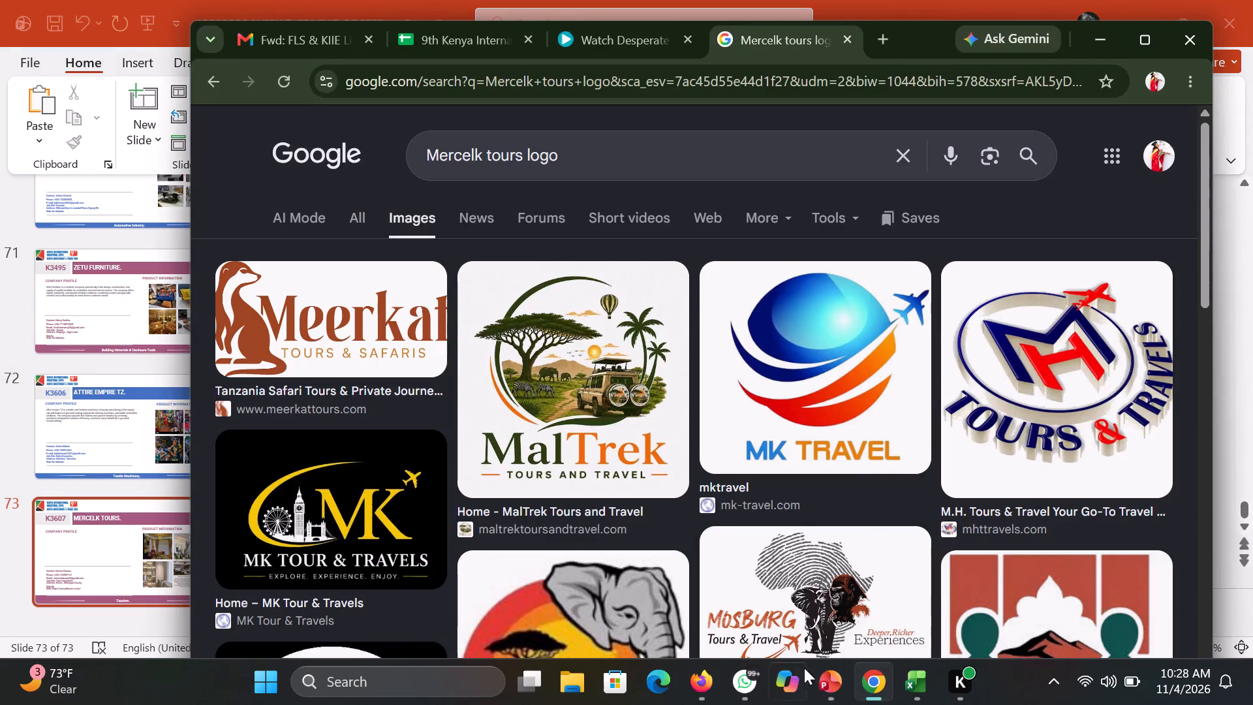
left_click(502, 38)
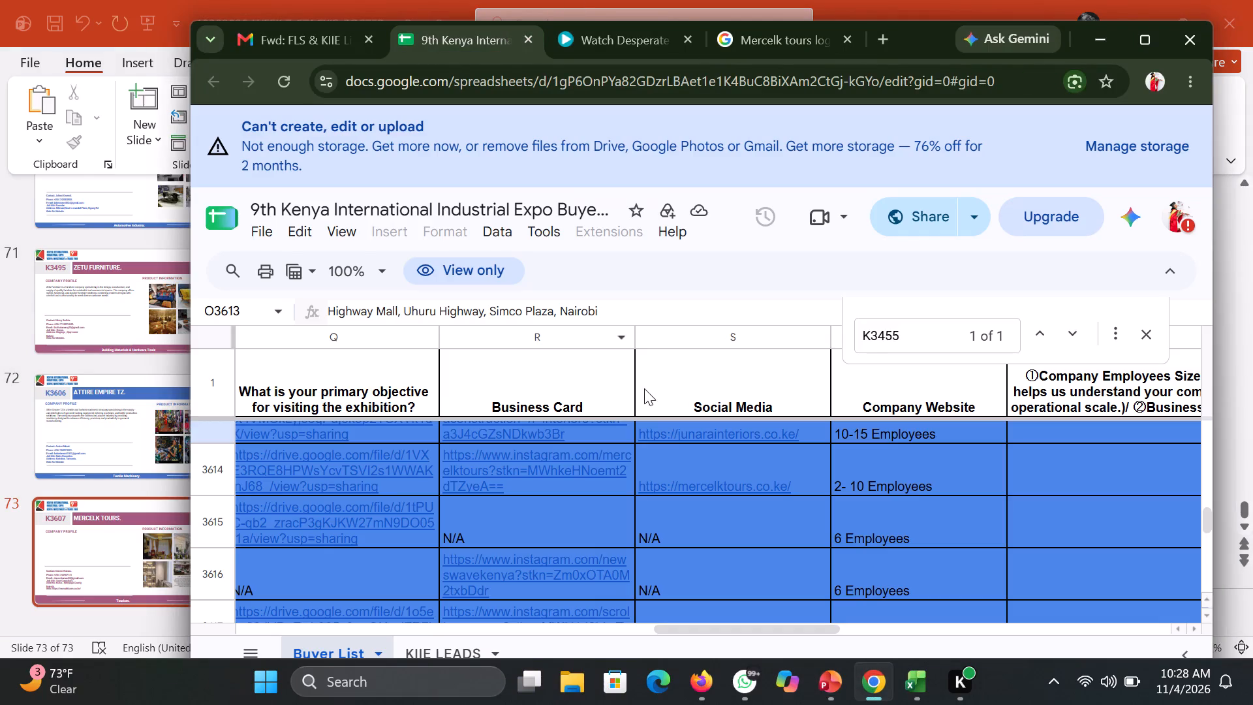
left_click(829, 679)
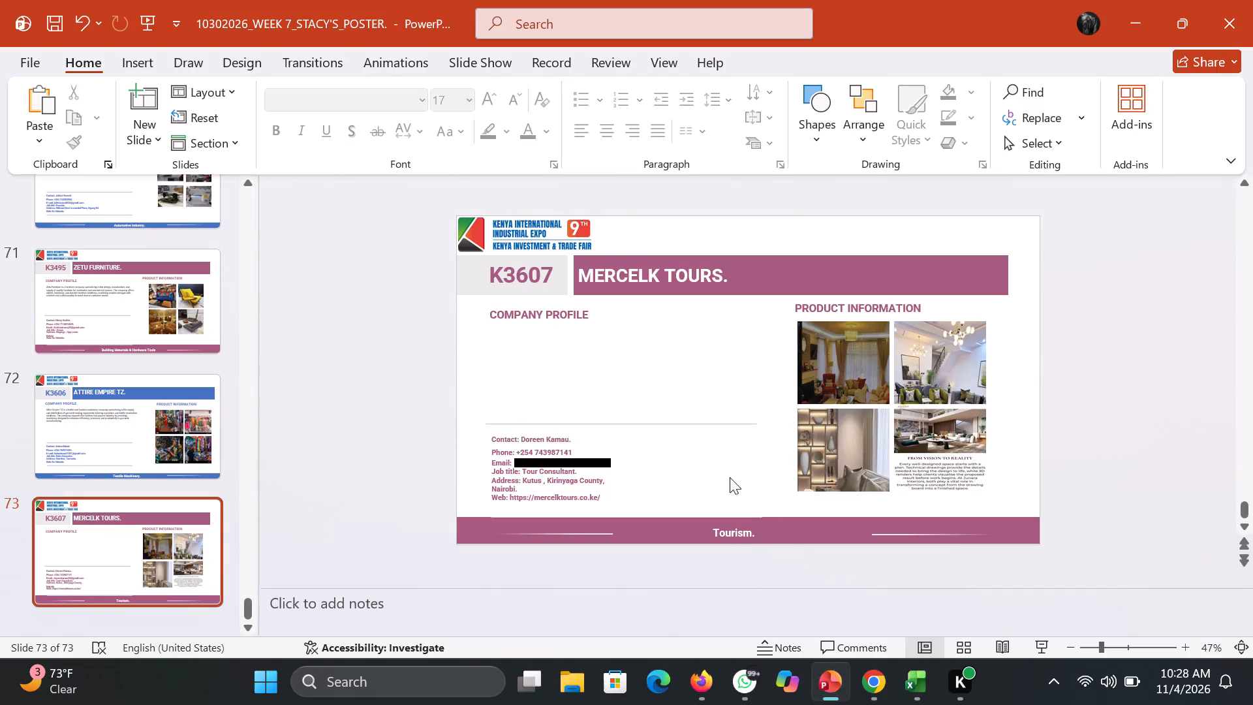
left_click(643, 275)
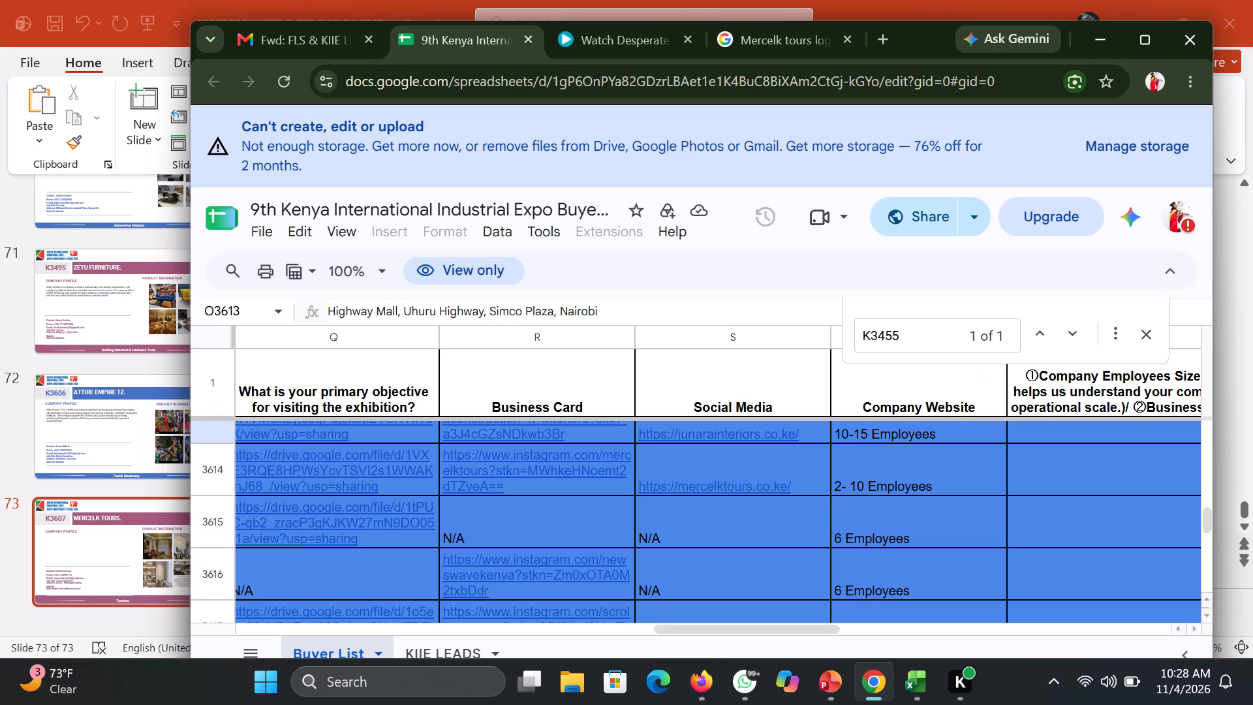
Return to PowerPoint and delete the four old interior pictures beneath PRODUCT INFORMATION on slide 73.
left_click(829, 677)
left_click(832, 376)
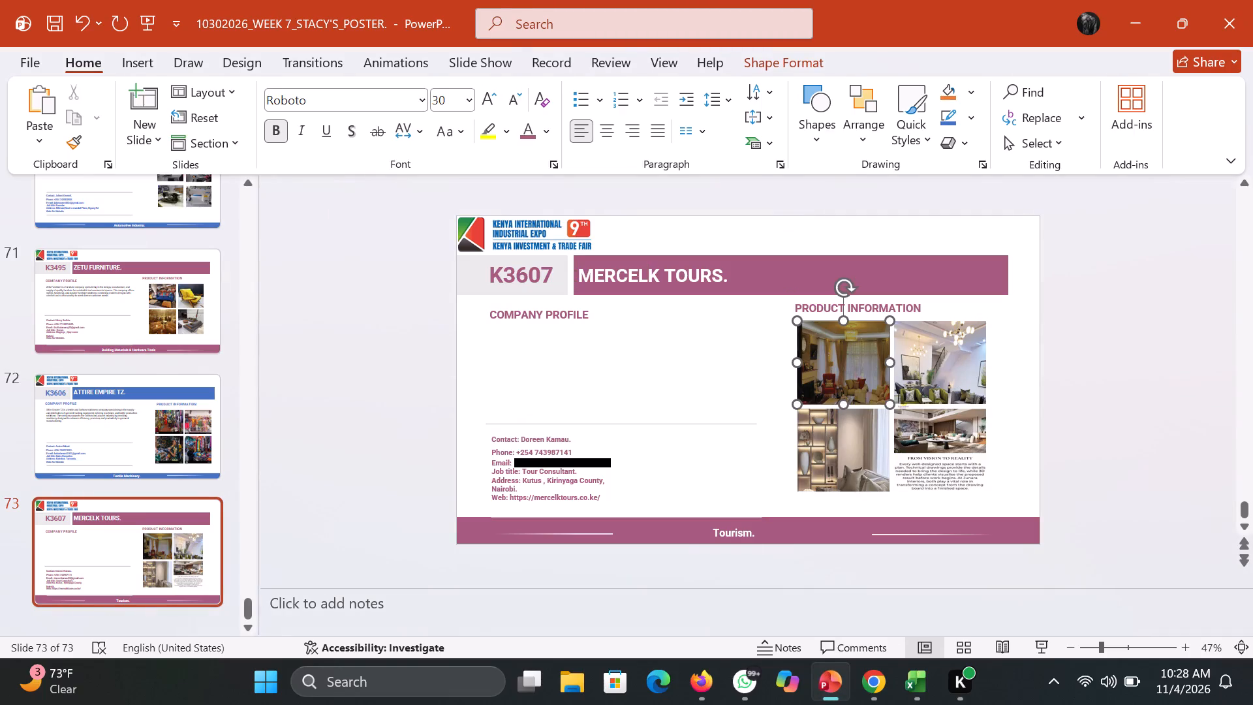
key("BackSpace")
left_click(848, 417)
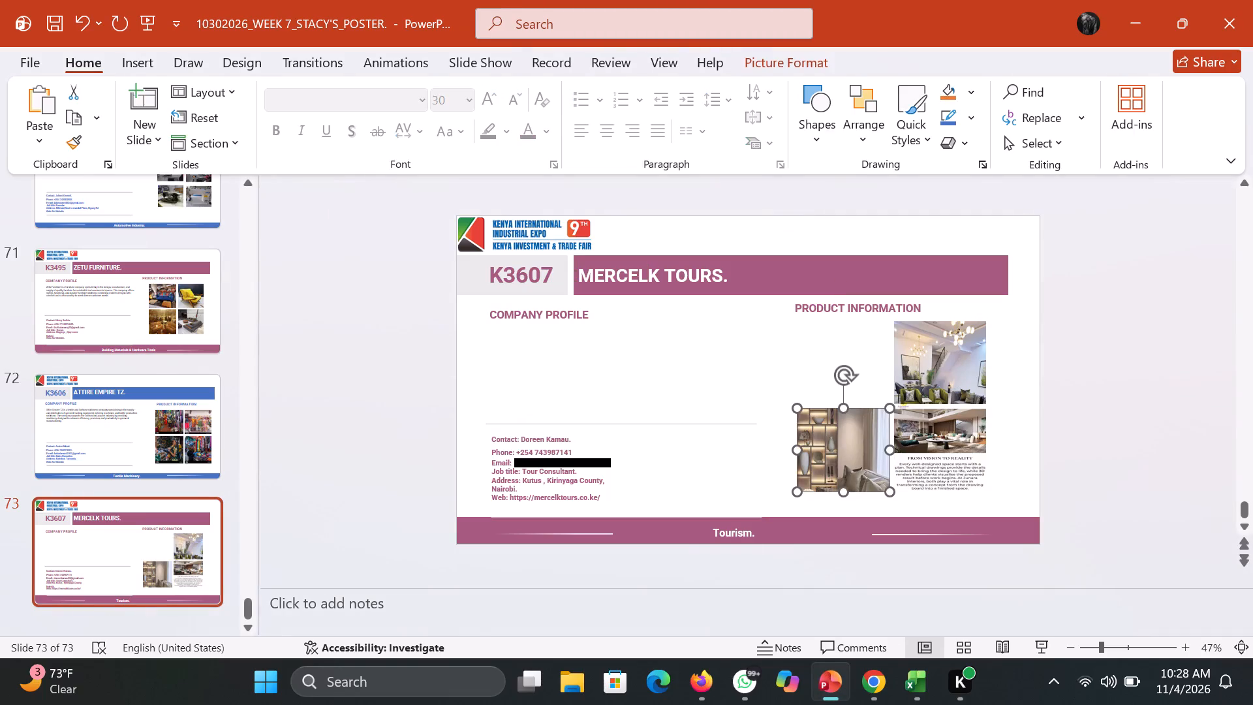
key("BackSpace")
left_click(959, 381)
key("BackSpace")
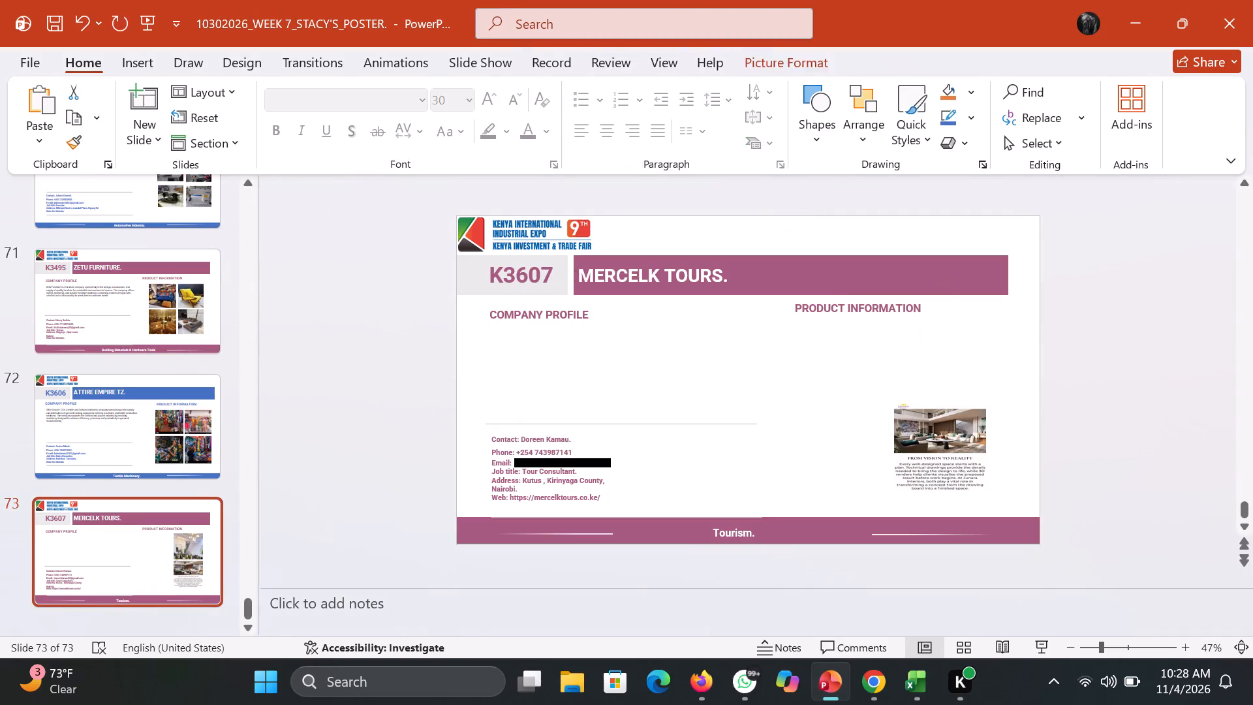
left_click(932, 473)
key("BackSpace")
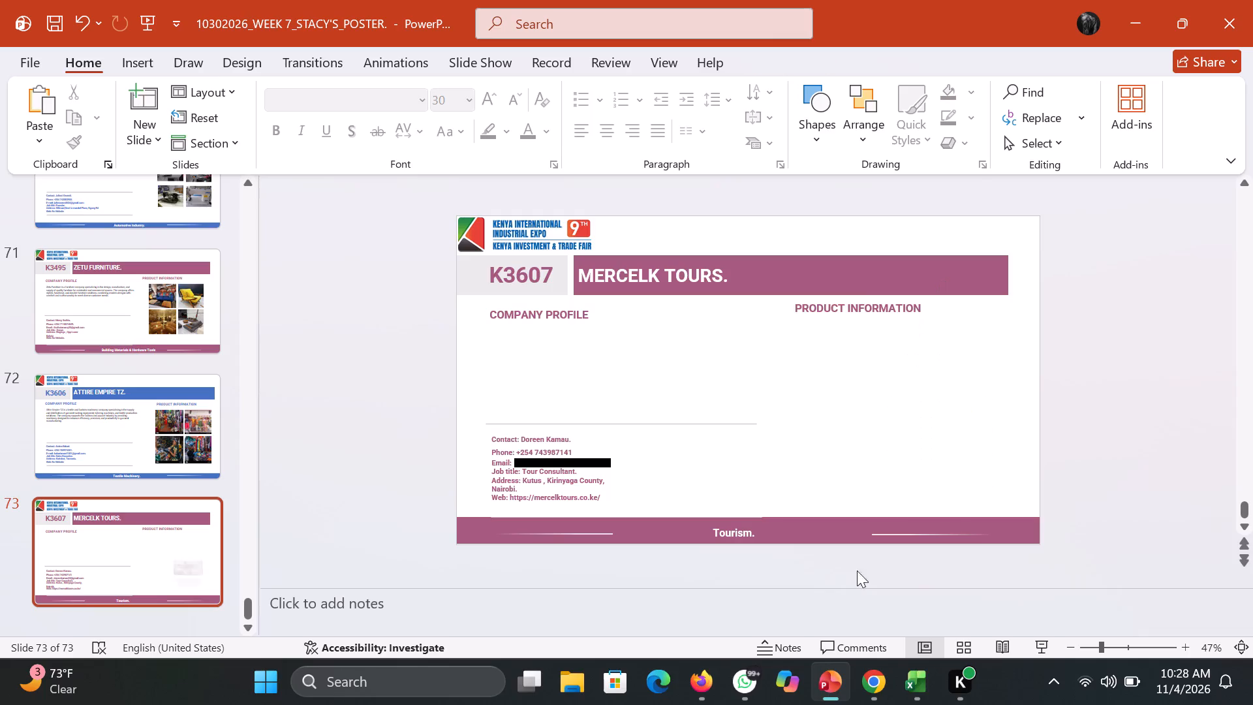
Switch to Chrome and search Google Images for "Tours IMAGES" in place of the logo query.
left_click(863, 681)
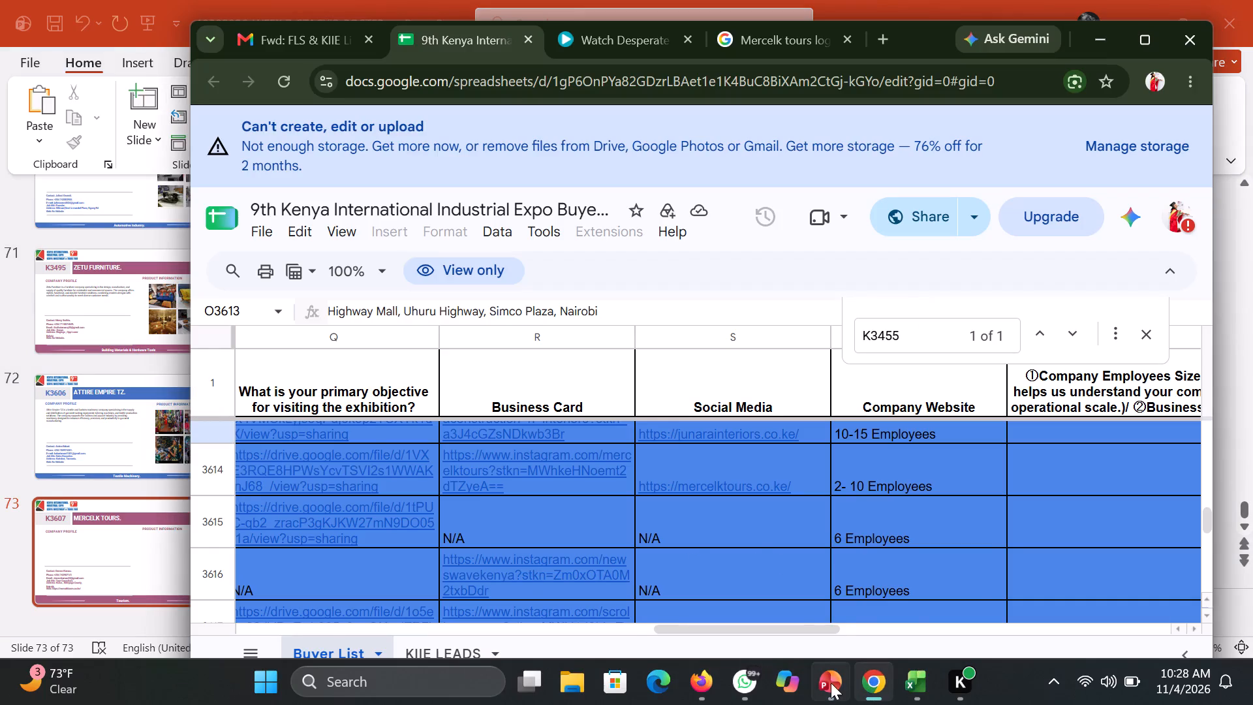
left_click(831, 683)
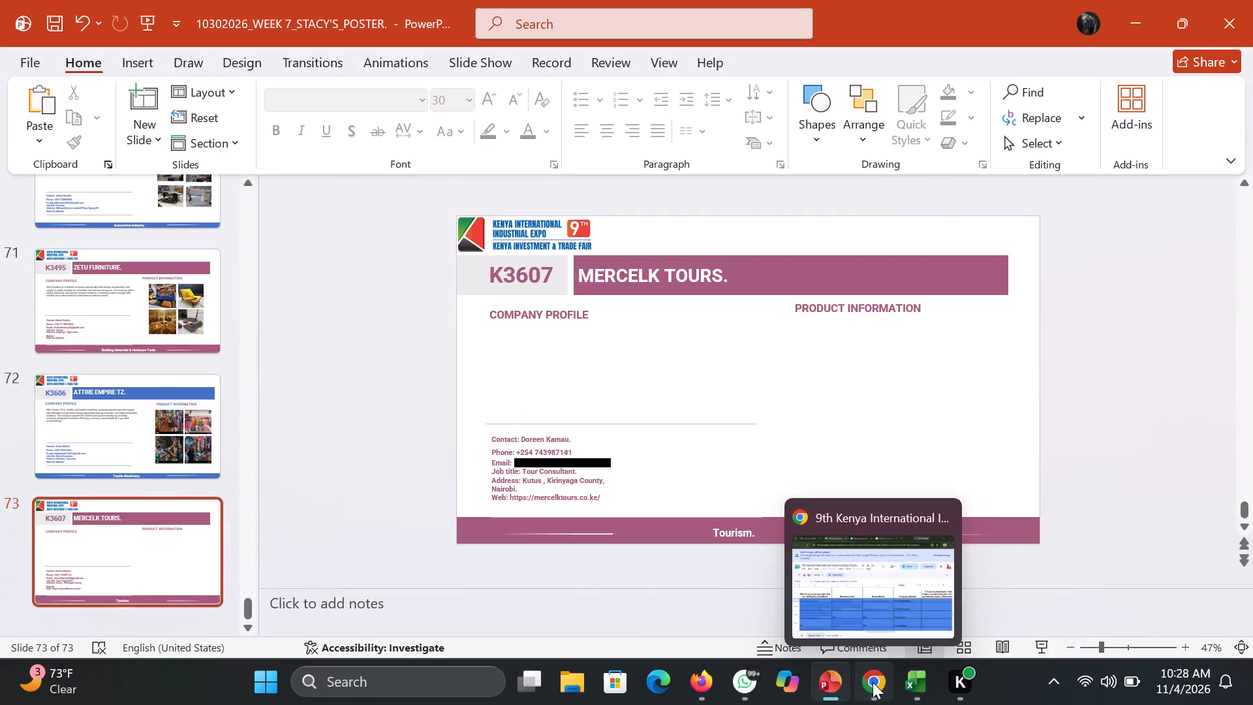
left_click(873, 682)
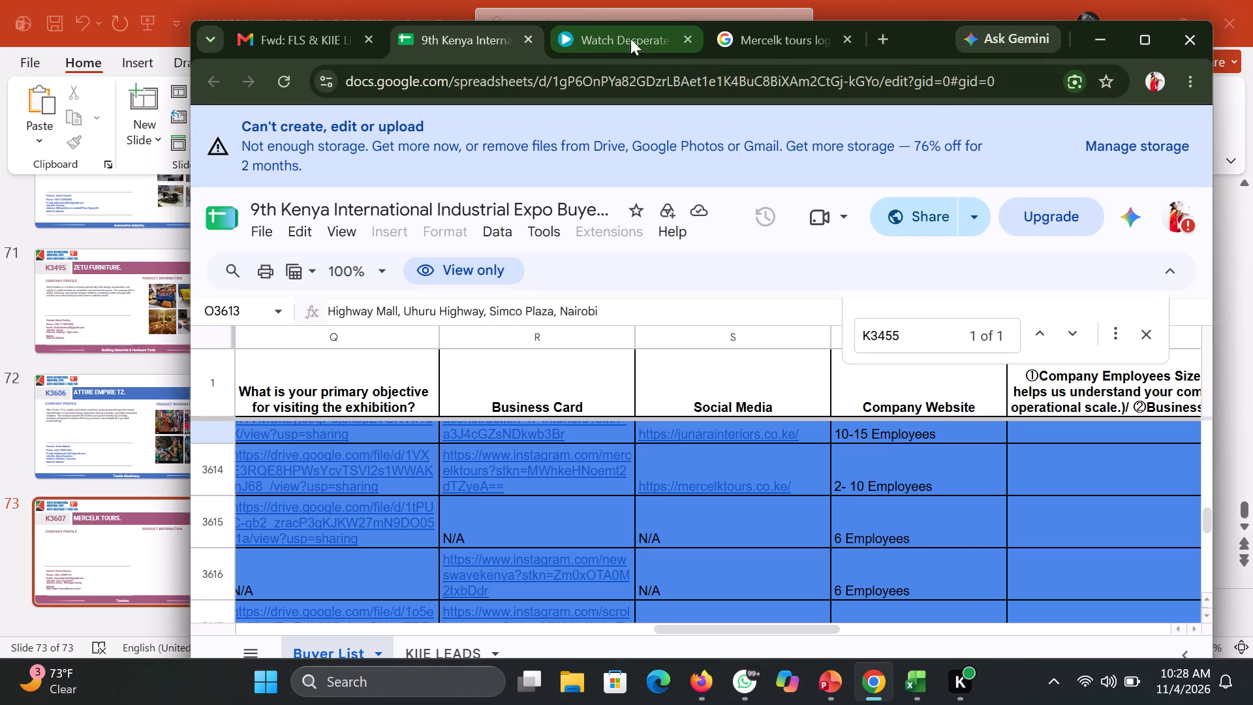
left_click(771, 42)
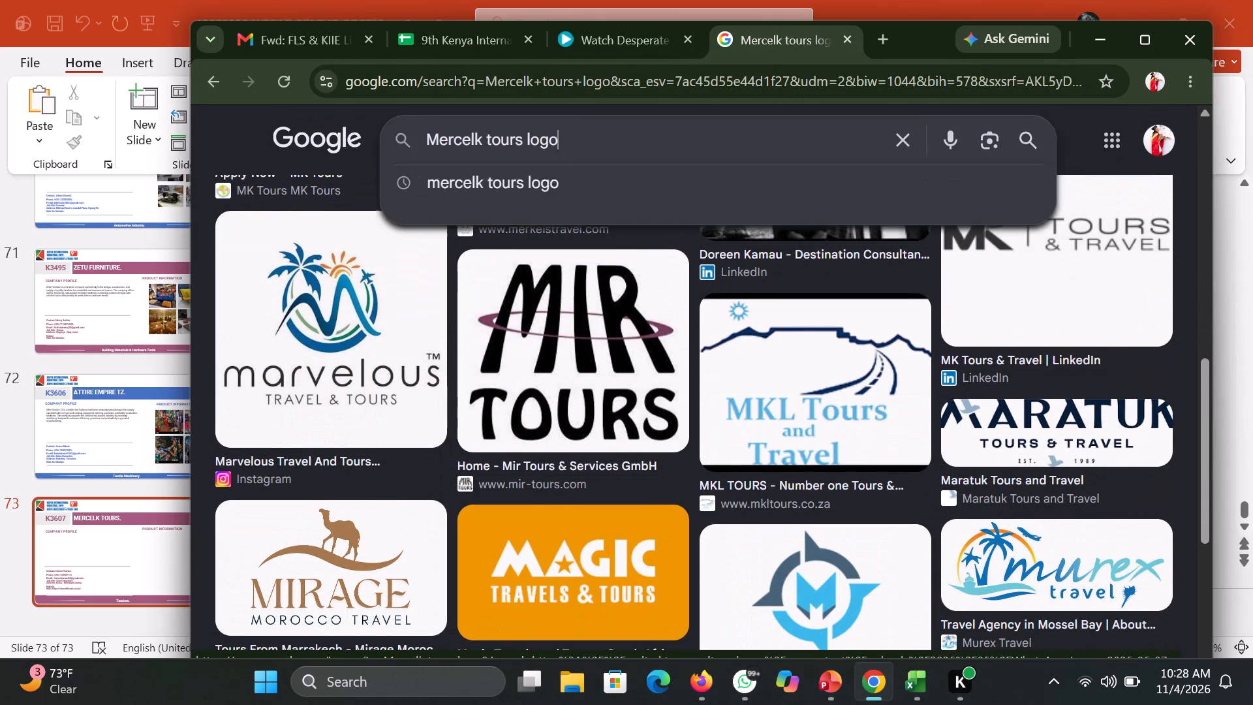
key("BackSpace")
key("BackSpace")
key("BackSpace")
key("BackSpace")
key("BackSpace")
key("BackSpace")
key("BackSpace")
key("BackSpace")
key("BackSpace")
key("BackSpace")
key("BackSpace")
key("BackSpace")
key("BackSpace")
key("BackSpace")
key("BackSpace")
key("BackSpace")
key("BackSpace")
key("BackSpace")
key("BackSpace")
key("BackSpace")
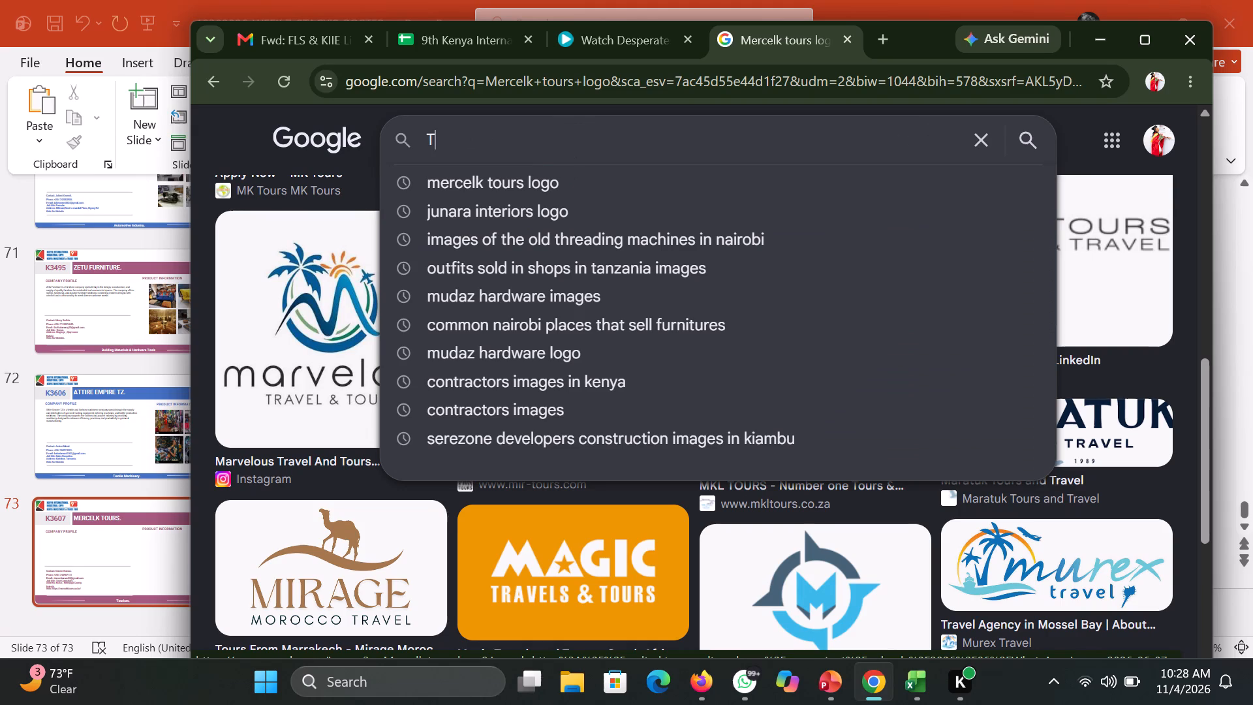
type("ours")
key("space")
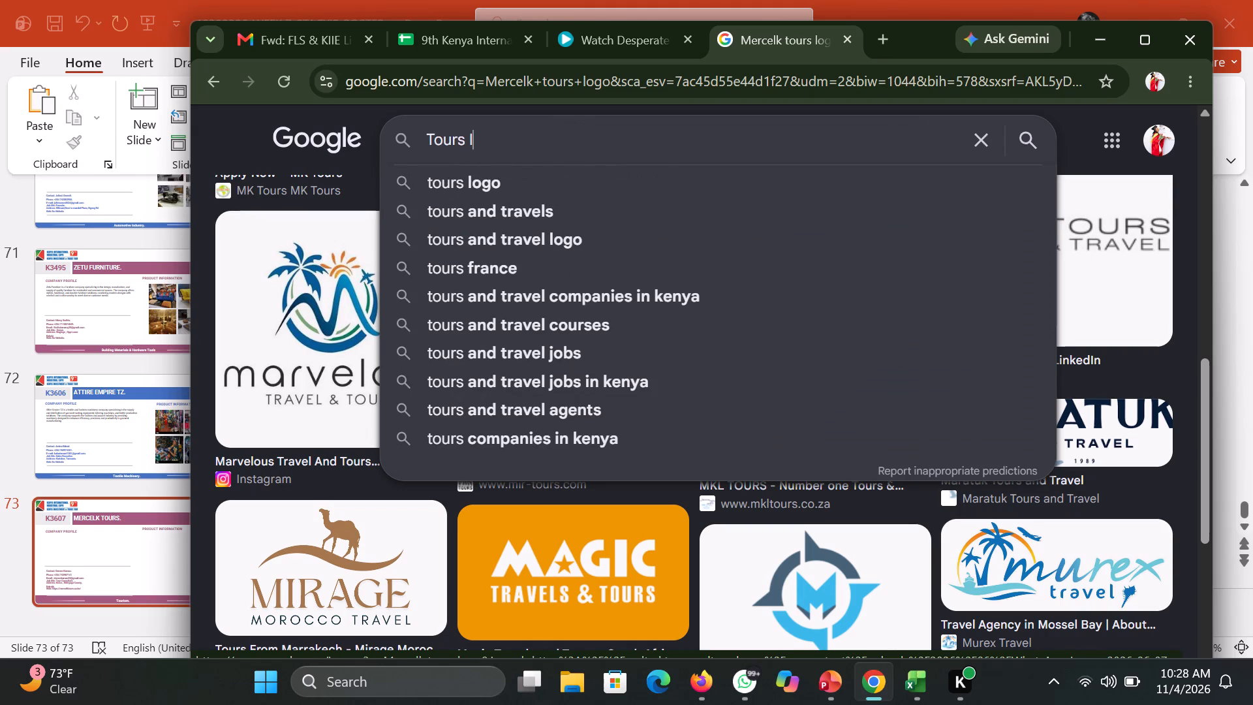
type("MAGES")
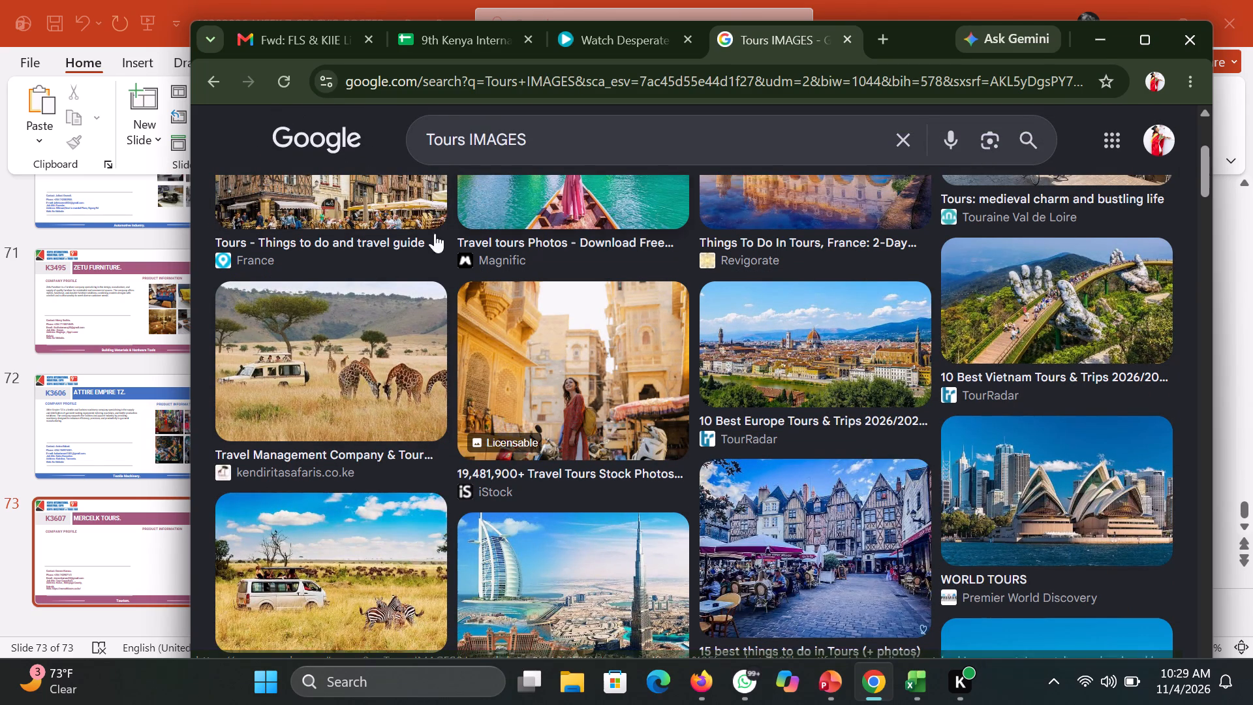
Copy the kendiritasafaris.co.ke safari picture of giraffes from the image results and paste it onto PowerPoint slide 73.
right_click(296, 388)
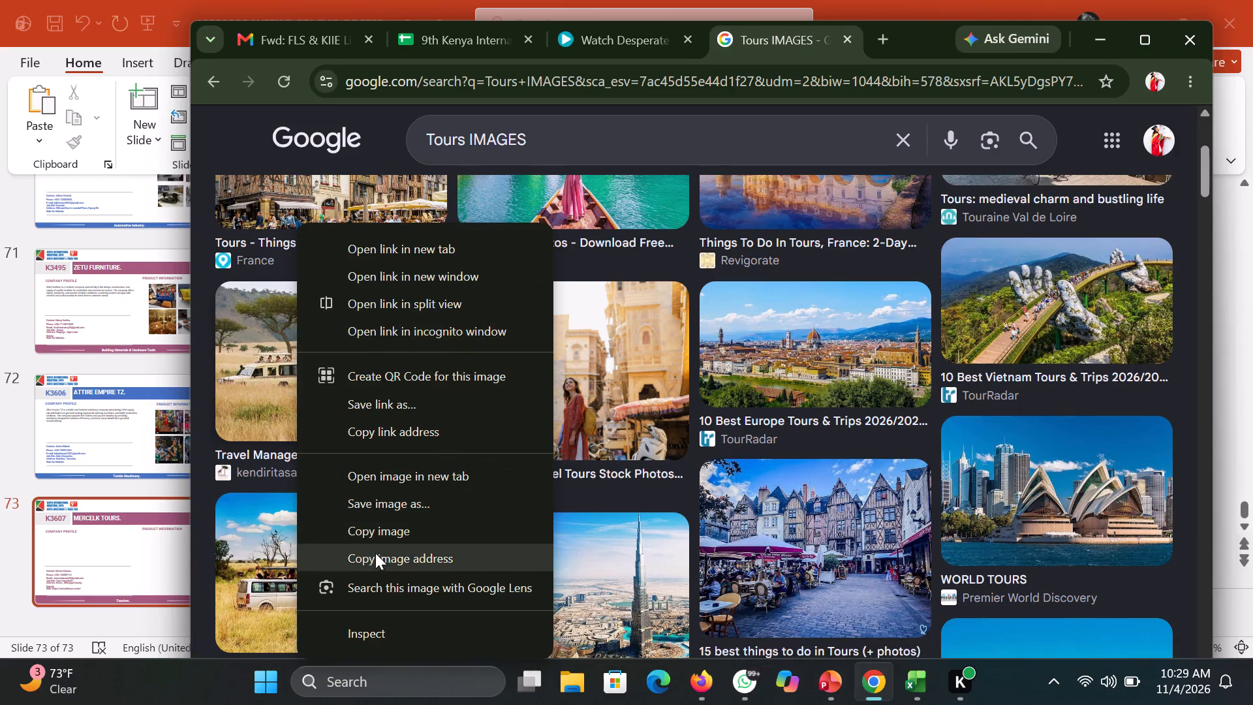
left_click(384, 524)
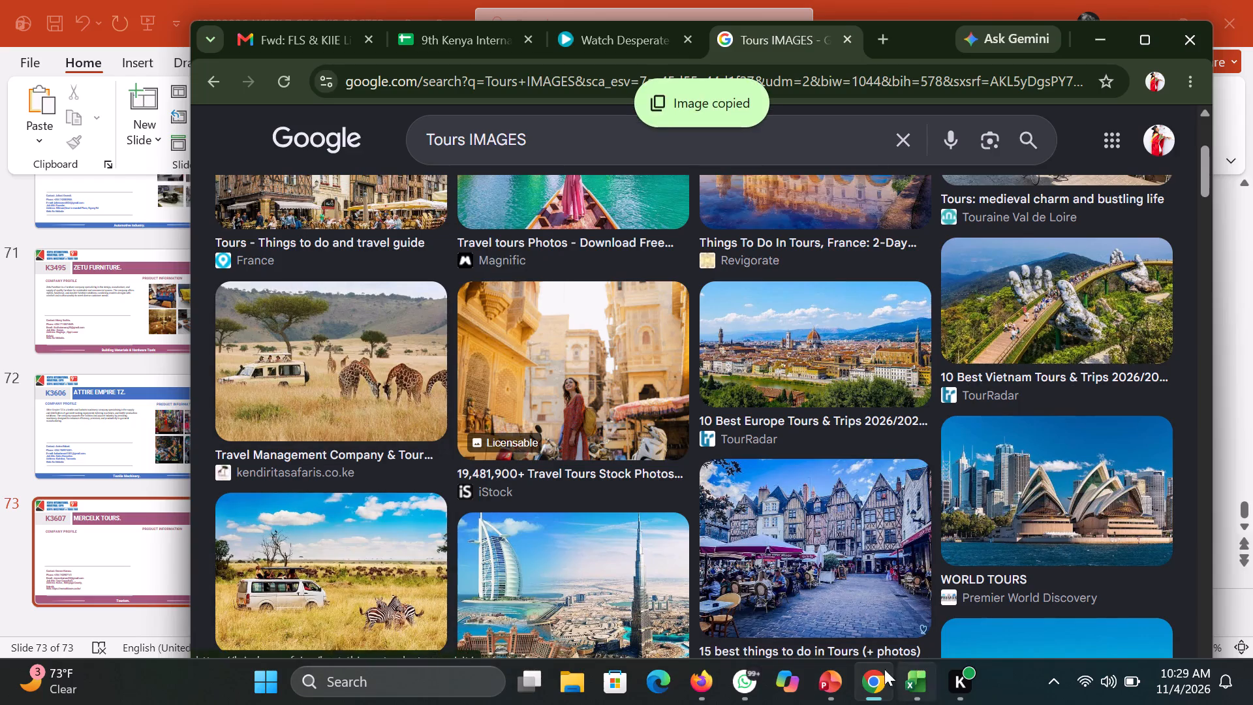
left_click(835, 683)
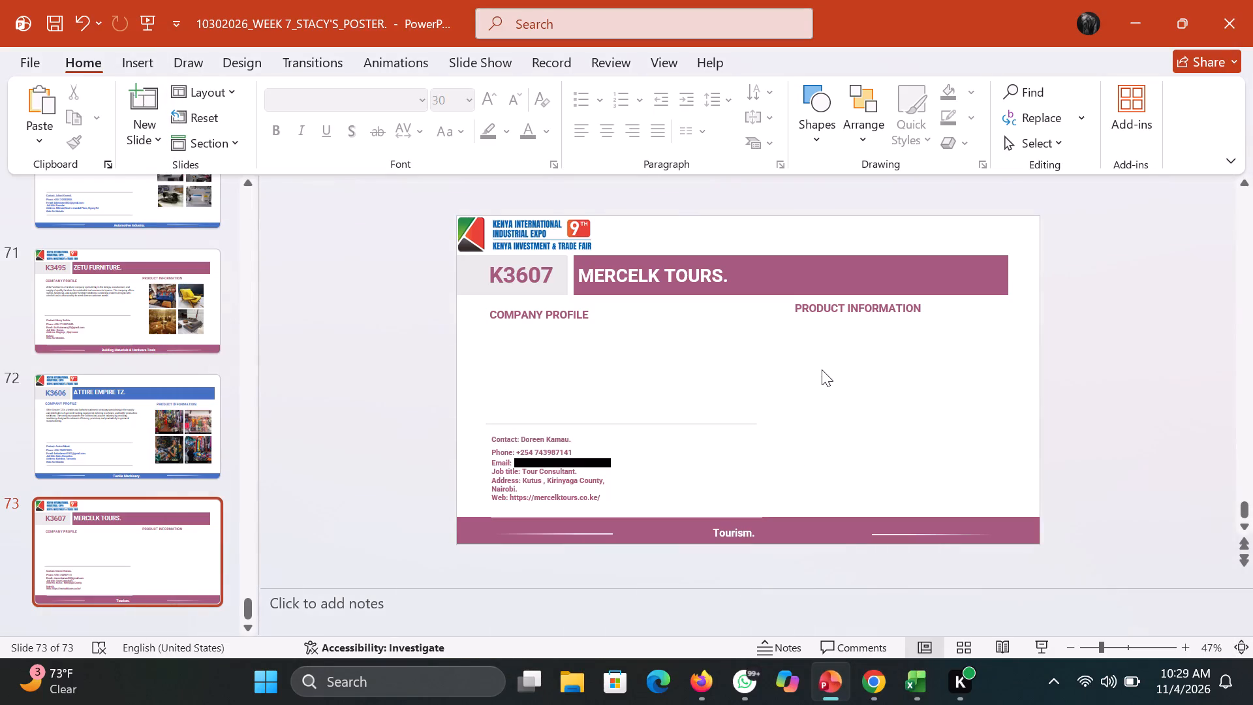
left_click(823, 366)
key("ctrl+v")
left_click(823, 366, "ctrl")
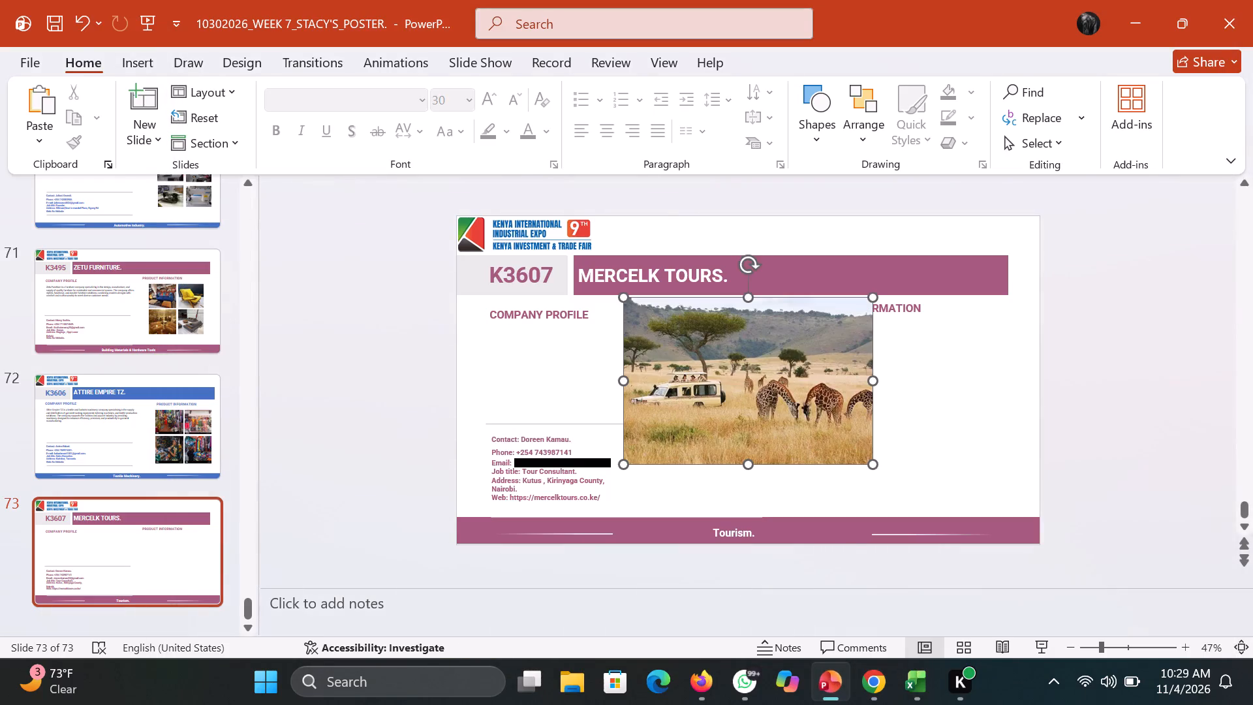
Resize the pasted kendiritasafaris.co.ke picture to about 2.35" high by 2.25" wide and place it directly beneath the PRODUCT INFORMATION heading.
left_click_drag(870, 296, 818, 373)
left_click_drag(762, 377, 905, 362)
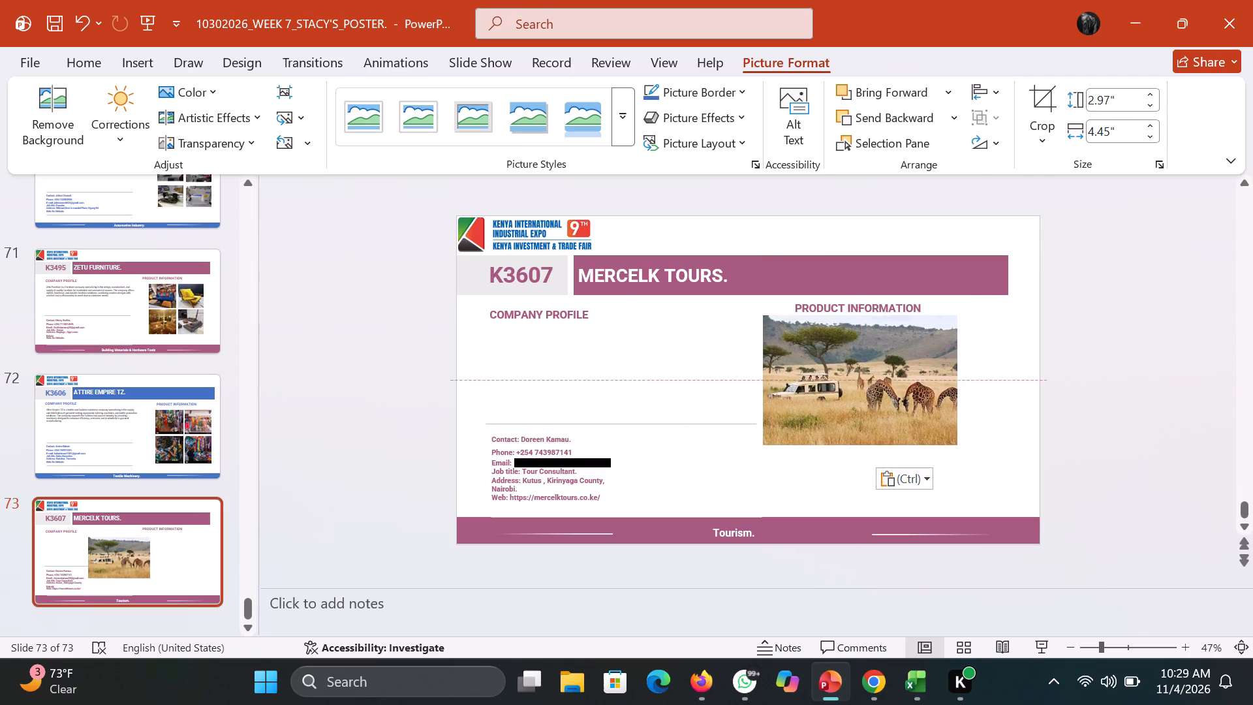
left_click_drag(905, 362, 897, 367)
left_click(897, 367)
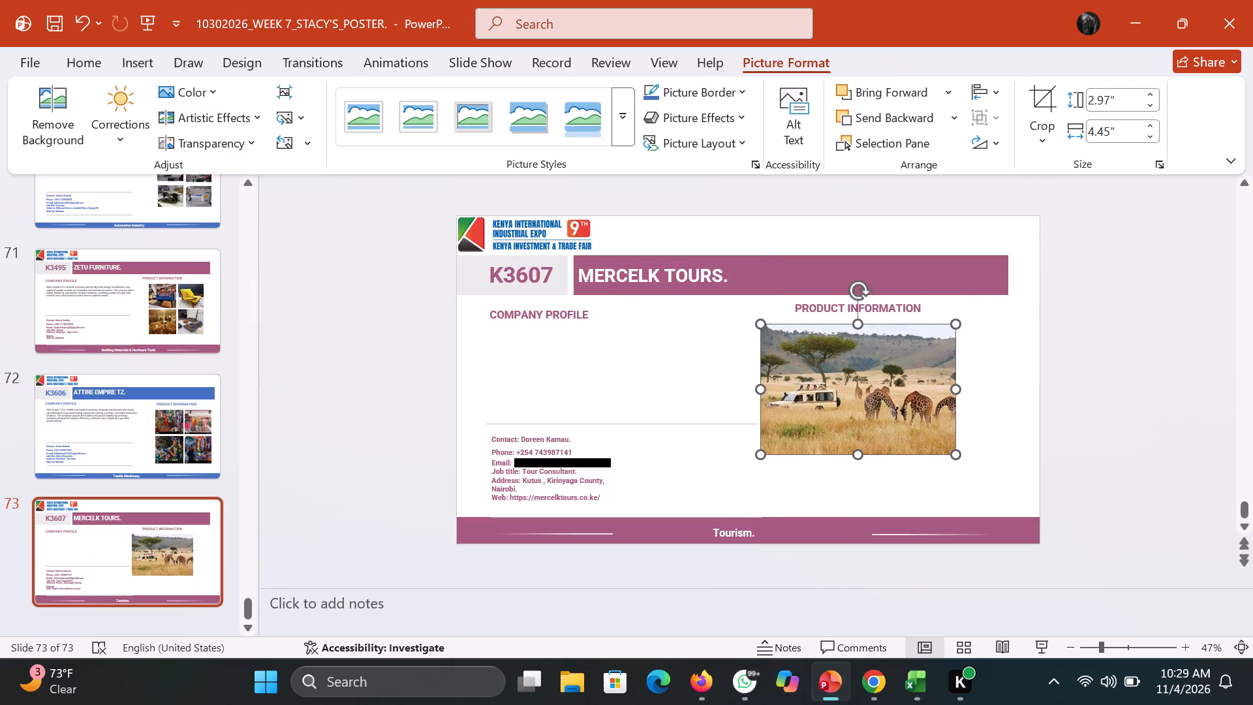
left_click_drag(758, 392, 786, 394)
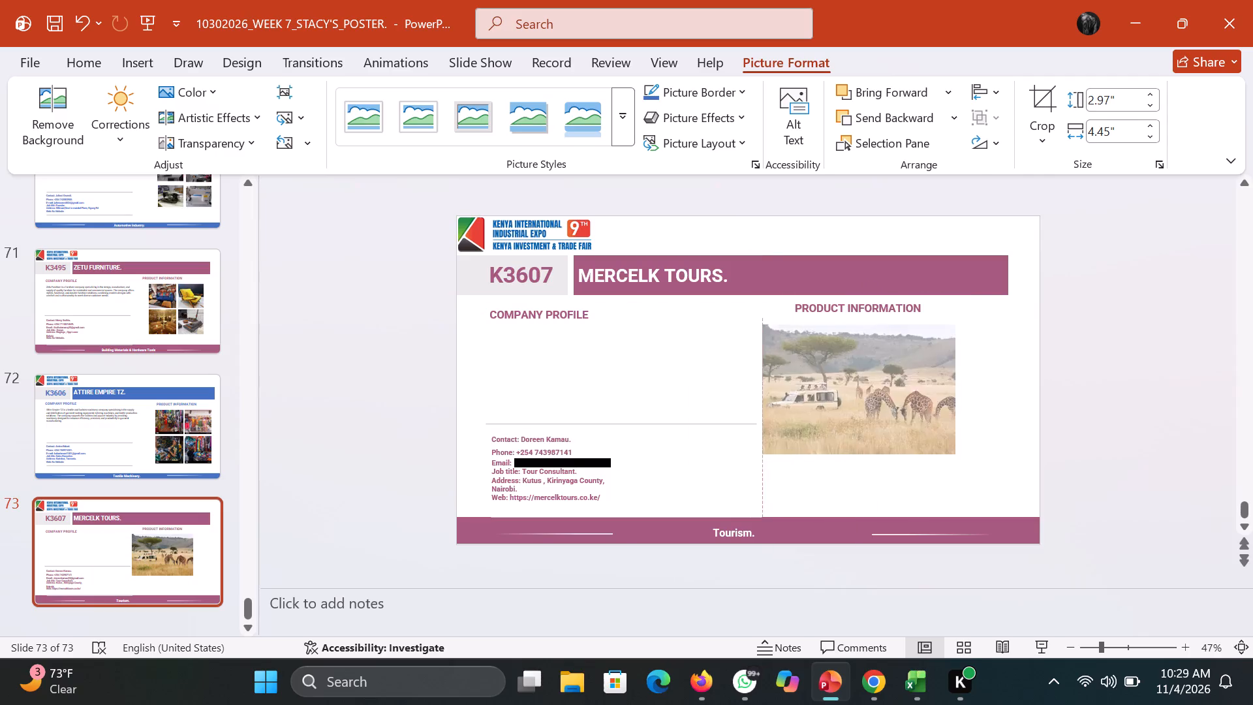
left_click_drag(786, 394, 831, 394)
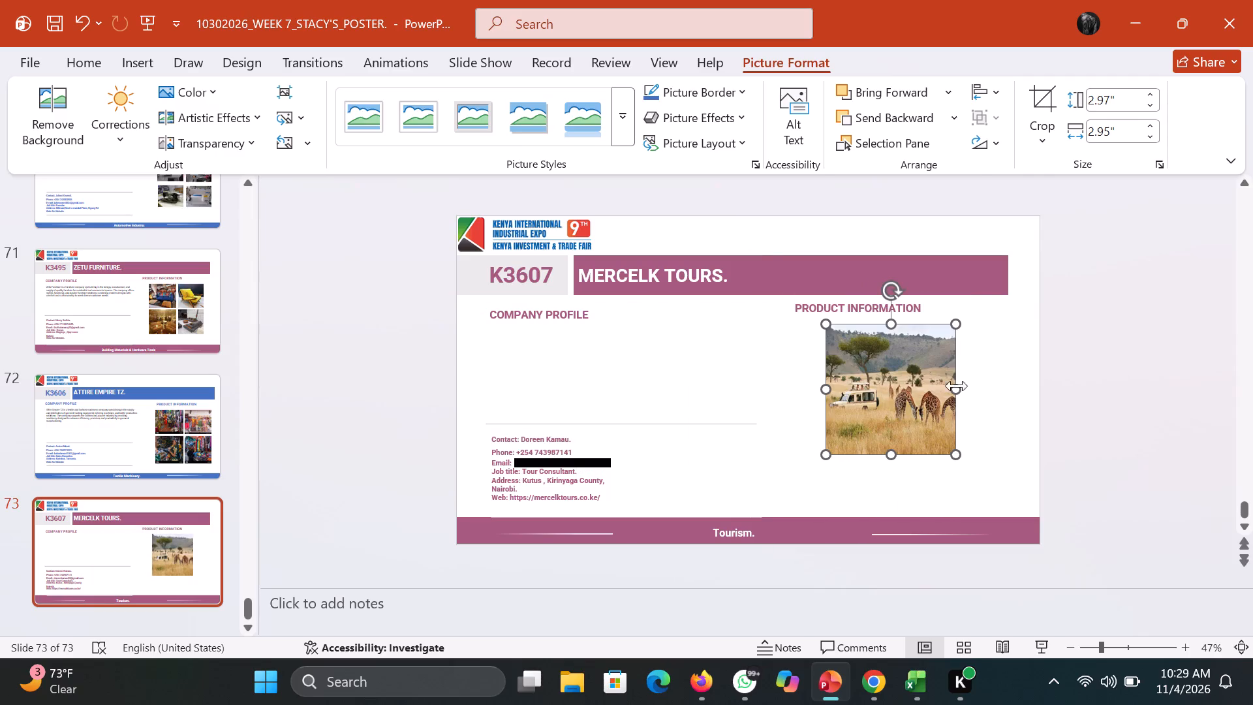
left_click_drag(959, 386, 919, 386)
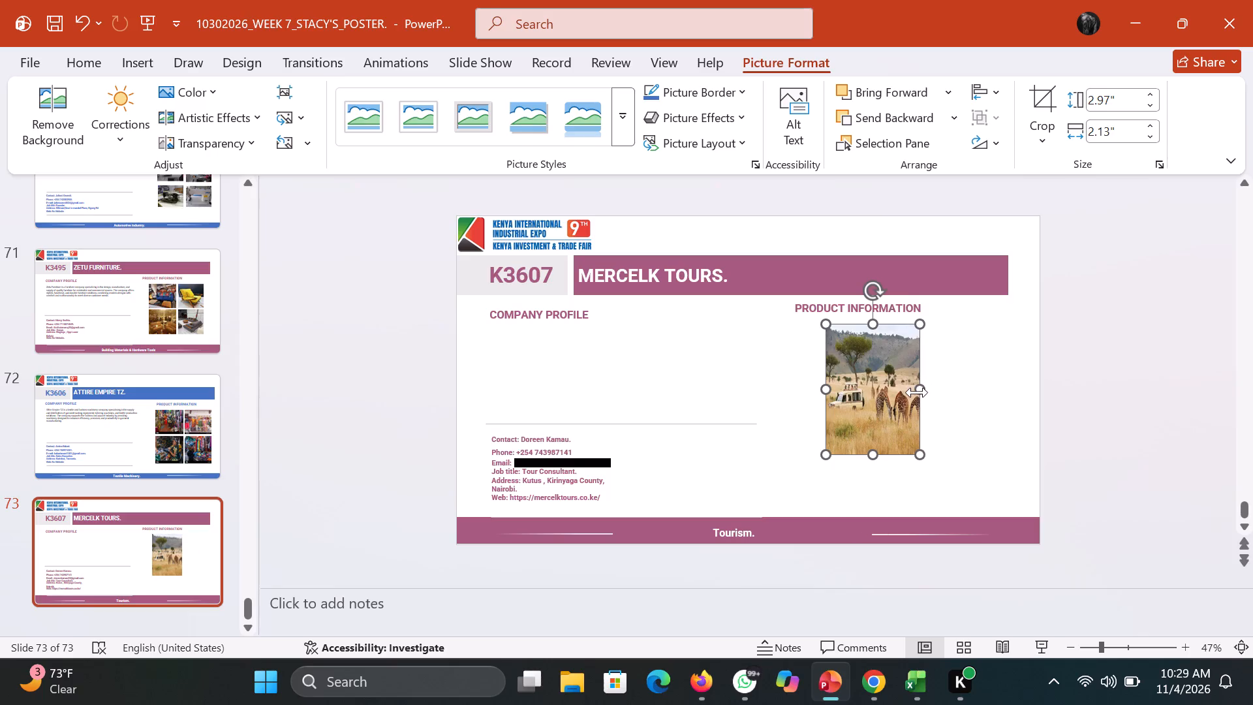
left_click_drag(917, 388, 942, 392)
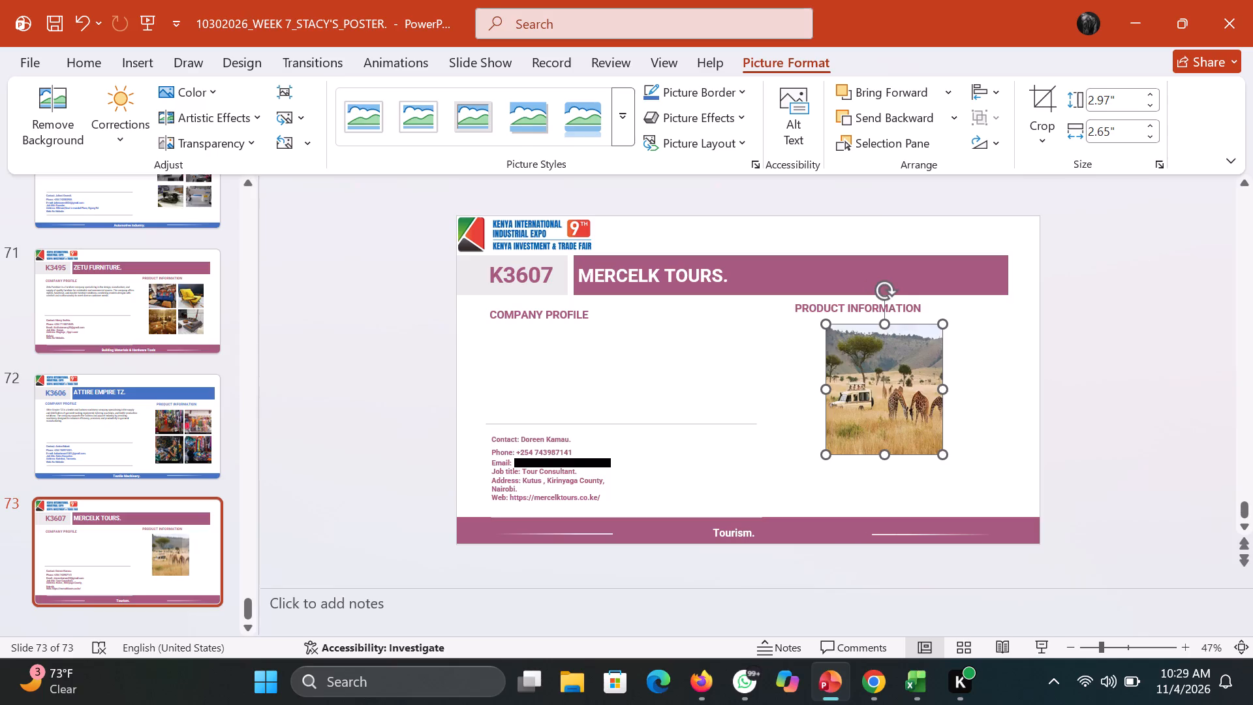
left_click_drag(944, 326, 925, 373)
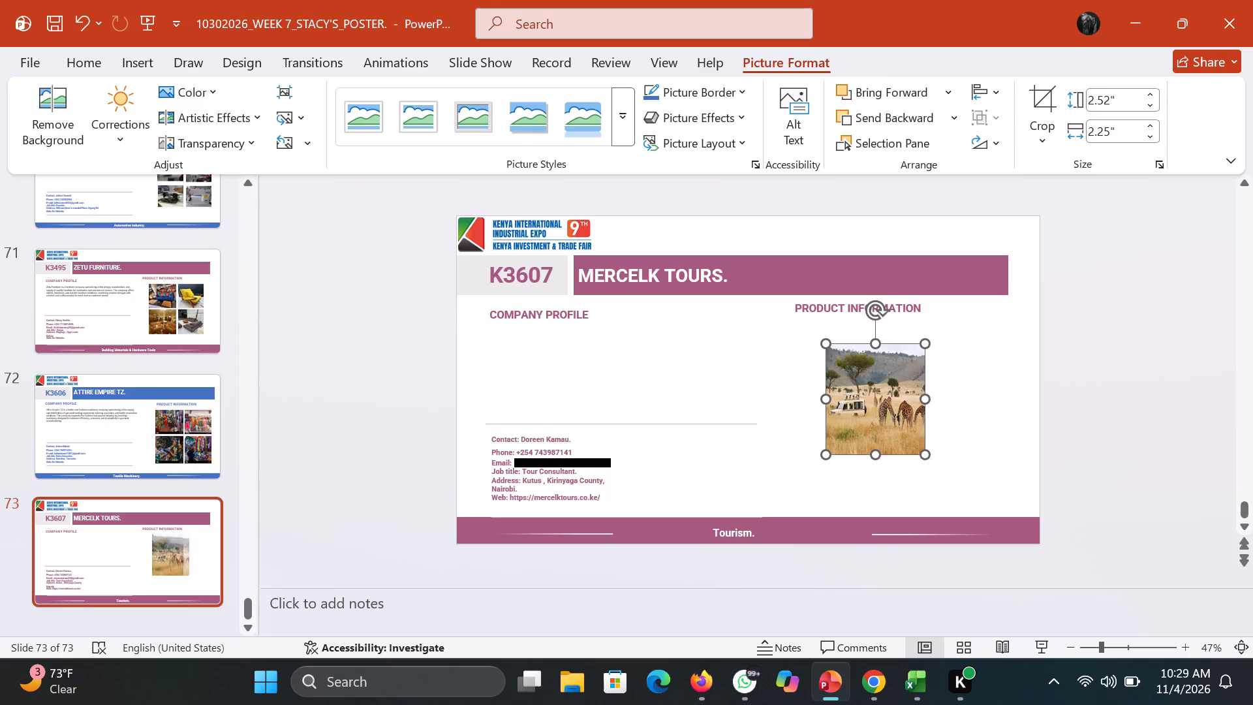
left_click_drag(882, 391, 859, 367)
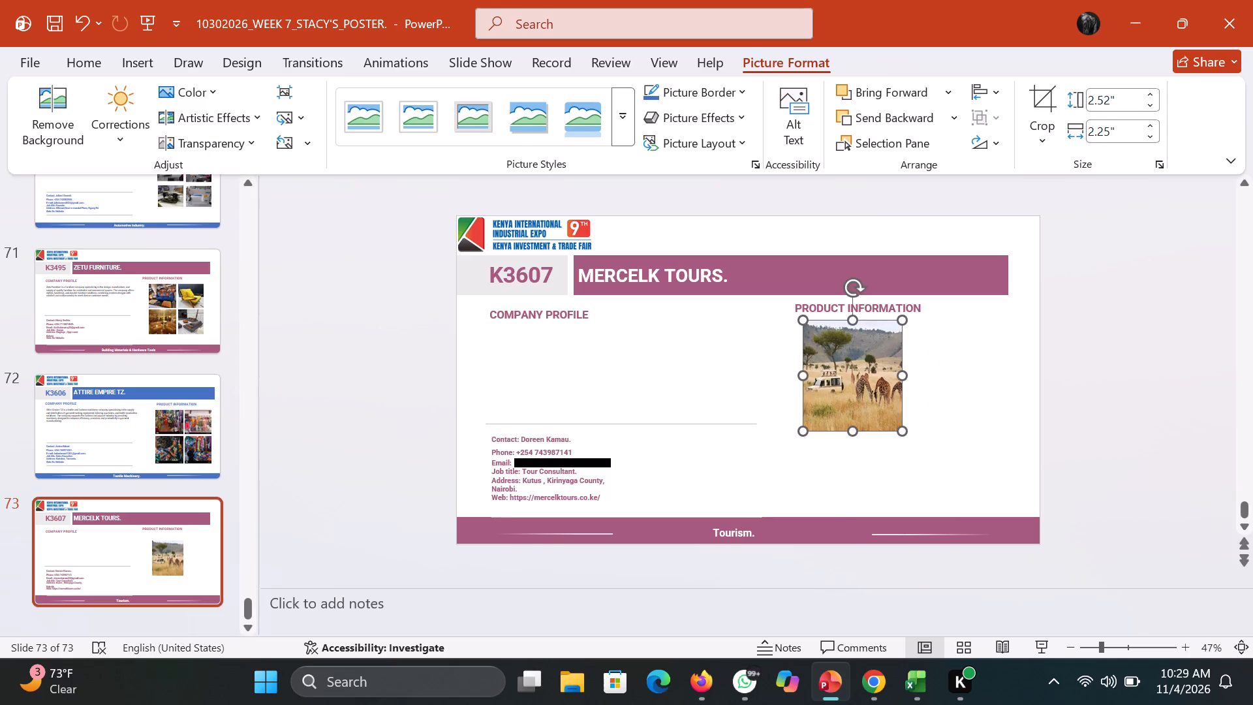
left_click_drag(858, 428, 859, 415)
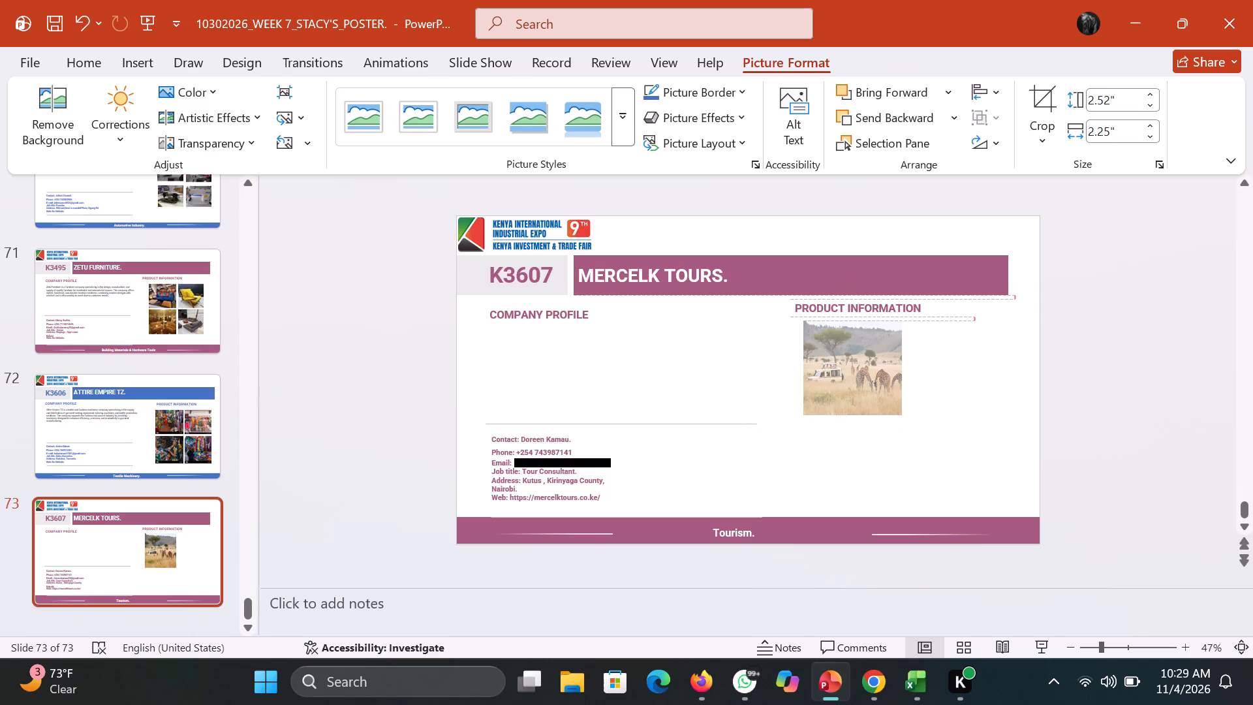
left_click_drag(859, 415, 864, 424)
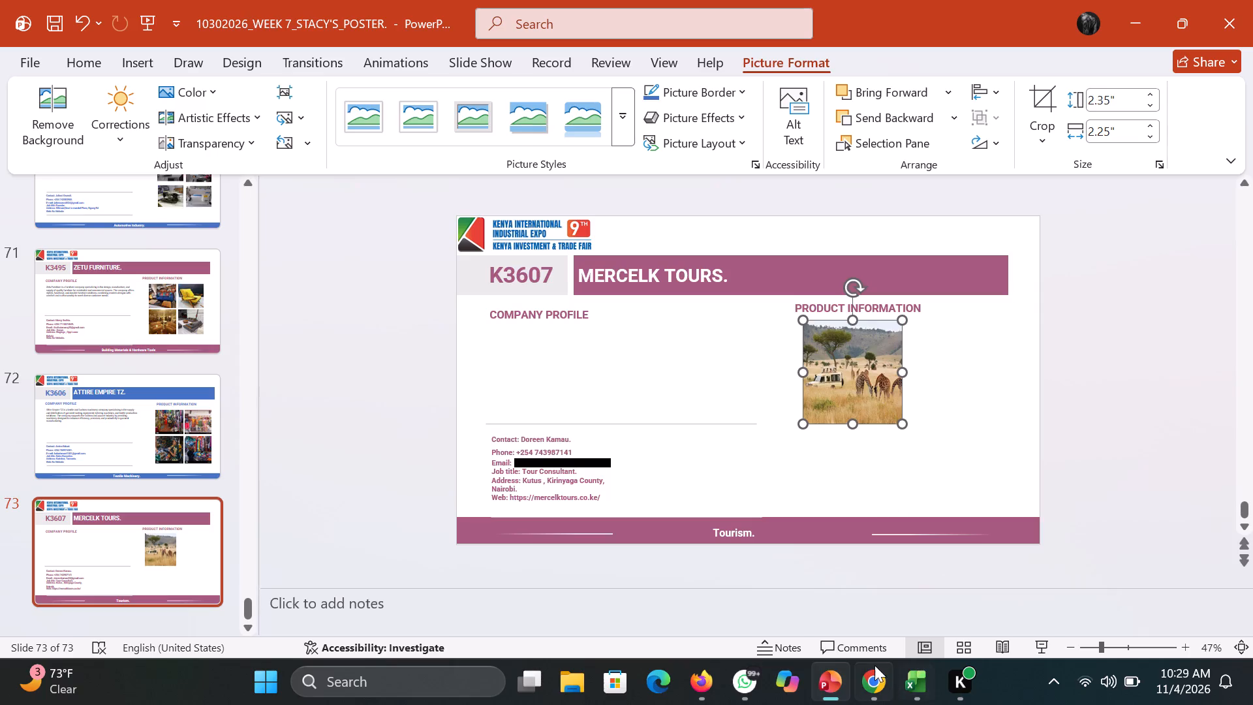
Copy the blisstours.co.ke picture of a giraffe beside a safari vehicle from Chrome's image results and paste it onto PowerPoint slide 73.
left_click(873, 665)
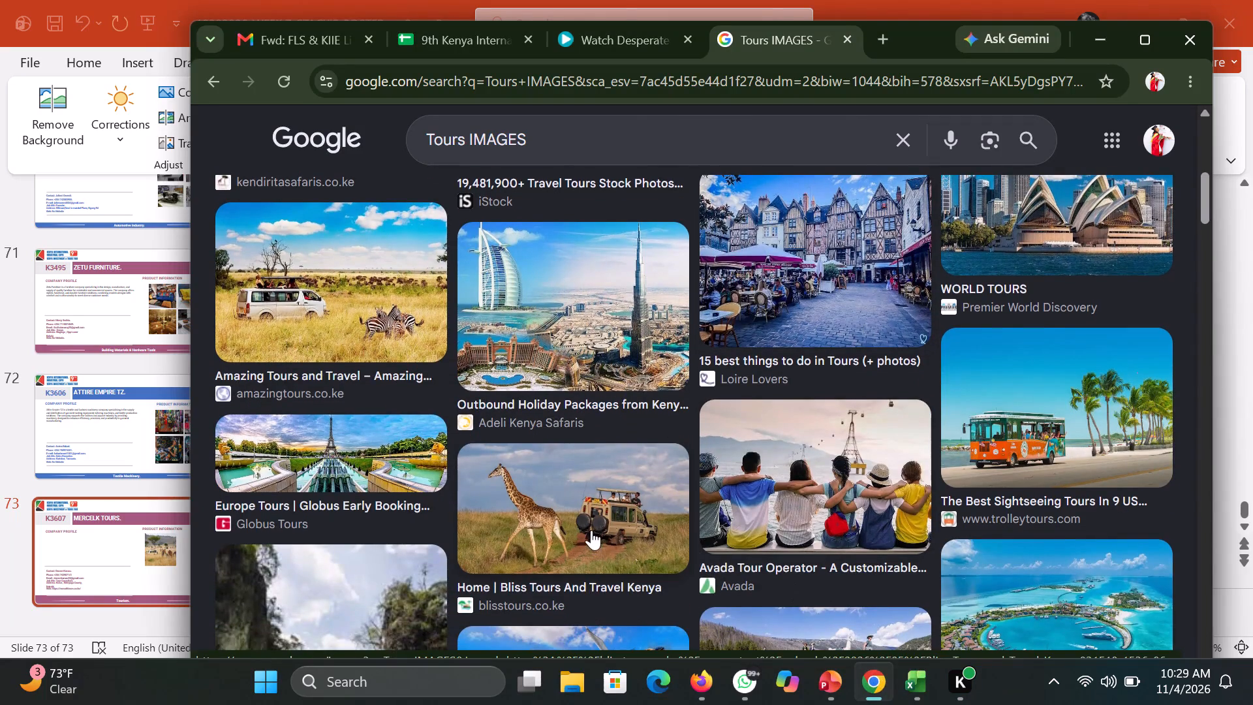
right_click(591, 530)
left_click(713, 401)
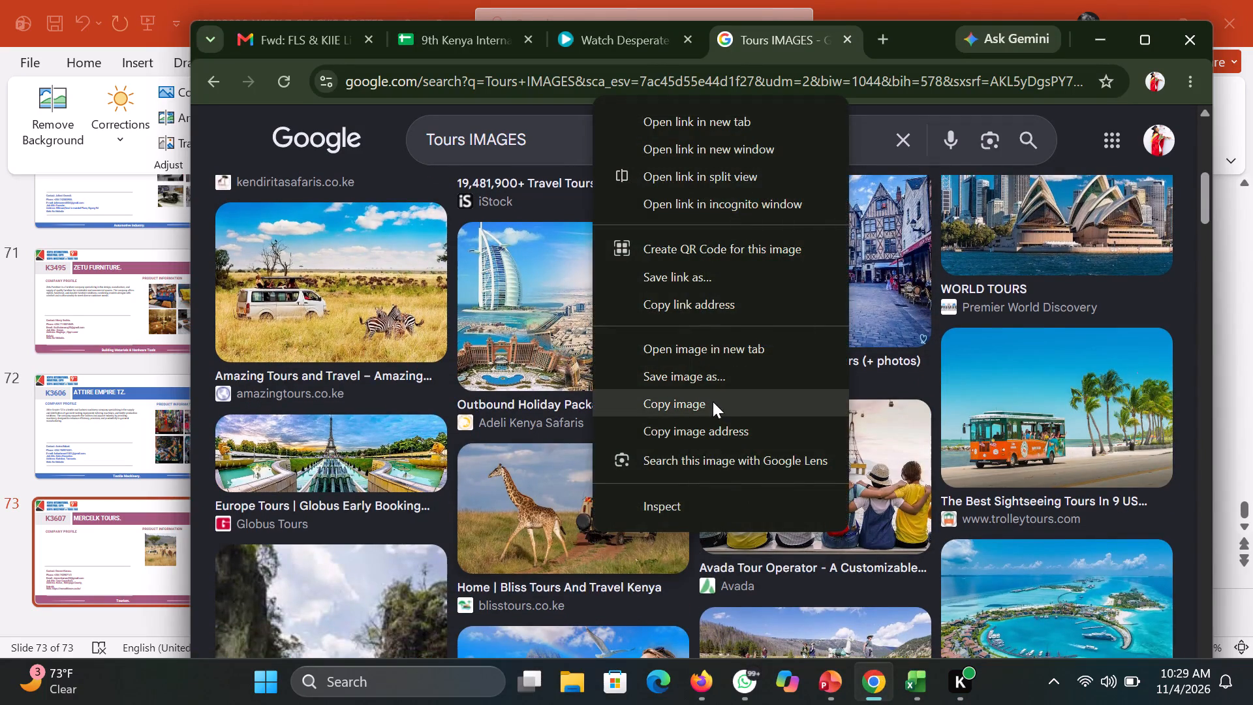
left_click(820, 675)
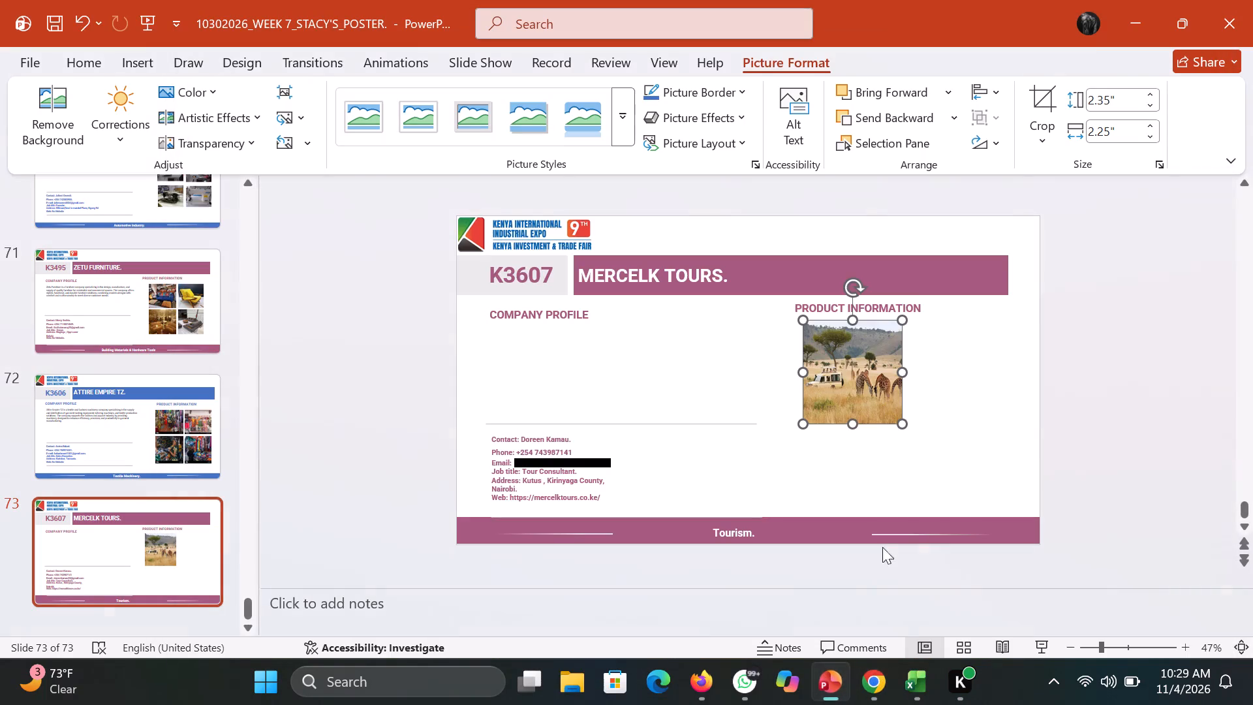
left_click(951, 367)
key("ctrl+v")
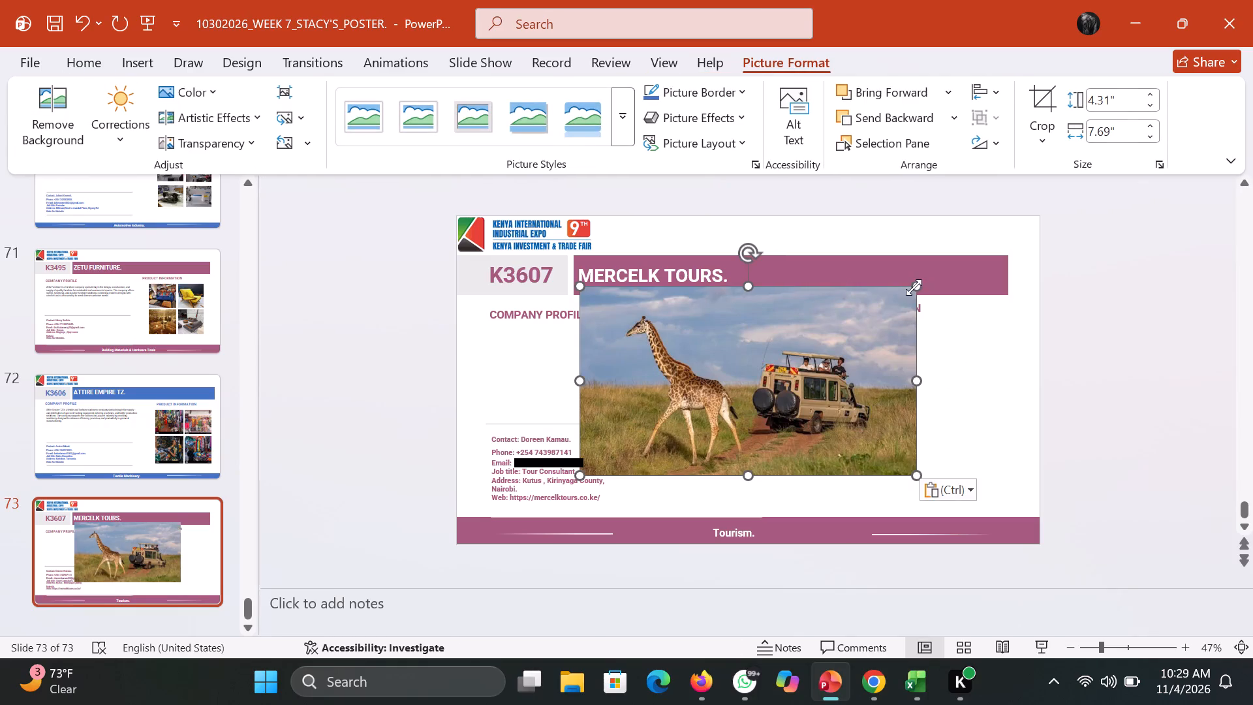
Resize the giraffe and vehicle picture to about 3.37" high by 2.25" wide and place it to the right of the first safari picture.
left_click_drag(914, 287, 673, 420)
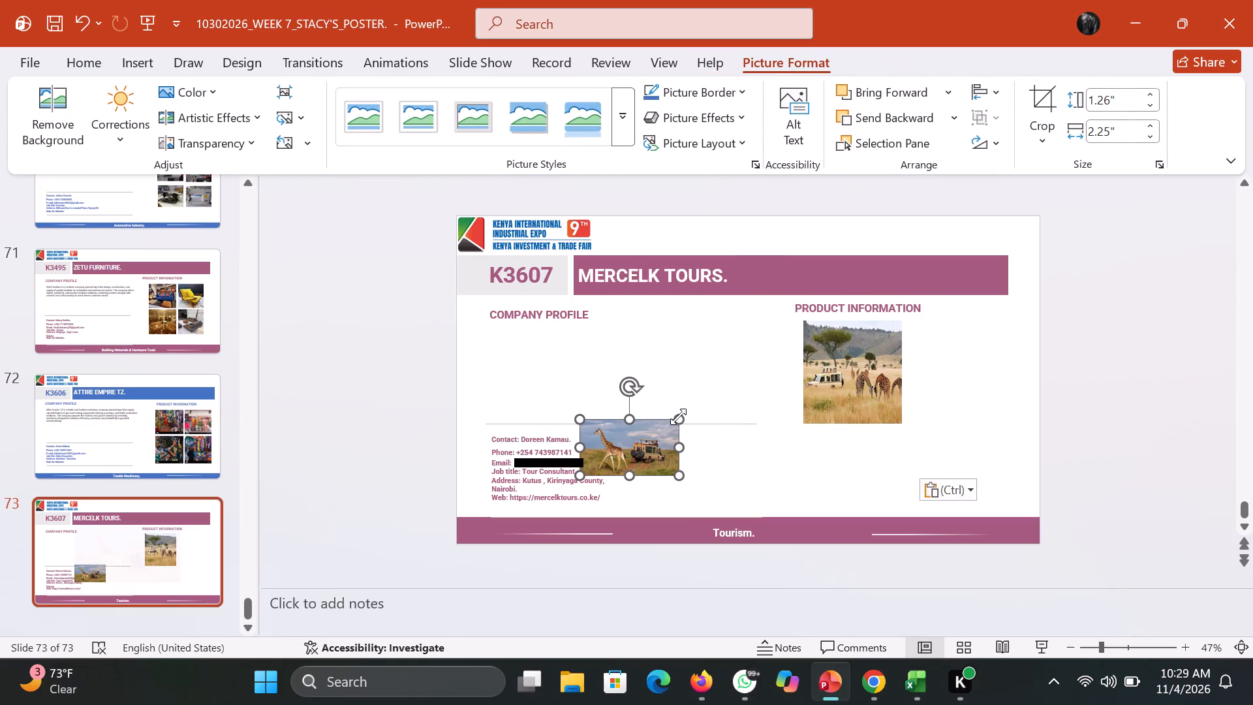
left_click_drag(678, 416, 763, 328)
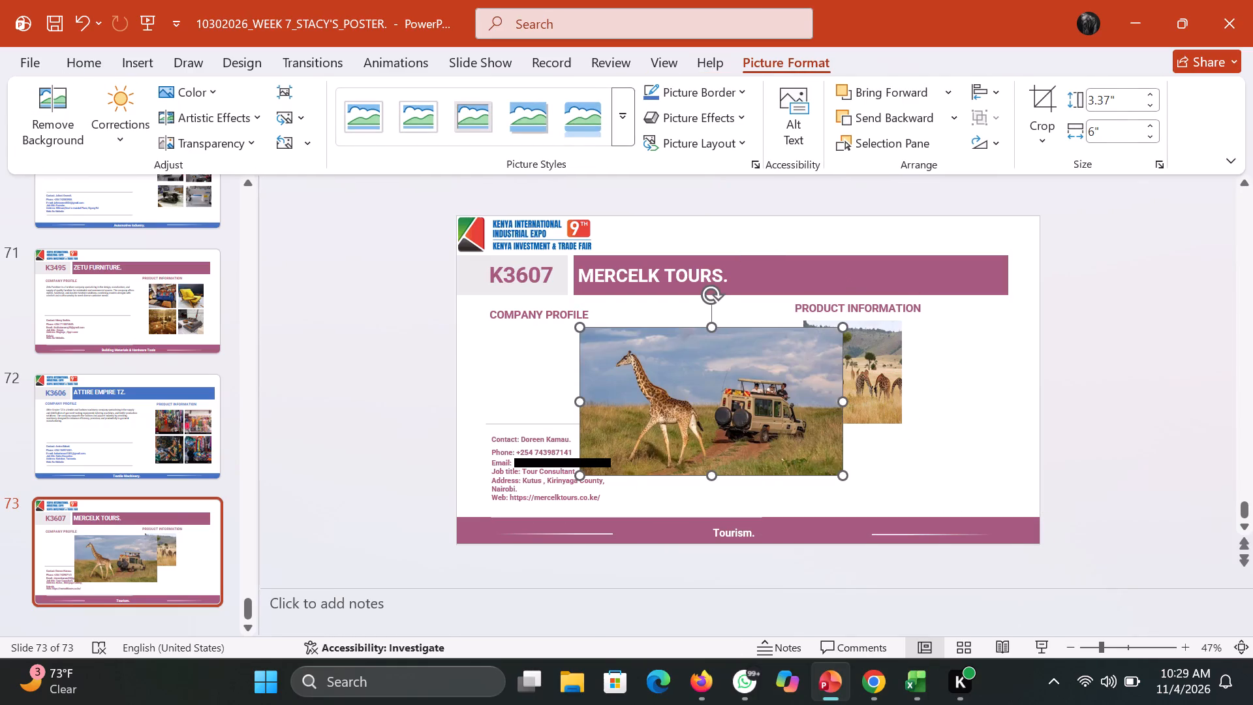
left_click_drag(841, 401, 746, 434)
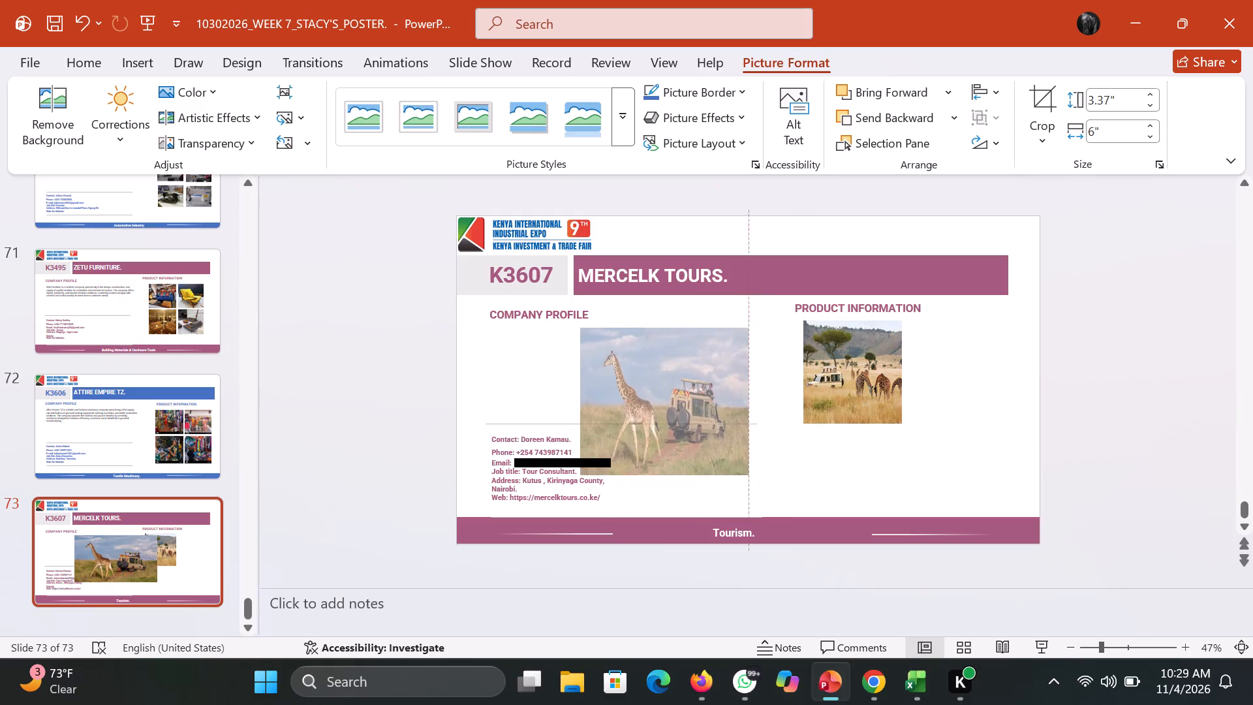
left_click_drag(746, 434, 724, 443)
left_click_drag(659, 400, 863, 409)
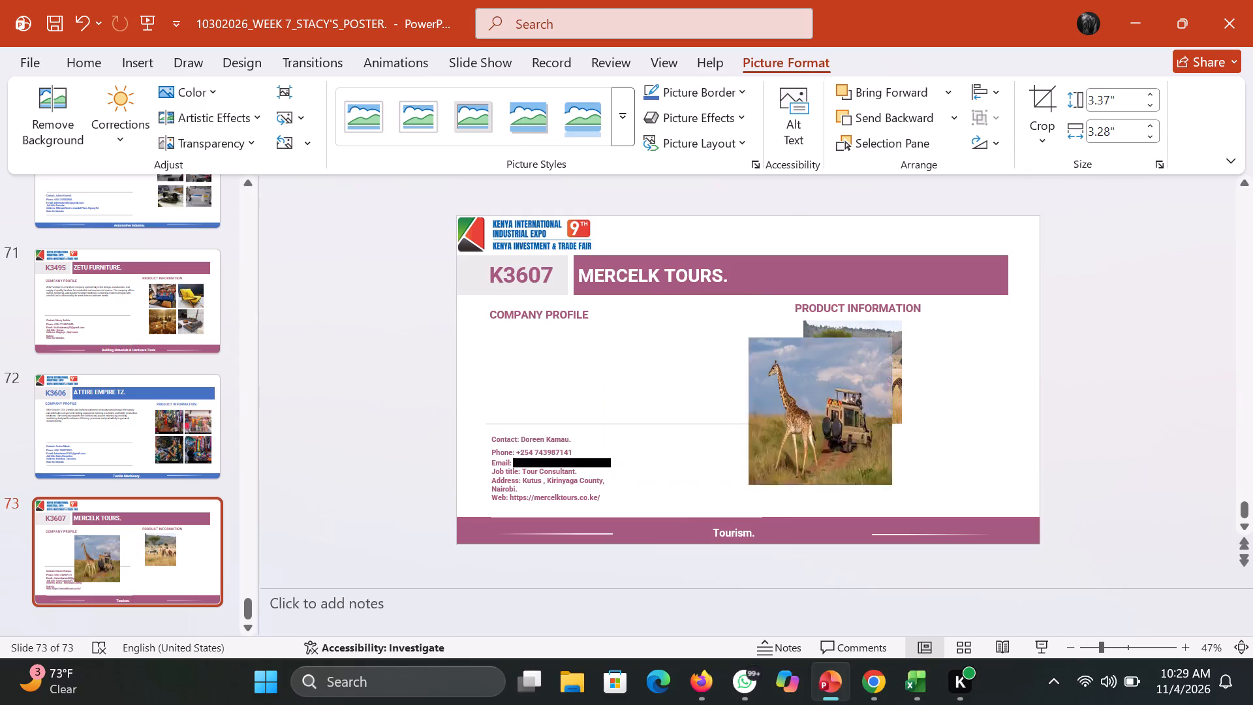
left_click_drag(863, 409, 986, 394)
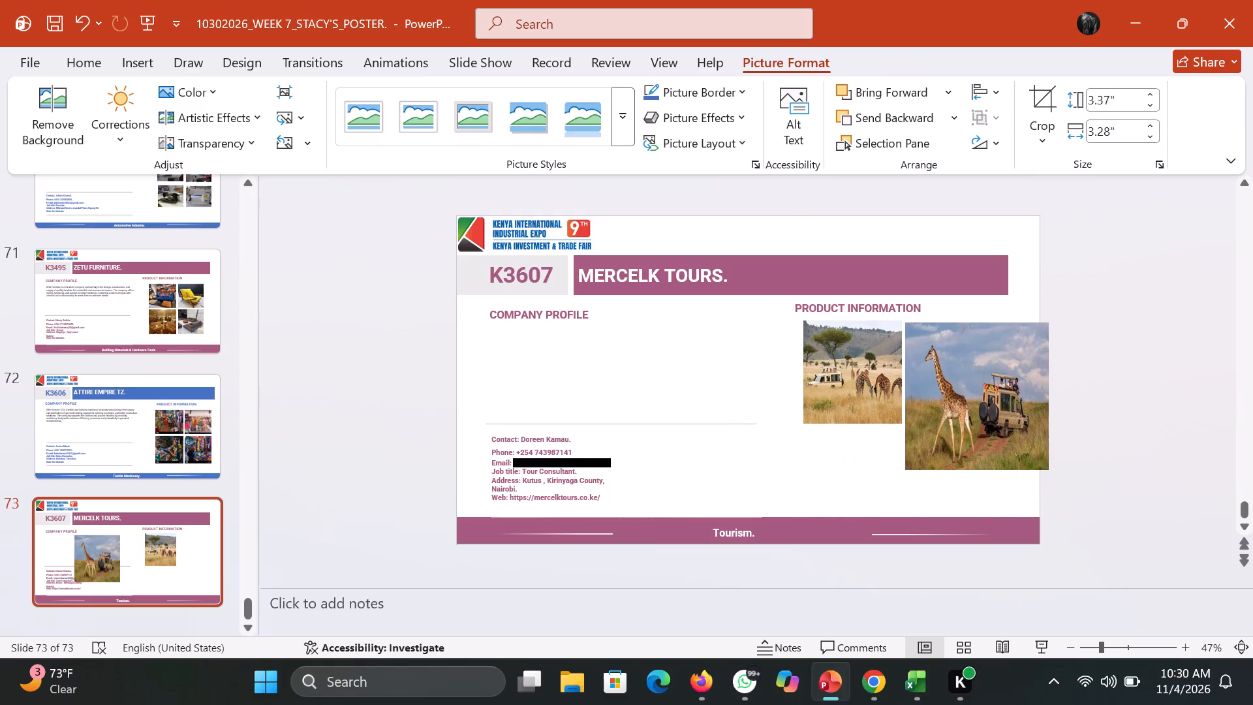
left_click_drag(986, 394, 987, 393)
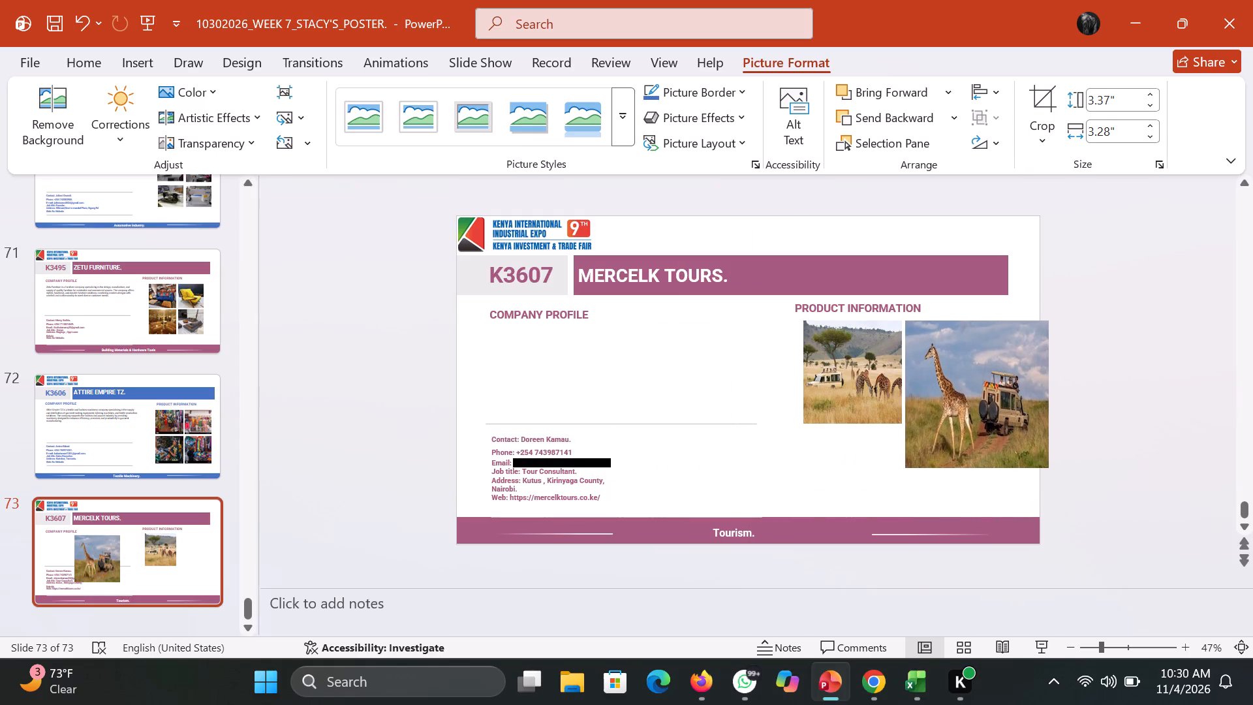
left_click_drag(987, 393, 993, 393)
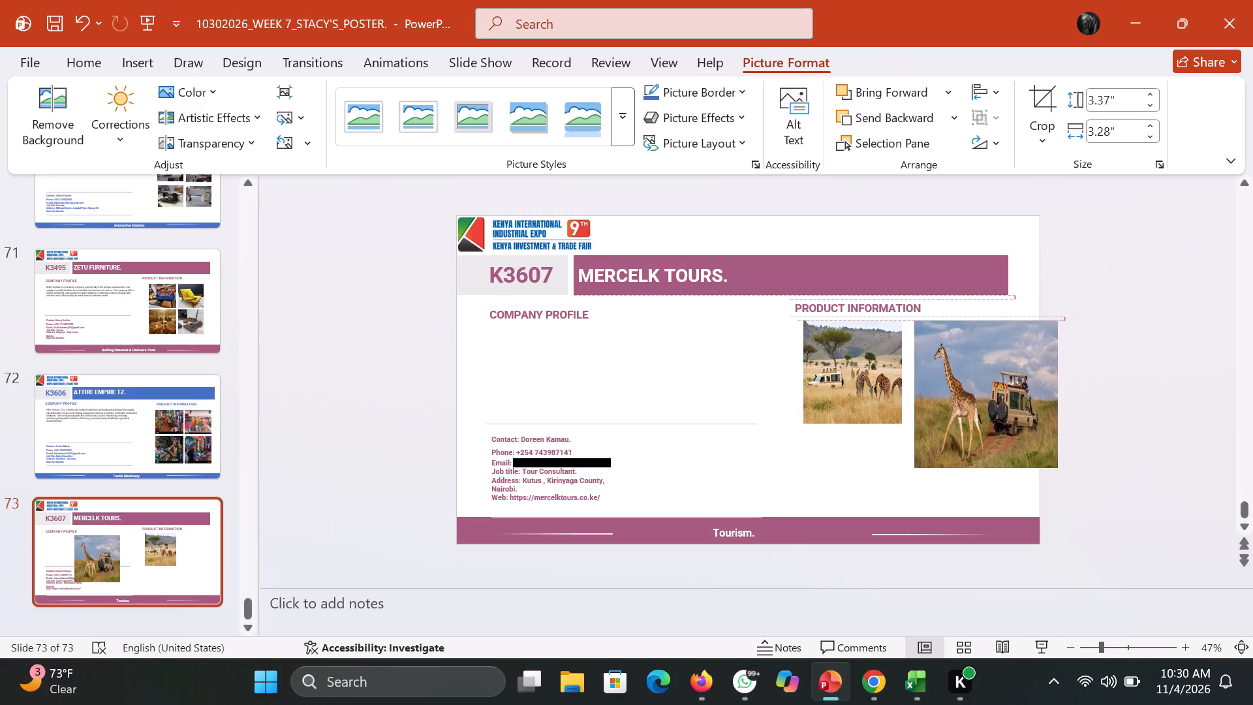
left_click_drag(993, 393, 992, 393)
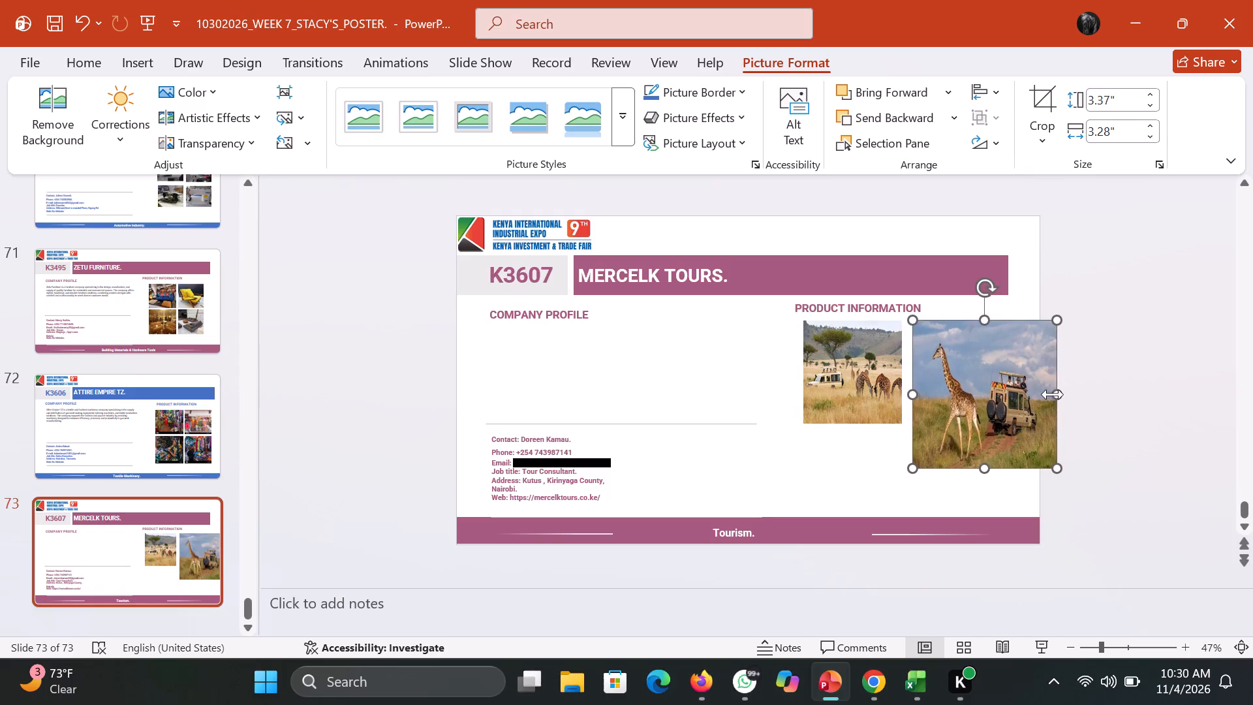
left_click_drag(1061, 394, 1014, 393)
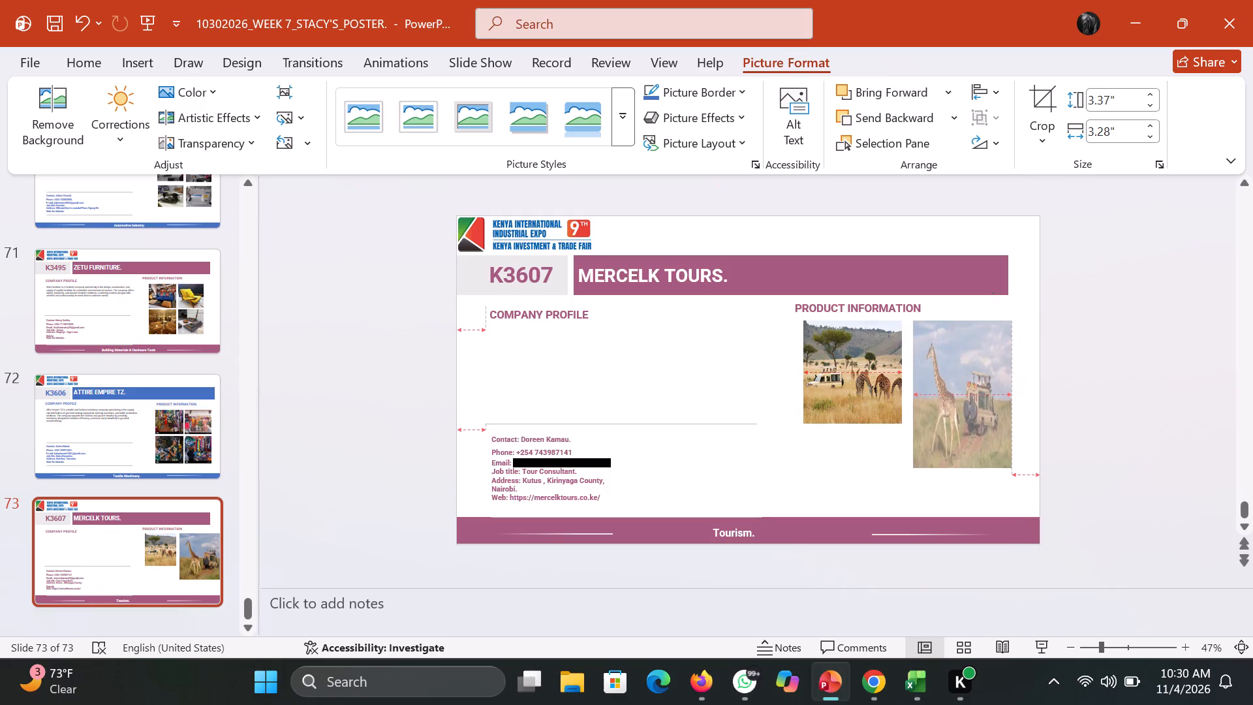
left_click_drag(1014, 393, 1015, 395)
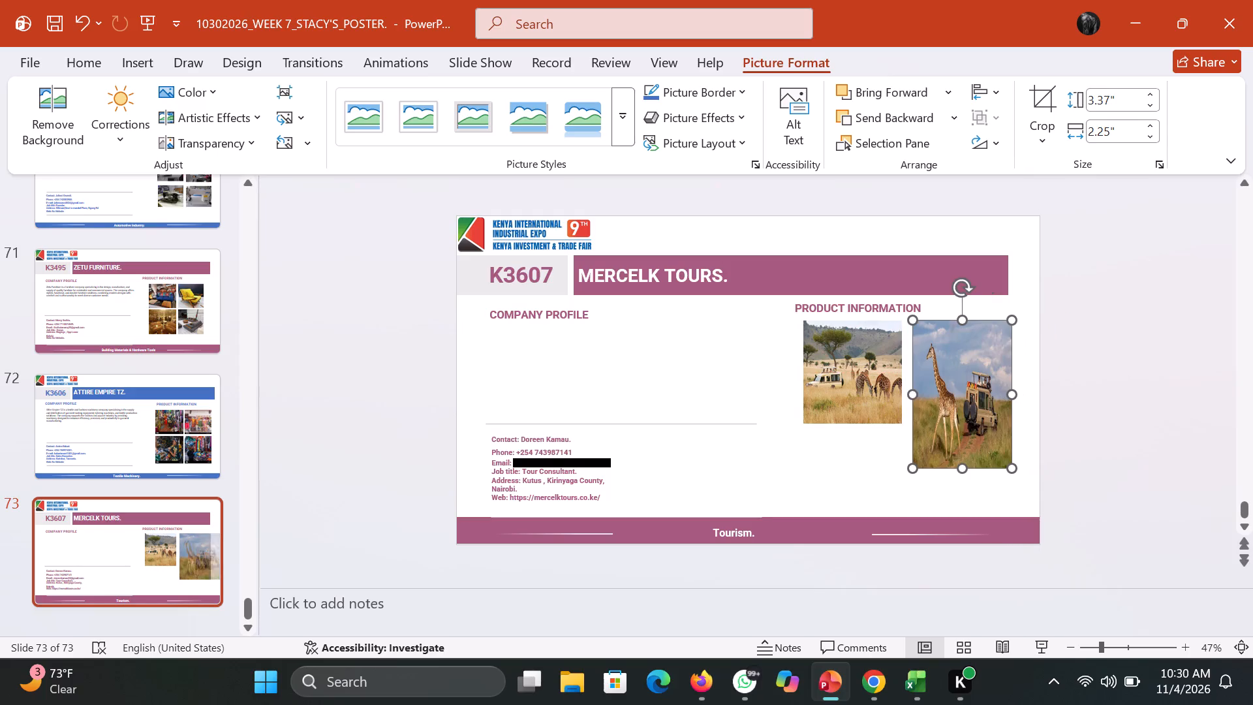
left_click_drag(989, 392, 981, 392)
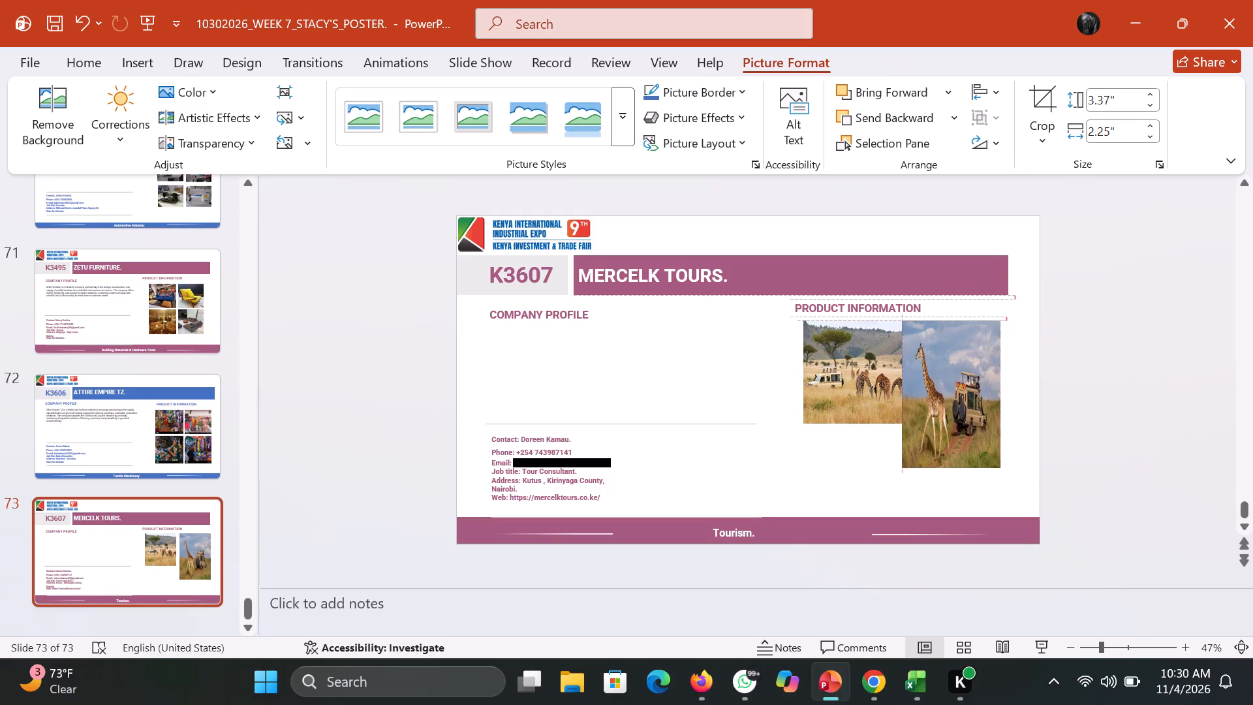
left_click_drag(981, 392, 980, 393)
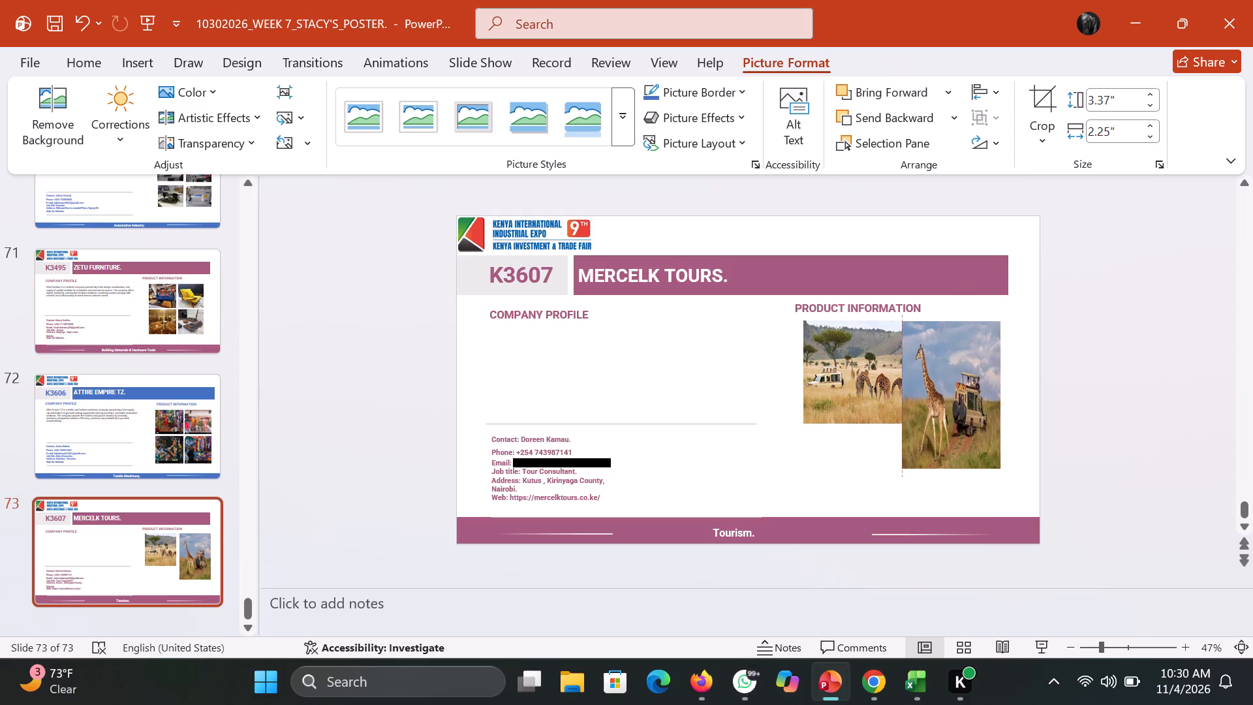
left_click_drag(980, 393, 982, 392)
Shift both safari pictures slightly left and down beneath PRODUCT INFORMATION, leaving a narrow gap between them with their tops roughly level.
left_click(858, 391)
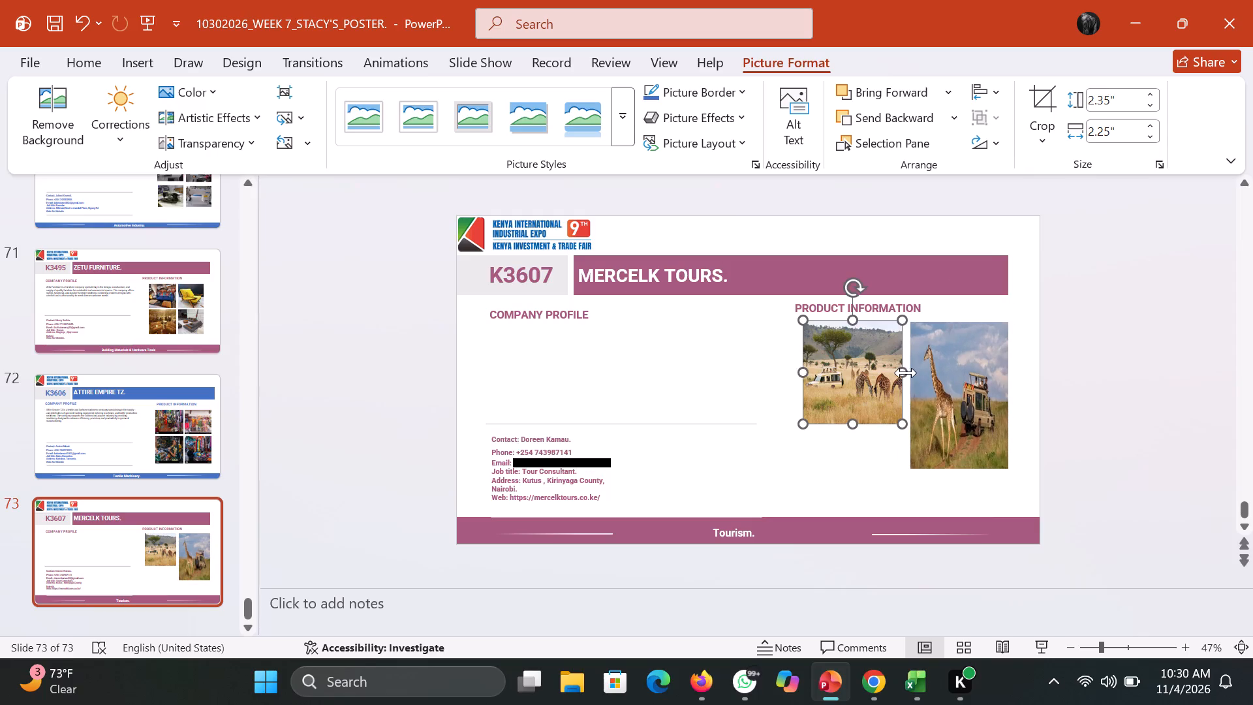
scroll(906, 373, "left", 1)
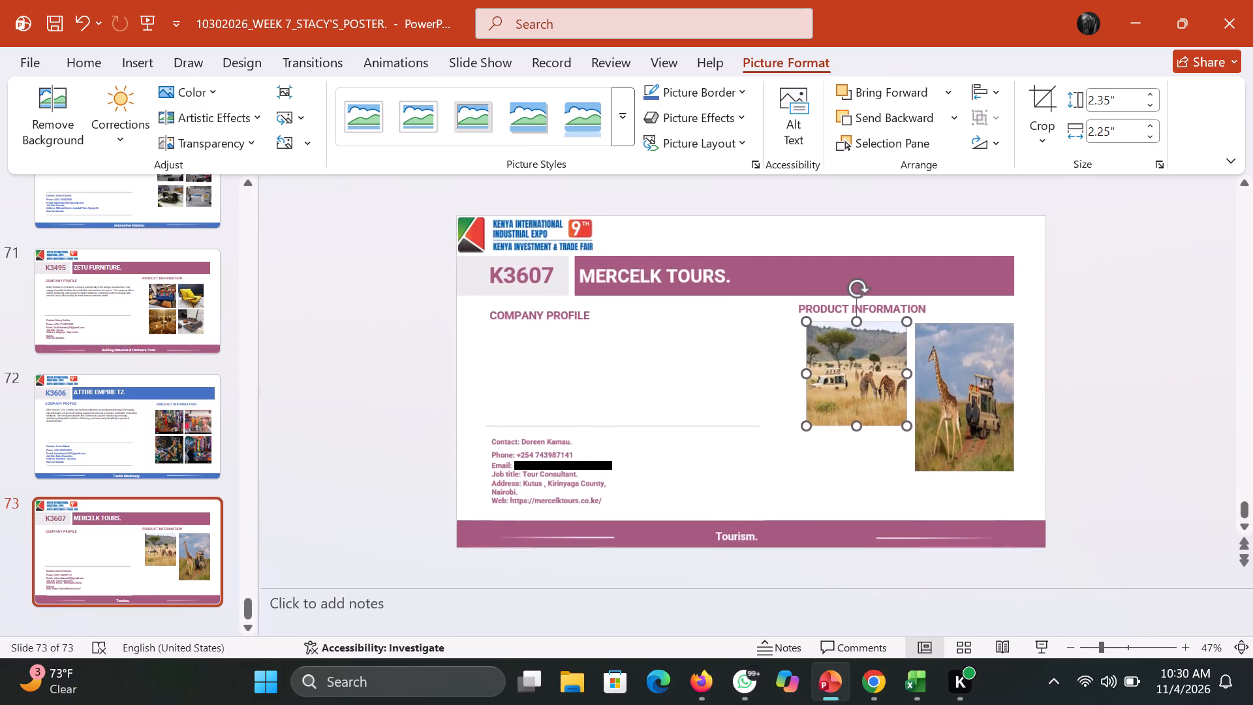
left_click(884, 365)
left_click_drag(896, 381, 912, 381)
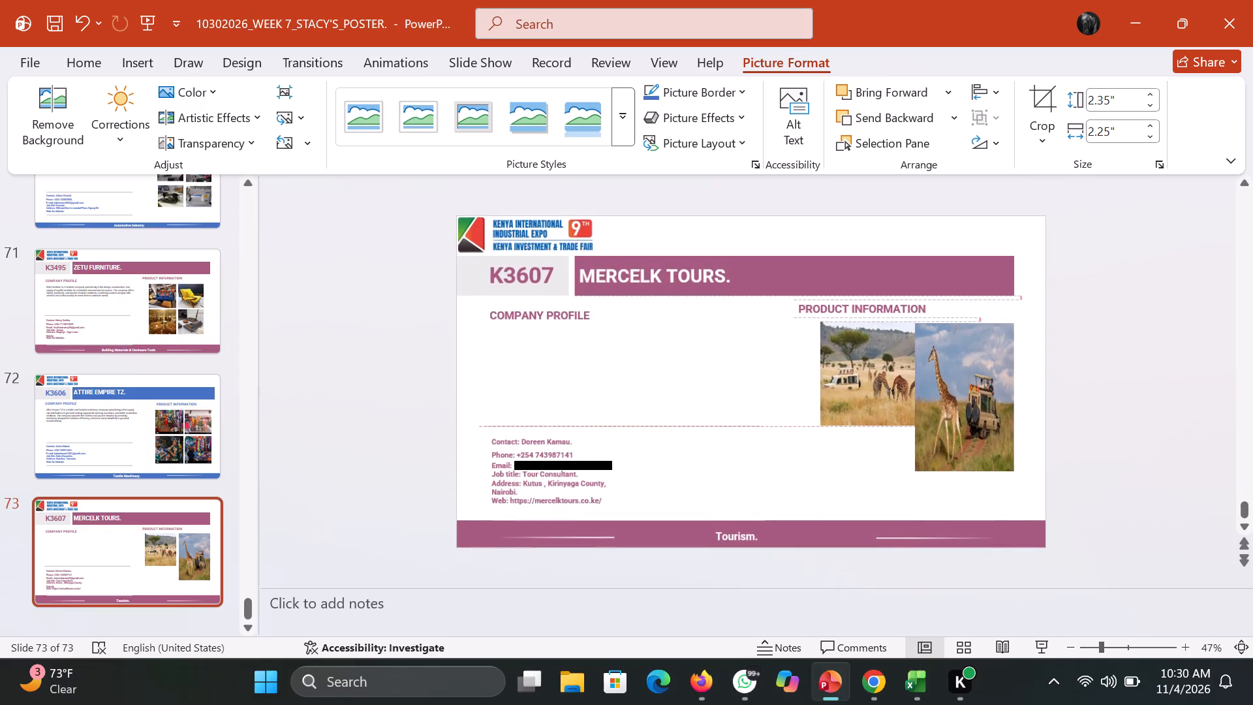
left_click_drag(912, 381, 872, 381)
left_click_drag(884, 458, 906, 462)
left_click_drag(852, 364, 863, 370)
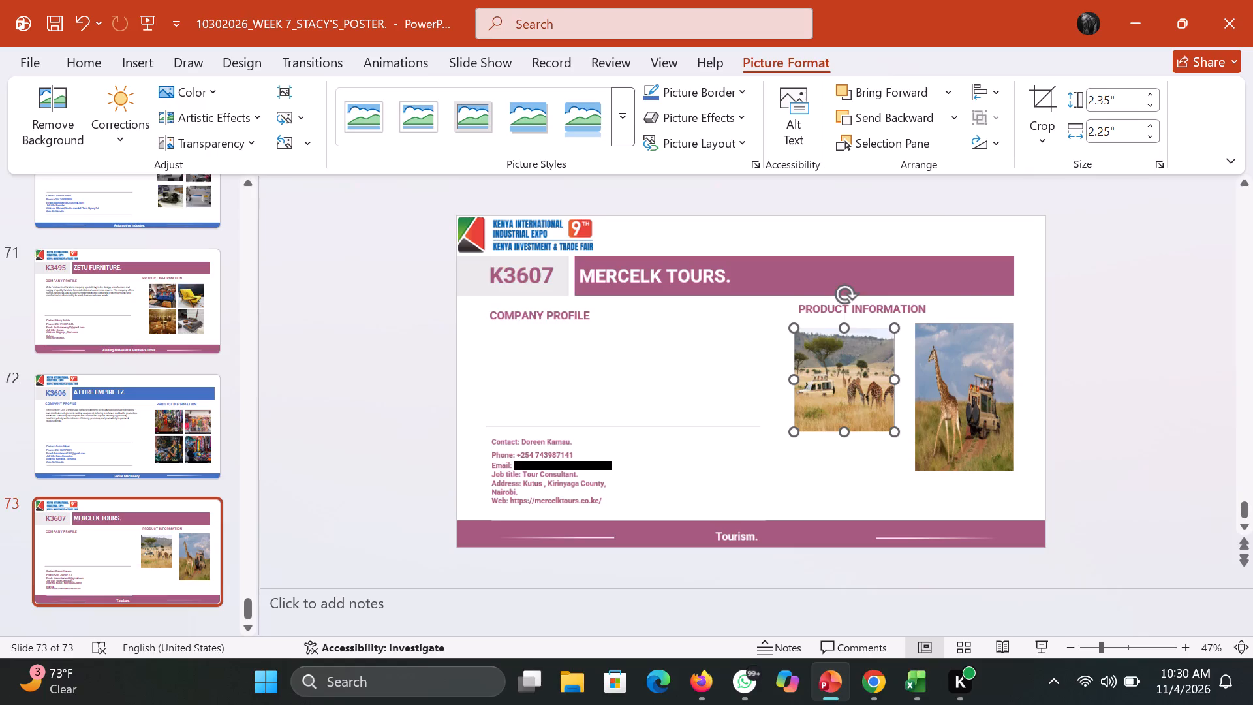
left_click(961, 382)
left_click_drag(961, 382, 951, 381)
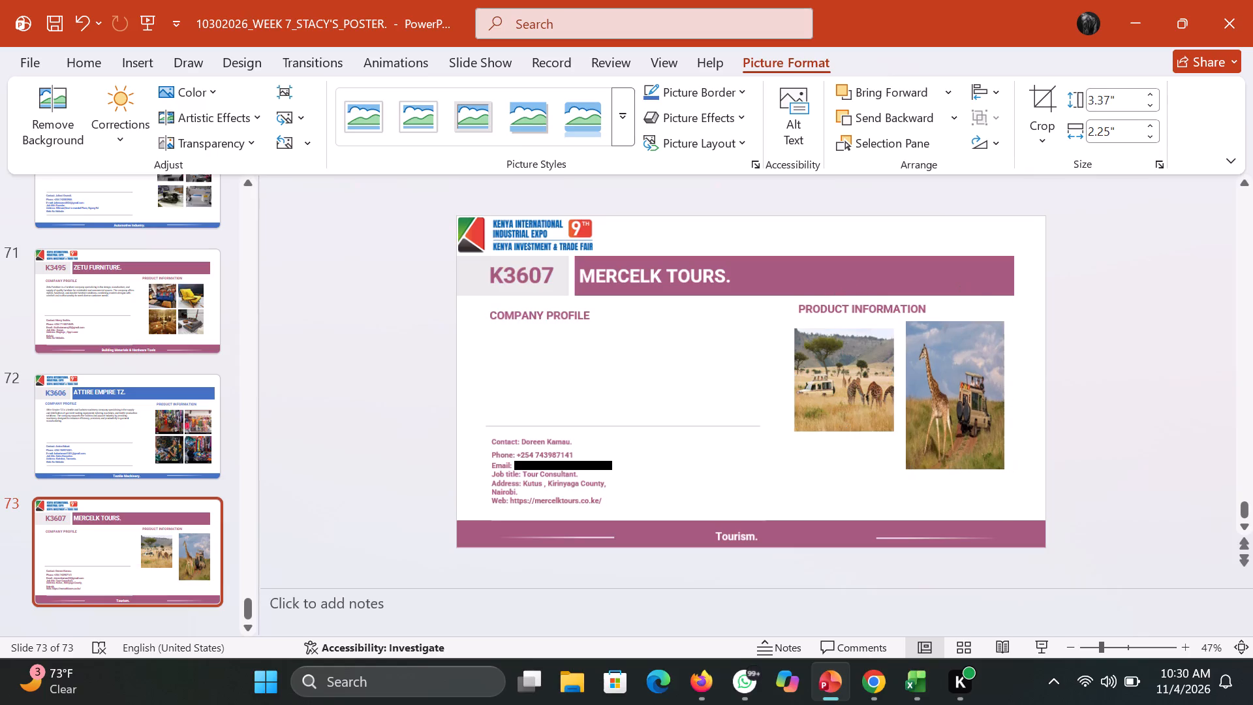
left_click_drag(951, 381, 946, 387)
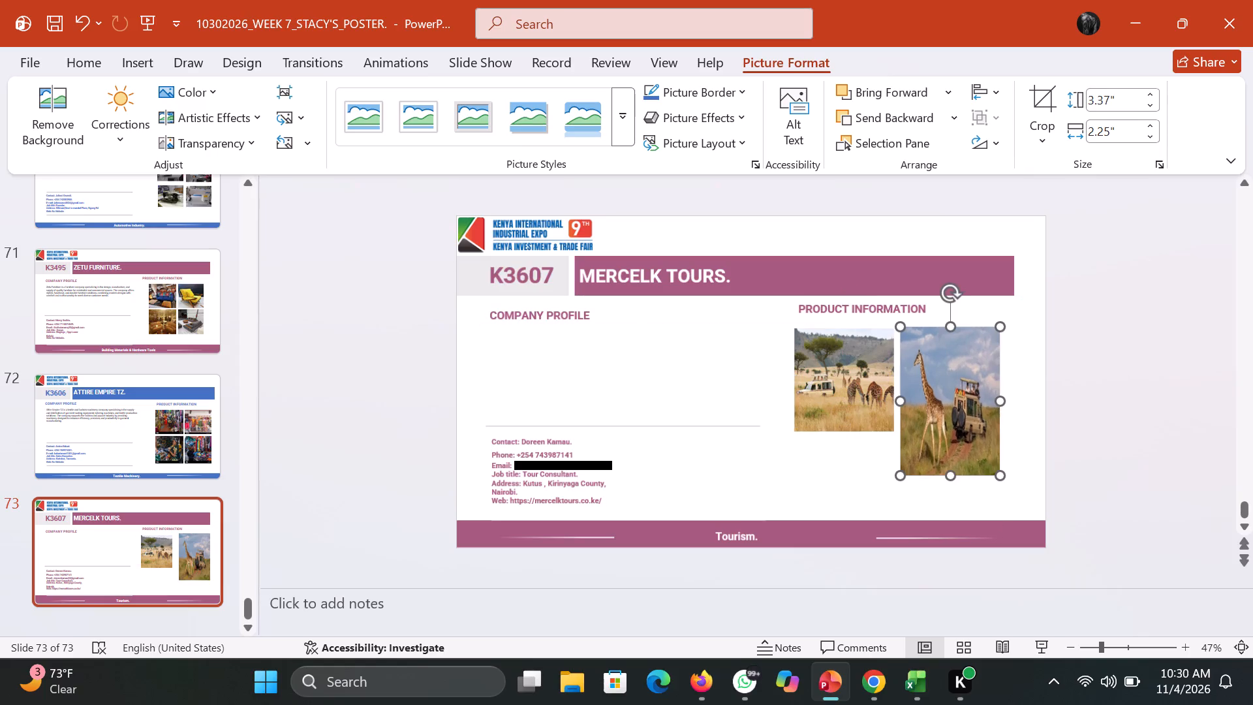
left_click(1109, 647)
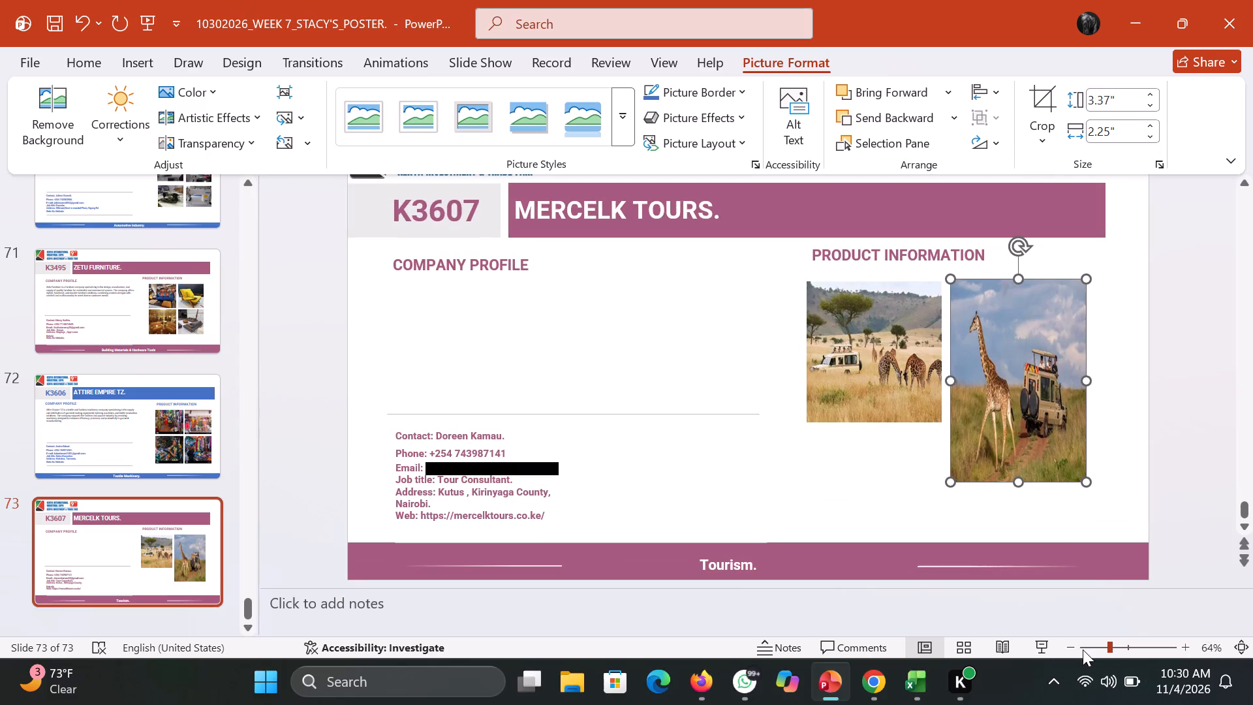
left_click(1104, 645)
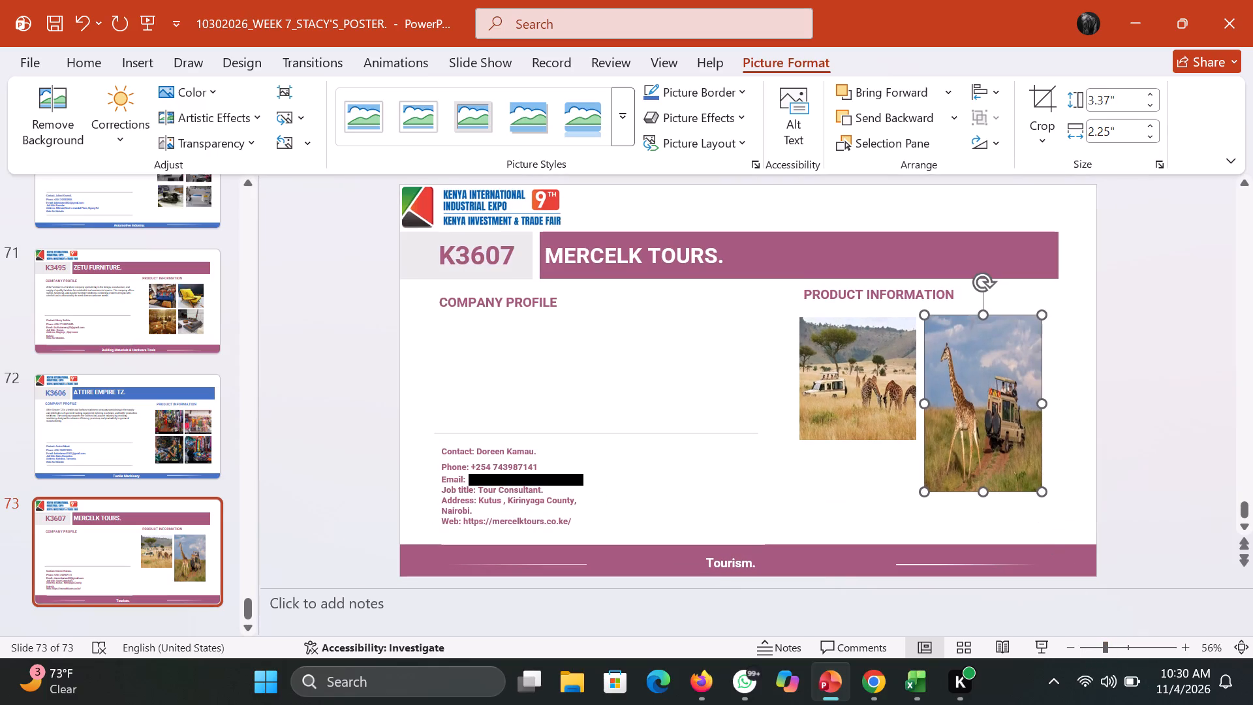
Shrink the giraffe and vehicle picture to about 2.07" high by 1.76" wide, and the first safari picture to about 2.04" by 1.76".
left_click_drag(1044, 404, 1025, 404)
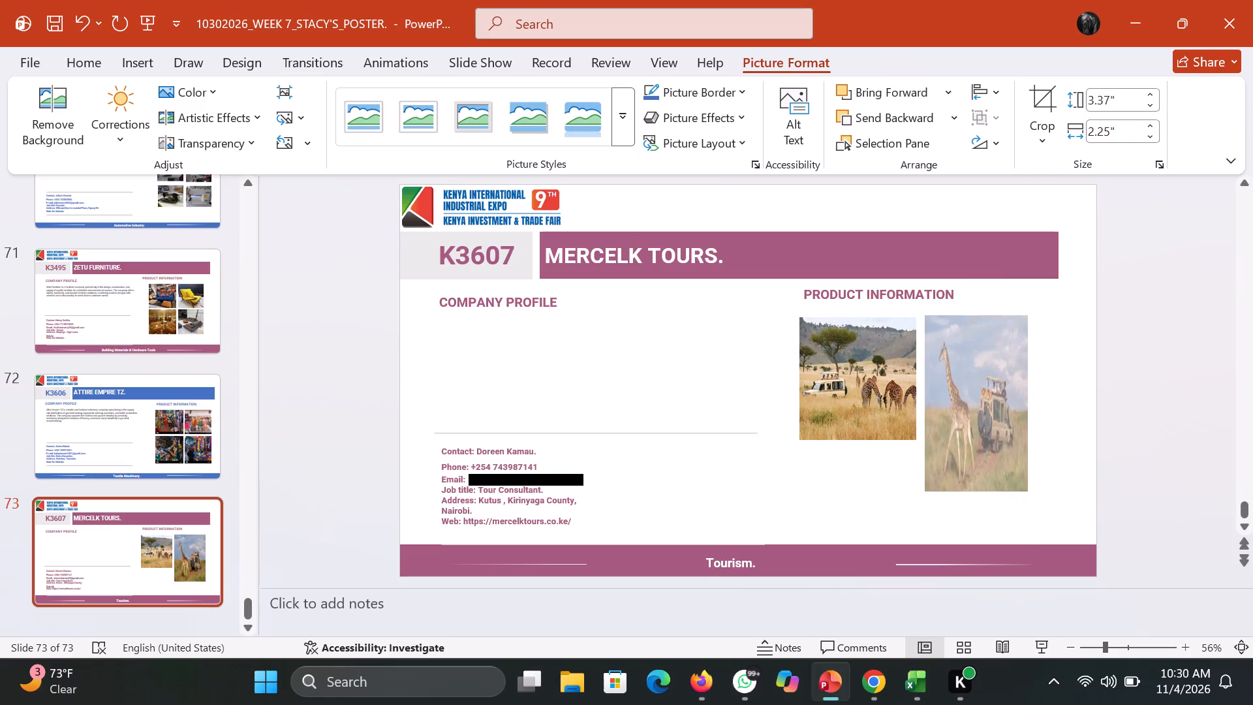
left_click_drag(1025, 404, 1015, 404)
left_click_drag(969, 493, 967, 422)
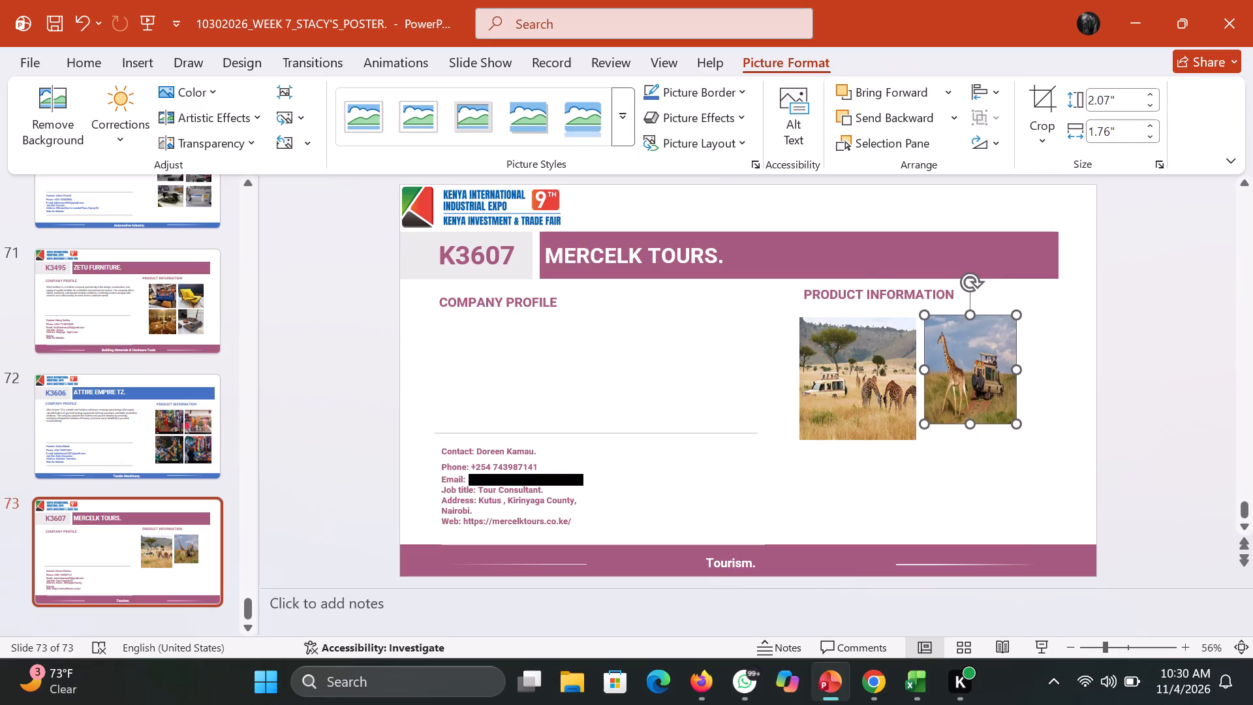
left_click(874, 372)
left_click_drag(856, 445, 867, 422)
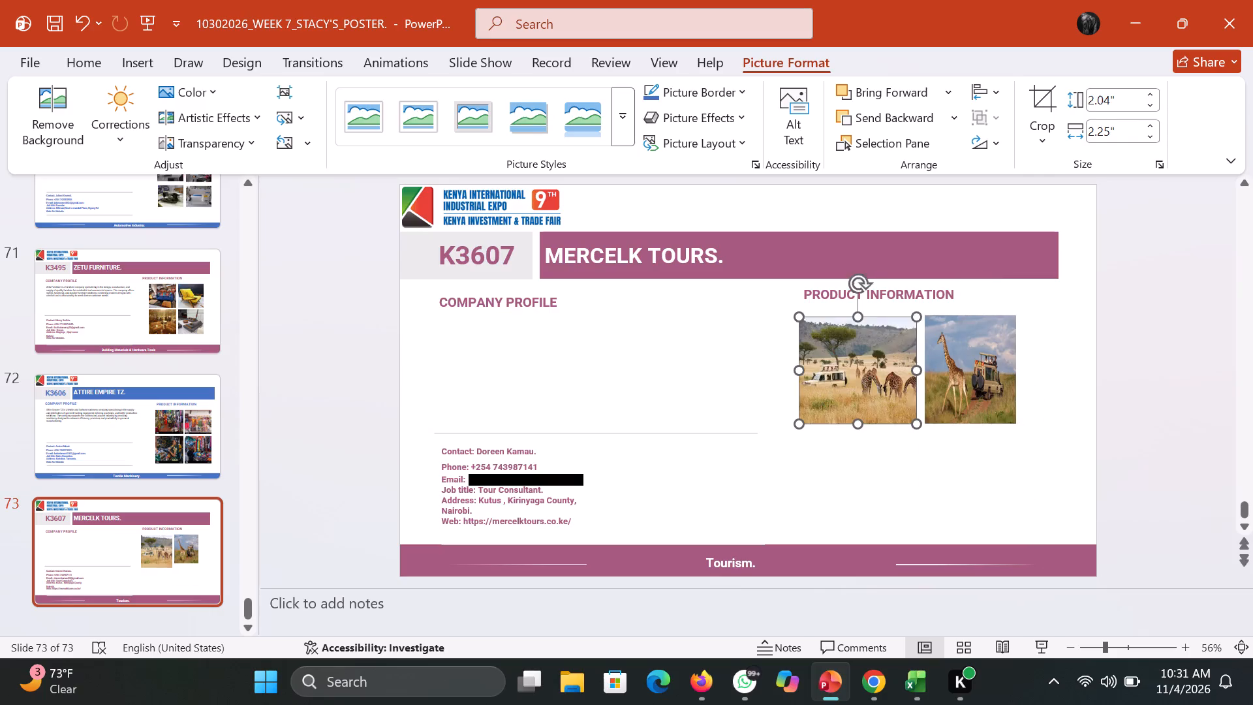
left_click_drag(794, 369, 820, 377)
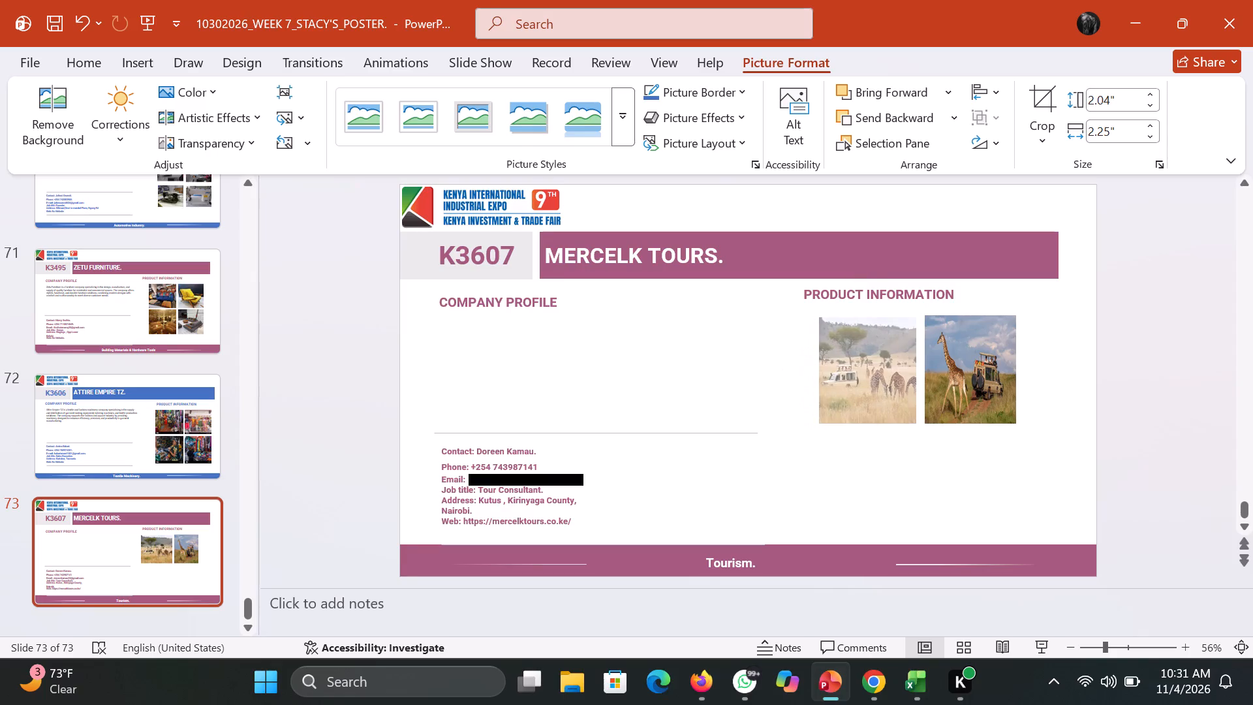
left_click_drag(820, 377, 822, 378)
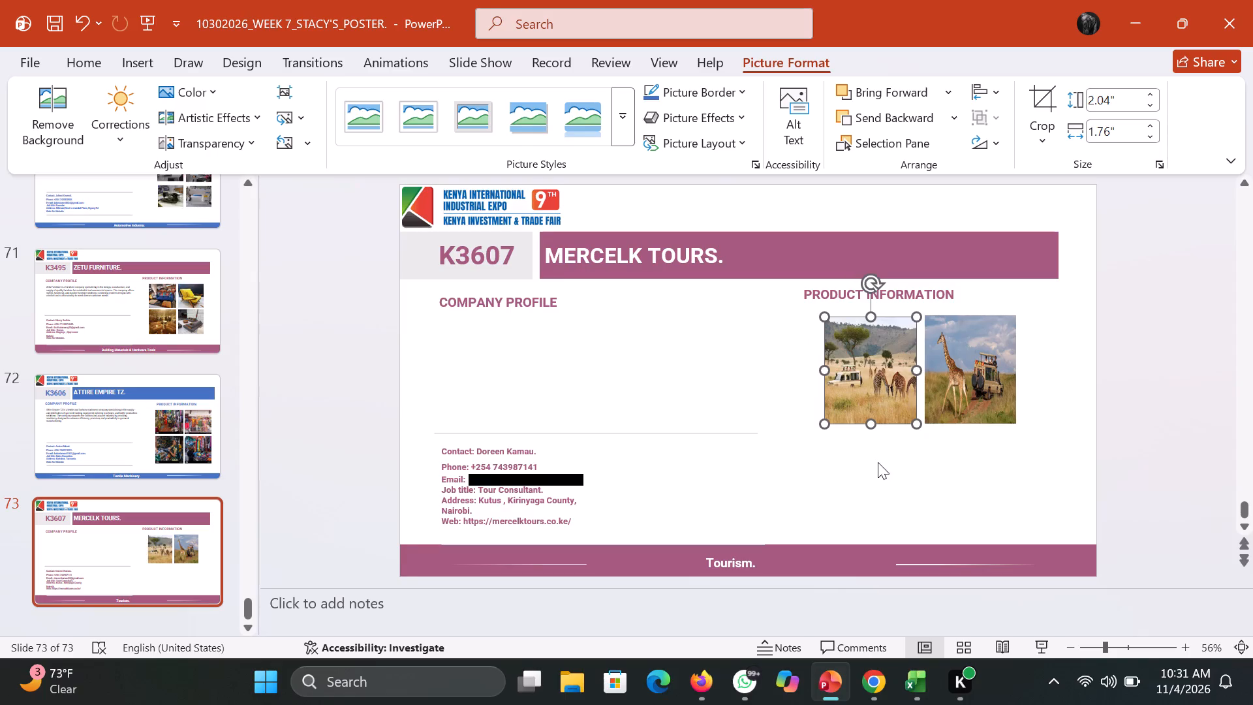
left_click(878, 462)
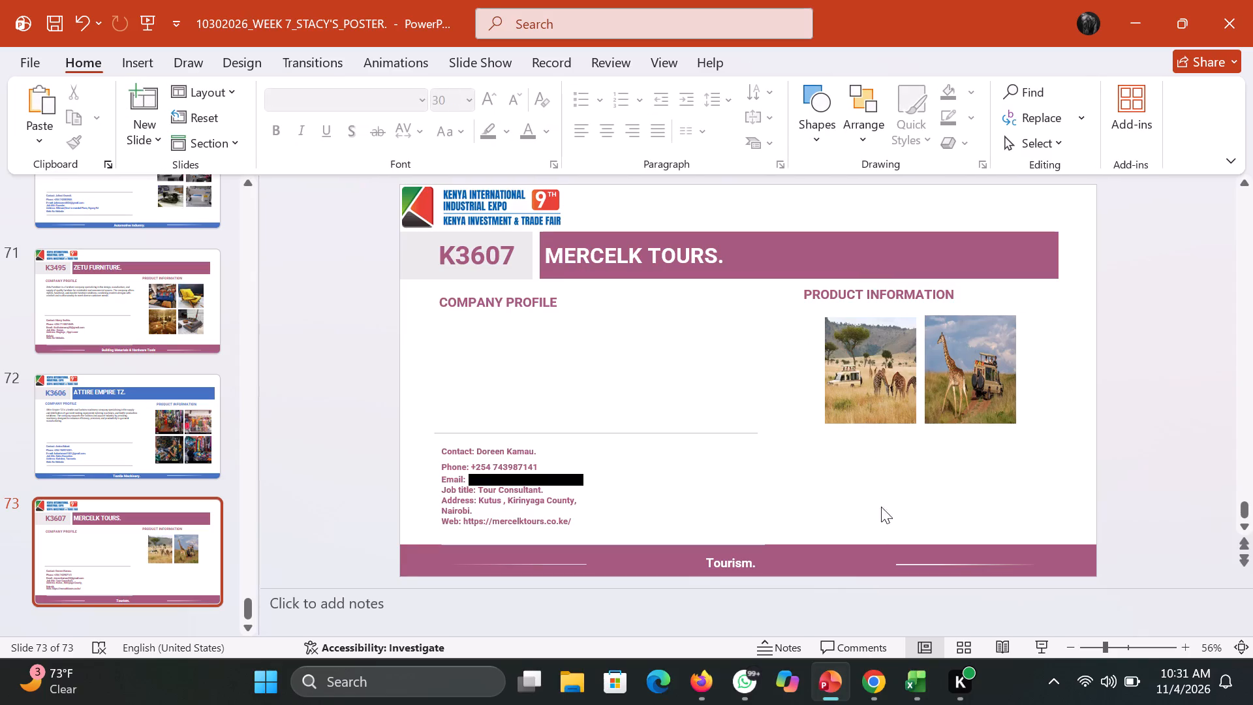
Copy the picture of a group posing beside a green safari vehicle from Chrome's Tours image results and paste it onto PowerPoint slide 73.
left_click(857, 674)
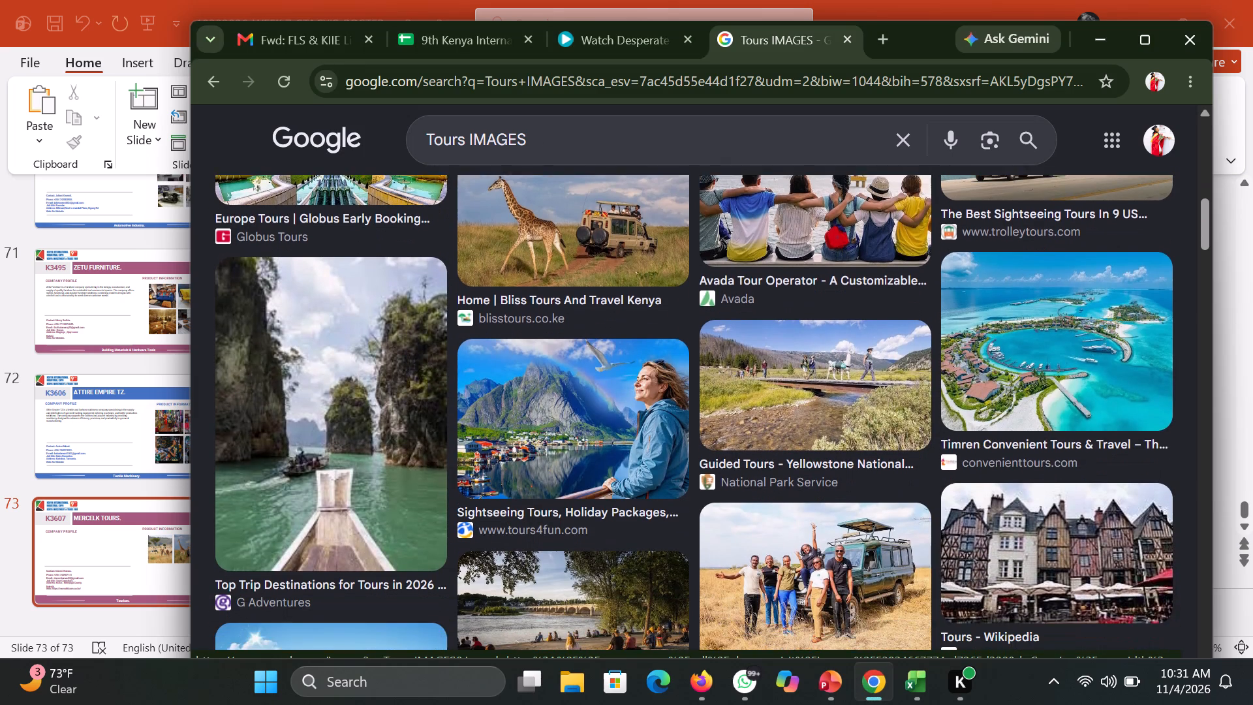
right_click(780, 540)
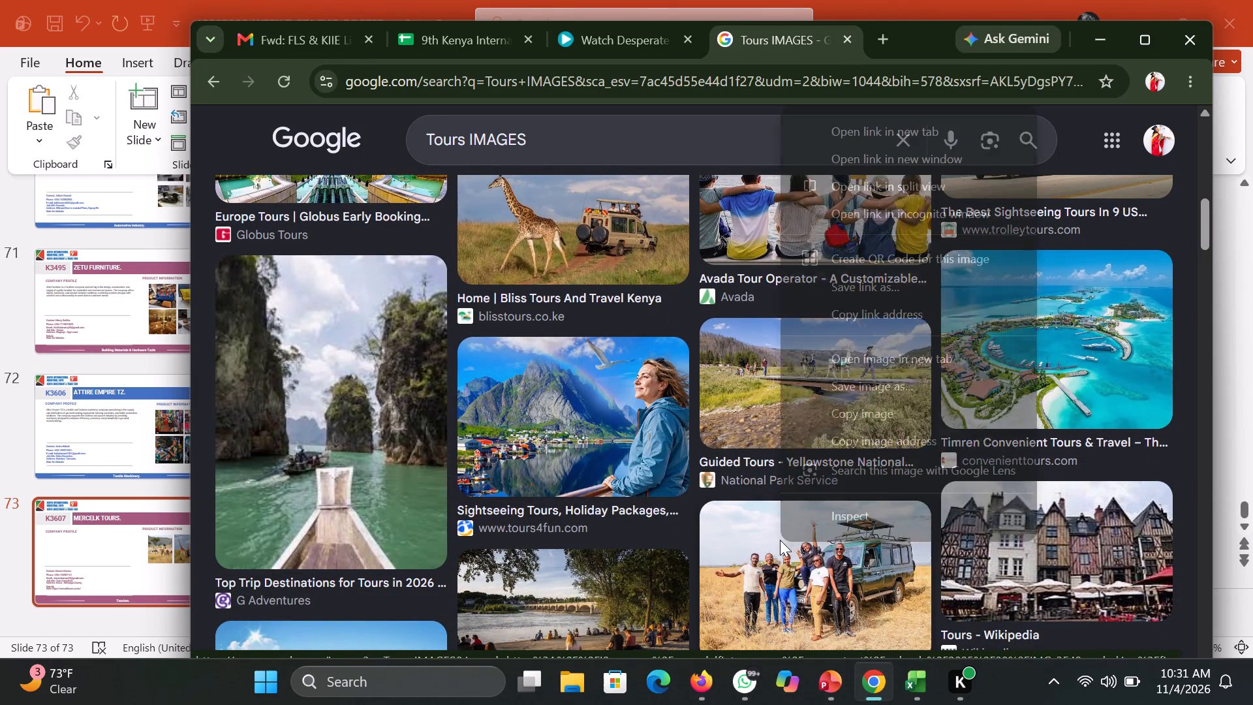
left_click(866, 415)
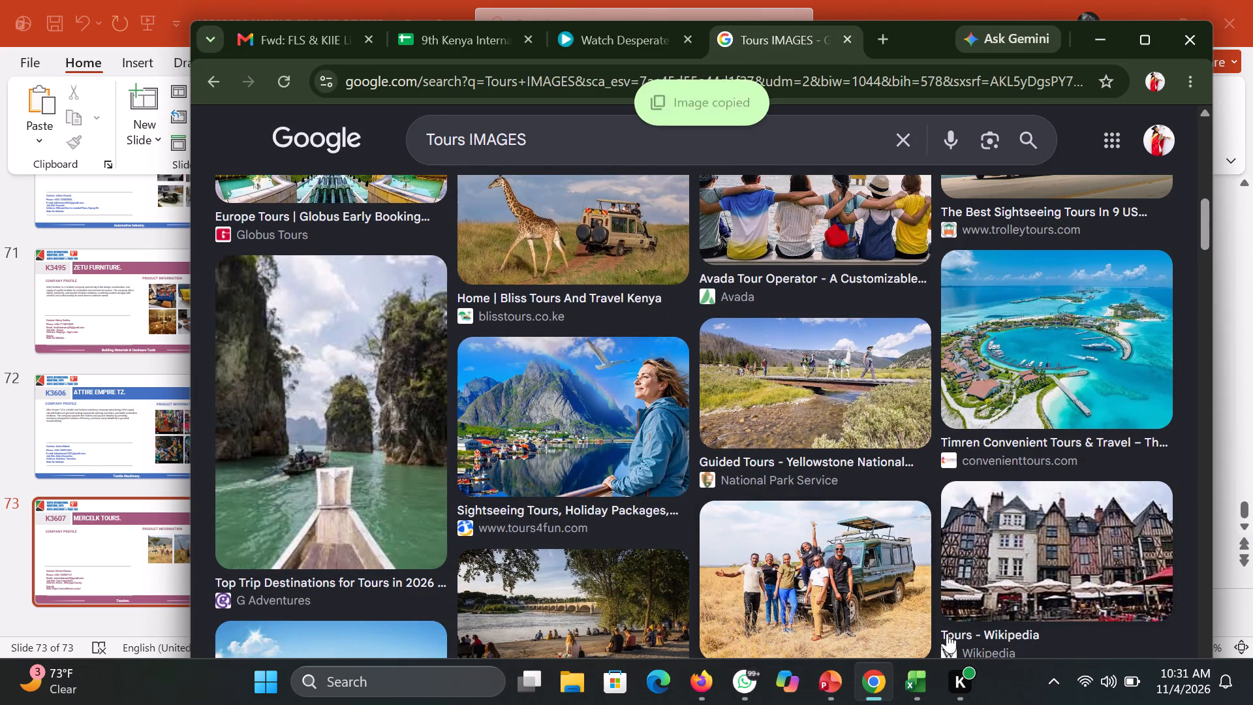
left_click(836, 683)
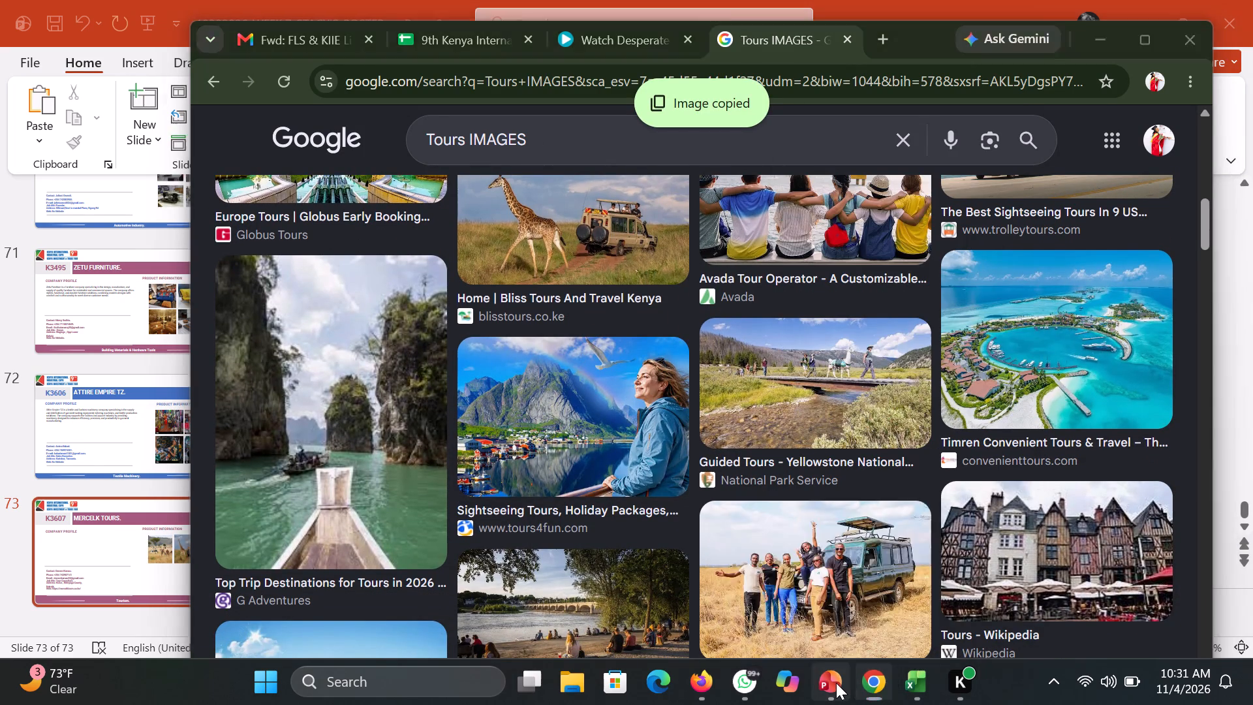
left_click(894, 492)
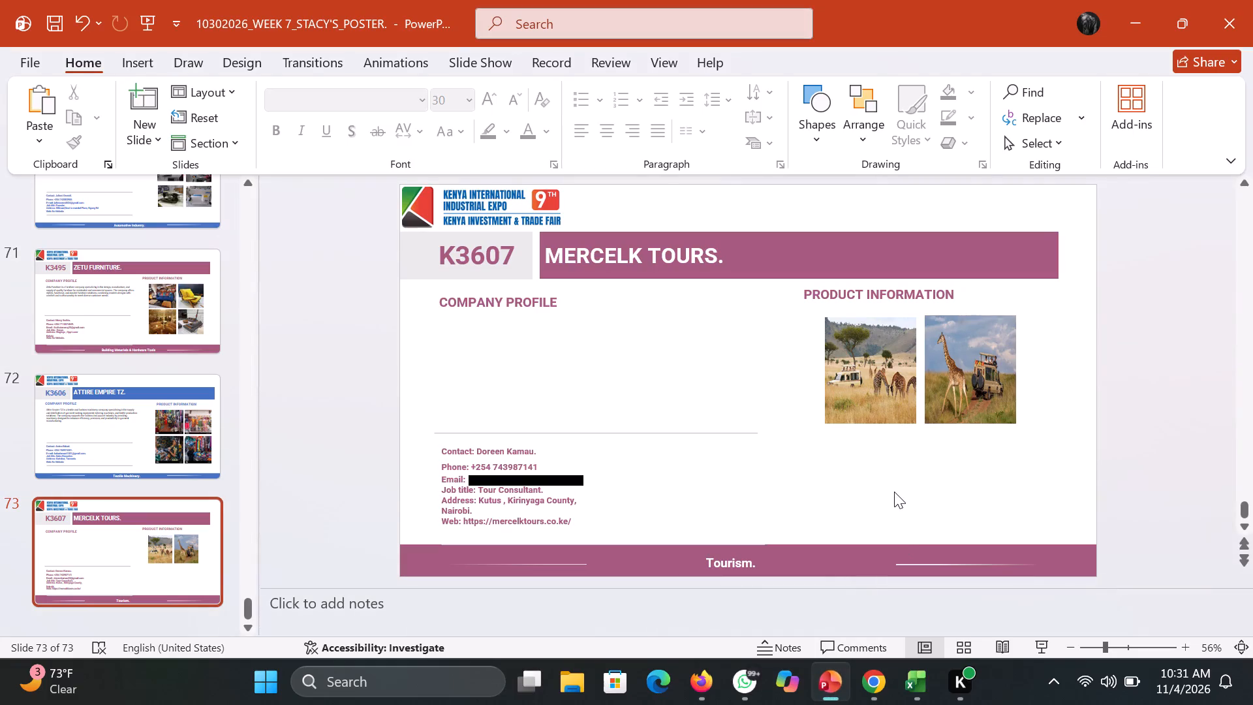
key("ctrl+v")
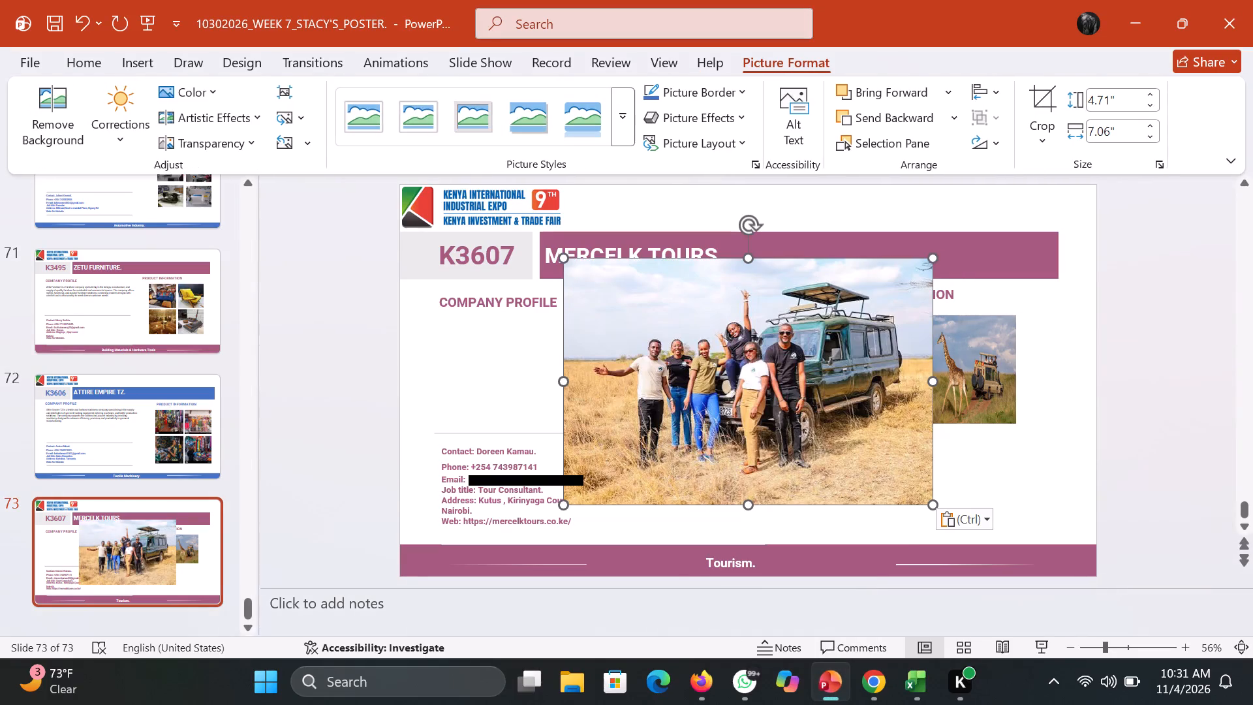
Resize the group picture to about 2.04" high by 1.76" wide and place it beneath the first safari picture.
left_click_drag(932, 260, 895, 285)
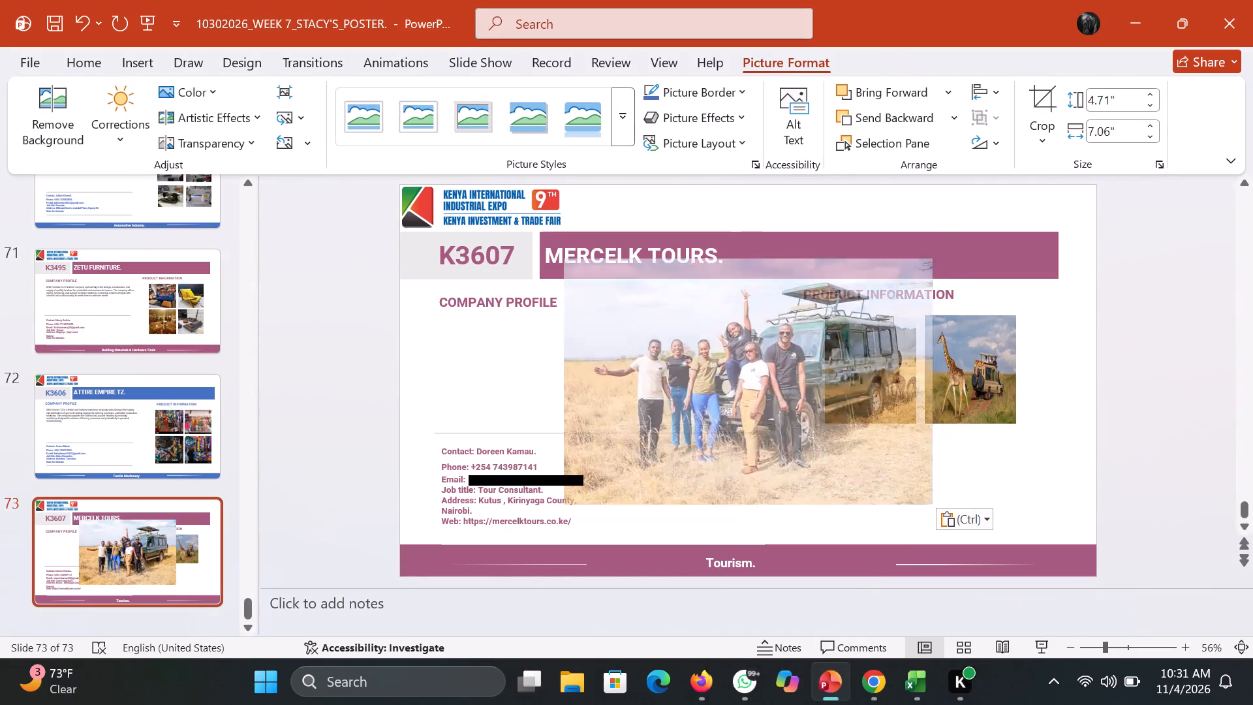
left_click_drag(895, 285, 779, 346)
left_click_drag(808, 425, 792, 425)
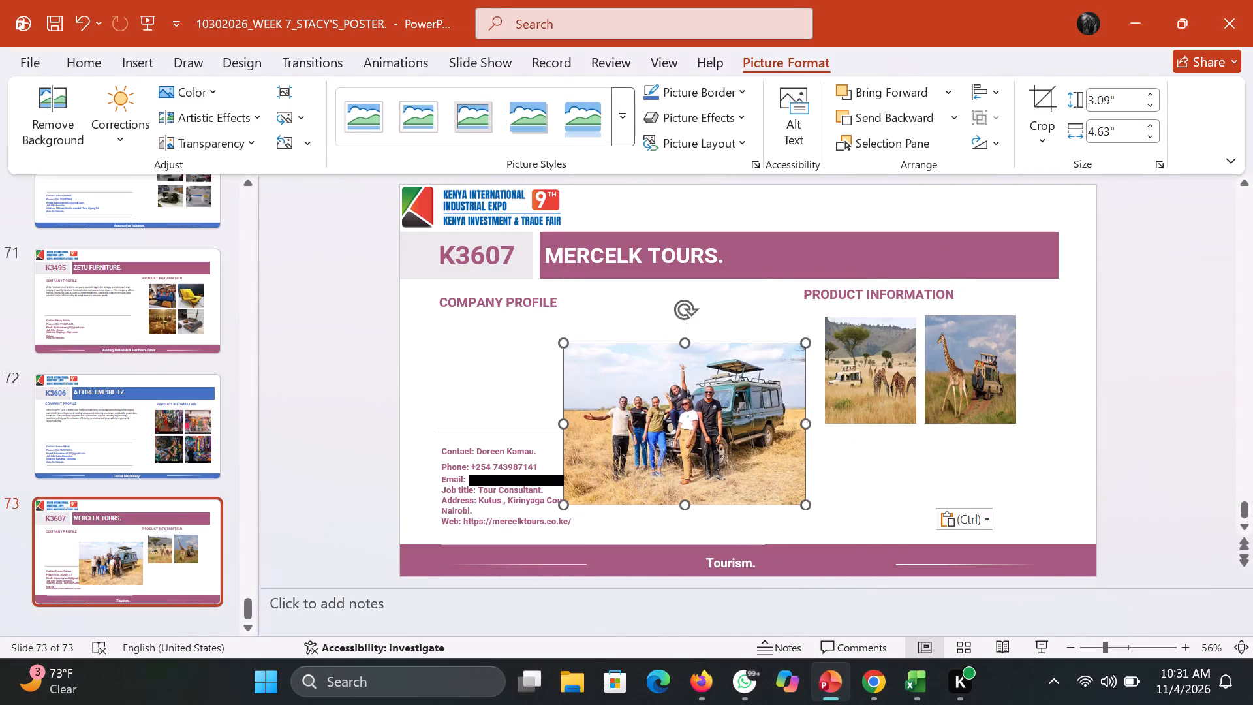
left_click_drag(792, 425, 734, 443)
left_click_drag(735, 347, 677, 452)
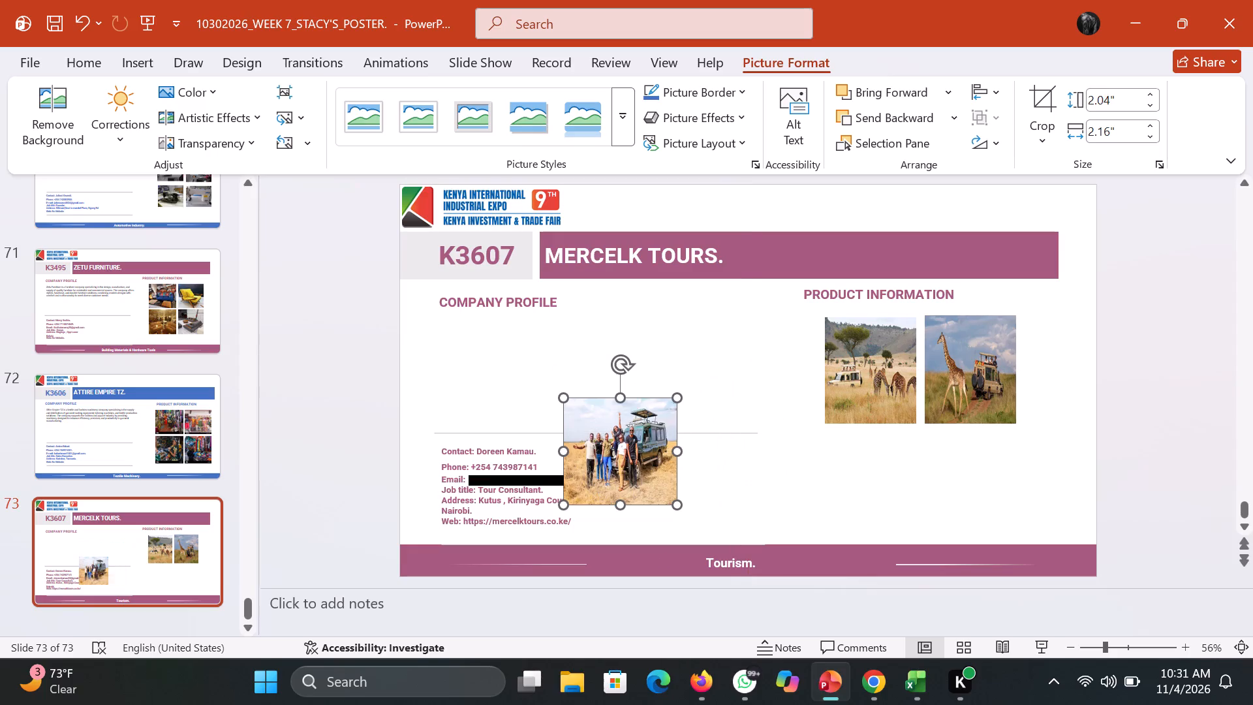
left_click_drag(631, 445, 891, 482)
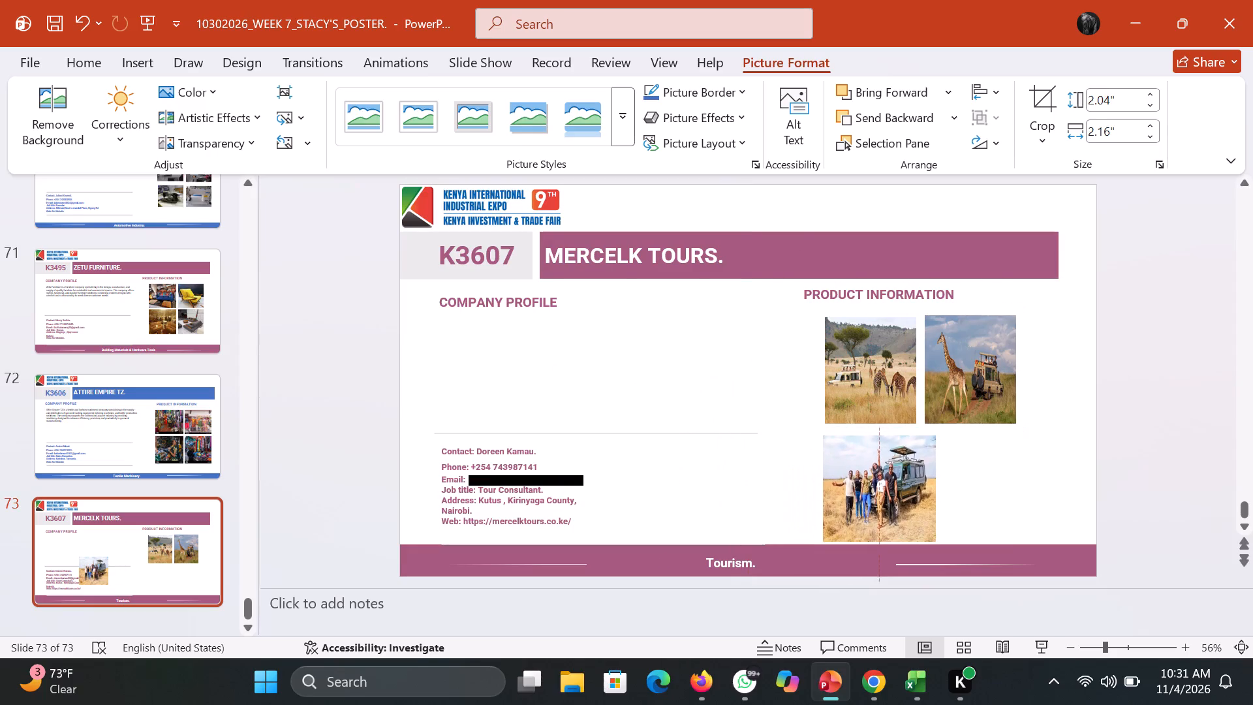
left_click_drag(891, 482, 893, 475)
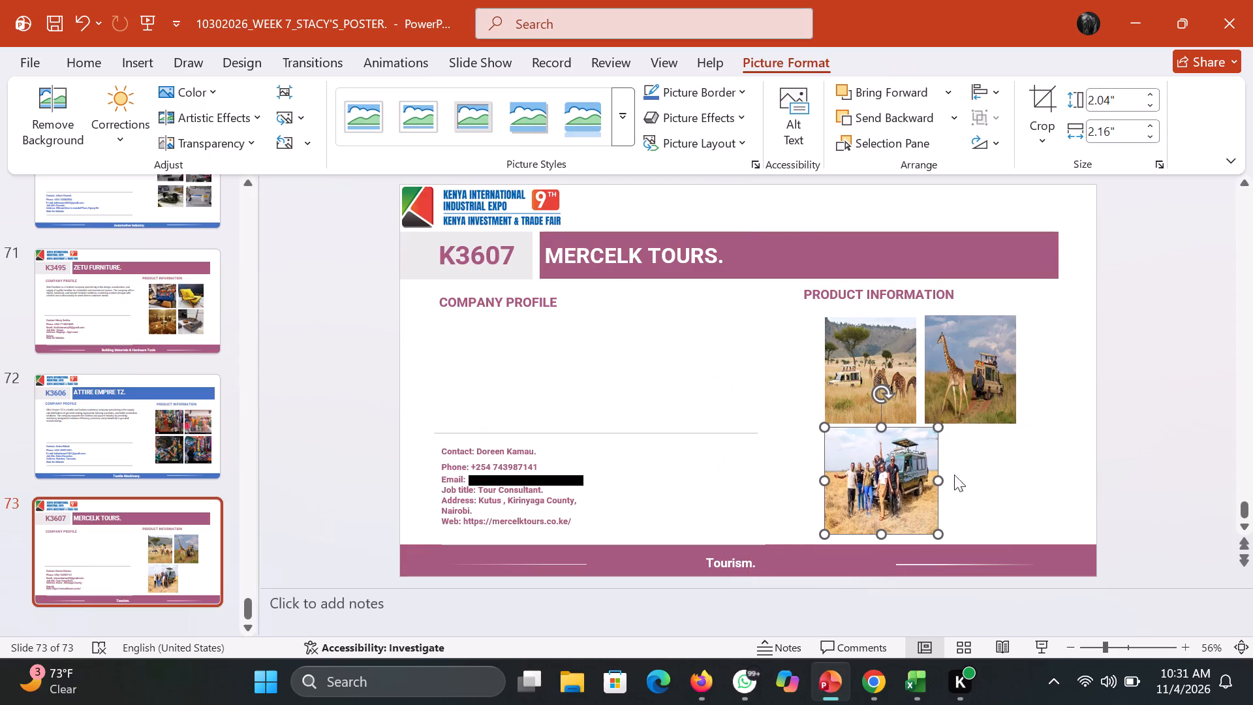
left_click_drag(935, 478, 906, 486)
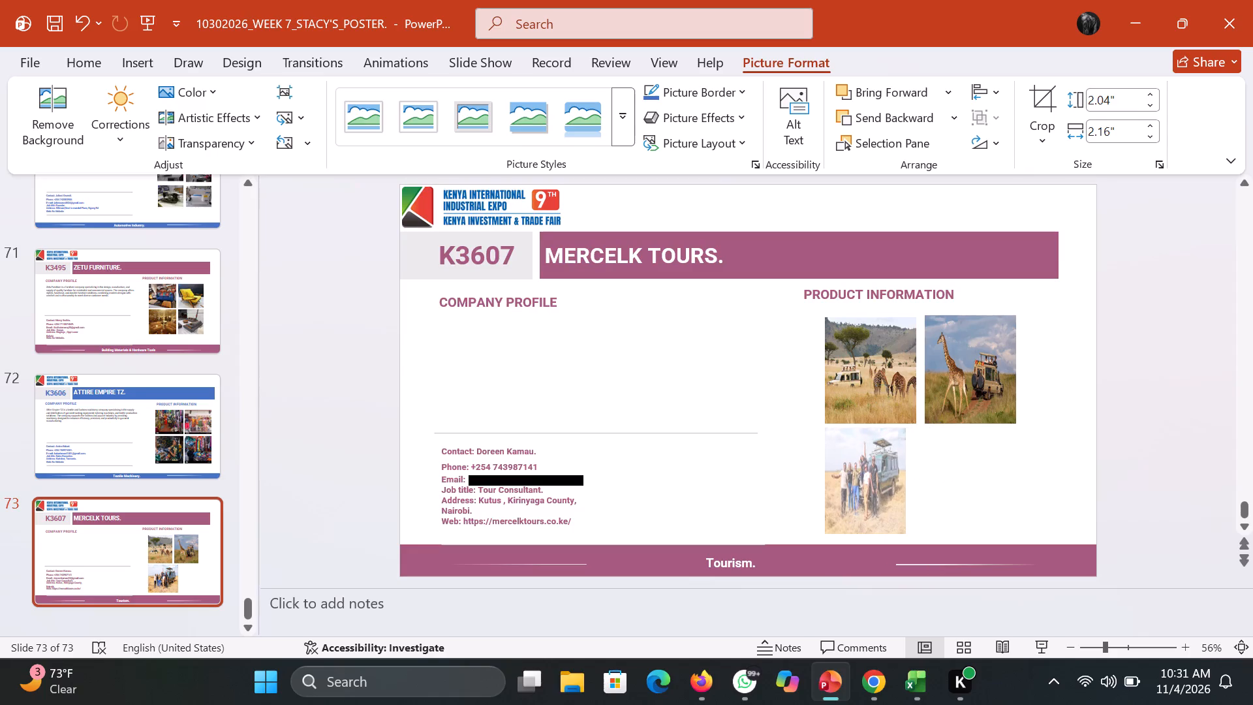
left_click_drag(906, 486, 918, 488)
left_click(895, 468)
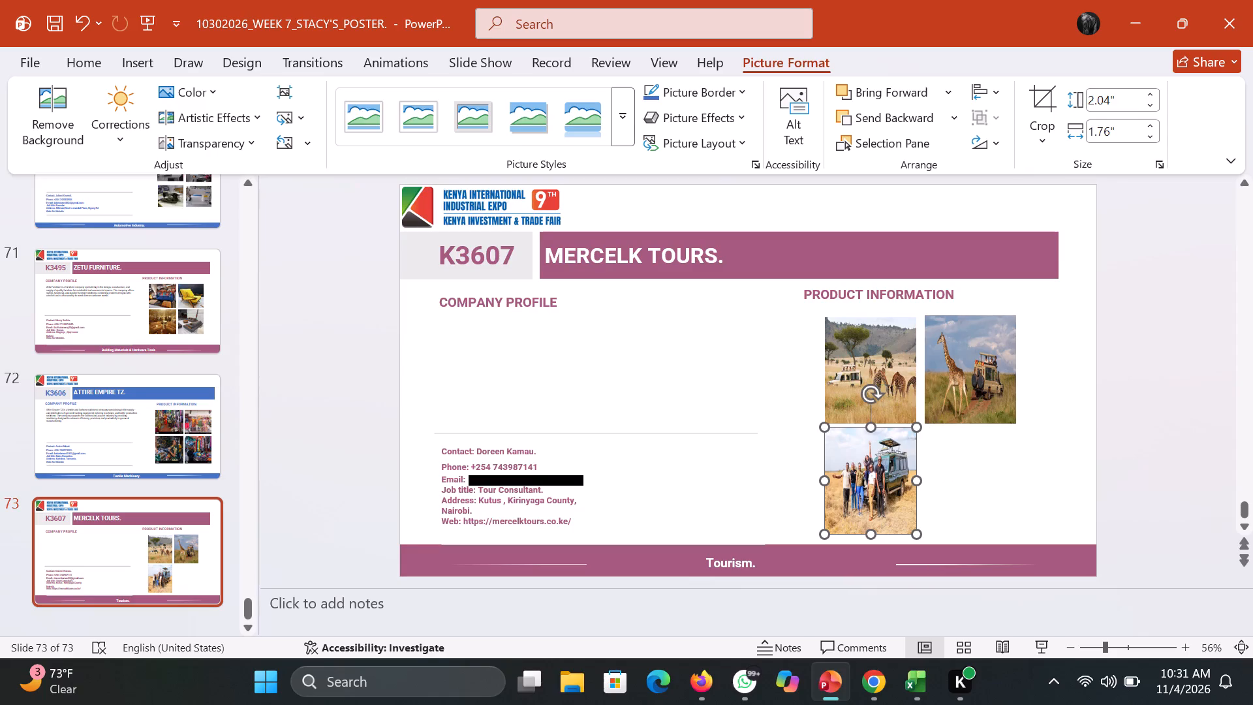
Shorten the two upper safari pictures to about 1.9" high and move the giraffe and vehicle picture closer to the first, with their edges level.
left_click(871, 365)
left_click_drag(872, 424, 877, 418)
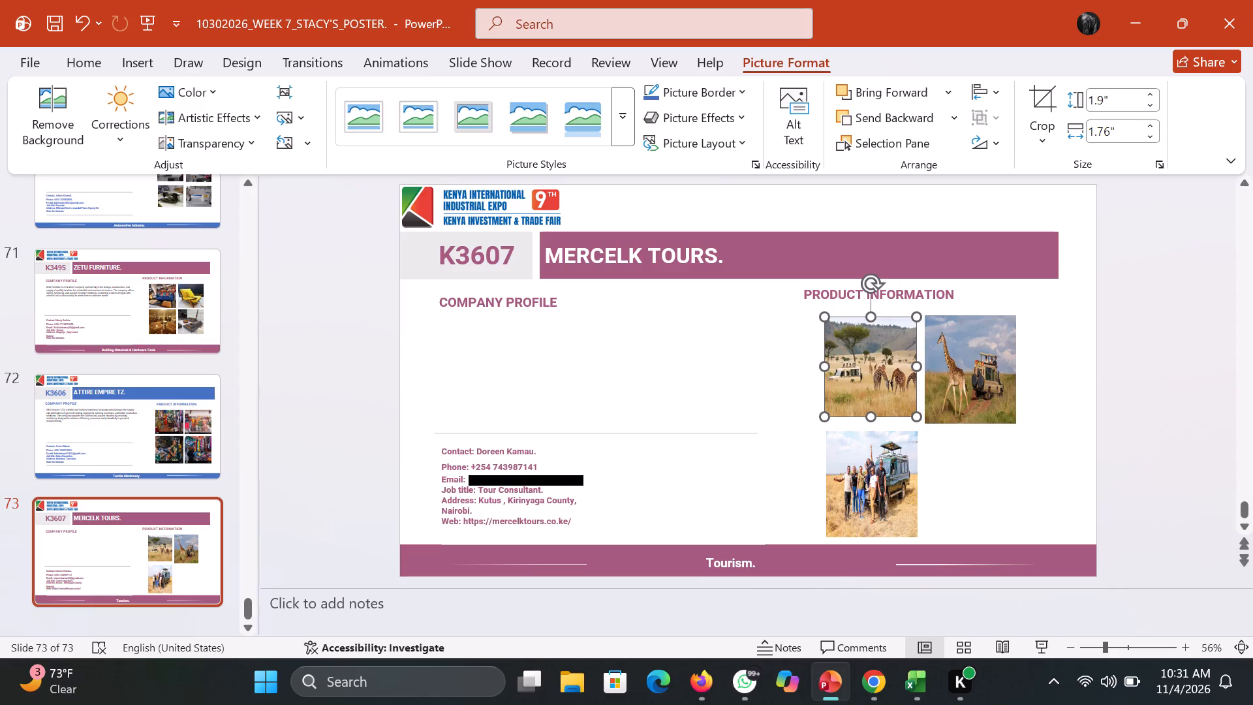
left_click_drag(974, 364, 965, 366)
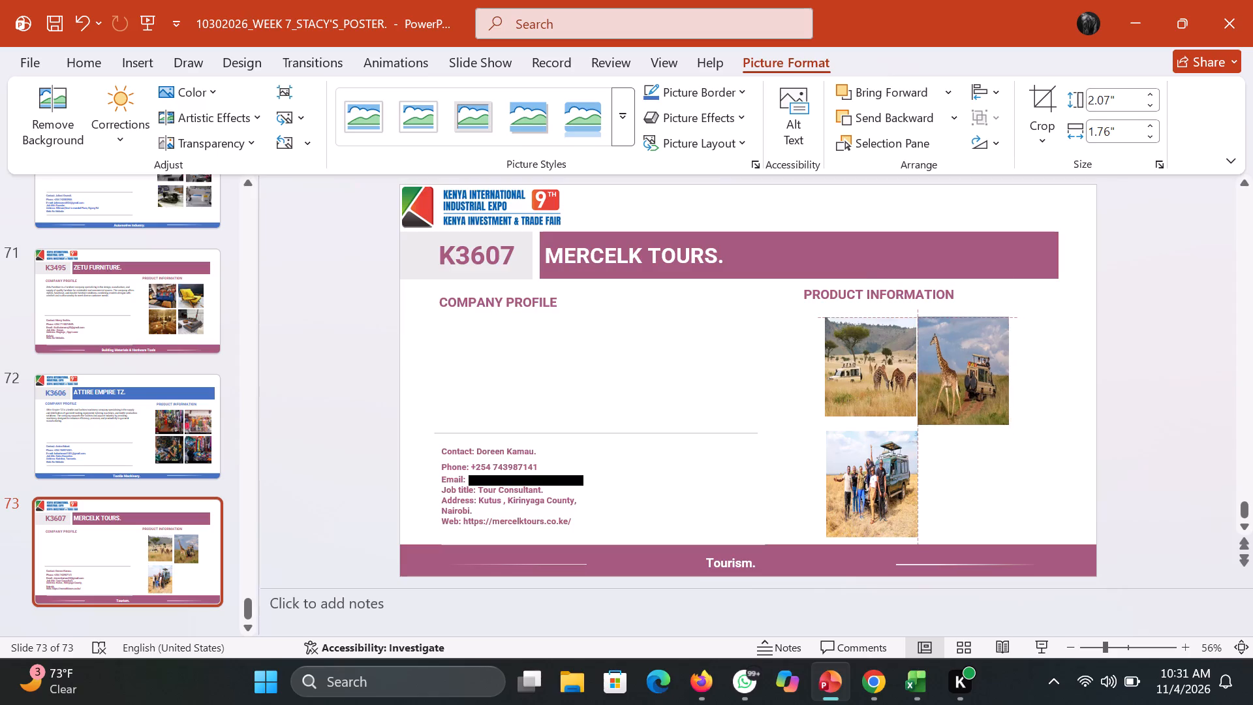
left_click_drag(965, 366, 967, 369)
left_click(967, 369)
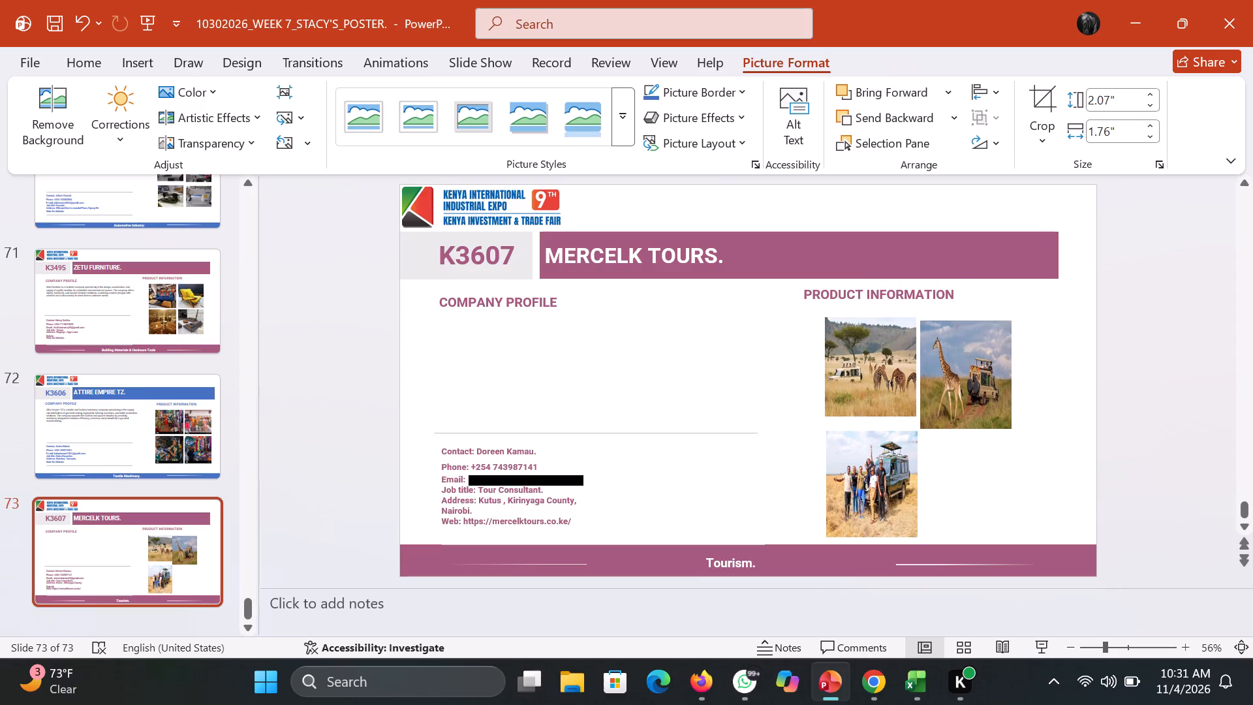
left_click_drag(971, 426, 974, 418)
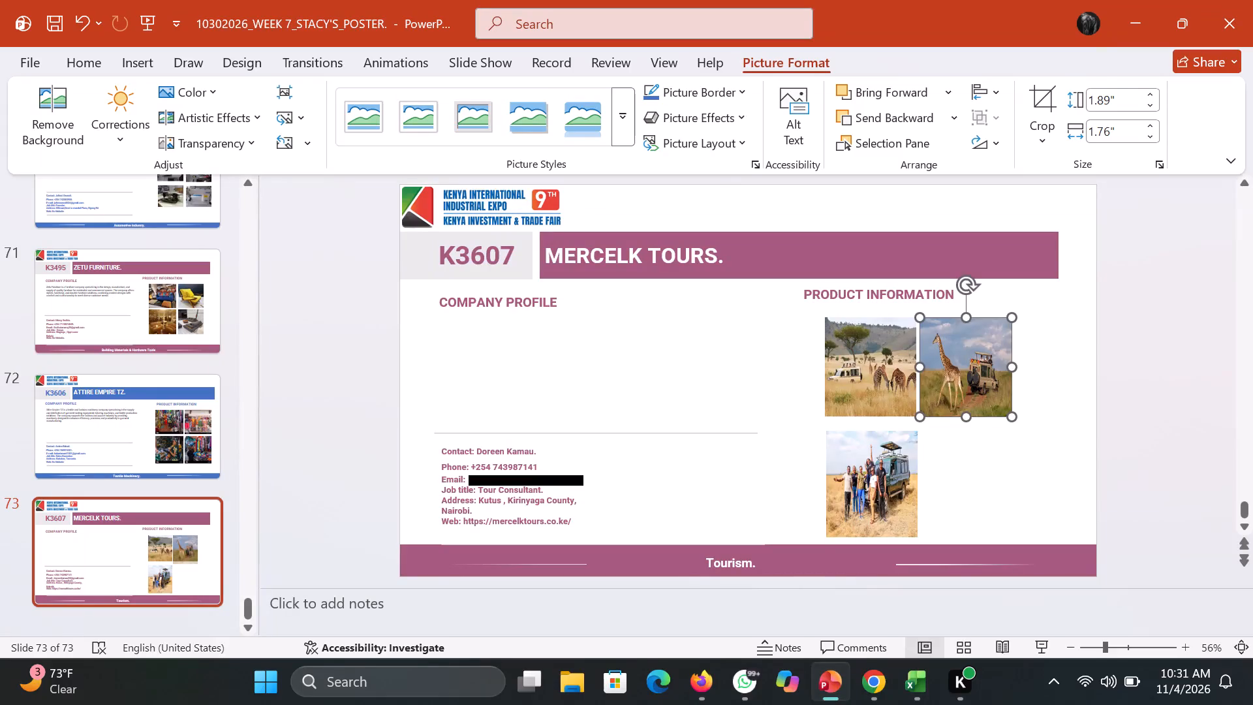
Move the group picture up until it lines up under the first safari picture with only a narrow gap.
left_click_drag(878, 498, 878, 494)
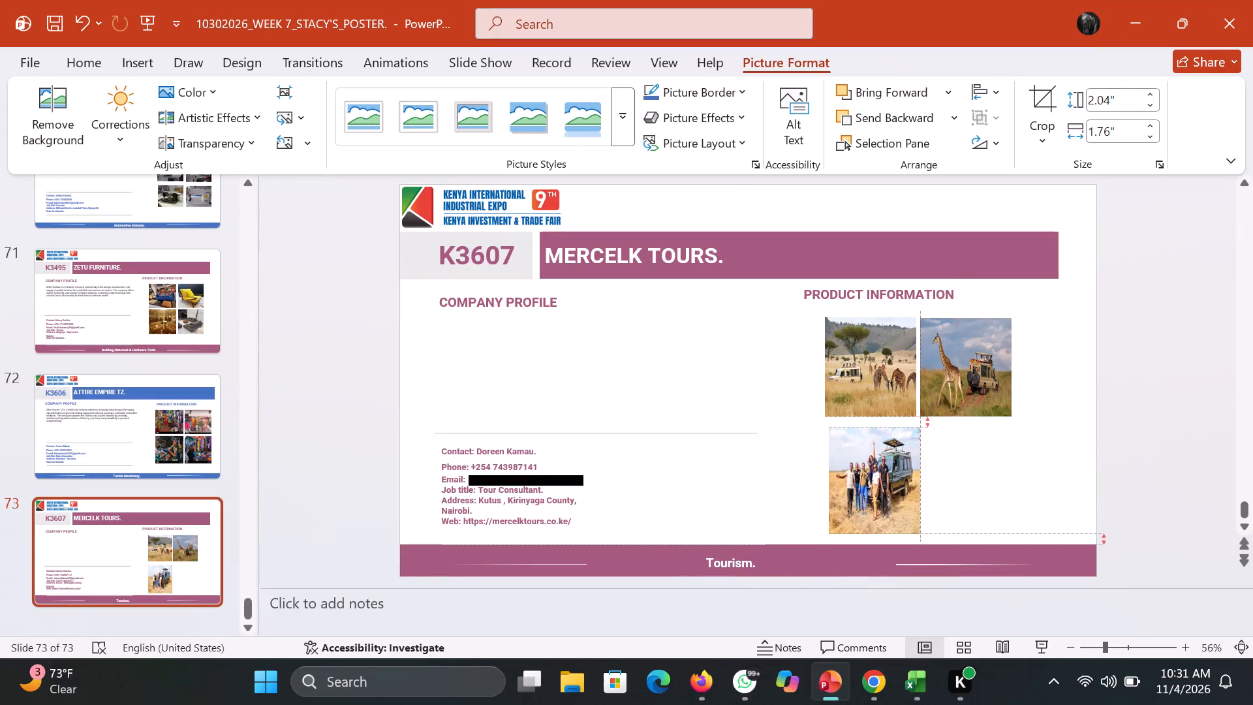
left_click_drag(878, 494, 877, 488)
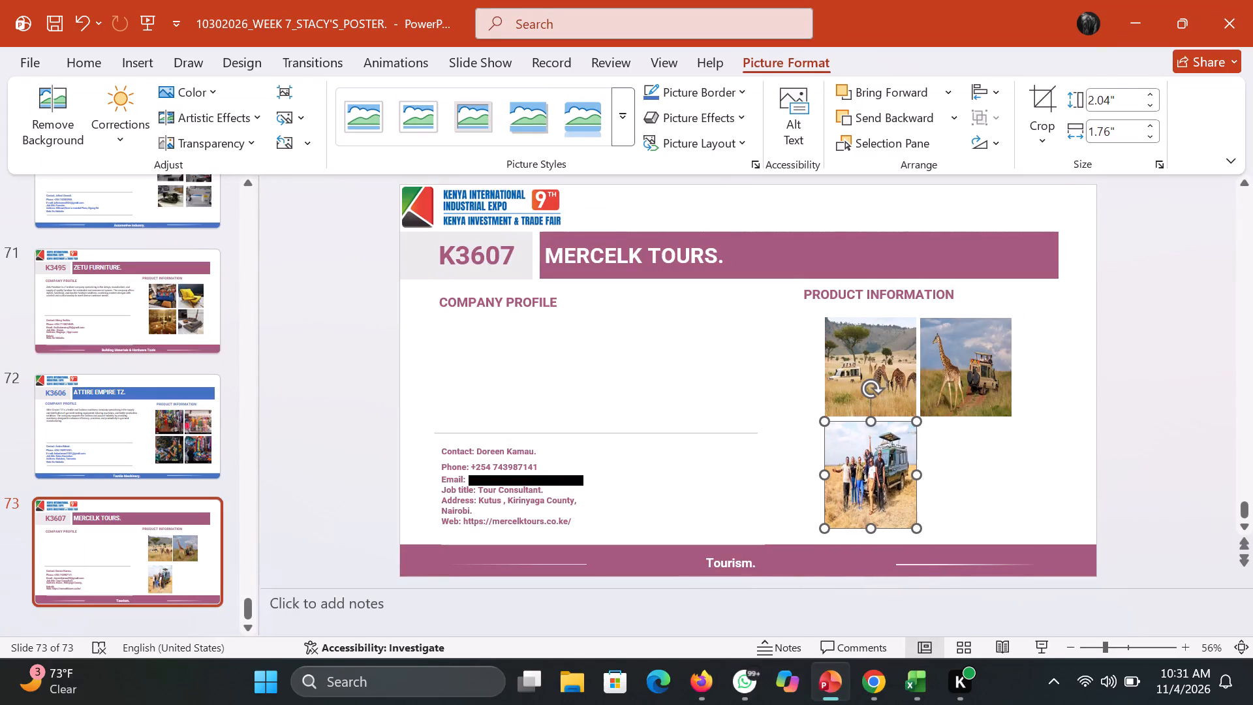
left_click(946, 489)
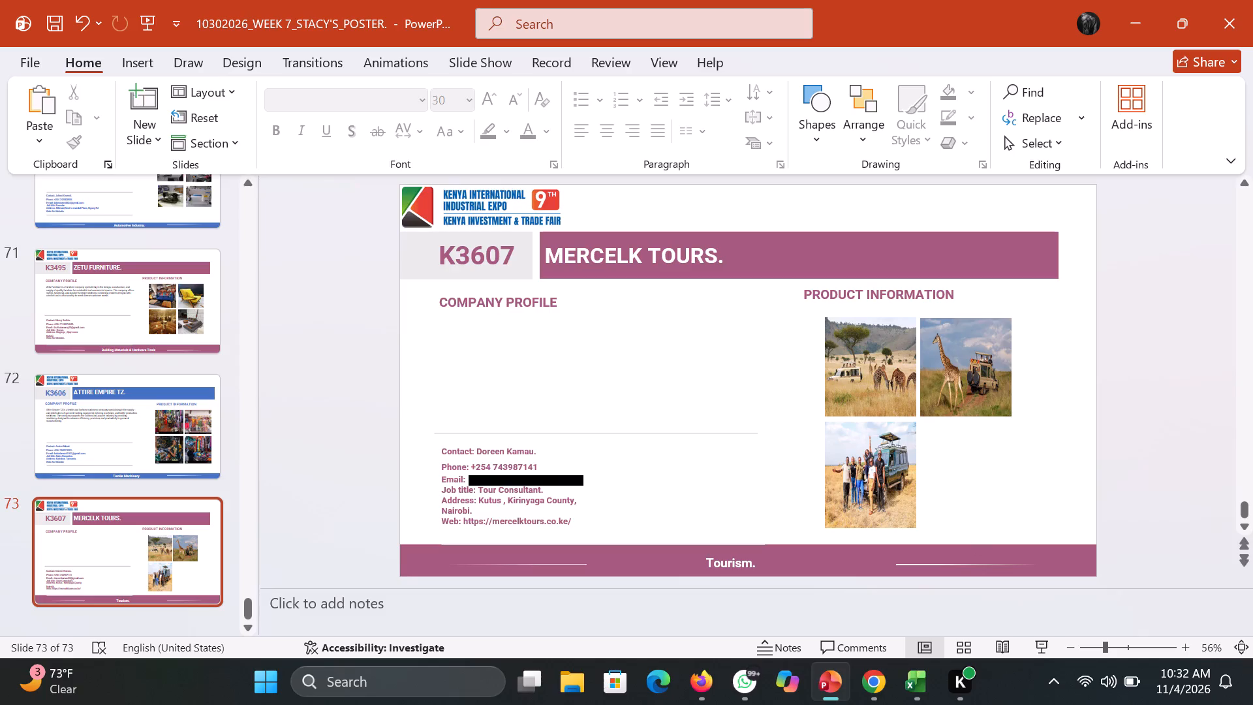
left_click(878, 683)
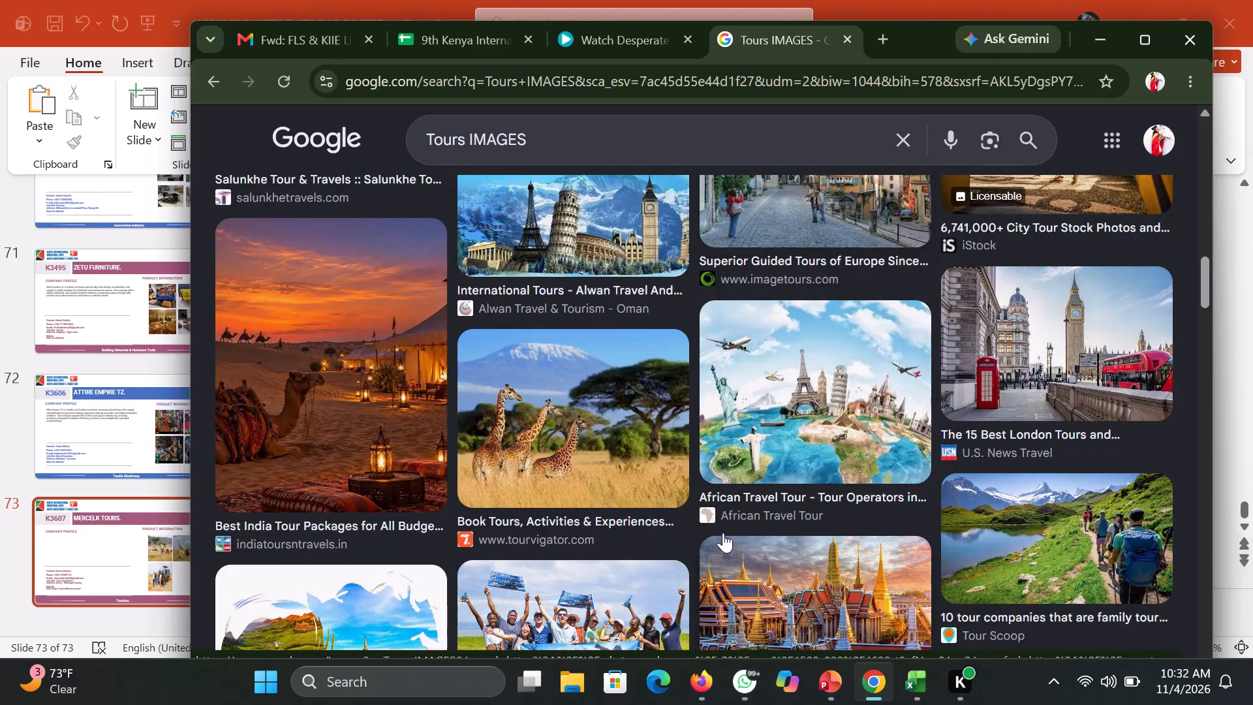
right_click(578, 415)
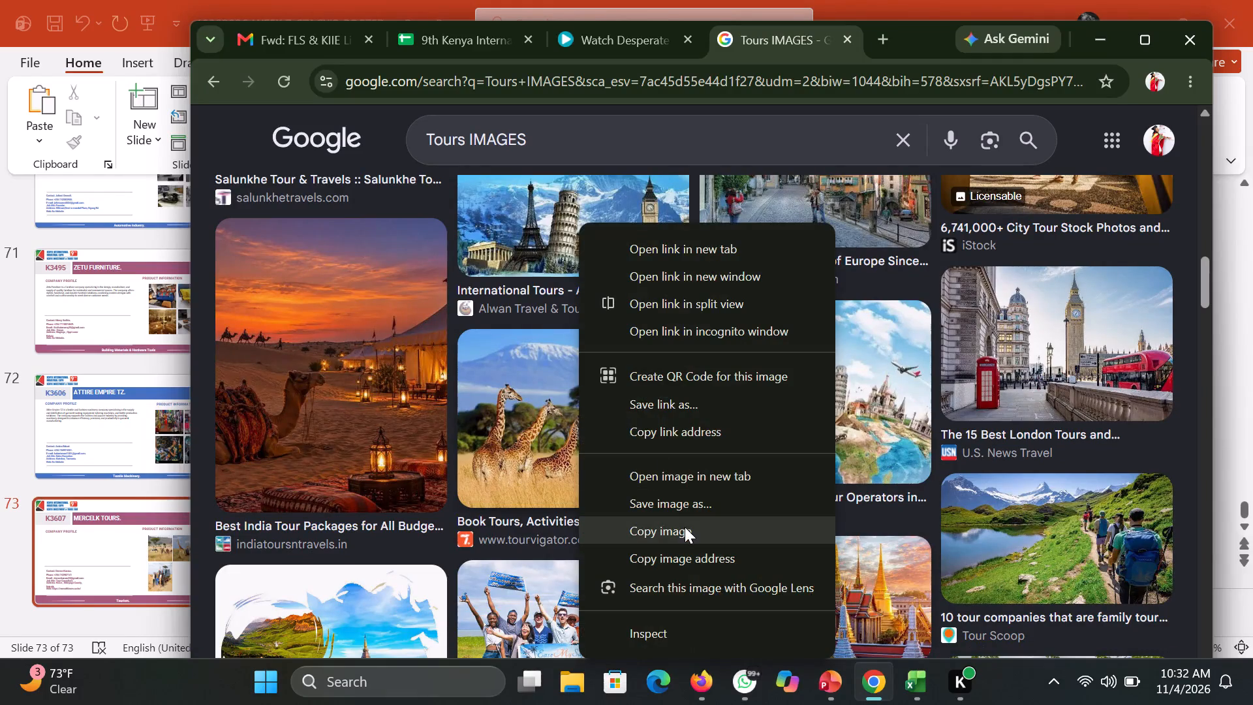
left_click(685, 527)
left_click(833, 690)
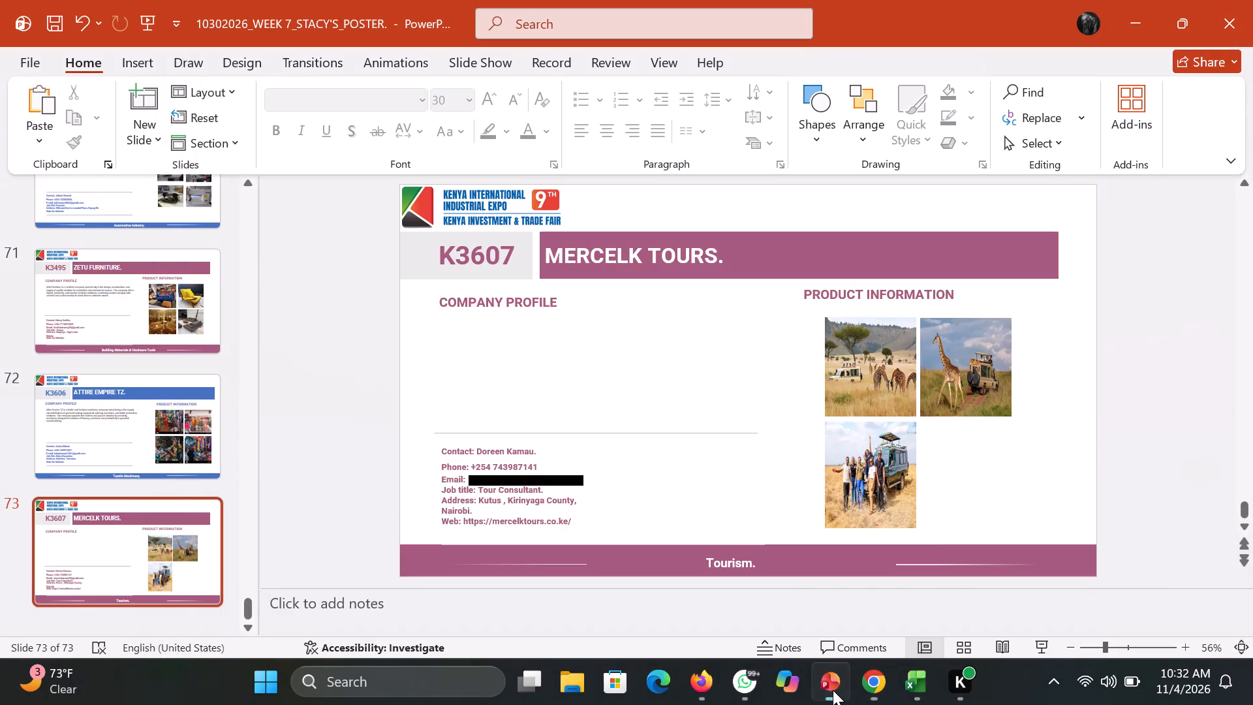
left_click(972, 481)
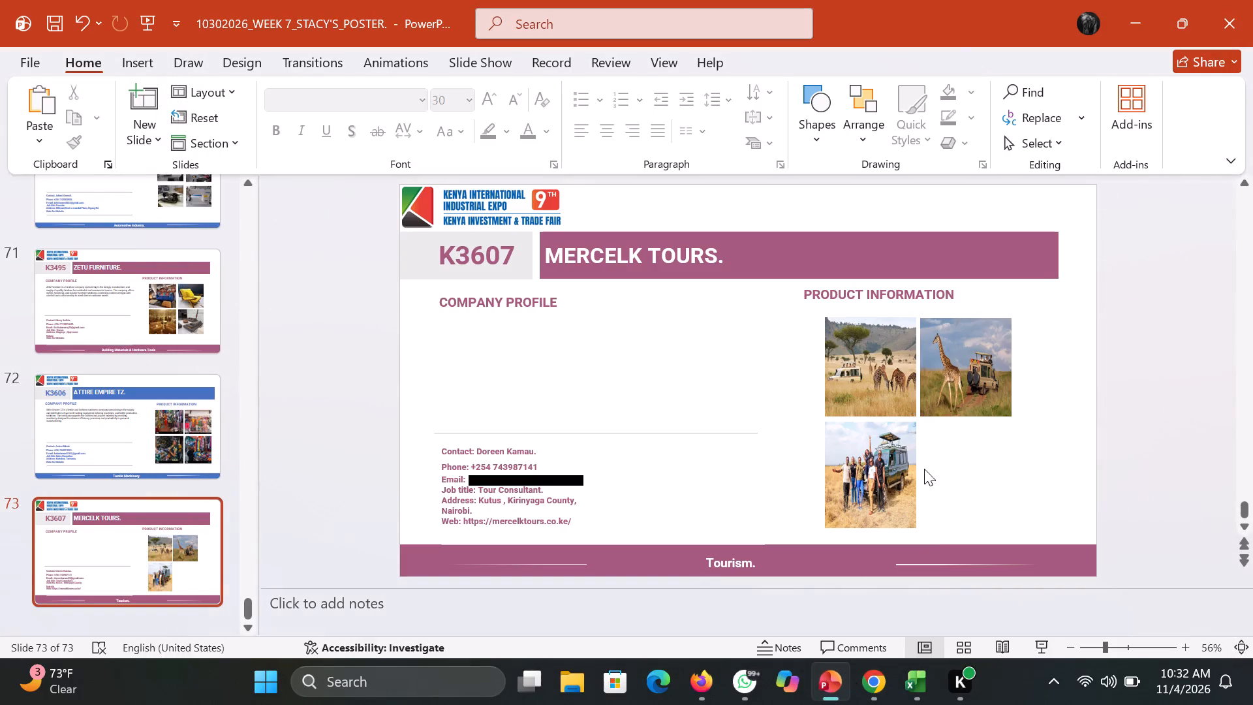
left_click(919, 473)
key("ctrl+v")
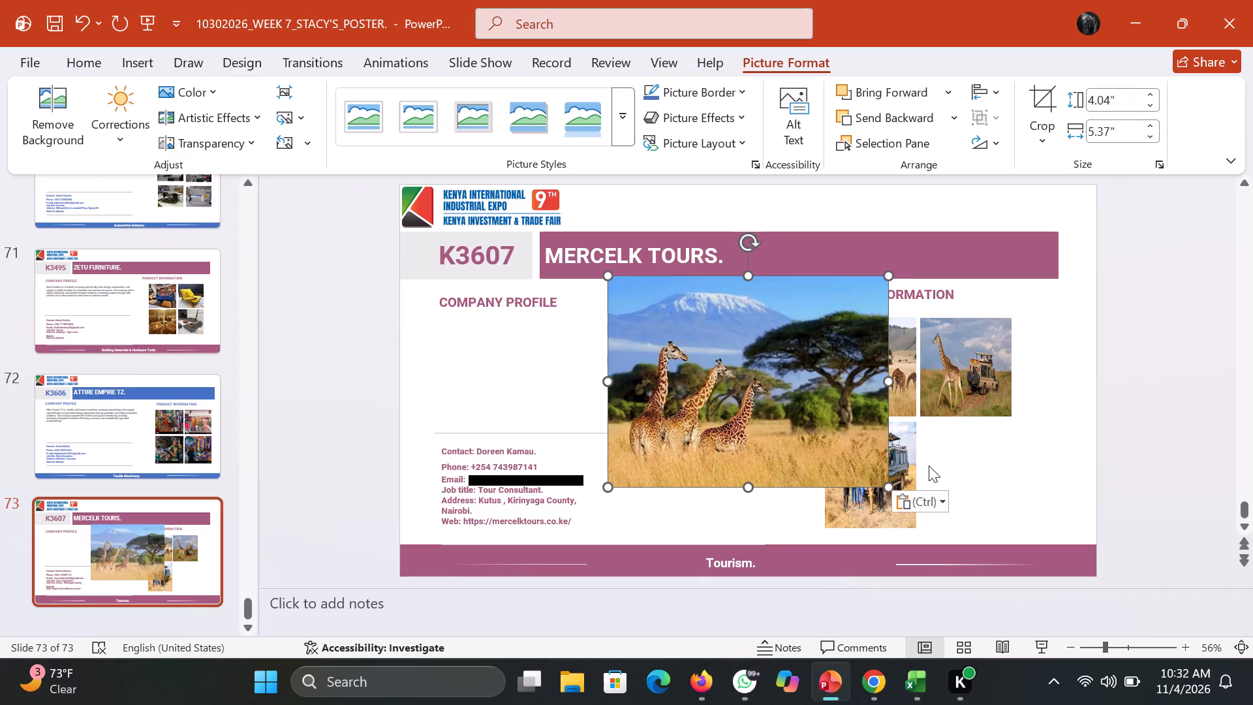
Resize the three-giraffe picture to about 1.79" high by 1.69" wide and place it beside the group picture, under the giraffe and vehicle picture.
left_click_drag(888, 277, 763, 372)
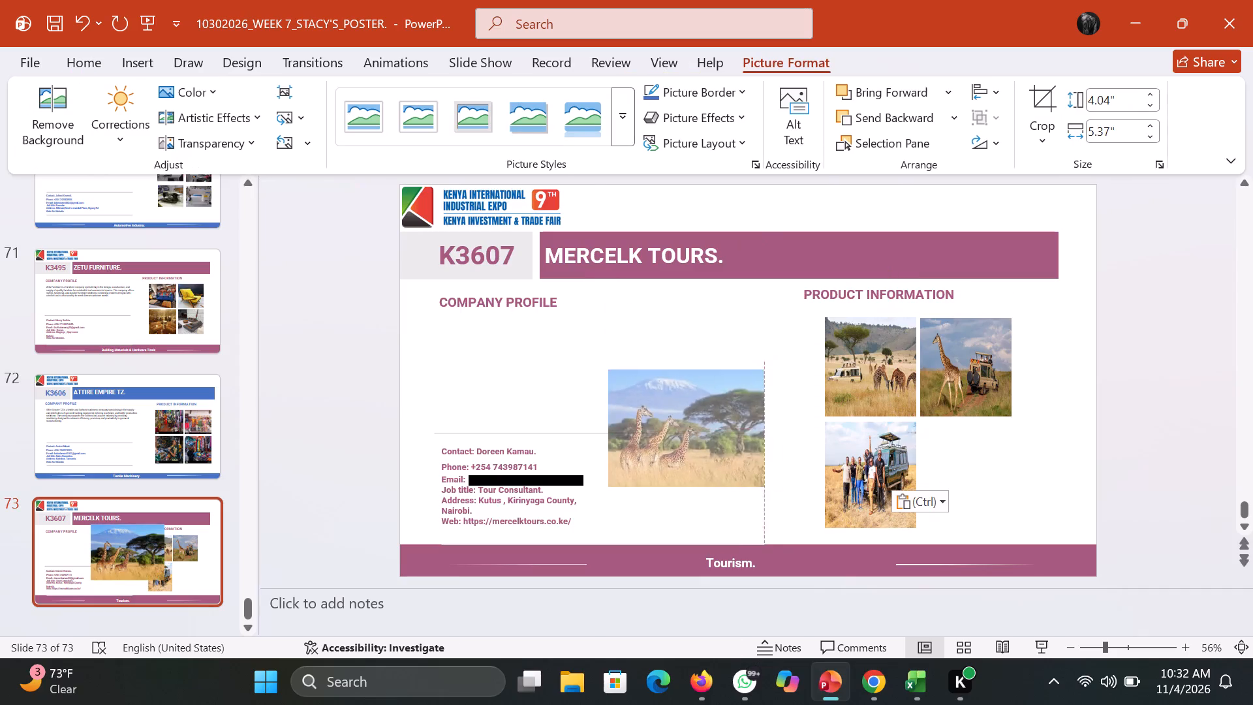
left_click_drag(763, 372, 732, 397)
left_click_drag(677, 439, 998, 467)
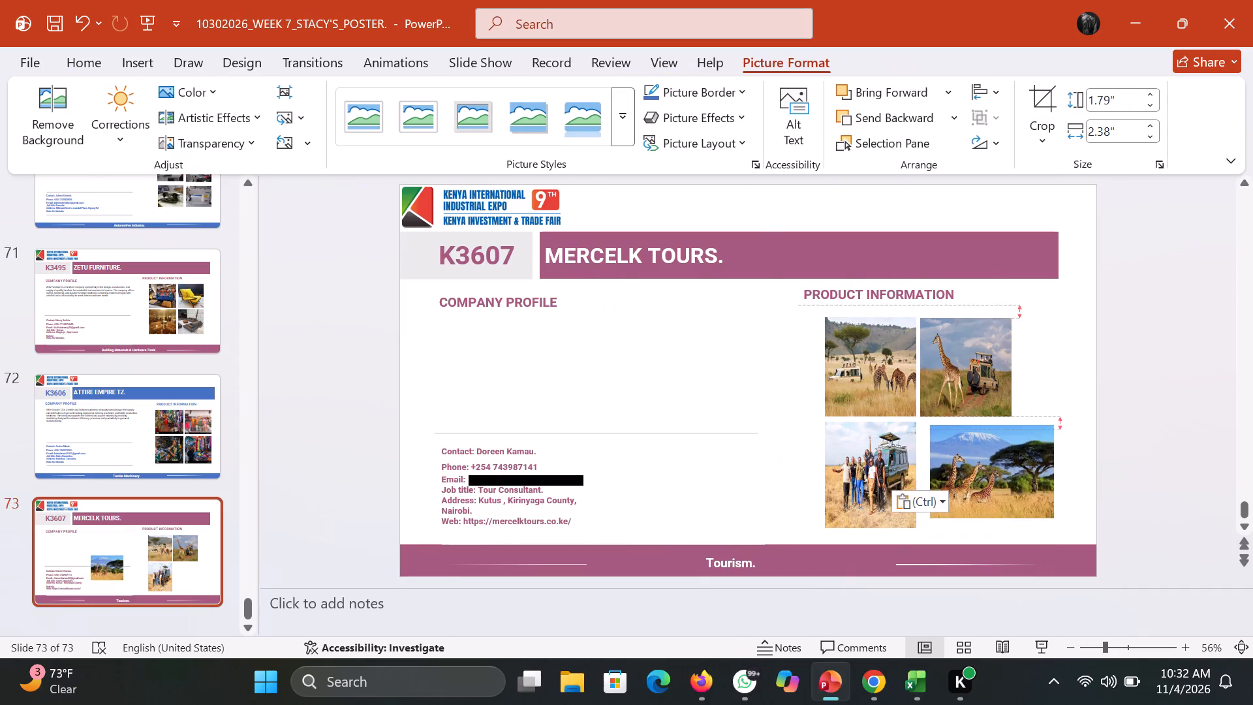
left_click_drag(998, 467, 992, 466)
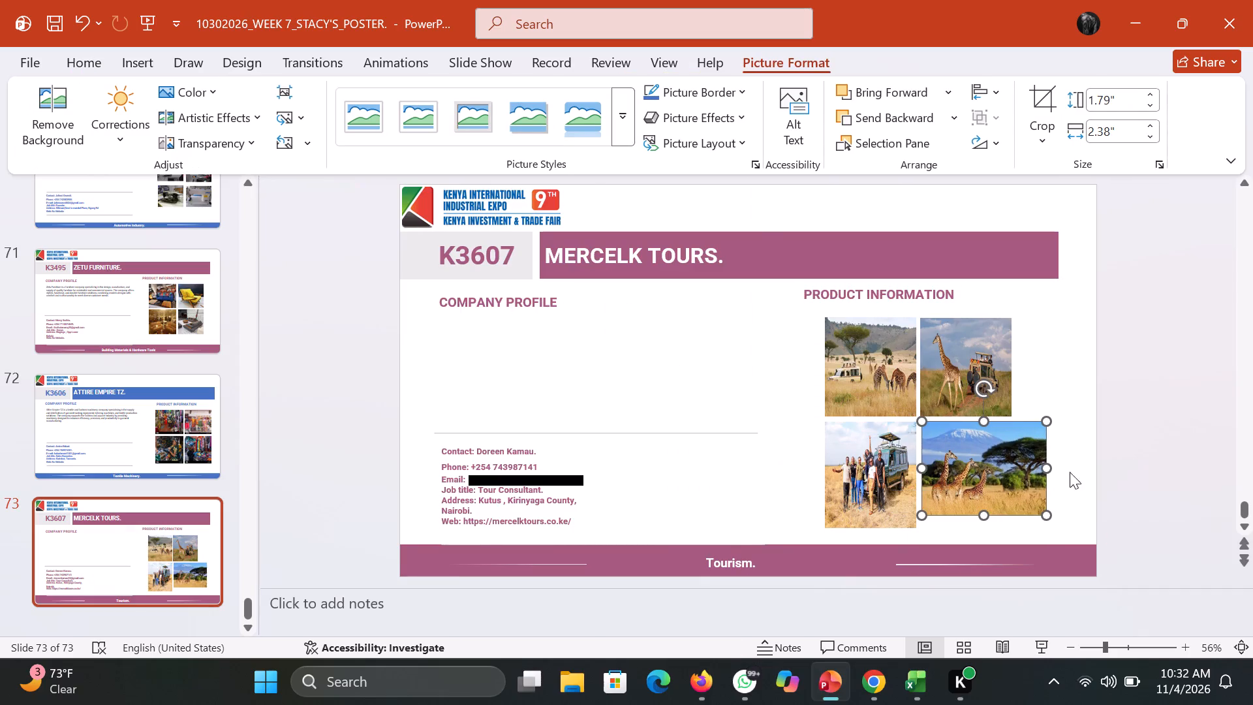
left_click_drag(1043, 471, 1010, 475)
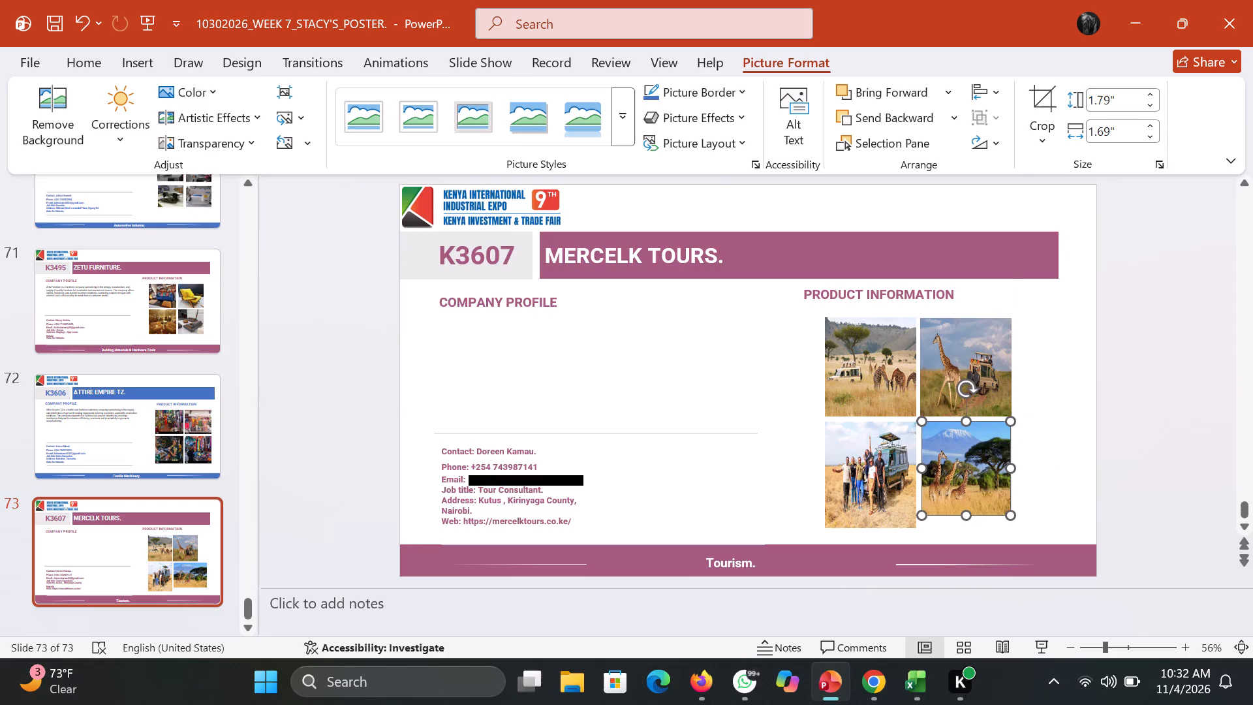
Lengthen the three-giraffe picture downward until its bottom edge is level with the group picture beside it.
left_click_drag(969, 512, 969, 521)
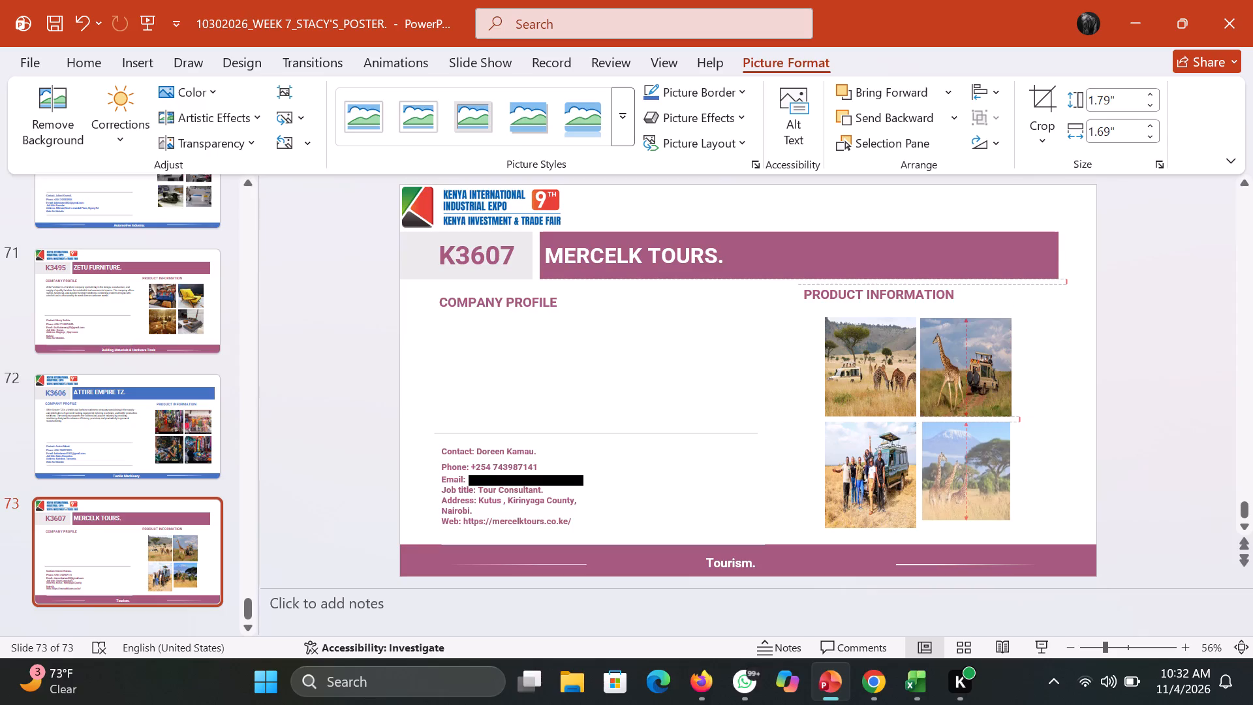
left_click_drag(969, 521, 970, 525)
Narrow the giraffe and vehicle picture to about 1.69" wide from its inner side, leaving a slightly wider gap beside the first safari picture.
left_click(961, 373)
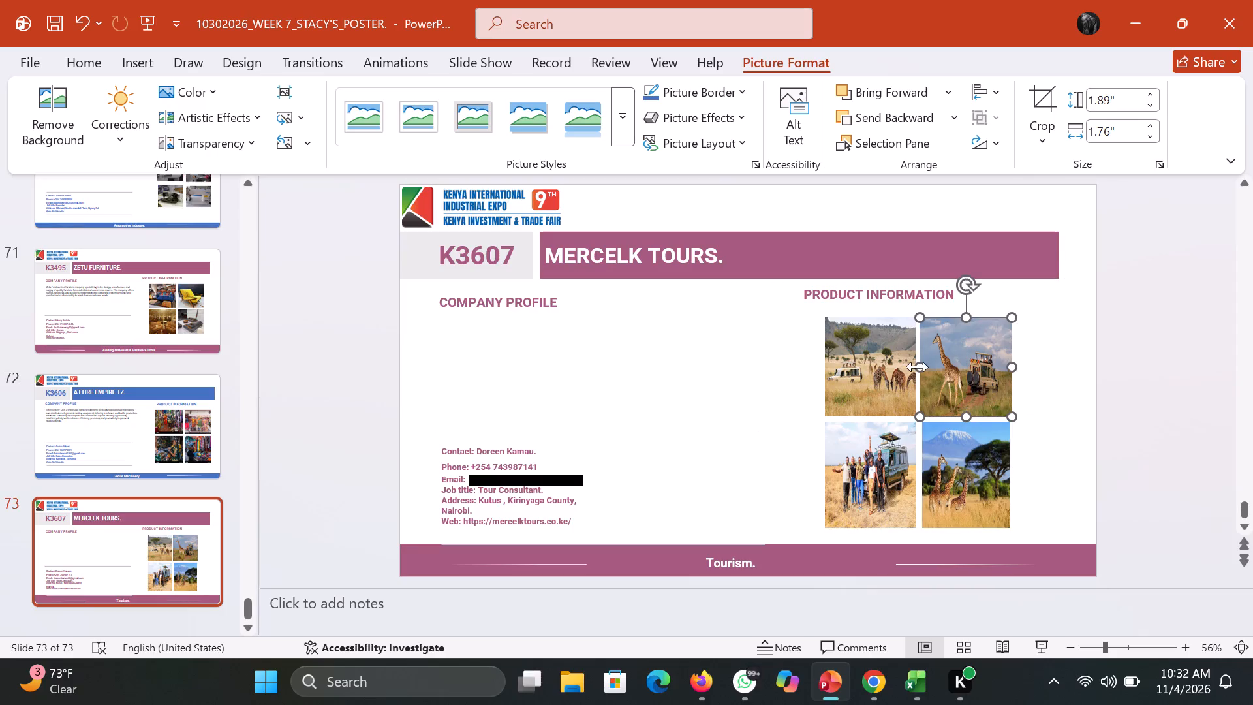
left_click_drag(918, 367, 926, 367)
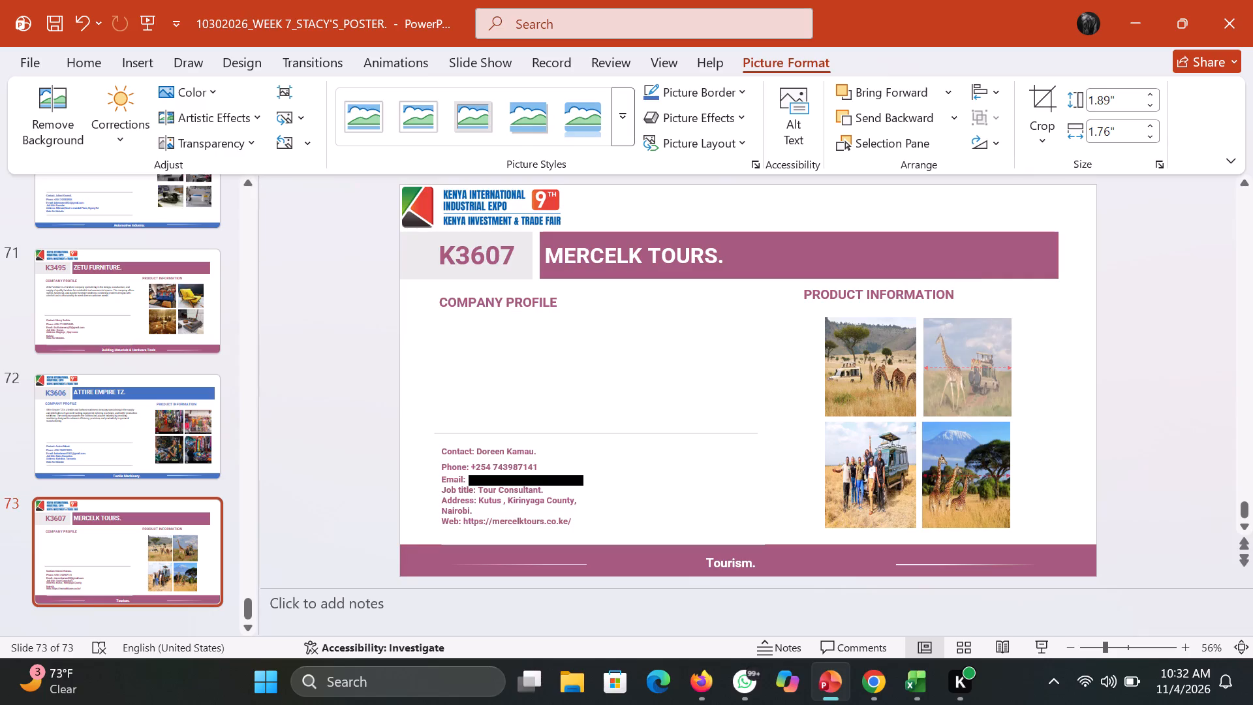
left_click_drag(926, 367, 929, 368)
left_click_drag(929, 368, 923, 369)
left_click_drag(923, 369, 923, 369)
left_click_drag(923, 369, 924, 368)
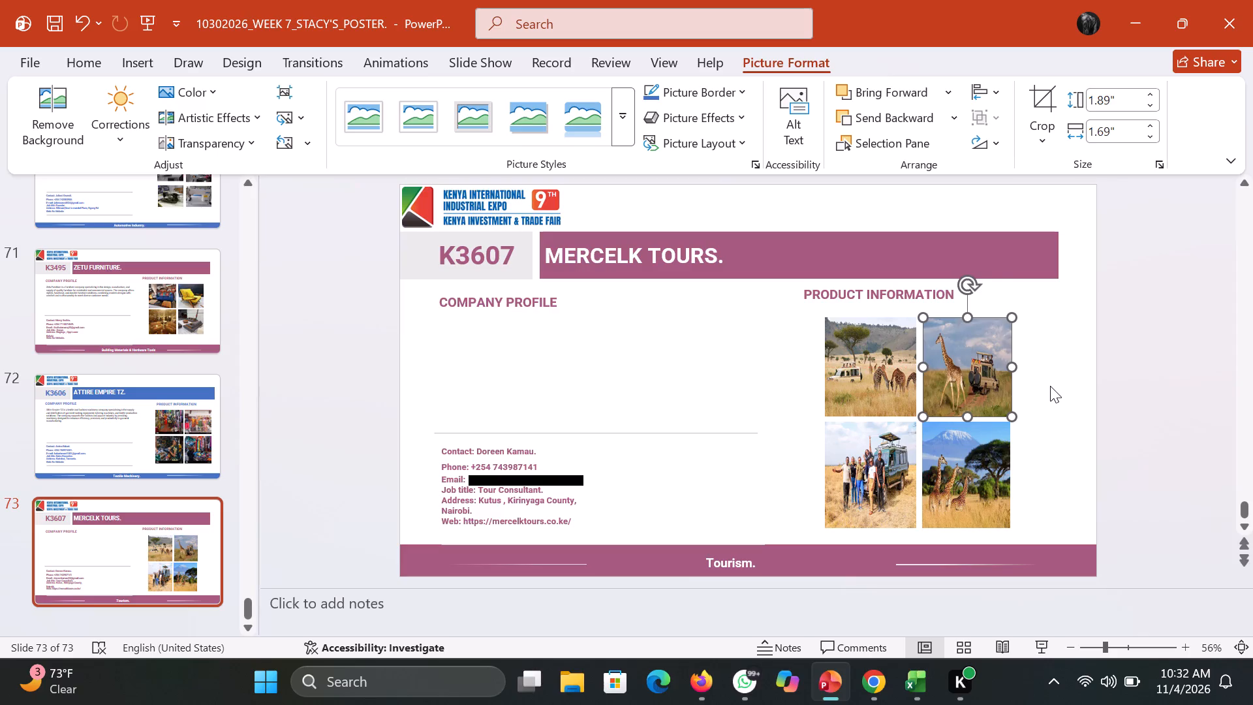
left_click(1050, 386)
Narrow the three-giraffe picture slightly from its inner side, lining that edge up with the giraffe and vehicle picture above.
left_click(963, 462)
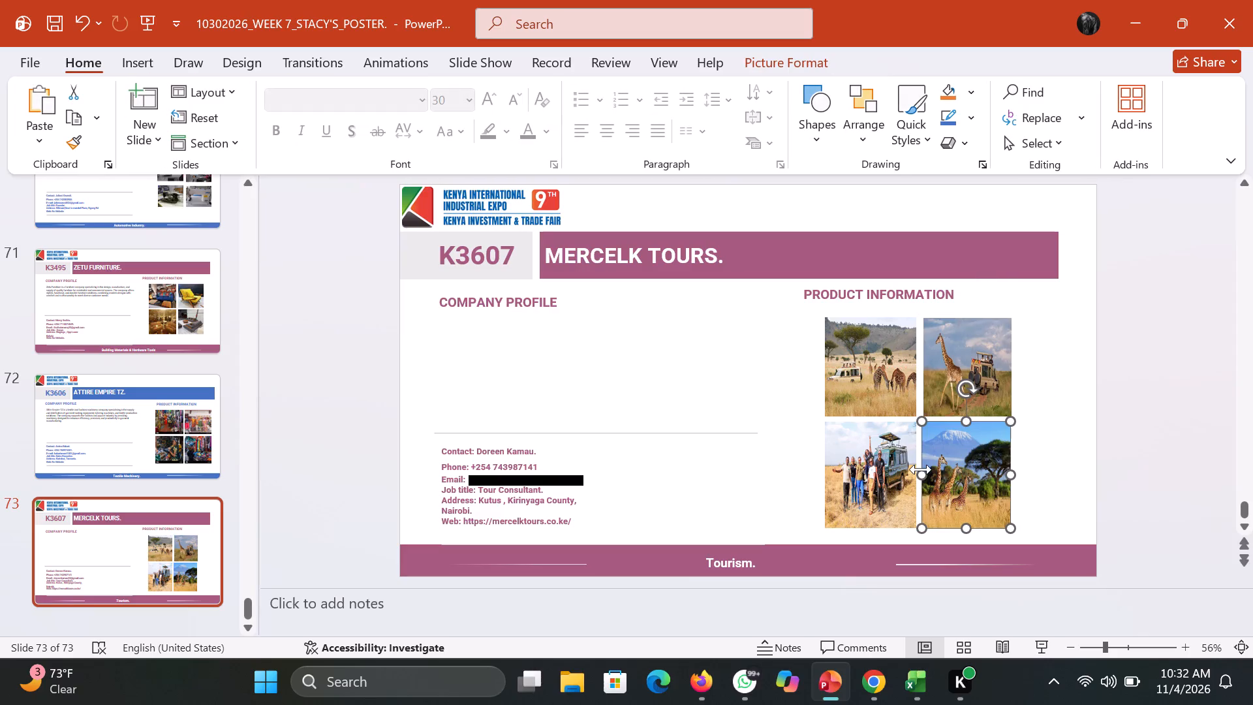
left_click(921, 476)
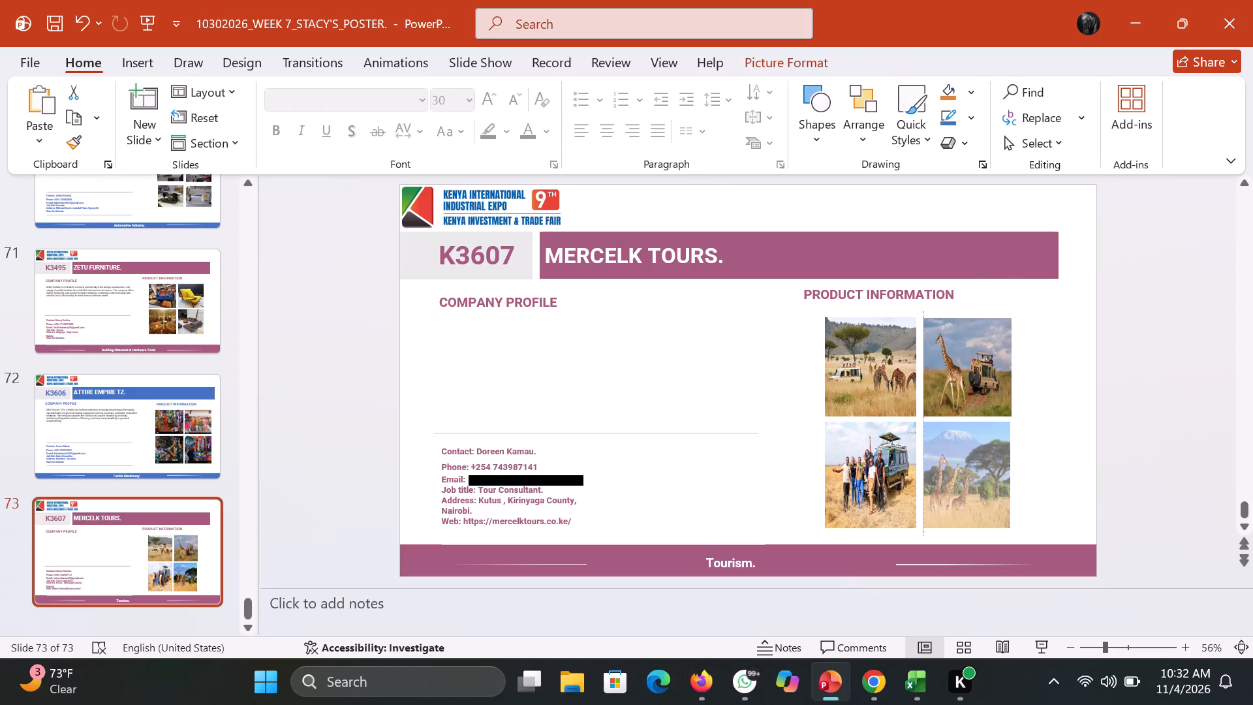
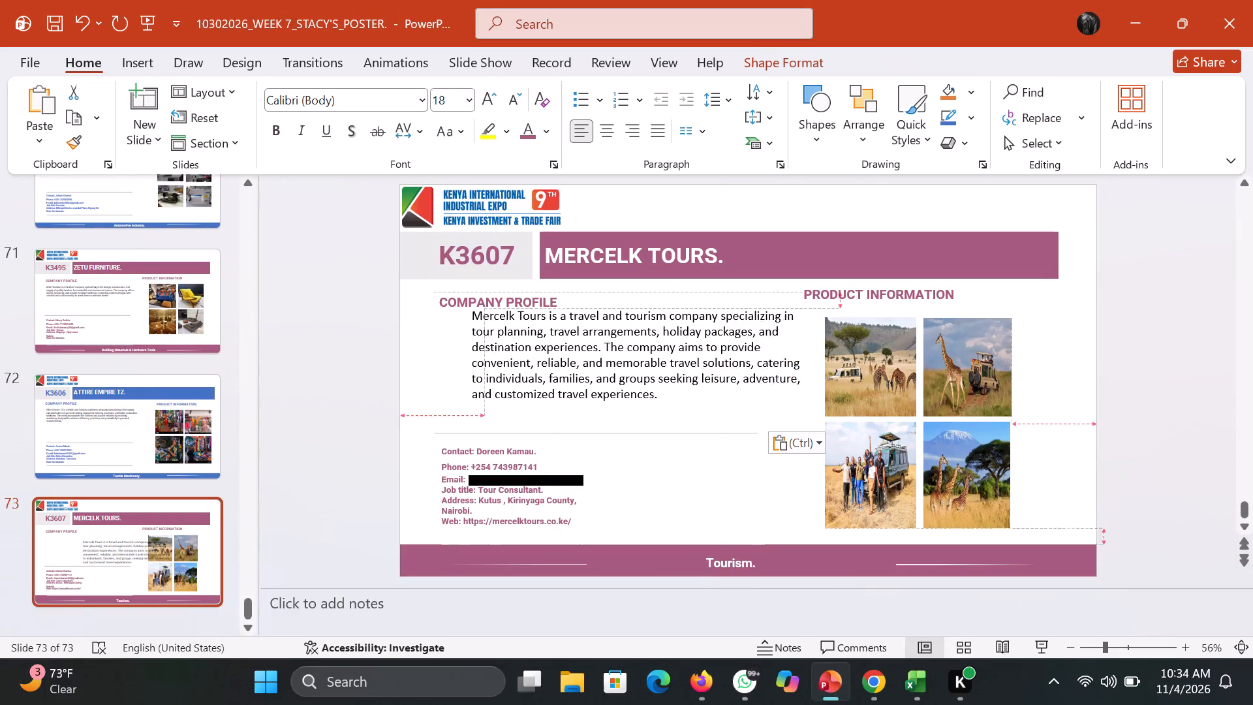
Move the Mercelk Tours description under the Company Profile heading, lining its text up with the contact details below.
left_click_drag(790, 375, 775, 387)
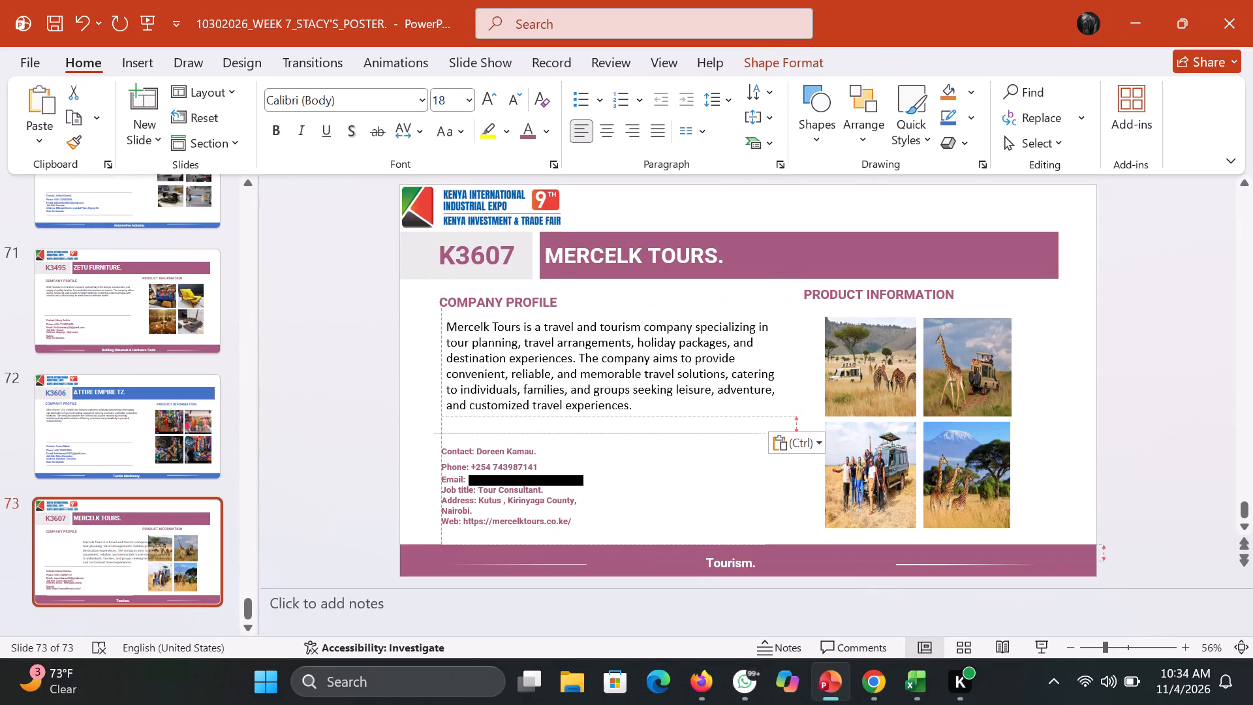
left_click_drag(775, 387, 775, 391)
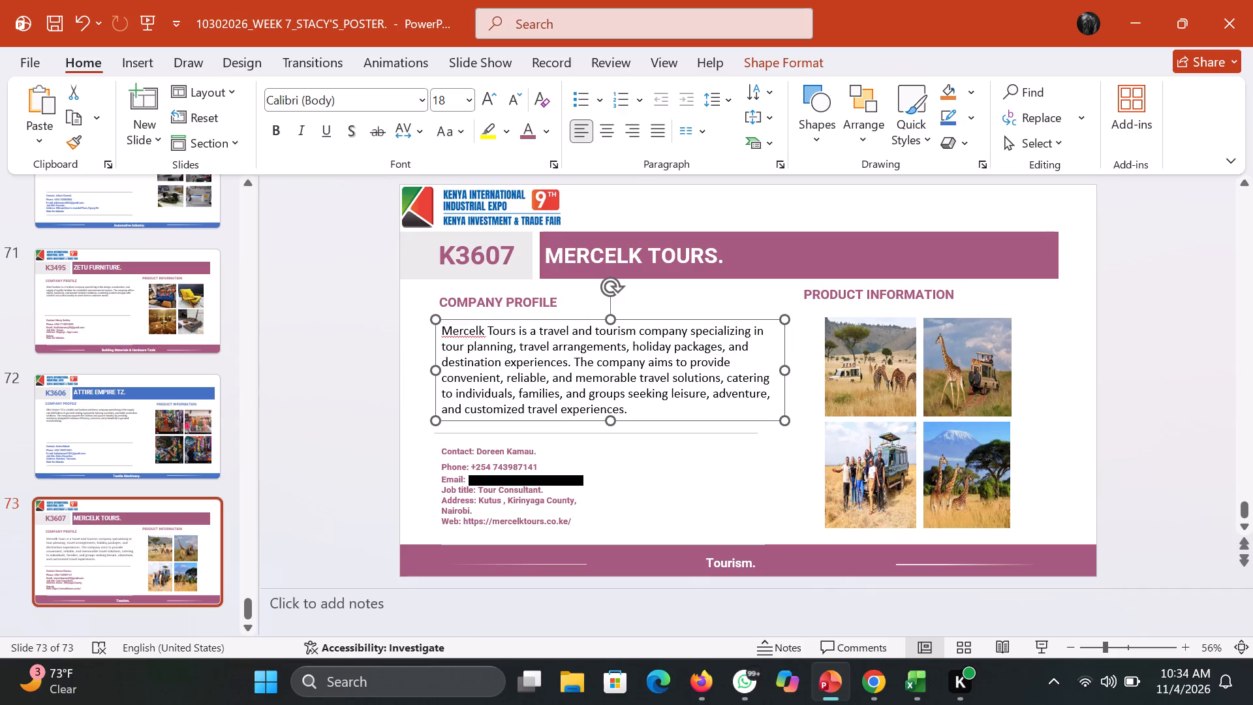
Format the Mercelk Tours company profile paragraph in Roboto at size 12.
left_click(469, 105)
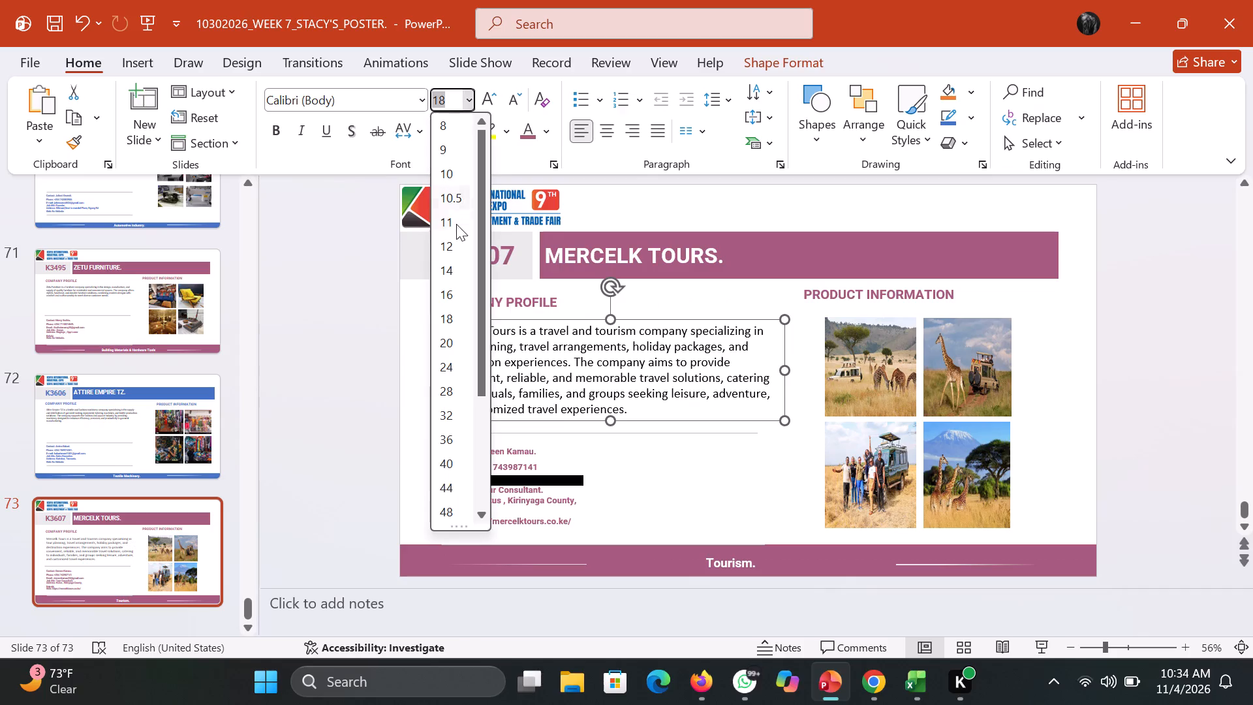
left_click(452, 249)
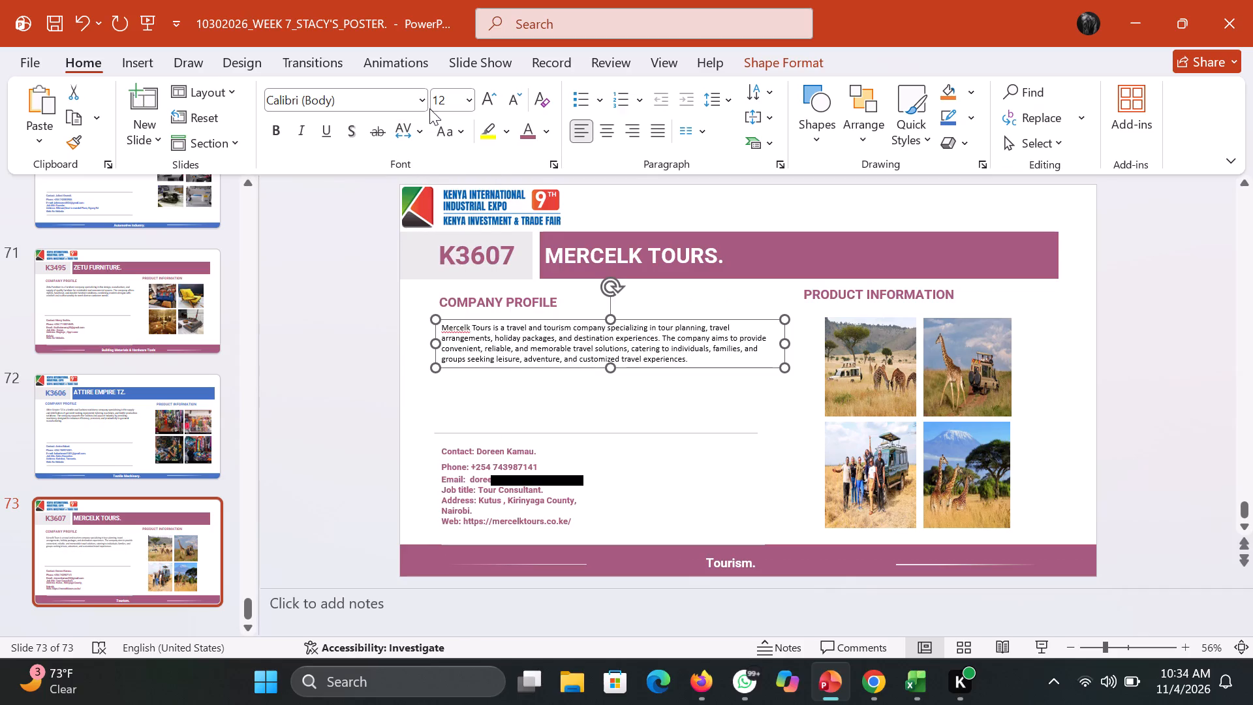
left_click(420, 104)
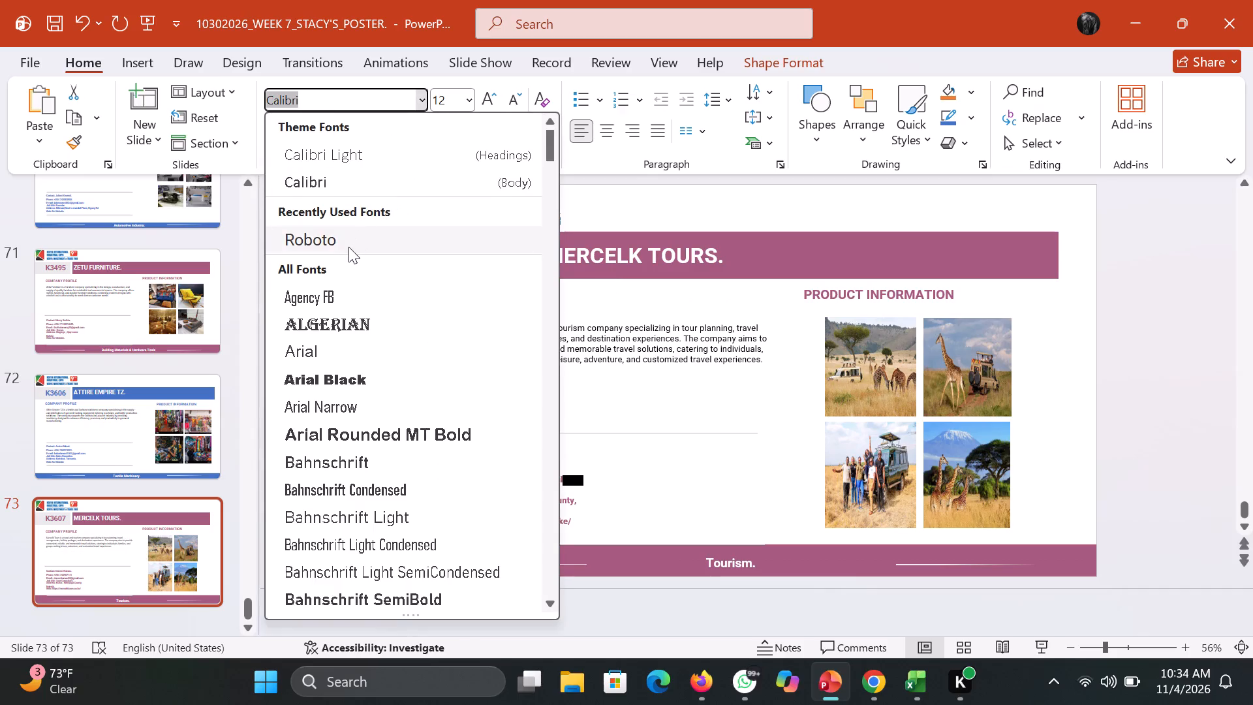
left_click(348, 247)
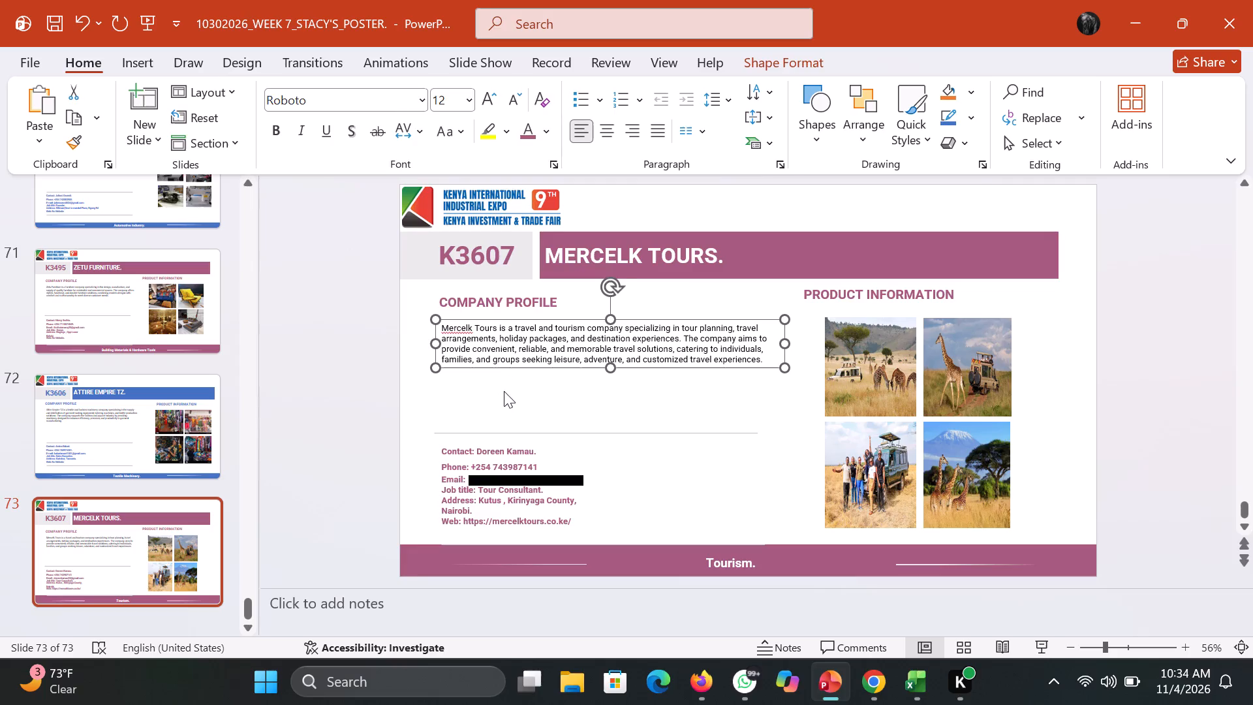
left_click(504, 391)
left_click(484, 345)
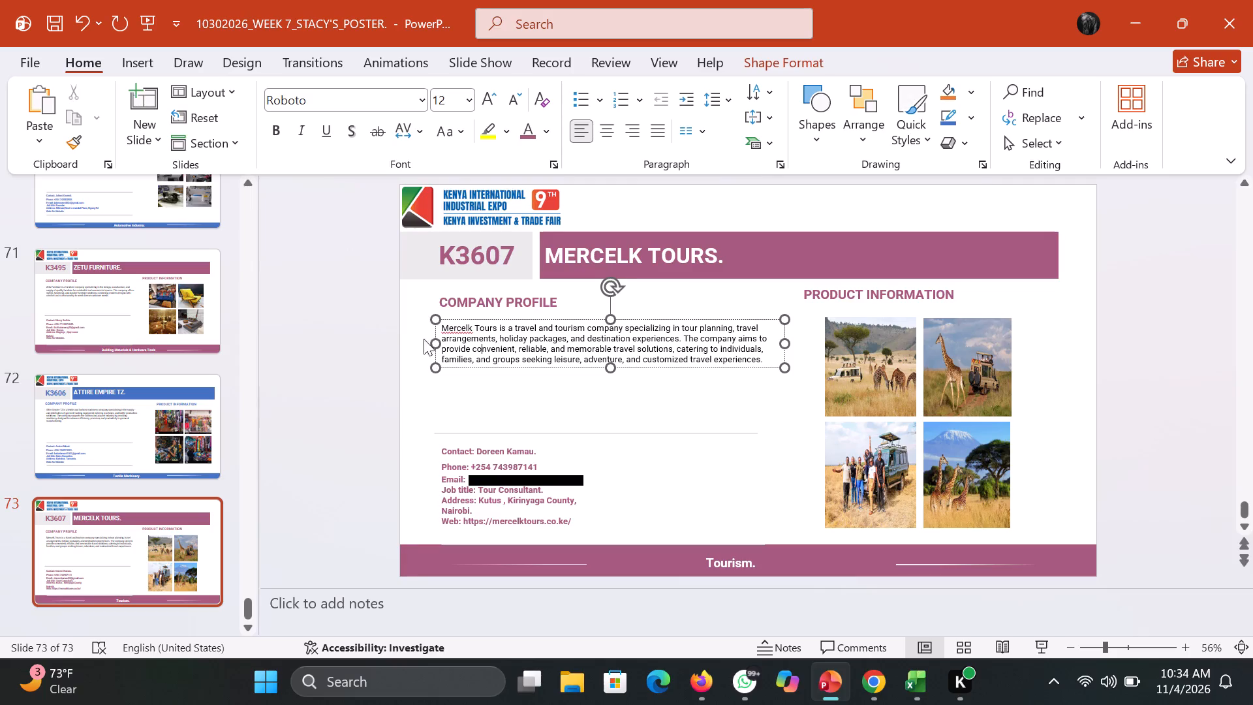
left_click(433, 343)
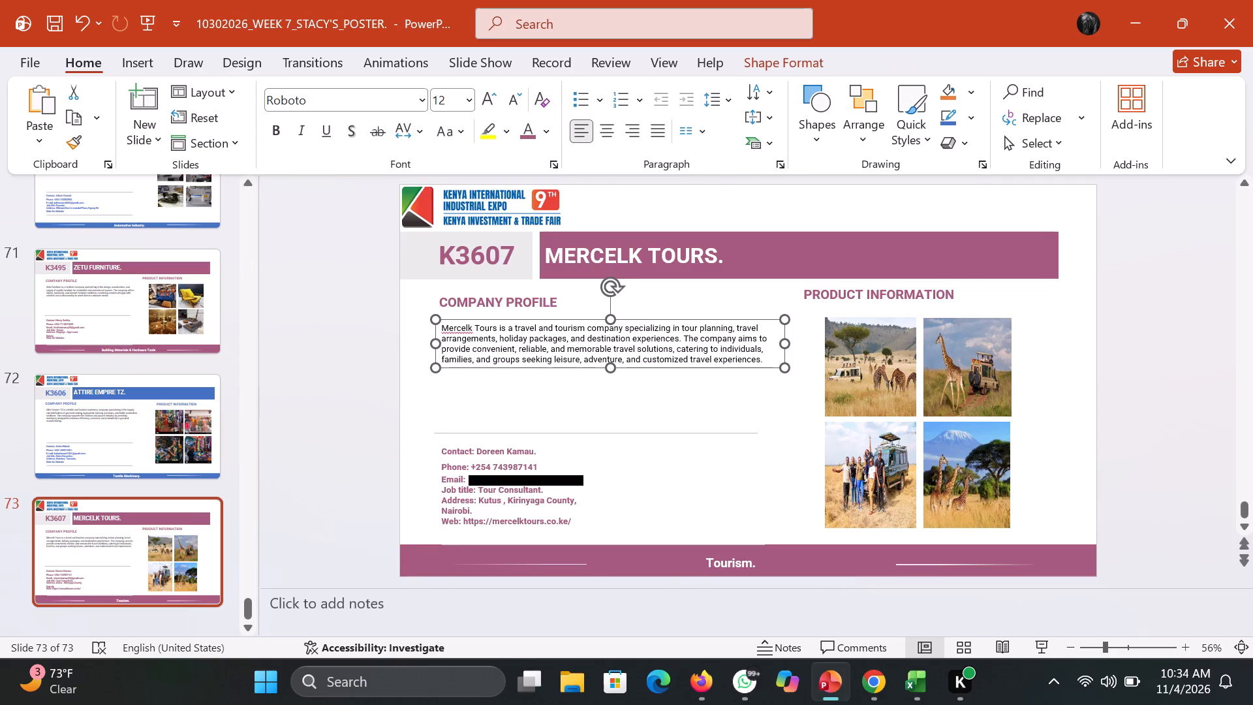
left_click(512, 398)
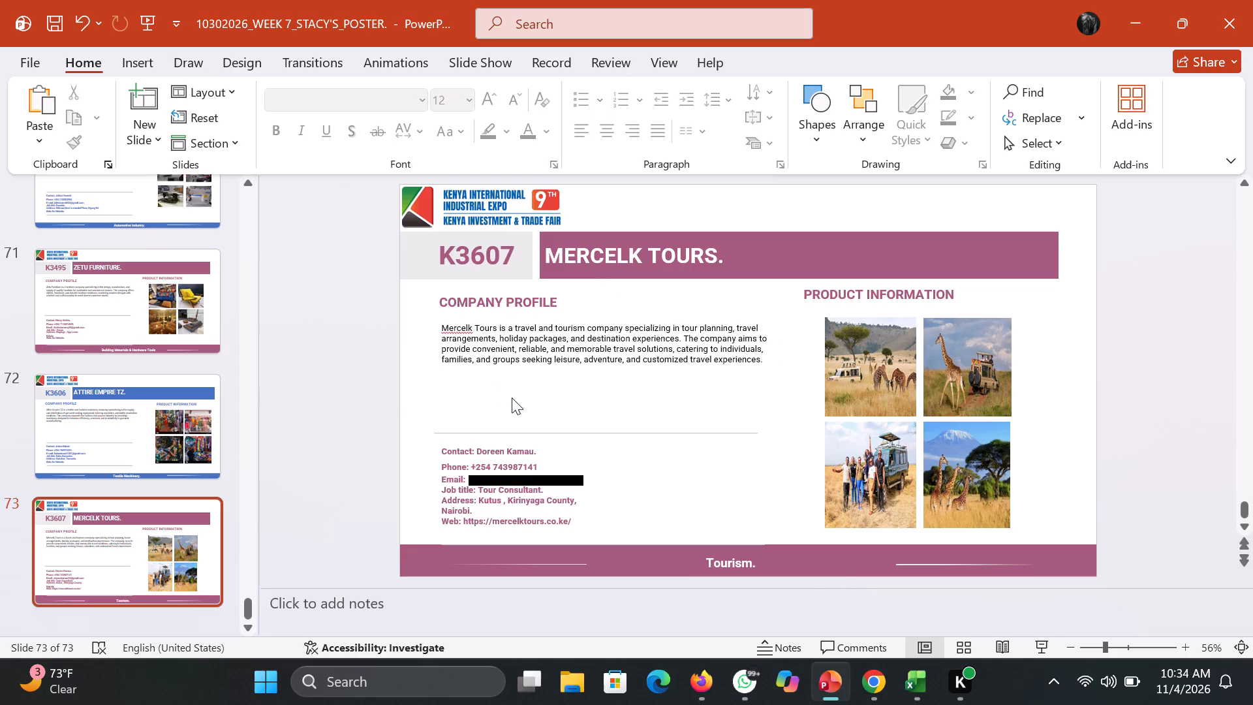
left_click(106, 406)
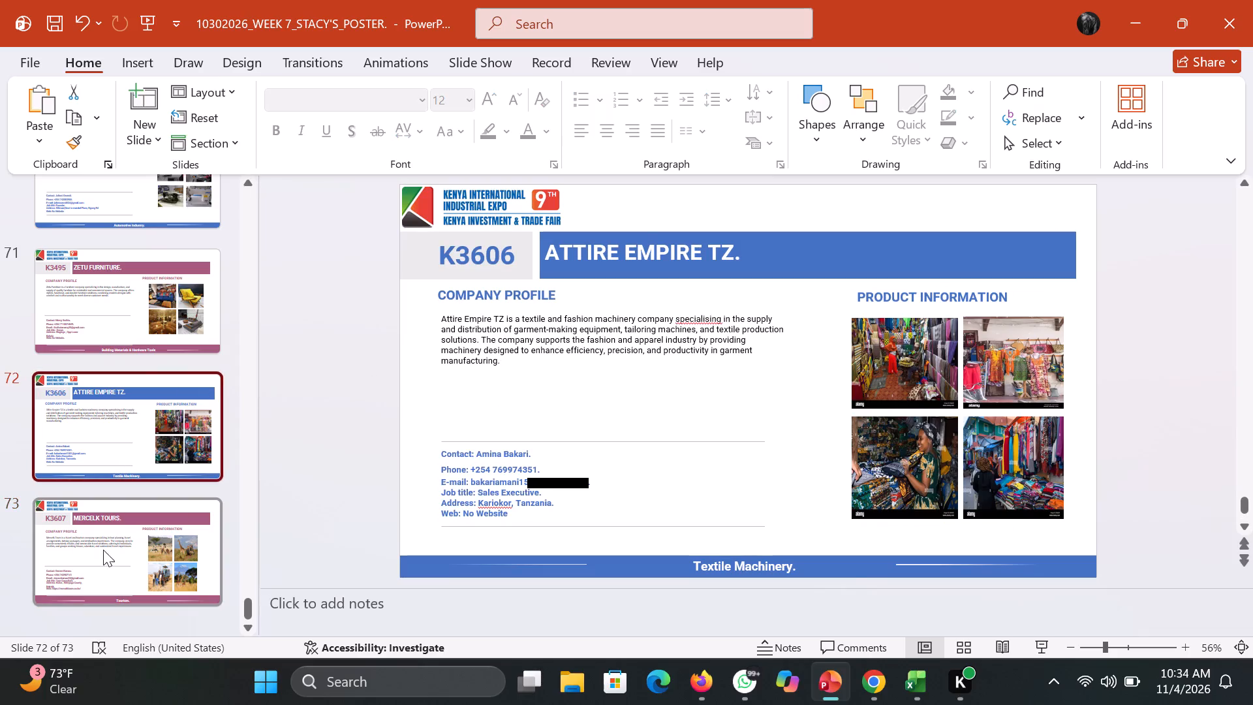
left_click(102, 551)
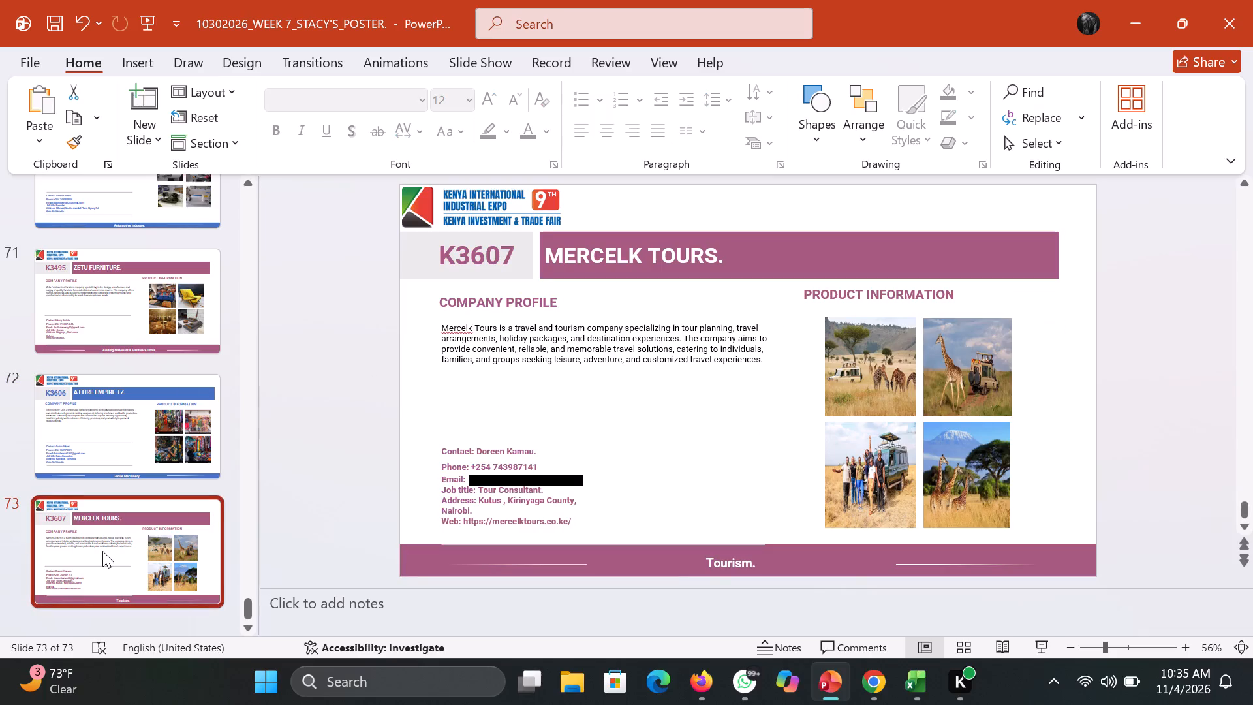
Open the presentation's file page to save the poster deck.
left_click(35, 68)
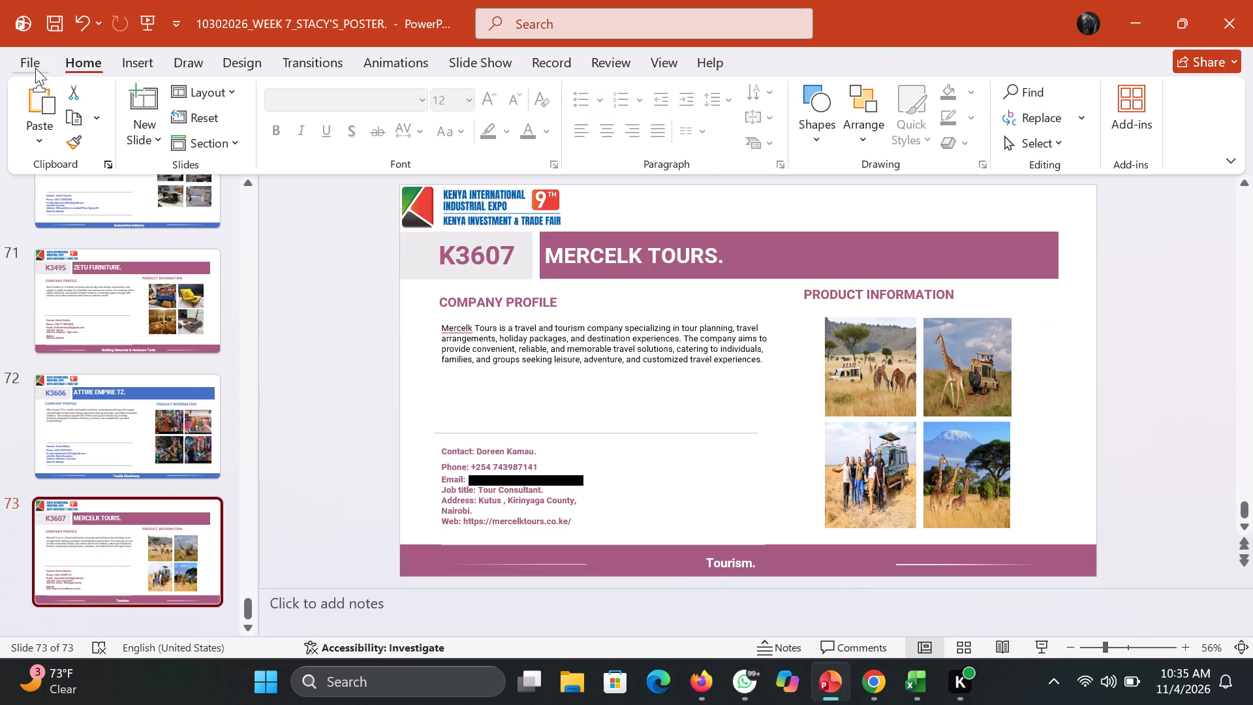
left_click(23, 65)
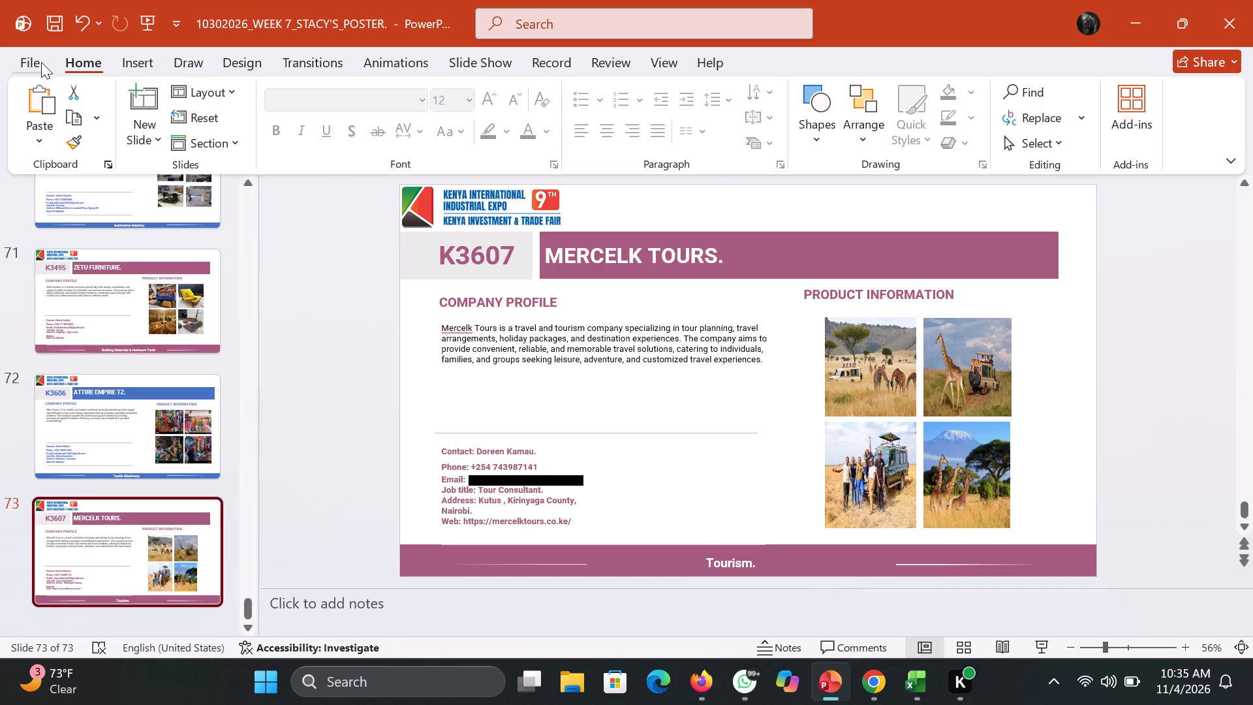
left_click(41, 62)
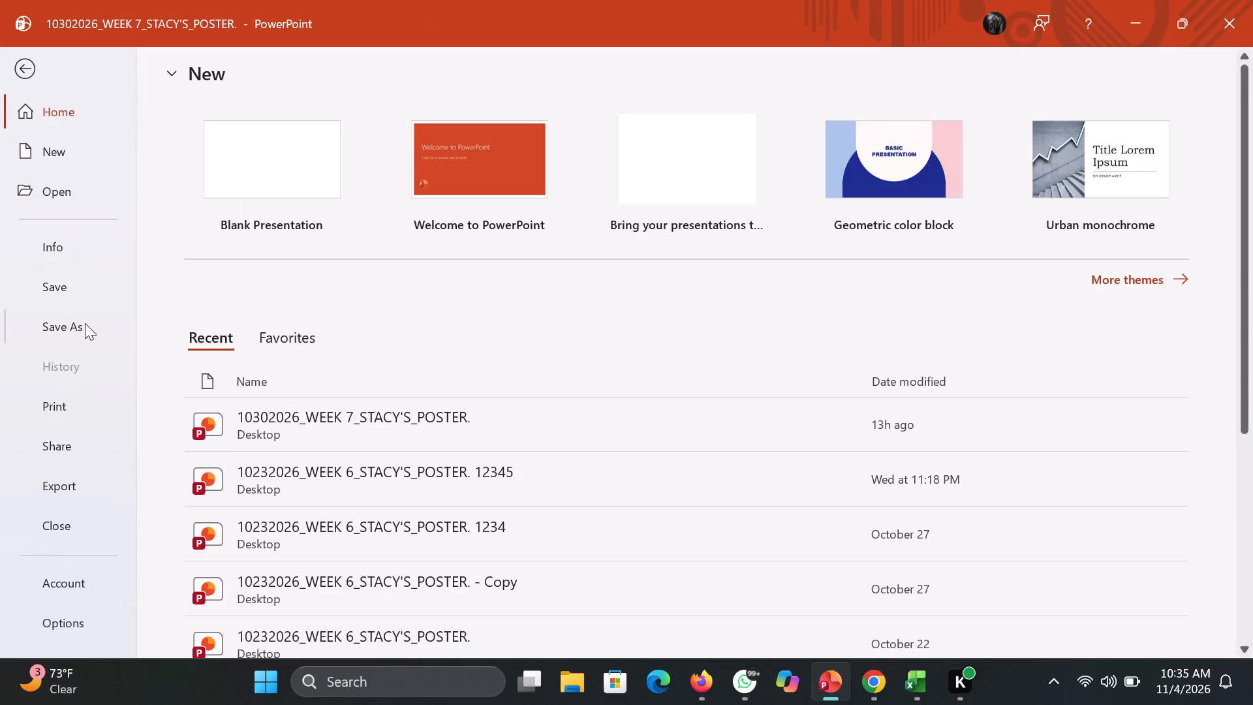
Save a copy of the presentation to the Desktop as 10302026_WEEK 7_STACY'S_POSTER.09876, keeping the PowerPoint Presentation format.
left_click(85, 323)
left_click(619, 238)
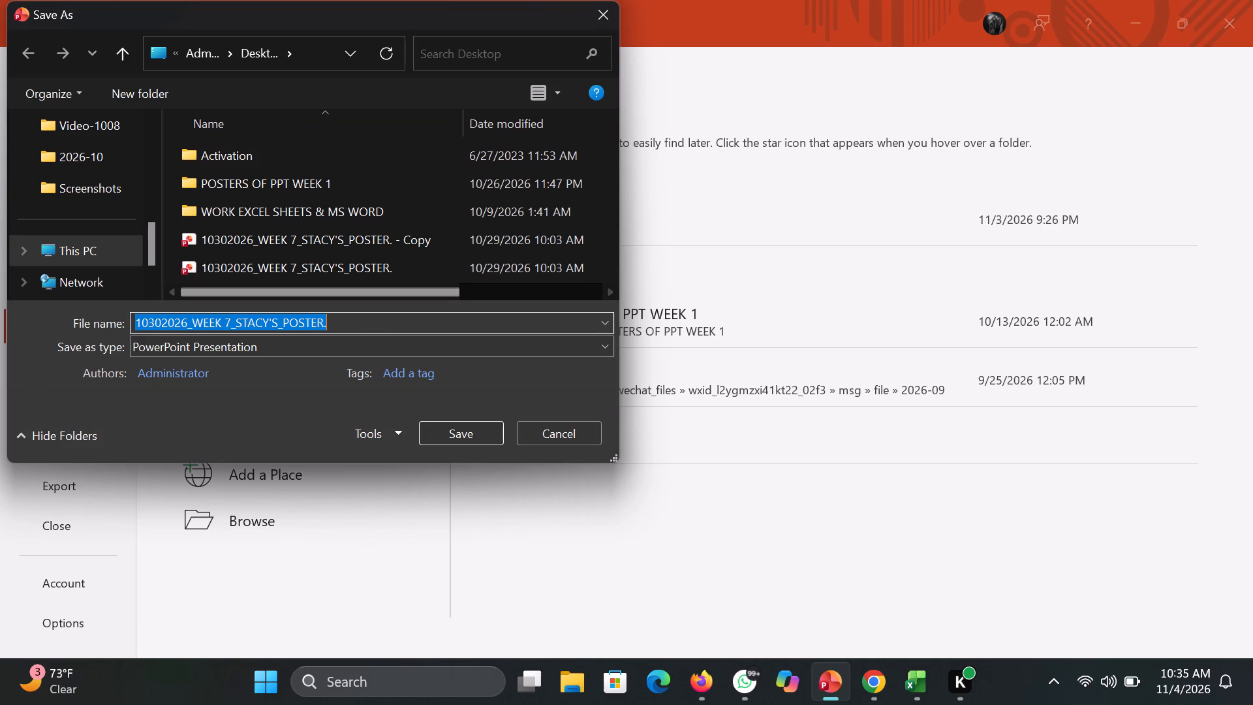
left_click(350, 317)
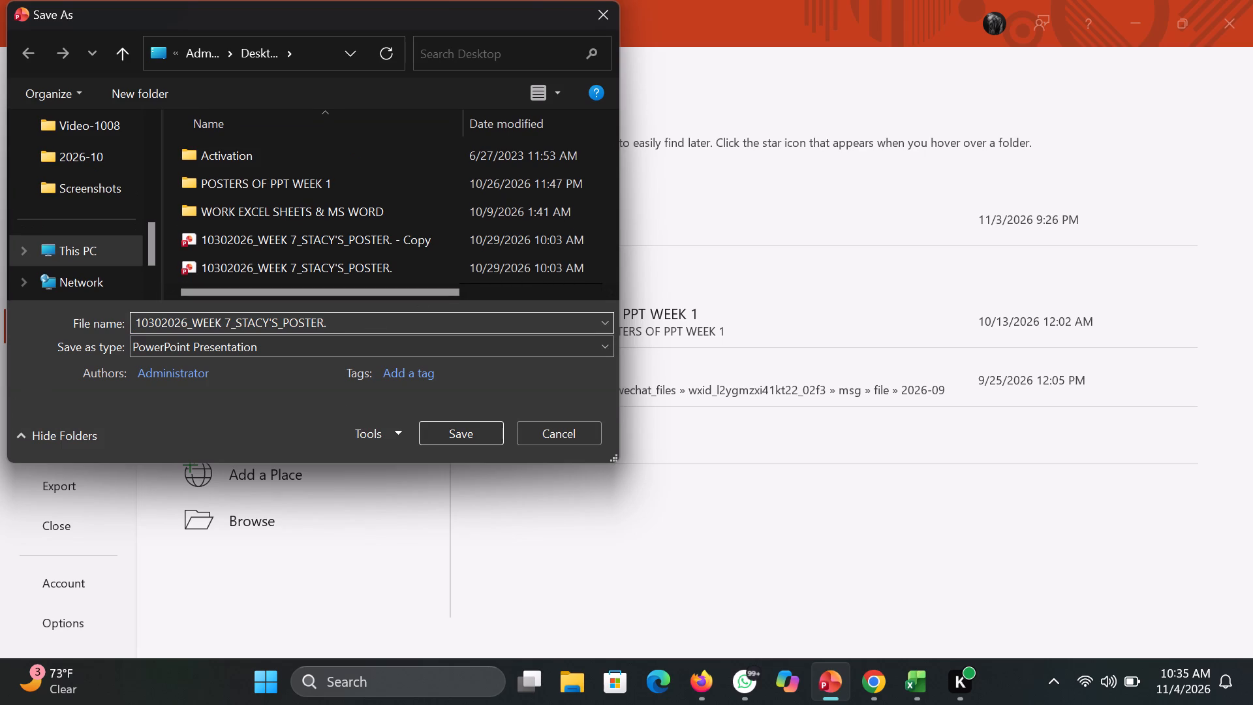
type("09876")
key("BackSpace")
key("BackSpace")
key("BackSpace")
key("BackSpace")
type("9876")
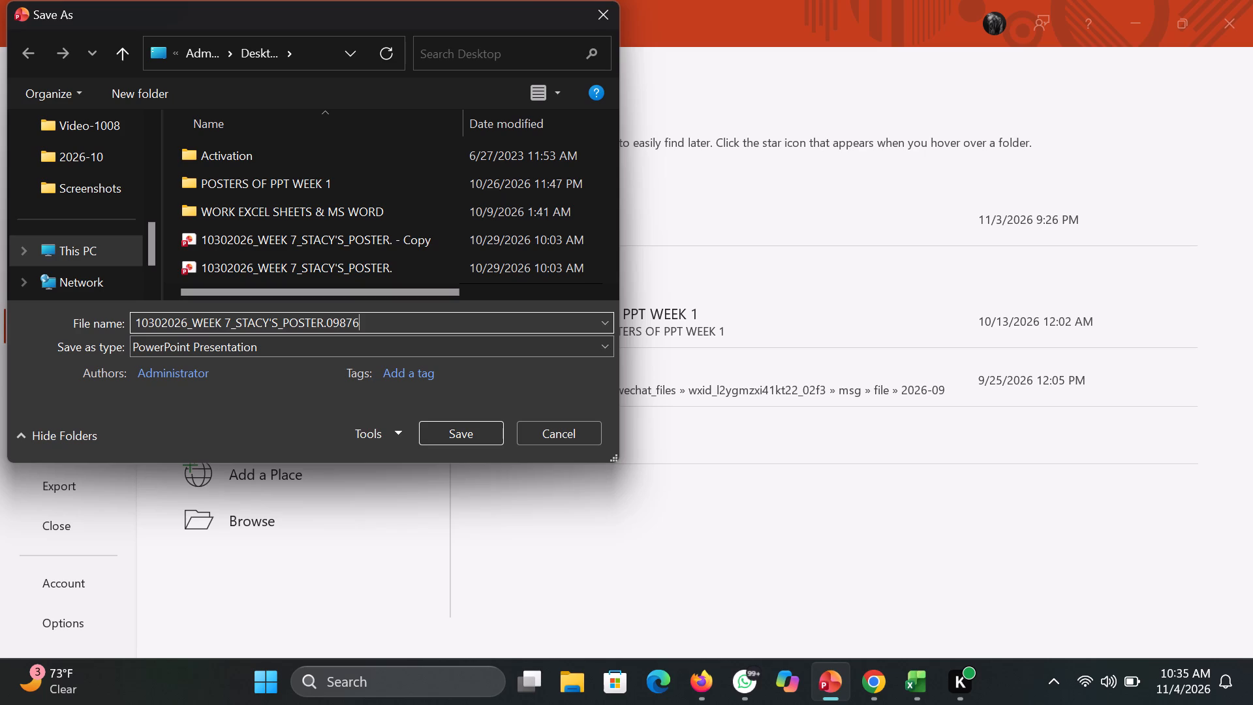
left_click(457, 426)
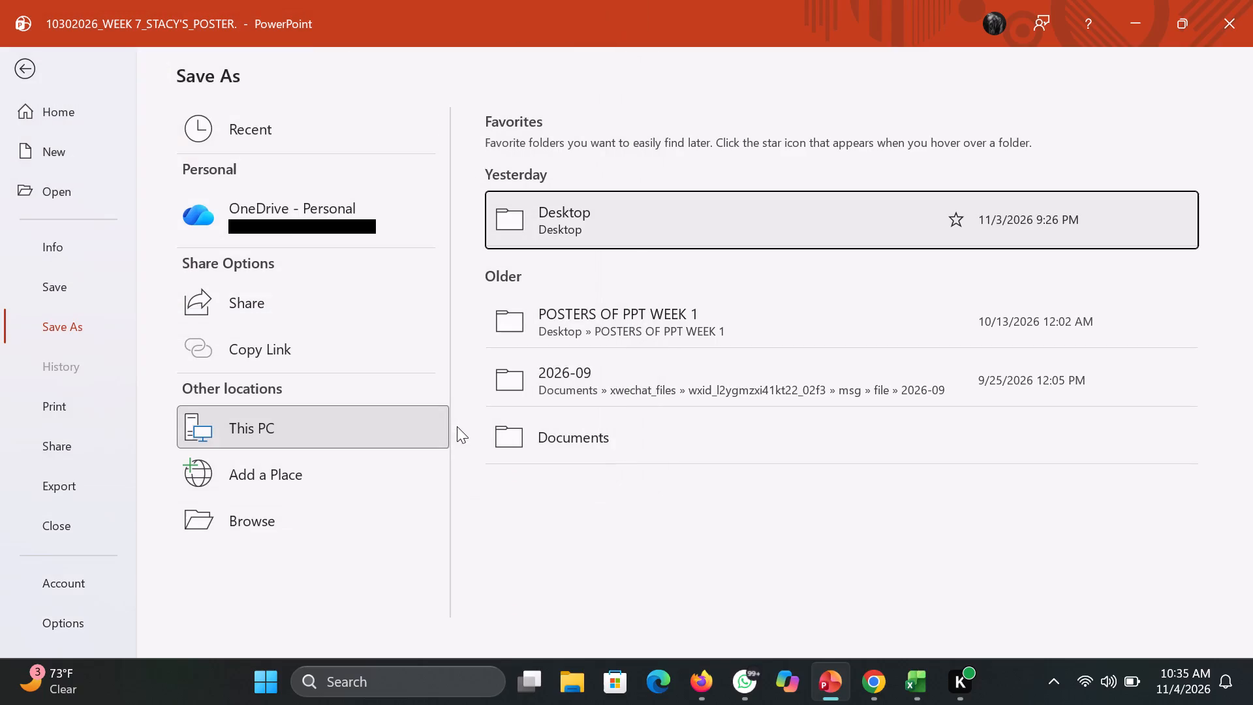